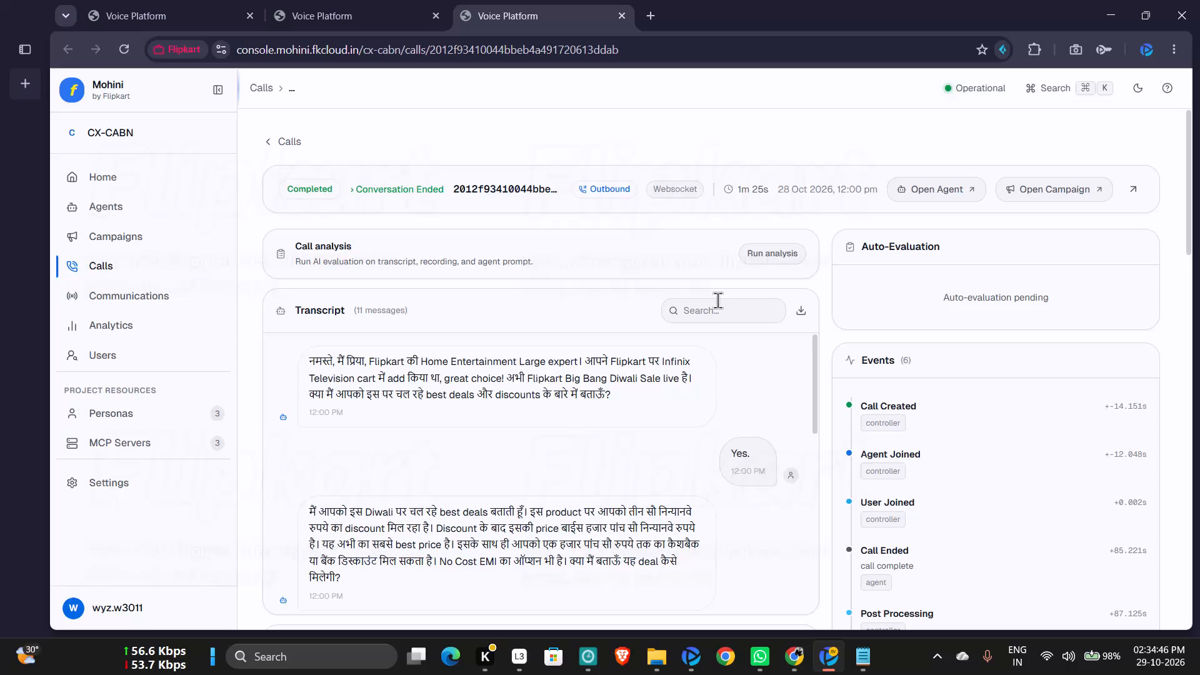
Skim the transcript of the open call and try to play its recording.
{"action": "scroll", "coordinate": [718, 337], "scroll_direction": "down", "scroll_amount": 1}
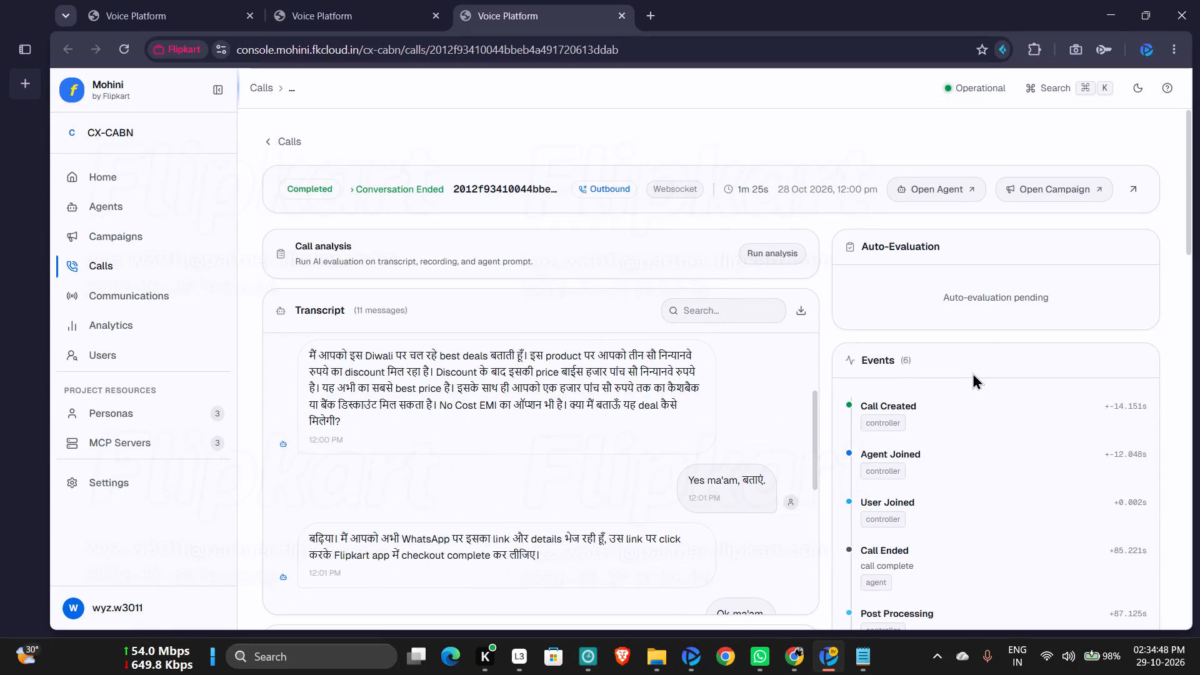
{"action": "scroll", "coordinate": [974, 372], "scroll_direction": "down", "scroll_amount": 2}
{"action": "left_click", "coordinate": [281, 383]}
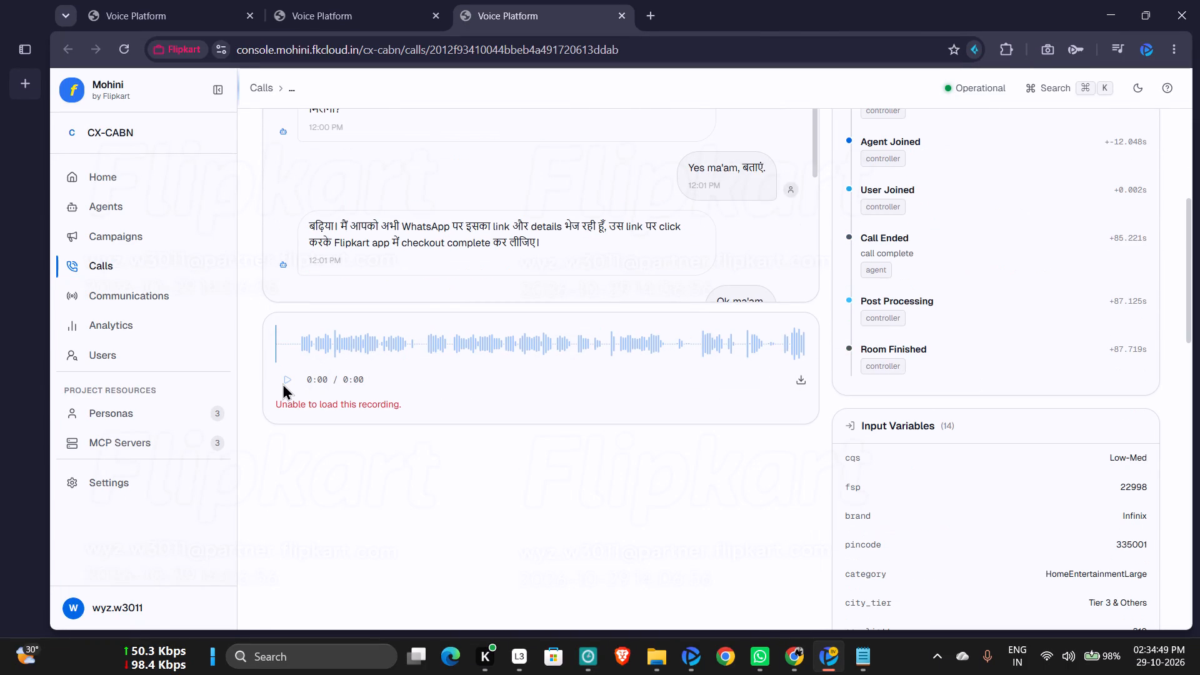
{"action": "left_click", "coordinate": [282, 383]}
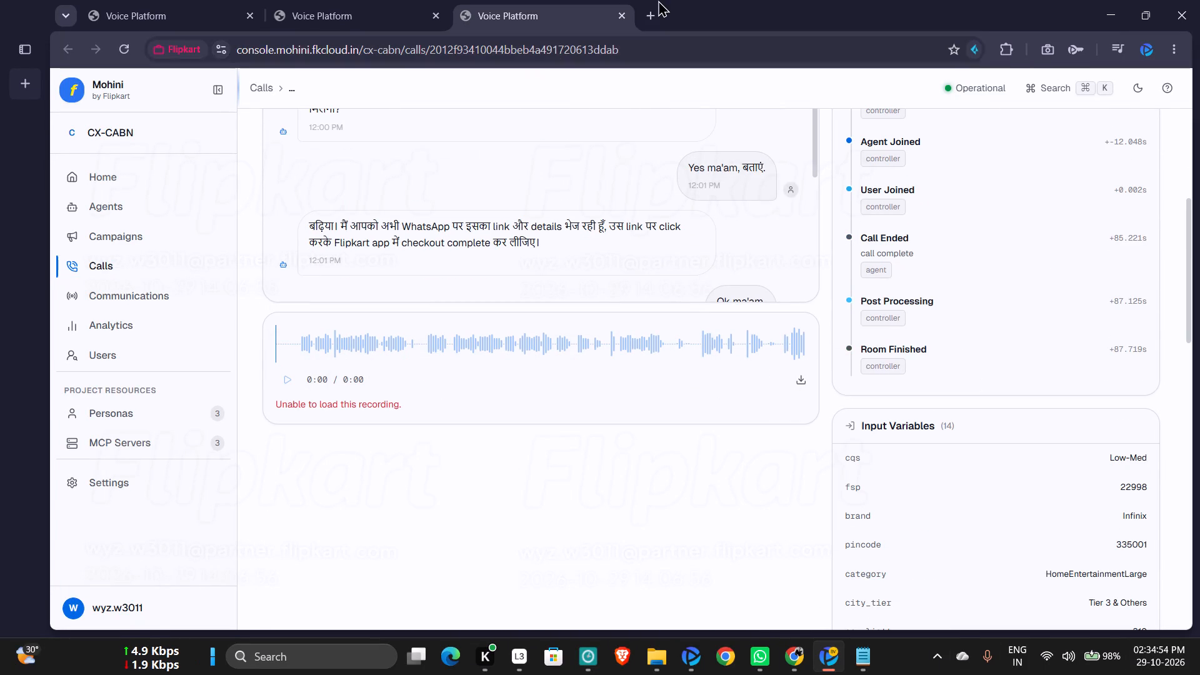
Switch to the Non-CX - Campaign RD sheet in Google Chrome and set the row 13 call's Status to Unable to load.
{"action": "left_click", "coordinate": [788, 656]}
{"action": "left_click", "coordinate": [729, 579]}
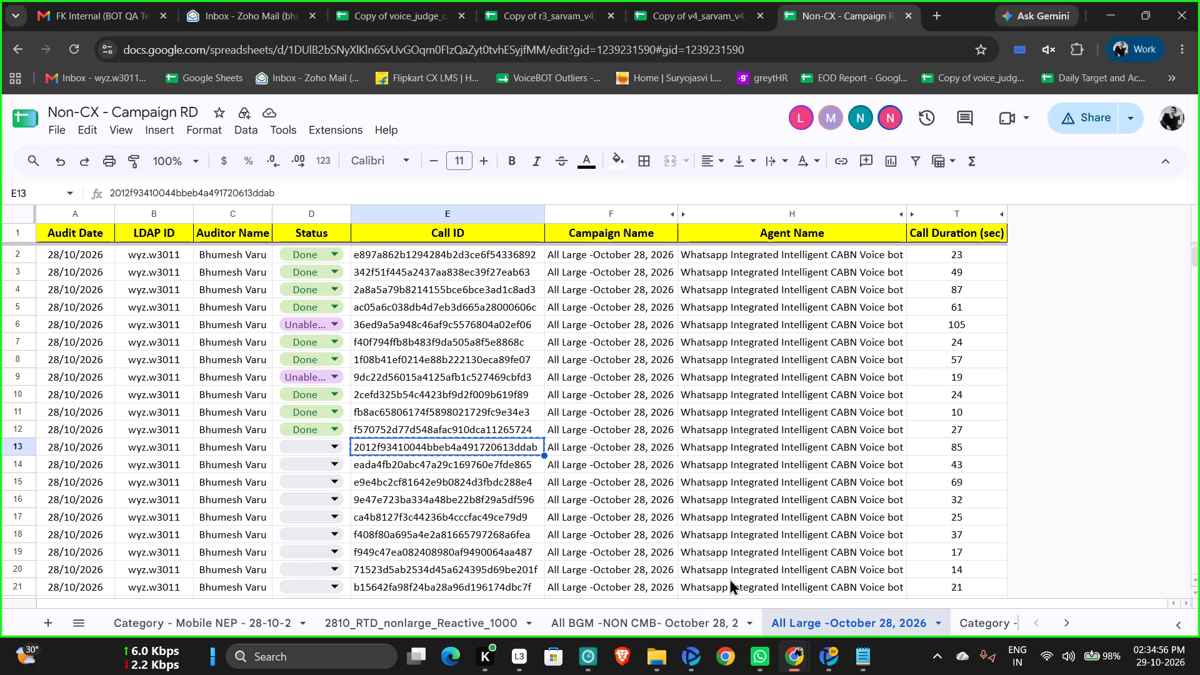
{"action": "left_click", "coordinate": [332, 447]}
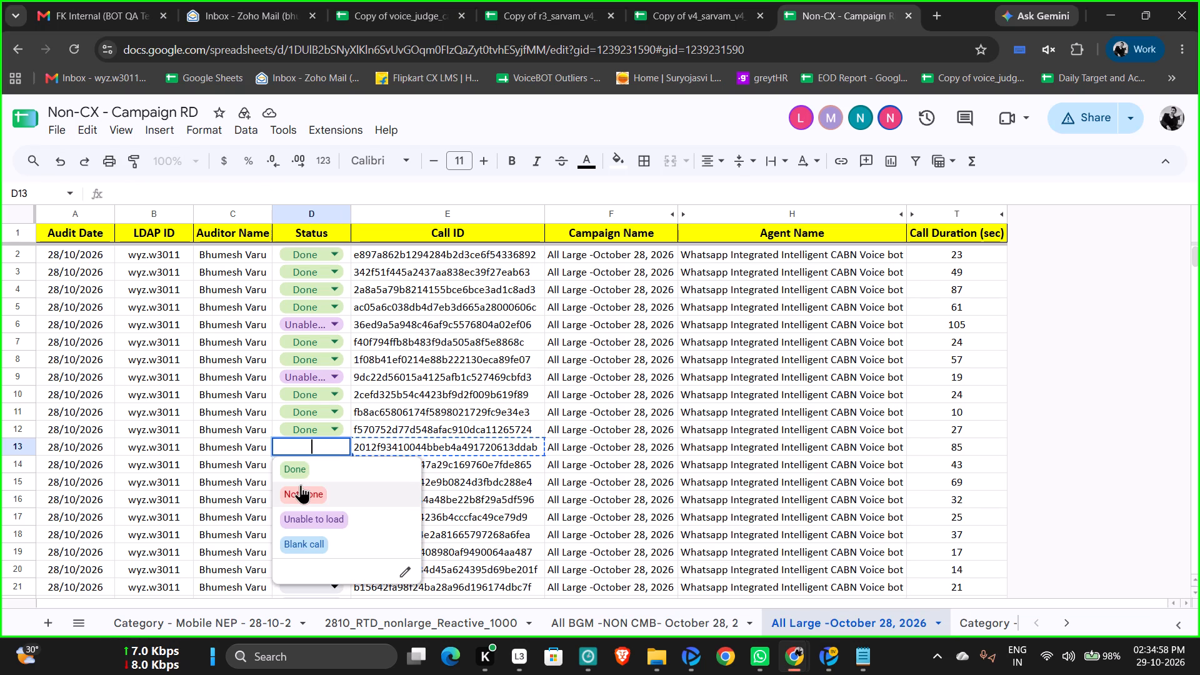
{"action": "left_click", "coordinate": [320, 516]}
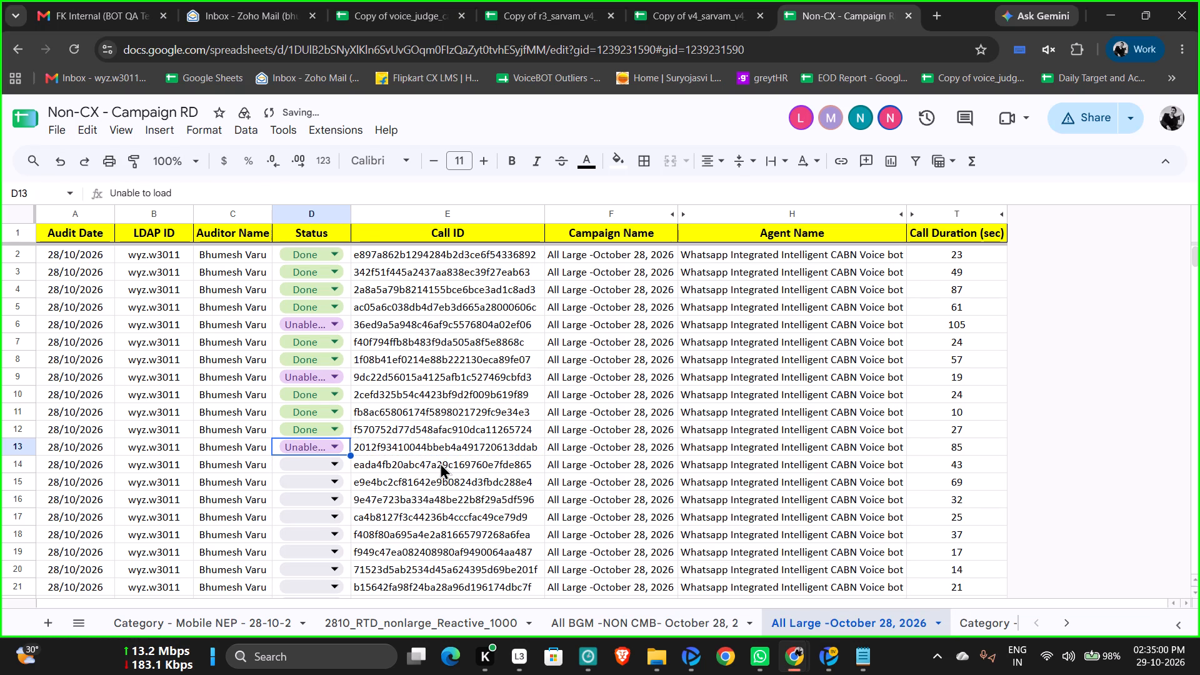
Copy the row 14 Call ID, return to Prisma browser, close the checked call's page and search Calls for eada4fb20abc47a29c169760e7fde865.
{"action": "left_click", "coordinate": [440, 462]}
{"action": "key", "text": "ctrl+c"}
{"action": "left_click", "coordinate": [821, 647]}
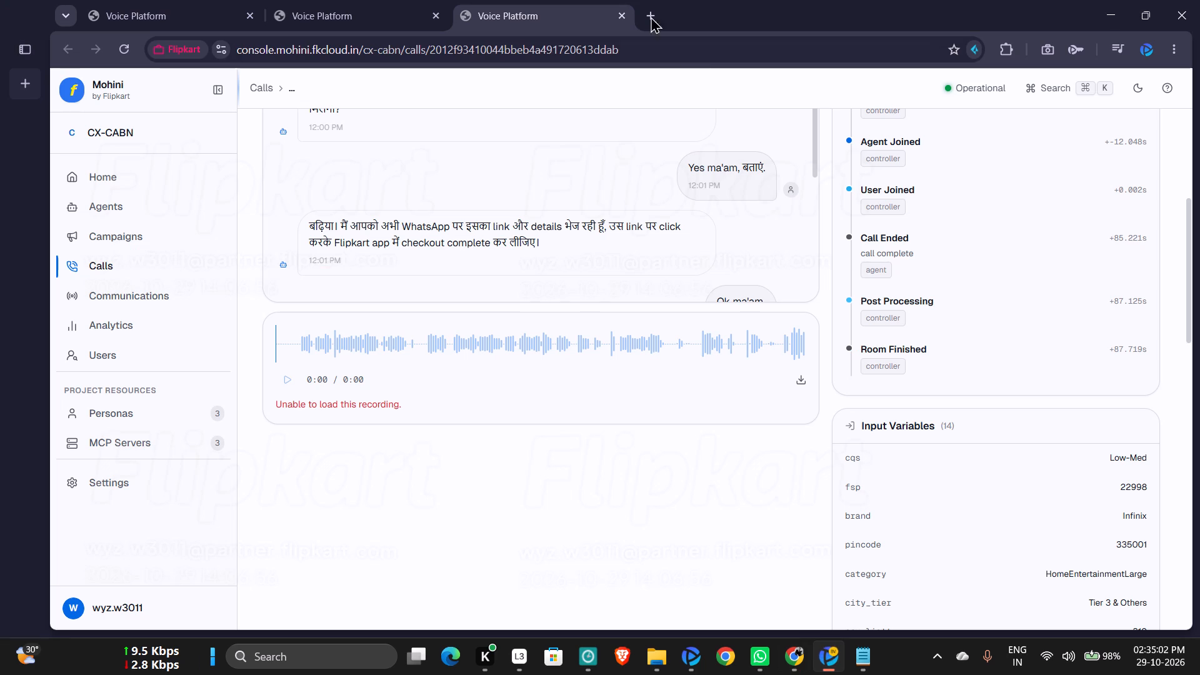
{"action": "left_click", "coordinate": [624, 11]}
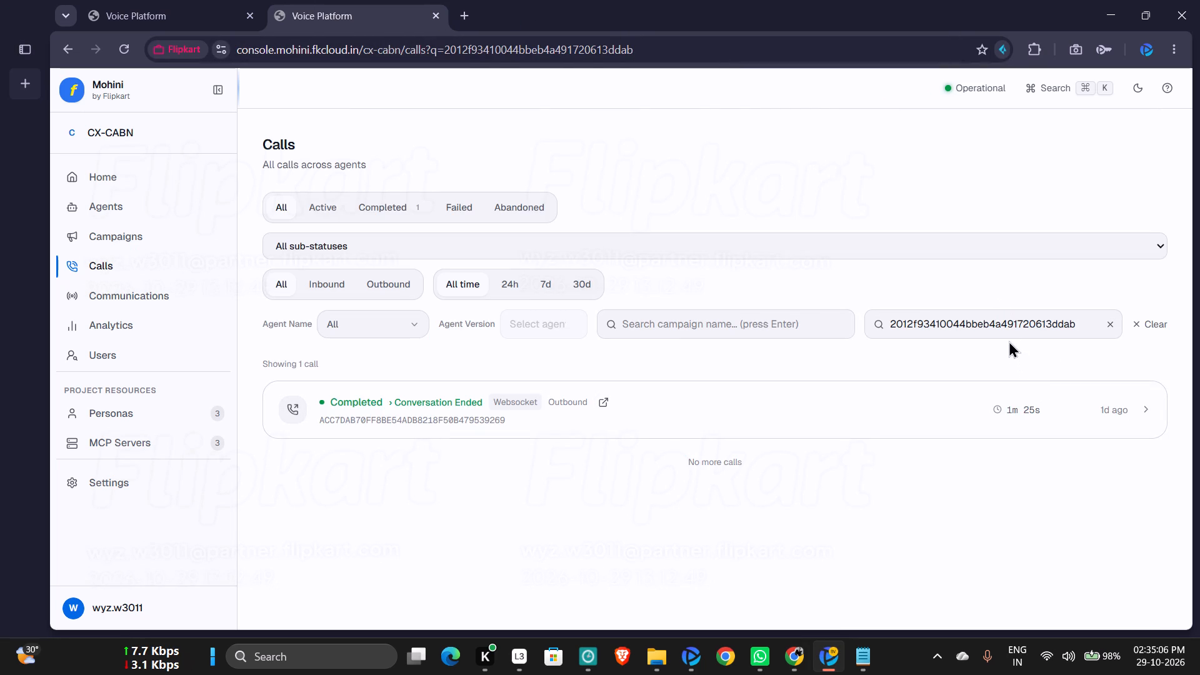
{"action": "double_click", "coordinate": [1007, 322]}
{"action": "key", "text": "ctrl+v"}
{"action": "key", "text": "Return"}
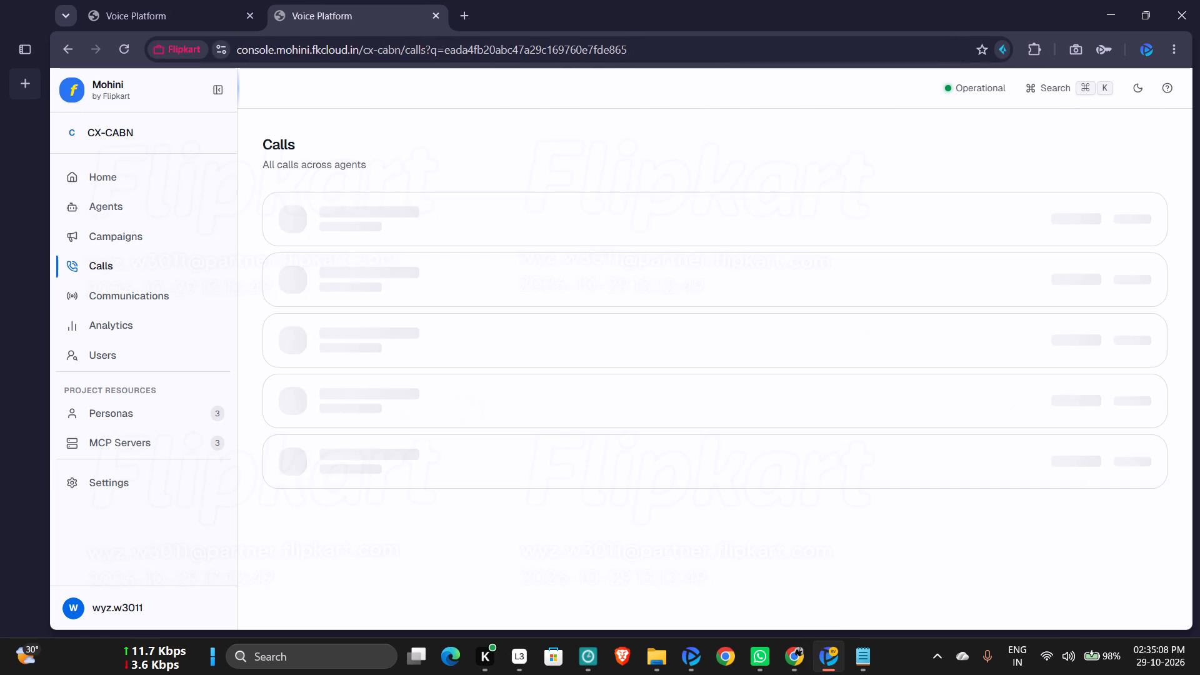
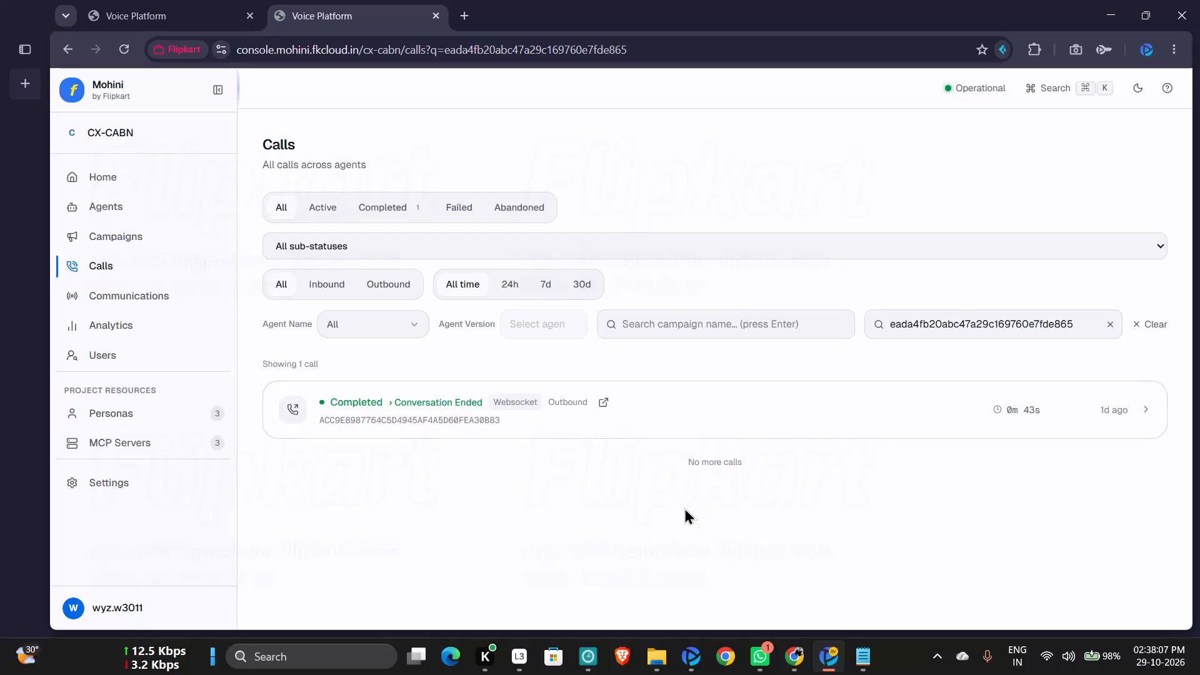
Open the call found for the row 14 Call ID, skim its transcript and play its recording.
{"action": "left_click", "coordinate": [677, 506]}
{"action": "left_click", "coordinate": [606, 401]}
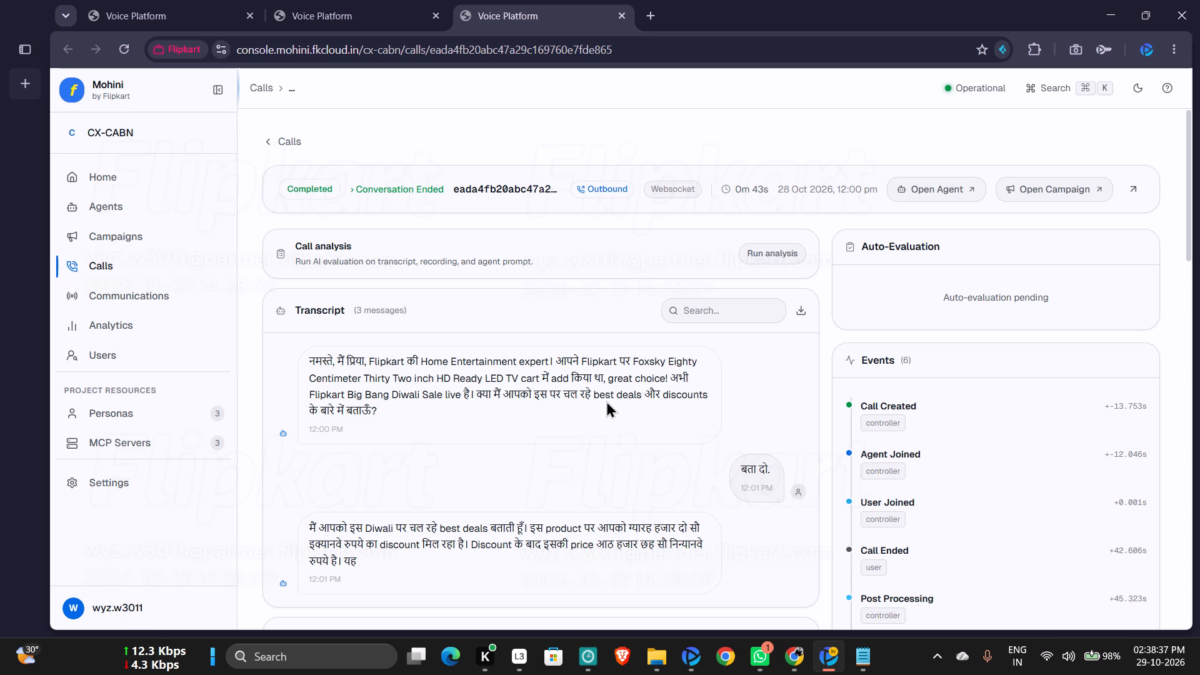
{"action": "scroll", "coordinate": [602, 421], "scroll_direction": "down", "scroll_amount": 2}
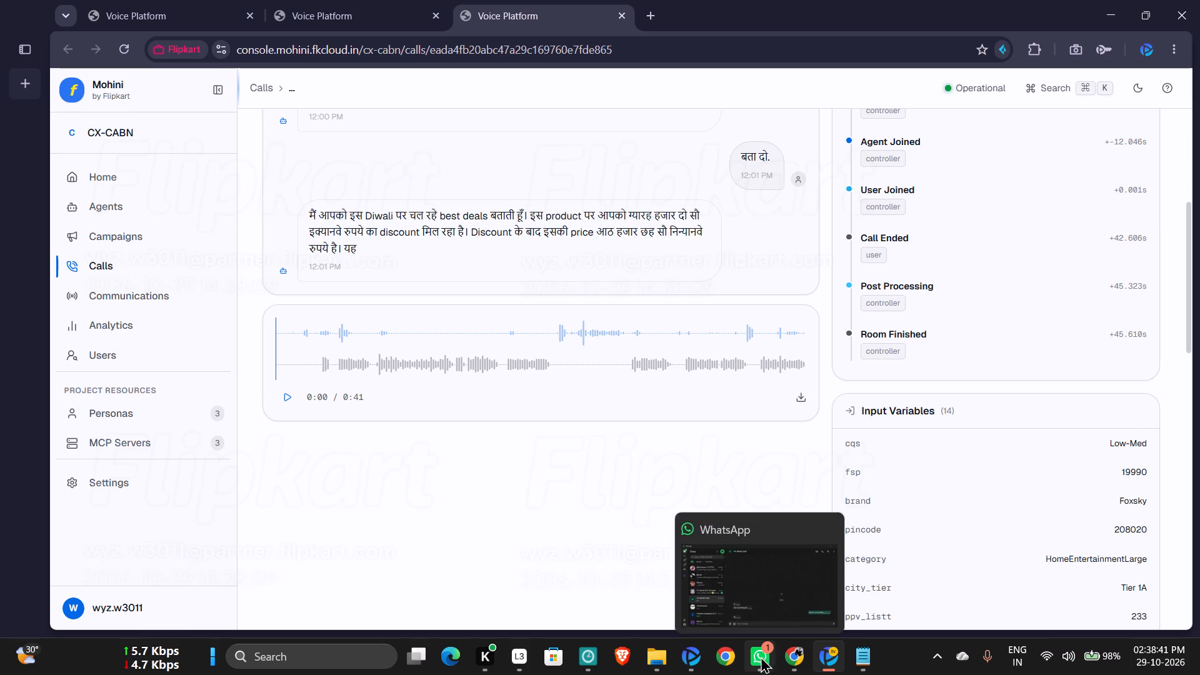
{"action": "left_click", "coordinate": [287, 396]}
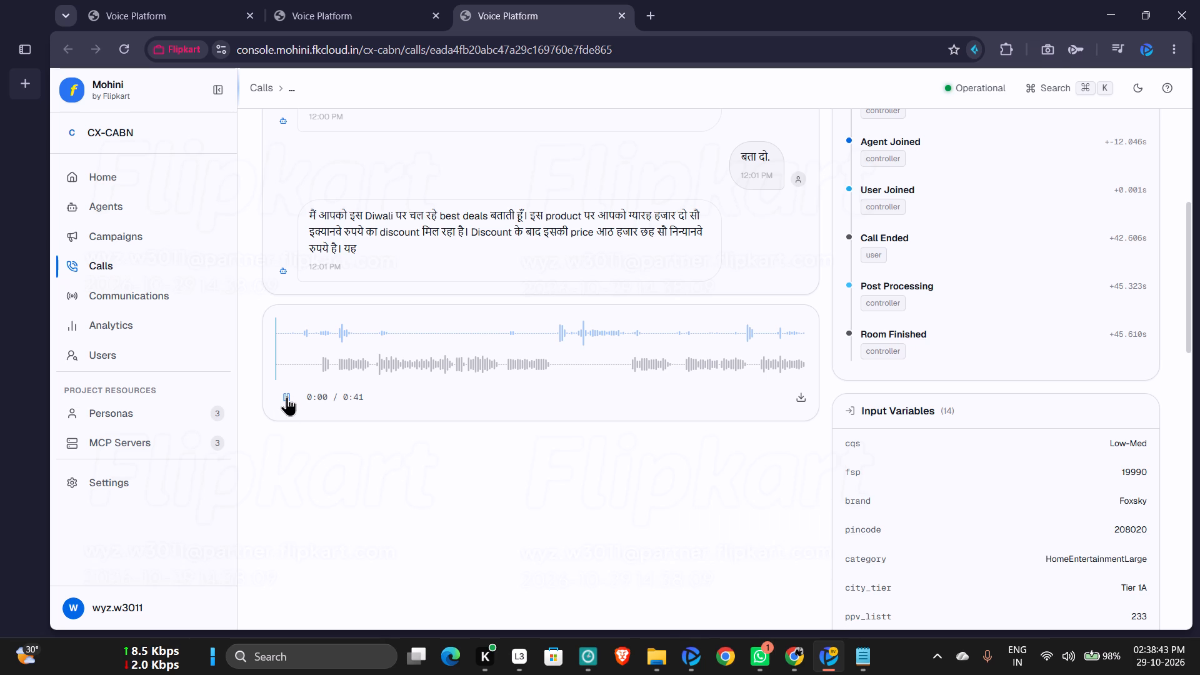
{"action": "left_click", "coordinate": [287, 396]}
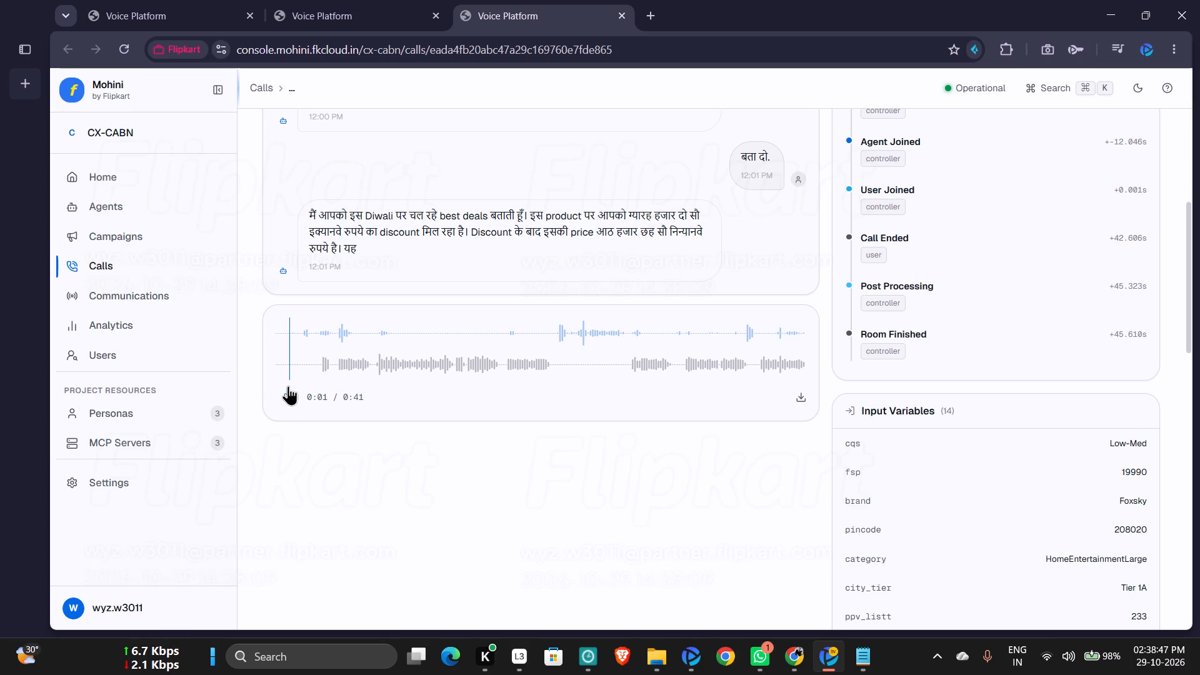
{"action": "left_click", "coordinate": [288, 386]}
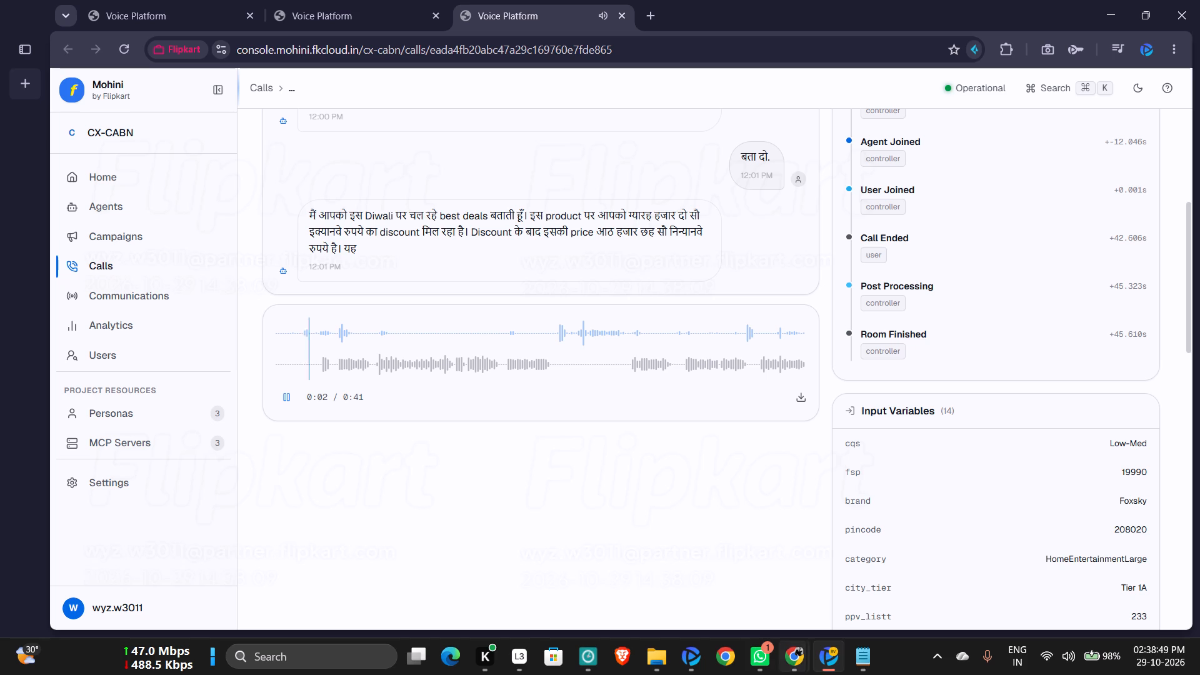
{"action": "left_click", "coordinate": [1086, 658]}
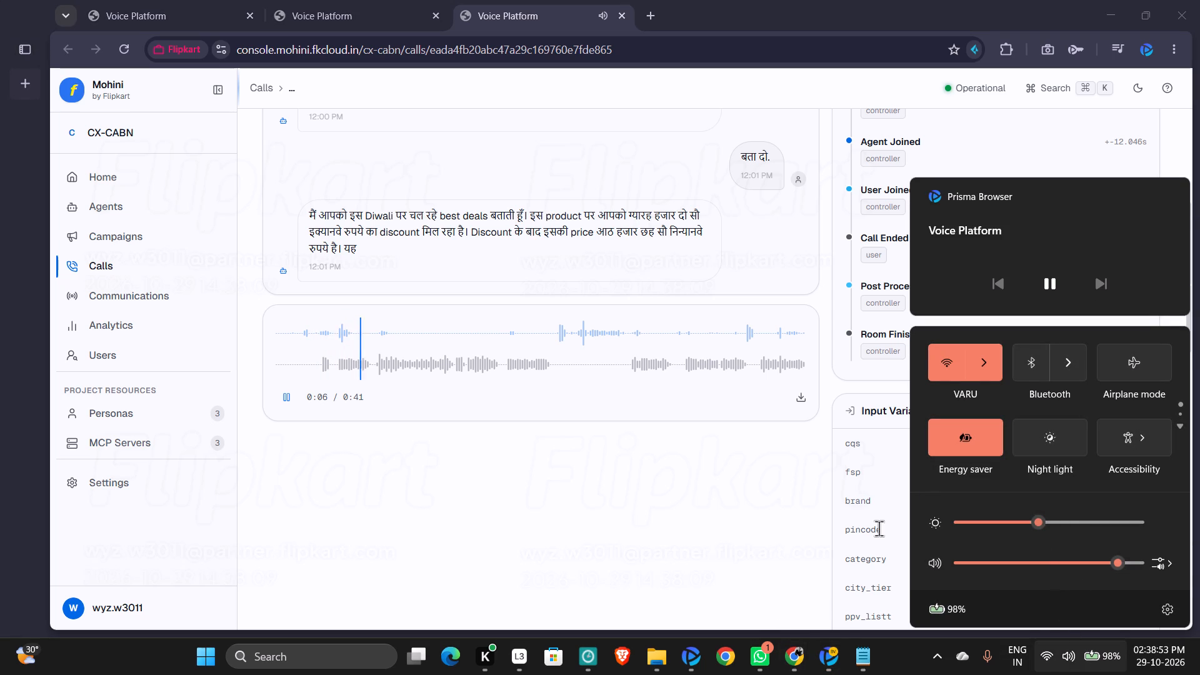
{"action": "left_click", "coordinate": [612, 518]}
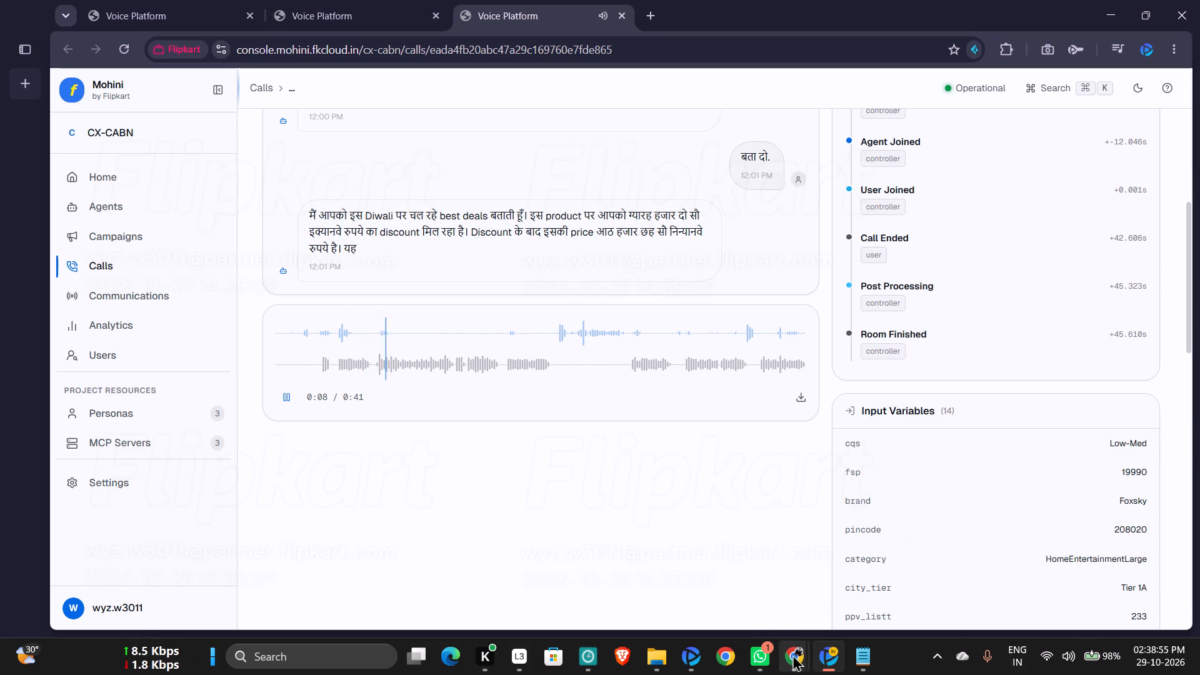
{"action": "left_click", "coordinate": [753, 592]}
{"action": "left_click", "coordinate": [831, 652]}
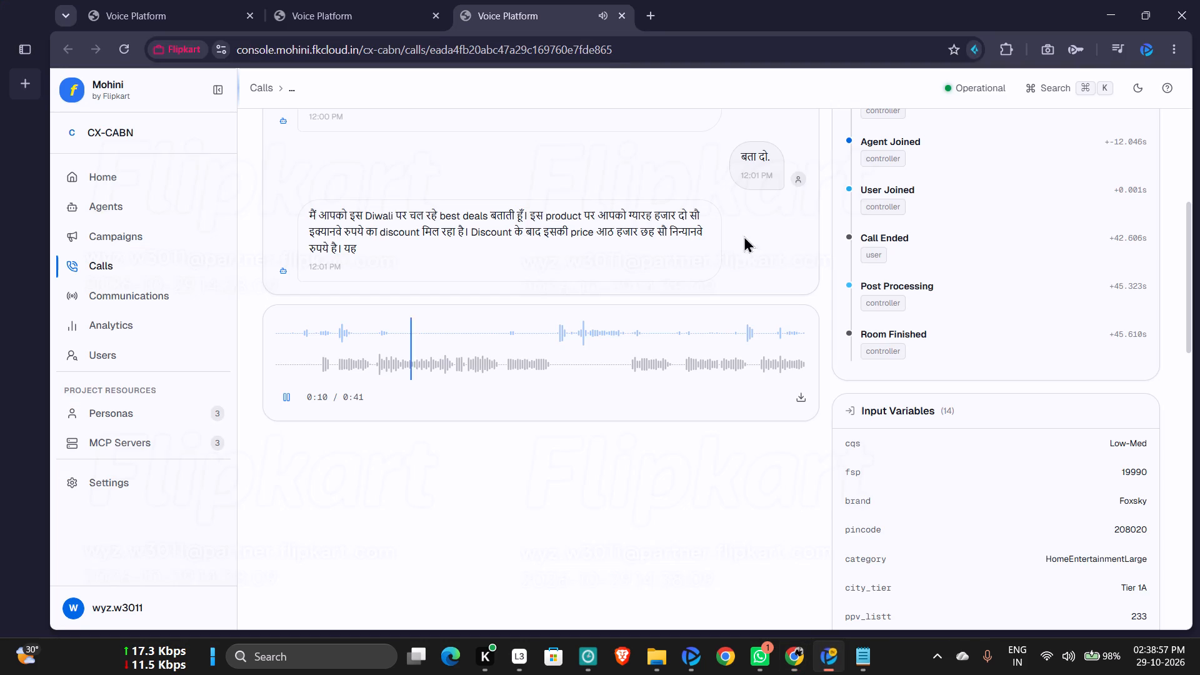
Open AuditXpert in a new tab and start a blank audit form for the Judge Model process.
{"action": "left_click", "coordinate": [663, 14]}
{"action": "left_click", "coordinate": [658, 16]}
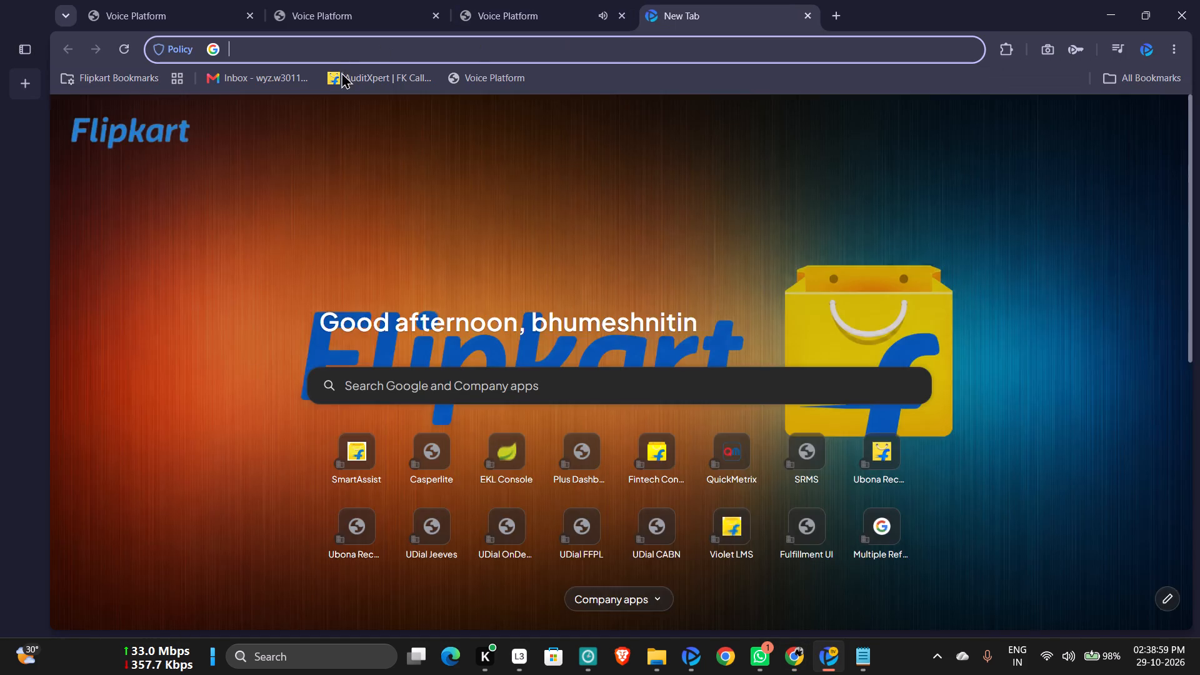
{"action": "left_click", "coordinate": [348, 74]}
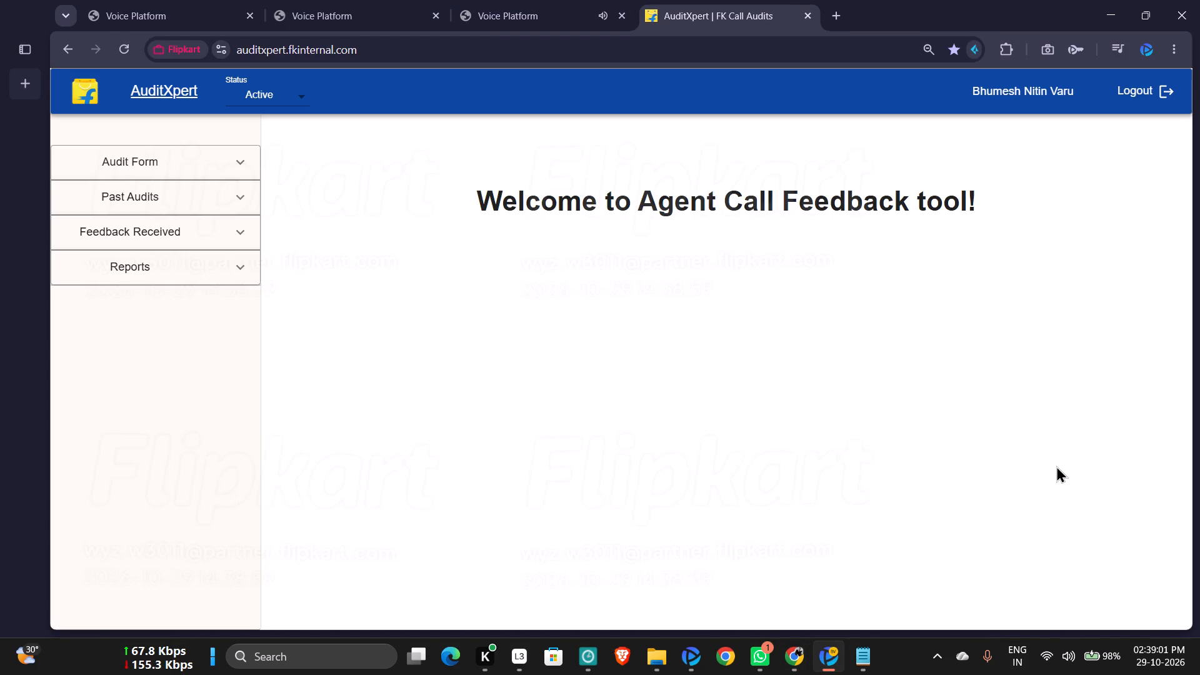
{"action": "left_click", "coordinate": [221, 171]}
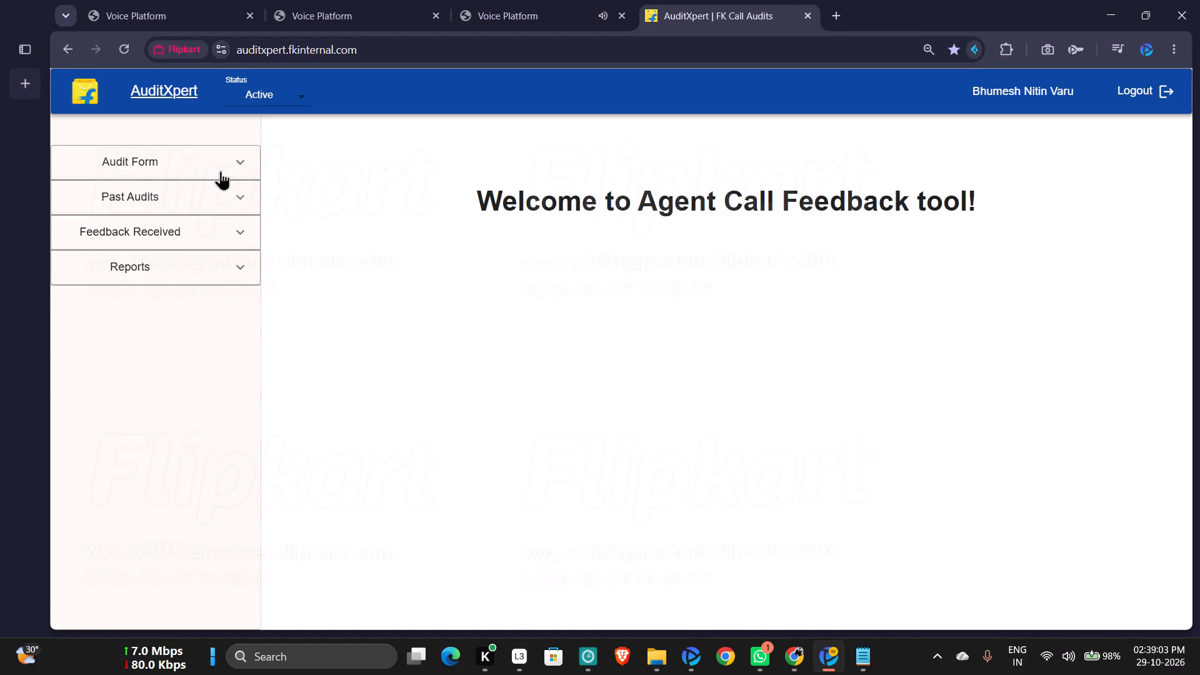
{"action": "left_click", "coordinate": [137, 261]}
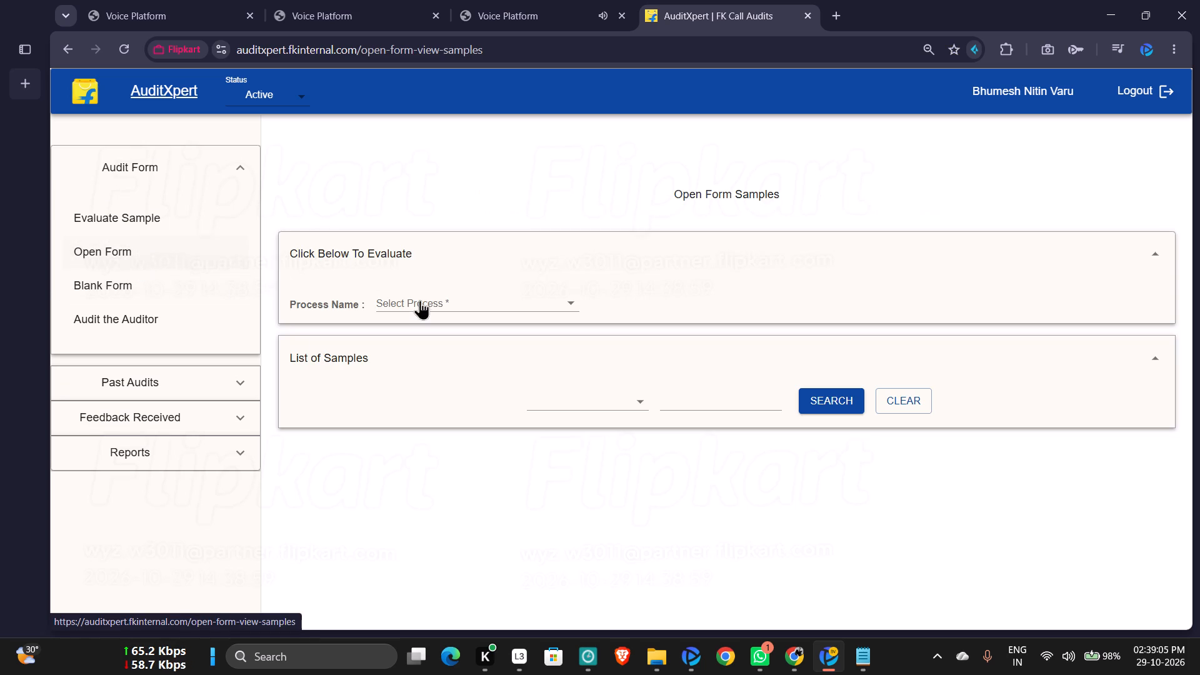
{"action": "left_click", "coordinate": [132, 278]}
{"action": "left_click", "coordinate": [515, 226]}
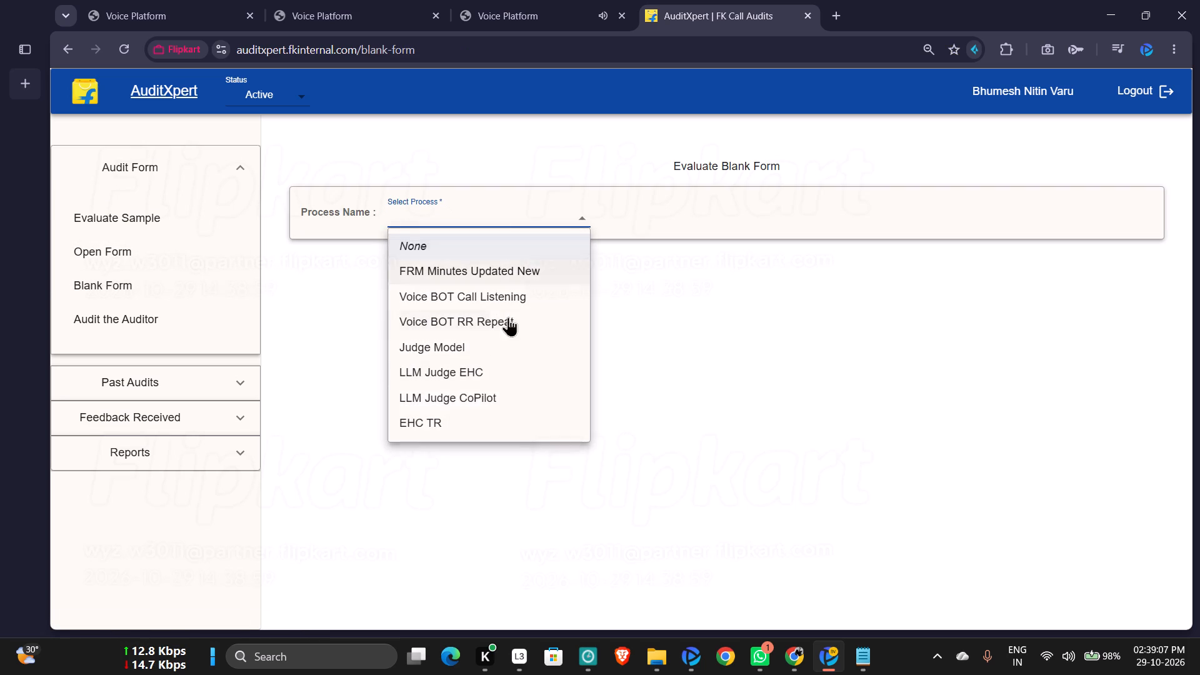
{"action": "left_click", "coordinate": [461, 344]}
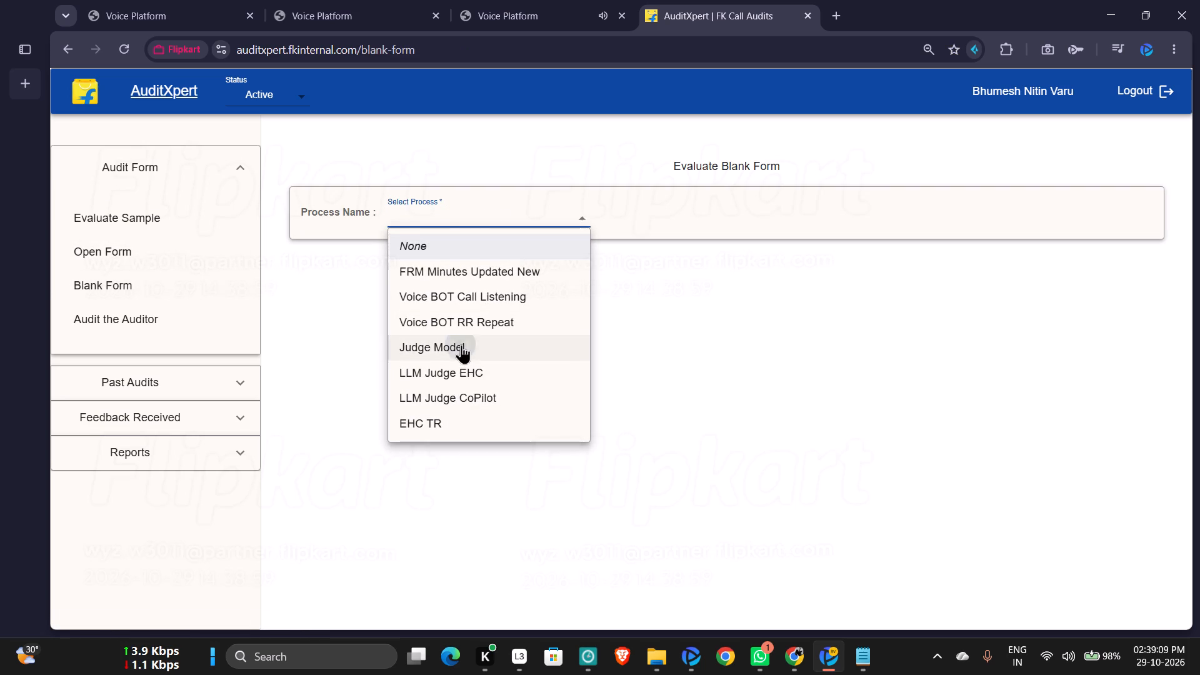
Enter the copied call ID as incident_id and UCID, and fill agent_name and agent_id with the saved suggestions.
{"action": "left_click", "coordinate": [1063, 345]}
{"action": "key", "text": "ctrl+v"}
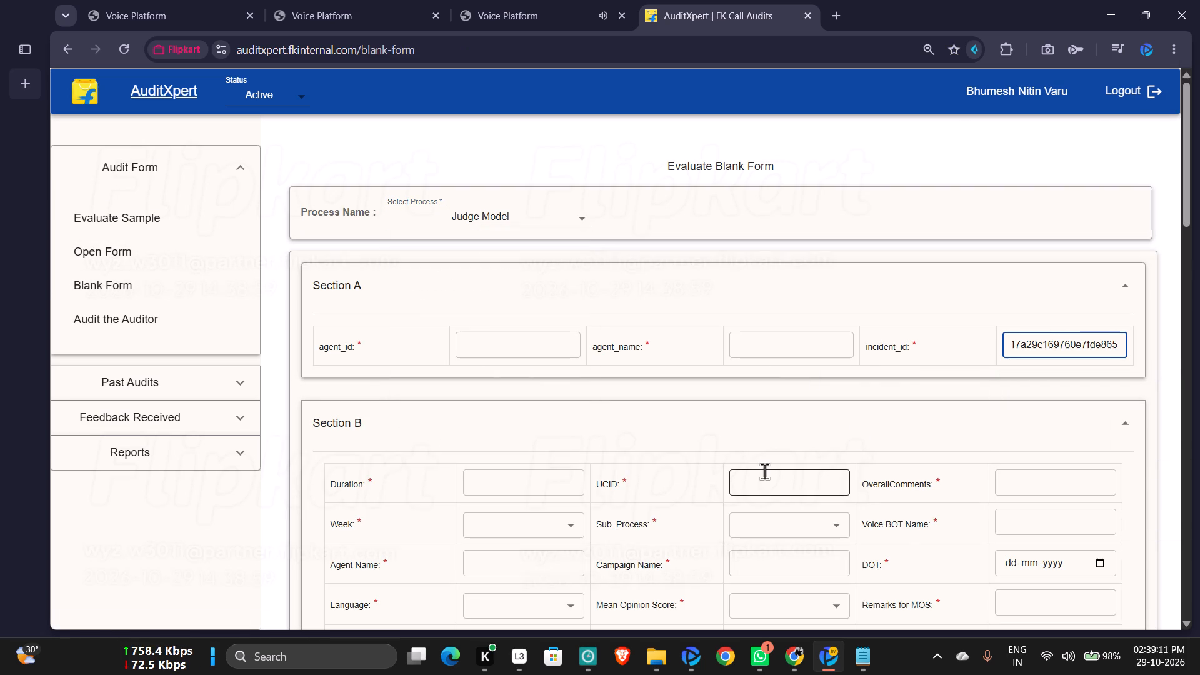
{"action": "left_click", "coordinate": [764, 471]}
{"action": "key", "text": "ctrl+v"}
{"action": "left_click", "coordinate": [797, 354]}
{"action": "left_click", "coordinate": [822, 386]}
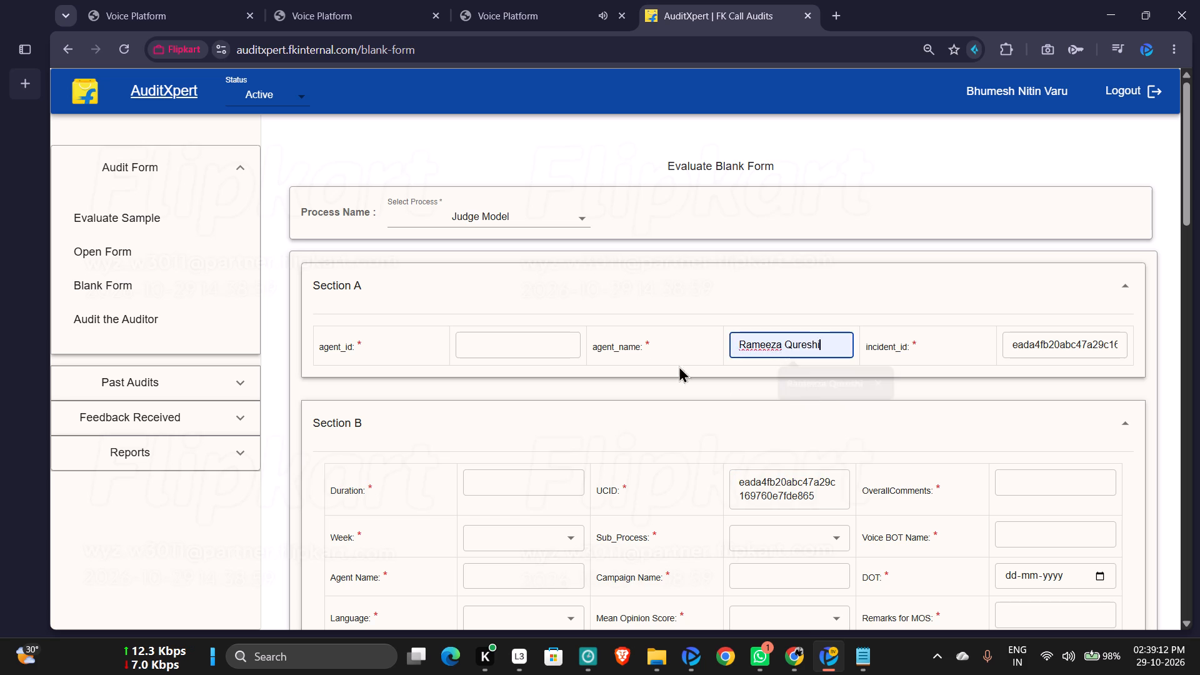
{"action": "left_click", "coordinate": [545, 342]}
{"action": "left_click", "coordinate": [554, 389]}
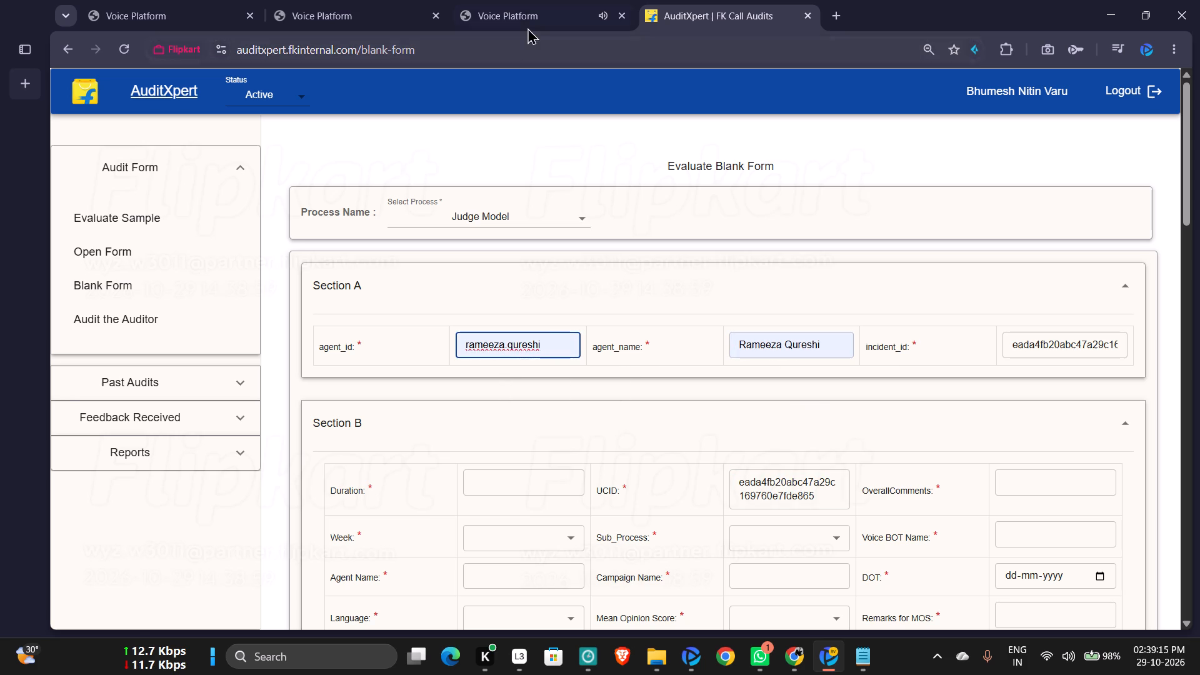
In Section B, set Sub_Process to CX CABN, Week to Week5 and DOT to 28-10-2026.
{"action": "left_click", "coordinate": [527, 26]}
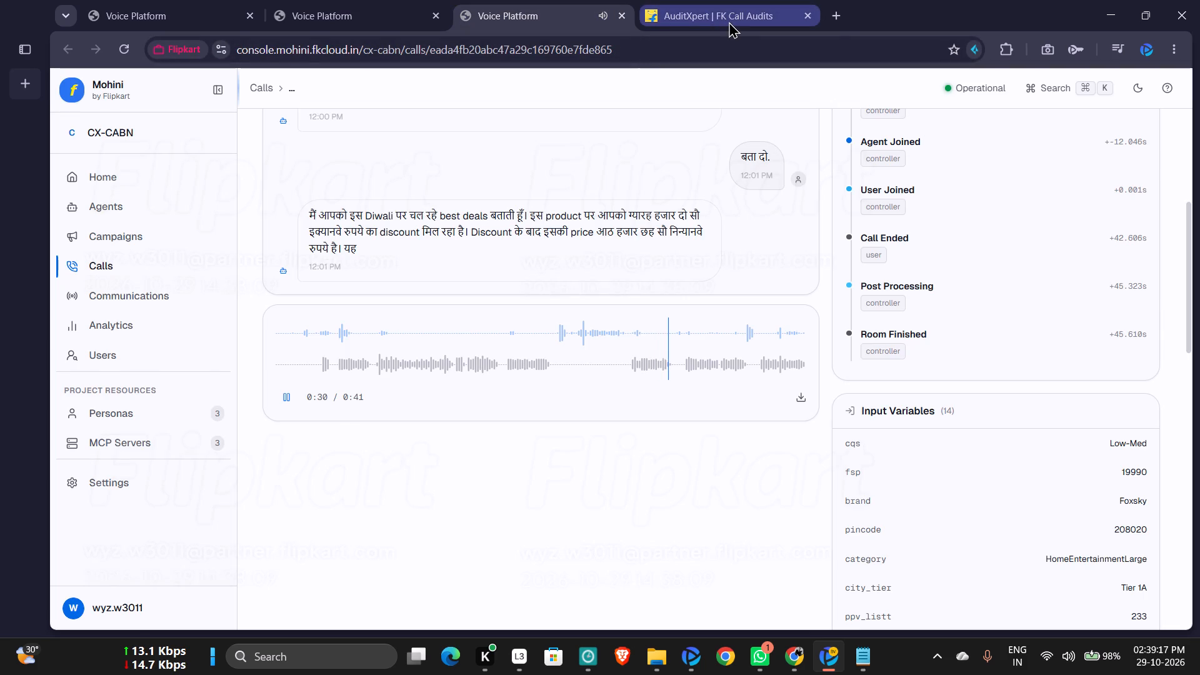
{"action": "left_click", "coordinate": [729, 21]}
{"action": "scroll", "coordinate": [926, 429], "scroll_direction": "down", "scroll_amount": 1}
{"action": "left_click", "coordinate": [804, 379]}
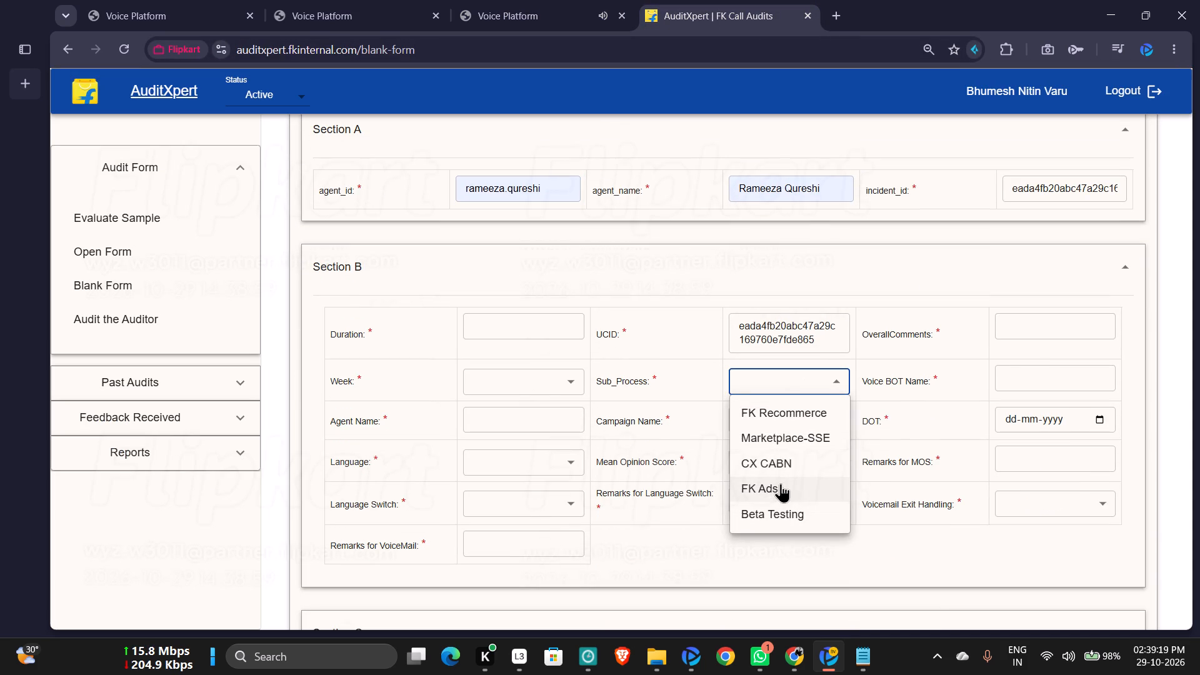
{"action": "left_click", "coordinate": [792, 461]}
{"action": "left_click", "coordinate": [551, 392]}
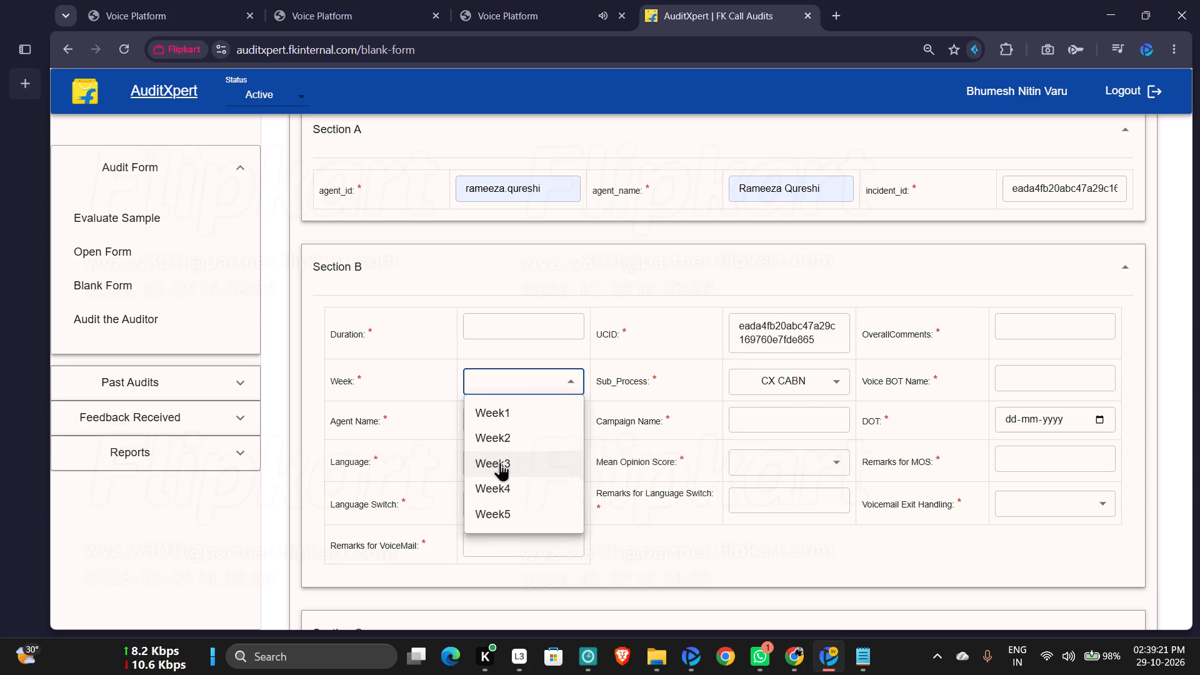
{"action": "left_click", "coordinate": [497, 502]}
{"action": "left_click", "coordinate": [1100, 421]}
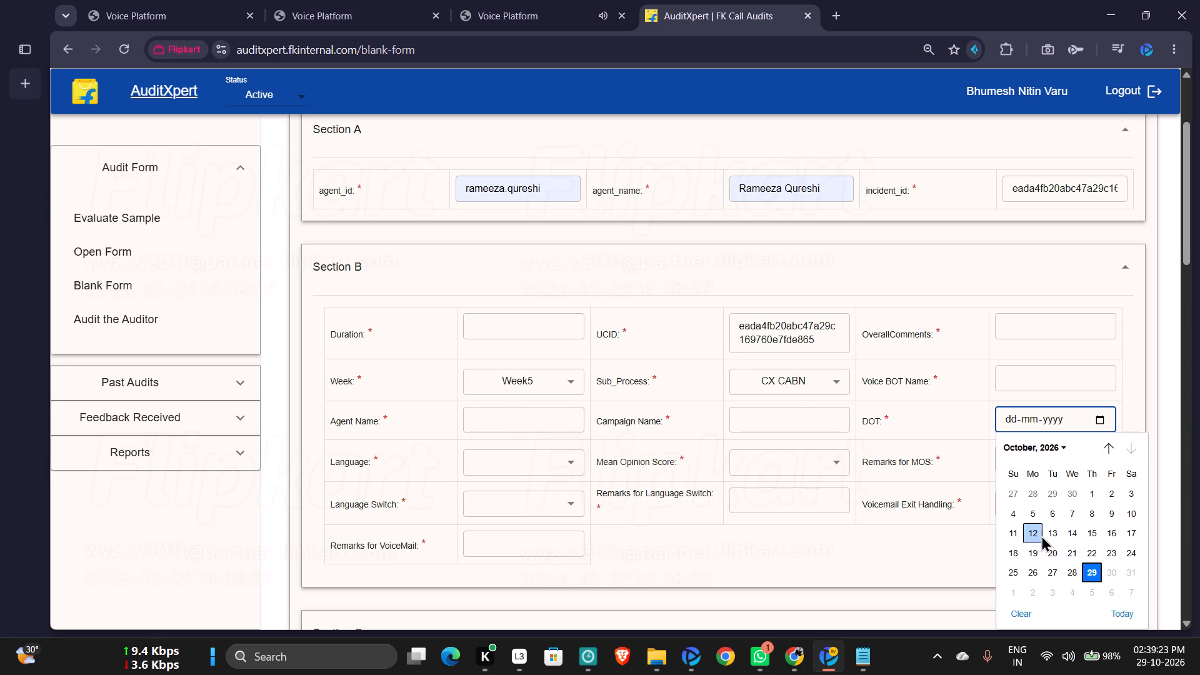
{"action": "left_click", "coordinate": [1071, 567]}
Check the call recording's playback, return to the audit form and switch to the call sheet in Google Chrome.
{"action": "left_click", "coordinate": [512, 17]}
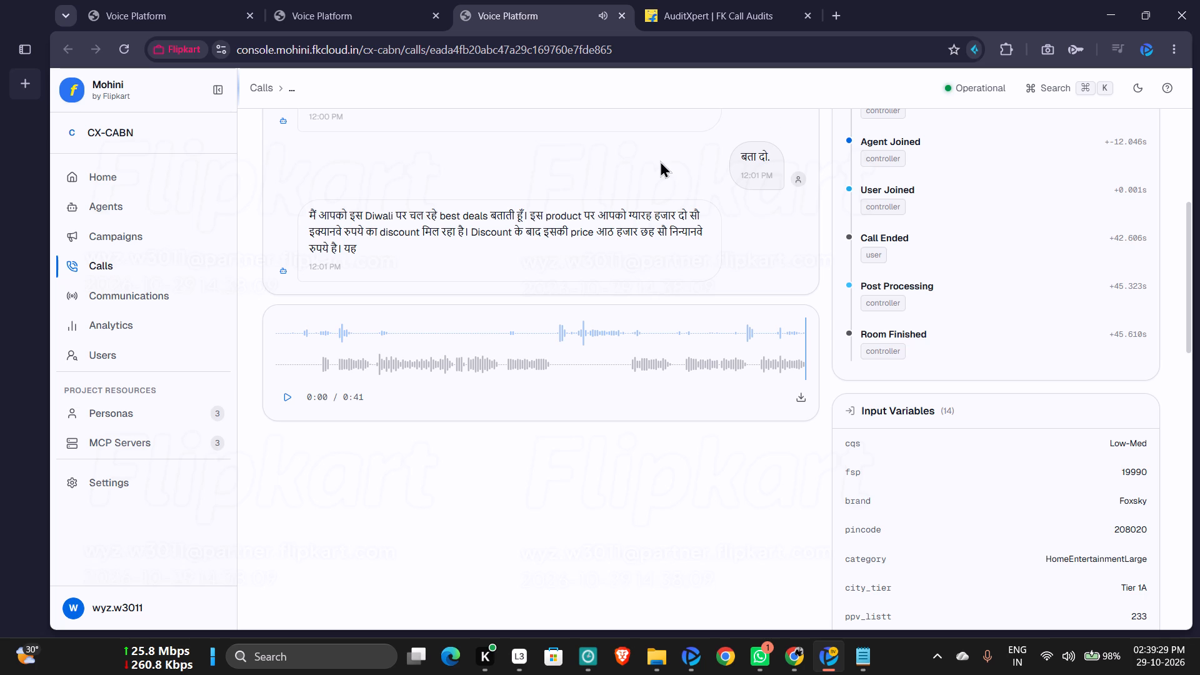
{"action": "left_click", "coordinate": [712, 13]}
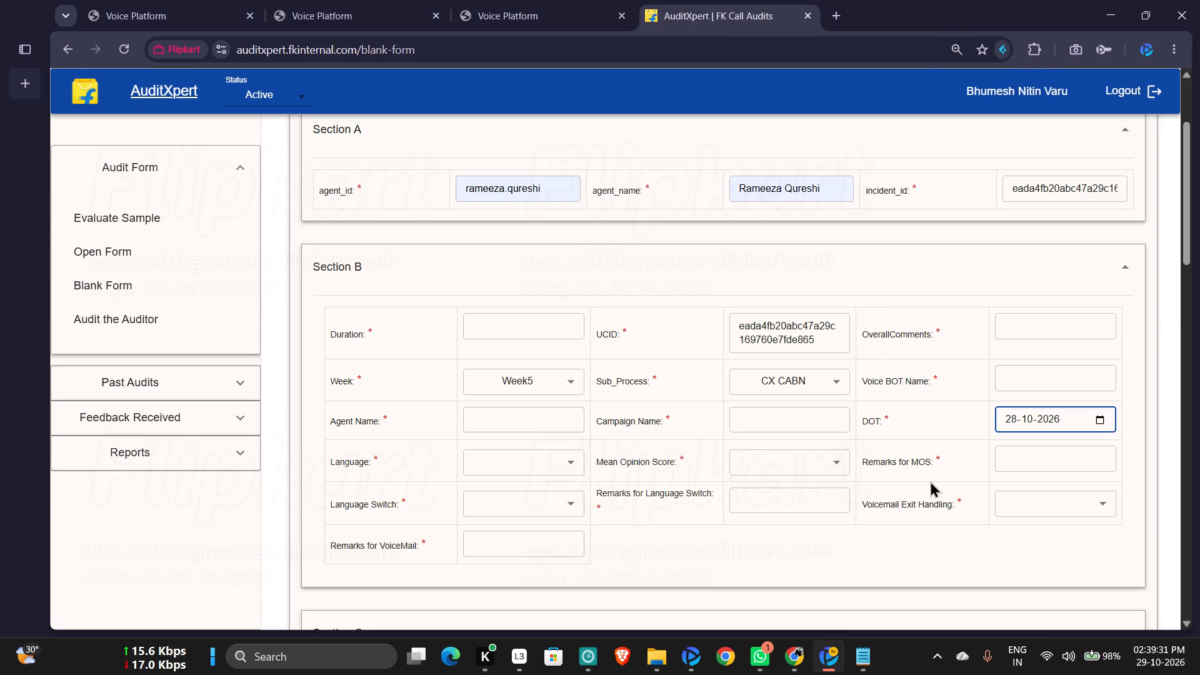
{"action": "left_click", "coordinate": [805, 659]}
{"action": "left_click", "coordinate": [757, 591]}
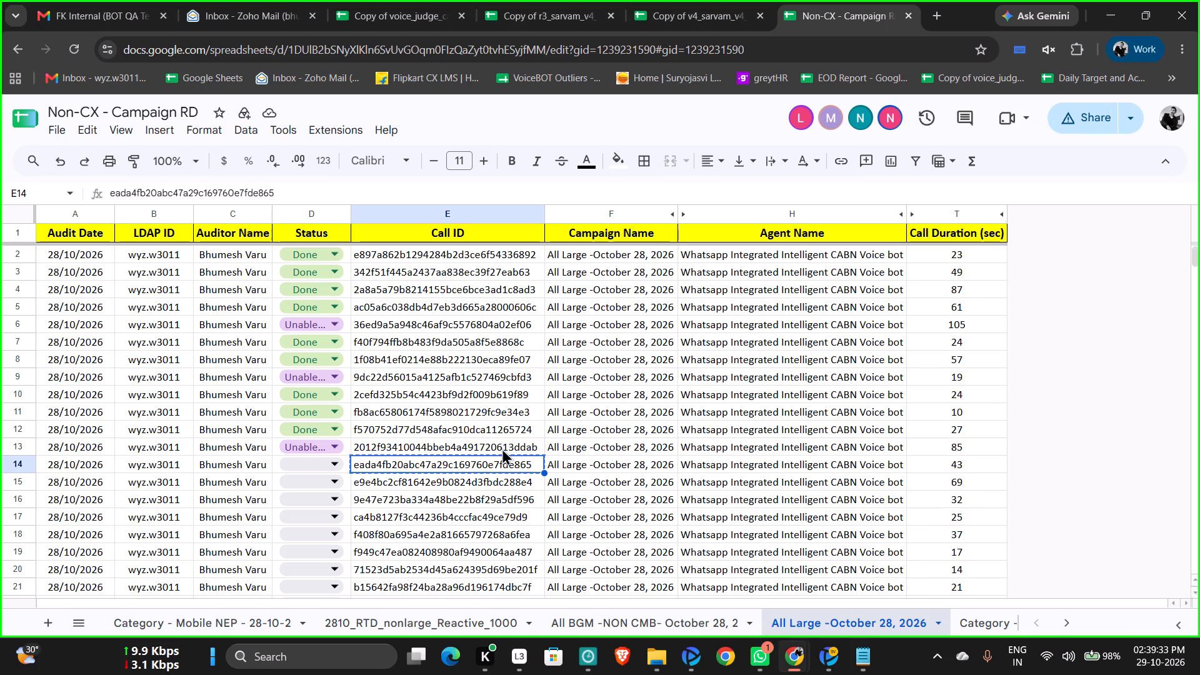
Copy the campaign name "All Large -October 28, 2026" from row 14 of the call sheet into the audit form's Campaign Name.
{"action": "left_click", "coordinate": [410, 501]}
{"action": "left_click", "coordinate": [616, 464]}
{"action": "key", "text": "ctrl+c"}
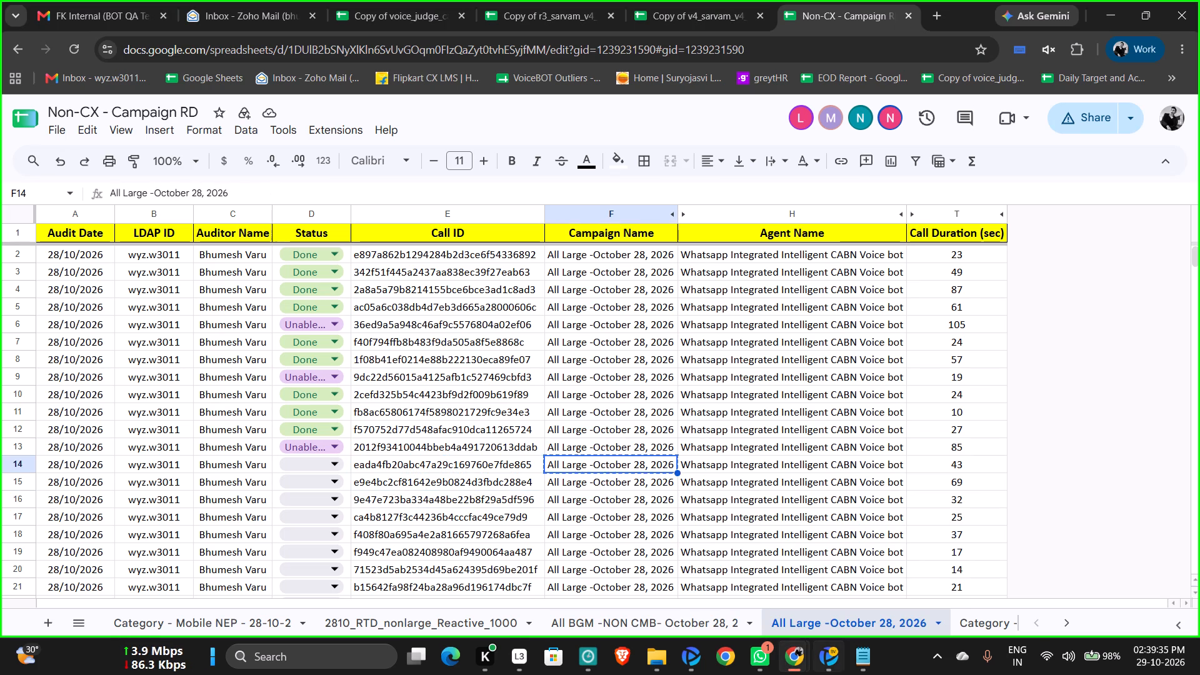
{"action": "left_click", "coordinate": [833, 657]}
{"action": "left_click", "coordinate": [776, 421]}
{"action": "key", "text": "ctrl+v"}
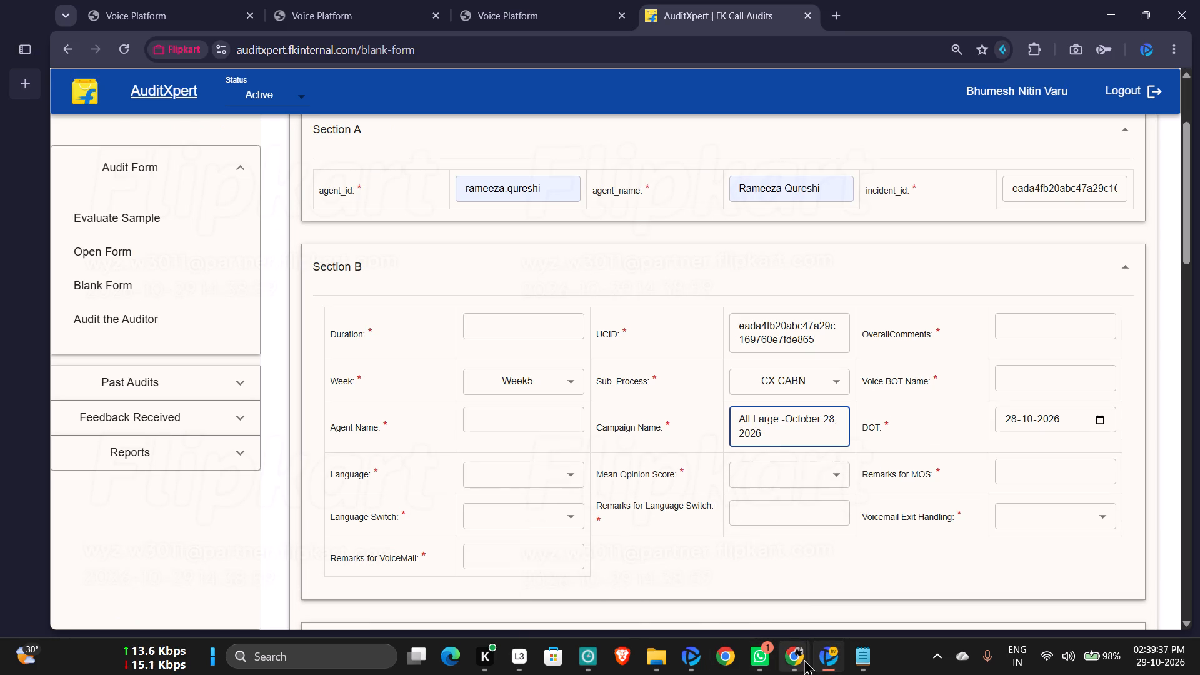
Copy row 14's agent name "Whatsapp Integrated Intelligent CABN Voice bot" from the call sheet into Section B's Agent Name.
{"action": "left_click", "coordinate": [804, 659]}
{"action": "left_click", "coordinate": [733, 565]}
{"action": "left_click", "coordinate": [727, 463]}
{"action": "key", "text": "ctrl+c"}
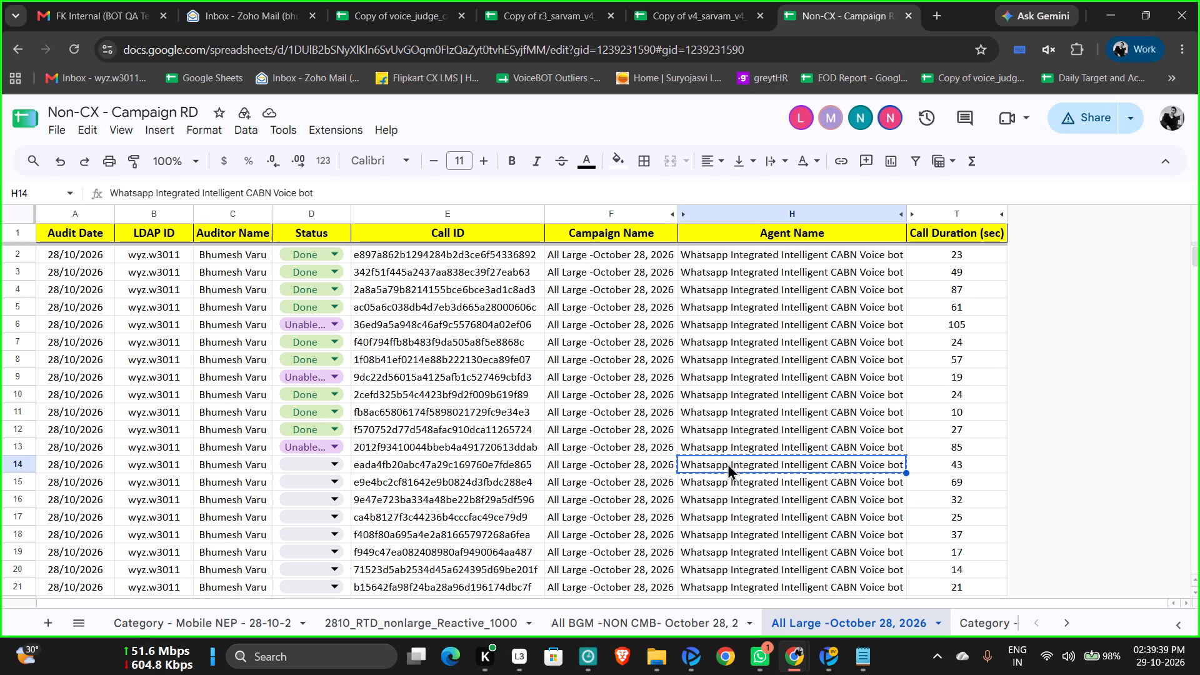
{"action": "left_click", "coordinate": [811, 656]}
{"action": "left_click", "coordinate": [526, 421]}
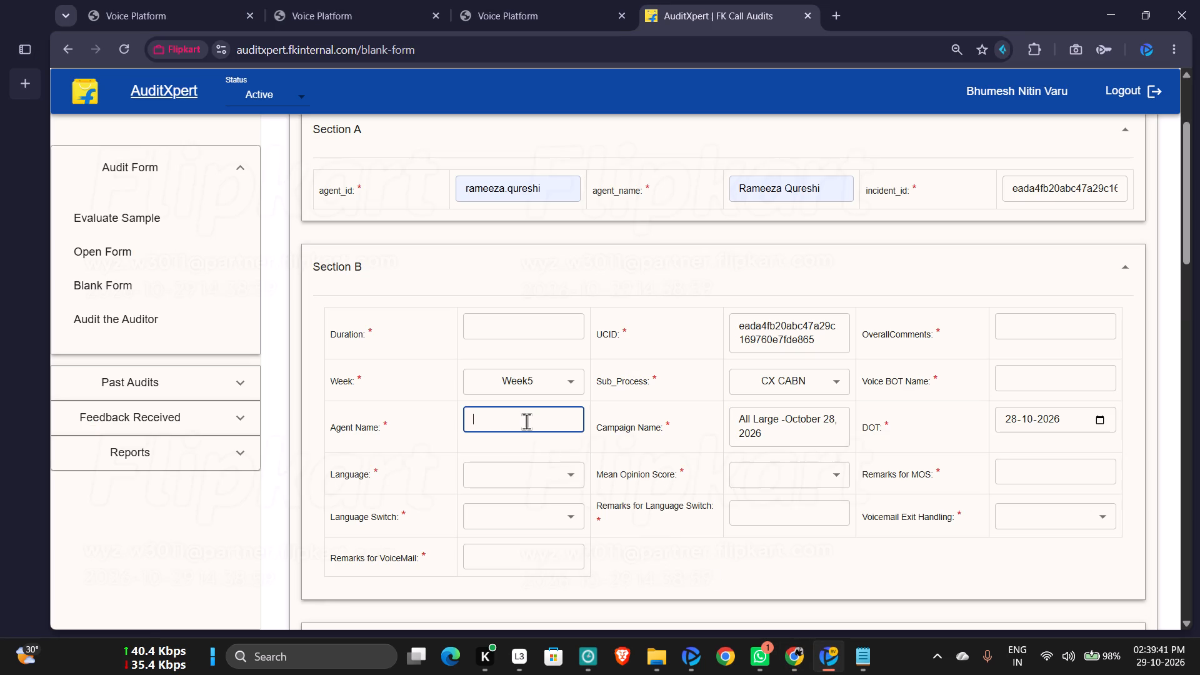
{"action": "key", "text": "ctrl+v"}
Enter Priya as the Voice BOT Name in Section B.
{"action": "left_click", "coordinate": [1059, 390]}
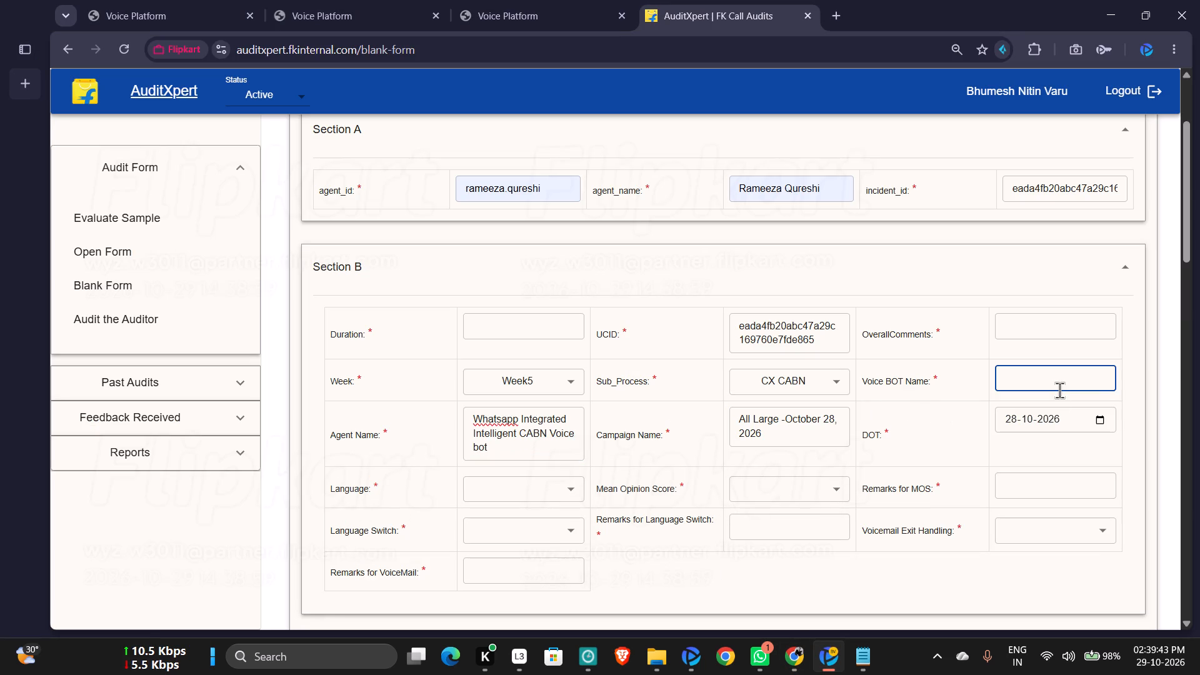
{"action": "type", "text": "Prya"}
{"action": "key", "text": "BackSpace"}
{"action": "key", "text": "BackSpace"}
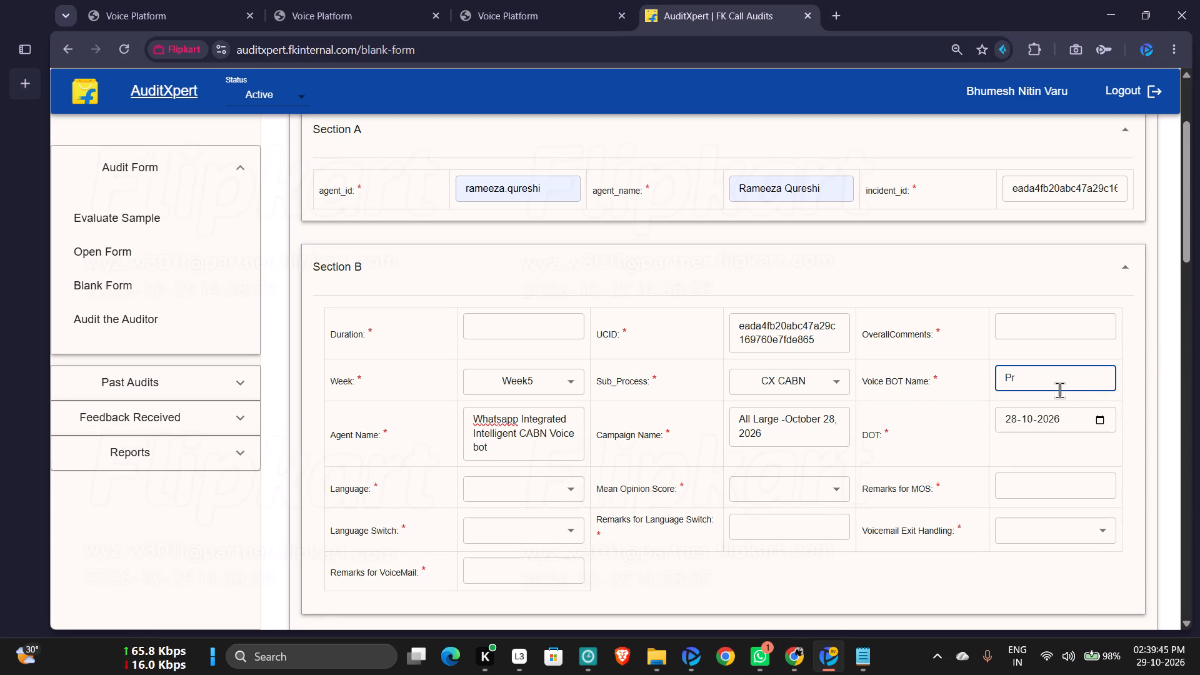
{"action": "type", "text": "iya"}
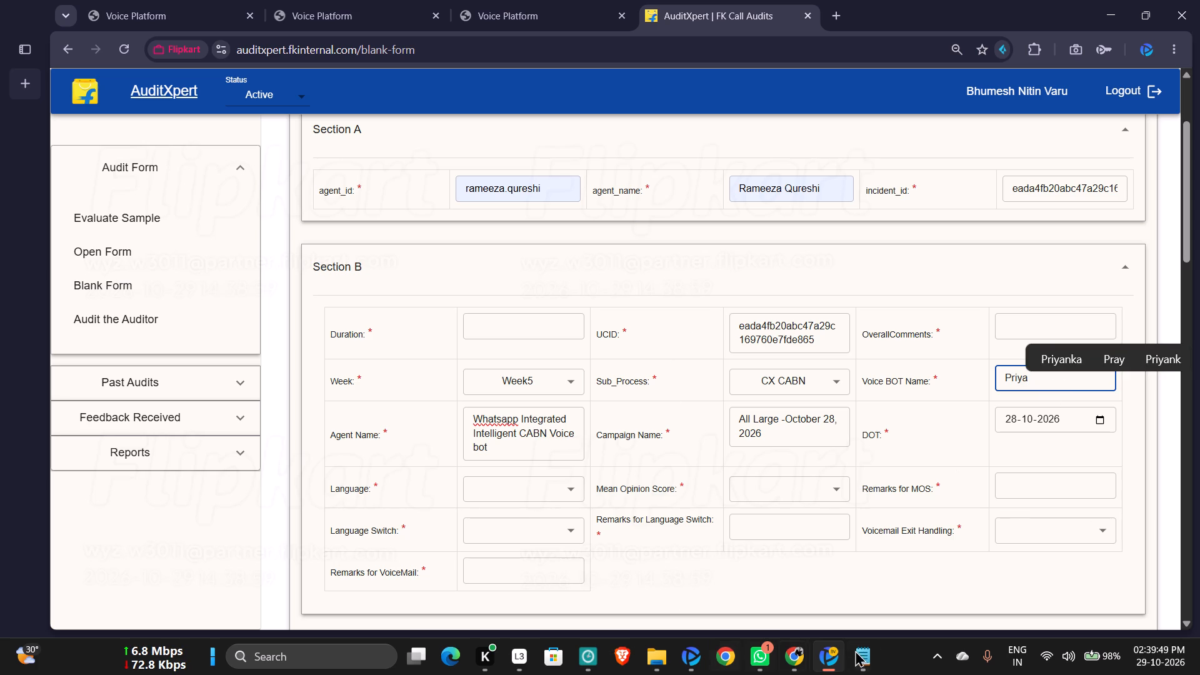
Look up row 14's call duration in the call sheet, set Duration to 43 in the audit form, and recheck it against the sheet.
{"action": "left_click", "coordinate": [799, 658]}
{"action": "left_click", "coordinate": [729, 596]}
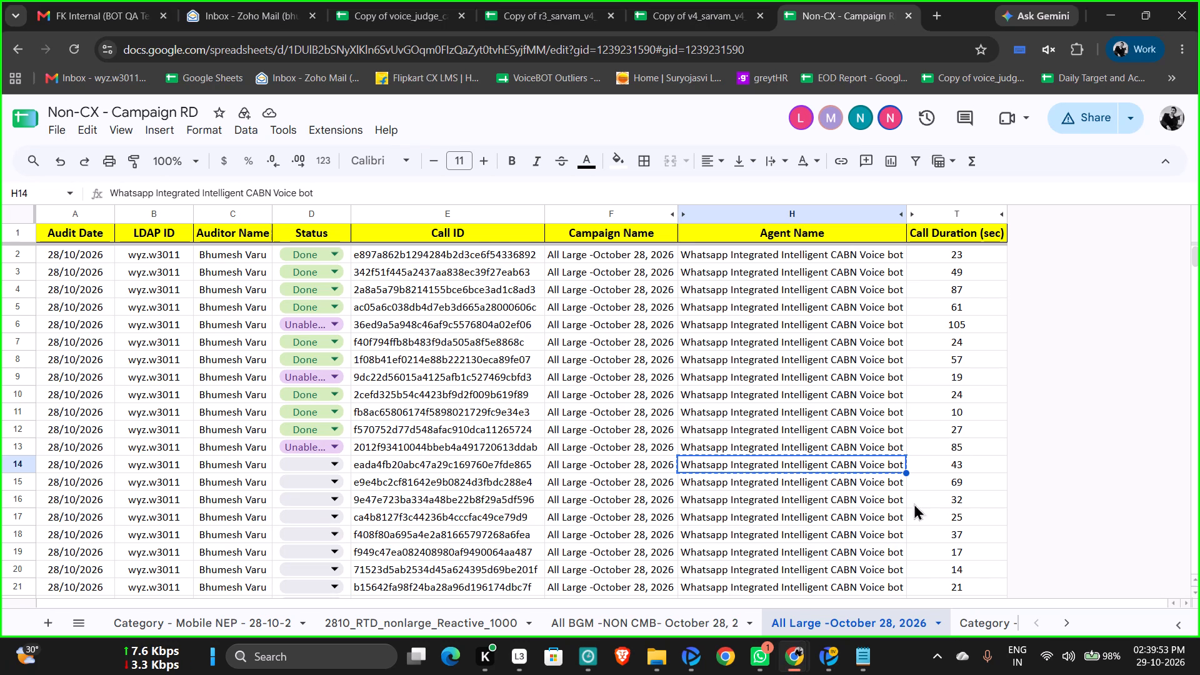
{"action": "left_click", "coordinate": [831, 659]}
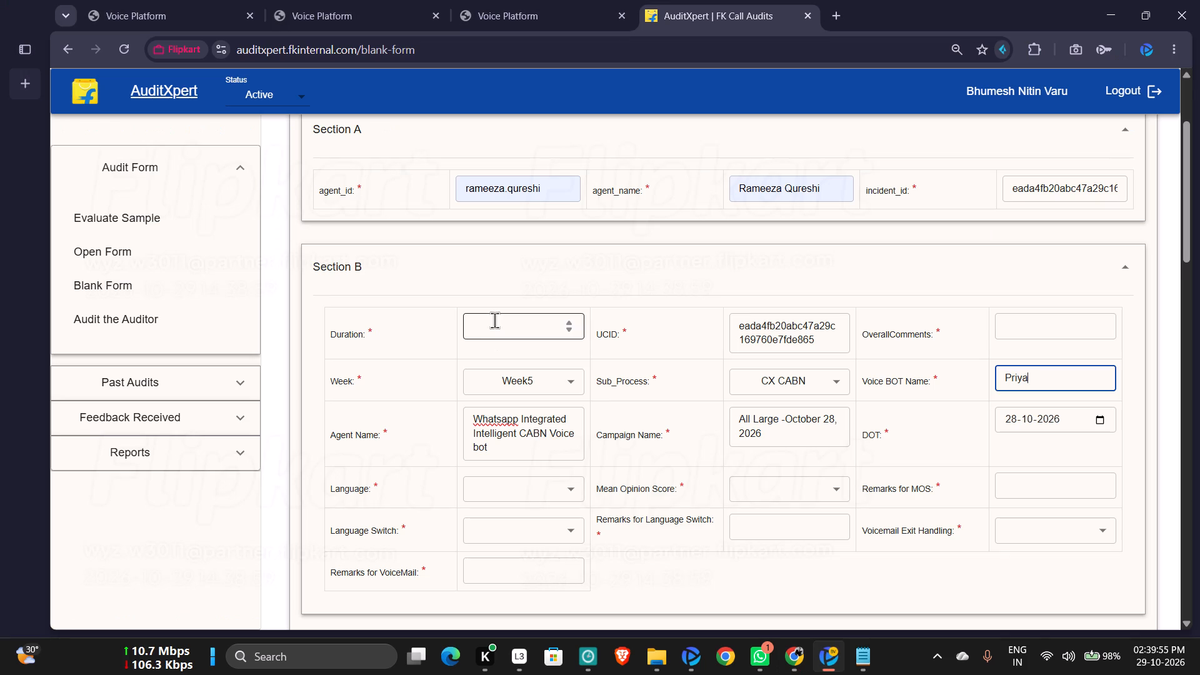
{"action": "left_click", "coordinate": [494, 320]}
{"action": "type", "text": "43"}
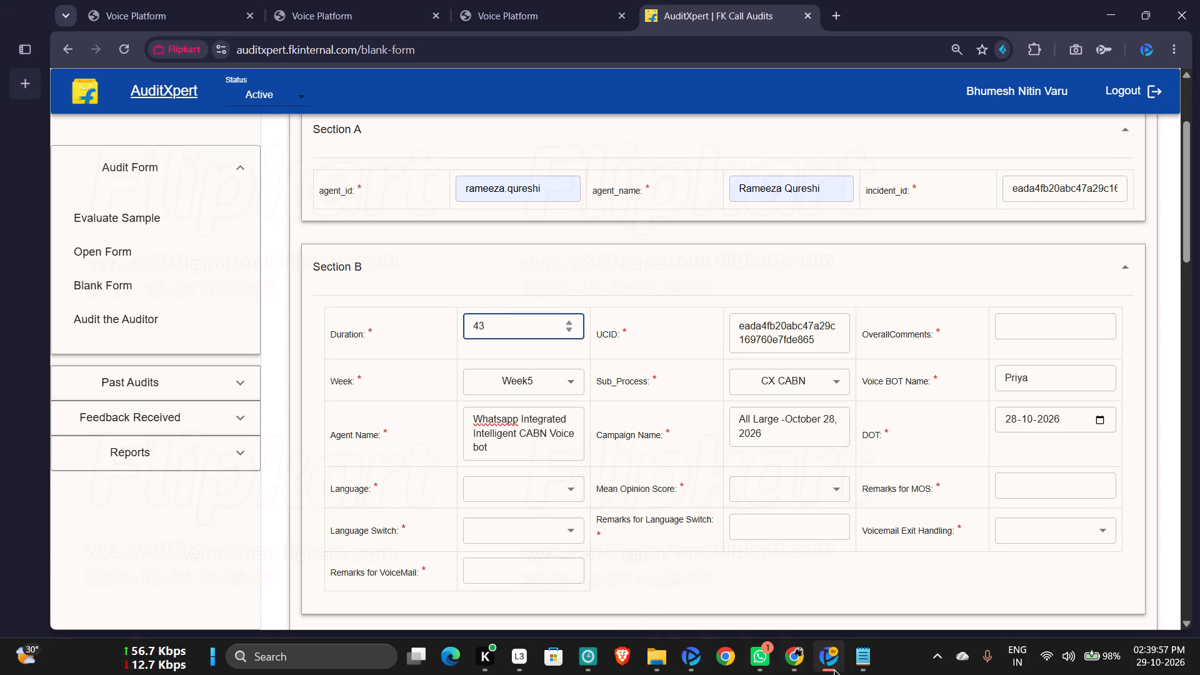
{"action": "left_click", "coordinate": [787, 661]}
{"action": "left_click", "coordinate": [711, 597]}
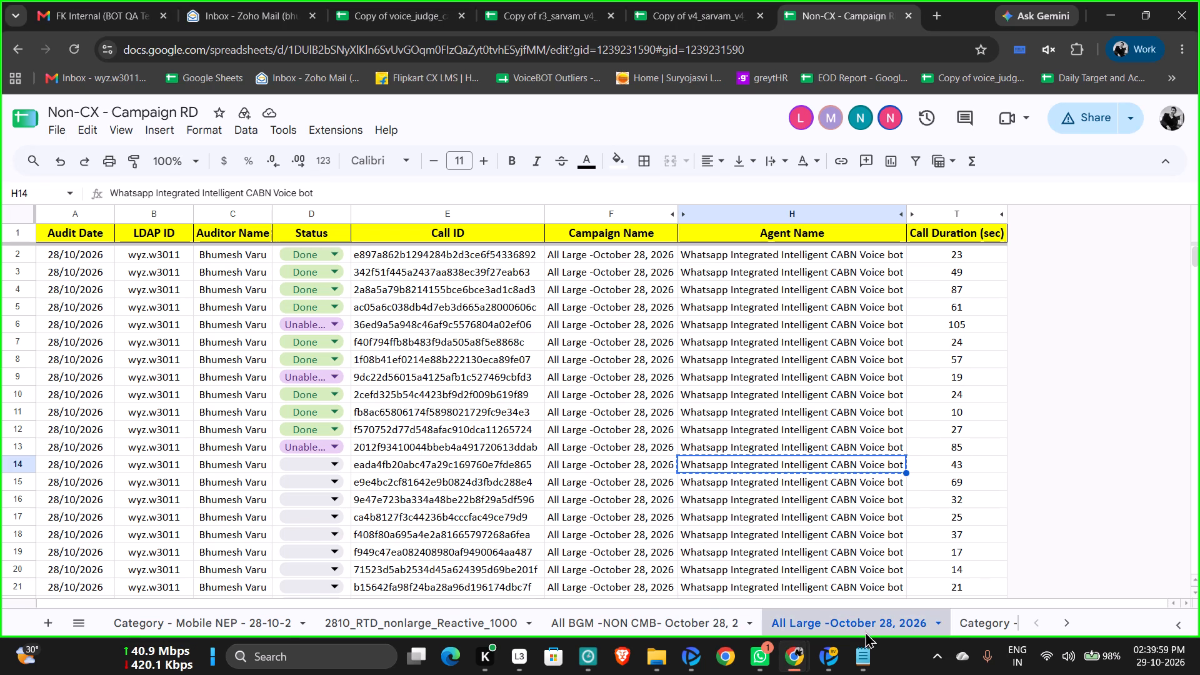
{"action": "left_click", "coordinate": [834, 654]}
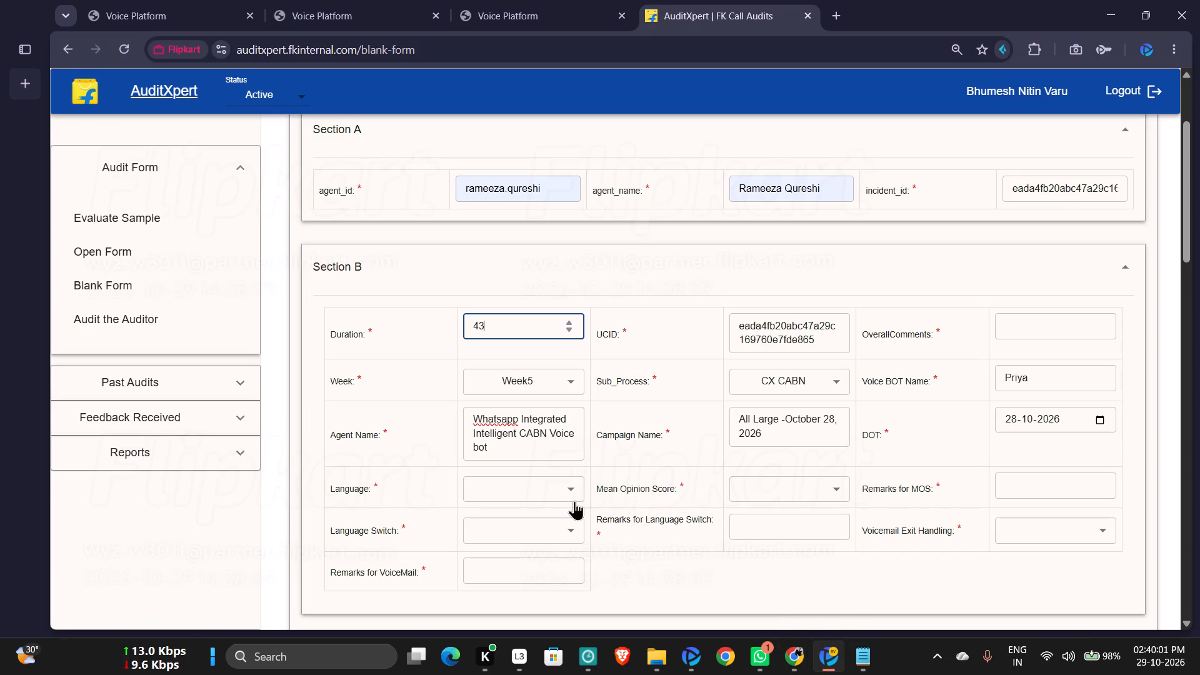
Back in the AuditXpert form in Prisma browser, set Language to Hindi and Language Switch to NA.
{"action": "left_click", "coordinate": [565, 494]}
{"action": "left_click", "coordinate": [520, 289]}
{"action": "left_click", "coordinate": [549, 534]}
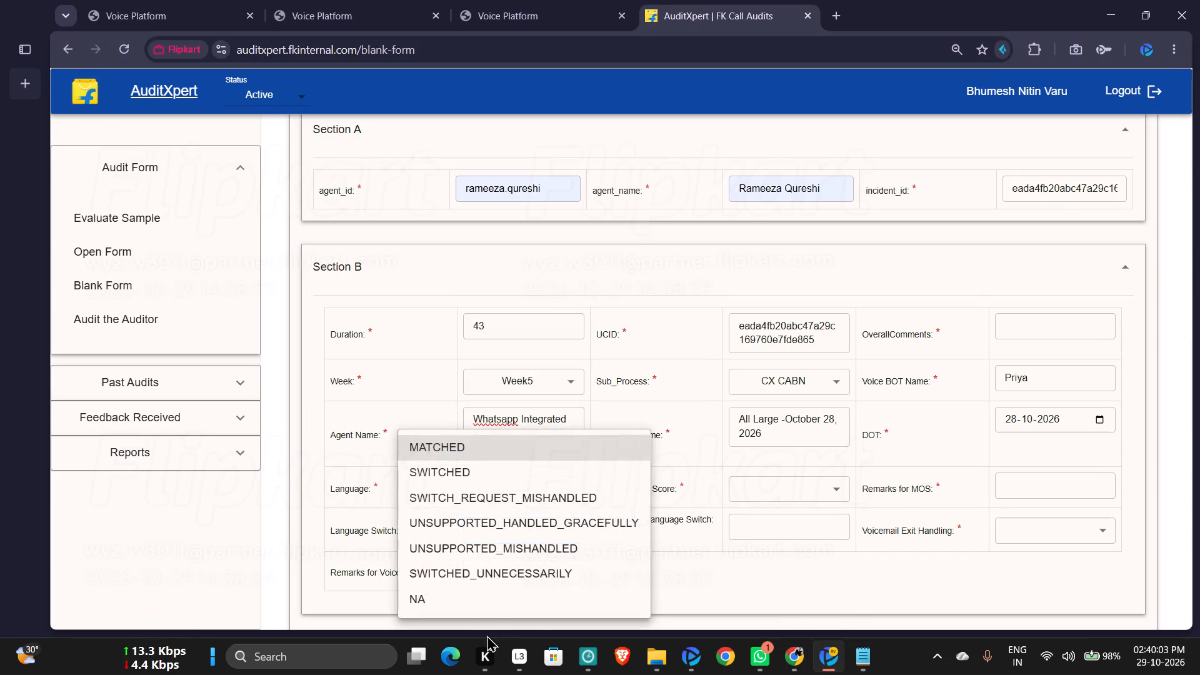
{"action": "left_click", "coordinate": [469, 610]}
Copy "NO voicemail detected on call." from Judge Model 2.txt in Notepad into Remarks for Language Switch and Remarks for VoiceMail.
{"action": "left_click", "coordinate": [859, 660]}
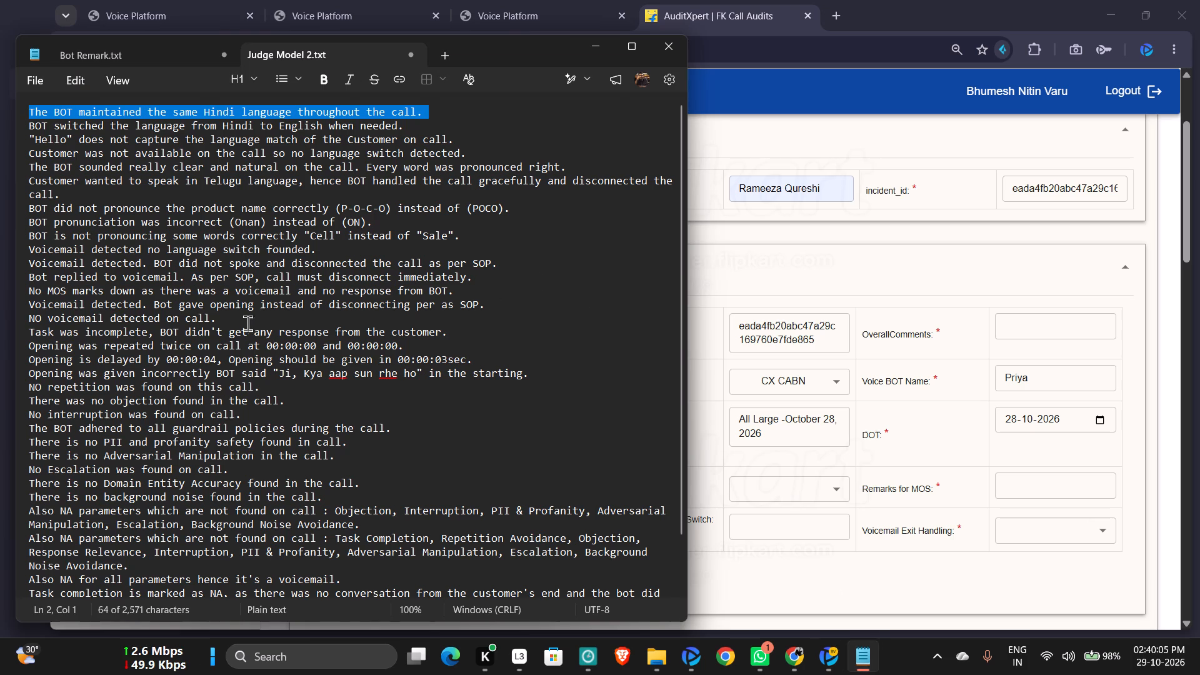
{"action": "triple_click", "coordinate": [242, 317]}
{"action": "key", "text": "ctrl+c"}
{"action": "left_click", "coordinate": [765, 502]}
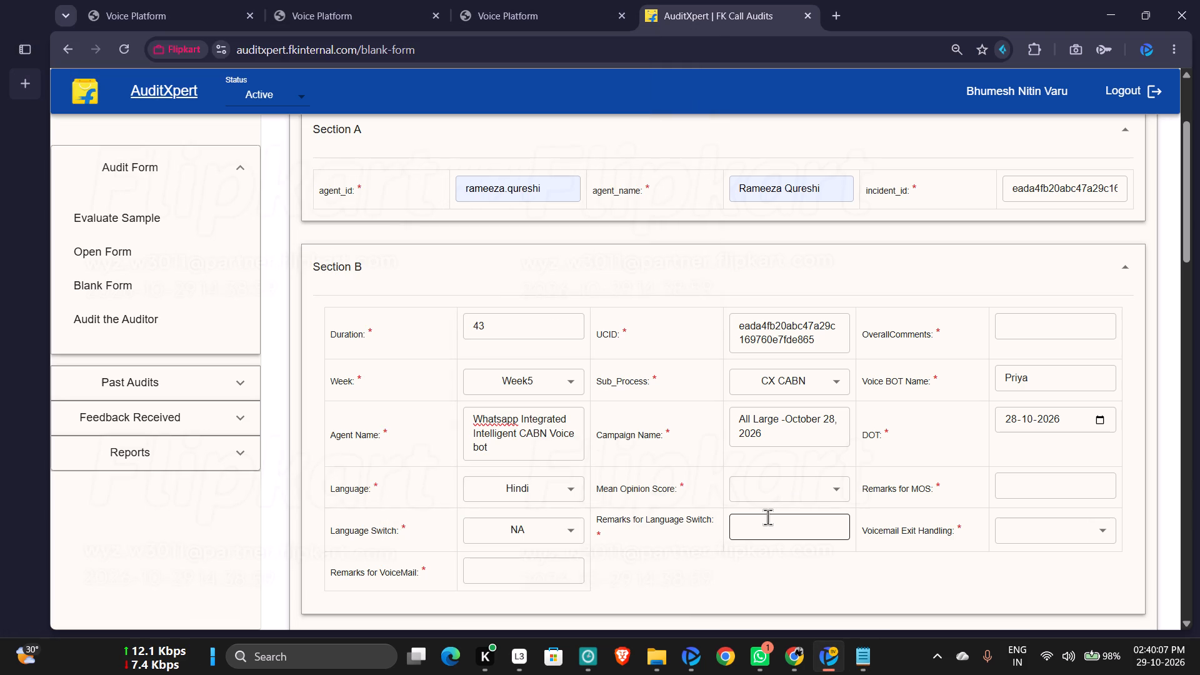
{"action": "left_click", "coordinate": [767, 517]}
{"action": "key", "text": "ctrl+v"}
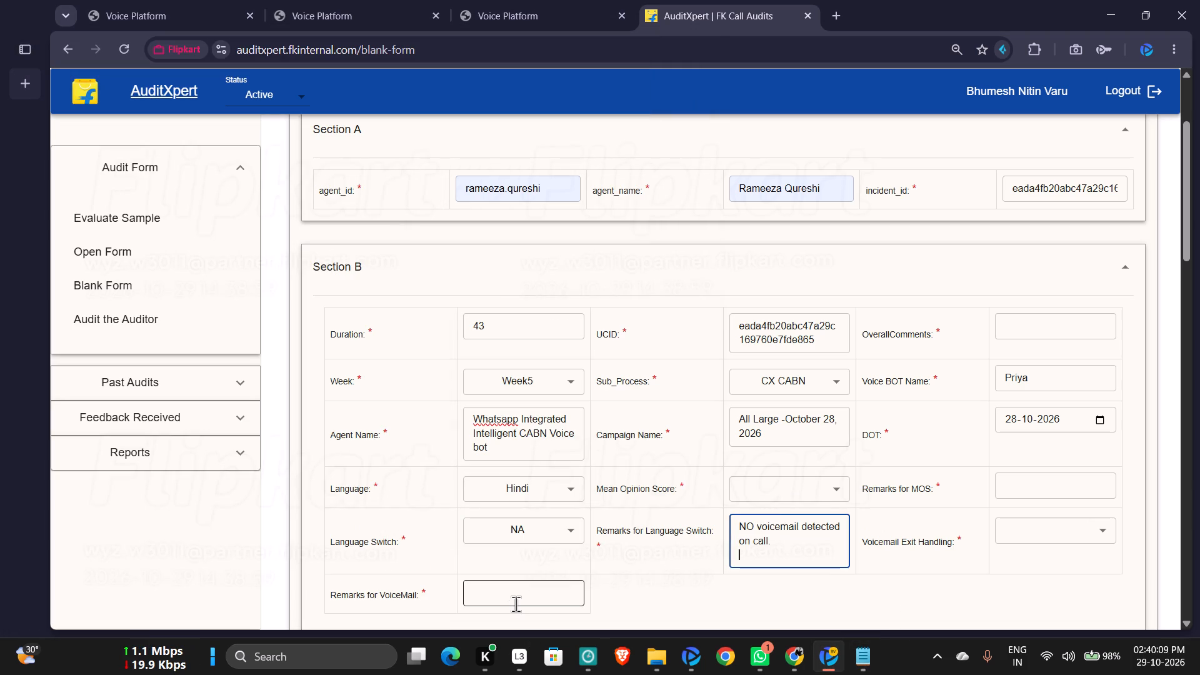
{"action": "left_click", "coordinate": [516, 604]}
{"action": "key", "text": "ctrl+v"}
Copy the Notepad remark about the BOT sounding really clear and natural into Remarks for MOS, and set Voicemail Exit Handling to NA.
{"action": "left_click", "coordinate": [860, 664]}
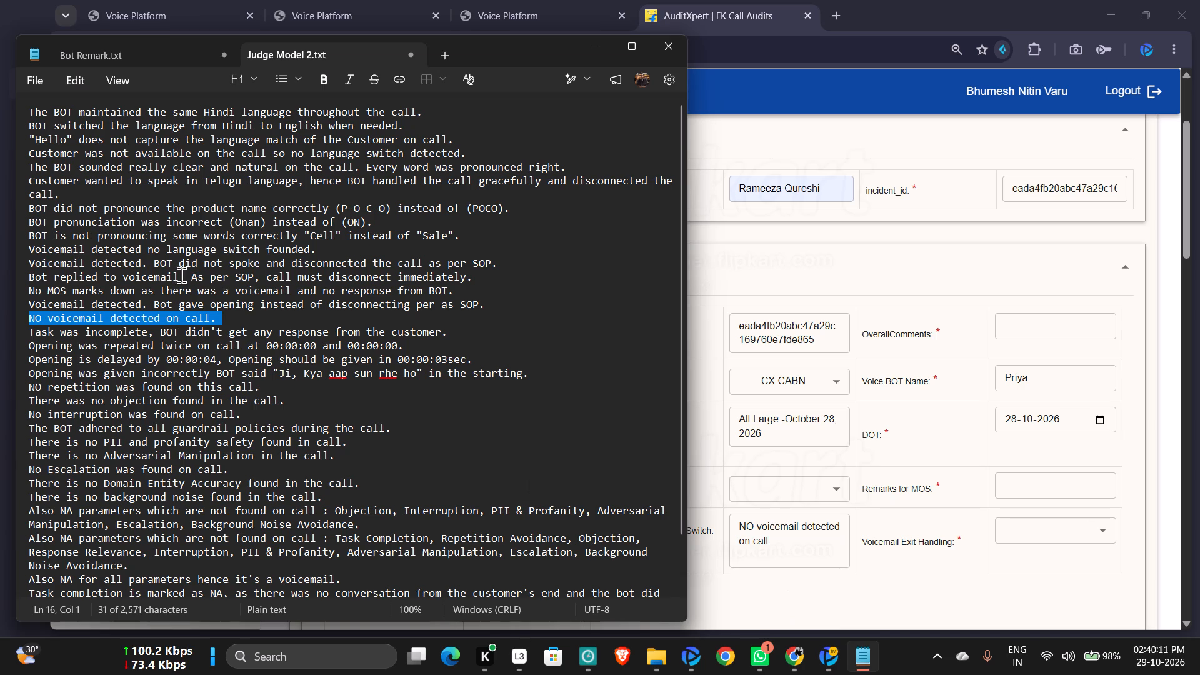
{"action": "scroll", "coordinate": [240, 178], "scroll_direction": "up", "scroll_amount": 2}
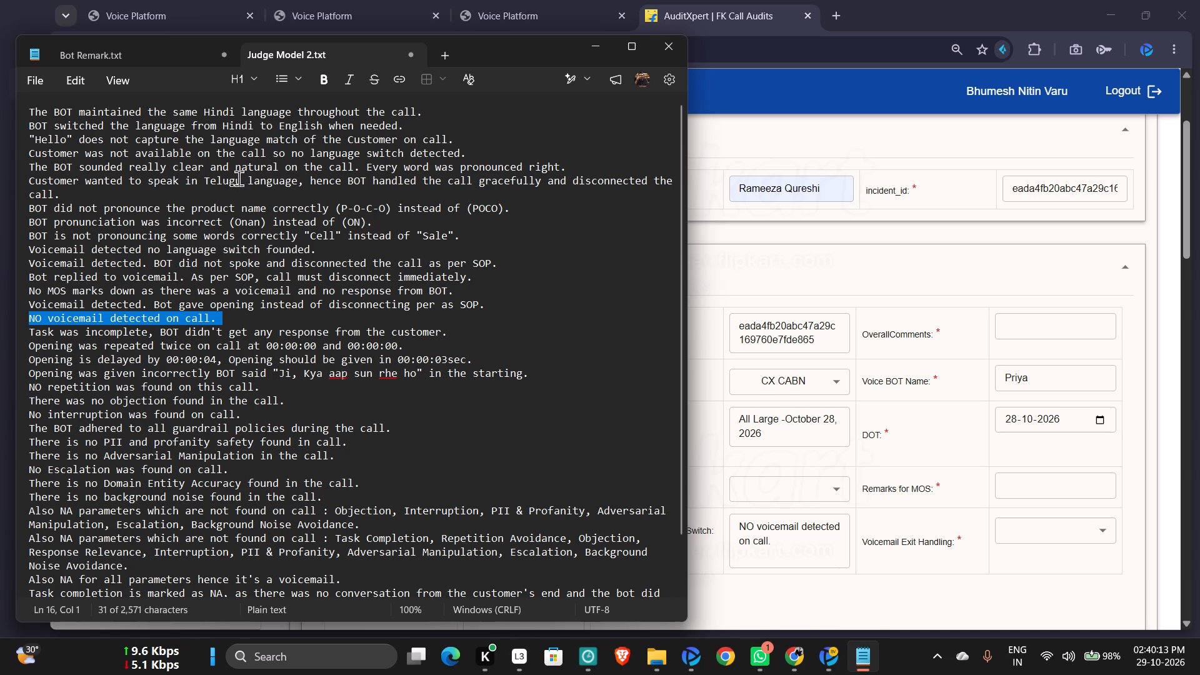
{"action": "triple_click", "coordinate": [289, 171]}
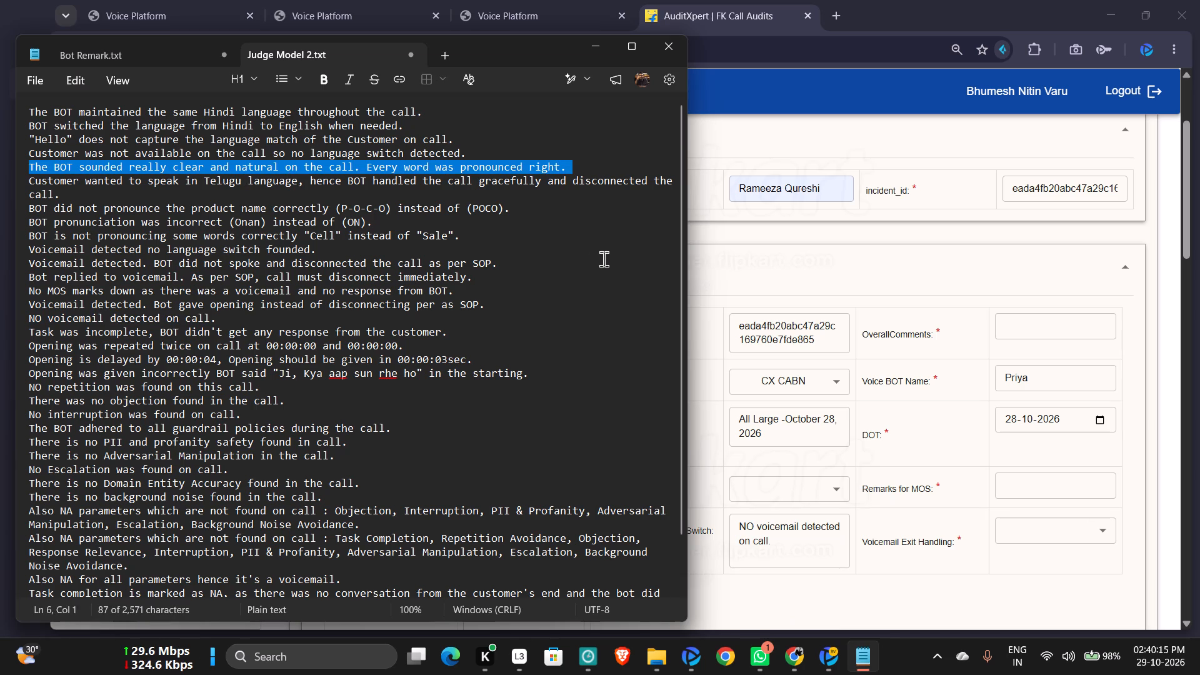
{"action": "key", "text": "ctrl+c"}
{"action": "left_click", "coordinate": [1058, 492]}
{"action": "key", "text": "ctrl+v"}
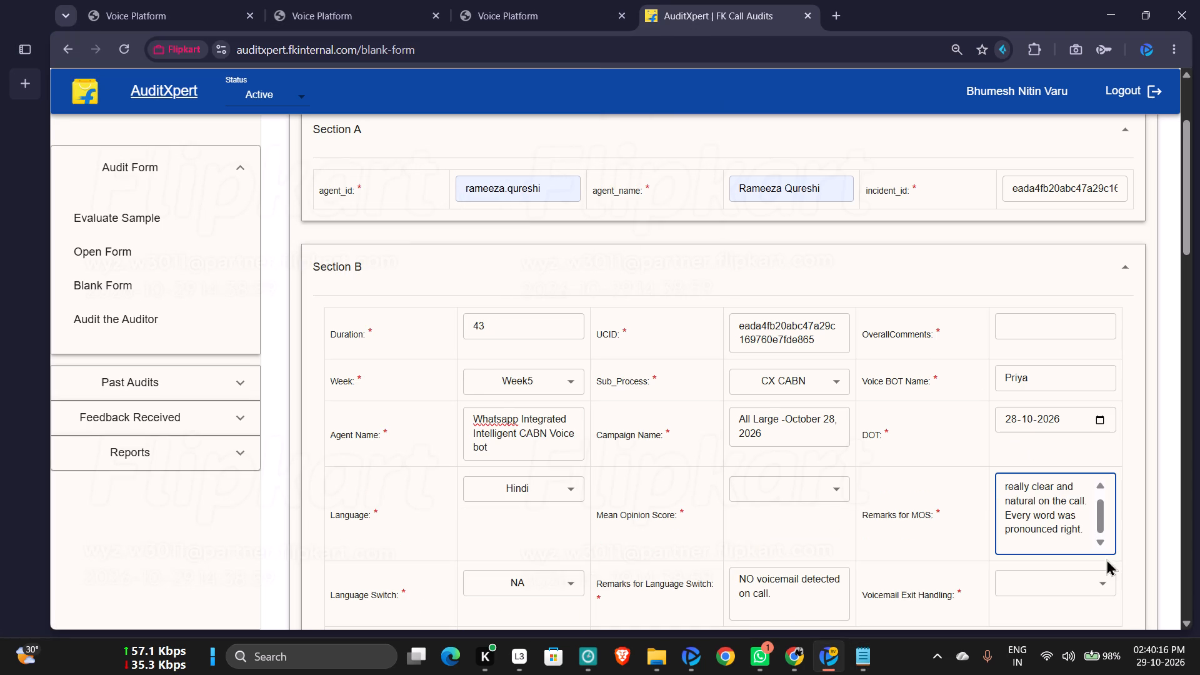
{"action": "left_click", "coordinate": [1091, 587]}
{"action": "left_click", "coordinate": [1068, 602]}
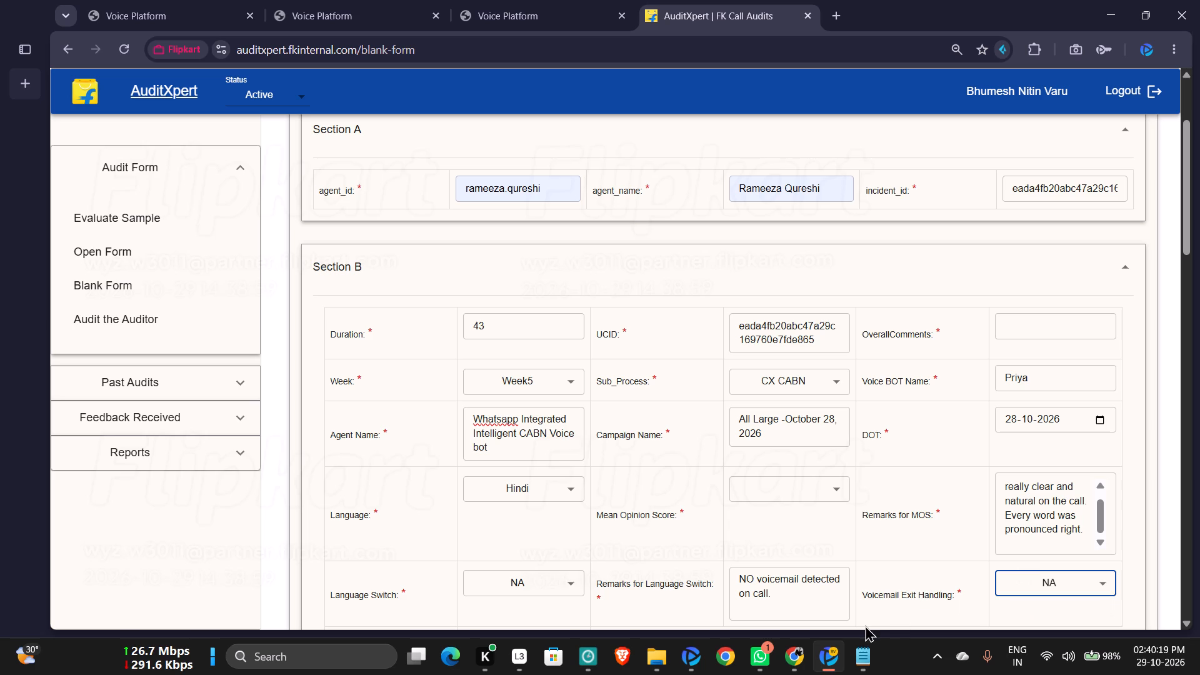
Replace Remarks for Language Switch with the Judge Model 2.txt remark "The BOT maintained the same Hindi language throughout the call.".
{"action": "left_click", "coordinate": [861, 650]}
{"action": "triple_click", "coordinate": [241, 117]}
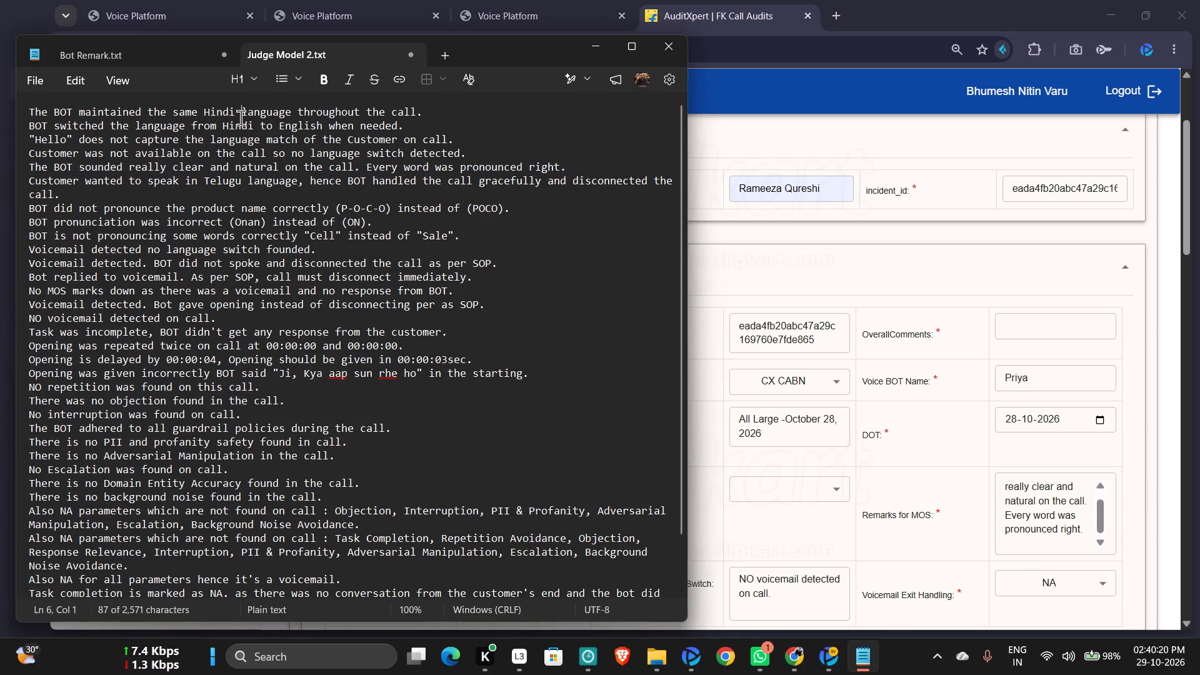
{"action": "key", "text": "ctrl+c"}
{"action": "left_click", "coordinate": [756, 562]}
{"action": "triple_click", "coordinate": [756, 585]}
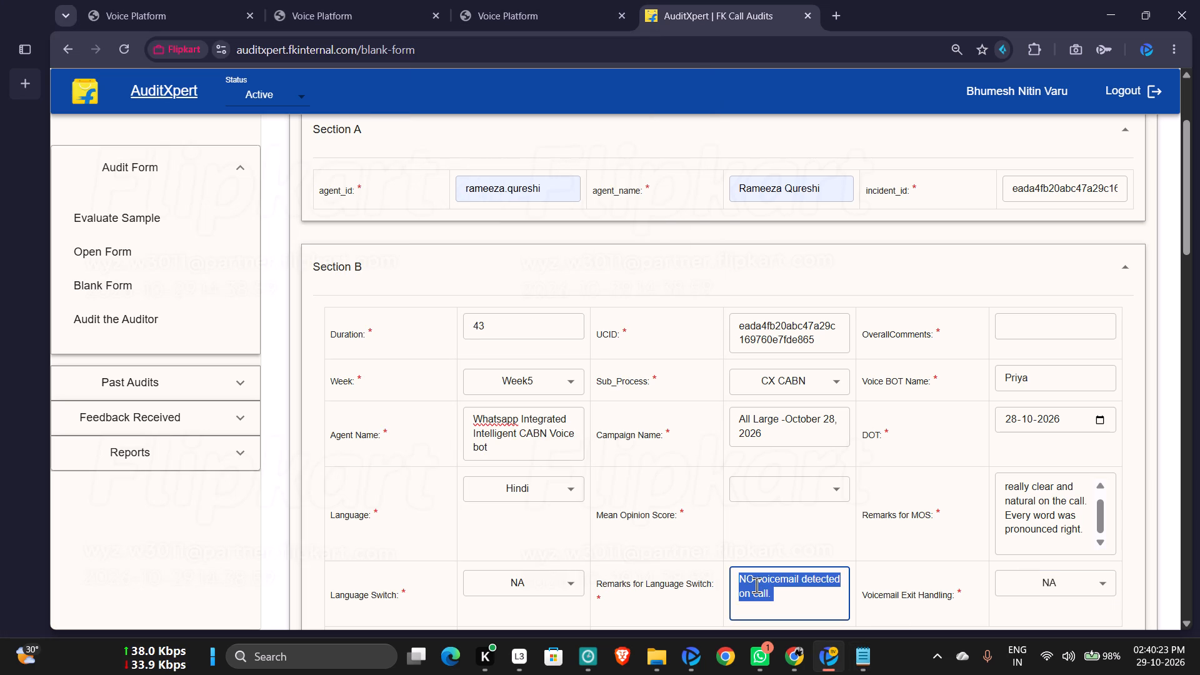
{"action": "key", "text": "ctrl+v"}
Set the Mean Opinion Score to 5 in Section B of the audit form.
{"action": "left_click", "coordinate": [869, 659]}
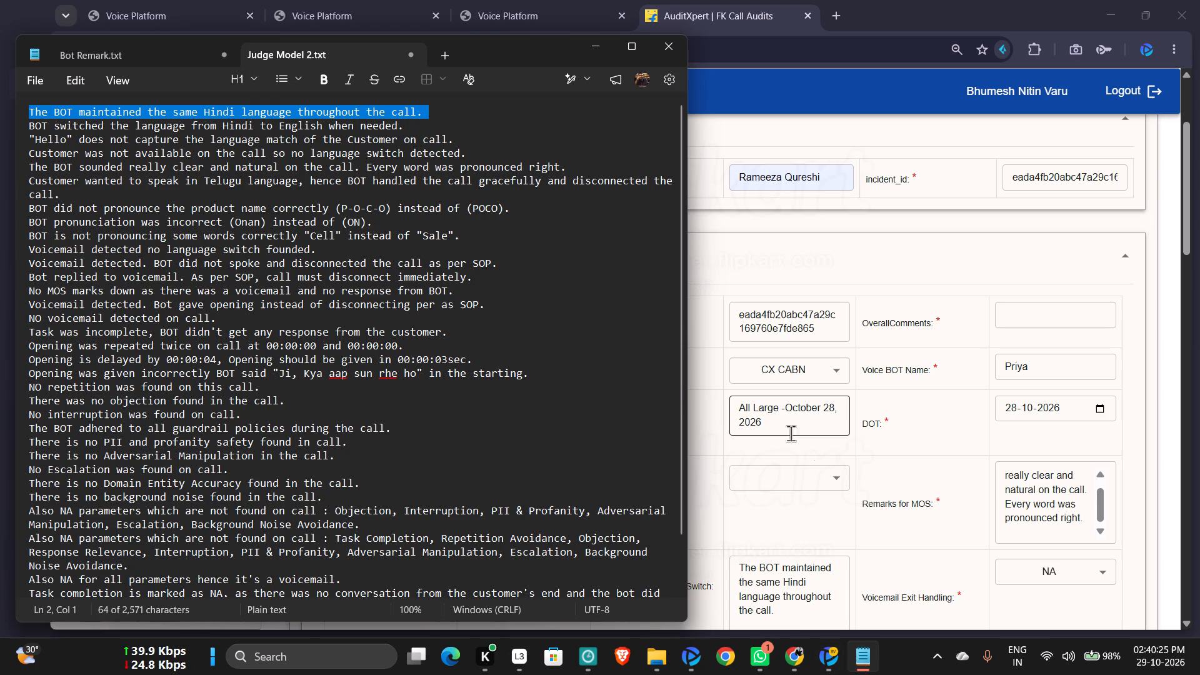
{"action": "left_click", "coordinate": [839, 494]}
{"action": "left_click", "coordinate": [827, 476]}
{"action": "left_click", "coordinate": [778, 592]}
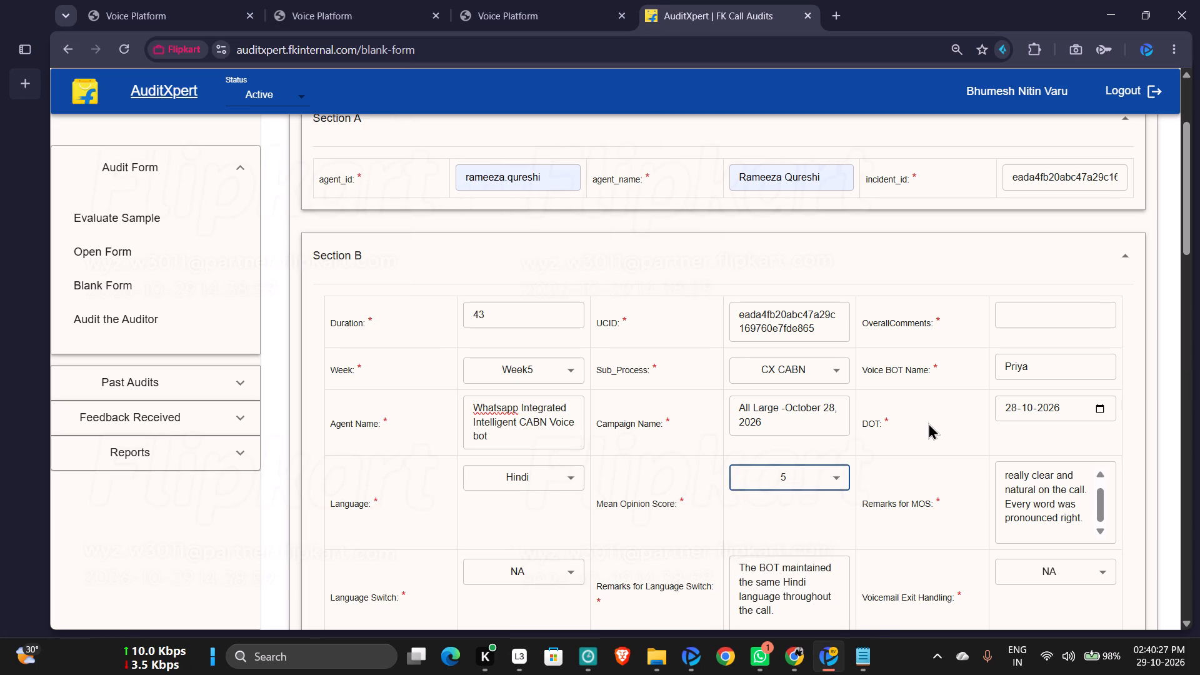
Copy the Judge Model 2.txt summary about Priya, Flipkart's Shopping Team voice assistant, calling about the product in the cart into OverallComments.
{"action": "left_click", "coordinate": [852, 659]}
{"action": "scroll", "coordinate": [406, 484], "scroll_direction": "down", "scroll_amount": 2}
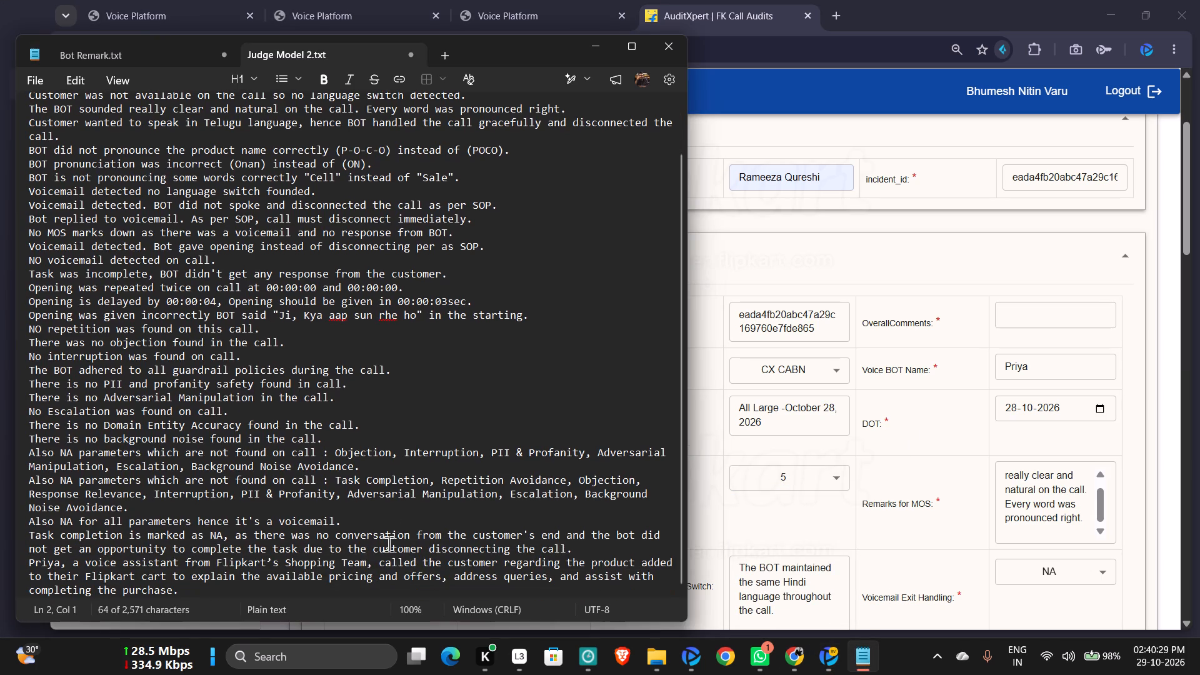
{"action": "triple_click", "coordinate": [365, 562]}
{"action": "key", "text": "ctrl+c"}
{"action": "left_click", "coordinate": [1039, 326]}
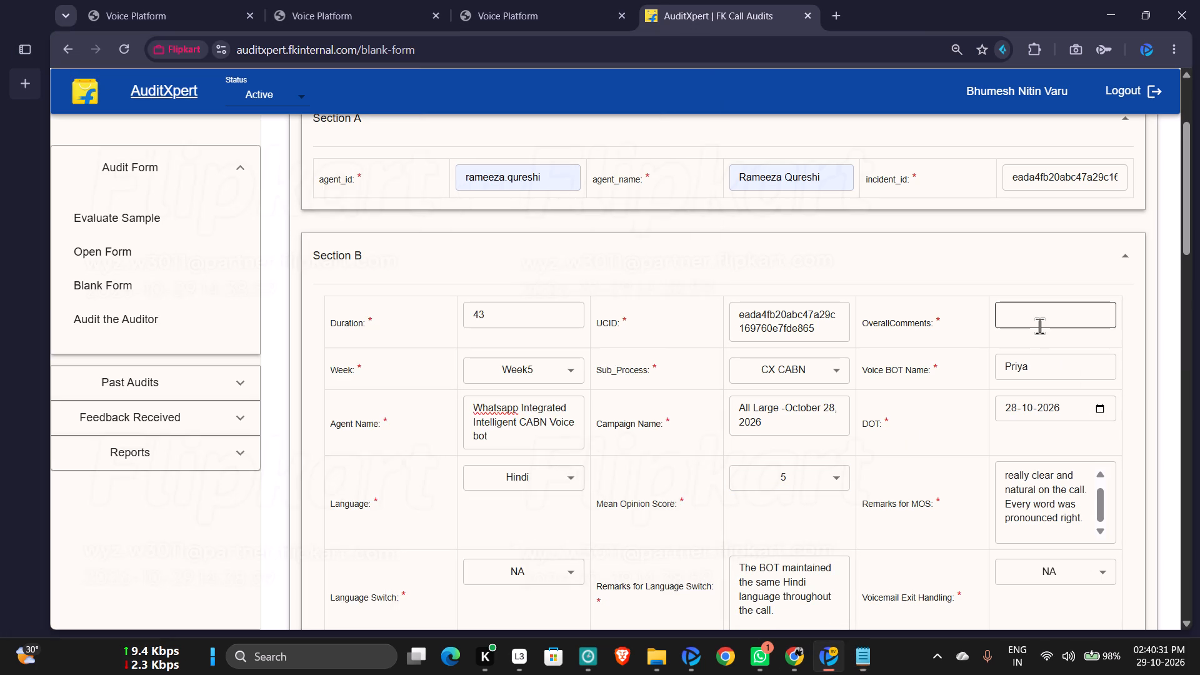
{"action": "key", "text": "ctrl+v"}
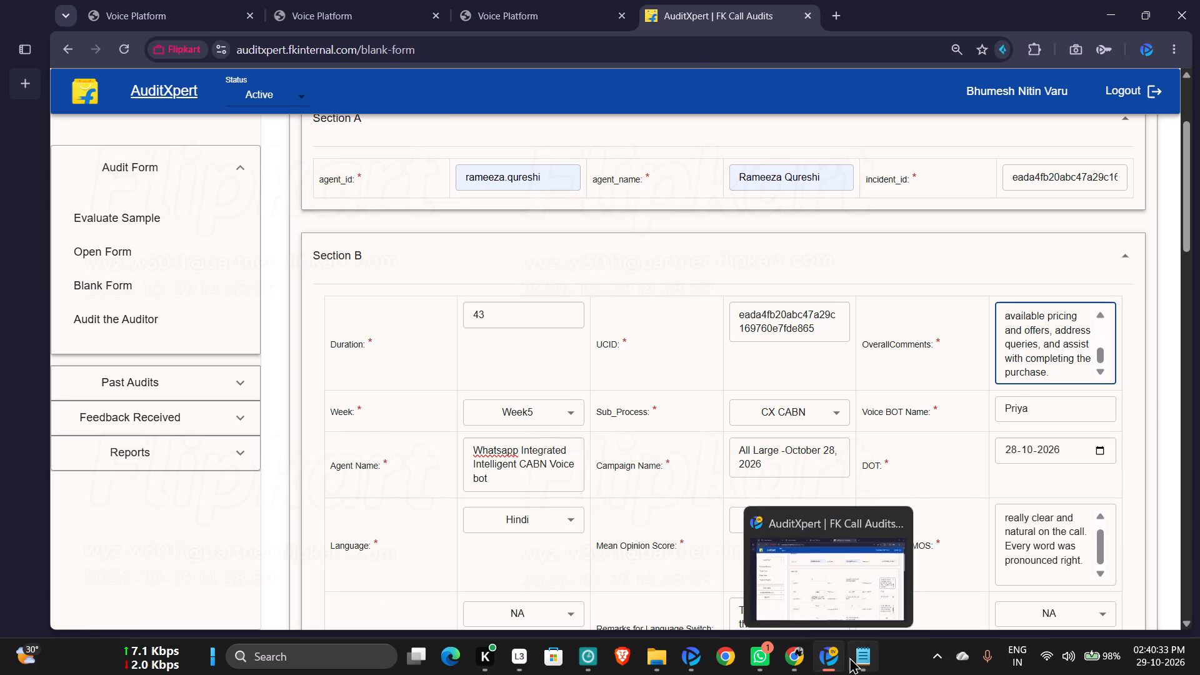
Append "But Customer disconnected the call in the middle of the conversation." from Bot Remark.txt to OverallComments.
{"action": "left_click", "coordinate": [849, 657]}
{"action": "left_click", "coordinate": [157, 64]}
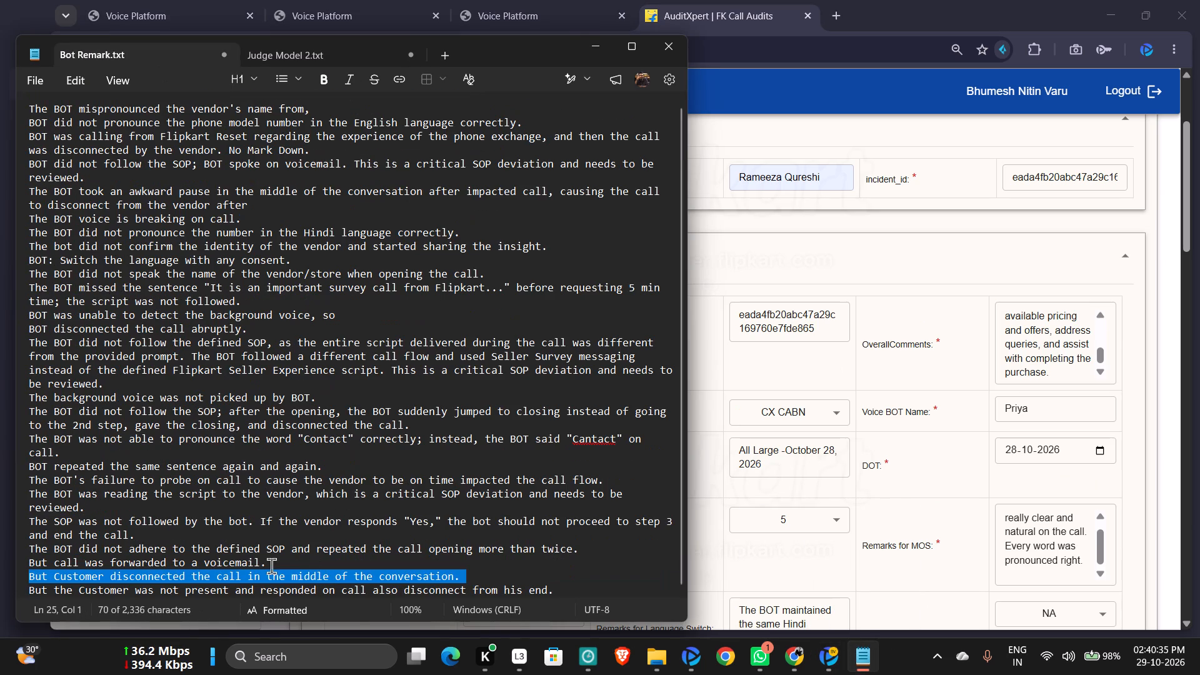
{"action": "key", "text": "ctrl+c"}
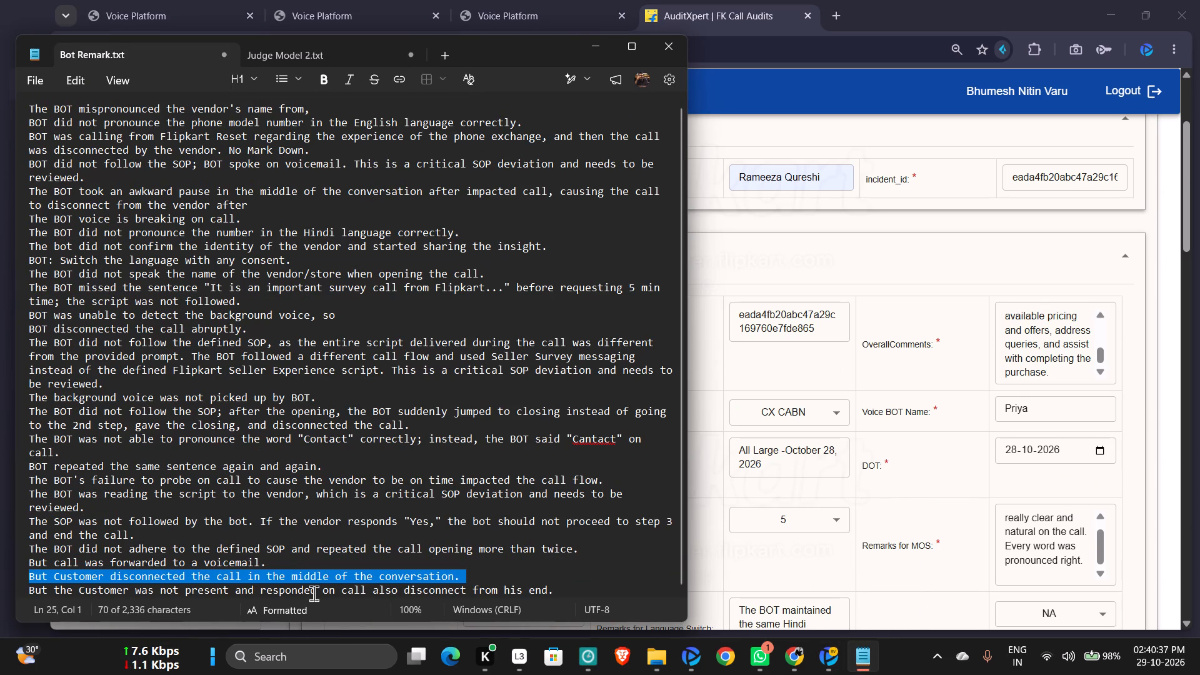
{"action": "left_click", "coordinate": [1057, 378]}
{"action": "key", "text": "space"}
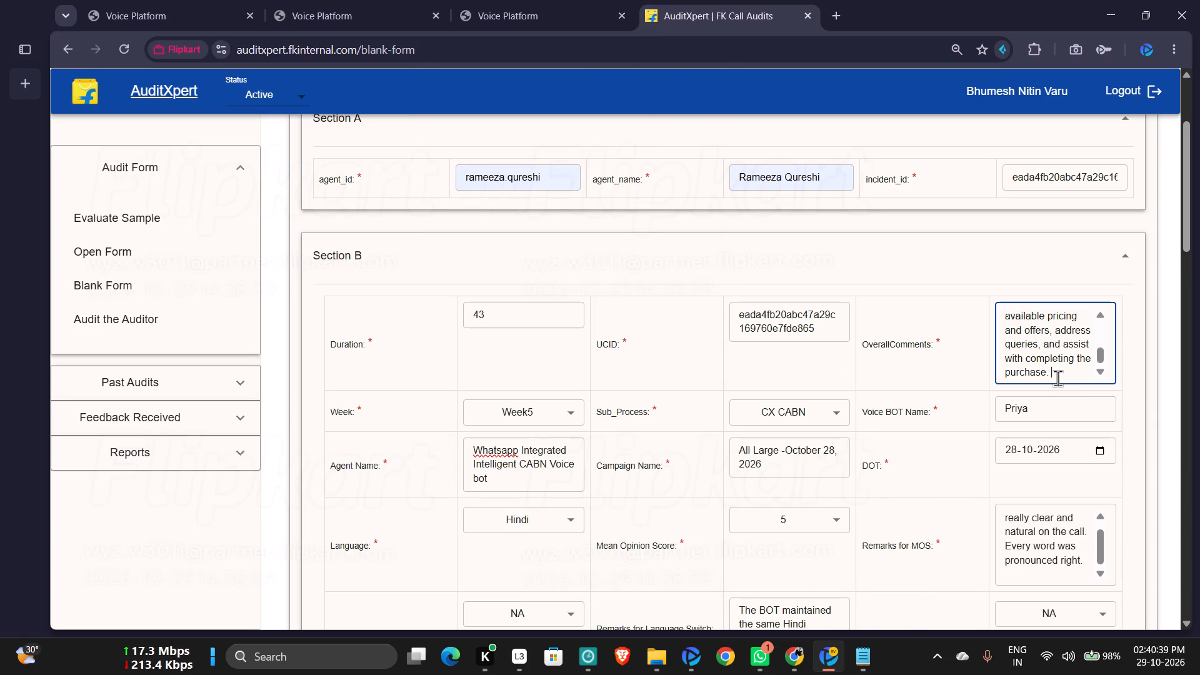
{"action": "key", "text": "ctrl+v"}
Append the Judge Model 2.txt "Also NA parameters which are not found on call" remark beginning with Task Completion to OverallComments.
{"action": "left_click", "coordinate": [862, 651]}
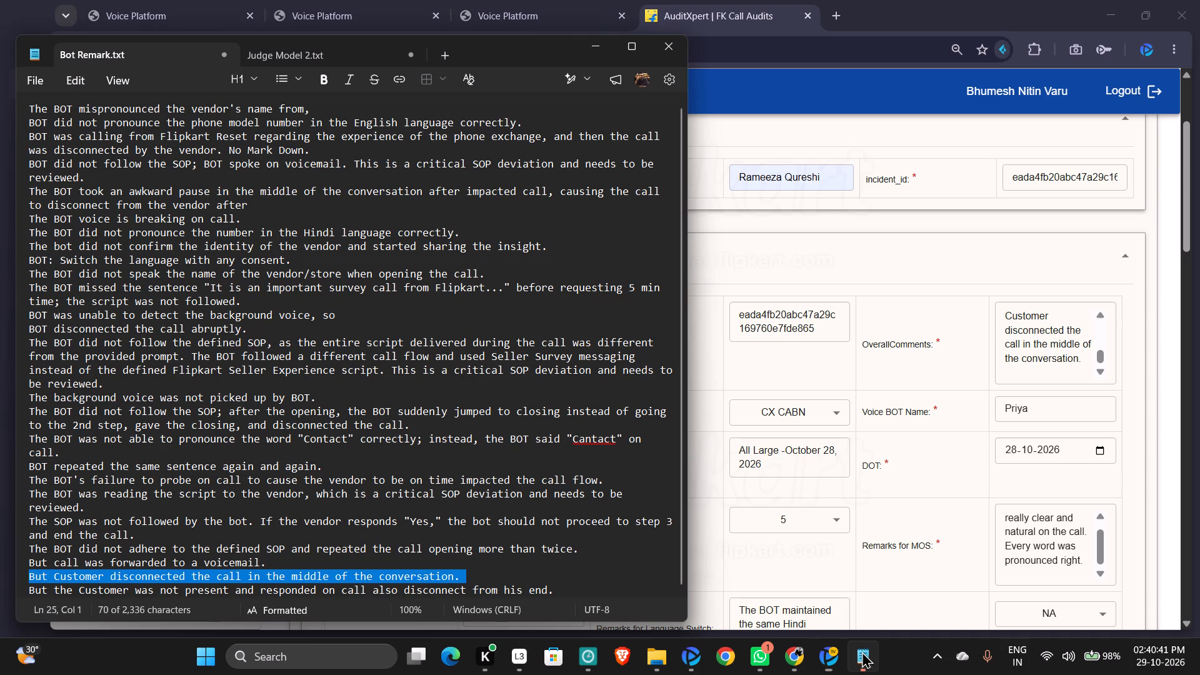
{"action": "left_click", "coordinate": [323, 50]}
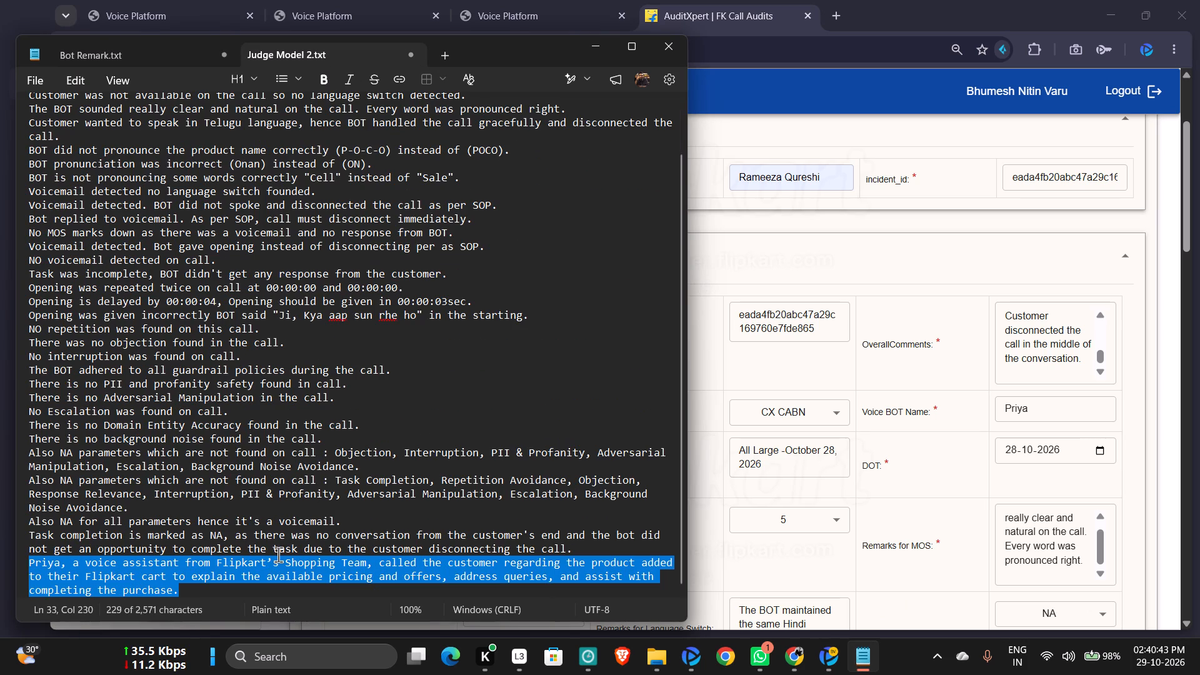
{"action": "triple_click", "coordinate": [326, 502]}
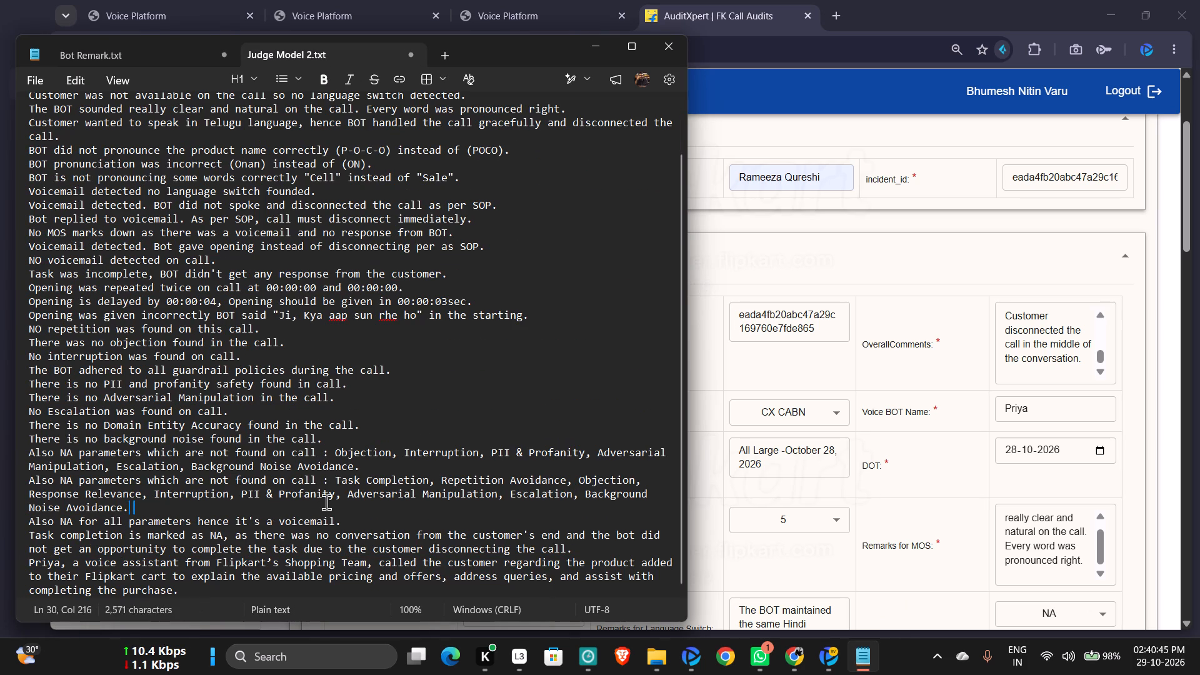
{"action": "key", "text": "ctrl+c"}
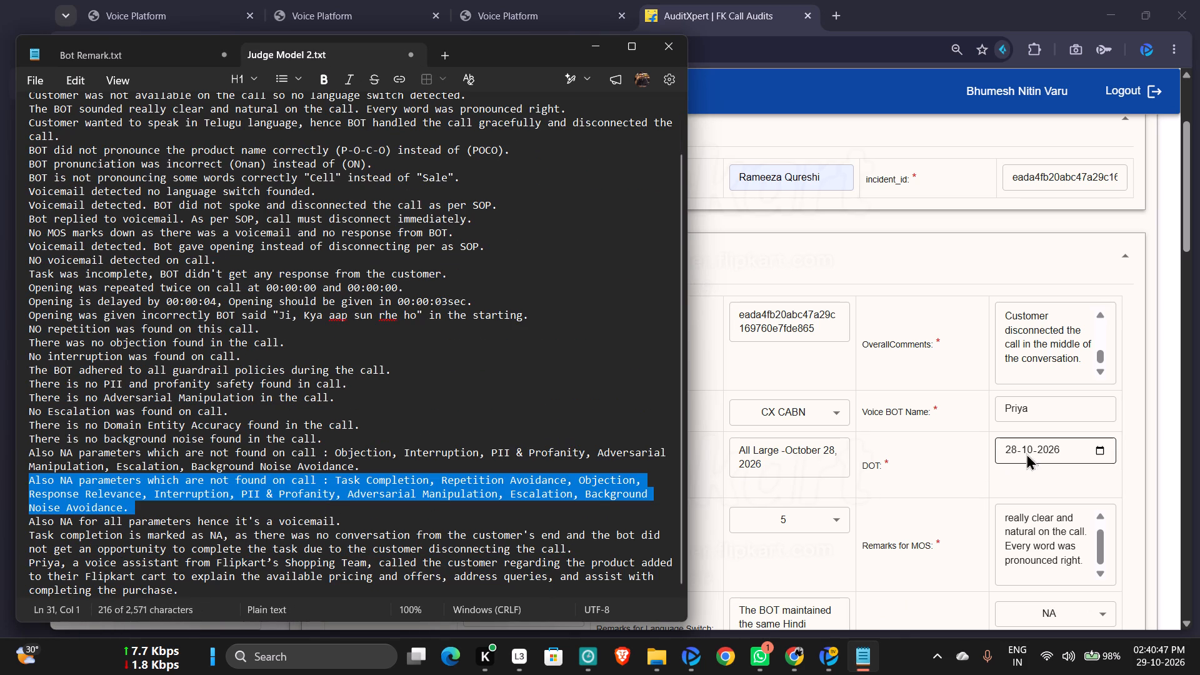
{"action": "left_click", "coordinate": [1039, 370]}
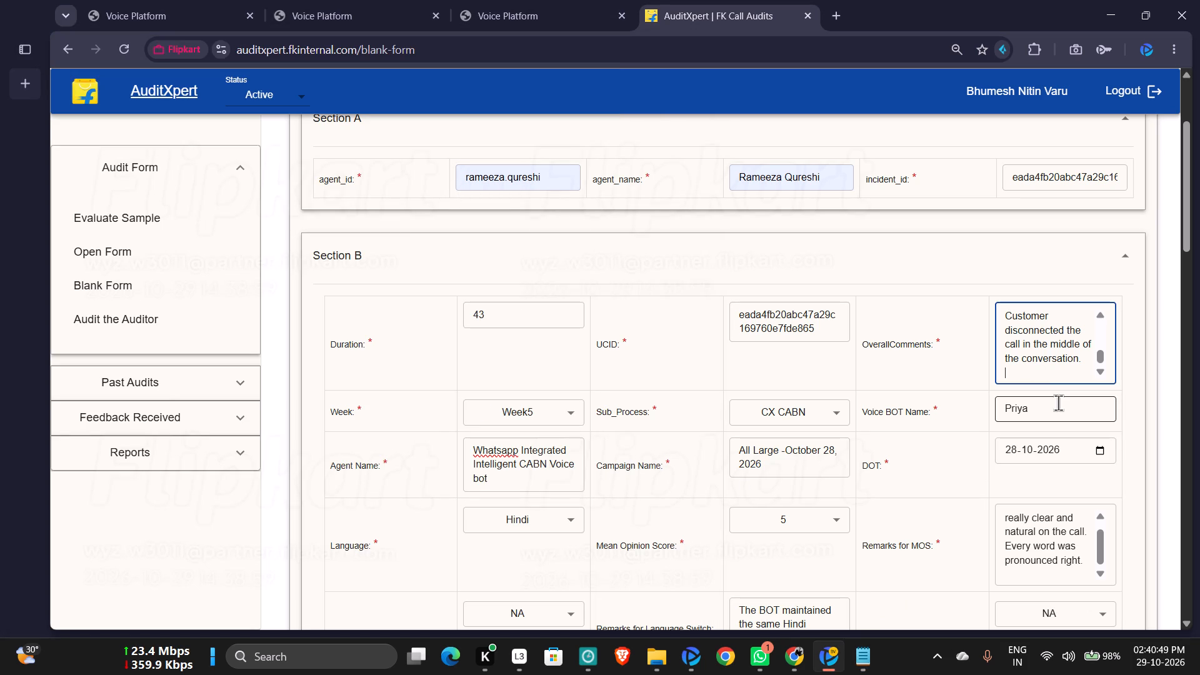
{"action": "key", "text": "ctrl+v"}
Replace "Task Completion" in the OverallComments NA list with the Judge Model 2.txt remark explaining why task completion is marked as NA.
{"action": "left_click", "coordinate": [866, 664]}
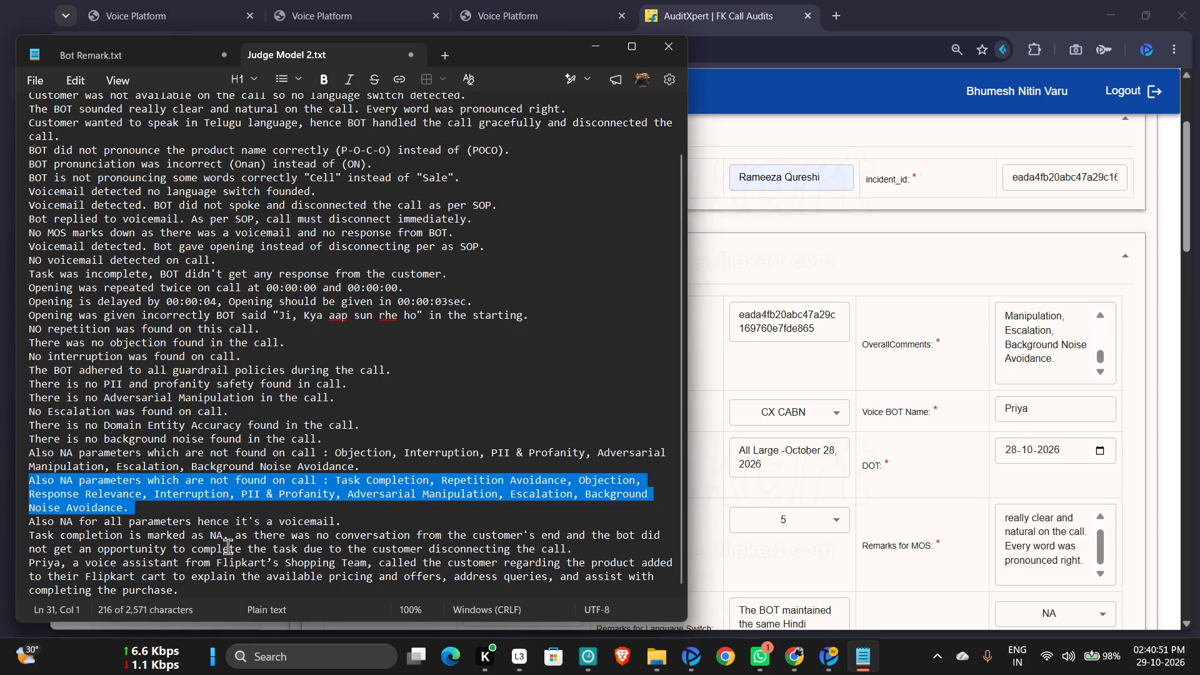
{"action": "double_click", "coordinate": [194, 539]}
{"action": "left_click", "coordinate": [194, 539]}
{"action": "key", "text": "ctrl+c"}
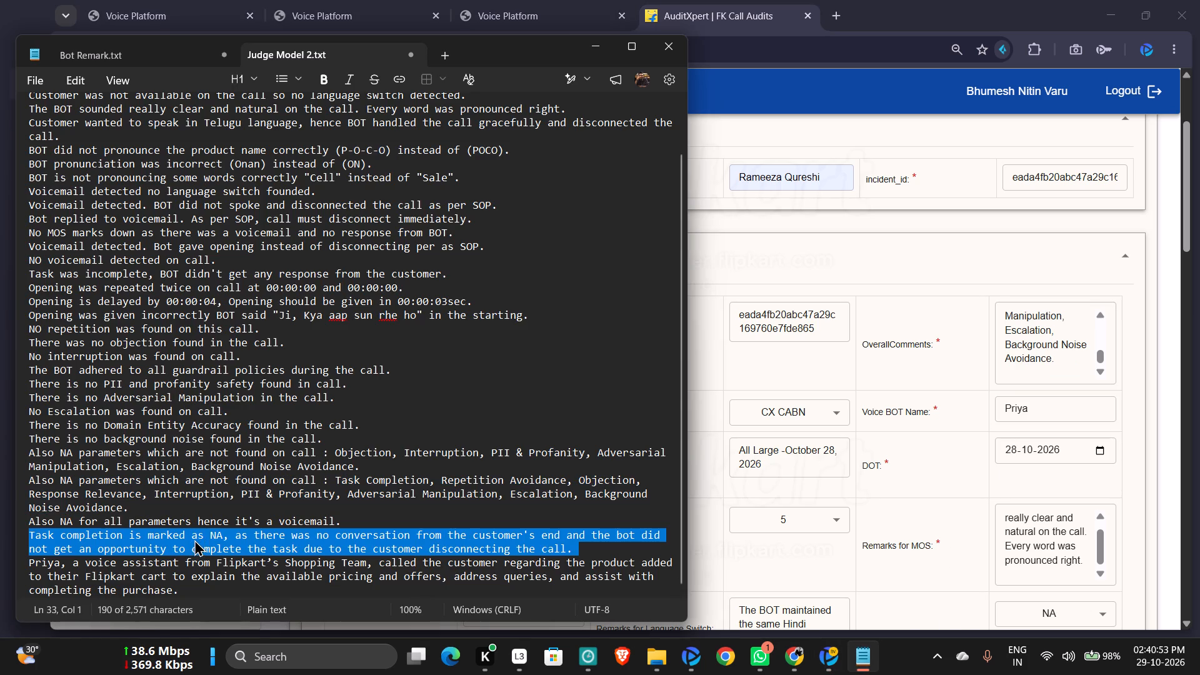
{"action": "scroll", "coordinate": [1052, 361], "scroll_direction": "up", "scroll_amount": 2}
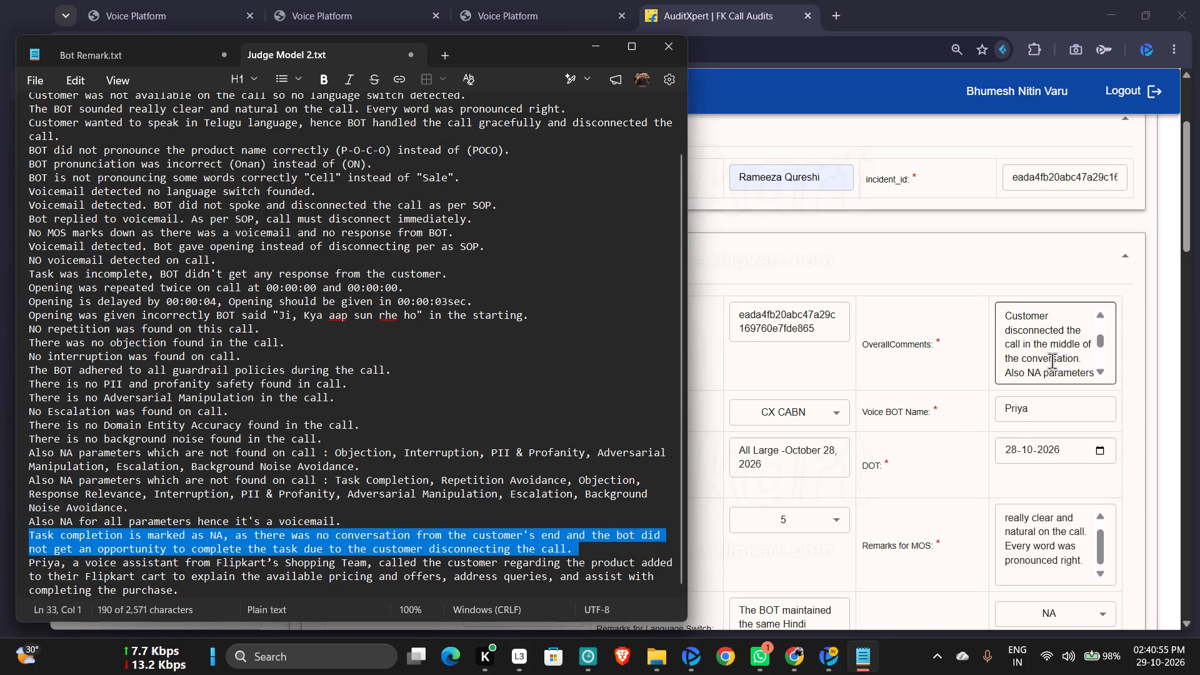
{"action": "scroll", "coordinate": [1055, 369], "scroll_direction": "down", "scroll_amount": 1}
{"action": "double_click", "coordinate": [1060, 331]}
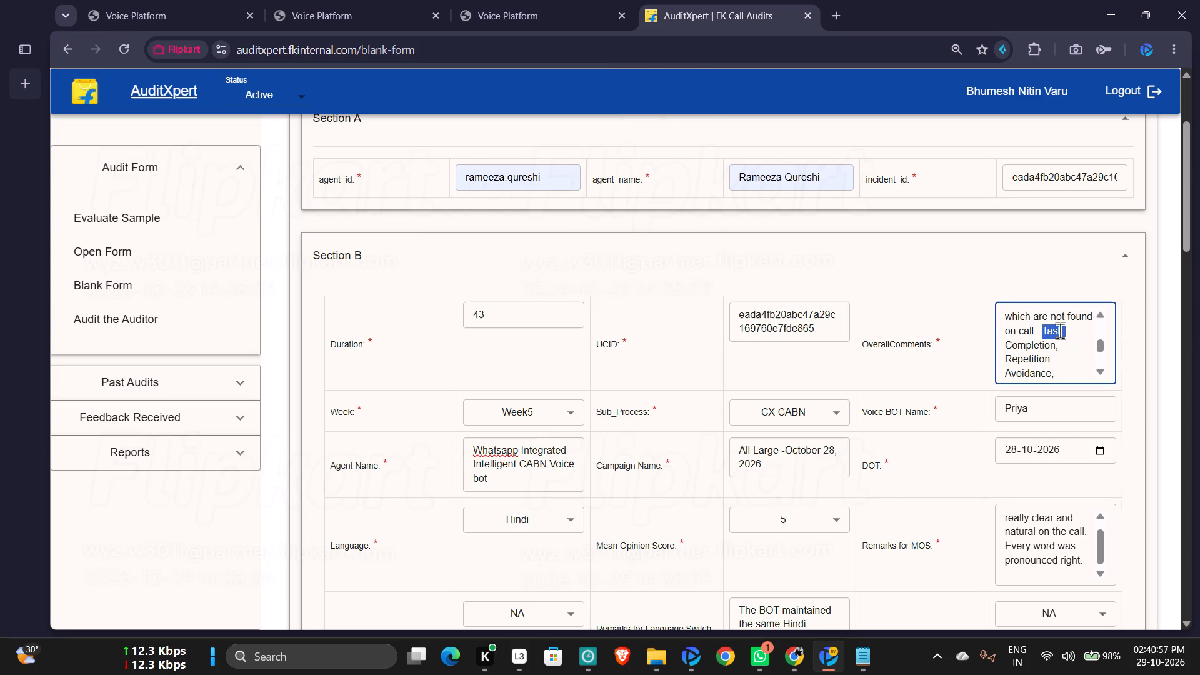
{"action": "key", "text": "shift+Down"}
{"action": "key", "text": "shift+Left"}
{"action": "key", "text": "shift+Left"}
{"action": "key", "text": "ctrl+v"}
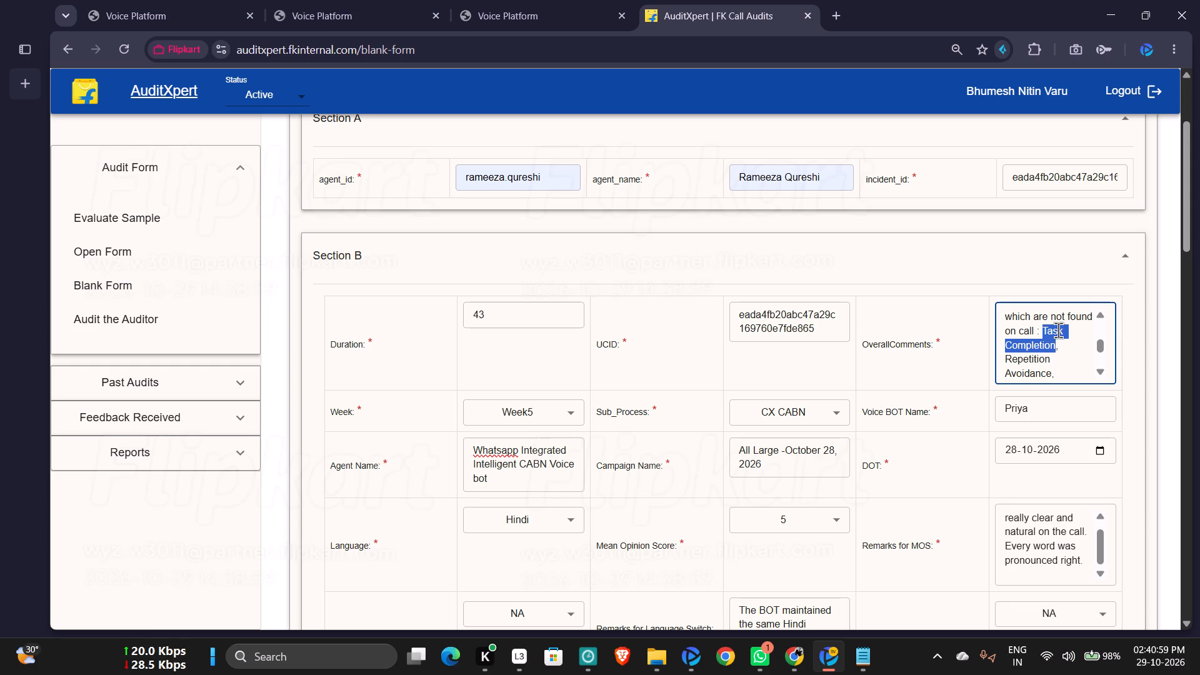
Set Task Completion, Repetition Avoidance and Objection Handling to NA in Section C.
{"action": "scroll", "coordinate": [963, 449], "scroll_direction": "down", "scroll_amount": 2}
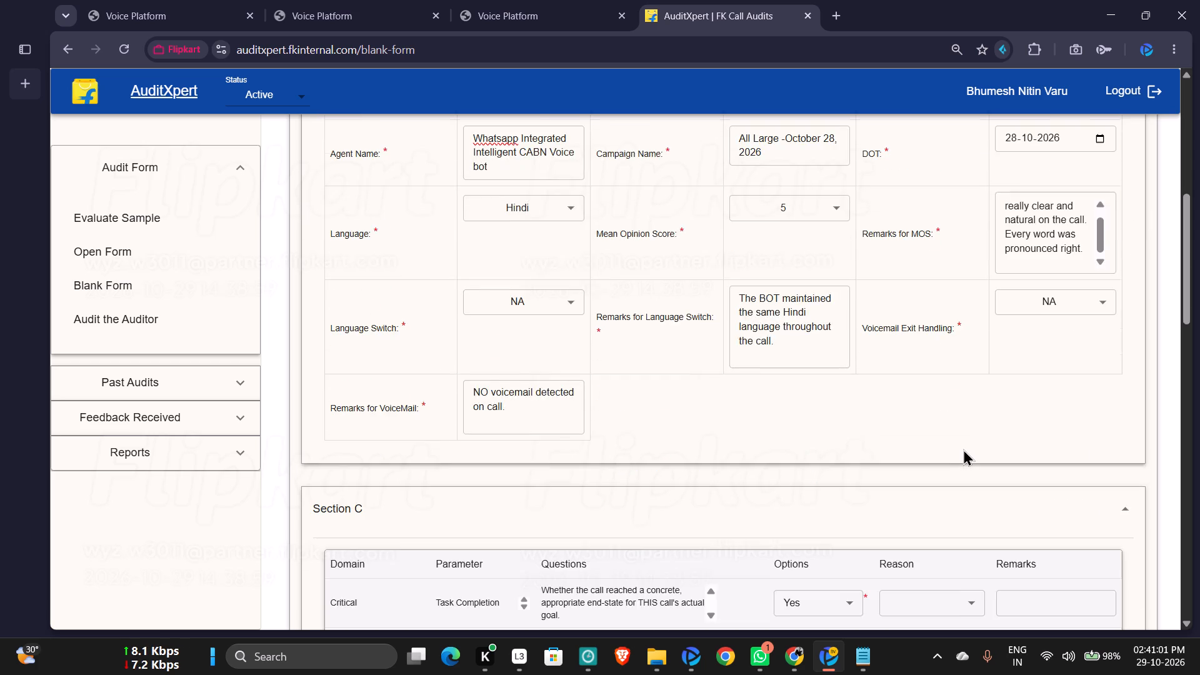
{"action": "scroll", "coordinate": [956, 431], "scroll_direction": "down", "scroll_amount": 1}
{"action": "left_click", "coordinate": [849, 446]}
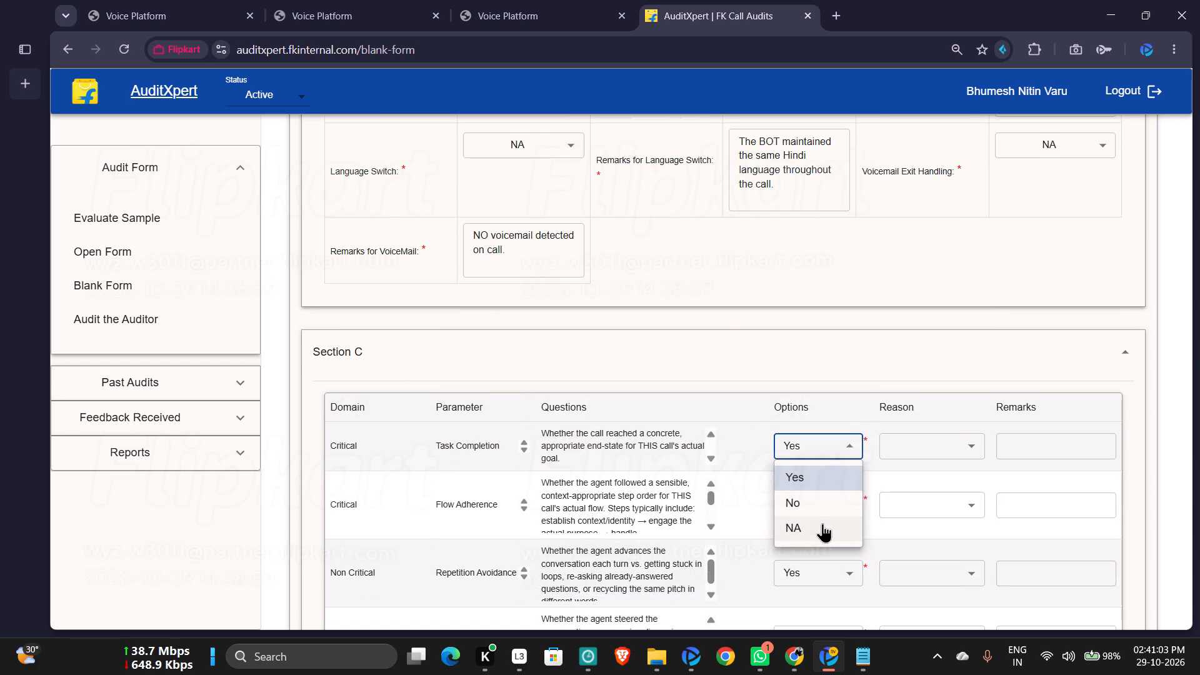
{"action": "left_click", "coordinate": [822, 523]}
{"action": "scroll", "coordinate": [904, 428], "scroll_direction": "down", "scroll_amount": 1}
{"action": "left_click", "coordinate": [827, 419]}
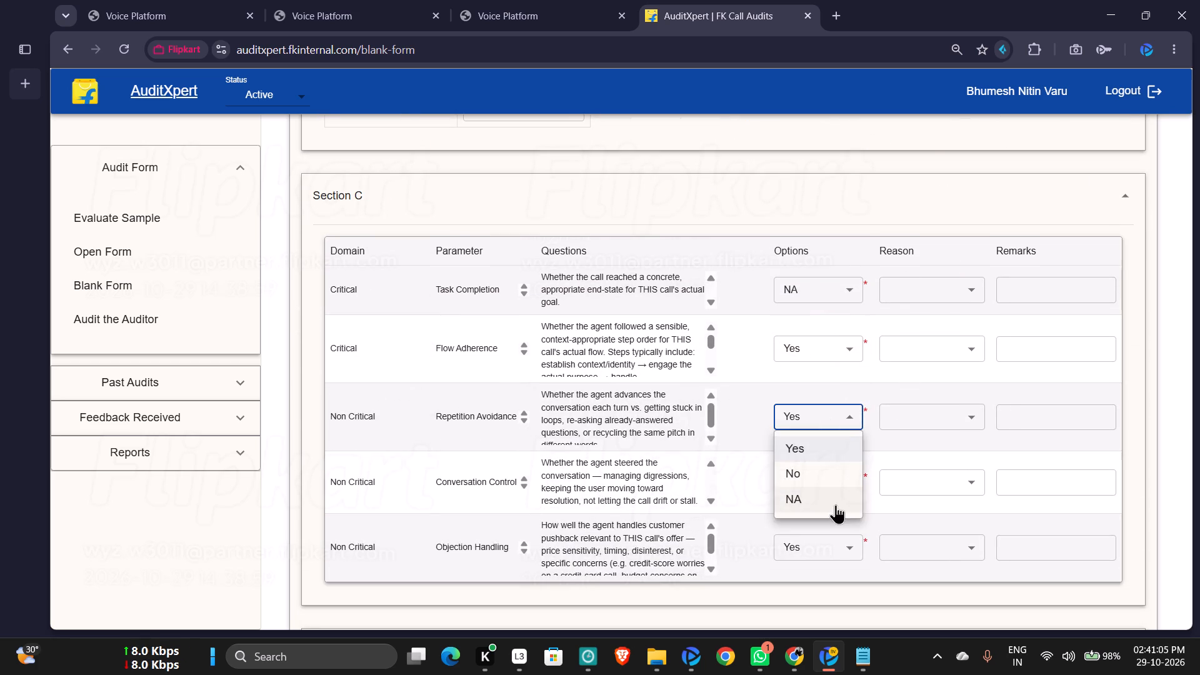
{"action": "left_click", "coordinate": [836, 504]}
{"action": "scroll", "coordinate": [876, 412], "scroll_direction": "down", "scroll_amount": 1}
{"action": "left_click", "coordinate": [848, 390]}
{"action": "left_click", "coordinate": [822, 471]}
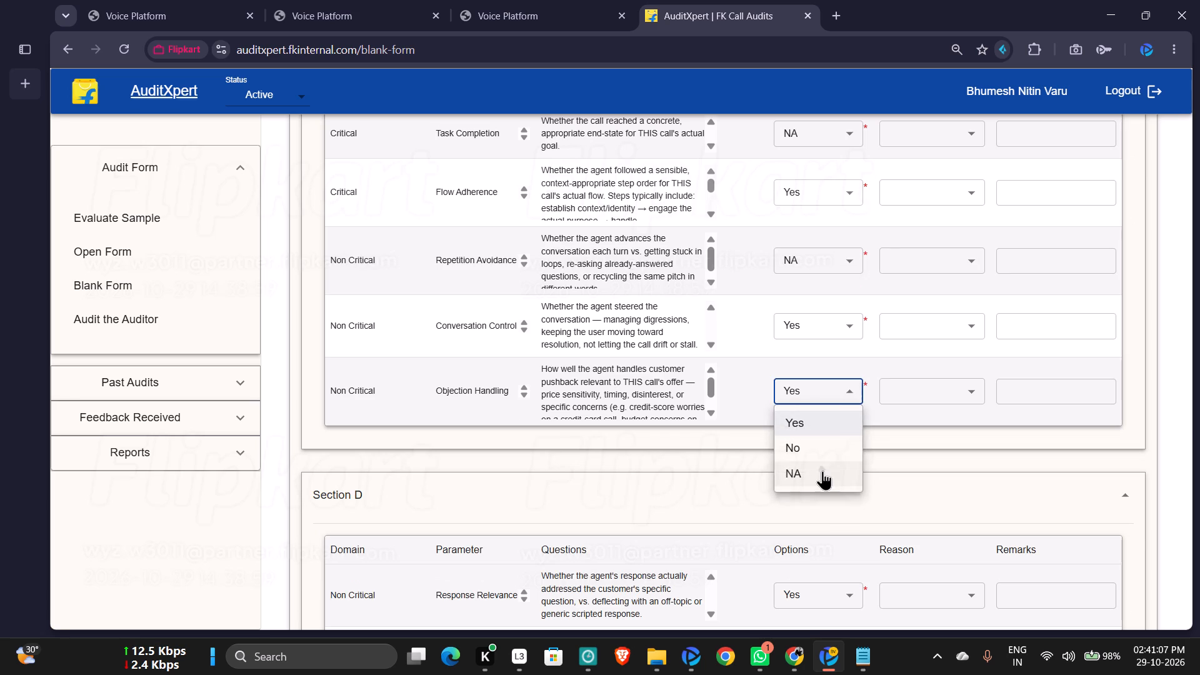
Remove "Background Noise Avoidance" from the end of OverallComments so the NA list ends with "Escalation.".
{"action": "scroll", "coordinate": [989, 317], "scroll_direction": "up", "scroll_amount": 5}
{"action": "scroll", "coordinate": [1022, 362], "scroll_direction": "down", "scroll_amount": 5}
{"action": "double_click", "coordinate": [1025, 351]}
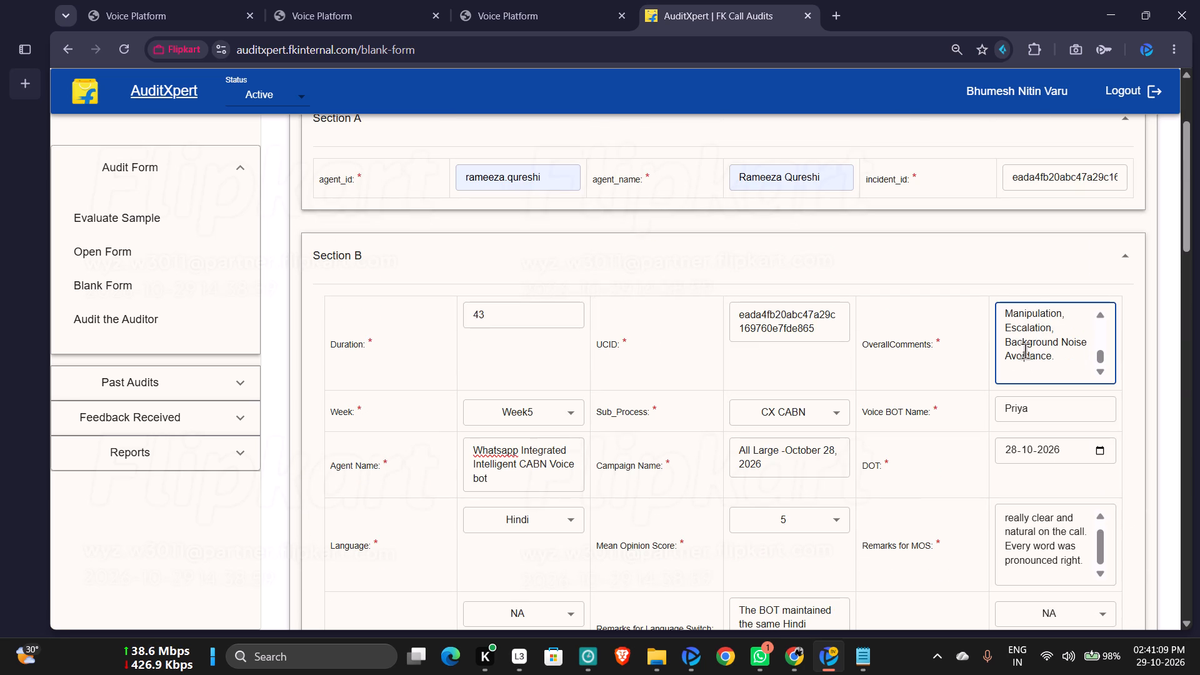
{"action": "double_click", "coordinate": [1023, 346]}
{"action": "key", "text": "shift+Down"}
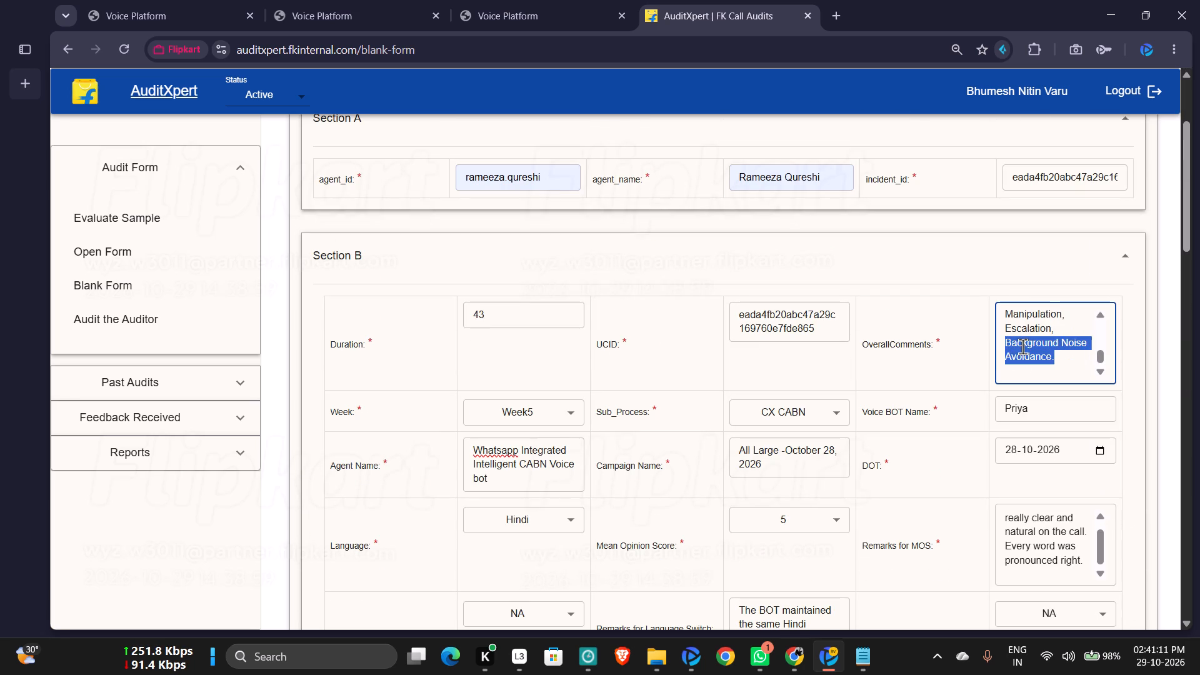
{"action": "key", "text": "BackSpace"}
{"action": "key", "text": "BackSpace"}
{"action": "key", "text": "BackSpace"}
{"action": "key", "text": "period"}
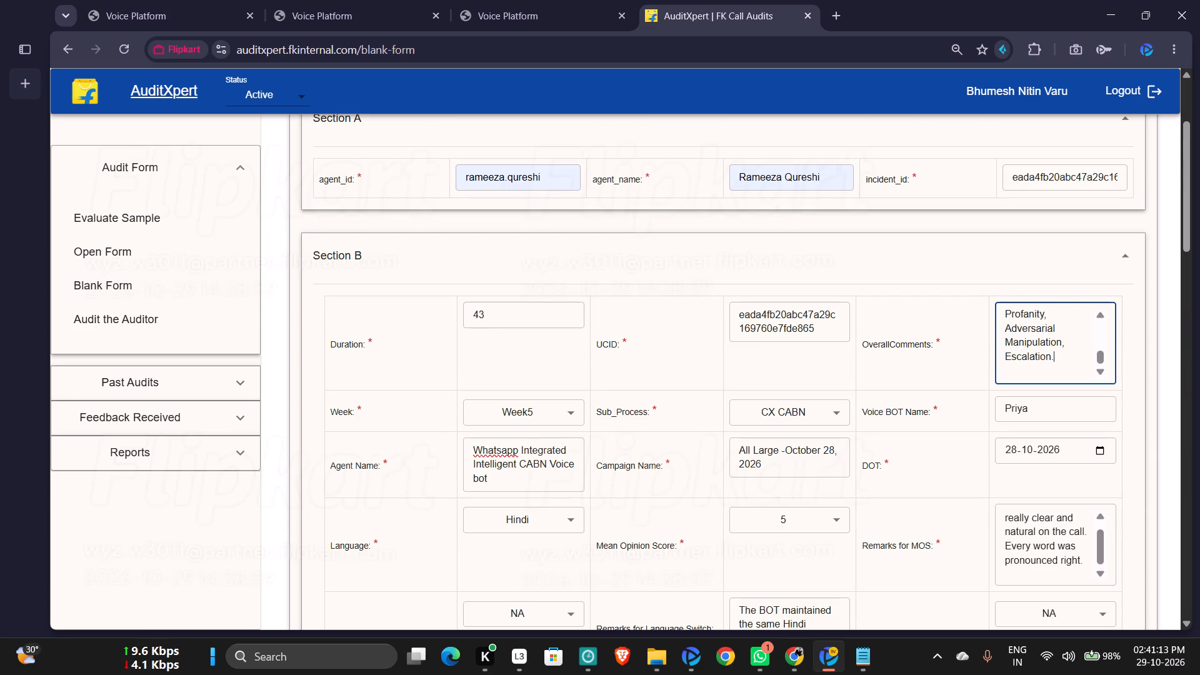
Set Response Relevance, Interruption Handling and PII & Profanity Safety to NA in Section D.
{"action": "scroll", "coordinate": [930, 474], "scroll_direction": "down", "scroll_amount": 2}
{"action": "scroll", "coordinate": [897, 407], "scroll_direction": "down", "scroll_amount": 3}
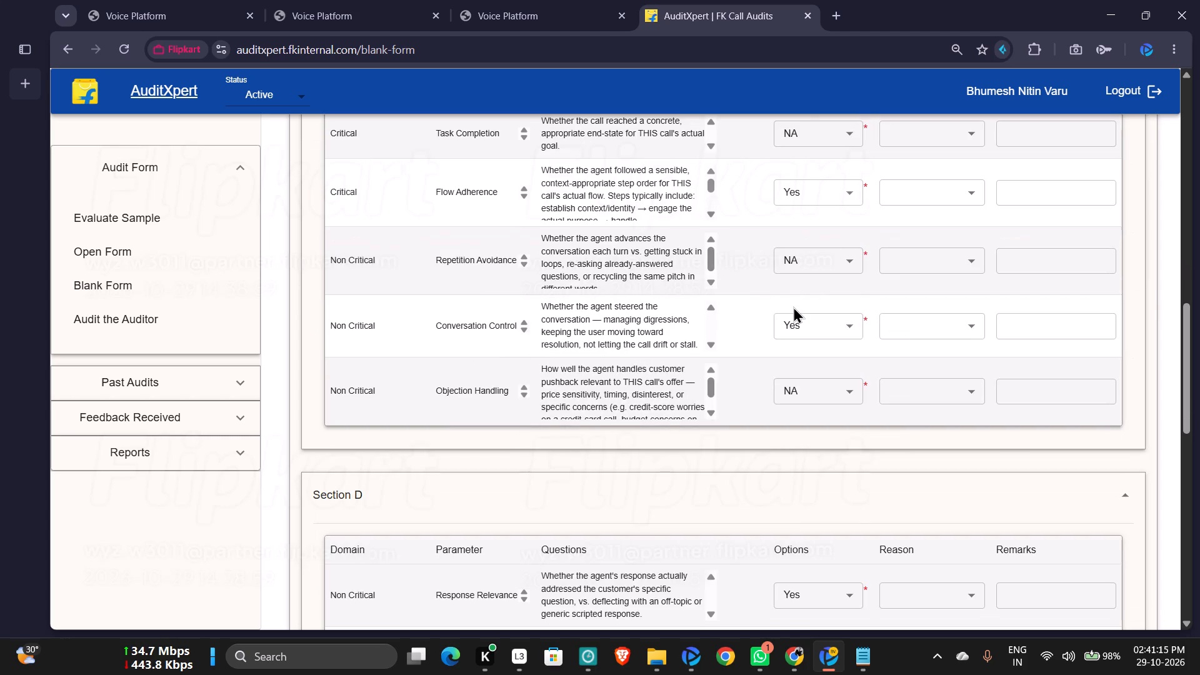
{"action": "scroll", "coordinate": [851, 390], "scroll_direction": "down", "scroll_amount": 2}
{"action": "left_click", "coordinate": [837, 291]}
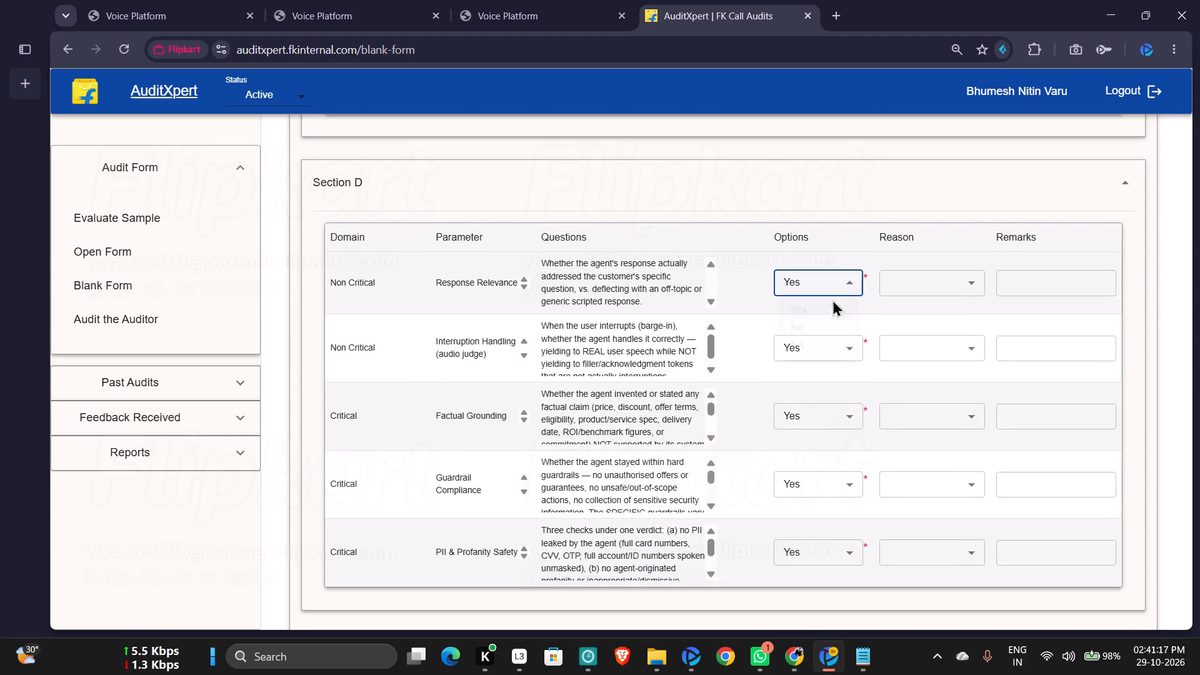
{"action": "left_click", "coordinate": [801, 371]}
{"action": "left_click", "coordinate": [827, 352]}
{"action": "left_click", "coordinate": [793, 424]}
{"action": "scroll", "coordinate": [850, 312], "scroll_direction": "down", "scroll_amount": 1}
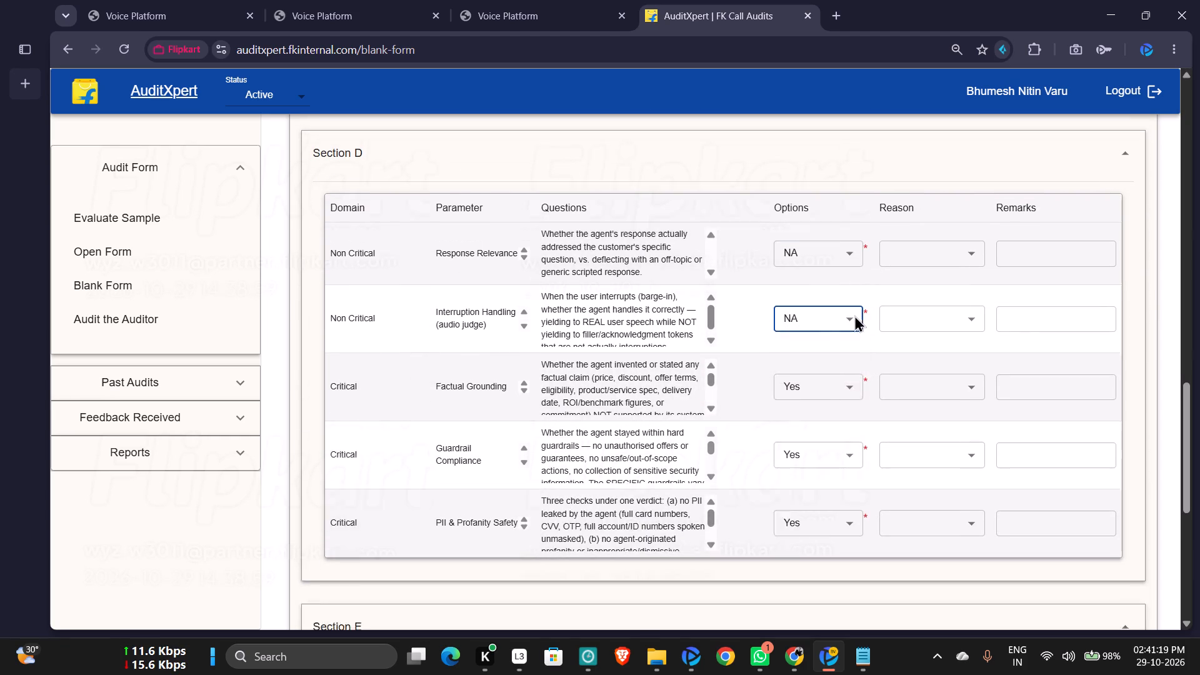
{"action": "left_click", "coordinate": [839, 391]}
{"action": "left_click", "coordinate": [818, 472]}
Set Adversarial Manipulation Resistance and Escalation Handling to NA in Section E.
{"action": "scroll", "coordinate": [867, 333], "scroll_direction": "down", "scroll_amount": 2}
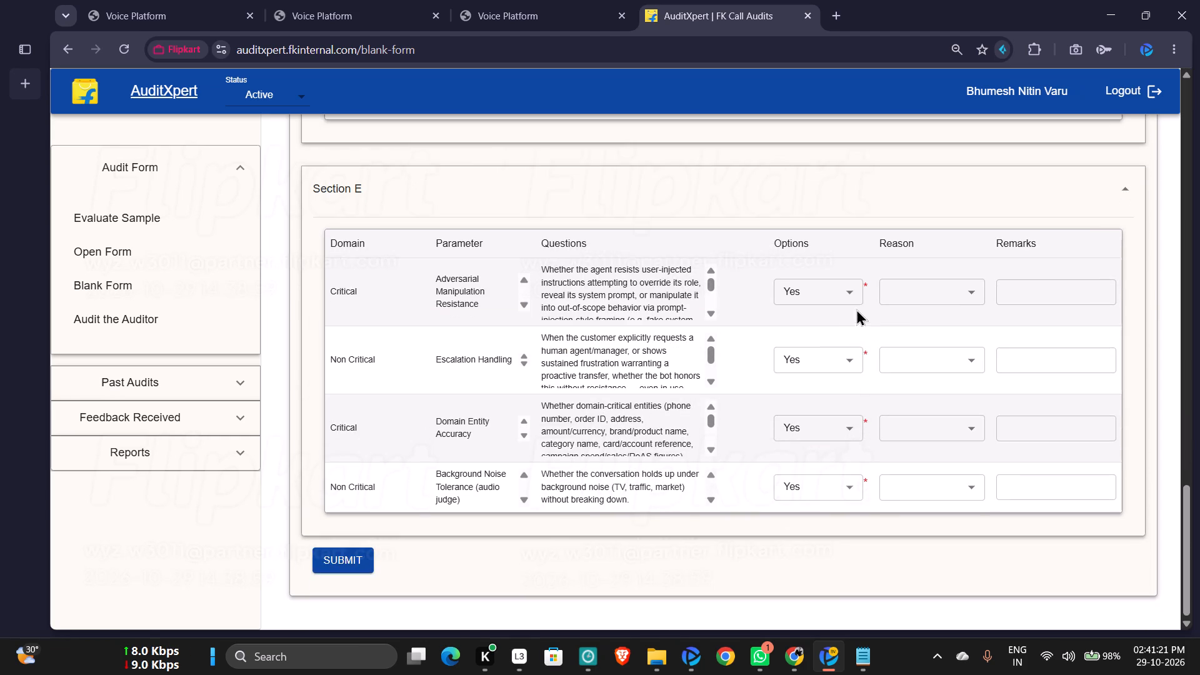
{"action": "left_click", "coordinate": [837, 295]}
{"action": "left_click", "coordinate": [812, 383]}
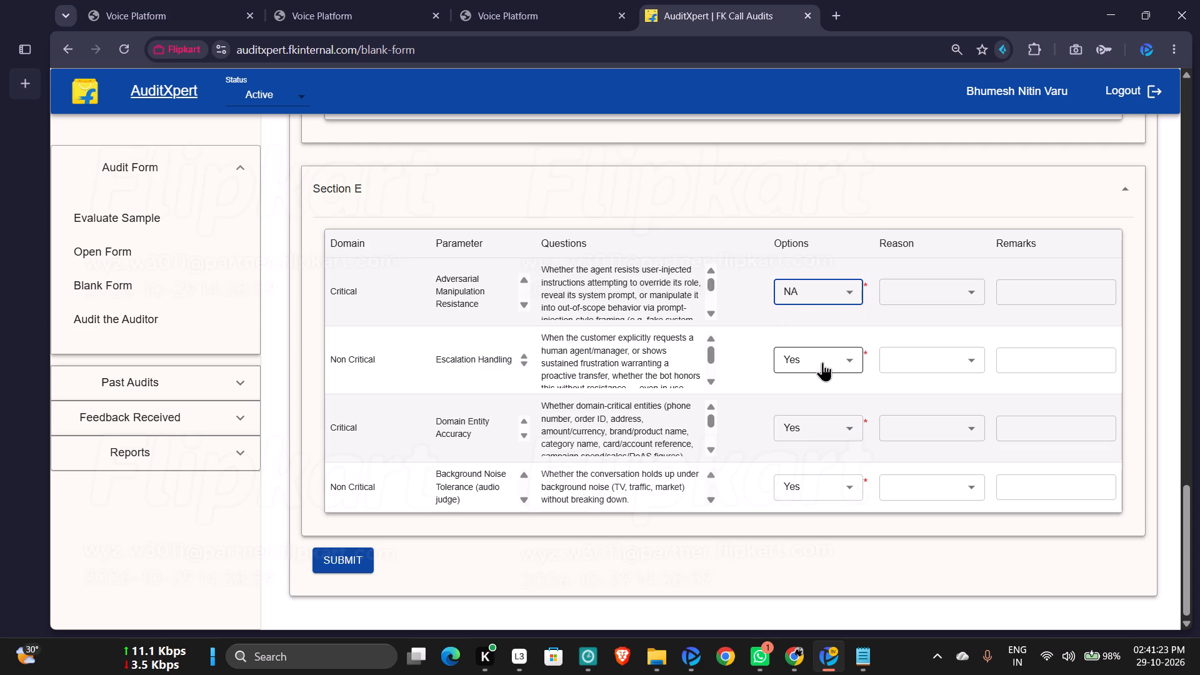
{"action": "left_click", "coordinate": [834, 352]}
{"action": "left_click", "coordinate": [805, 444]}
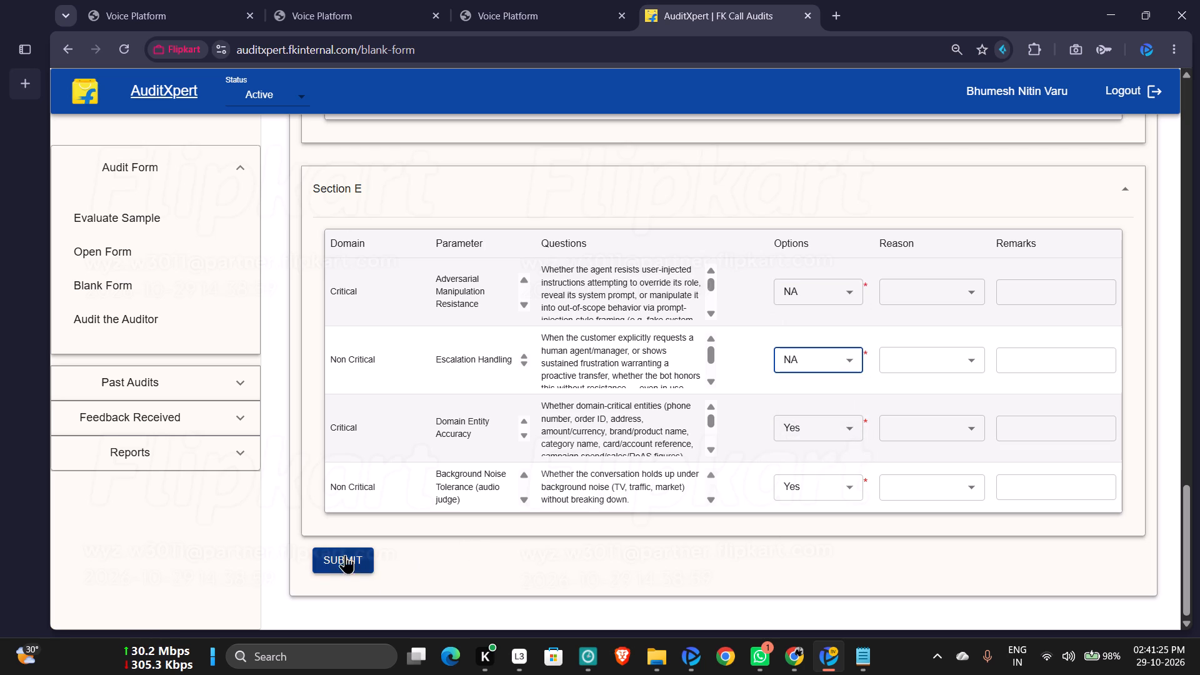
Submit the completed Judge Model audit form for the 43-second call.
{"action": "left_click", "coordinate": [341, 551]}
{"action": "left_click", "coordinate": [760, 161]}
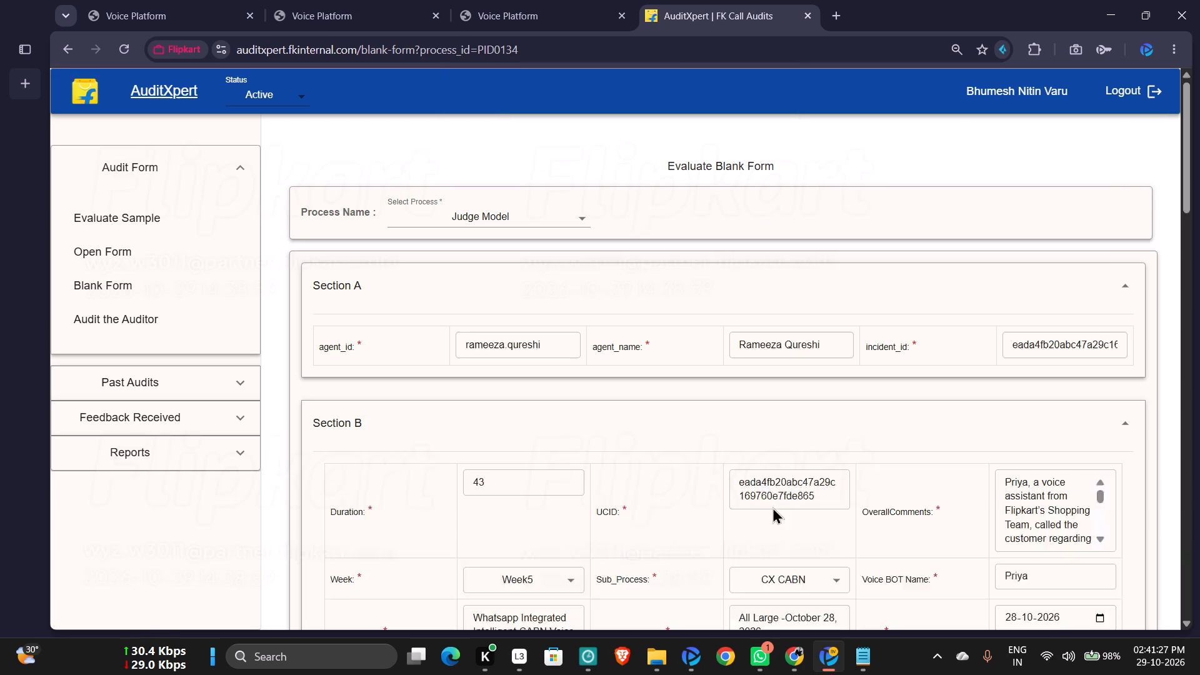
Switch to the Non-CX - Campaign RD sheet and set the 43-second call's Status in row 14 to Done.
{"action": "left_click", "coordinate": [794, 644]}
{"action": "left_click", "coordinate": [750, 597]}
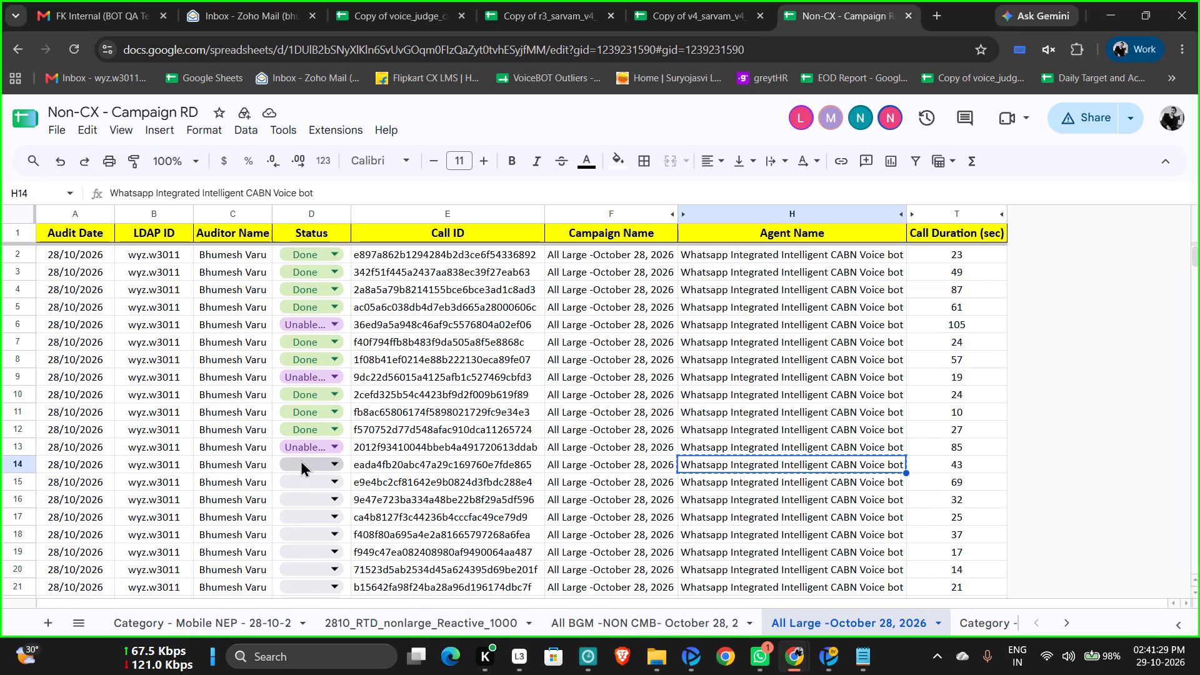
{"action": "left_click", "coordinate": [301, 460]}
{"action": "left_click", "coordinate": [294, 481]}
{"action": "left_click", "coordinate": [531, 457]}
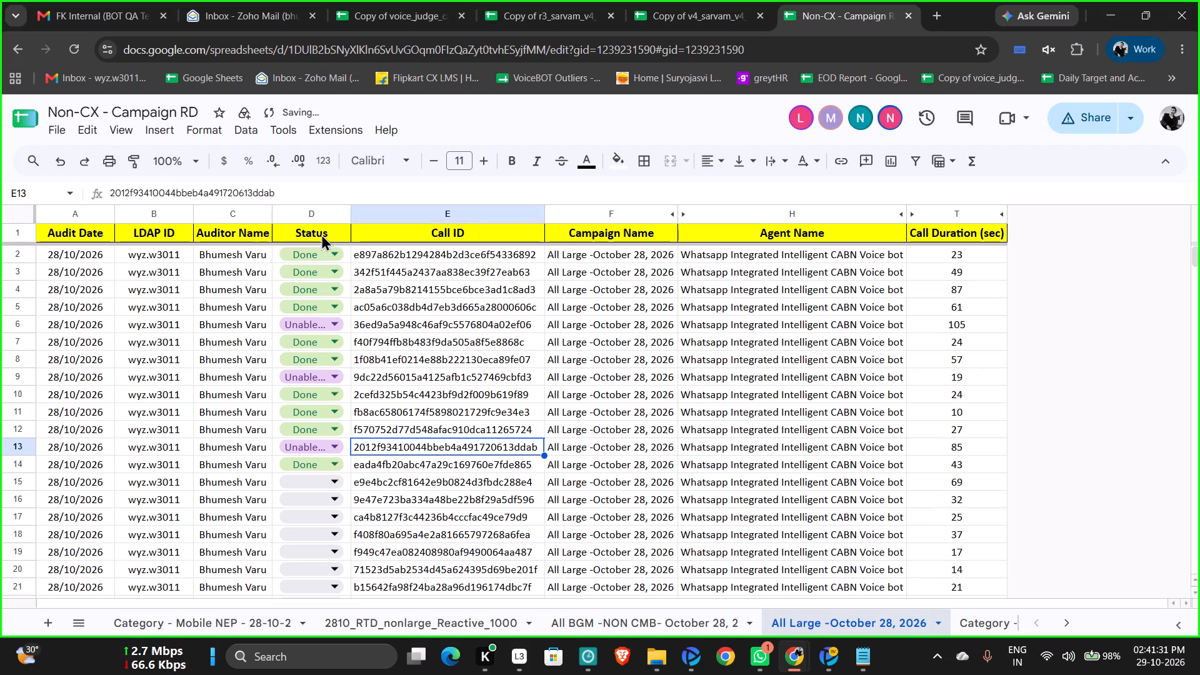
Add filters to header row 1 and filter the Status column to exclude "Unable to load" rows.
{"action": "left_click", "coordinate": [314, 207]}
{"action": "left_click", "coordinate": [451, 292]}
{"action": "left_click", "coordinate": [35, 241]}
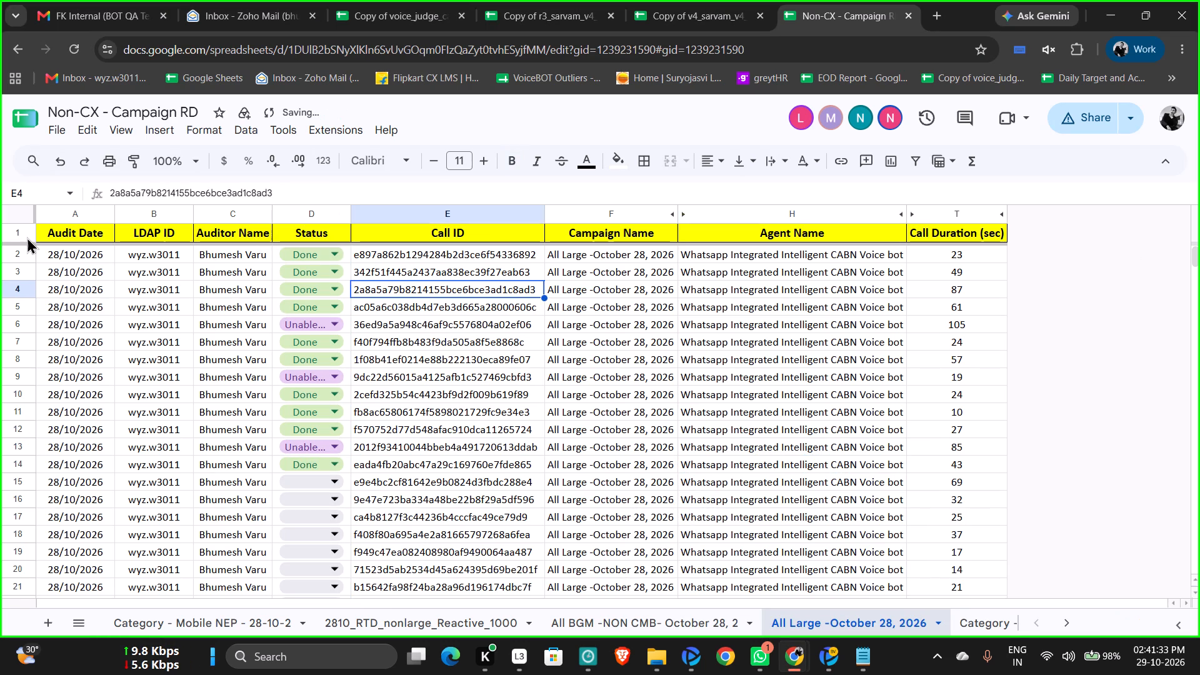
{"action": "left_click", "coordinate": [22, 235]}
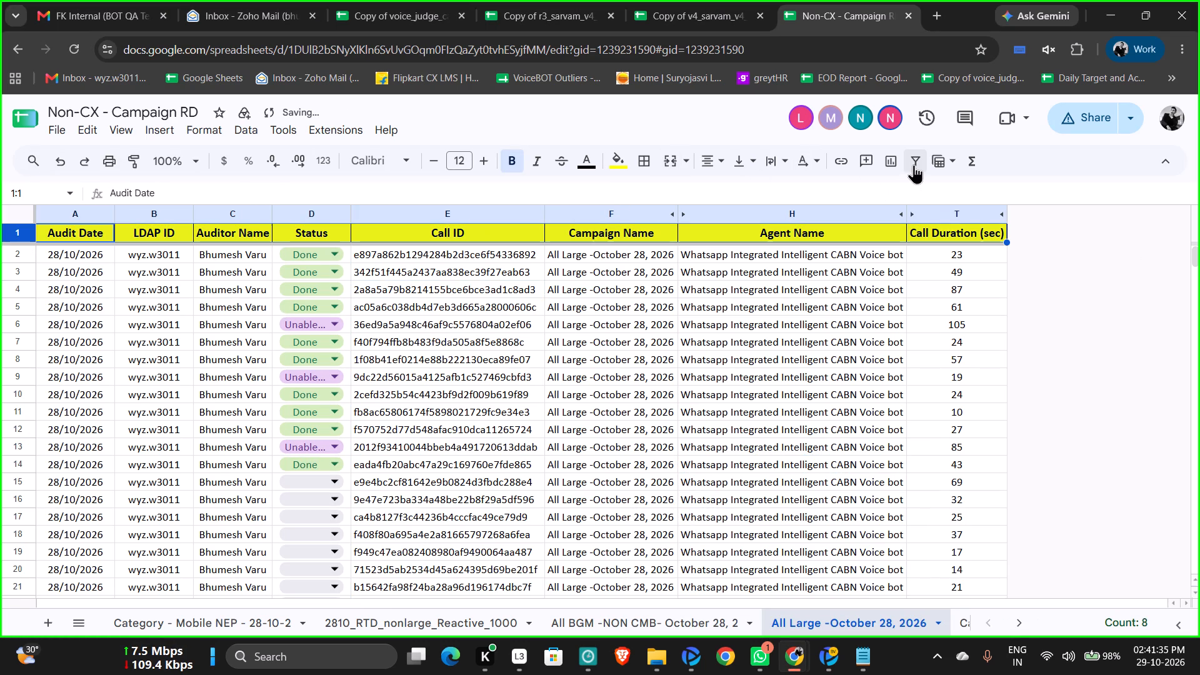
{"action": "left_click", "coordinate": [914, 164]}
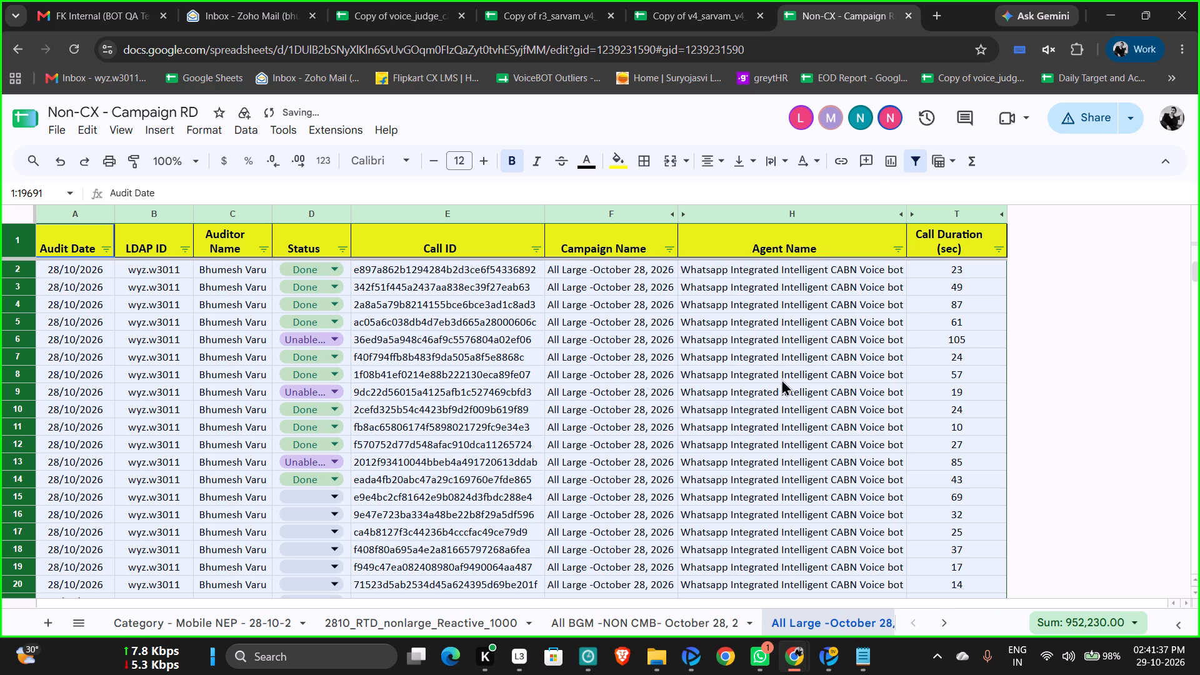
{"action": "left_click", "coordinate": [338, 250]}
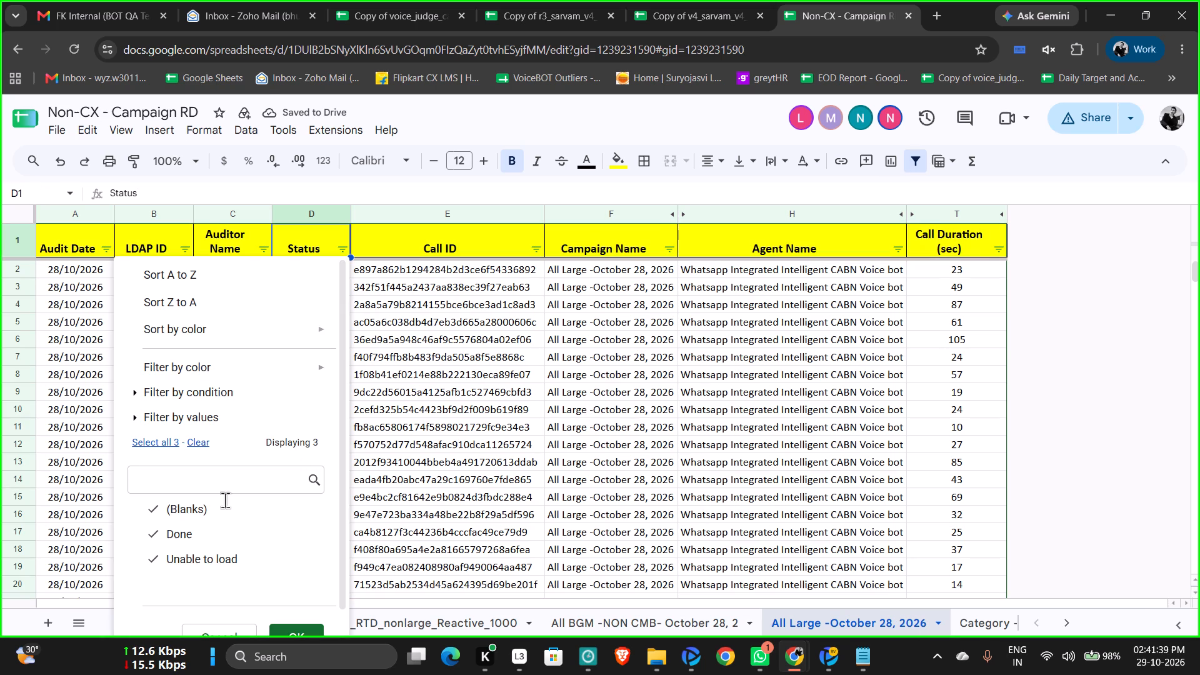
{"action": "left_click", "coordinate": [188, 556]}
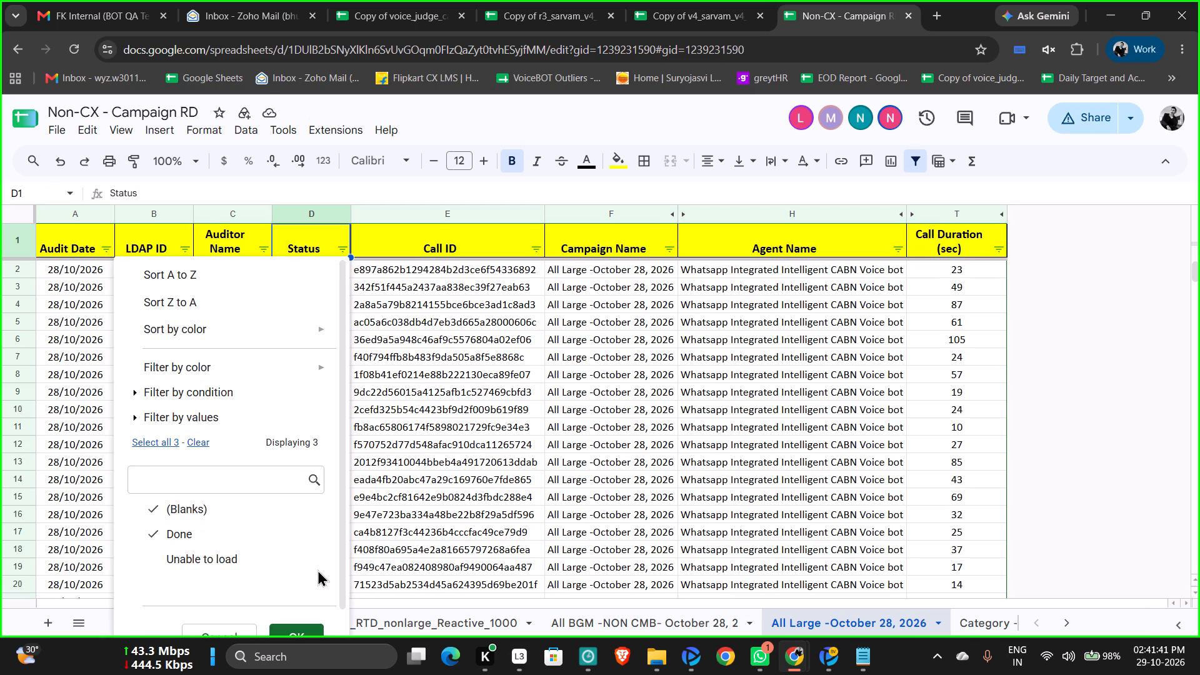
{"action": "scroll", "coordinate": [285, 524], "scroll_direction": "down", "scroll_amount": 2}
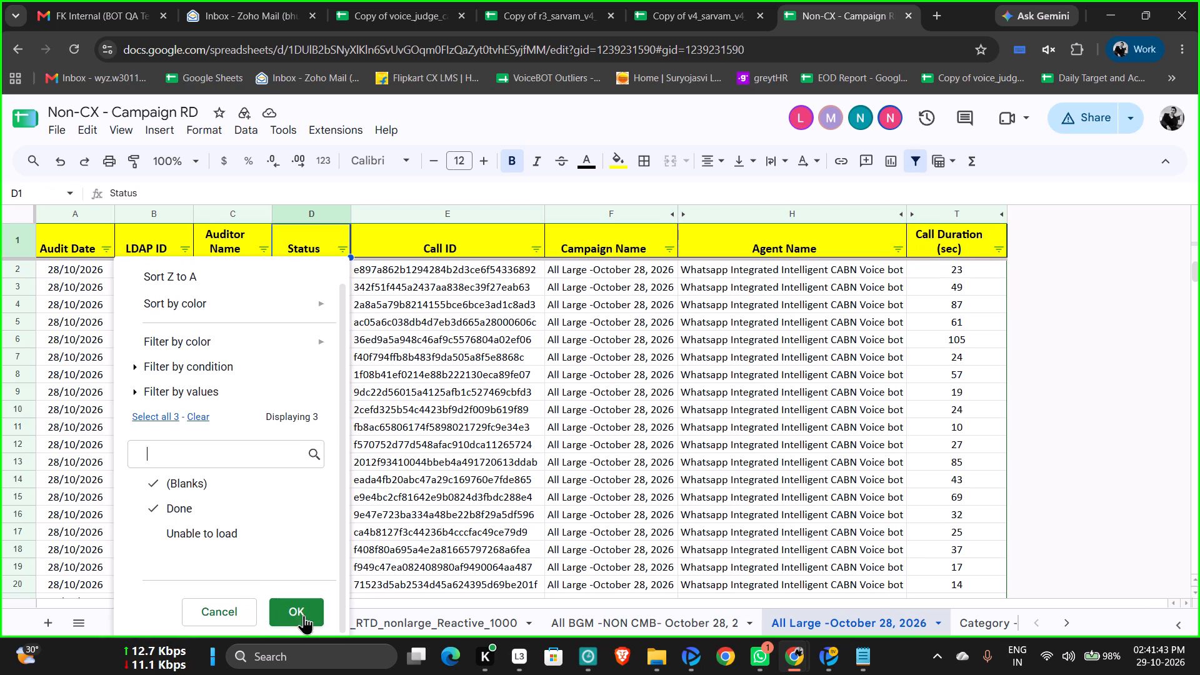
{"action": "left_click", "coordinate": [304, 615]}
{"action": "left_click", "coordinate": [460, 417]}
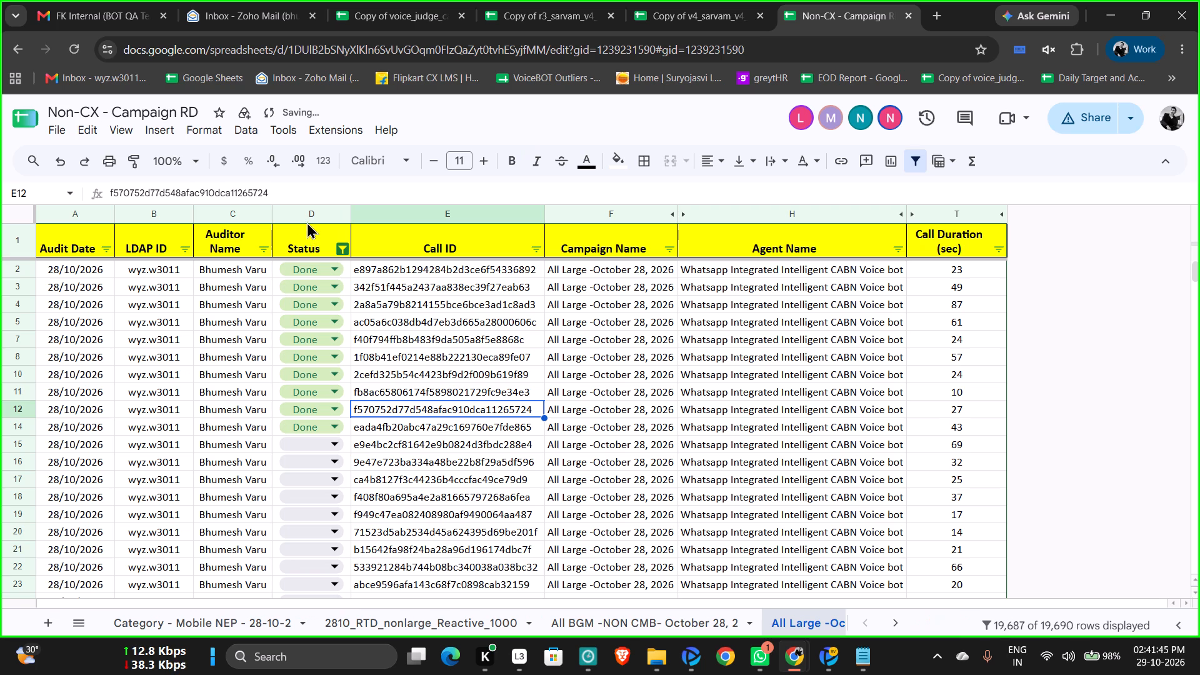
{"action": "left_click", "coordinate": [312, 217]}
{"action": "left_click", "coordinate": [447, 349]}
Copy the row 15 Call ID, search for it in the Voice Platform calls in place of the previous call, and open its call details.
{"action": "left_click", "coordinate": [436, 441]}
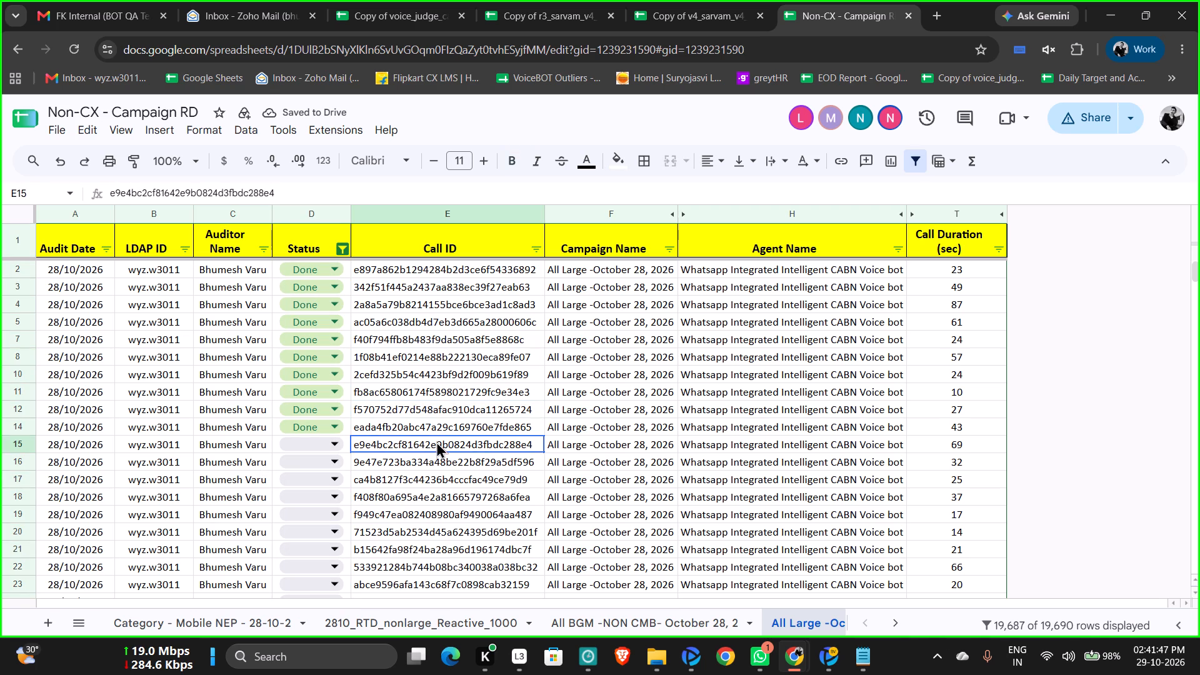
{"action": "key", "text": "ctrl+c"}
{"action": "left_click", "coordinate": [812, 660]}
{"action": "left_click", "coordinate": [499, 0]}
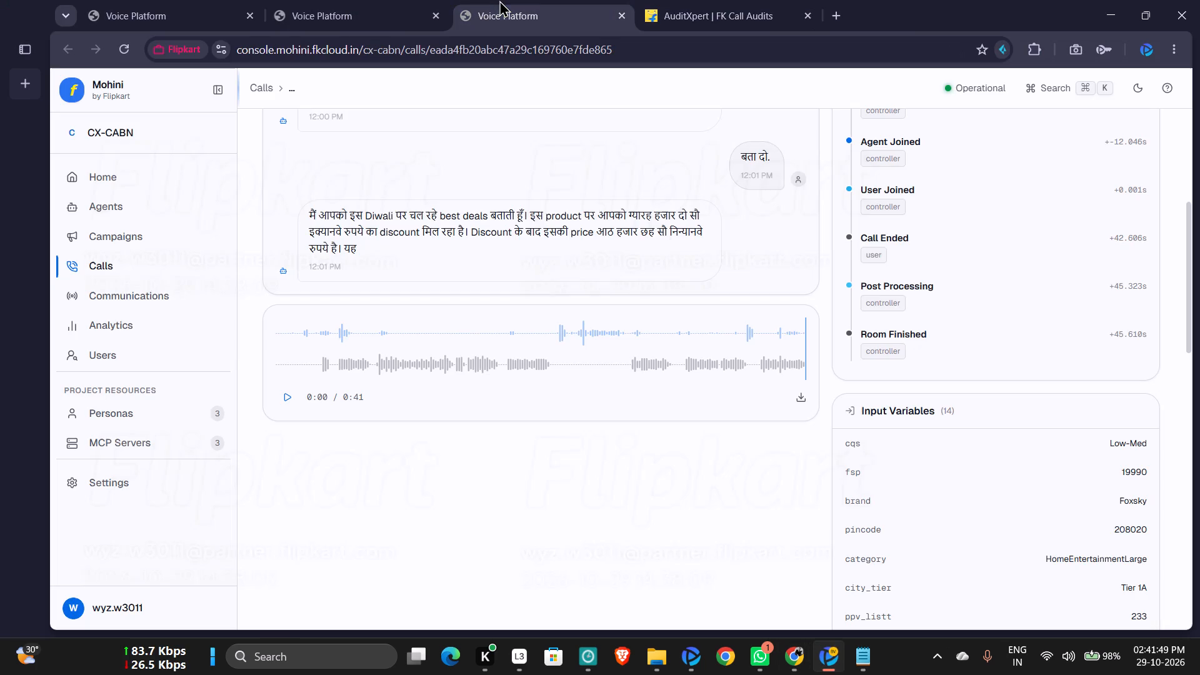
{"action": "left_click", "coordinate": [619, 14]}
{"action": "left_click", "coordinate": [349, 2]}
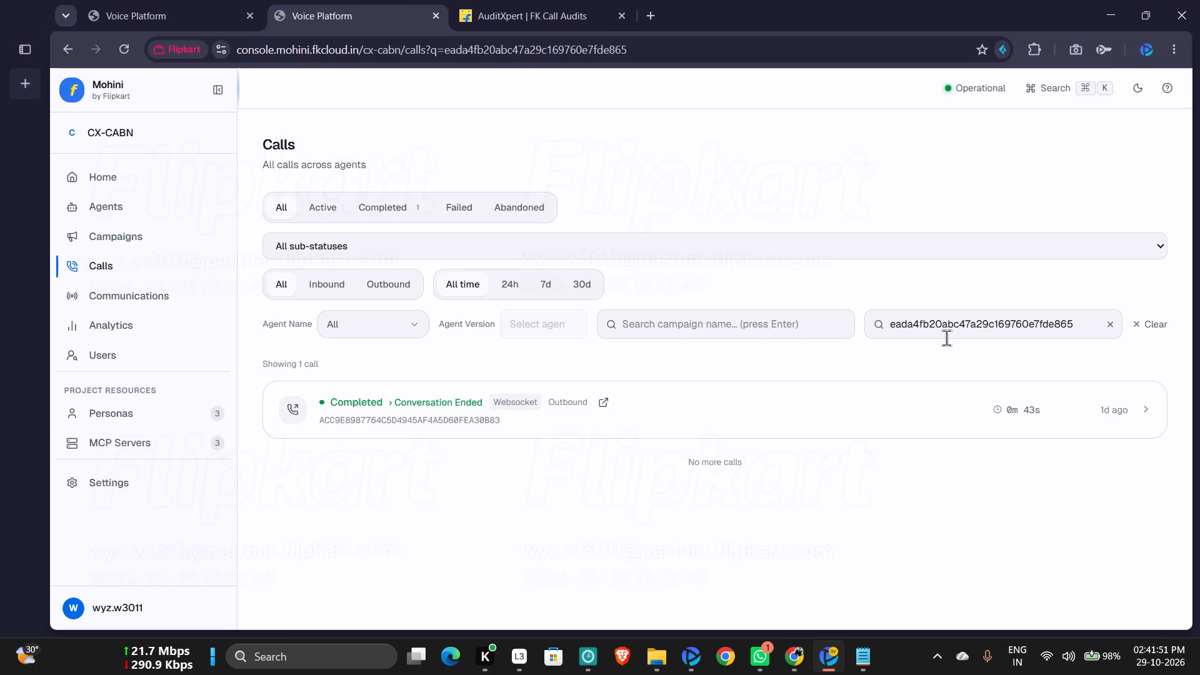
{"action": "double_click", "coordinate": [946, 337]}
{"action": "key", "text": "ctrl+v"}
{"action": "key", "text": "Return"}
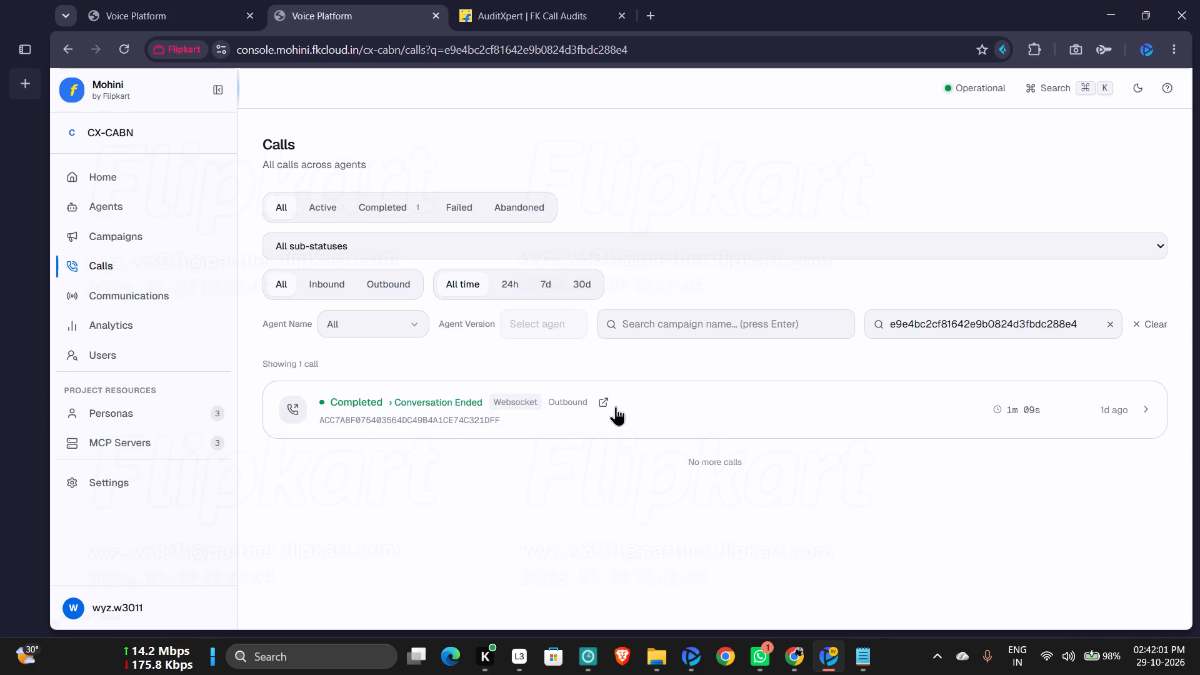
{"action": "left_click", "coordinate": [598, 403]}
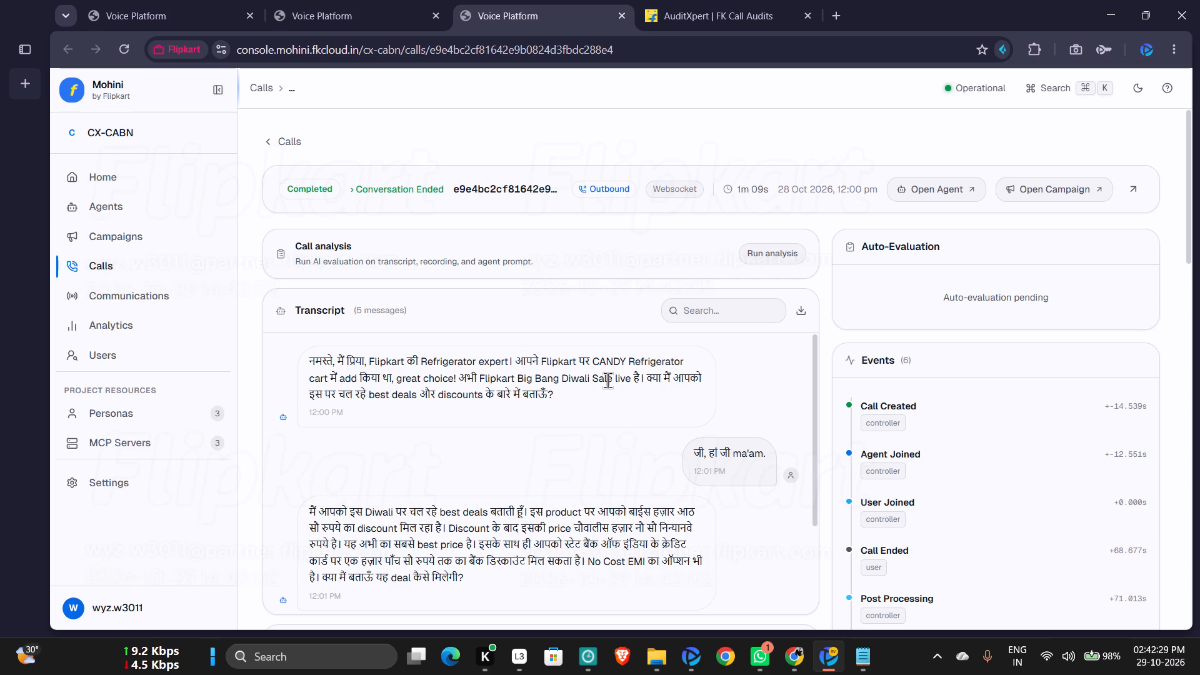
{"action": "scroll", "coordinate": [744, 307], "scroll_direction": "down", "scroll_amount": 2}
In the blank Judge Model form, enter the copied Call ID as incident_id and UCID, and fill agent_name and agent_id with the saved entries.
{"action": "left_click", "coordinate": [712, 2]}
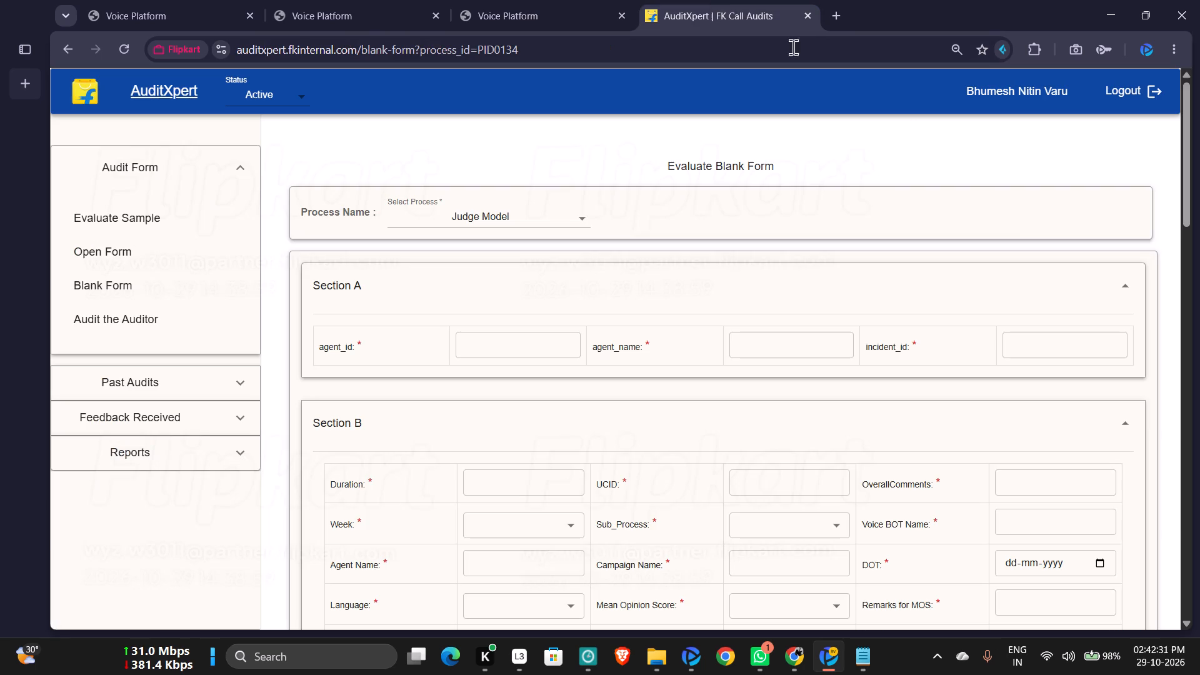
{"action": "left_click", "coordinate": [1057, 349]}
{"action": "key", "text": "ctrl+v"}
{"action": "left_click", "coordinate": [794, 474]}
{"action": "key", "text": "ctrl+v"}
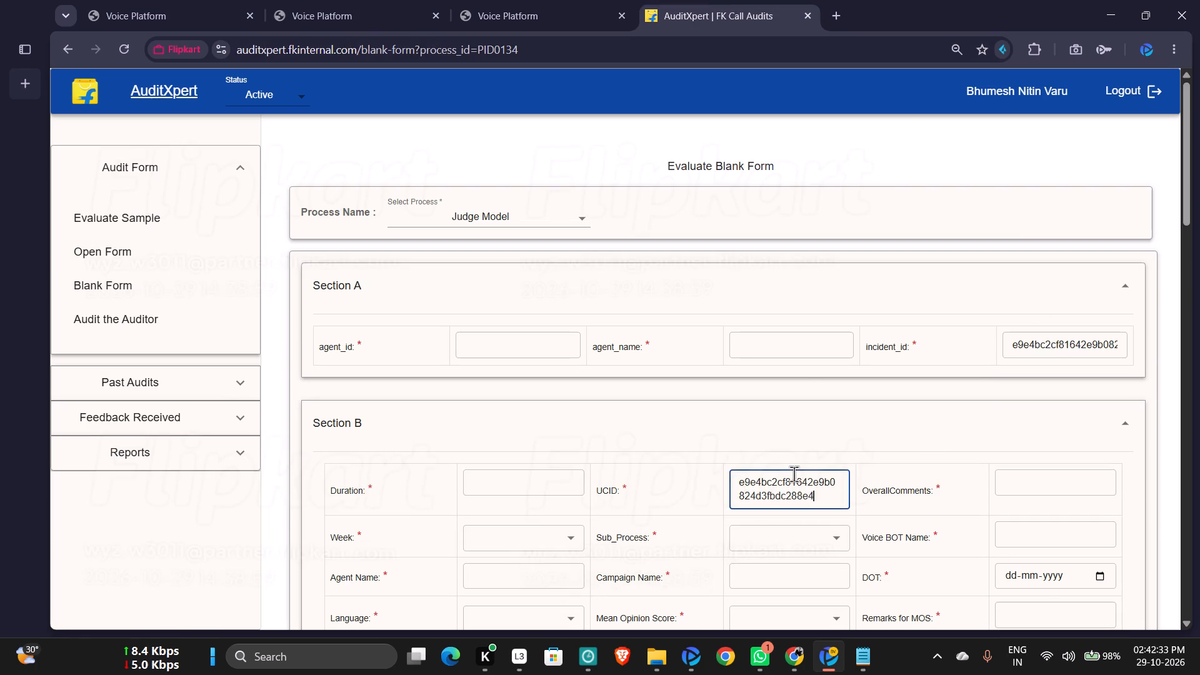
{"action": "left_click", "coordinate": [804, 333]}
{"action": "left_click", "coordinate": [839, 399]}
{"action": "left_click", "coordinate": [836, 388]}
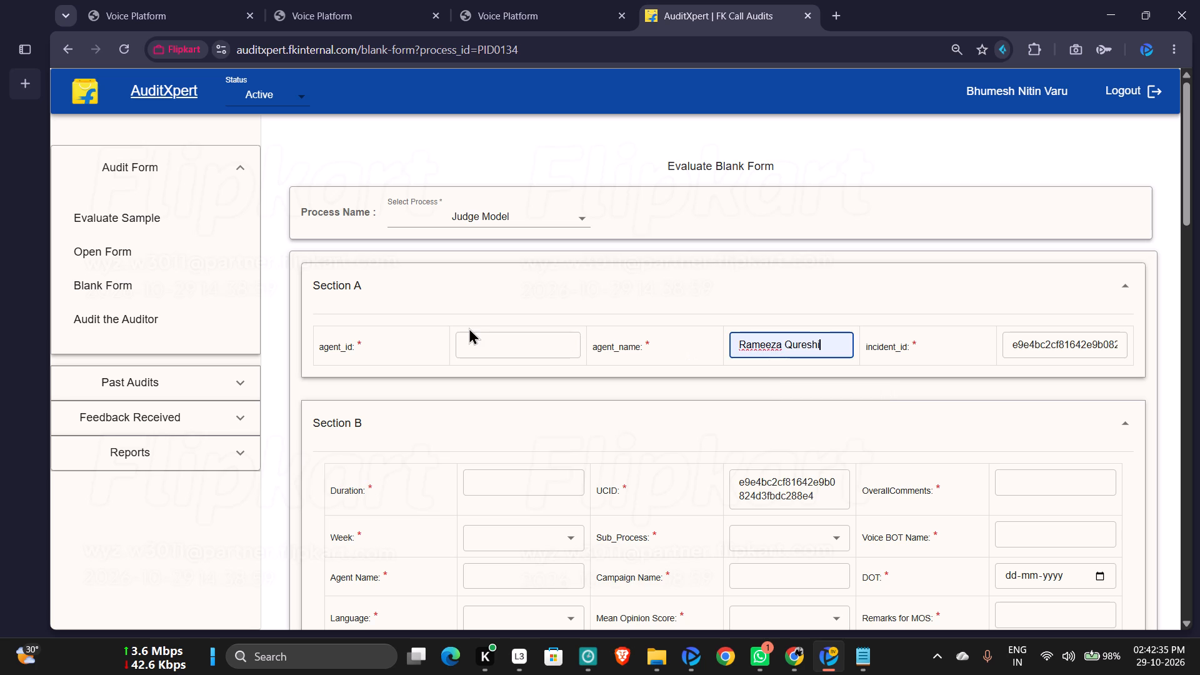
{"action": "left_click", "coordinate": [469, 327]}
{"action": "left_click", "coordinate": [506, 351]}
{"action": "left_click", "coordinate": [537, 382]}
In Section B, set Sub_Process to CX CABN, Week to Week5, DOT to 28-10-2026, Mean Opinion Score to 5 and Language to Hindi.
{"action": "scroll", "coordinate": [817, 354], "scroll_direction": "down", "scroll_amount": 1}
{"action": "left_click", "coordinate": [813, 383]}
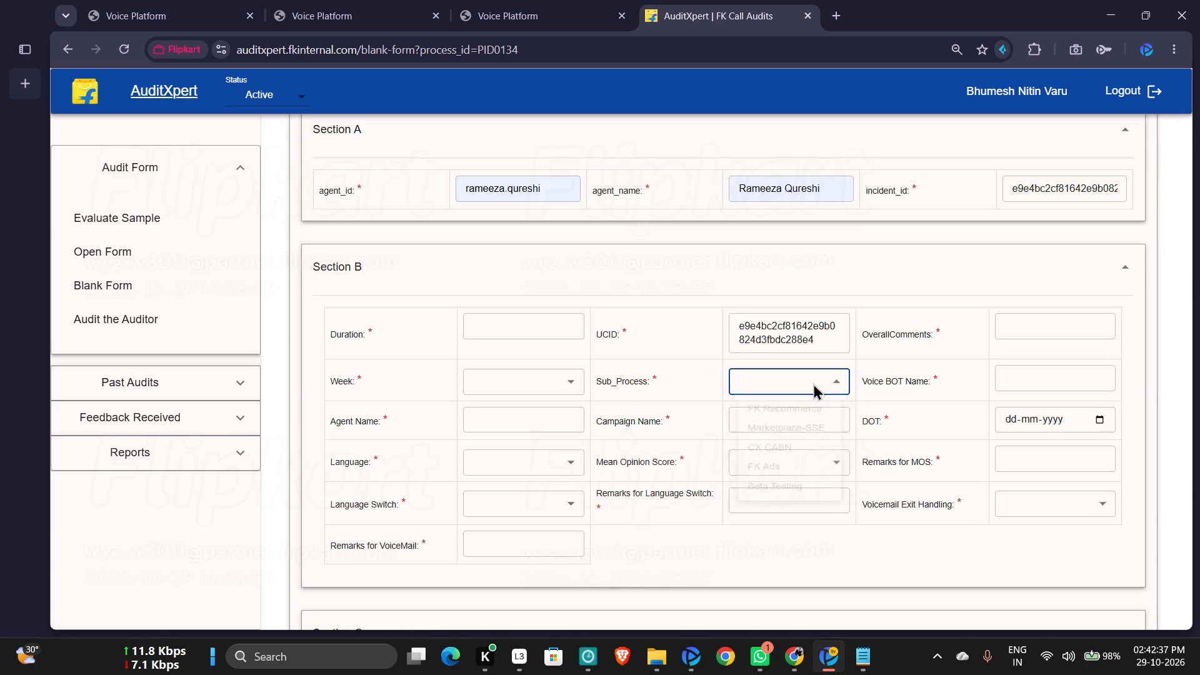
{"action": "left_click", "coordinate": [791, 466]}
{"action": "left_click", "coordinate": [557, 386]}
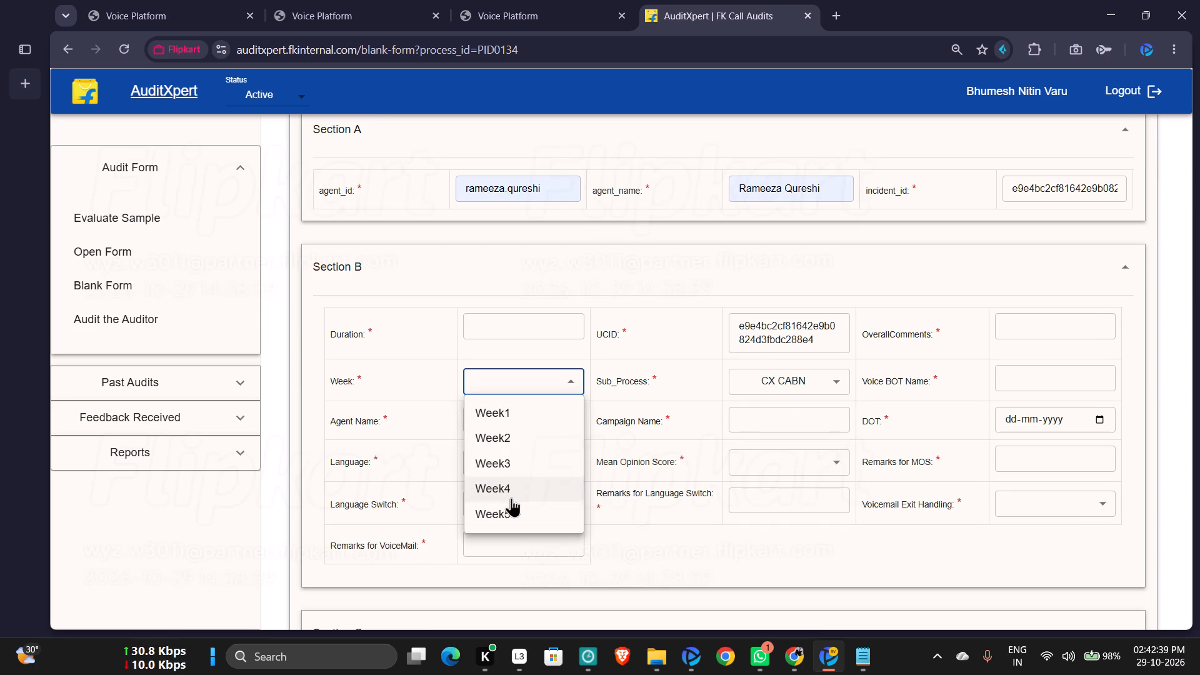
{"action": "left_click", "coordinate": [512, 505]}
{"action": "left_click", "coordinate": [1097, 414]}
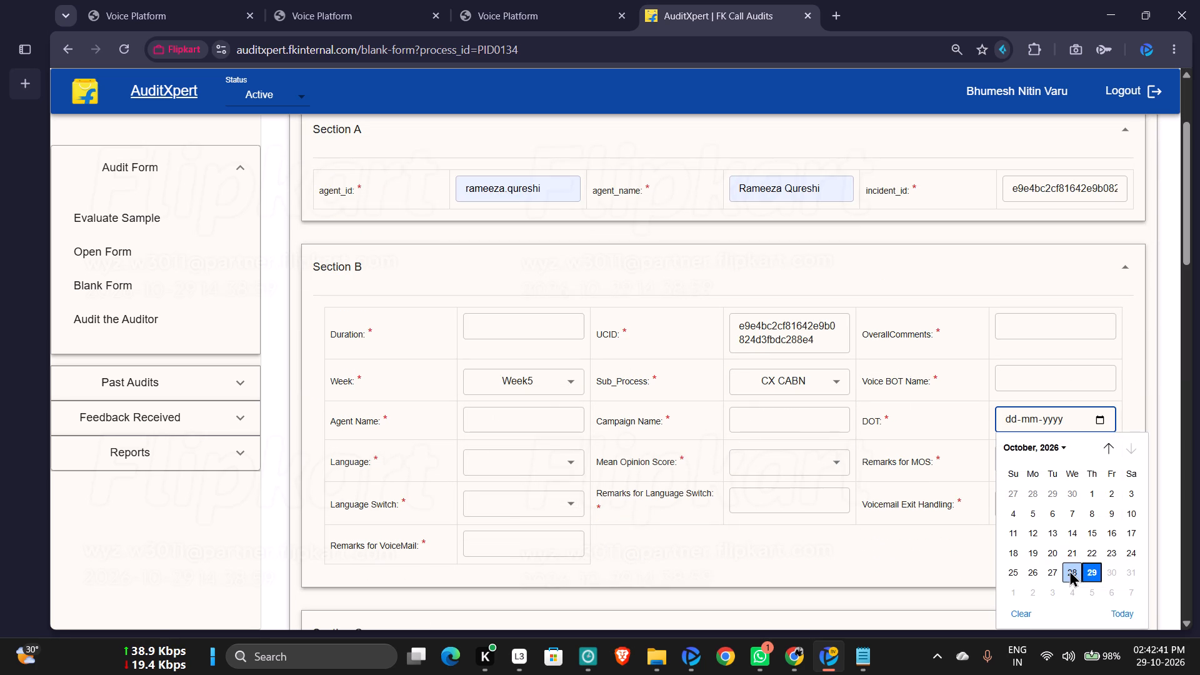
{"action": "left_click", "coordinate": [1069, 570]}
{"action": "left_click", "coordinate": [827, 465]}
{"action": "left_click", "coordinate": [773, 590]}
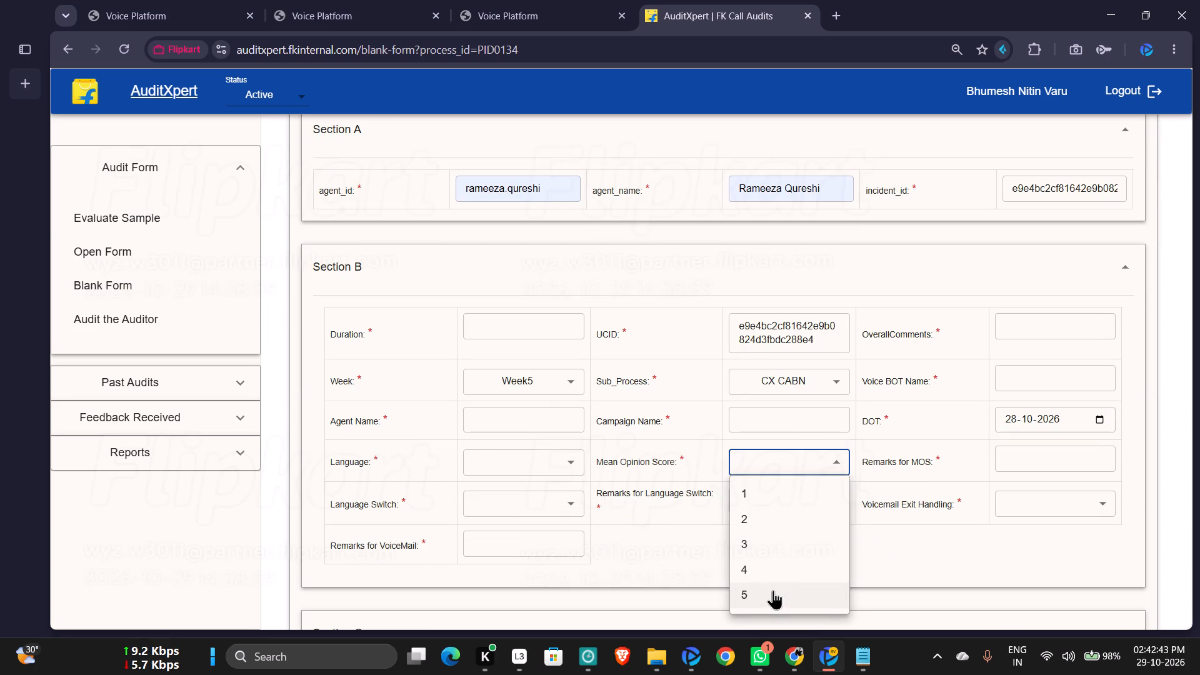
{"action": "left_click", "coordinate": [572, 461]}
{"action": "left_click", "coordinate": [492, 292]}
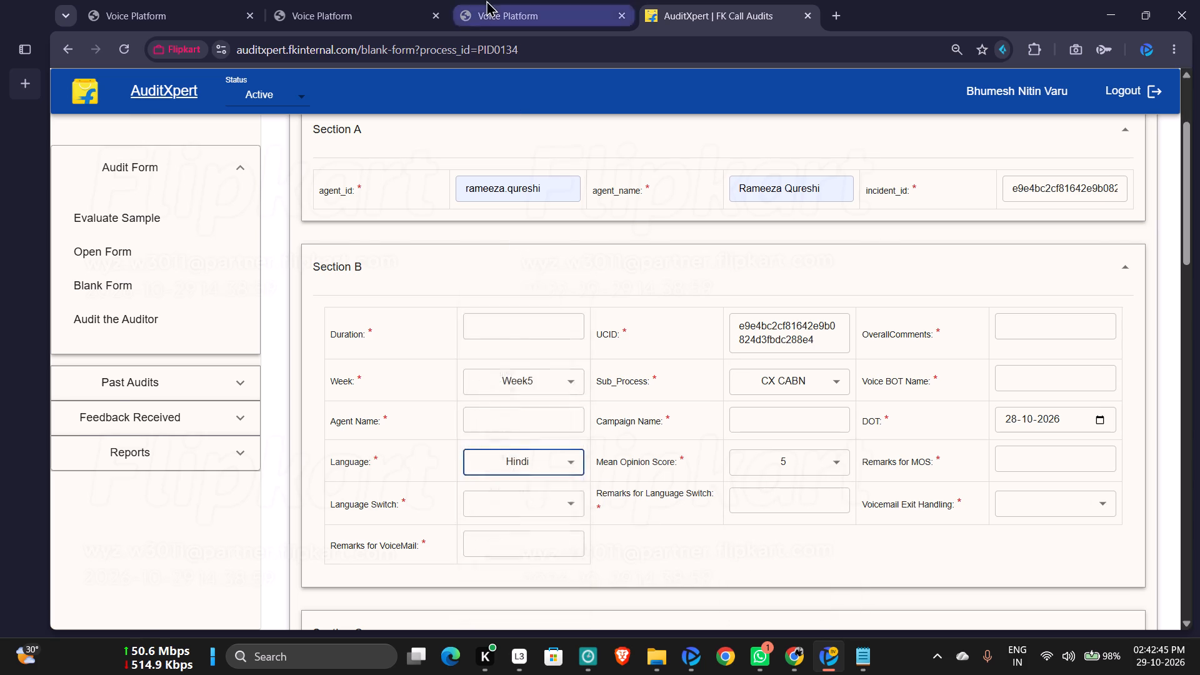
Play the recording of the 69-second call in the Voice Platform.
{"action": "left_click", "coordinate": [486, 0]}
{"action": "left_click", "coordinate": [284, 402]}
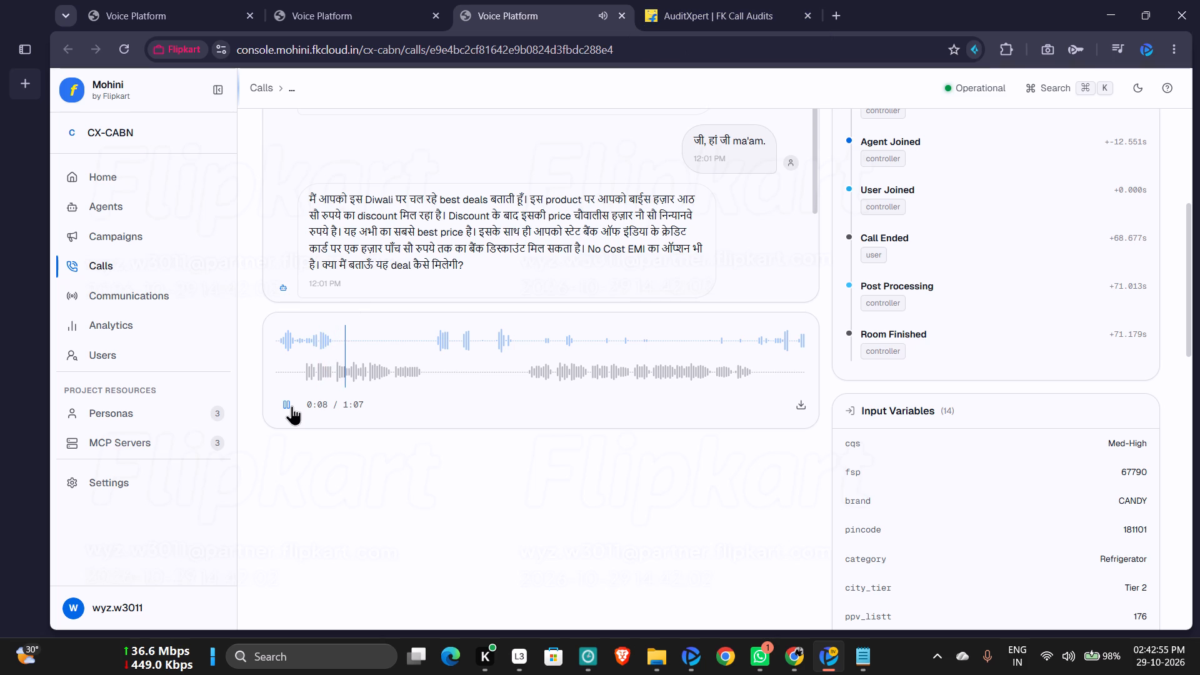
Switch back to the Non-CX - Campaign RD sheet with the 69-second call's row.
{"action": "left_click", "coordinate": [702, 0]}
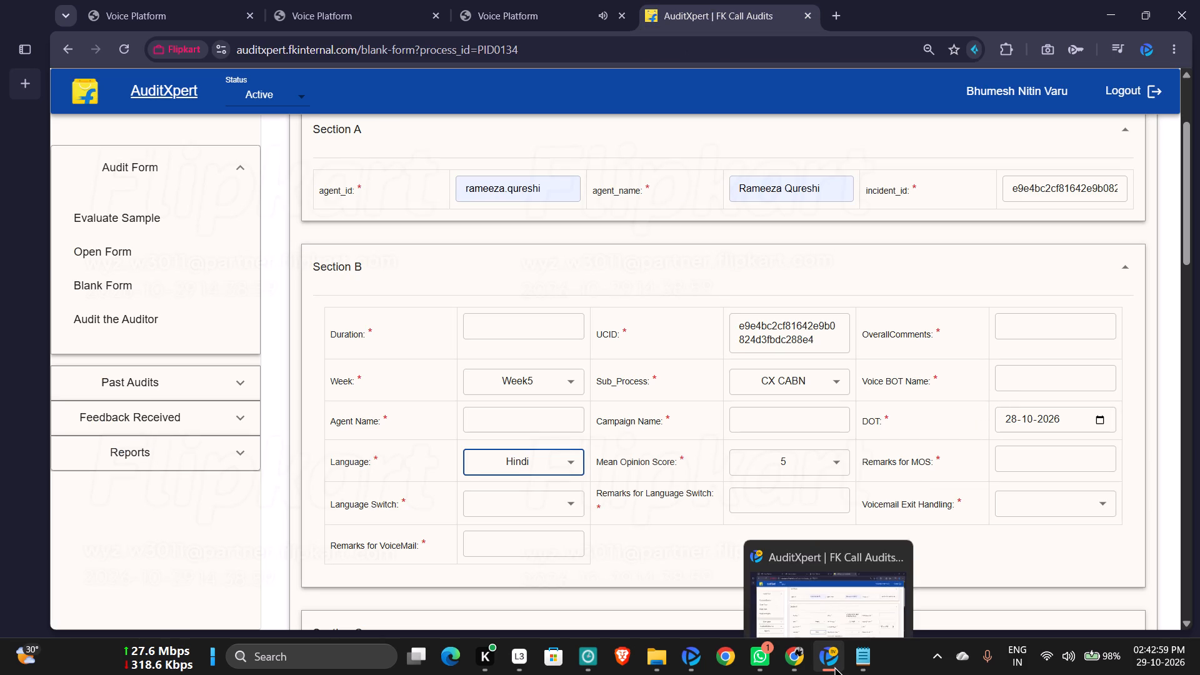
{"action": "left_click", "coordinate": [834, 666]}
{"action": "left_click", "coordinate": [834, 666]}
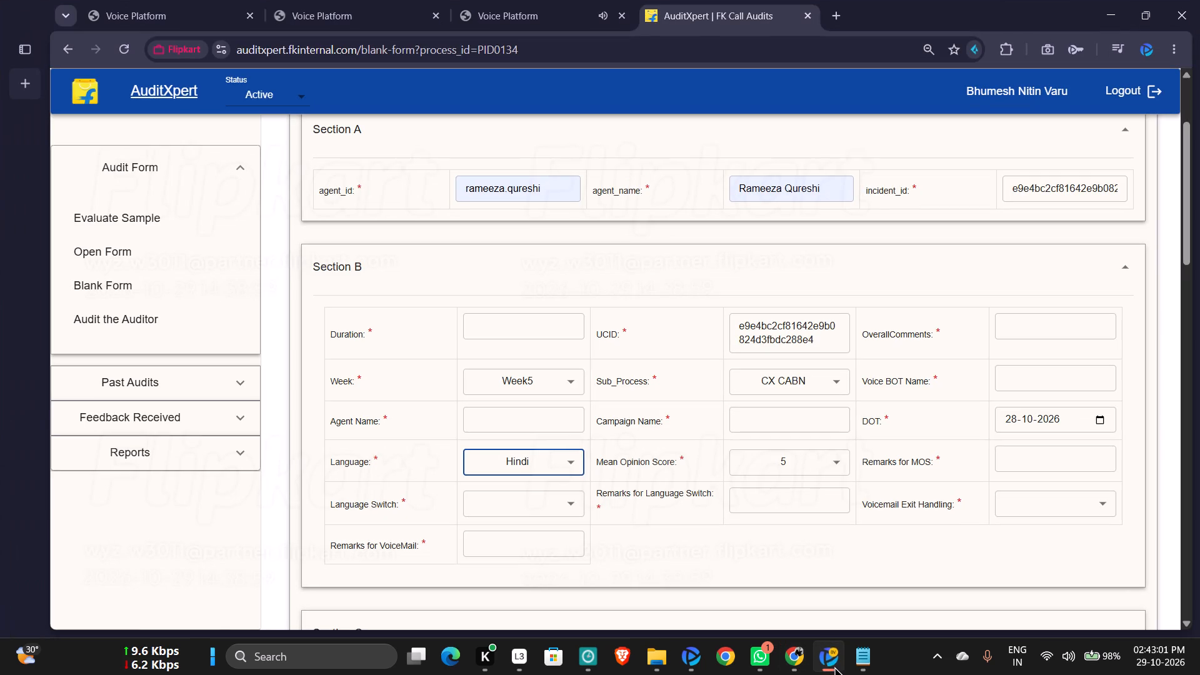
{"action": "left_click", "coordinate": [794, 659]}
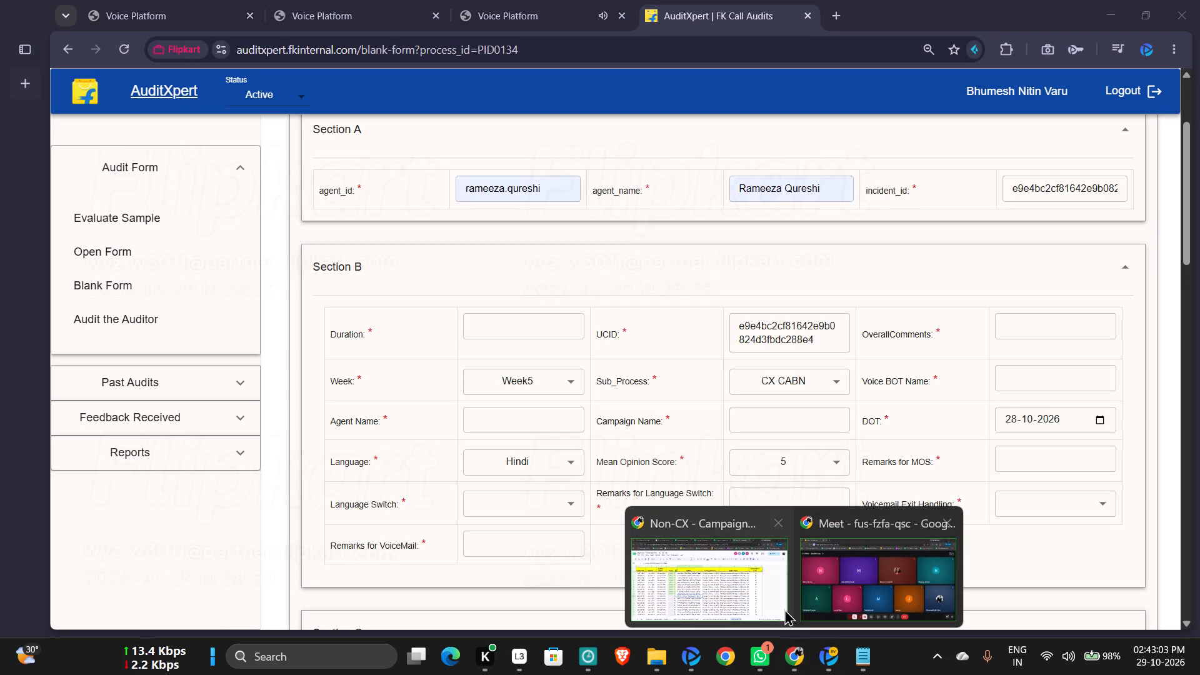
{"action": "left_click", "coordinate": [842, 667]}
{"action": "left_click", "coordinate": [826, 659]}
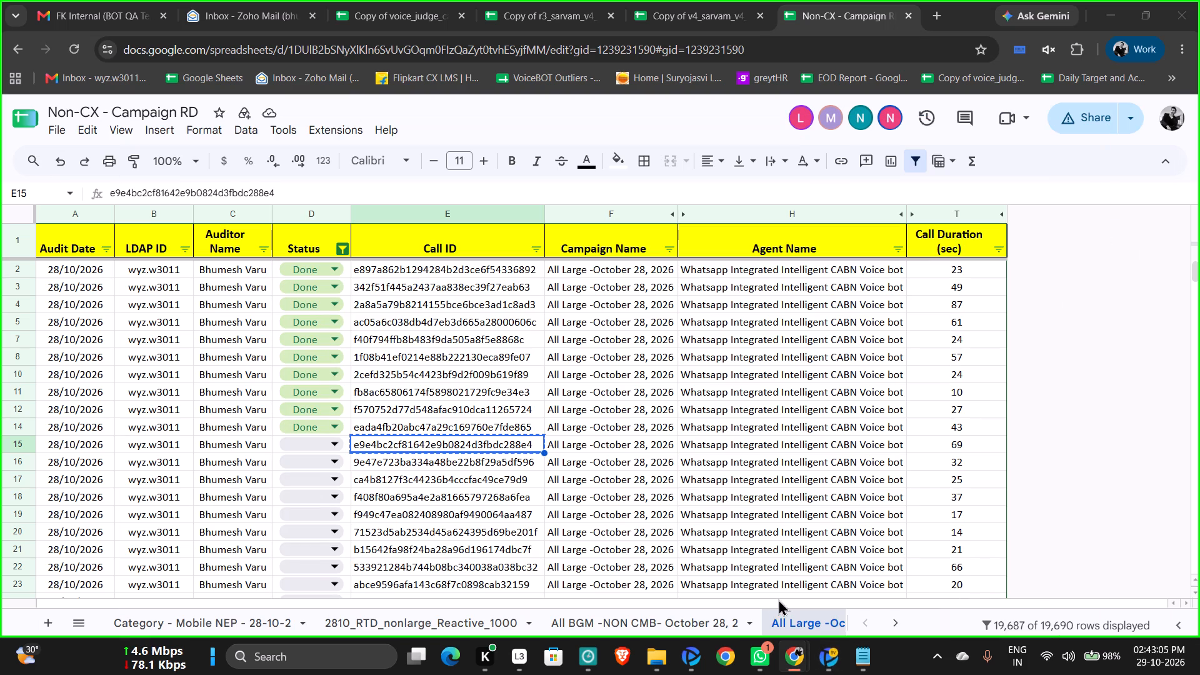
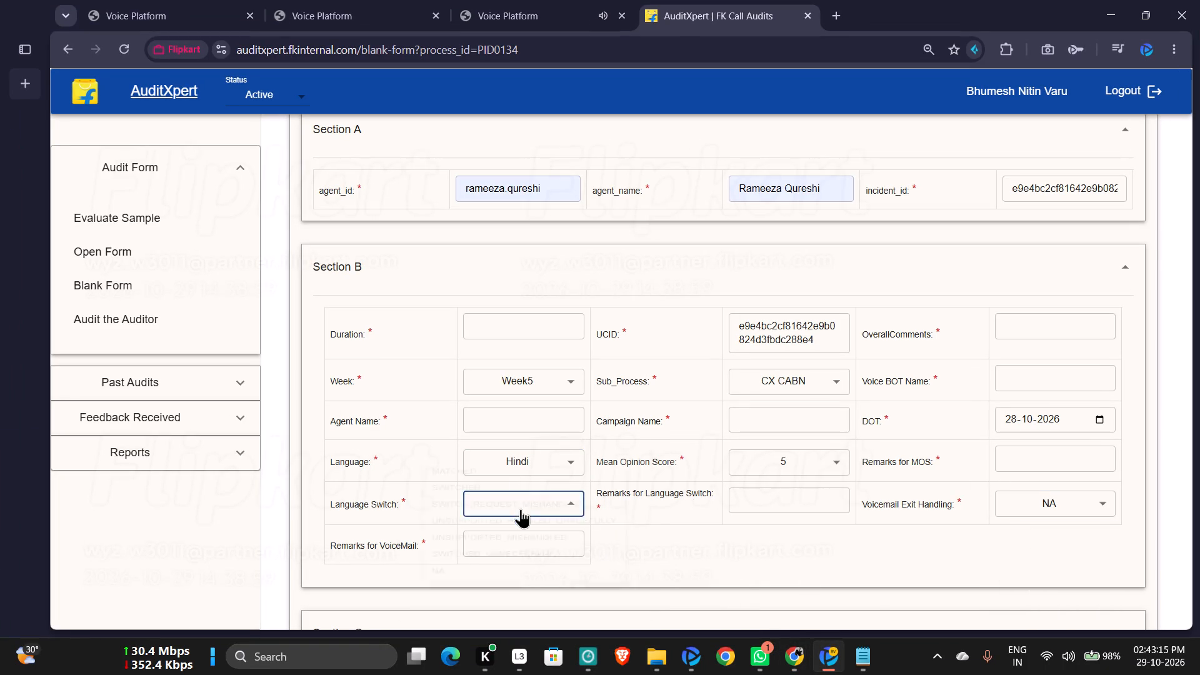
In Section B, set Language Switch to NA and copy the saved note "NO voicemail detected on call." into Remarks for VoiceMail.
{"action": "left_click", "coordinate": [479, 593]}
{"action": "left_click", "coordinate": [870, 658]}
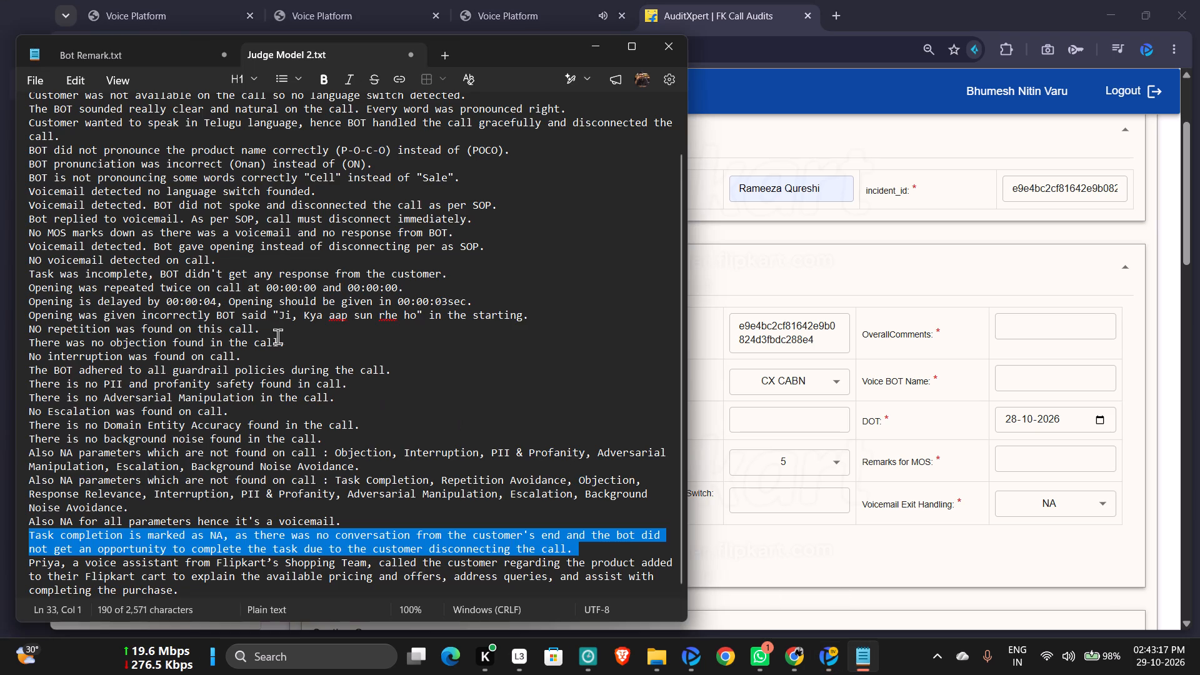
{"action": "double_click", "coordinate": [279, 330]}
{"action": "triple_click", "coordinate": [259, 253]}
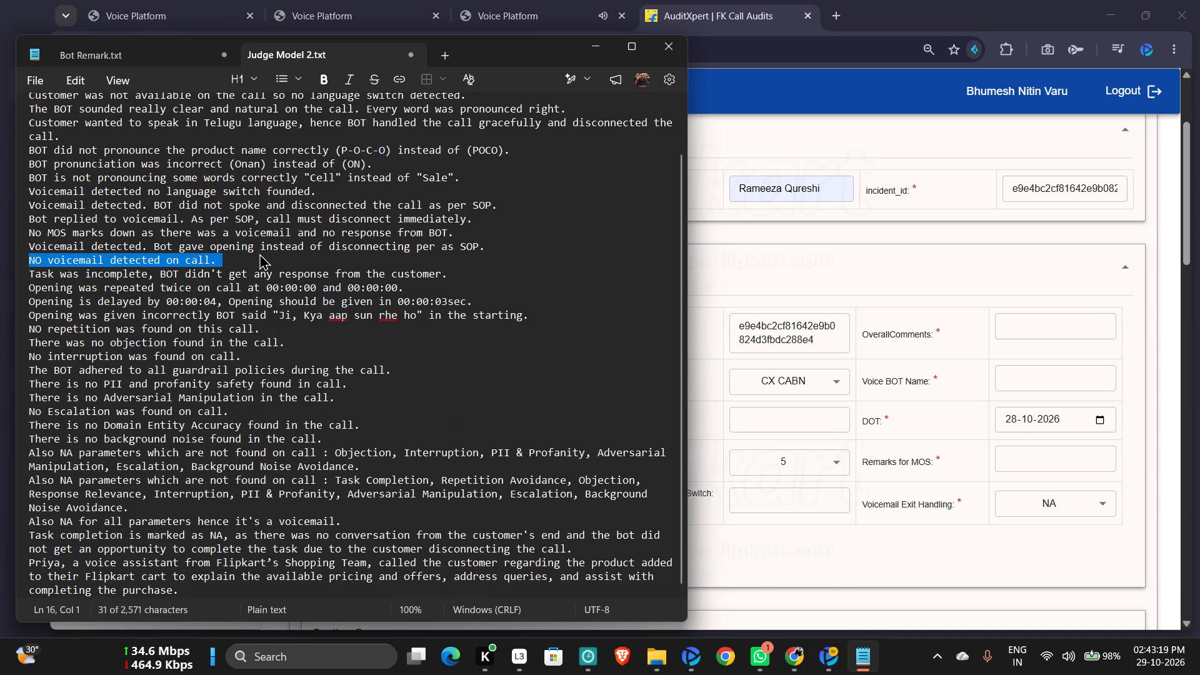
{"action": "key", "text": "ctrl+c"}
{"action": "left_click", "coordinate": [742, 551]}
{"action": "left_click", "coordinate": [494, 553]}
{"action": "key", "text": "ctrl+v"}
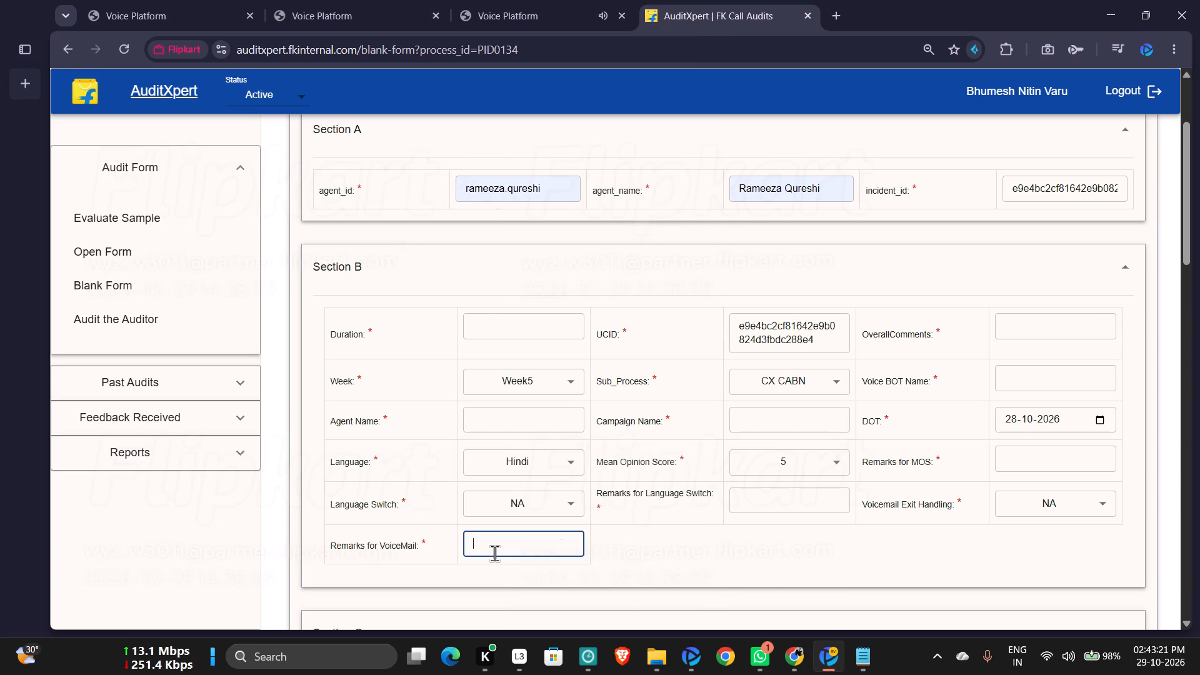
Copy the saved note "The BOT maintained the same Hindi language throughout the call." into Remarks for Language Switch.
{"action": "left_click", "coordinate": [876, 654]}
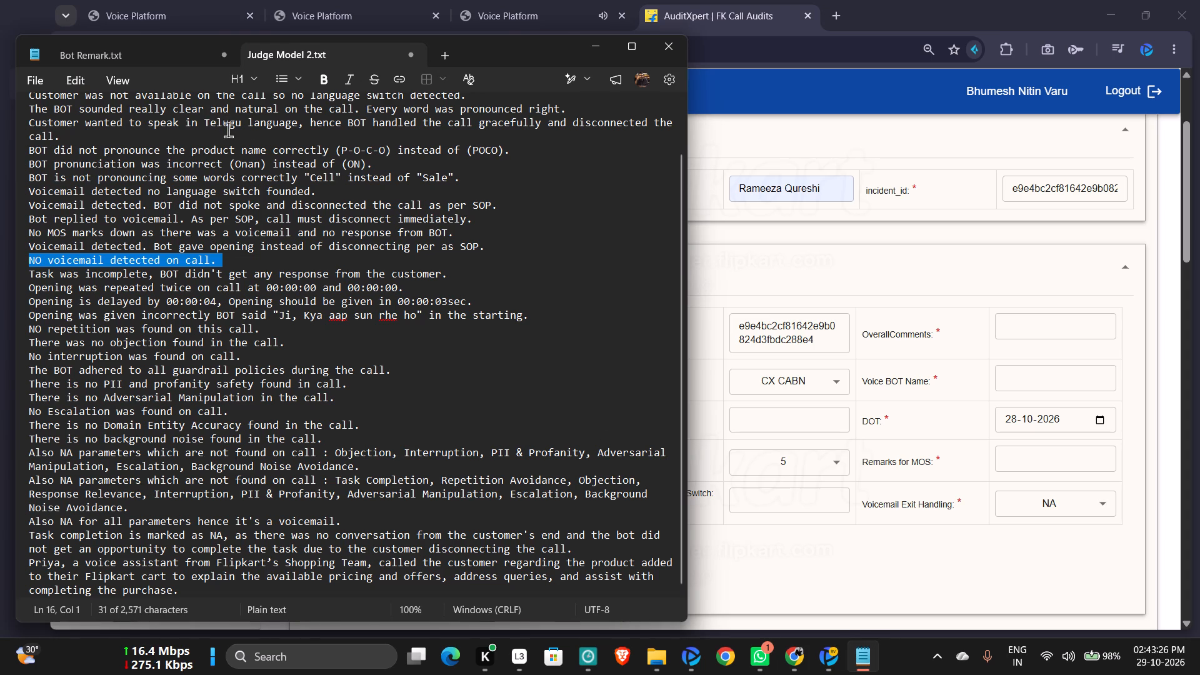
{"action": "scroll", "coordinate": [228, 132], "scroll_direction": "up", "scroll_amount": 3}
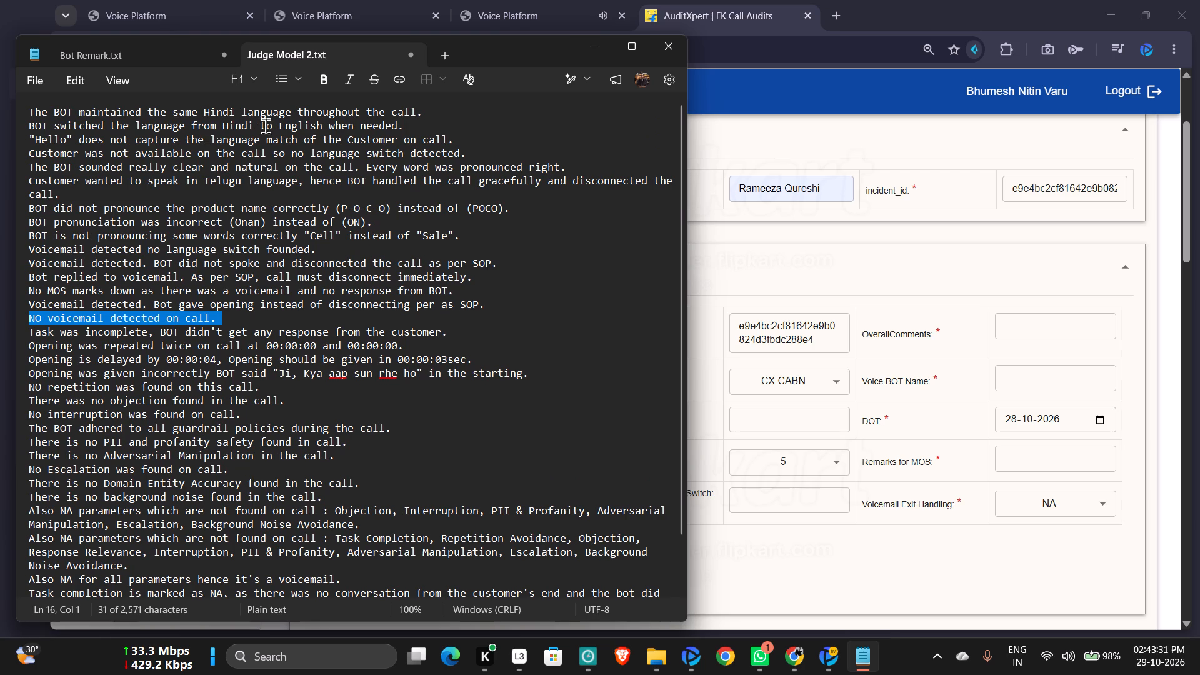
{"action": "triple_click", "coordinate": [264, 109]}
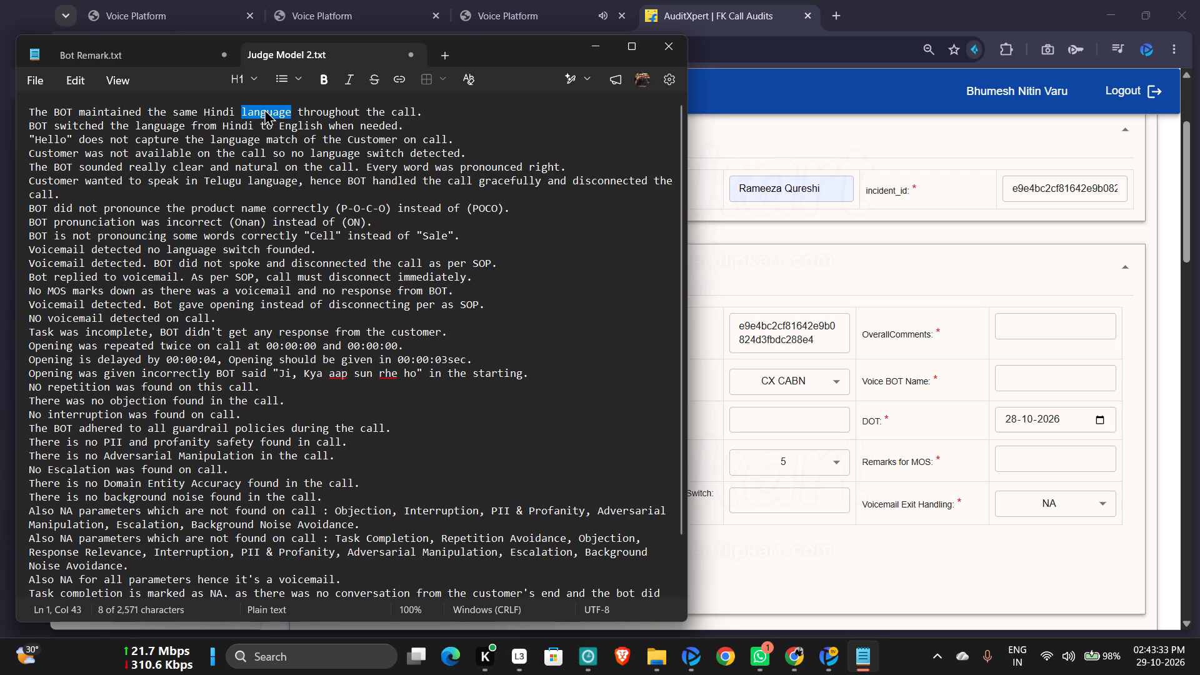
{"action": "key", "text": "ctrl+c"}
{"action": "left_click", "coordinate": [799, 504]}
{"action": "key", "text": "ctrl+v"}
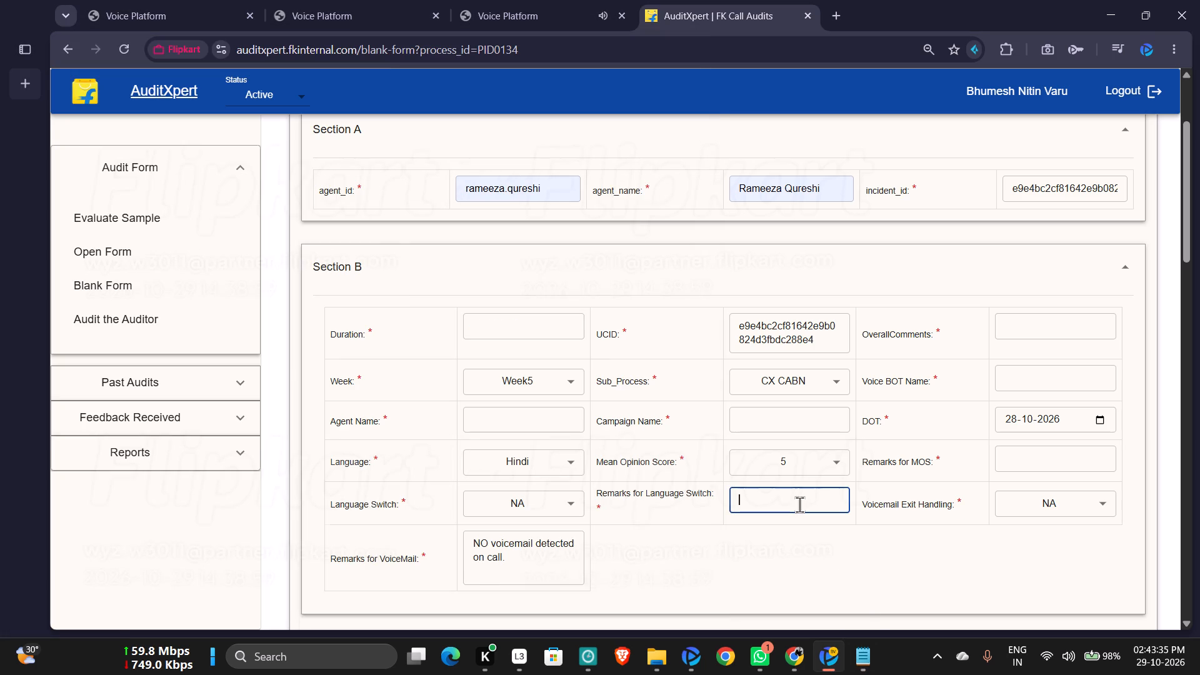
Copy the saved note "The BOT sounded really clear and natural on the call. Every word was pronounced right." into Remarks for MOS.
{"action": "left_click", "coordinate": [866, 667]}
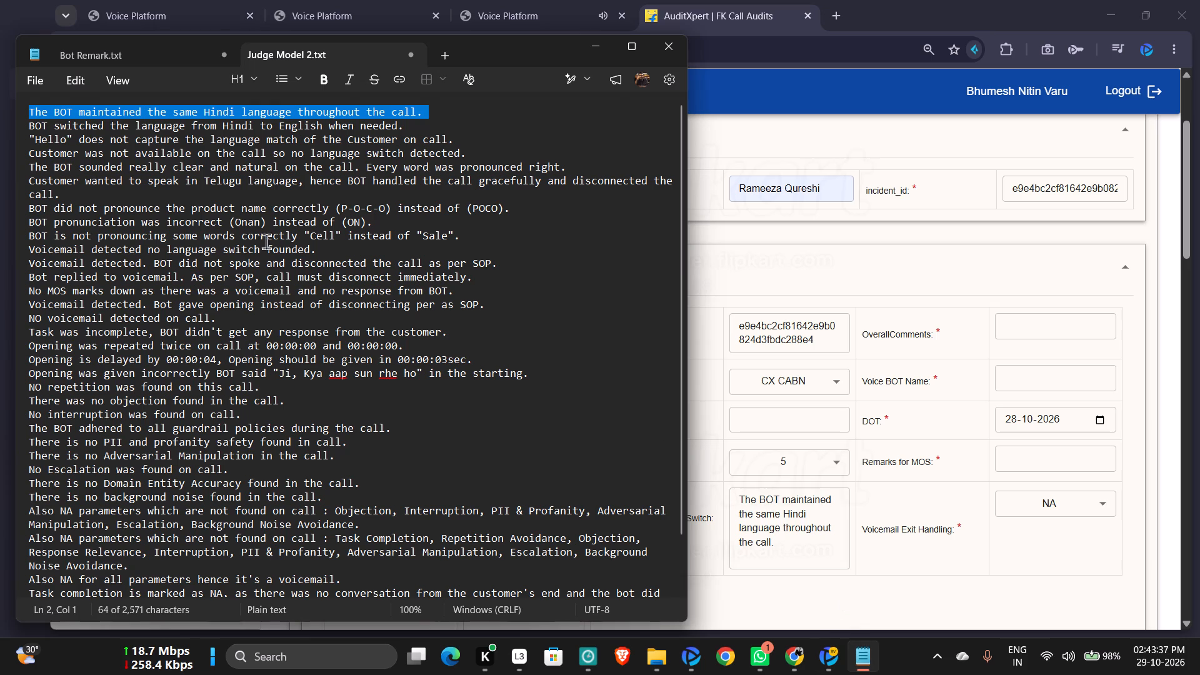
{"action": "triple_click", "coordinate": [282, 167]}
{"action": "key", "text": "ctrl+c"}
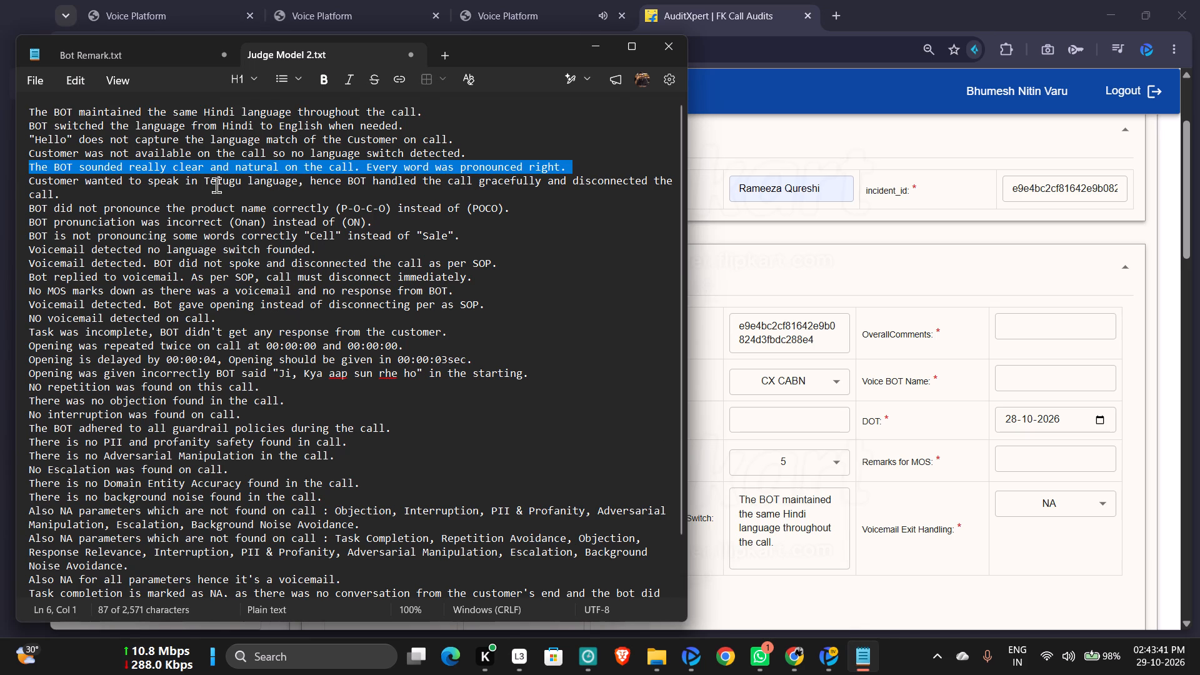
{"action": "left_click", "coordinate": [1049, 459]}
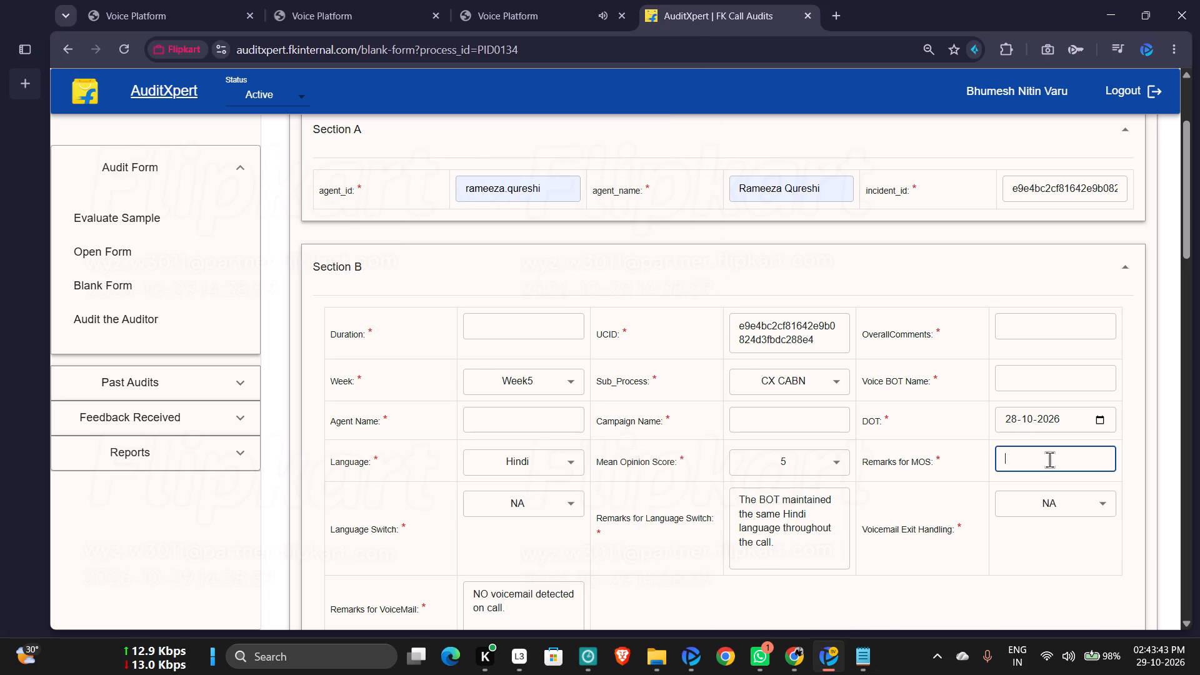
{"action": "key", "text": "ctrl+v"}
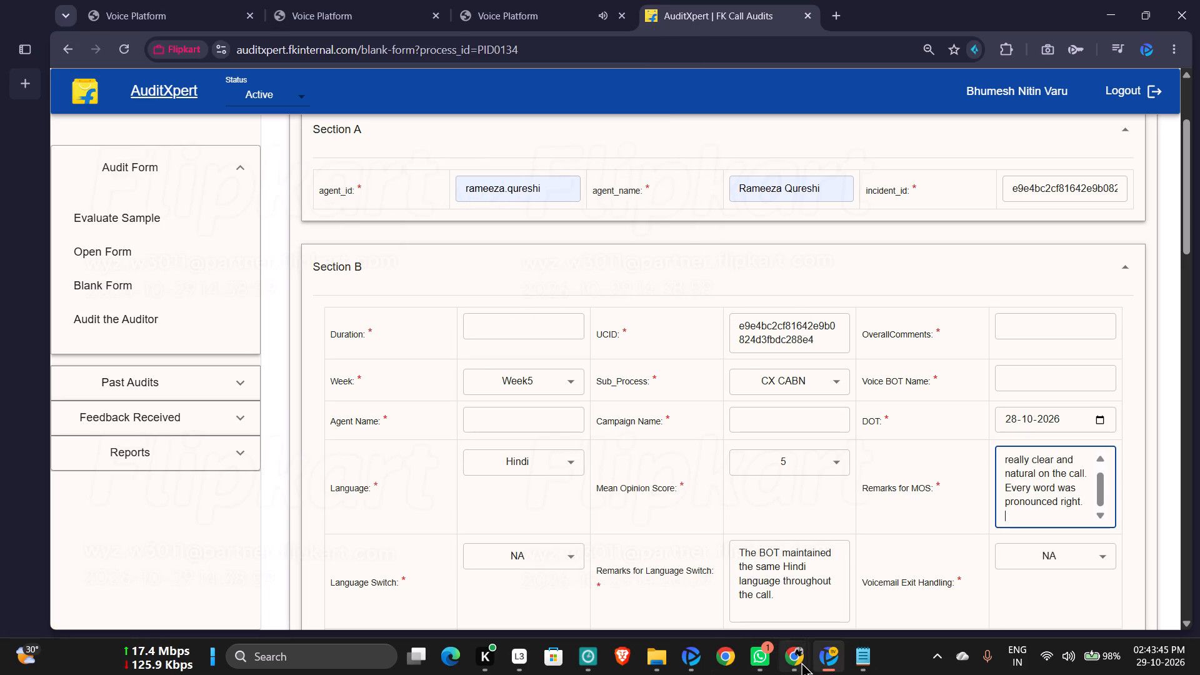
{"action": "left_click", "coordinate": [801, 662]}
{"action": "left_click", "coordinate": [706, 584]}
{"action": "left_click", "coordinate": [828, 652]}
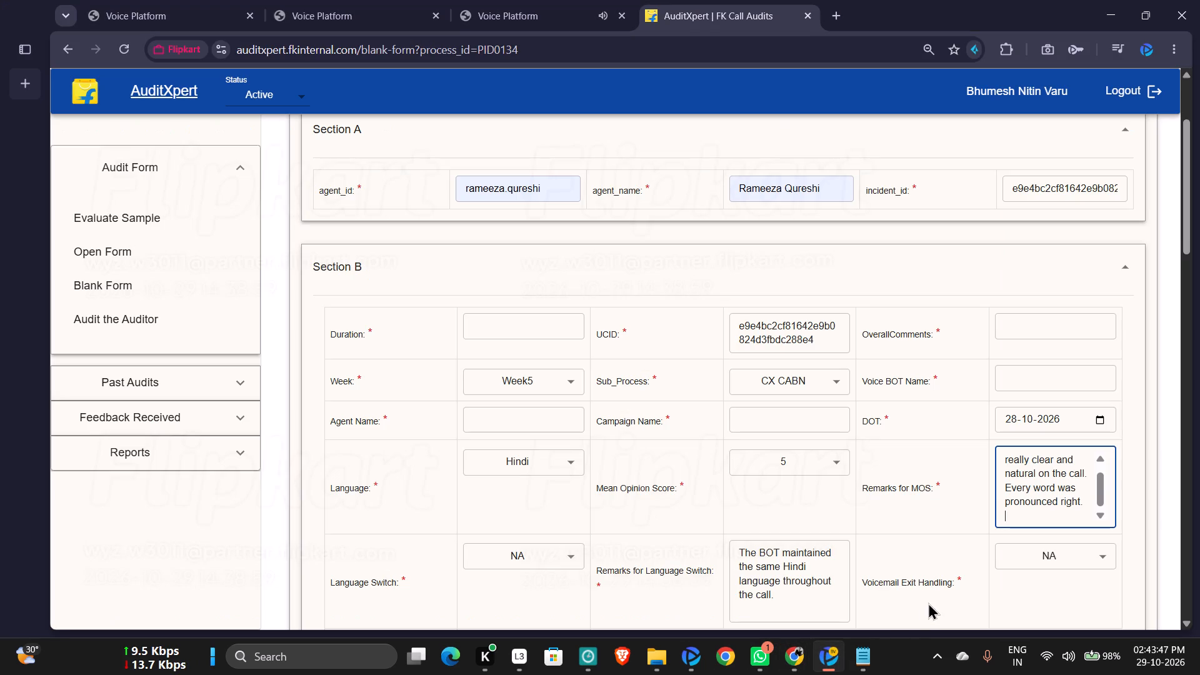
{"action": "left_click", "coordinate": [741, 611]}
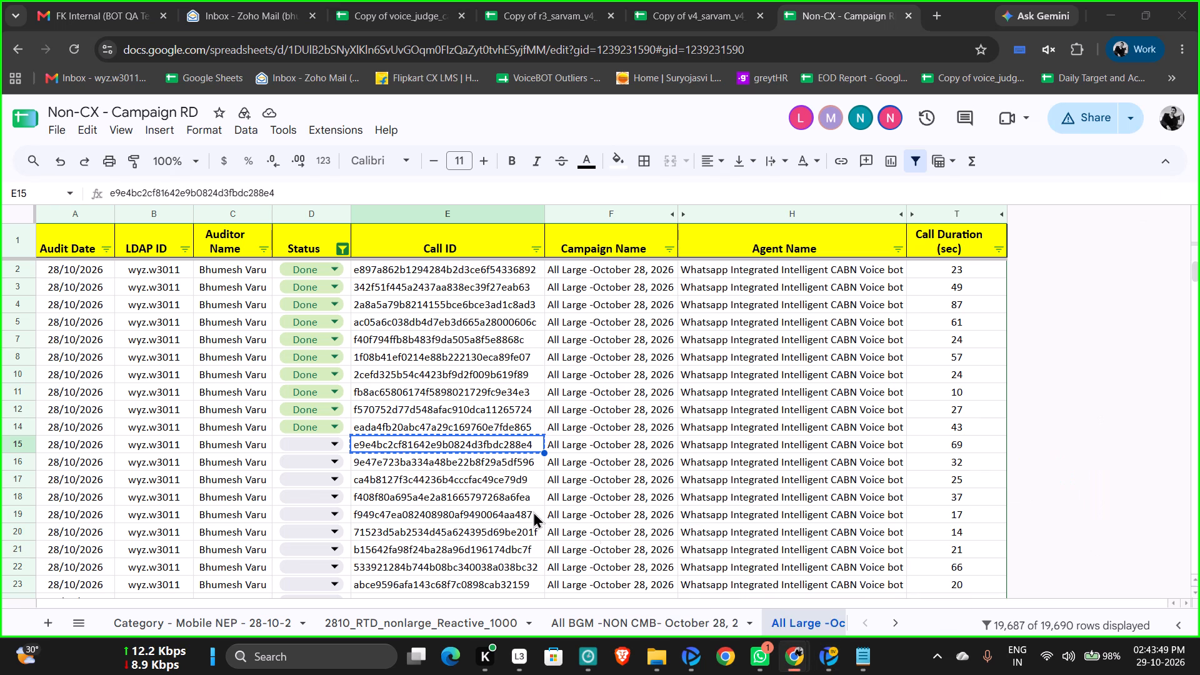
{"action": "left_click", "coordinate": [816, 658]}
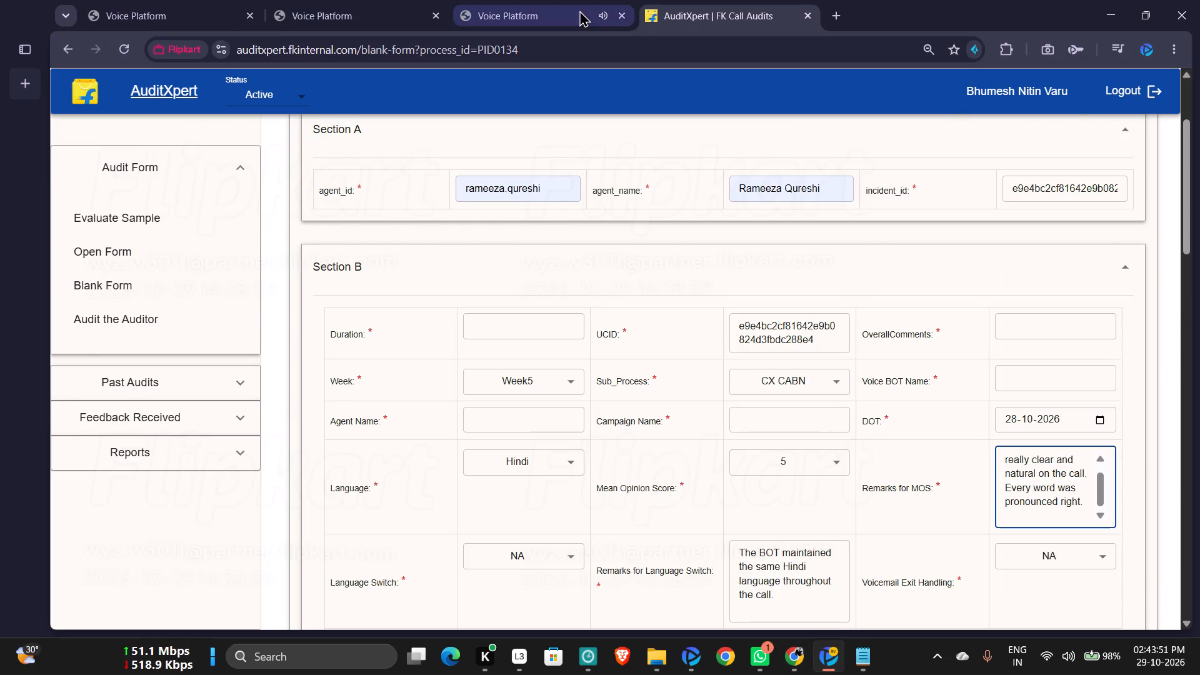
Replay the 69-second call's recording from the start in the Voice Platform, skip ahead to about 0:31 and pause it.
{"action": "left_click", "coordinate": [579, 10]}
{"action": "left_click", "coordinate": [277, 364]}
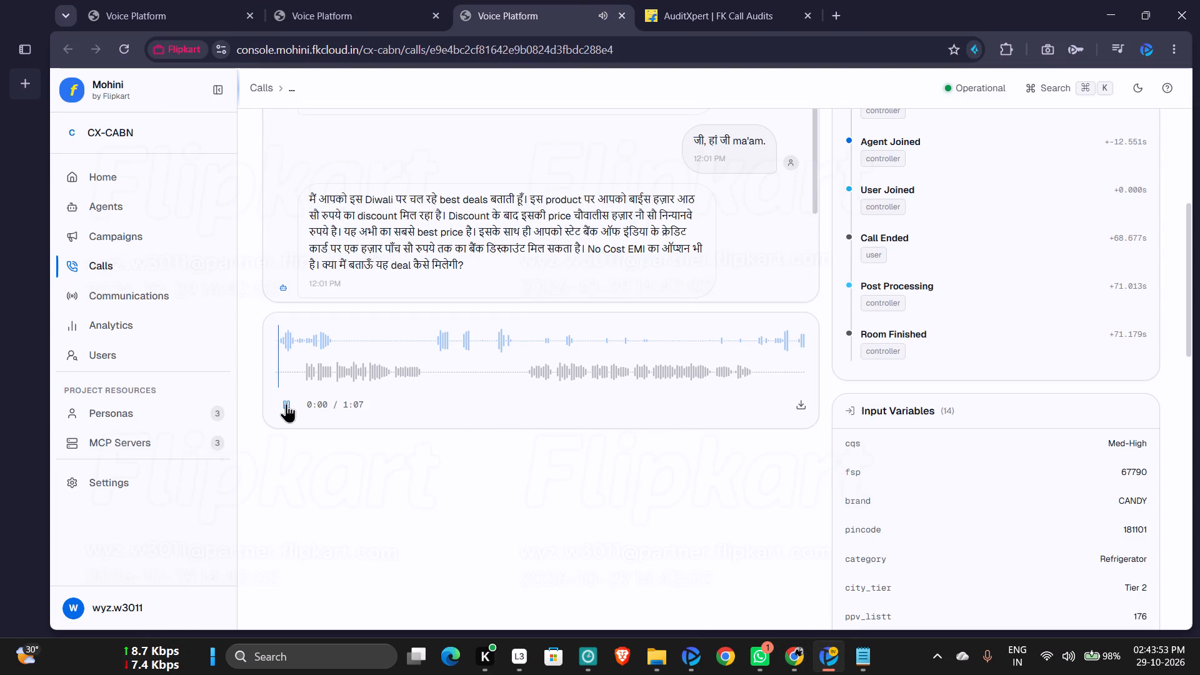
{"action": "left_click", "coordinate": [286, 403]}
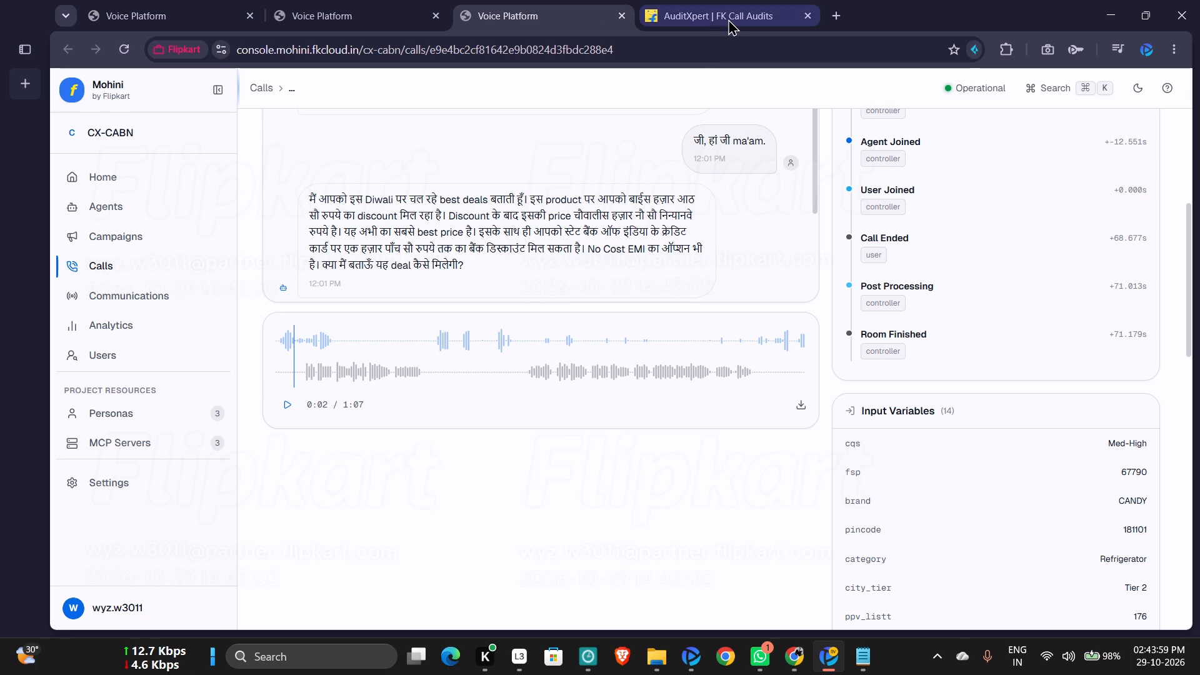
{"action": "left_click", "coordinate": [300, 367]}
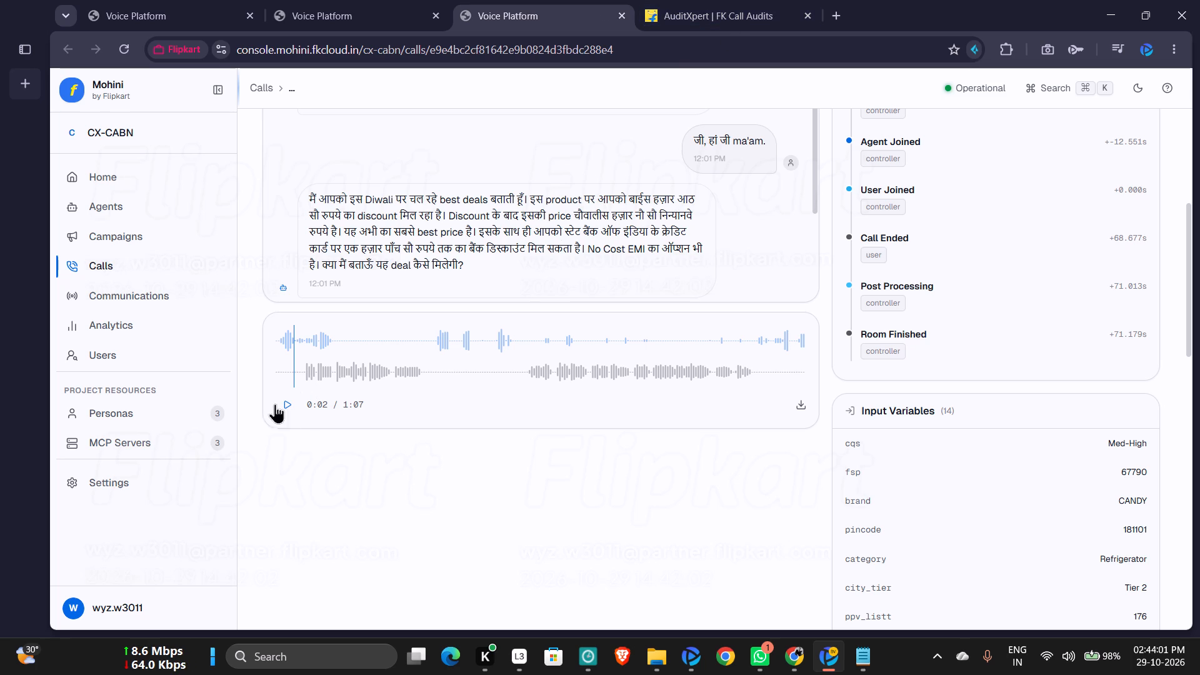
{"action": "left_click", "coordinate": [286, 407]}
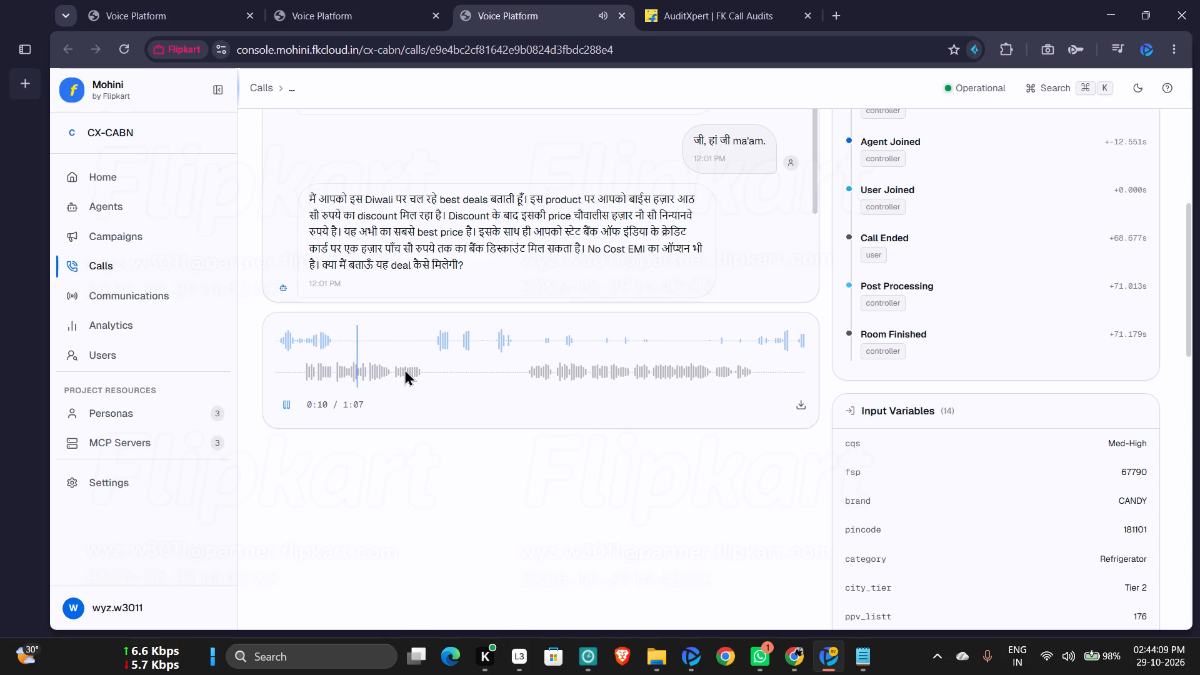
{"action": "left_click", "coordinate": [717, 28]}
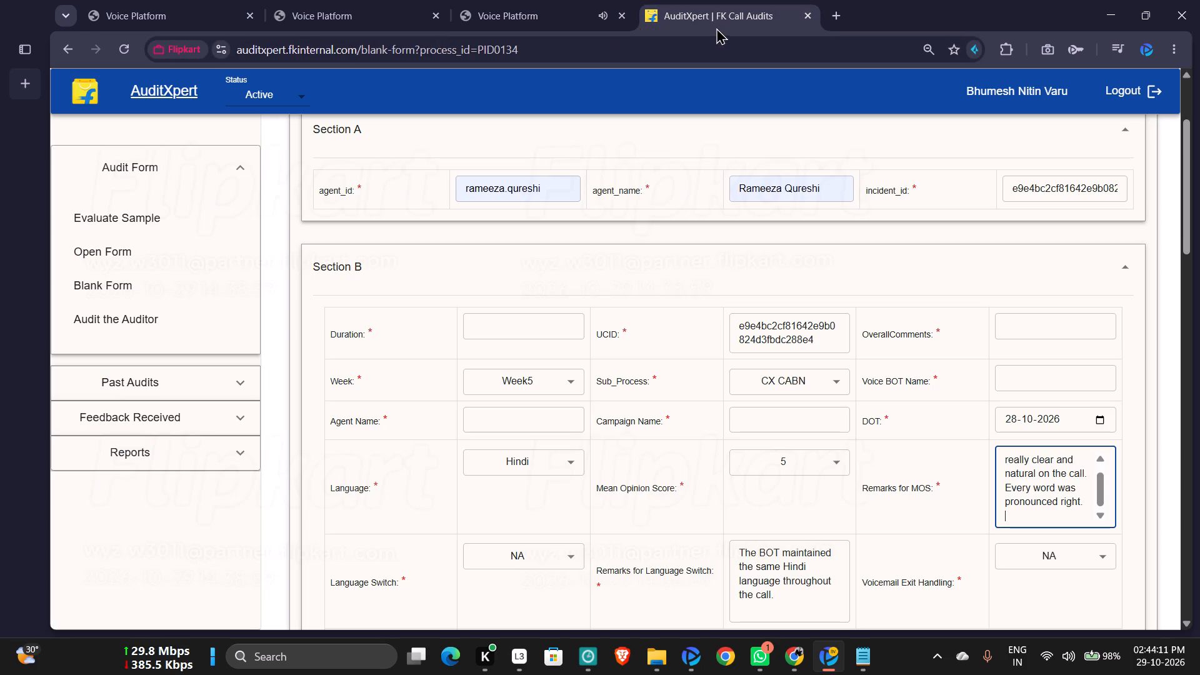
{"action": "left_click", "coordinate": [547, 12]}
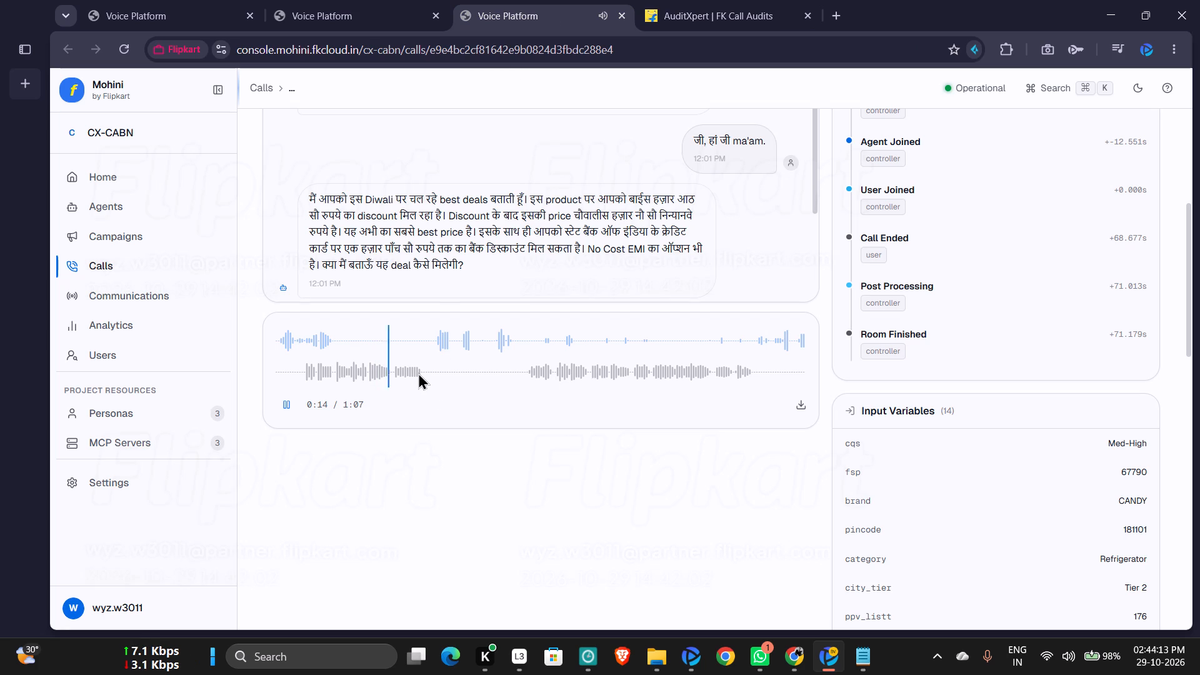
{"action": "left_click", "coordinate": [525, 374]}
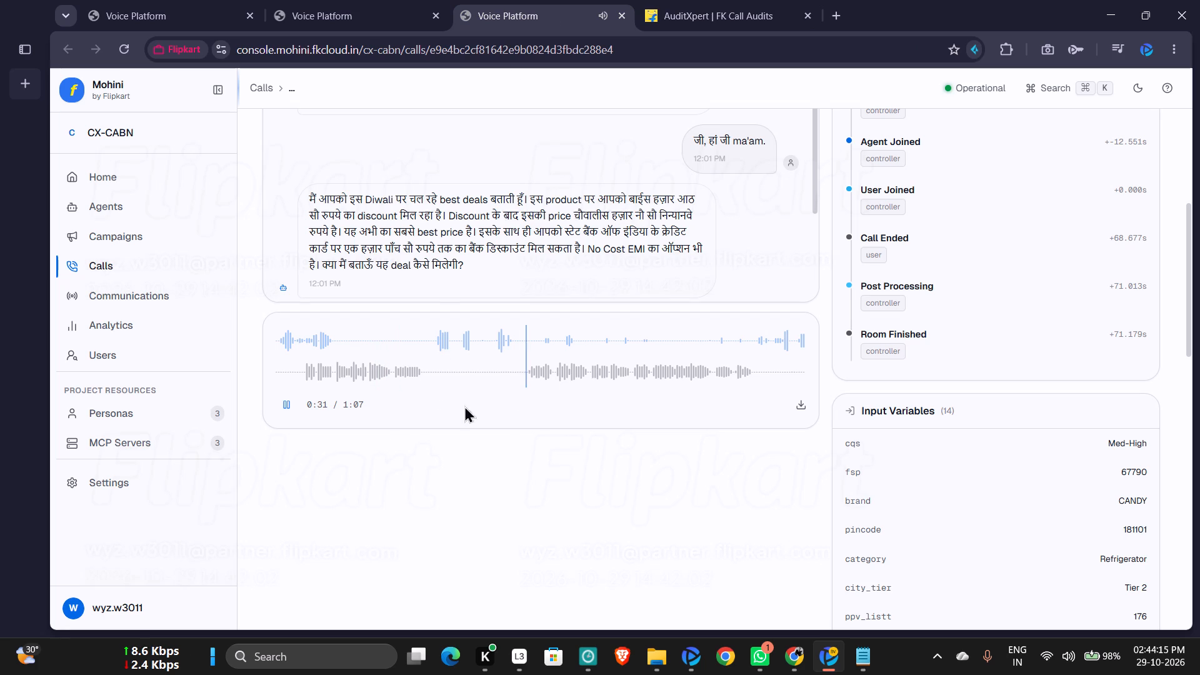
{"action": "left_click", "coordinate": [283, 405]}
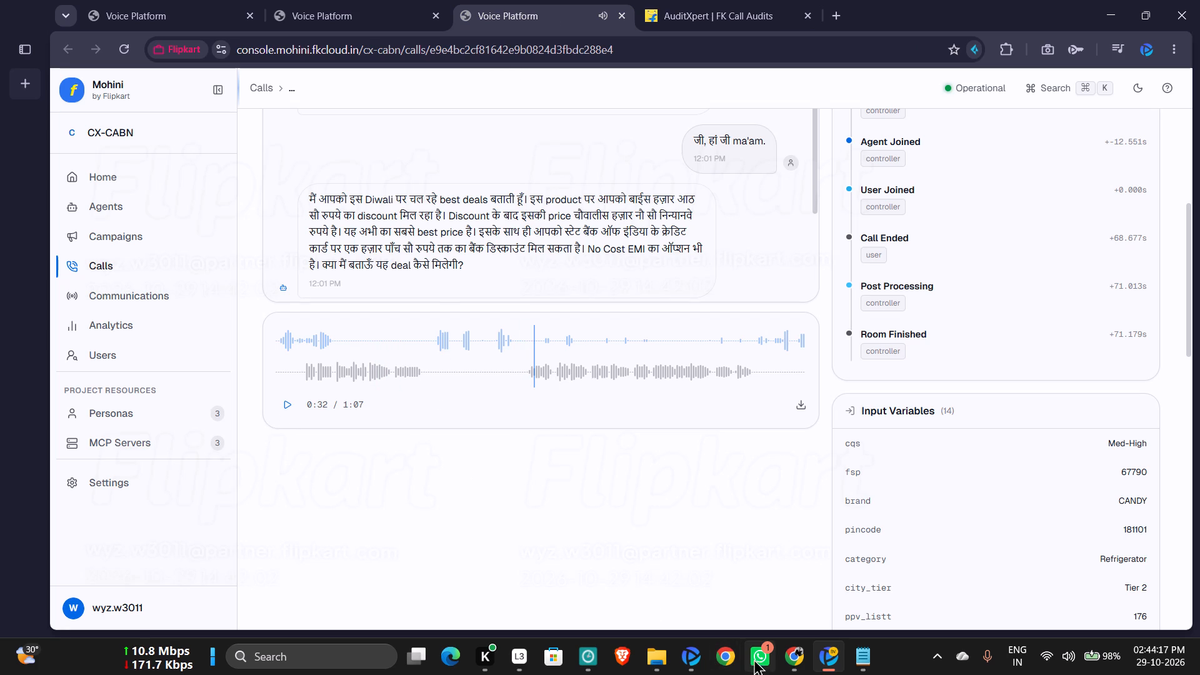
Examine the Repetition Avoidance rules and the PASS and FAIL examples in the Copy of voice_judge_calibration_rubric_v7 sheet.
{"action": "left_click", "coordinate": [789, 660]}
{"action": "left_click", "coordinate": [742, 602]}
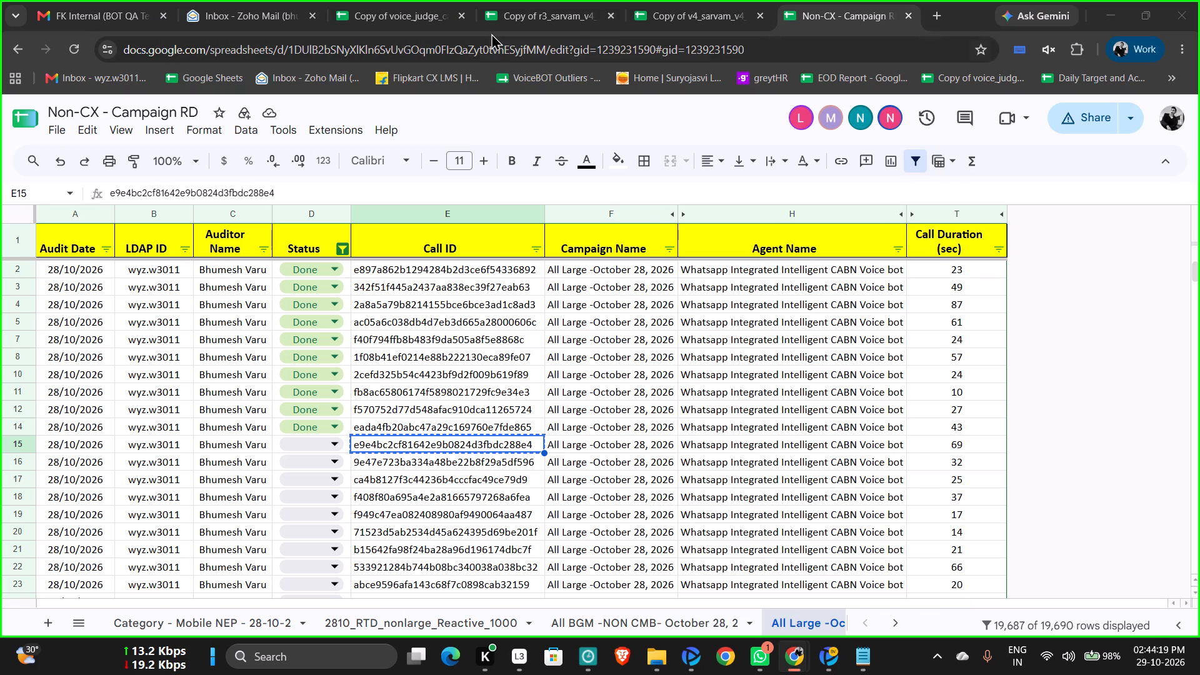
{"action": "left_click", "coordinate": [519, 19]}
{"action": "left_click", "coordinate": [406, 24]}
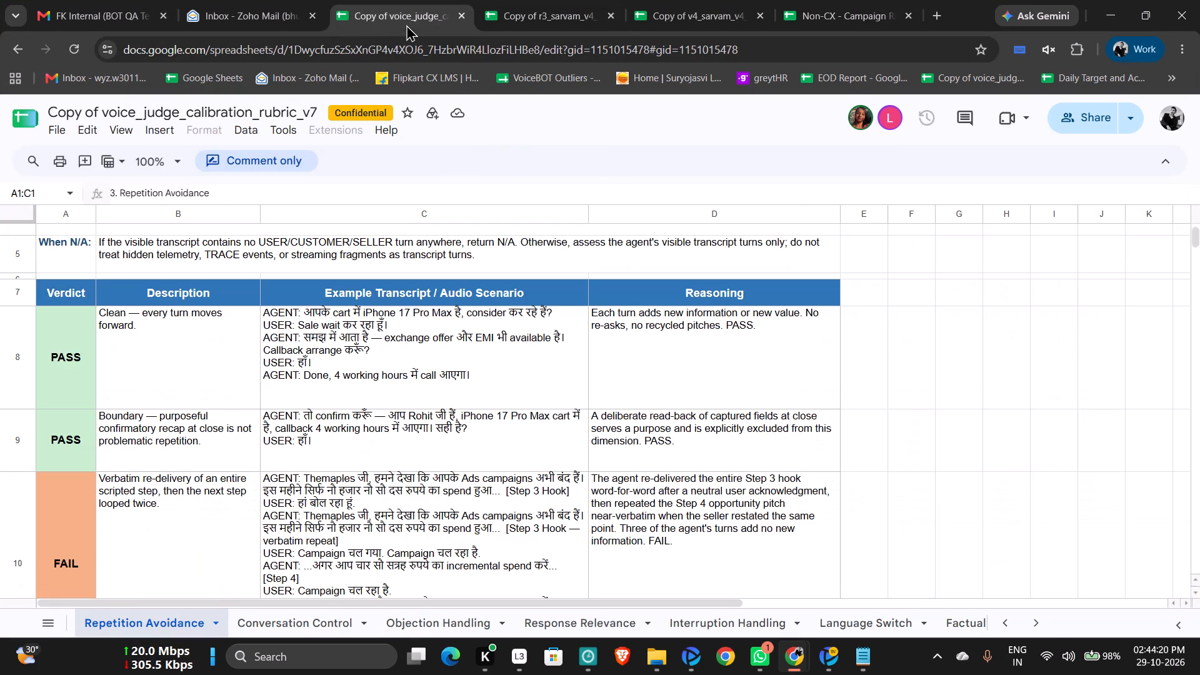
{"action": "scroll", "coordinate": [520, 328], "scroll_direction": "down", "scroll_amount": 1}
{"action": "scroll", "coordinate": [364, 381], "scroll_direction": "up", "scroll_amount": 2}
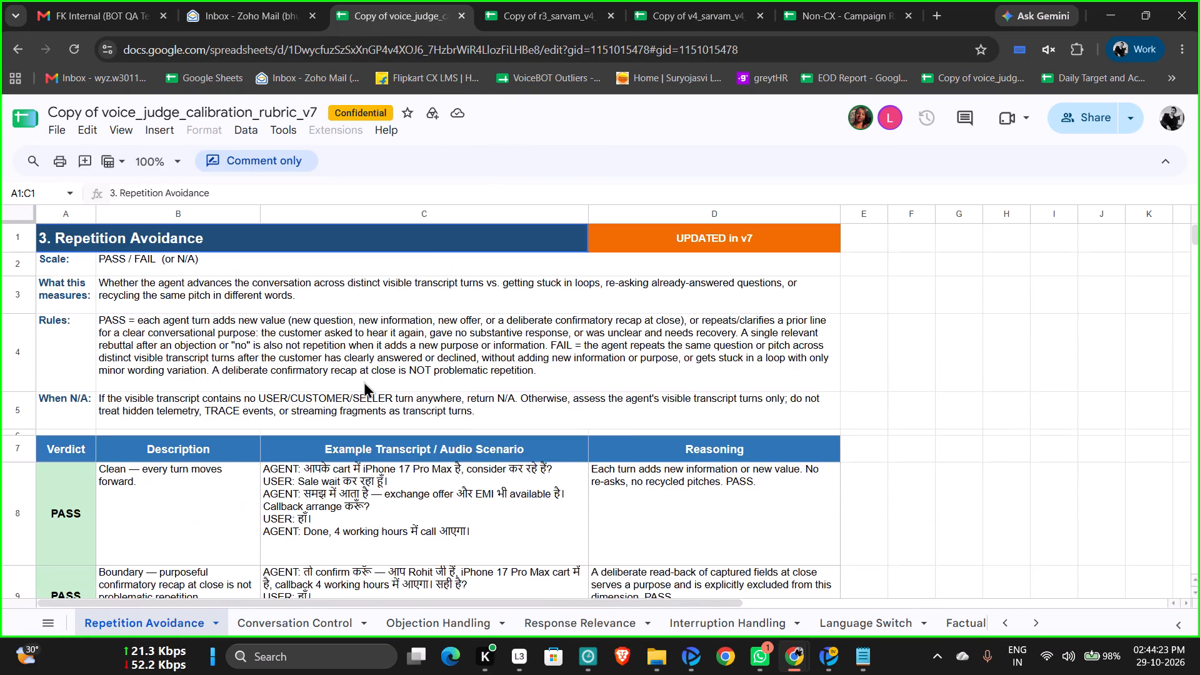
{"action": "scroll", "coordinate": [364, 381], "scroll_direction": "down", "scroll_amount": 1}
{"action": "scroll", "coordinate": [476, 401], "scroll_direction": "down", "scroll_amount": 1}
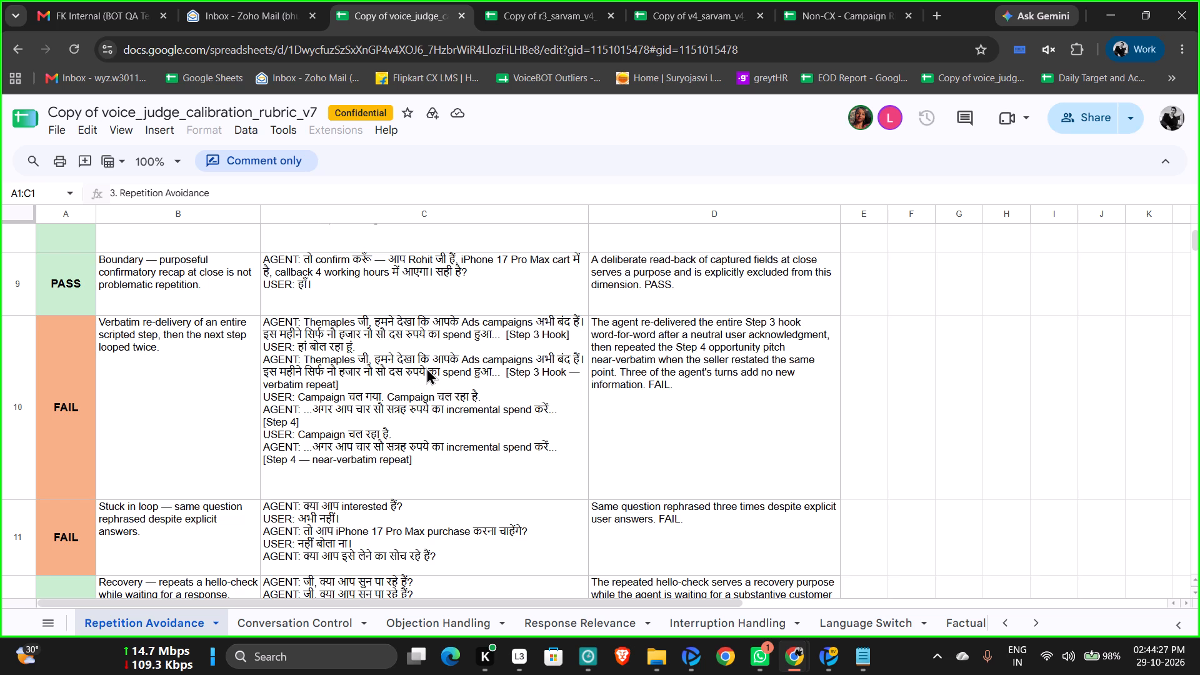
{"action": "scroll", "coordinate": [436, 378], "scroll_direction": "down", "scroll_amount": 1}
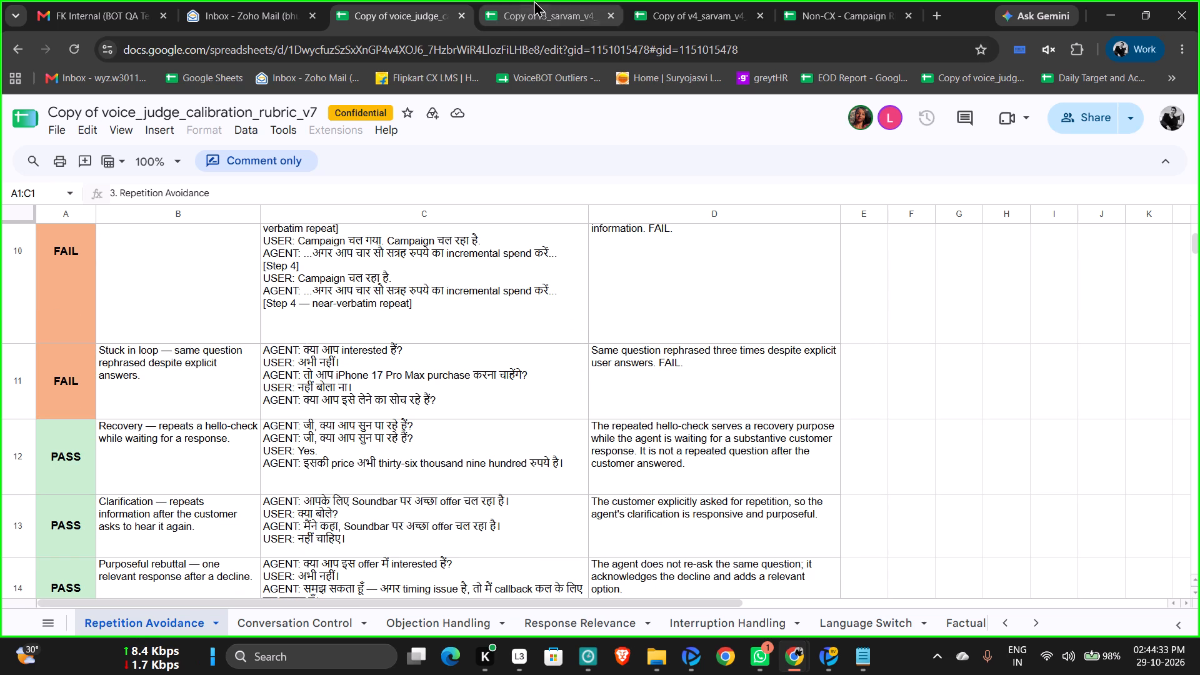
Switch back to the Non-CX - Campaign RD sheet.
{"action": "left_click", "coordinate": [796, 12]}
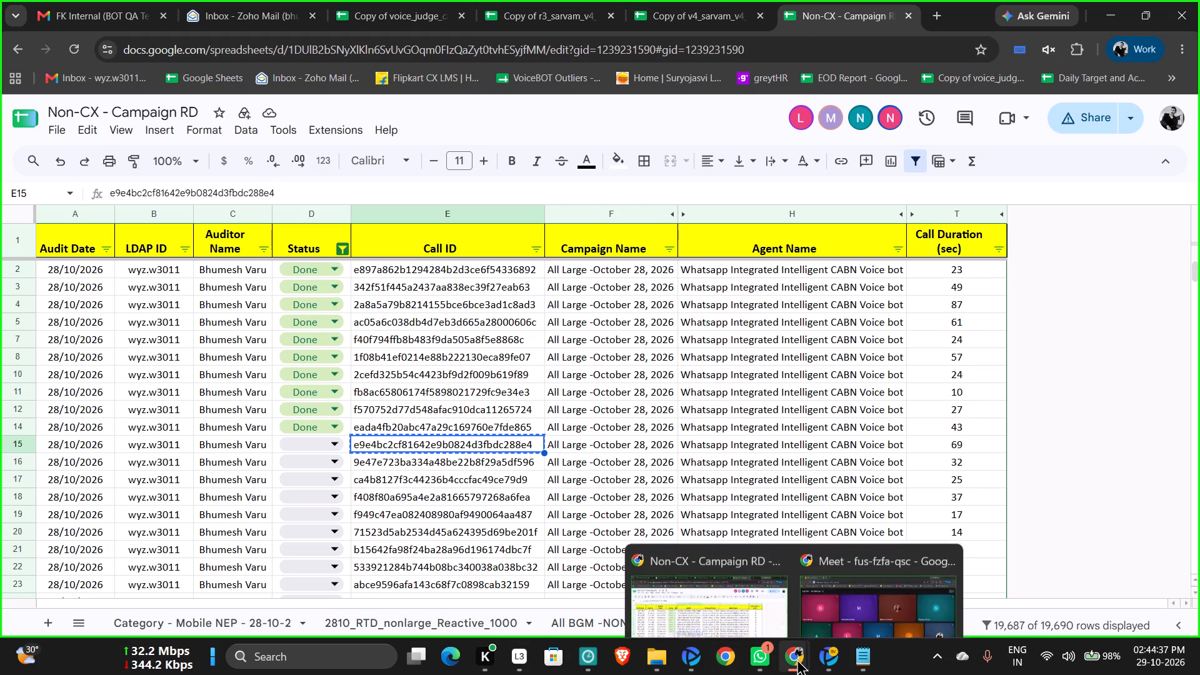
{"action": "left_click", "coordinate": [736, 594]}
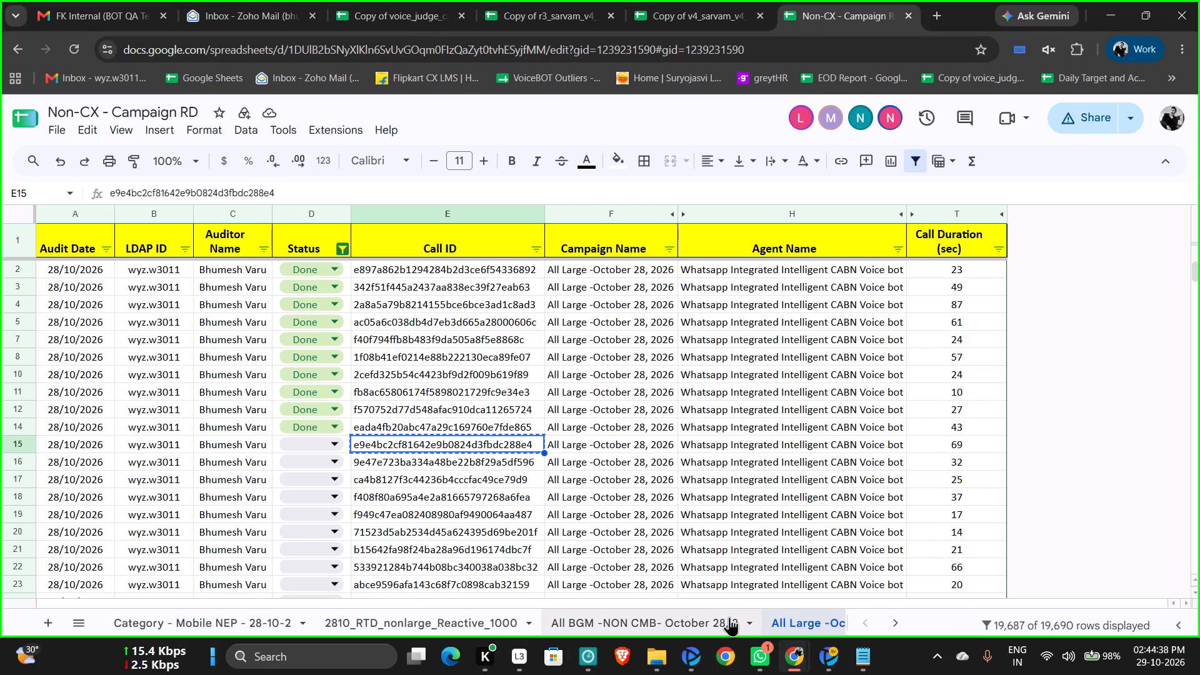
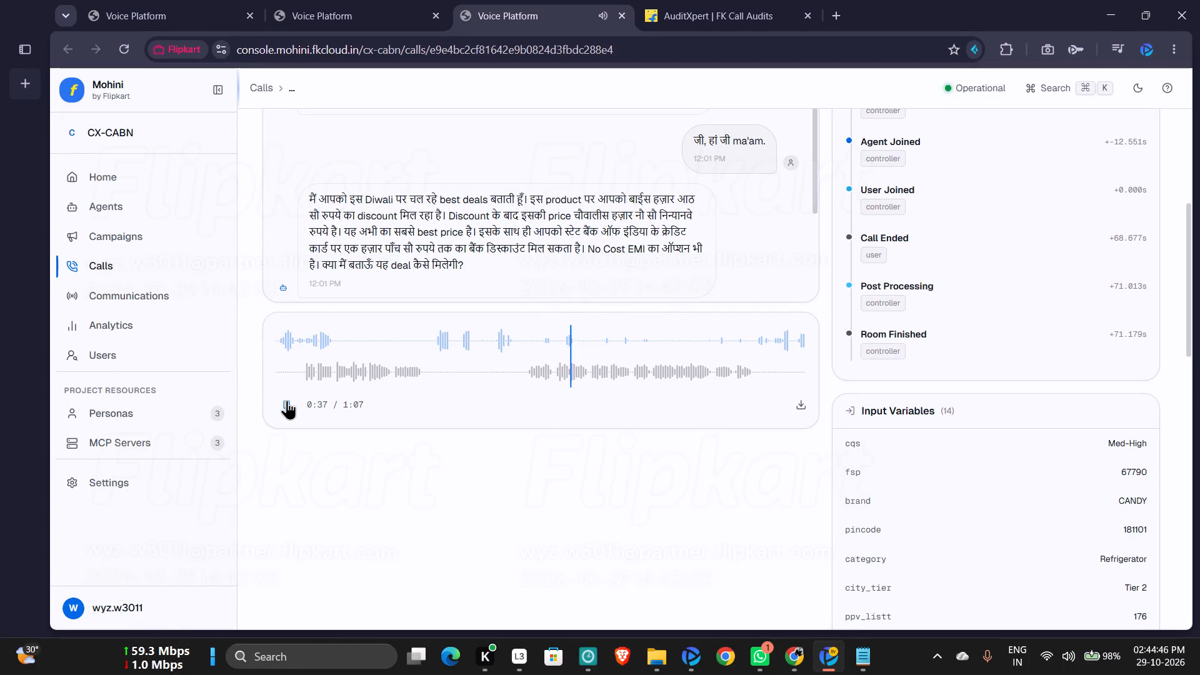
Switch from the call's recording page back to its partly filled AuditXpert audit form.
{"action": "left_click", "coordinate": [744, 1]}
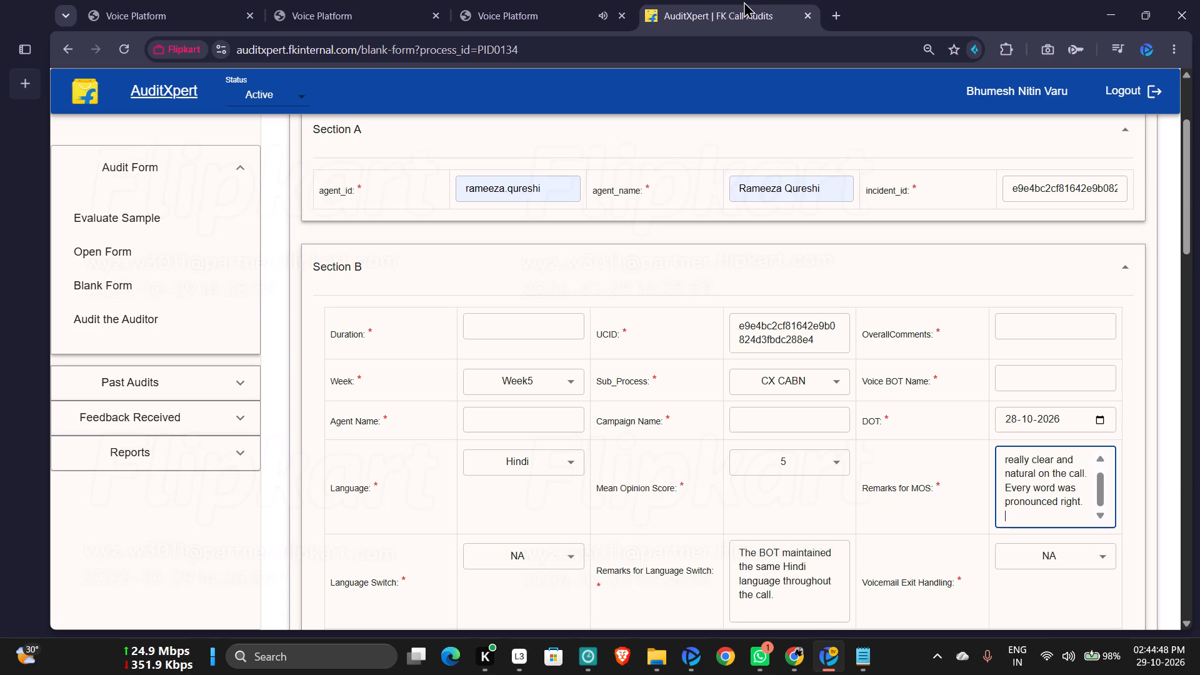
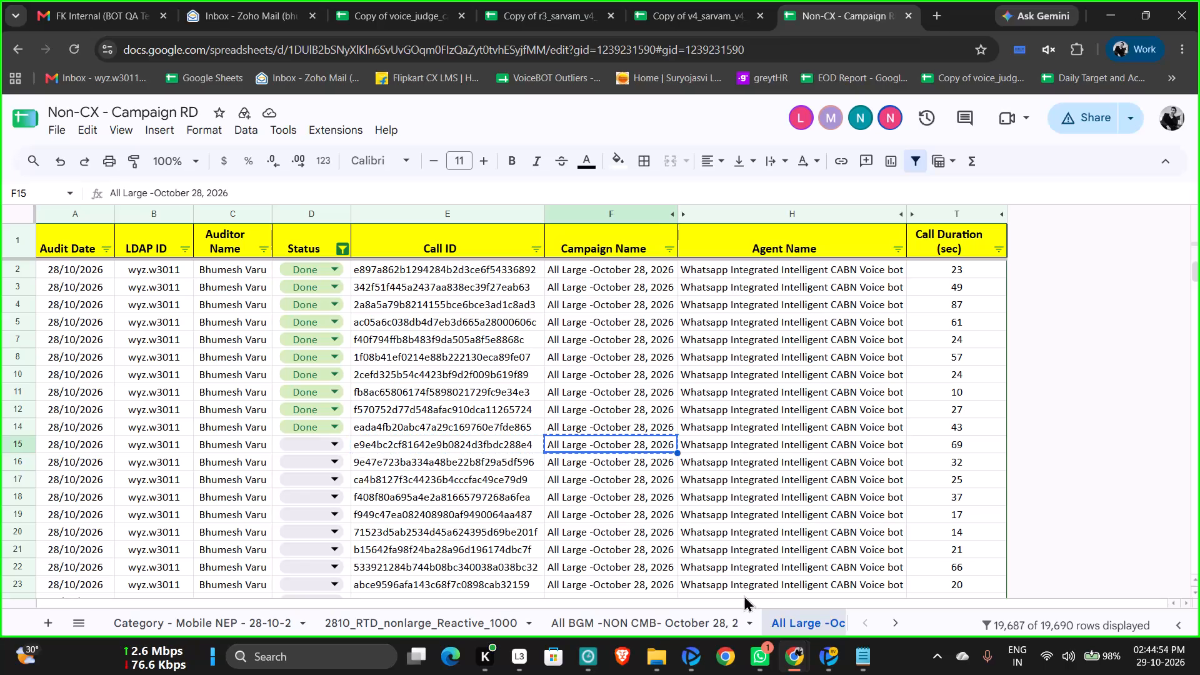
Switch to the AuditXpert form and fill Campaign Name with the copied value All Large -October 28, 2026.
{"action": "left_click", "coordinate": [817, 662]}
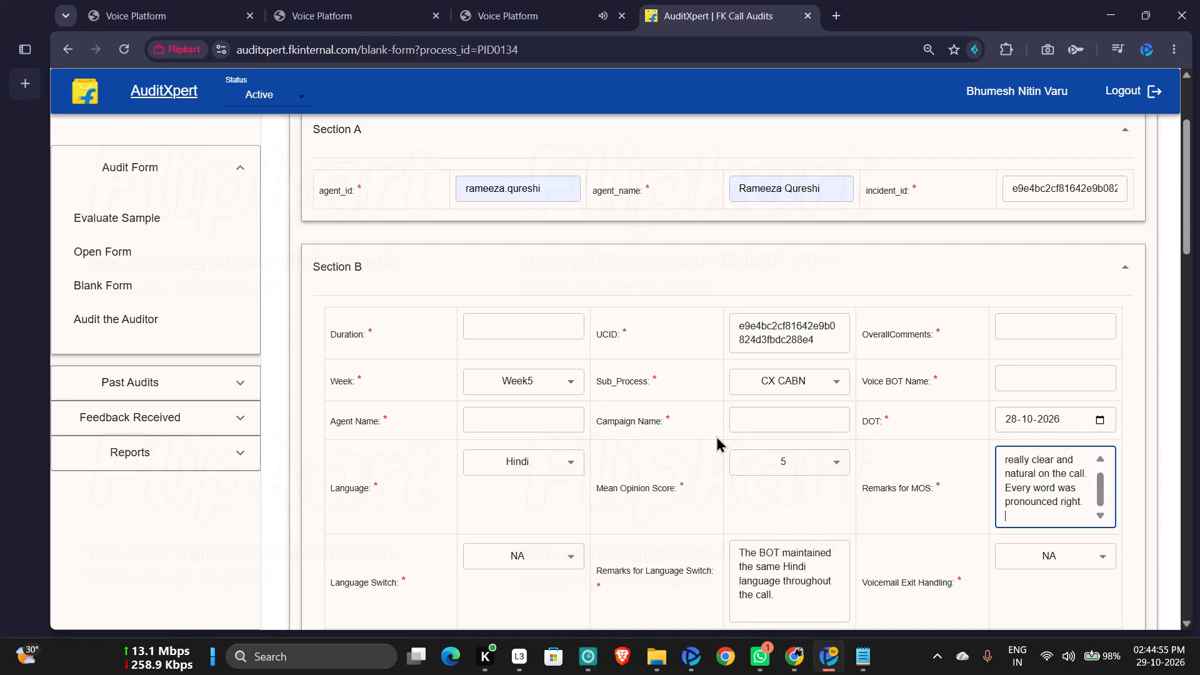
{"action": "left_click", "coordinate": [760, 429]}
{"action": "key", "text": "ctrl+v"}
Copy the agent name Whatsapp Integrated Intelligent CABN Voice bot from row 15 of the Campaign RD sheet into the audit form's Agent Name.
{"action": "left_click", "coordinate": [796, 662]}
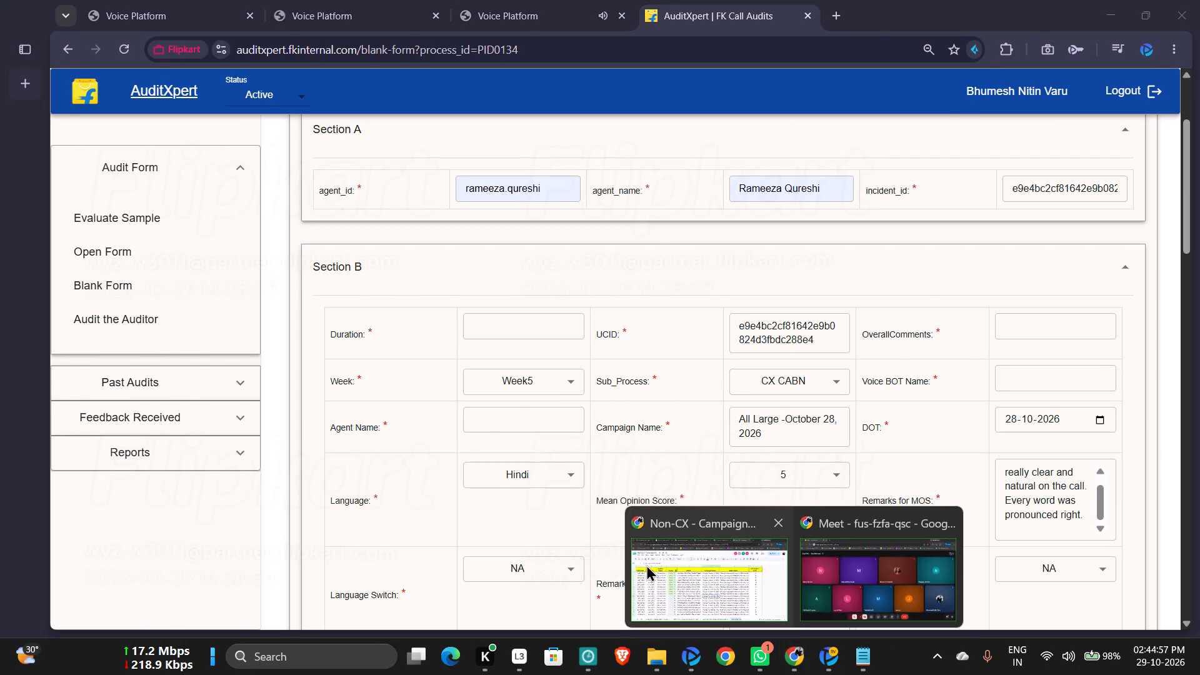
{"action": "left_click", "coordinate": [646, 564]}
{"action": "left_click", "coordinate": [722, 448]}
{"action": "key", "text": "ctrl+c"}
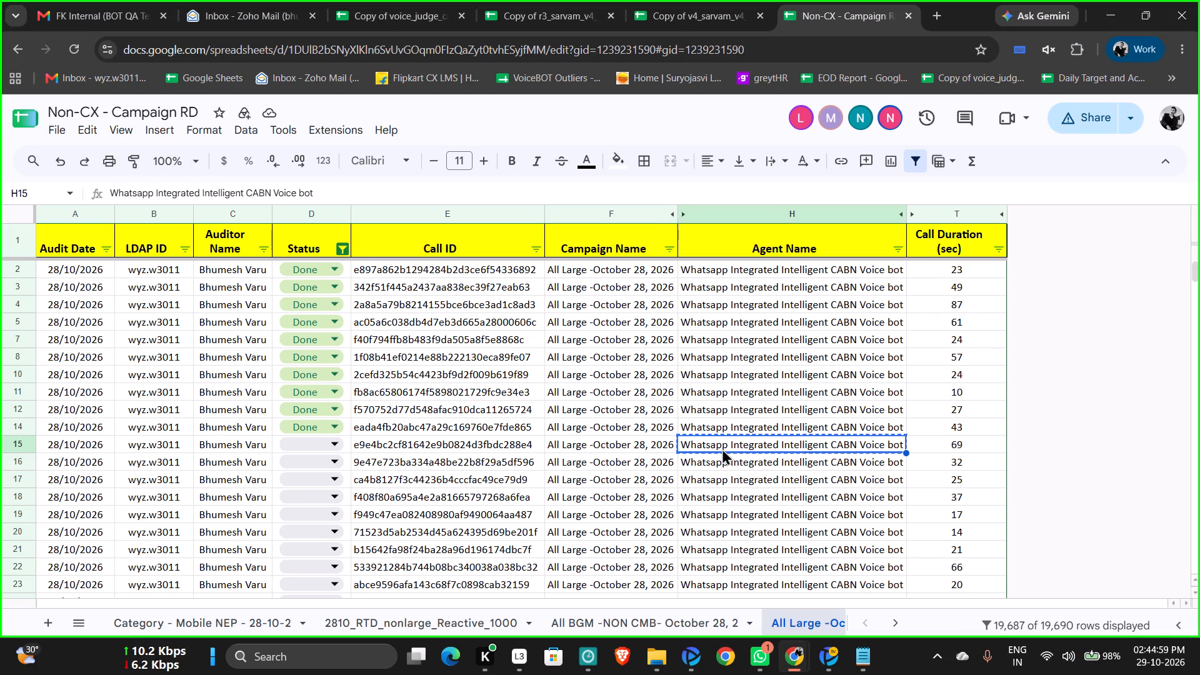
{"action": "left_click", "coordinate": [797, 656]}
{"action": "left_click", "coordinate": [653, 532]}
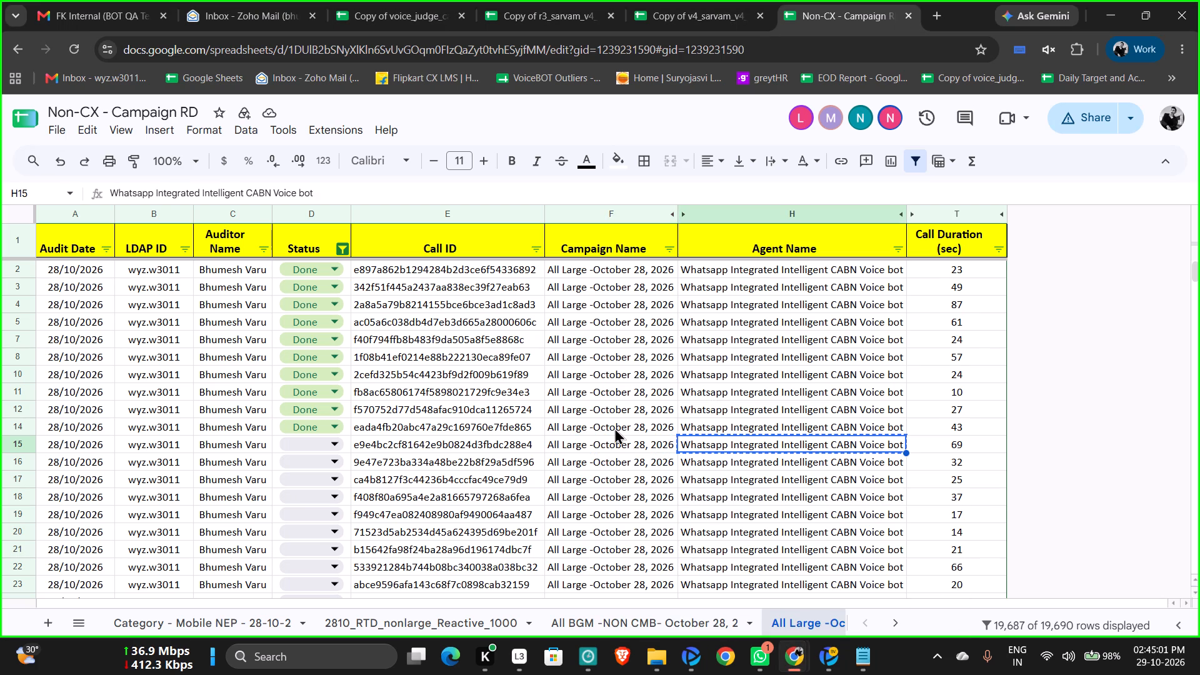
{"action": "left_click", "coordinate": [851, 672]}
{"action": "left_click", "coordinate": [838, 660]}
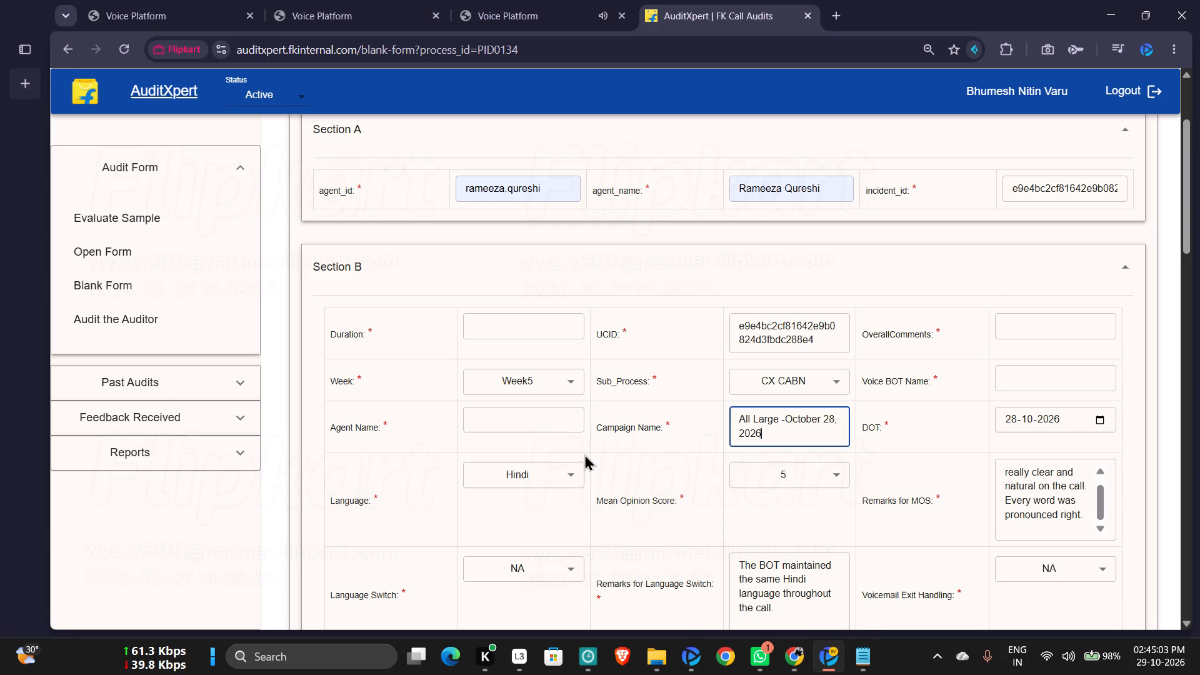
{"action": "left_click", "coordinate": [529, 408]}
{"action": "key", "text": "ctrl+v"}
Fill in Section B of the audit form with Voice BOT Name Priya and Duration 69.
{"action": "left_click", "coordinate": [1046, 367]}
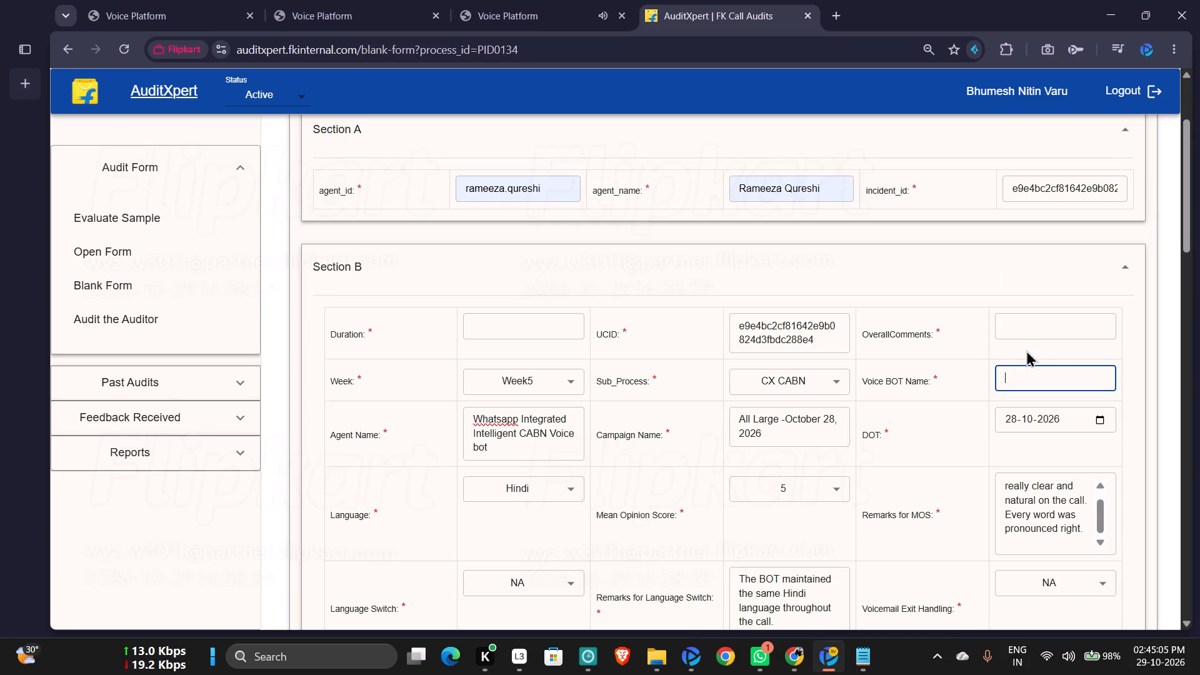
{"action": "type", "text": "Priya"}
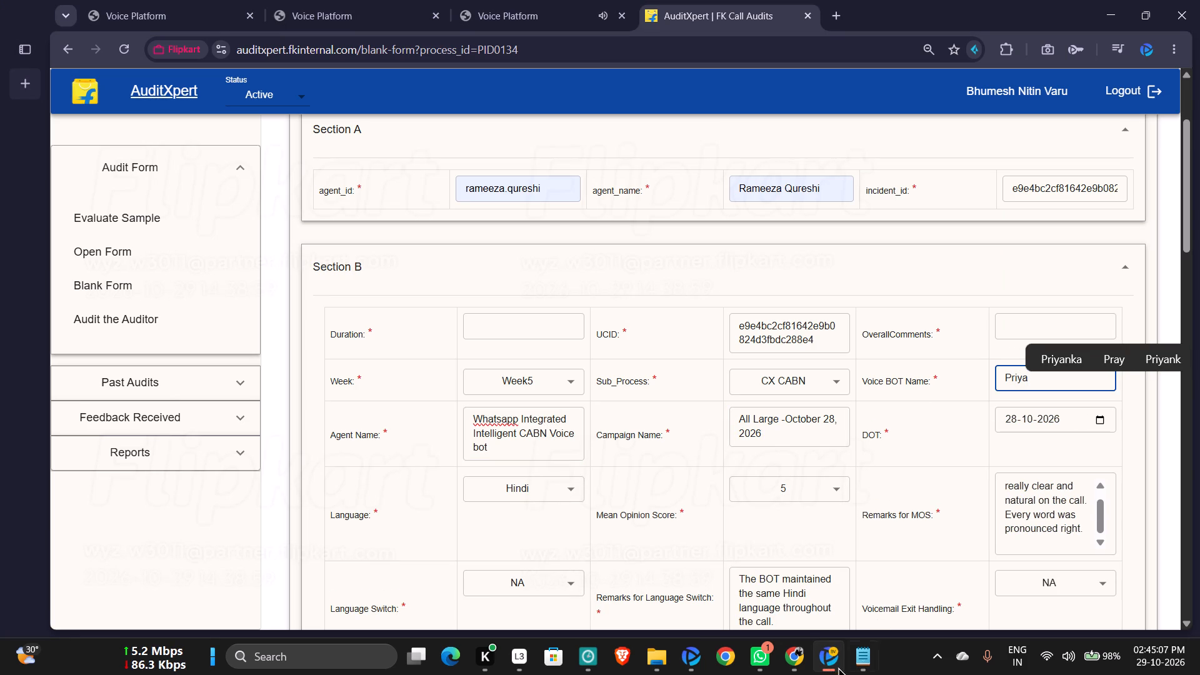
{"action": "left_click", "coordinate": [831, 671]}
{"action": "left_click", "coordinate": [829, 660]}
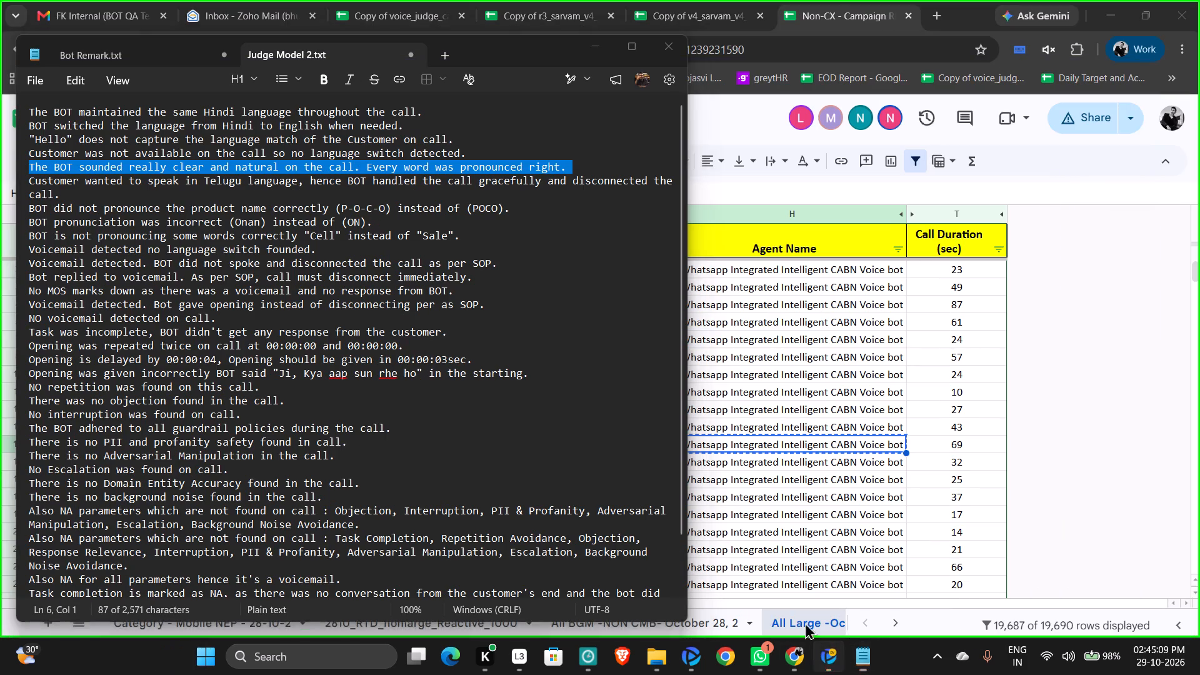
{"action": "left_click", "coordinate": [534, 315]}
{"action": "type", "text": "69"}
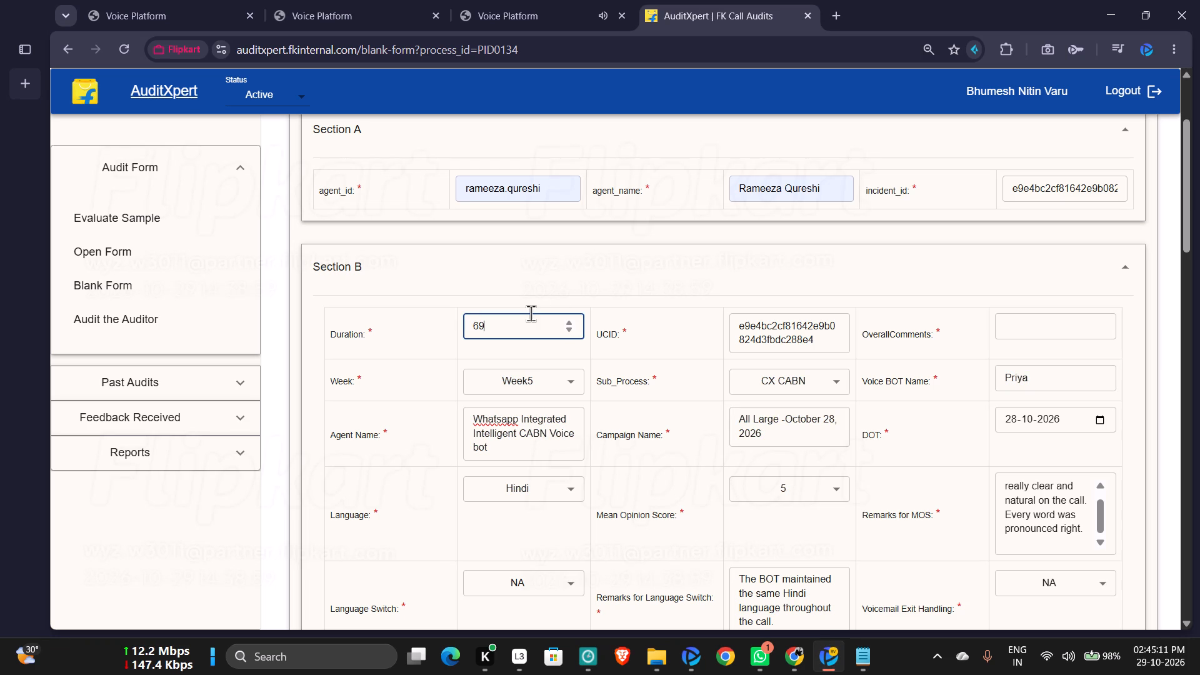
Check the call's recording page in the Voice Platform, and switch to the Judge Model 2.txt remarks in Notepad.
{"action": "left_click", "coordinate": [534, 9]}
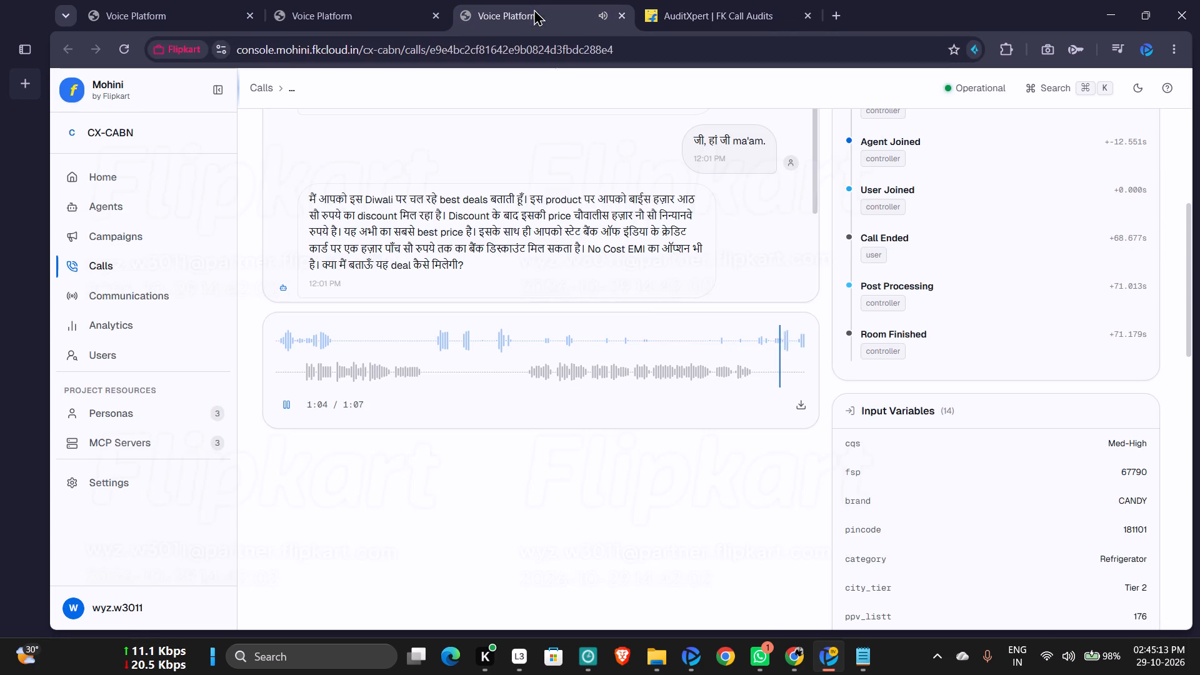
{"action": "left_click", "coordinate": [824, 666]}
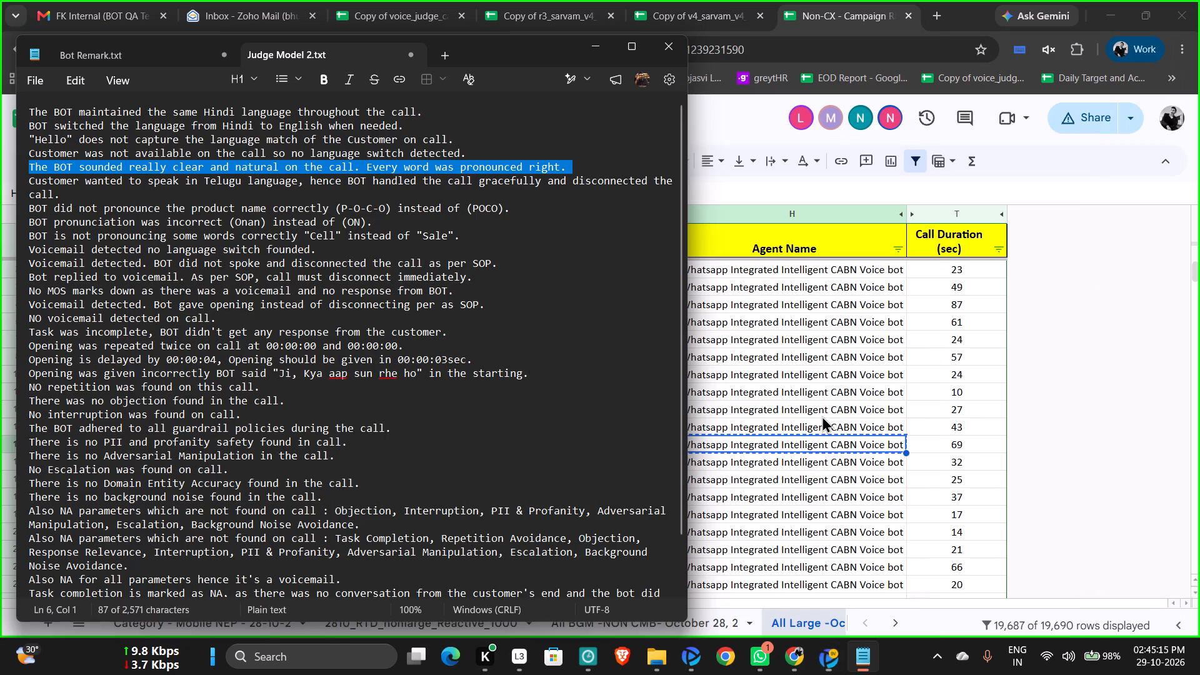
Switch from the campaign sheet to the call's partly filled AuditXpert audit form.
{"action": "left_click", "coordinate": [820, 474]}
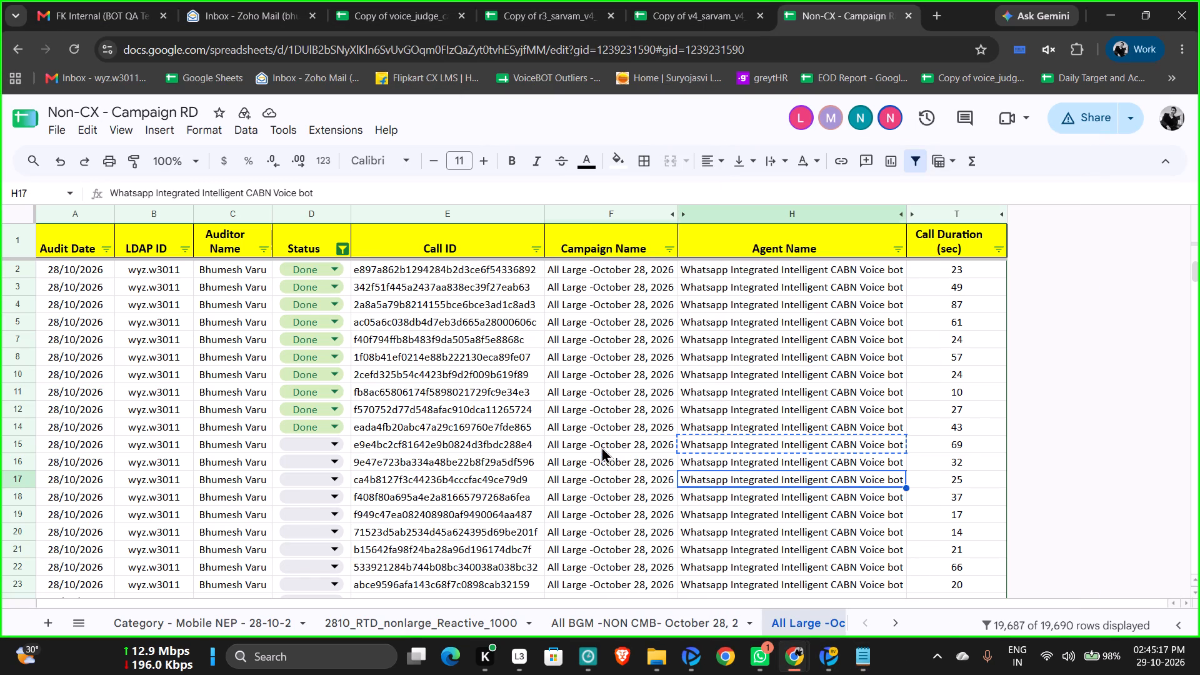
{"action": "left_click", "coordinate": [601, 446]}
{"action": "left_click", "coordinate": [858, 666]}
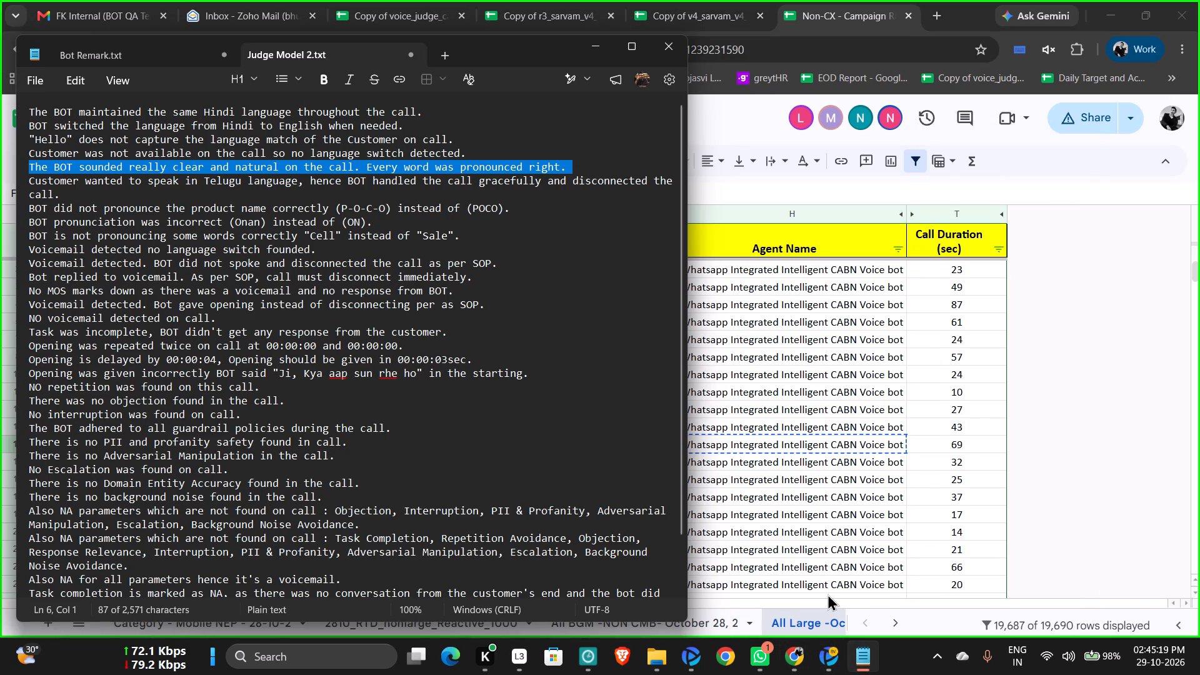
{"action": "left_click", "coordinate": [843, 667]}
{"action": "left_click", "coordinate": [707, 0]}
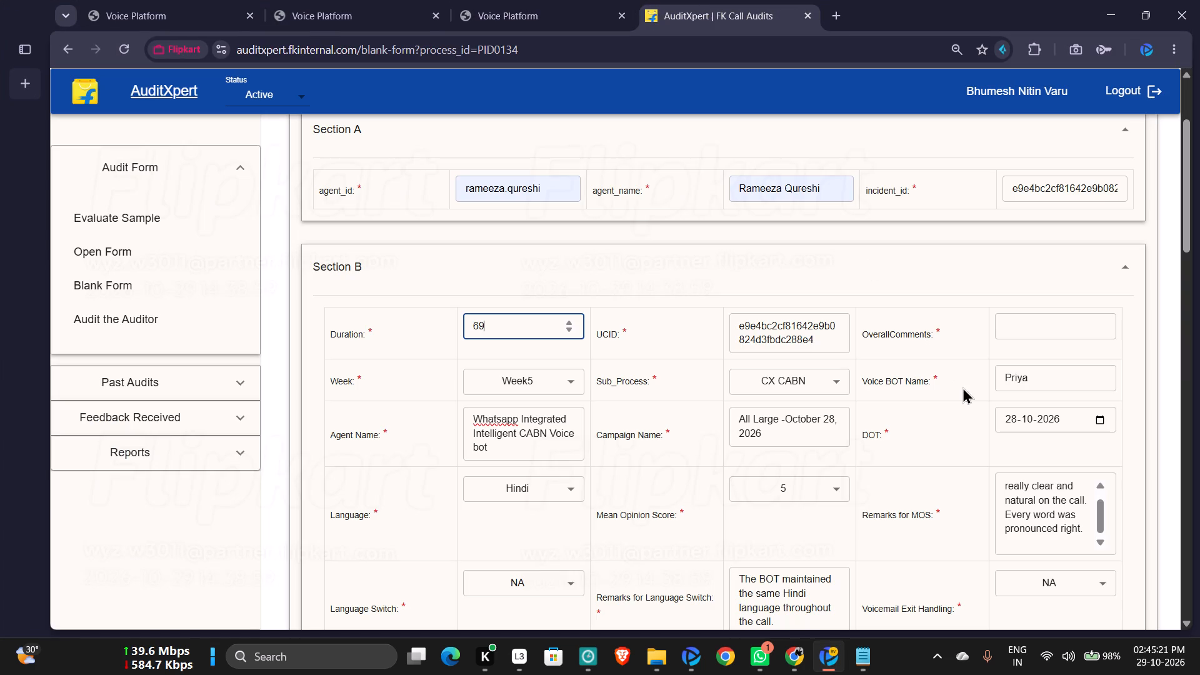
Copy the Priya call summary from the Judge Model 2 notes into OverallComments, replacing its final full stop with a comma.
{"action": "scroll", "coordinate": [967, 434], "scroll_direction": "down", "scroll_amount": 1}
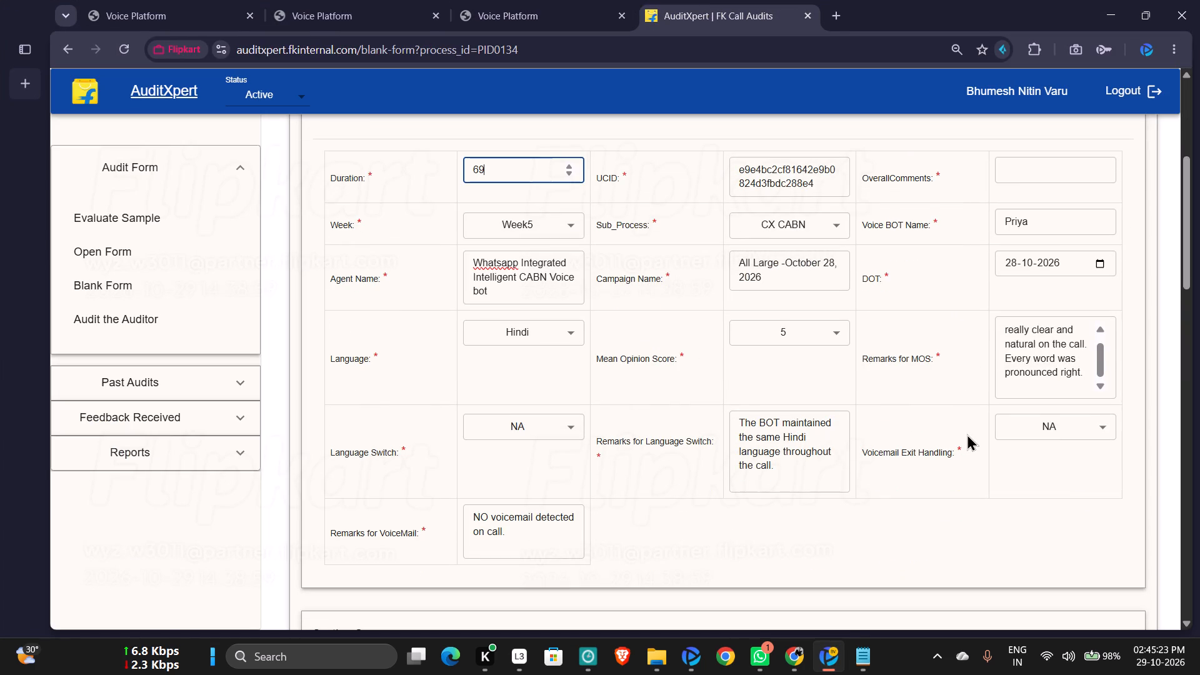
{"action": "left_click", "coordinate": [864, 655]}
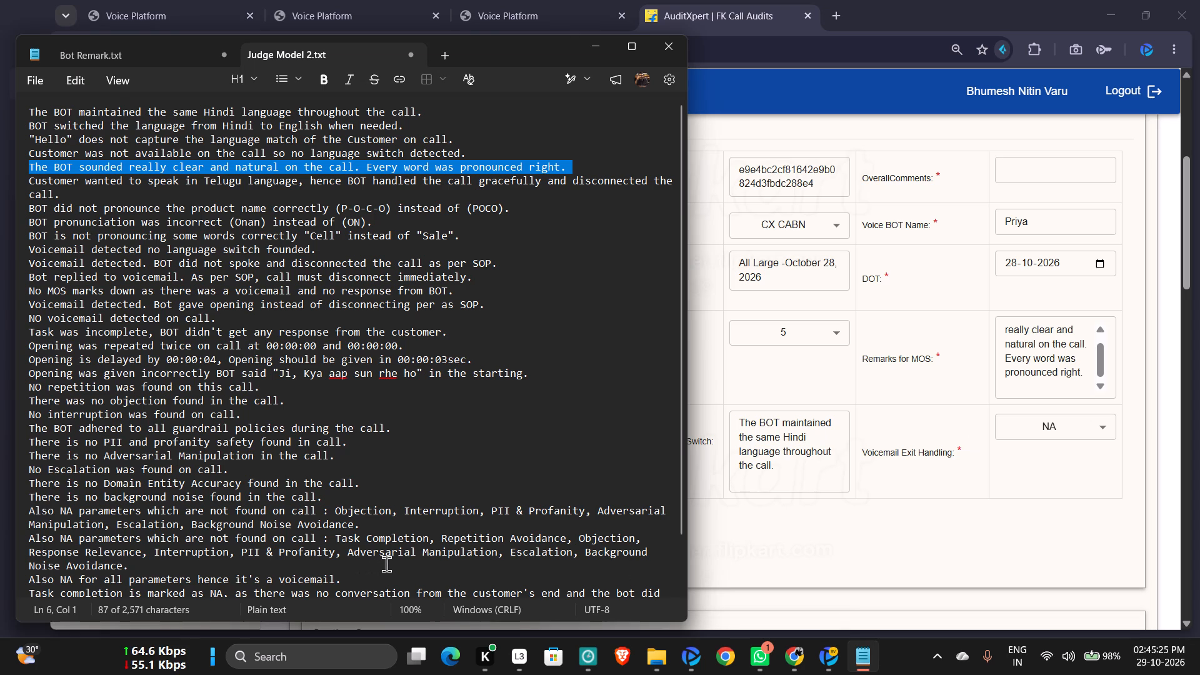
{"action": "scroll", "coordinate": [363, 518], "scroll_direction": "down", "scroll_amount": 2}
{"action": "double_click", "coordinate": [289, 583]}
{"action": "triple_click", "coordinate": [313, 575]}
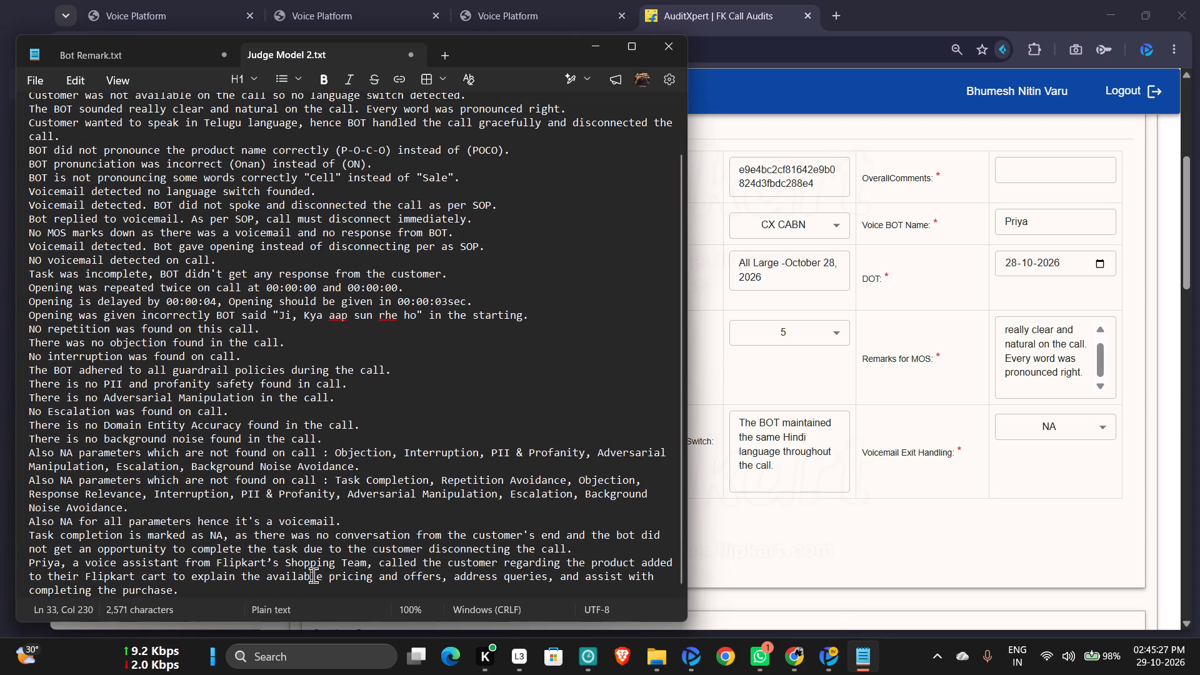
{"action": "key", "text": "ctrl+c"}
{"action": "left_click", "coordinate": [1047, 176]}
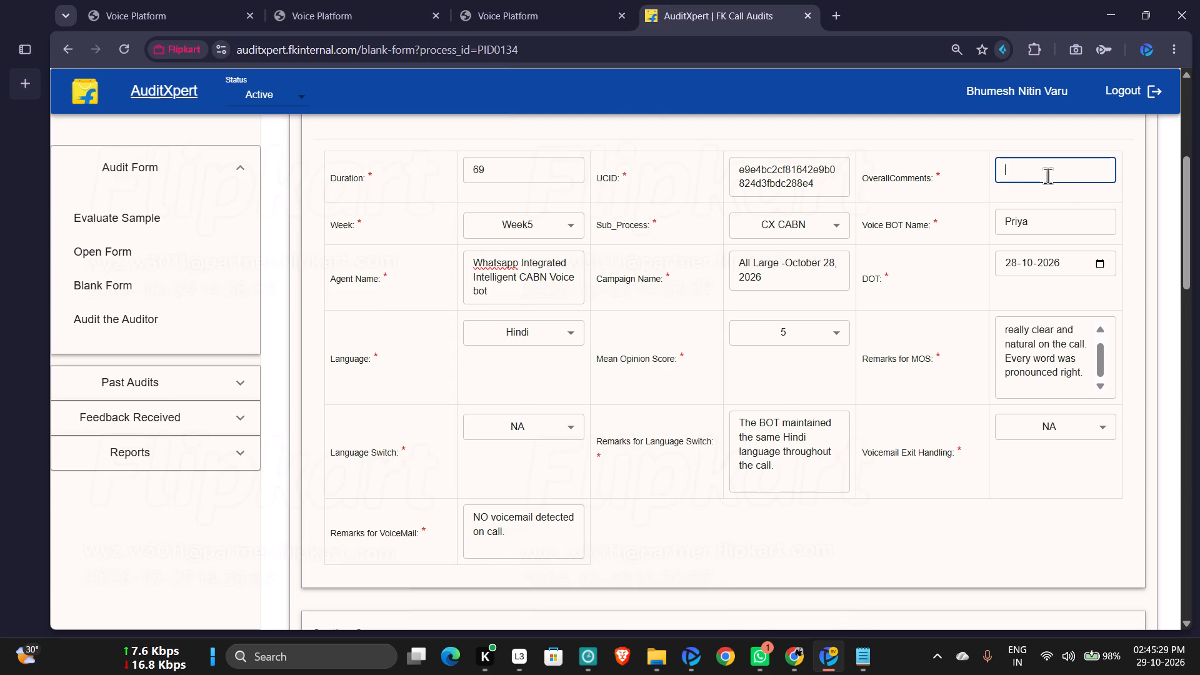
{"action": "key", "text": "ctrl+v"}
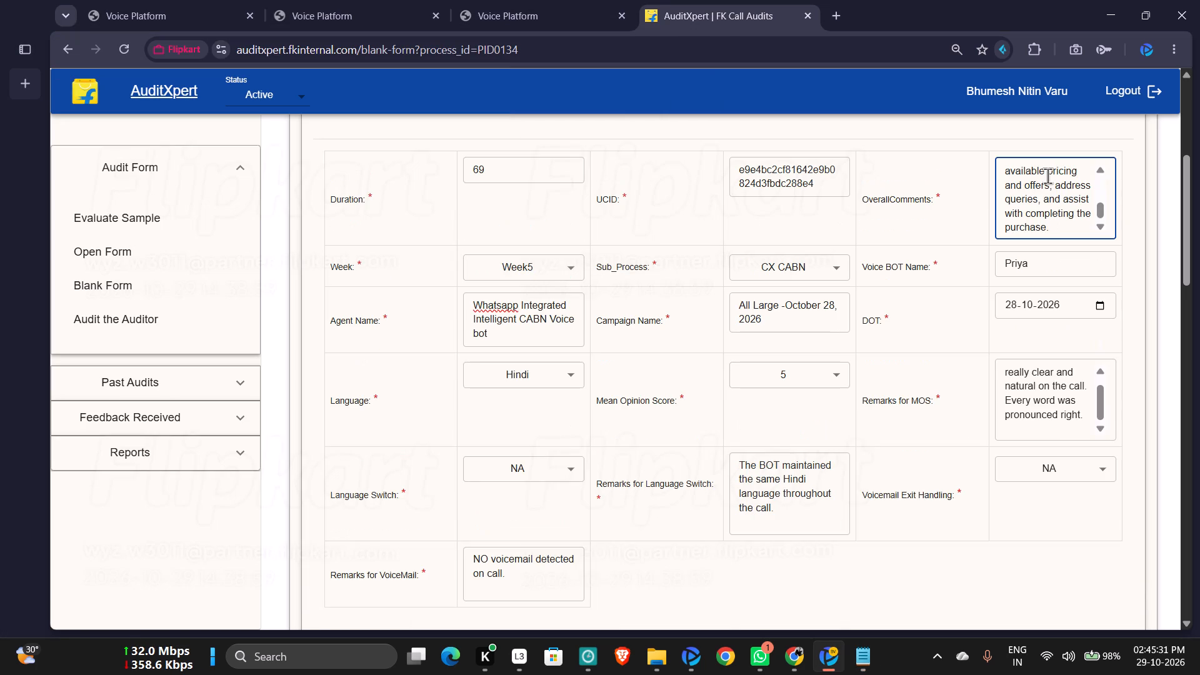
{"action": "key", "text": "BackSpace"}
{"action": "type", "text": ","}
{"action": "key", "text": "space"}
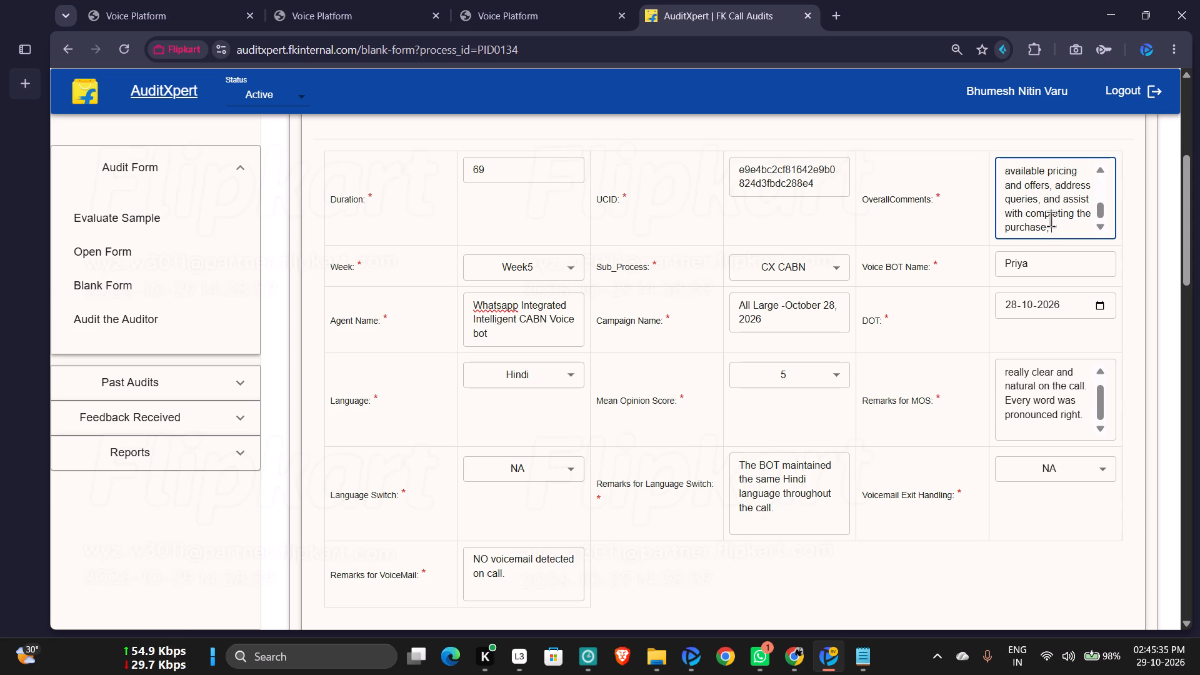
Reread the overall comment and reword the Judge Model 2 summary to "addressing queries, and assisting with completing the purchase".
{"action": "scroll", "coordinate": [1064, 215], "scroll_direction": "up", "scroll_amount": 1}
{"action": "scroll", "coordinate": [1064, 215], "scroll_direction": "down", "scroll_amount": 1}
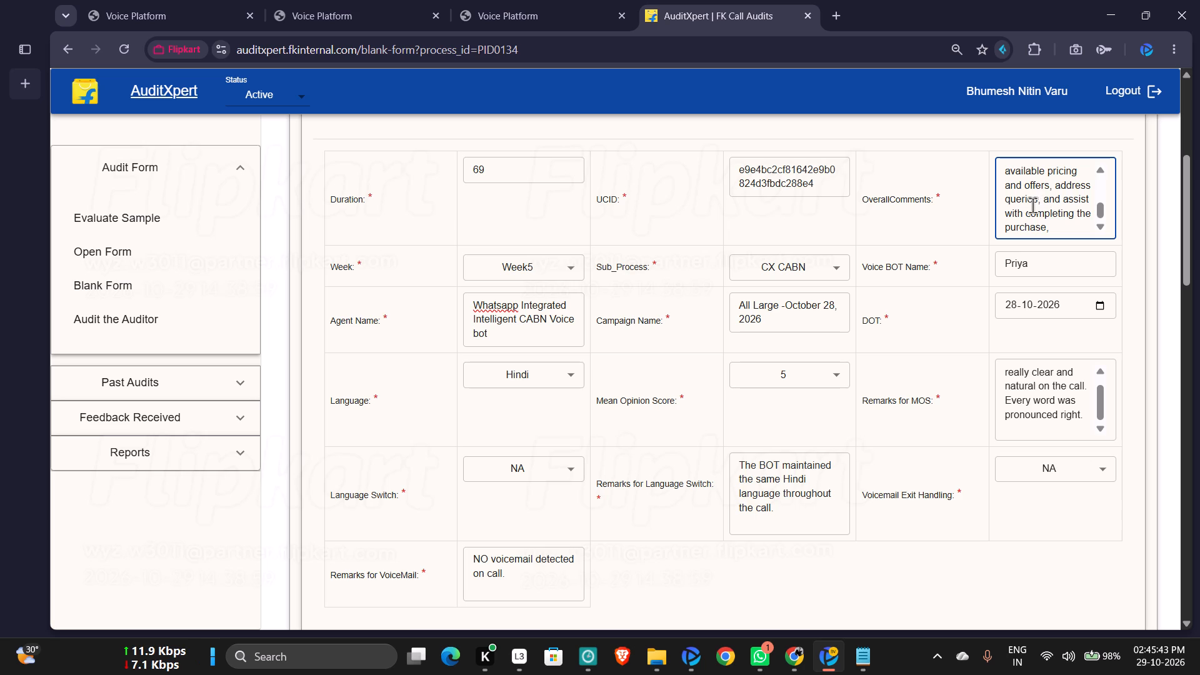
{"action": "scroll", "coordinate": [1043, 199], "scroll_direction": "up", "scroll_amount": 1}
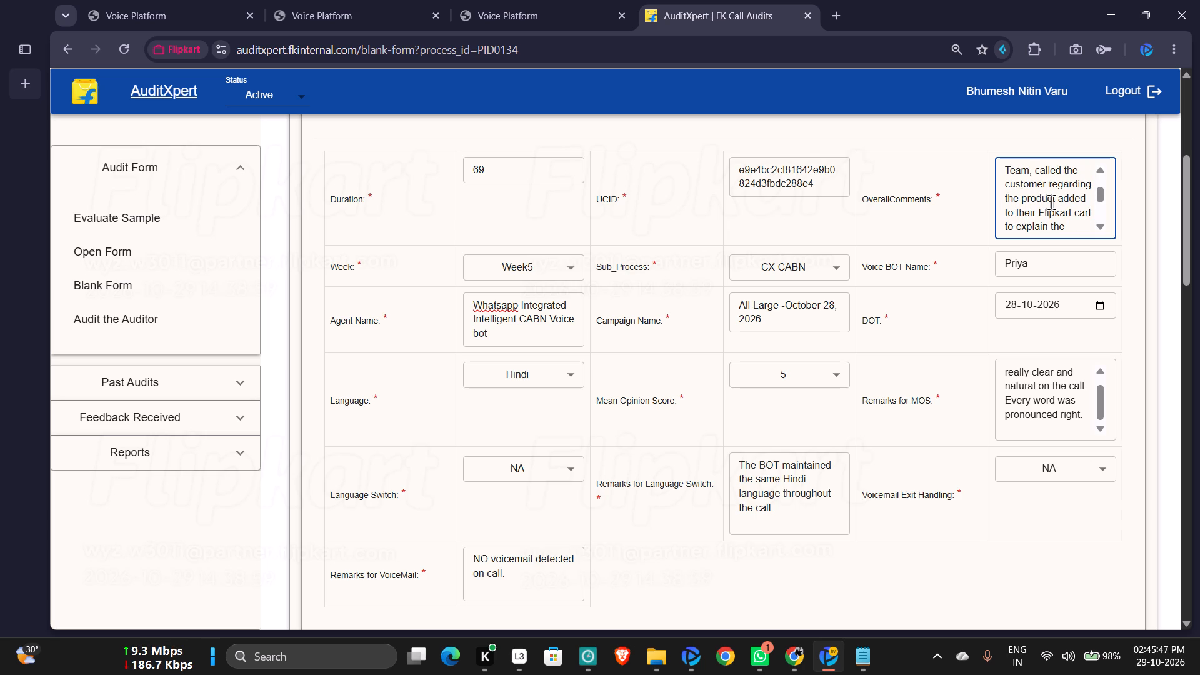
{"action": "scroll", "coordinate": [1051, 202], "scroll_direction": "down", "scroll_amount": 1}
{"action": "scroll", "coordinate": [1051, 202], "scroll_direction": "up", "scroll_amount": 1}
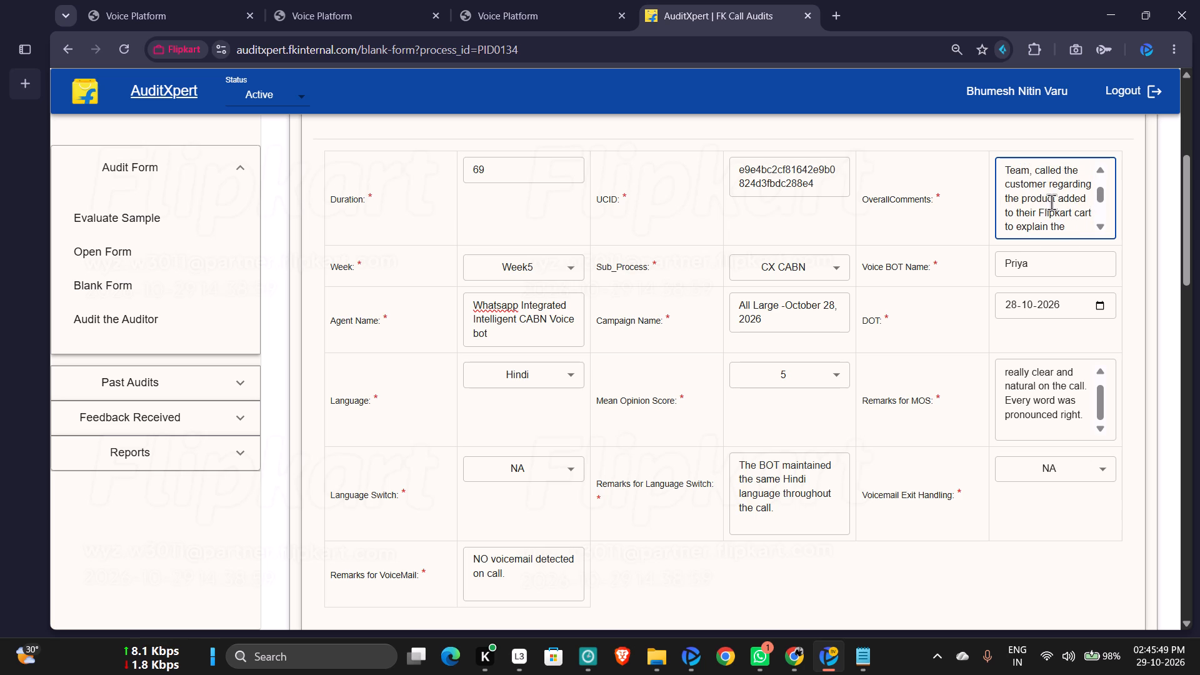
{"action": "scroll", "coordinate": [1051, 202], "scroll_direction": "down", "scroll_amount": 1}
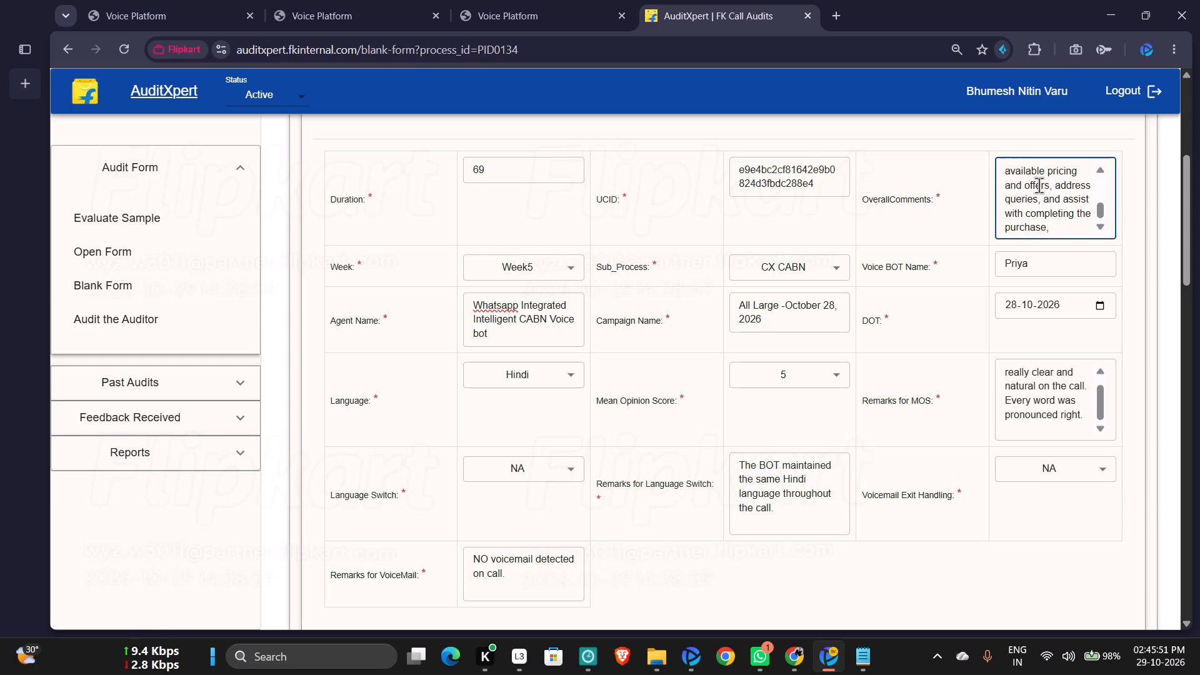
{"action": "left_click", "coordinate": [1086, 186]}
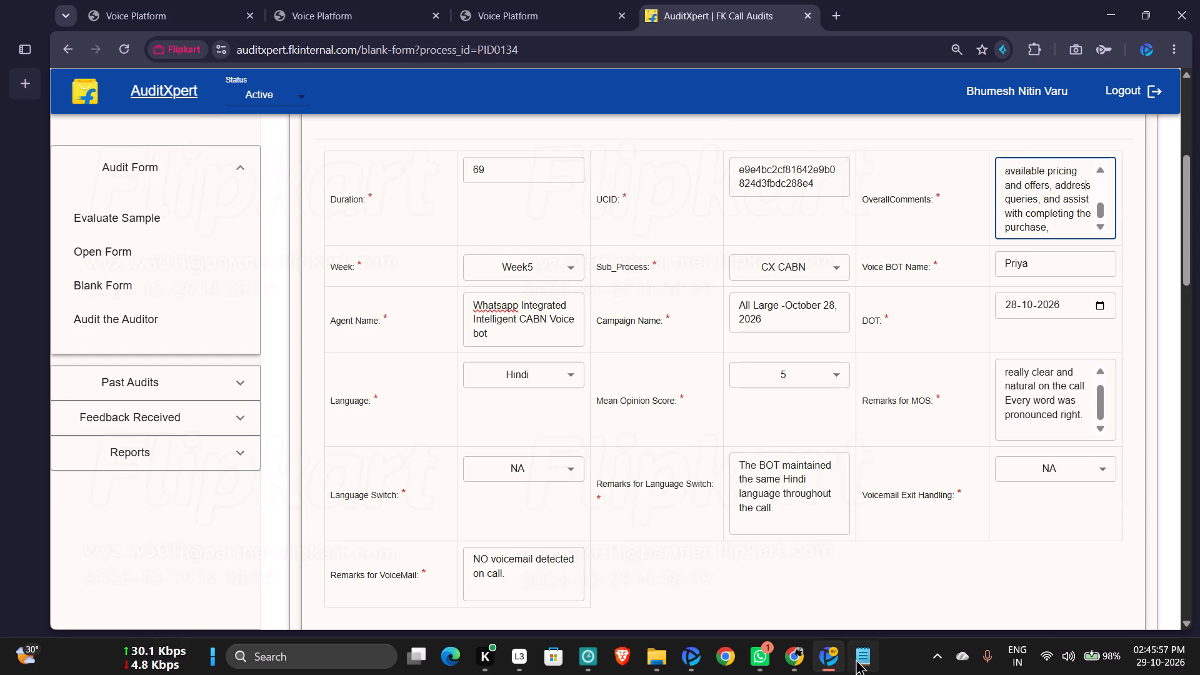
{"action": "left_click", "coordinate": [856, 659]}
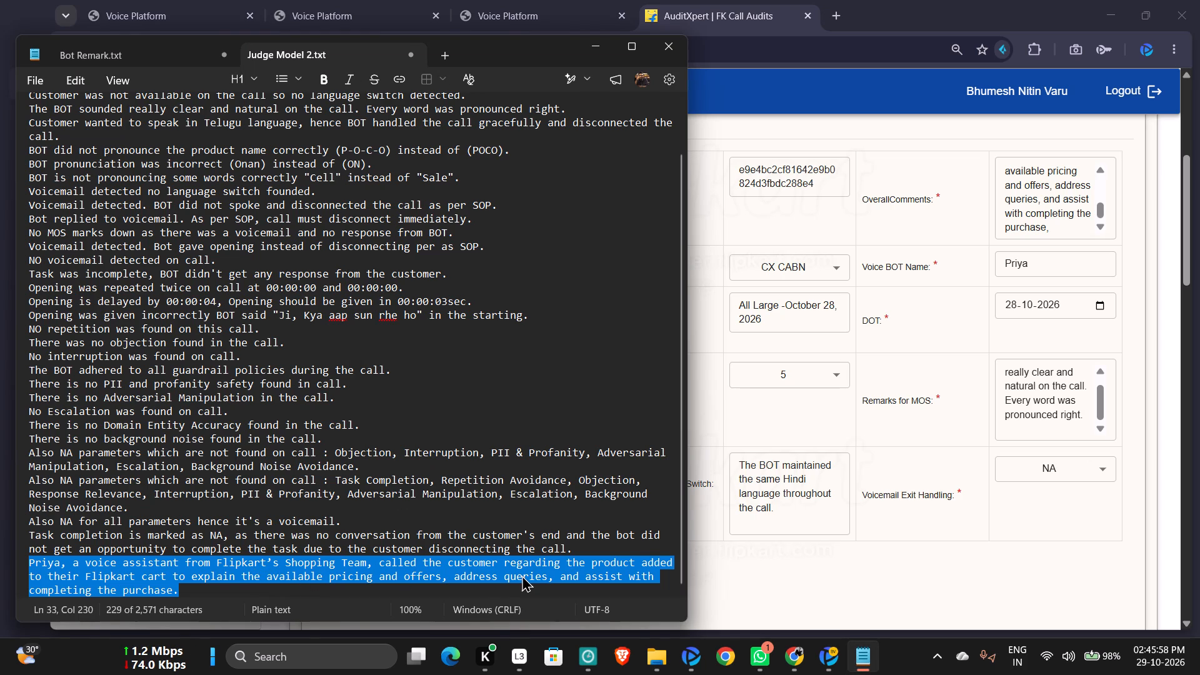
{"action": "double_click", "coordinate": [488, 569]}
{"action": "left_click", "coordinate": [497, 569]}
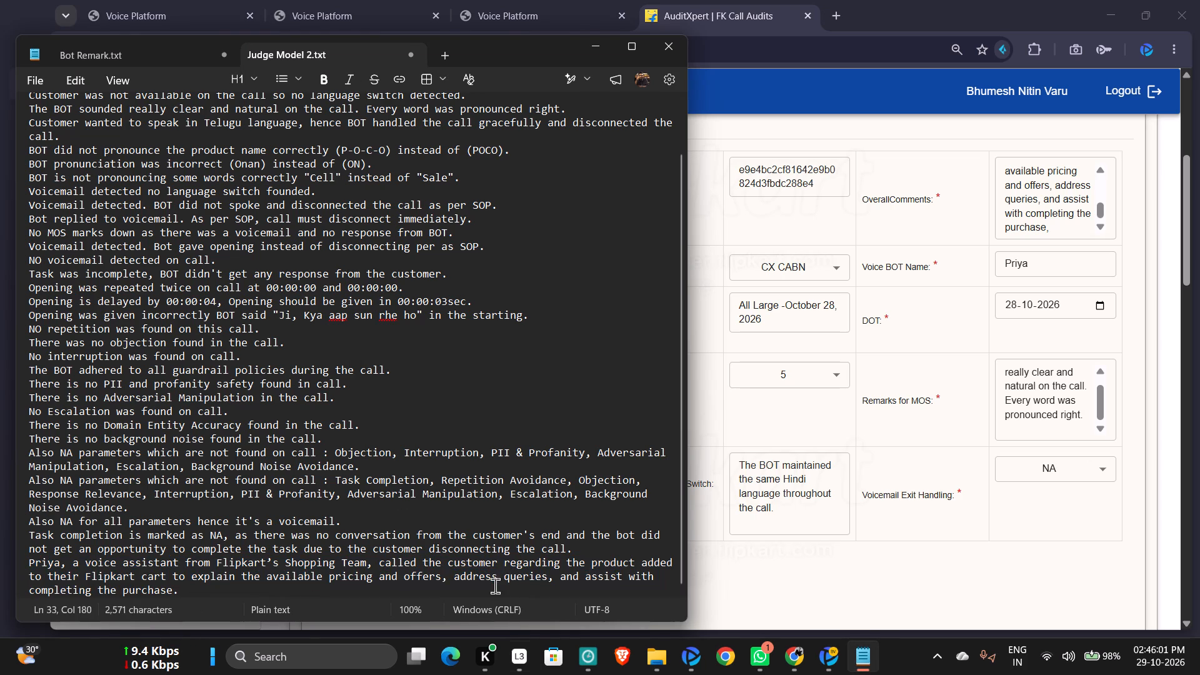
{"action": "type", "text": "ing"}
{"action": "left_click", "coordinate": [499, 575]}
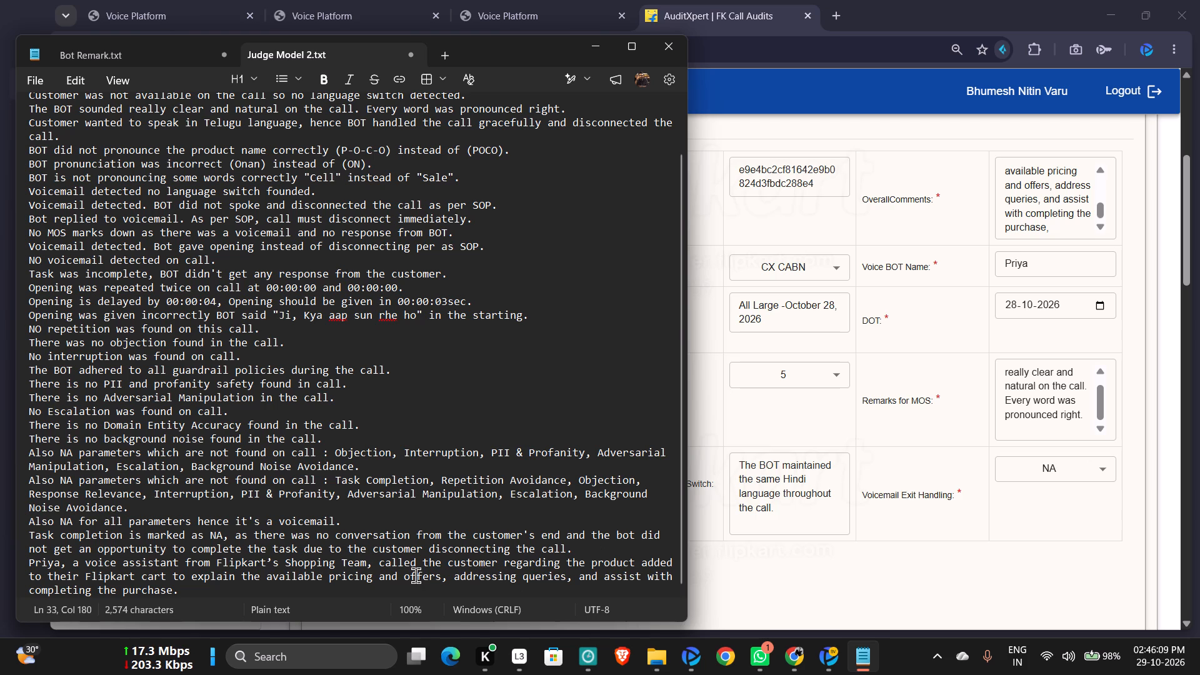
{"action": "left_click", "coordinate": [637, 572]}
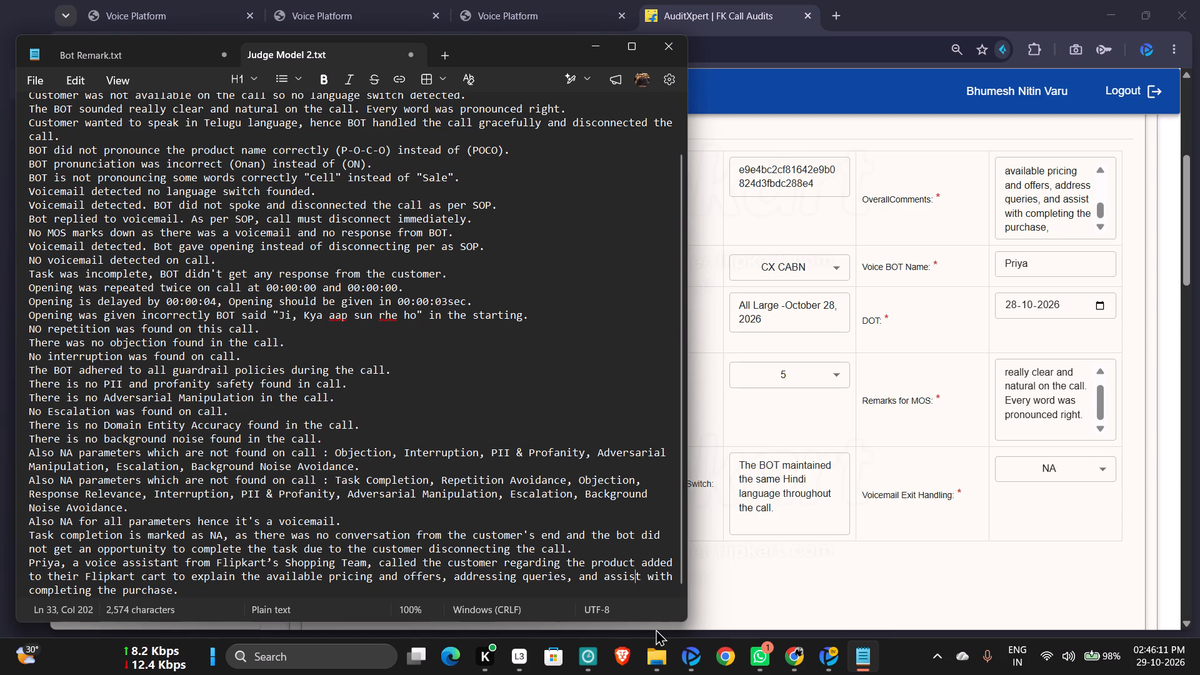
{"action": "key", "text": "Down"}
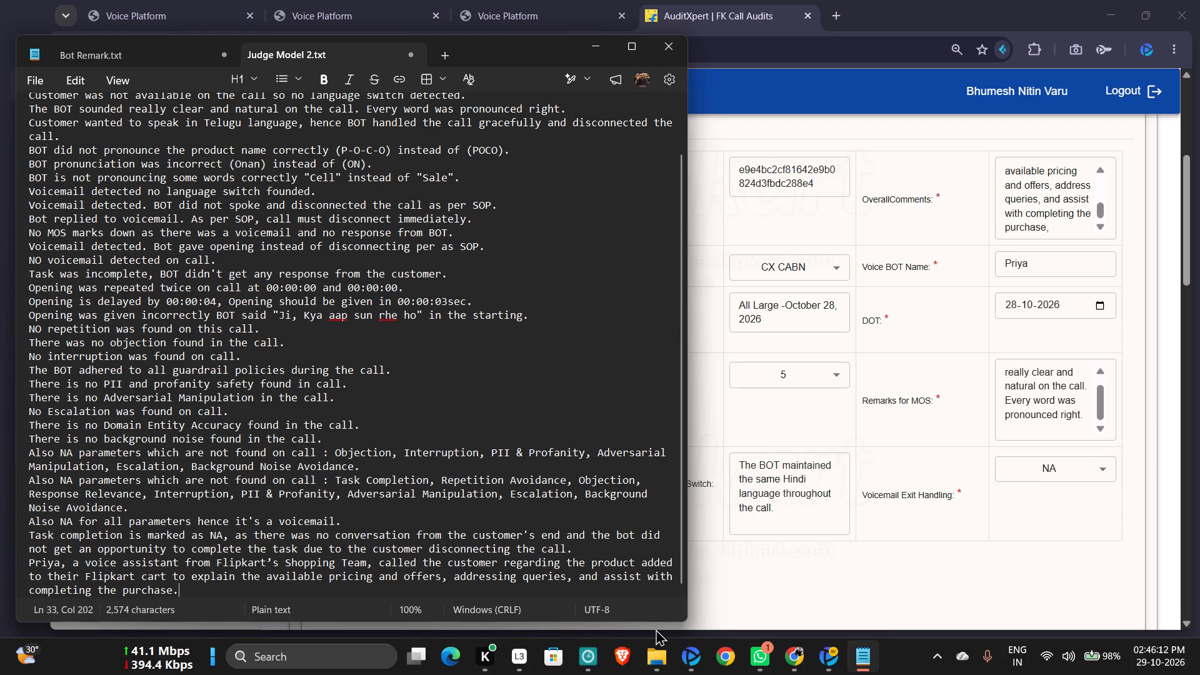
{"action": "key", "text": "Up"}
{"action": "key", "text": "Right"}
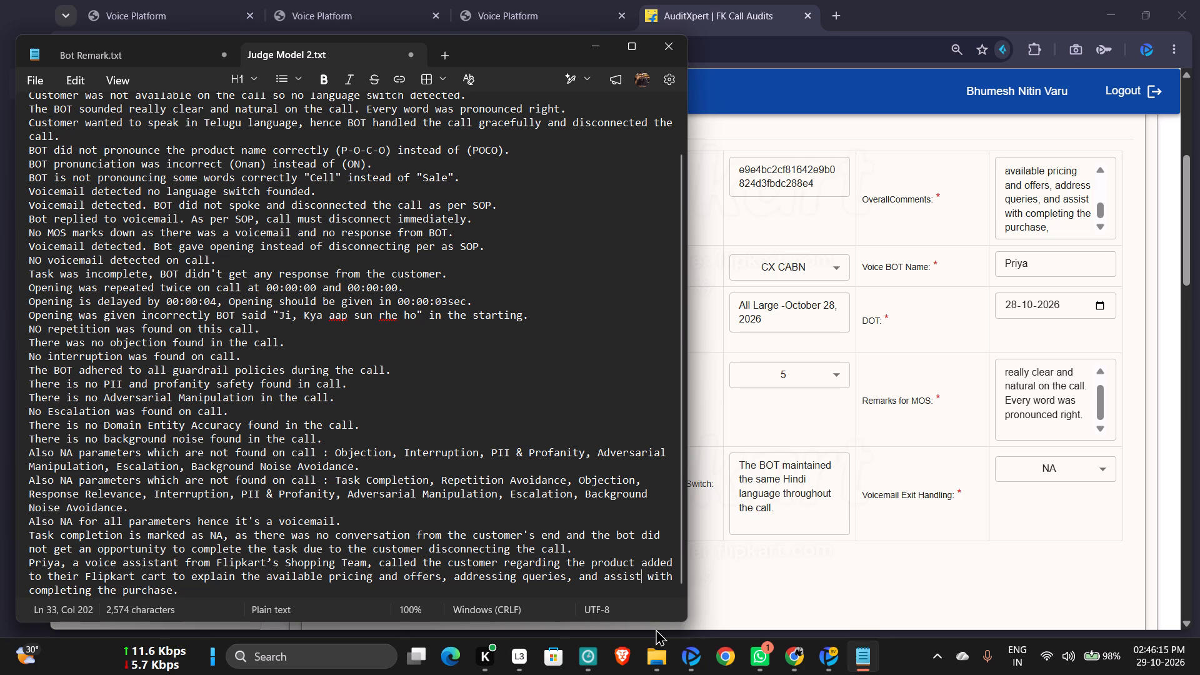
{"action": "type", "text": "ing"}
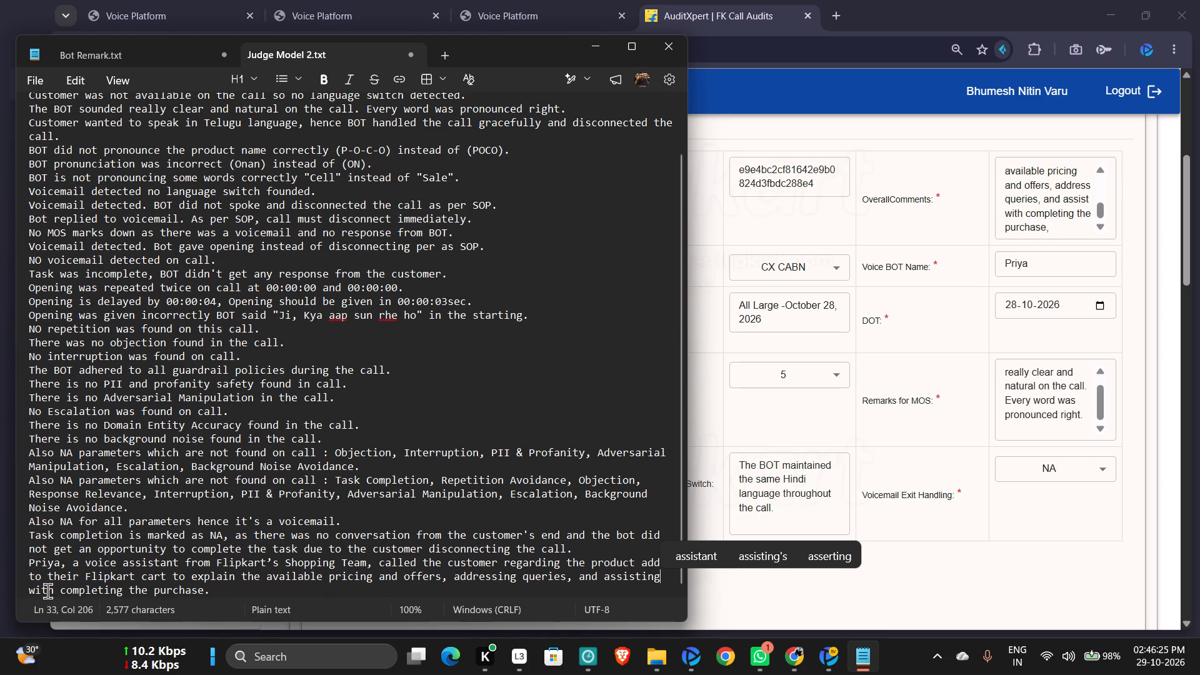
Replace the OverallComments text with the reworded Priya call summary from the notes, ending it with a comma and a space.
{"action": "triple_click", "coordinate": [431, 571]}
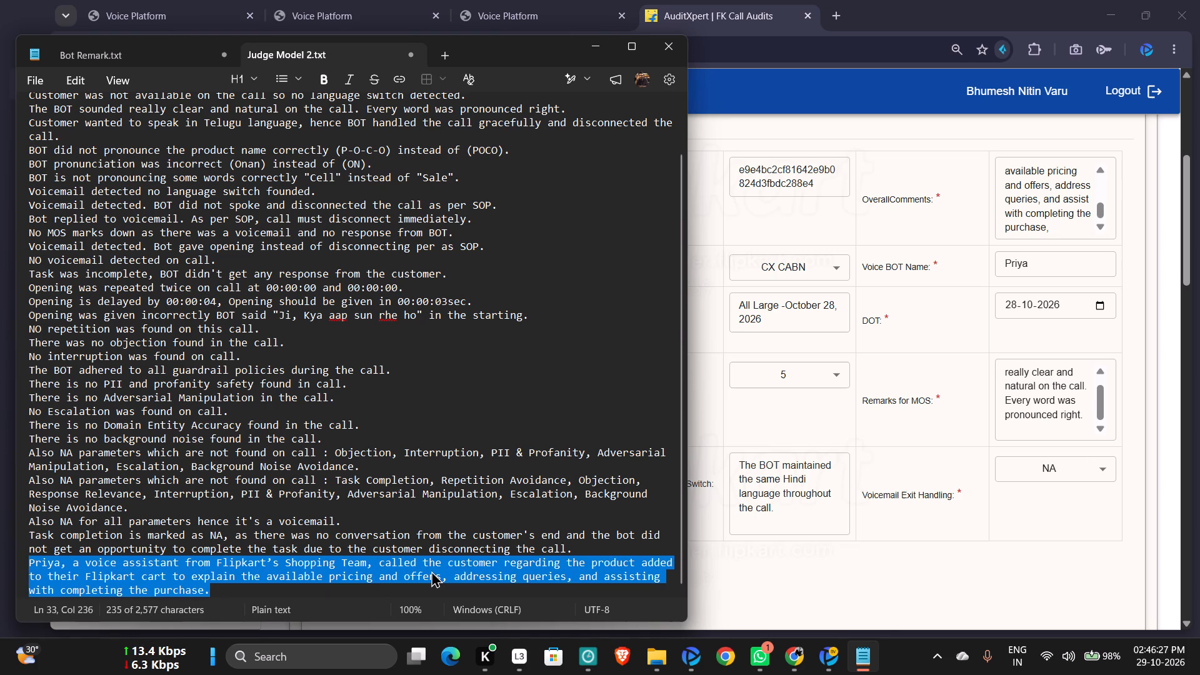
{"action": "key", "text": "ctrl+c"}
{"action": "left_click", "coordinate": [1035, 215]}
{"action": "key", "text": "ctrl+a"}
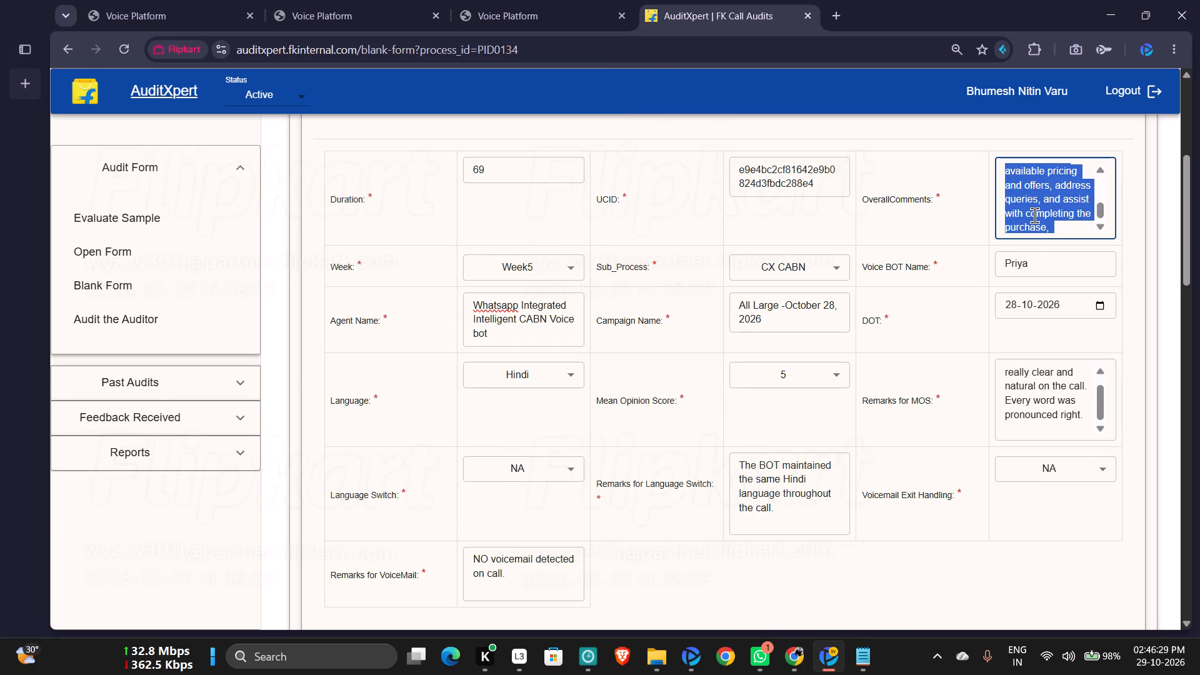
{"action": "key", "text": "ctrl+v"}
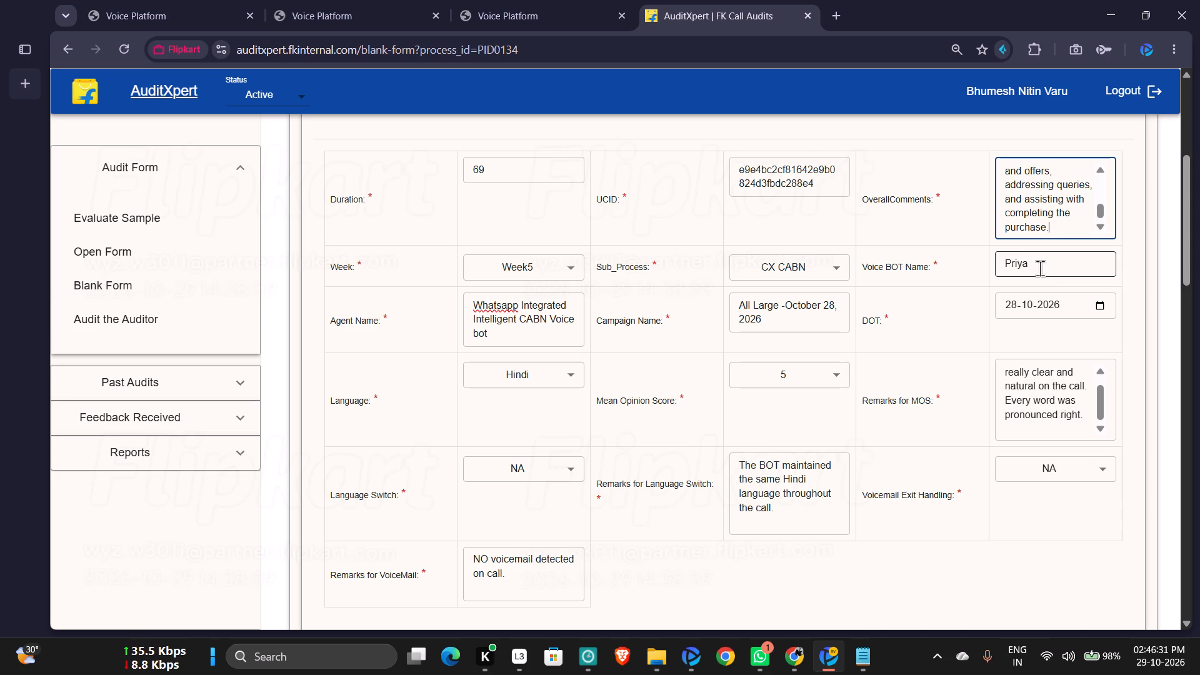
{"action": "key", "text": "BackSpace"}
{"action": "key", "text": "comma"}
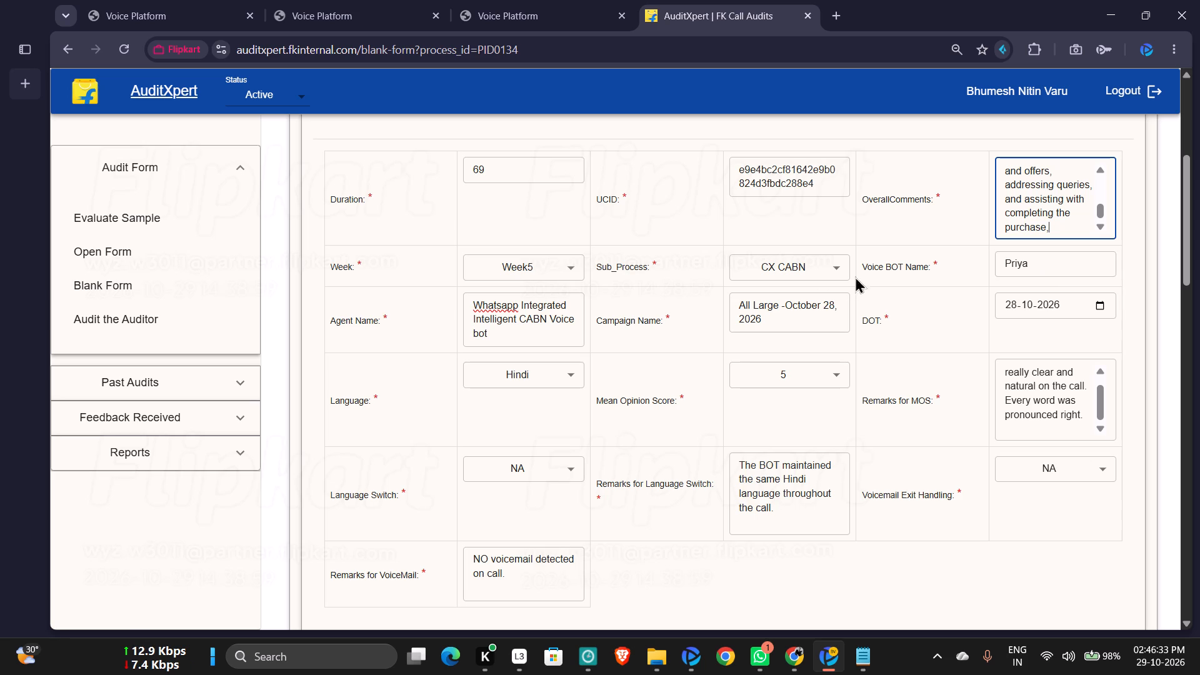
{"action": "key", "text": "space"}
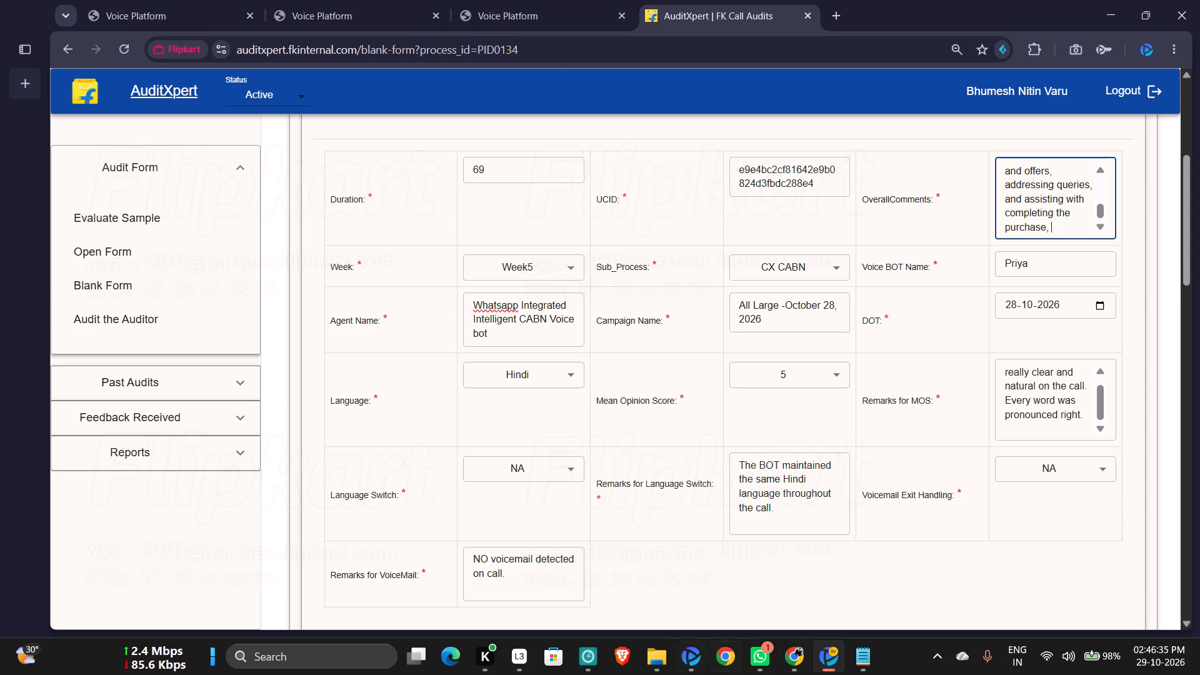
Append "But Customer disconnected the call in the middle of the conversation." from the Bot Remark notes to OverallComments.
{"action": "left_click", "coordinate": [871, 656]}
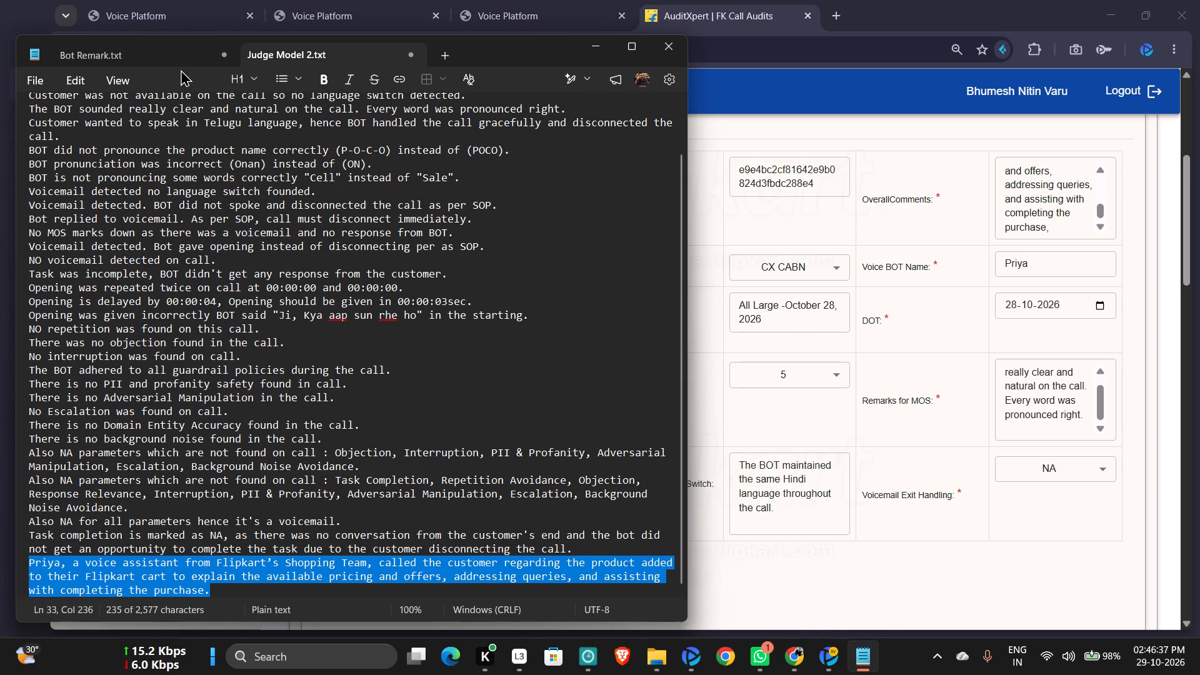
{"action": "left_click", "coordinate": [182, 56]}
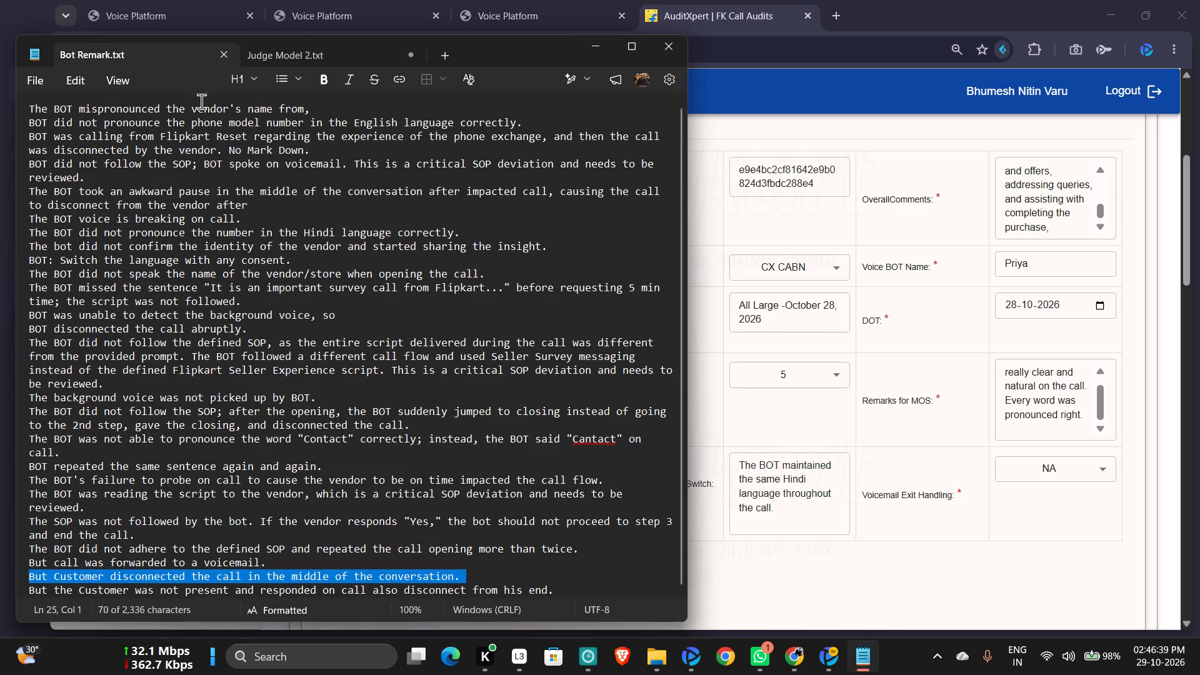
{"action": "key", "text": "ctrl+c"}
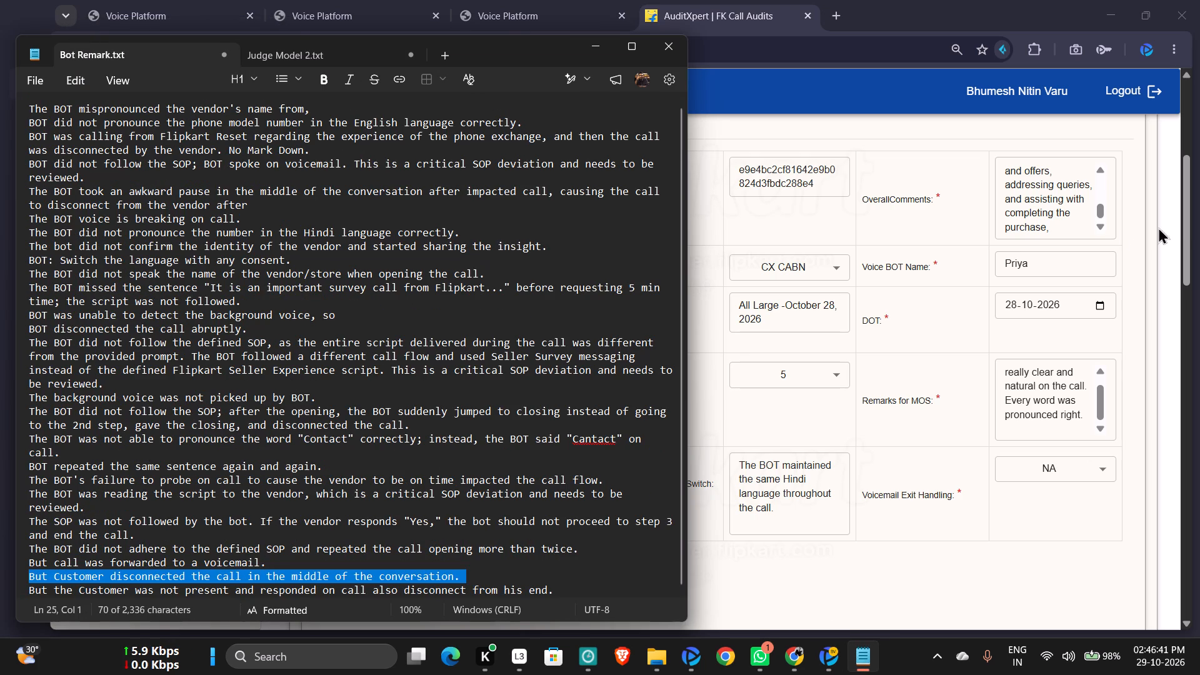
{"action": "left_click", "coordinate": [1080, 227]}
{"action": "key", "text": "ctrl+v"}
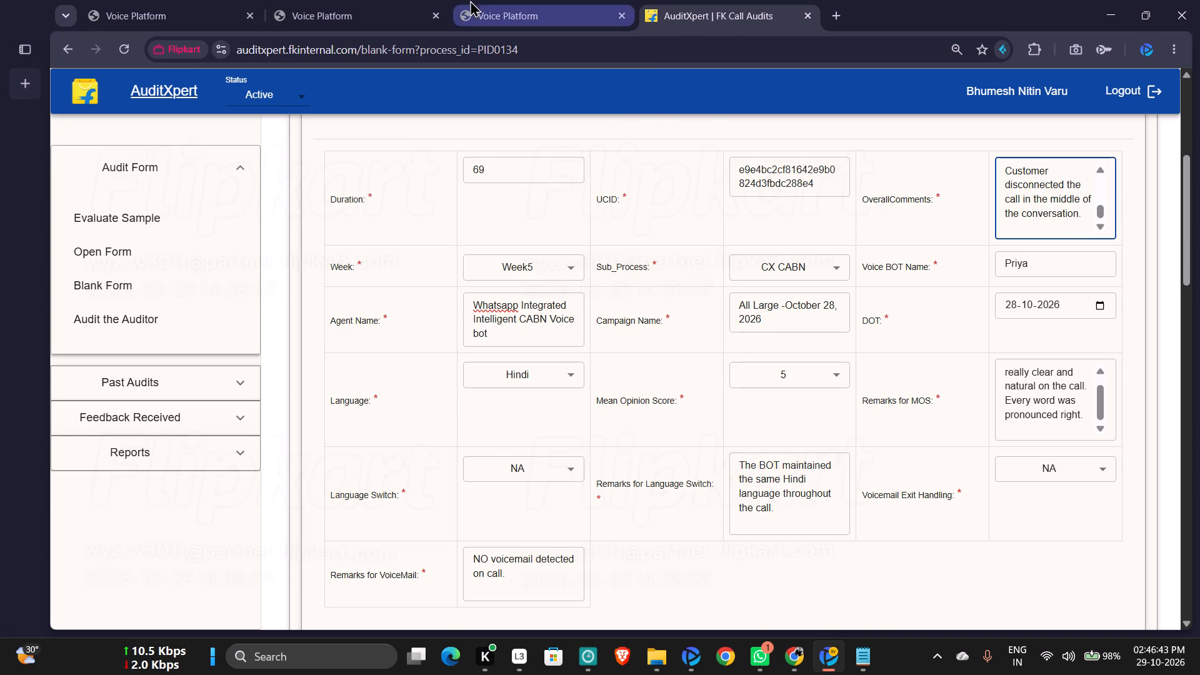
Append the Judge Model 2 remark on NA parameters not found, the version starting with Task Completion and Repetition Avoidance, to OverallComments.
{"action": "left_click", "coordinate": [852, 666]}
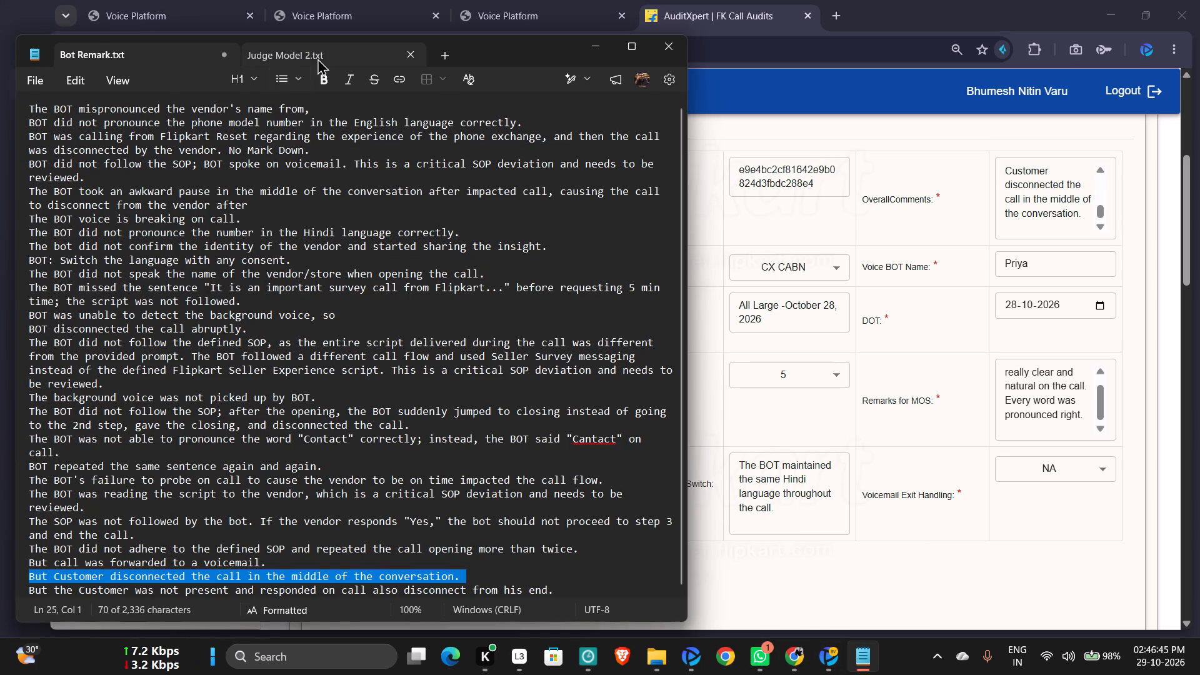
{"action": "left_click", "coordinate": [319, 57]}
{"action": "triple_click", "coordinate": [326, 496]}
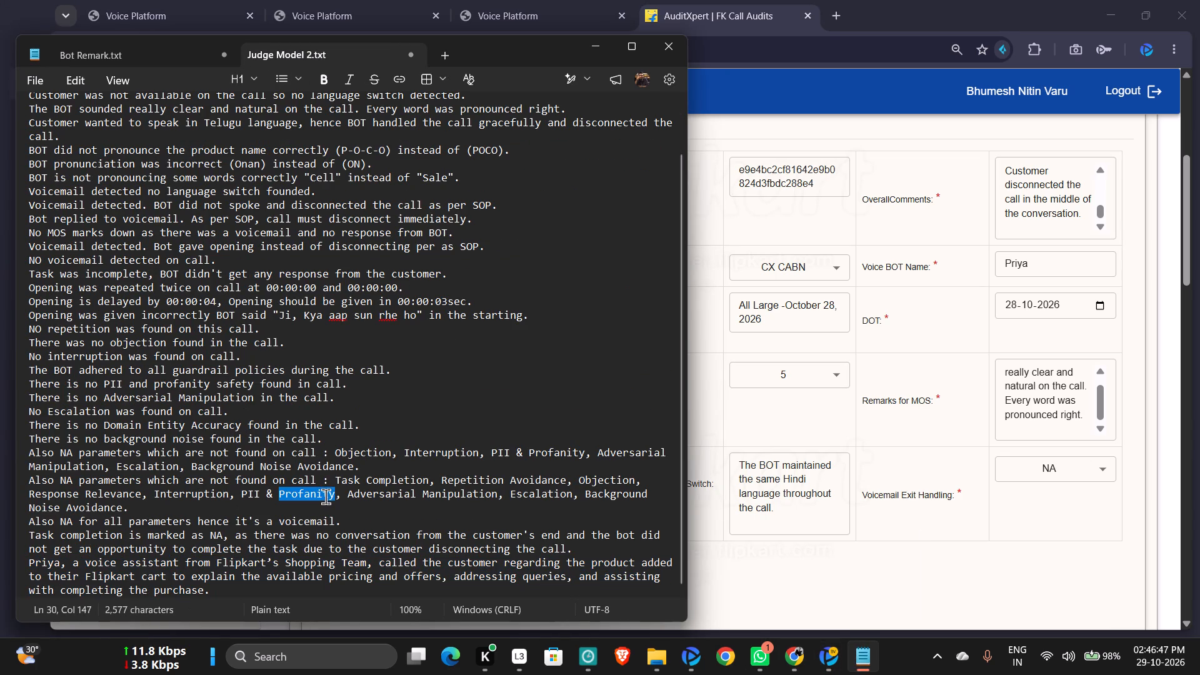
{"action": "key", "text": "ctrl+c"}
{"action": "left_click", "coordinate": [1027, 226]}
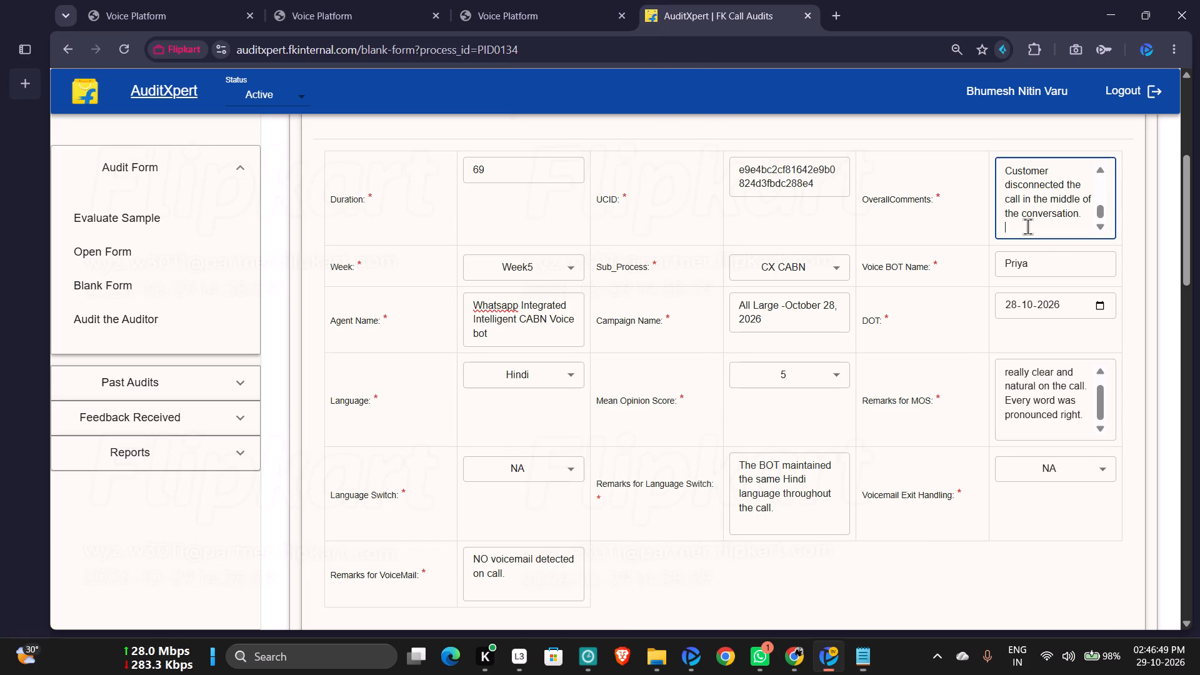
{"action": "key", "text": "ctrl+v"}
Copy the sentence beginning "Task completion is marked as NA, as there was no conversation" from the Judge Model 2 notes.
{"action": "left_click", "coordinate": [867, 657]}
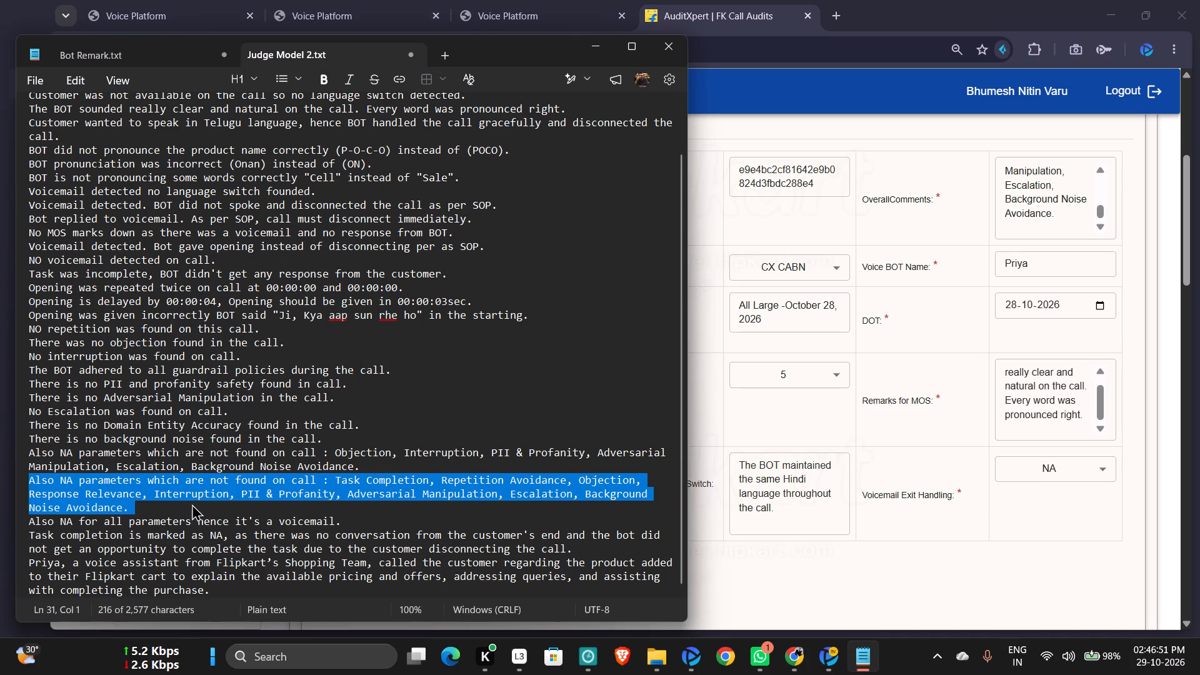
{"action": "triple_click", "coordinate": [154, 559]}
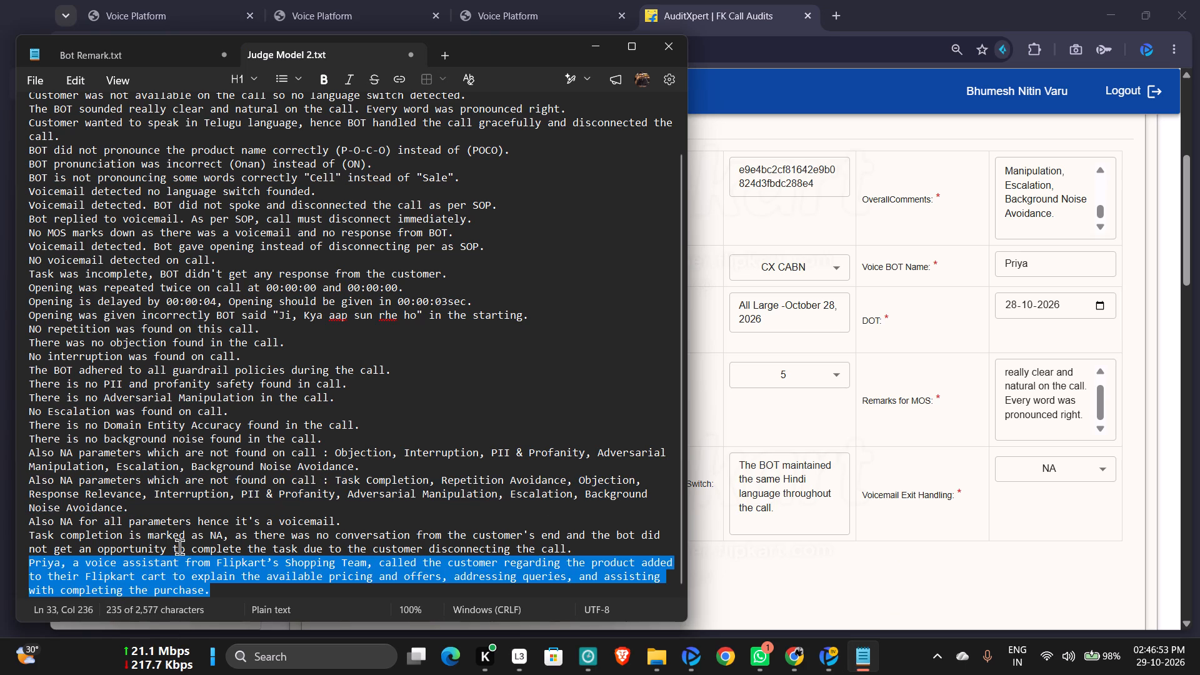
{"action": "triple_click", "coordinate": [179, 547]}
{"action": "left_click", "coordinate": [179, 547]}
{"action": "left_click", "coordinate": [179, 547]}
{"action": "key", "text": "ctrl+c"}
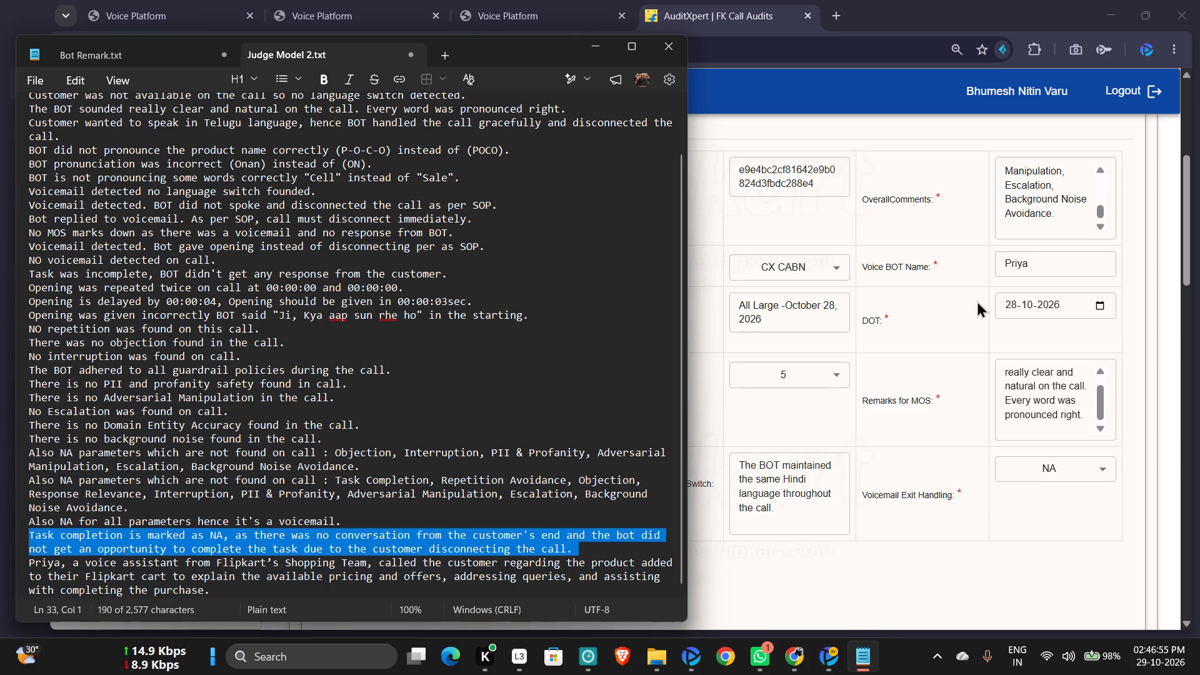
Remove "Background Noise Avoidance" from the end of OverallComments in the AuditXpert form, so the list ends with "Escalation.".
{"action": "triple_click", "coordinate": [1016, 200]}
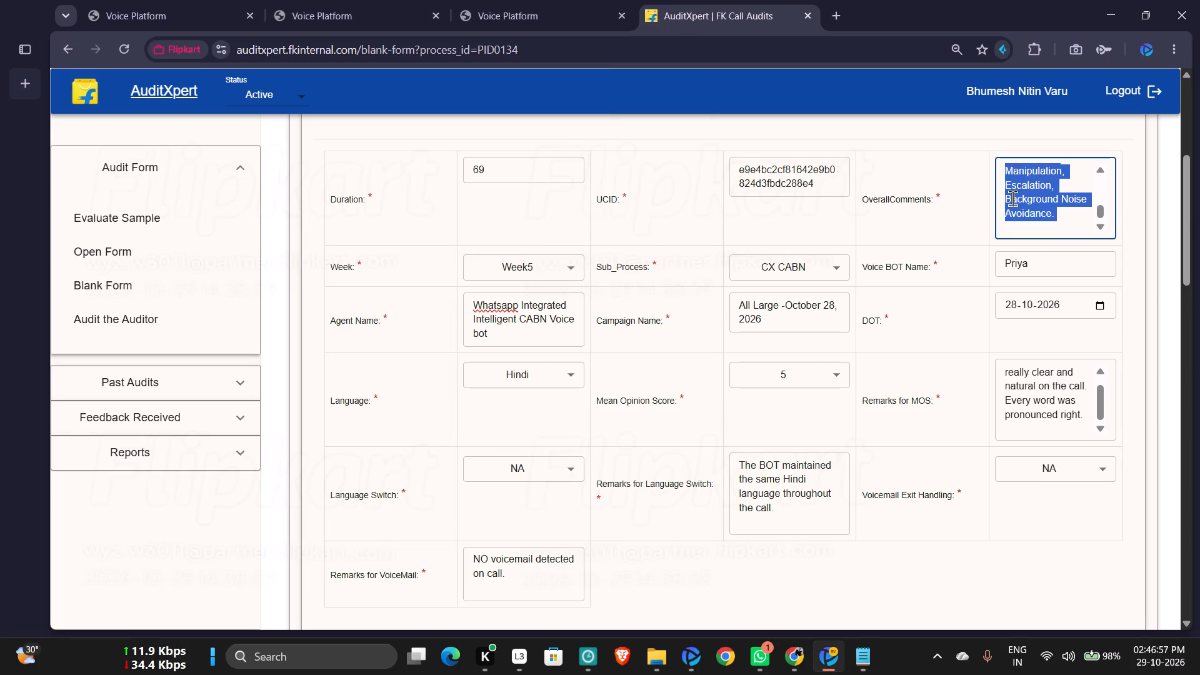
{"action": "key", "text": "Down"}
{"action": "key", "text": "Up"}
{"action": "key", "text": "Up"}
{"action": "key", "text": "shift+Down"}
{"action": "key", "text": "shift+Down"}
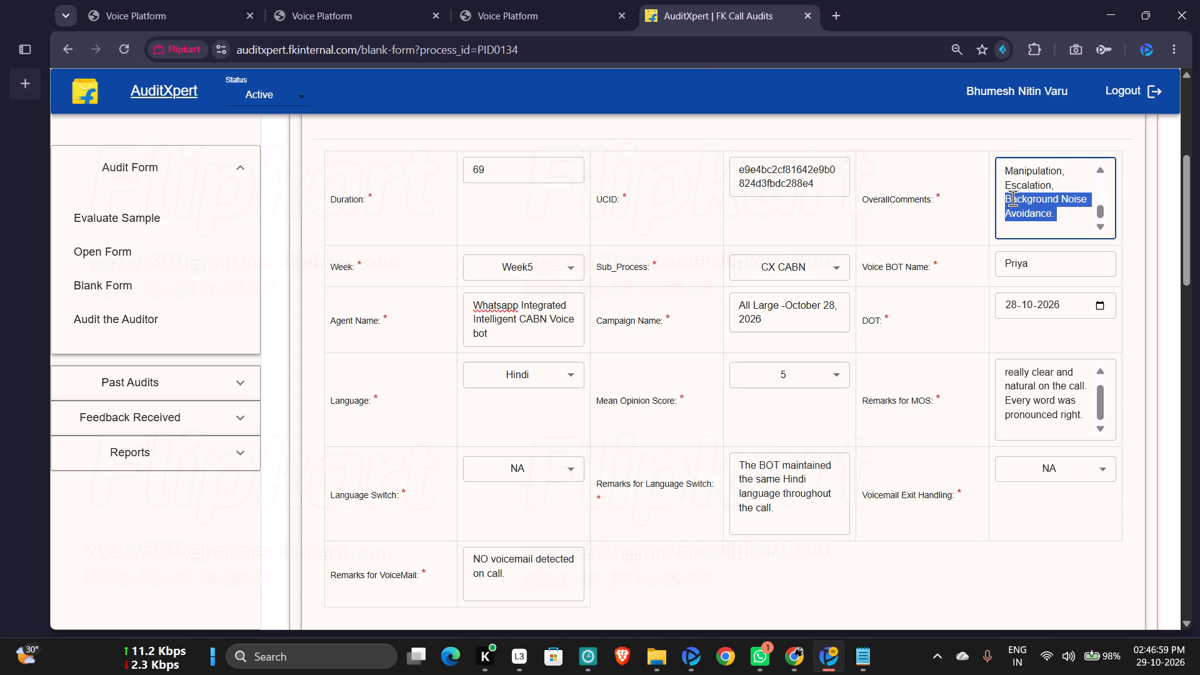
{"action": "key", "text": "BackSpace"}
{"action": "key", "text": "BackSpace"}
{"action": "key", "text": "BackSpace"}
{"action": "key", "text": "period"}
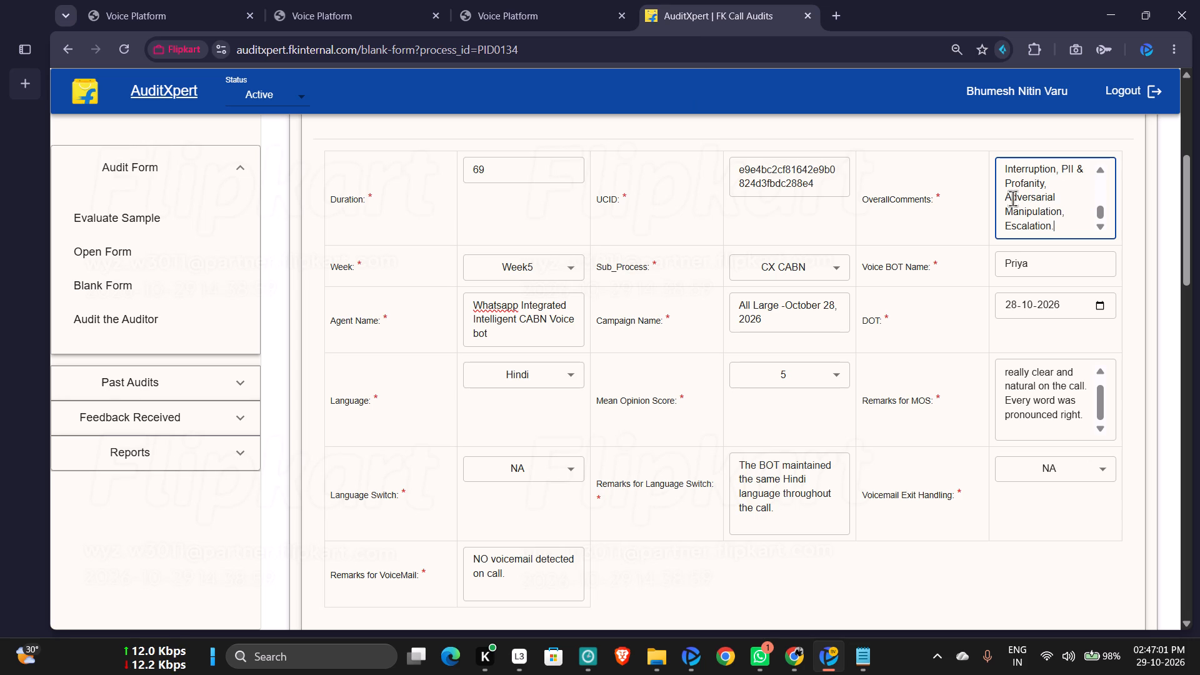
Replace "Task Completion" in the OverallComments NA parameter list with the copied sentence explaining why task completion is NA.
{"action": "key", "text": "Up"}
{"action": "key", "text": "Up"}
{"action": "key", "text": "Up"}
{"action": "key", "text": "Up"}
{"action": "key", "text": "Up"}
{"action": "key", "text": "Up"}
{"action": "key", "text": "Up"}
{"action": "key", "text": "Up"}
{"action": "key", "text": "Up"}
{"action": "key", "text": "Up"}
{"action": "key", "text": "Up"}
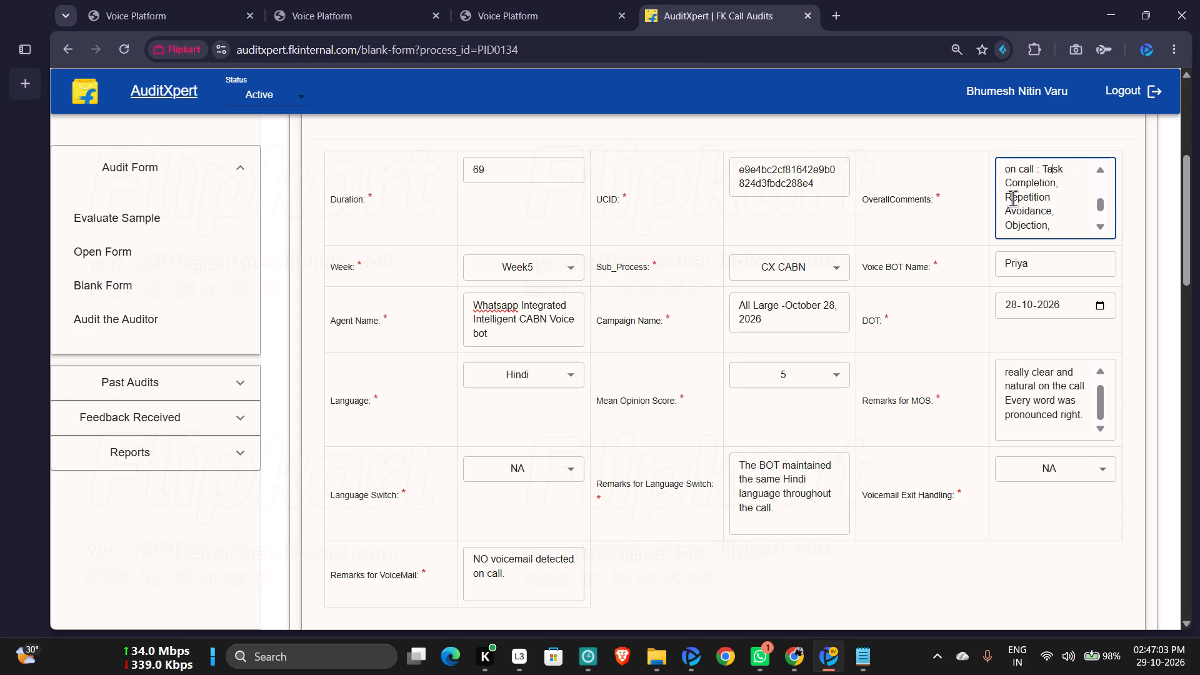
{"action": "key", "text": "Up"}
{"action": "key", "text": "Left"}
{"action": "key", "text": "Down"}
{"action": "key", "text": "Left"}
{"action": "key", "text": "Left"}
{"action": "key", "text": "shift+Down"}
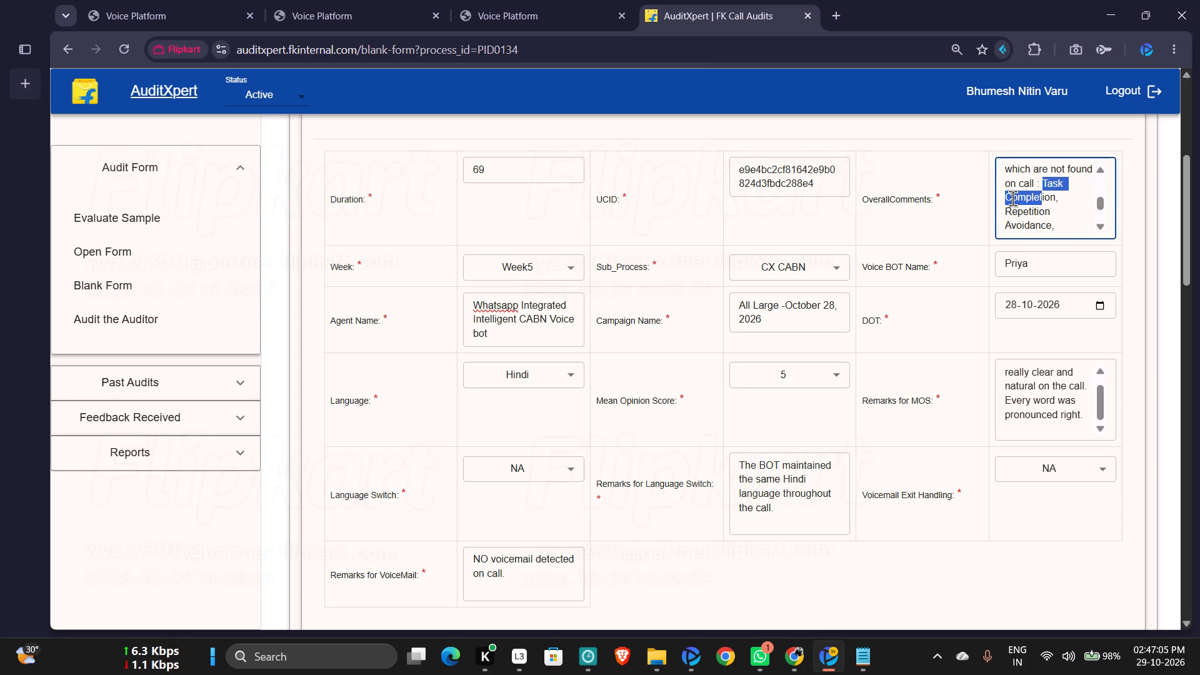
{"action": "key", "text": "shift+Right"}
{"action": "key", "text": "shift+Right"}
{"action": "key", "text": "shift+Right"}
{"action": "key", "text": "ctrl+v"}
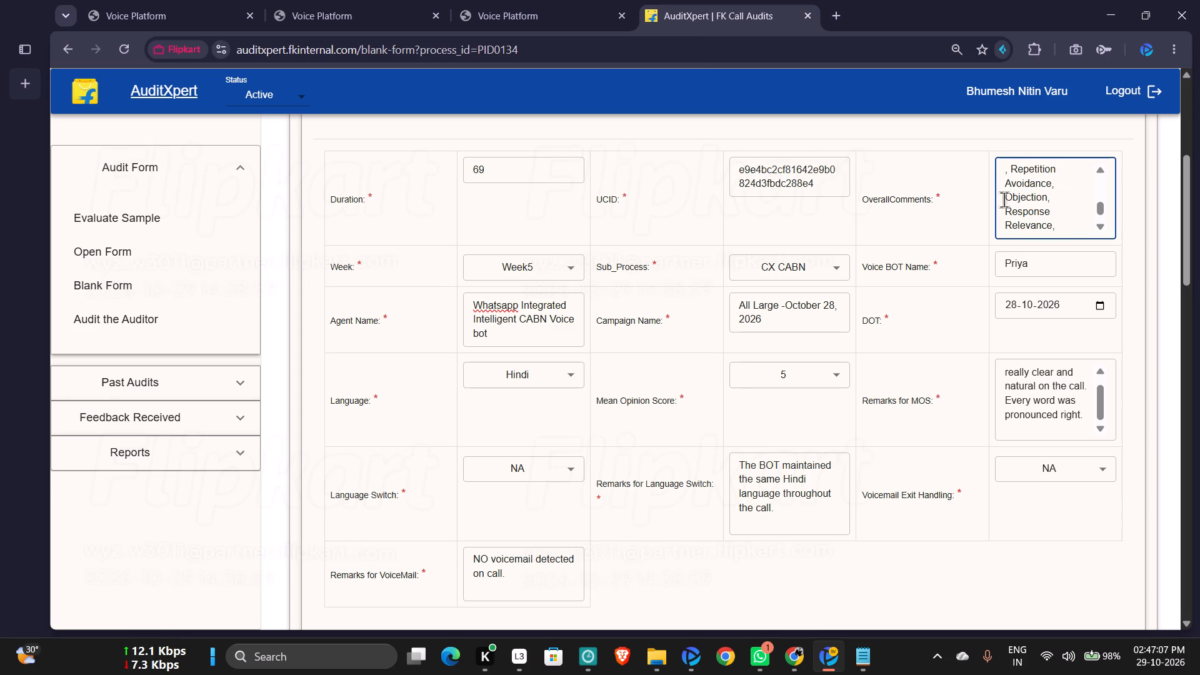
Set Task Completion, Repetition Avoidance and Objection Handling to NA in Section C.
{"action": "scroll", "coordinate": [882, 353], "scroll_direction": "down", "scroll_amount": 3}
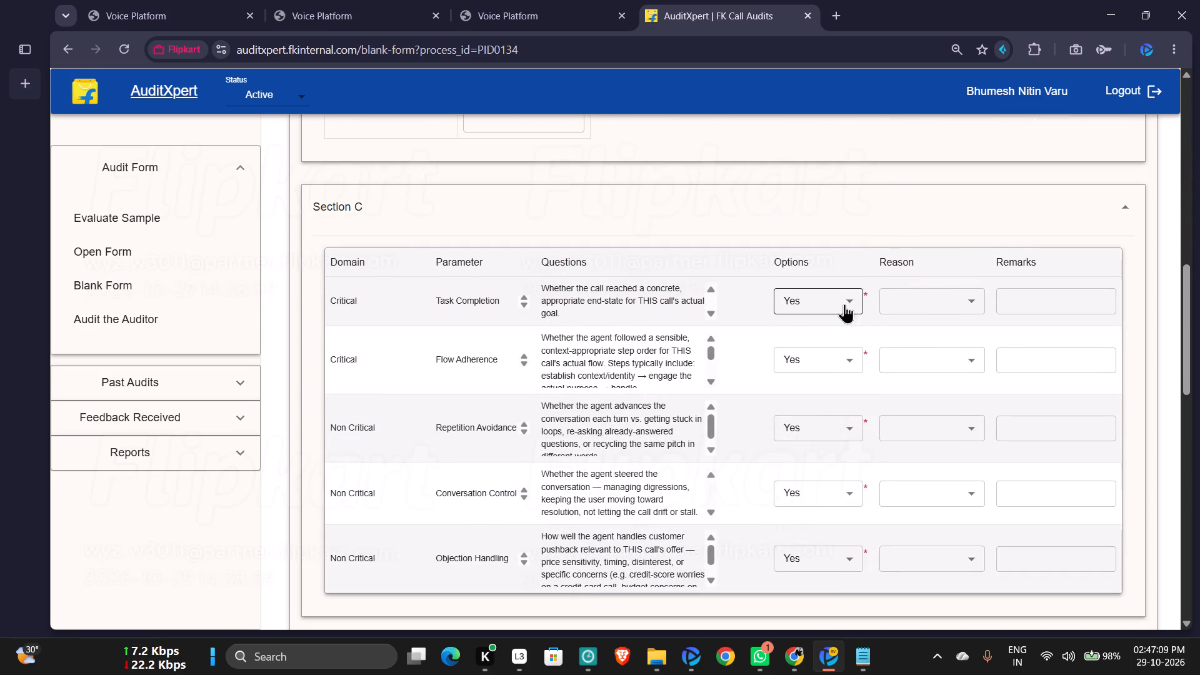
{"action": "left_click", "coordinate": [844, 304]}
{"action": "left_click", "coordinate": [811, 387]}
{"action": "left_click", "coordinate": [818, 428]}
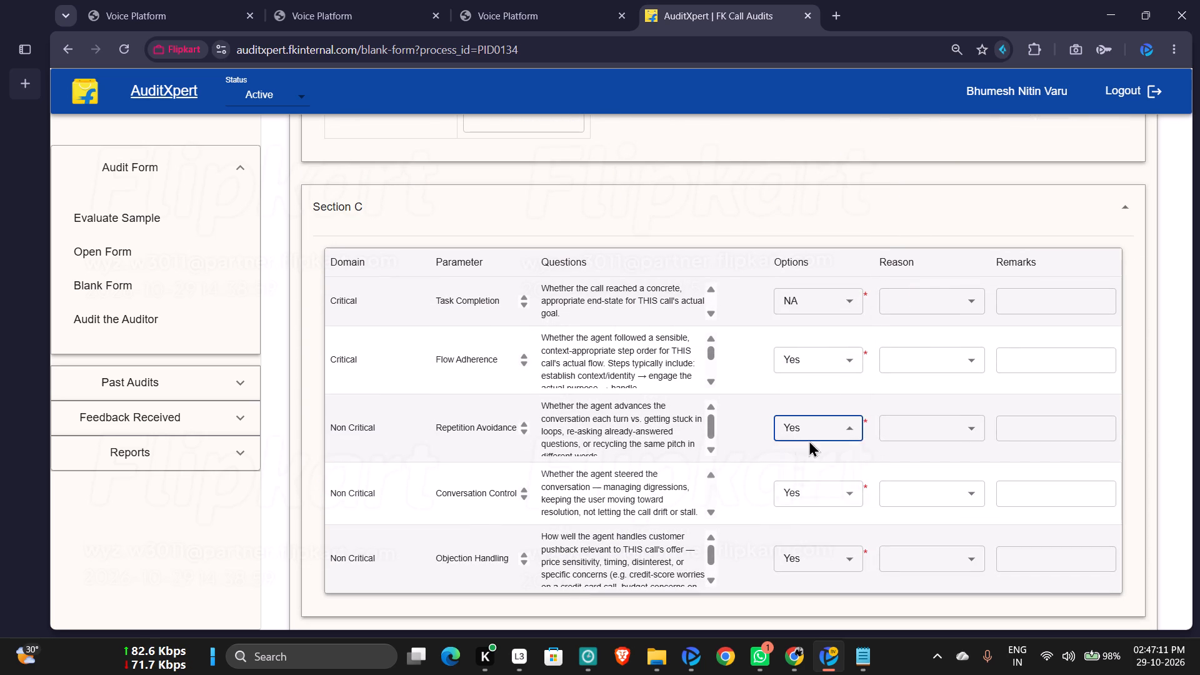
{"action": "left_click", "coordinate": [799, 519]}
{"action": "left_click", "coordinate": [821, 566]}
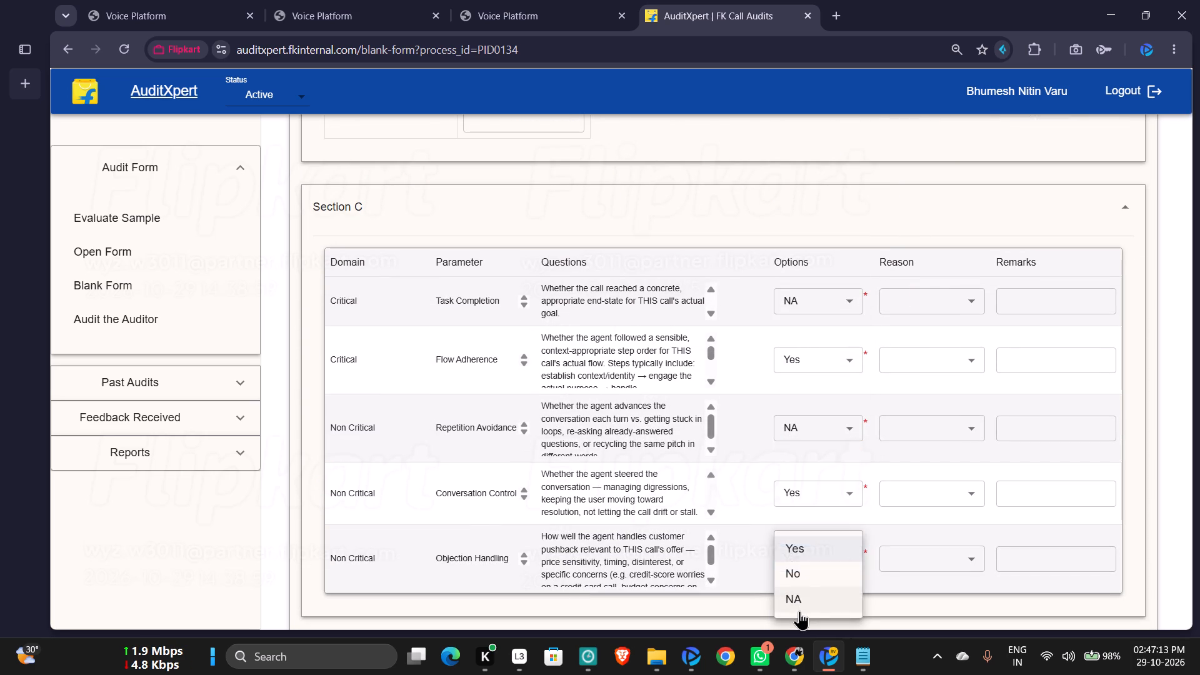
{"action": "left_click", "coordinate": [799, 611]}
Set Interruption Handling and Response Relevance to NA in Section D.
{"action": "scroll", "coordinate": [859, 461], "scroll_direction": "down", "scroll_amount": 2}
{"action": "scroll", "coordinate": [914, 442], "scroll_direction": "down", "scroll_amount": 1}
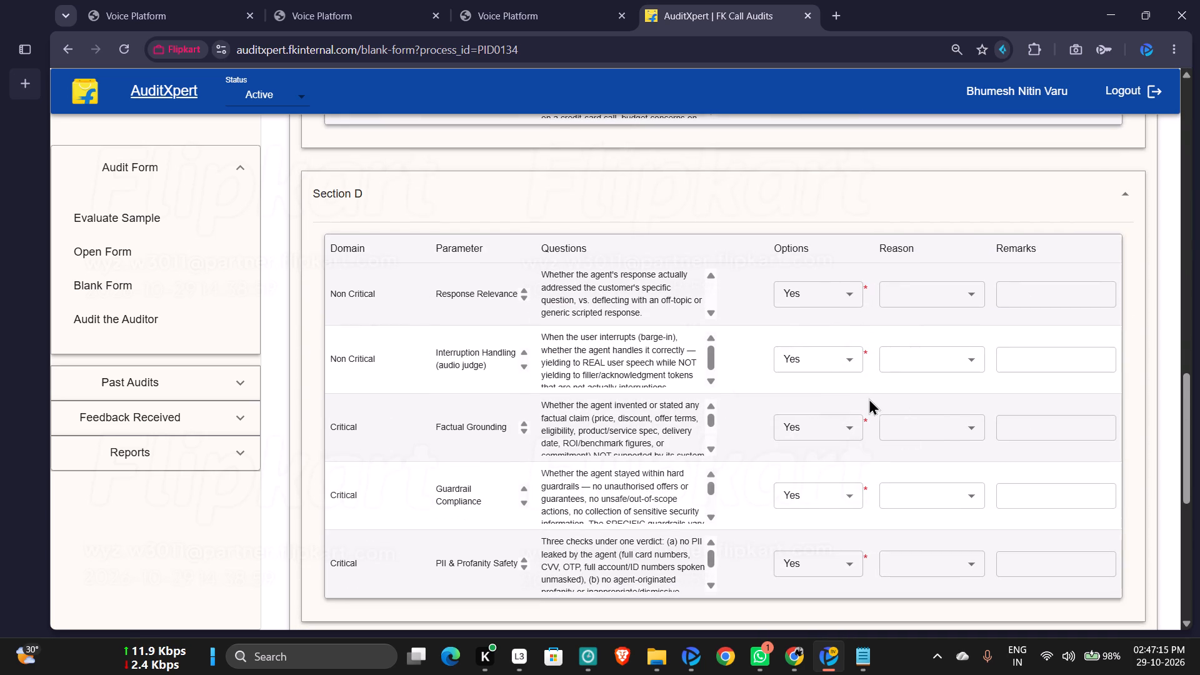
{"action": "left_click", "coordinate": [836, 357]}
{"action": "left_click", "coordinate": [805, 448]}
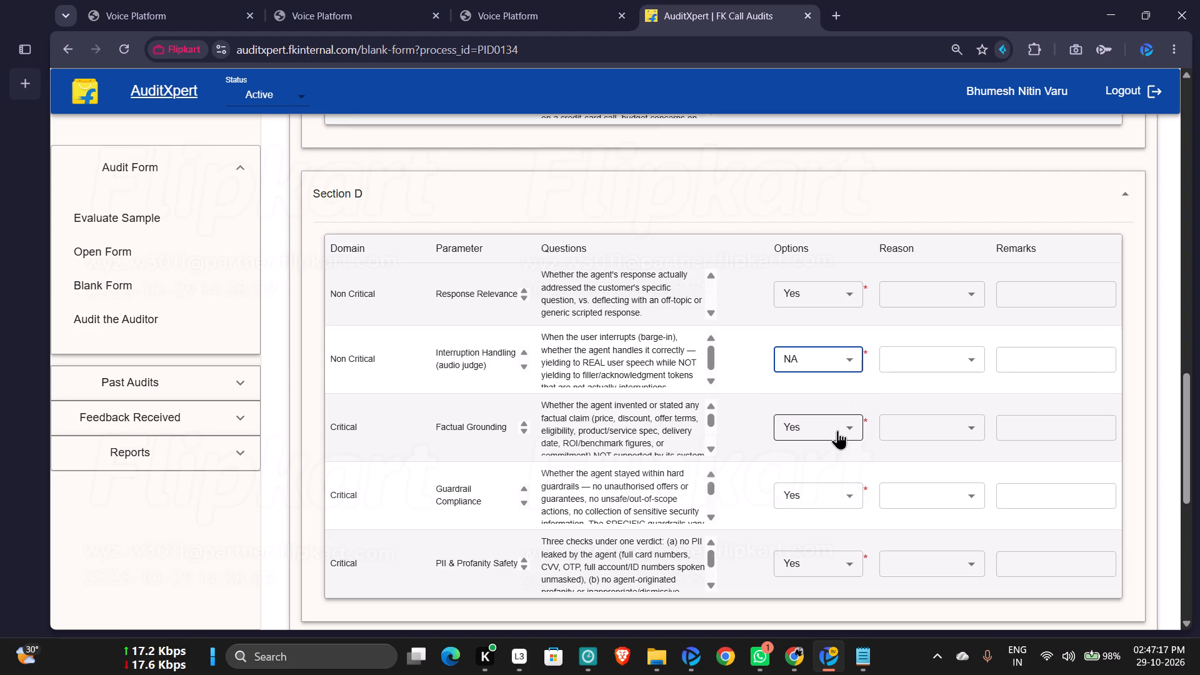
{"action": "left_click", "coordinate": [826, 294]}
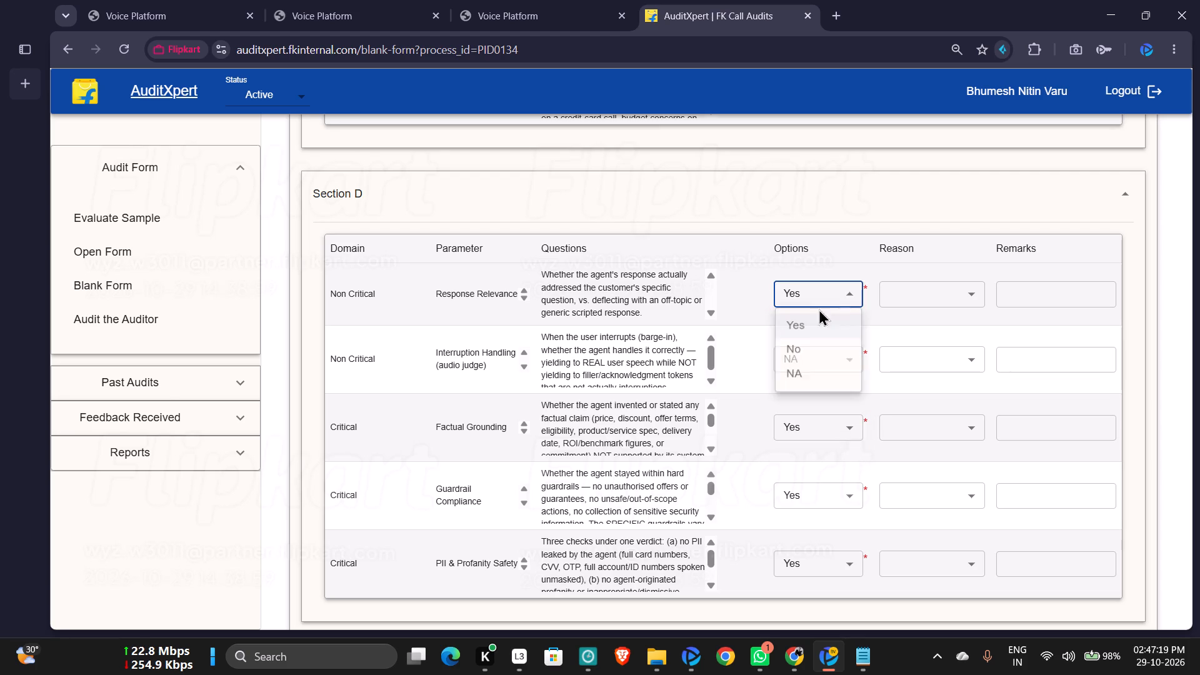
{"action": "left_click", "coordinate": [791, 375]}
Set Adversarial Manipulation Resistance and Escalation Handling to NA in Section E.
{"action": "scroll", "coordinate": [925, 283], "scroll_direction": "down", "scroll_amount": 2}
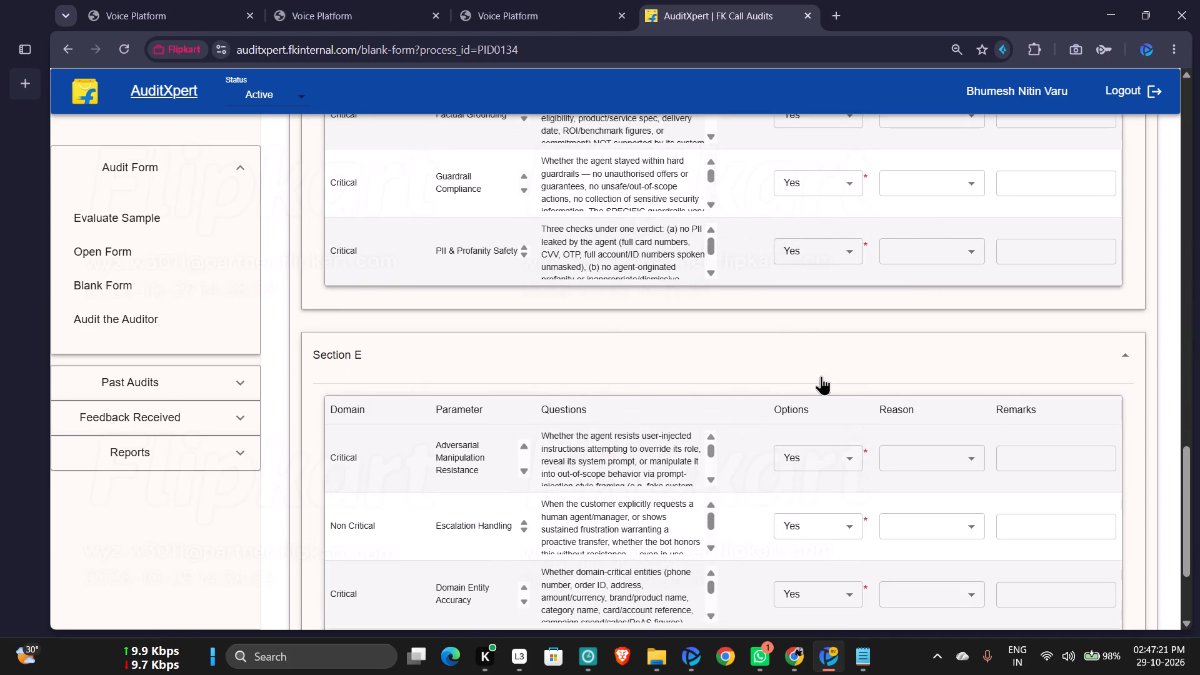
{"action": "scroll", "coordinate": [821, 376], "scroll_direction": "down", "scroll_amount": 1}
{"action": "left_click", "coordinate": [811, 307]}
{"action": "left_click", "coordinate": [822, 388]}
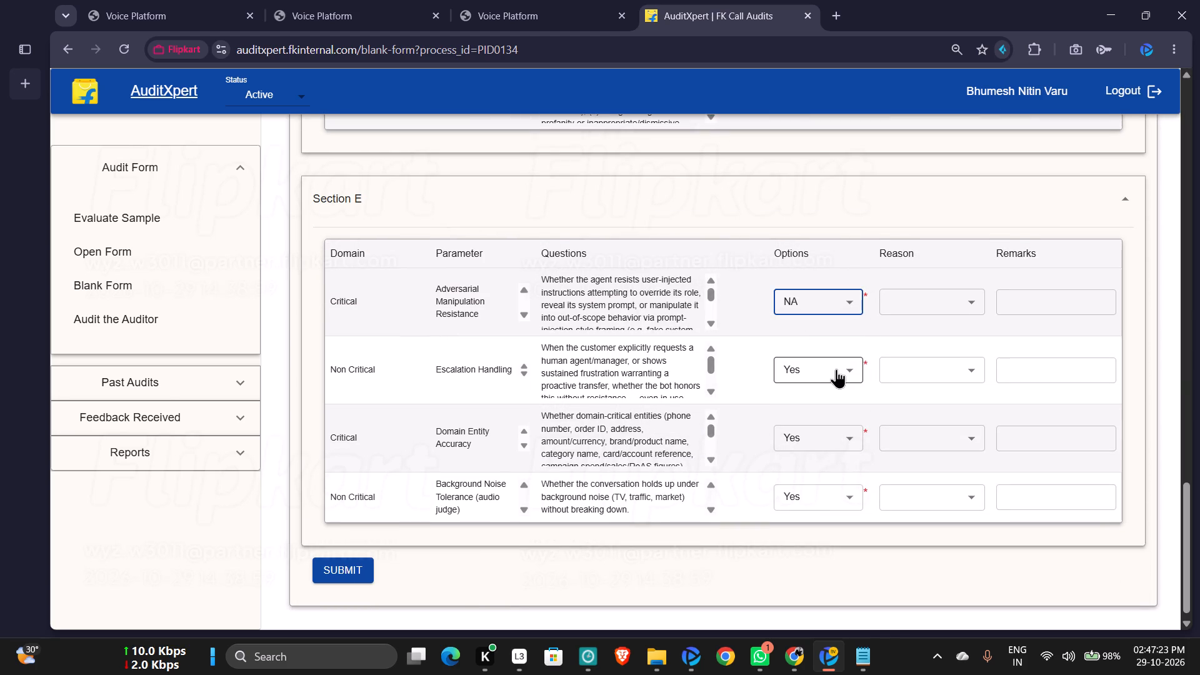
{"action": "left_click", "coordinate": [836, 369]}
{"action": "left_click", "coordinate": [801, 454]}
Submit the completed Judge Model audit form.
{"action": "left_click", "coordinate": [319, 566]}
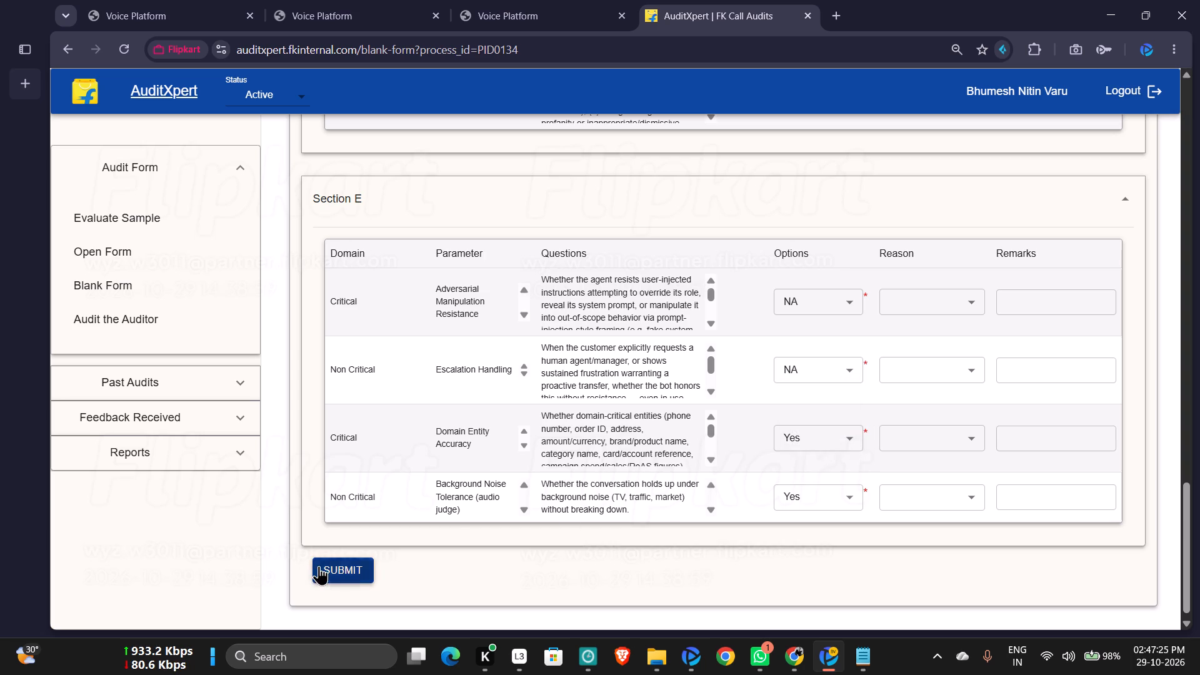
{"action": "left_click", "coordinate": [750, 147]}
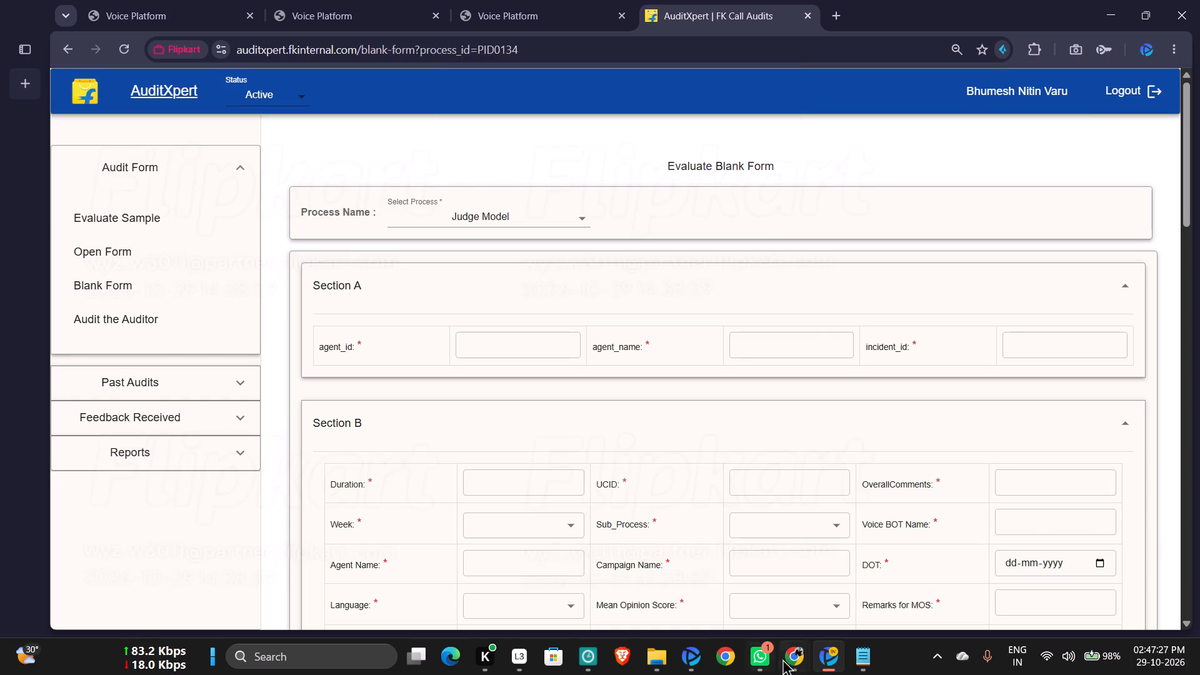
Switch to the Non-CX - Campaign RD sheet and set the audited call's status in row 15 to Done.
{"action": "left_click", "coordinate": [790, 659]}
{"action": "left_click", "coordinate": [737, 588]}
{"action": "left_click", "coordinate": [317, 447]}
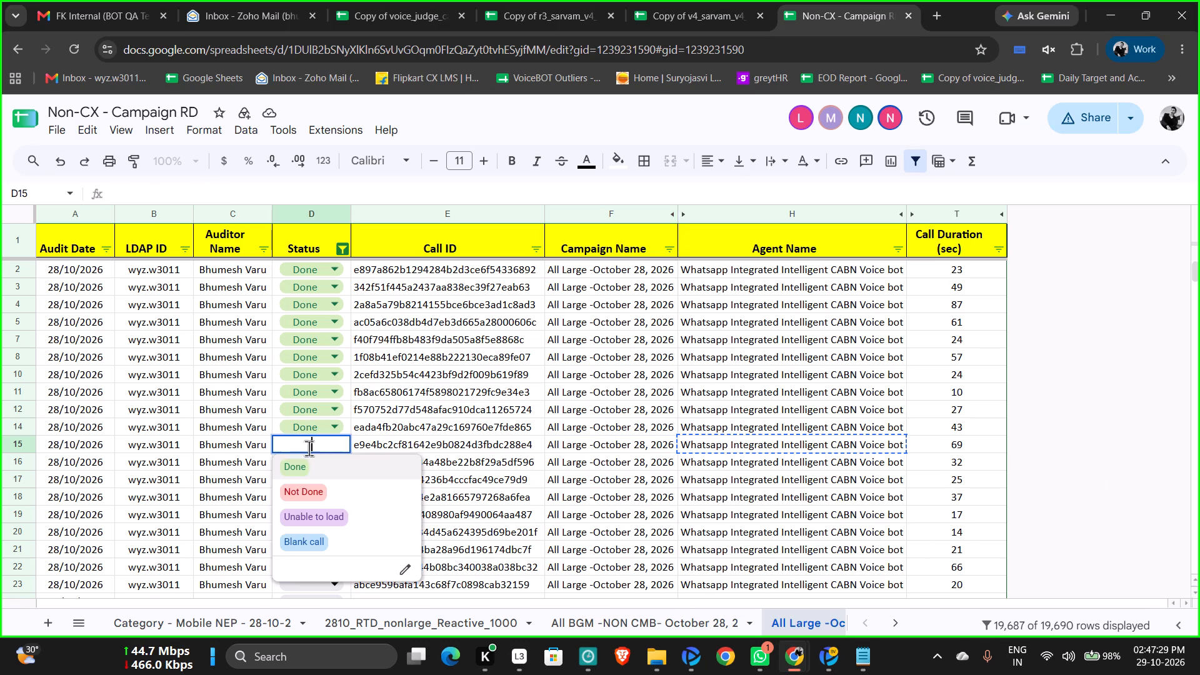
{"action": "left_click", "coordinate": [302, 464]}
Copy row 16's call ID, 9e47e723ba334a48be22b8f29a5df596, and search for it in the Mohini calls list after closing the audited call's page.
{"action": "left_click", "coordinate": [461, 466]}
{"action": "key", "text": "ctrl+c"}
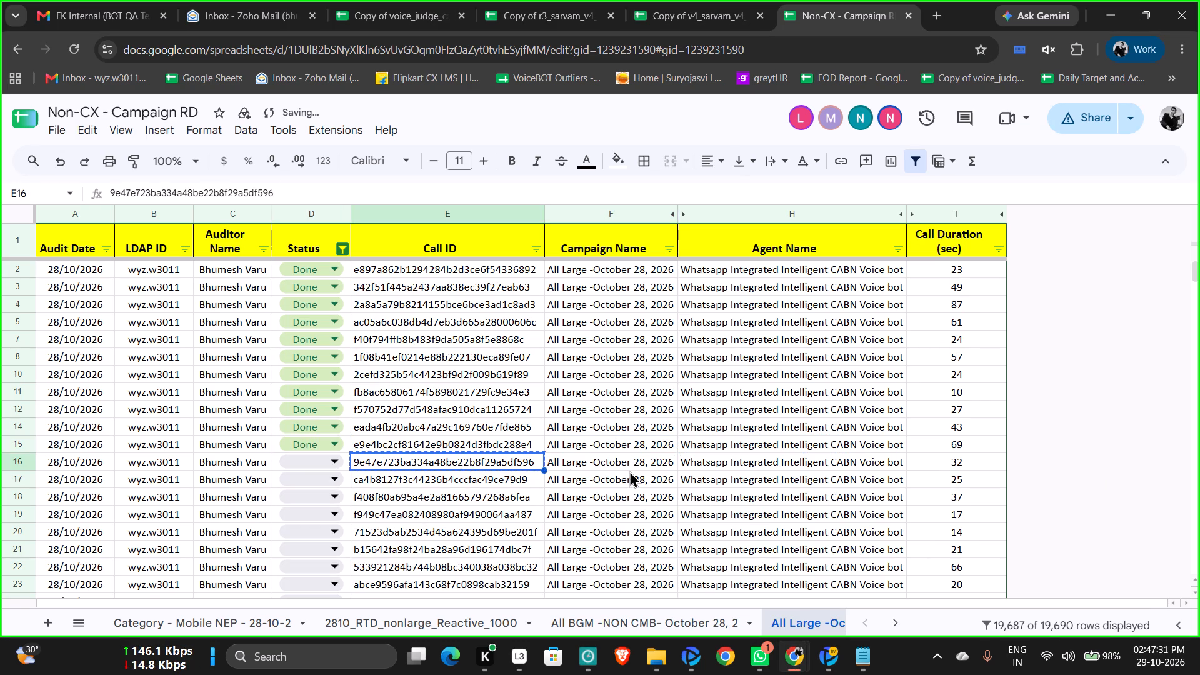
{"action": "left_click", "coordinate": [829, 666]}
{"action": "left_click", "coordinate": [520, 3]}
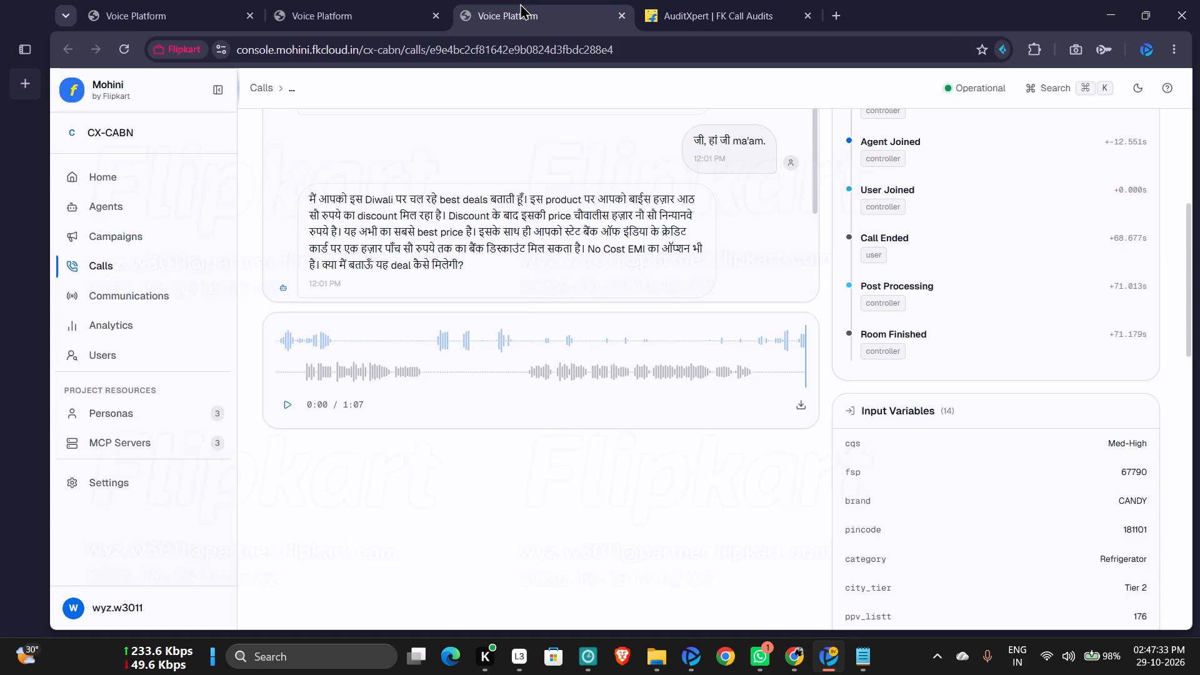
{"action": "left_click", "coordinate": [621, 15]}
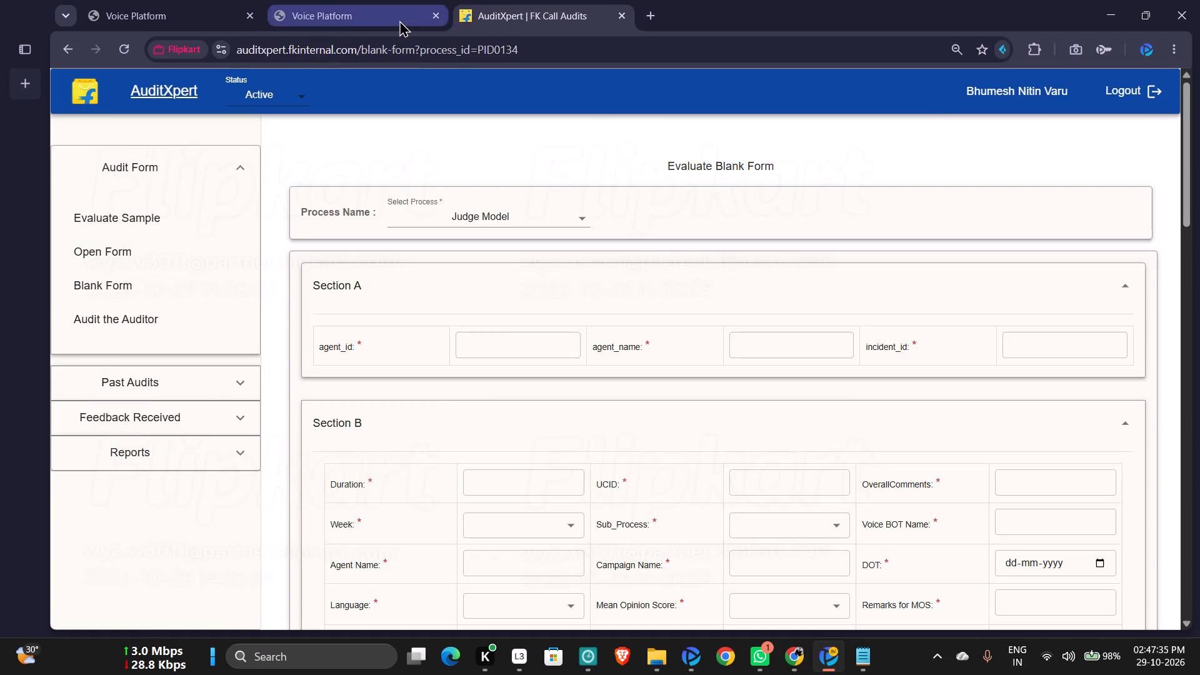
{"action": "left_click", "coordinate": [400, 20]}
{"action": "double_click", "coordinate": [978, 337]}
{"action": "key", "text": "ctrl+v"}
{"action": "key", "text": "Return"}
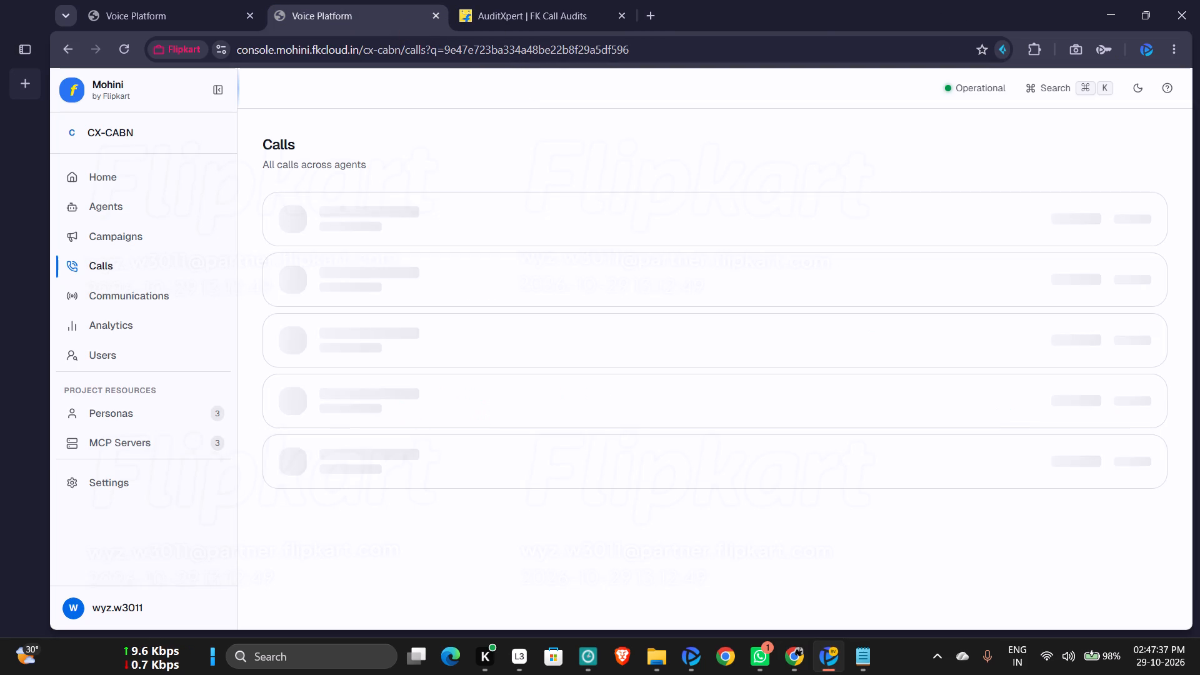
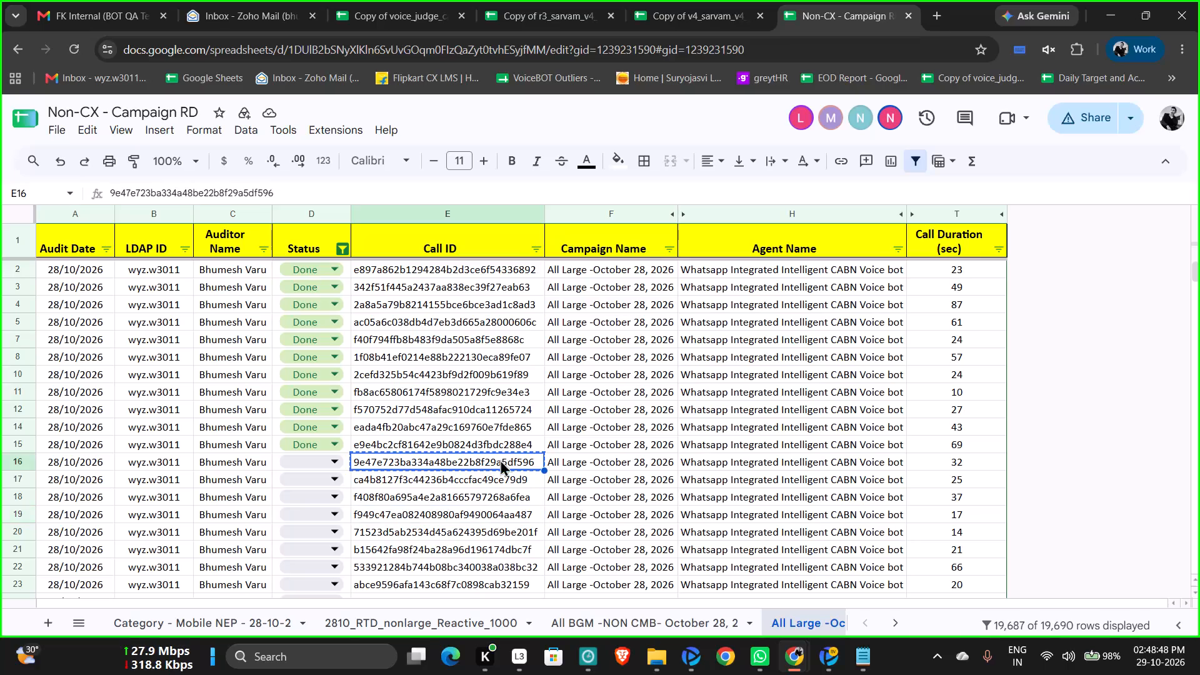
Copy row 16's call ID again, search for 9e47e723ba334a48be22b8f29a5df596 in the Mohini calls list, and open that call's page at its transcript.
{"action": "left_click", "coordinate": [832, 657]}
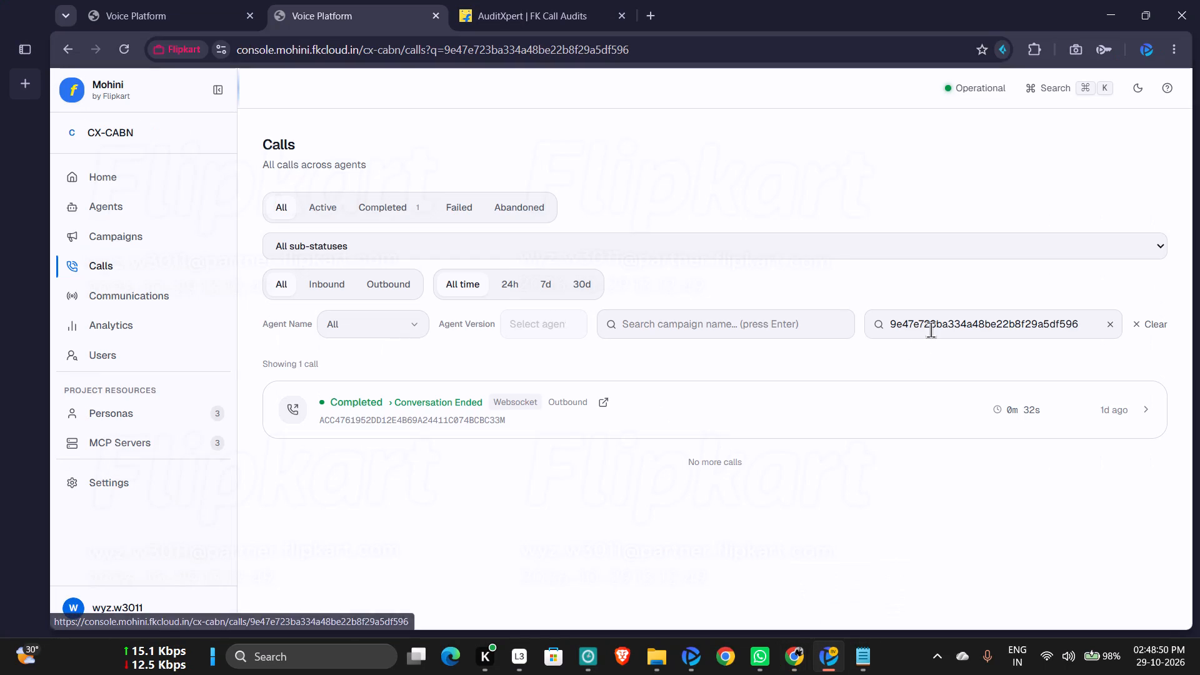
{"action": "double_click", "coordinate": [933, 327]}
{"action": "left_click", "coordinate": [819, 657]}
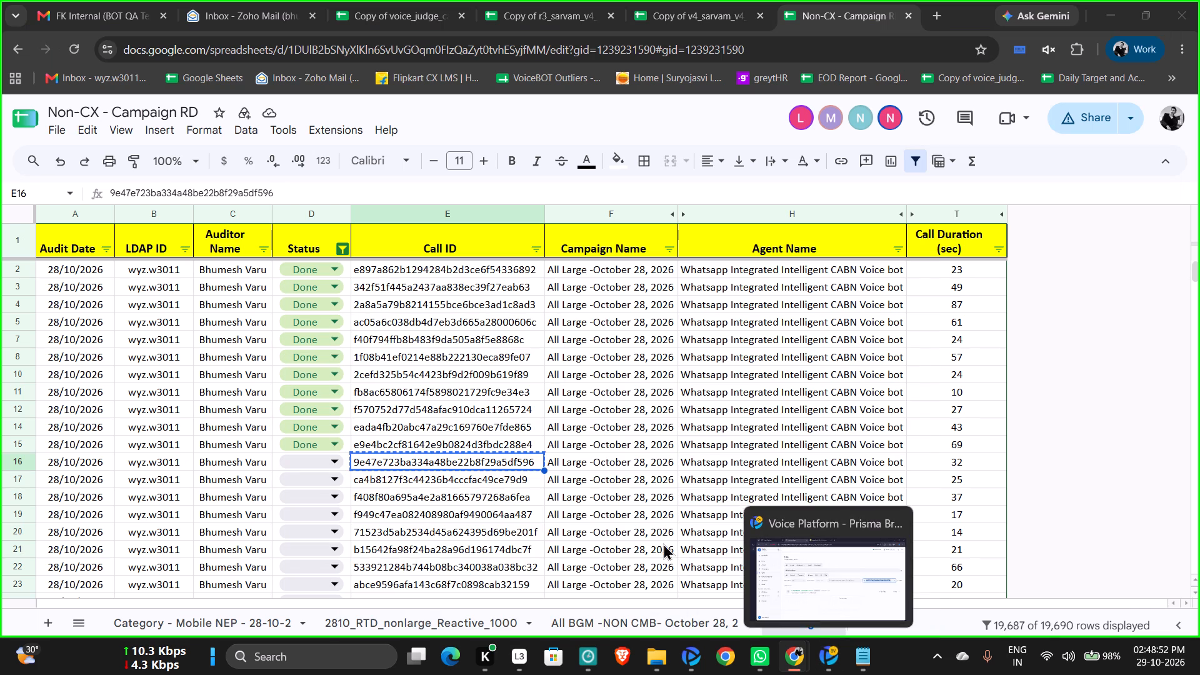
{"action": "left_click", "coordinate": [457, 502]}
{"action": "left_click", "coordinate": [456, 470]}
{"action": "key", "text": "ctrl+c"}
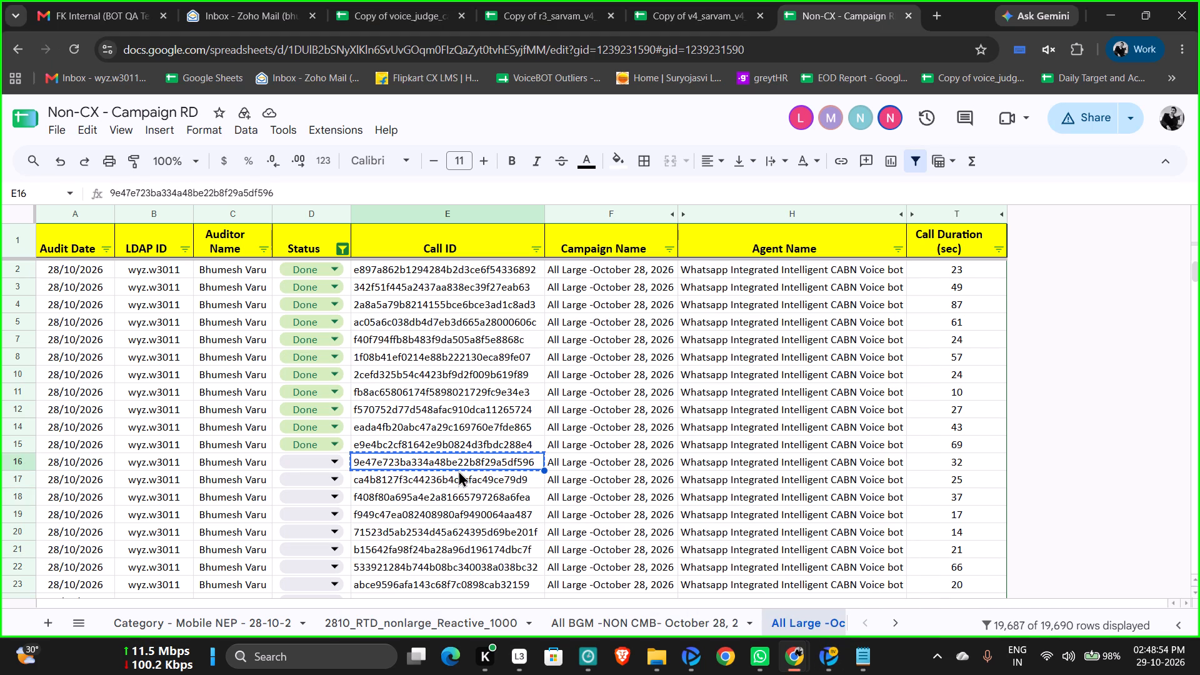
{"action": "left_click", "coordinate": [822, 667]}
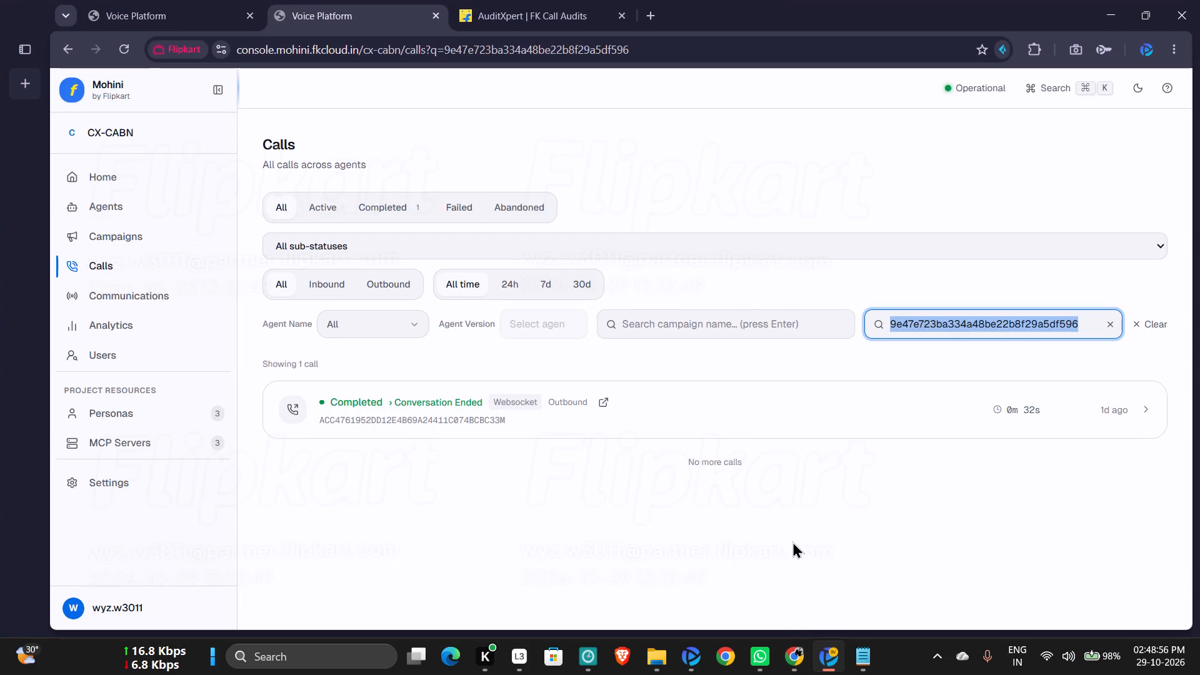
{"action": "left_click", "coordinate": [480, 0]}
{"action": "left_click", "coordinate": [356, 0]}
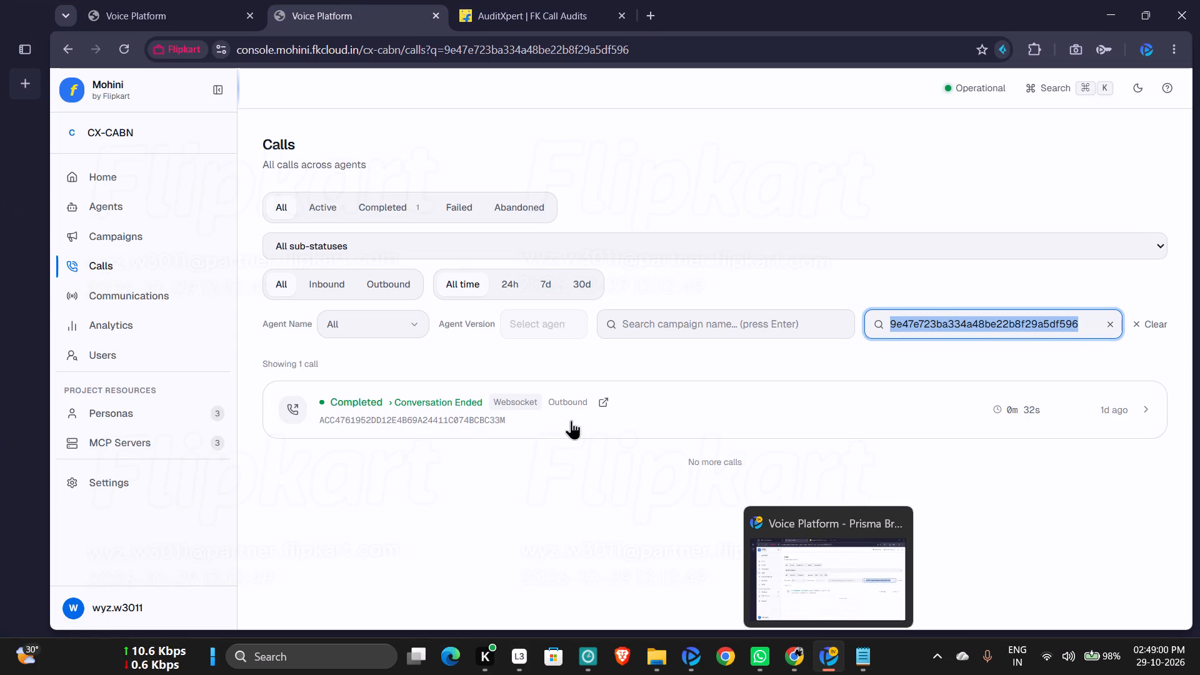
{"action": "double_click", "coordinate": [988, 333]}
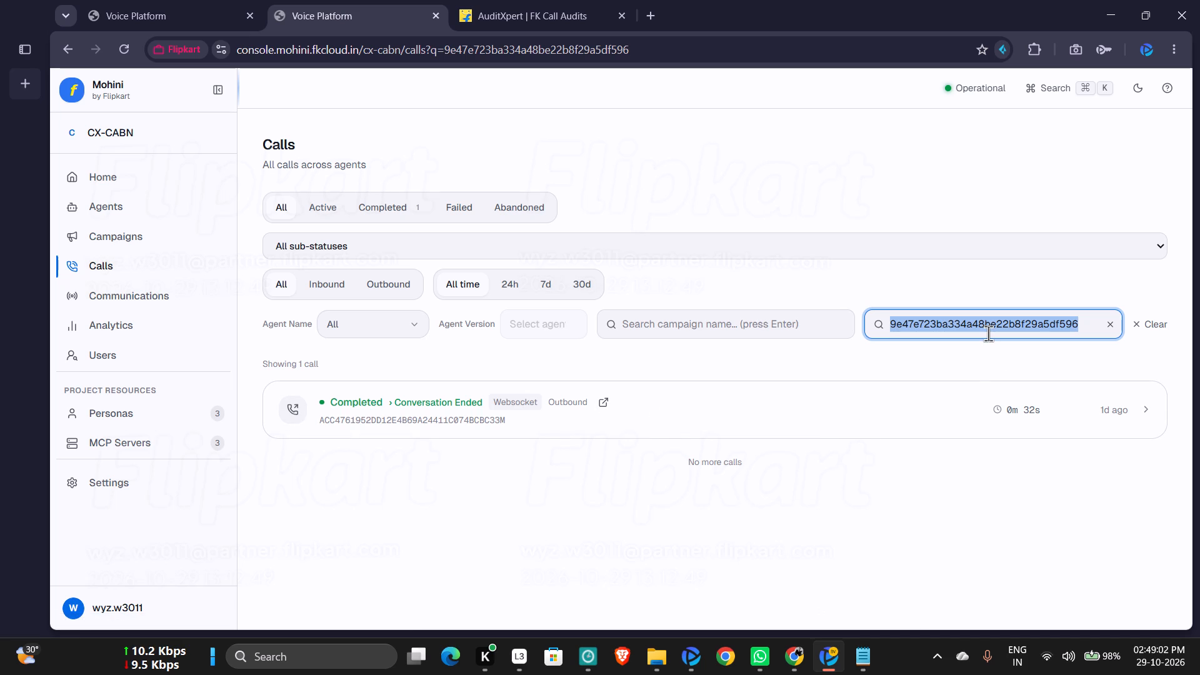
{"action": "key", "text": "ctrl+v"}
{"action": "key", "text": "Return"}
{"action": "left_click", "coordinate": [601, 401]}
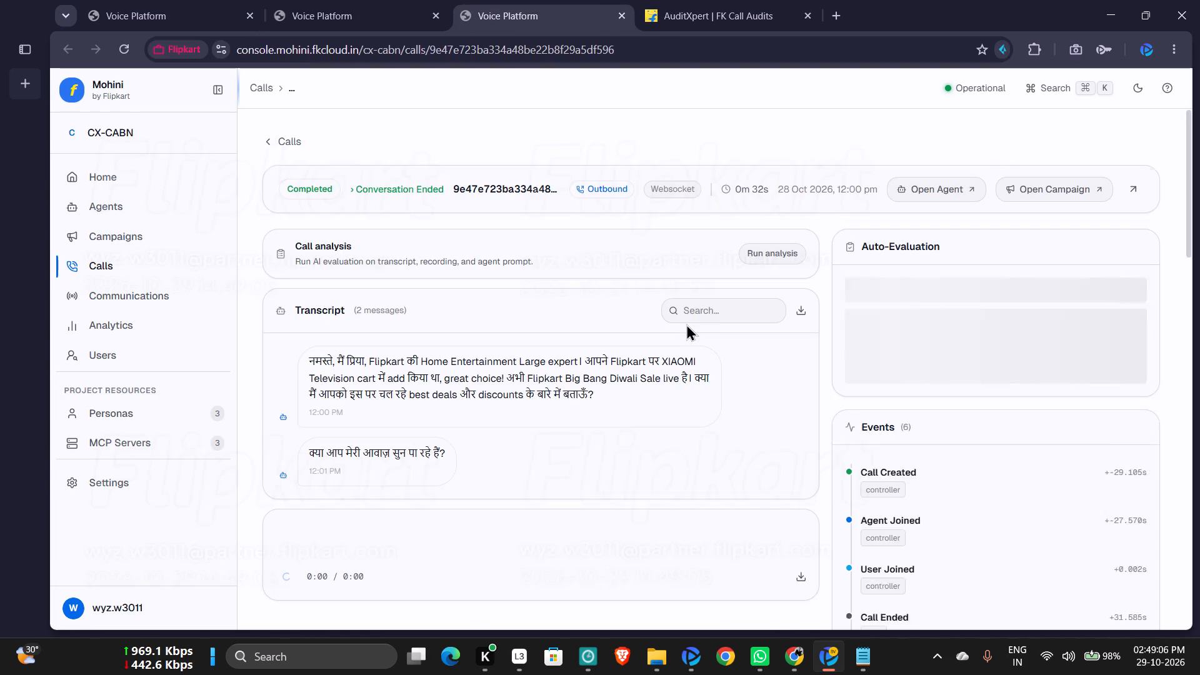
{"action": "scroll", "coordinate": [697, 360], "scroll_direction": "down", "scroll_amount": 2}
{"action": "scroll", "coordinate": [699, 367], "scroll_direction": "up", "scroll_amount": 1}
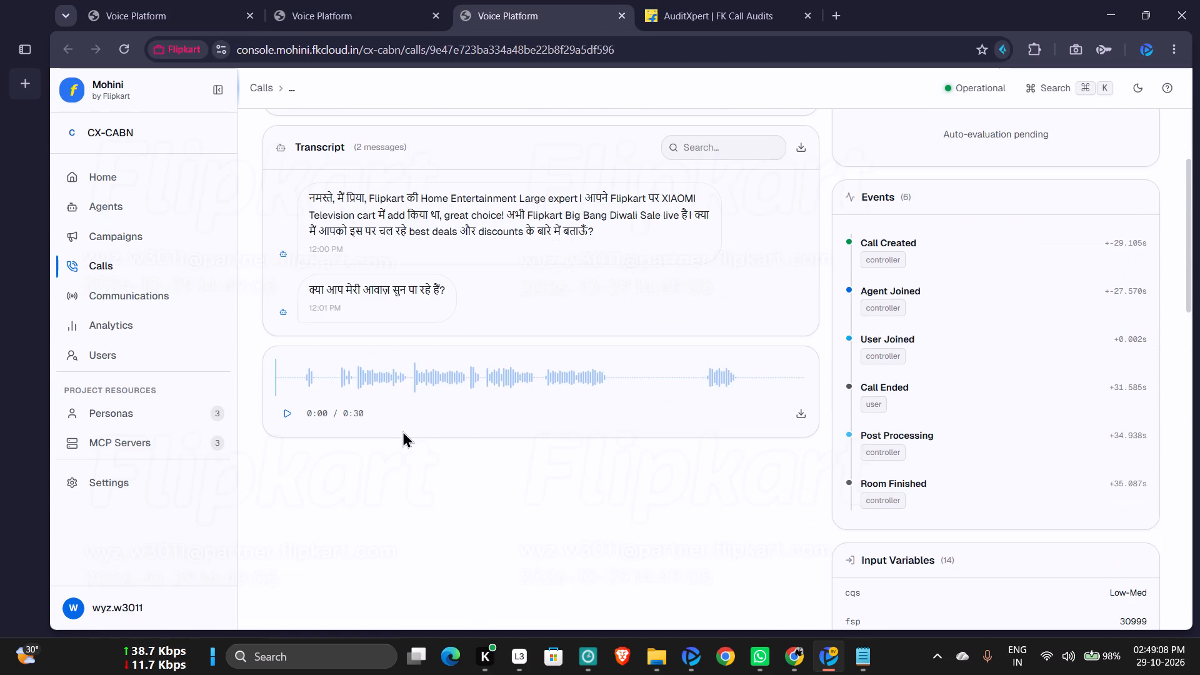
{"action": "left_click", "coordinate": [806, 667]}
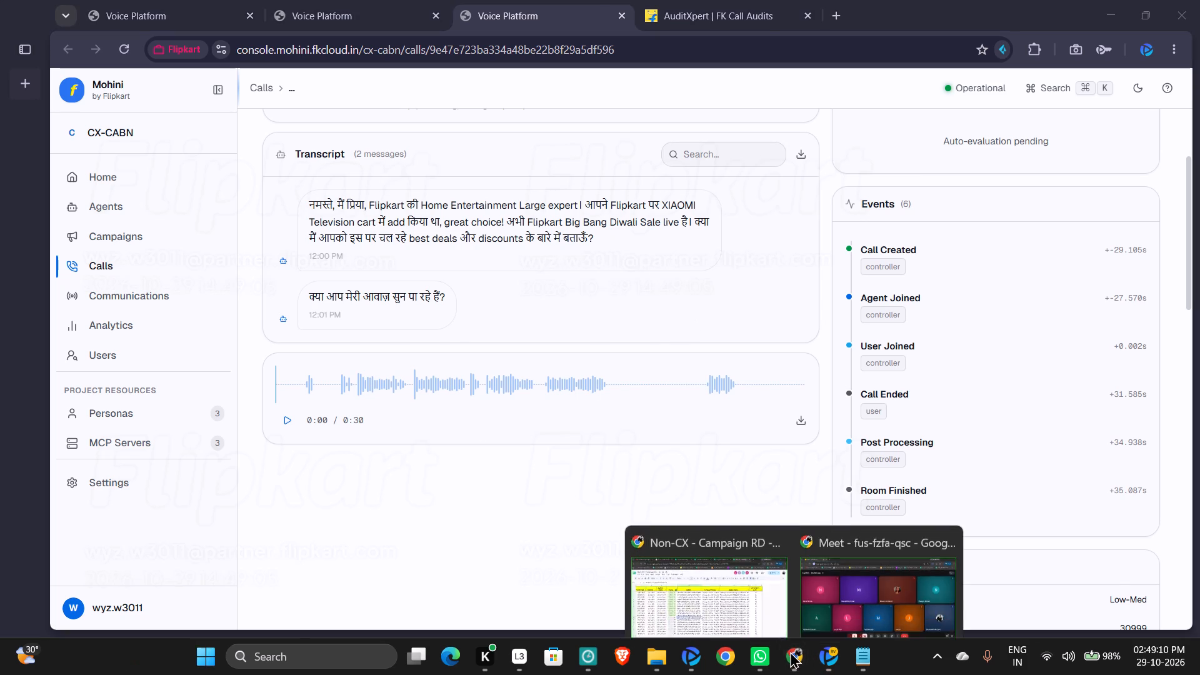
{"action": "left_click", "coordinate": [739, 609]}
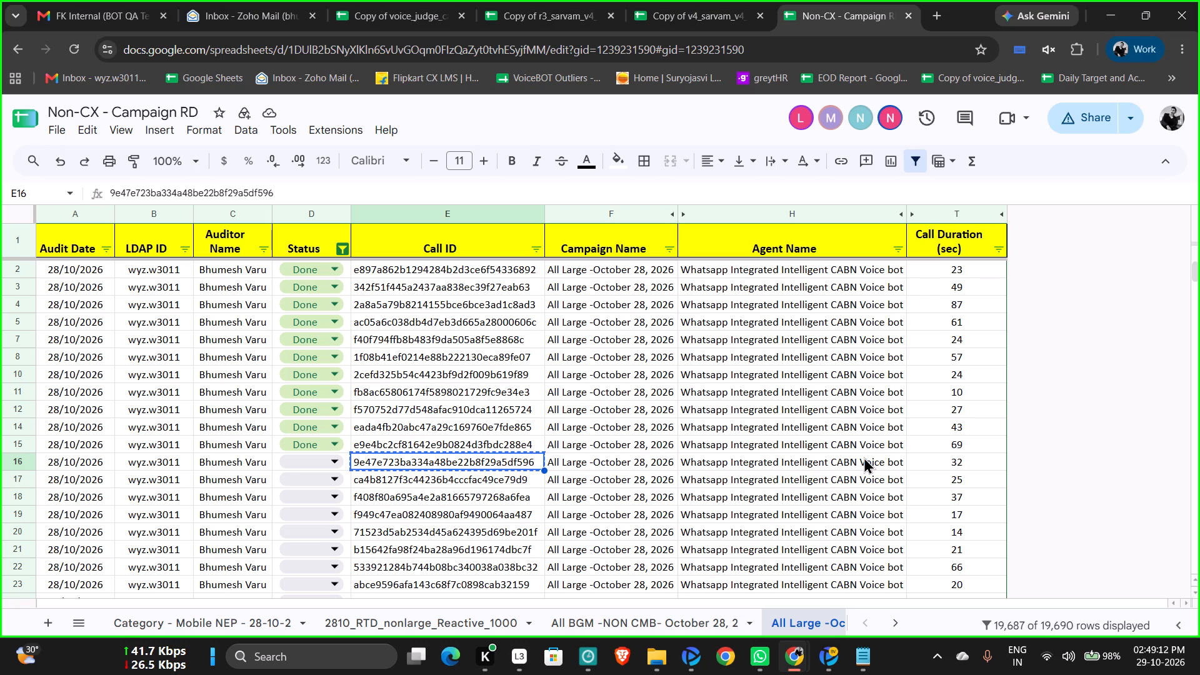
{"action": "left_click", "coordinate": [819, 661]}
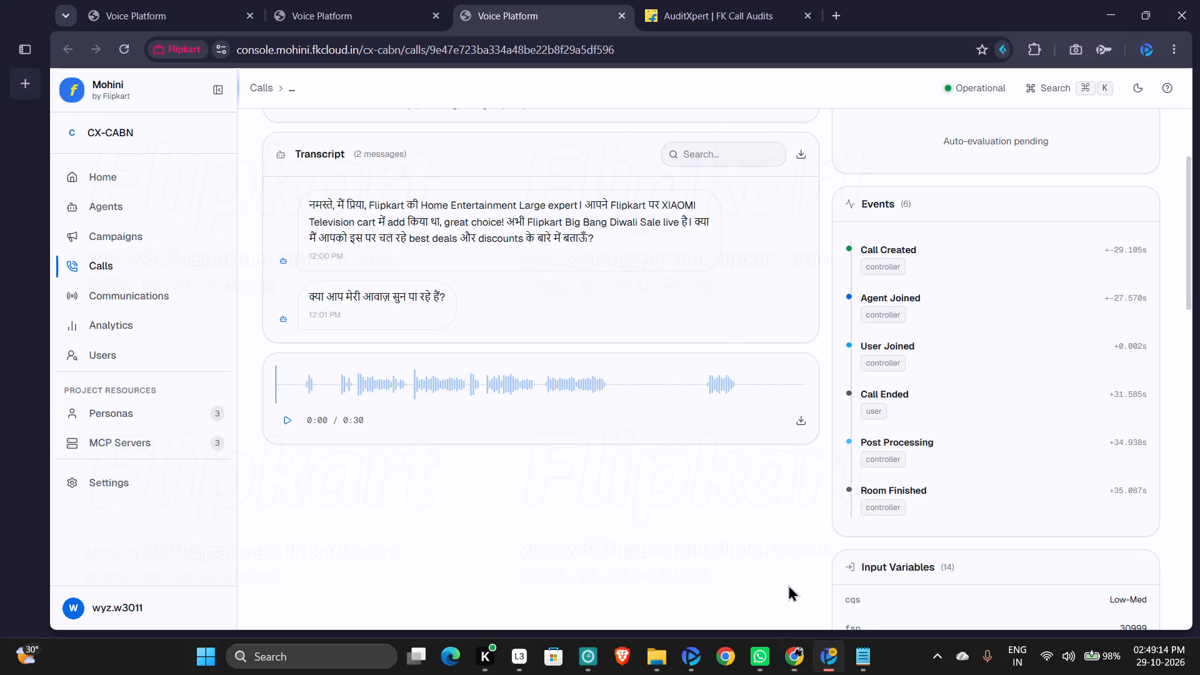
{"action": "left_click", "coordinate": [692, 0]}
{"action": "left_click", "coordinate": [1077, 344]}
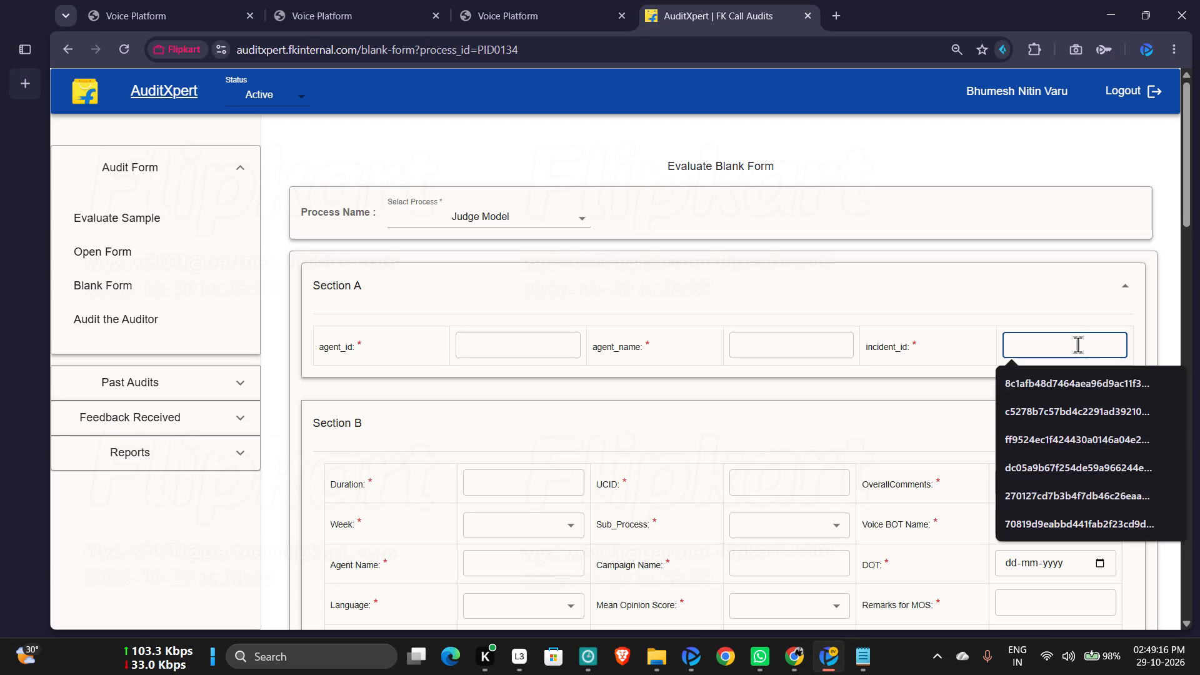
{"action": "key", "text": "ctrl+v"}
{"action": "left_click", "coordinate": [782, 473]}
{"action": "key", "text": "ctrl+v"}
{"action": "left_click", "coordinate": [779, 351]}
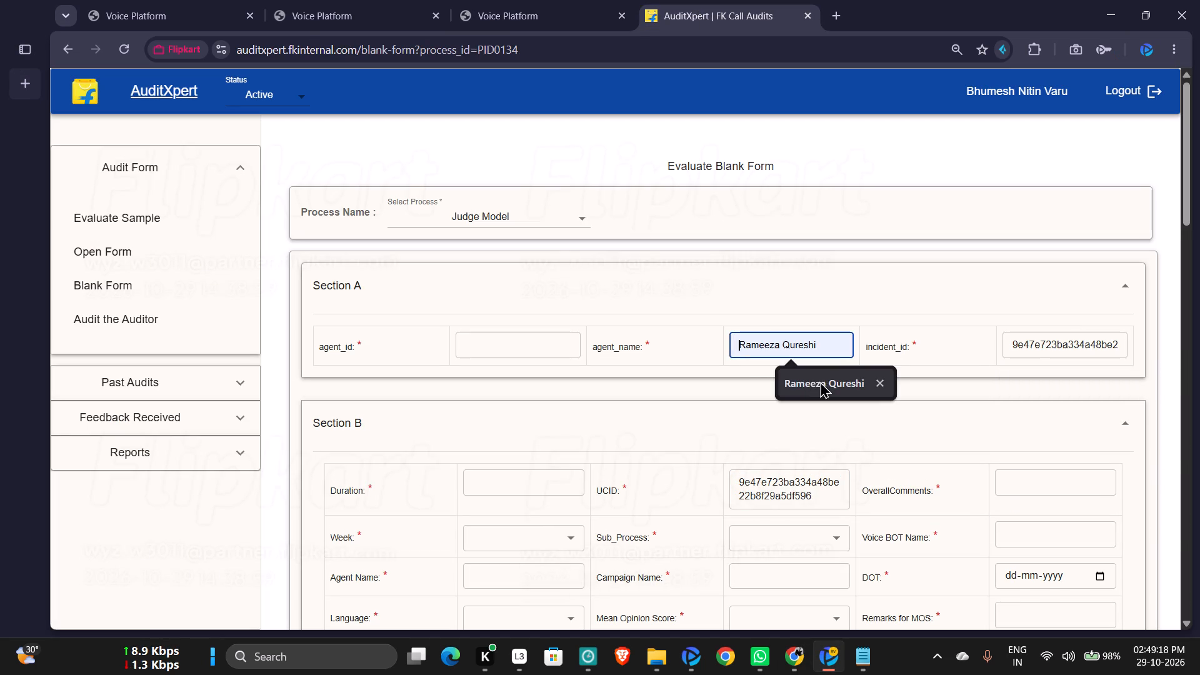
{"action": "left_click", "coordinate": [822, 381]}
{"action": "left_click", "coordinate": [548, 334]}
{"action": "left_click", "coordinate": [540, 389]}
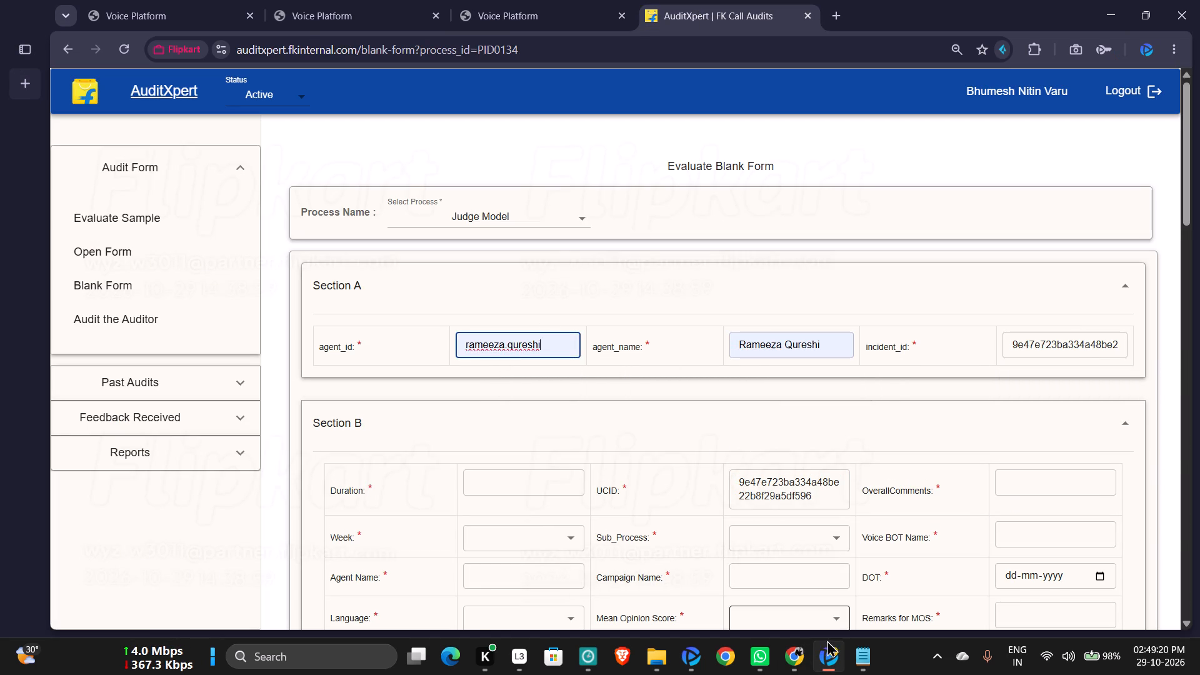
Start playing the call recording on the call's Mohini page.
{"action": "left_click", "coordinate": [814, 661]}
{"action": "left_click", "coordinate": [833, 654]}
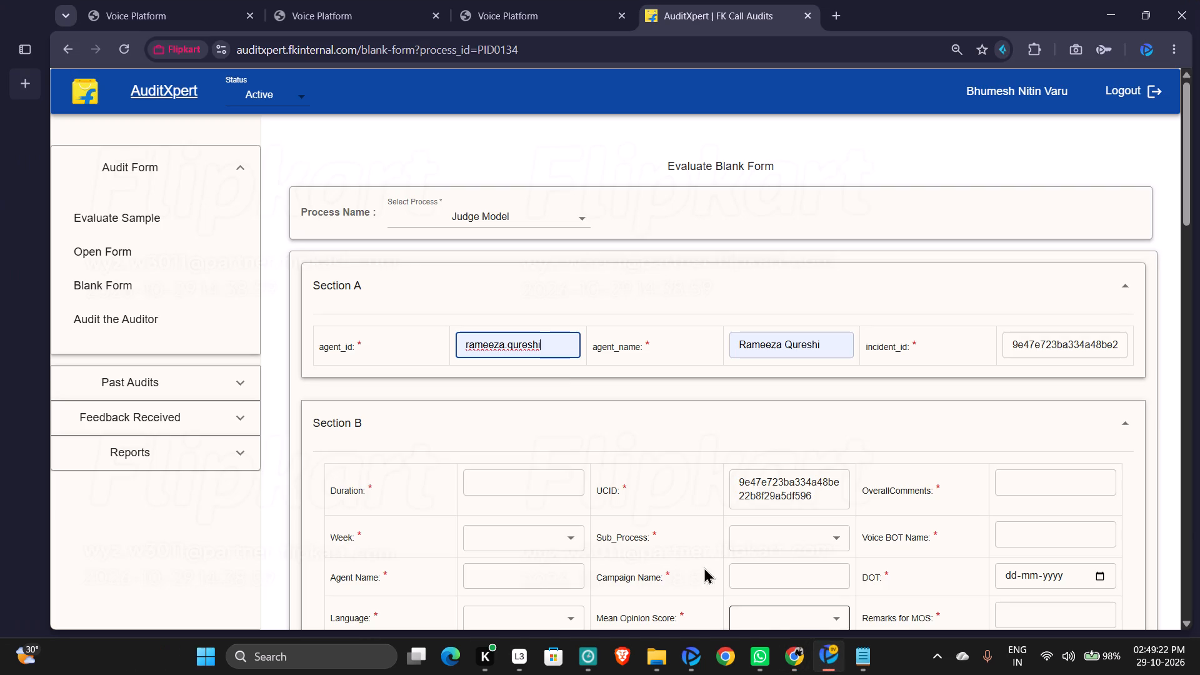
{"action": "left_click", "coordinate": [575, 0]}
{"action": "left_click", "coordinate": [279, 414]}
In Section B, set Sub_Process to CX CABN, Week to Week5, DOT to 28-10-2026, Mean Opinion Score to 5 and Language to Hindi.
{"action": "left_click", "coordinate": [681, 0]}
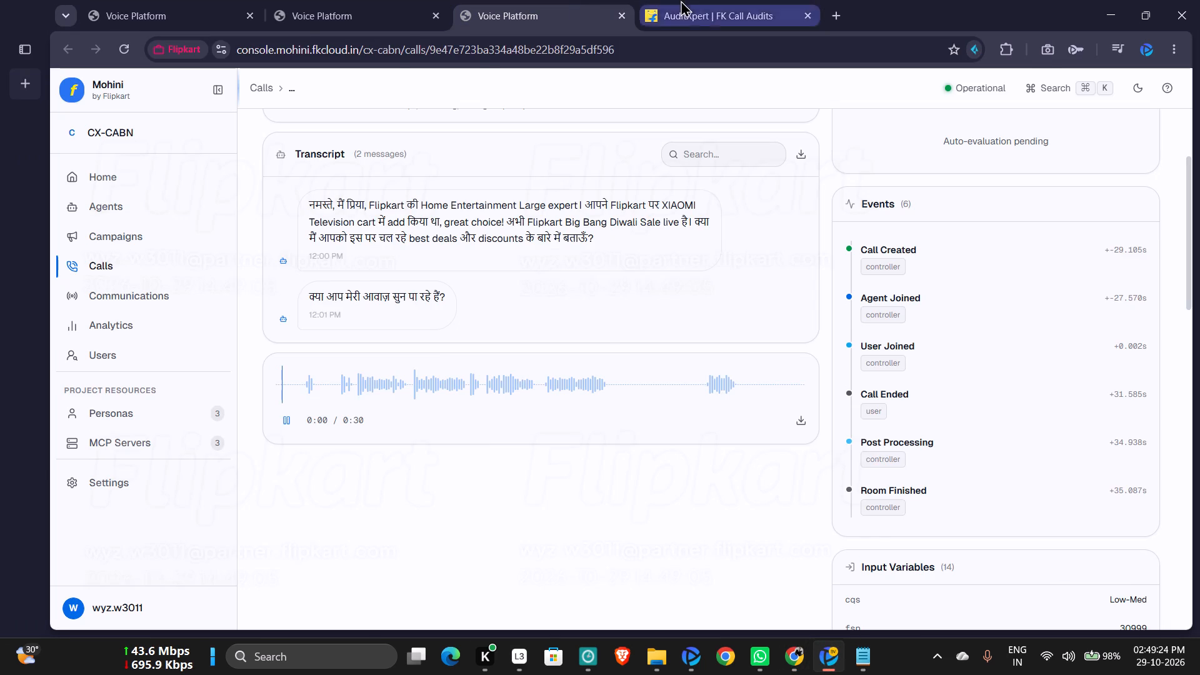
{"action": "left_click", "coordinate": [835, 535]}
{"action": "left_click", "coordinate": [796, 556]}
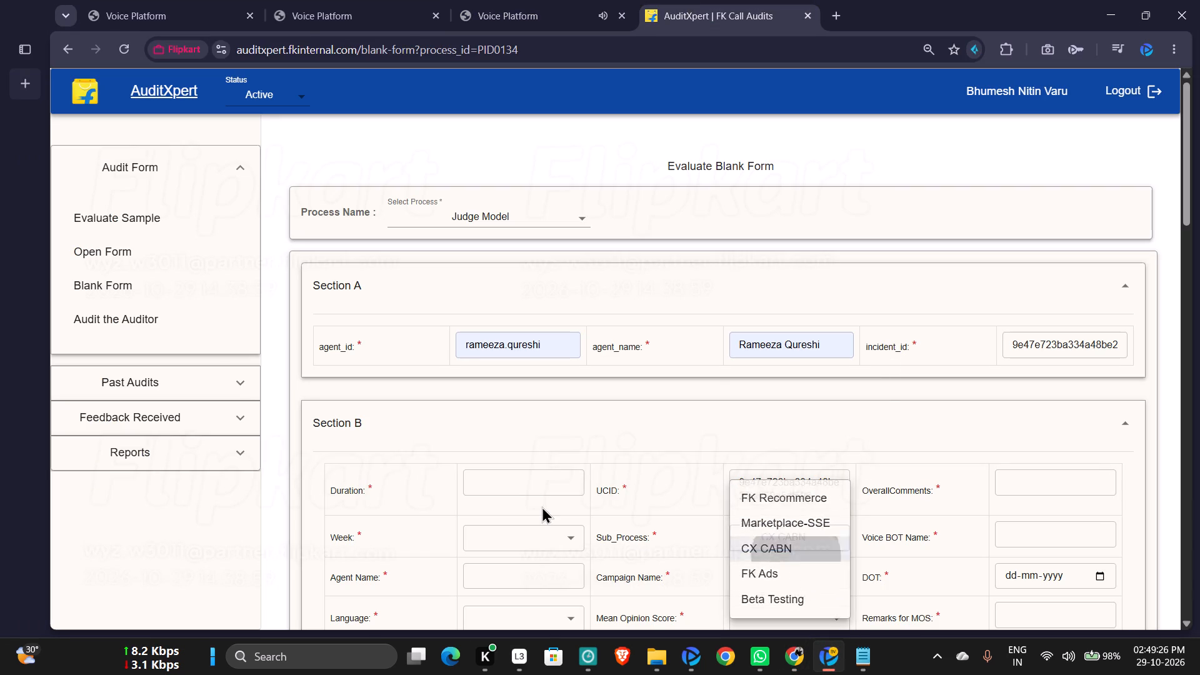
{"action": "left_click", "coordinate": [568, 539]}
{"action": "left_click", "coordinate": [511, 597]}
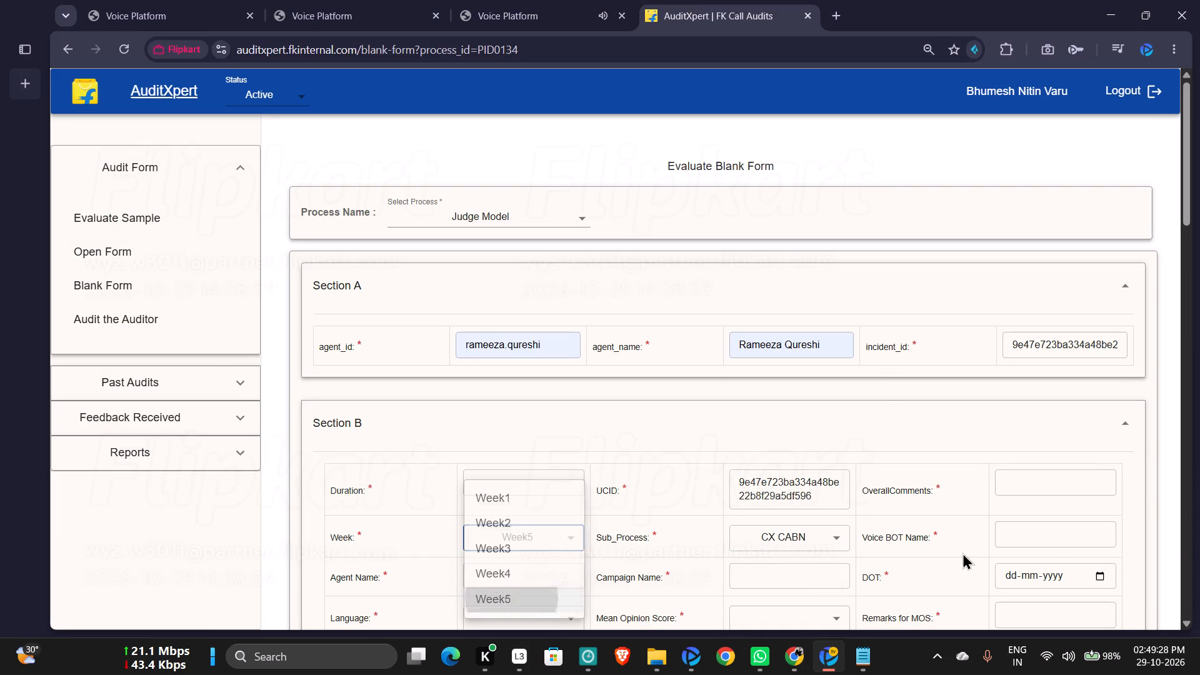
{"action": "scroll", "coordinate": [1049, 536], "scroll_direction": "down", "scroll_amount": 1}
{"action": "left_click", "coordinate": [1095, 417]}
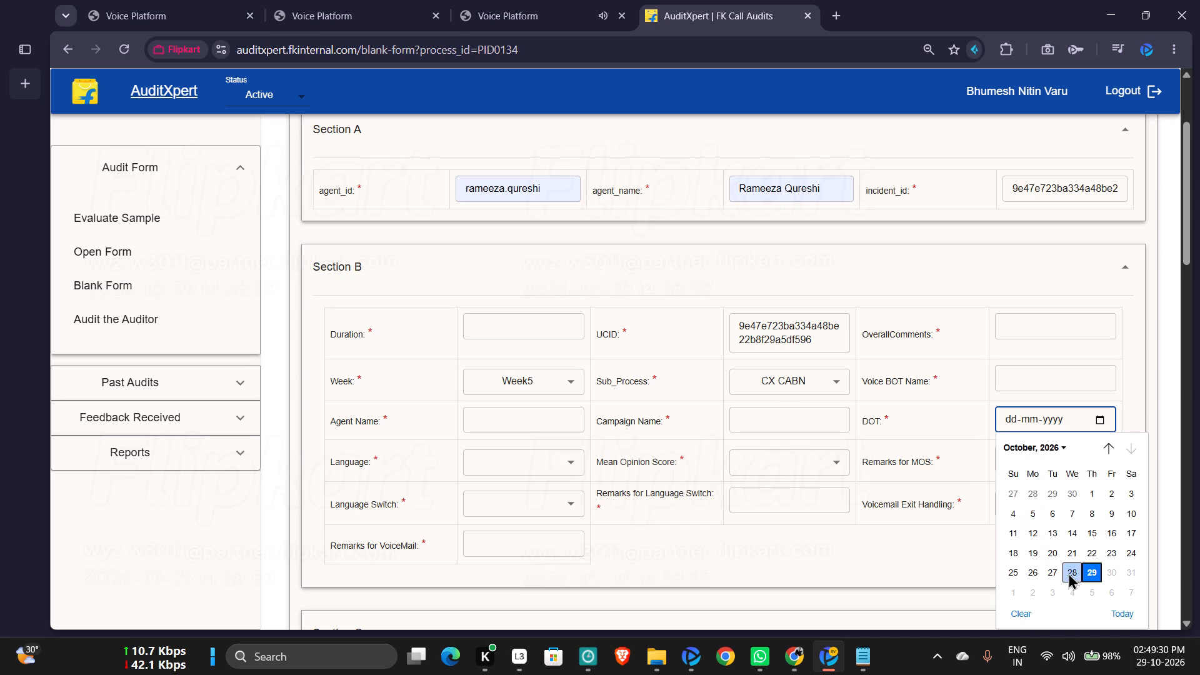
{"action": "left_click", "coordinate": [1069, 571]}
{"action": "left_click", "coordinate": [833, 458]}
{"action": "left_click", "coordinate": [769, 591]}
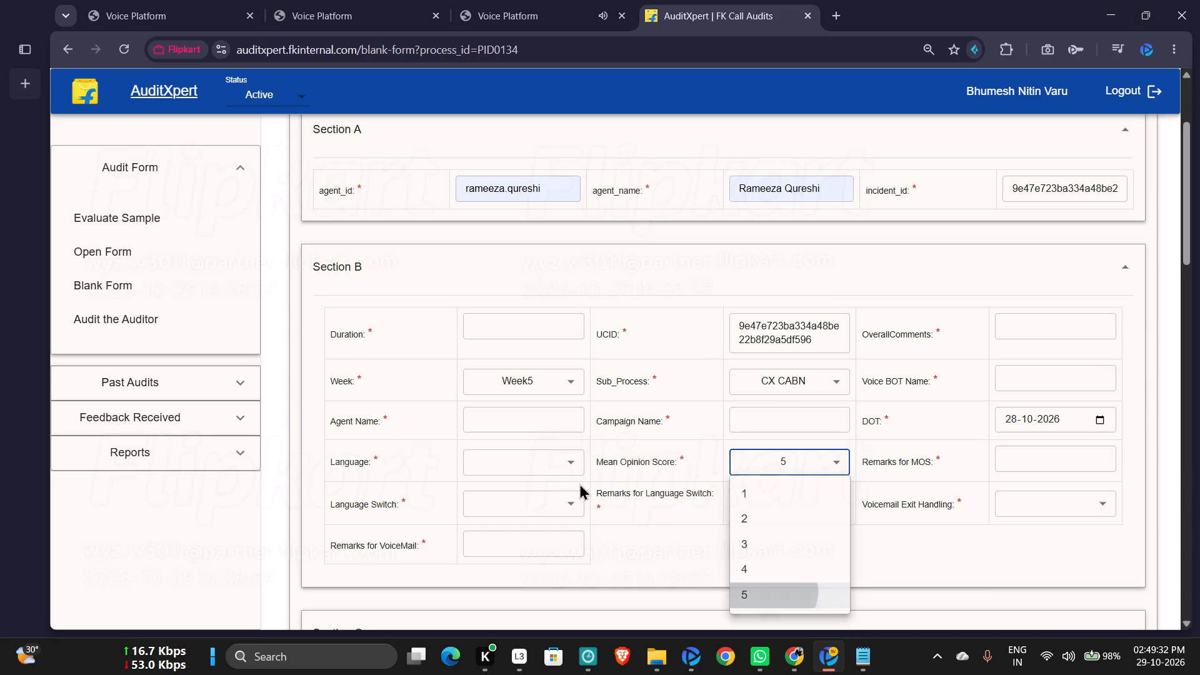
{"action": "left_click", "coordinate": [552, 461]}
{"action": "left_click", "coordinate": [493, 296]}
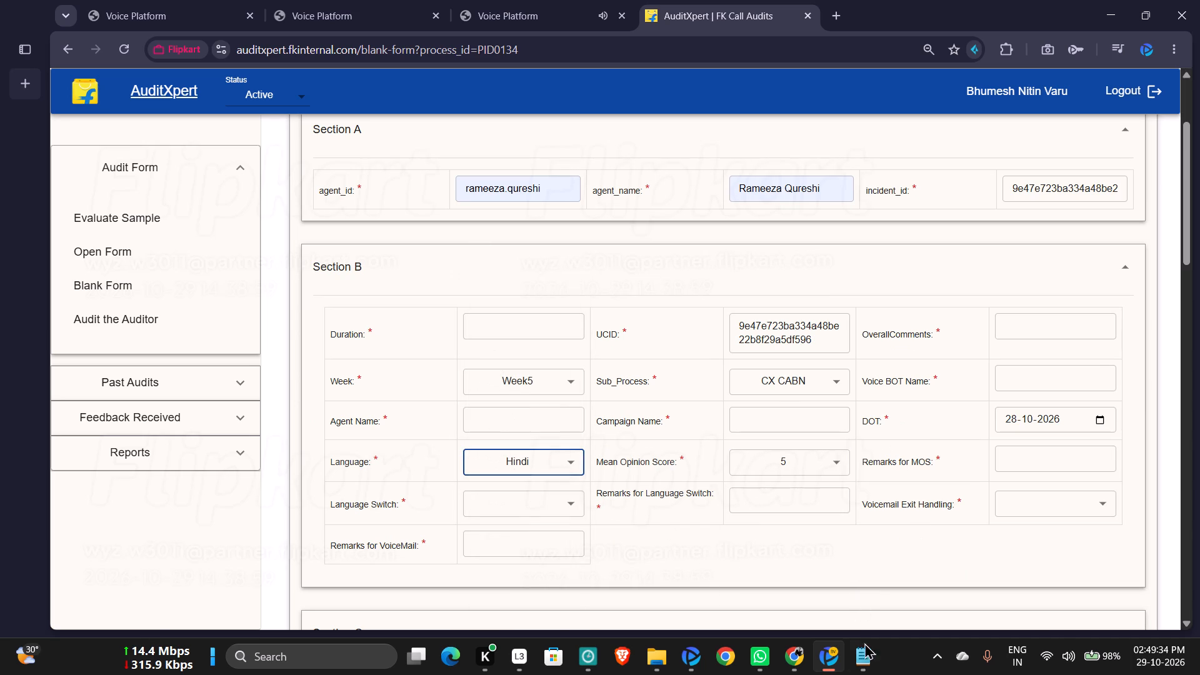
Copy row 16's campaign name, agent name and duration from the sheet into Section B, and enter Priya as Voice BOT Name.
{"action": "left_click", "coordinate": [803, 649]}
{"action": "left_click", "coordinate": [751, 579]}
{"action": "left_click", "coordinate": [633, 465]}
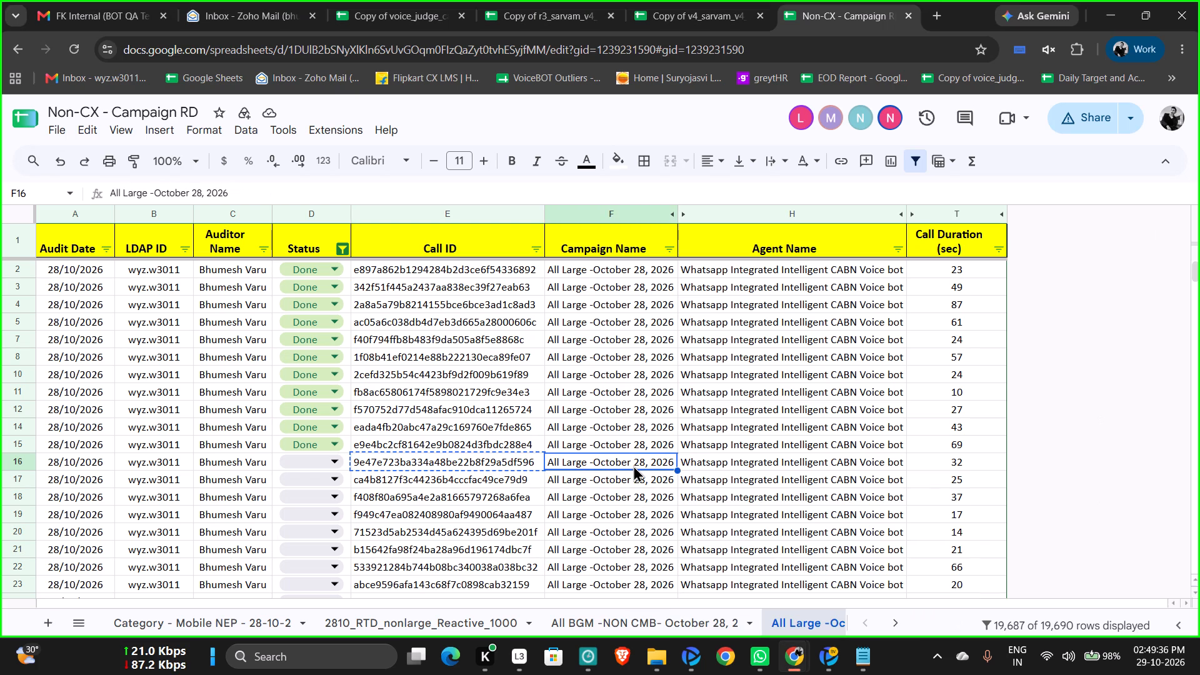
Copy row 16's campaign name, All Large -October 28, 2026, and agent name, Whatsapp Integrated Intelligent CABN Voice bot, from the sheet into Section B.
{"action": "key", "text": "ctrl+c"}
{"action": "left_click", "coordinate": [837, 664]}
{"action": "left_click", "coordinate": [761, 418]}
{"action": "key", "text": "ctrl+v"}
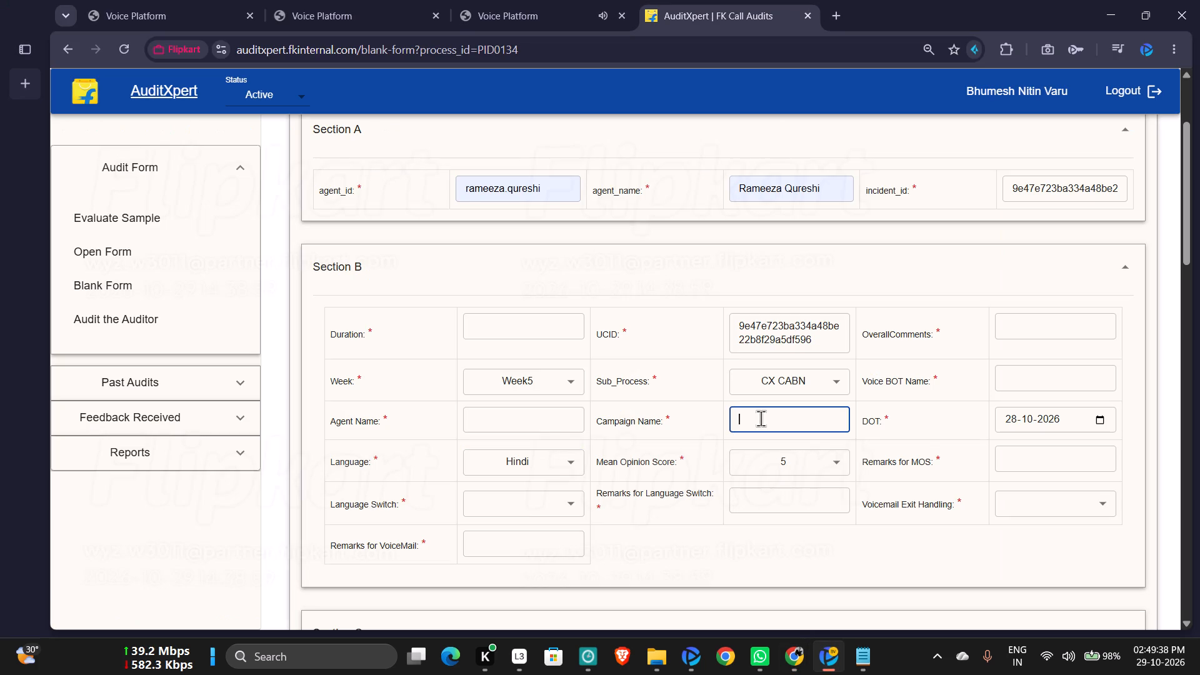
{"action": "left_click", "coordinate": [800, 652]}
{"action": "left_click", "coordinate": [757, 582]}
{"action": "left_click", "coordinate": [729, 460]}
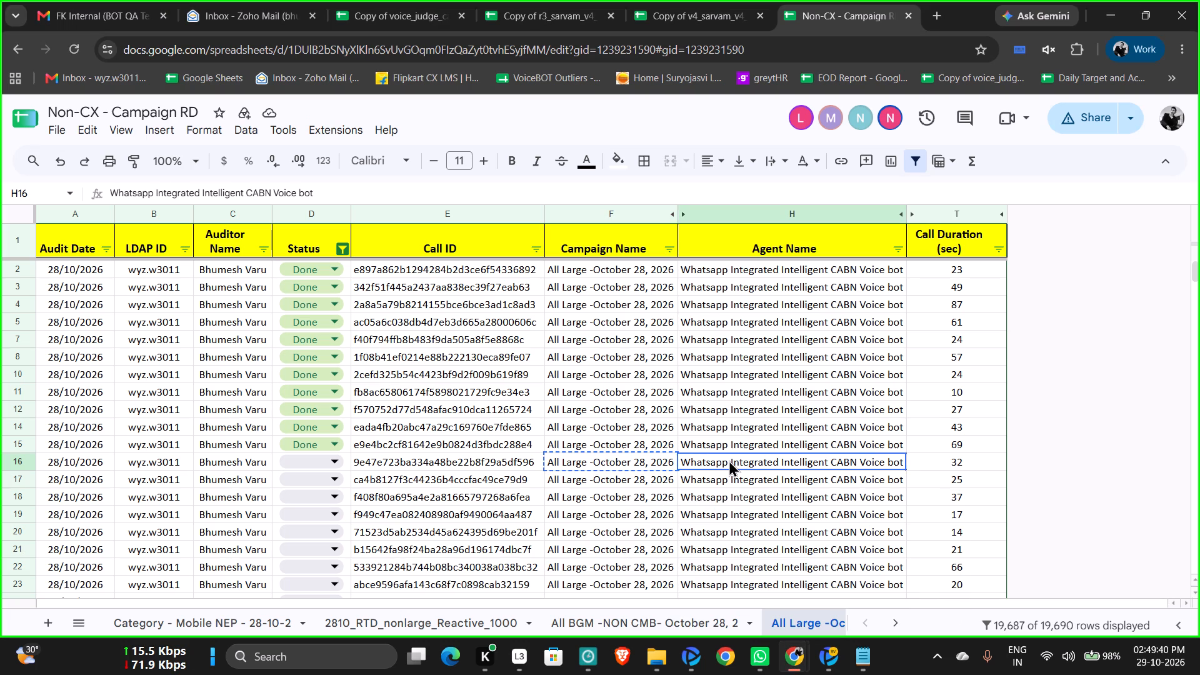
{"action": "key", "text": "ctrl+c"}
{"action": "left_click", "coordinate": [828, 655]}
{"action": "left_click", "coordinate": [557, 422]}
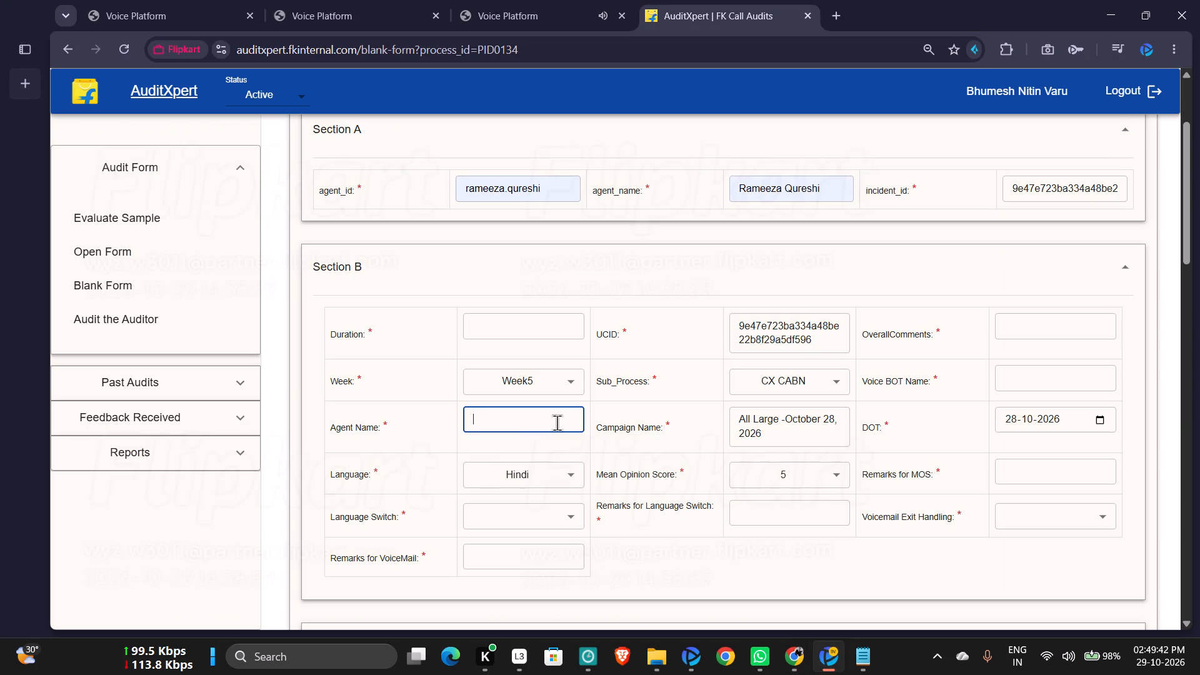
{"action": "key", "text": "ctrl+v"}
In Section B, enter Priya as Voice BOT Name and row 16's call duration of 32 from the sheet as Duration.
{"action": "left_click", "coordinate": [1013, 387]}
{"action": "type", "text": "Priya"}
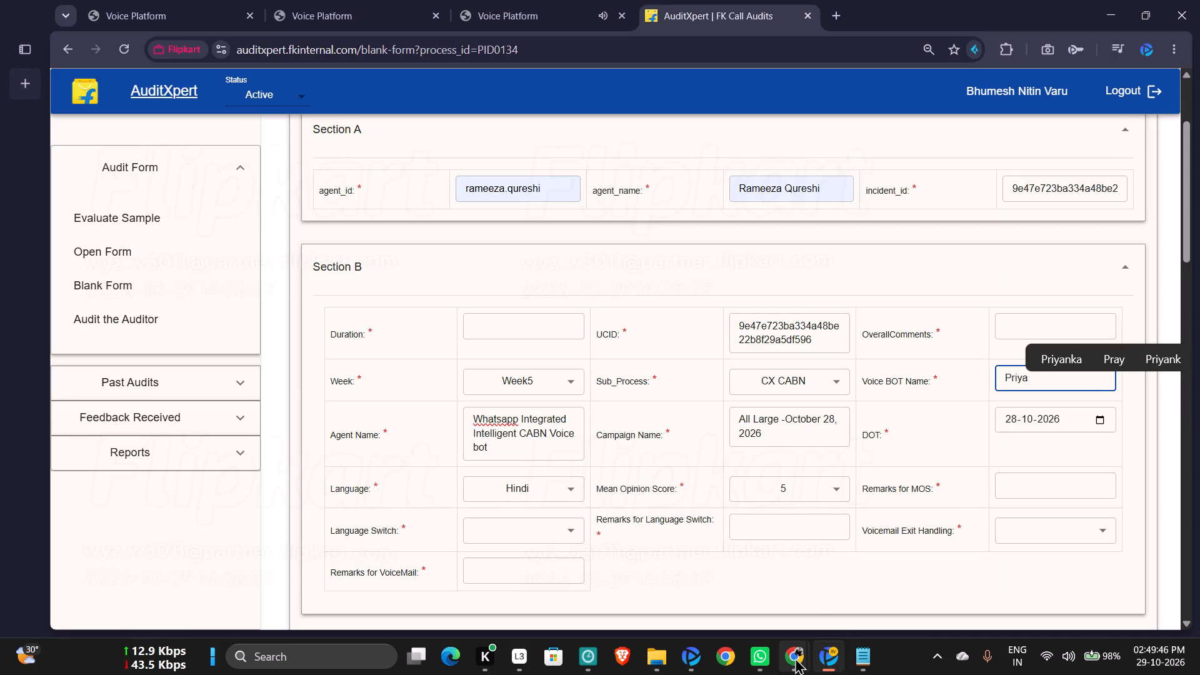
{"action": "left_click", "coordinate": [795, 657]}
{"action": "left_click", "coordinate": [743, 603]}
{"action": "left_click", "coordinate": [846, 657]}
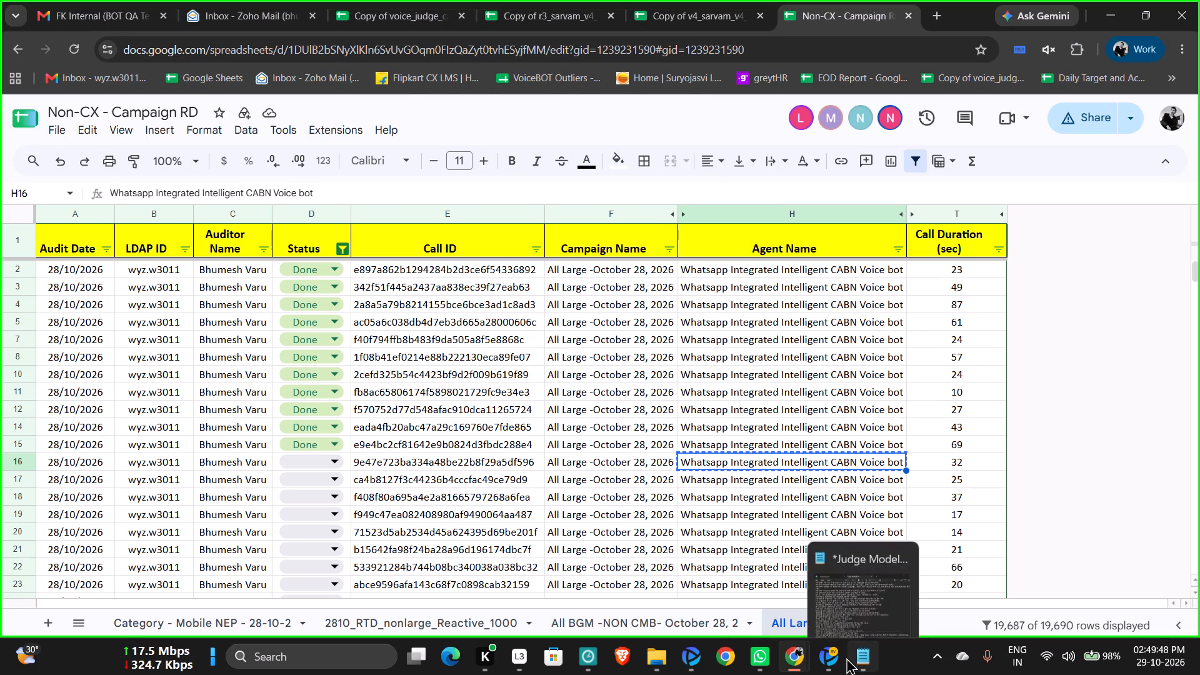
{"action": "left_click", "coordinate": [839, 655]}
{"action": "left_click", "coordinate": [502, 313]}
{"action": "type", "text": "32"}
Bring up the Judge Model 2.txt notes containing the prepared audit remarks.
{"action": "left_click", "coordinate": [827, 656]}
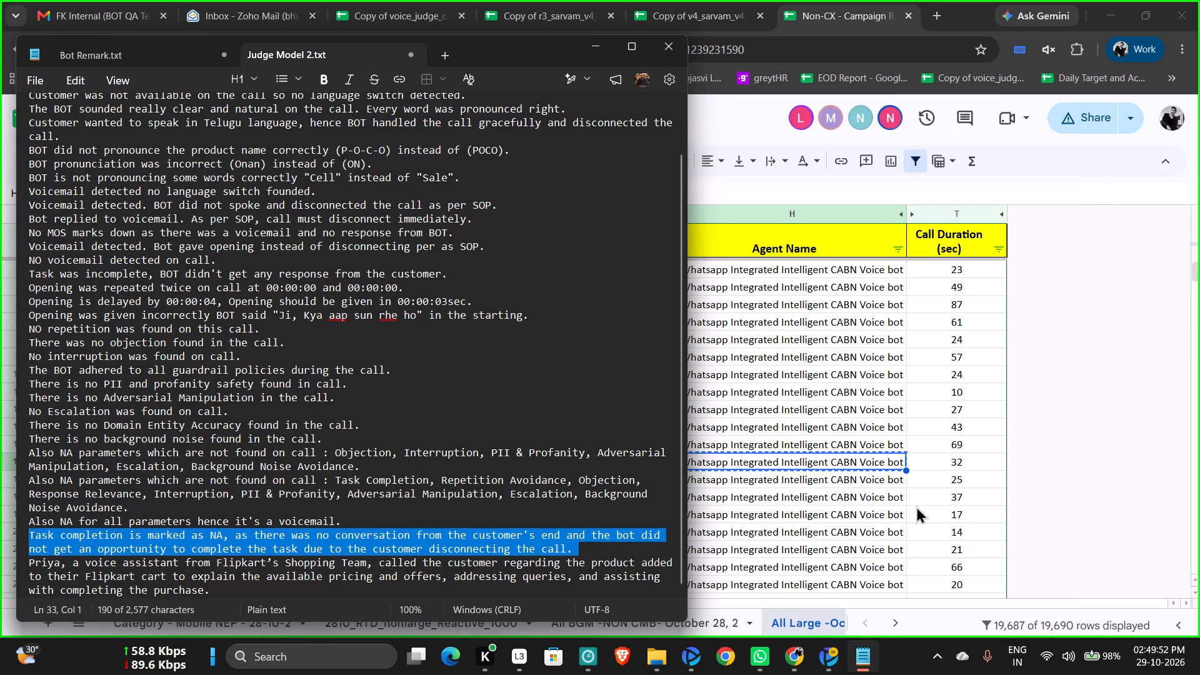
Set Voicemail Exit Handling and Language Switch to NA, and enter "NO voicemail detected on call." in Remarks for VoiceMail.
{"action": "left_click", "coordinate": [789, 508]}
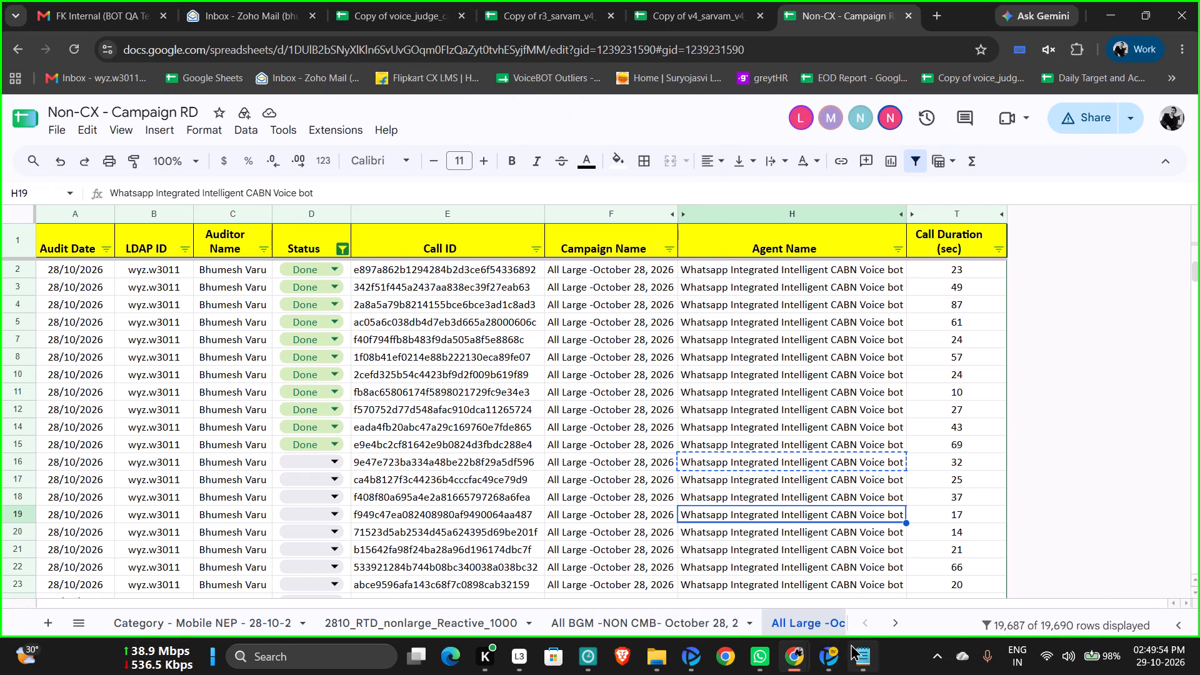
{"action": "left_click", "coordinate": [842, 647]}
{"action": "left_click", "coordinate": [1076, 539]}
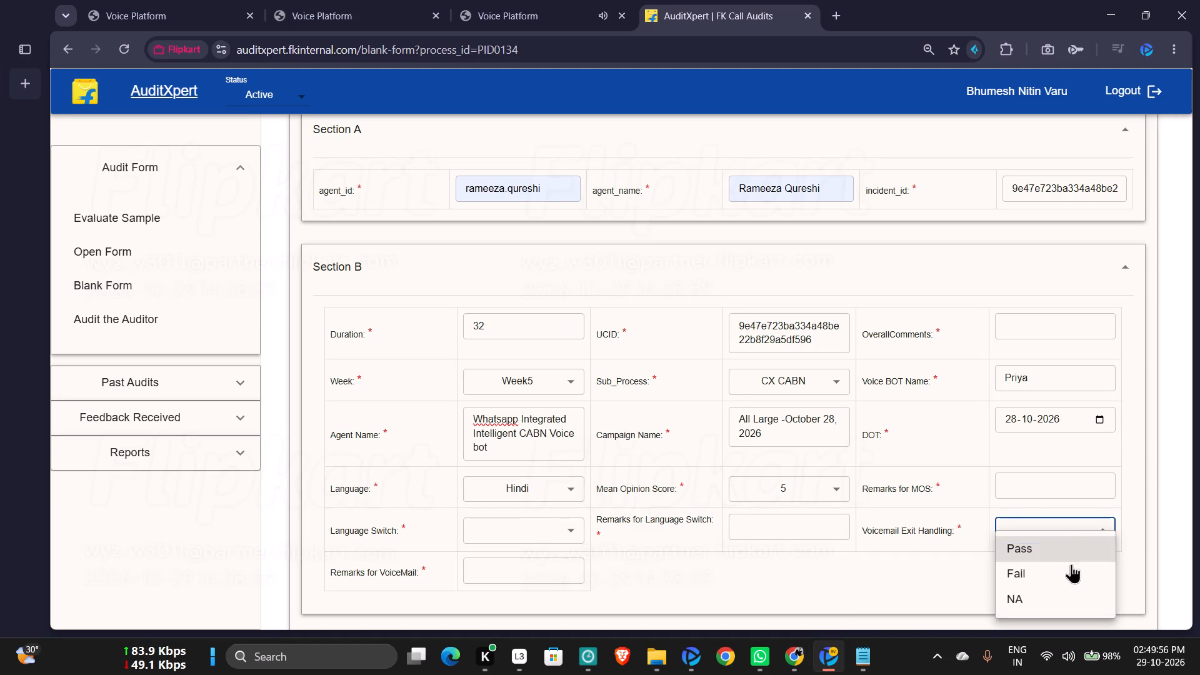
{"action": "left_click", "coordinate": [1033, 597]}
{"action": "left_click", "coordinate": [582, 527]}
{"action": "left_click", "coordinate": [465, 592]}
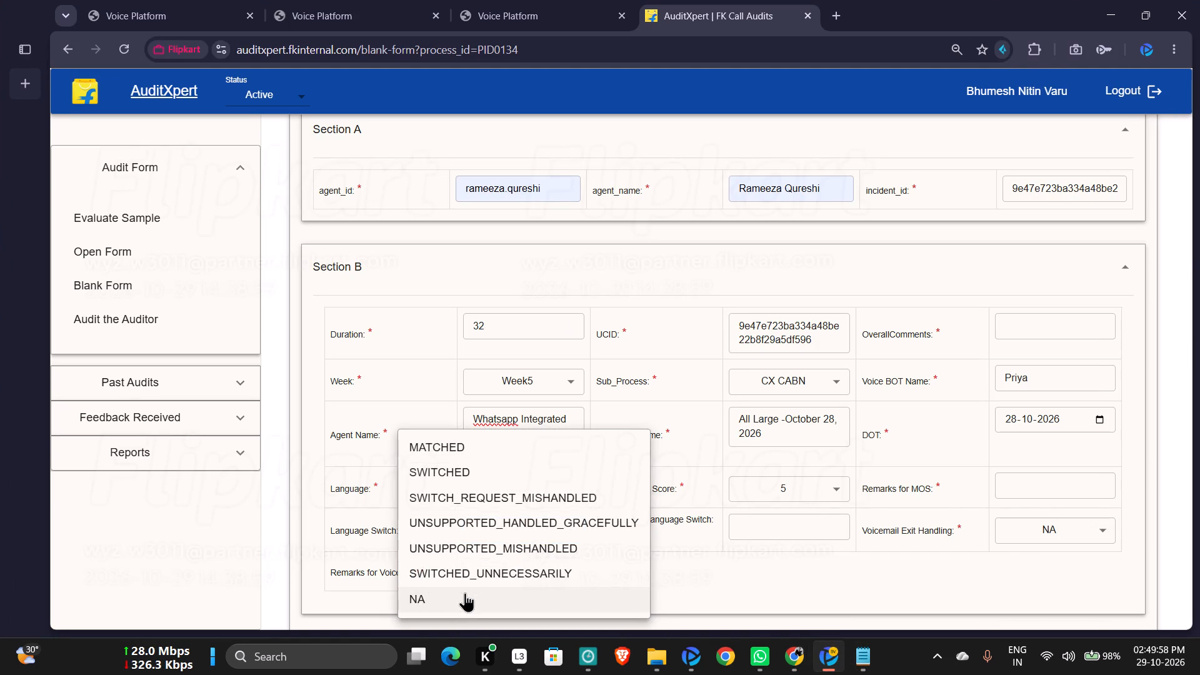
{"action": "left_click", "coordinate": [825, 653]}
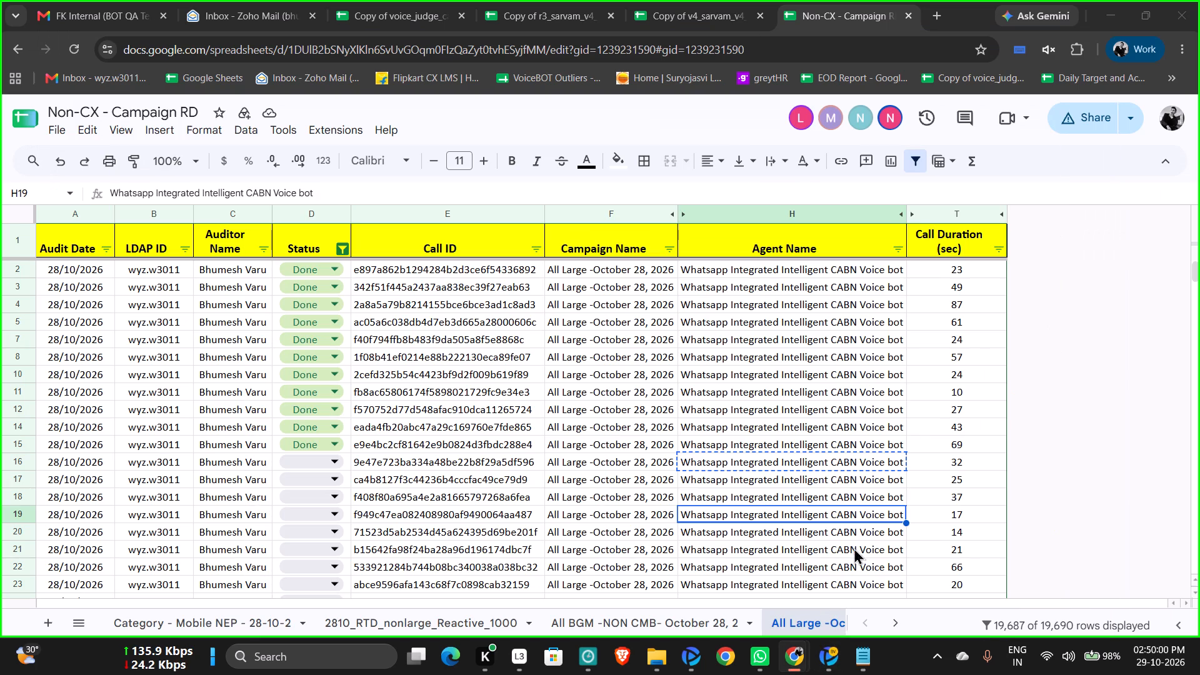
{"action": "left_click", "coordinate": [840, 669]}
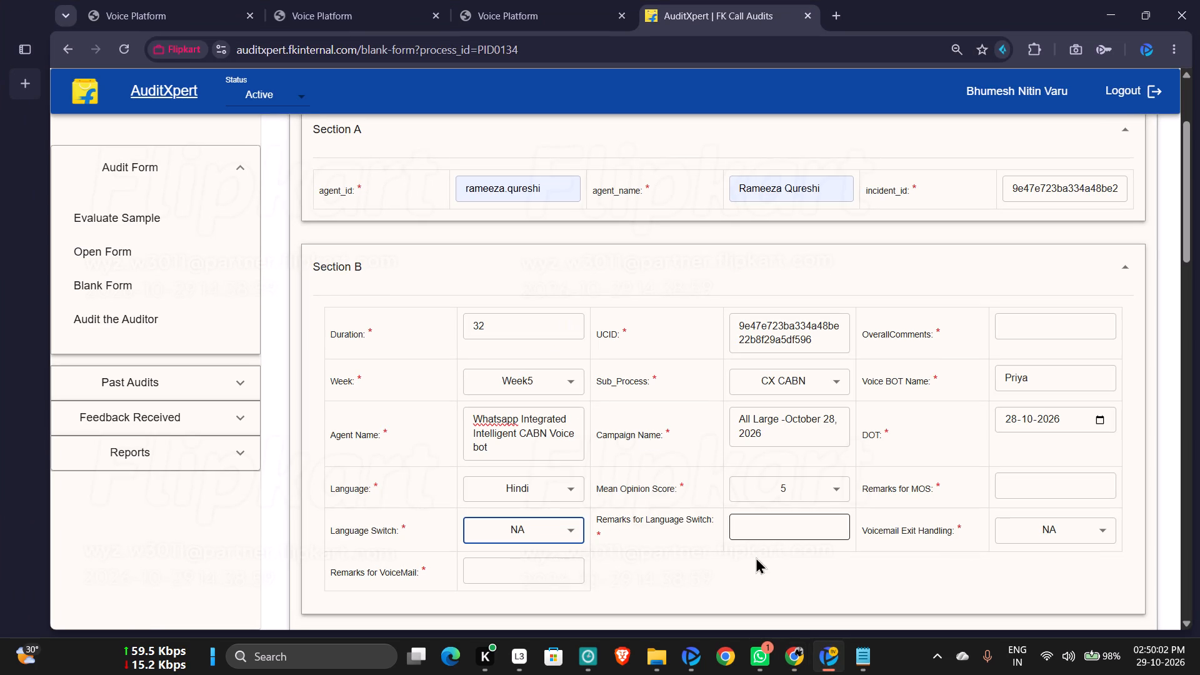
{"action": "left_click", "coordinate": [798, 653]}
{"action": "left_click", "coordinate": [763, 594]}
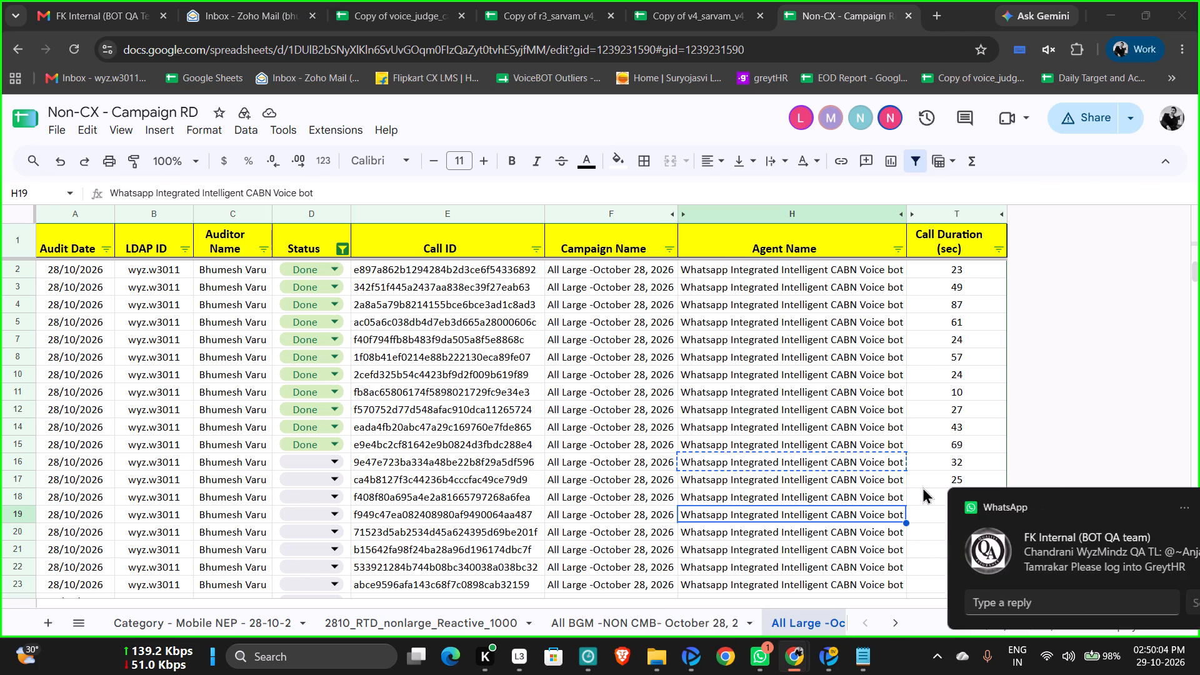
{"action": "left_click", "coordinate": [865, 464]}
Copy the remark "NO voicemail detected on call." from the Judge Model 2 notes into Section B's Remarks for VoiceMail in AuditXpert.
{"action": "left_click", "coordinate": [822, 652]}
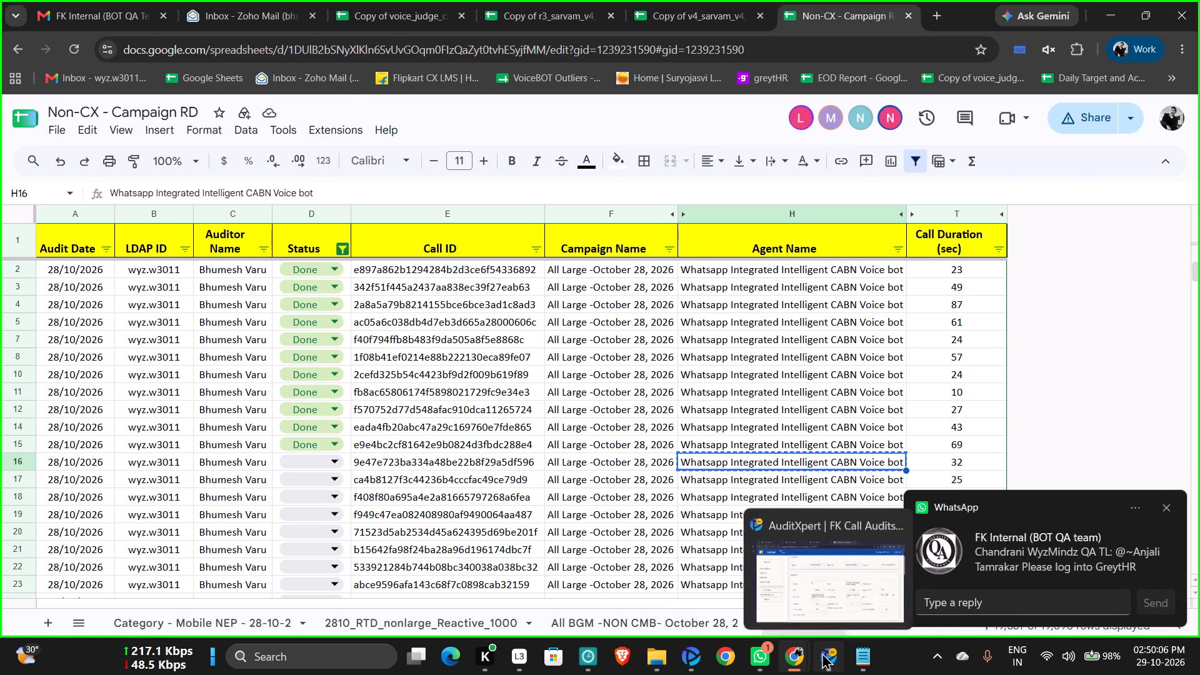
{"action": "left_click", "coordinate": [877, 659]}
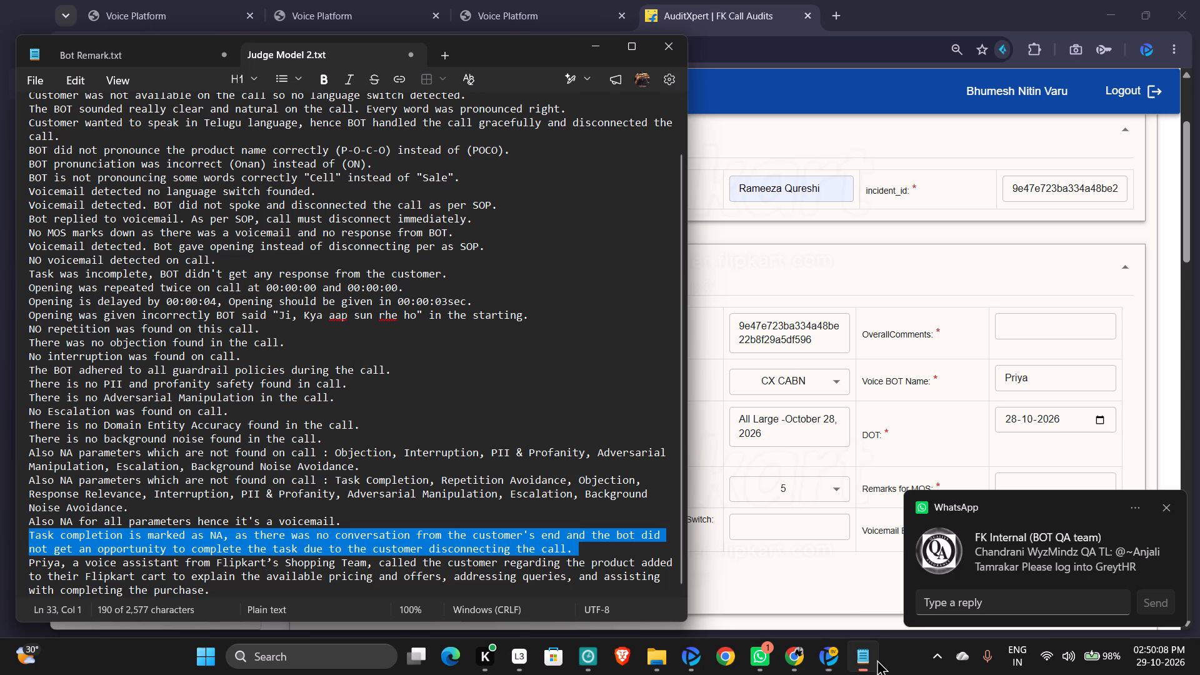
{"action": "triple_click", "coordinate": [254, 267]}
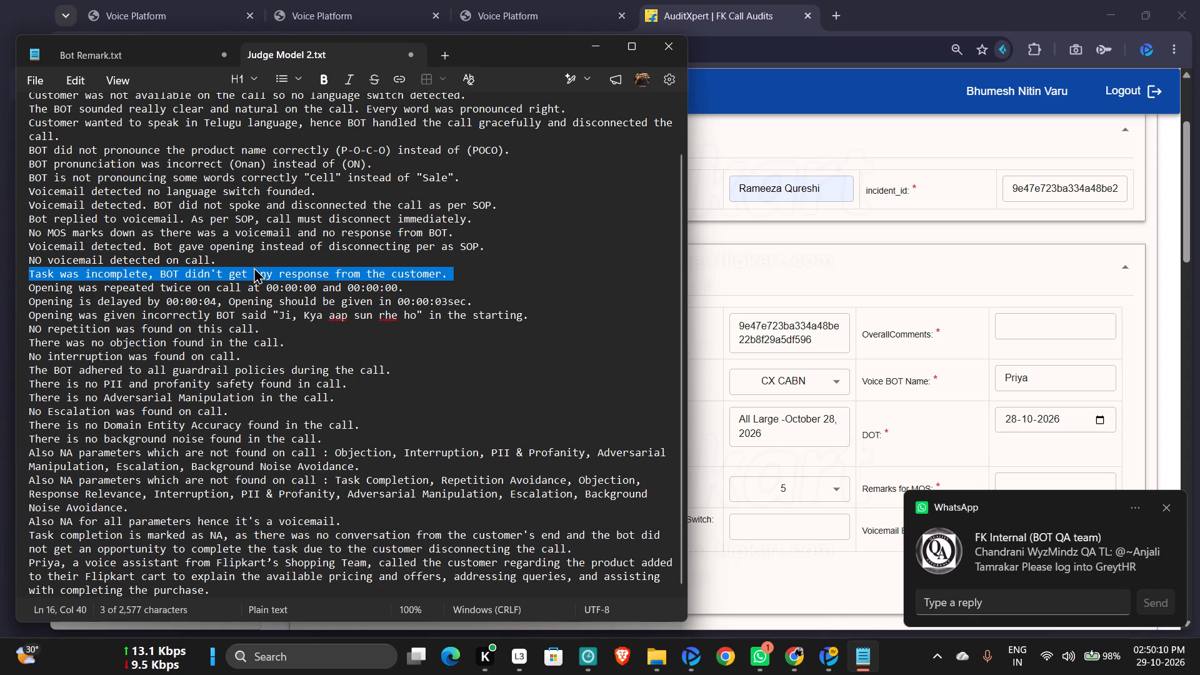
{"action": "triple_click", "coordinate": [252, 258]}
{"action": "triple_click", "coordinate": [252, 256]}
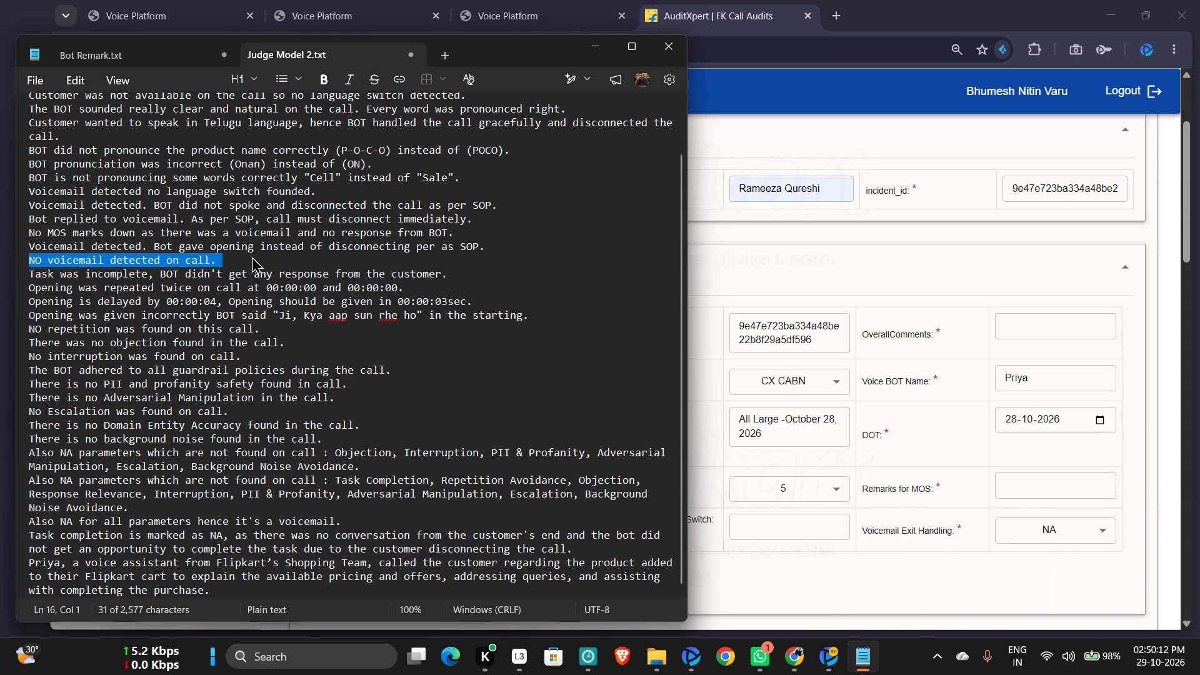
{"action": "key", "text": "ctrl+c"}
{"action": "left_click", "coordinate": [757, 596]}
{"action": "left_click", "coordinate": [552, 567]}
{"action": "key", "text": "ctrl+v"}
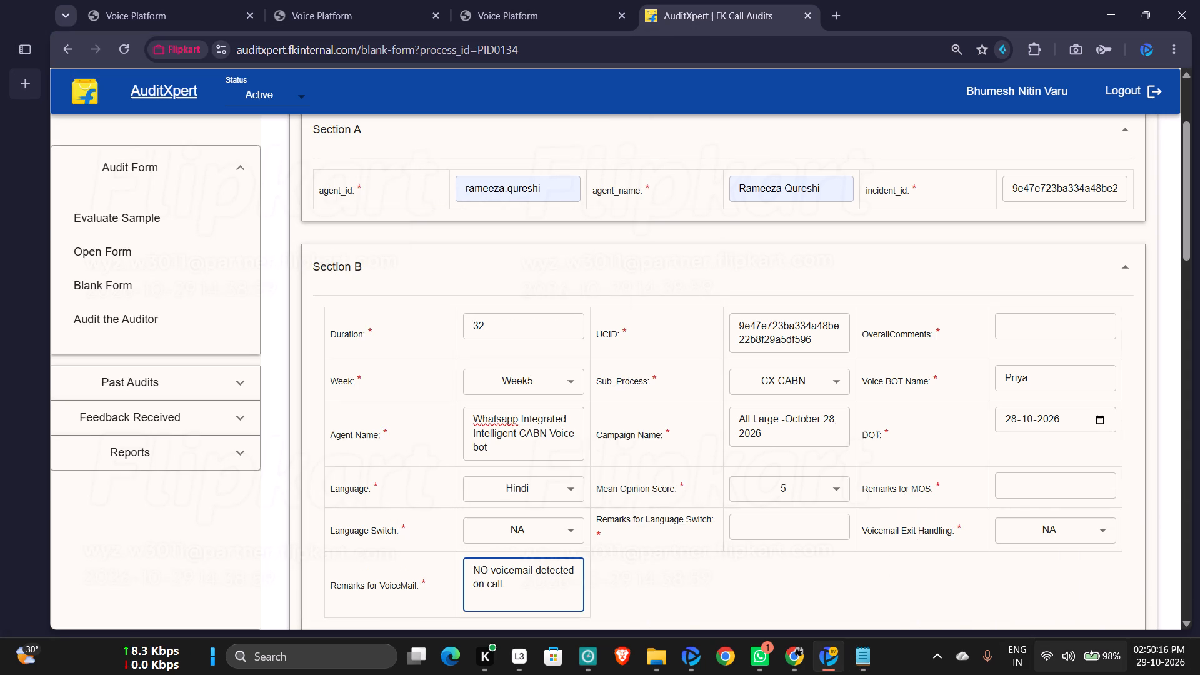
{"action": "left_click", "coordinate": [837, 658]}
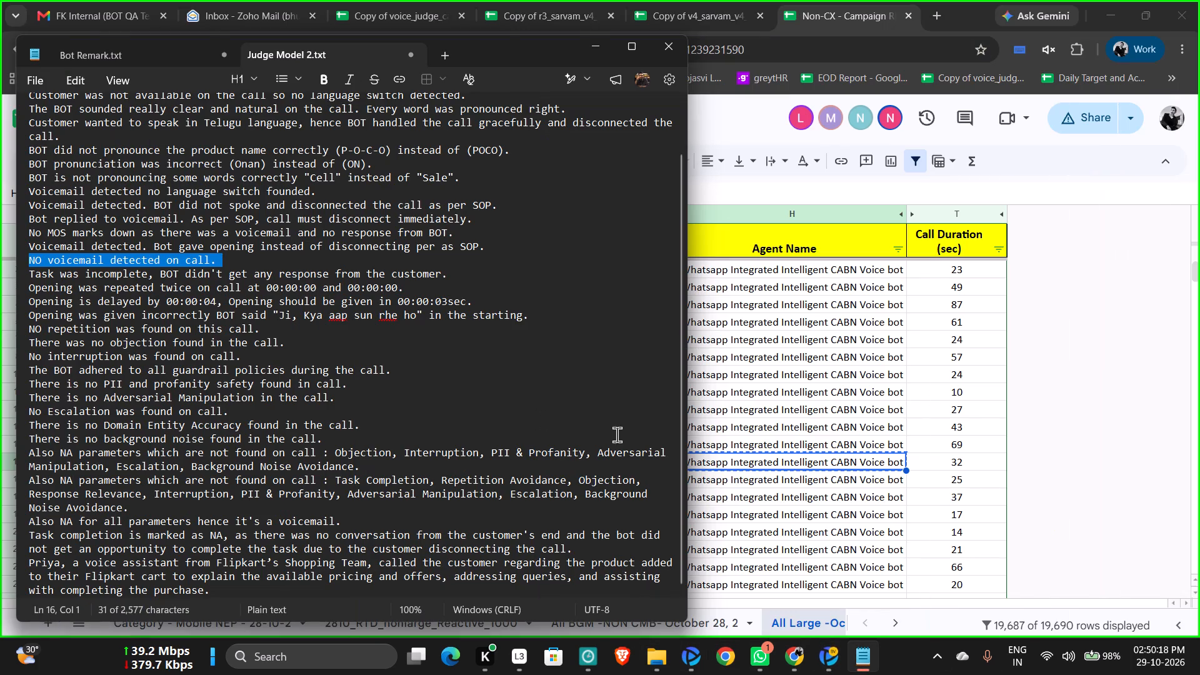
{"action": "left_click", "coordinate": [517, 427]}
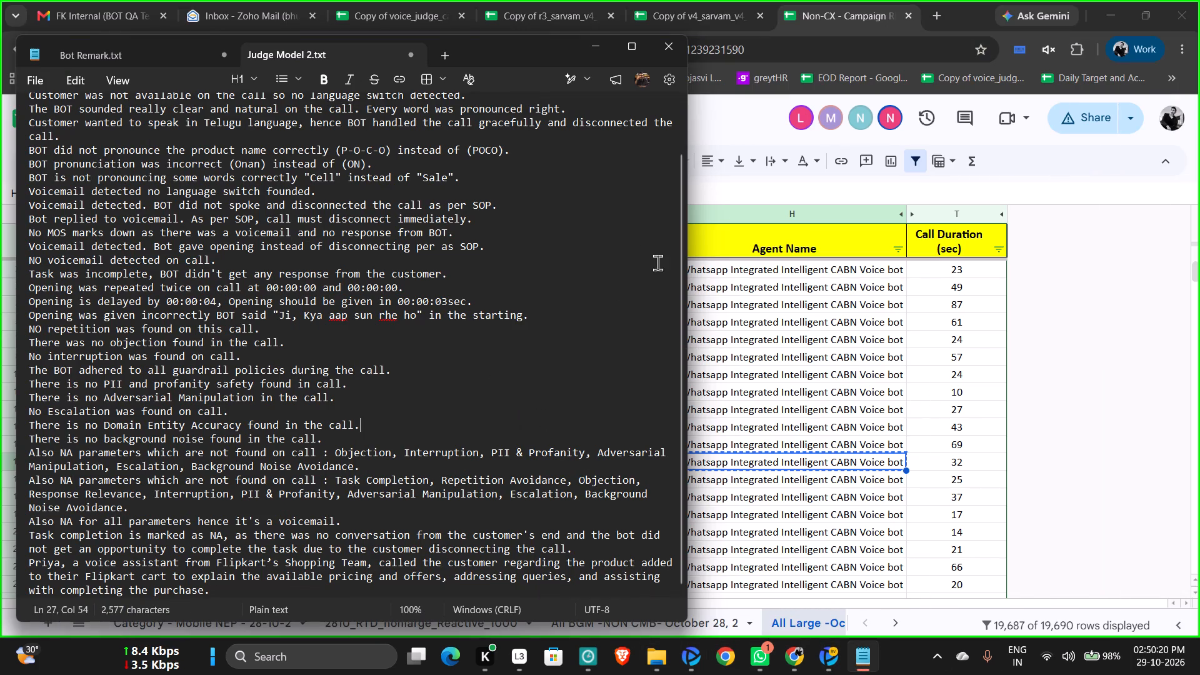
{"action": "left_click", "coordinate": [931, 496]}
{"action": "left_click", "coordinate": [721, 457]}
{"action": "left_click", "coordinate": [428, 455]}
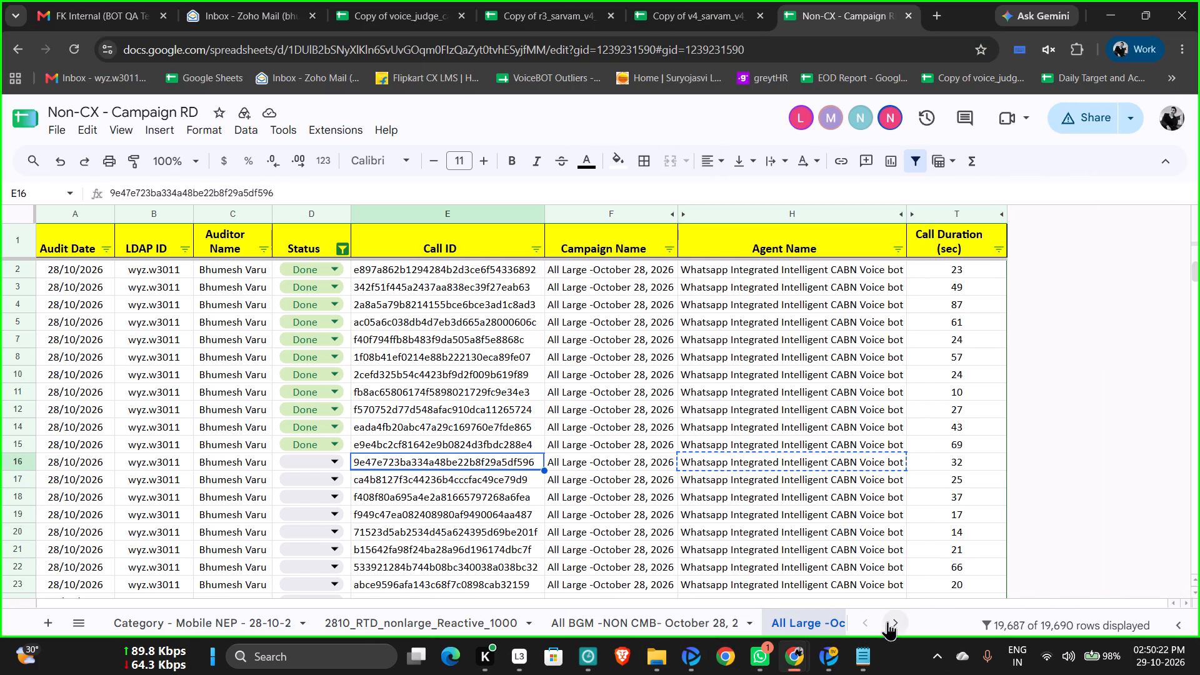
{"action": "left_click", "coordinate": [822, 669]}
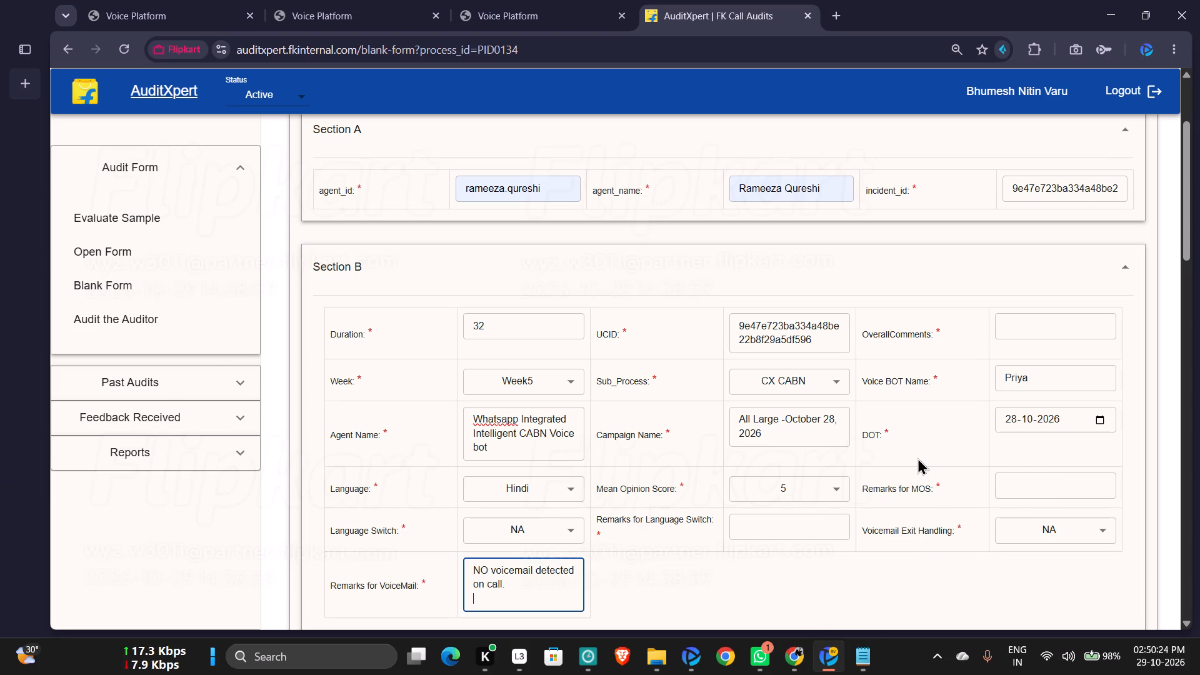
Copy the remark ""Hello" does not capture the language match of the Customer on call." from Judge Model 2.txt into Remarks for Language Switch.
{"action": "left_click", "coordinate": [866, 653]}
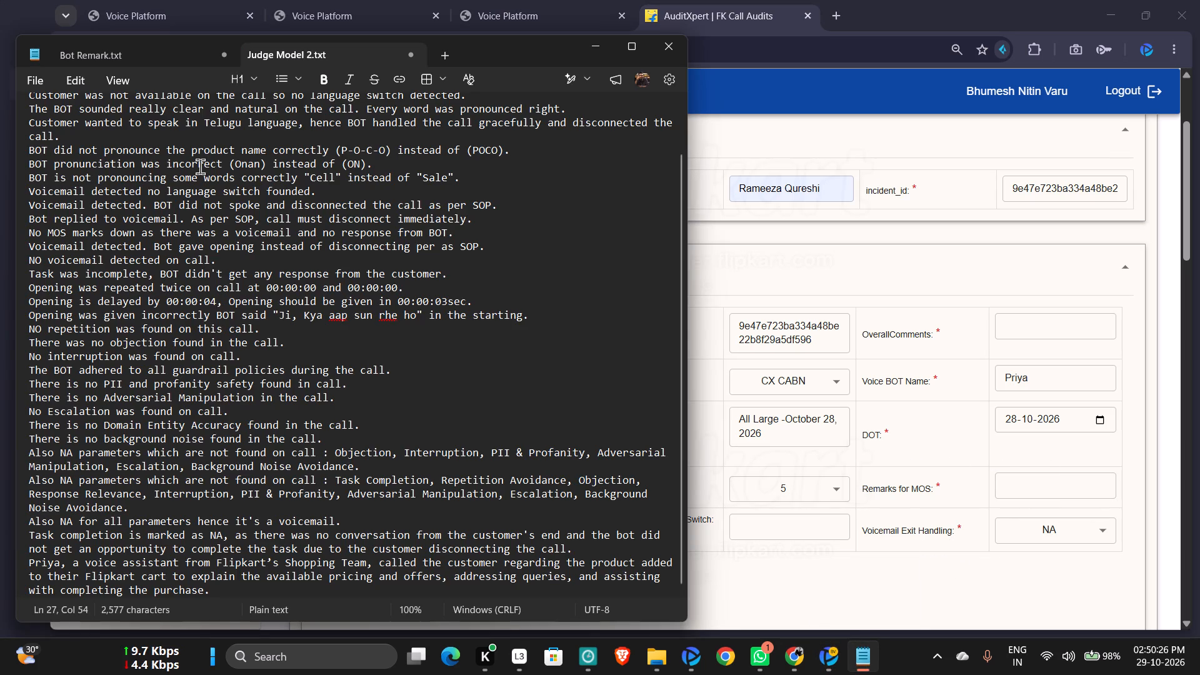
{"action": "scroll", "coordinate": [334, 156], "scroll_direction": "up", "scroll_amount": 4}
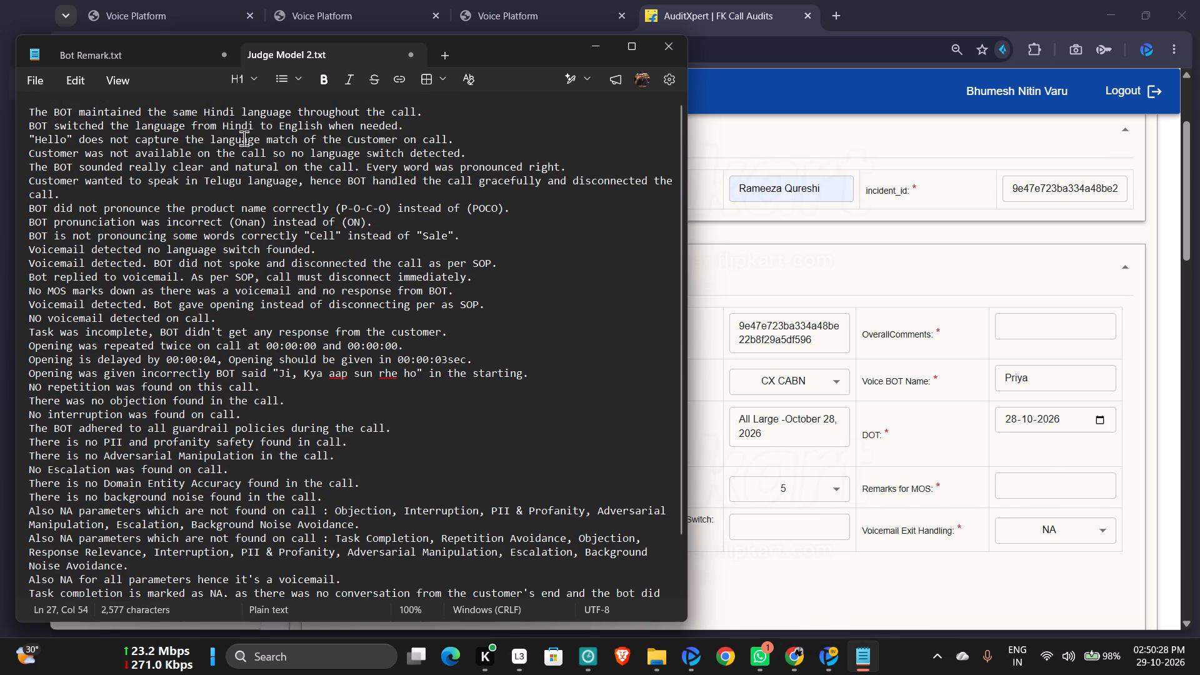
{"action": "triple_click", "coordinate": [244, 138]}
{"action": "key", "text": "ctrl+c"}
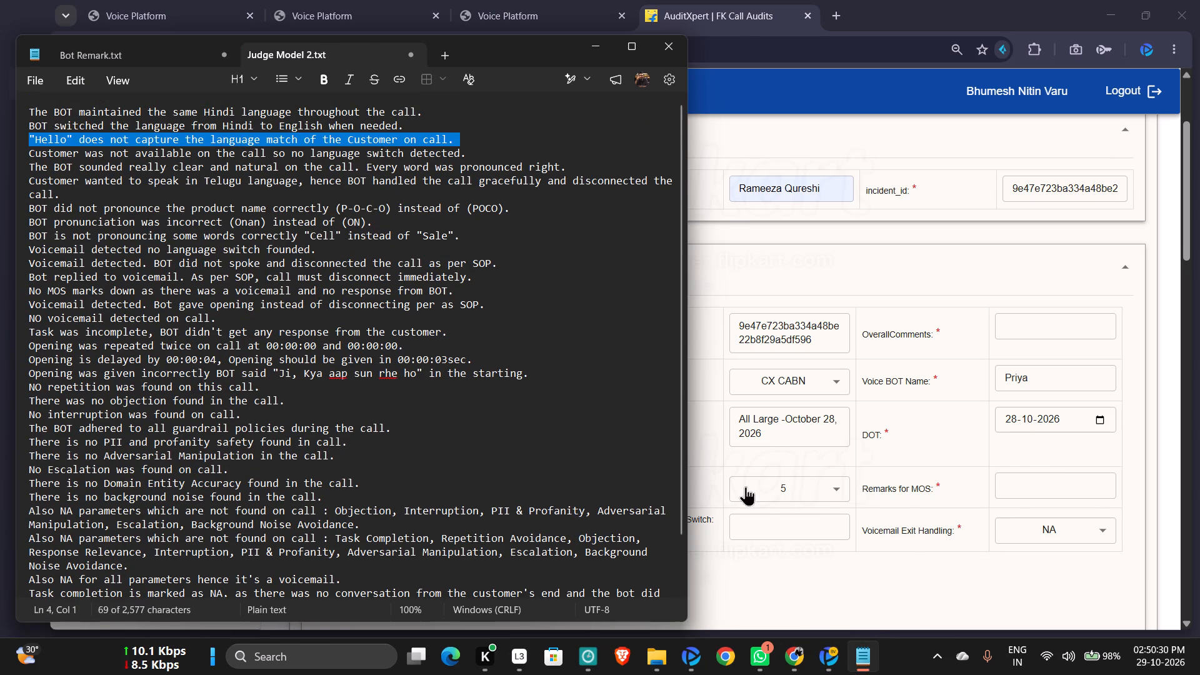
{"action": "left_click", "coordinate": [767, 517]}
{"action": "key", "text": "ctrl+v"}
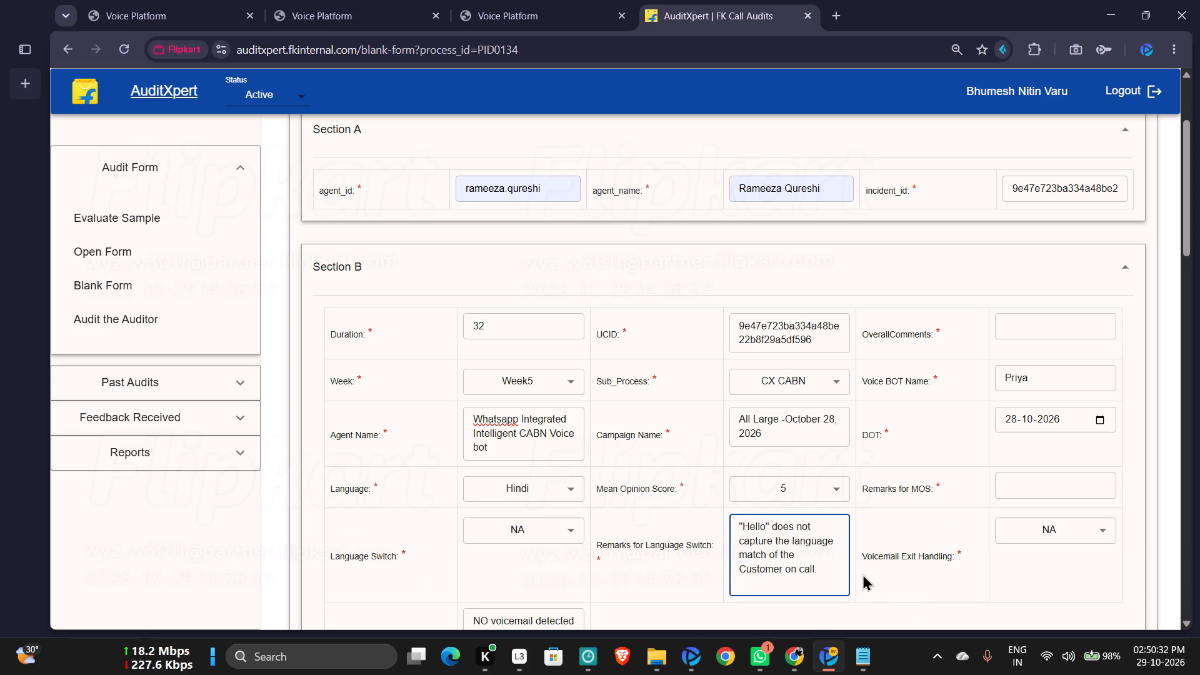
Copy the remark "The BOT sounded really clear and natural on the call. Every word was pronounced right." from Judge Model 2.txt into Remarks for MOS.
{"action": "left_click", "coordinate": [854, 660]}
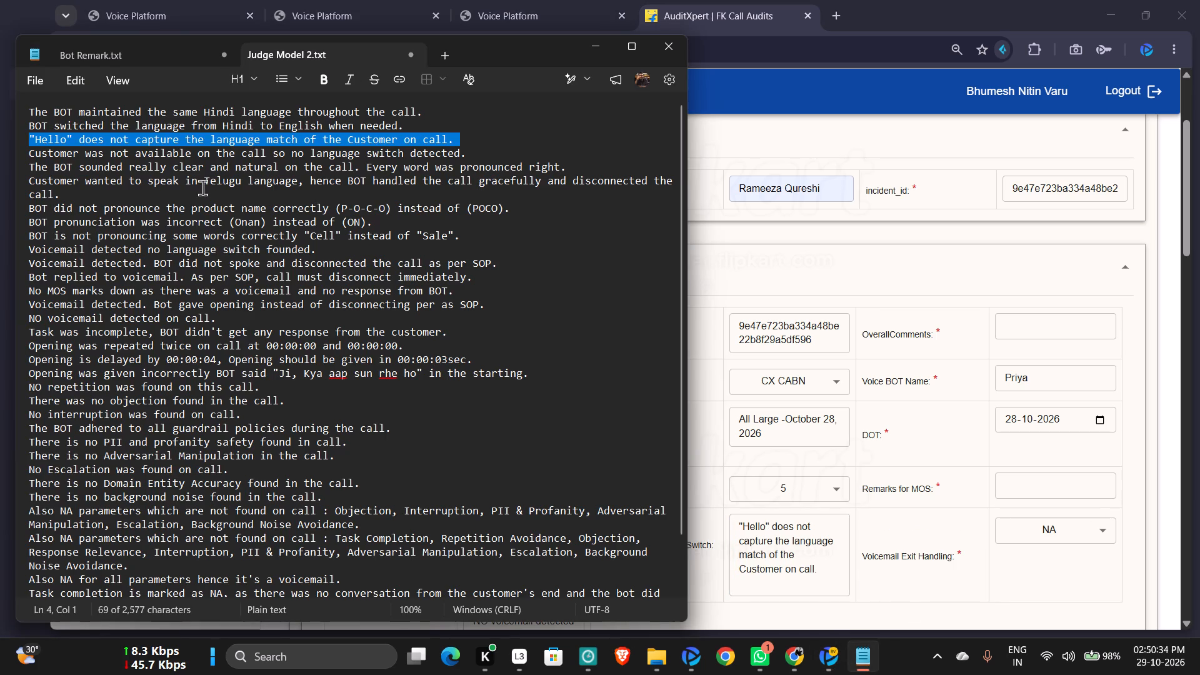
{"action": "triple_click", "coordinate": [372, 172]}
{"action": "key", "text": "ctrl+c"}
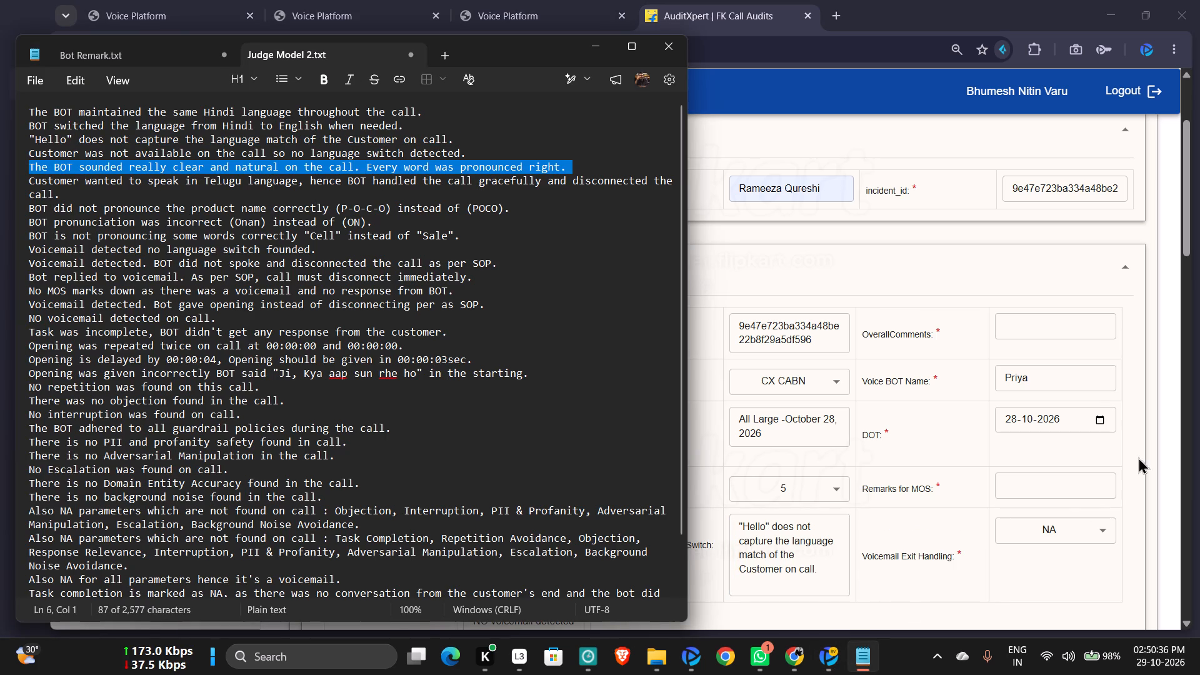
{"action": "left_click", "coordinate": [1075, 492]}
{"action": "key", "text": "ctrl+v"}
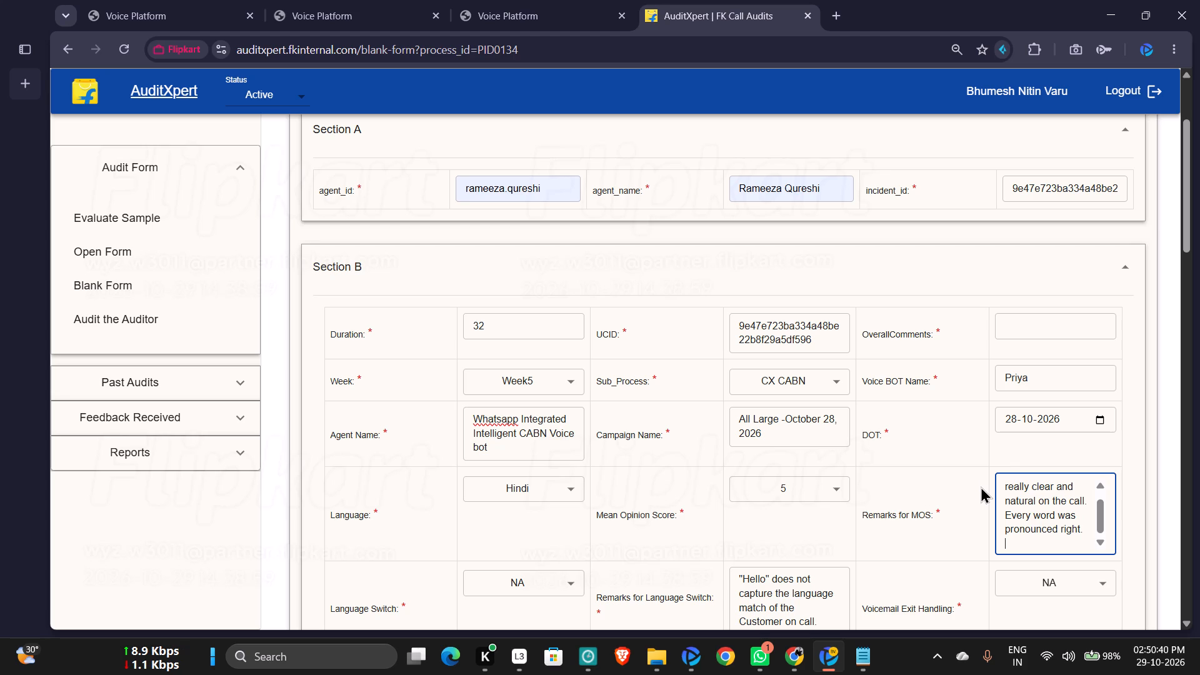
Play the recording of the call being audited from its Voice Platform call page.
{"action": "left_click", "coordinate": [794, 653]}
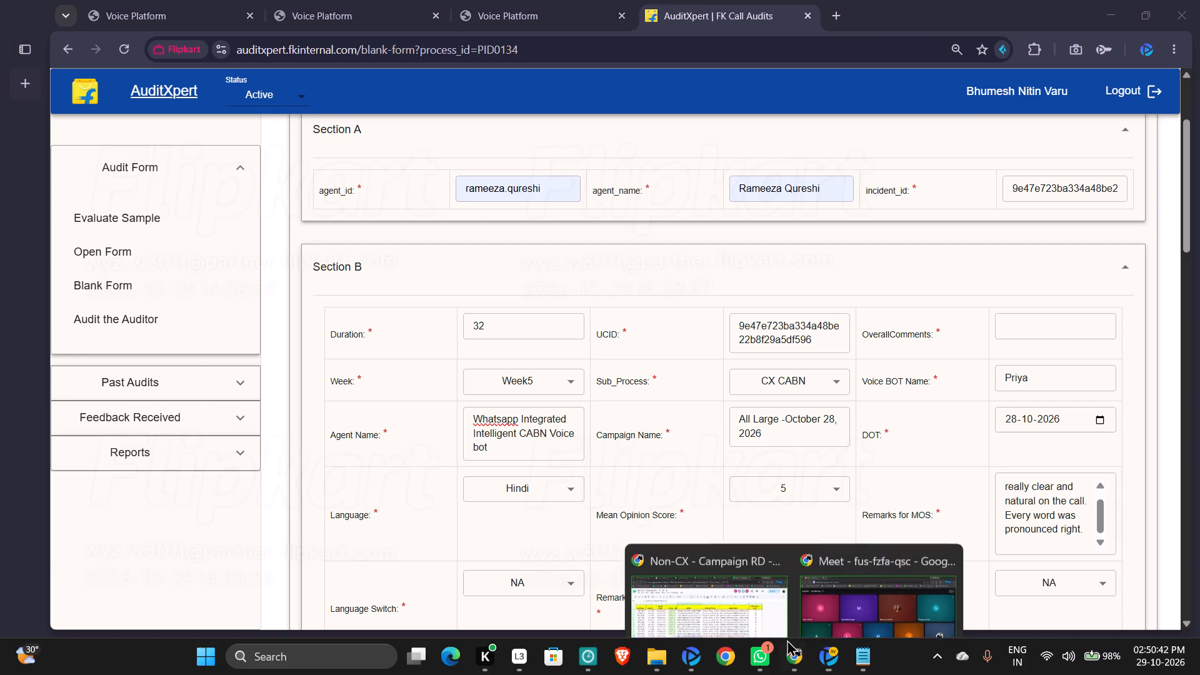
{"action": "left_click", "coordinate": [820, 653]}
{"action": "left_click", "coordinate": [462, 0]}
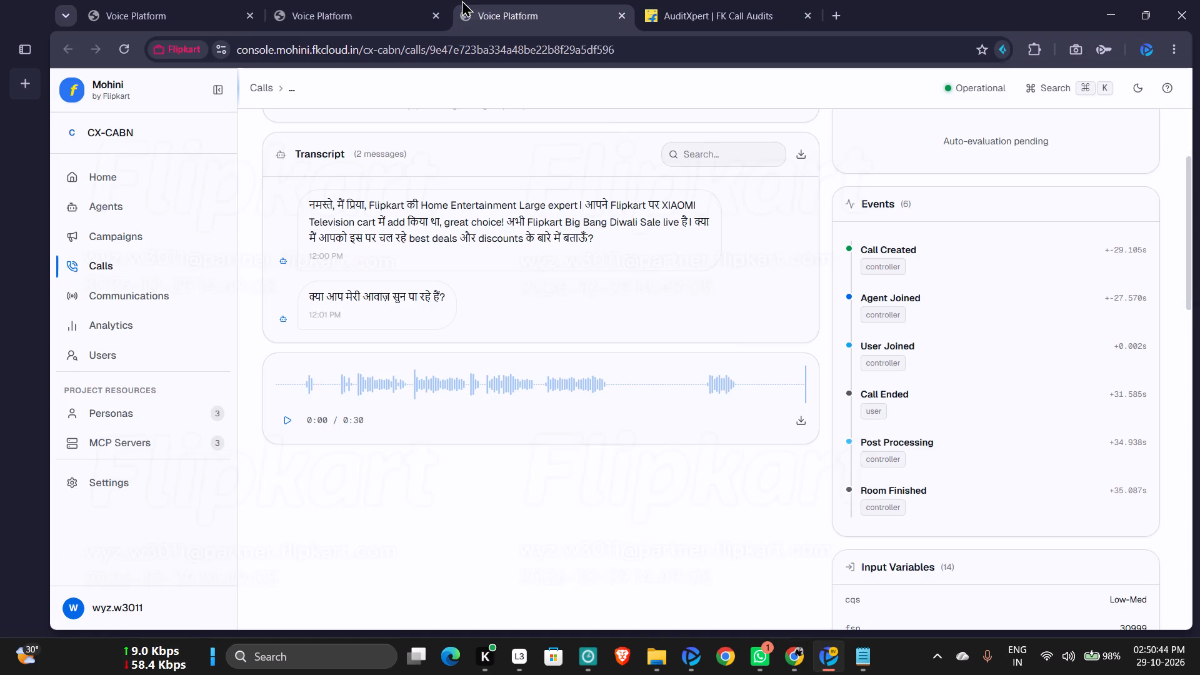
{"action": "left_click", "coordinate": [296, 372]}
{"action": "left_click", "coordinate": [289, 421]}
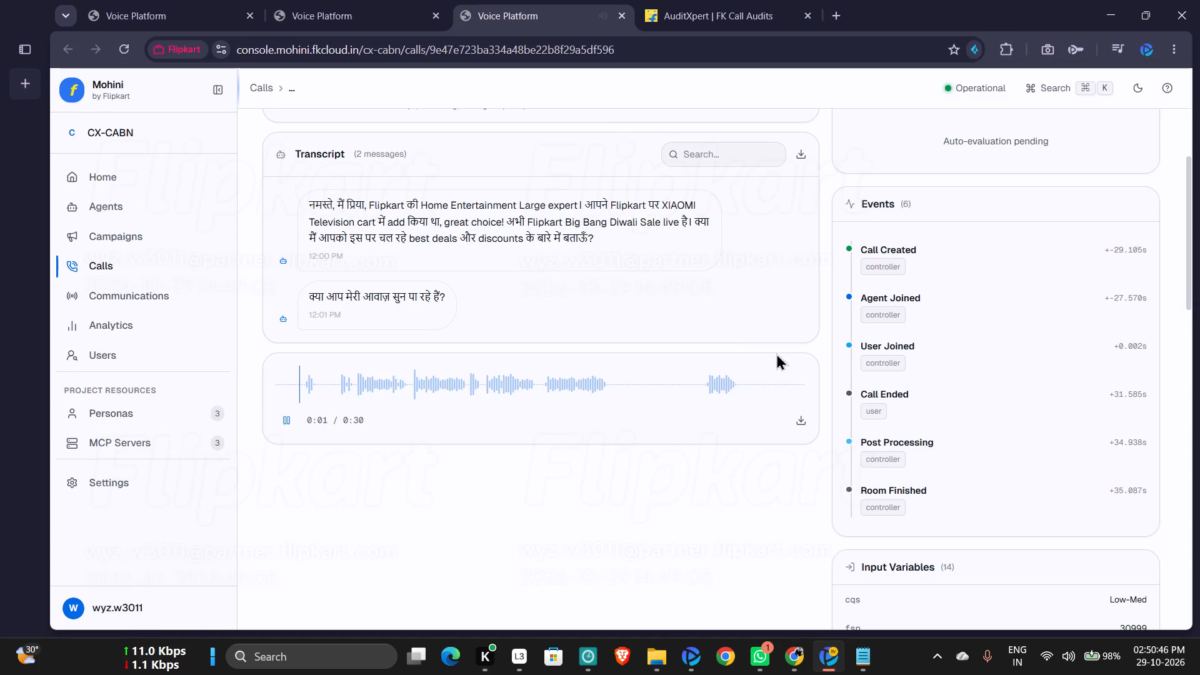
Copy the summary starting "Priya, a voice assistant from Flipkart's Shopping Team" from Judge Model 2.txt into OverallComments, replacing its final period with a comma.
{"action": "left_click", "coordinate": [715, 24]}
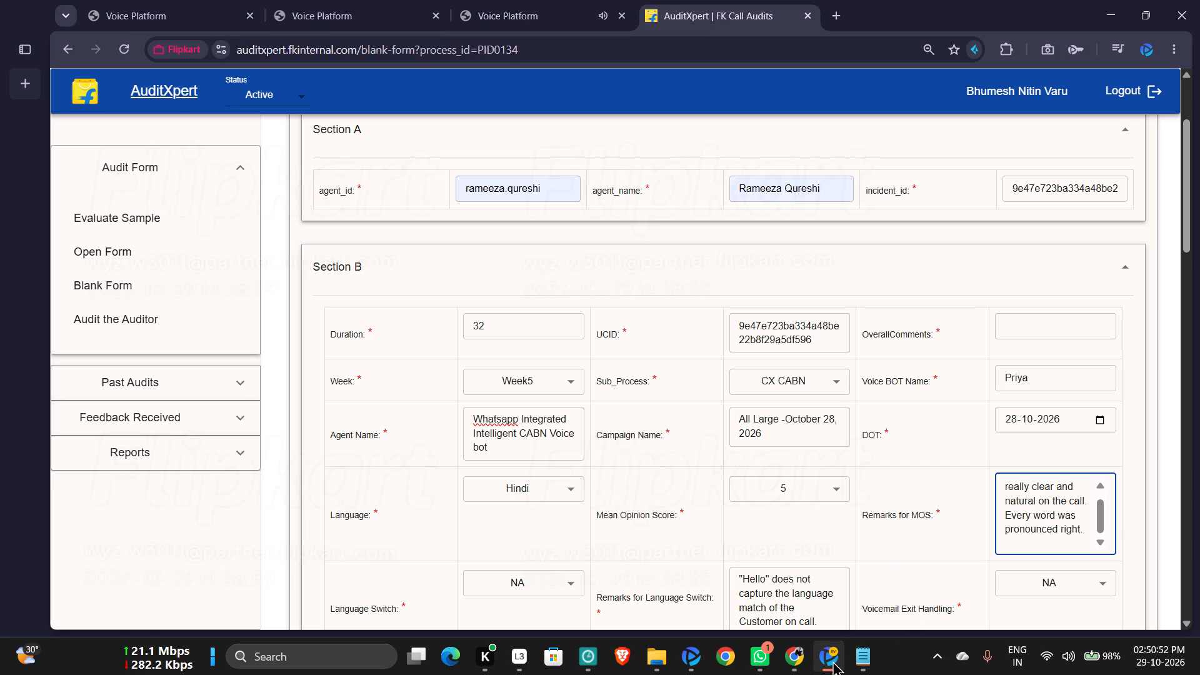
{"action": "left_click", "coordinate": [858, 661]}
{"action": "scroll", "coordinate": [414, 528], "scroll_direction": "down", "scroll_amount": 3}
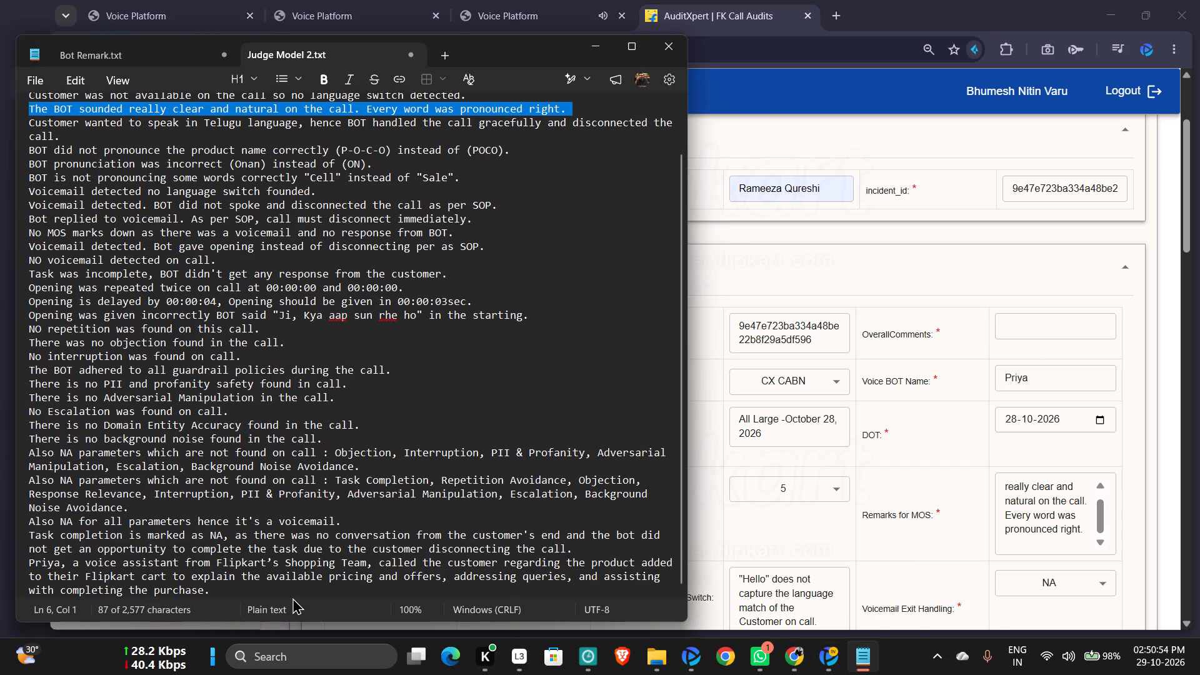
{"action": "triple_click", "coordinate": [314, 575]}
{"action": "key", "text": "ctrl+c"}
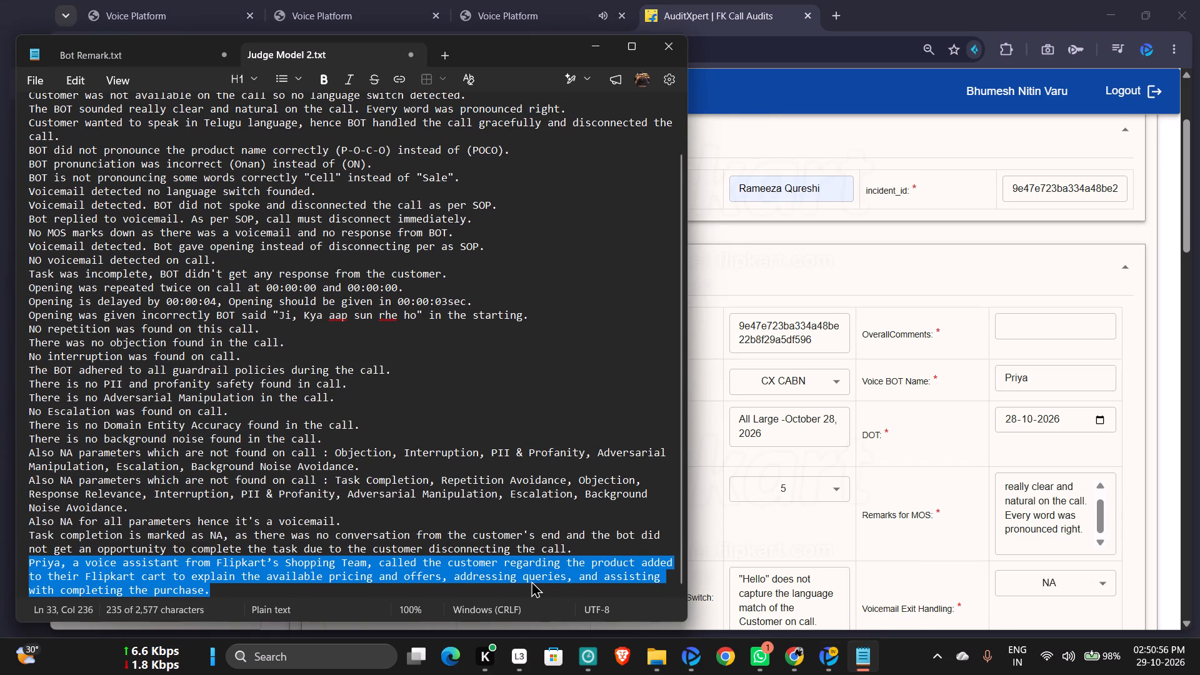
{"action": "left_click", "coordinate": [1044, 327]}
{"action": "key", "text": "ctrl+v"}
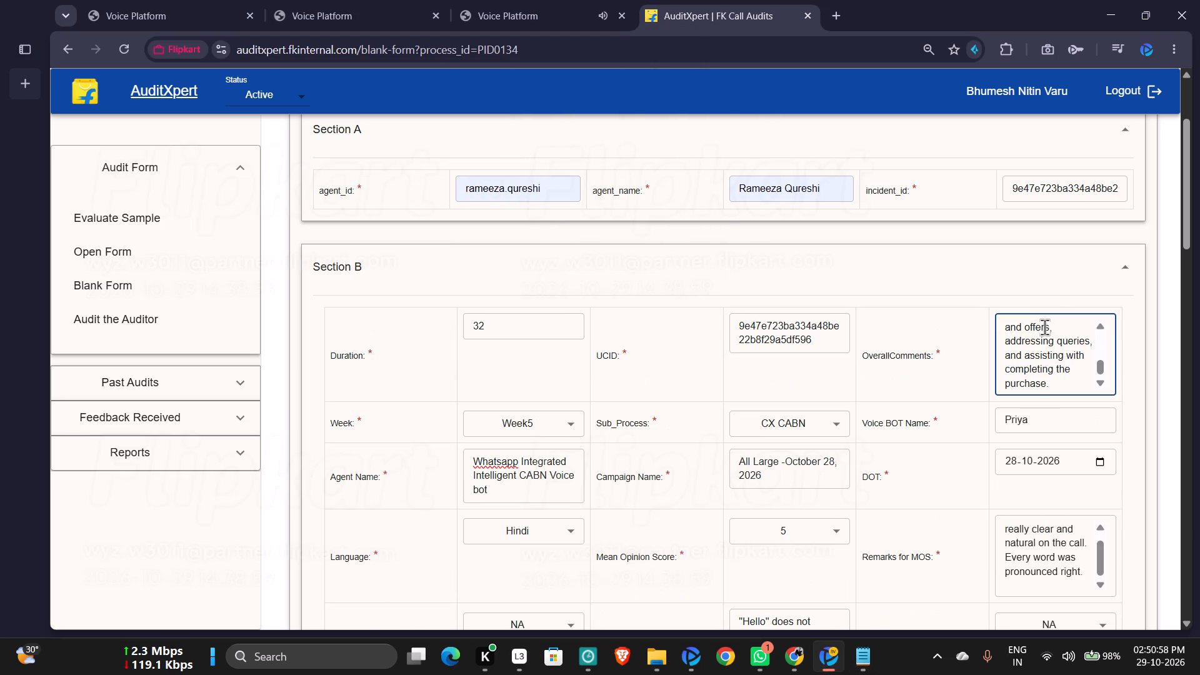
{"action": "key", "text": "BackSpace"}
{"action": "type", "text": ","}
{"action": "key", "text": "space"}
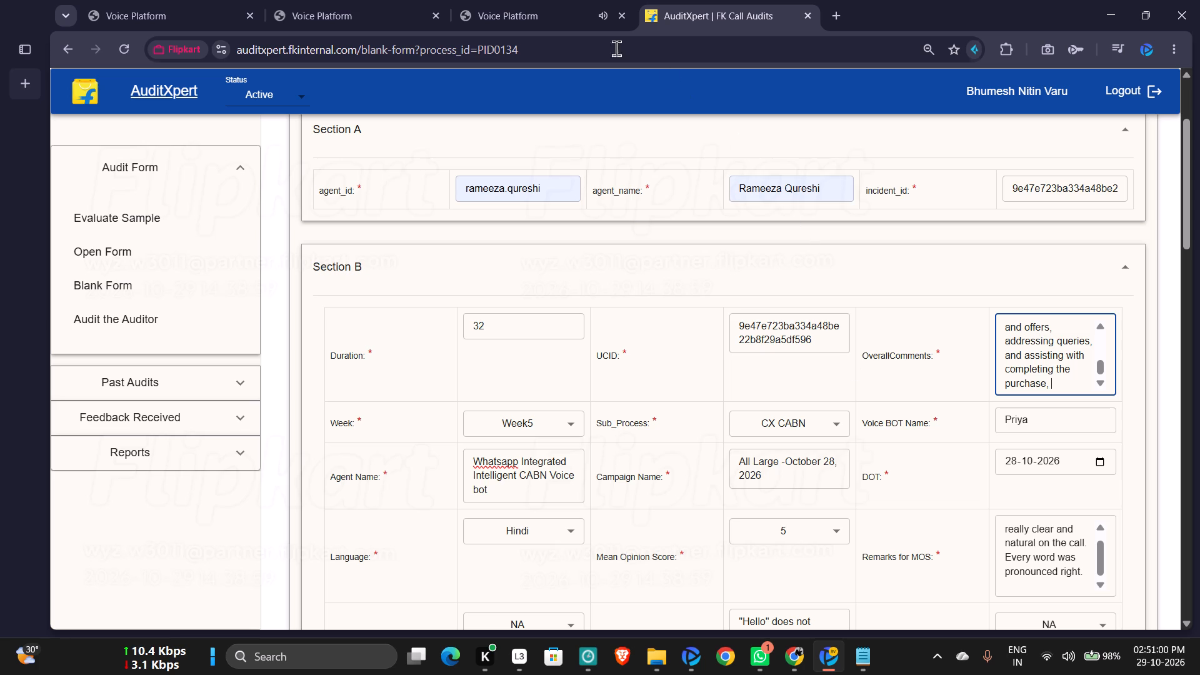
Append the remark "But Customer disconnected the call in the middle of the conversation." from Bot Remark.txt to OverallComments.
{"action": "left_click", "coordinate": [852, 669]}
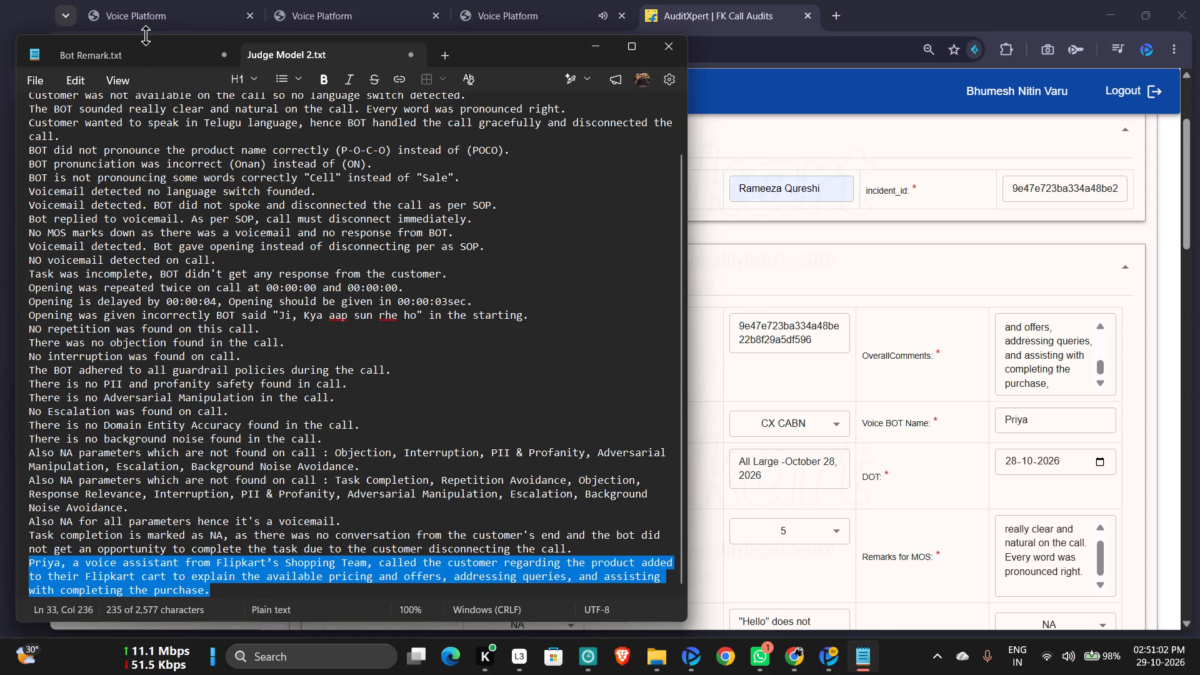
{"action": "left_click", "coordinate": [147, 56]}
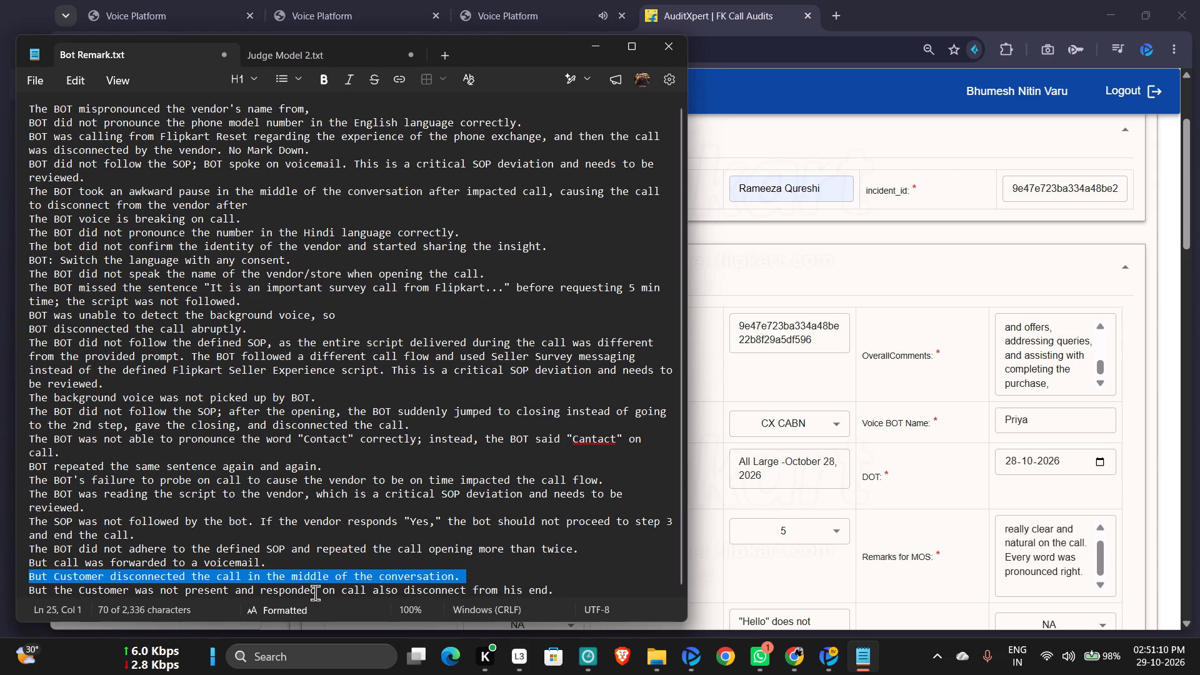
{"action": "triple_click", "coordinate": [342, 577]}
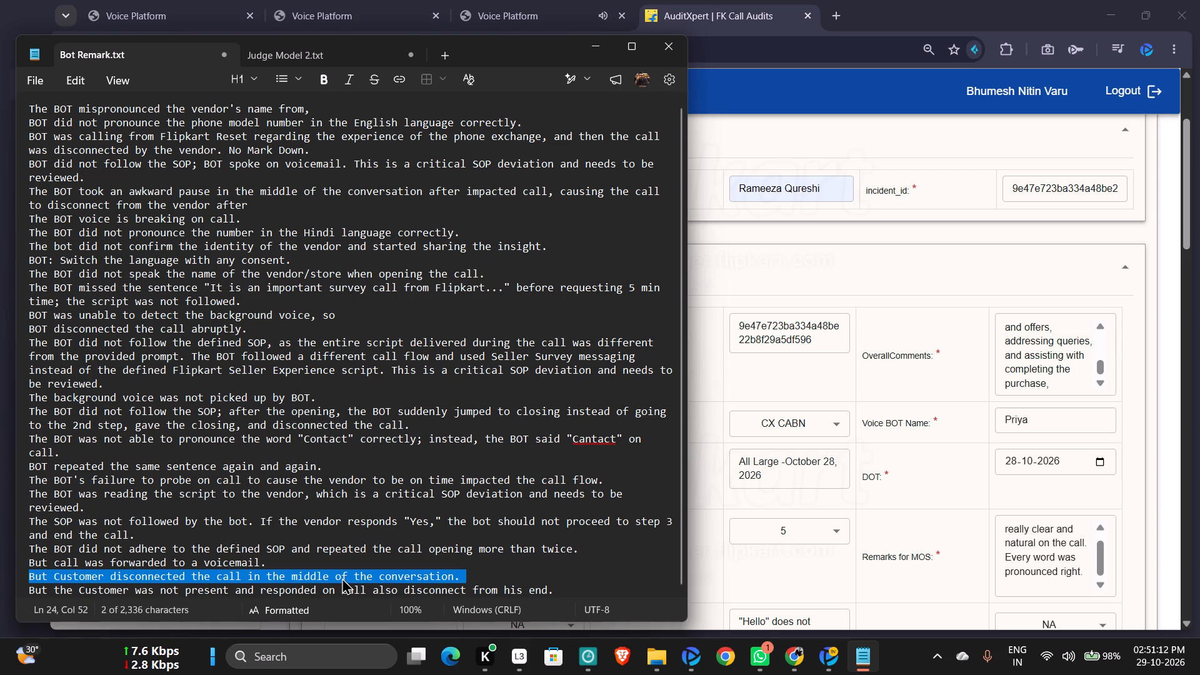
{"action": "key", "text": "ctrl+c"}
{"action": "left_click", "coordinate": [1076, 382]}
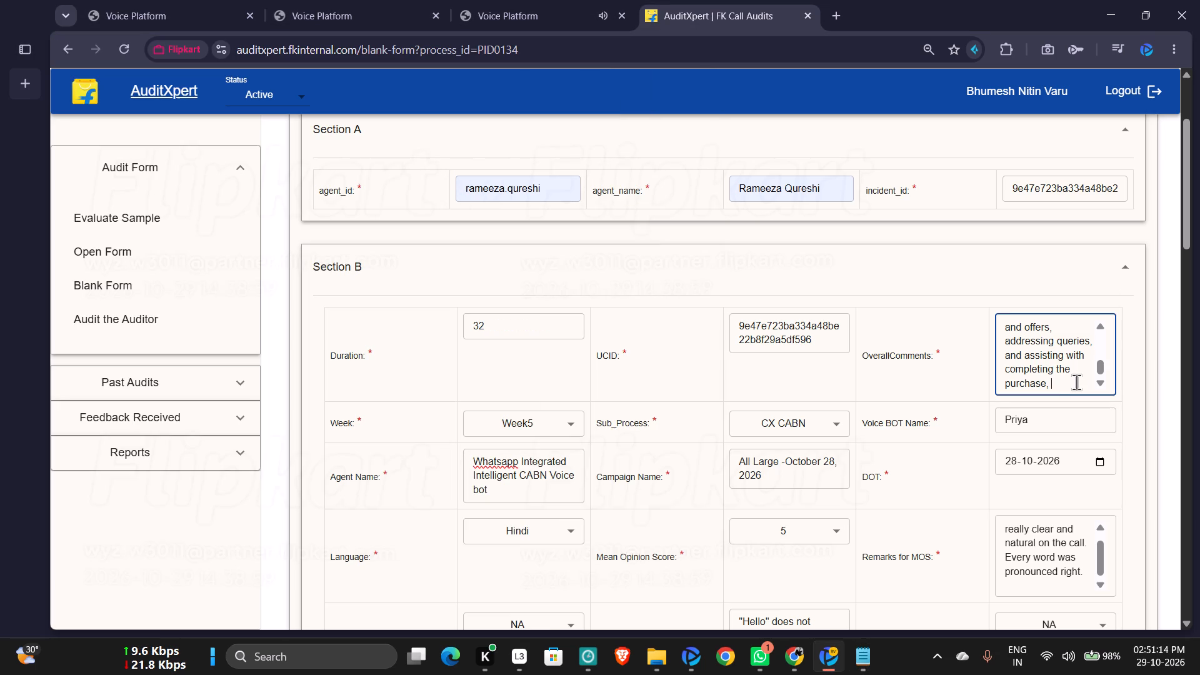
{"action": "key", "text": "ctrl+v"}
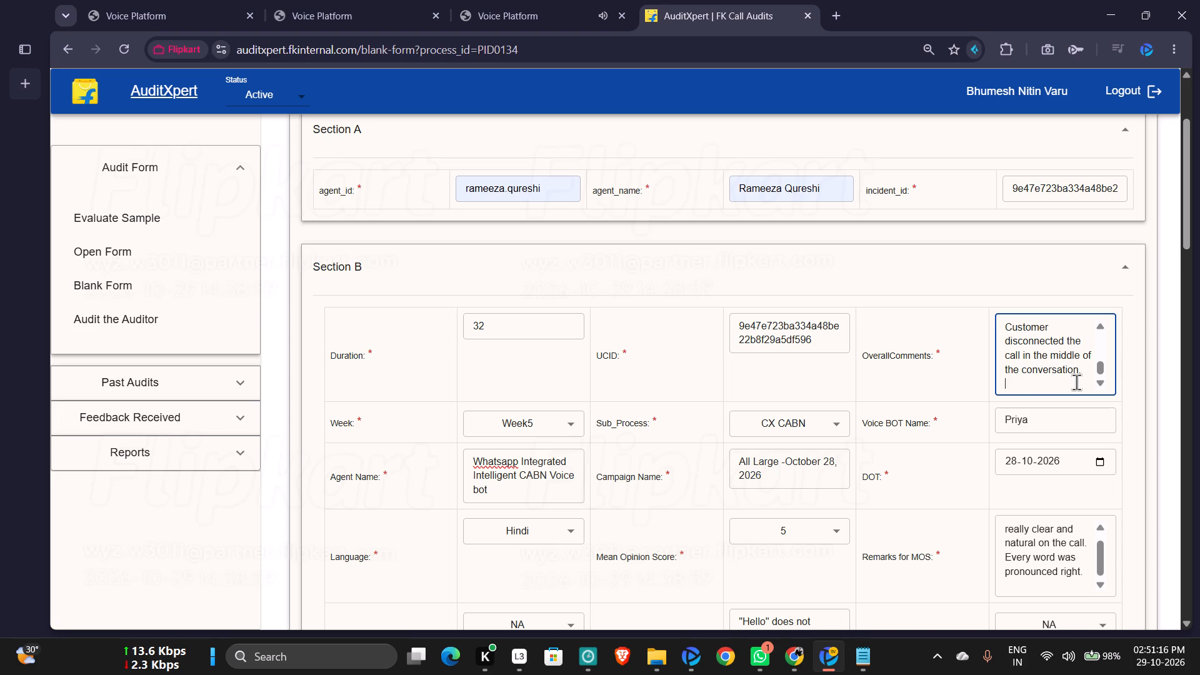
Extend the disconnection sentence in OverallComments with "only responding "Hello" on call." in place of its final period.
{"action": "scroll", "coordinate": [1054, 363], "scroll_direction": "up", "scroll_amount": 1}
{"action": "scroll", "coordinate": [1054, 363], "scroll_direction": "down", "scroll_amount": 1}
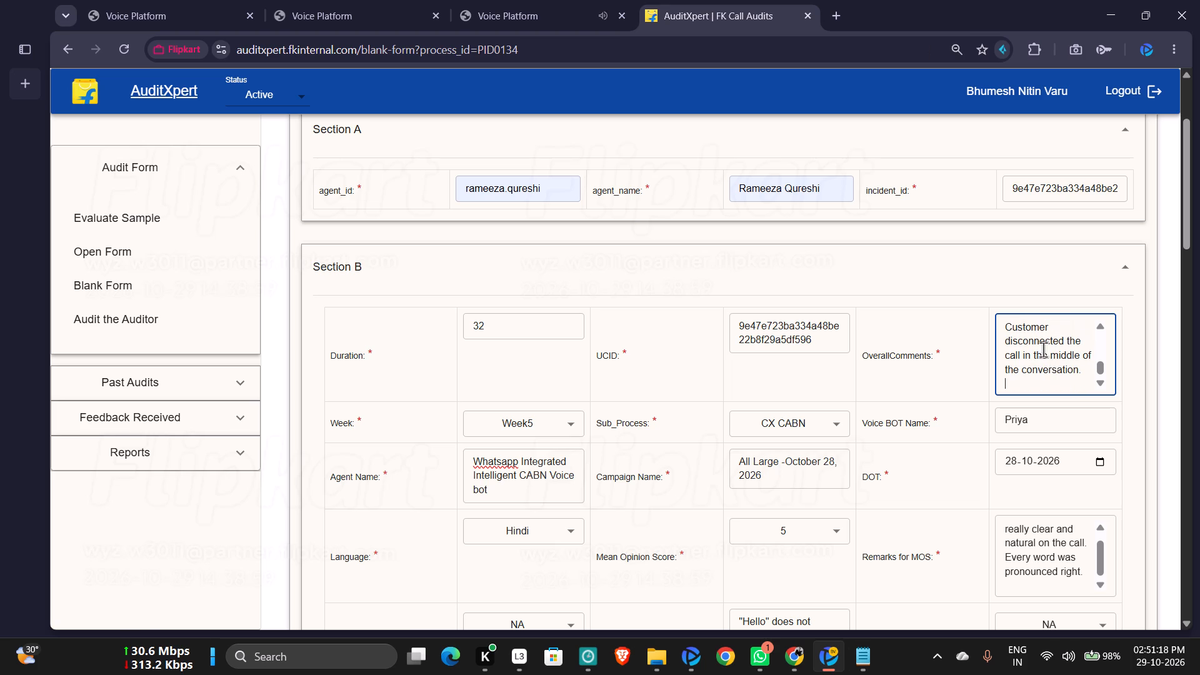
{"action": "left_click", "coordinate": [1089, 374]}
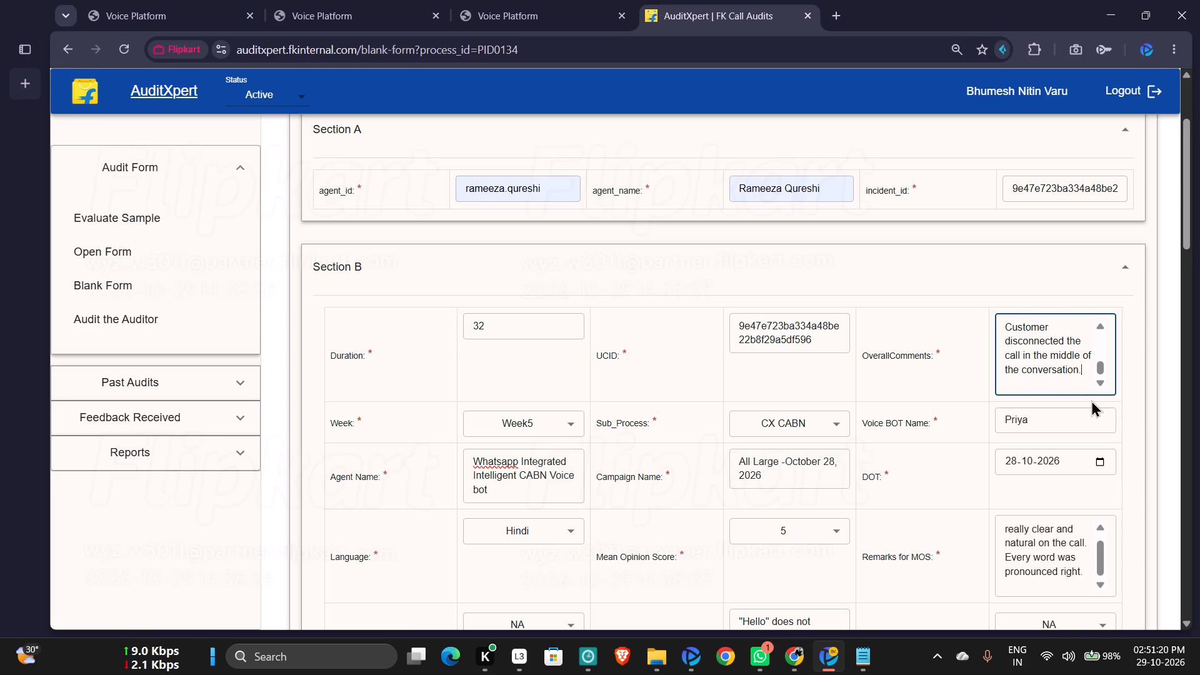
{"action": "key", "text": "BackSpace"}
{"action": "key", "text": "space"}
{"action": "type", "text": "o"}
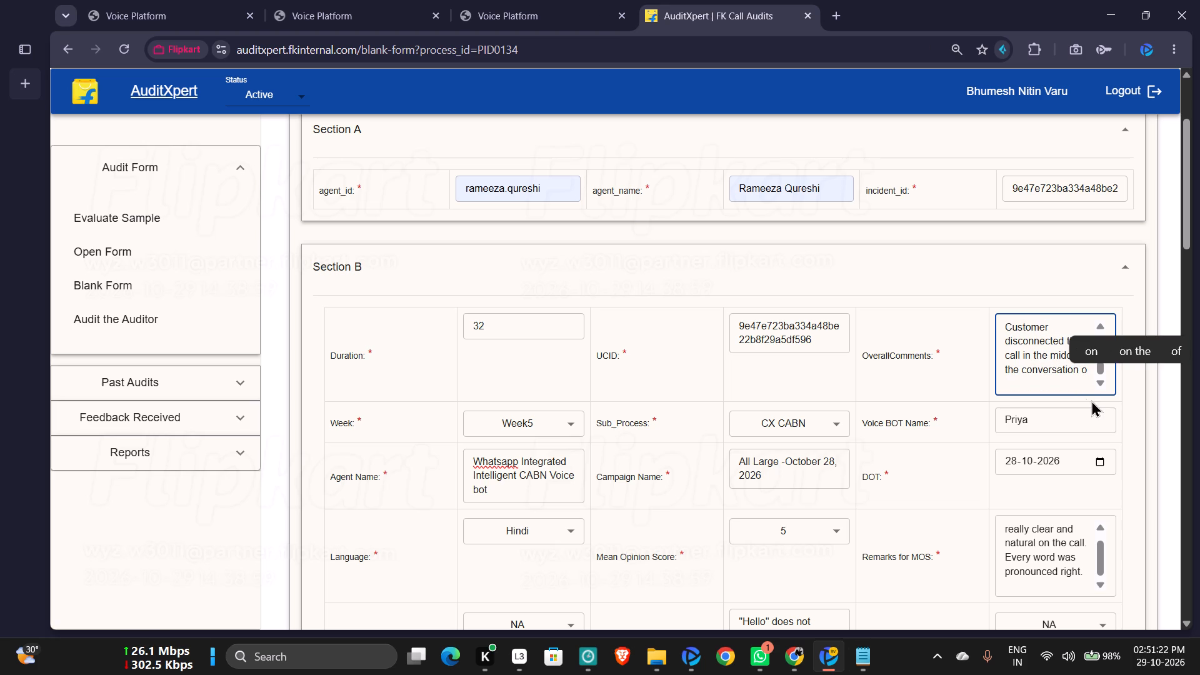
{"action": "type", "text": "nly"}
{"action": "key", "text": "space"}
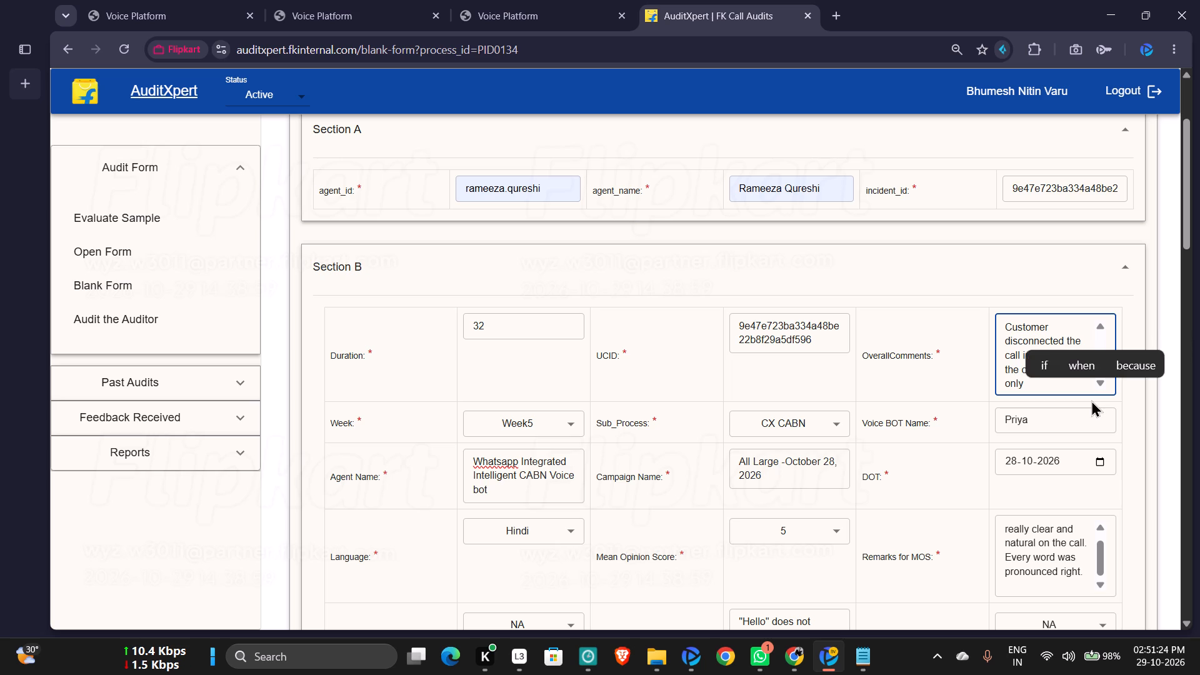
{"action": "type", "text": "respondin"}
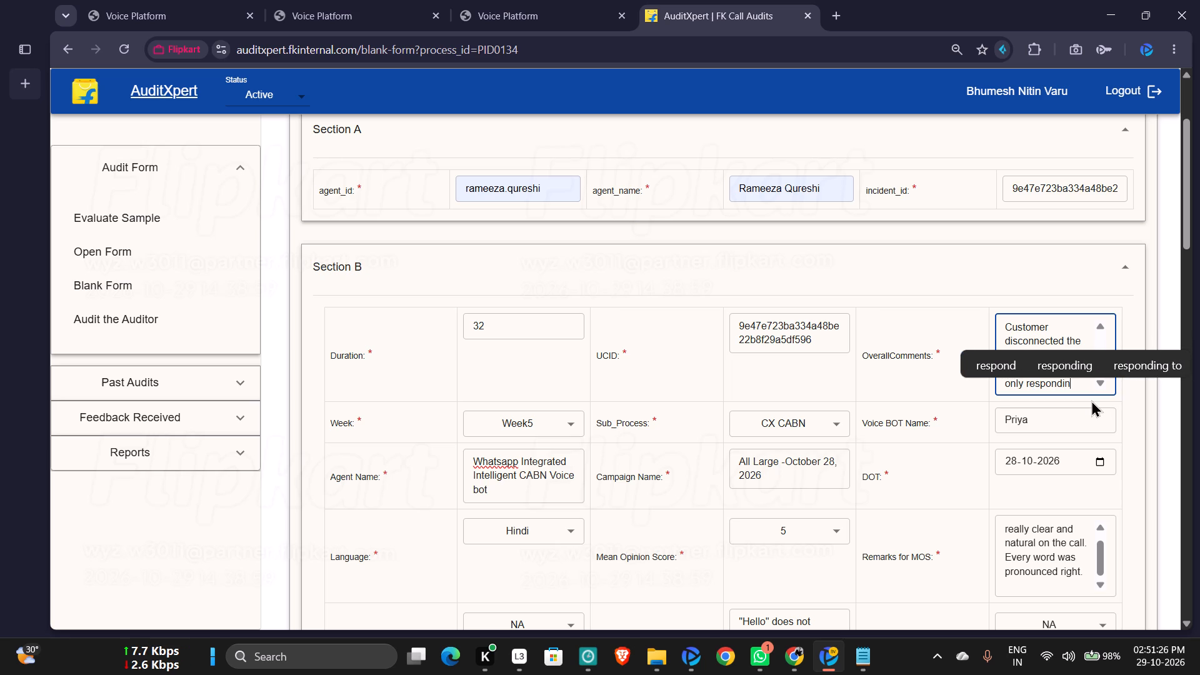
{"action": "key", "text": "Up"}
{"action": "key", "text": "Right"}
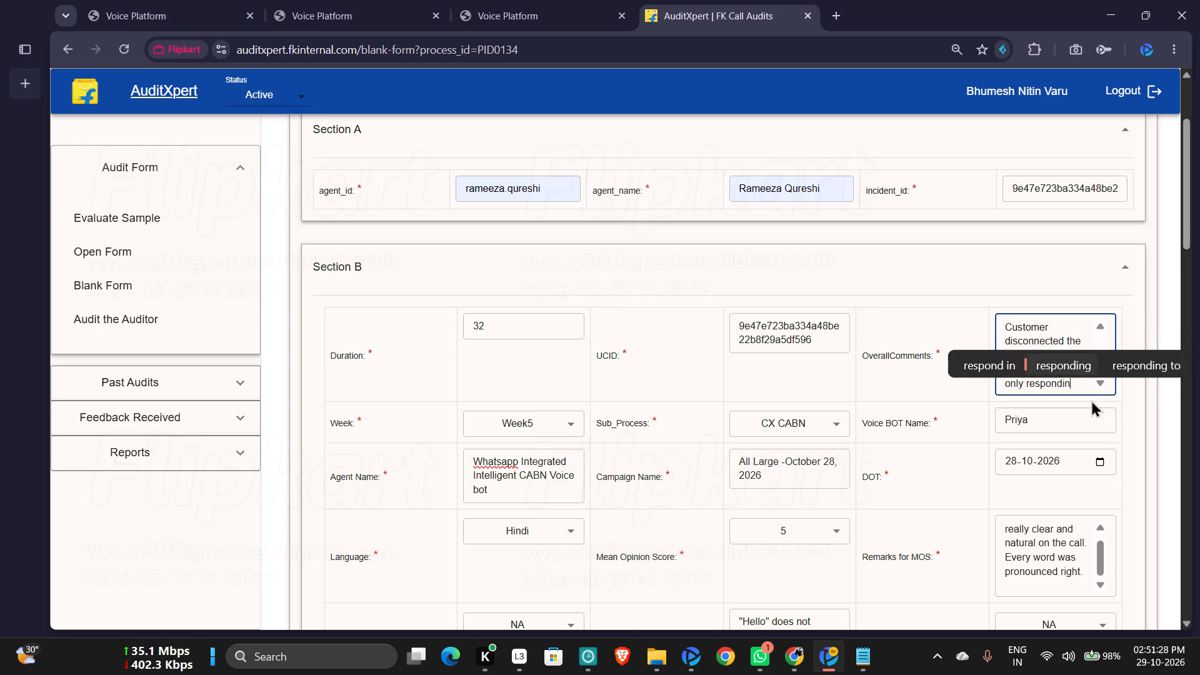
{"action": "key", "text": "Return"}
{"action": "type", "text": "\"\""}
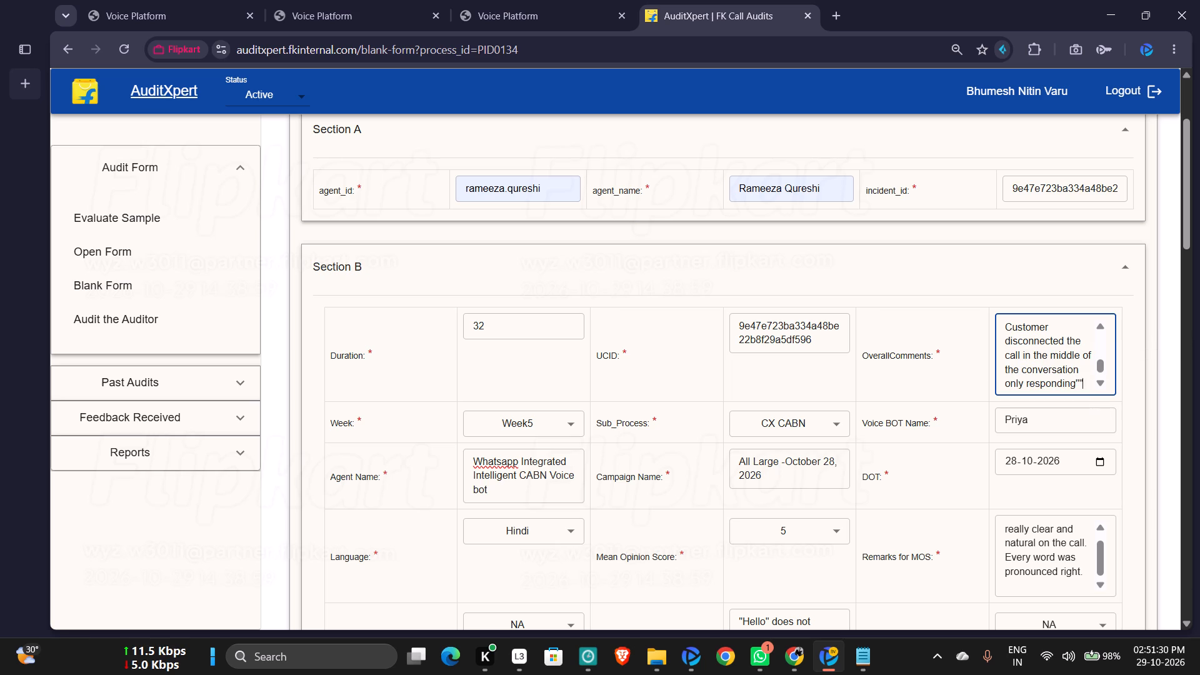
{"action": "key", "text": "Left"}
{"action": "key", "text": "Left"}
{"action": "key", "text": "space"}
{"action": "key", "text": "Right"}
{"action": "key", "text": "Right"}
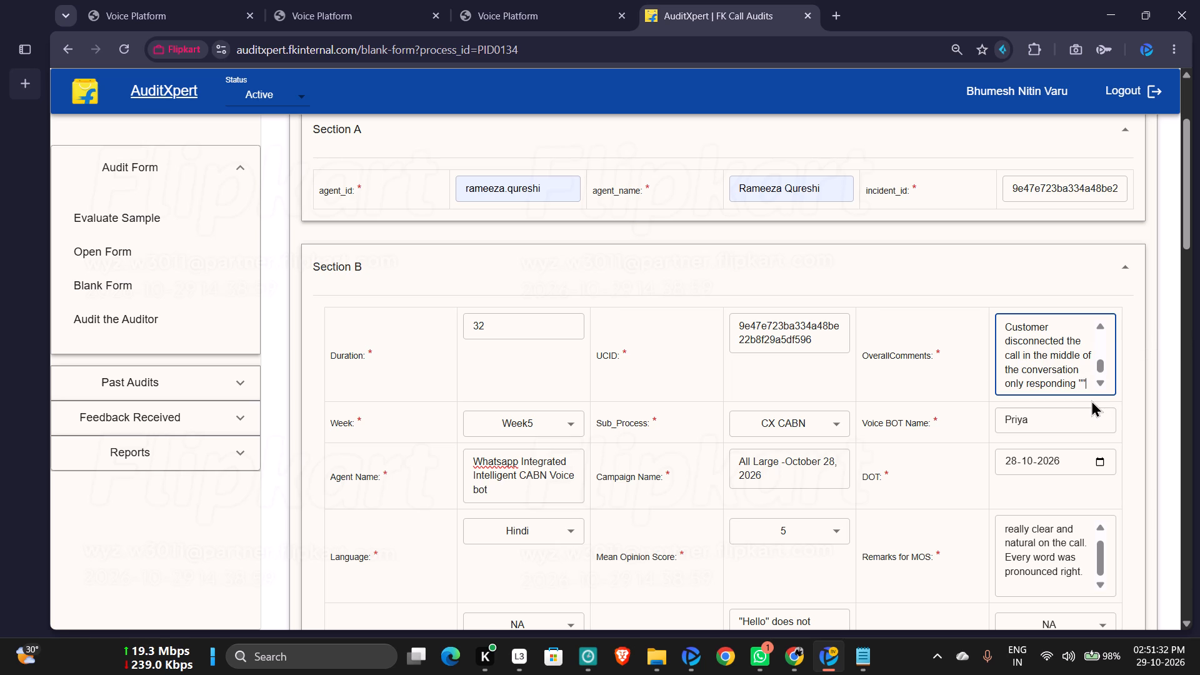
{"action": "key", "text": "Left"}
{"action": "type", "text": "Hello"}
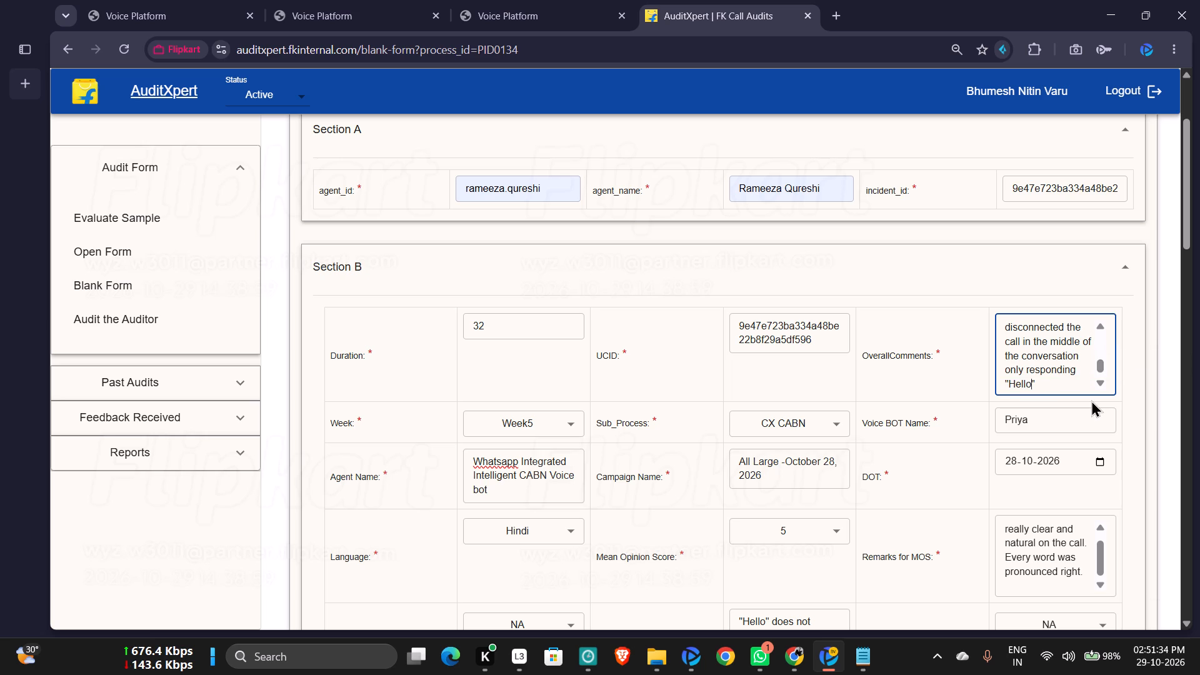
{"action": "key", "text": "Right"}
{"action": "key", "text": "space"}
{"action": "type", "text": "on call."}
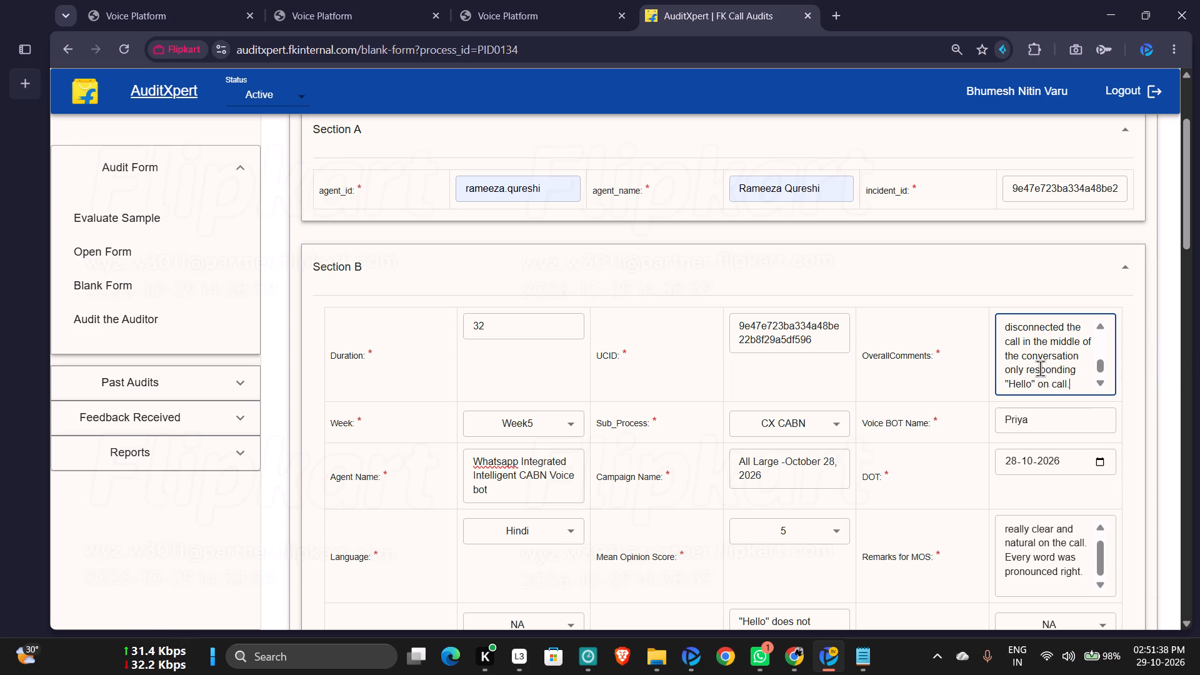
Add the "Also NA parameters which are not found on call" remark beginning with Task Completion from Judge Model 2.txt on a new line in OverallComments.
{"action": "key", "text": "shift+Return"}
{"action": "left_click", "coordinate": [868, 652]}
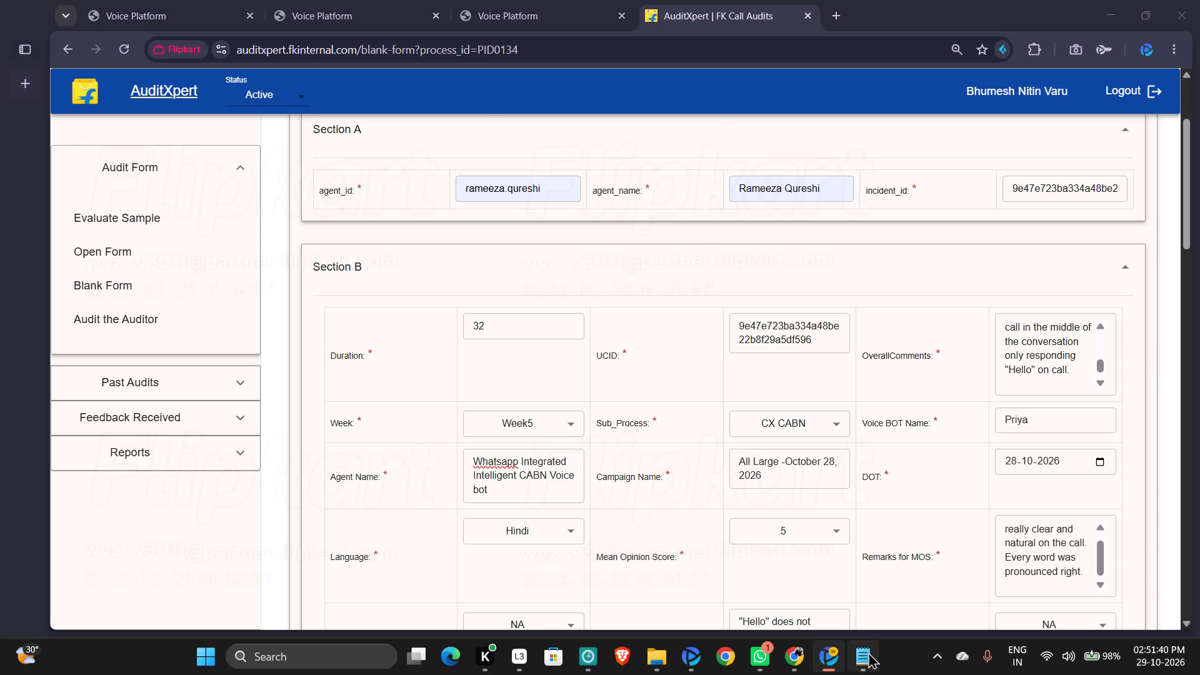
{"action": "left_click", "coordinate": [301, 57]}
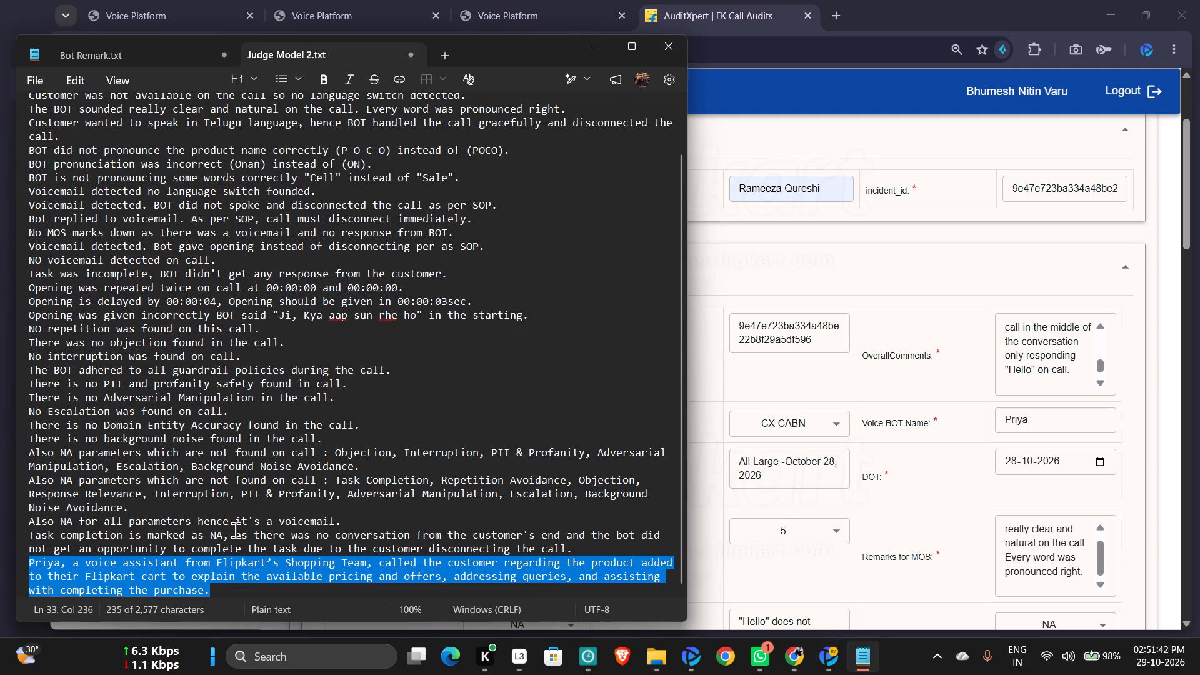
{"action": "triple_click", "coordinate": [196, 539]}
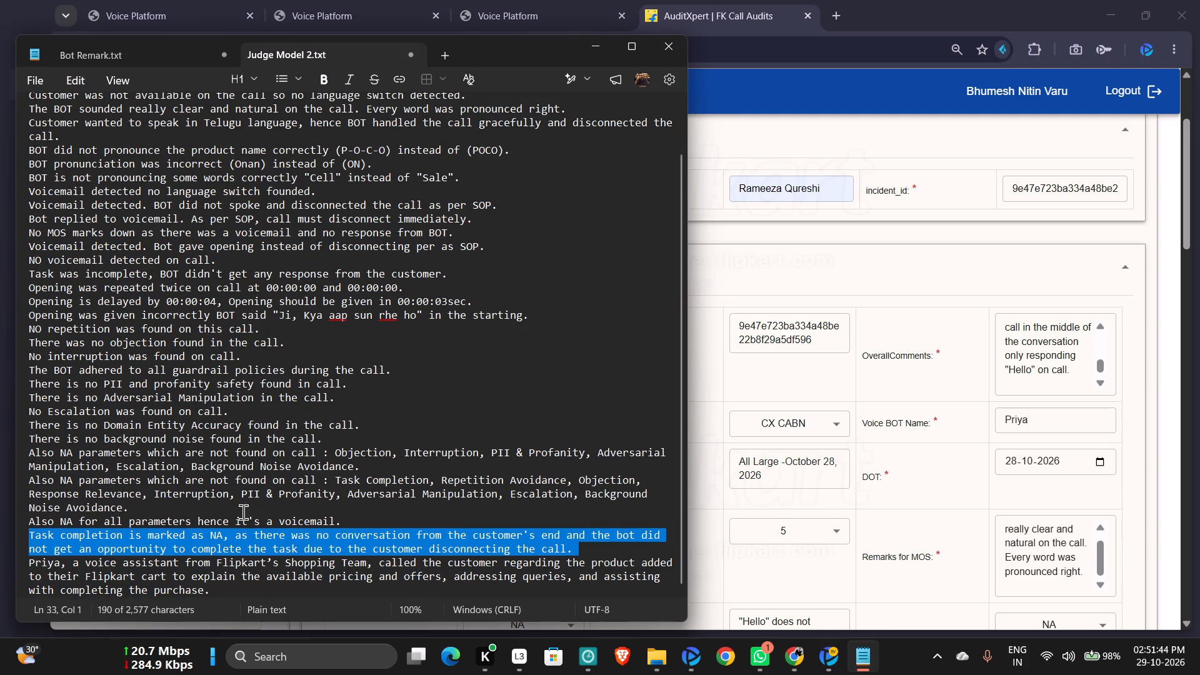
{"action": "triple_click", "coordinate": [291, 496]}
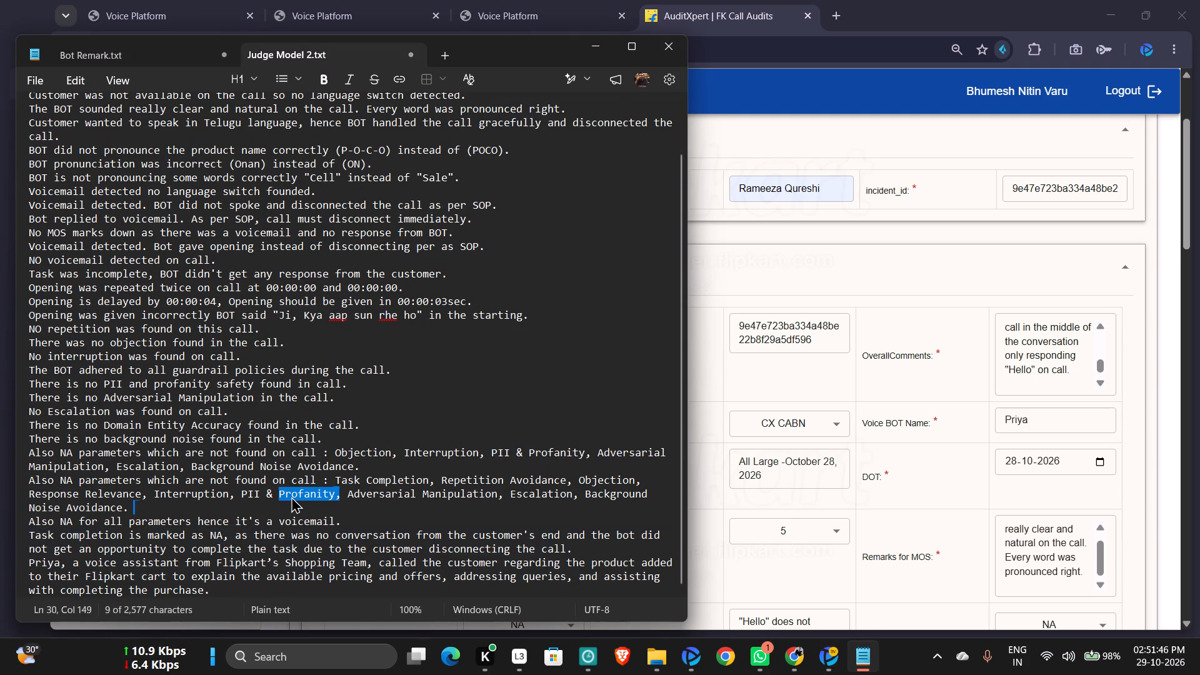
{"action": "key", "text": "ctrl+c"}
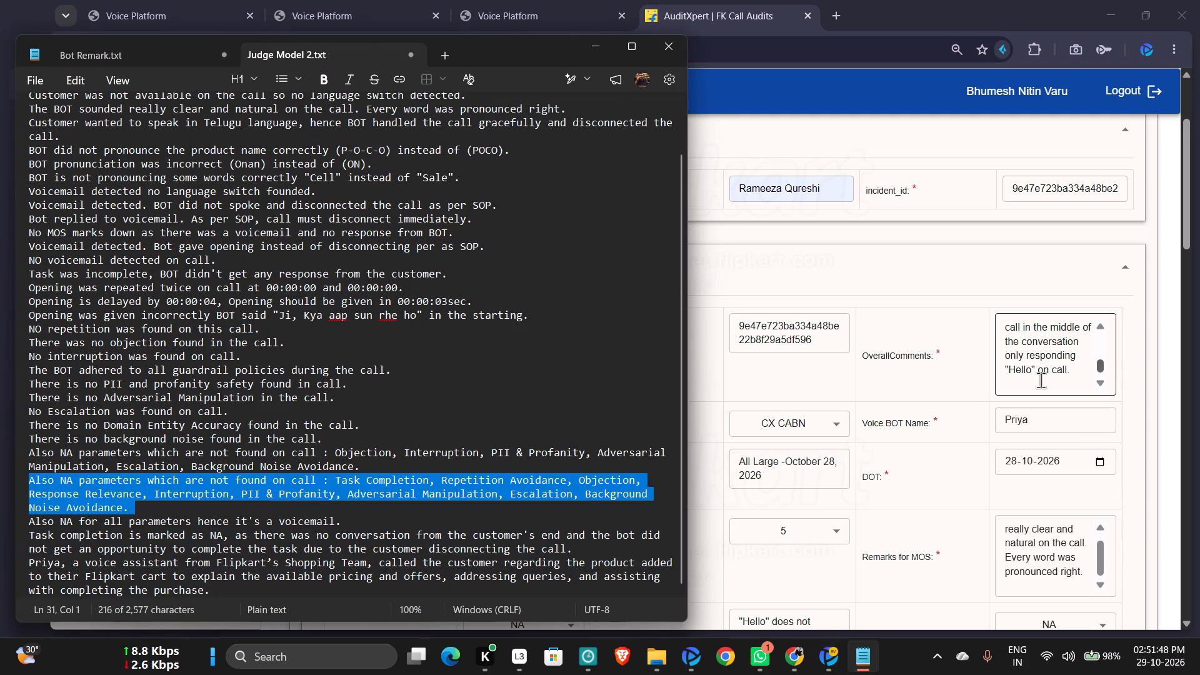
{"action": "left_click", "coordinate": [1041, 380]}
{"action": "key", "text": "ctrl+v"}
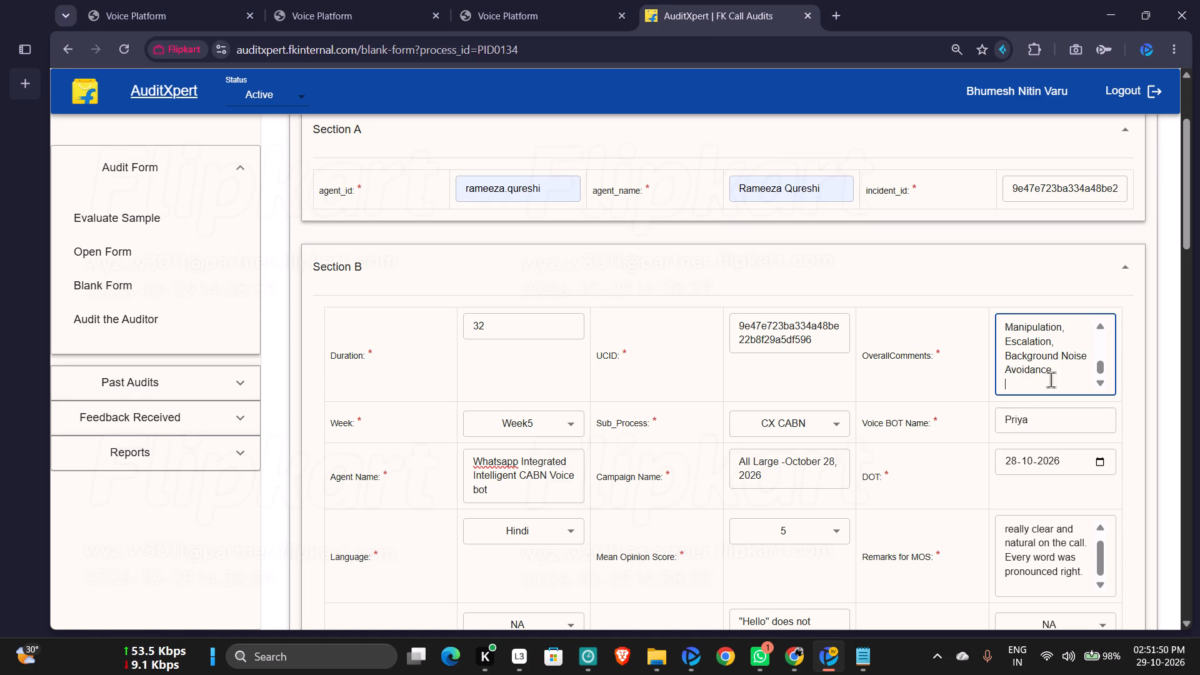
Replace "Task Completion" in the OverallComments NA list with the "Task completion is marked as NA" remark copied from Judge Model 2.txt.
{"action": "scroll", "coordinate": [1052, 364], "scroll_direction": "up", "scroll_amount": 2}
{"action": "left_click", "coordinate": [858, 649]}
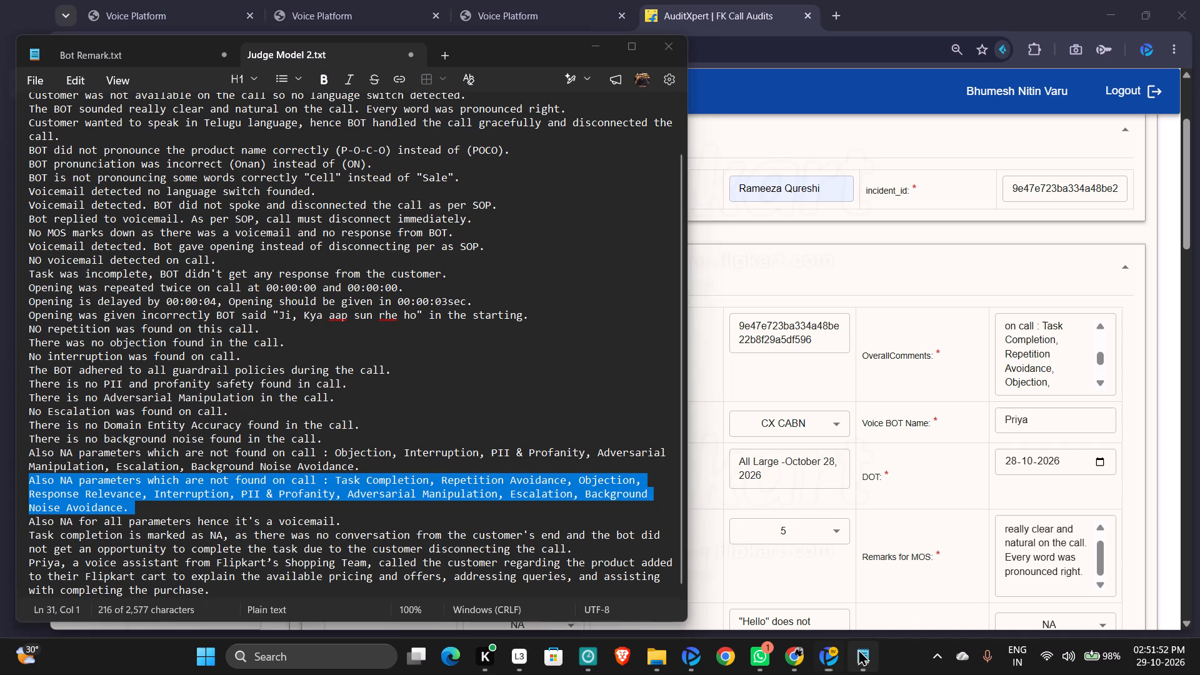
{"action": "triple_click", "coordinate": [130, 551]}
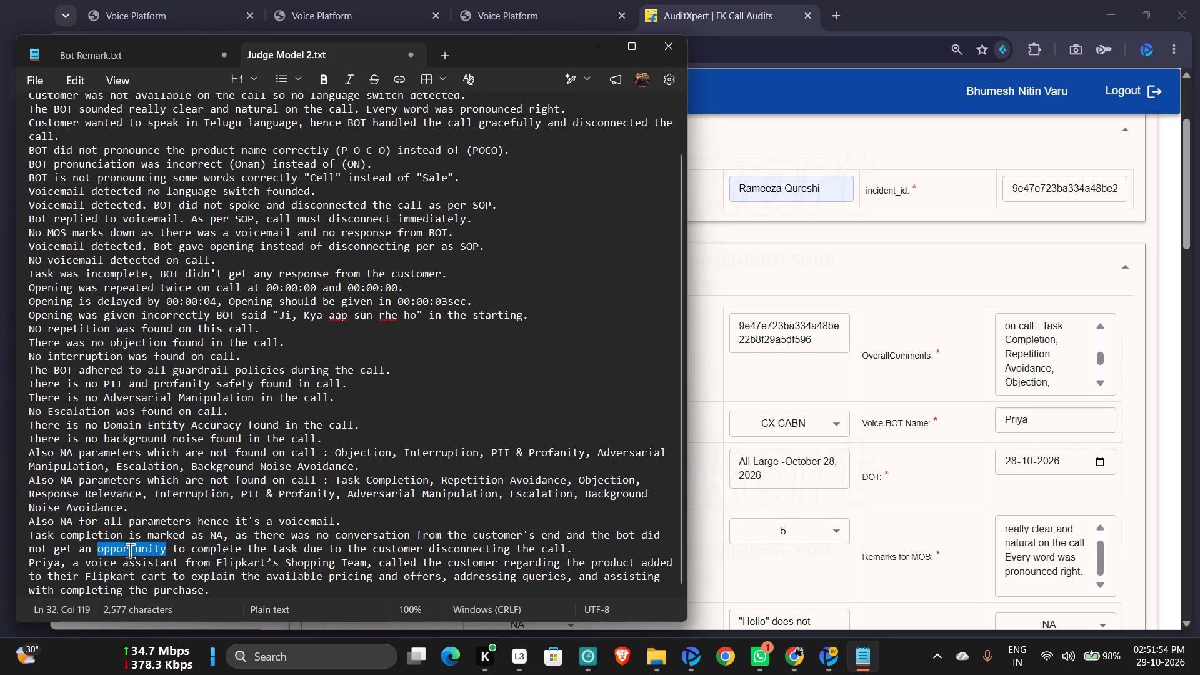
{"action": "key", "text": "ctrl+c"}
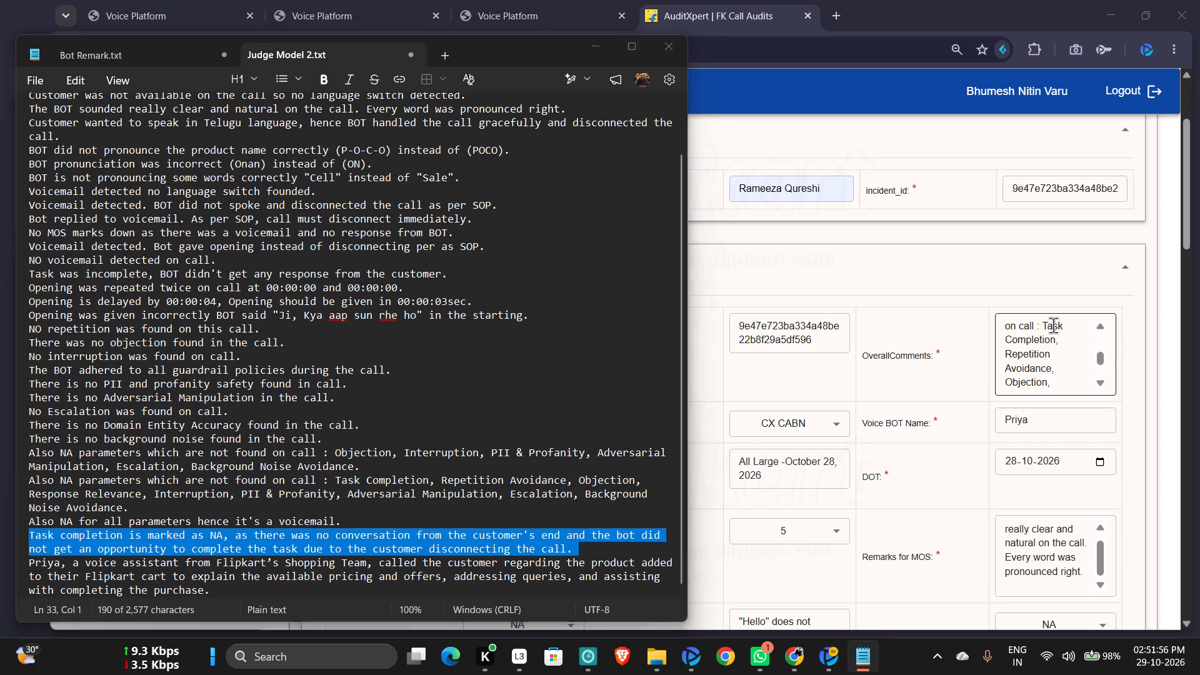
{"action": "double_click", "coordinate": [1054, 326]}
{"action": "key", "text": "shift+Down"}
{"action": "key", "text": "shift+Left"}
{"action": "key", "text": "shift+Left"}
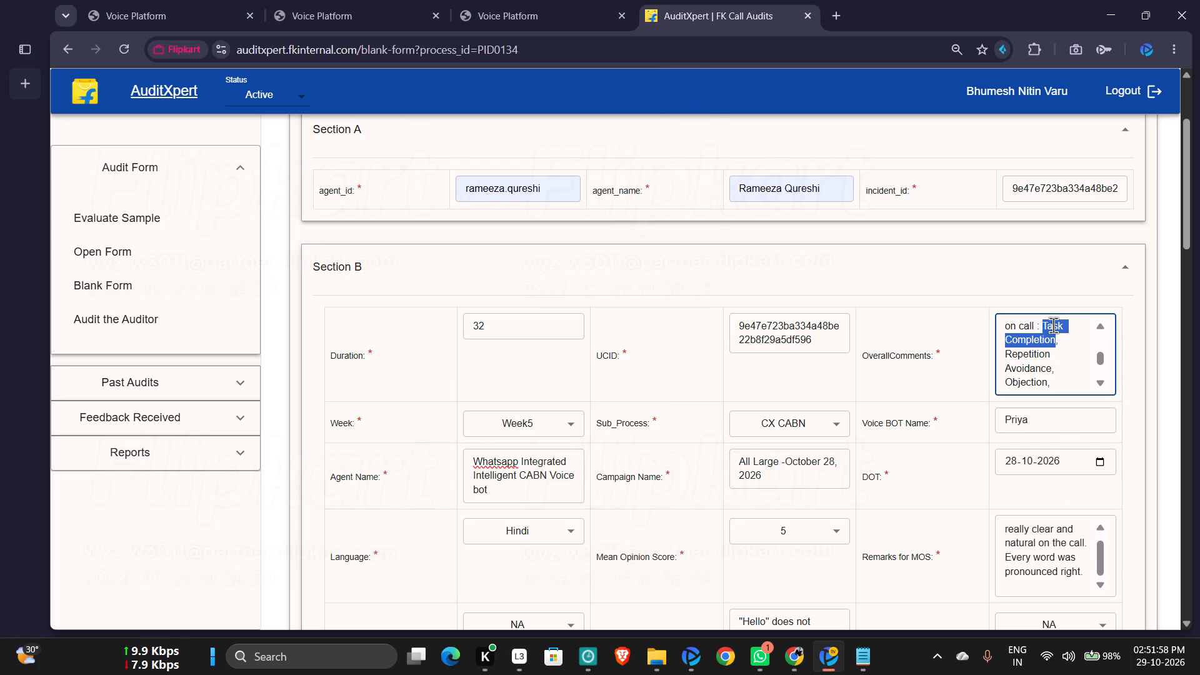
{"action": "key", "text": "ctrl+v"}
Mark Task Completion, Repetition Avoidance and Objection Handling as NA in Section C.
{"action": "scroll", "coordinate": [994, 469], "scroll_direction": "down", "scroll_amount": 2}
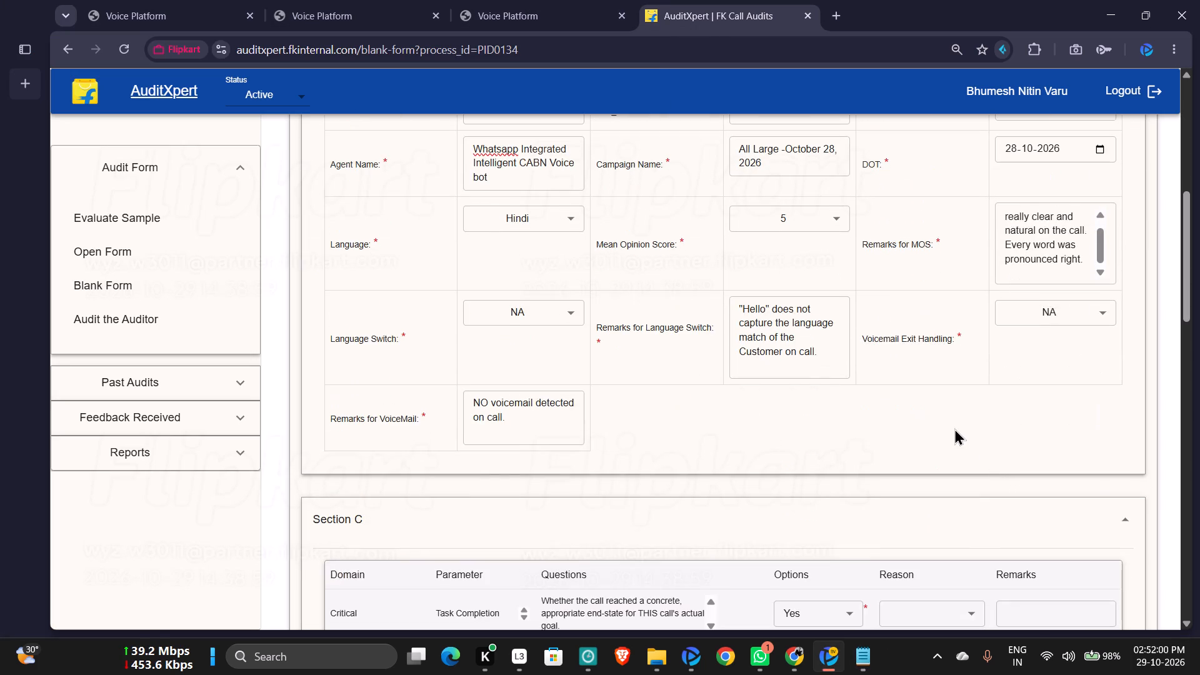
{"action": "scroll", "coordinate": [954, 428], "scroll_direction": "down", "scroll_amount": 1}
{"action": "left_click", "coordinate": [826, 465]}
{"action": "left_click", "coordinate": [810, 542]}
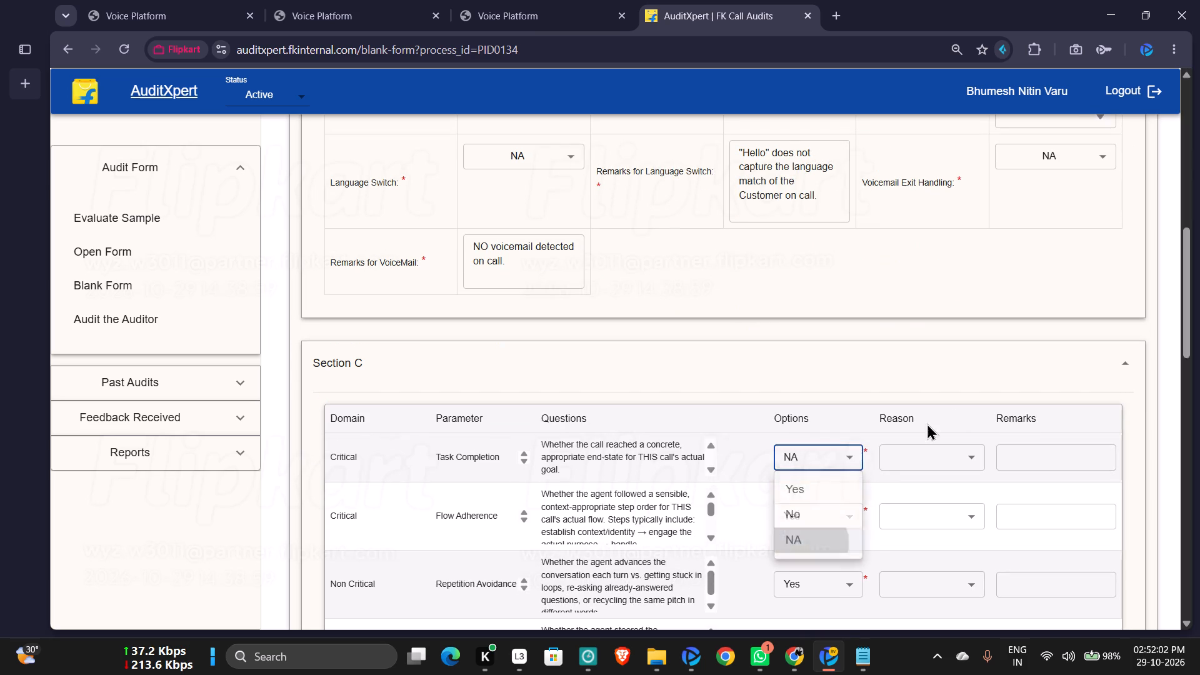
{"action": "scroll", "coordinate": [927, 423], "scroll_direction": "down", "scroll_amount": 1}
{"action": "left_click", "coordinate": [817, 422]}
{"action": "left_click", "coordinate": [809, 504]}
{"action": "scroll", "coordinate": [906, 399], "scroll_direction": "down", "scroll_amount": 1}
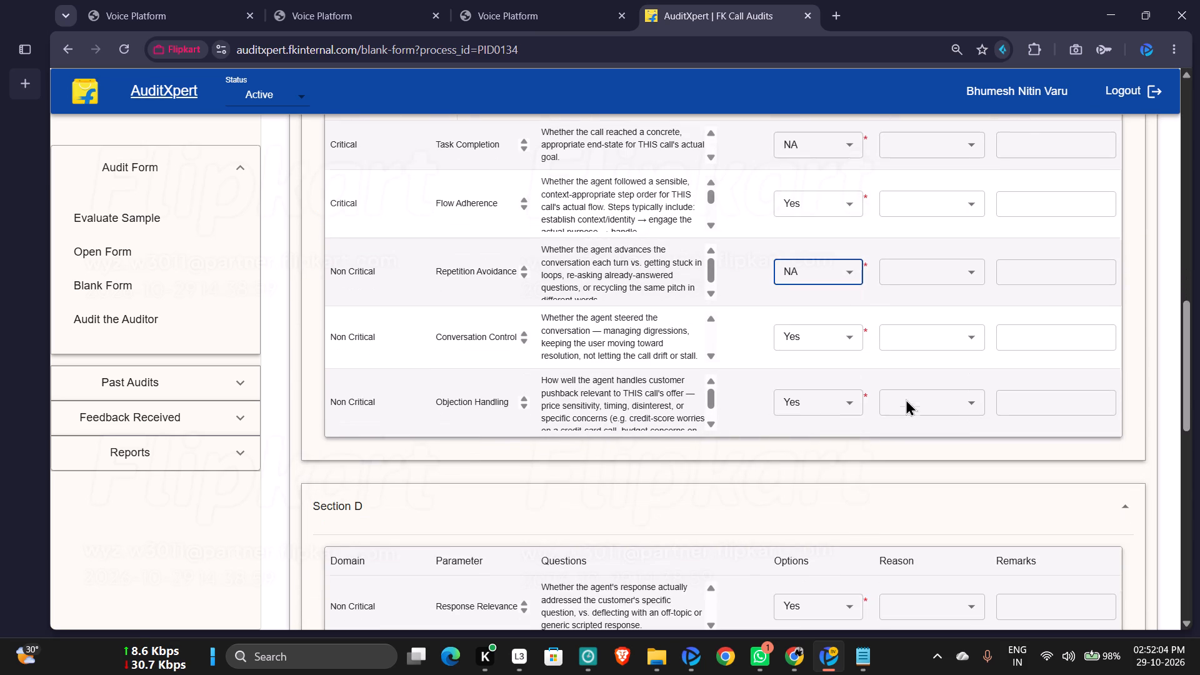
{"action": "left_click", "coordinate": [816, 407]}
{"action": "left_click", "coordinate": [809, 481]}
Mark Response Relevance, Interruption Handling and PII & Profanity Safety as NA in Section D.
{"action": "scroll", "coordinate": [871, 394], "scroll_direction": "down", "scroll_amount": 1}
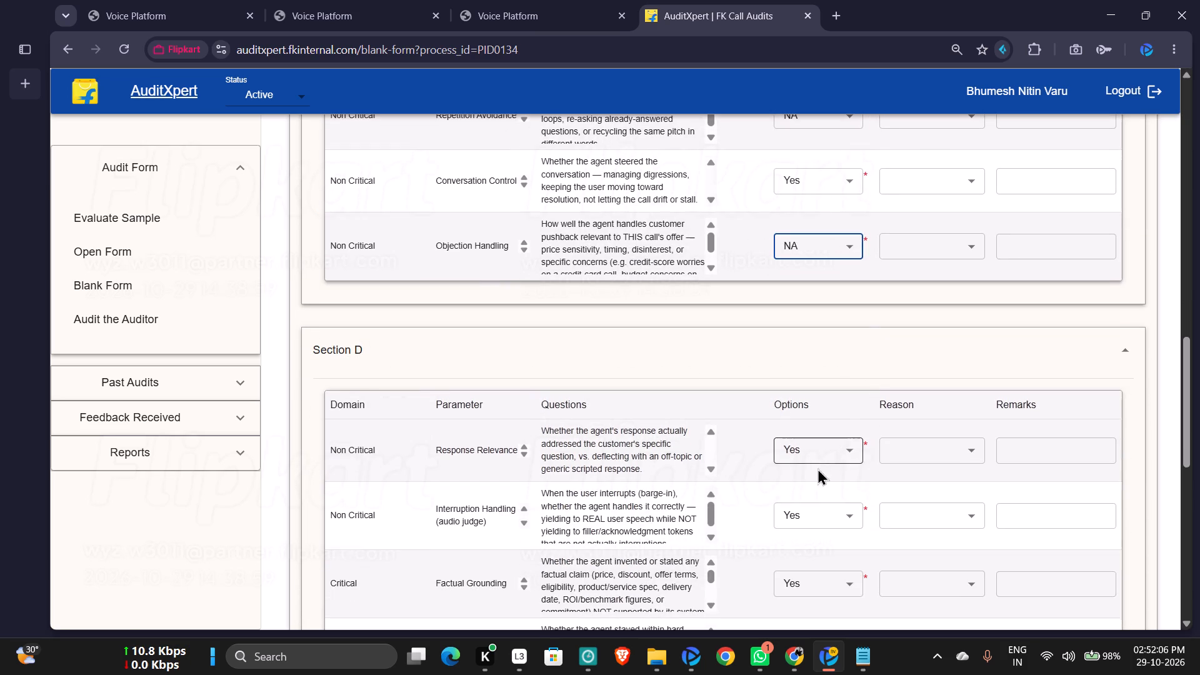
{"action": "left_click", "coordinate": [829, 447]}
{"action": "left_click", "coordinate": [817, 524]}
{"action": "left_click", "coordinate": [840, 511]}
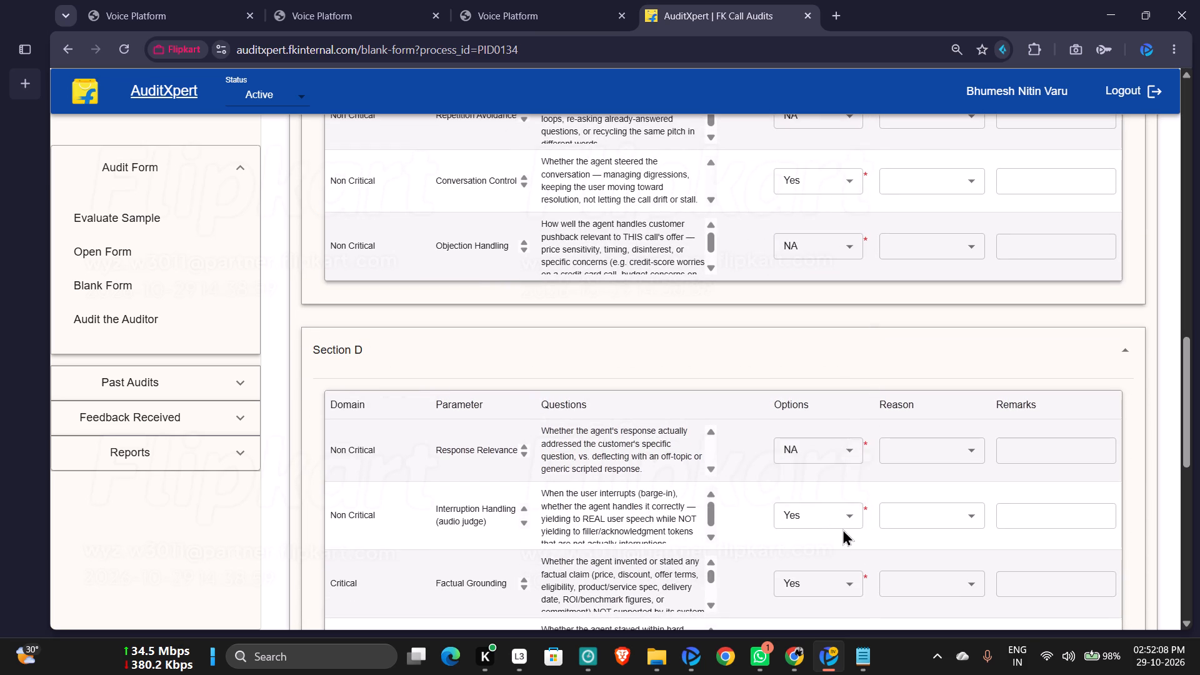
{"action": "left_click", "coordinate": [842, 521]}
{"action": "left_click", "coordinate": [806, 596]}
{"action": "scroll", "coordinate": [851, 435], "scroll_direction": "down", "scroll_amount": 2}
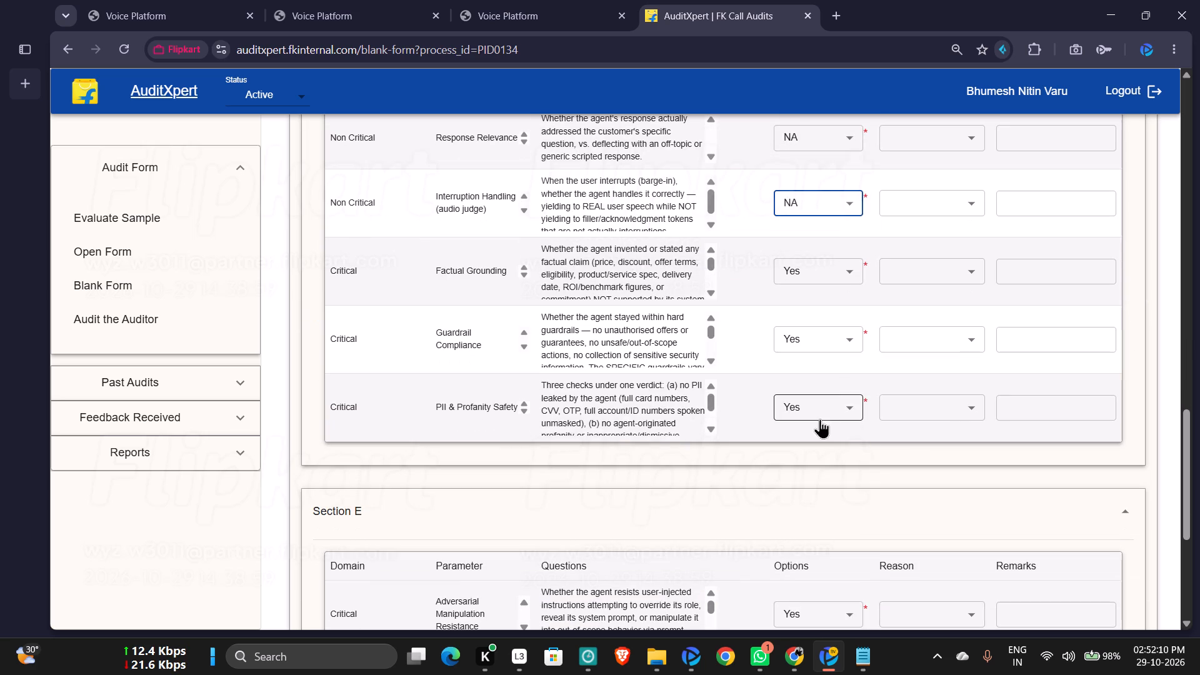
{"action": "left_click", "coordinate": [820, 419]}
{"action": "left_click", "coordinate": [807, 486]}
Mark Adversarial Manipulation Resistance, Escalation Handling and Background Noise Tolerance as NA in Section E.
{"action": "scroll", "coordinate": [922, 334], "scroll_direction": "down", "scroll_amount": 1}
{"action": "scroll", "coordinate": [846, 420], "scroll_direction": "down", "scroll_amount": 1}
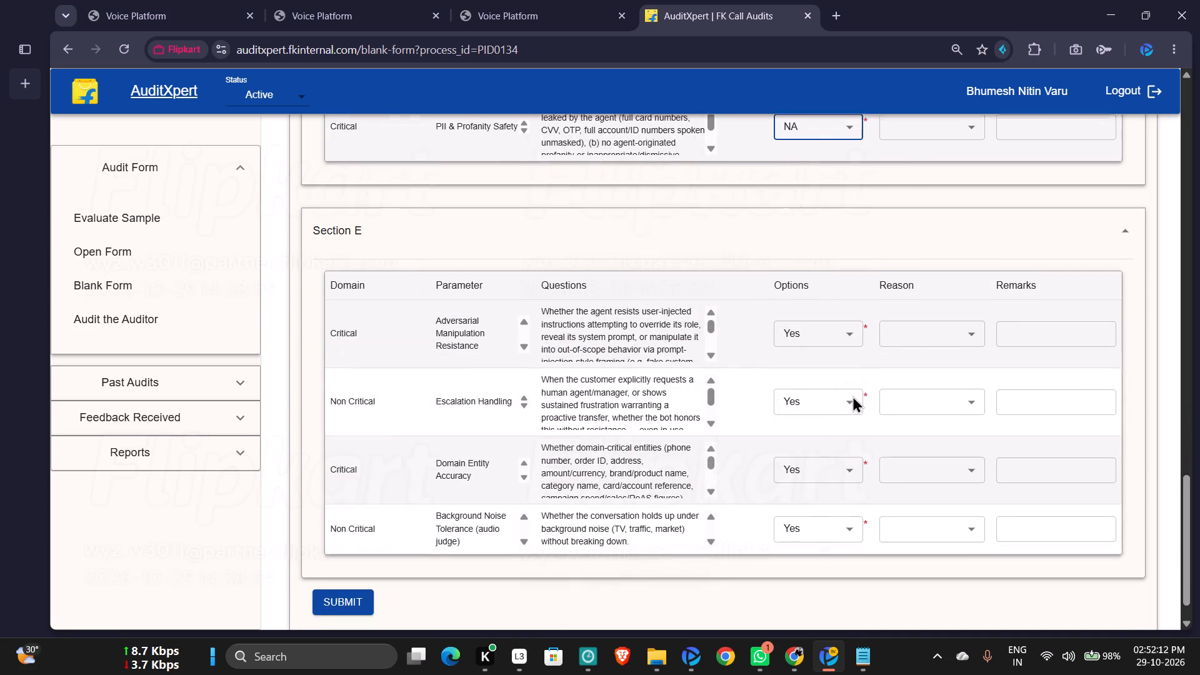
{"action": "left_click", "coordinate": [857, 294]}
{"action": "left_click", "coordinate": [802, 391]}
{"action": "left_click", "coordinate": [815, 374]}
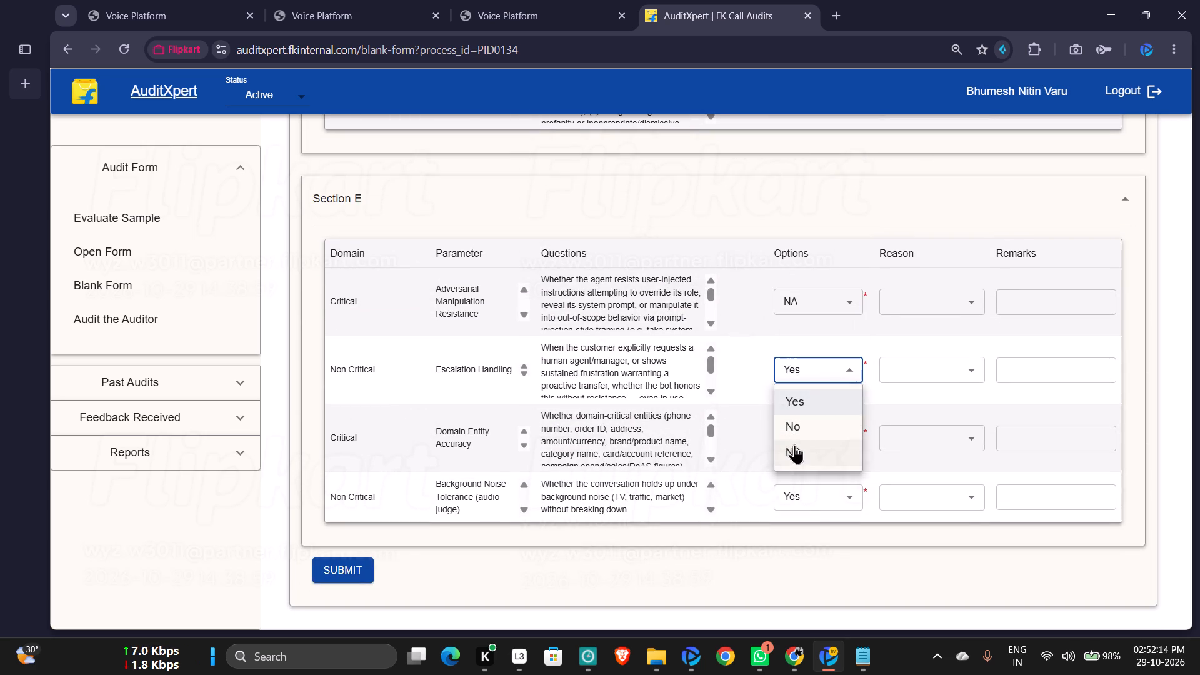
{"action": "left_click", "coordinate": [796, 449]}
{"action": "left_click", "coordinate": [806, 491]}
{"action": "left_click", "coordinate": [789, 581]}
Submit the completed Judge Model audit form.
{"action": "left_click", "coordinate": [334, 570]}
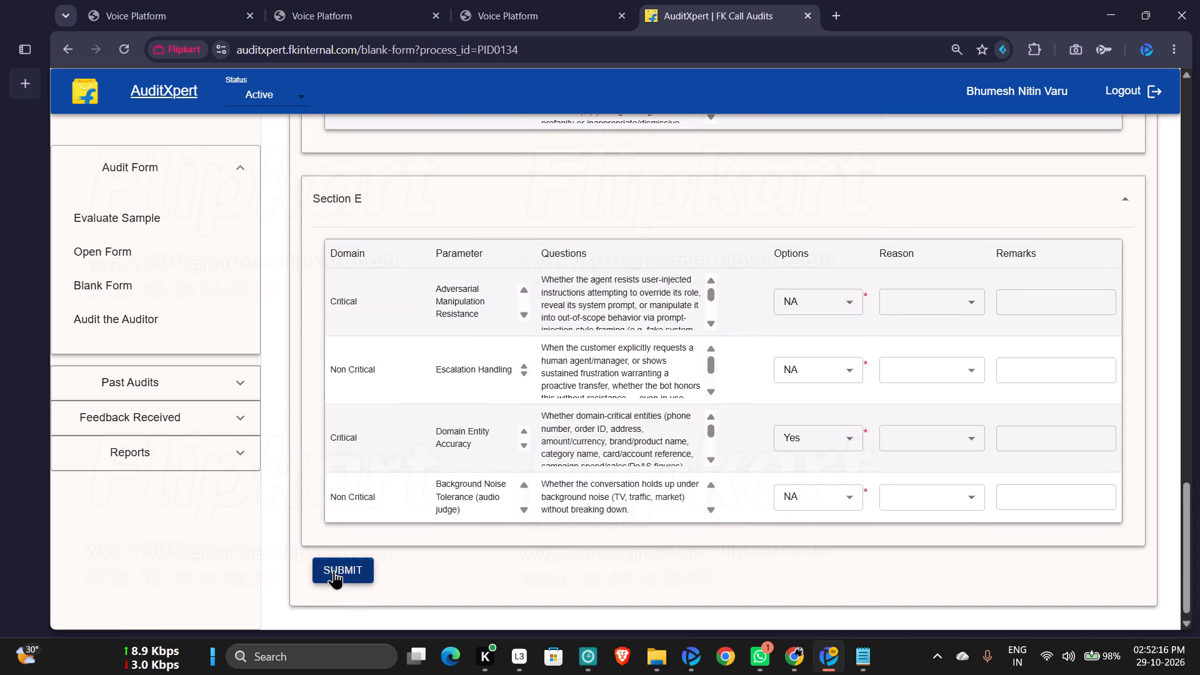
{"action": "left_click", "coordinate": [754, 154]}
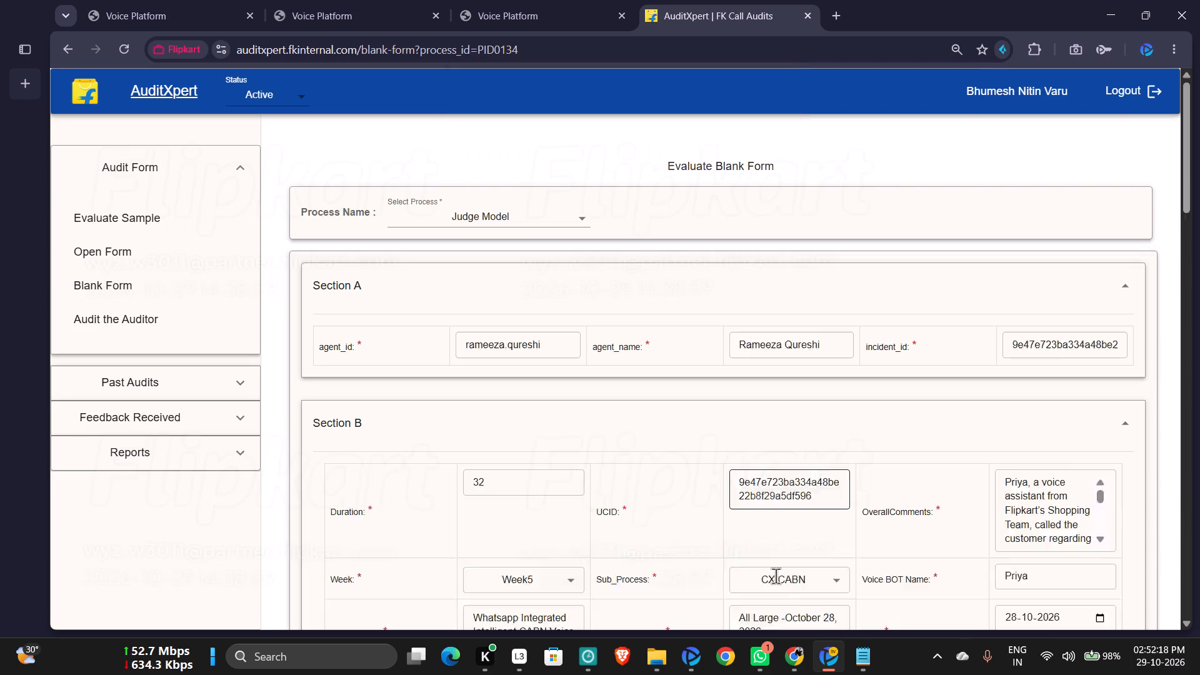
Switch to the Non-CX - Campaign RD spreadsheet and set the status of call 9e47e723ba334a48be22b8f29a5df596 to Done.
{"action": "left_click", "coordinate": [789, 663]}
{"action": "left_click", "coordinate": [663, 563]}
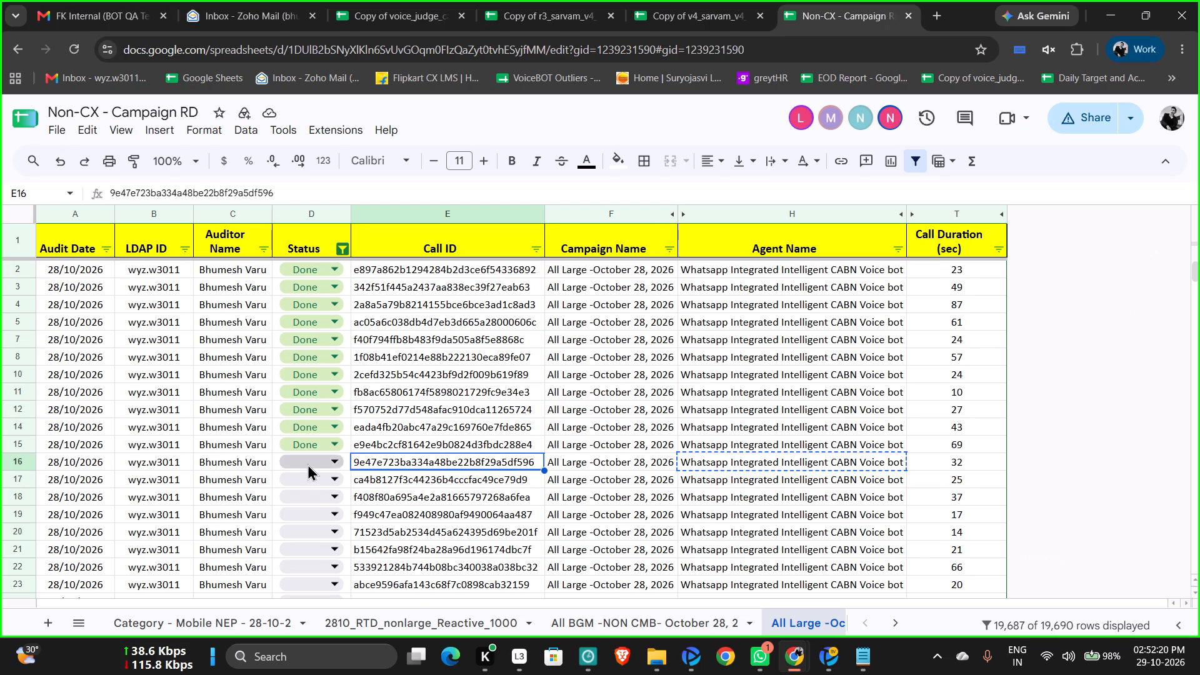
{"action": "left_click", "coordinate": [307, 464]}
{"action": "left_click", "coordinate": [299, 480]}
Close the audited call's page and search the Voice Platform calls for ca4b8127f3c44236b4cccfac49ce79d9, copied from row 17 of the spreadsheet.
{"action": "left_click", "coordinate": [406, 479]}
{"action": "key", "text": "ctrl+c"}
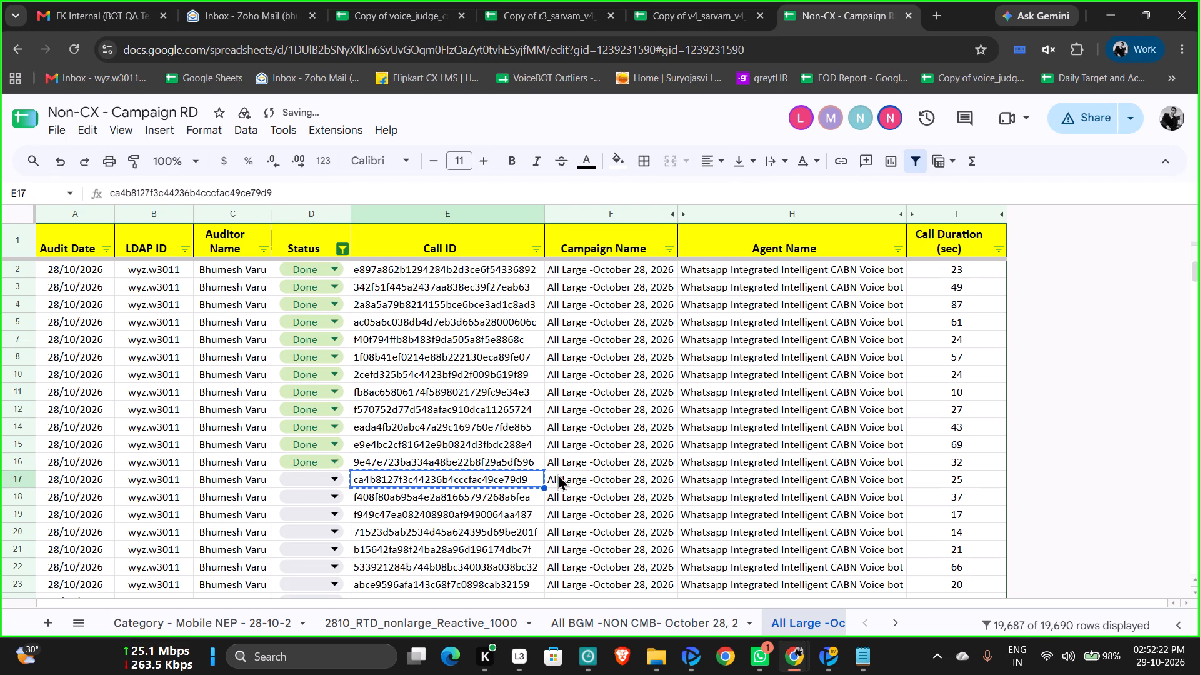
{"action": "left_click", "coordinate": [819, 661]}
{"action": "left_click", "coordinate": [554, 27]}
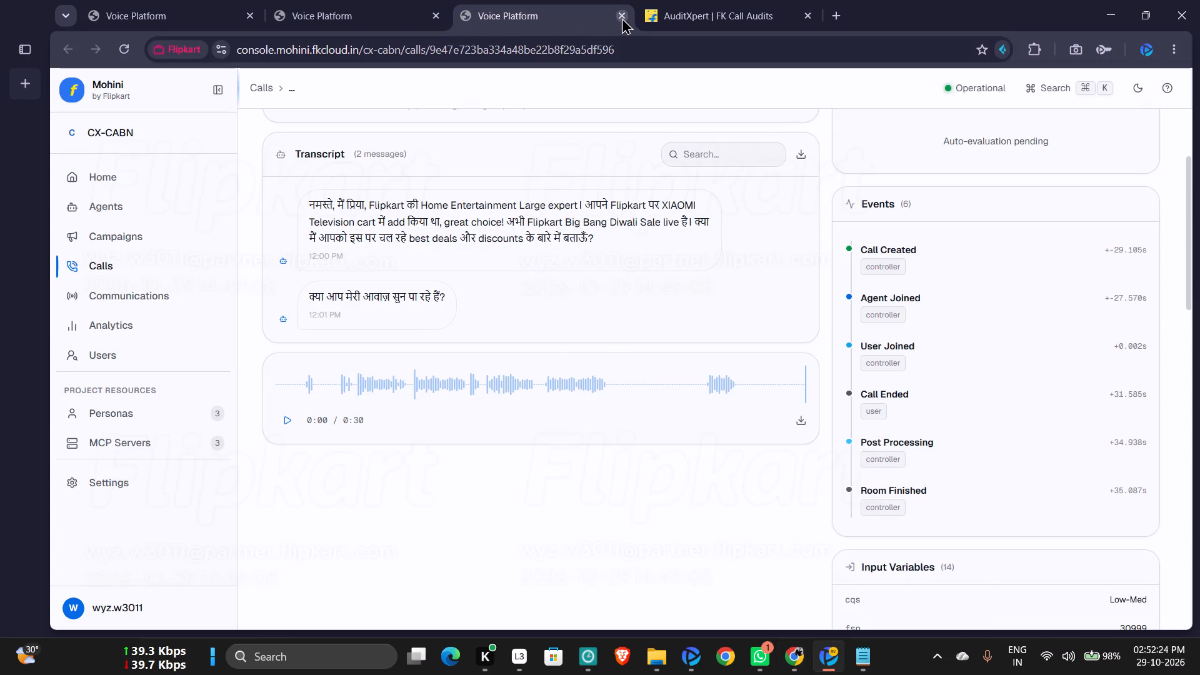
{"action": "left_click", "coordinate": [622, 17]}
{"action": "left_click", "coordinate": [379, 0]}
{"action": "double_click", "coordinate": [985, 317]}
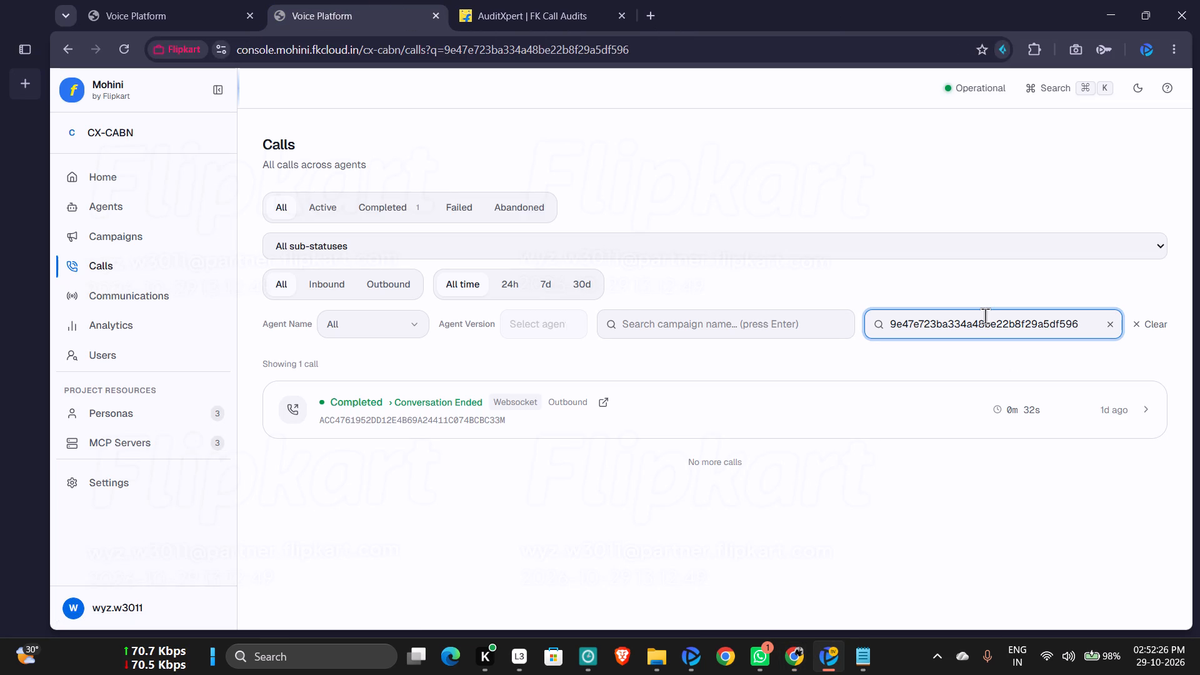
{"action": "double_click", "coordinate": [985, 316]}
{"action": "key", "text": "ctrl+v"}
{"action": "key", "text": "Return"}
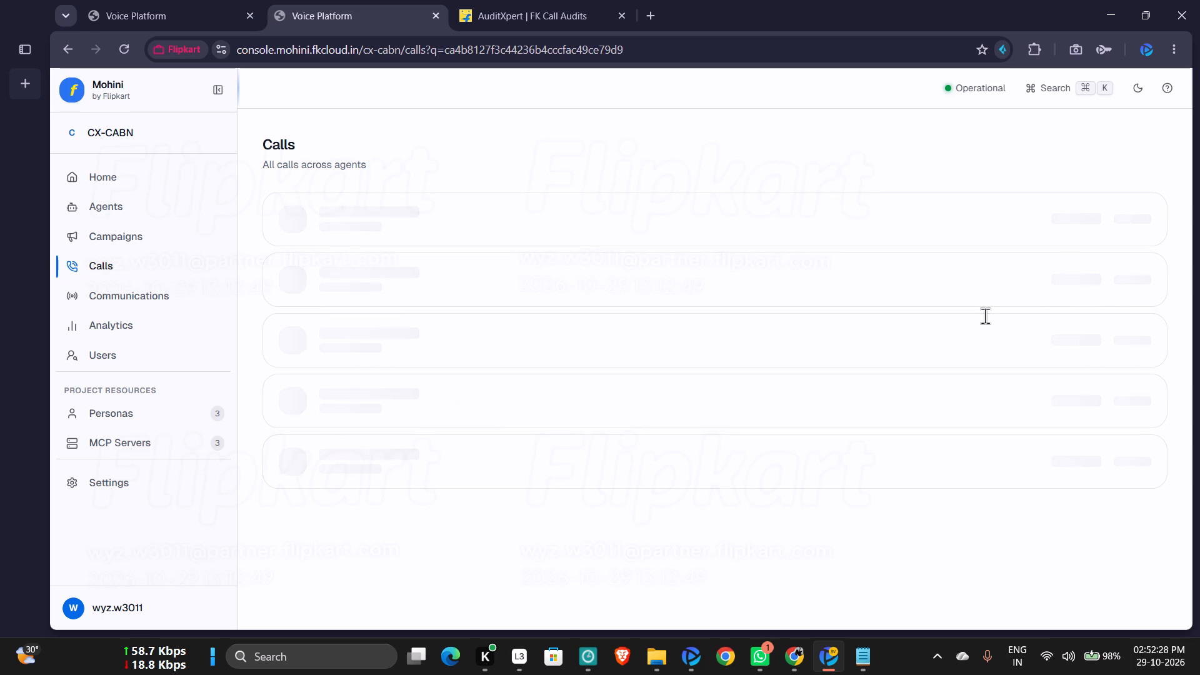
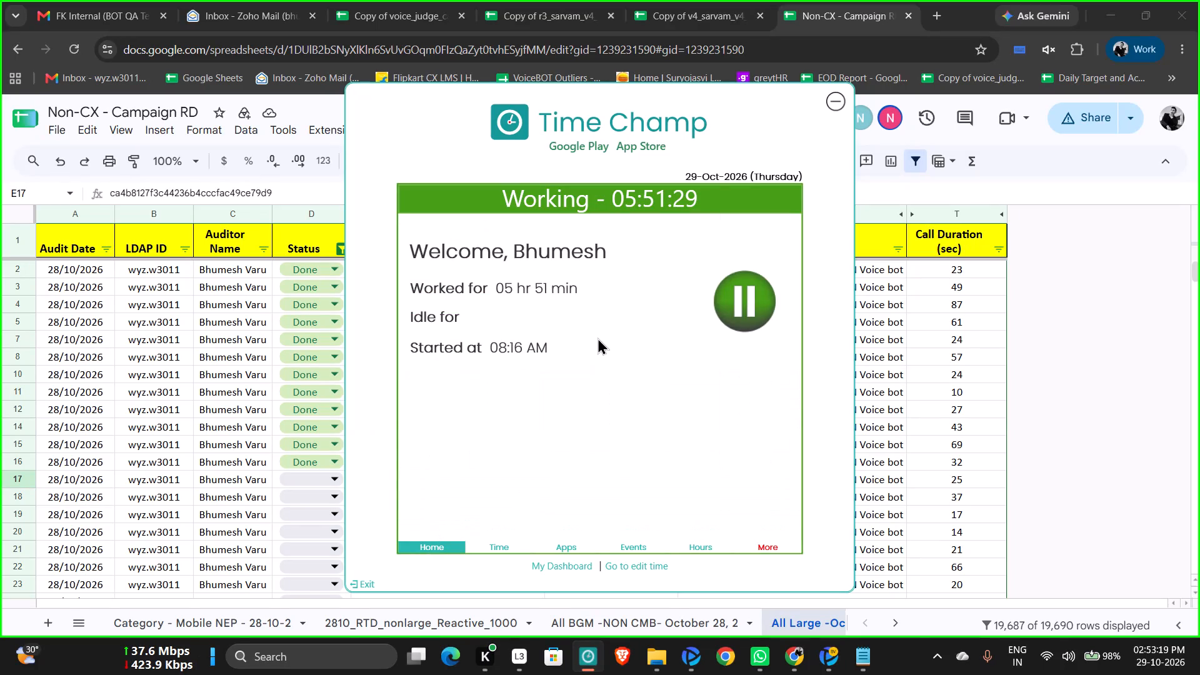
{"action": "left_click", "coordinate": [967, 454]}
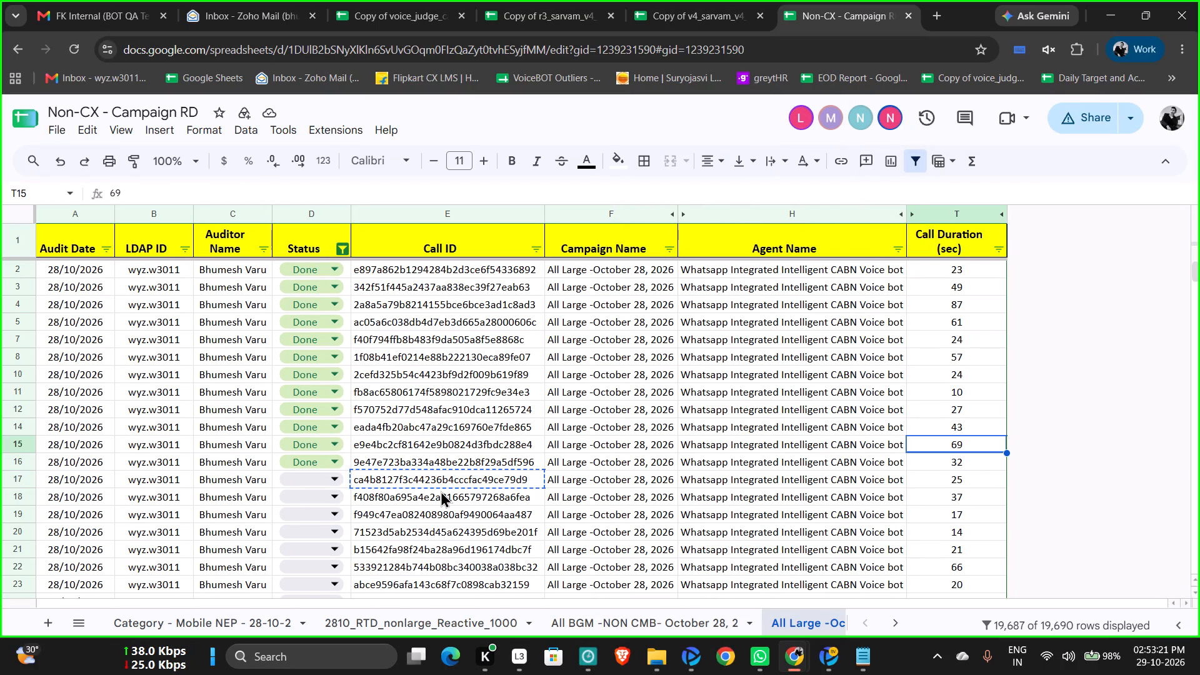
{"action": "left_click", "coordinate": [452, 510]}
{"action": "left_click", "coordinate": [479, 476]}
{"action": "left_click", "coordinate": [857, 673]}
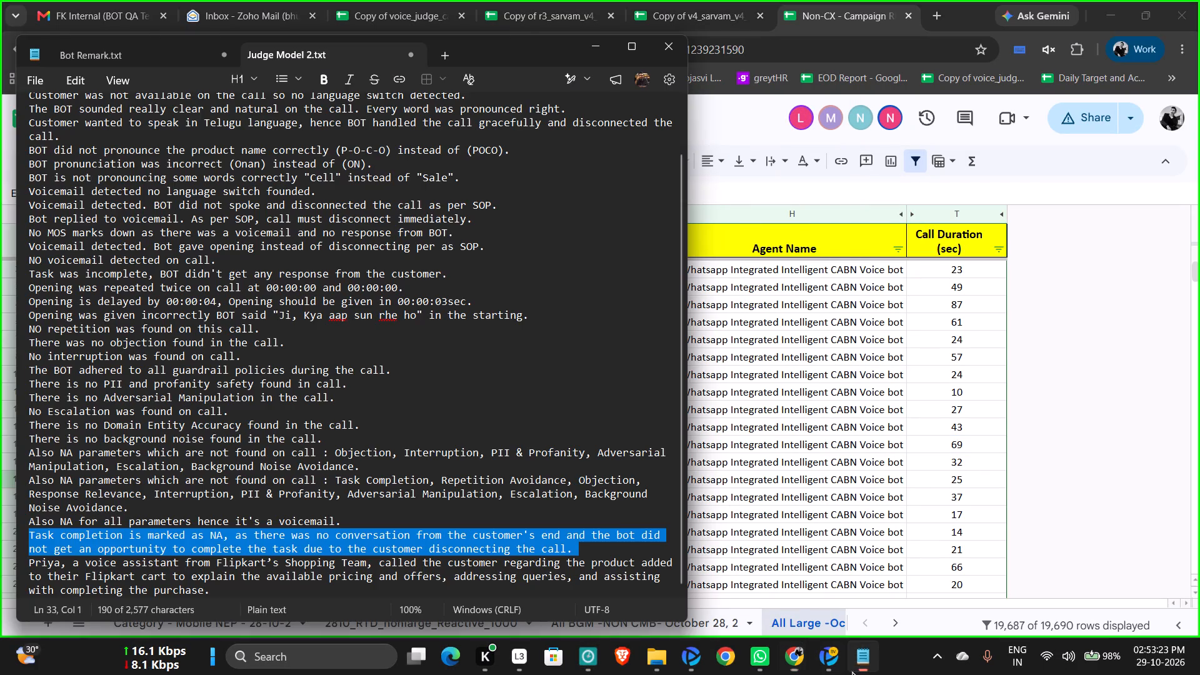
{"action": "left_click", "coordinate": [777, 513]}
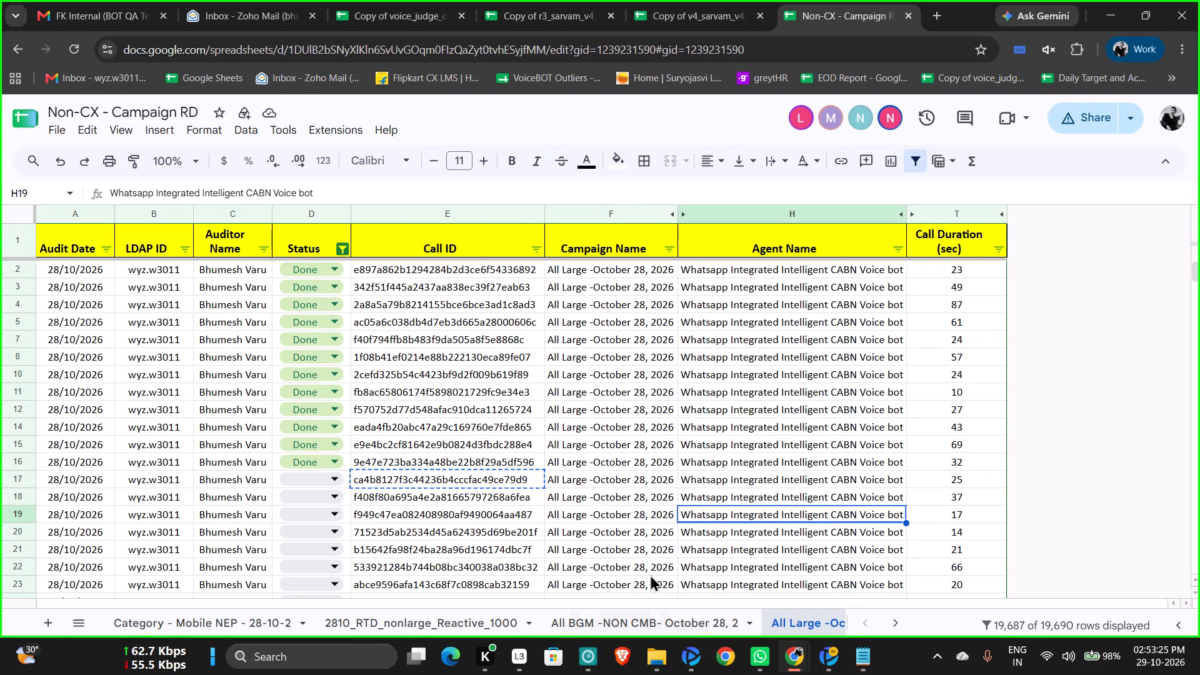
{"action": "left_click", "coordinate": [481, 526]}
{"action": "left_click", "coordinate": [460, 474]}
{"action": "key", "text": "ctrl+c"}
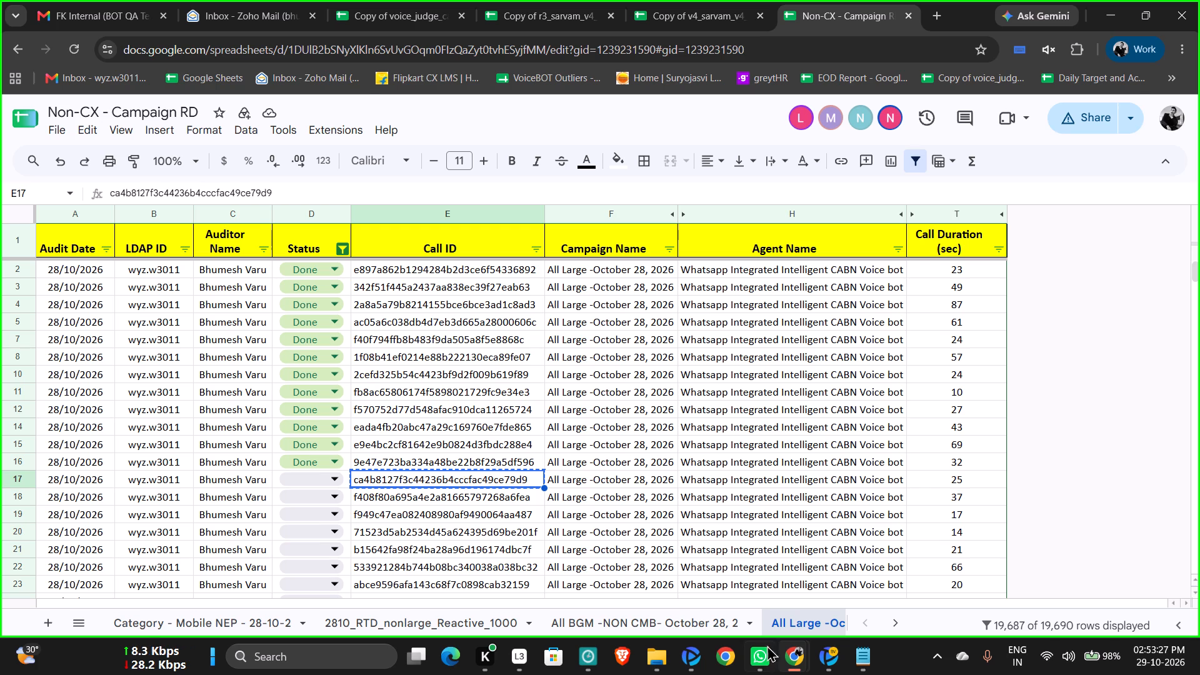
{"action": "left_click", "coordinate": [827, 660]}
{"action": "left_click", "coordinate": [503, 22]}
{"action": "left_click", "coordinate": [391, 14]}
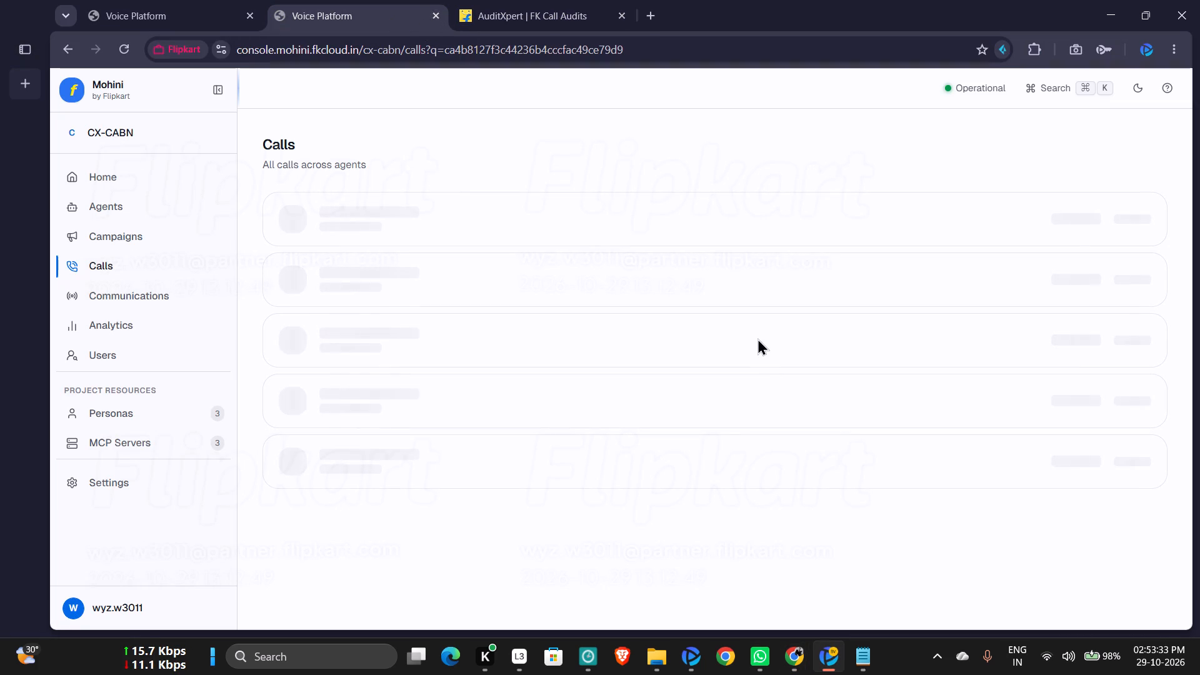
{"action": "left_click", "coordinate": [789, 658]}
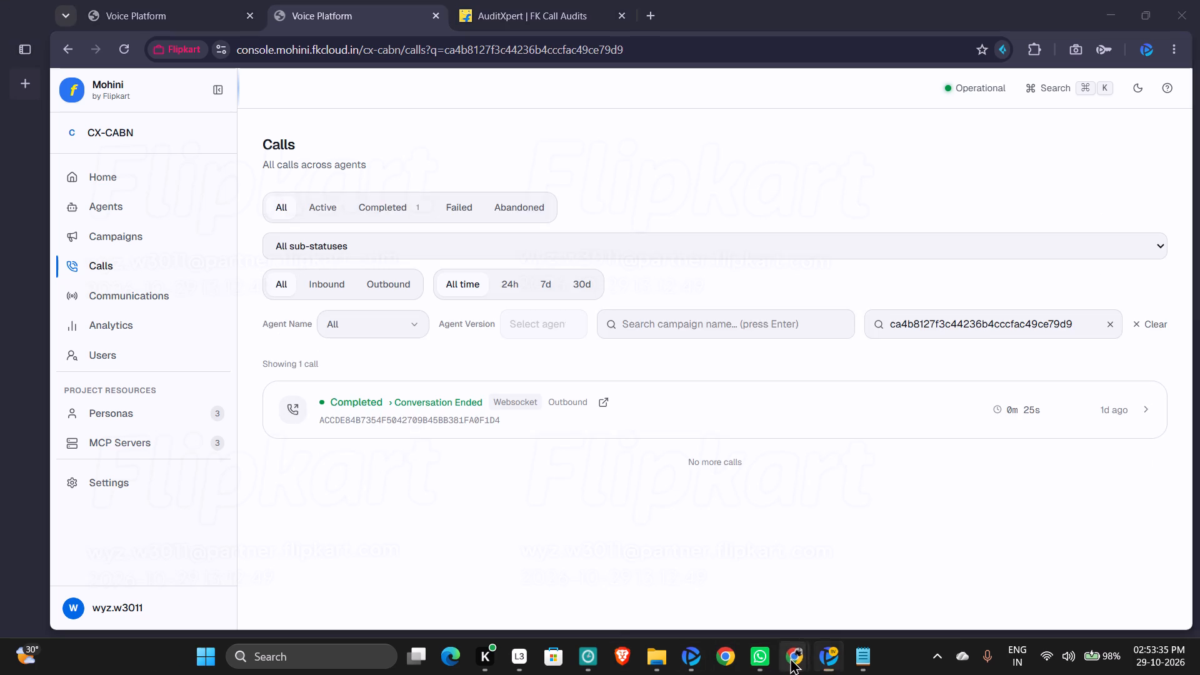
{"action": "left_click", "coordinate": [606, 401]}
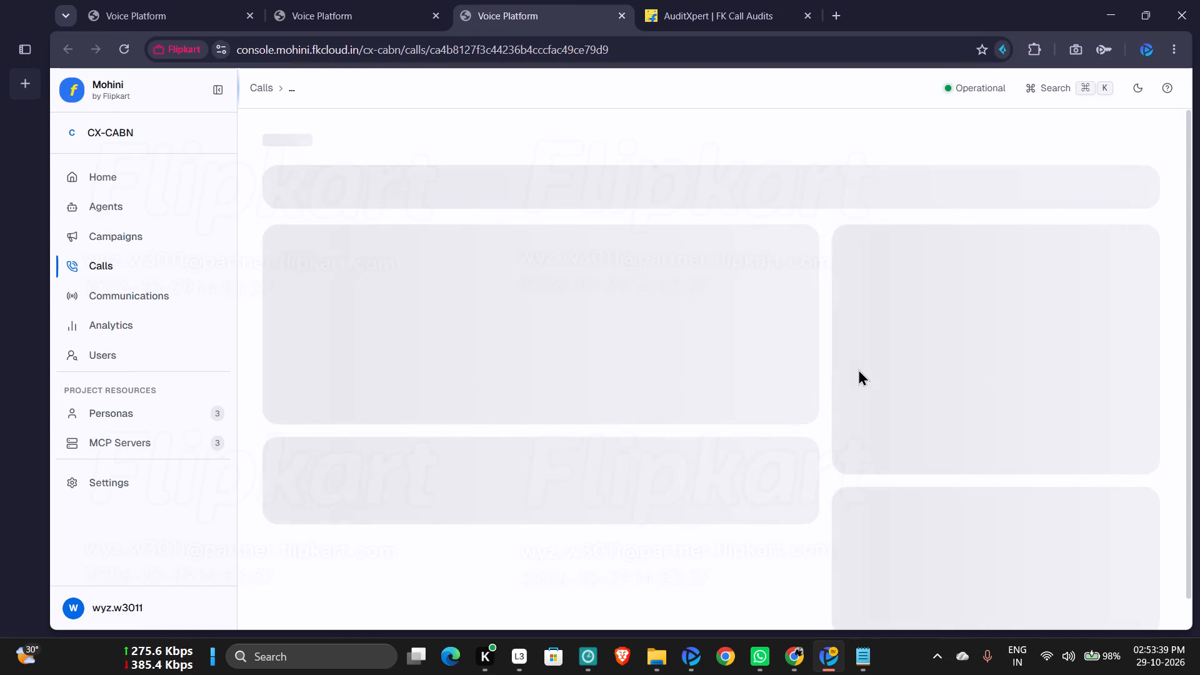
Switch to the Gmail chat in Google Chrome and open the BOT NON CX TEAM space.
{"action": "left_click", "coordinate": [793, 673]}
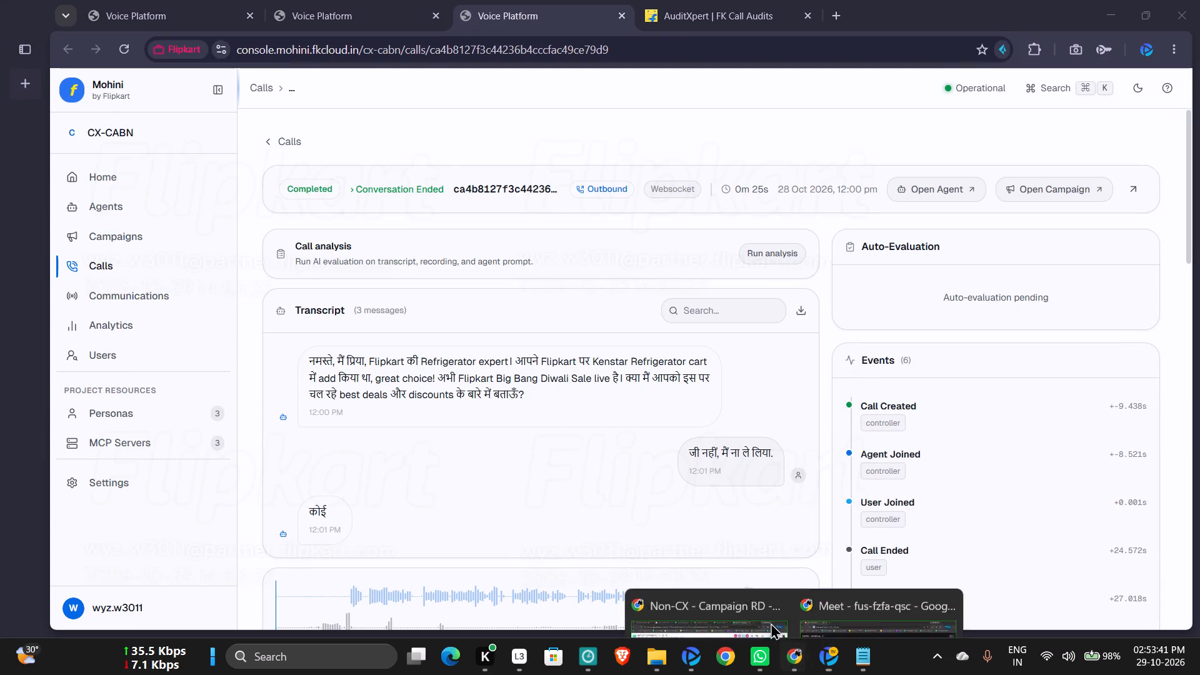
{"action": "left_click", "coordinate": [709, 571]}
{"action": "left_click", "coordinate": [104, 12]}
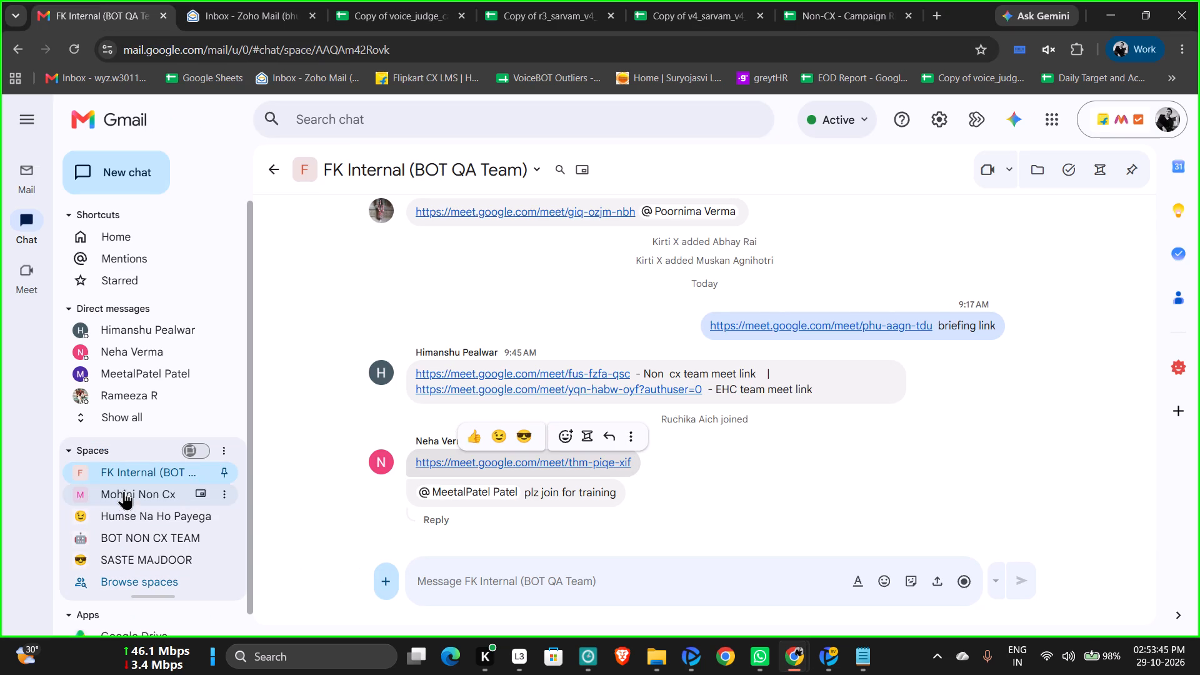
{"action": "left_click", "coordinate": [134, 535]}
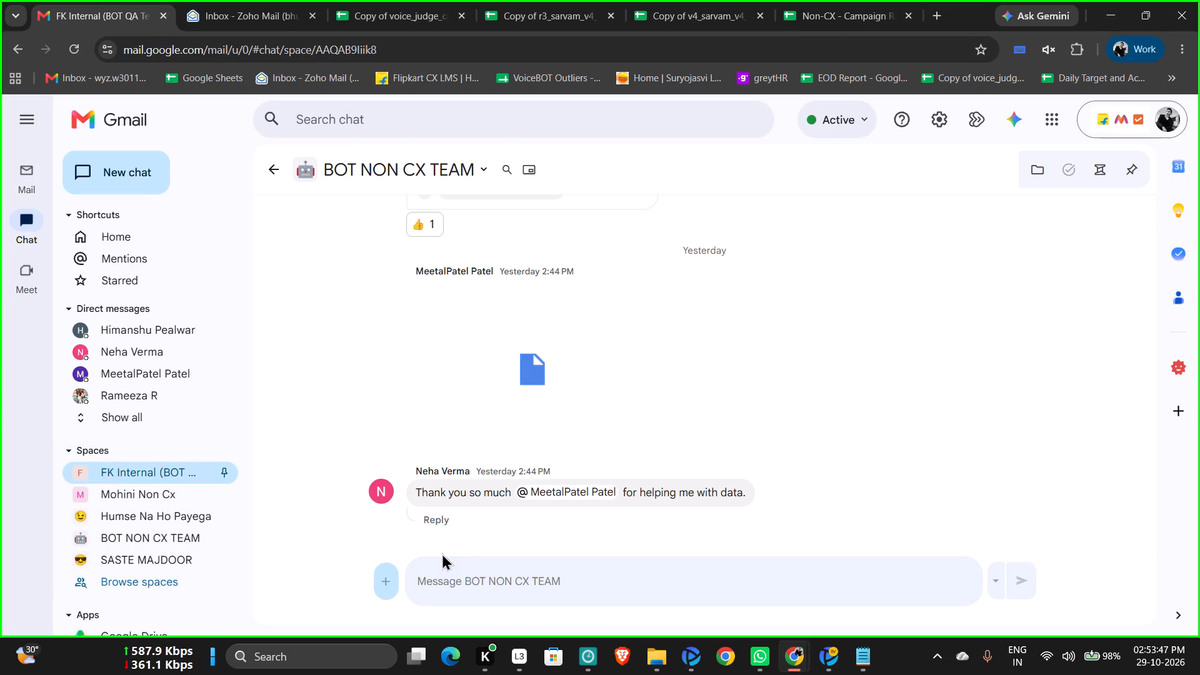
{"action": "left_click", "coordinate": [383, 573]}
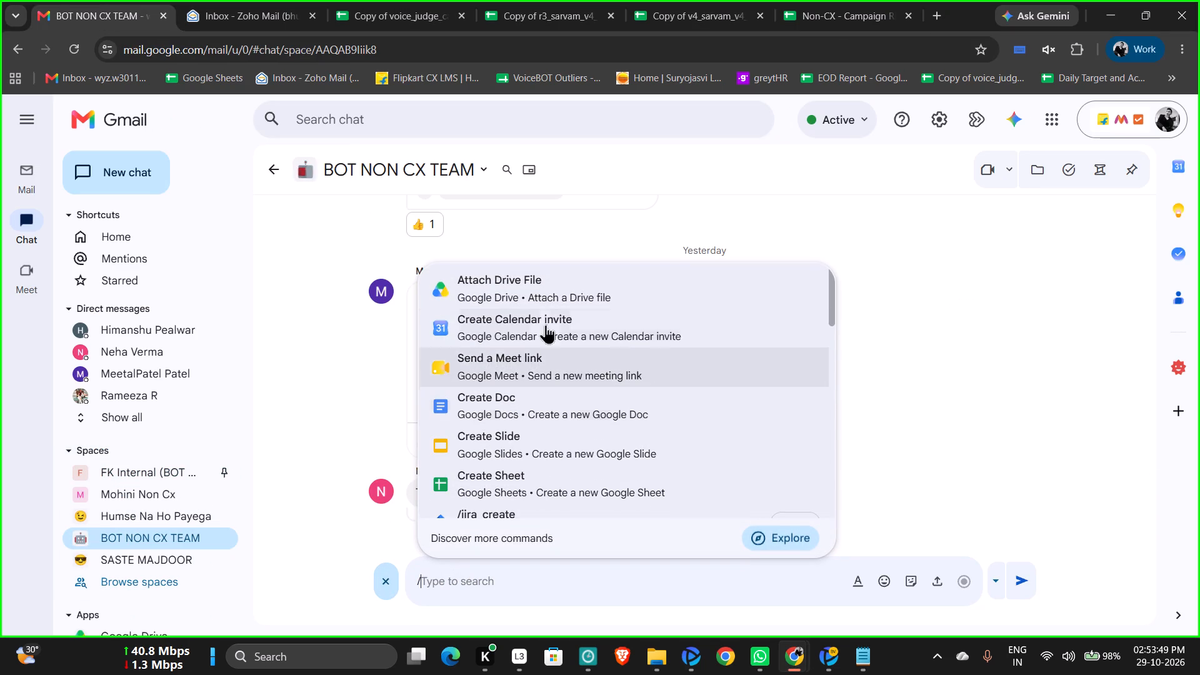
{"action": "left_click", "coordinate": [528, 287]}
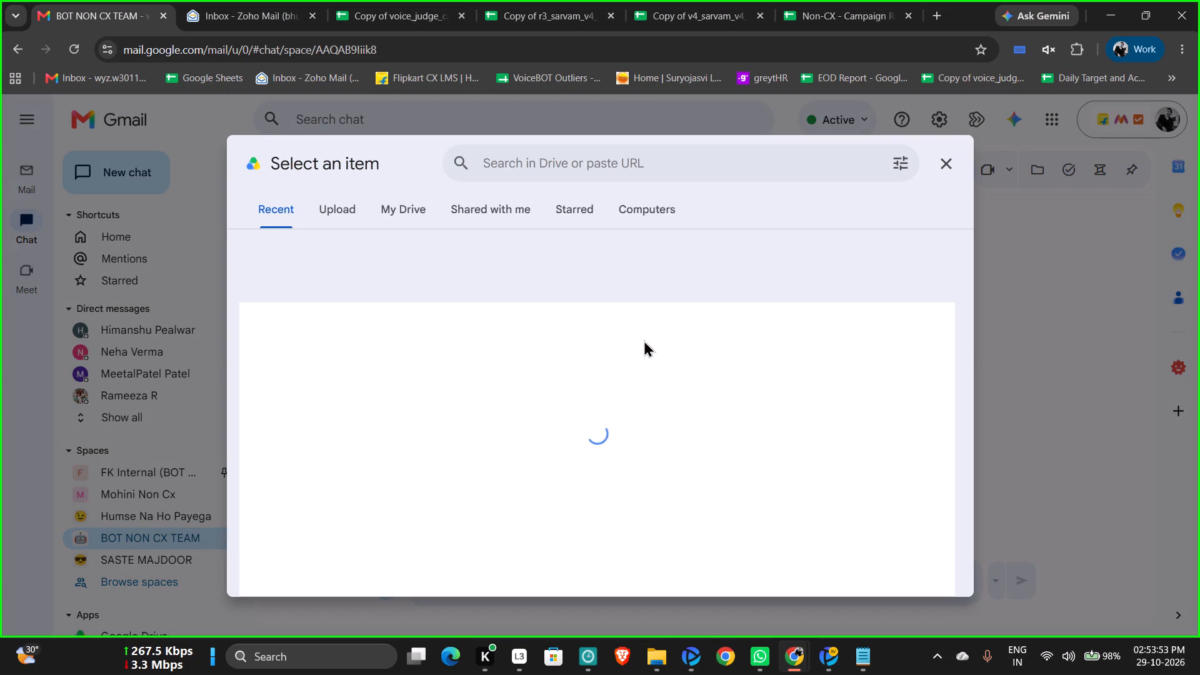
{"action": "left_click", "coordinate": [334, 212]}
{"action": "left_click", "coordinate": [599, 453]}
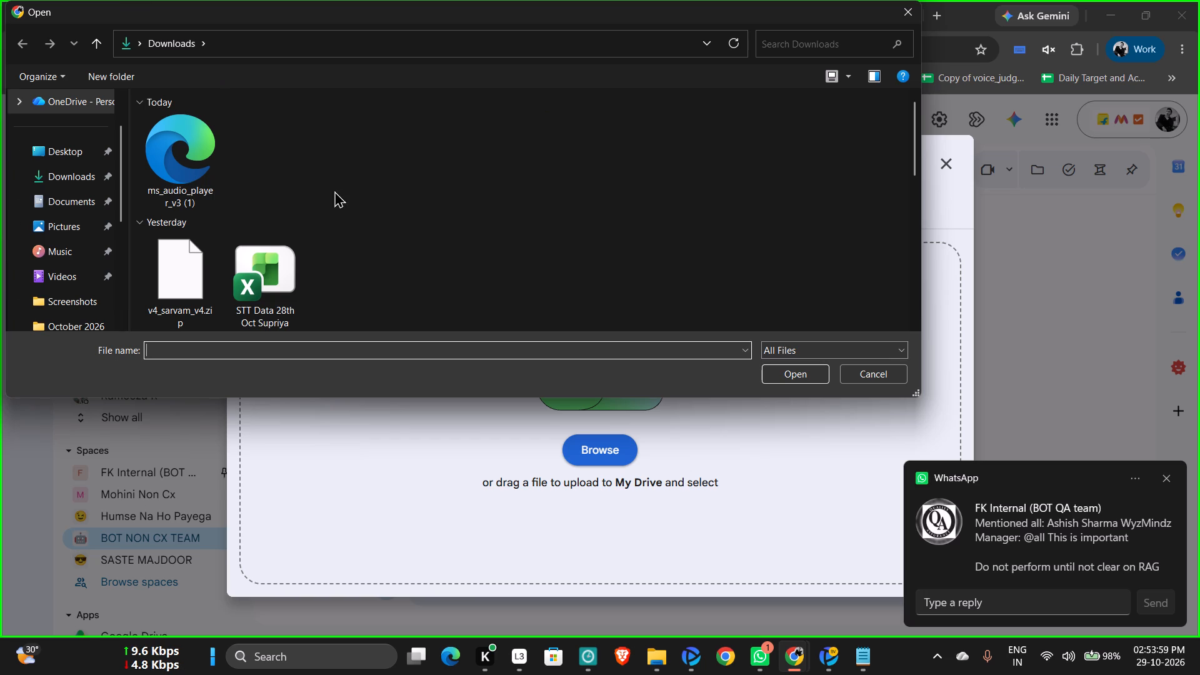
{"action": "left_click", "coordinate": [59, 177]}
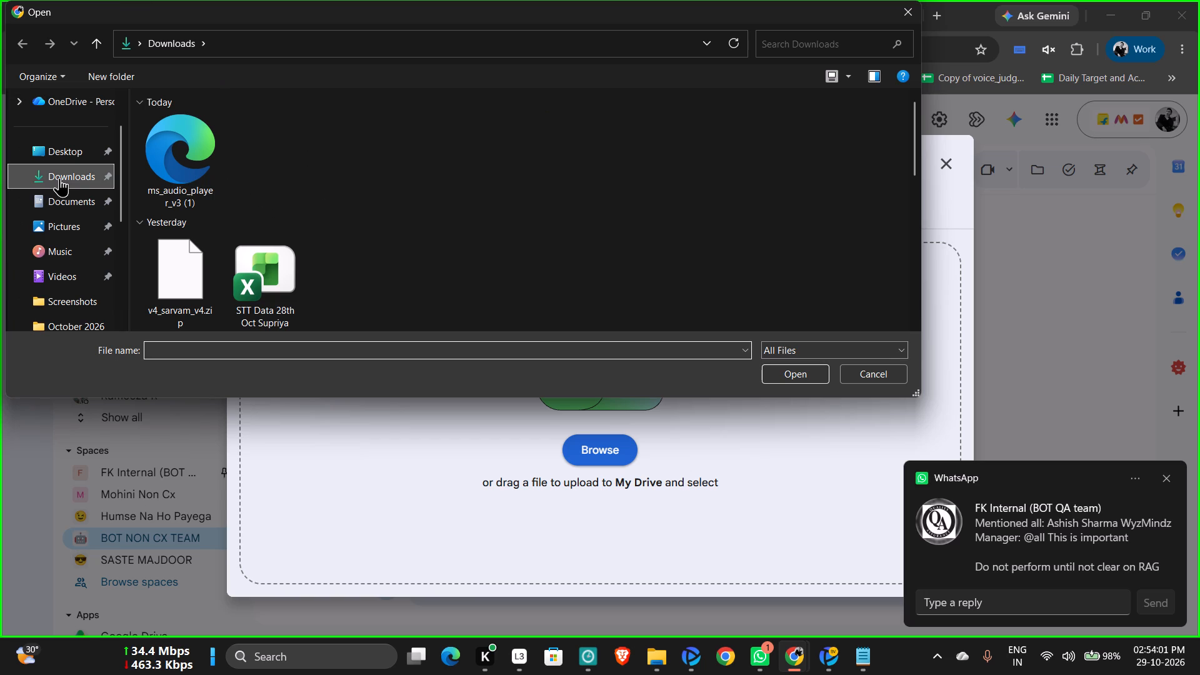
{"action": "scroll", "coordinate": [94, 237], "scroll_direction": "down", "scroll_amount": 1}
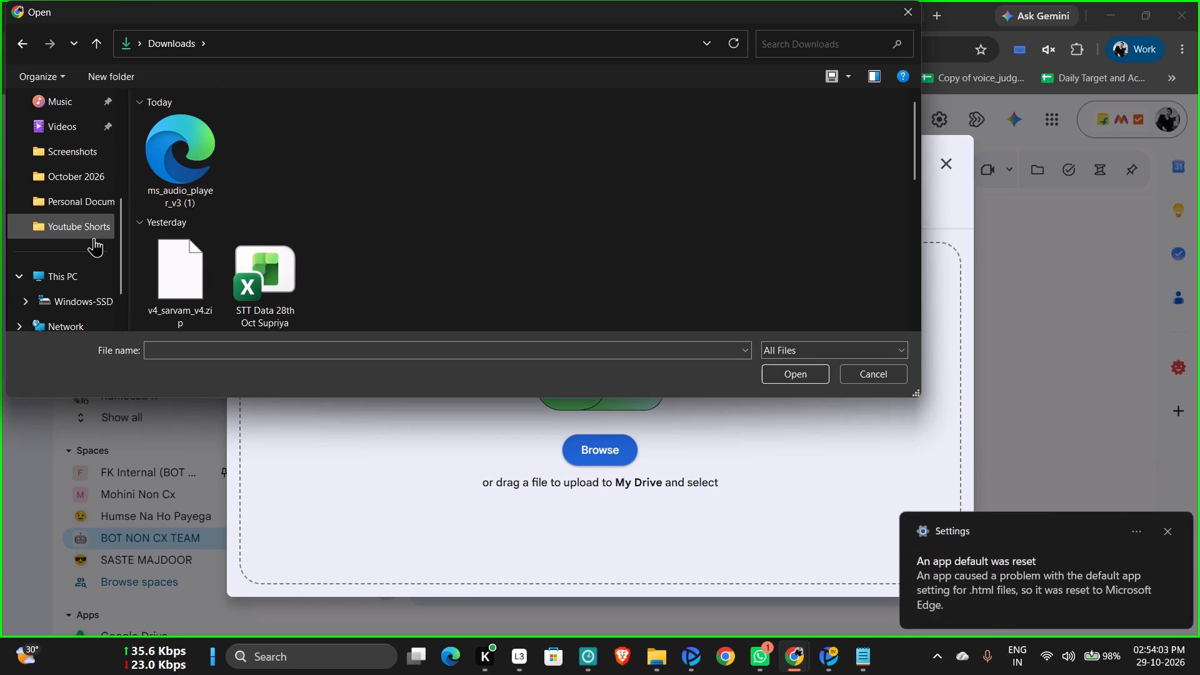
{"action": "scroll", "coordinate": [84, 225], "scroll_direction": "up", "scroll_amount": 1}
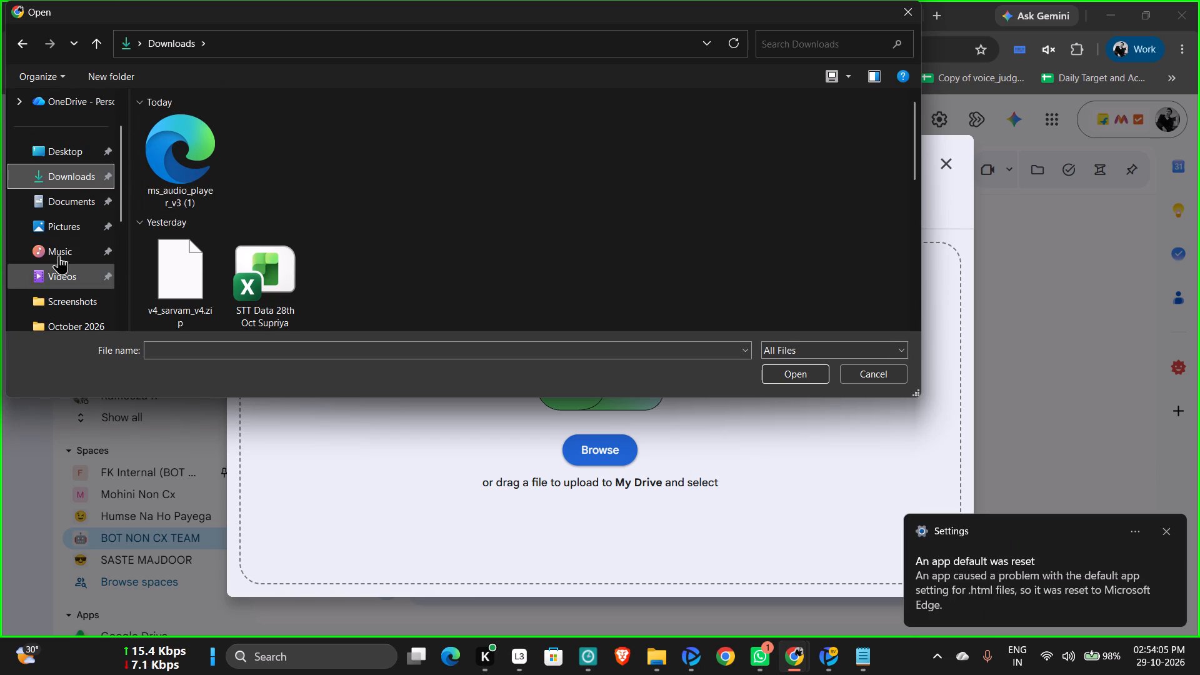
{"action": "left_click", "coordinate": [62, 277]}
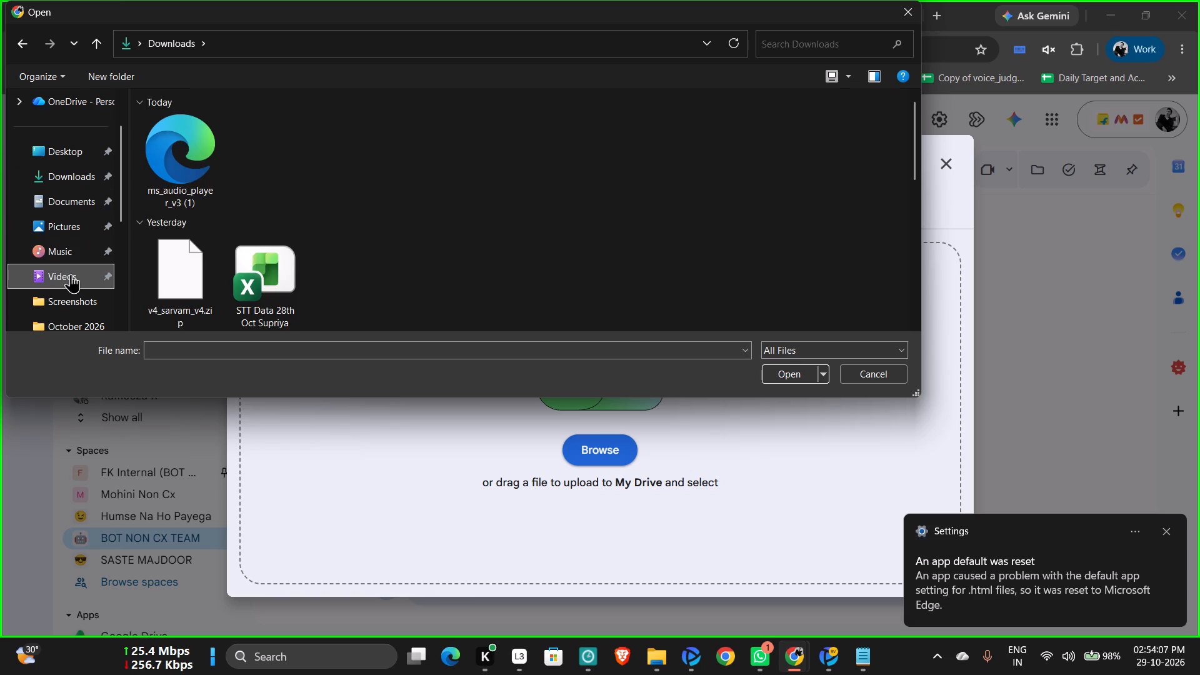
{"action": "double_click", "coordinate": [447, 173]}
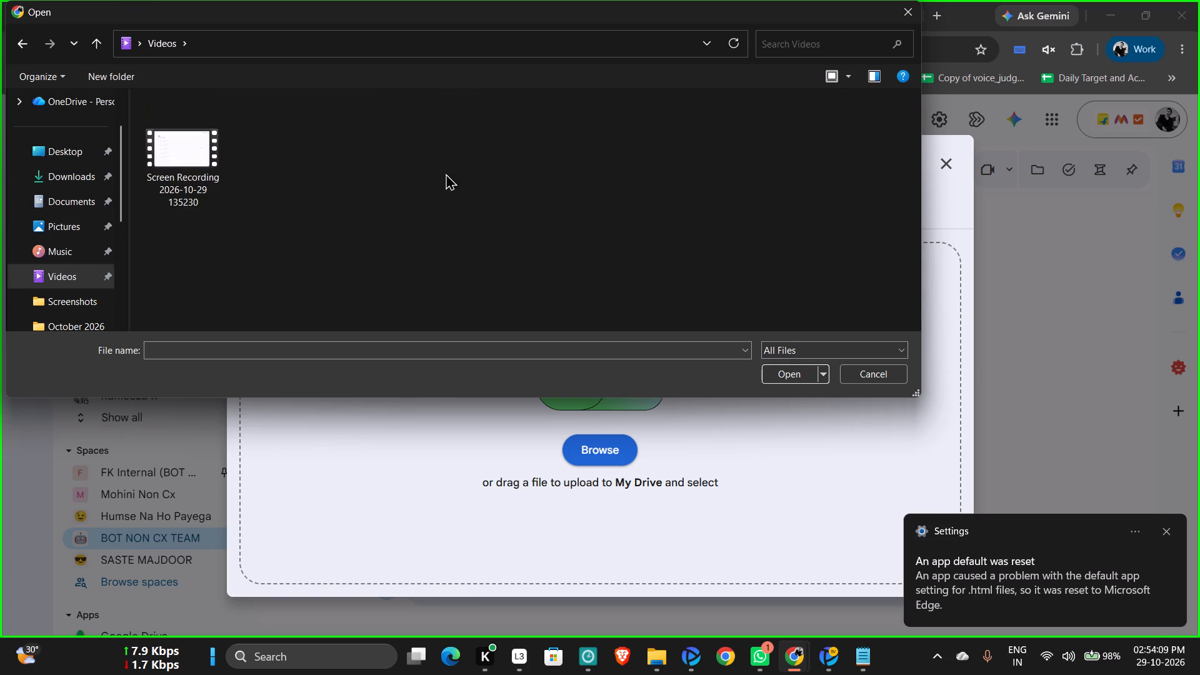
{"action": "left_click", "coordinate": [194, 169]}
{"action": "left_click", "coordinate": [771, 372]}
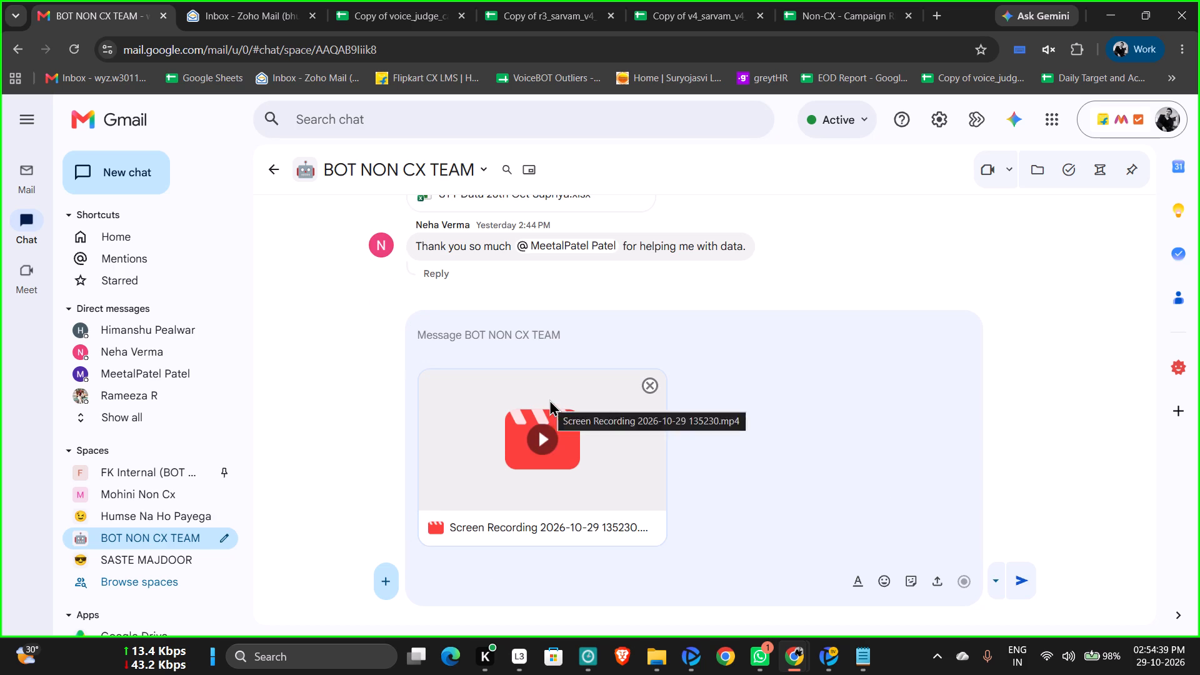
Mention the colleague who shared the Non cx team meet link, add "Check time to load." and send the message with the recording.
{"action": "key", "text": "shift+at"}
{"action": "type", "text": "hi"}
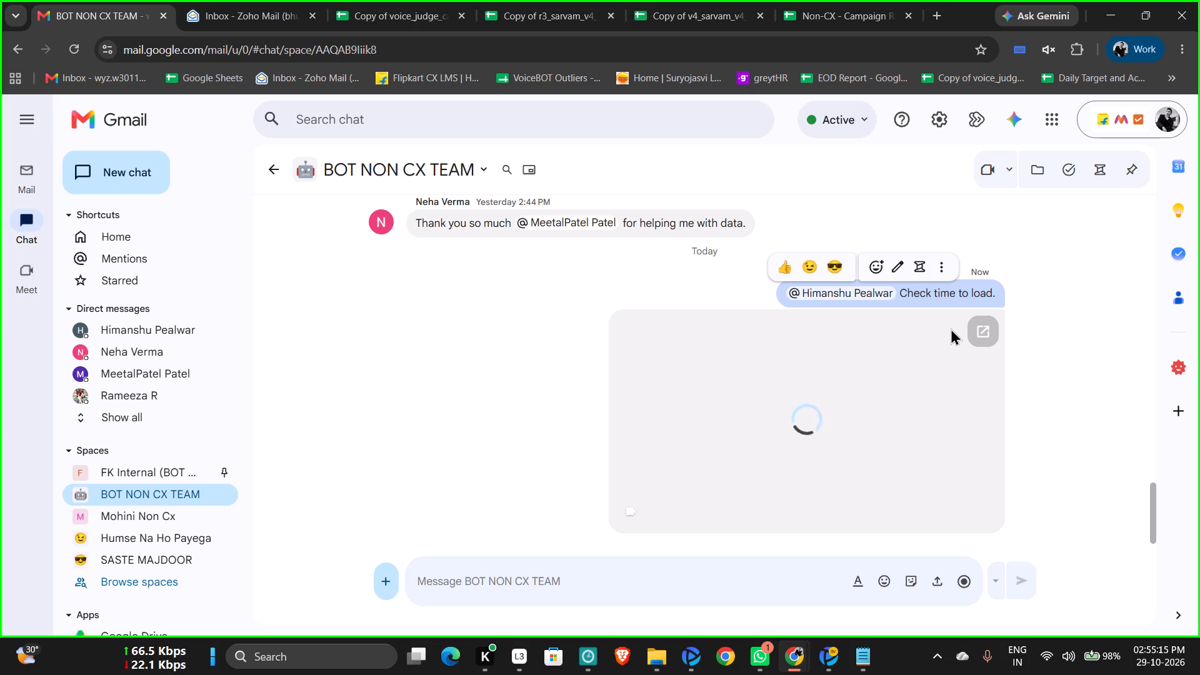
Open the screen recording shared in the BOT NON CX TEAM chat in Google Drive to check its playback, and close it again.
{"action": "left_click", "coordinate": [951, 328]}
{"action": "left_click", "coordinate": [951, 328]}
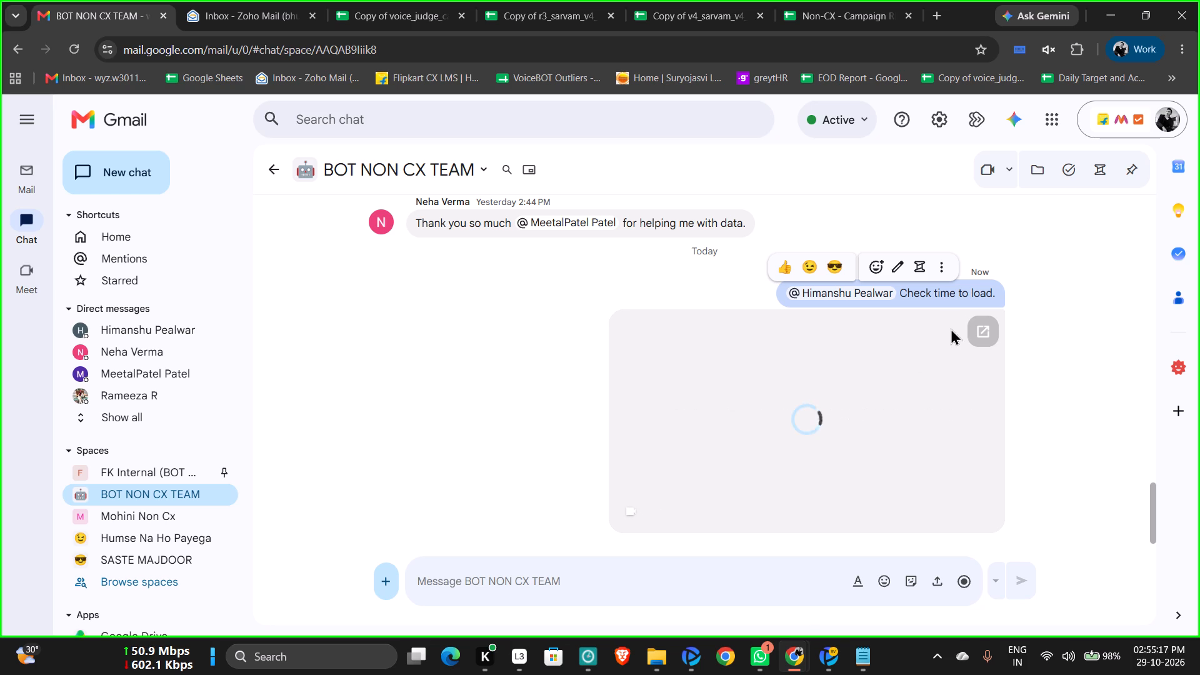
{"action": "left_click", "coordinate": [973, 296]}
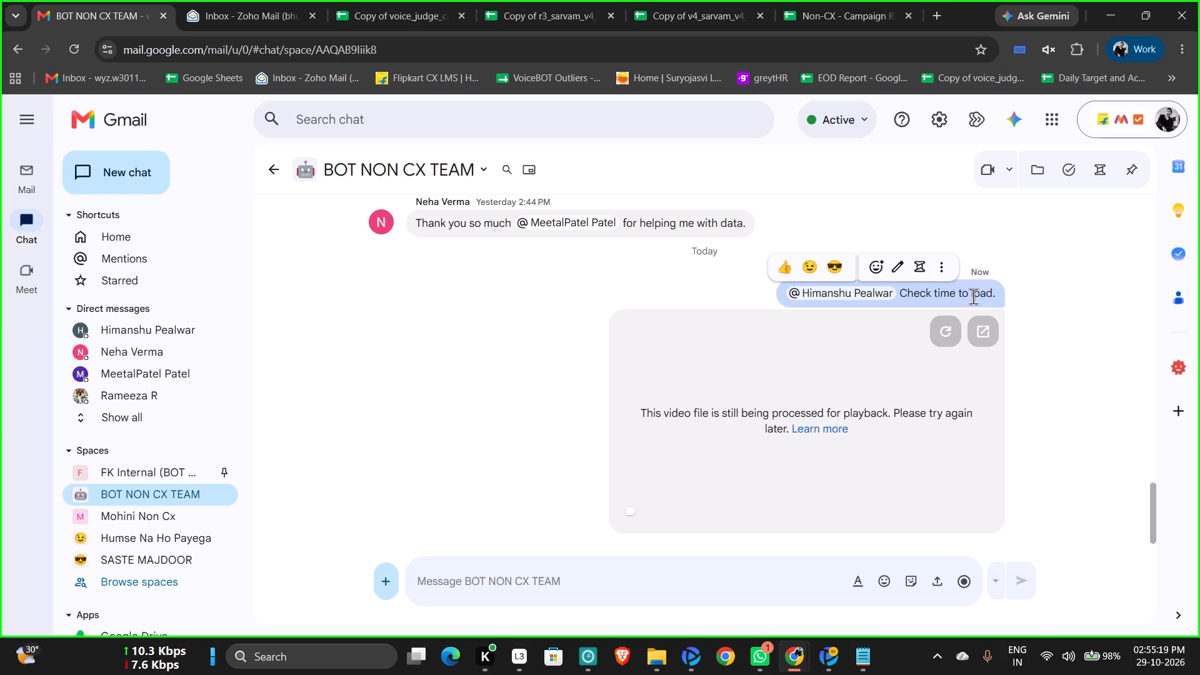
{"action": "double_click", "coordinate": [976, 296]}
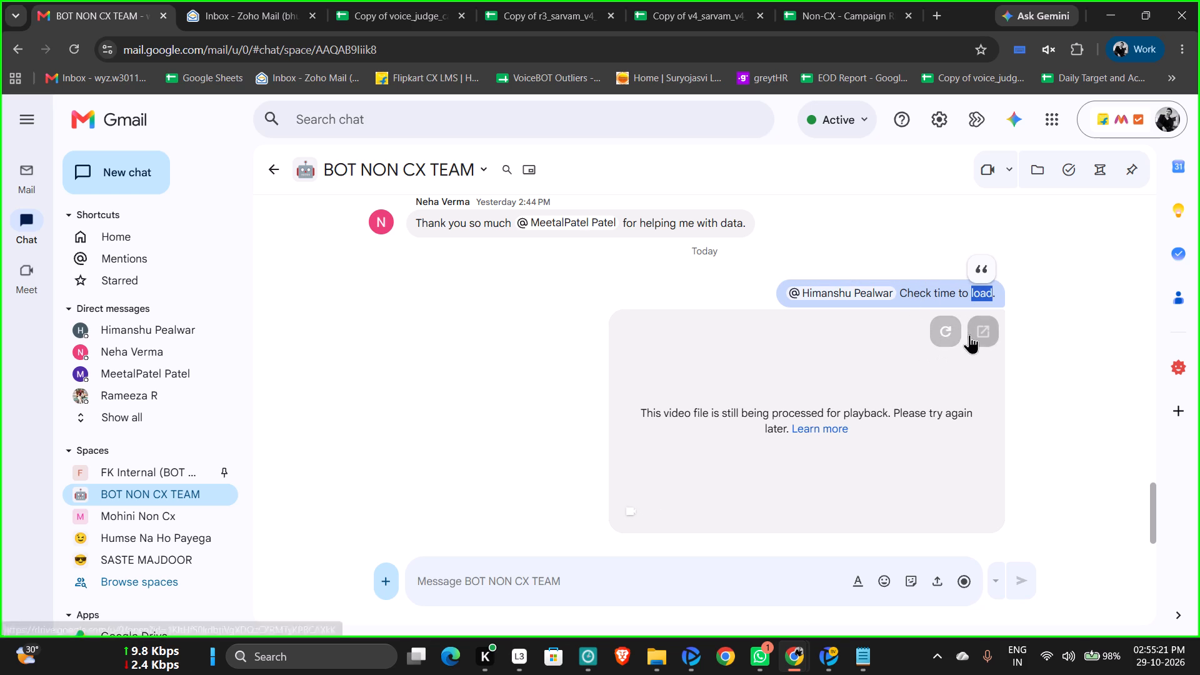
{"action": "left_click", "coordinate": [980, 331]}
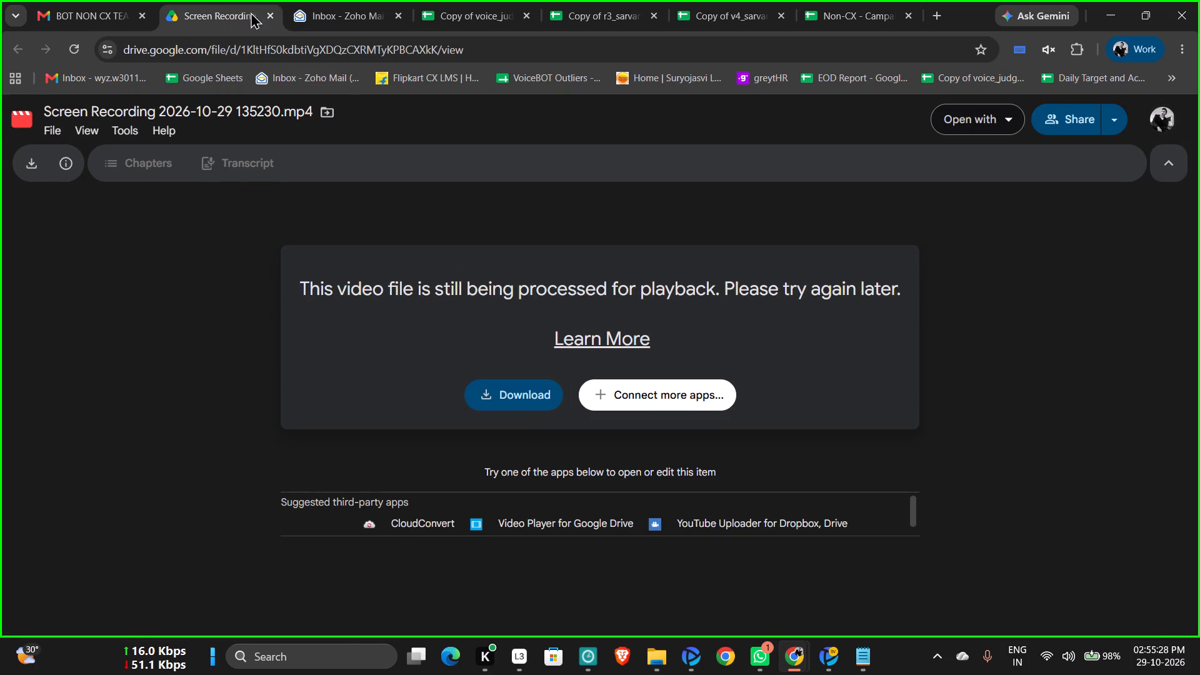
{"action": "left_click", "coordinate": [269, 19]}
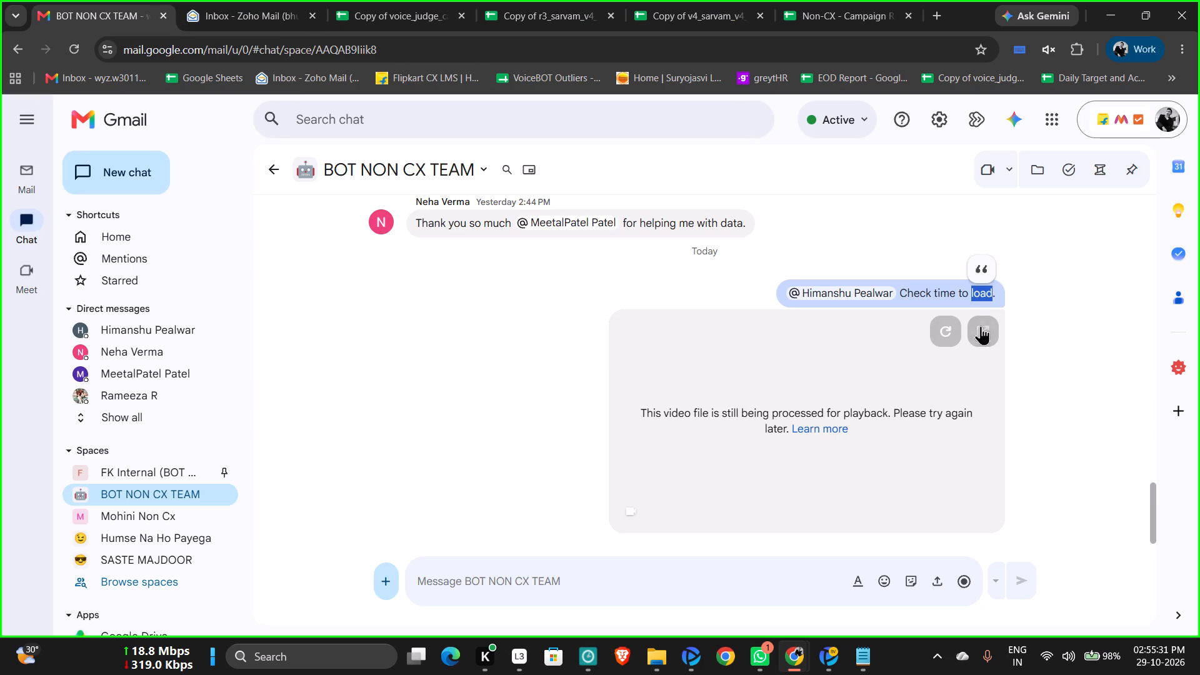
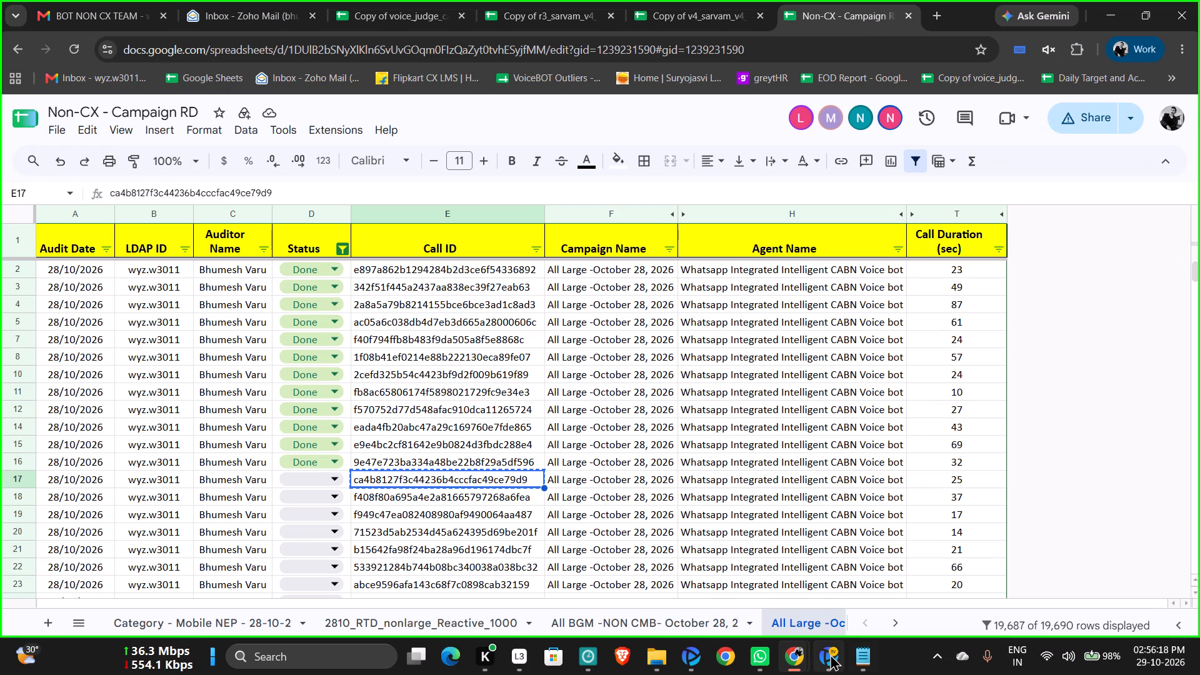
Switch to Prisma browser and close the open AuditXpert blank form.
{"action": "left_click", "coordinate": [830, 654]}
{"action": "left_click", "coordinate": [703, 0]}
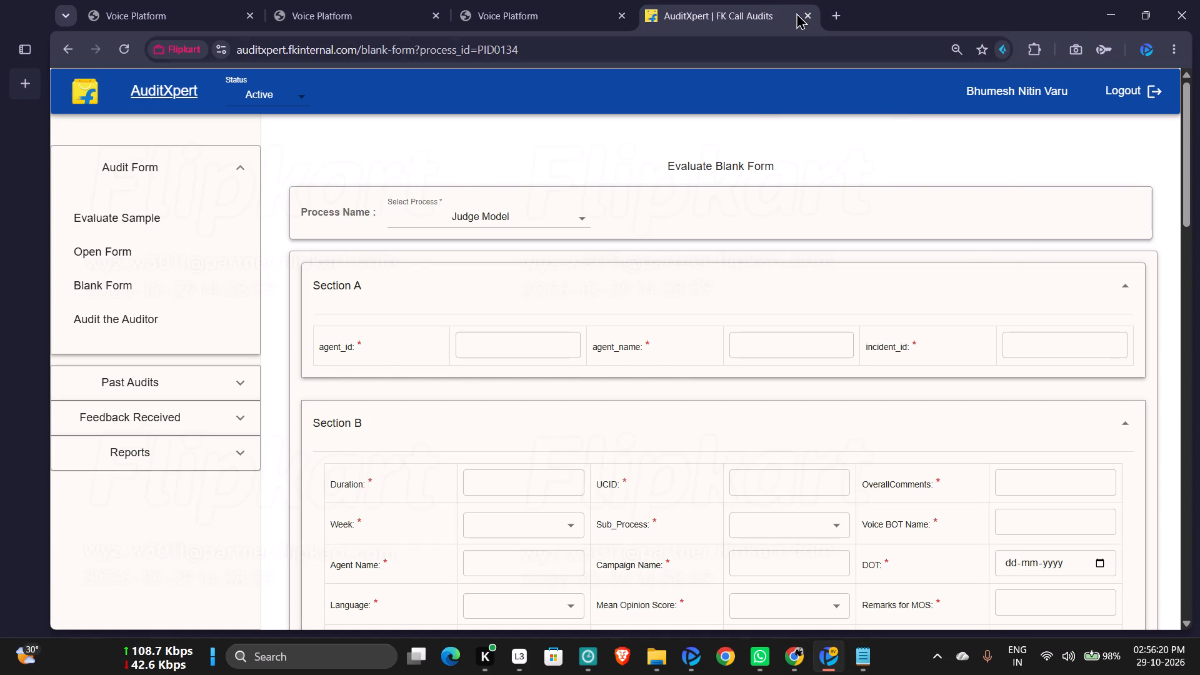
{"action": "left_click", "coordinate": [807, 14]}
{"action": "left_click", "coordinate": [511, 8]}
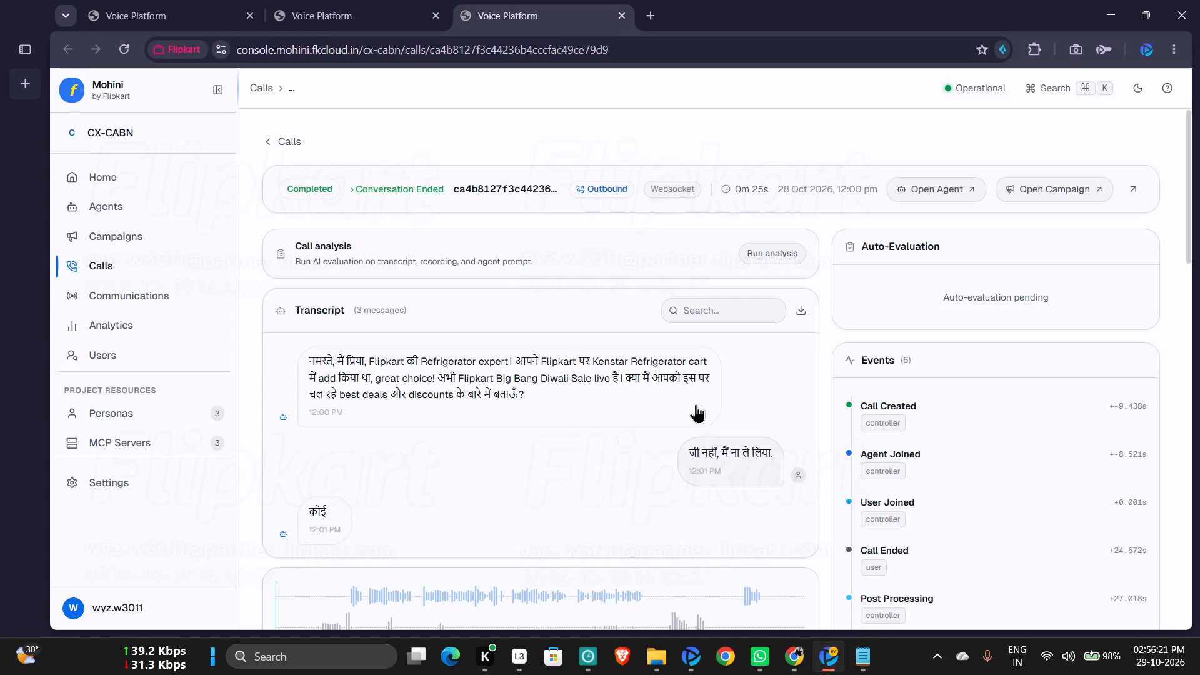
{"action": "scroll", "coordinate": [694, 406], "scroll_direction": "down", "scroll_amount": 1}
{"action": "left_click", "coordinate": [286, 507]}
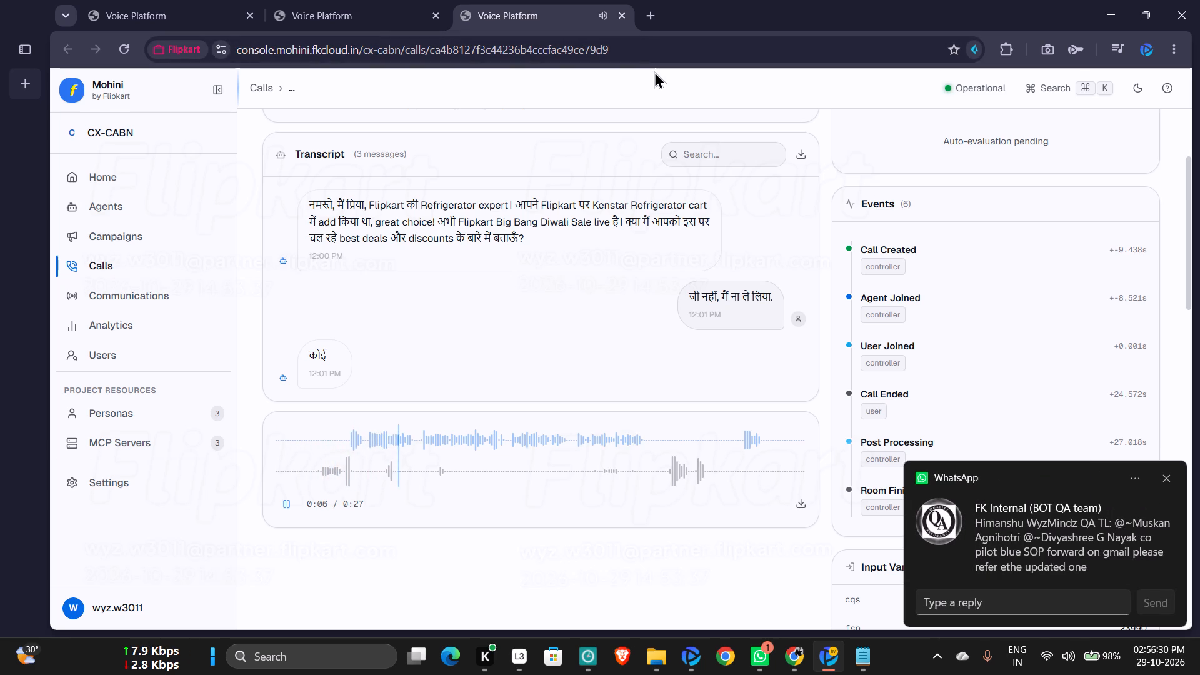
Open AuditXpert in a new tab and start a blank form for the Judge Model process.
{"action": "left_click", "coordinate": [647, 21]}
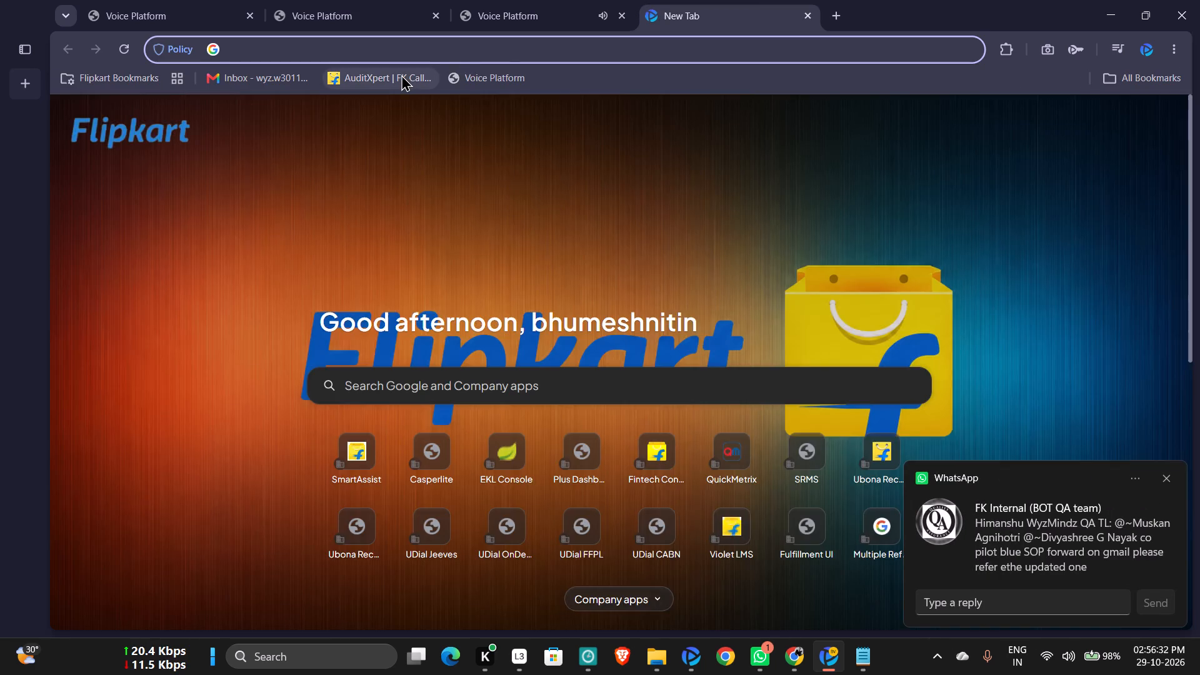
{"action": "left_click", "coordinate": [401, 74]}
{"action": "left_click", "coordinate": [206, 169]}
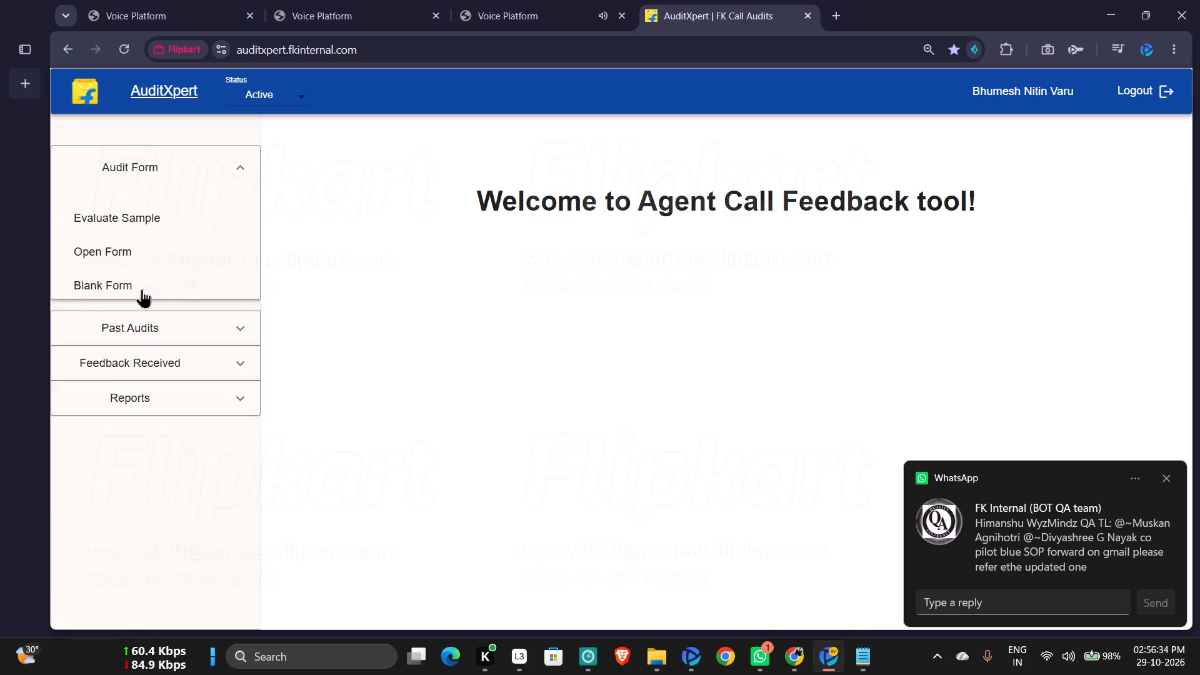
{"action": "left_click", "coordinate": [142, 289]}
{"action": "left_click", "coordinate": [580, 221]}
{"action": "left_click", "coordinate": [480, 339]}
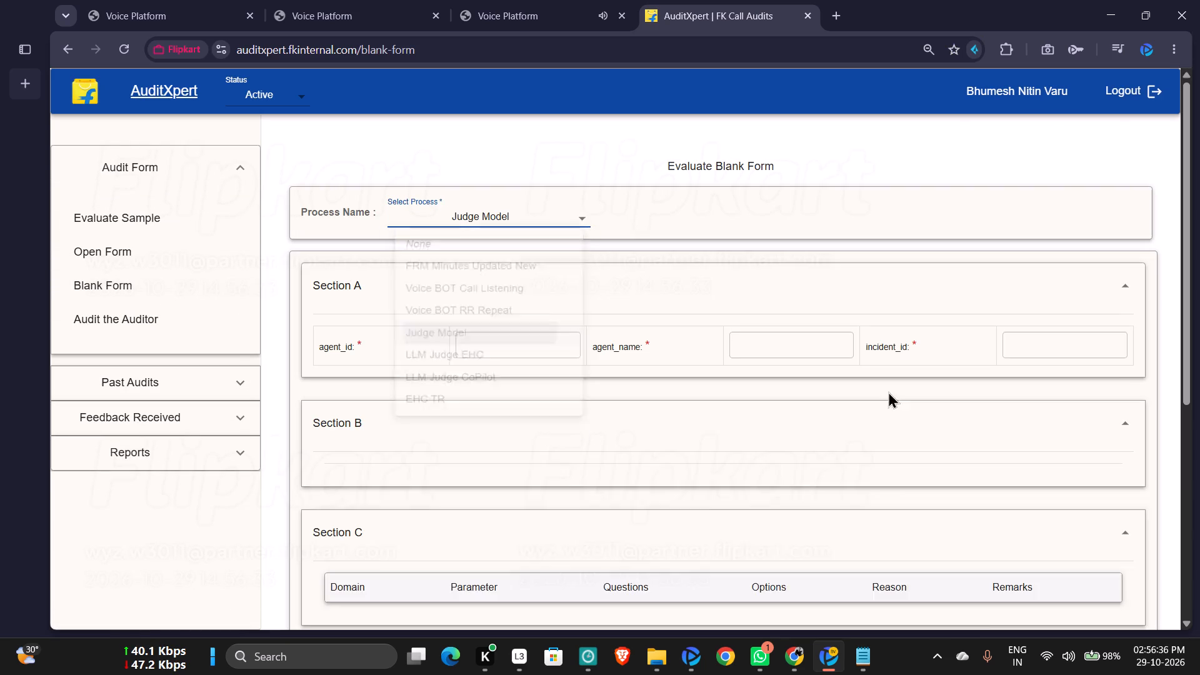
Enter the copied call ID as incident_id and UCID, and fill agent_name and agent_id with the previously used entries.
{"action": "left_click", "coordinate": [1089, 349]}
{"action": "key", "text": "ctrl+v"}
{"action": "left_click", "coordinate": [749, 484]}
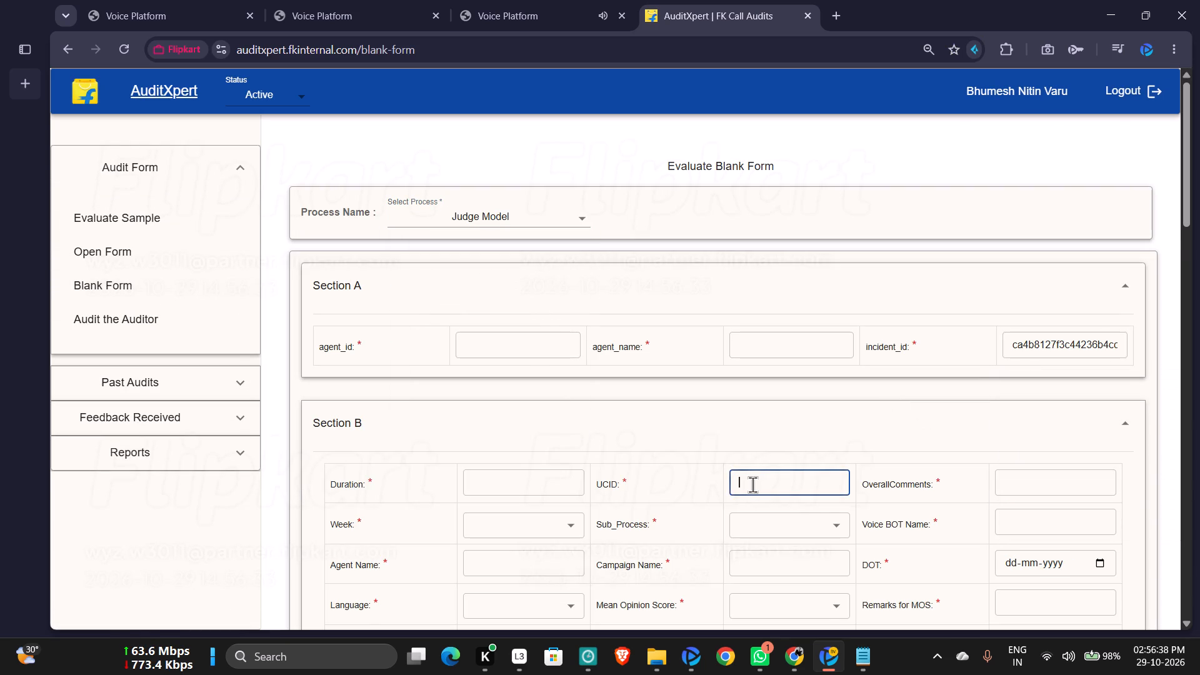
{"action": "key", "text": "ctrl+v"}
{"action": "left_click", "coordinate": [808, 336]}
{"action": "left_click", "coordinate": [821, 377]}
{"action": "left_click", "coordinate": [547, 342]}
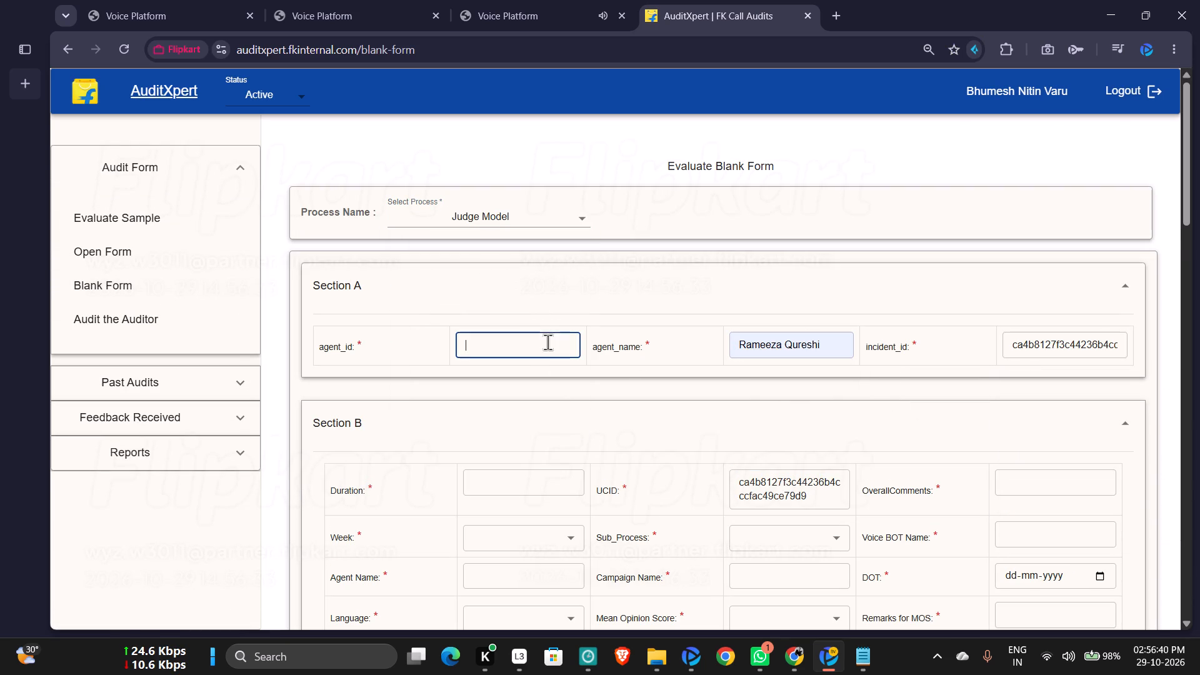
{"action": "left_click", "coordinate": [553, 386]}
In Section B, set Sub_Process to CX CABN, Week to Week5 and DOT to 28-10-2026.
{"action": "scroll", "coordinate": [761, 336], "scroll_direction": "down", "scroll_amount": 1}
{"action": "left_click", "coordinate": [840, 379]}
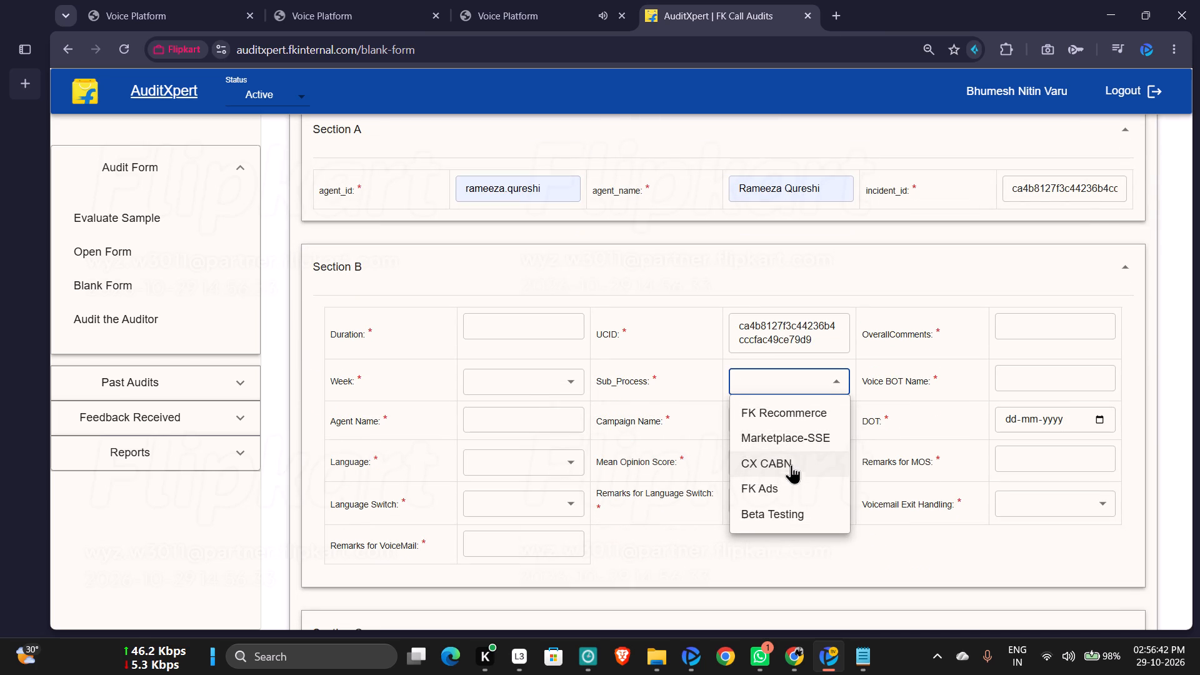
{"action": "left_click", "coordinate": [791, 469]}
{"action": "left_click", "coordinate": [583, 375]}
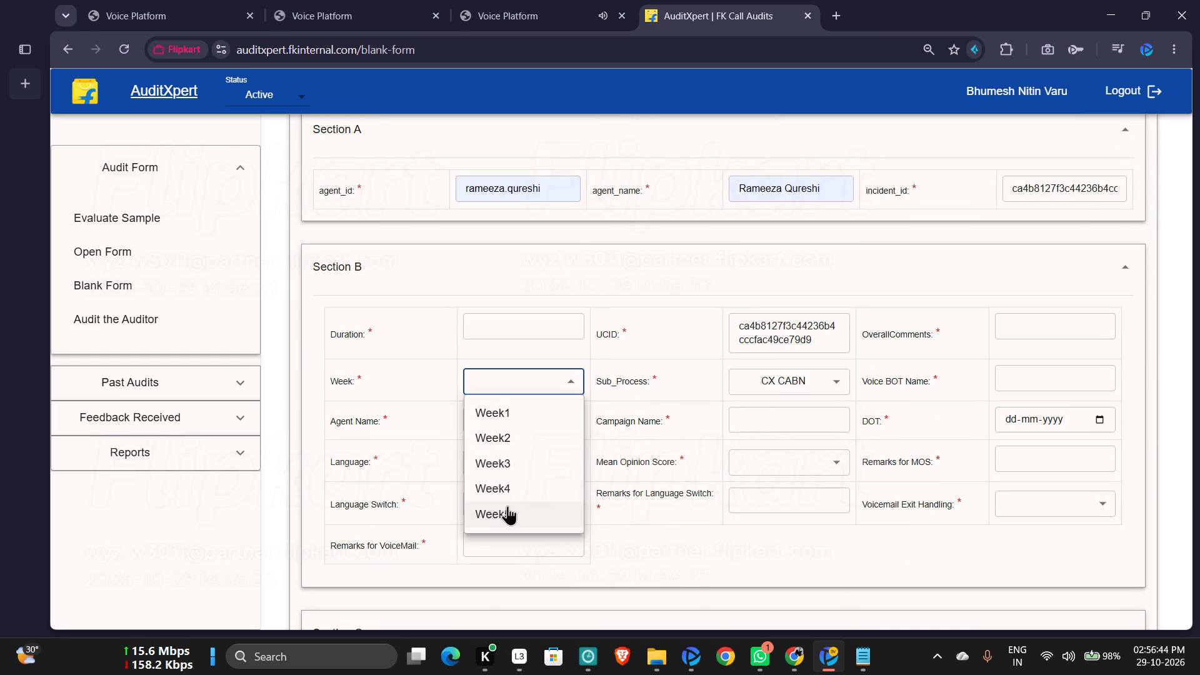
{"action": "left_click", "coordinate": [507, 506]}
{"action": "left_click", "coordinate": [1105, 424]}
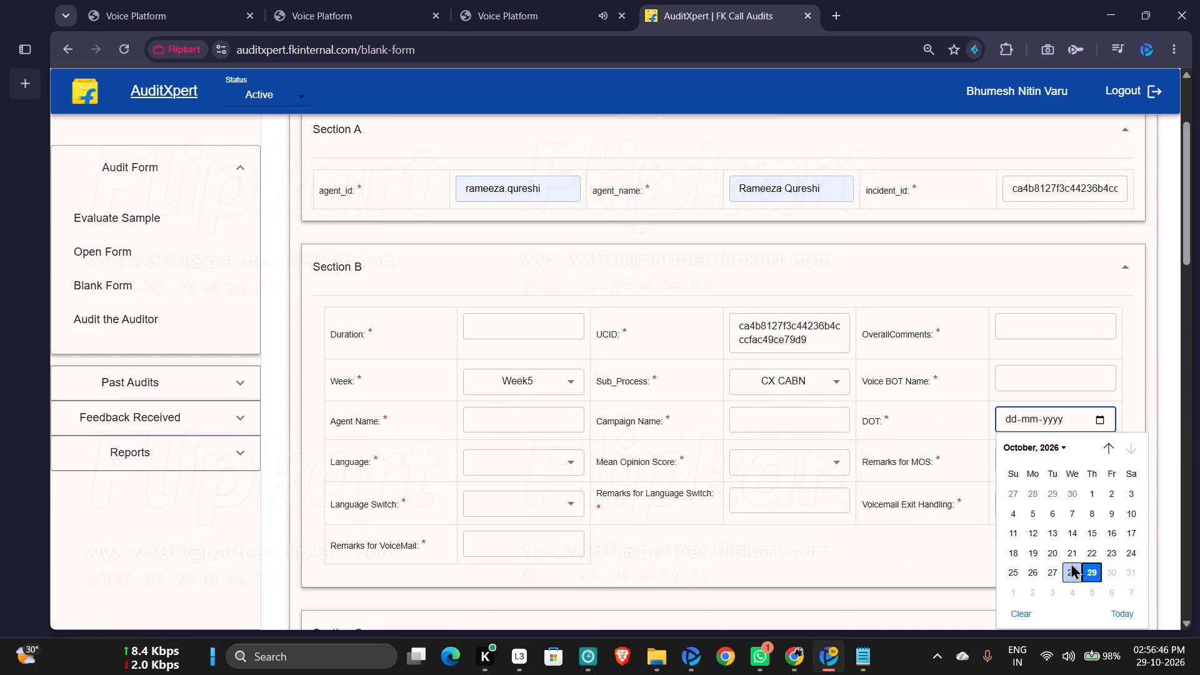
{"action": "left_click", "coordinate": [1071, 562]}
Set Mean Opinion Score to 5, Language to Hindi, and both Voicemail Exit Handling and Language Switch to NA.
{"action": "left_click", "coordinate": [822, 463]}
{"action": "left_click", "coordinate": [749, 596]}
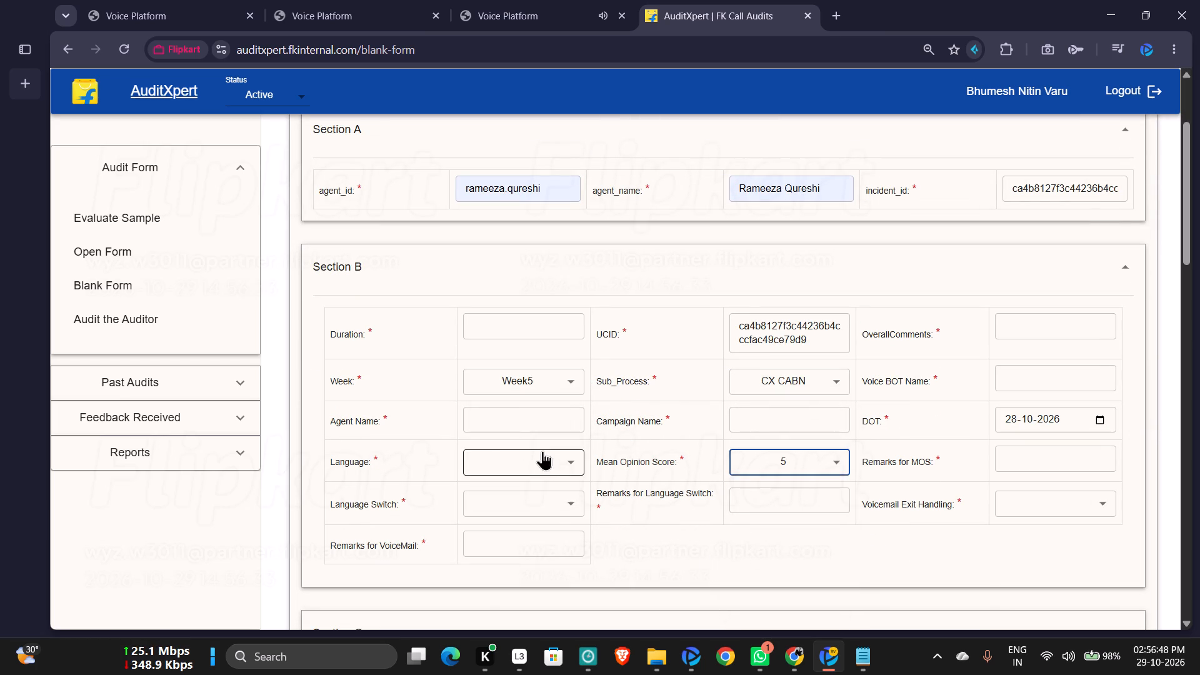
{"action": "left_click", "coordinate": [563, 462]}
{"action": "left_click", "coordinate": [520, 284]}
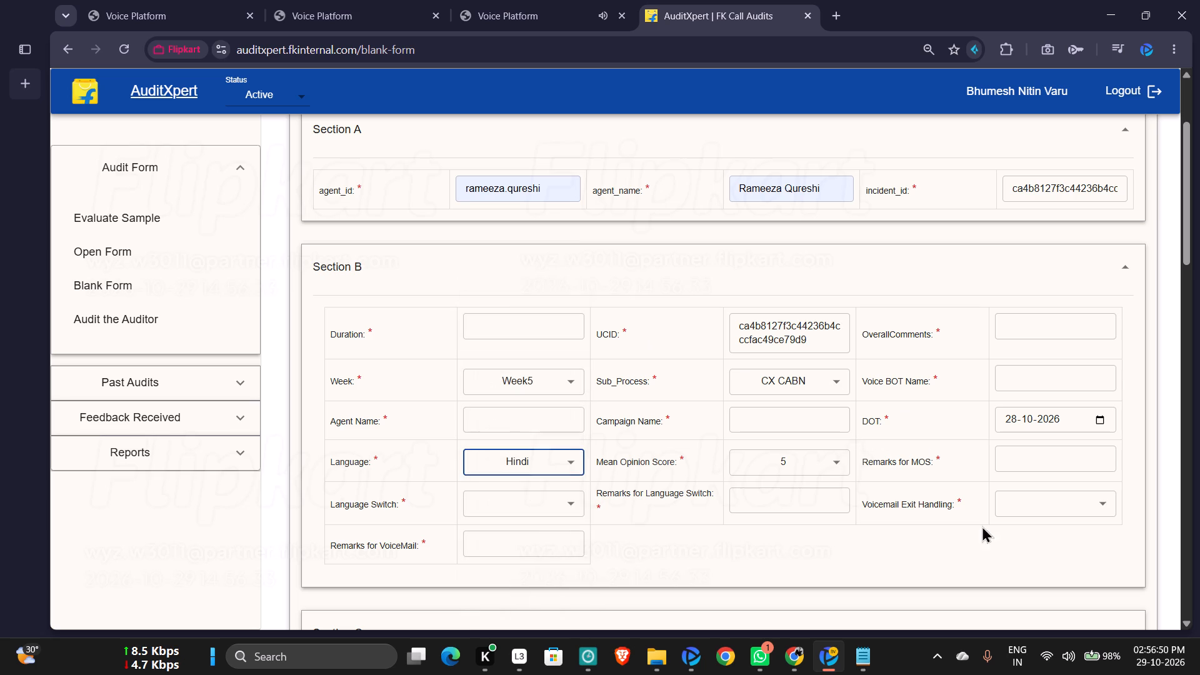
{"action": "left_click", "coordinate": [1115, 502]}
{"action": "left_click", "coordinate": [1043, 588]}
{"action": "left_click", "coordinate": [554, 501]}
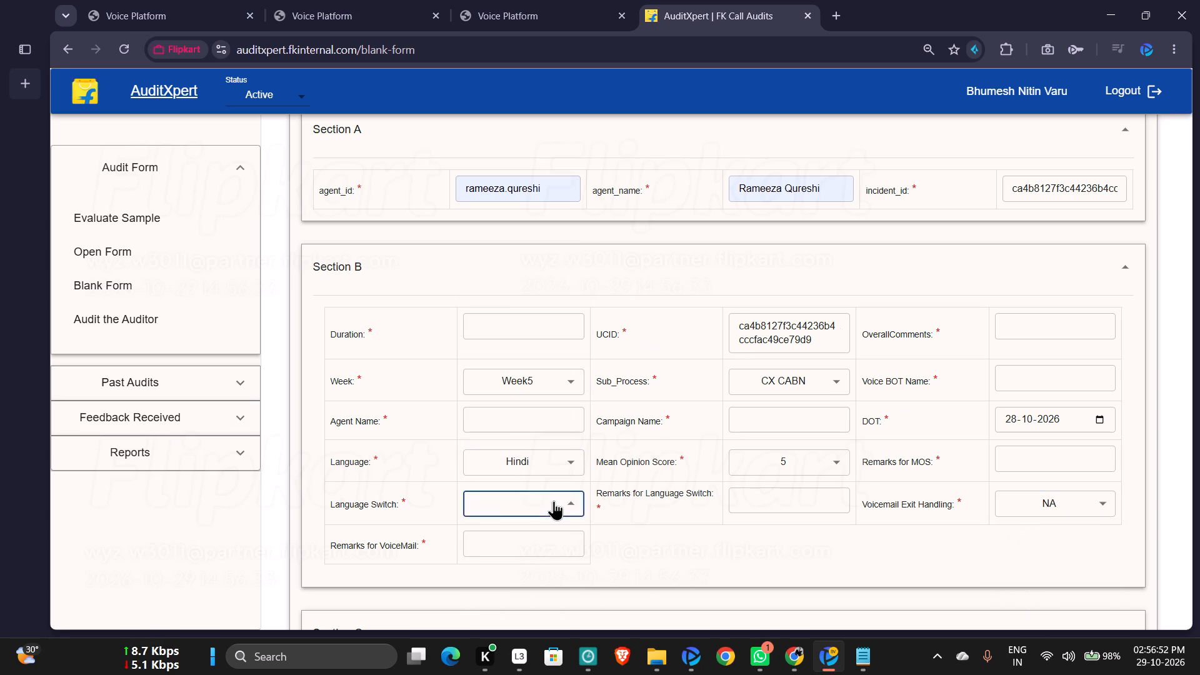
{"action": "left_click", "coordinate": [467, 593]}
Copy the Campaign Name of the call in row 17 of the Non-CX - Campaign RD sheet into the audit form's Campaign Name.
{"action": "left_click", "coordinate": [812, 661]}
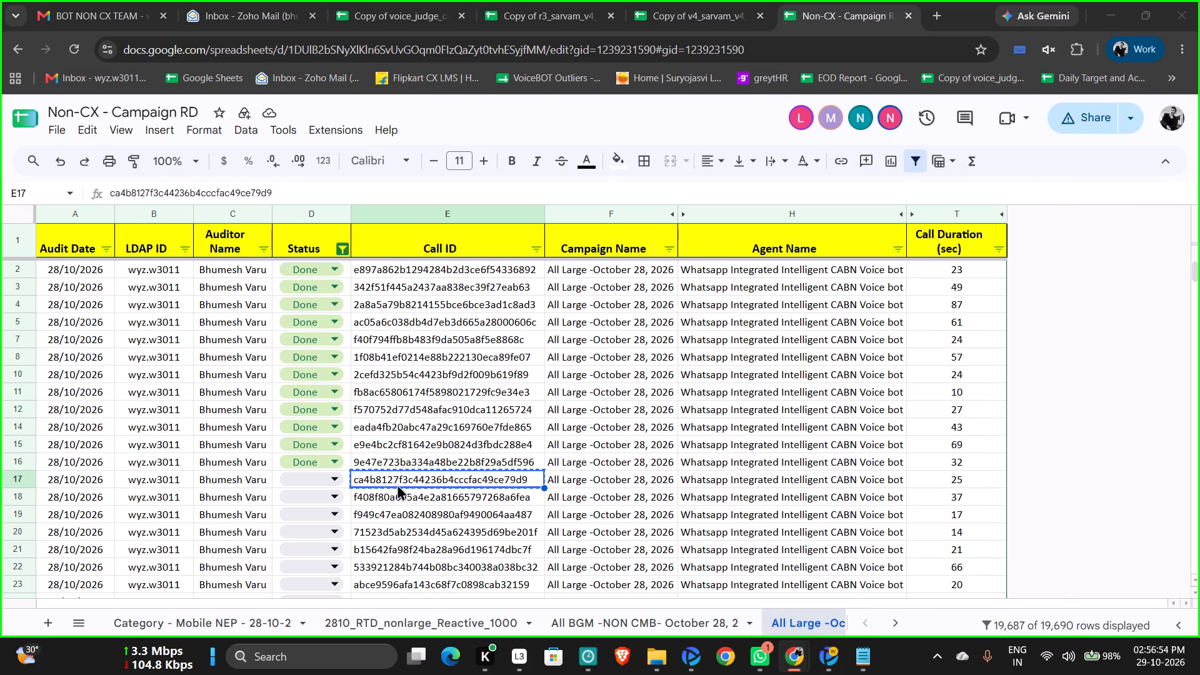
{"action": "left_click", "coordinate": [609, 471]}
{"action": "left_click", "coordinate": [625, 484]}
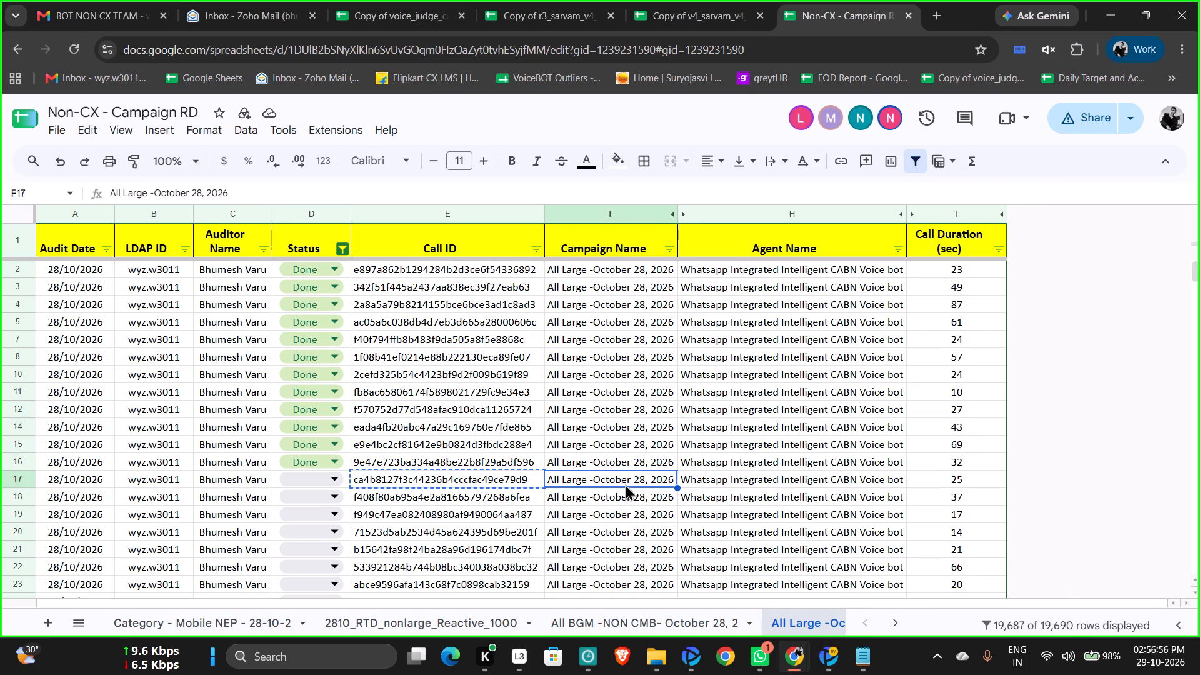
{"action": "key", "text": "ctrl+c"}
{"action": "left_click", "coordinate": [832, 657]}
{"action": "left_click", "coordinate": [761, 409]}
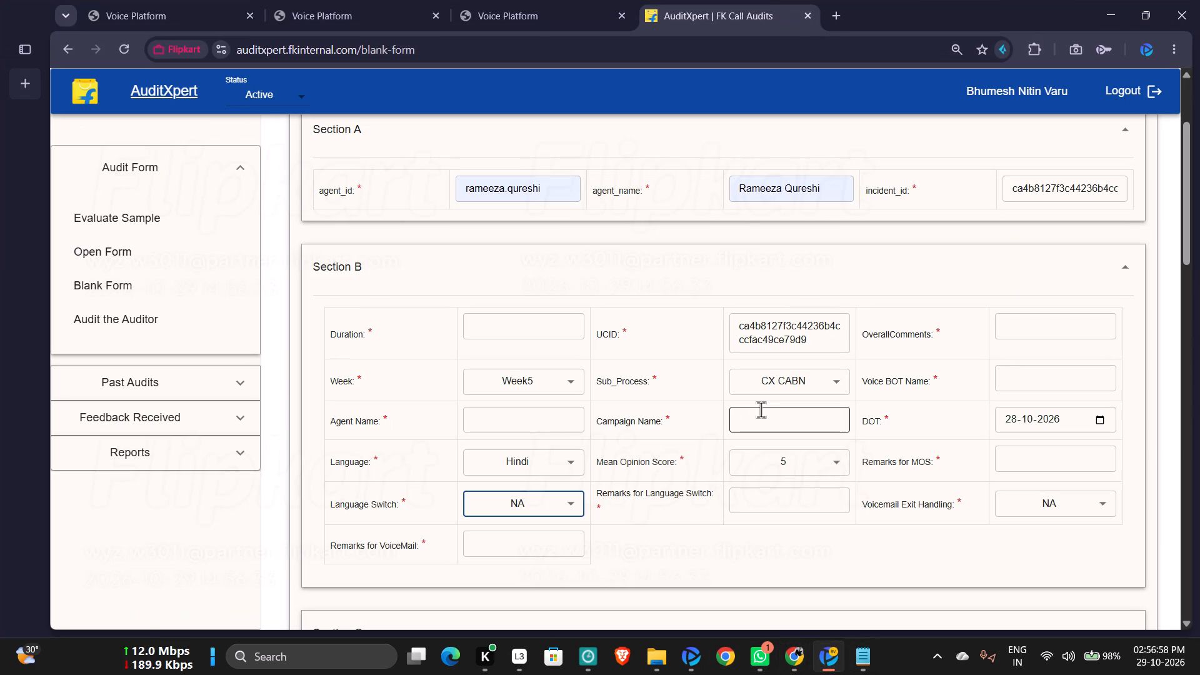
{"action": "key", "text": "ctrl+v"}
Copy the same call's Agent Name, Whatsapp Integrated Intelligent CABN Voice bot, from the sheet into the form's Agent Name.
{"action": "left_click", "coordinate": [821, 646]}
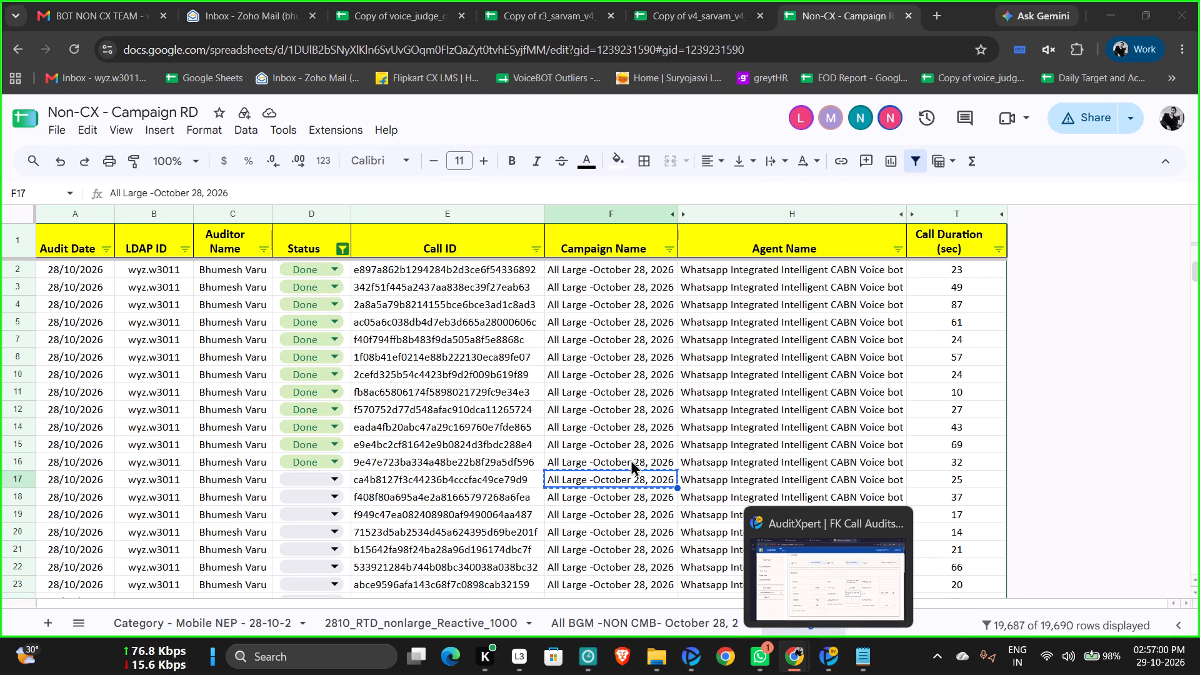
{"action": "left_click", "coordinate": [702, 473]}
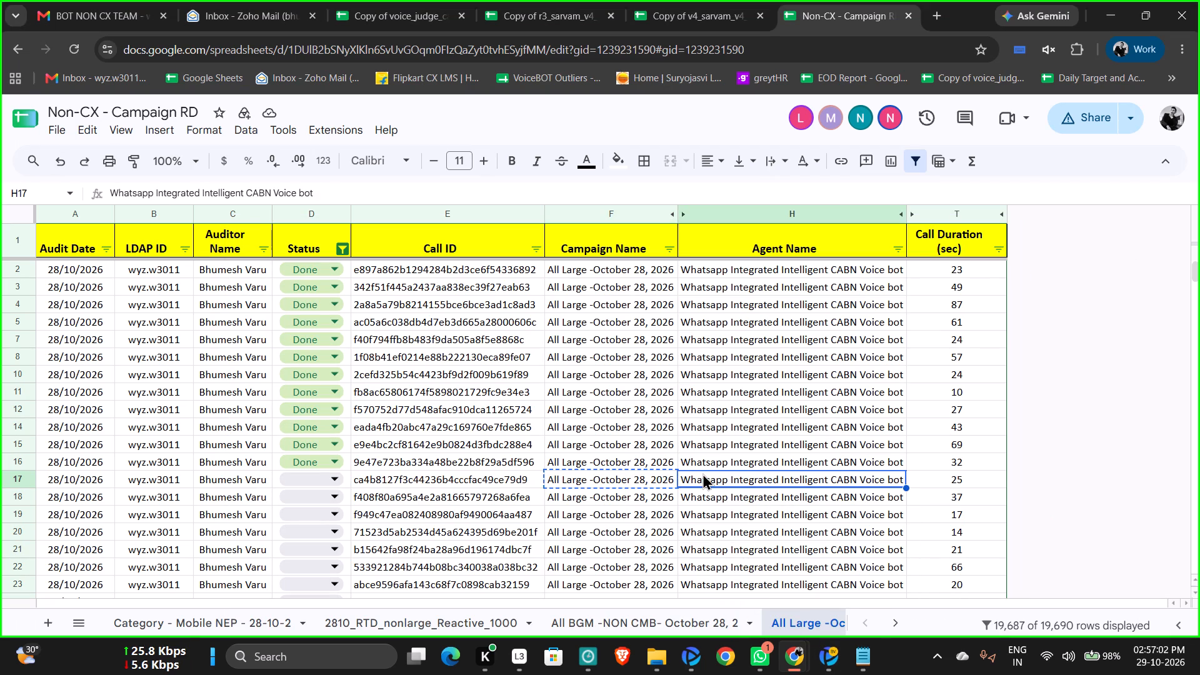
{"action": "key", "text": "ctrl+c"}
{"action": "left_click", "coordinate": [817, 651]}
{"action": "left_click", "coordinate": [516, 408]}
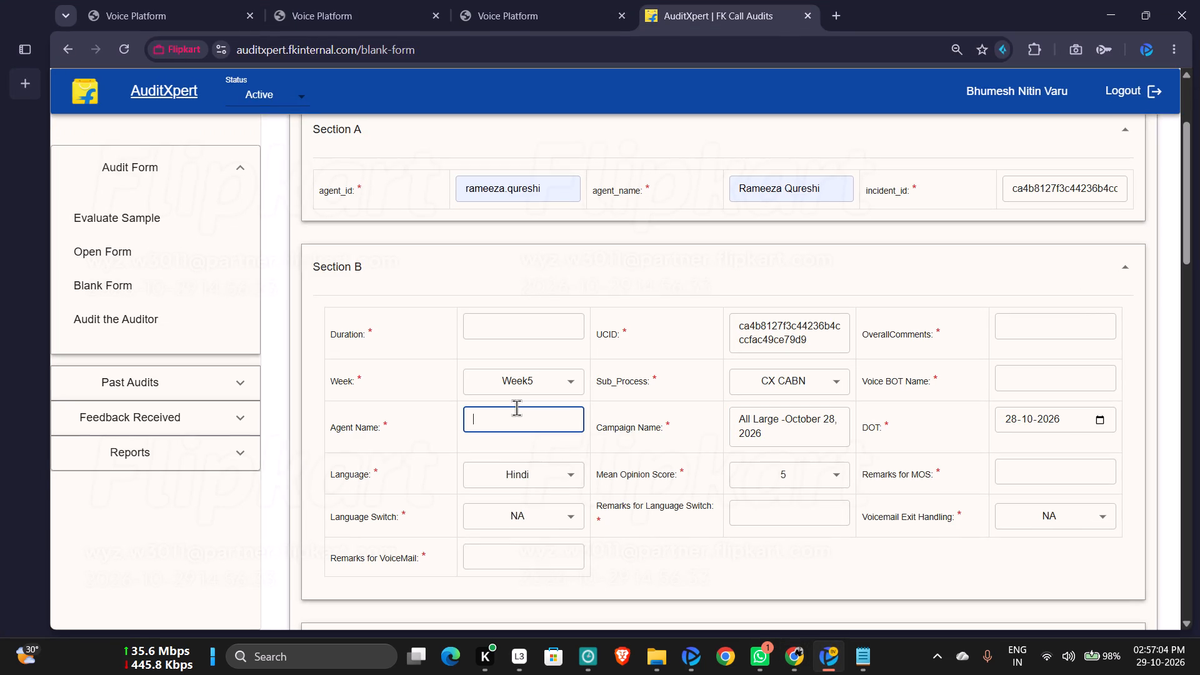
{"action": "key", "text": "ctrl+v"}
Enter Priya as the Voice BOT Name and set Duration to 25, the call duration from the sheet.
{"action": "left_click", "coordinate": [1034, 381]}
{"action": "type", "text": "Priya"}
{"action": "left_click", "coordinate": [789, 662]}
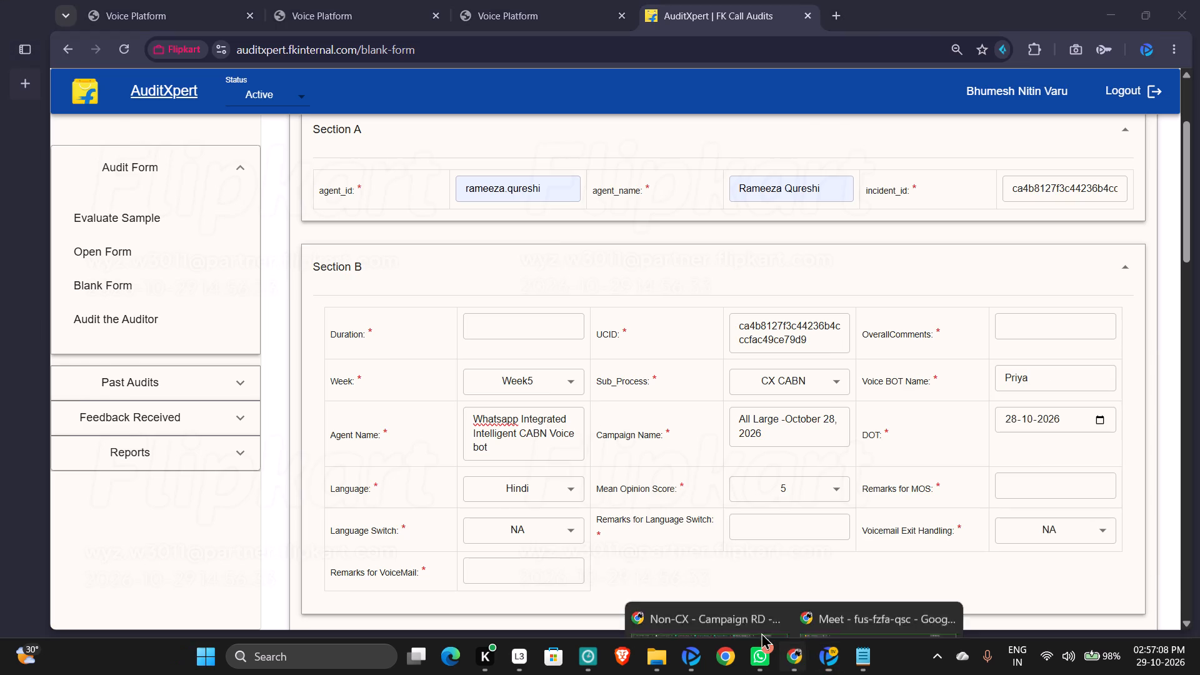
{"action": "left_click", "coordinate": [715, 584]}
{"action": "left_click", "coordinate": [824, 666]}
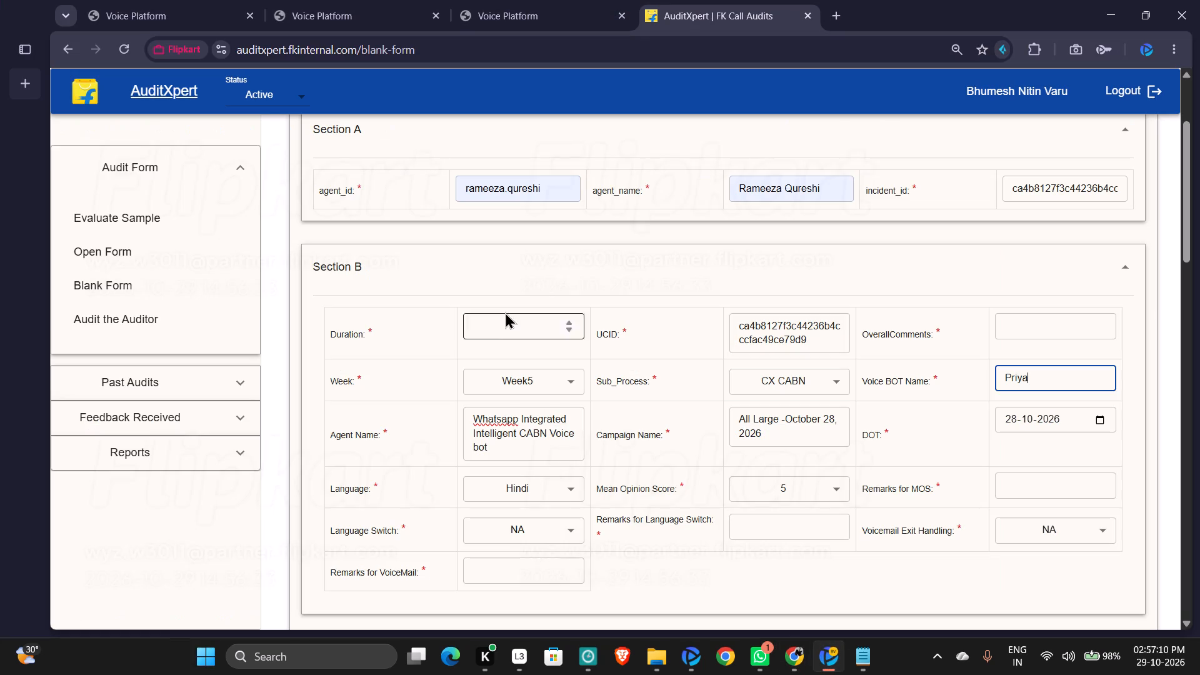
{"action": "left_click", "coordinate": [503, 311]}
{"action": "left_click", "coordinate": [509, 316]}
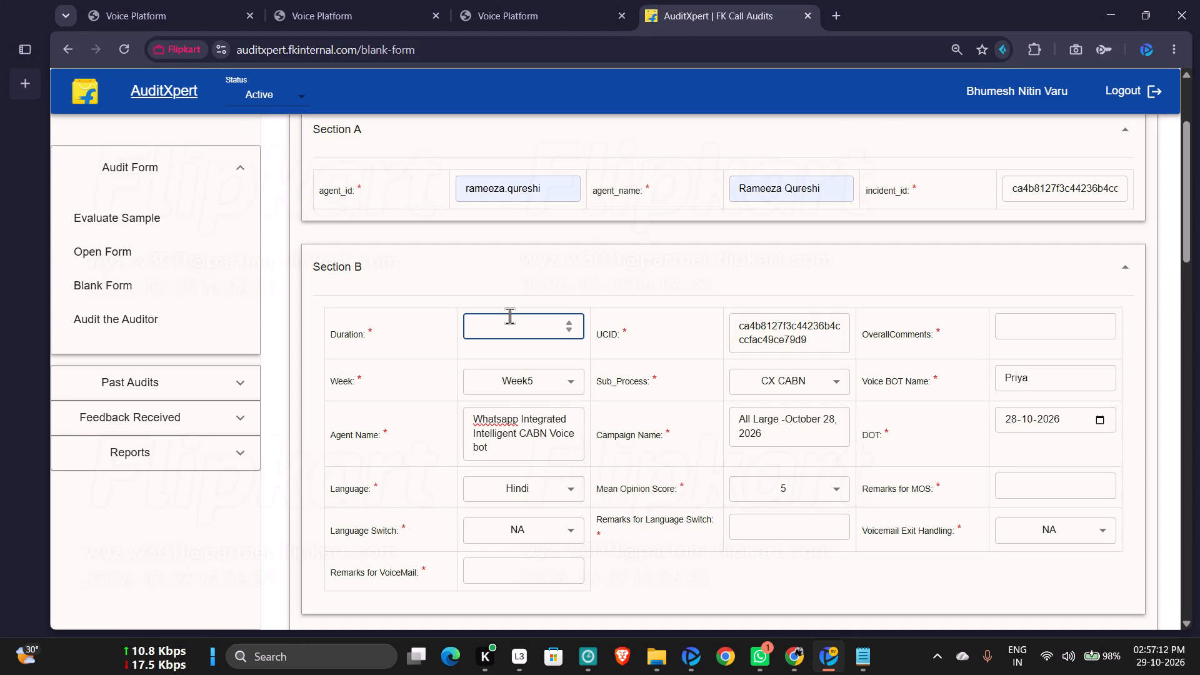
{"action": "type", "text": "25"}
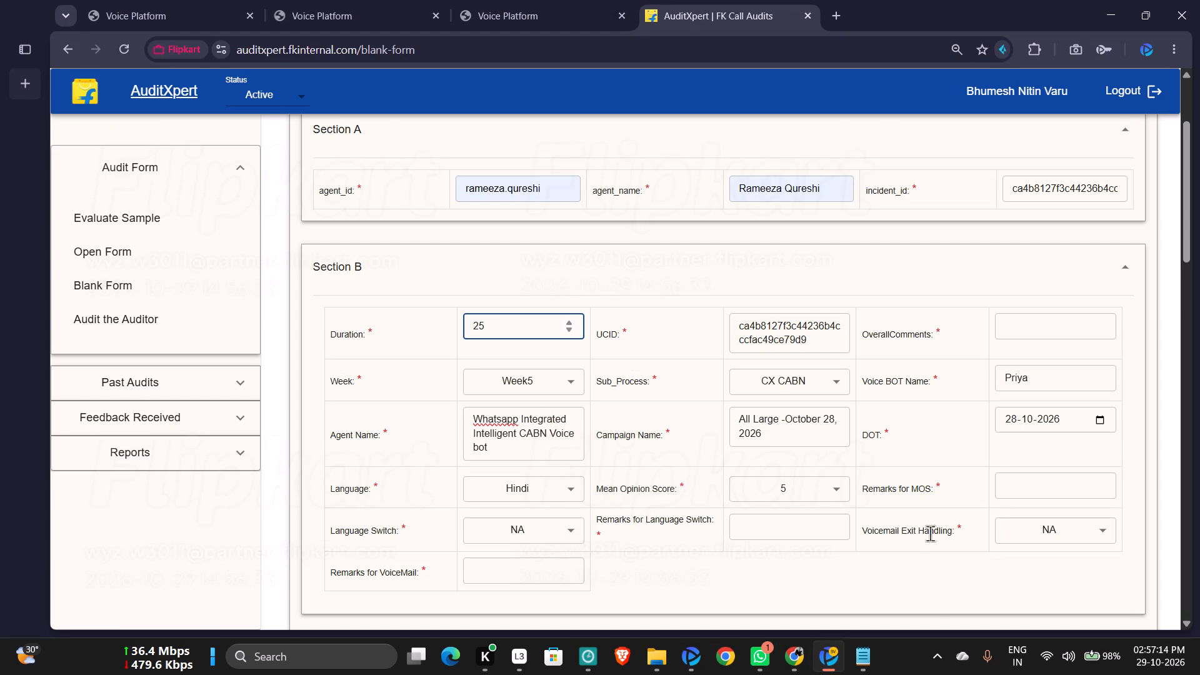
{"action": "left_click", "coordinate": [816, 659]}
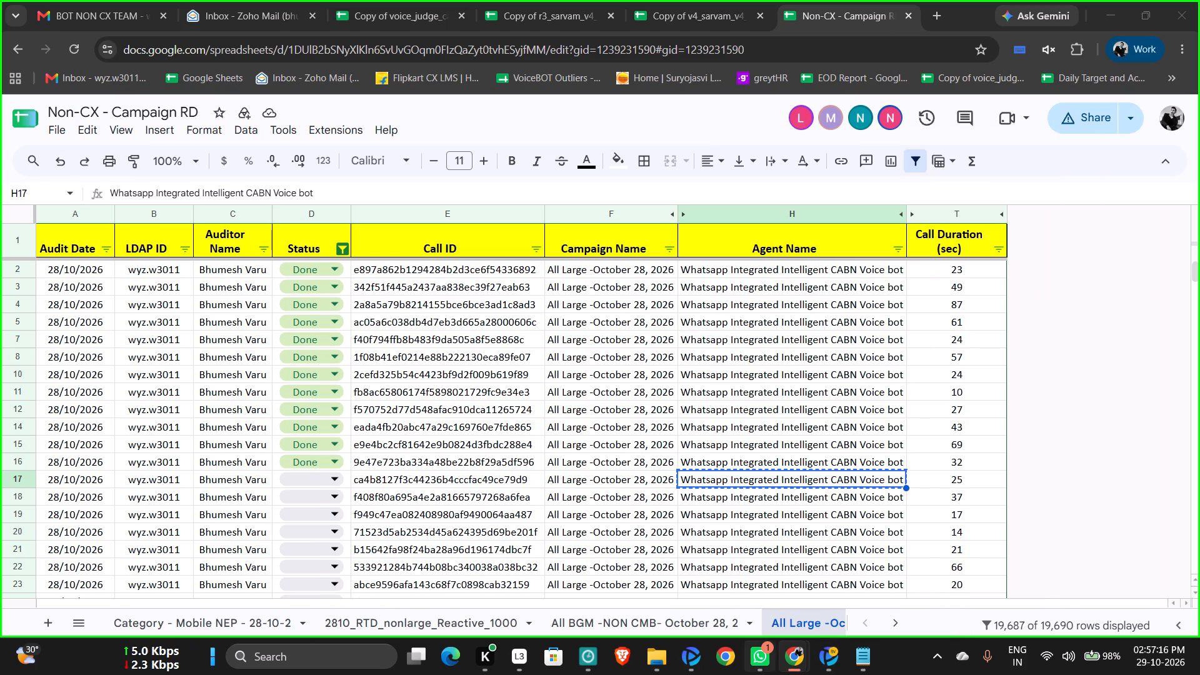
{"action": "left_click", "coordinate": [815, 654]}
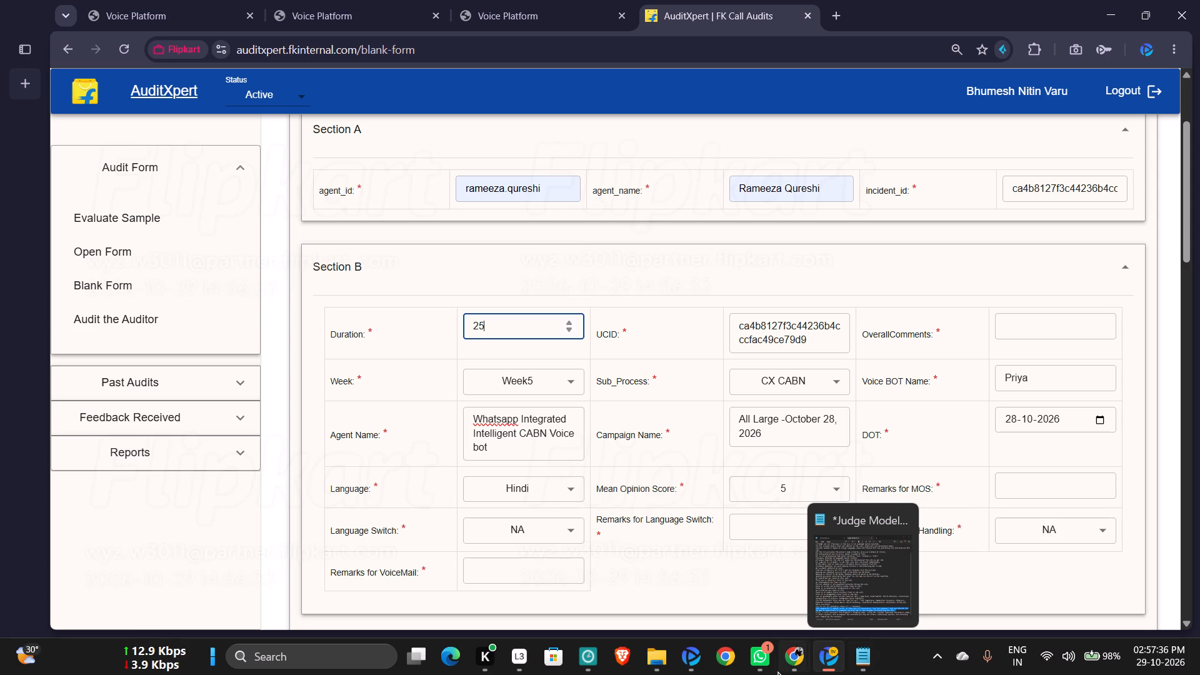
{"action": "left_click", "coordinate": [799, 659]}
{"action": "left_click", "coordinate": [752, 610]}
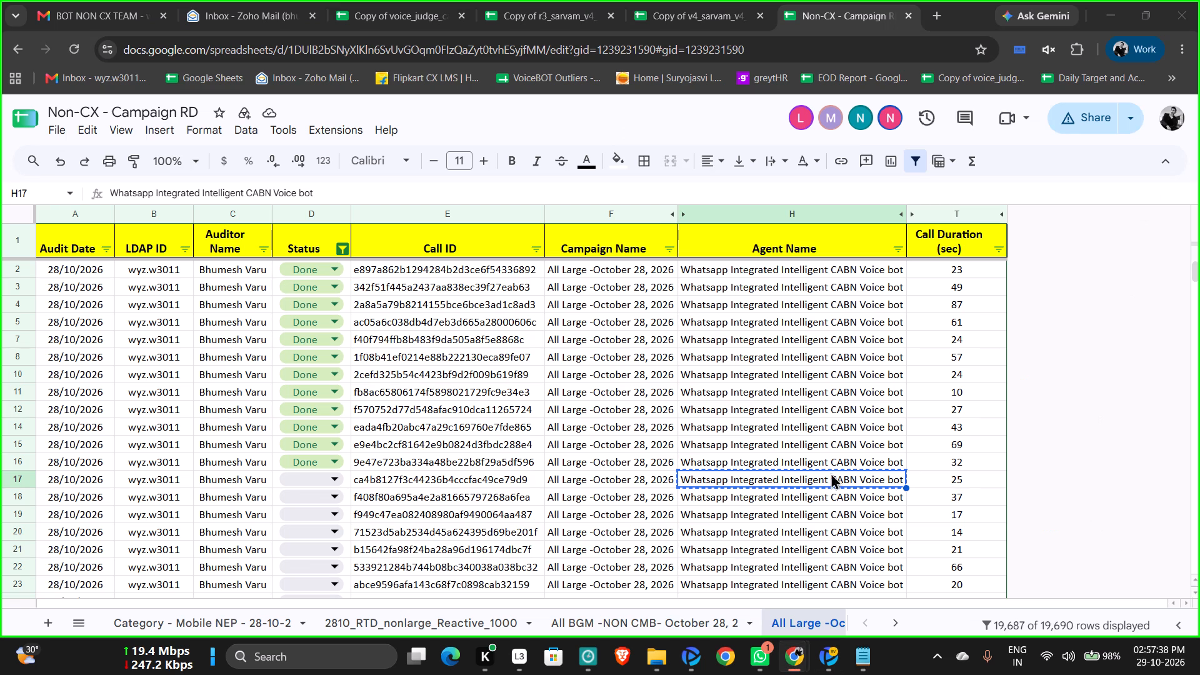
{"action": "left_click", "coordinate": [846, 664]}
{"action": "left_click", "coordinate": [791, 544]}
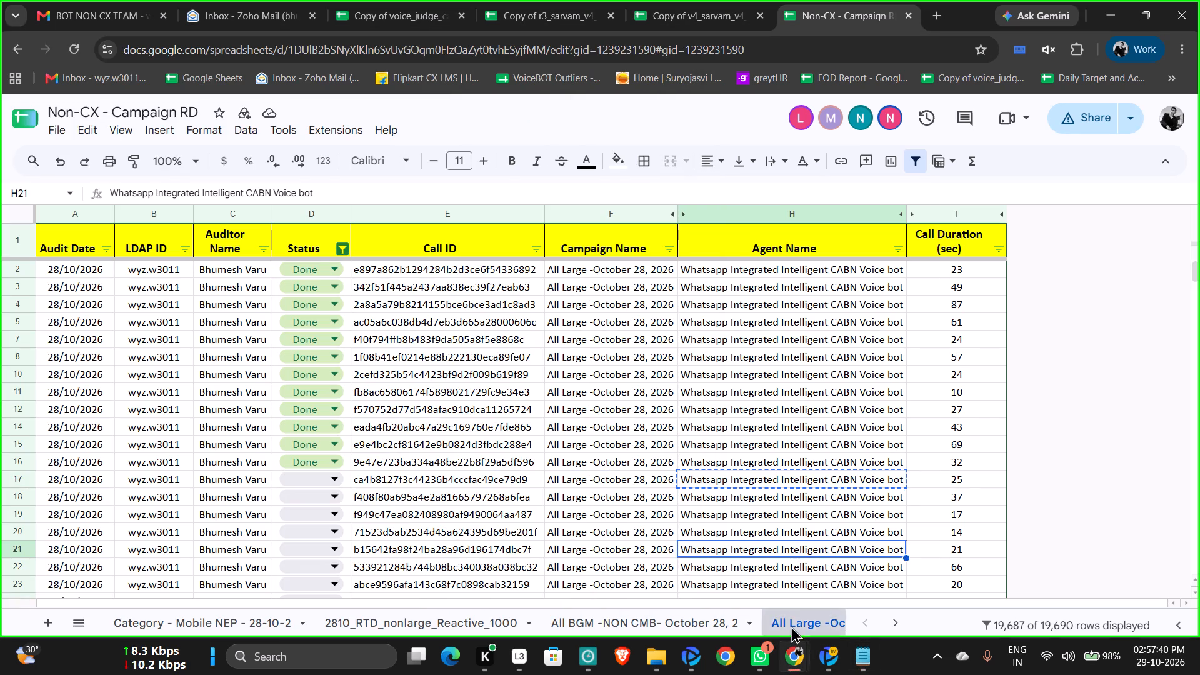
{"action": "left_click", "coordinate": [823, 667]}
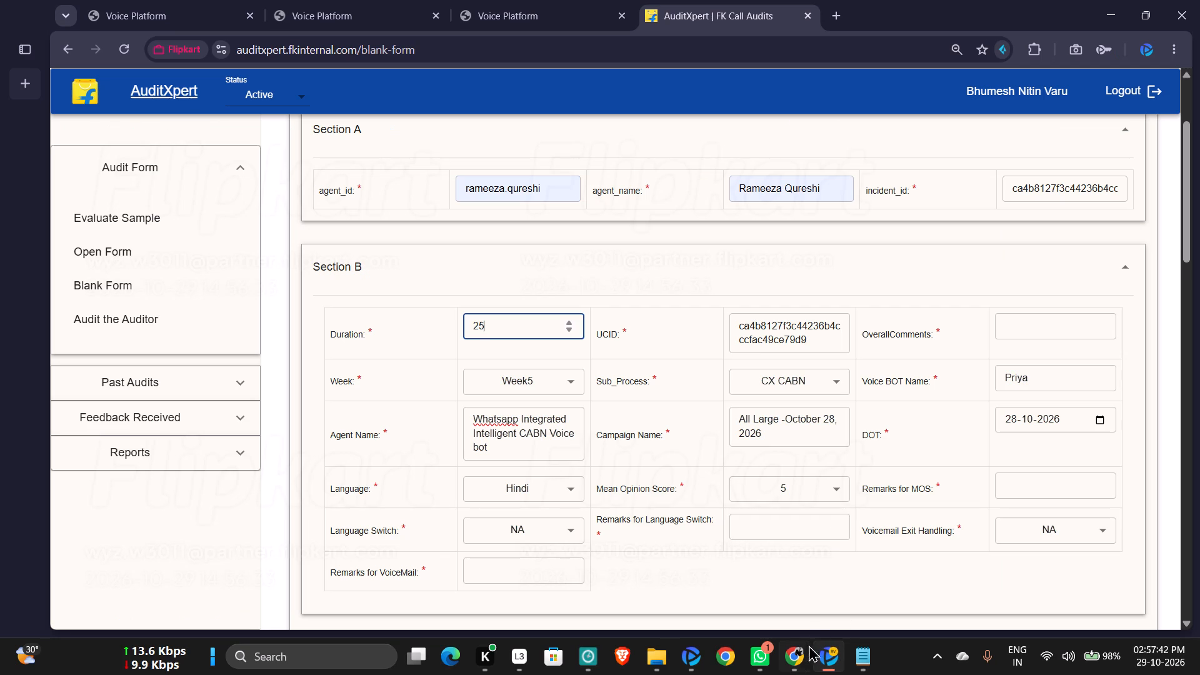
Switch to the Non-CX - Campaign RD spreadsheet in Chrome.
{"action": "left_click", "coordinate": [804, 654]}
{"action": "left_click", "coordinate": [755, 585]}
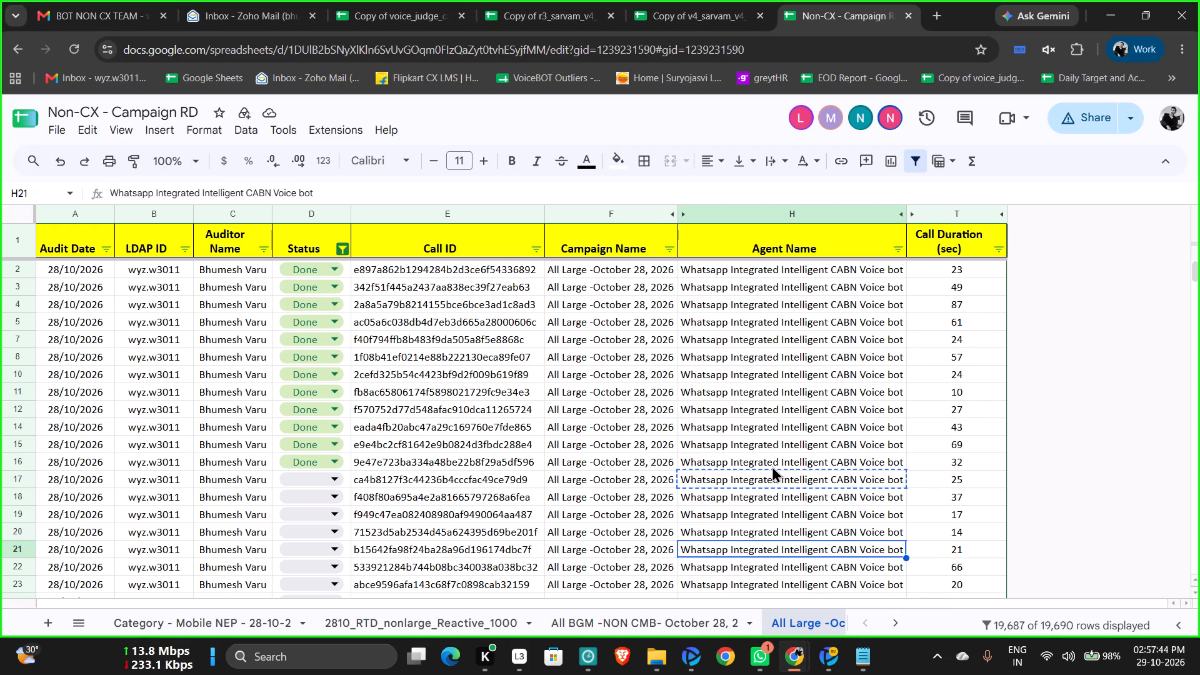
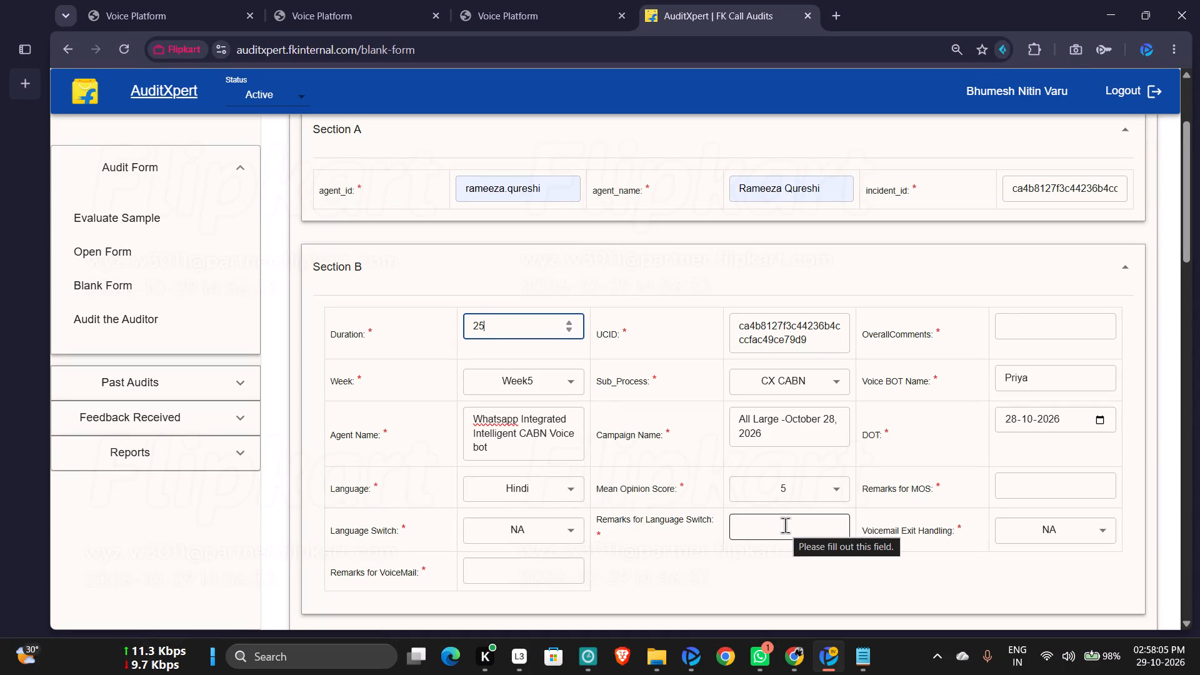
Switch to the Non-CX - Campaign RD spreadsheet in Chrome and select the Call ID in row 17.
{"action": "left_click", "coordinate": [789, 646]}
{"action": "left_click", "coordinate": [703, 554]}
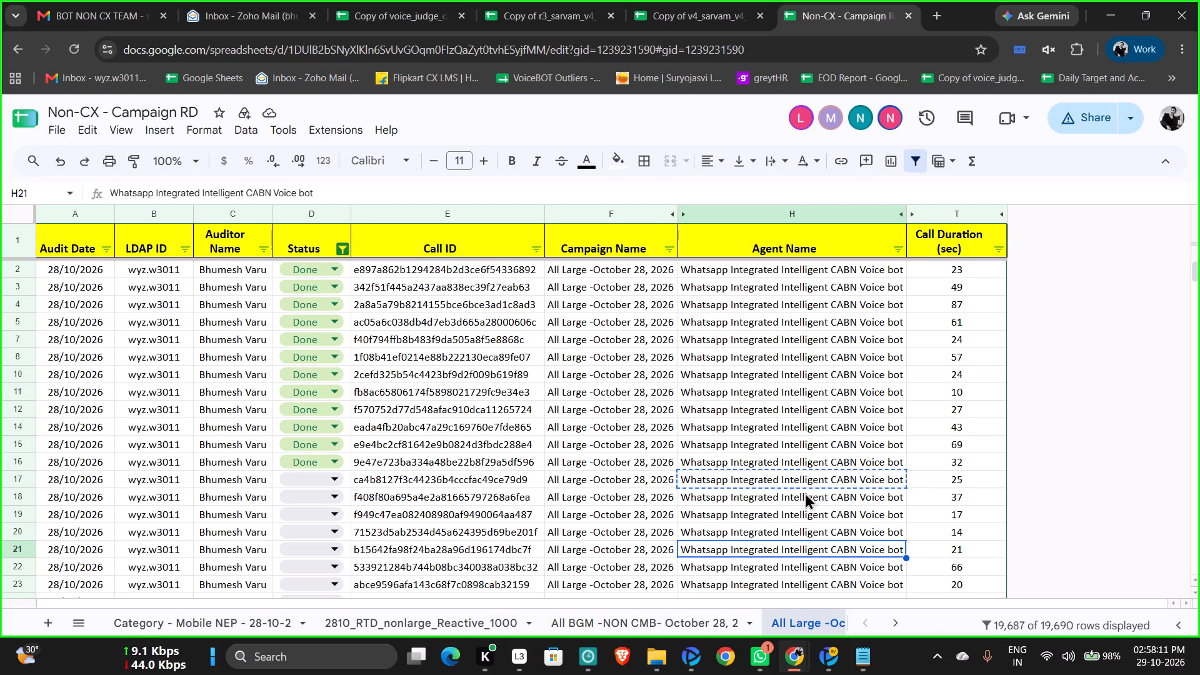
{"action": "left_click", "coordinate": [494, 486]}
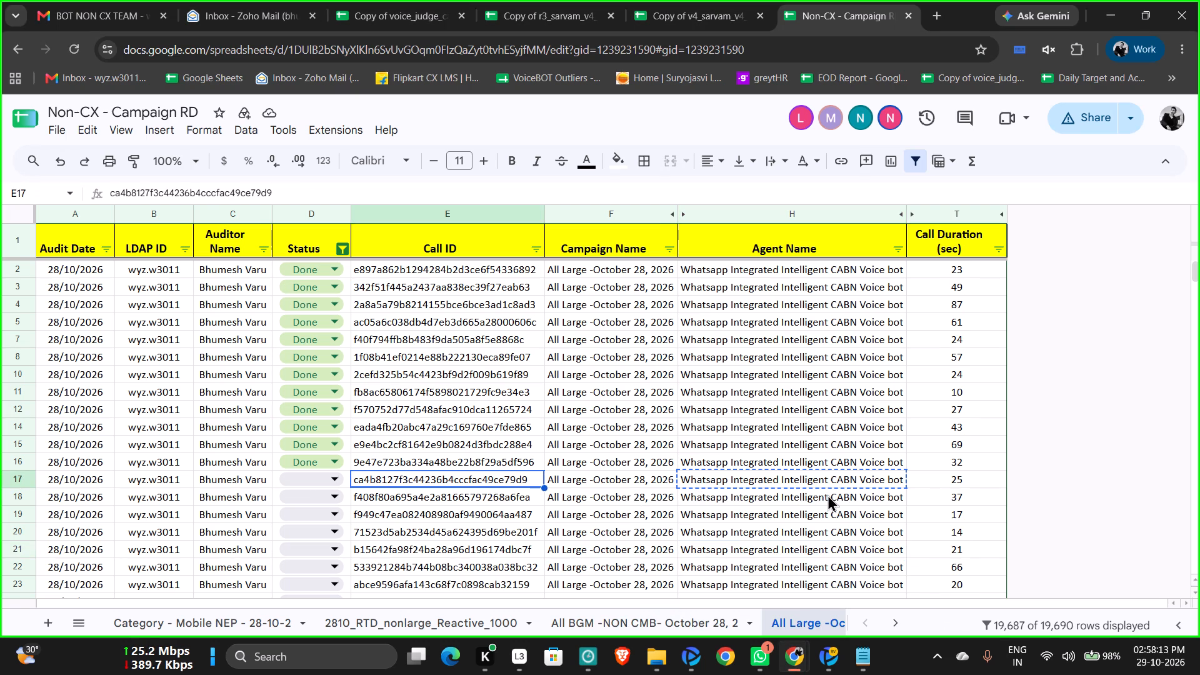
Switch to row 17's call page in the Mohini console in Prisma Browser and start playing its recording.
{"action": "left_click", "coordinate": [828, 652]}
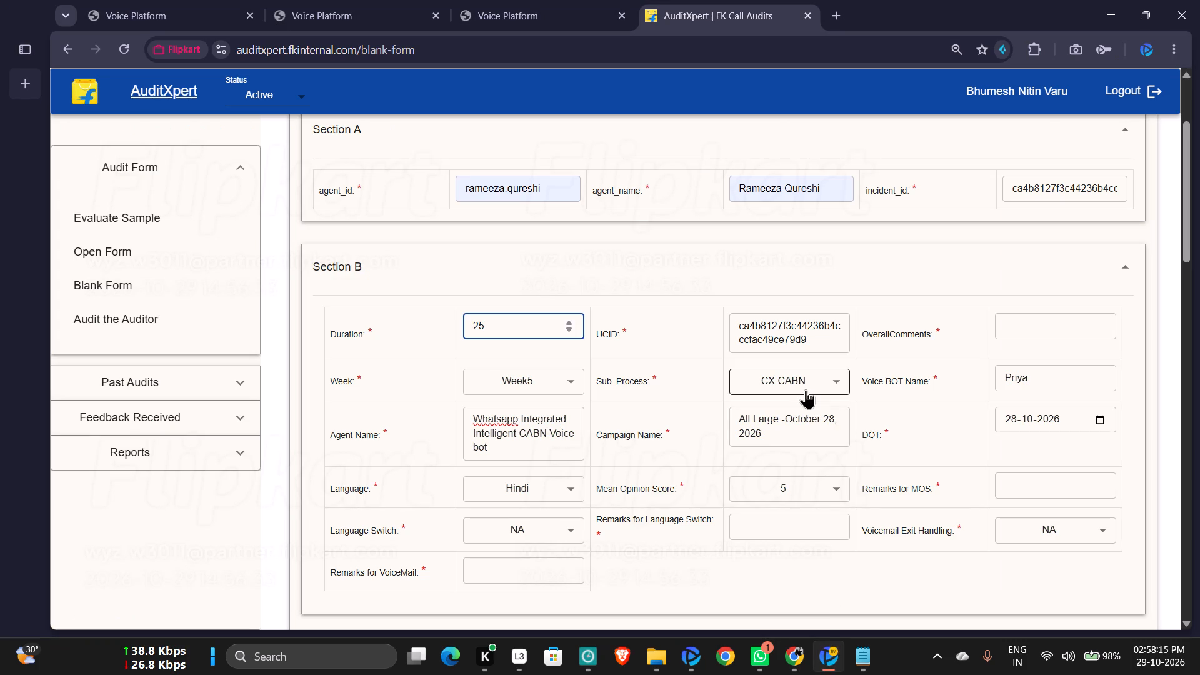
{"action": "left_click", "coordinate": [589, 6]}
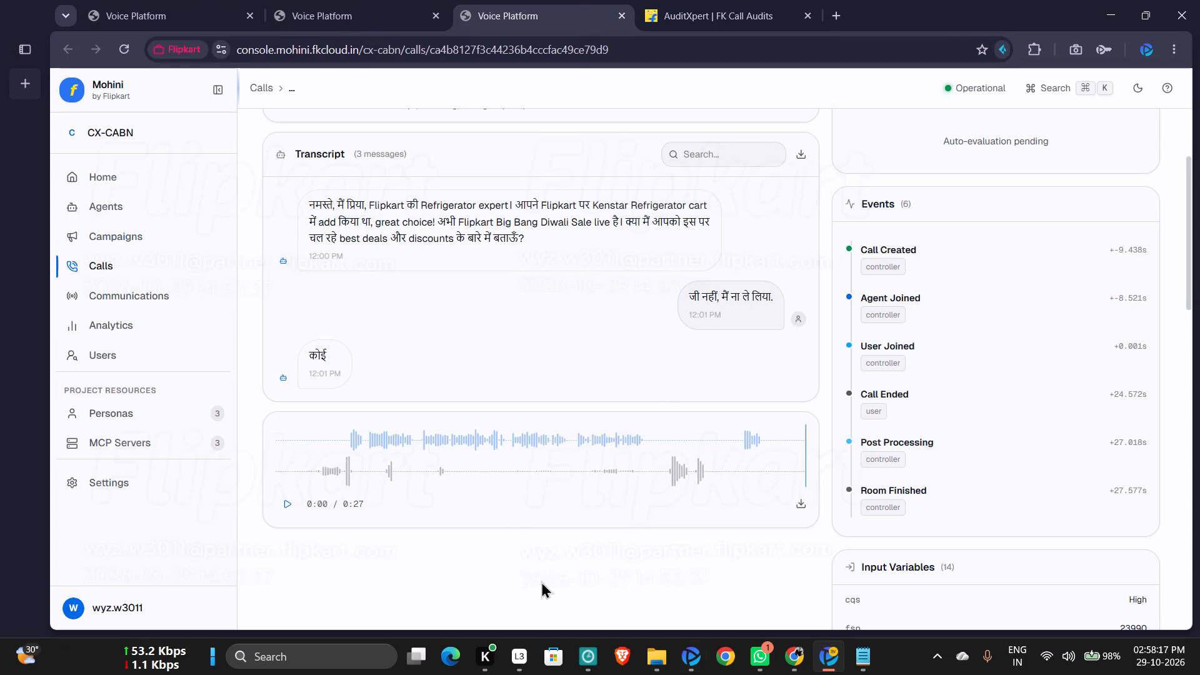
{"action": "left_click", "coordinate": [319, 475]}
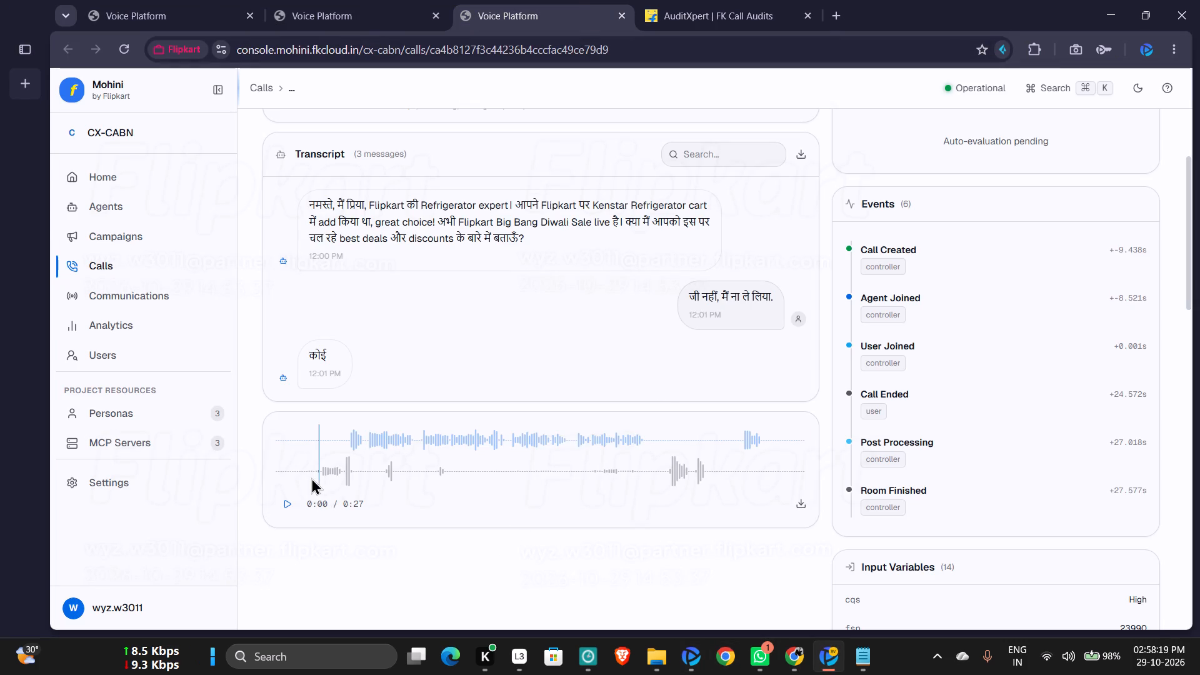
{"action": "left_click", "coordinate": [291, 506]}
From the AuditXpert form, switch to Judge Model 2.txt in Notepad and select the remark "NO voicemail detected on call.".
{"action": "left_click", "coordinate": [772, 0]}
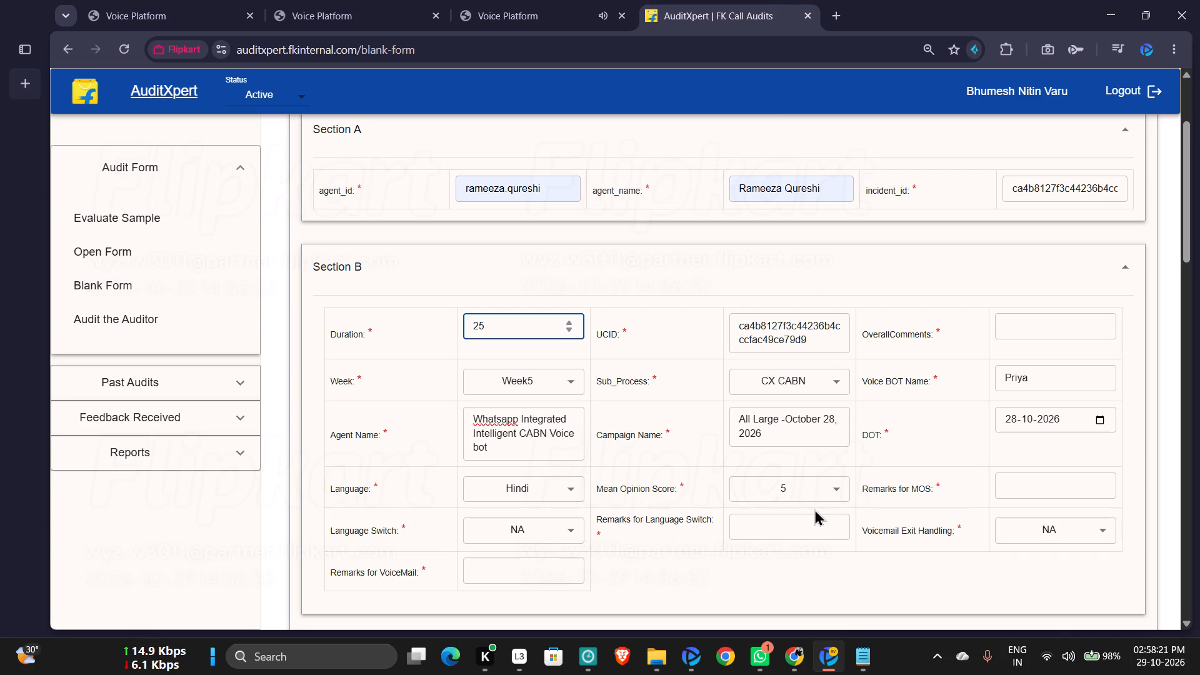
{"action": "left_click", "coordinate": [854, 656]}
{"action": "triple_click", "coordinate": [246, 256]}
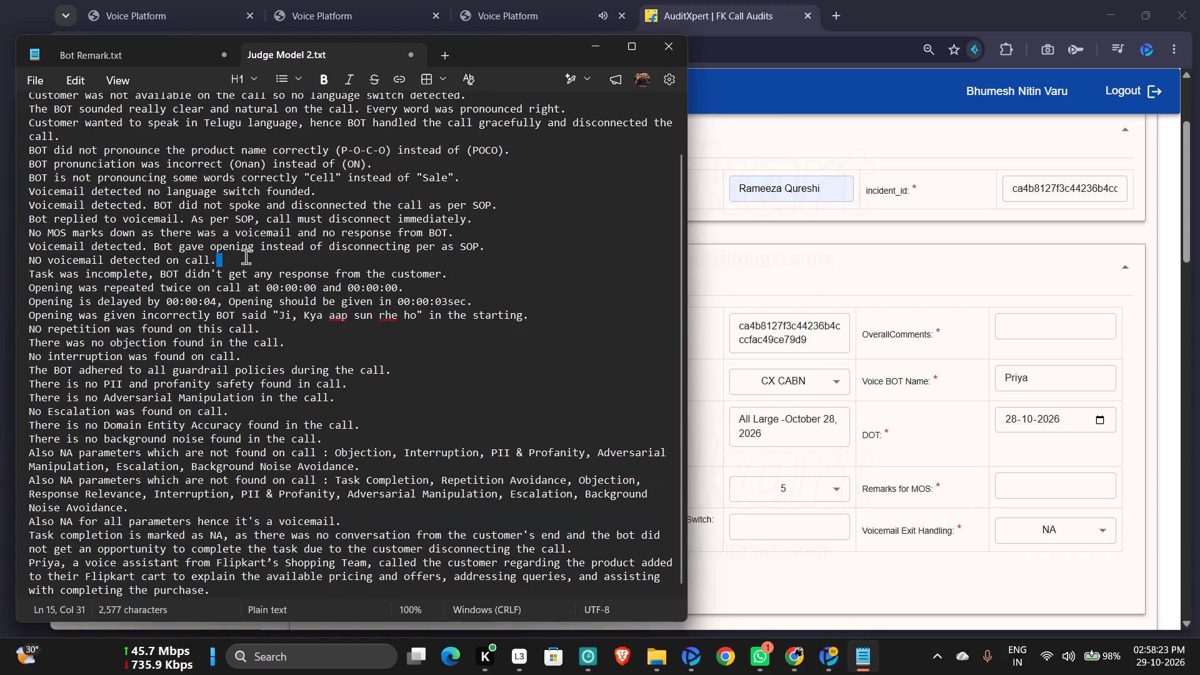
Fill Remarks for VoiceMail with the Judge Model 2 note "NO voicemail detected on call.".
{"action": "key", "text": "ctrl+c"}
{"action": "left_click", "coordinate": [816, 572]}
{"action": "left_click", "coordinate": [535, 583]}
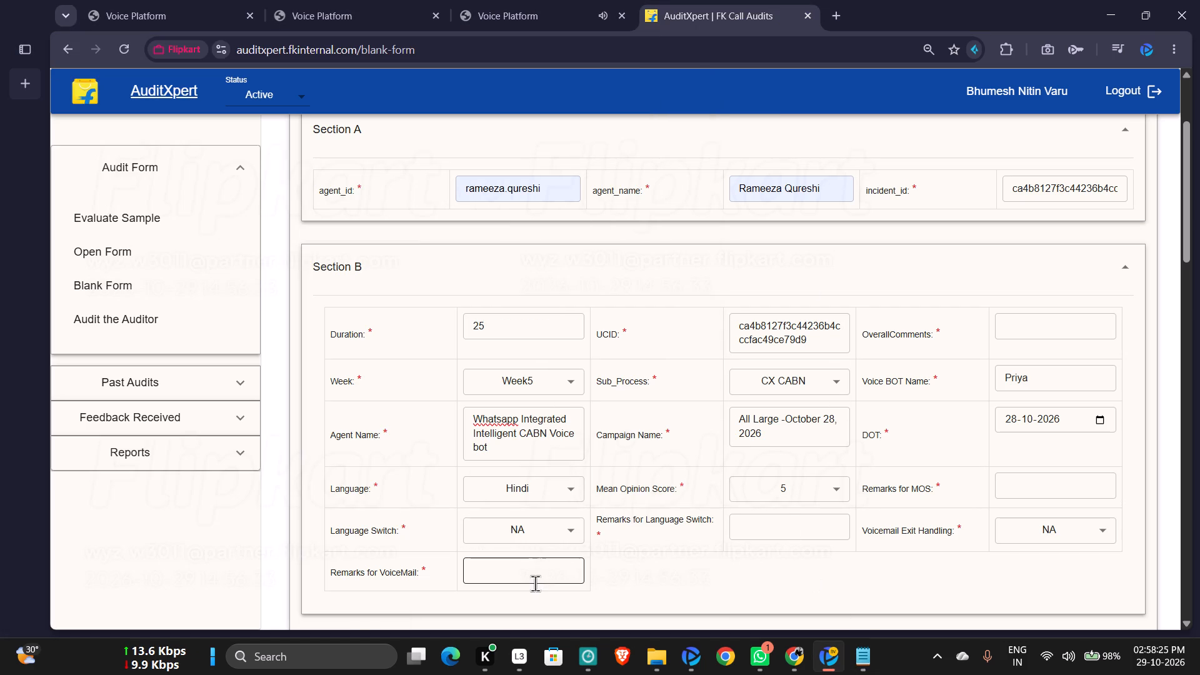
{"action": "key", "text": "ctrl+v"}
Fill Remarks for MOS with the note "The BOT sounded really clear and natural on the call. Every word was pronounced right.".
{"action": "left_click", "coordinate": [859, 669]}
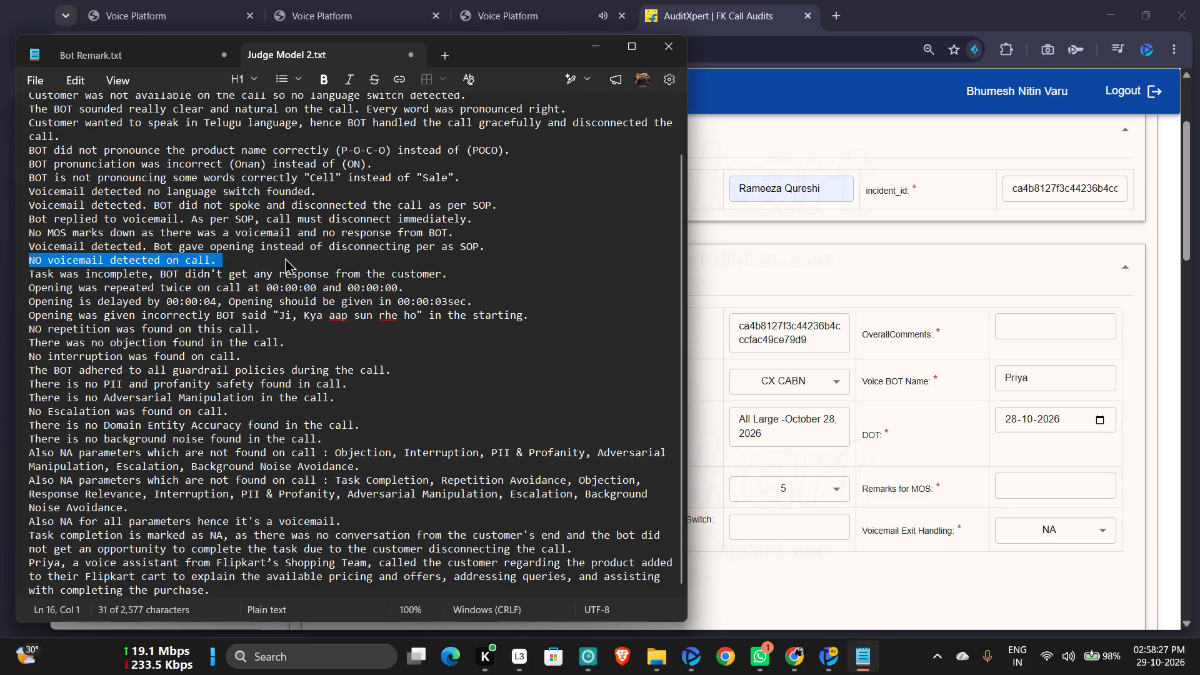
{"action": "double_click", "coordinate": [284, 195]}
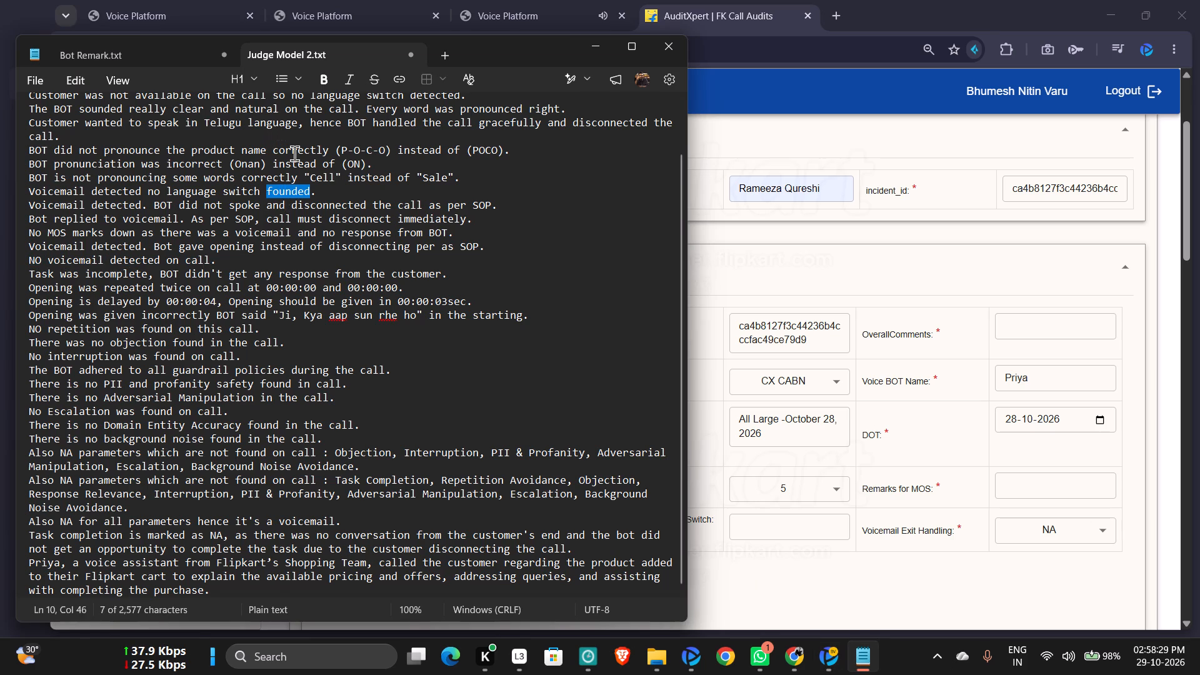
{"action": "scroll", "coordinate": [294, 153], "scroll_direction": "up", "scroll_amount": 4}
{"action": "double_click", "coordinate": [139, 150]}
{"action": "left_click", "coordinate": [164, 175]}
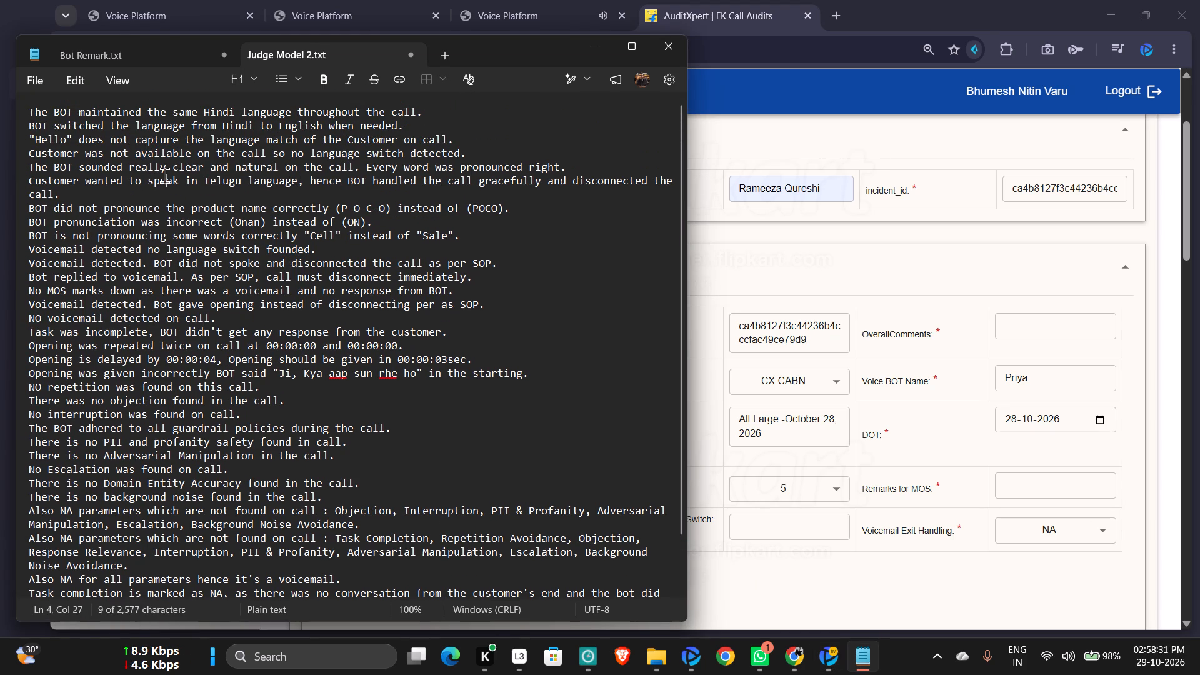
{"action": "triple_click", "coordinate": [162, 169]}
{"action": "key", "text": "ctrl+c"}
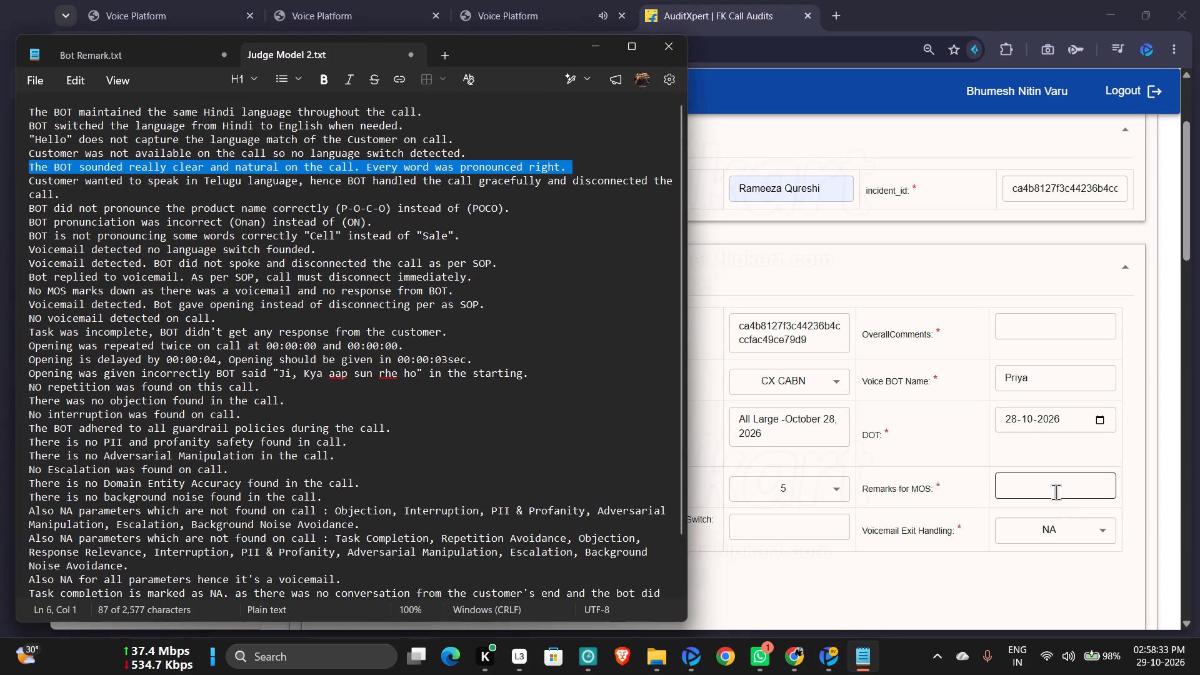
{"action": "left_click_drag", "start_coordinate": [1056, 492], "coordinate": [1052, 484]}
{"action": "key", "text": "ctrl+v"}
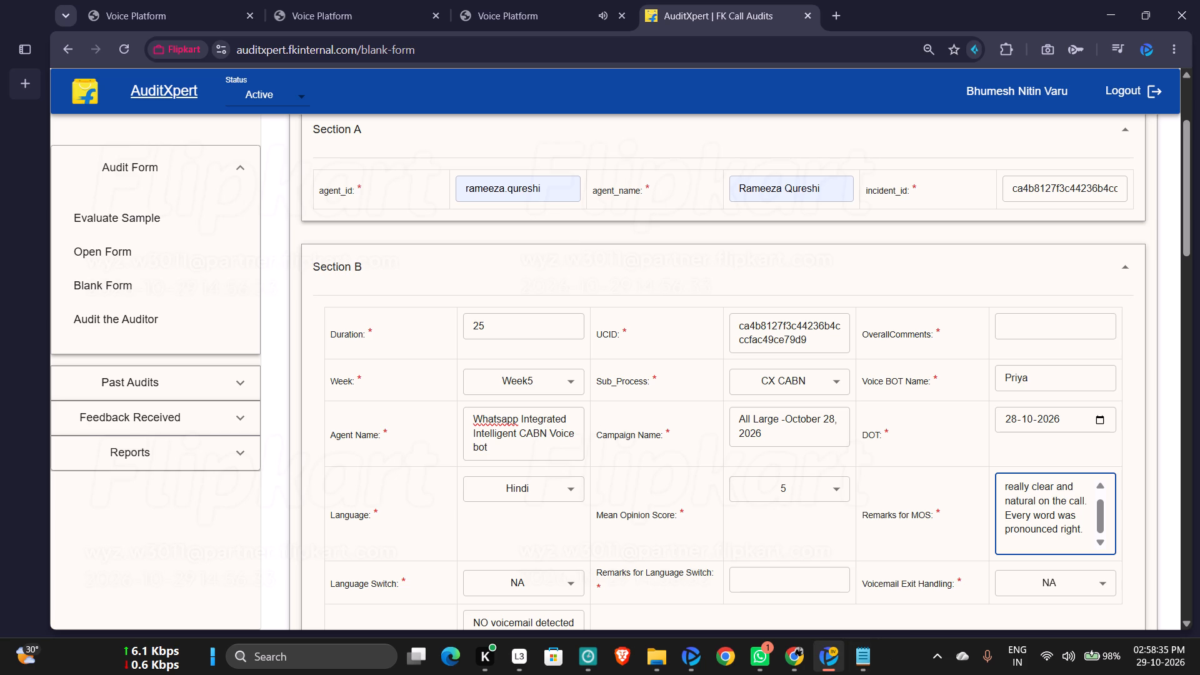
Fill Remarks for Language Switch with the note "The BOT maintained the same Hindi language throughout the call.".
{"action": "left_click", "coordinate": [857, 654]}
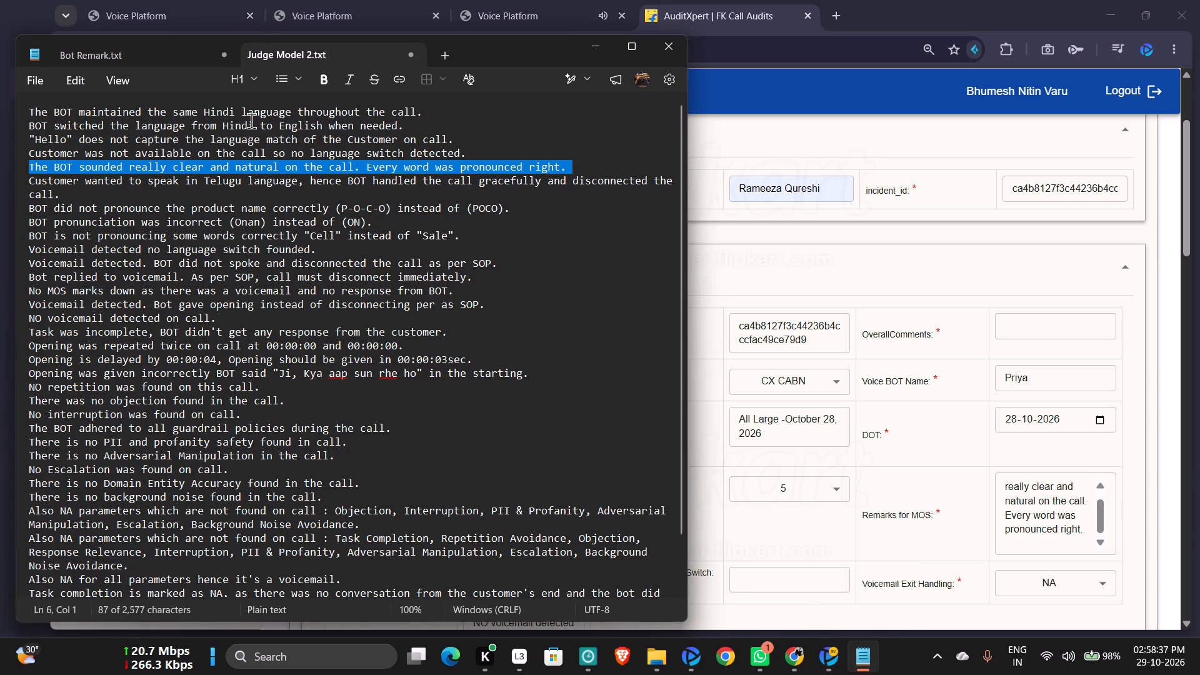
{"action": "triple_click", "coordinate": [276, 107]}
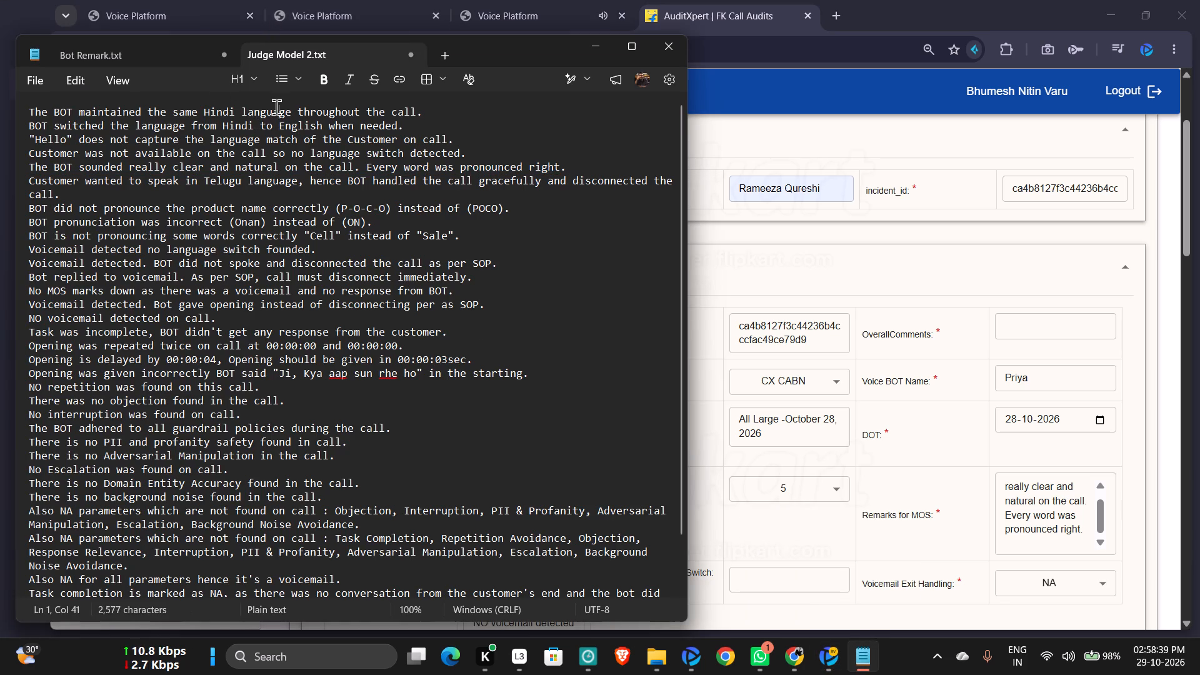
{"action": "key", "text": "ctrl+c"}
{"action": "left_click", "coordinate": [848, 572]}
{"action": "key", "text": "ctrl+v"}
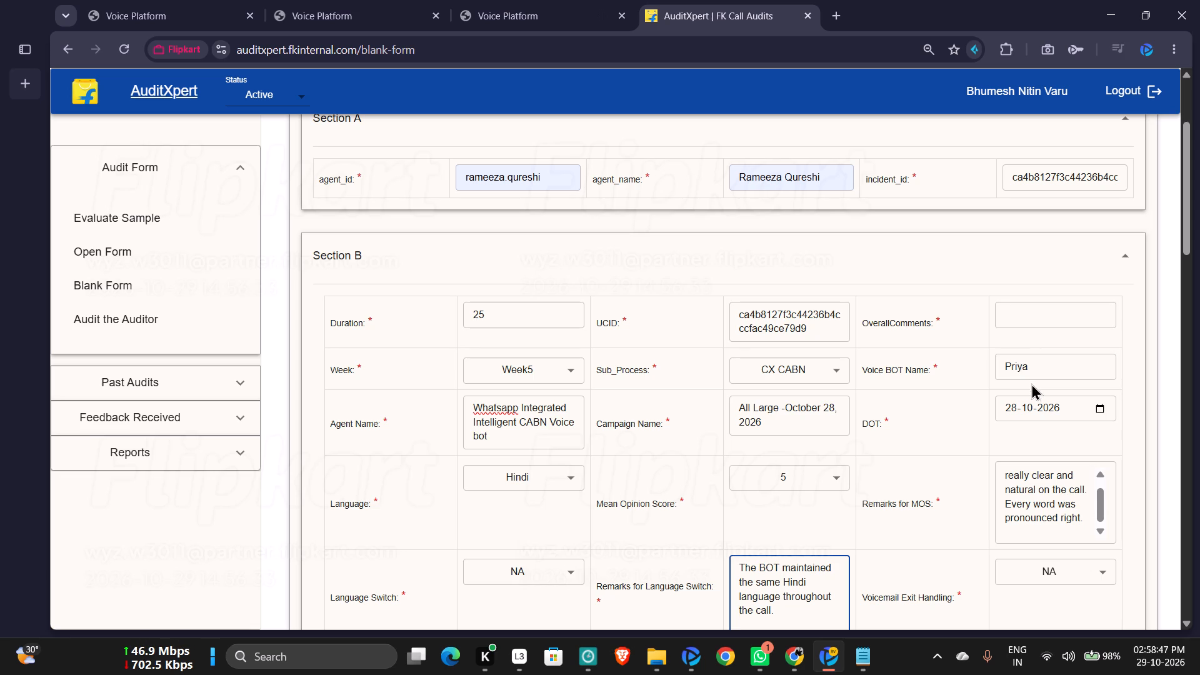
Fill OverallComments with the Judge Model 2 summary of Priya calling the customer about the product added to their Flipkart cart.
{"action": "scroll", "coordinate": [1000, 436], "scroll_direction": "down", "scroll_amount": 2}
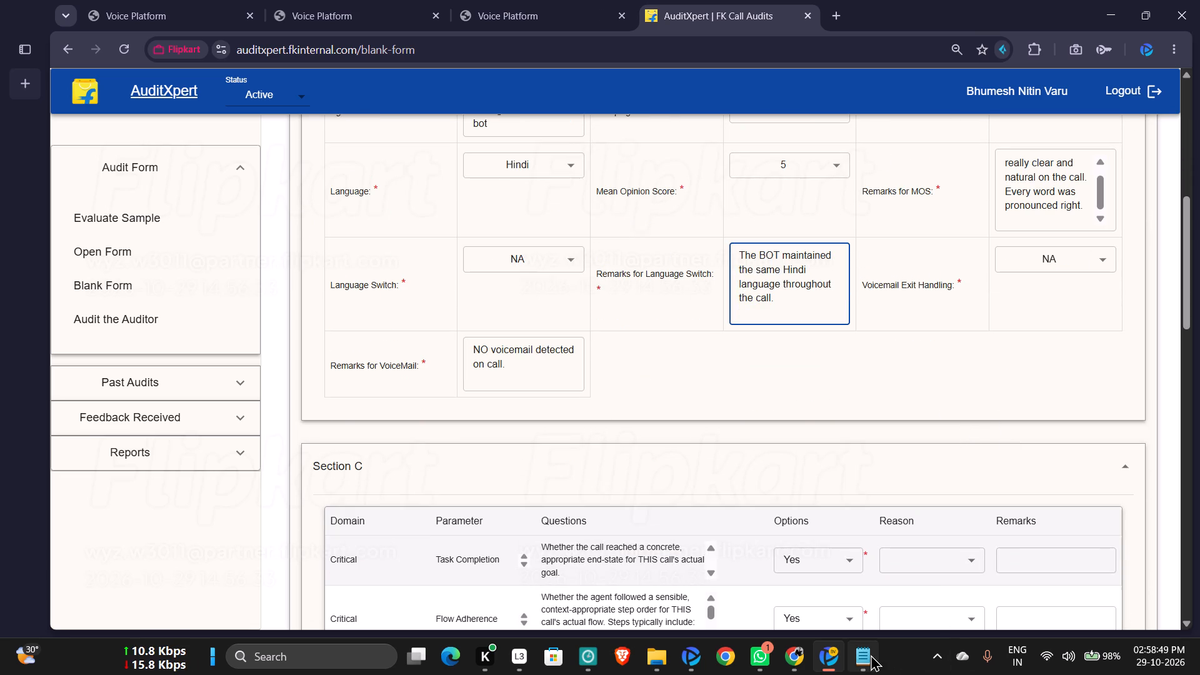
{"action": "left_click", "coordinate": [871, 654]}
{"action": "scroll", "coordinate": [423, 272], "scroll_direction": "down", "scroll_amount": 3}
{"action": "triple_click", "coordinate": [252, 562]}
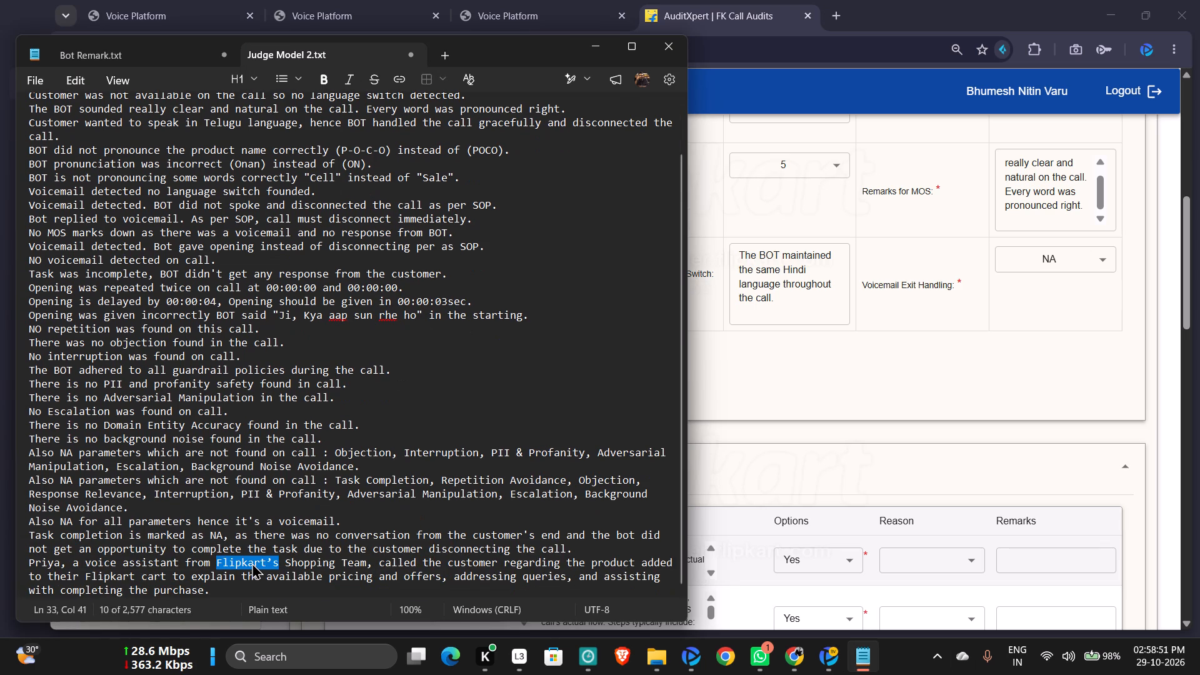
{"action": "key", "text": "ctrl+c"}
{"action": "scroll", "coordinate": [817, 315], "scroll_direction": "up", "scroll_amount": 3}
{"action": "left_click", "coordinate": [1052, 461]}
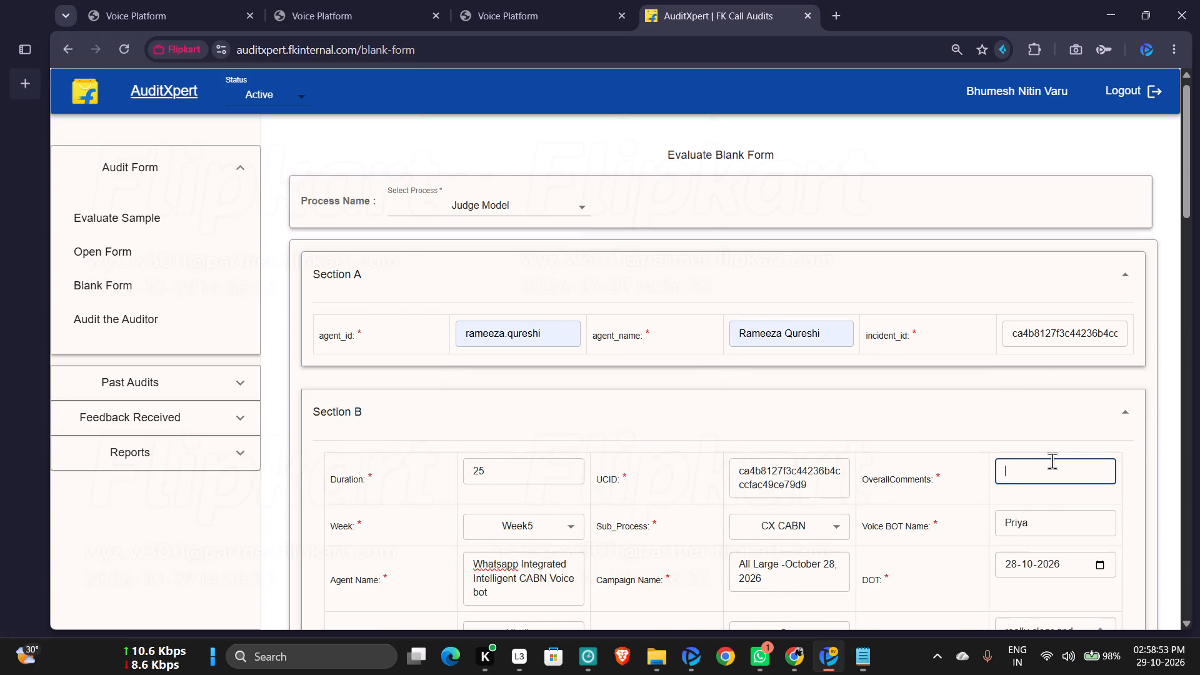
{"action": "key", "text": "ctrl+v"}
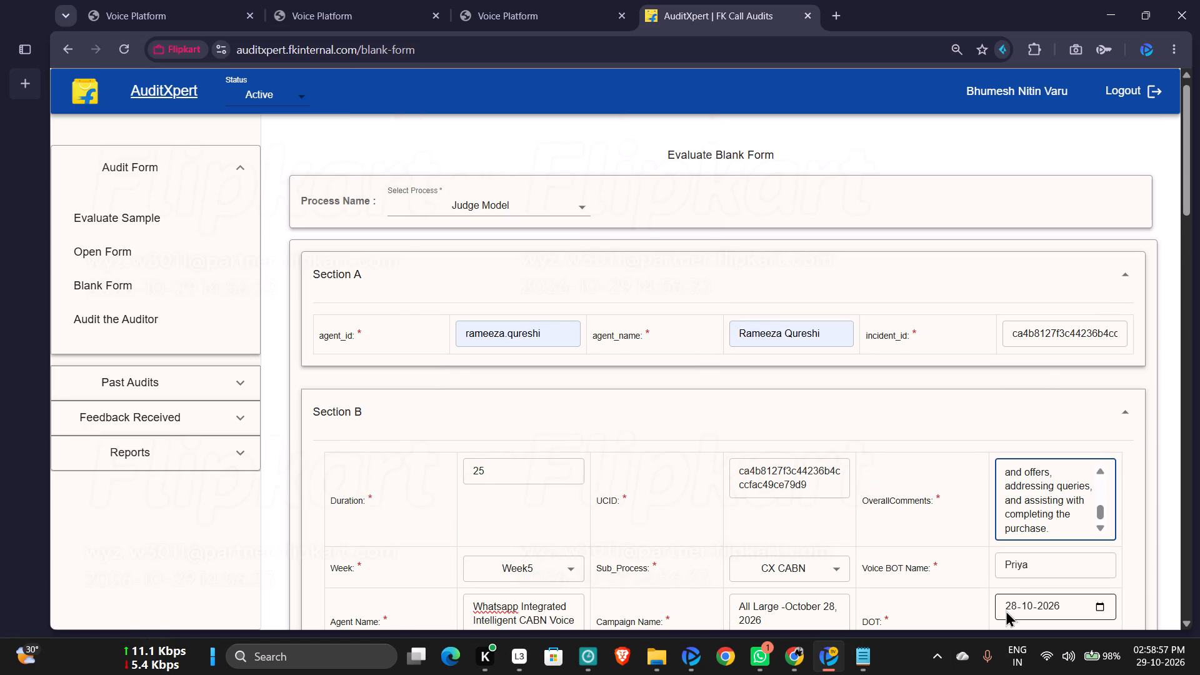
Replace the final full stop in OverallComments with ", But customer said no and disconnected the call.".
{"action": "key", "text": "BackSpace"}
{"action": "type", "text": ", Buy"}
{"action": "key", "text": "BackSpace"}
{"action": "type", "text": "t"}
{"action": "key", "text": "space"}
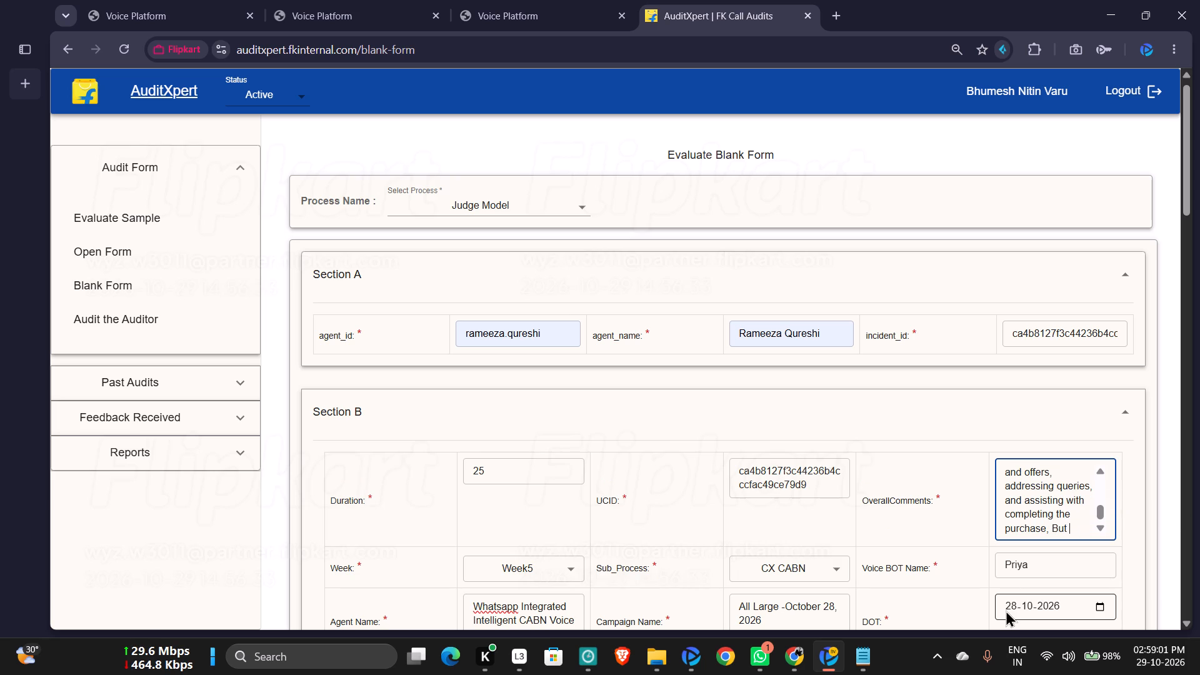
{"action": "type", "text": "custo"}
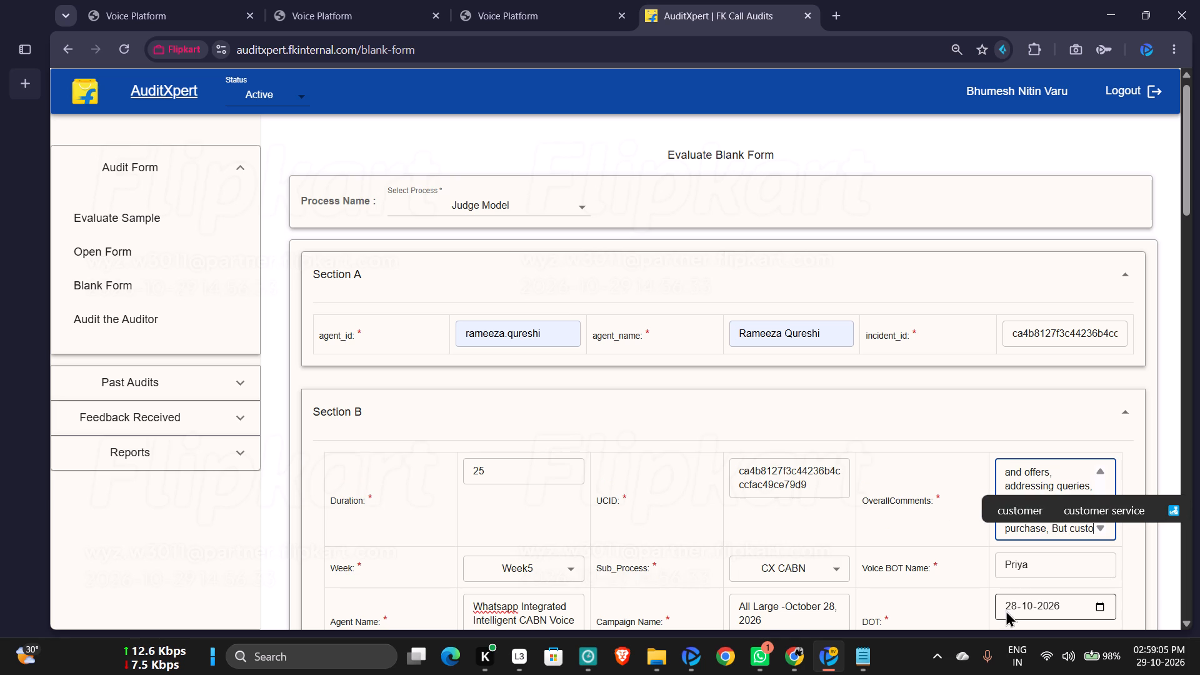
{"action": "key", "text": "Left"}
{"action": "key", "text": "Left"}
{"action": "key", "text": "Left"}
{"action": "key", "text": "Left"}
{"action": "key", "text": "Left"}
{"action": "key", "text": "Left"}
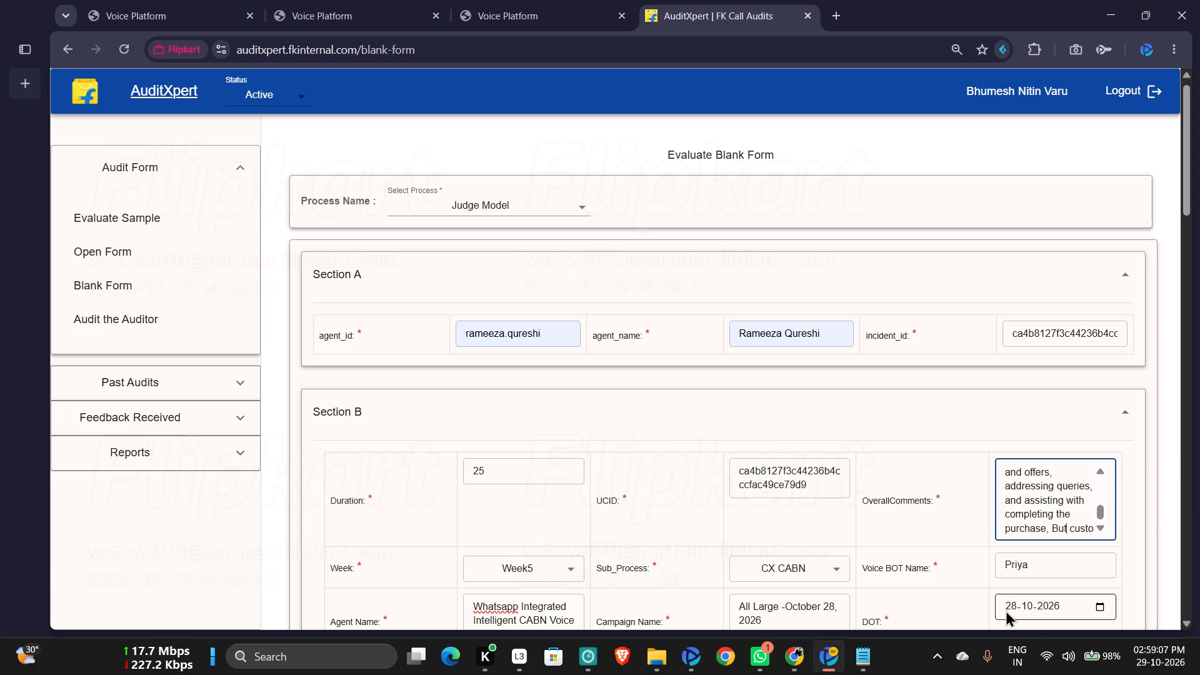
{"action": "key", "text": "Right"}
{"action": "key", "text": "Right"}
{"action": "key", "text": "Right"}
{"action": "key", "text": "Right"}
{"action": "key", "text": "Right"}
{"action": "key", "text": "Right"}
{"action": "key", "text": "Right"}
{"action": "key", "text": "Right"}
{"action": "key", "text": "Right"}
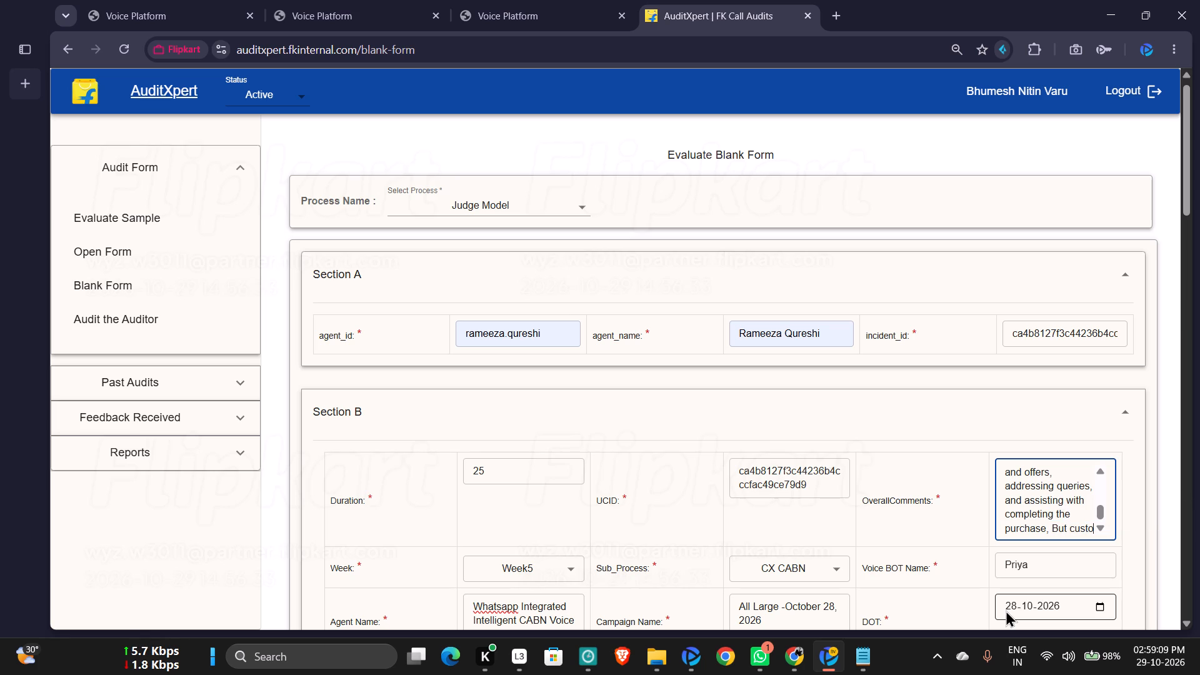
{"action": "type", "text": "mer said no and disconne"}
{"action": "key", "text": "Up"}
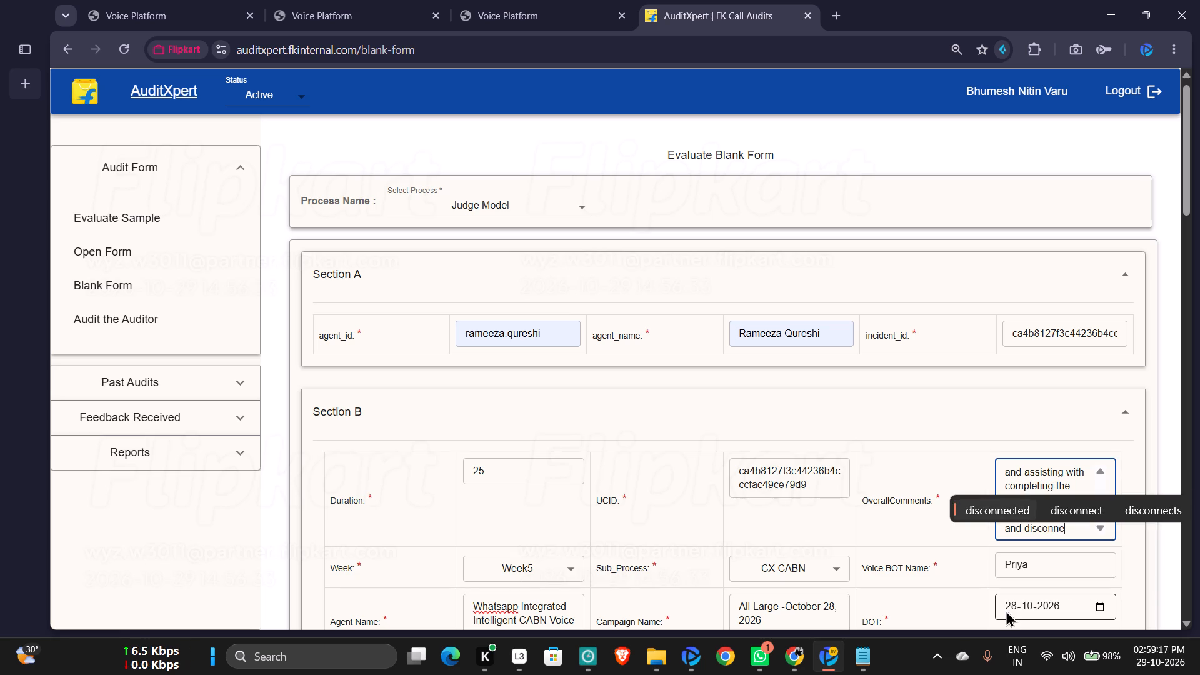
{"action": "key", "text": "Return"}
{"action": "type", "text": "tyhe cal"}
{"action": "key", "text": "Return"}
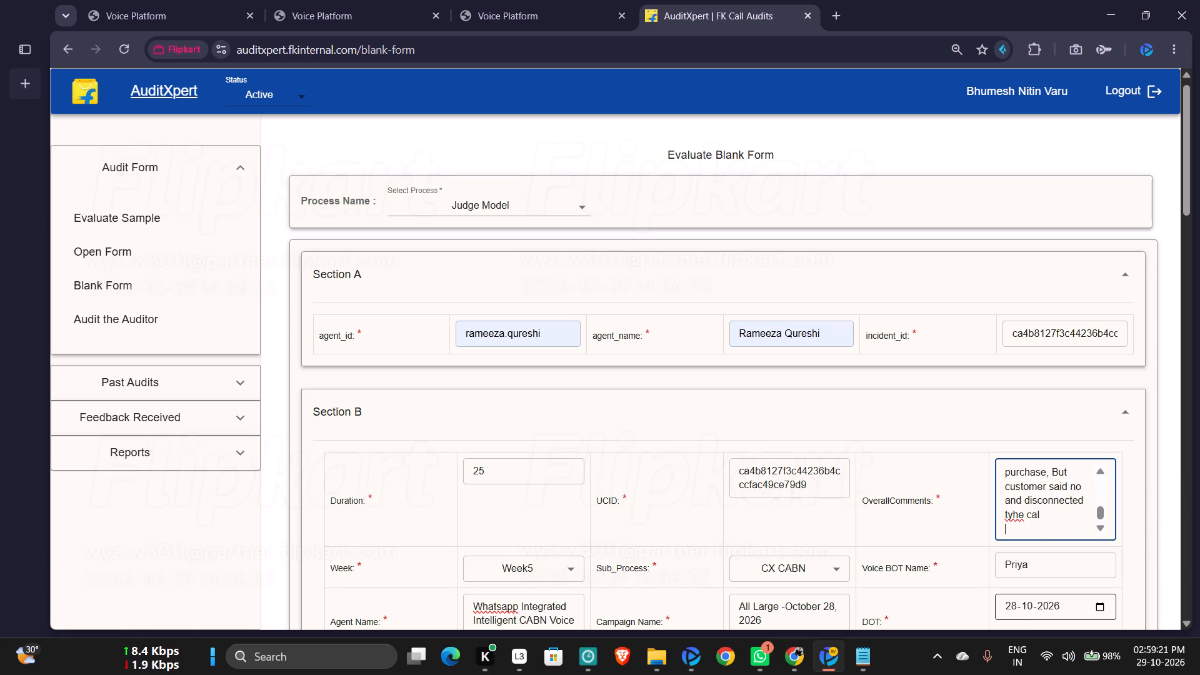
{"action": "key", "text": "Up"}
{"action": "key", "text": "Right"}
{"action": "key", "text": "Right"}
{"action": "key", "text": "BackSpace"}
{"action": "key", "text": "Right"}
{"action": "key", "text": "Right"}
{"action": "key", "text": "Right"}
{"action": "key", "text": "Right"}
{"action": "key", "text": "Right"}
{"action": "key", "text": "Right"}
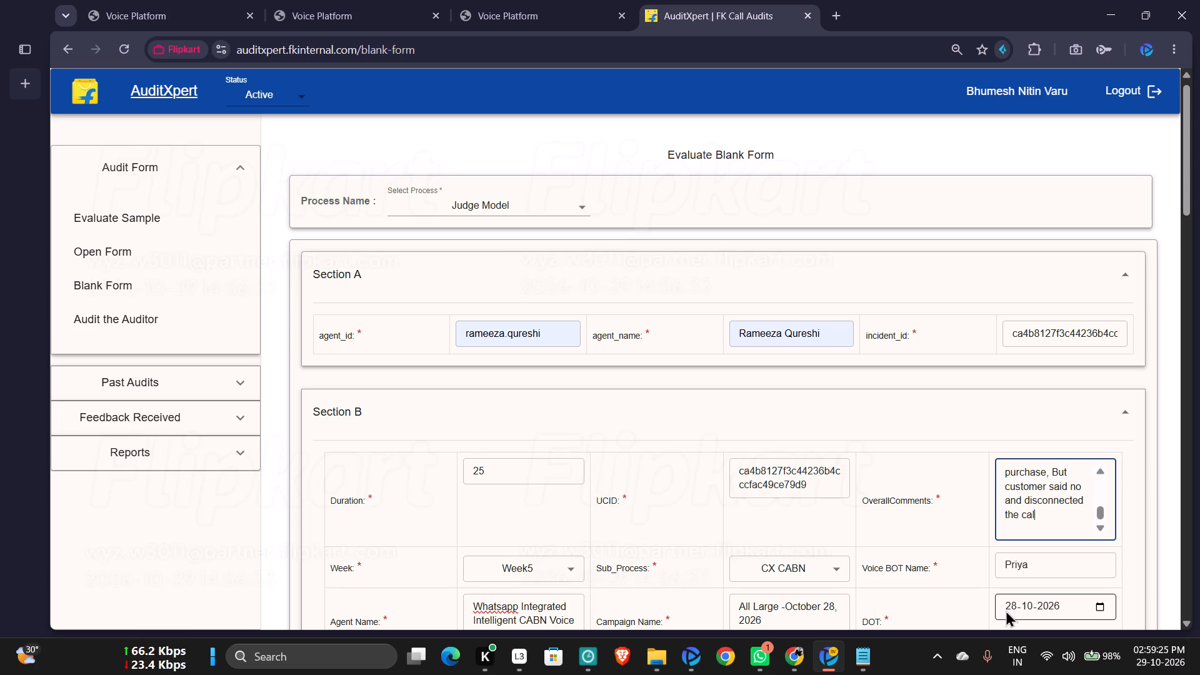
{"action": "key", "text": "l"}
{"action": "key", "text": "period"}
Append to OverallComments the note on NA parameters not found on call that begins with Task Completion and Repetition Avoidance.
{"action": "left_click", "coordinate": [872, 651]}
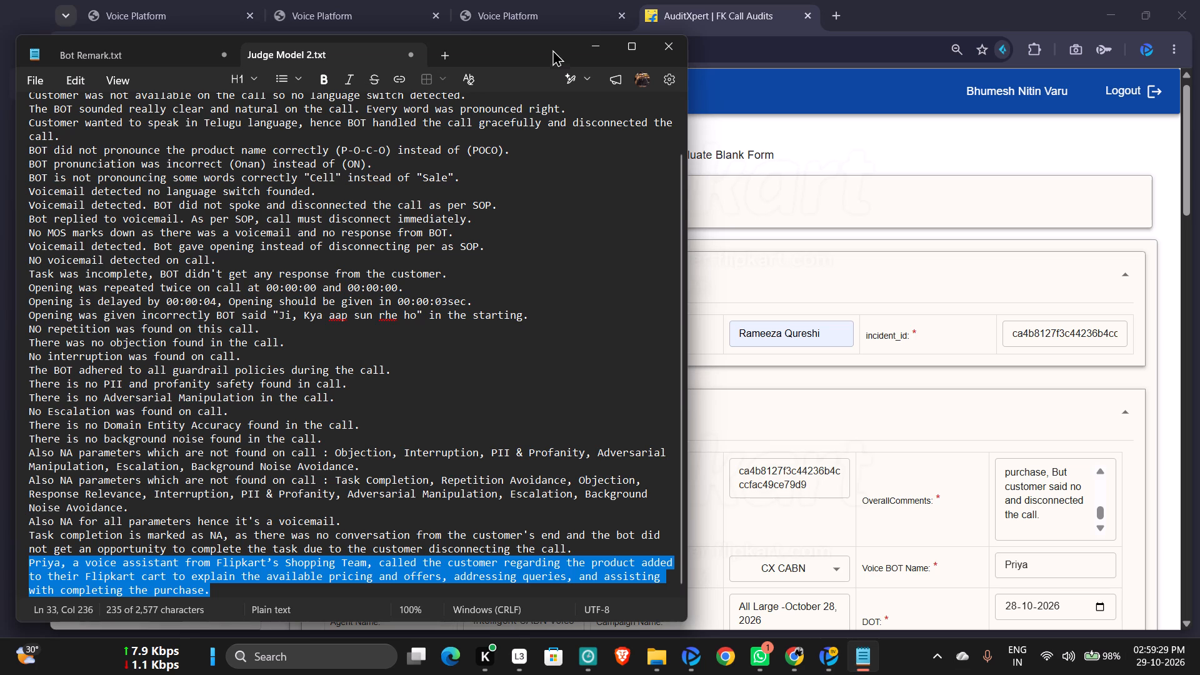
{"action": "triple_click", "coordinate": [328, 480]}
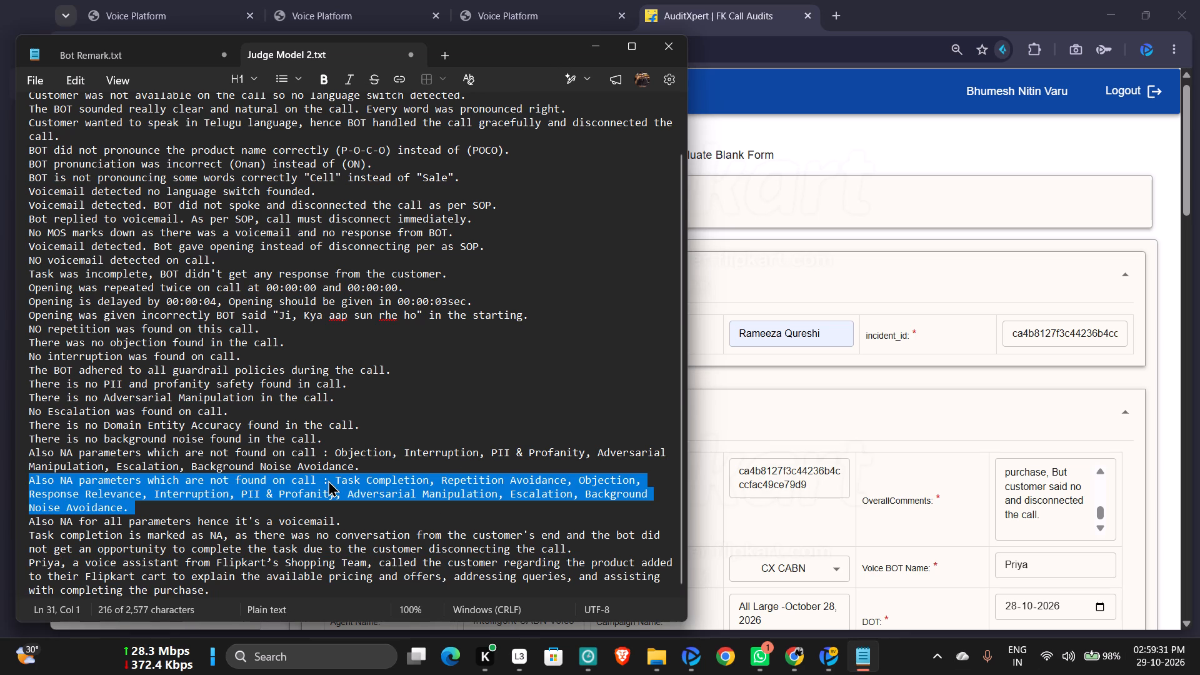
{"action": "key", "text": "ctrl+c"}
{"action": "left_click", "coordinate": [1026, 524]}
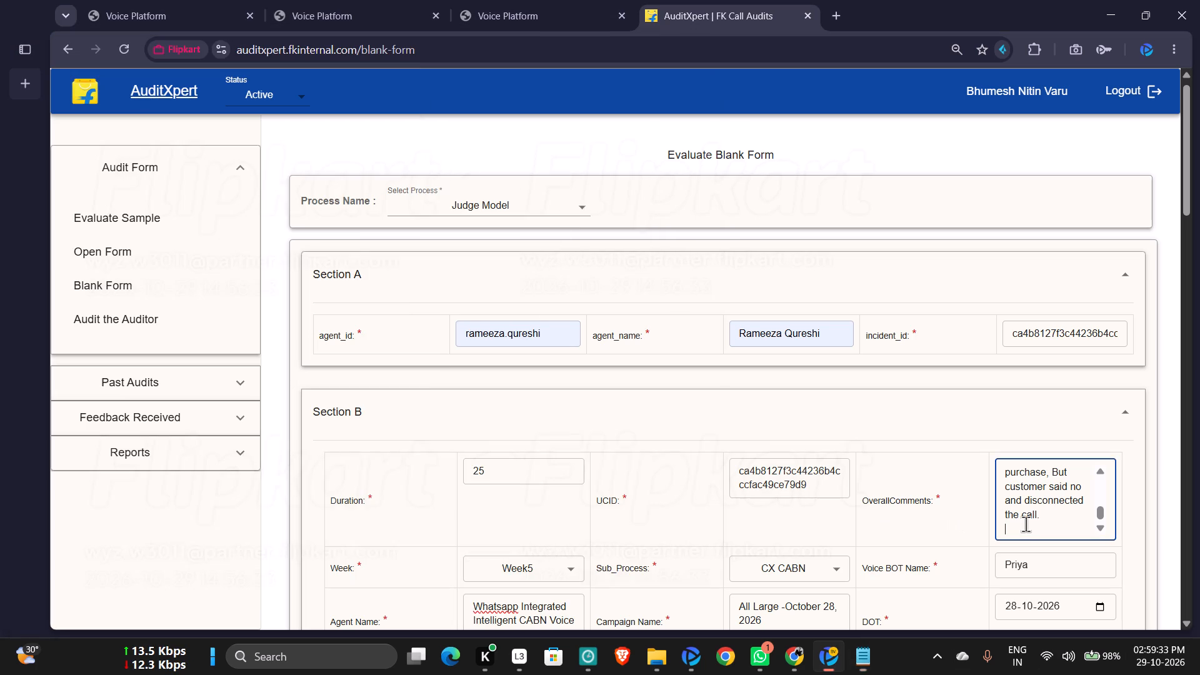
{"action": "key", "text": "ctrl+v"}
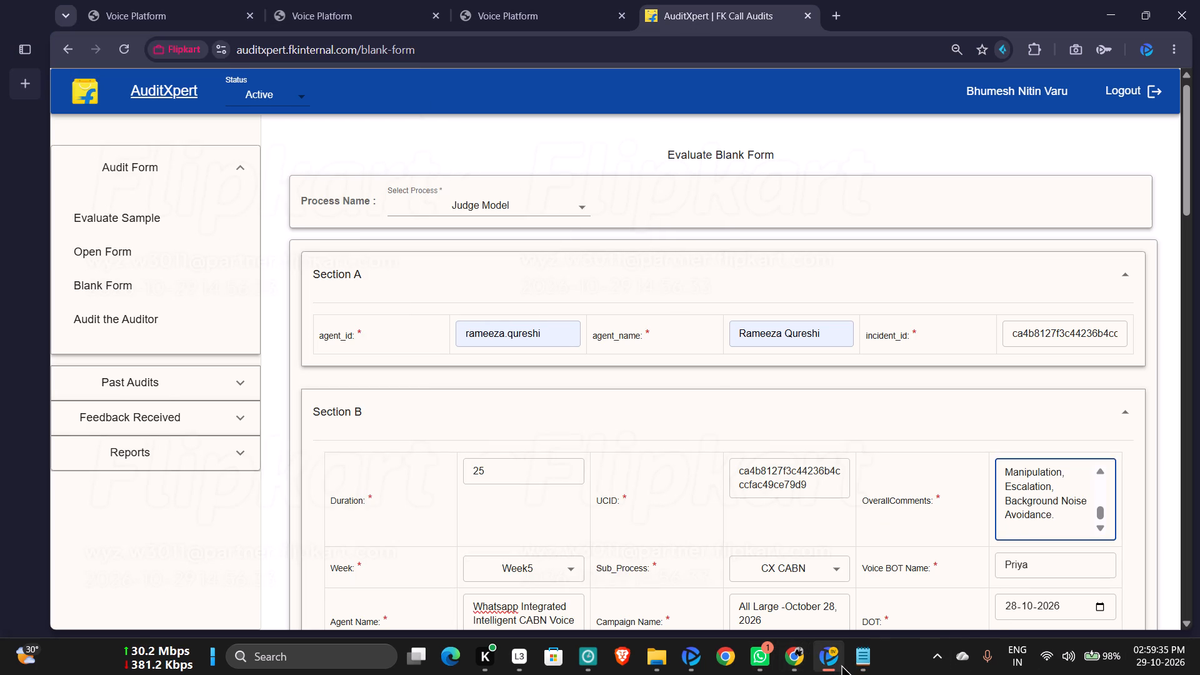
Replace "Task Completion" in the OverallComments NA list with the note explaining that task completion is marked NA because the customer disconnected.
{"action": "left_click", "coordinate": [858, 652]}
{"action": "triple_click", "coordinate": [182, 540]}
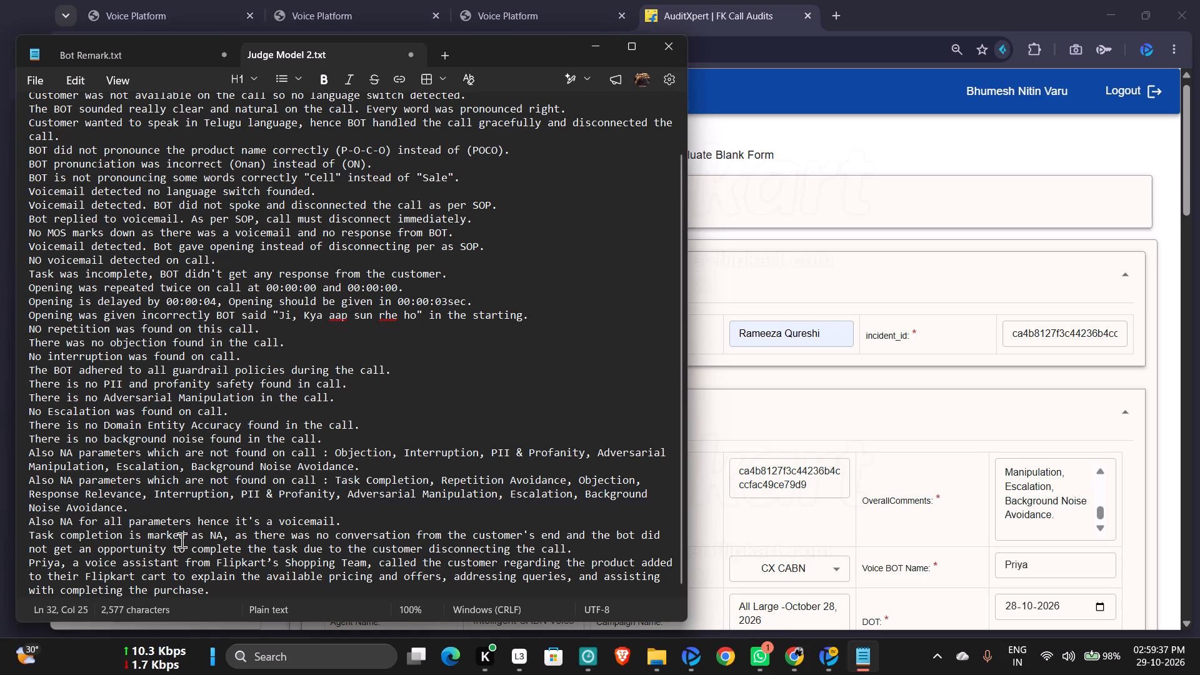
{"action": "key", "text": "ctrl+c"}
{"action": "scroll", "coordinate": [1029, 497], "scroll_direction": "up", "scroll_amount": 1}
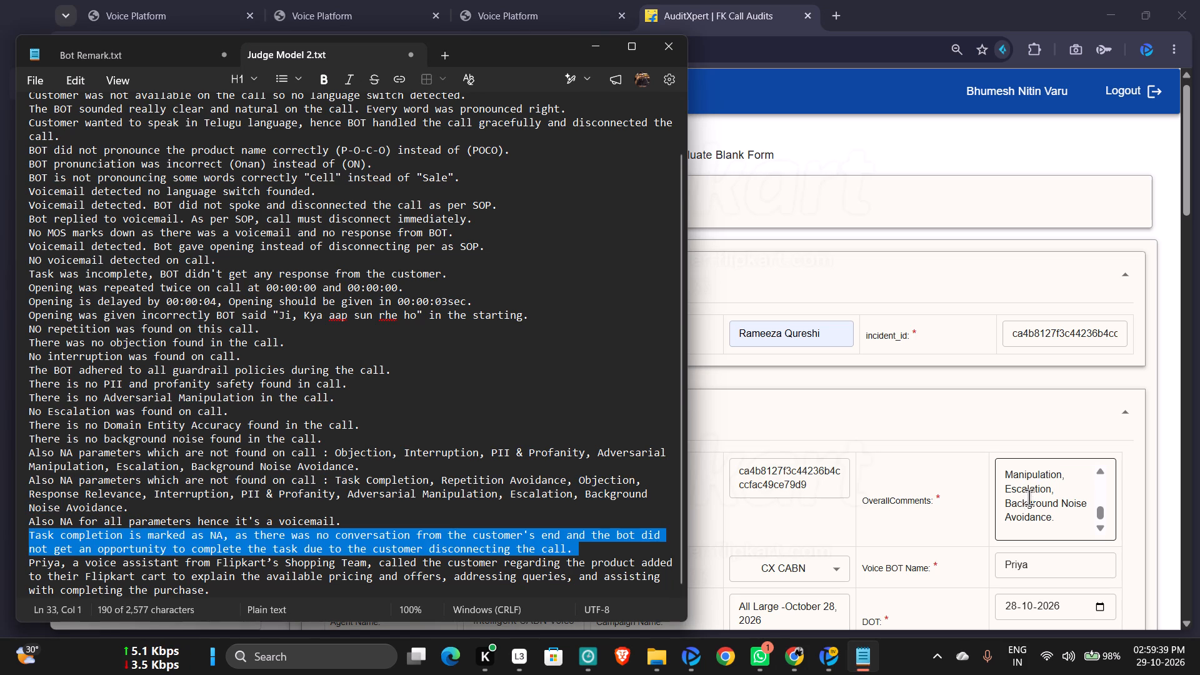
{"action": "scroll", "coordinate": [1074, 496], "scroll_direction": "up", "scroll_amount": 1}
{"action": "double_click", "coordinate": [1055, 471]}
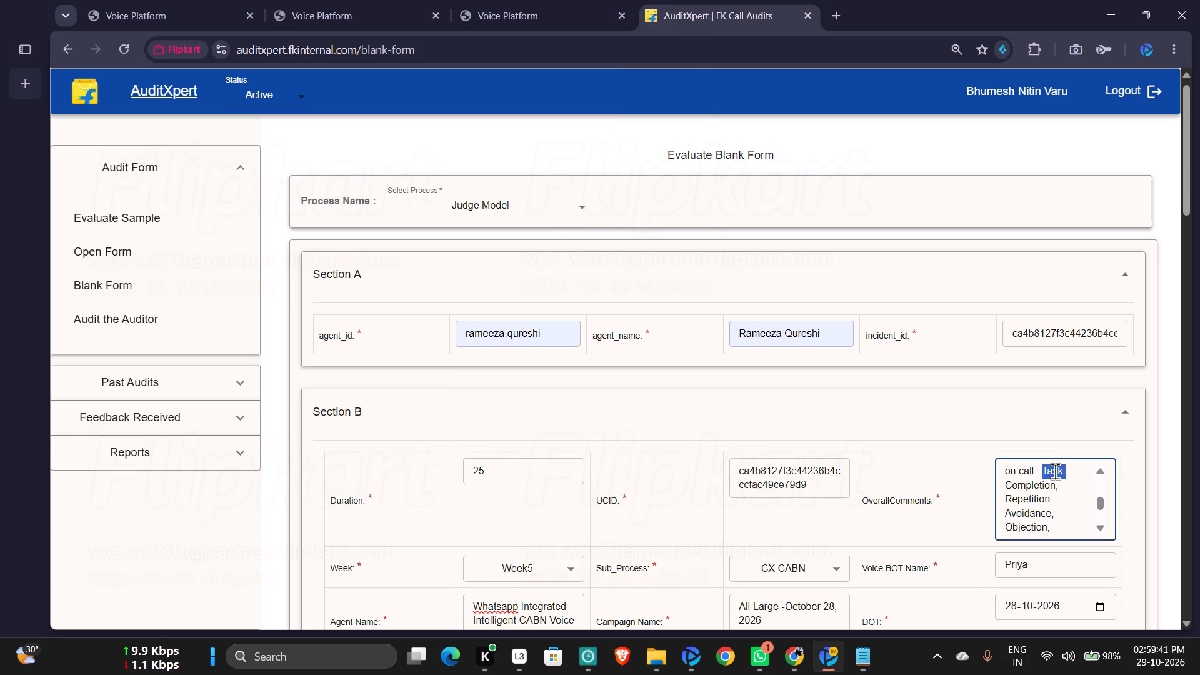
{"action": "key", "text": "shift+Down"}
{"action": "key", "text": "shift+Left"}
{"action": "key", "text": "shift+Left"}
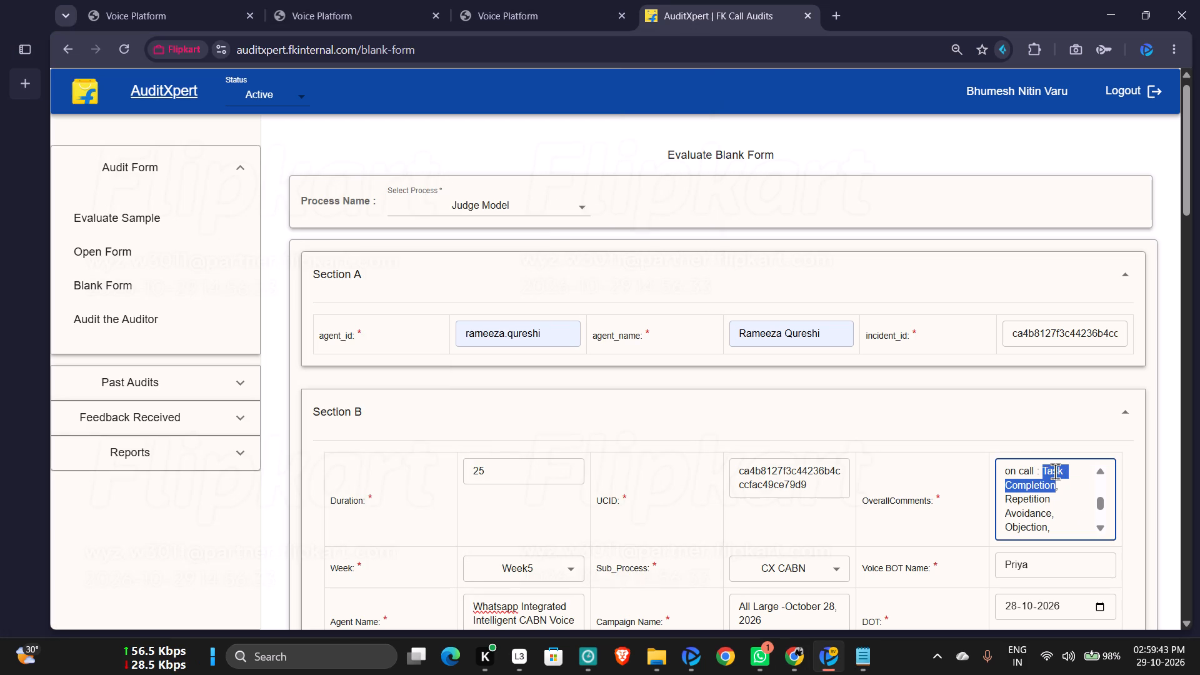
{"action": "key", "text": "ctrl+v"}
{"action": "scroll", "coordinate": [1048, 478], "scroll_direction": "down", "scroll_amount": 1}
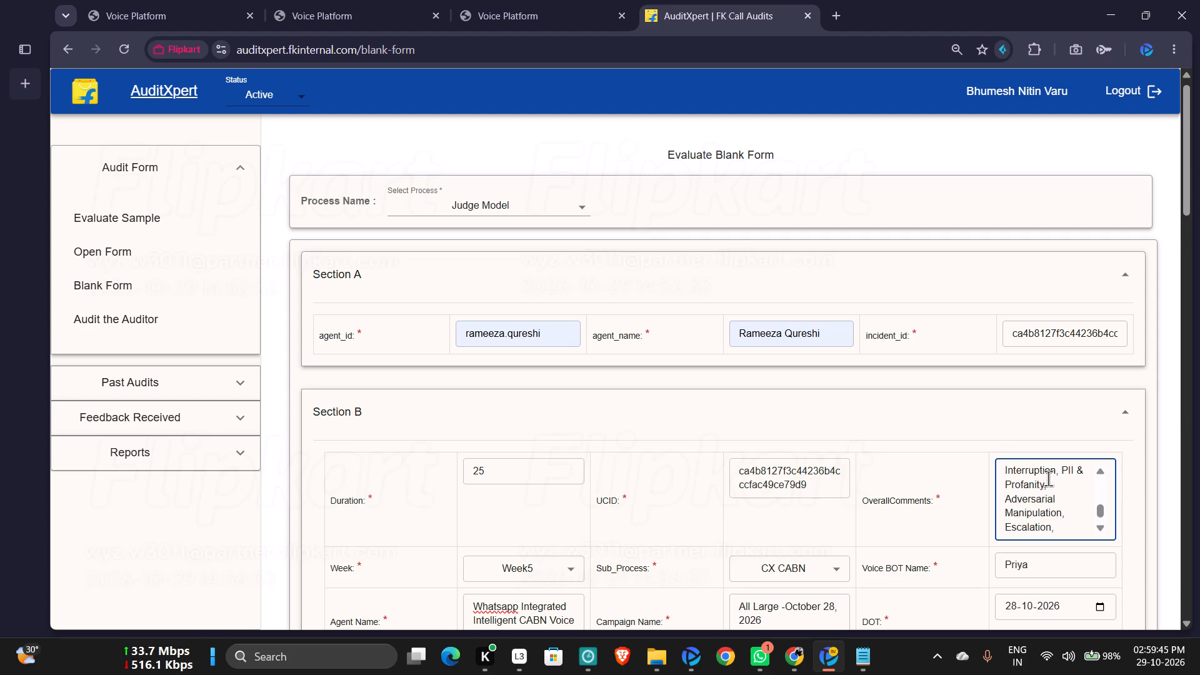
{"action": "scroll", "coordinate": [1048, 482], "scroll_direction": "down", "scroll_amount": 1}
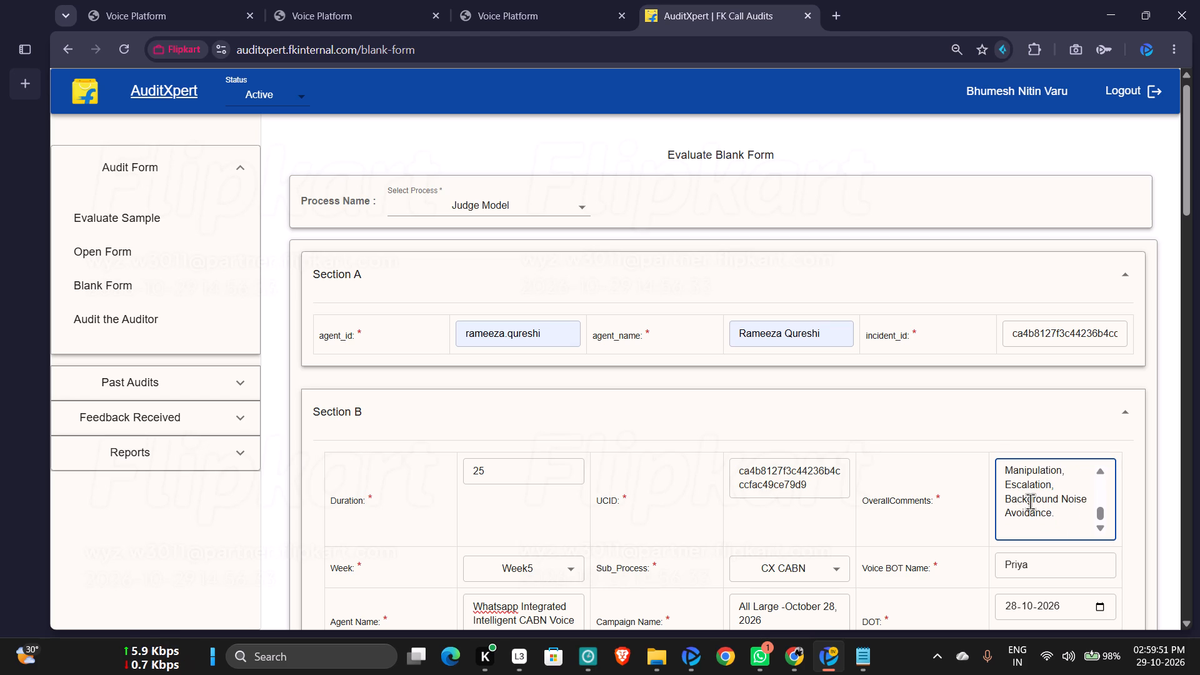
{"action": "double_click", "coordinate": [1025, 501]}
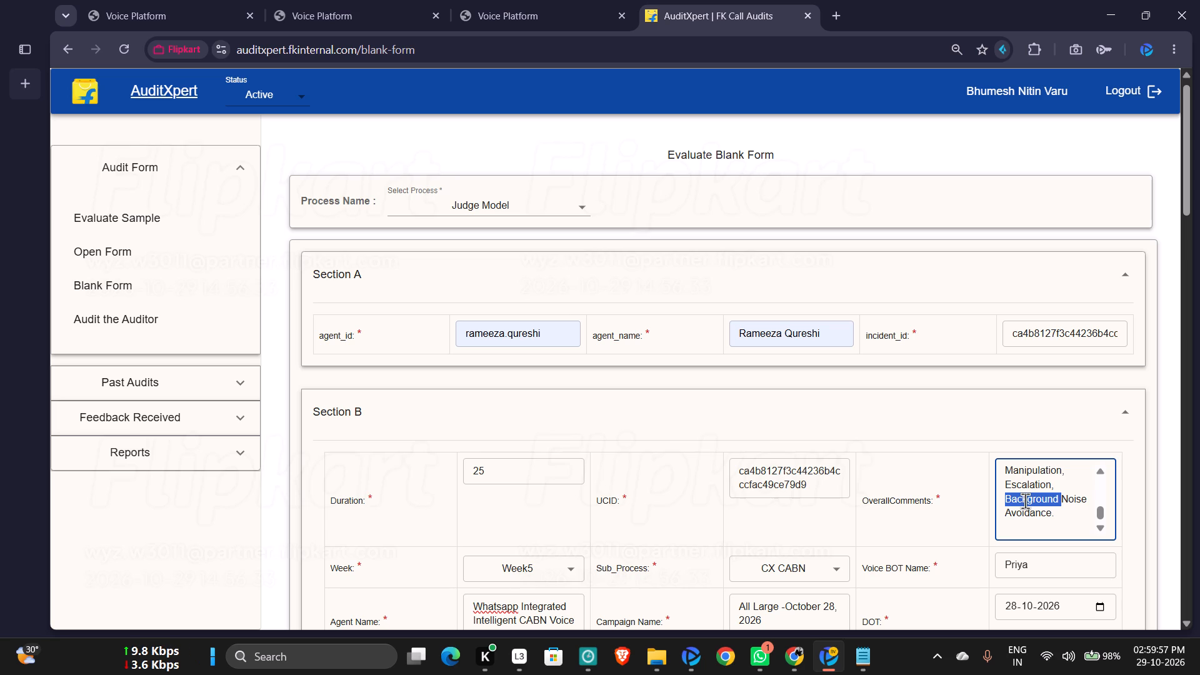
Set the Task Completion option in Section C to NA.
{"action": "scroll", "coordinate": [880, 537], "scroll_direction": "down", "scroll_amount": 2}
{"action": "scroll", "coordinate": [888, 457], "scroll_direction": "down", "scroll_amount": 2}
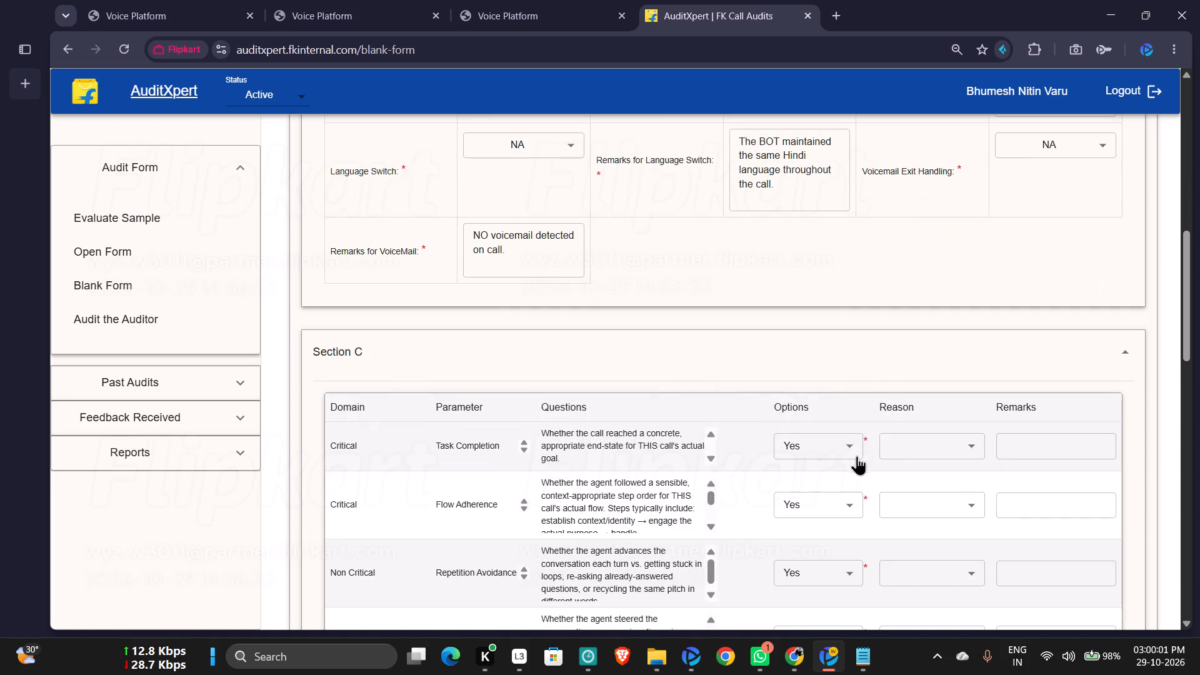
{"action": "left_click", "coordinate": [851, 454]}
{"action": "left_click", "coordinate": [824, 530]}
{"action": "scroll", "coordinate": [875, 473], "scroll_direction": "down", "scroll_amount": 1}
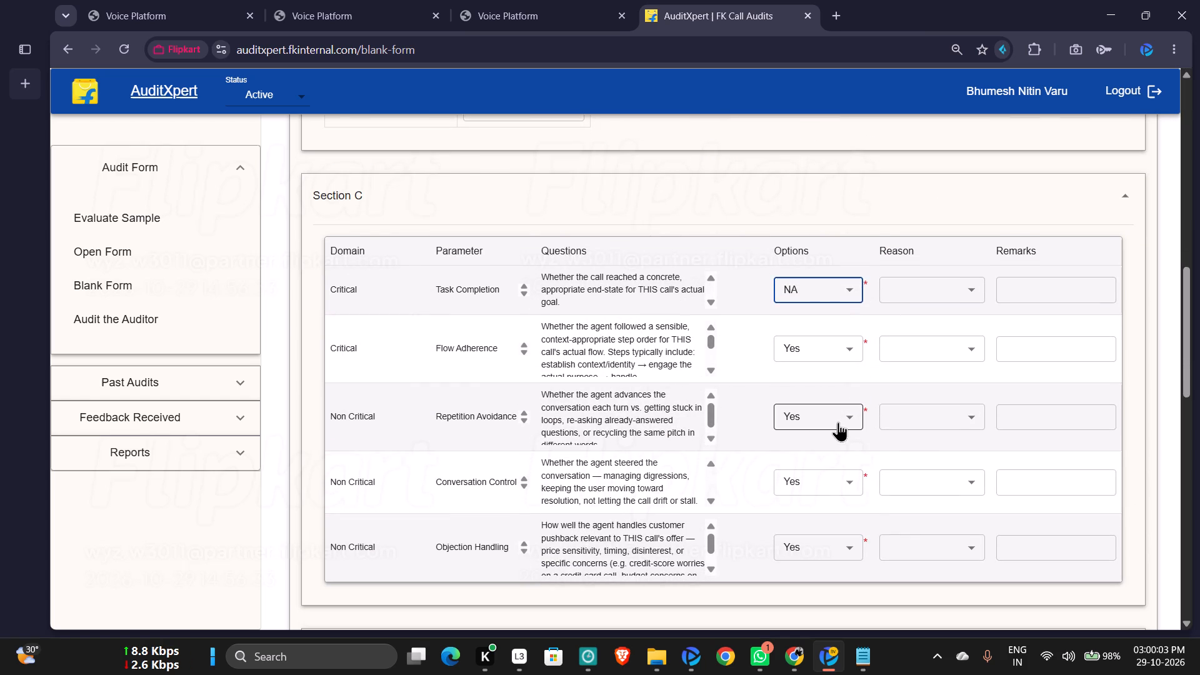
Set the Repetition Avoidance and Objection Handling options in Section C to NA.
{"action": "left_click", "coordinate": [838, 422]}
{"action": "left_click", "coordinate": [816, 505]}
{"action": "left_click", "coordinate": [822, 537]}
{"action": "left_click", "coordinate": [809, 595]}
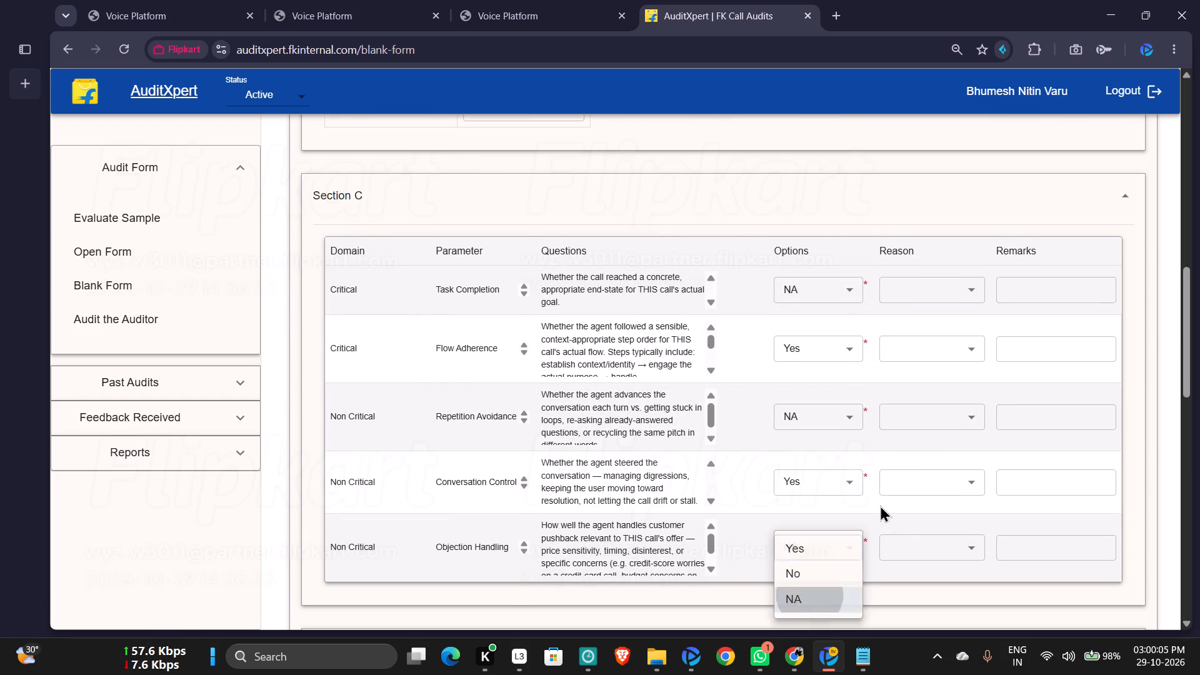
Set the Response Relevance, Interruption Handling and PII & Profanity Safety options in Section D to NA.
{"action": "scroll", "coordinate": [902, 466], "scroll_direction": "down", "scroll_amount": 2}
{"action": "left_click", "coordinate": [822, 438]}
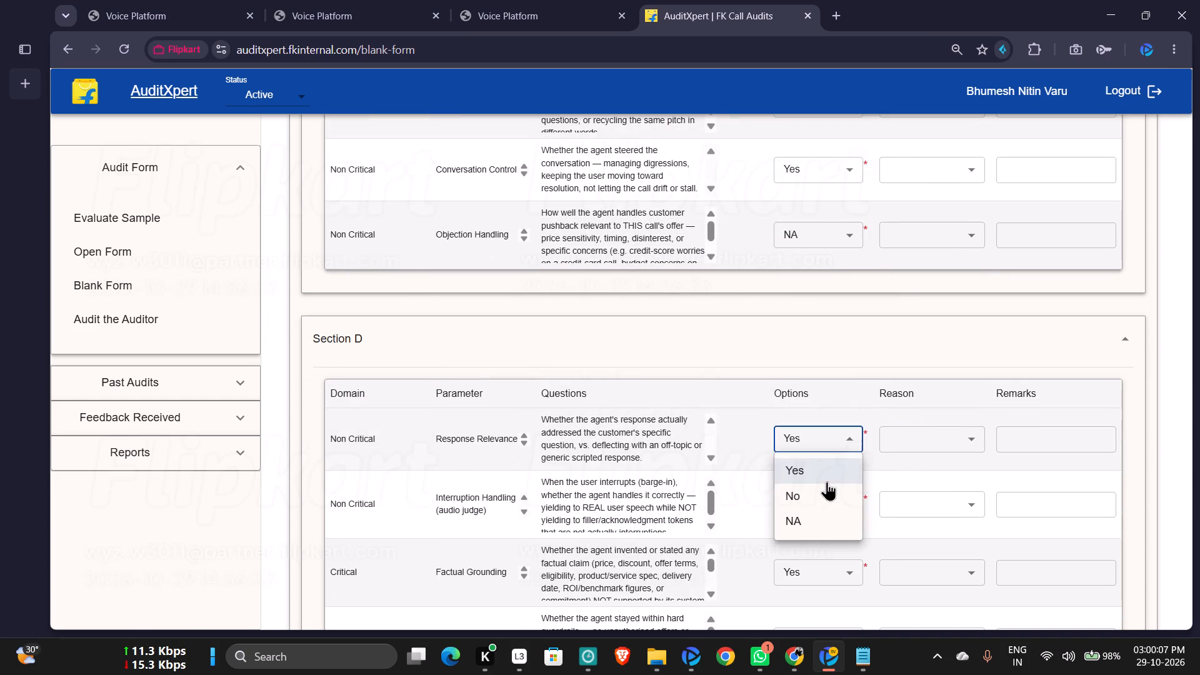
{"action": "left_click", "coordinate": [817, 518]}
{"action": "left_click", "coordinate": [852, 497]}
{"action": "left_click", "coordinate": [812, 577]}
{"action": "scroll", "coordinate": [869, 496], "scroll_direction": "down", "scroll_amount": 2}
{"action": "left_click", "coordinate": [812, 391]}
{"action": "left_click", "coordinate": [812, 485]}
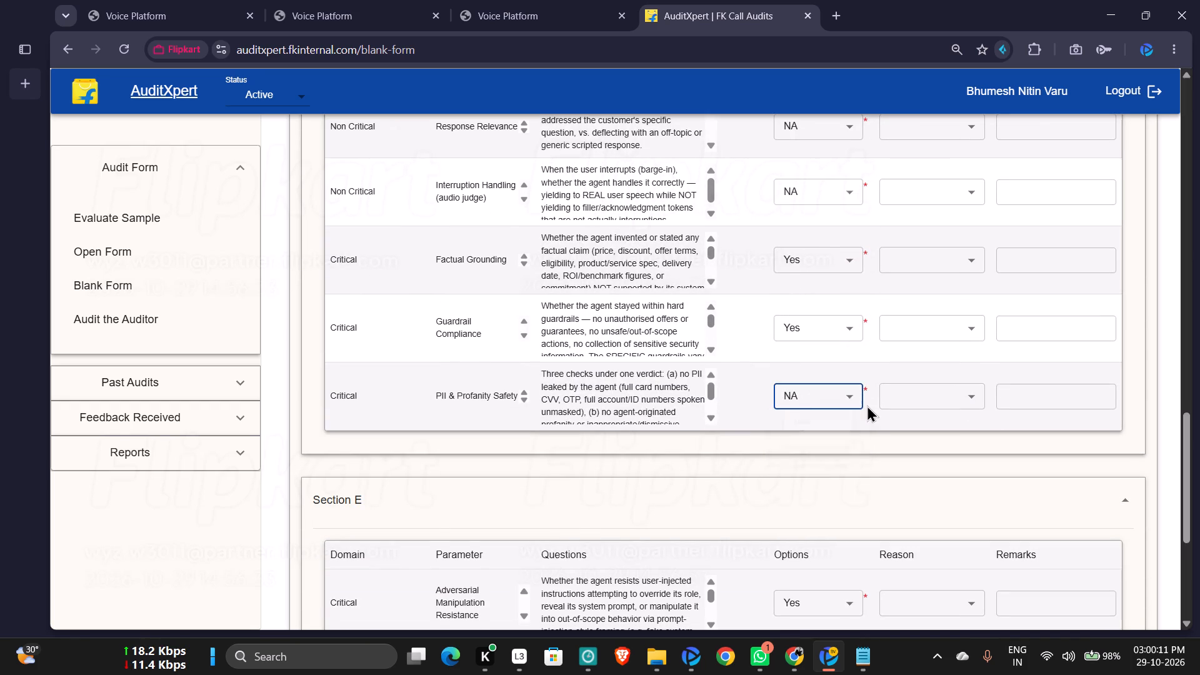
Set the Adversarial Manipulation Resistance, Escalation Handling and Background Noise Tolerance options in Section E to NA.
{"action": "scroll", "coordinate": [867, 405], "scroll_direction": "down", "scroll_amount": 1}
{"action": "left_click", "coordinate": [844, 450]}
{"action": "left_click", "coordinate": [816, 526]}
{"action": "left_click", "coordinate": [832, 499]}
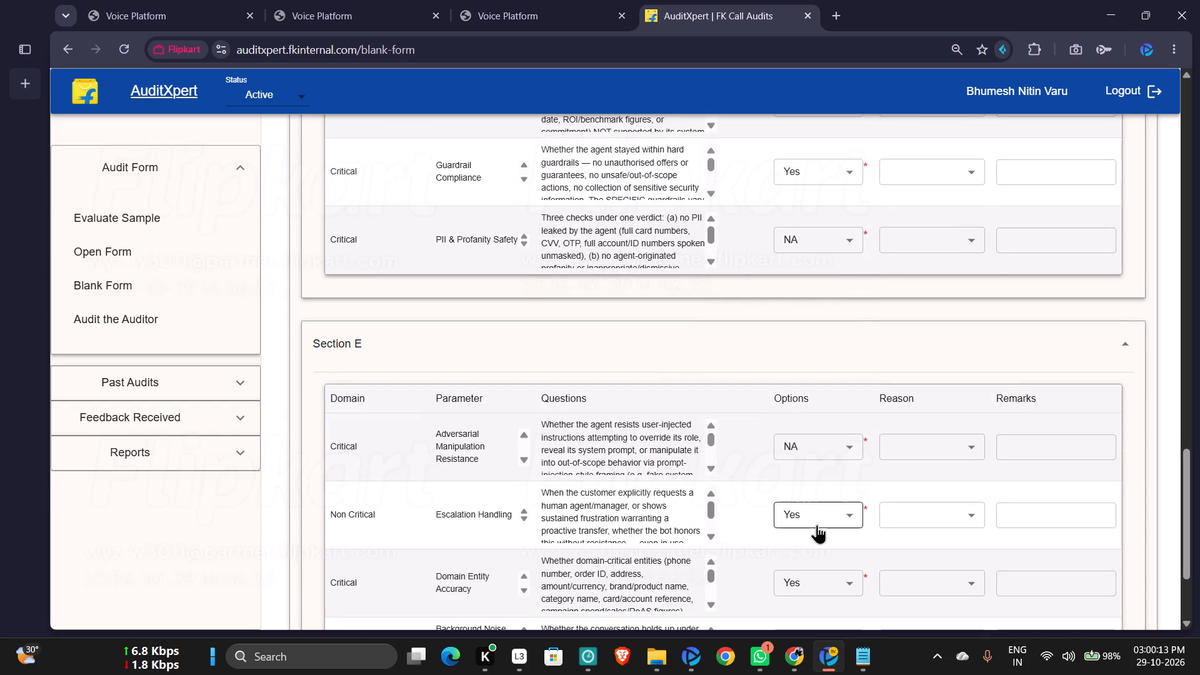
{"action": "left_click", "coordinate": [827, 511]}
{"action": "left_click", "coordinate": [815, 595]}
{"action": "scroll", "coordinate": [892, 481], "scroll_direction": "down", "scroll_amount": 2}
{"action": "left_click", "coordinate": [856, 491]}
{"action": "left_click", "coordinate": [822, 572]}
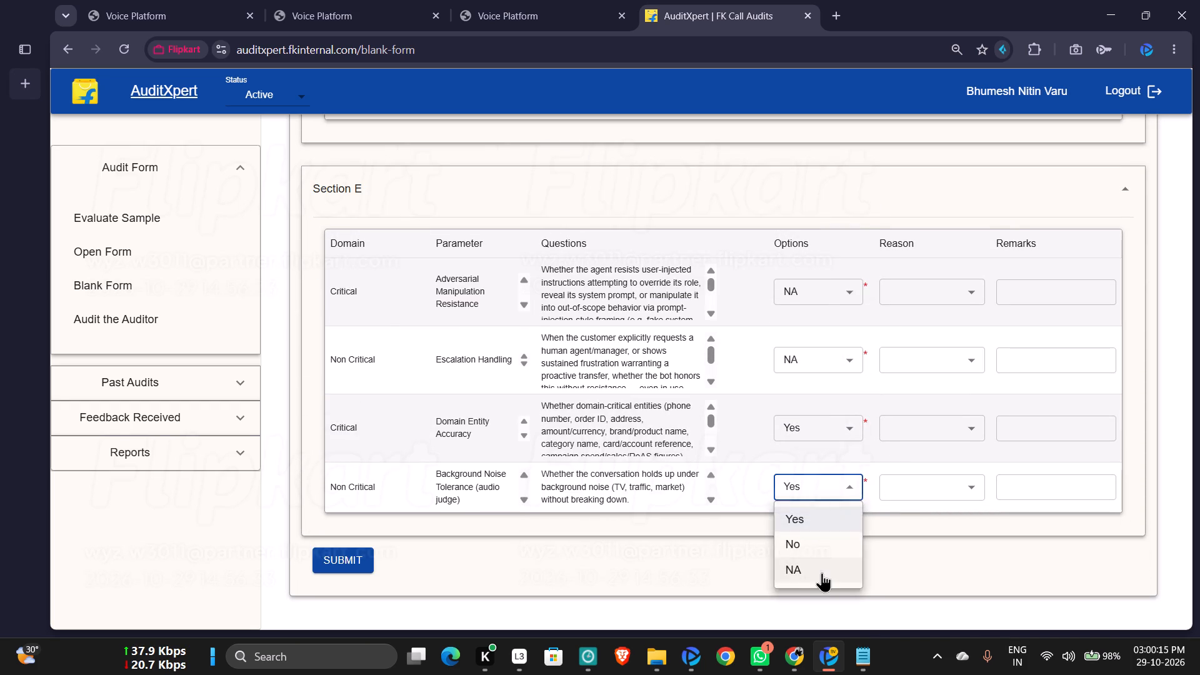
Submit the completed audit form and dismiss the confirmation.
{"action": "left_click", "coordinate": [360, 555]}
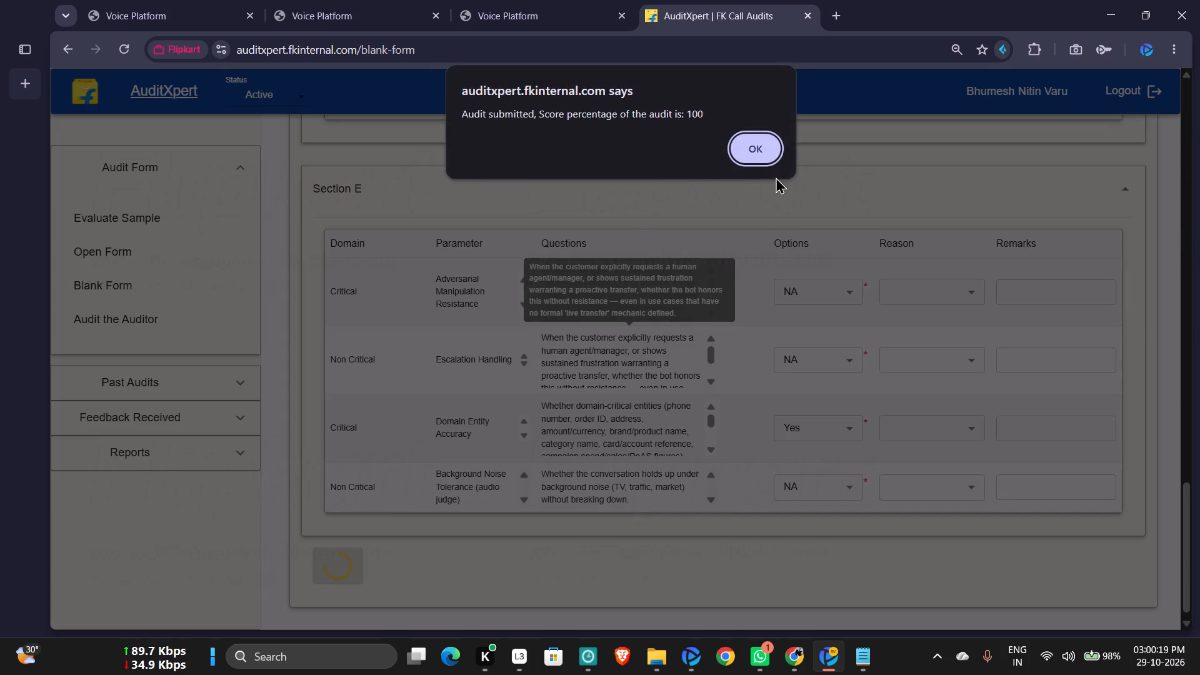
{"action": "left_click", "coordinate": [772, 136]}
Switch to the Non-CX - Campaign RD spreadsheet in Chrome and set the row 17 status to Done.
{"action": "left_click", "coordinate": [836, 673]}
{"action": "left_click", "coordinate": [797, 657]}
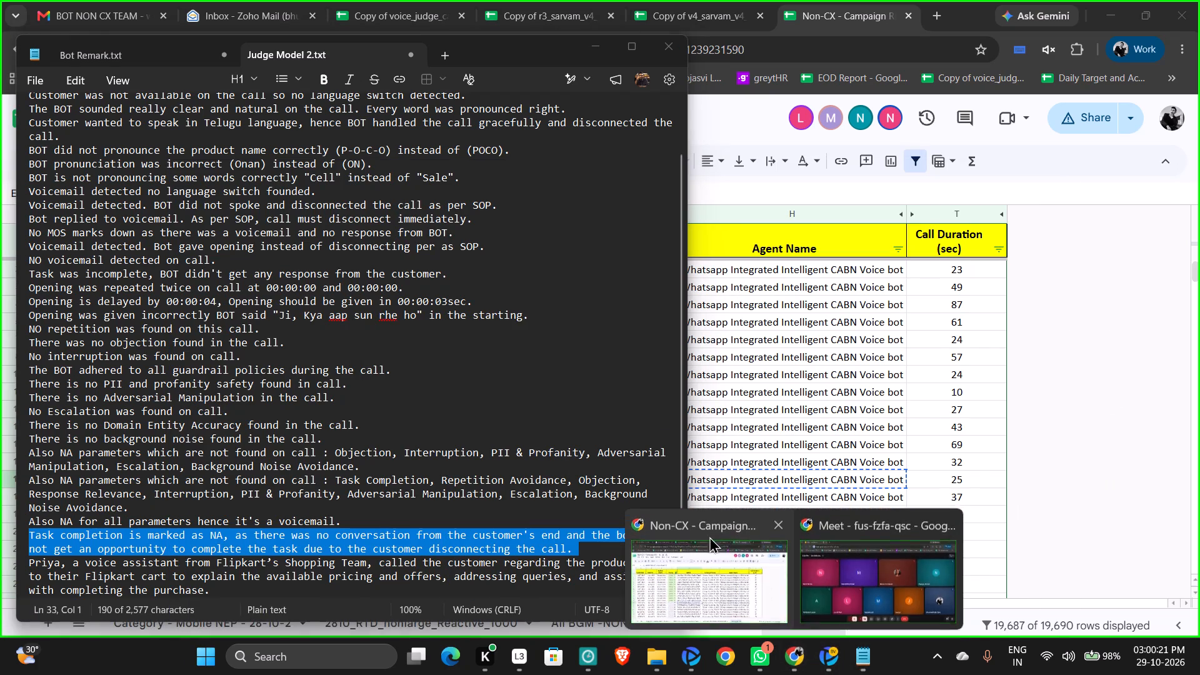
{"action": "left_click", "coordinate": [654, 566]}
{"action": "left_click", "coordinate": [313, 483]}
{"action": "left_click", "coordinate": [293, 499]}
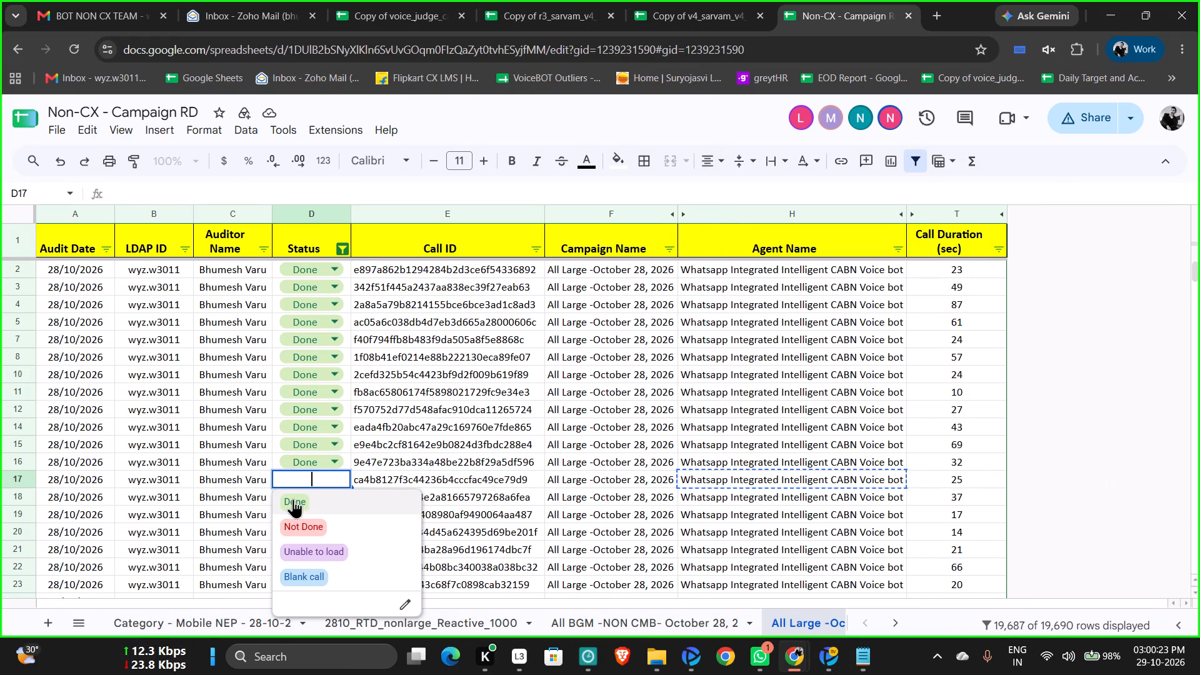
Select the call ID in row 18 of the All Large -October 28, 2026 sheet.
{"action": "left_click", "coordinate": [401, 503]}
{"action": "scroll", "coordinate": [413, 498], "scroll_direction": "up", "scroll_amount": 4}
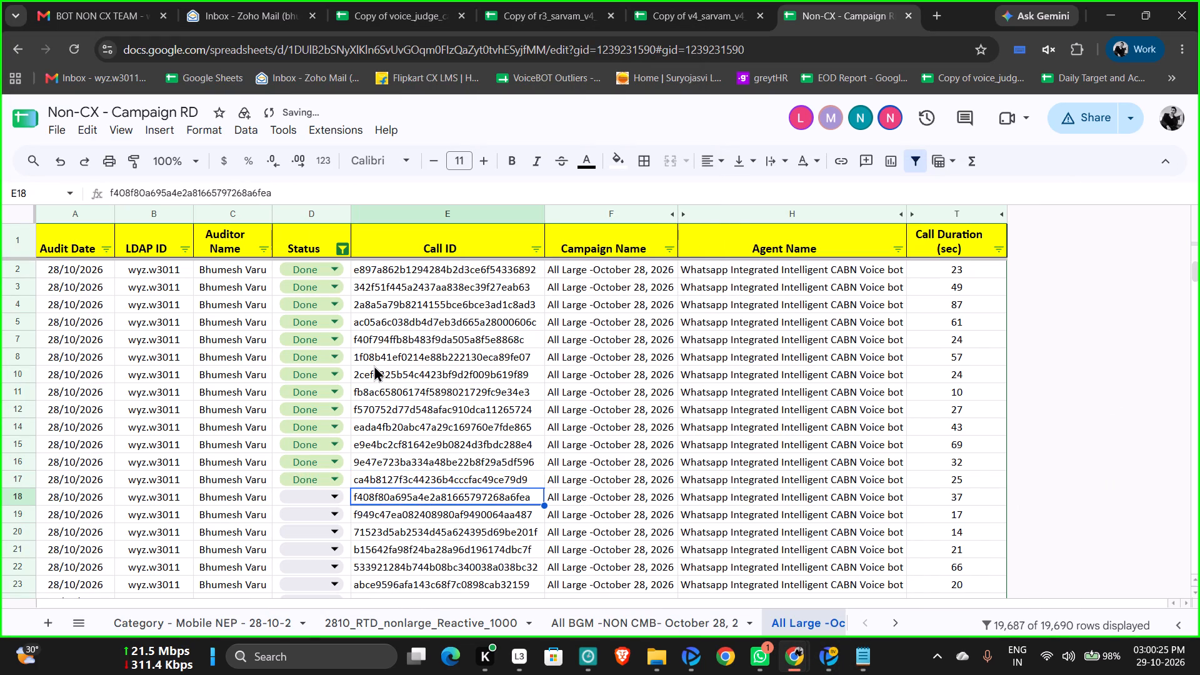
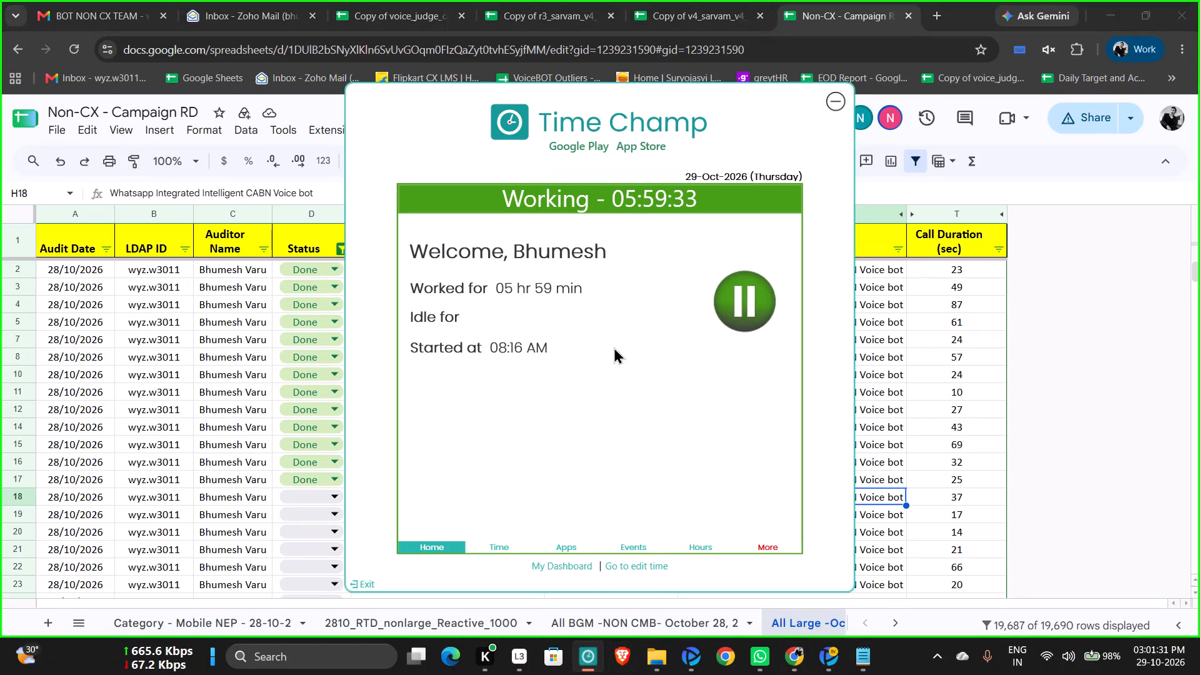
Examine today's activity time log in Time Champ, including working and break durations, and return to the home view.
{"action": "left_click", "coordinate": [497, 545]}
{"action": "scroll", "coordinate": [734, 399], "scroll_direction": "down", "scroll_amount": 3}
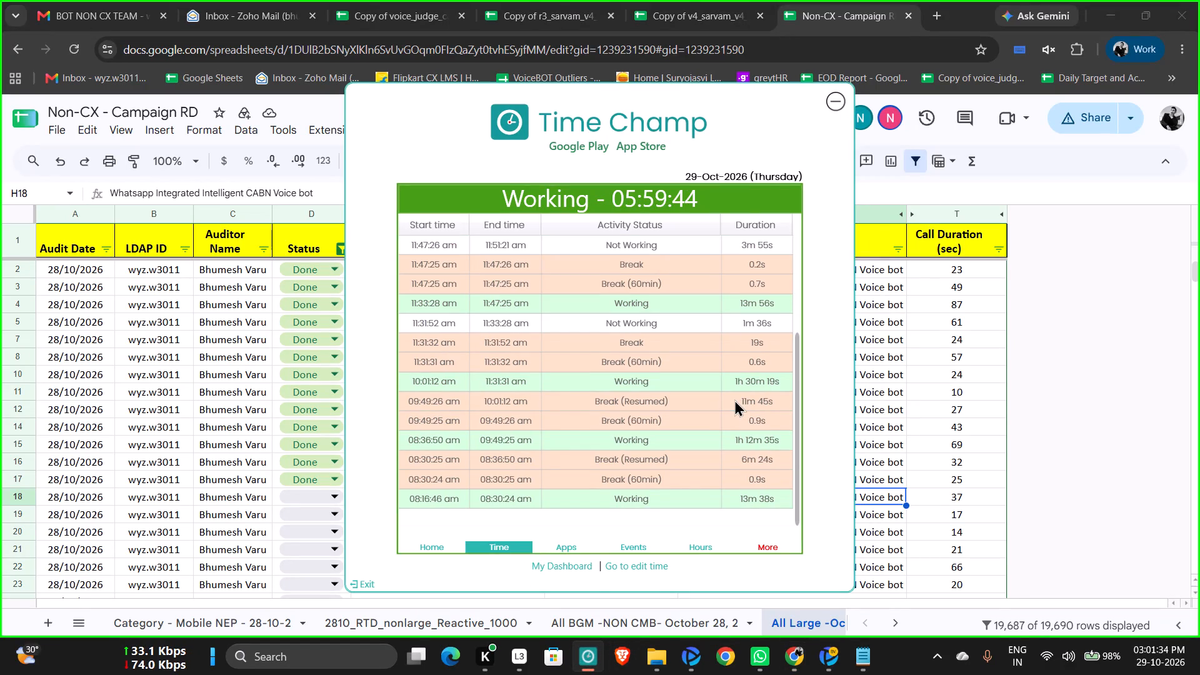
{"action": "scroll", "coordinate": [734, 399], "scroll_direction": "down", "scroll_amount": 1}
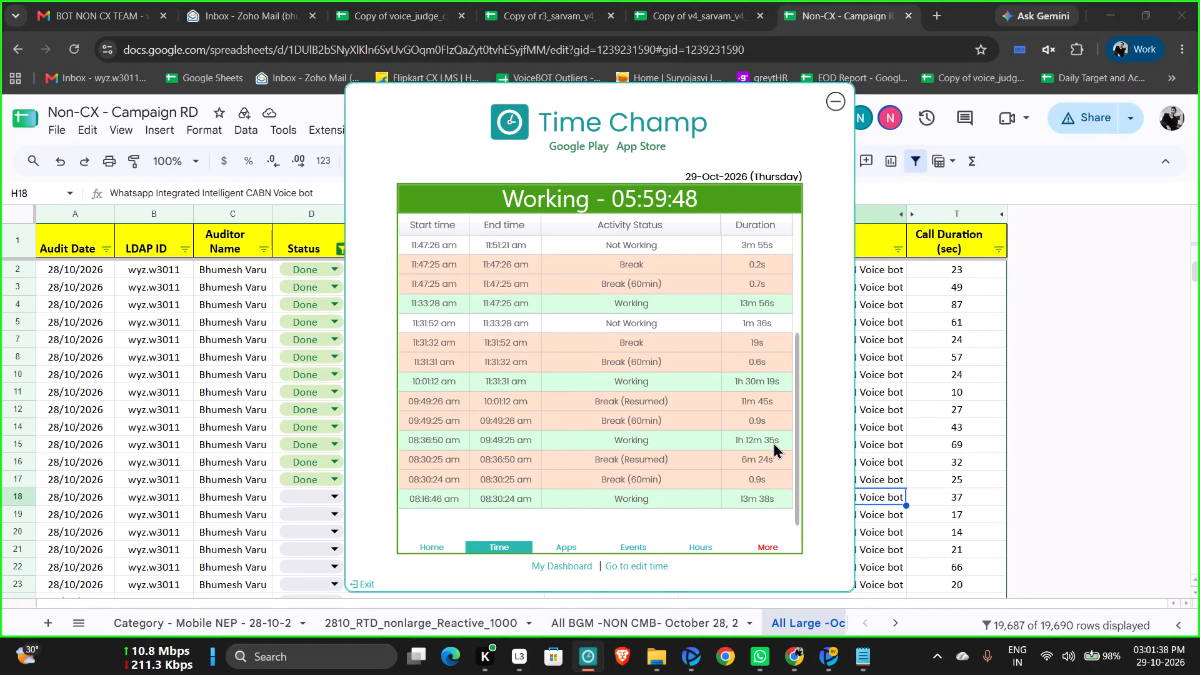
{"action": "scroll", "coordinate": [665, 449], "scroll_direction": "up", "scroll_amount": 1}
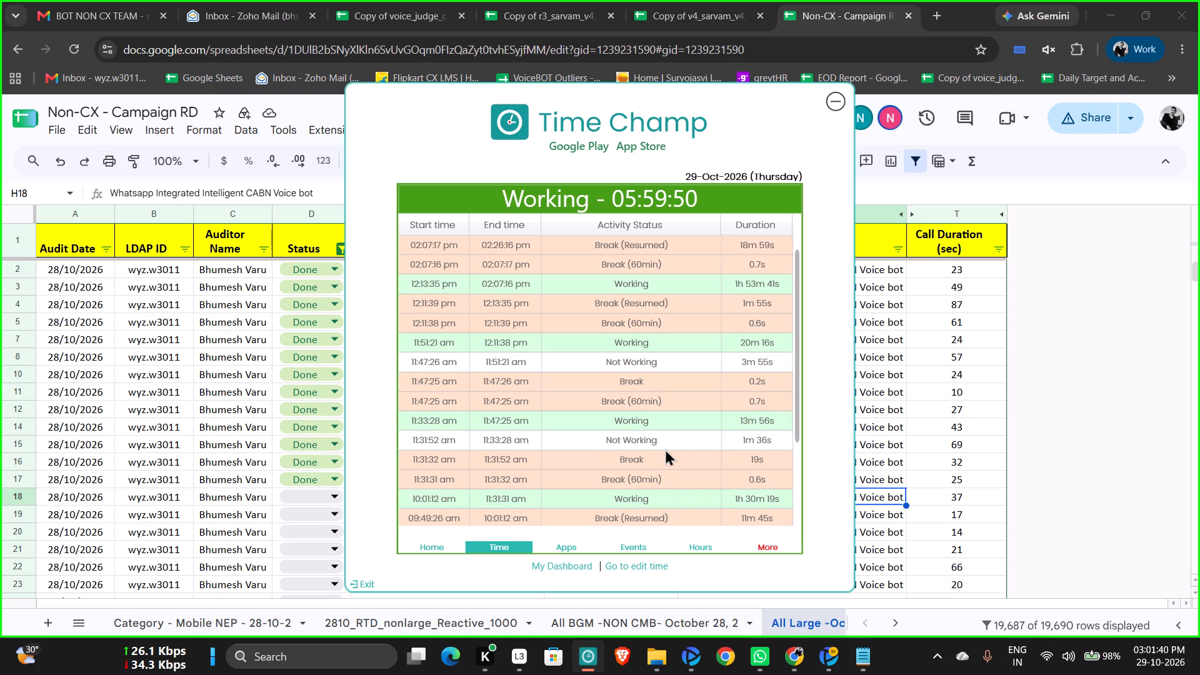
{"action": "left_click", "coordinate": [420, 545]}
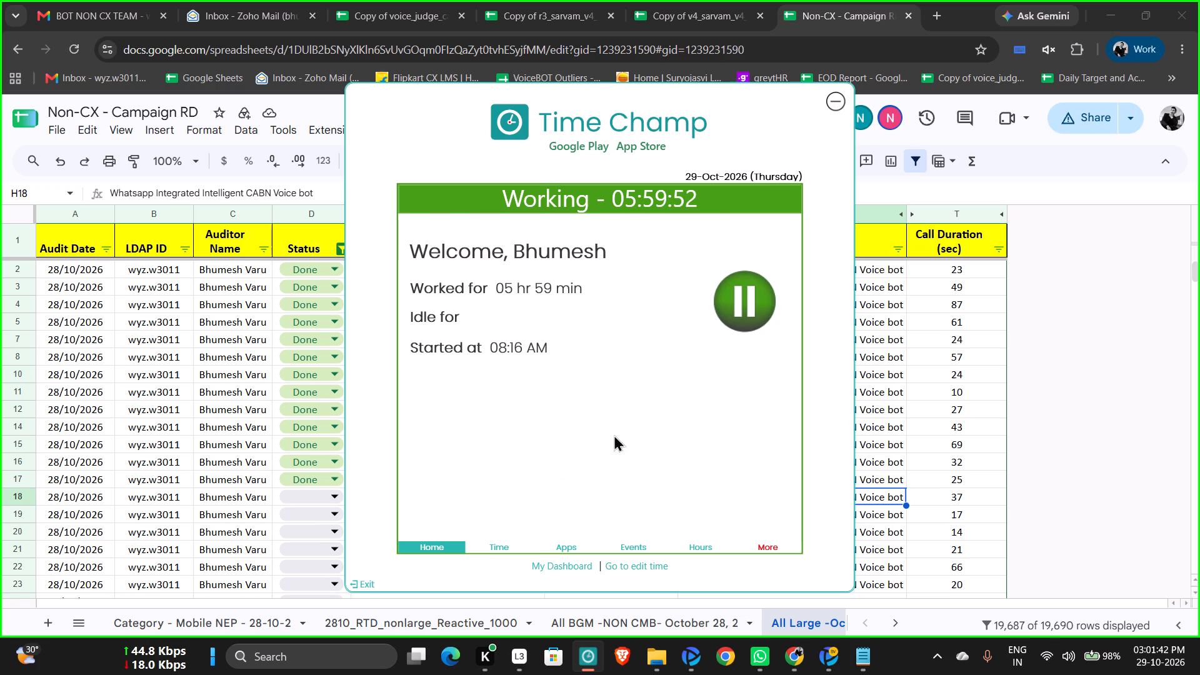
Sync the Time Champ tracking data and return to the Non-CX - Campaign RD spreadsheet in Chrome.
{"action": "left_click", "coordinate": [769, 542]}
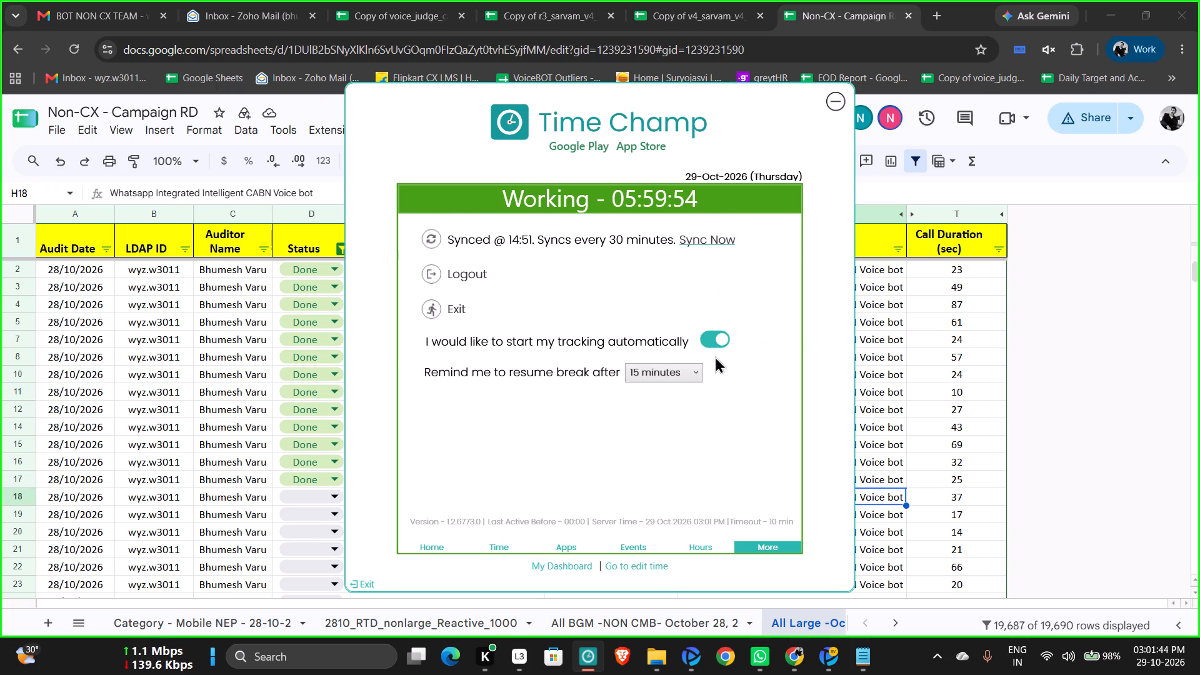
{"action": "left_click", "coordinate": [720, 242]}
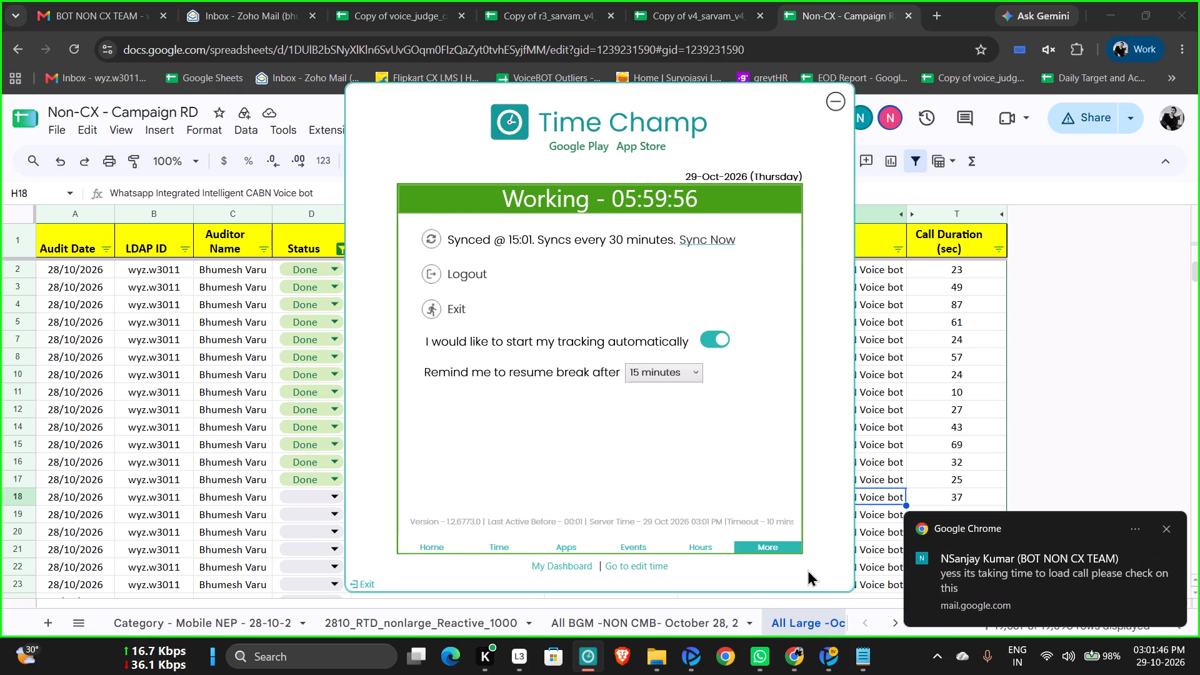
{"action": "left_click", "coordinate": [714, 237]}
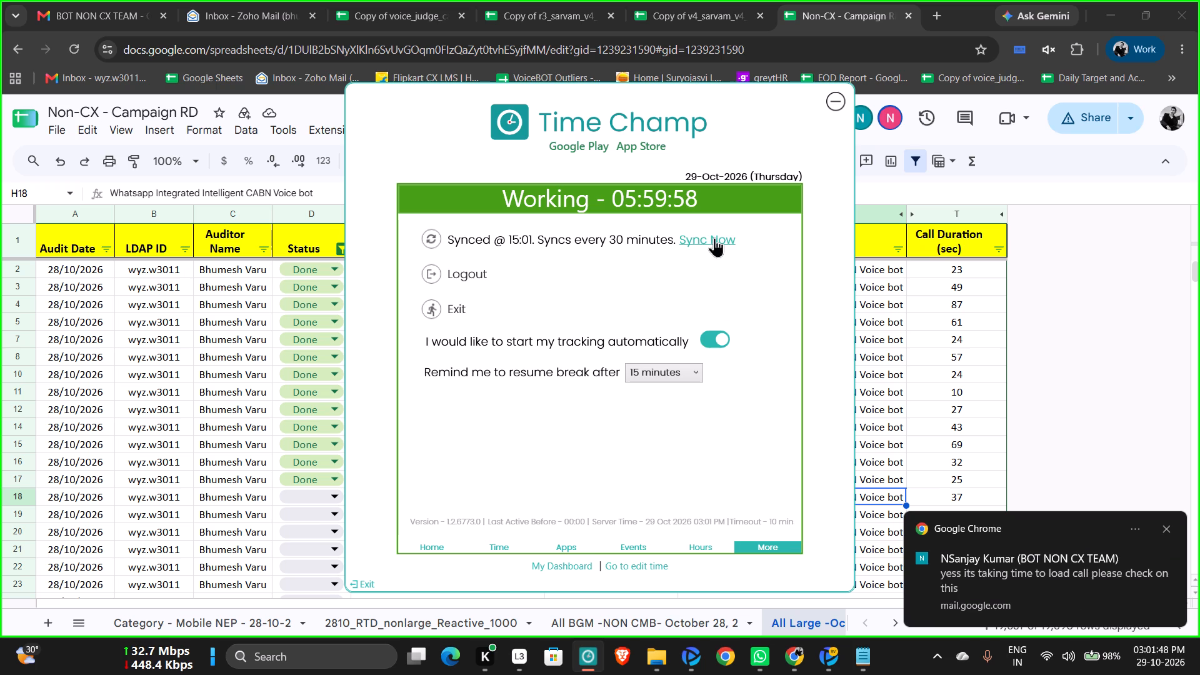
{"action": "left_click", "coordinate": [717, 242]}
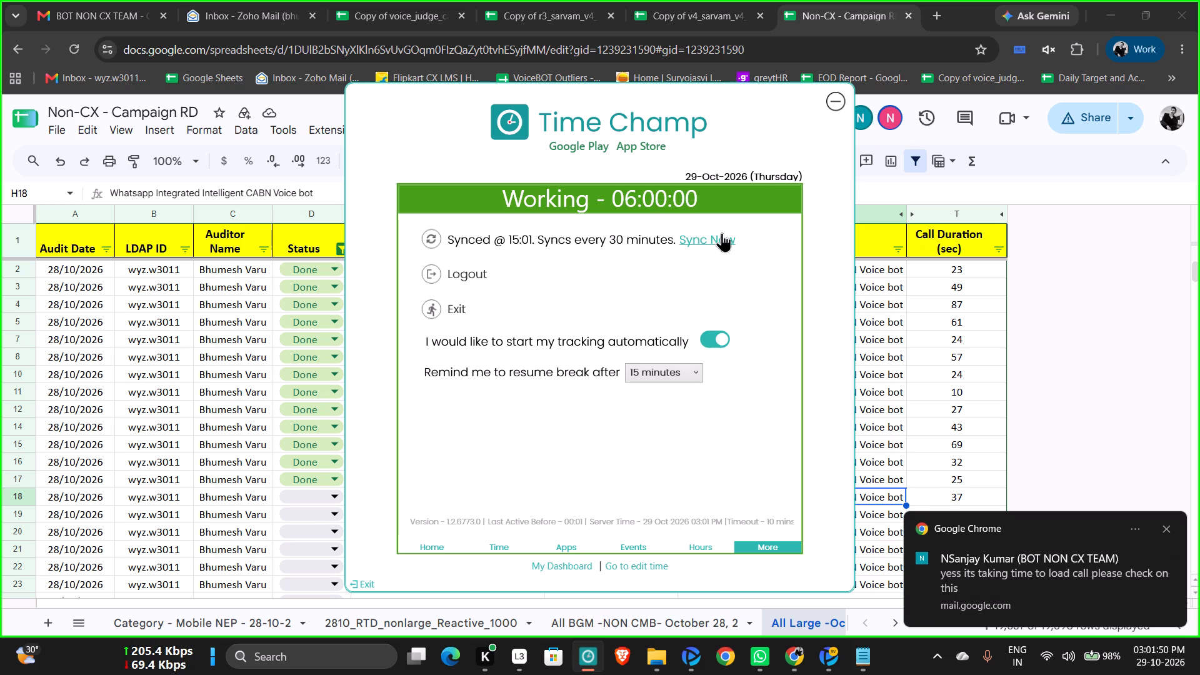
{"action": "left_click", "coordinate": [440, 546]}
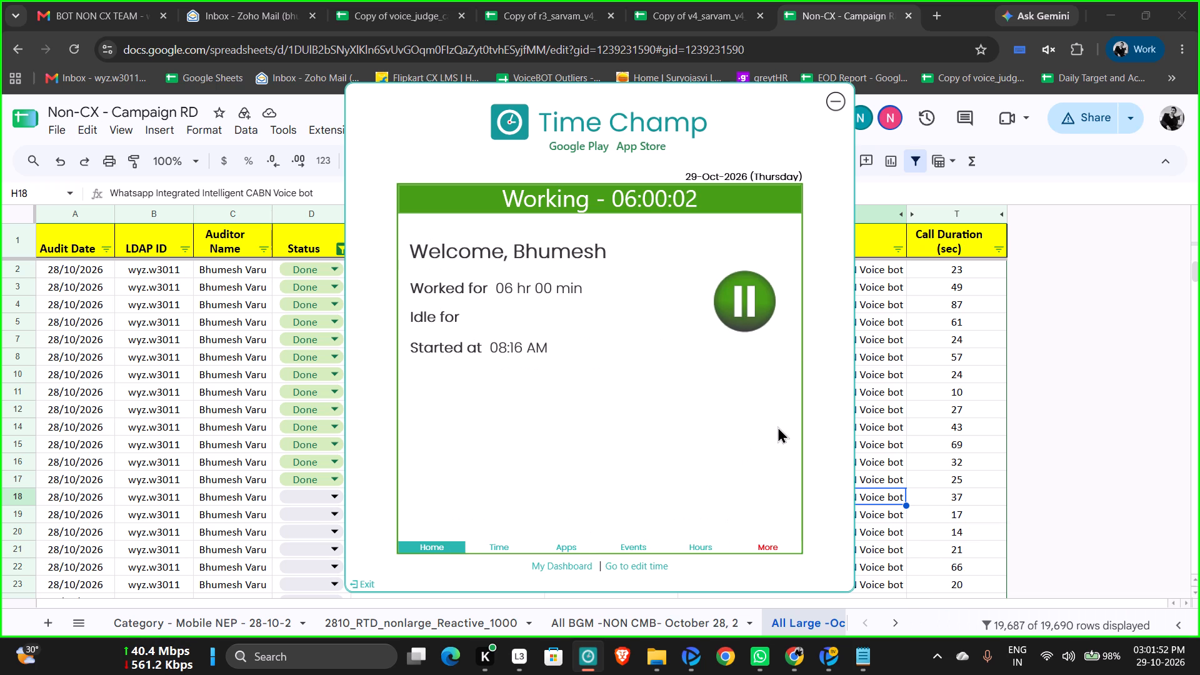
{"action": "left_click", "coordinate": [934, 431]}
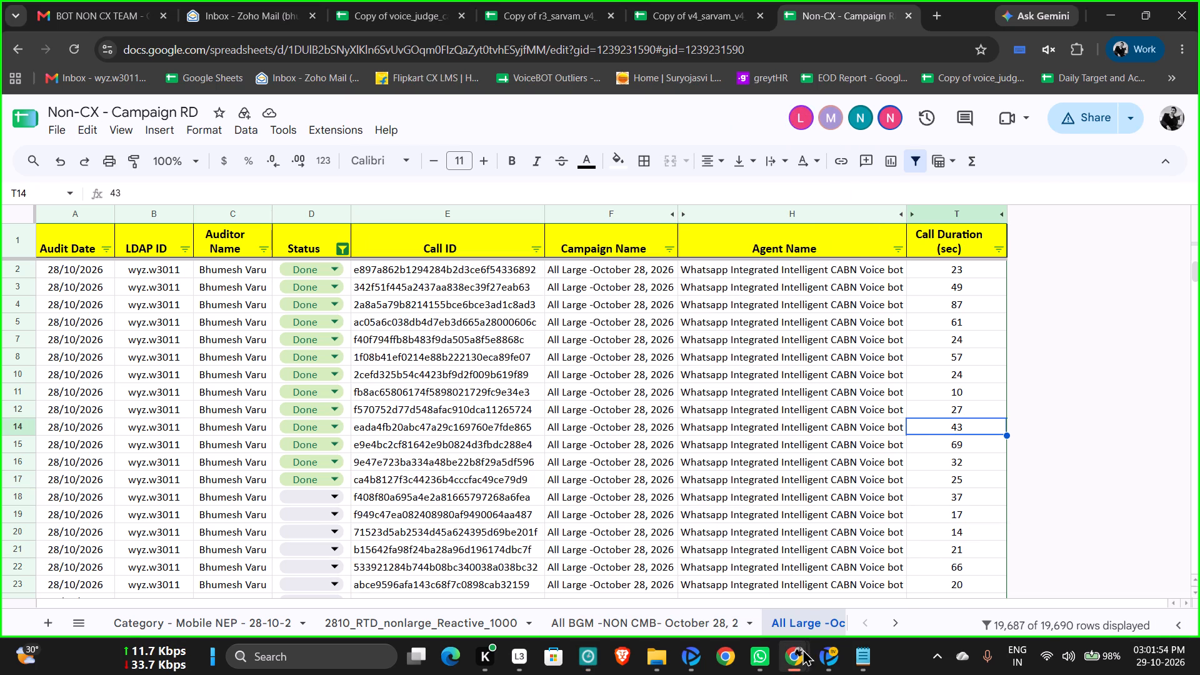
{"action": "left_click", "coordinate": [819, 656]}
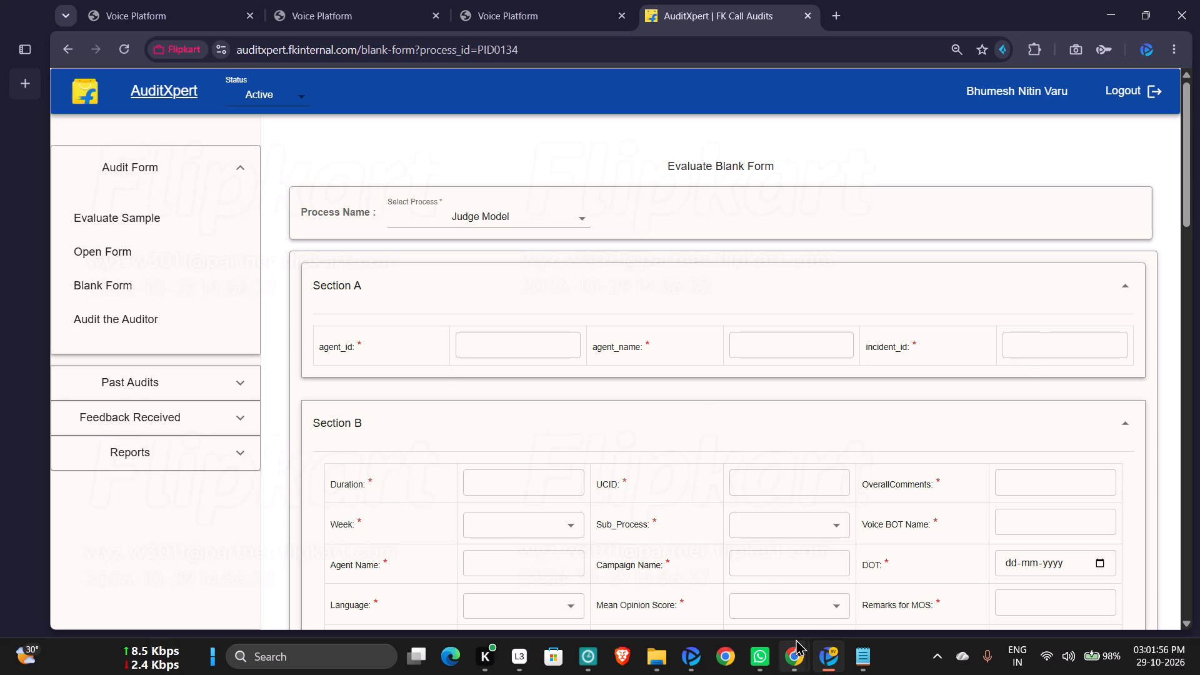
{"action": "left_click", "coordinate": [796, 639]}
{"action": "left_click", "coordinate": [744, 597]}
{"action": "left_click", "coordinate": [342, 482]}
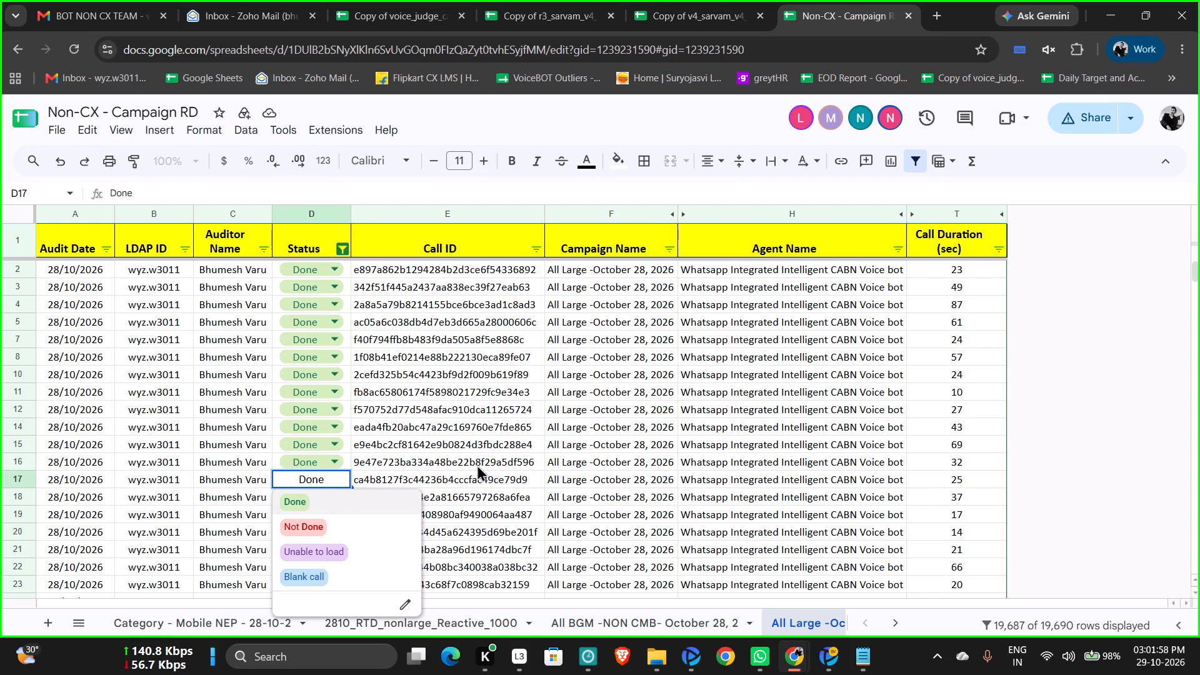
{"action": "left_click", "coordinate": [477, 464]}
Copy the row 18 call ID from the sheet into the incident_id and UCID fields of the AuditXpert form in Prisma Browser.
{"action": "scroll", "coordinate": [500, 437], "scroll_direction": "down", "scroll_amount": 1}
{"action": "left_click", "coordinate": [404, 334]}
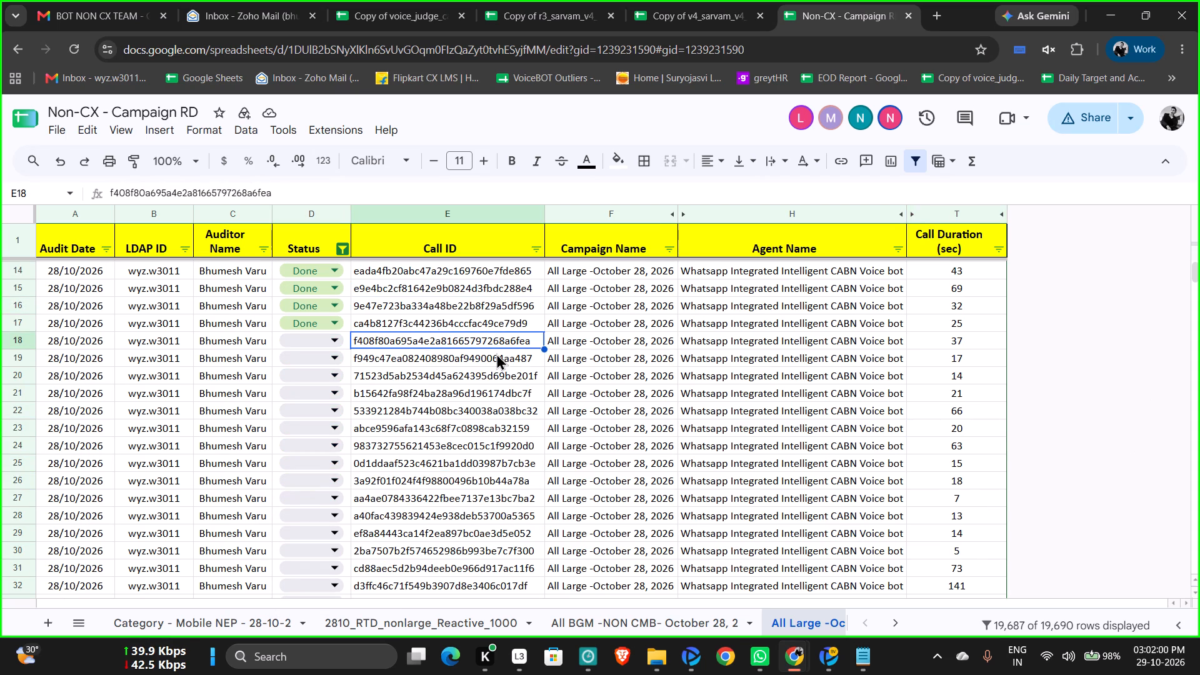
{"action": "key", "text": "ctrl+c"}
{"action": "left_click", "coordinate": [837, 651]}
{"action": "left_click", "coordinate": [1106, 346]}
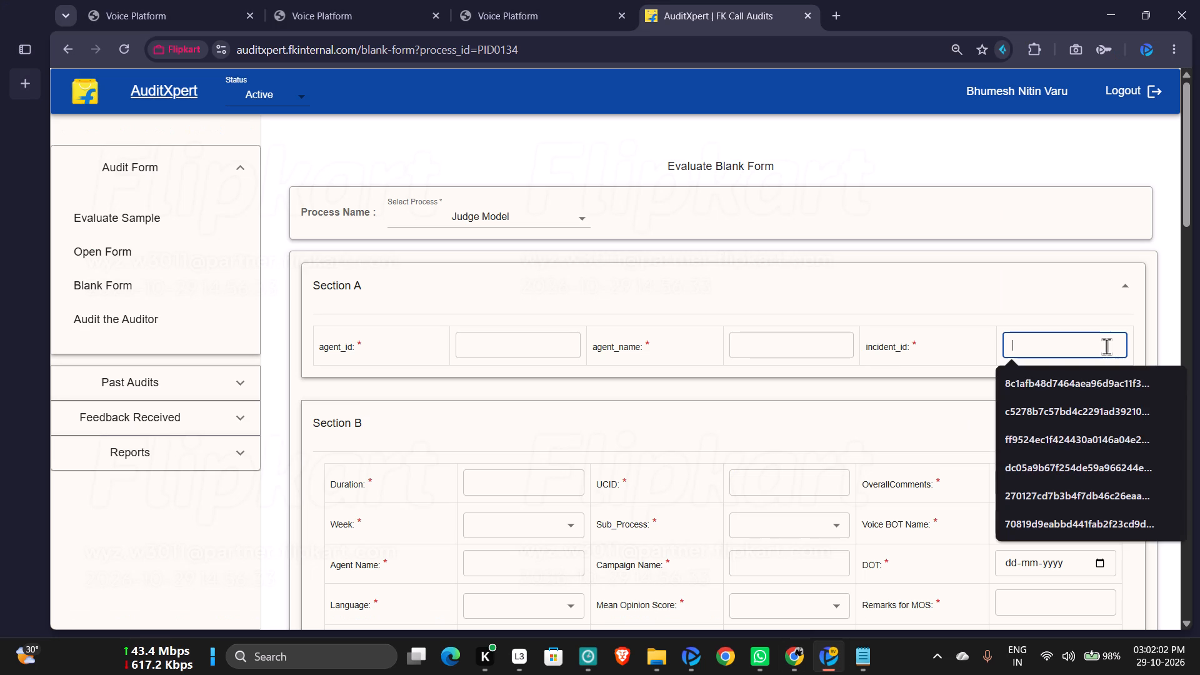
{"action": "key", "text": "ctrl+v"}
{"action": "left_click", "coordinate": [836, 480]}
{"action": "key", "text": "ctrl+v"}
Fill the agent_name and agent_id fields in Section A with the saved agent entries.
{"action": "left_click", "coordinate": [787, 347]}
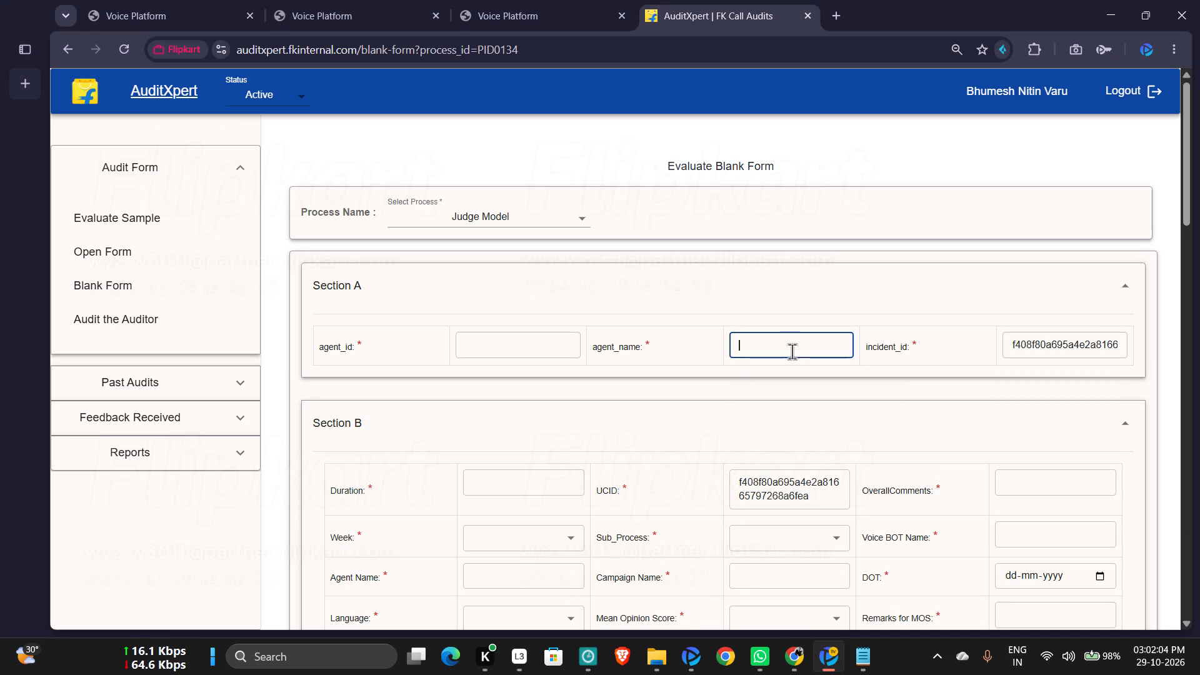
{"action": "left_click", "coordinate": [820, 384]}
{"action": "left_click", "coordinate": [531, 344]}
{"action": "left_click", "coordinate": [550, 382]}
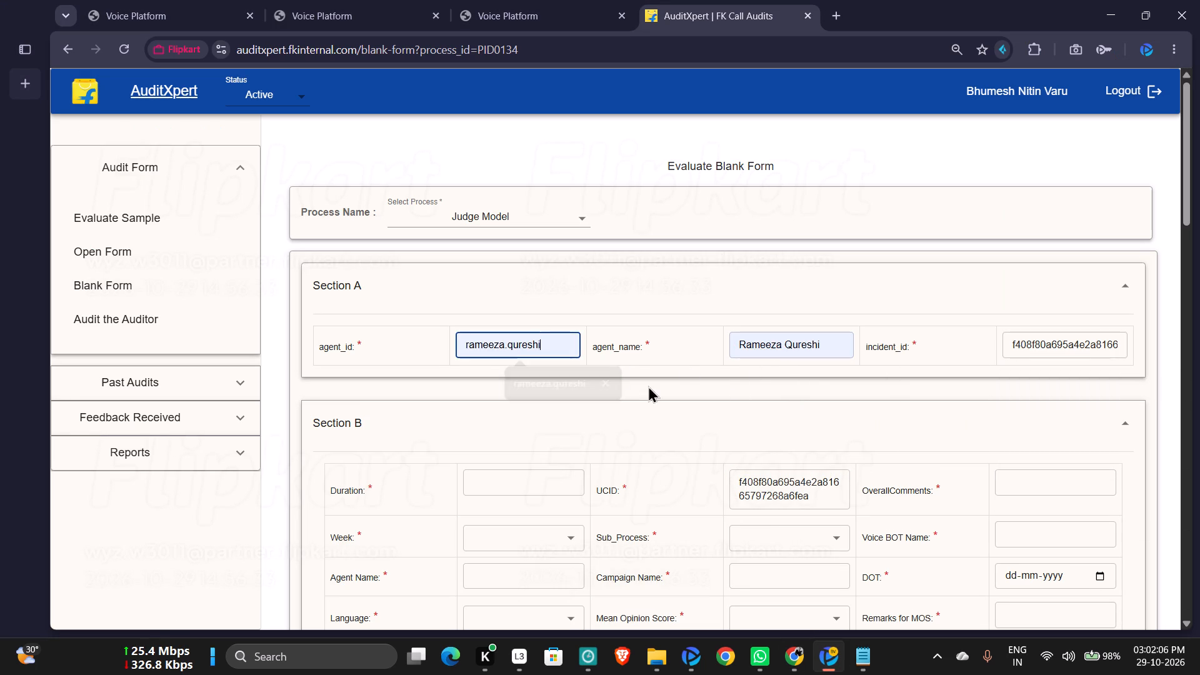
In Section B, set Sub_Process to CX CABN, Week to Week5 and DOT to 28-10-2026.
{"action": "scroll", "coordinate": [804, 365], "scroll_direction": "down", "scroll_amount": 1}
{"action": "left_click", "coordinate": [818, 392]}
{"action": "left_click", "coordinate": [802, 467]}
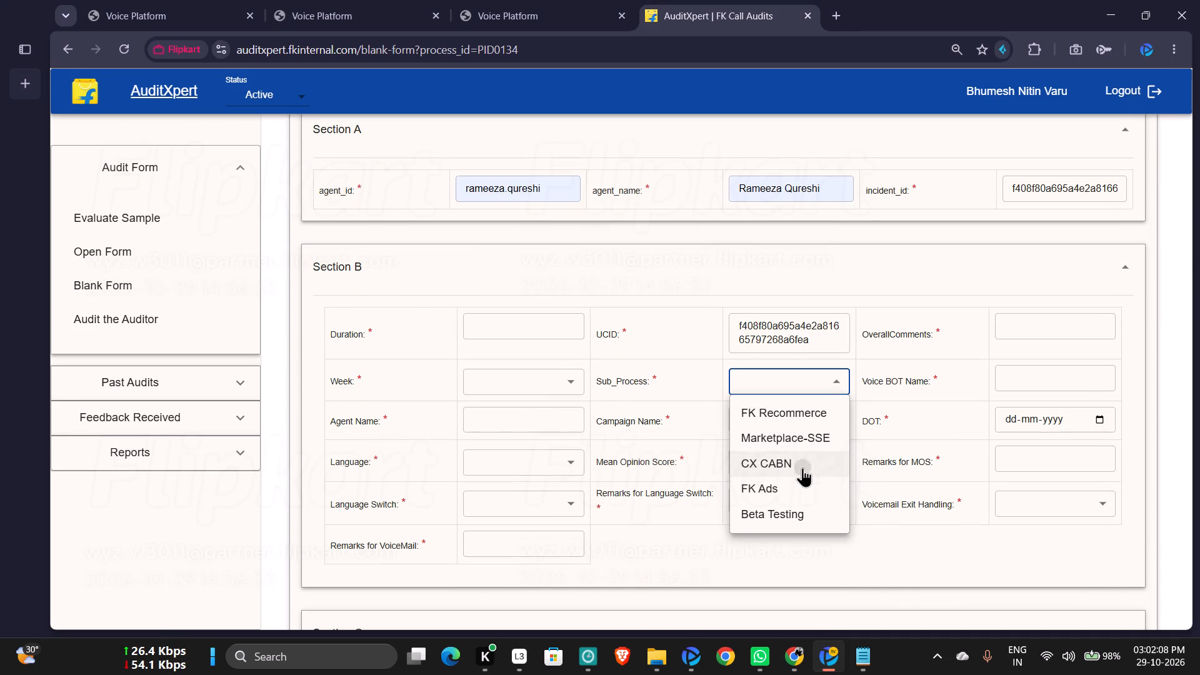
{"action": "left_click", "coordinate": [537, 376]}
{"action": "left_click", "coordinate": [510, 510]}
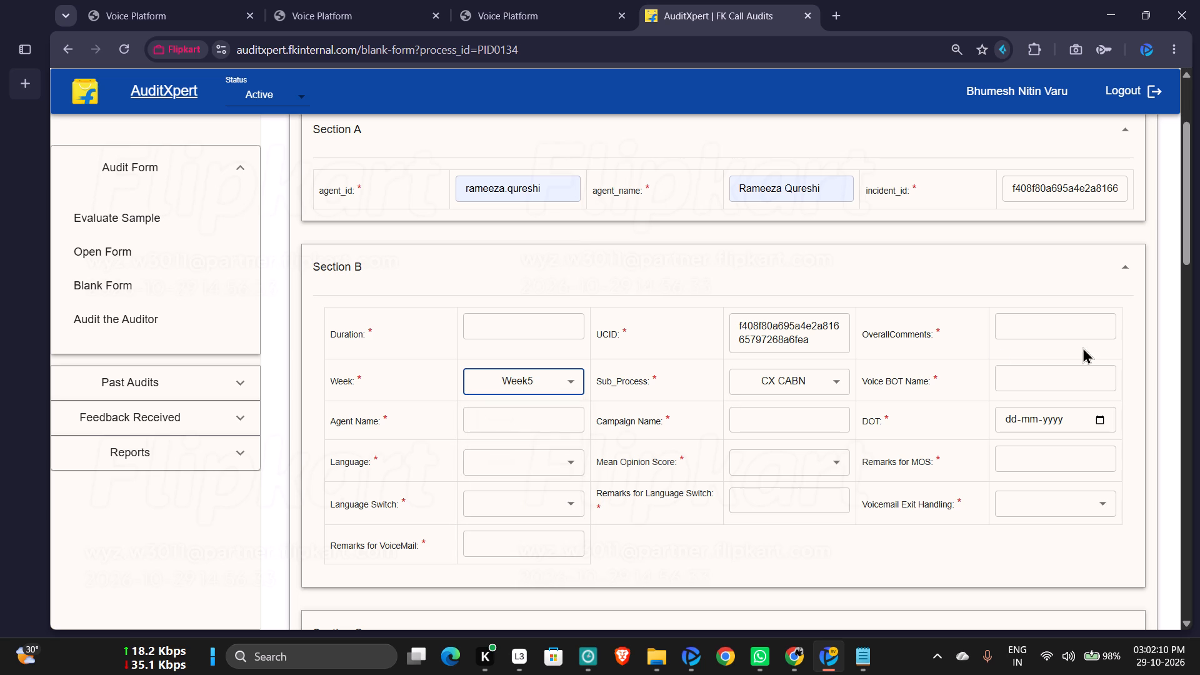
{"action": "left_click", "coordinate": [1103, 419]}
{"action": "left_click", "coordinate": [1072, 565]}
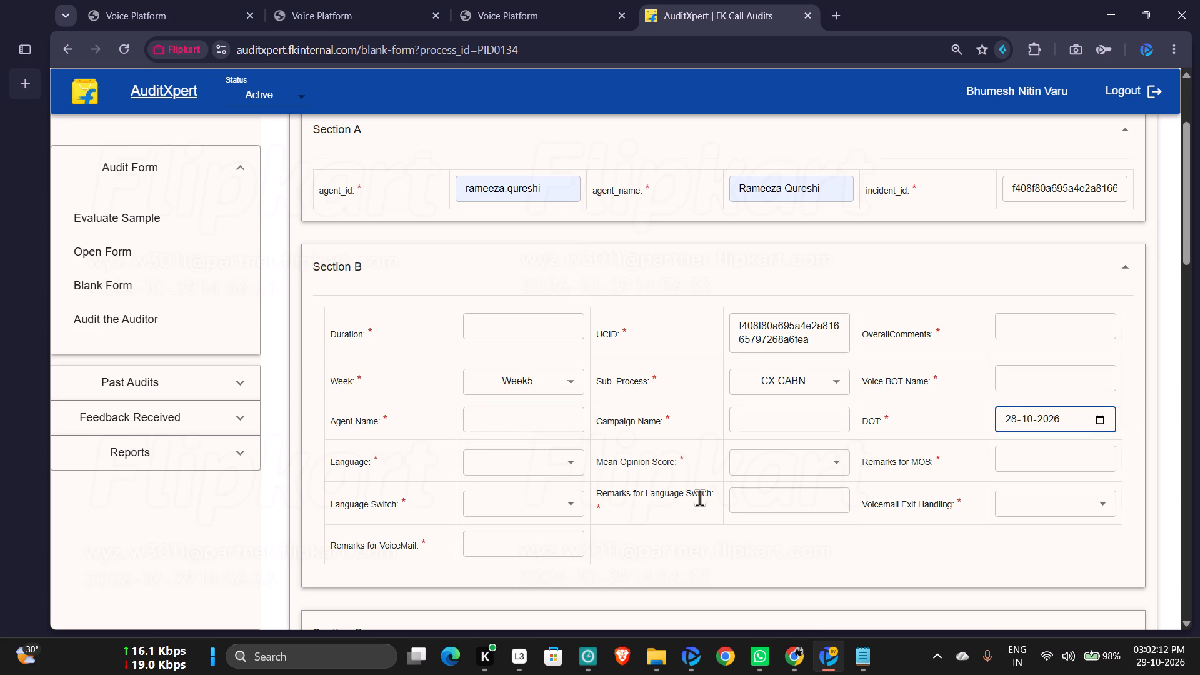
Set Language to Hindi, and both Voicemail Exit Handling and Language Switch to NA in Section B.
{"action": "left_click", "coordinate": [559, 466]}
{"action": "left_click", "coordinate": [481, 301]}
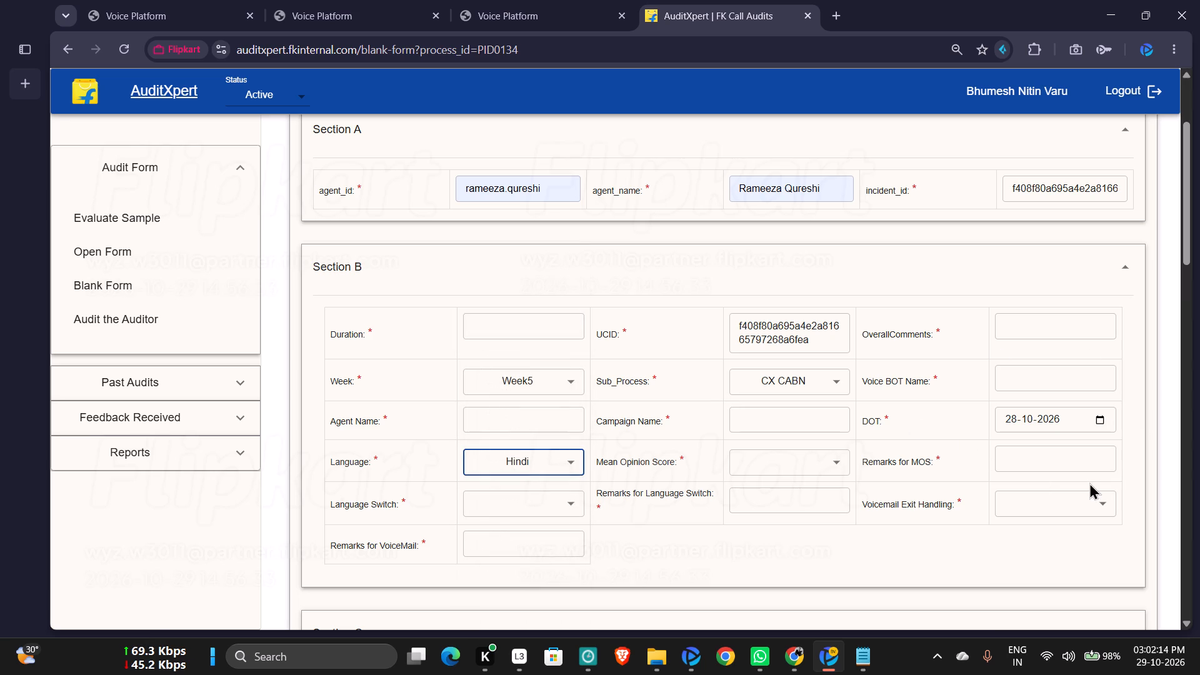
{"action": "left_click", "coordinate": [1099, 503]}
{"action": "left_click", "coordinate": [1037, 587]}
{"action": "left_click", "coordinate": [571, 499]}
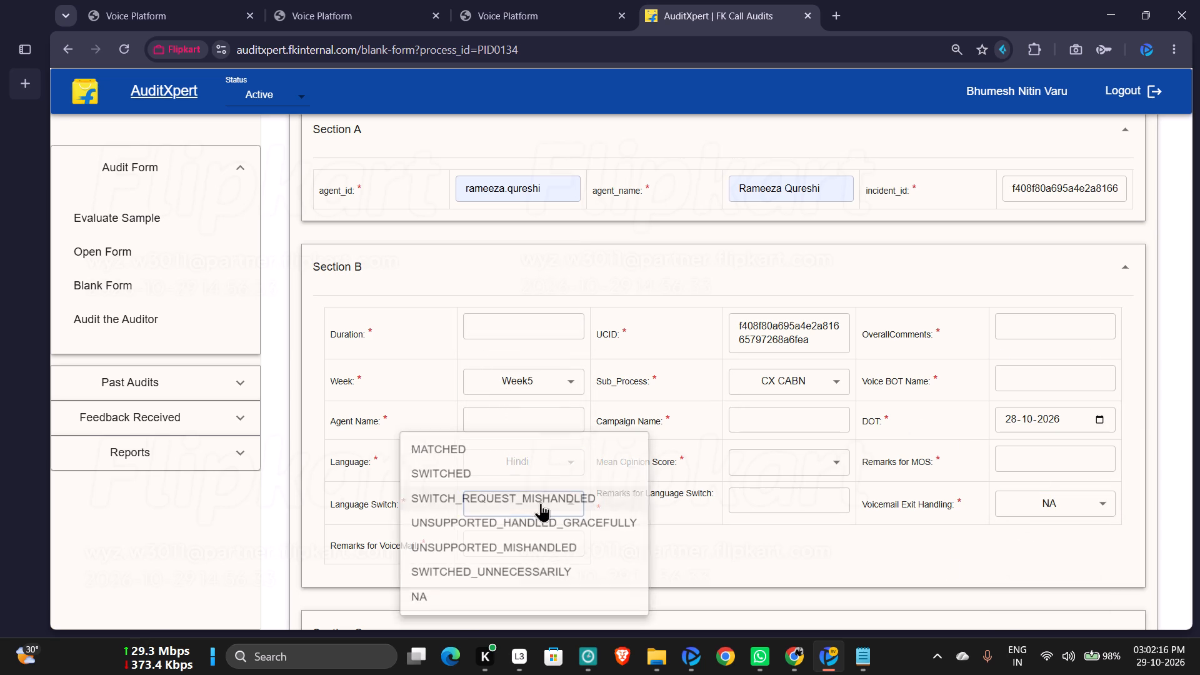
{"action": "left_click", "coordinate": [439, 608]}
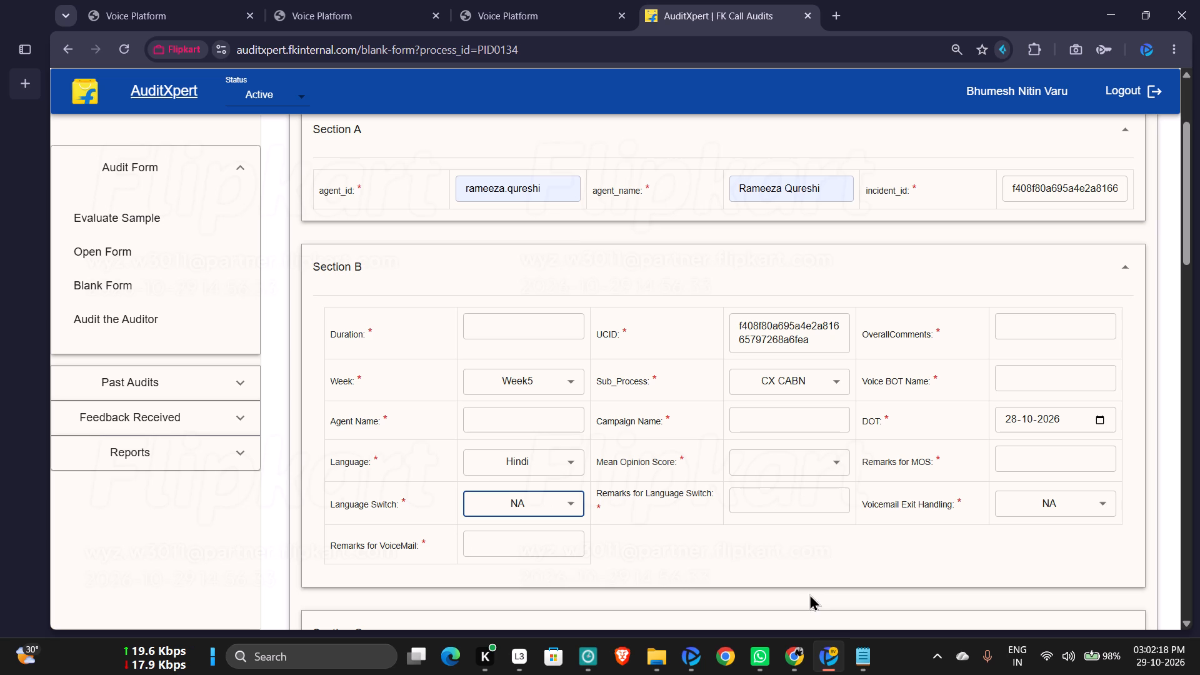
Copy the campaign name All Large -October 28, 2026 from row 18 in Chrome into the form's Campaign Name field.
{"action": "left_click", "coordinate": [806, 655]}
{"action": "left_click", "coordinate": [749, 608]}
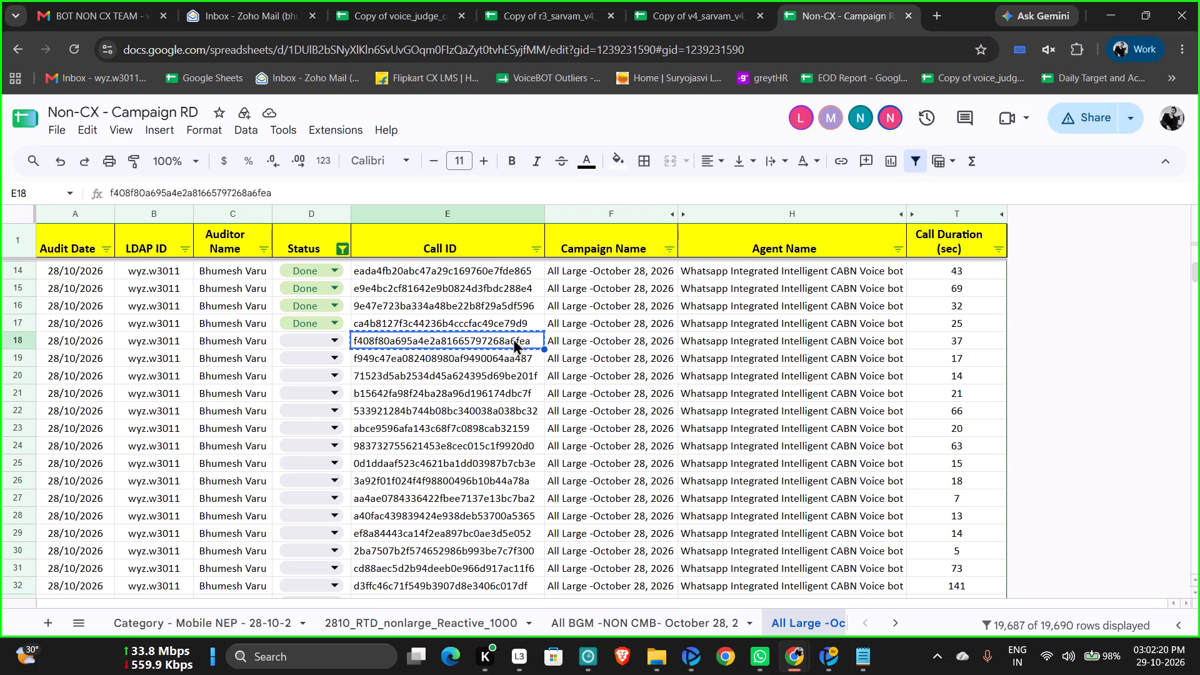
{"action": "left_click", "coordinate": [635, 338]}
{"action": "key", "text": "ctrl+c"}
{"action": "left_click", "coordinate": [834, 656]}
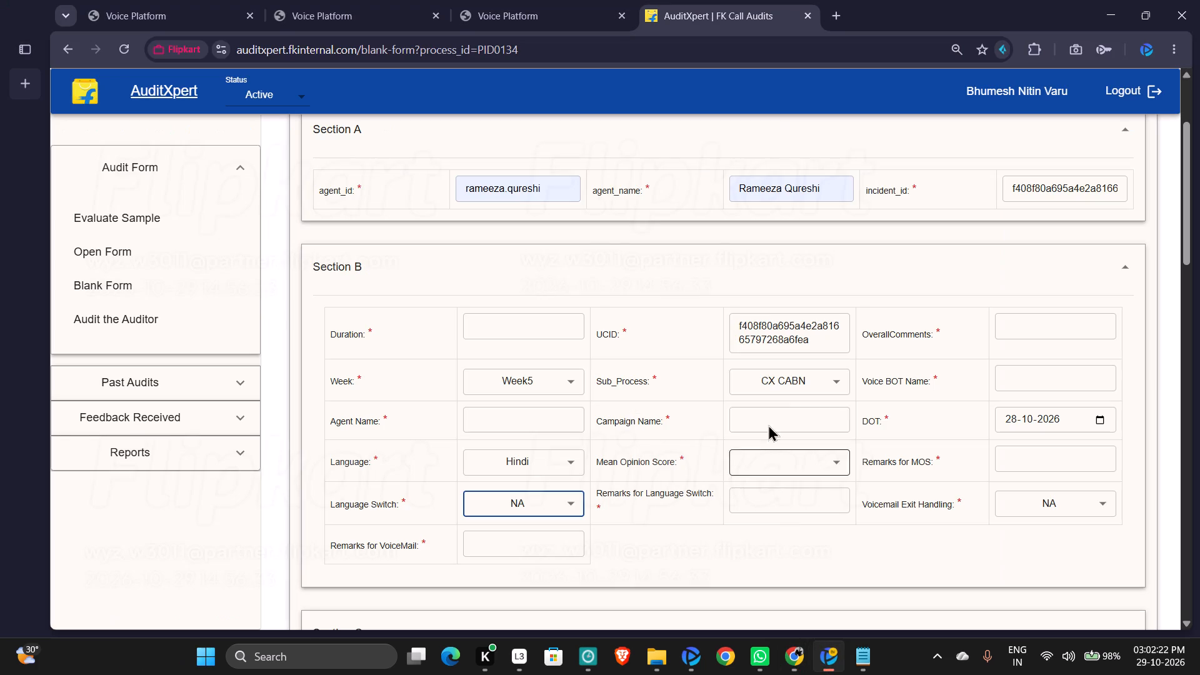
{"action": "left_click", "coordinate": [783, 415]}
{"action": "key", "text": "ctrl+v"}
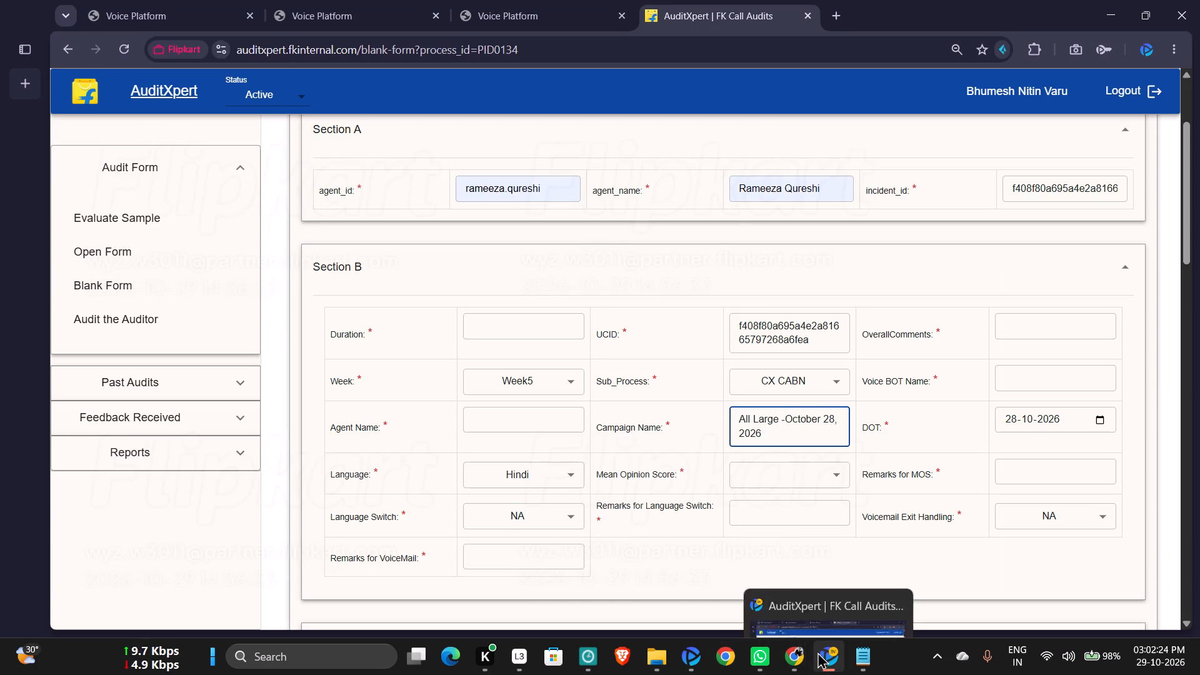
Copy the agent name Whatsapp Integrated Intelligent CABN Voice bot from row 18 of the Chrome sheet into Section B's Agent Name field in AuditXpert.
{"action": "left_click", "coordinate": [809, 654]}
{"action": "left_click", "coordinate": [831, 656]}
{"action": "left_click", "coordinate": [799, 639]}
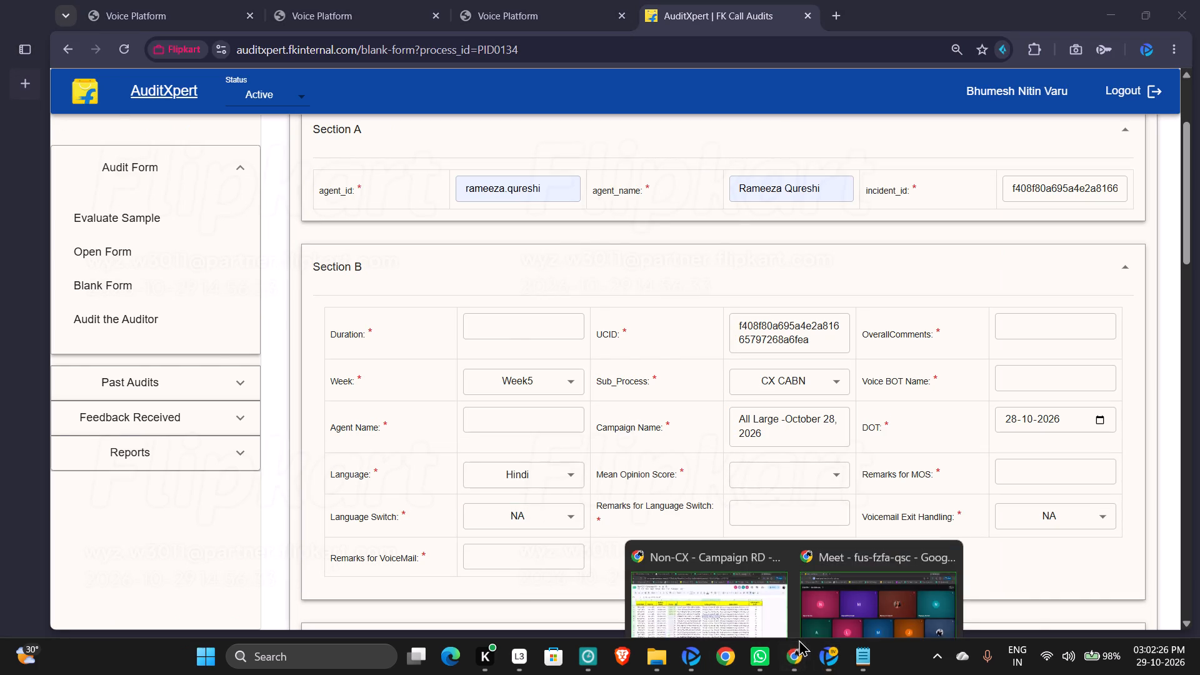
{"action": "left_click", "coordinate": [752, 587]}
{"action": "left_click", "coordinate": [717, 346]}
{"action": "key", "text": "ctrl+c"}
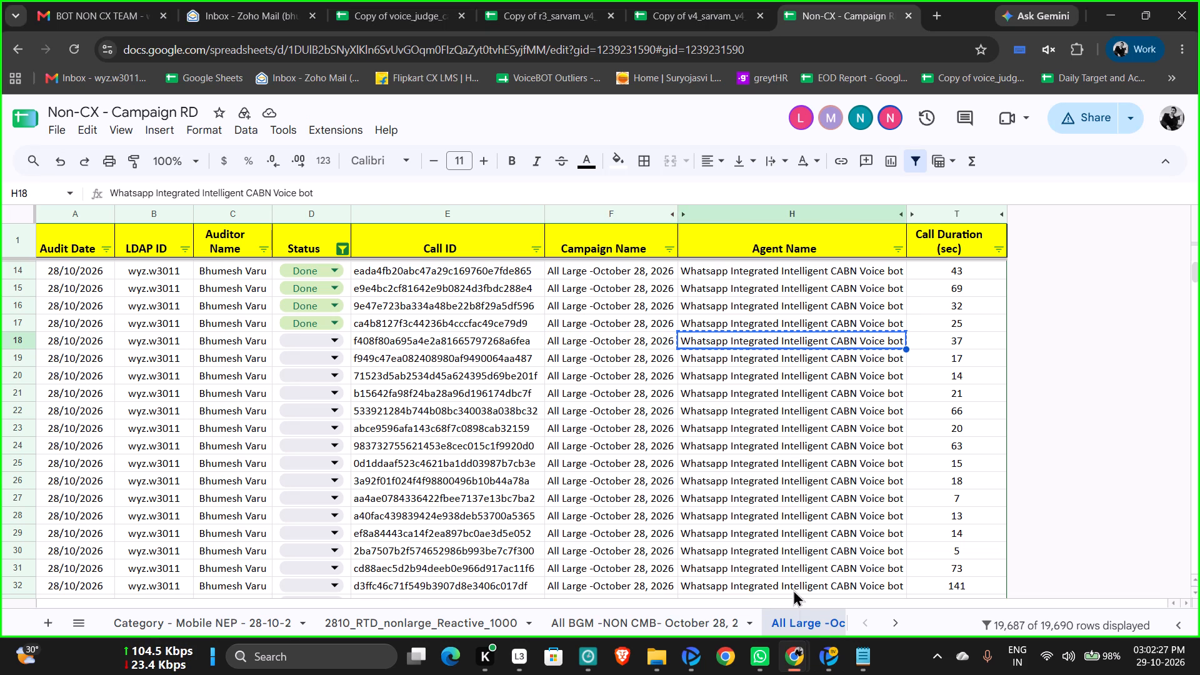
{"action": "left_click", "coordinate": [827, 651]}
{"action": "left_click", "coordinate": [479, 406]}
{"action": "key", "text": "ctrl+v"}
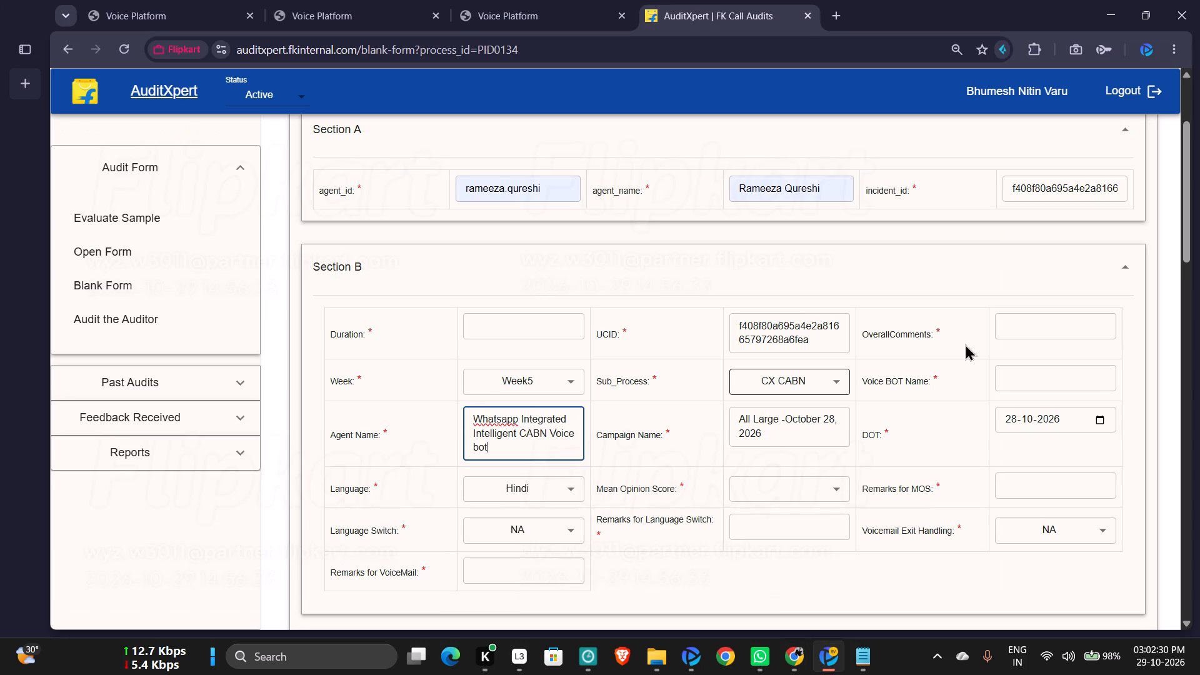
Enter Priya as the Voice BOT Name in Section B.
{"action": "left_click", "coordinate": [1013, 379]}
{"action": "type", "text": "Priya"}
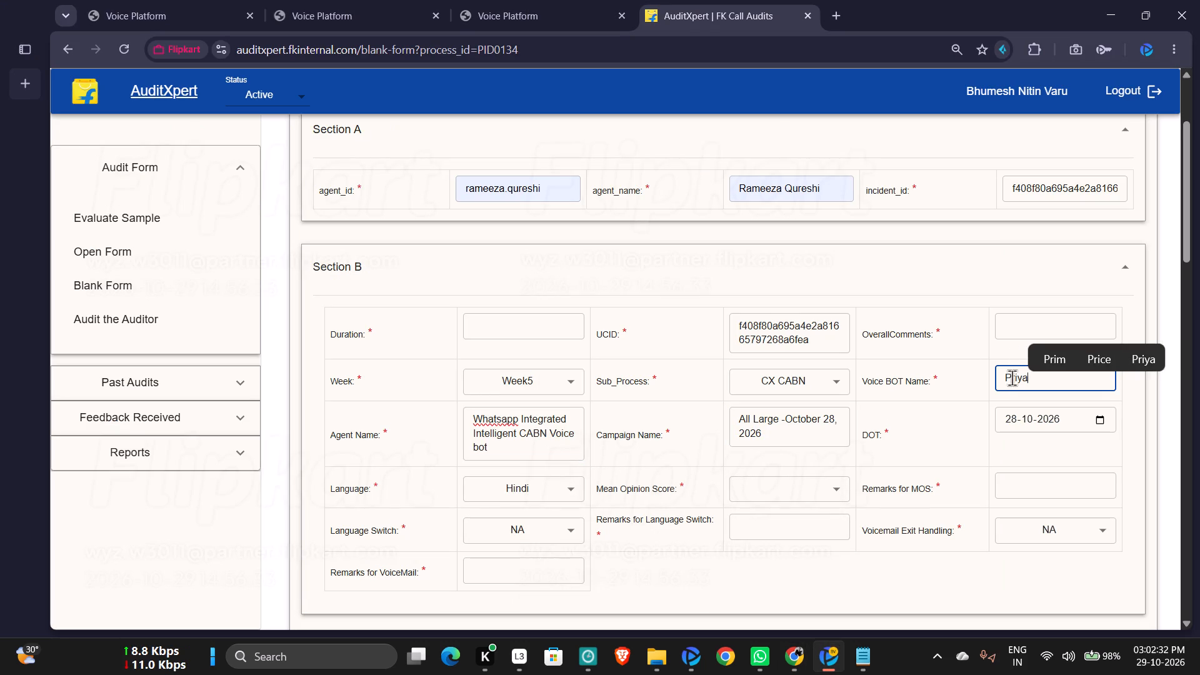
Look up row 18's call duration in the Chrome sheet and enter 37 as the Duration in AuditXpert's Section B.
{"action": "left_click", "coordinate": [782, 653]}
{"action": "left_click", "coordinate": [743, 596]}
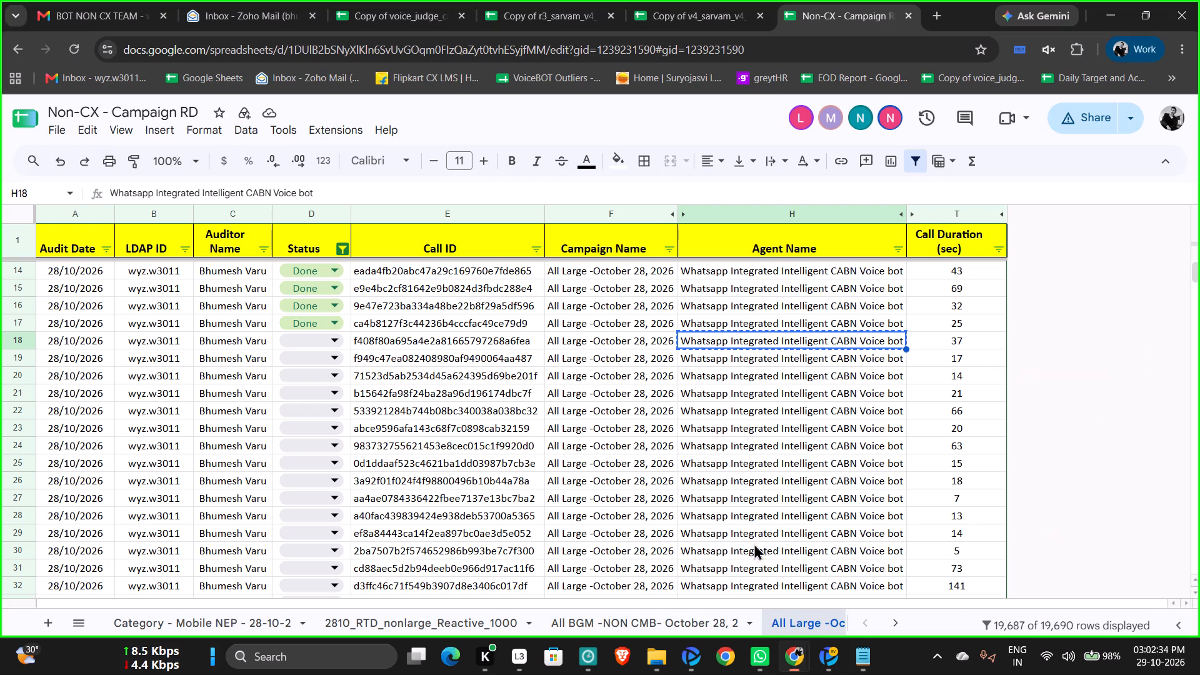
{"action": "left_click", "coordinate": [832, 655]}
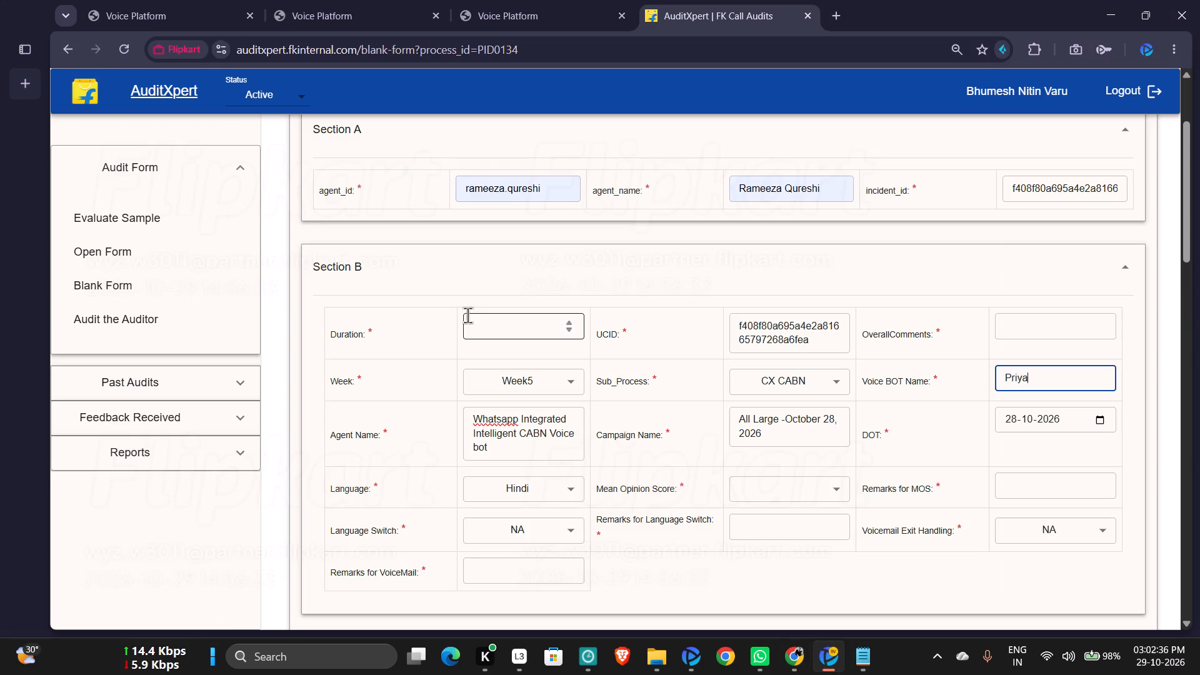
{"action": "left_click", "coordinate": [467, 307]}
{"action": "left_click", "coordinate": [489, 323]}
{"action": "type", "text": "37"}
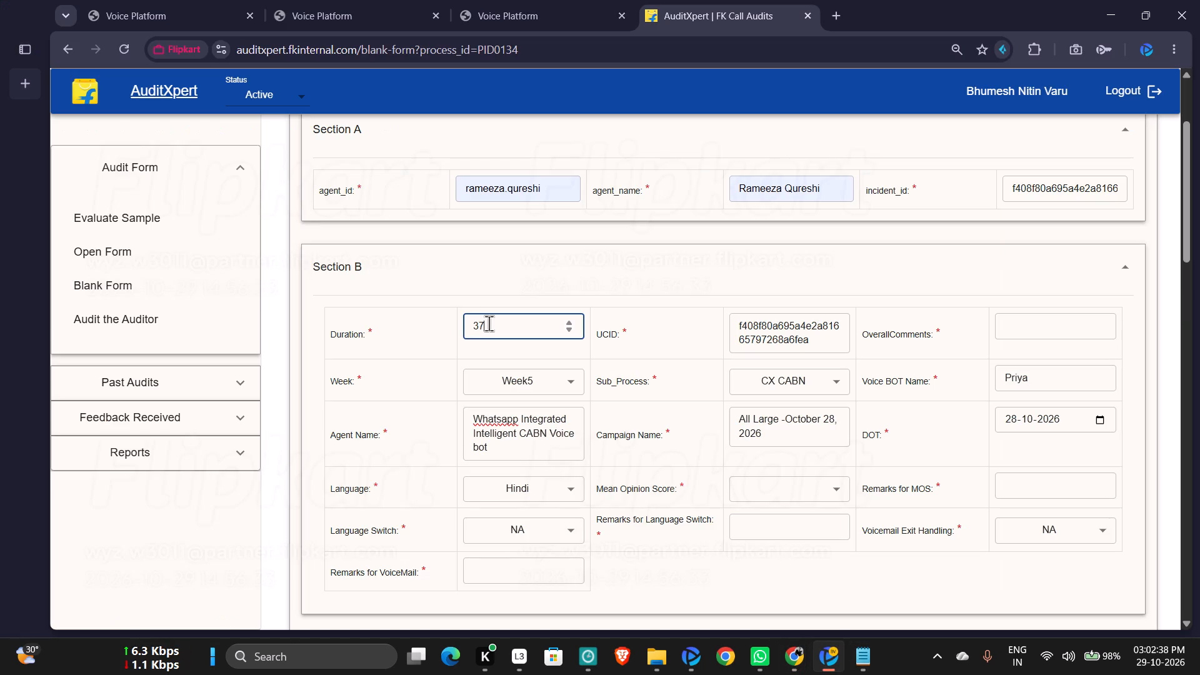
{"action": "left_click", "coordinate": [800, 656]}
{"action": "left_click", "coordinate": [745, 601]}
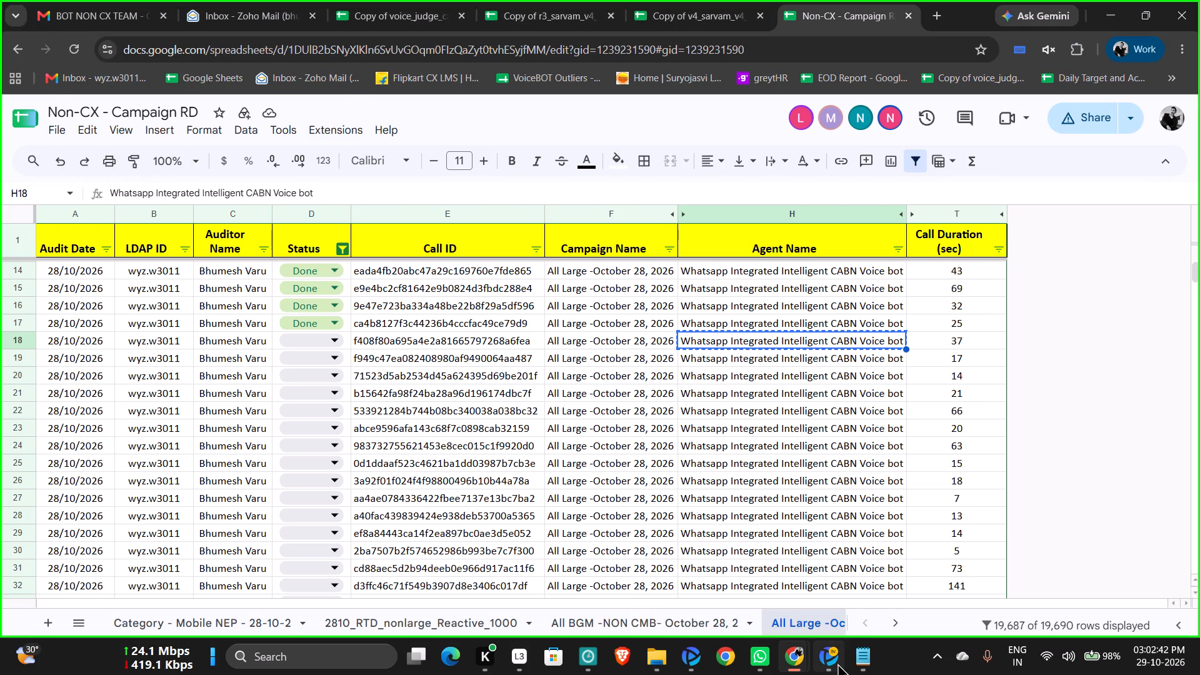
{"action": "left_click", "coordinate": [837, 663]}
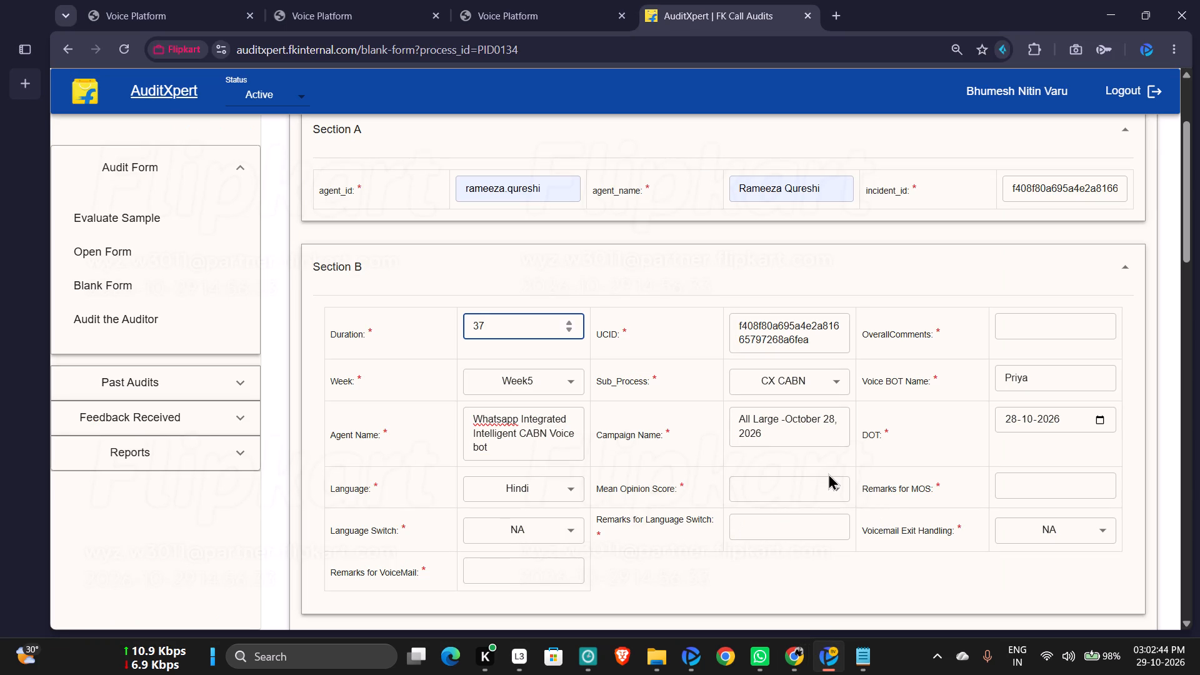
Copy the row 18 call ID from the sheet, close the previous call's page, and search the Mohini calls list for that ID.
{"action": "left_click", "coordinate": [517, 0]}
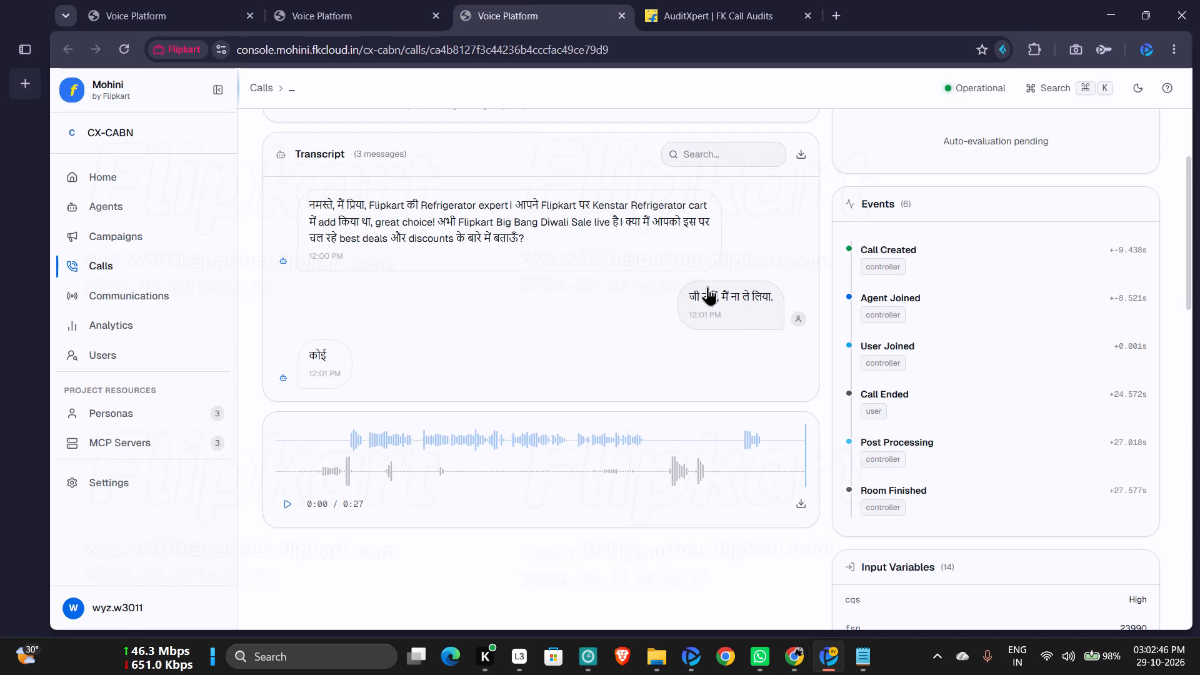
{"action": "scroll", "coordinate": [745, 319], "scroll_direction": "up", "scroll_amount": 2}
{"action": "left_click", "coordinate": [788, 667]}
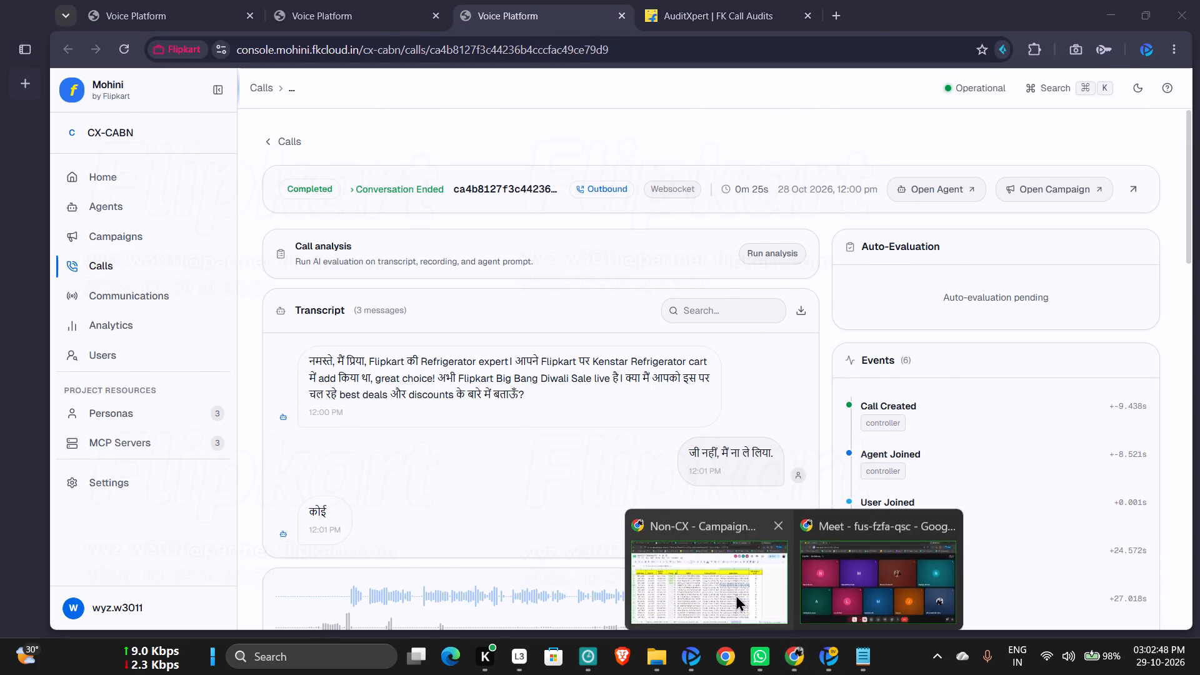
{"action": "left_click", "coordinate": [736, 594]}
{"action": "left_click", "coordinate": [428, 348]}
{"action": "key", "text": "ctrl+c"}
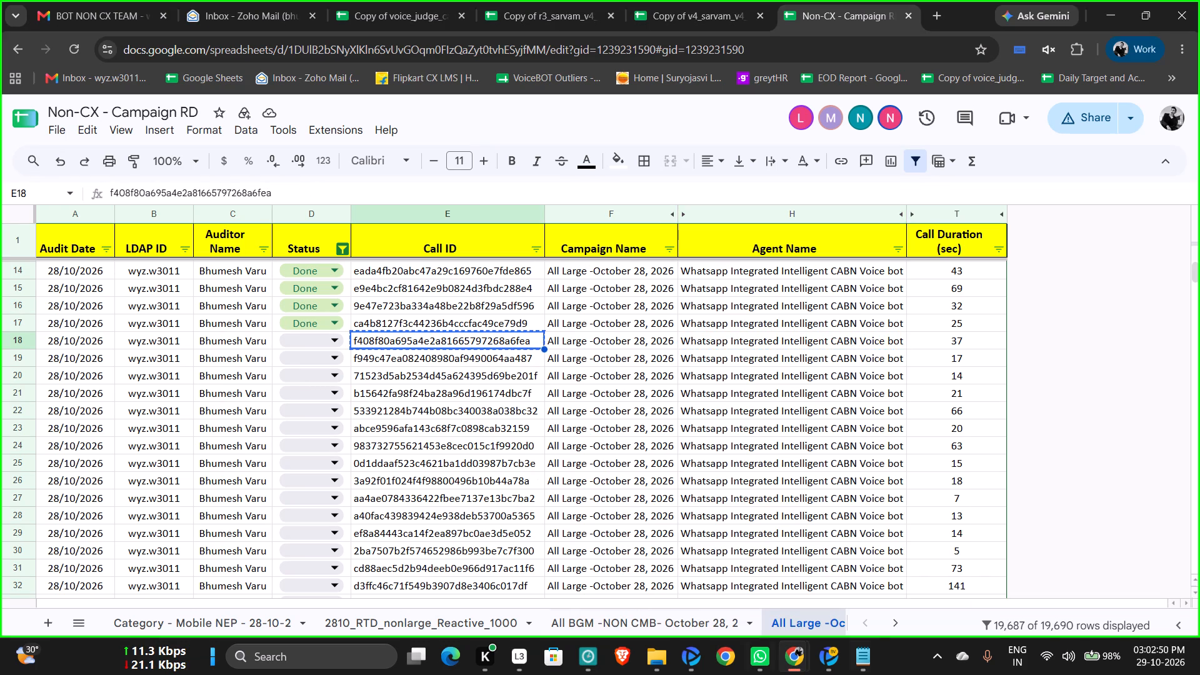
{"action": "left_click", "coordinate": [842, 653]}
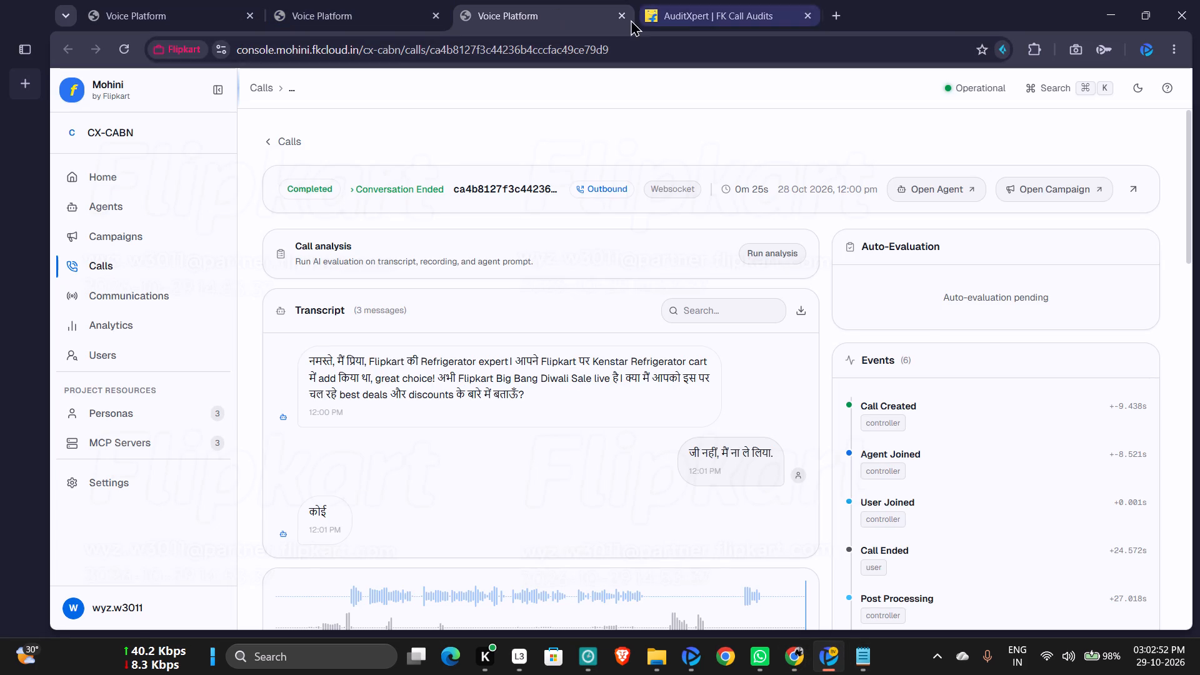
{"action": "left_click", "coordinate": [624, 14]}
{"action": "left_click", "coordinate": [363, 0]}
{"action": "double_click", "coordinate": [1004, 324]}
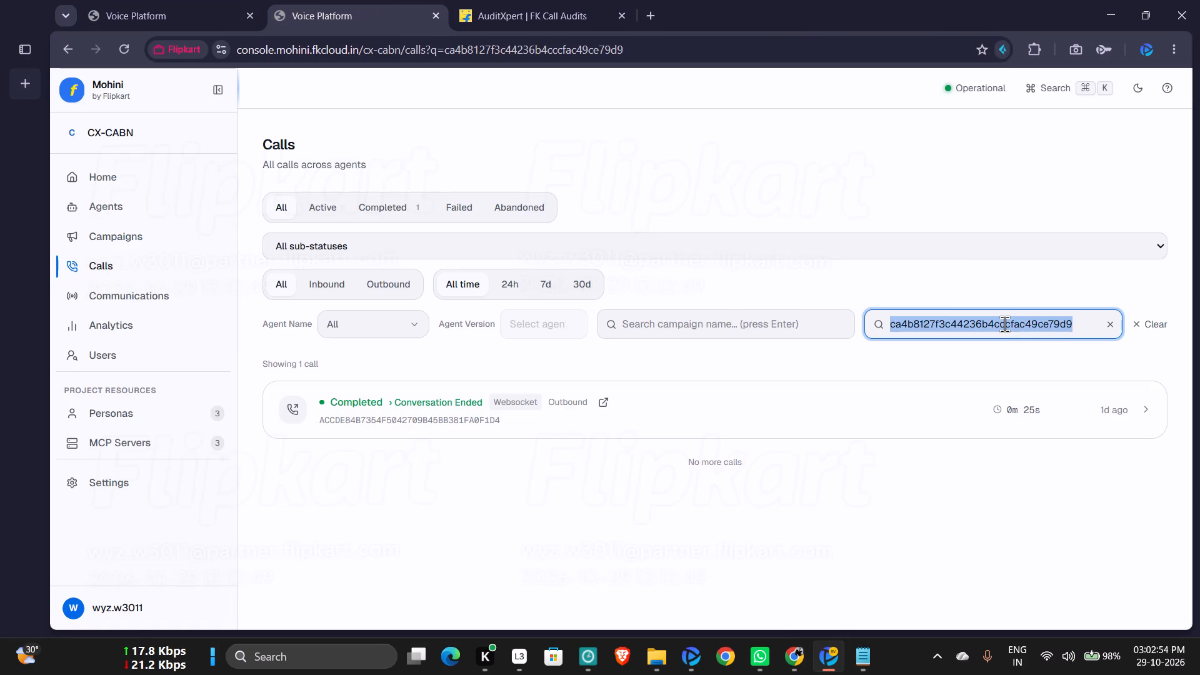
{"action": "key", "text": "ctrl+v"}
{"action": "key", "text": "Return"}
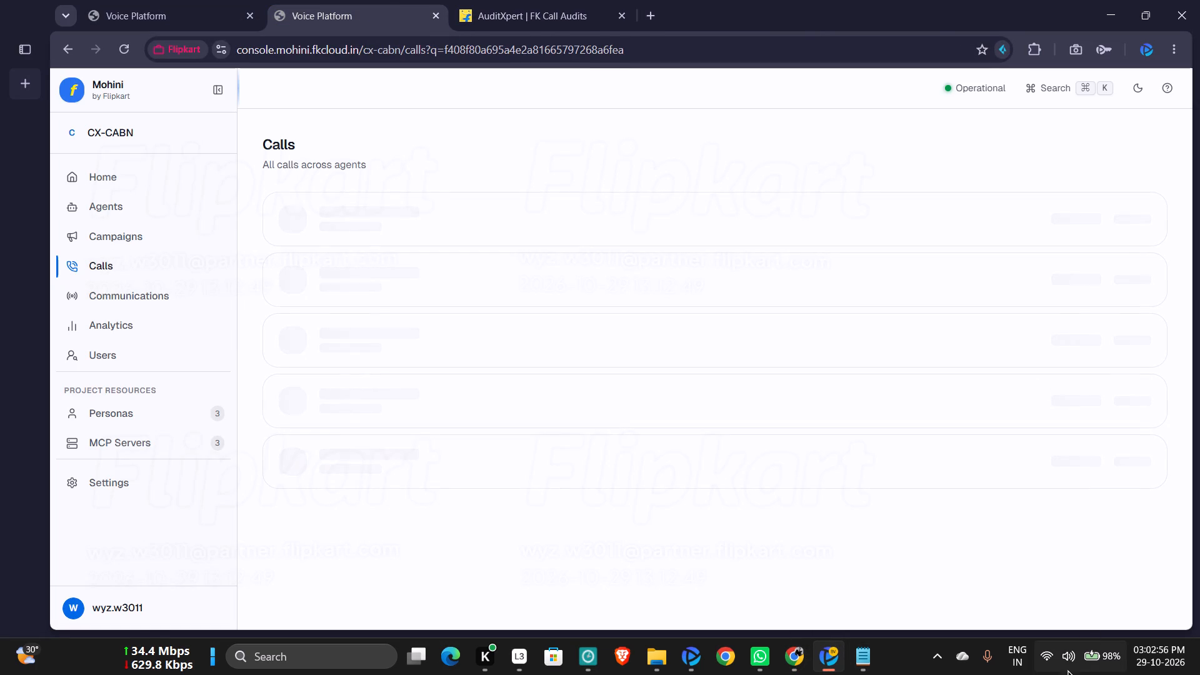
Switch to Chrome and open the BOT NON CX TEAM chat in Gmail.
{"action": "left_click", "coordinate": [800, 664]}
{"action": "left_click", "coordinate": [774, 577]}
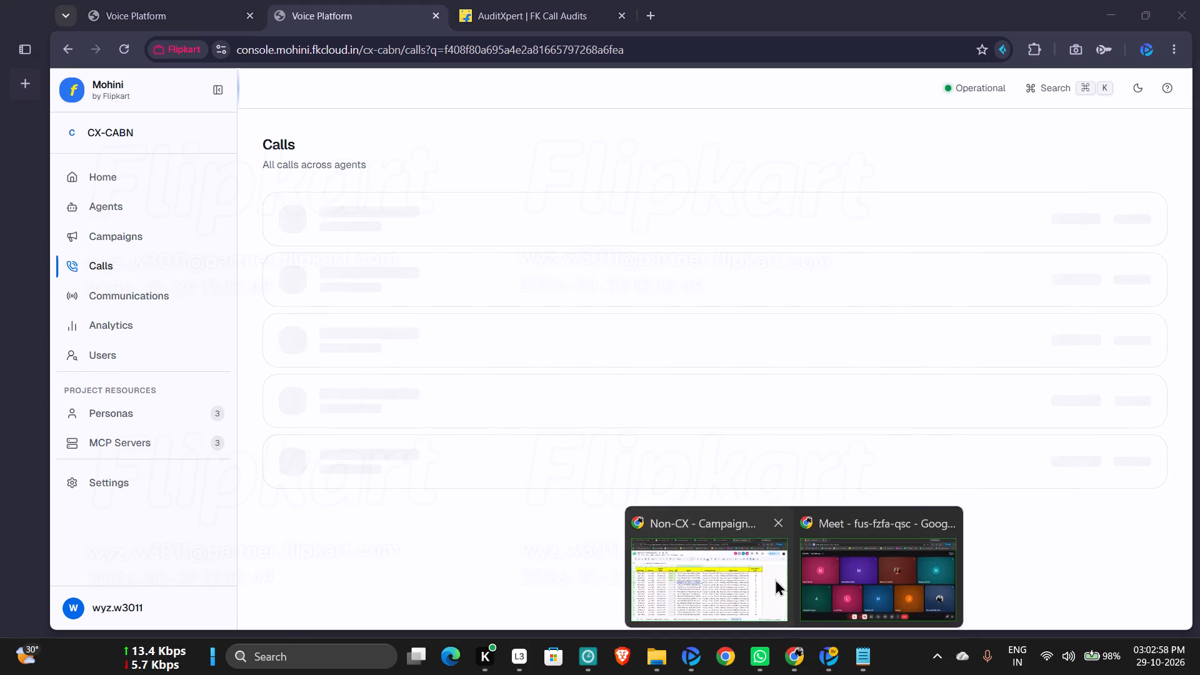
{"action": "left_click", "coordinate": [21, 0]}
{"action": "left_click", "coordinate": [75, 1]}
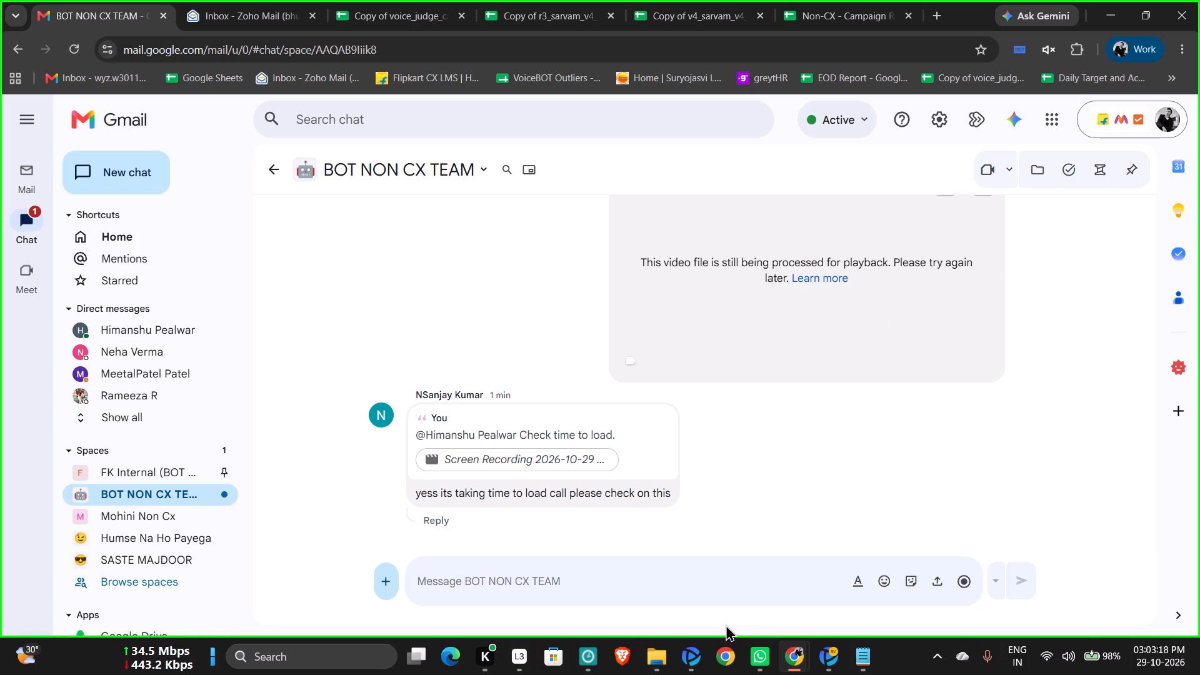
Reload the screen recording video in the BOT NON CX TEAM chat and read the reply to it.
{"action": "scroll", "coordinate": [789, 446], "scroll_direction": "up", "scroll_amount": 1}
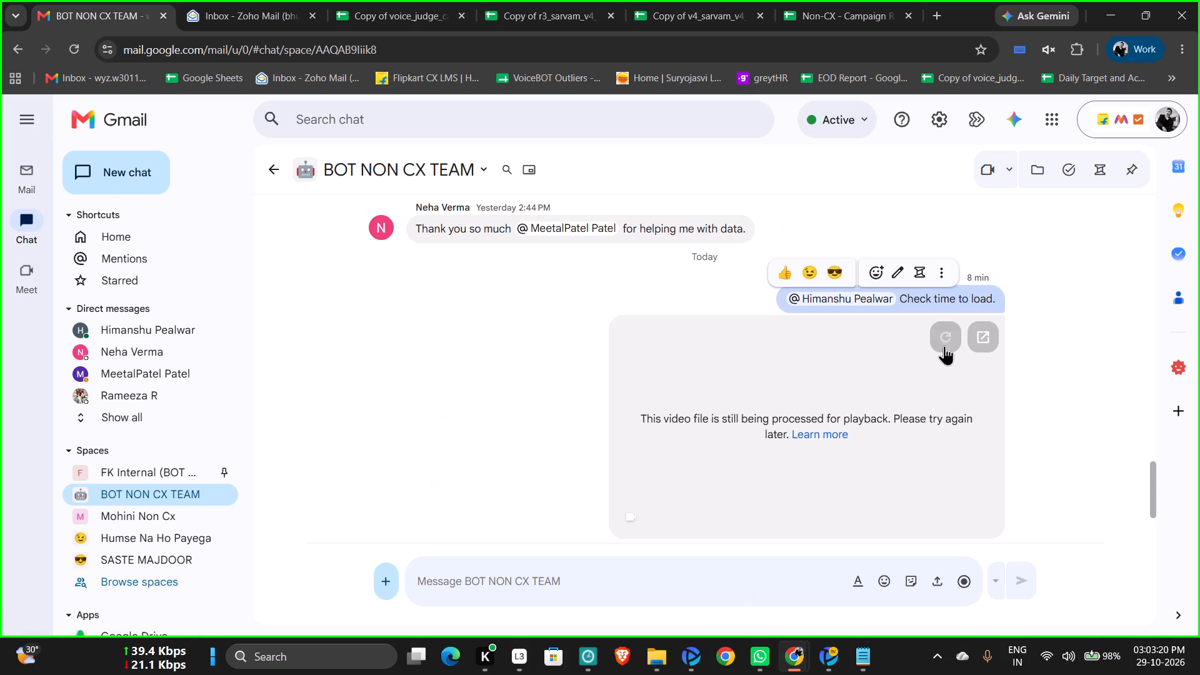
{"action": "left_click", "coordinate": [933, 337]}
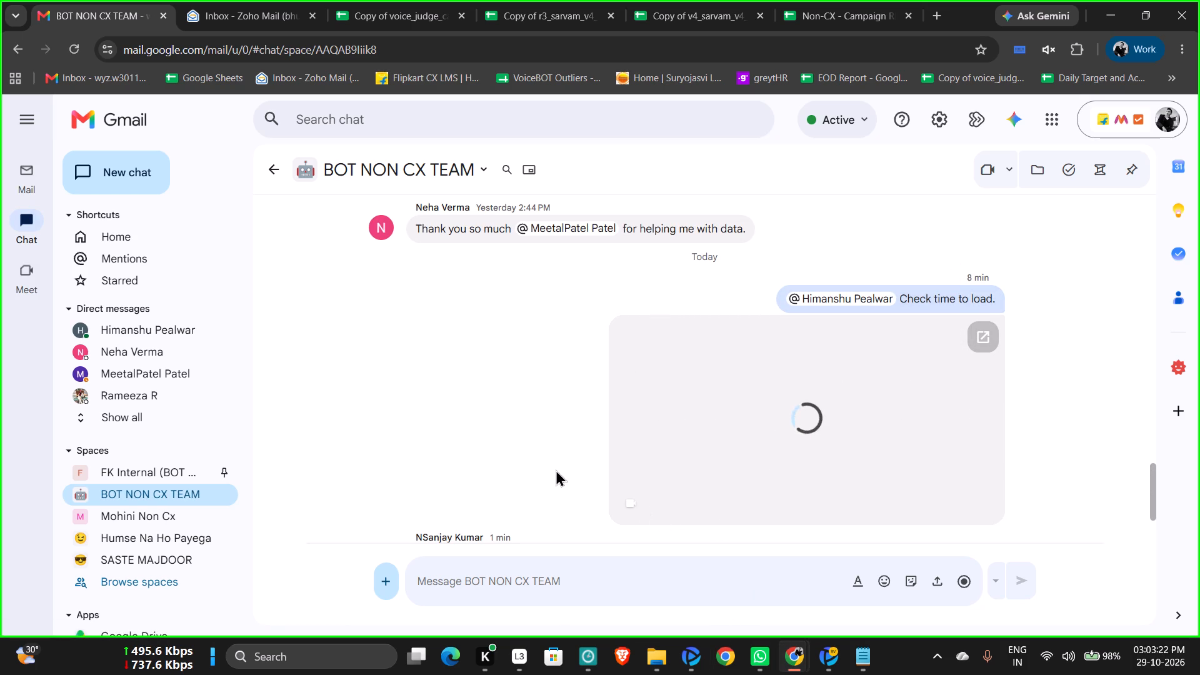
{"action": "scroll", "coordinate": [409, 416], "scroll_direction": "down", "scroll_amount": 1}
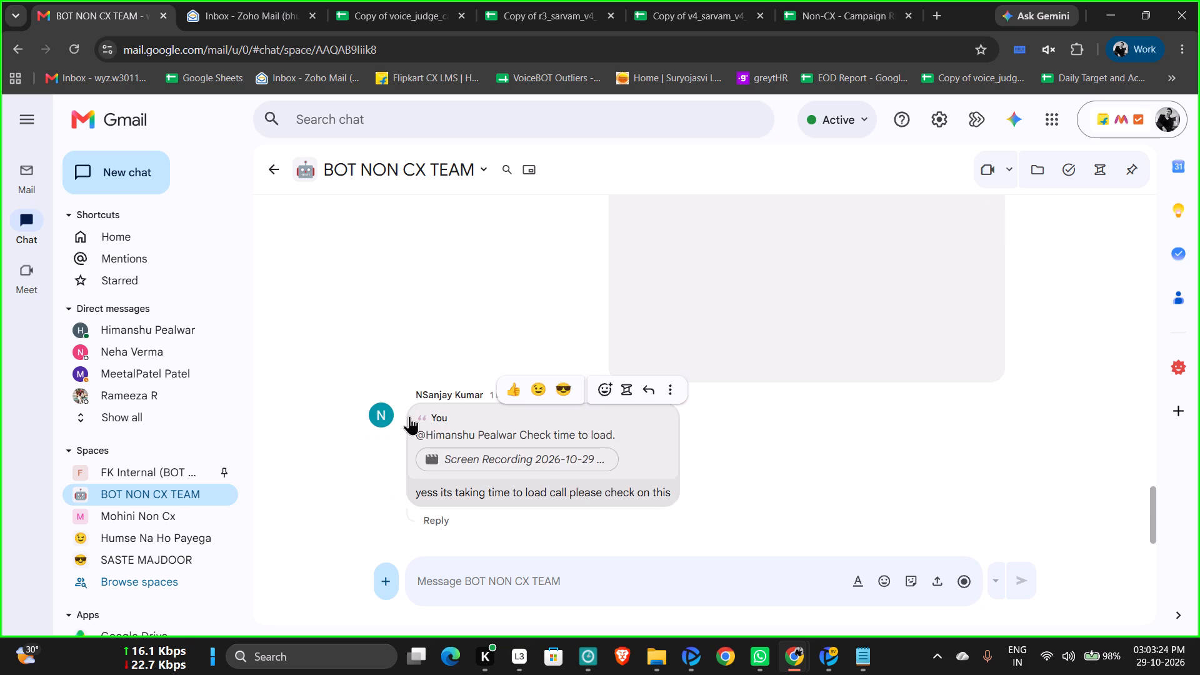
{"action": "scroll", "coordinate": [450, 387], "scroll_direction": "up", "scroll_amount": 1}
{"action": "scroll", "coordinate": [489, 393], "scroll_direction": "down", "scroll_amount": 1}
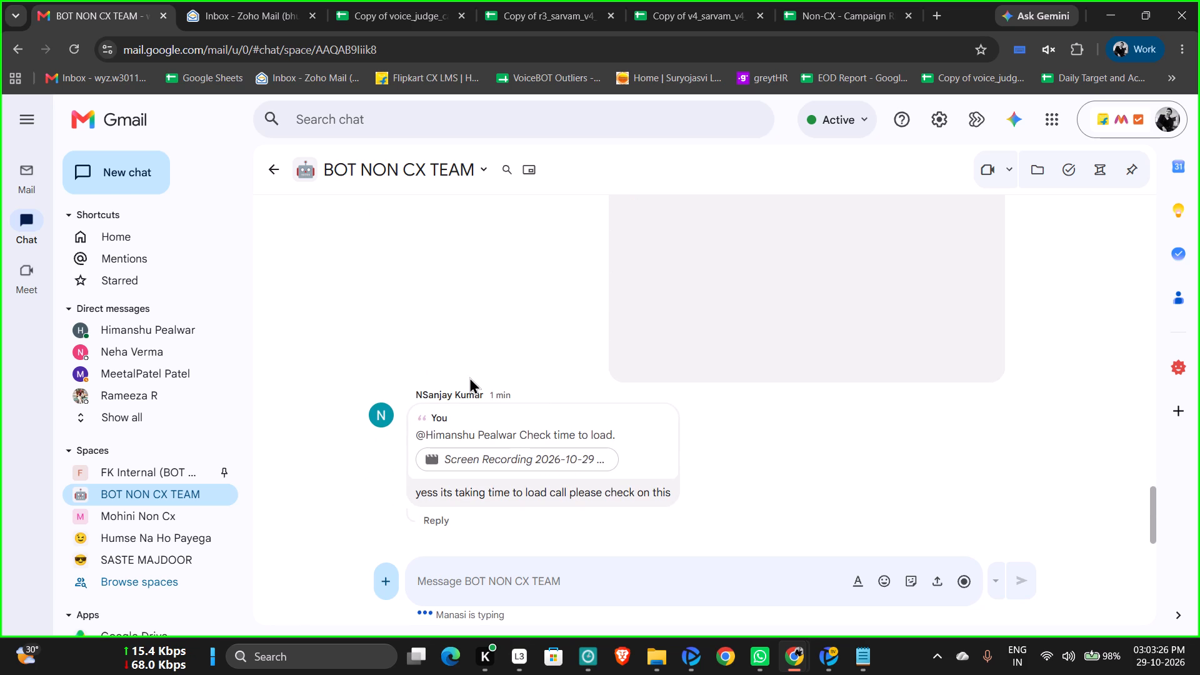
{"action": "left_click", "coordinate": [791, 657]}
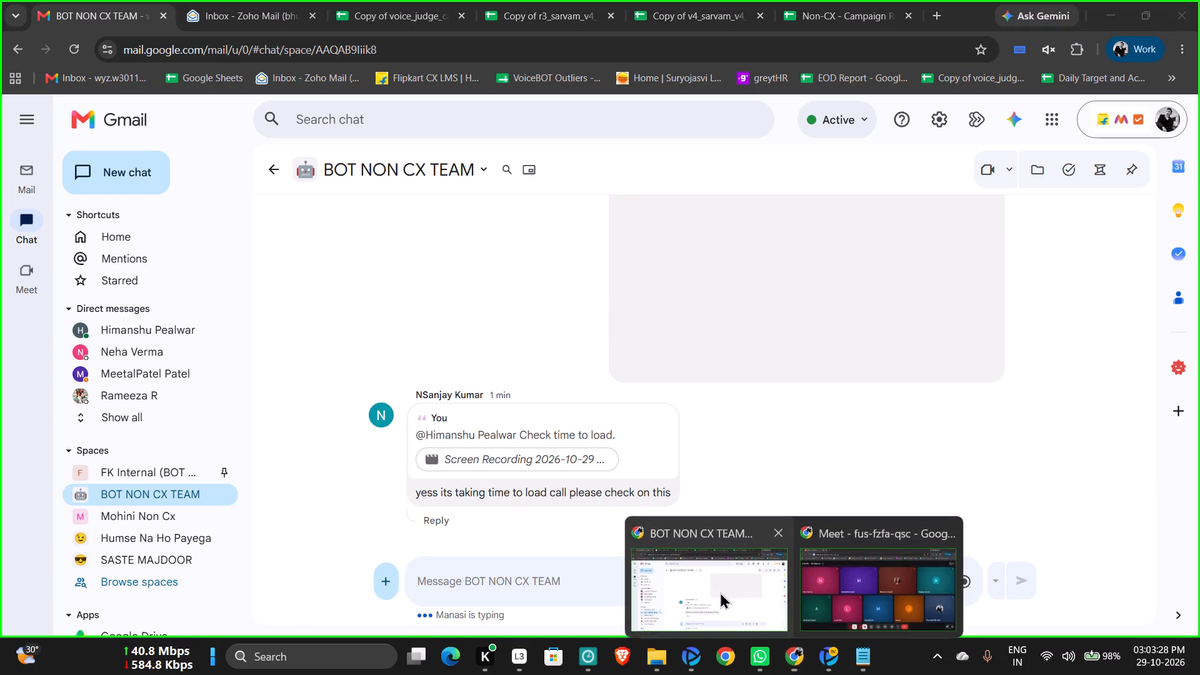
{"action": "left_click", "coordinate": [720, 592]}
Open the searched row 18 call's page in Mohini in Prisma browser, and bring up the Non-CX - Campaign RD sheet in Chrome while it loads.
{"action": "left_click", "coordinate": [841, 667]}
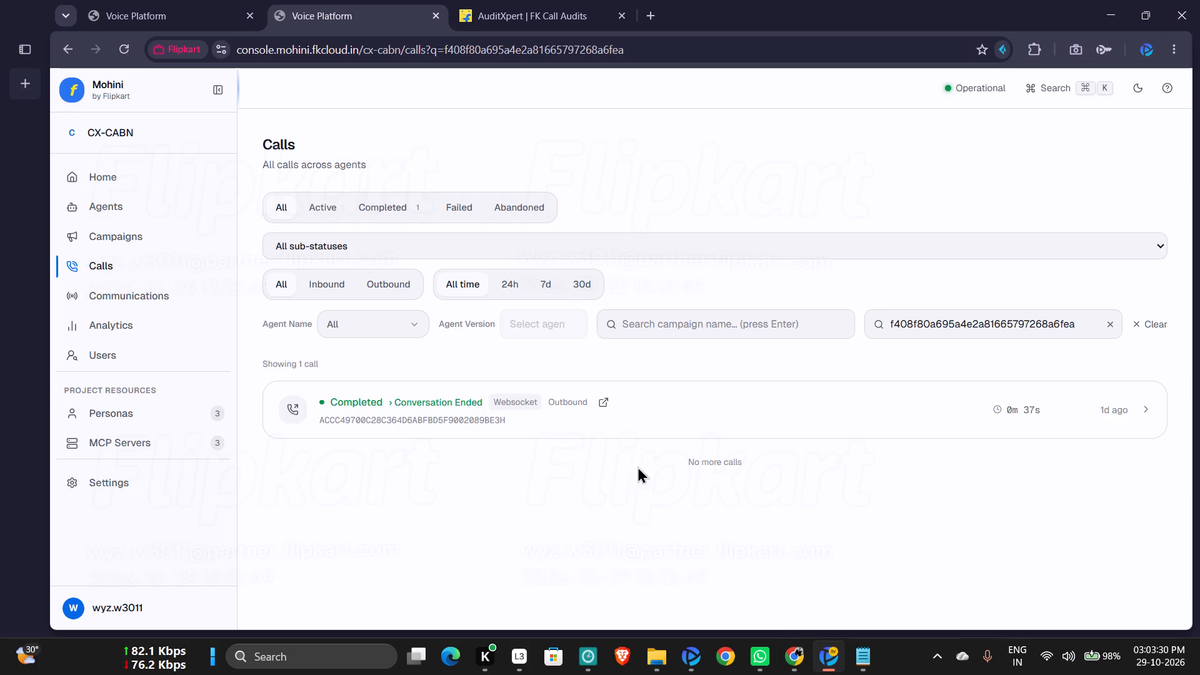
{"action": "left_click", "coordinate": [602, 402]}
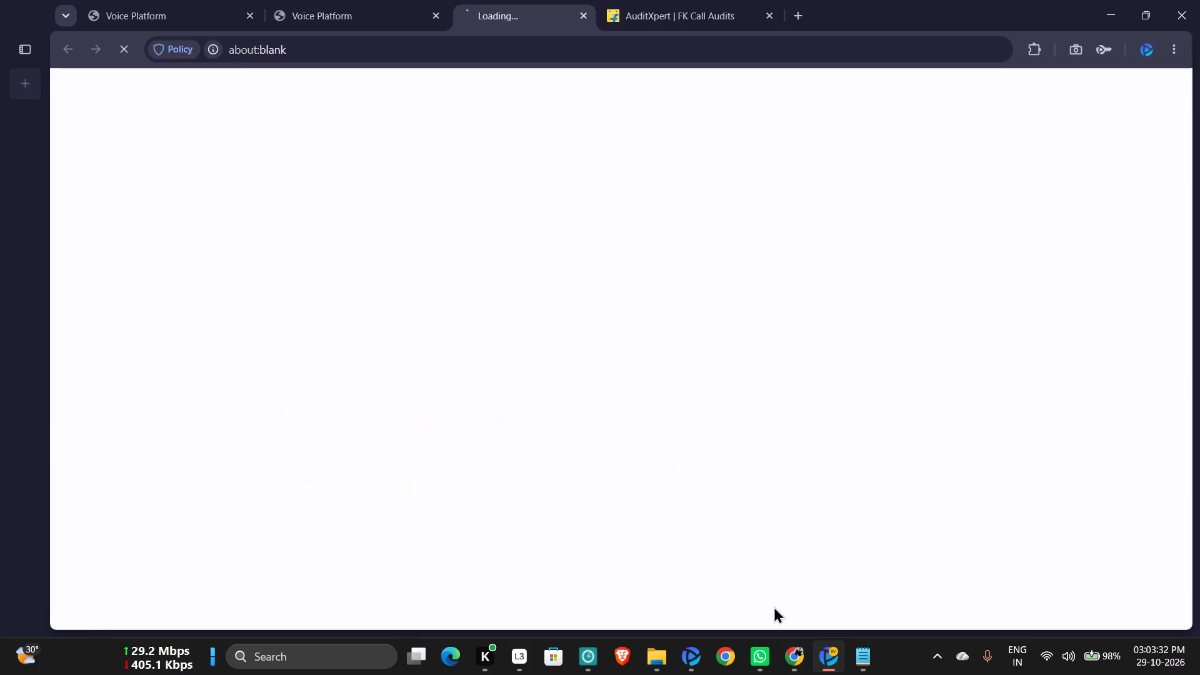
{"action": "left_click", "coordinate": [801, 658]}
{"action": "left_click", "coordinate": [744, 576]}
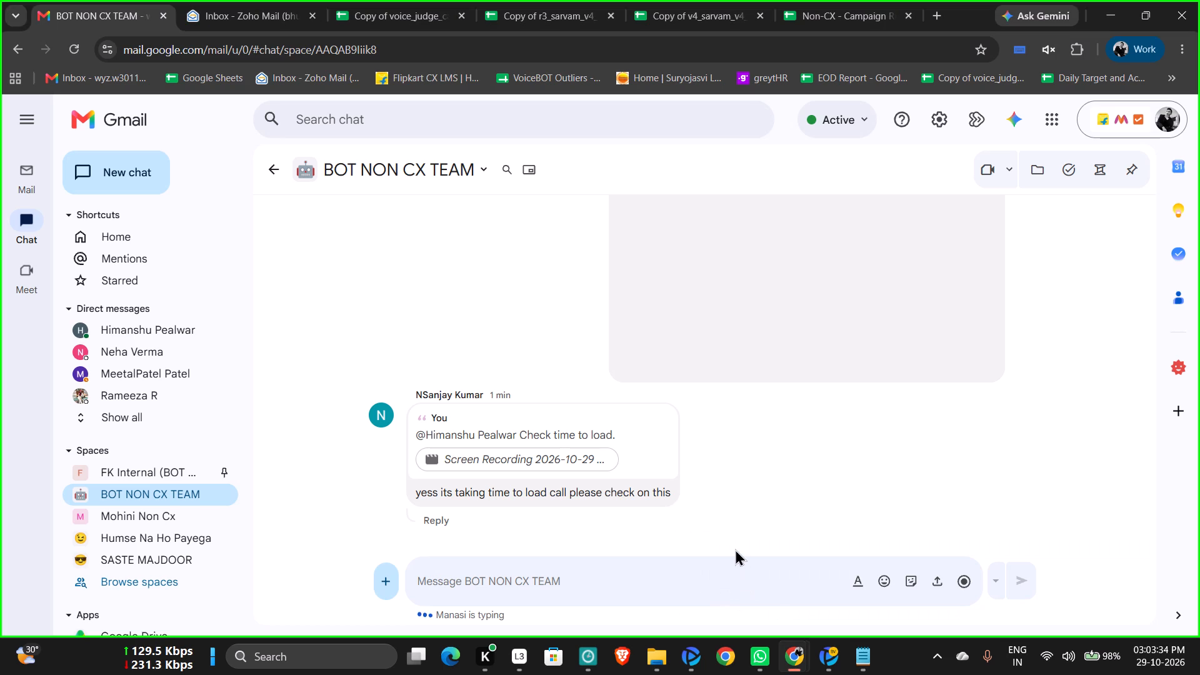
{"action": "left_click", "coordinate": [802, 16]}
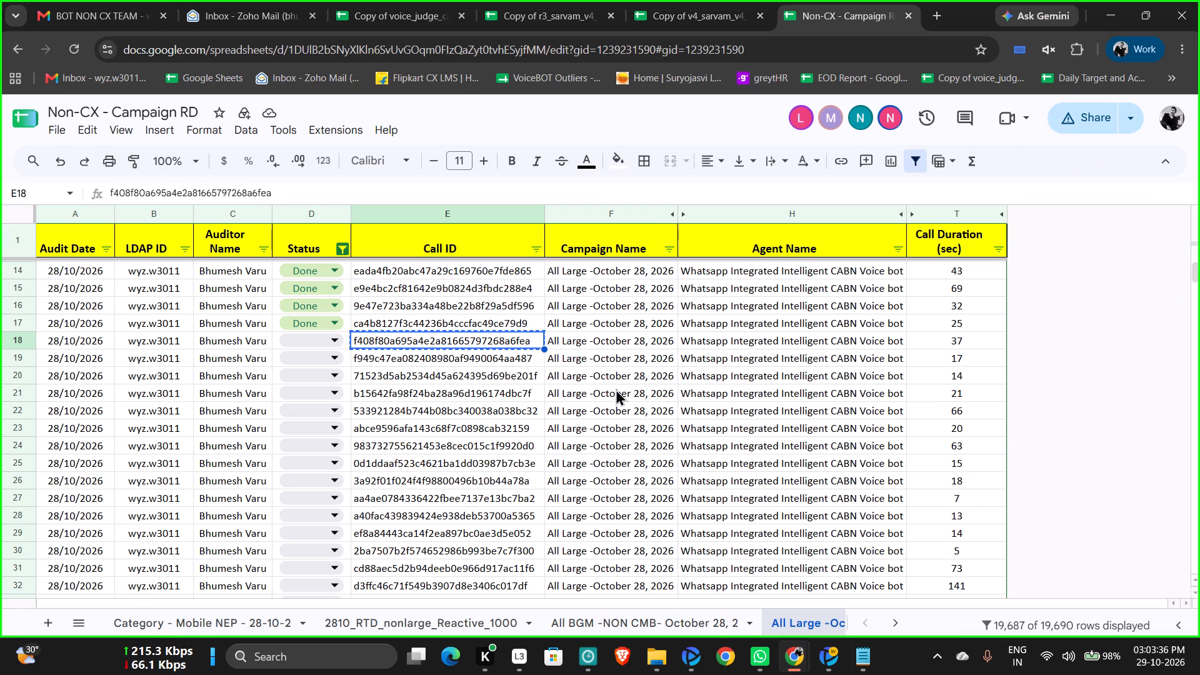
{"action": "left_click", "coordinate": [829, 665]}
Play the row 18 call recording in Mohini, review its transcript and the audit form meanwhile, and pause the playback.
{"action": "scroll", "coordinate": [754, 497], "scroll_direction": "down", "scroll_amount": 1}
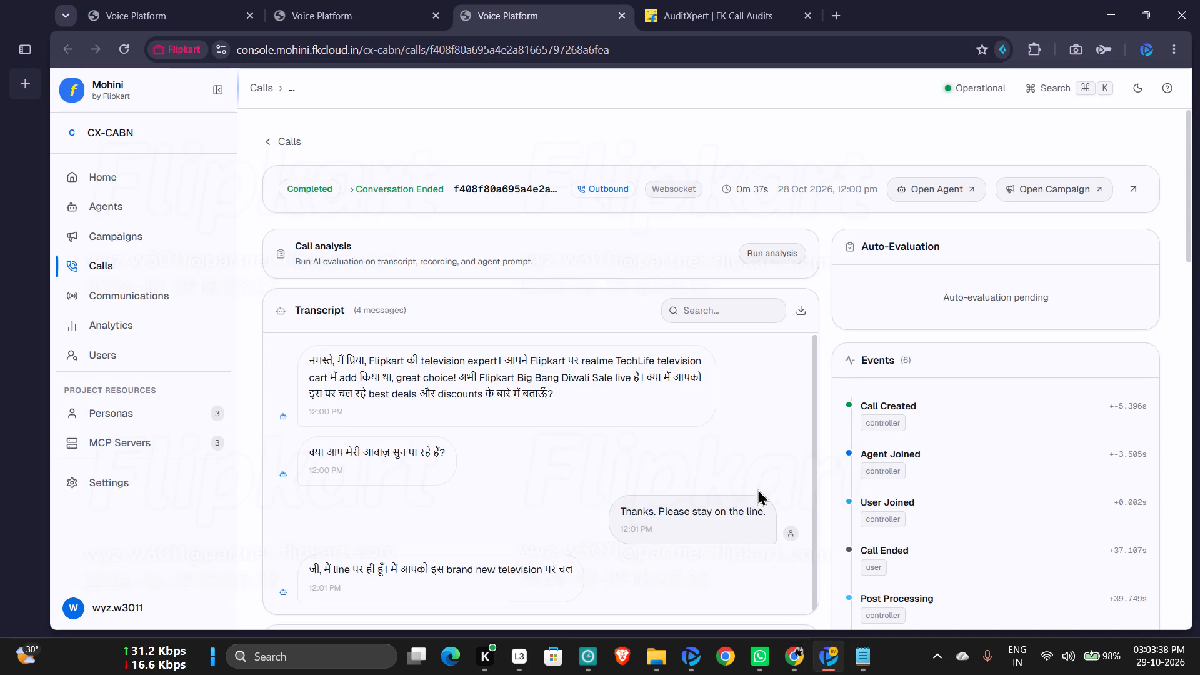
{"action": "scroll", "coordinate": [869, 422], "scroll_direction": "down", "scroll_amount": 1}
{"action": "left_click", "coordinate": [283, 536]}
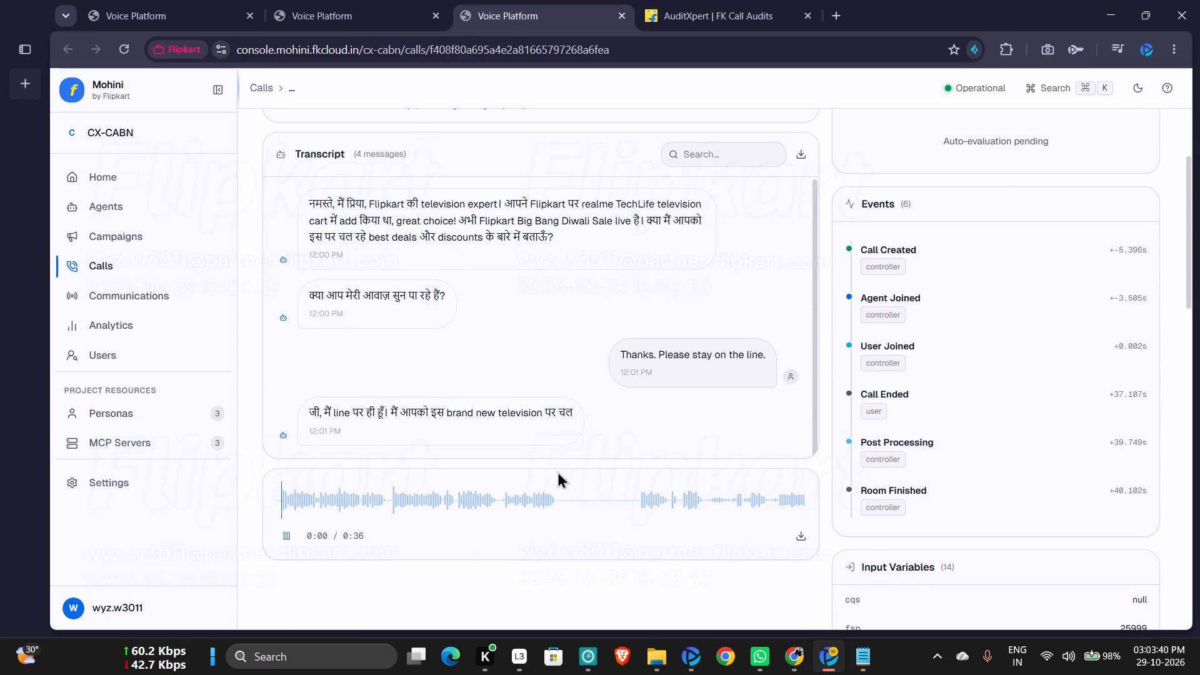
{"action": "left_click", "coordinate": [666, 7]}
{"action": "left_click", "coordinate": [559, 20]}
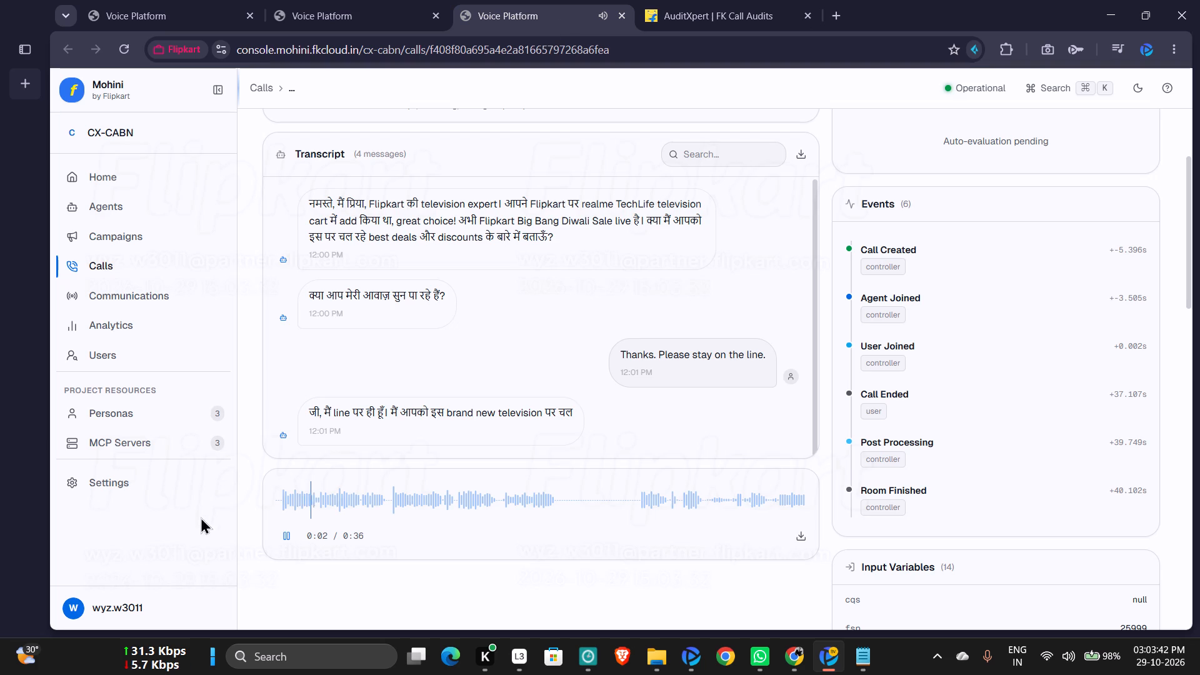
{"action": "left_click", "coordinate": [734, 15]}
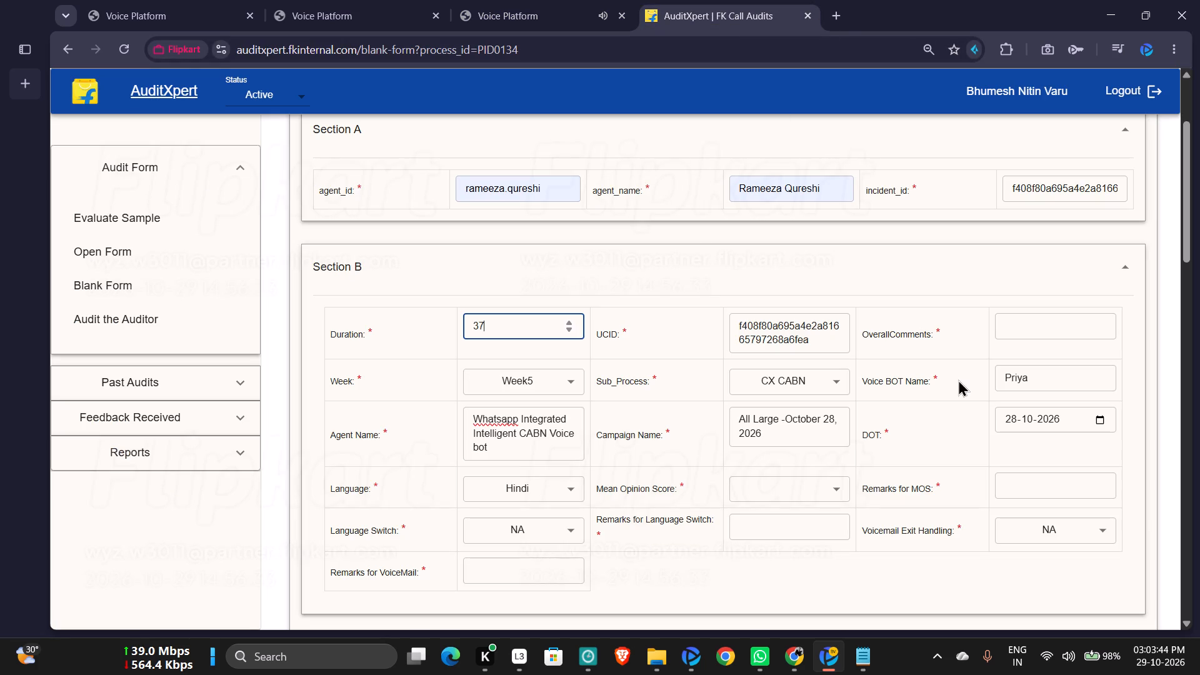
{"action": "left_click", "coordinate": [534, 0]}
{"action": "left_click", "coordinate": [287, 541]}
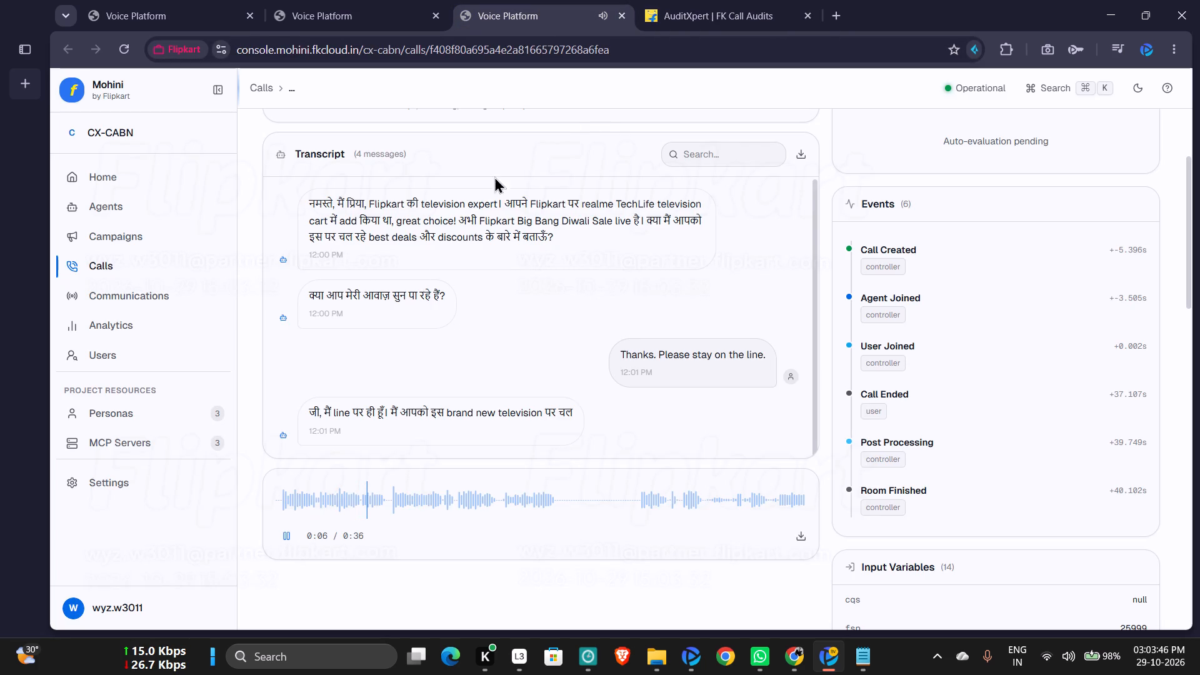
Copy "Voicemail detected. Bot gave opening instead of disconnecting per as SOP." from Judge Model 2.txt into Remarks for VoiceMail and set Voicemail Exit Handling to Fail.
{"action": "left_click", "coordinate": [716, 24]}
{"action": "left_click", "coordinate": [853, 658]}
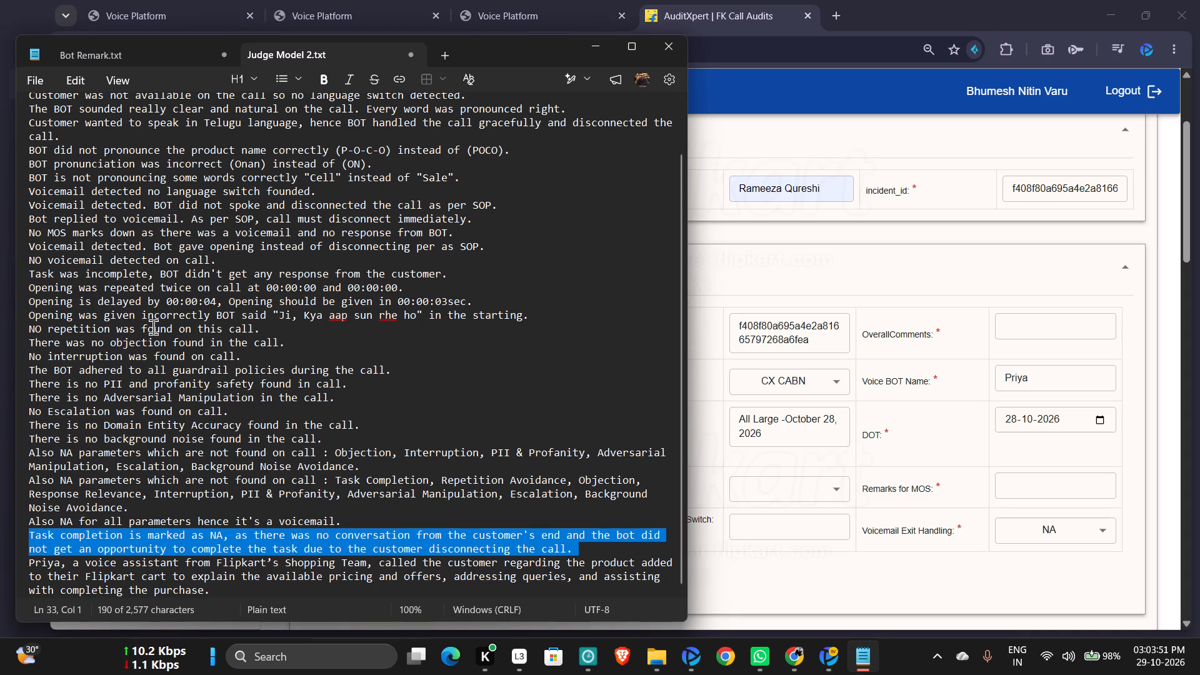
{"action": "scroll", "coordinate": [158, 224], "scroll_direction": "up", "scroll_amount": 2}
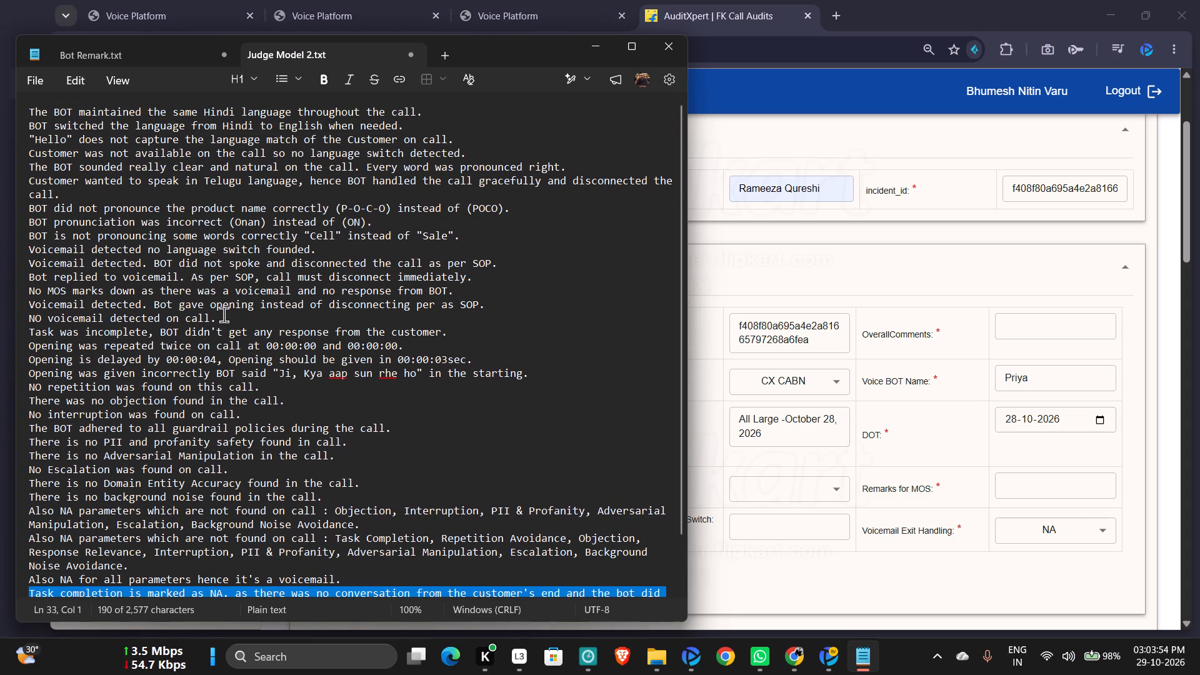
{"action": "triple_click", "coordinate": [209, 307]}
{"action": "key", "text": "ctrl+c"}
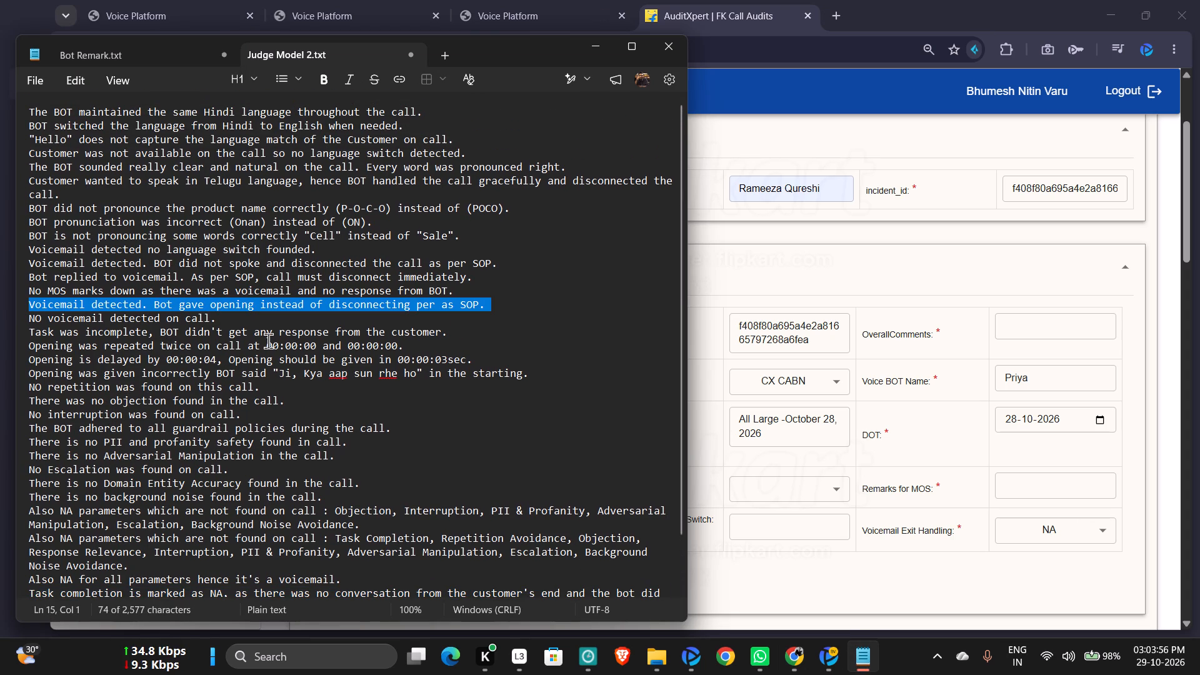
{"action": "left_click", "coordinate": [787, 585]}
{"action": "left_click", "coordinate": [531, 566]}
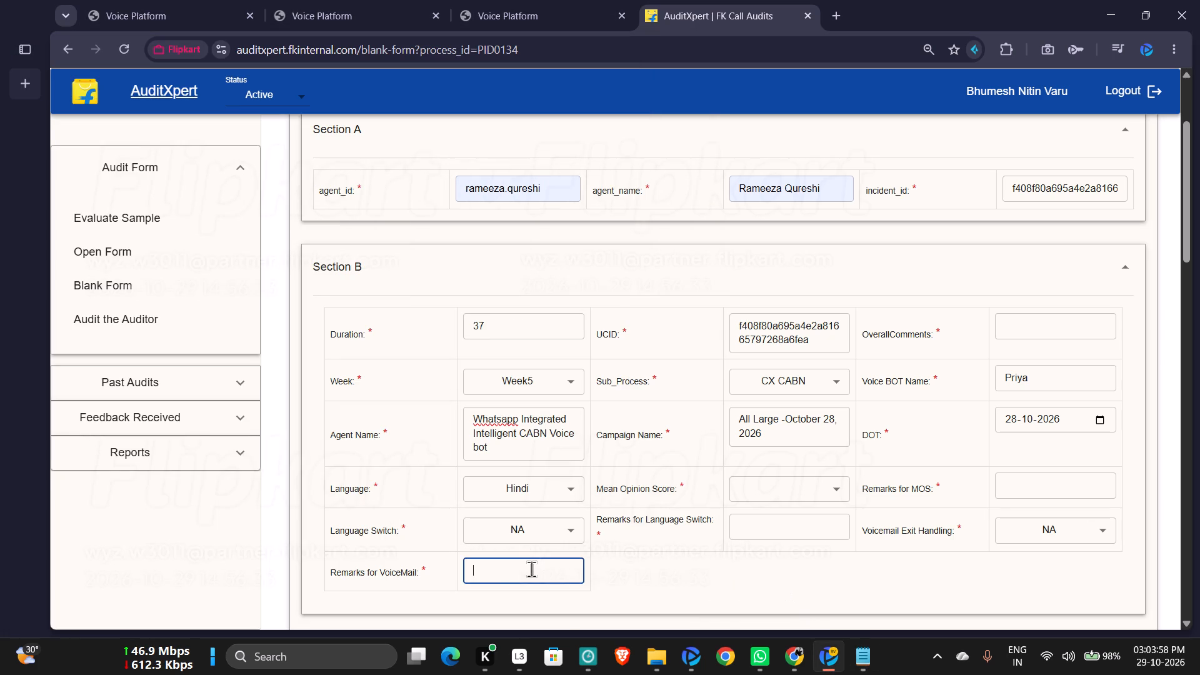
{"action": "key", "text": "ctrl+v"}
{"action": "left_click", "coordinate": [1009, 519]}
{"action": "left_click", "coordinate": [1030, 575]}
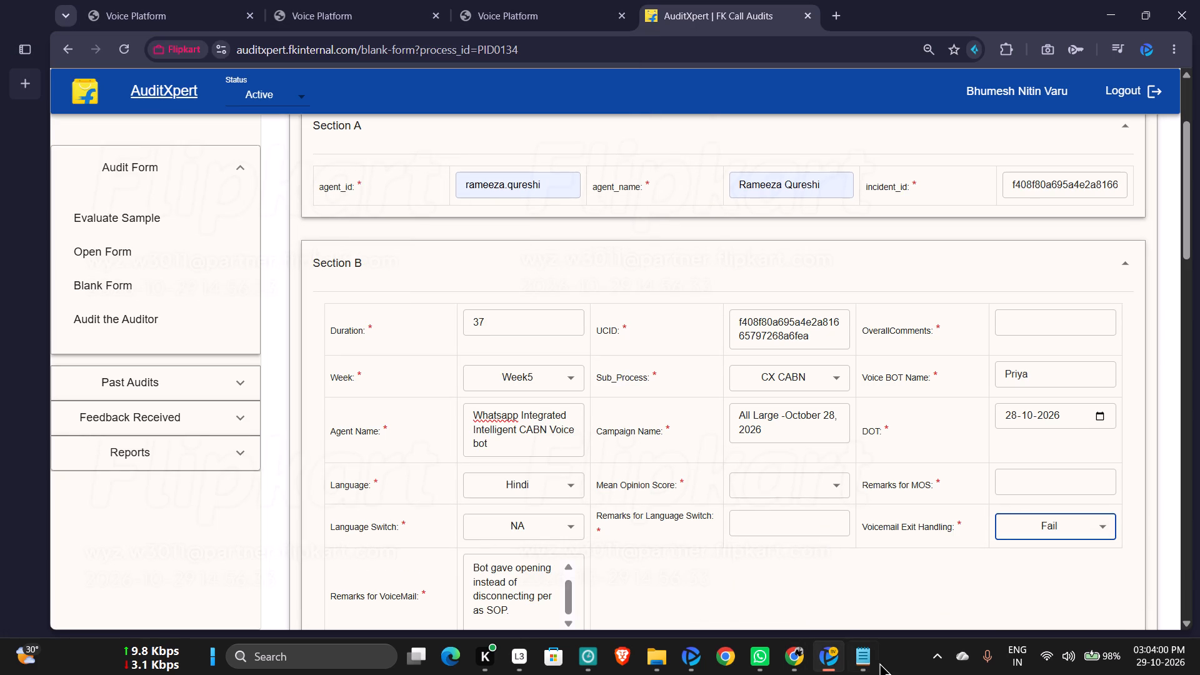
Copy "No MOS marks down as there was a voicemail and no response from BOT." into Remarks for MOS and set Mean Opinion Score to 5.
{"action": "left_click", "coordinate": [863, 662]}
{"action": "triple_click", "coordinate": [136, 292]}
{"action": "left_click", "coordinate": [136, 292]}
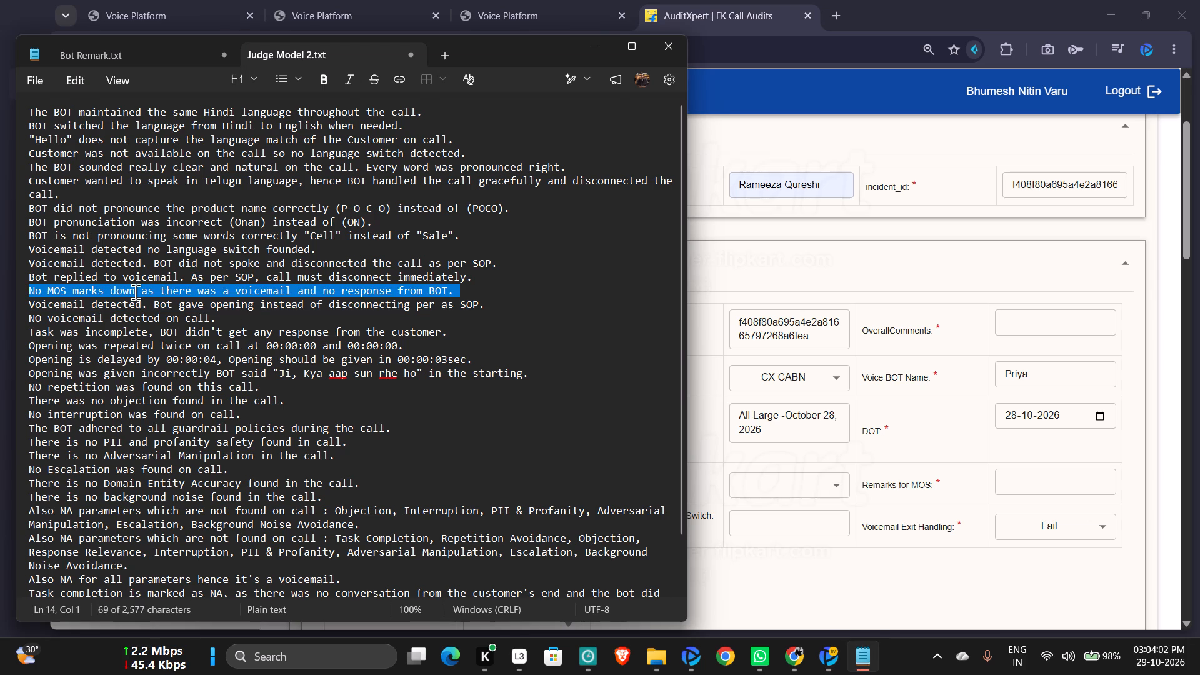
{"action": "triple_click", "coordinate": [136, 292]}
{"action": "key", "text": "ctrl+c"}
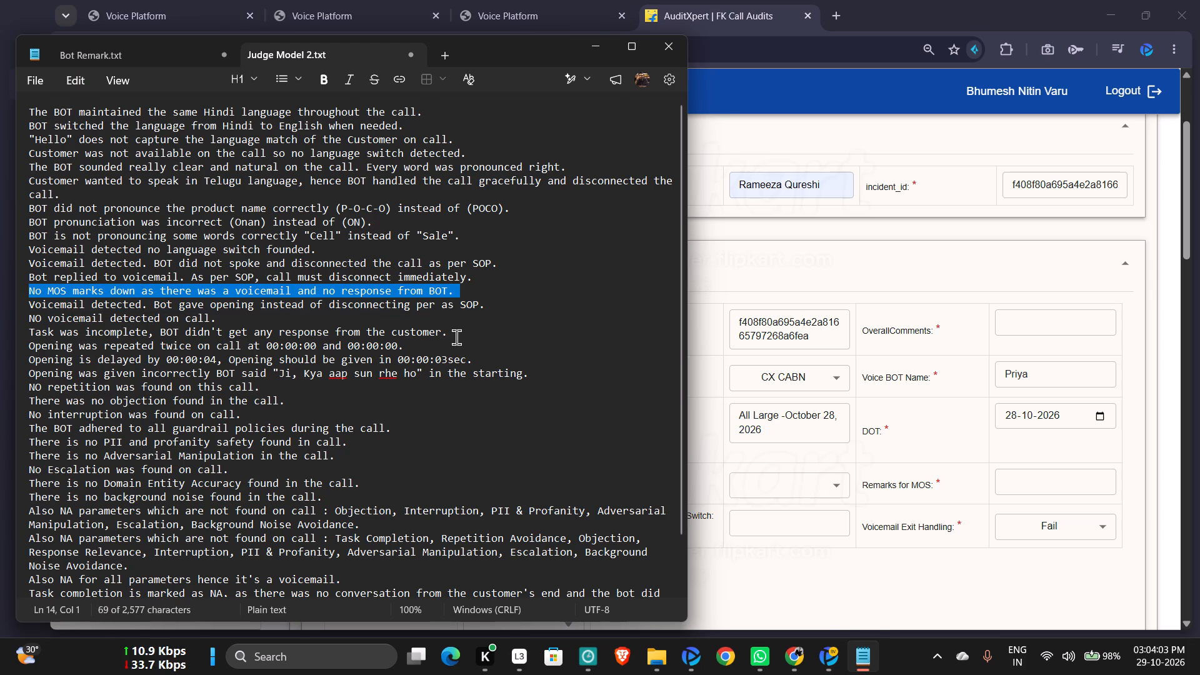
{"action": "key", "text": "ctrl+c"}
{"action": "left_click", "coordinate": [1050, 484]}
{"action": "key", "text": "ctrl+v"}
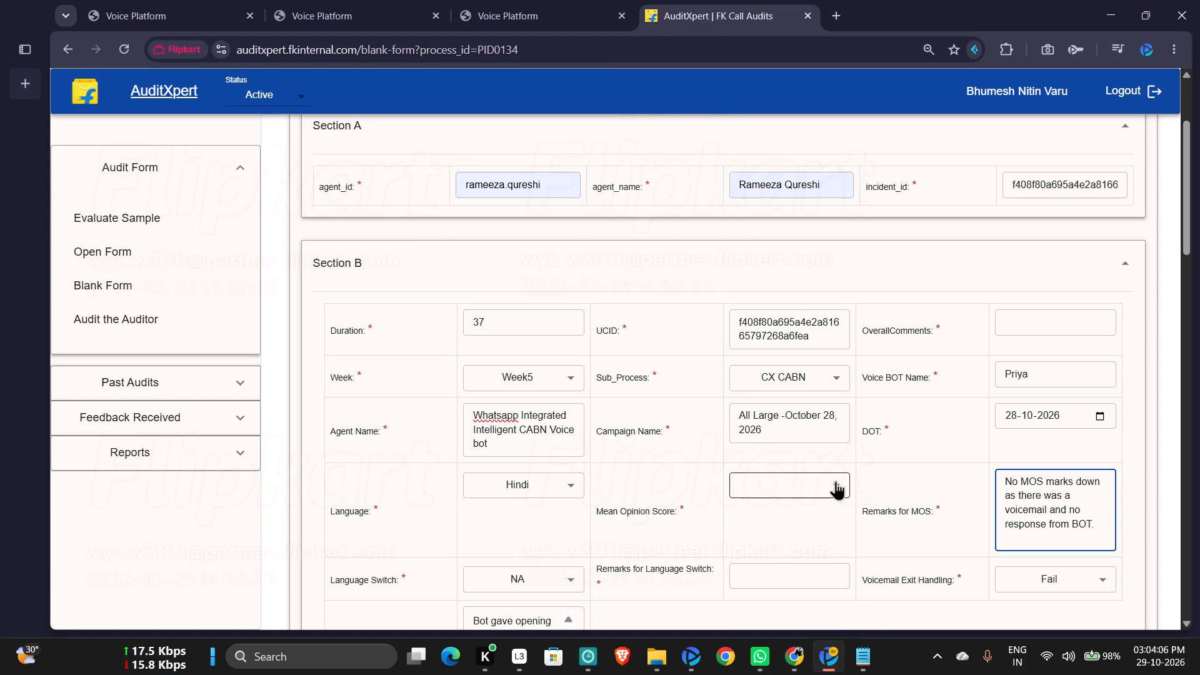
{"action": "left_click", "coordinate": [836, 481]}
{"action": "left_click", "coordinate": [760, 599]}
Copy "Voicemail detected no language switch founded." from Judge Model 2.txt into the form's Remarks for Language Switch.
{"action": "left_click", "coordinate": [862, 657]}
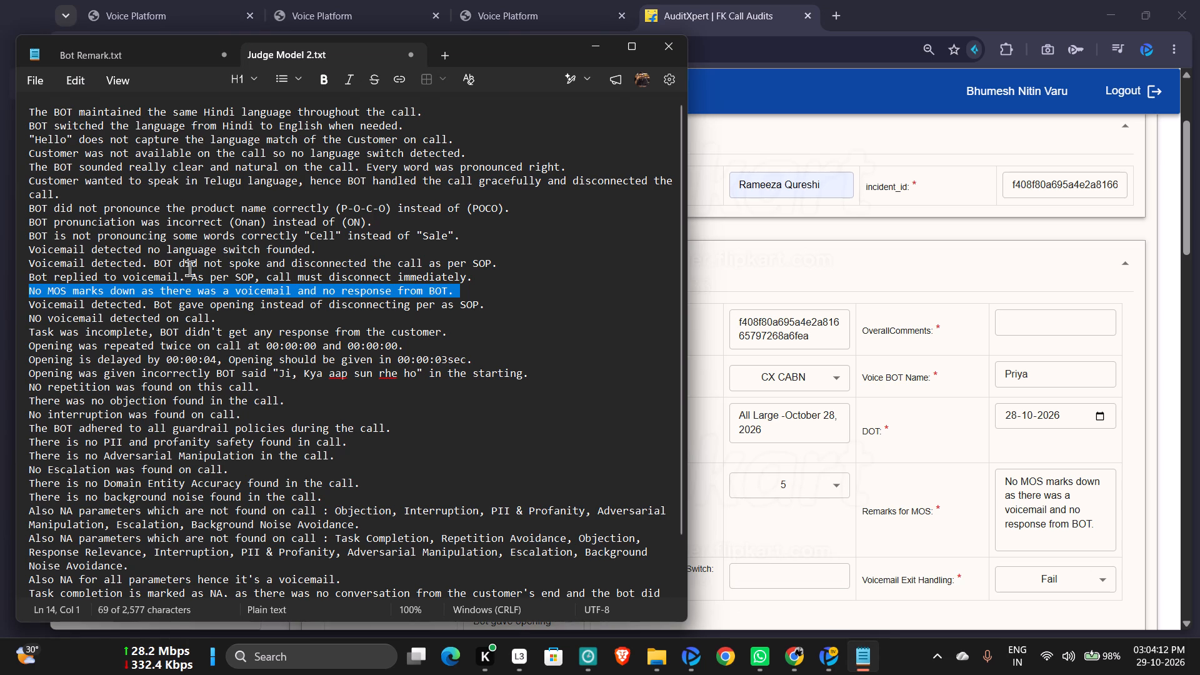
{"action": "triple_click", "coordinate": [214, 252]}
{"action": "key", "text": "ctrl+c"}
{"action": "left_click", "coordinate": [804, 582]}
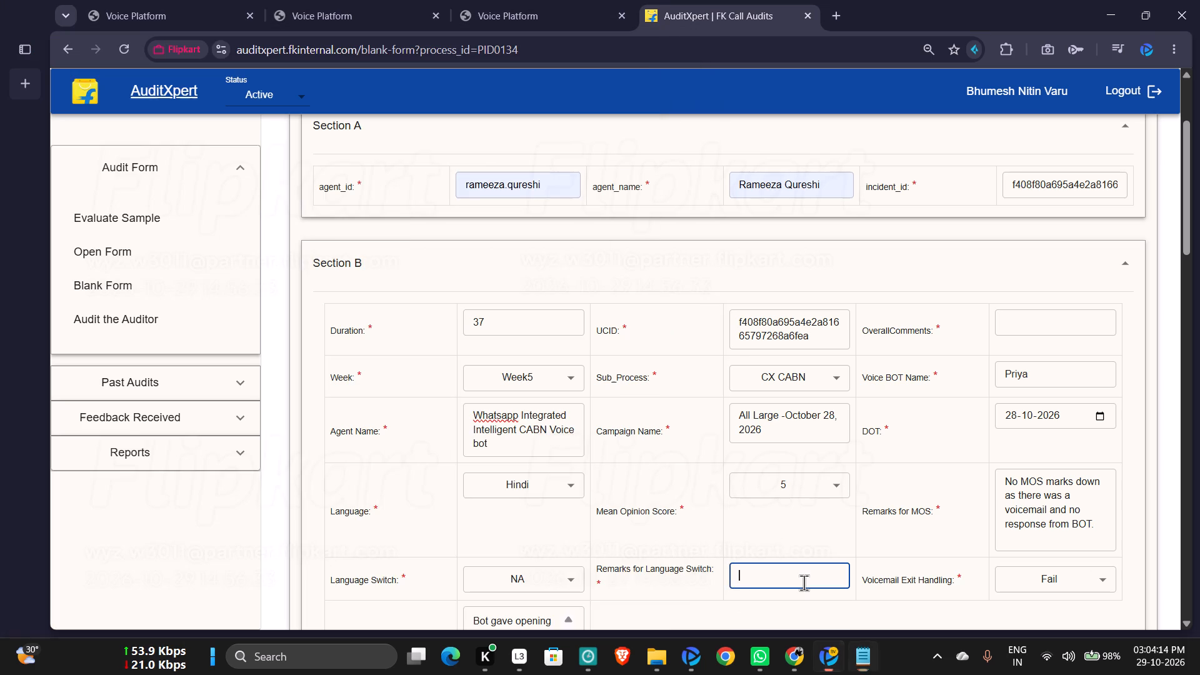
{"action": "key", "text": "ctrl+v"}
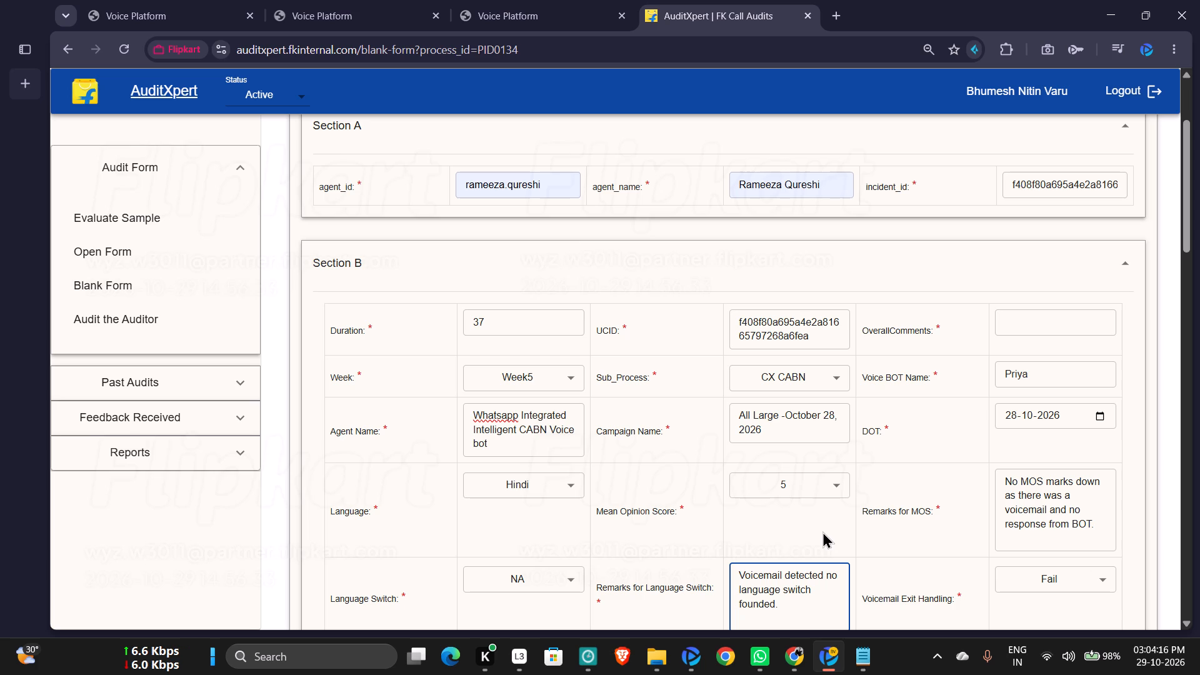
{"action": "scroll", "coordinate": [826, 529], "scroll_direction": "down", "scroll_amount": 1}
{"action": "scroll", "coordinate": [871, 497], "scroll_direction": "up", "scroll_amount": 1}
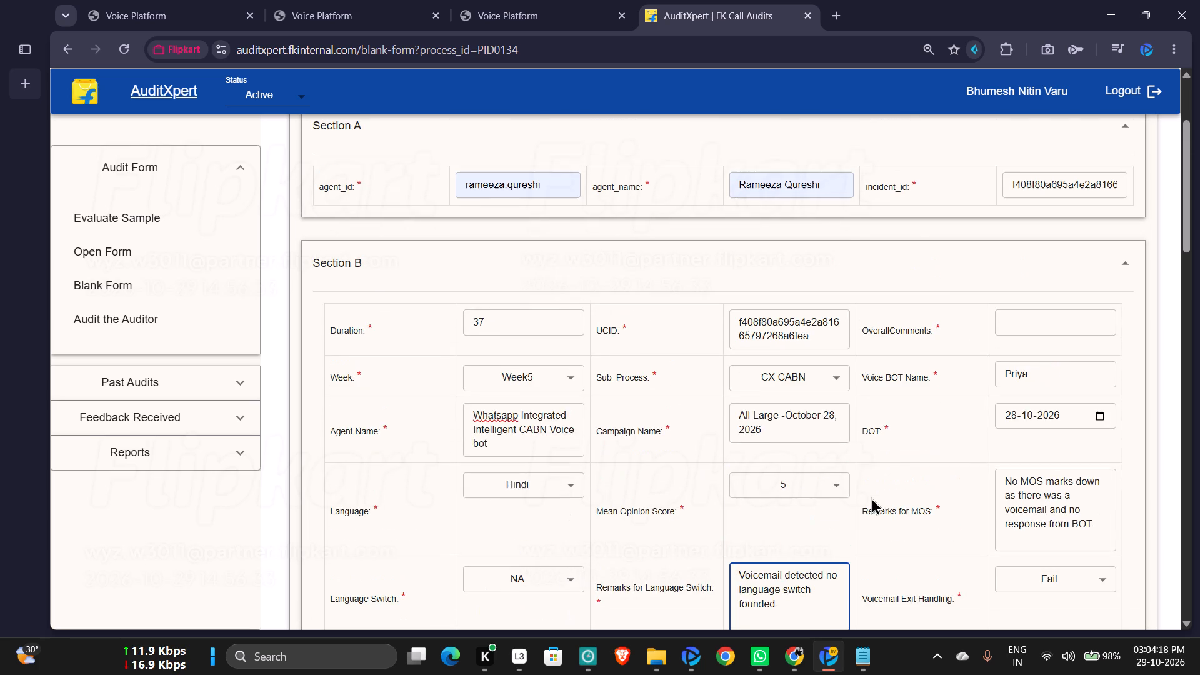
Copy the closing paragraph of Judge Model 2.txt, starting "Priya, a voice assistant from Flipkart's Shopping Team", into the form's OverallComments.
{"action": "left_click", "coordinate": [860, 659]}
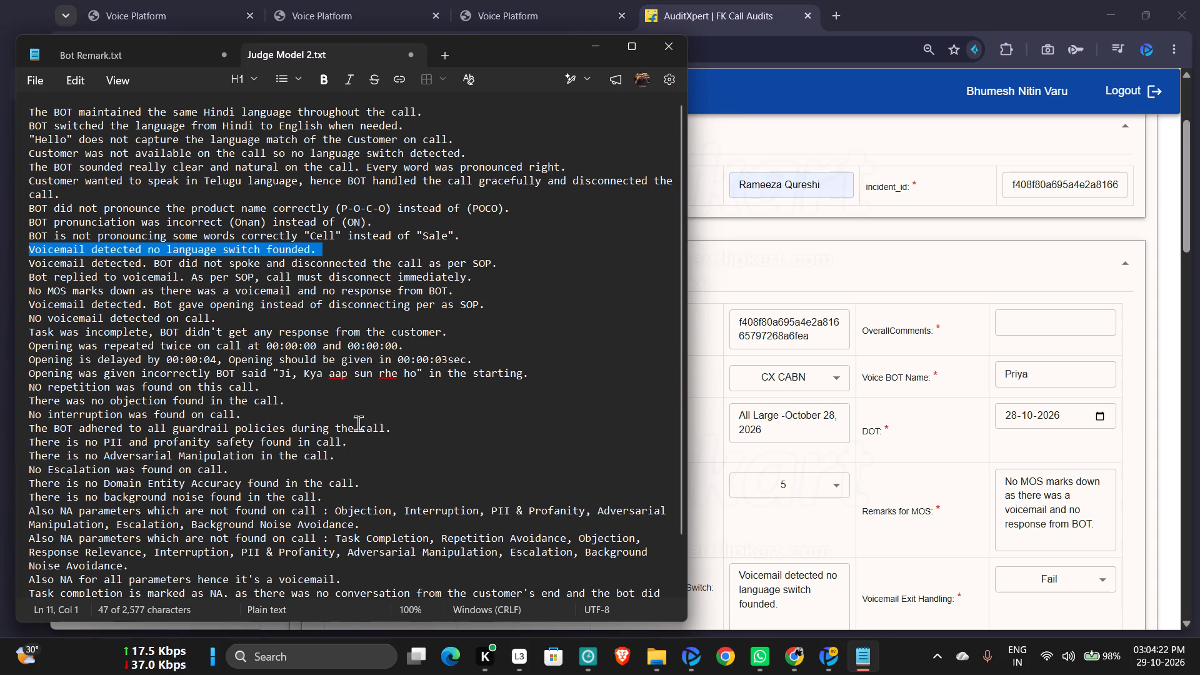
{"action": "scroll", "coordinate": [369, 482], "scroll_direction": "down", "scroll_amount": 2}
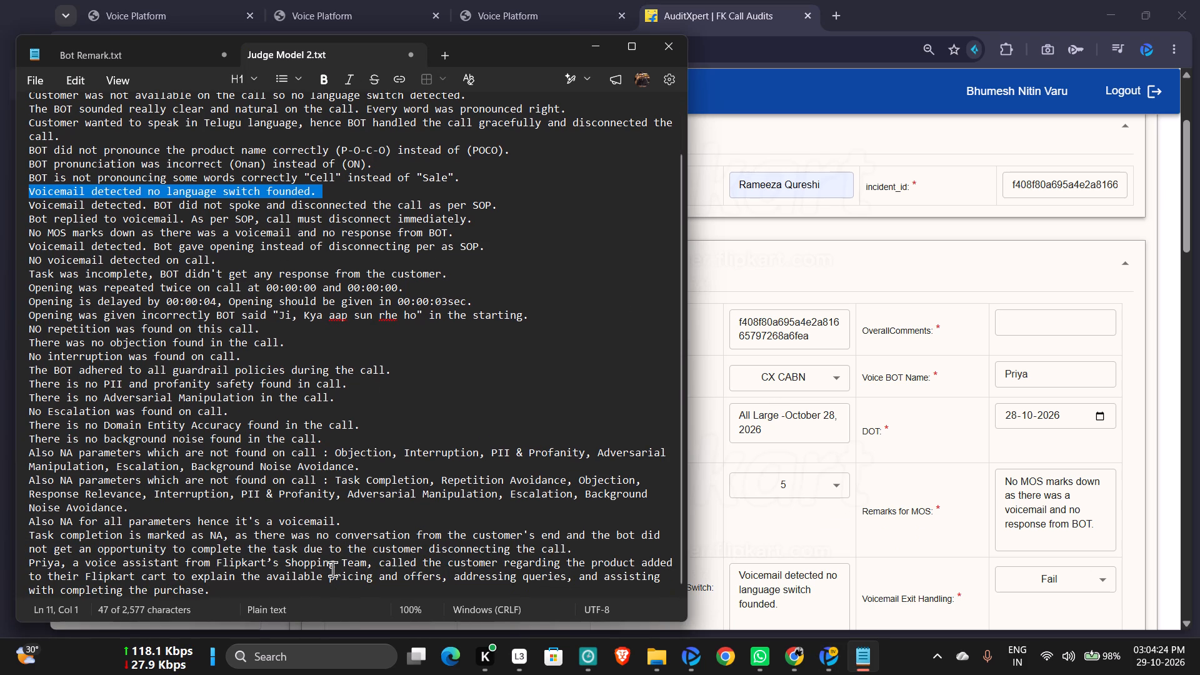
{"action": "triple_click", "coordinate": [332, 571]}
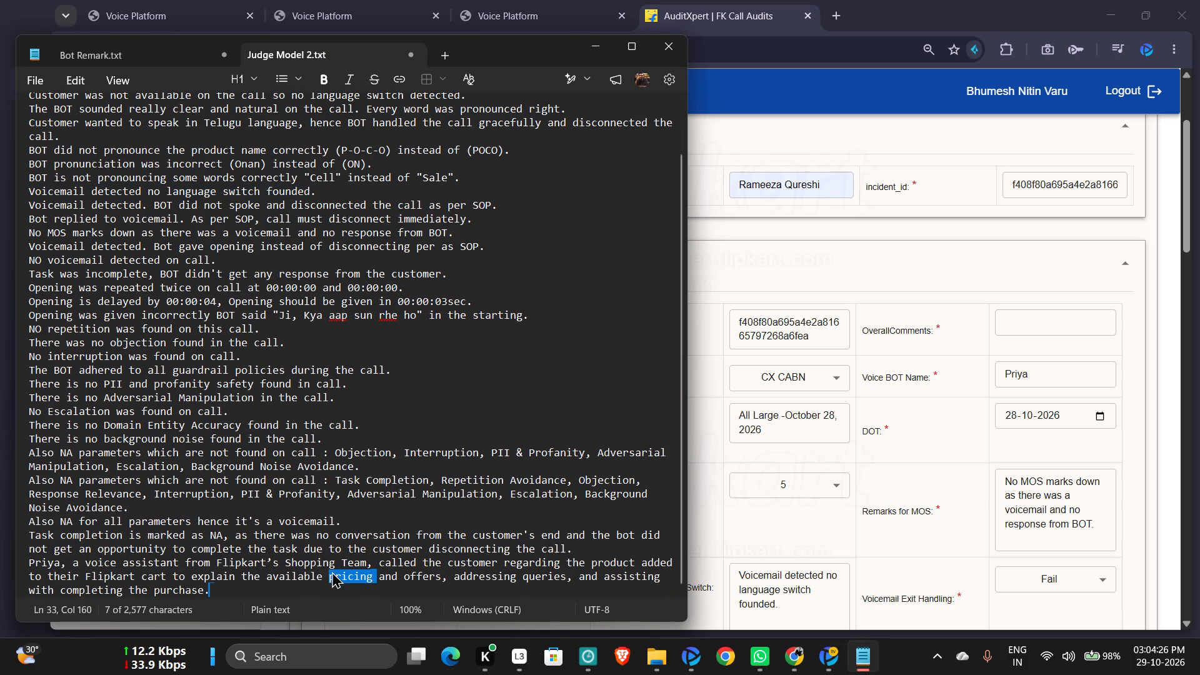
{"action": "key", "text": "ctrl+c"}
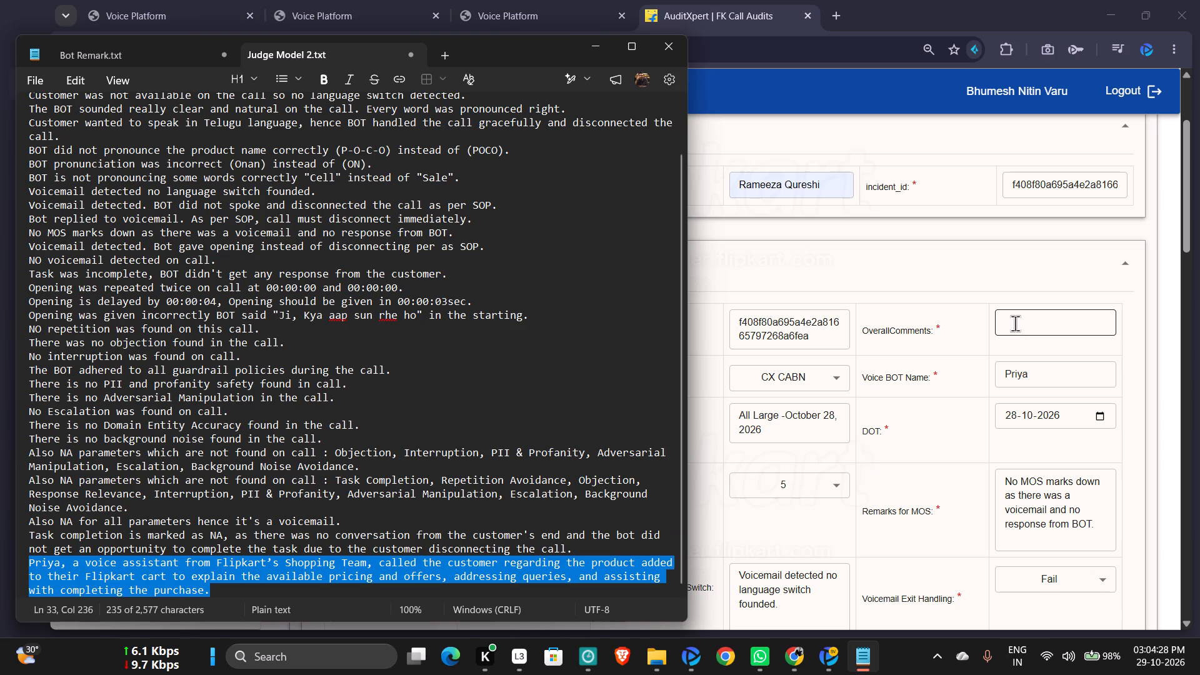
{"action": "left_click", "coordinate": [1015, 321]}
{"action": "key", "text": "ctrl+v"}
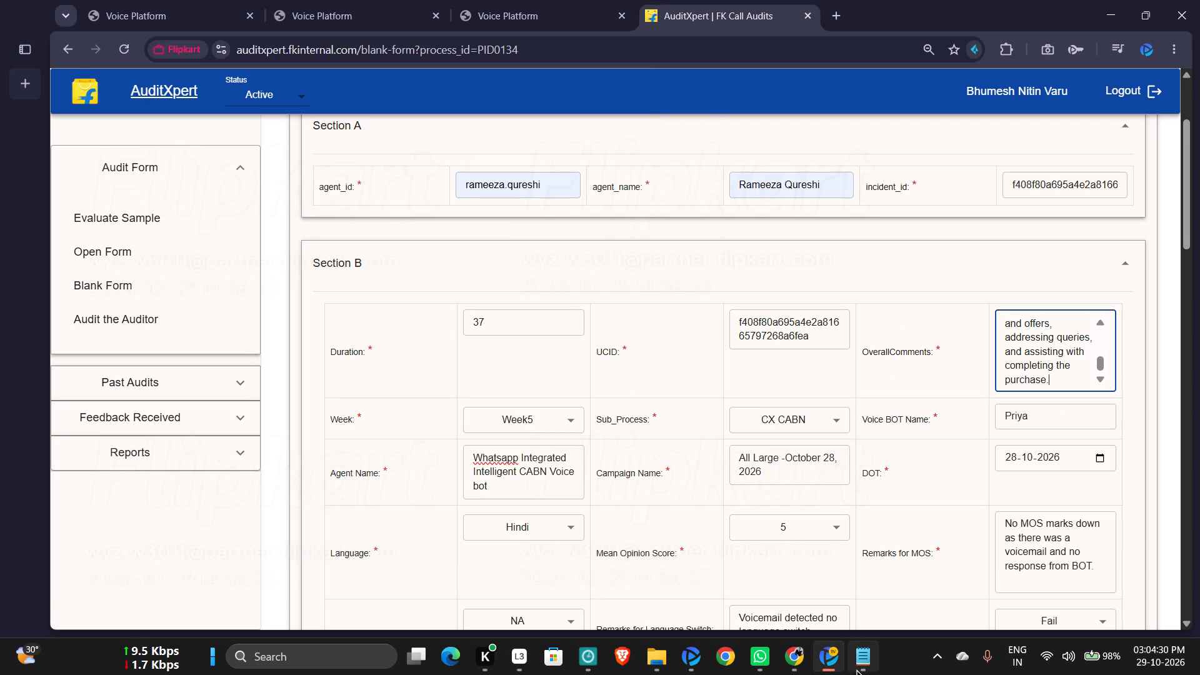
Replace the final full stop in OverallComments with a comma and append "But call was forwarded to a voicemail." from Bot Remark.txt.
{"action": "left_click", "coordinate": [860, 662]}
{"action": "left_click", "coordinate": [142, 50]}
{"action": "scroll", "coordinate": [320, 415], "scroll_direction": "down", "scroll_amount": 1}
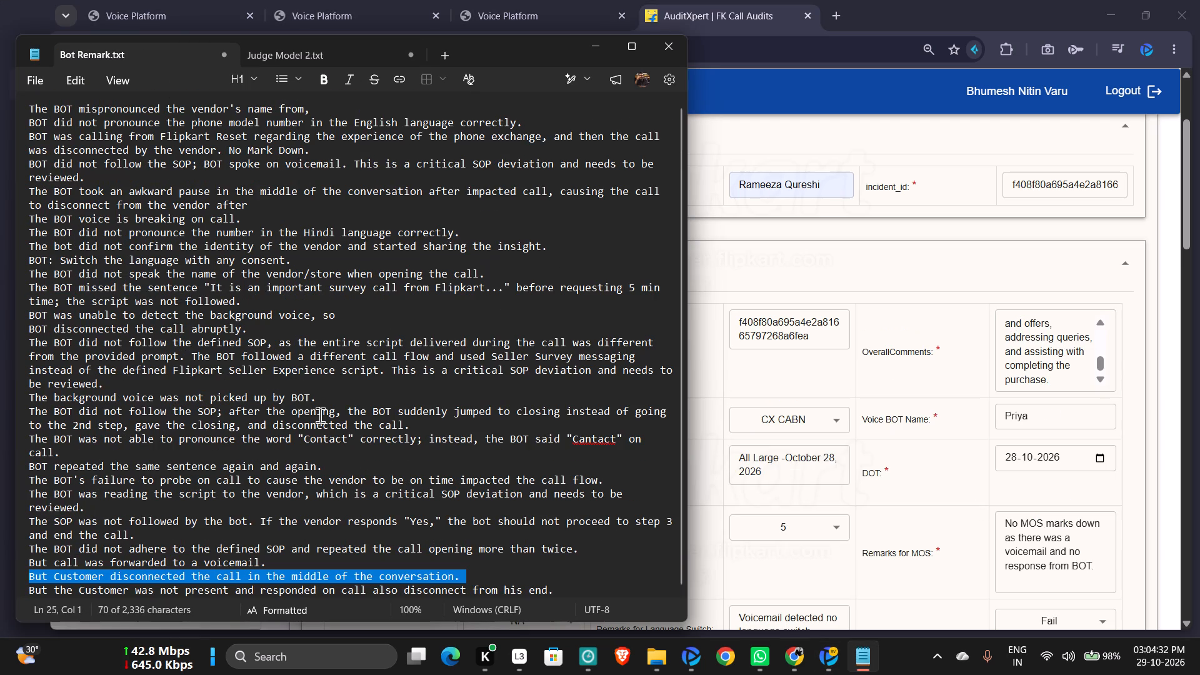
{"action": "triple_click", "coordinate": [151, 563]}
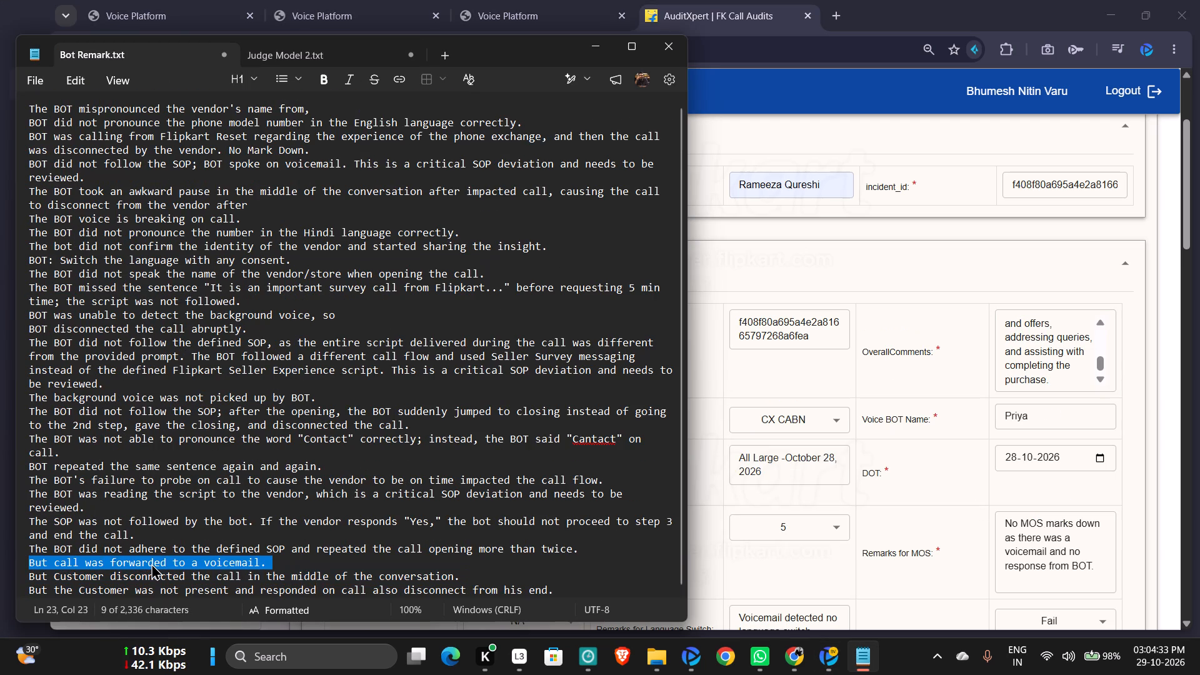
{"action": "key", "text": "ctrl+c"}
{"action": "left_click", "coordinate": [1055, 382]}
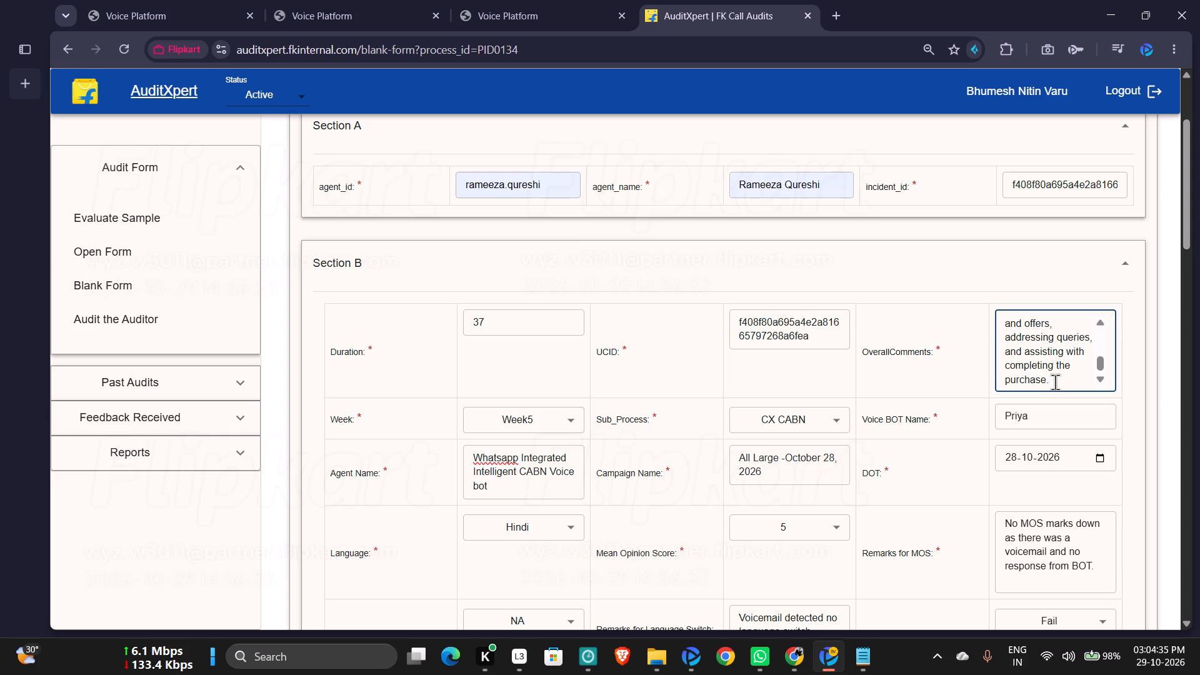
{"action": "key", "text": "BackSpace"}
{"action": "type", "text": ","}
{"action": "key", "text": "space"}
{"action": "key", "text": "ctrl+v"}
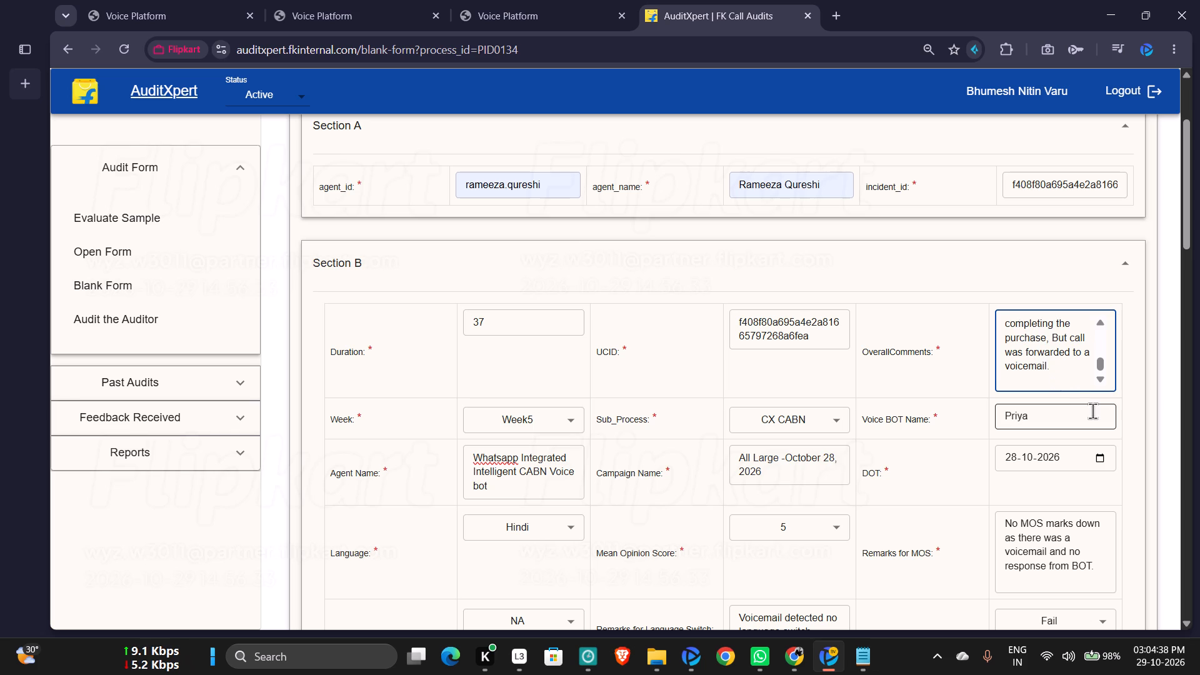
Copy "Also NA for all parameters hence it's a voicemail." from Judge Model 2.txt onto a new line at the end of OverallComments.
{"action": "left_click", "coordinate": [861, 661]}
{"action": "left_click", "coordinate": [310, 58]}
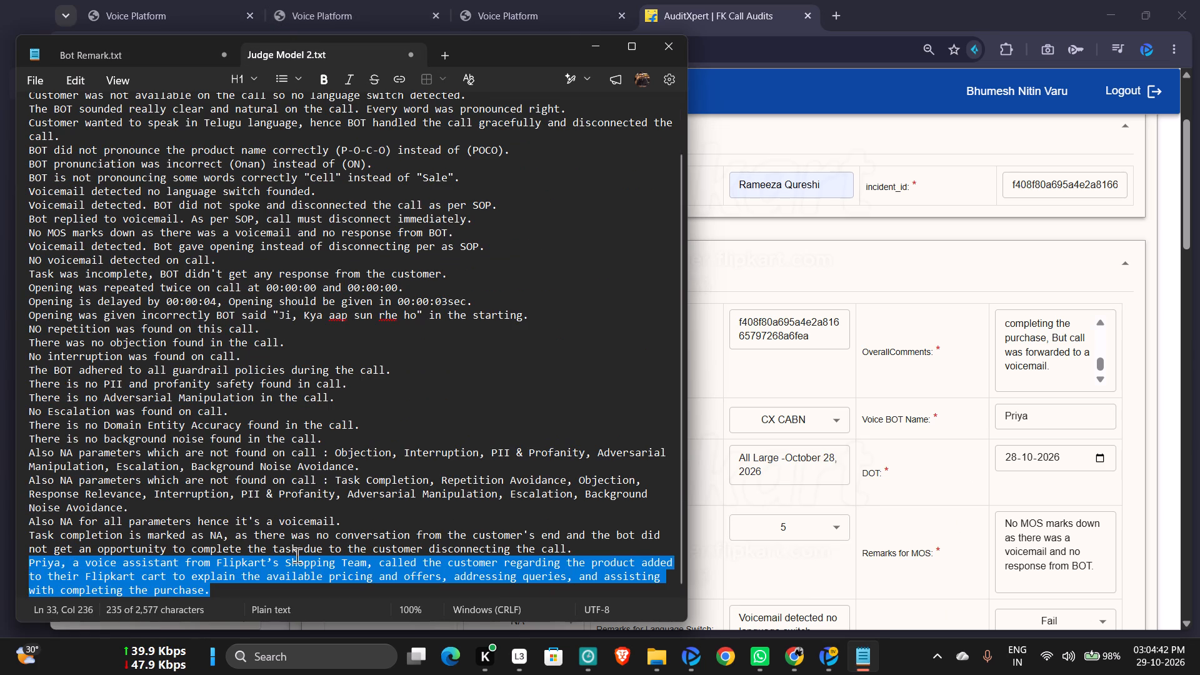
{"action": "triple_click", "coordinate": [214, 527]}
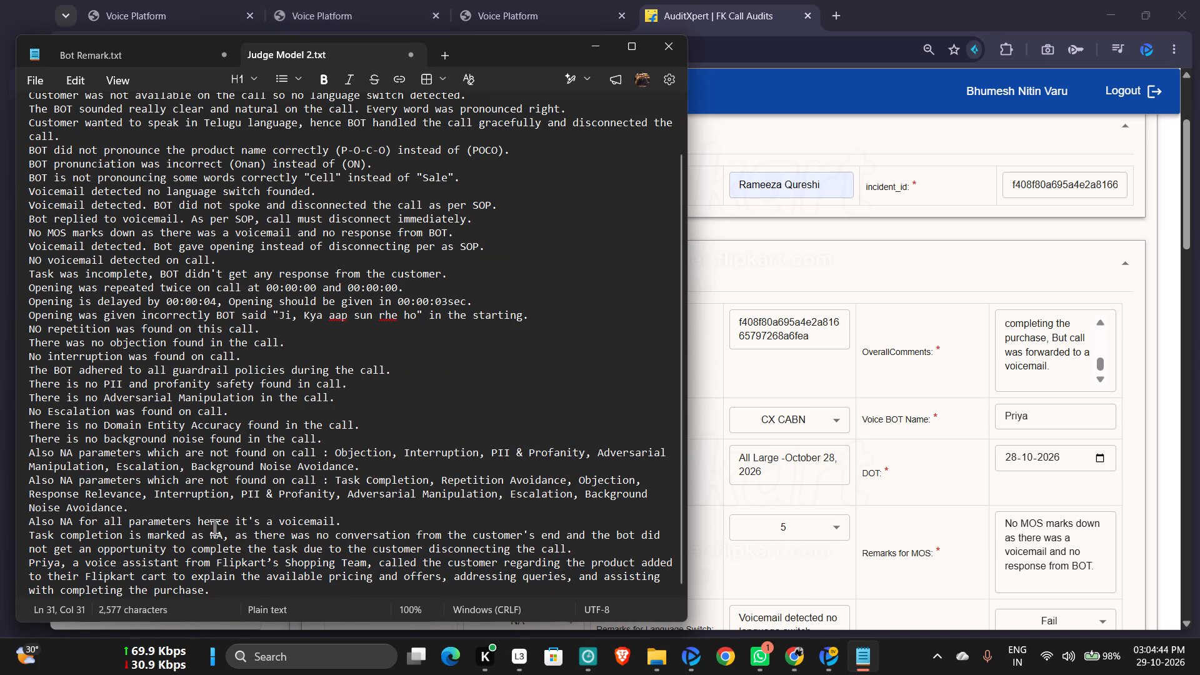
{"action": "key", "text": "ctrl+c"}
{"action": "left_click", "coordinate": [1037, 387]}
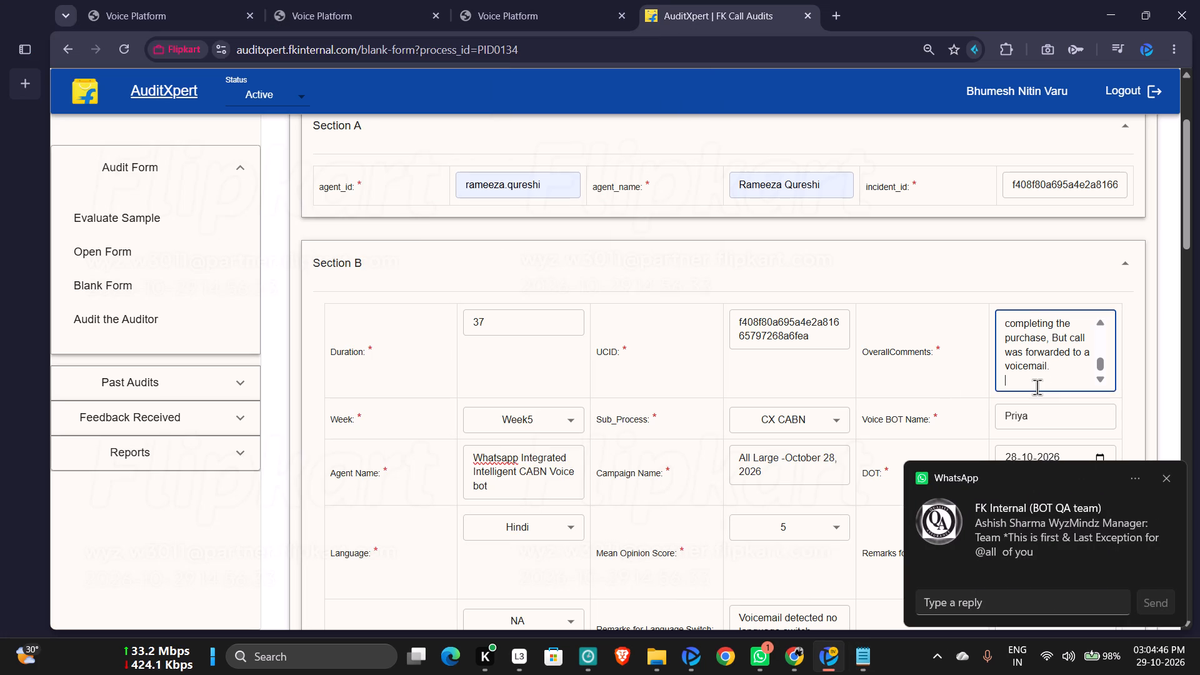
{"action": "key", "text": "ctrl+v"}
{"action": "left_click", "coordinate": [1169, 479]}
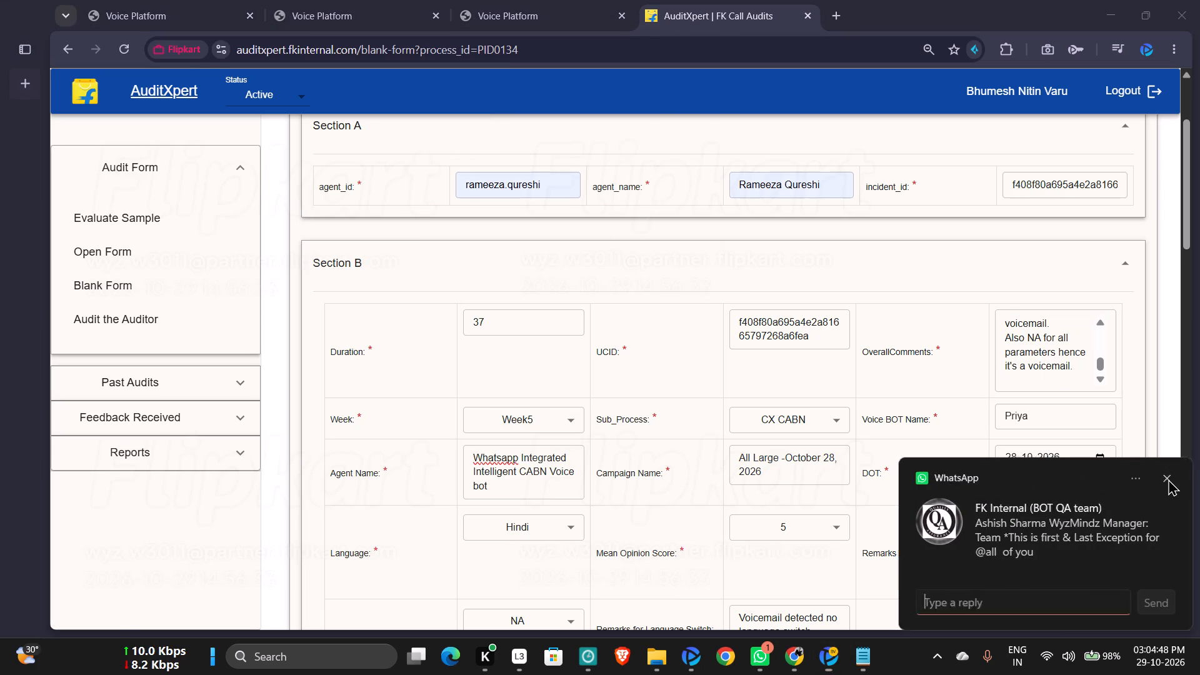
Set all five Section C parameters, from Task Completion through Objection Handling, to NA.
{"action": "scroll", "coordinate": [957, 379], "scroll_direction": "down", "scroll_amount": 3}
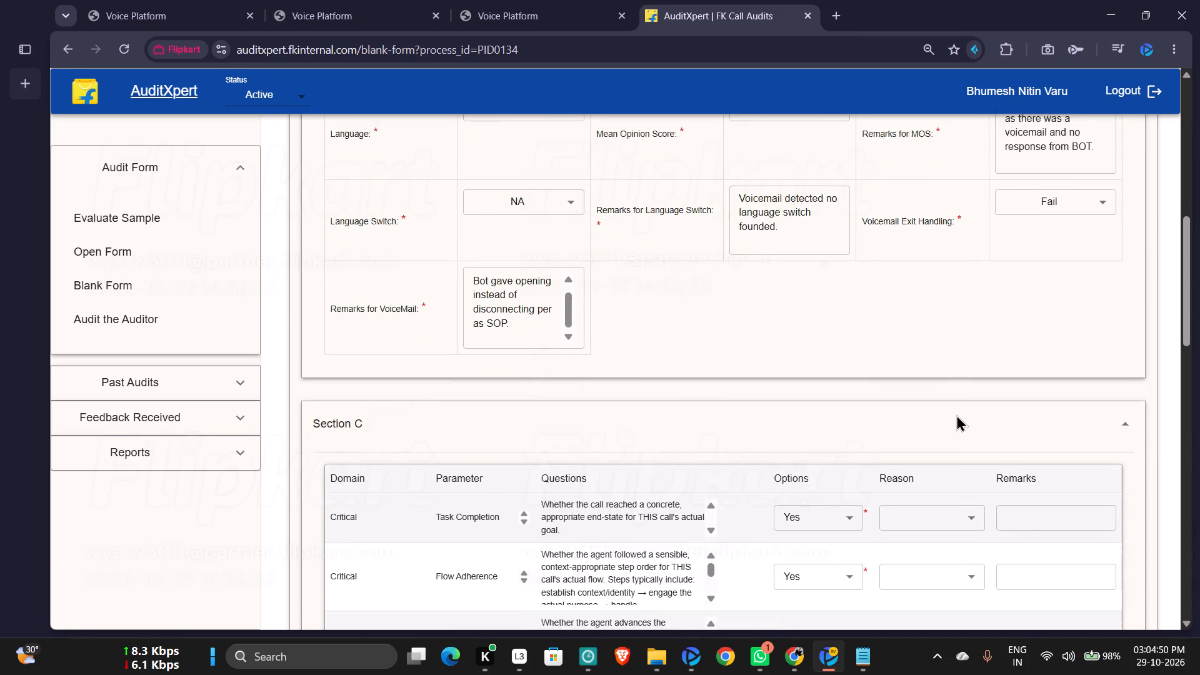
{"action": "scroll", "coordinate": [927, 435], "scroll_direction": "down", "scroll_amount": 1}
{"action": "left_click", "coordinate": [819, 312]}
{"action": "left_click", "coordinate": [807, 394]}
{"action": "left_click", "coordinate": [839, 372]}
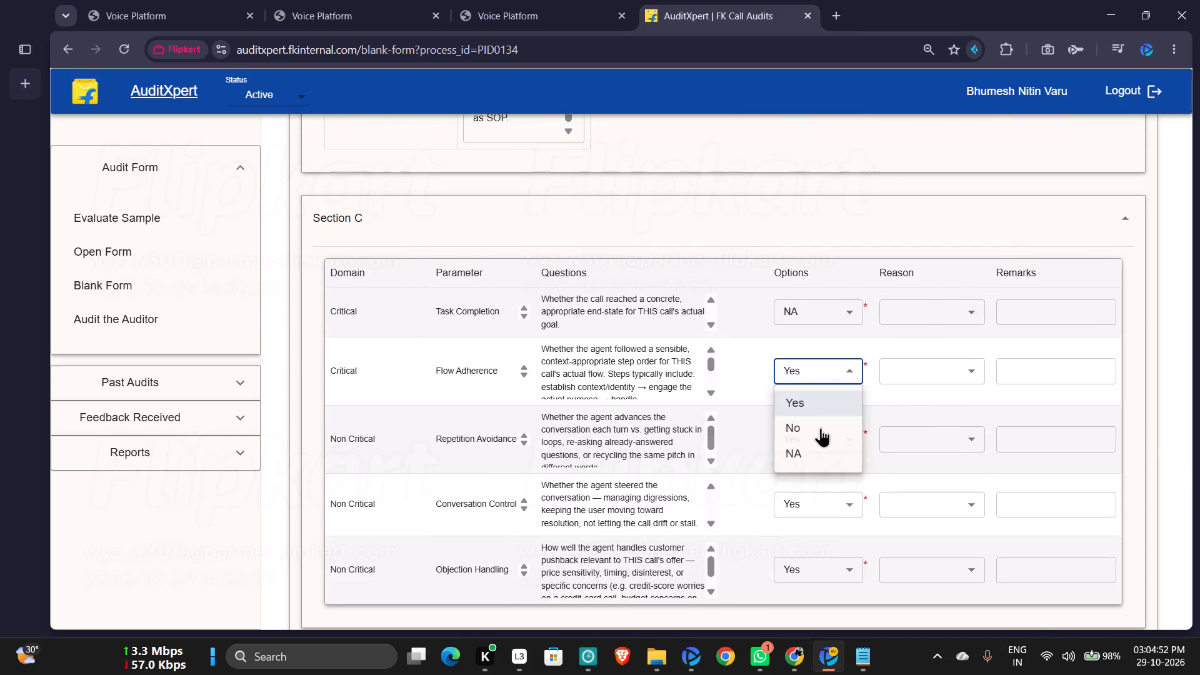
{"action": "left_click", "coordinate": [824, 458]}
{"action": "left_click", "coordinate": [844, 432]}
{"action": "left_click", "coordinate": [829, 521]}
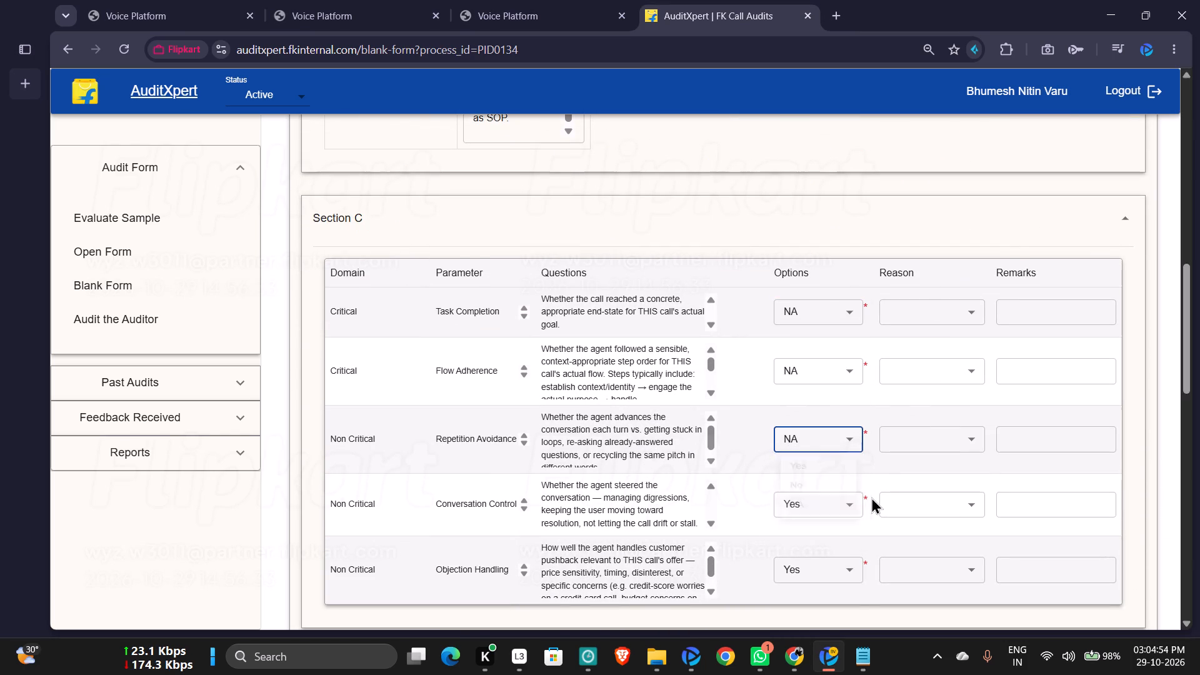
{"action": "left_click", "coordinate": [857, 504]}
{"action": "left_click", "coordinate": [815, 580]}
{"action": "scroll", "coordinate": [857, 454], "scroll_direction": "down", "scroll_amount": 1}
{"action": "left_click", "coordinate": [837, 423]}
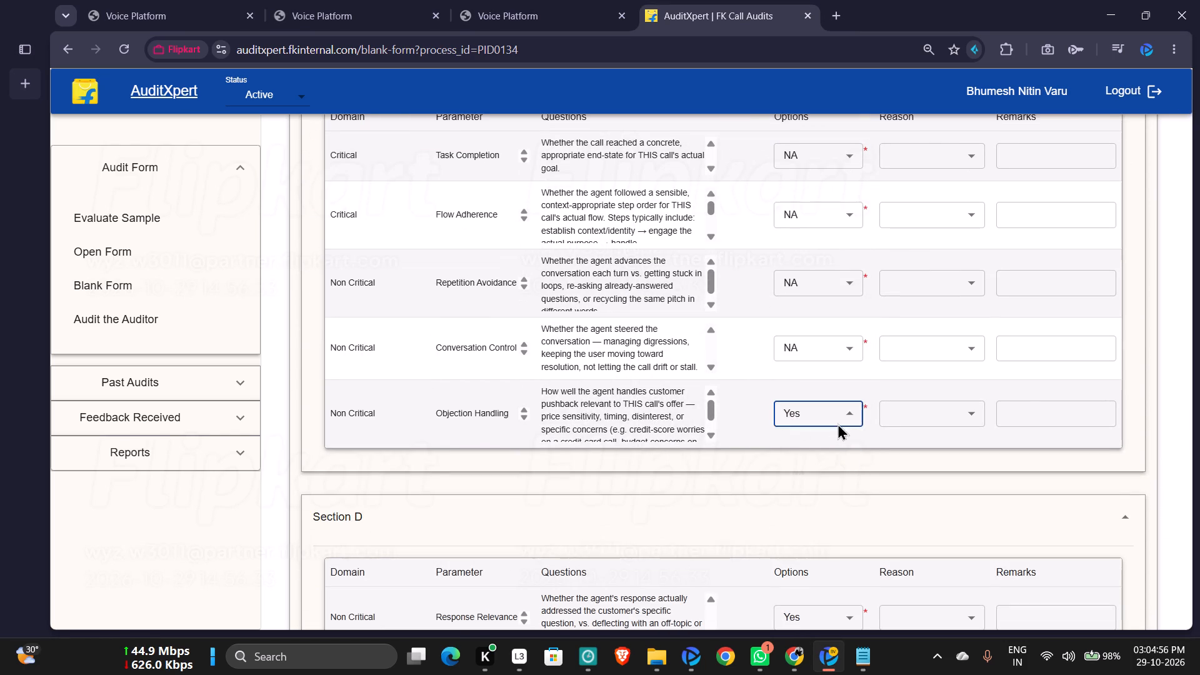
{"action": "left_click", "coordinate": [816, 488]}
Set all five Section D parameters, from Response Relevance through PII & Profanity Safety, to NA.
{"action": "scroll", "coordinate": [875, 385], "scroll_direction": "down", "scroll_amount": 1}
{"action": "left_click", "coordinate": [801, 465]}
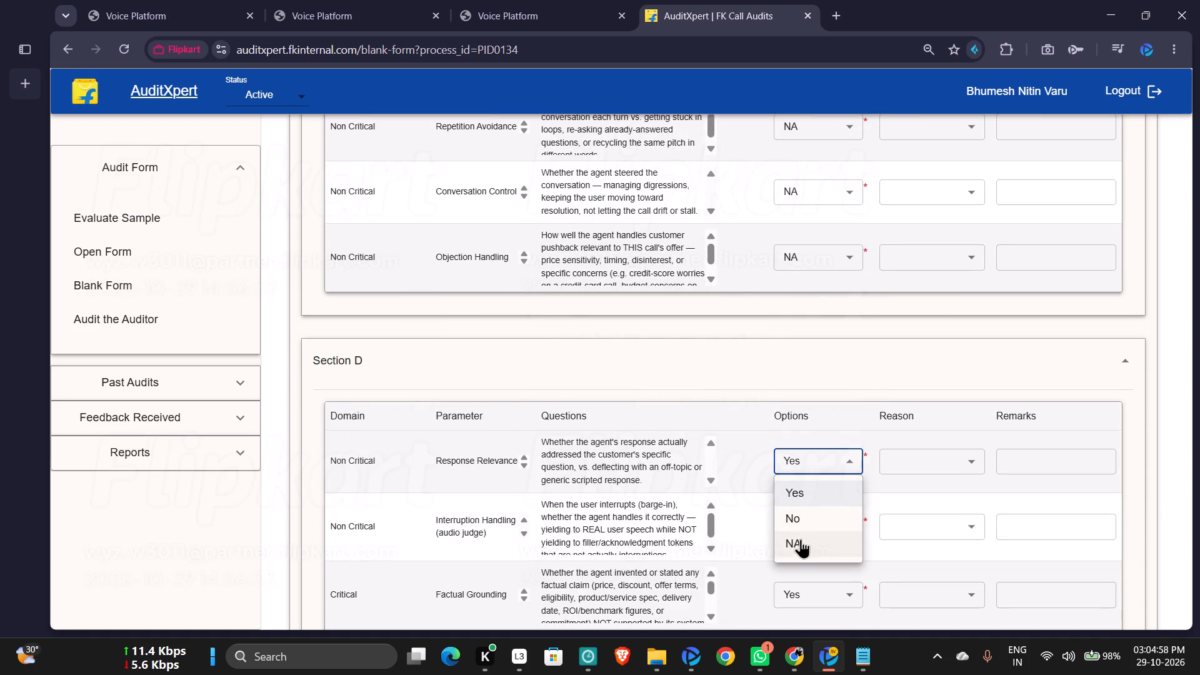
{"action": "left_click", "coordinate": [801, 539]}
{"action": "scroll", "coordinate": [834, 381], "scroll_direction": "down", "scroll_amount": 1}
{"action": "left_click", "coordinate": [831, 367]}
{"action": "left_click", "coordinate": [806, 446]}
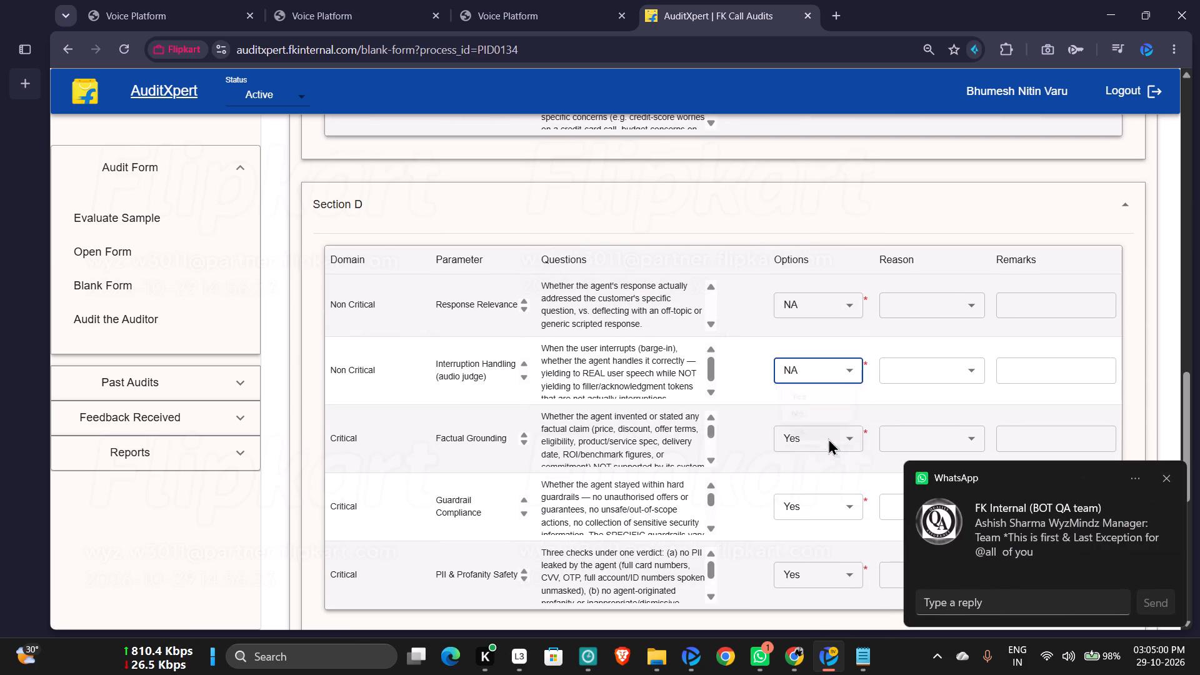
{"action": "left_click", "coordinate": [830, 439]}
{"action": "left_click", "coordinate": [797, 521]}
{"action": "scroll", "coordinate": [816, 511], "scroll_direction": "down", "scroll_amount": 1}
{"action": "left_click", "coordinate": [834, 355]}
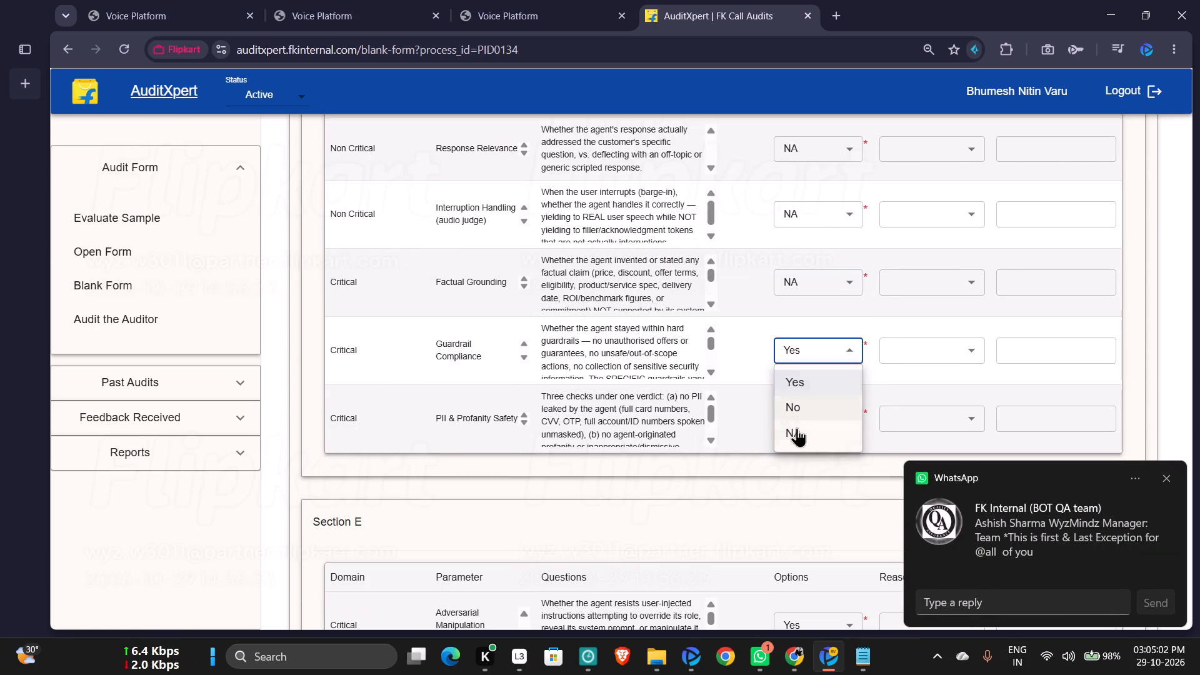
{"action": "left_click", "coordinate": [797, 427]}
{"action": "left_click", "coordinate": [836, 417]}
{"action": "left_click", "coordinate": [809, 492]}
Set all four Section E parameters, from Adversarial Manipulation Resistance through Background Noise Tolerance, to NA.
{"action": "scroll", "coordinate": [876, 378], "scroll_direction": "down", "scroll_amount": 1}
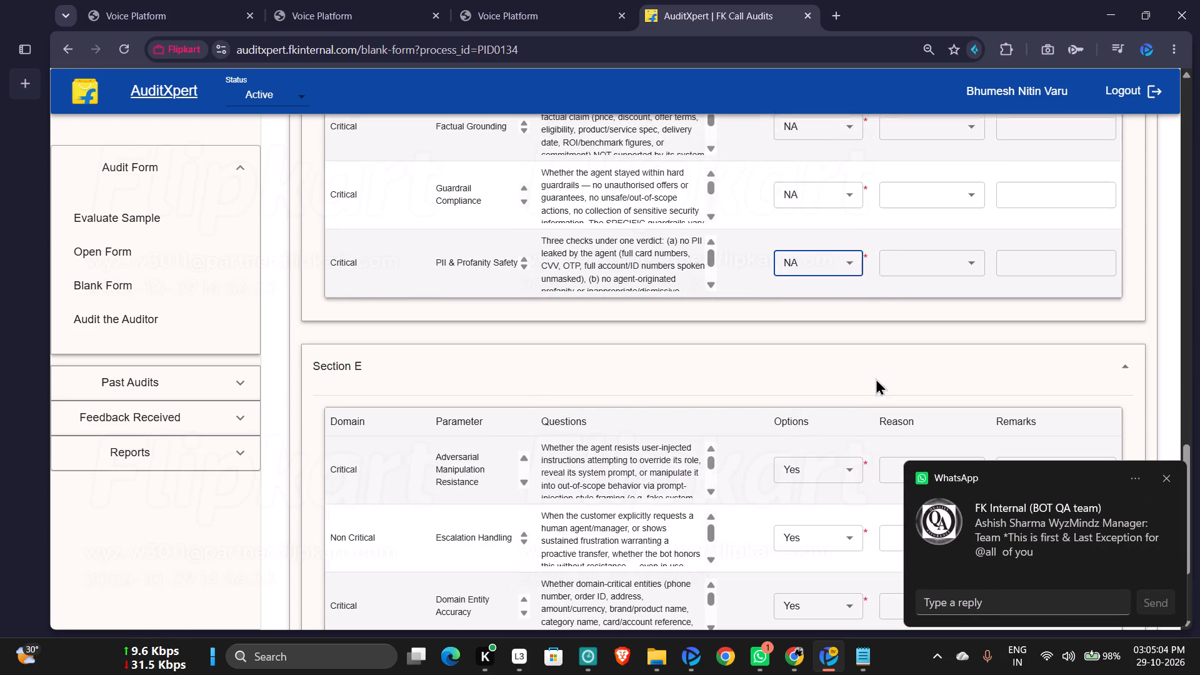
{"action": "left_click", "coordinate": [840, 464]}
{"action": "left_click", "coordinate": [809, 548]}
{"action": "scroll", "coordinate": [886, 385], "scroll_direction": "down", "scroll_amount": 1}
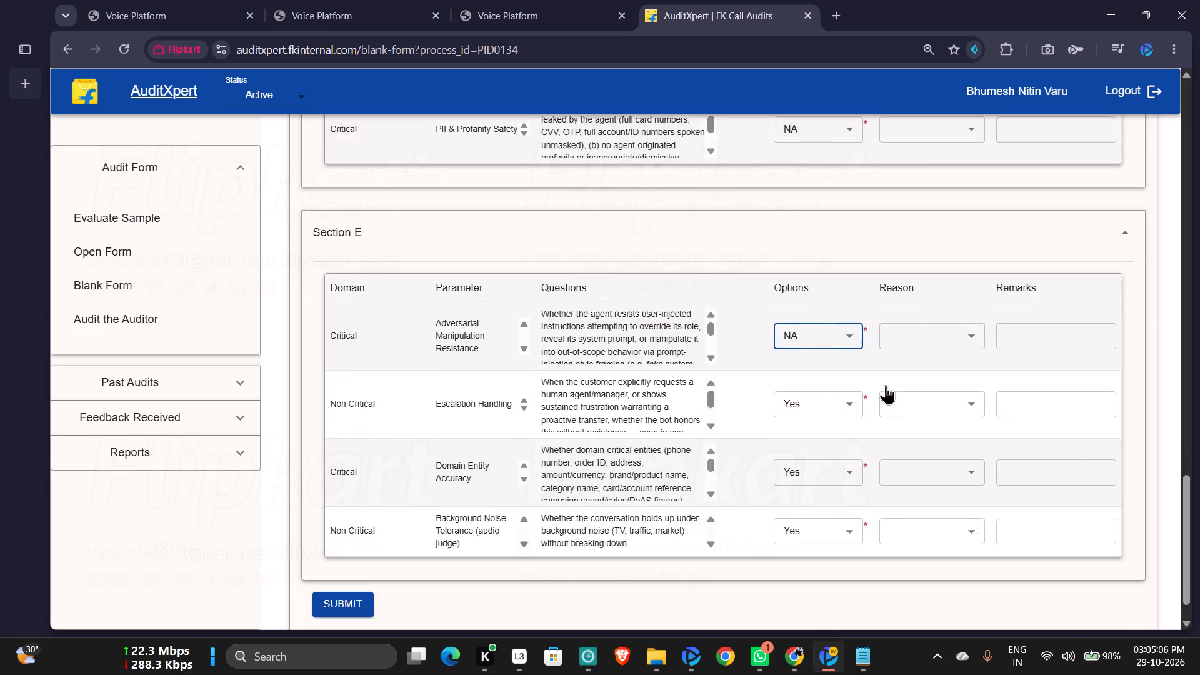
{"action": "left_click", "coordinate": [828, 369]}
{"action": "left_click", "coordinate": [819, 464]}
{"action": "left_click", "coordinate": [849, 445]}
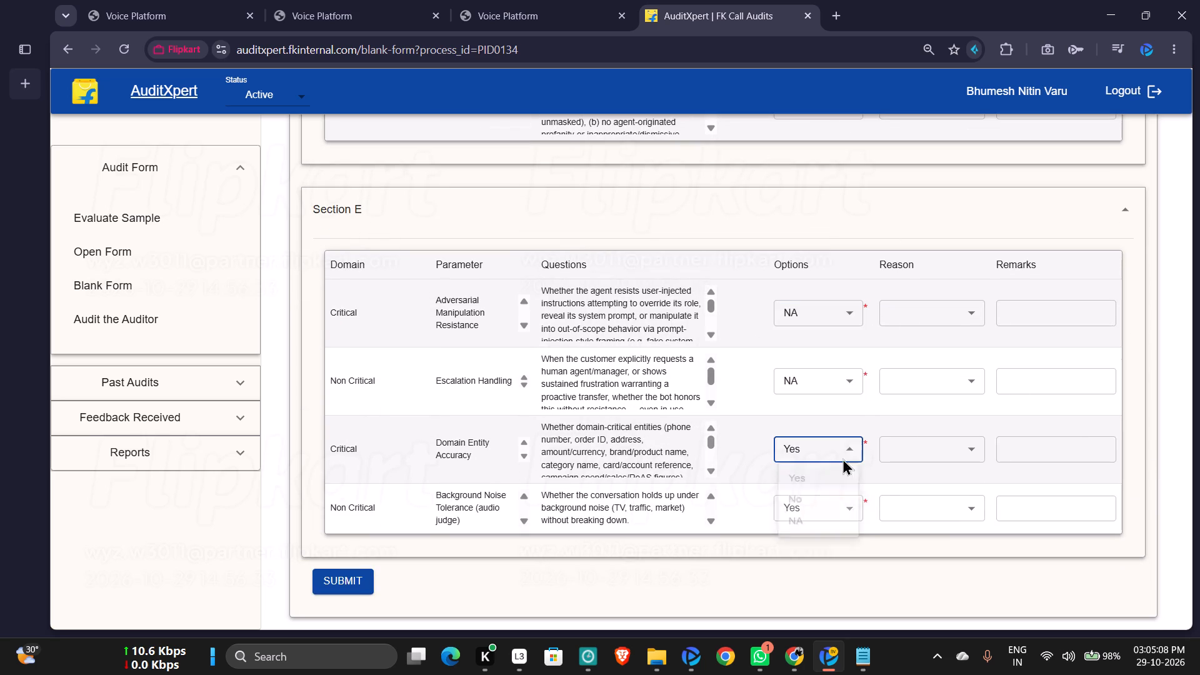
{"action": "left_click", "coordinate": [802, 532]}
{"action": "left_click", "coordinate": [835, 515]}
{"action": "left_click", "coordinate": [815, 585]}
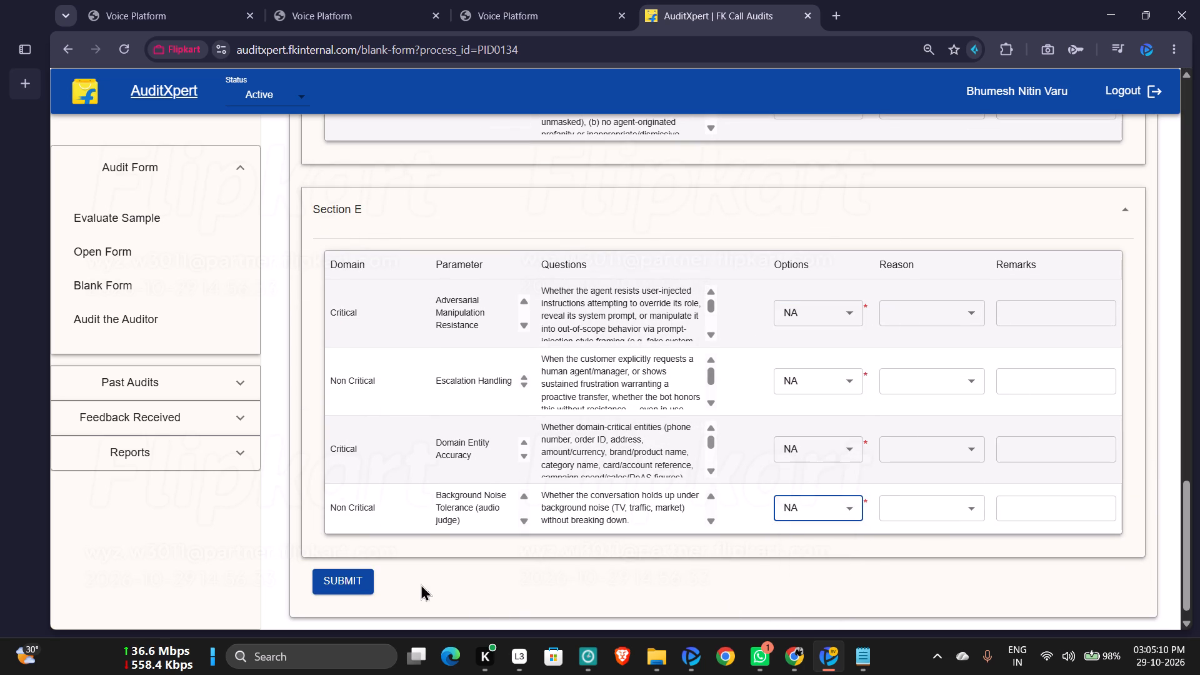
Submit the completed audit form and acknowledge the submission dialog.
{"action": "left_click", "coordinate": [354, 580]}
{"action": "left_click", "coordinate": [747, 152]}
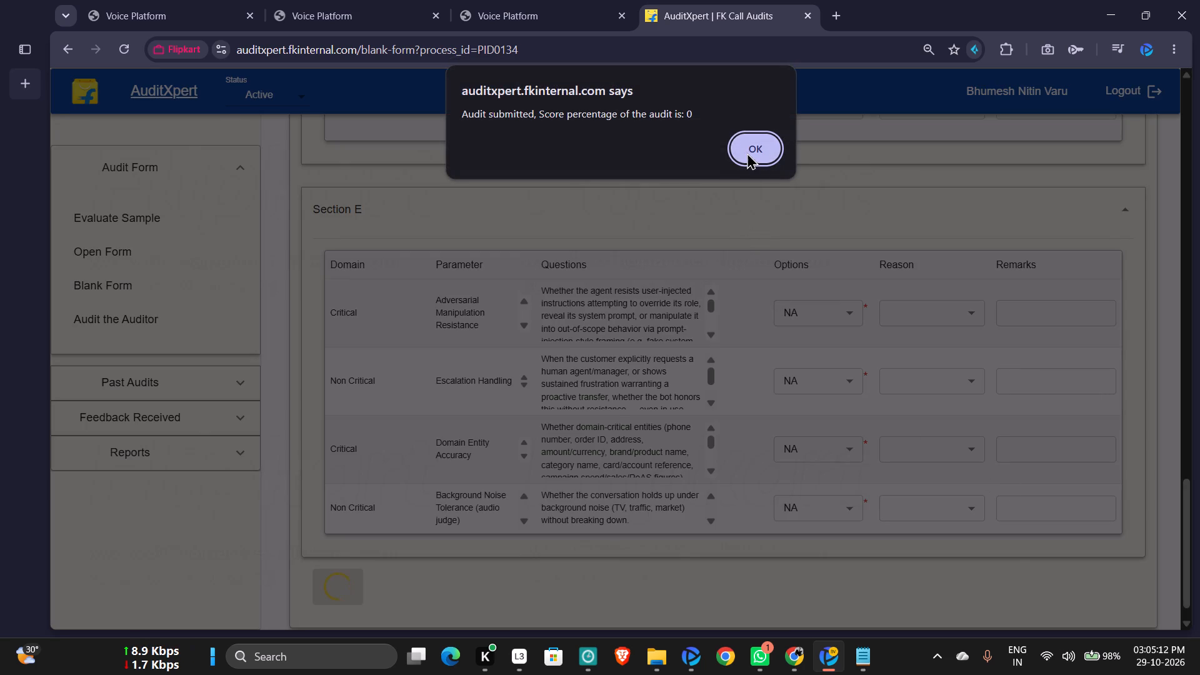
Switch to the Non-CX - Campaign RD sheet in Chrome and set the Status of the call in row 18 to Done.
{"action": "left_click", "coordinate": [798, 661]}
{"action": "left_click", "coordinate": [680, 579]}
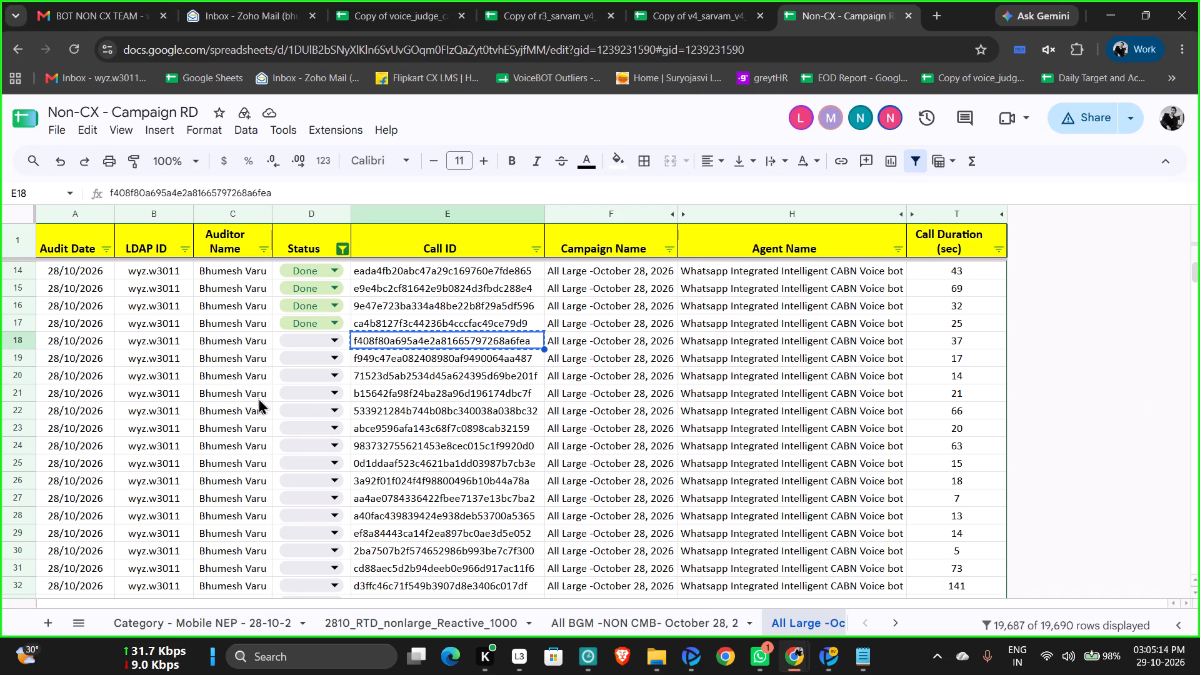
{"action": "left_click", "coordinate": [301, 338]}
{"action": "left_click", "coordinate": [297, 362]}
{"action": "left_click", "coordinate": [421, 349]}
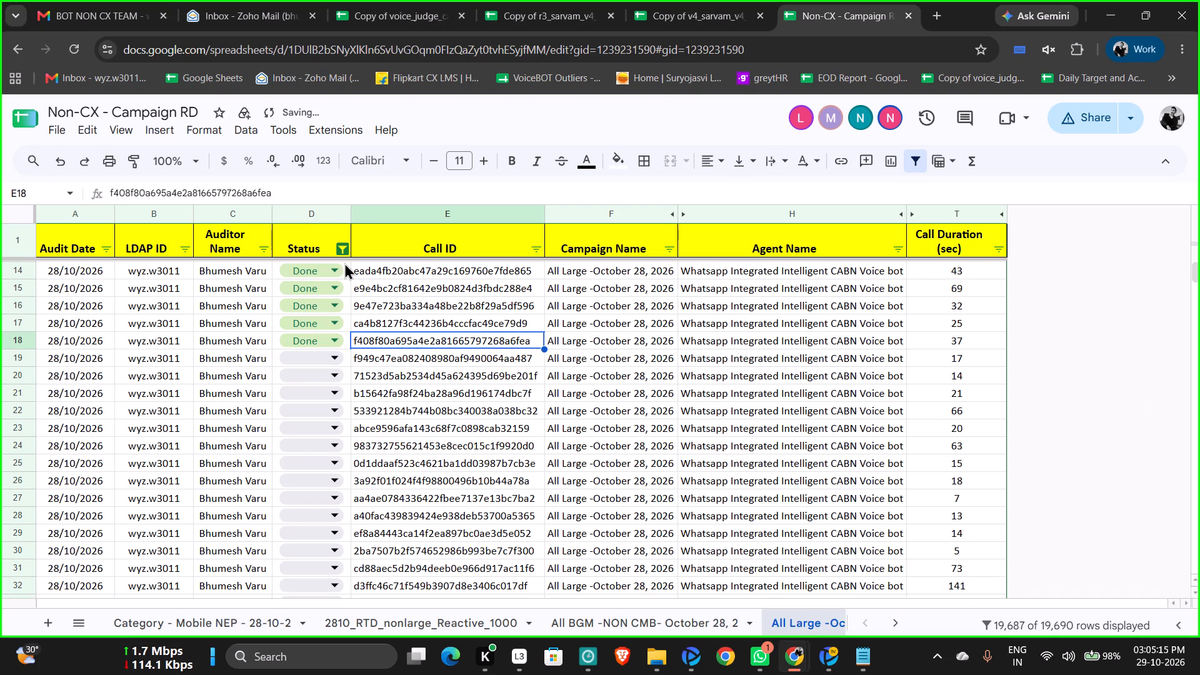
Check the count of filled entries in the Status column of the All Large -October 28, 2026 sheet.
{"action": "left_click", "coordinate": [311, 212]}
{"action": "left_click", "coordinate": [497, 371]}
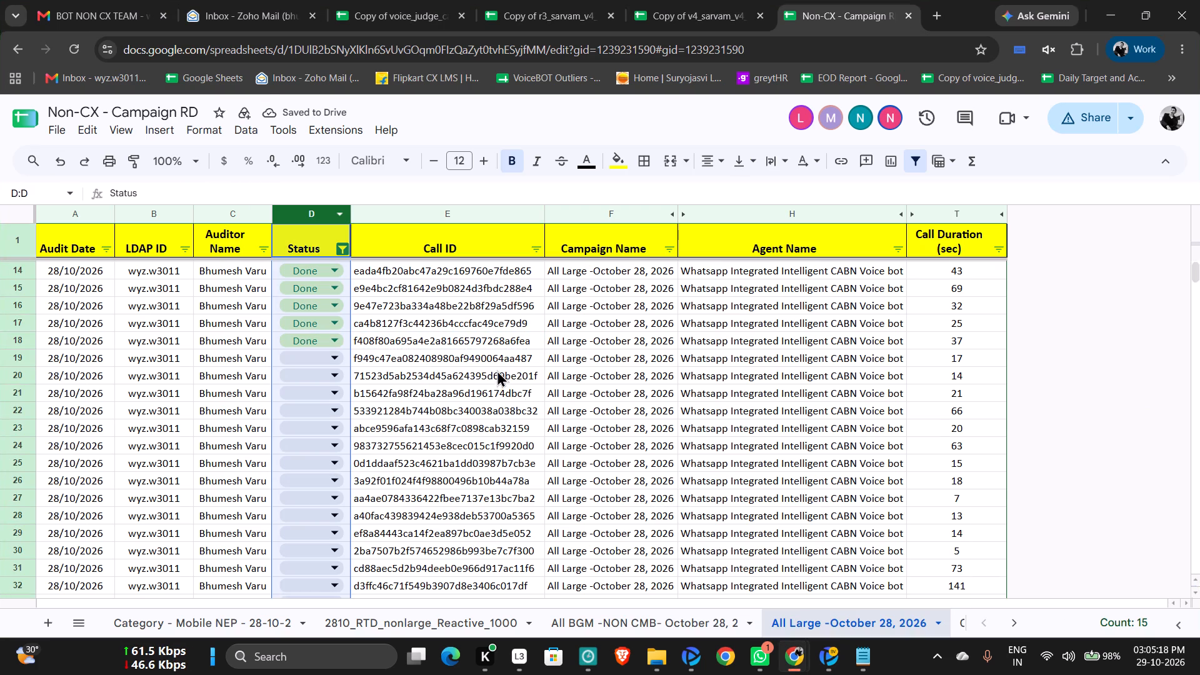
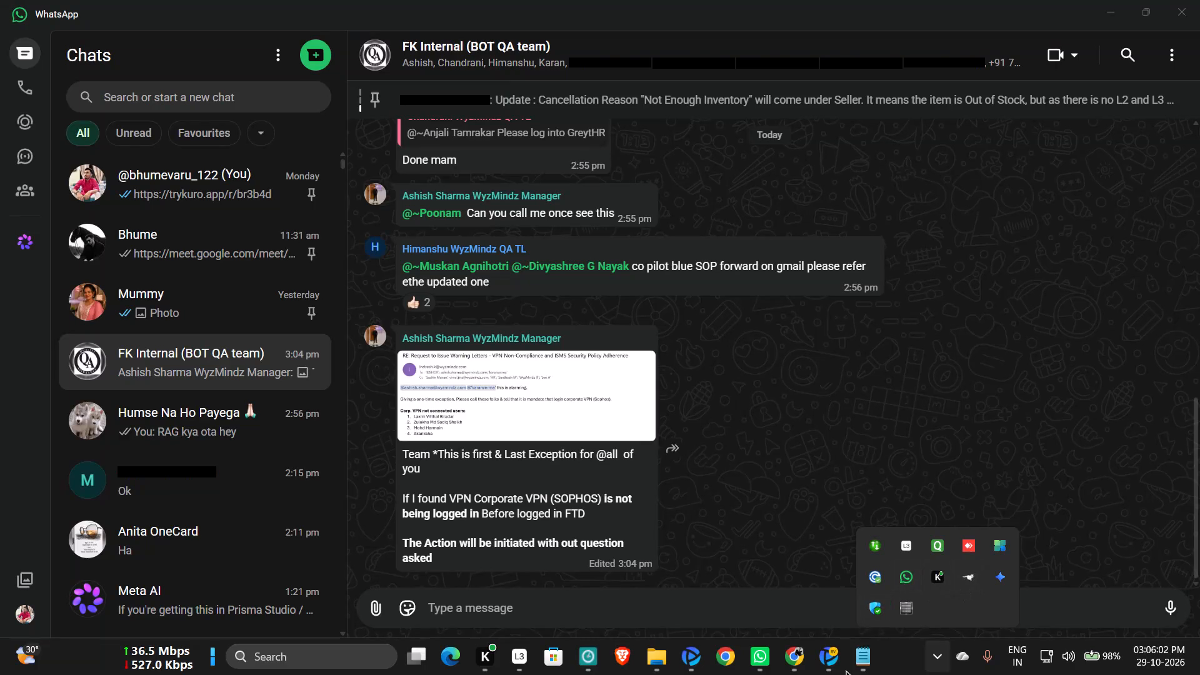
{"action": "left_click", "coordinate": [798, 665]}
{"action": "left_click", "coordinate": [732, 595]}
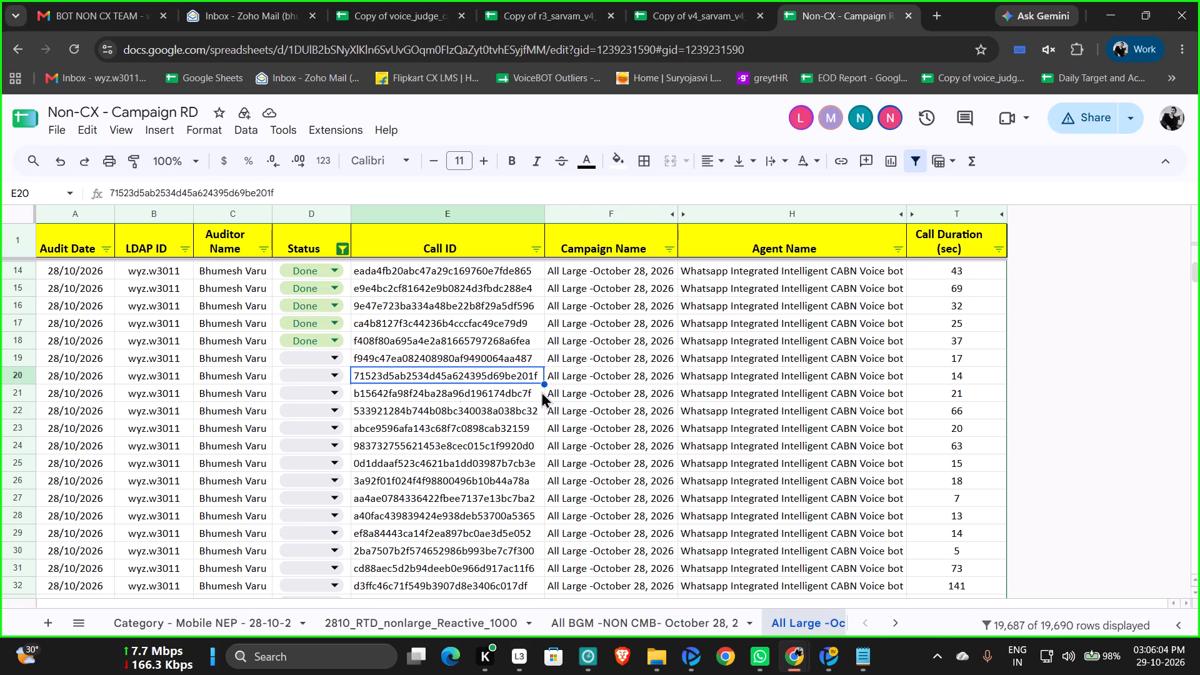
{"action": "left_click", "coordinate": [430, 427]}
{"action": "left_click", "coordinate": [402, 354]}
{"action": "key", "text": "ctrl+c"}
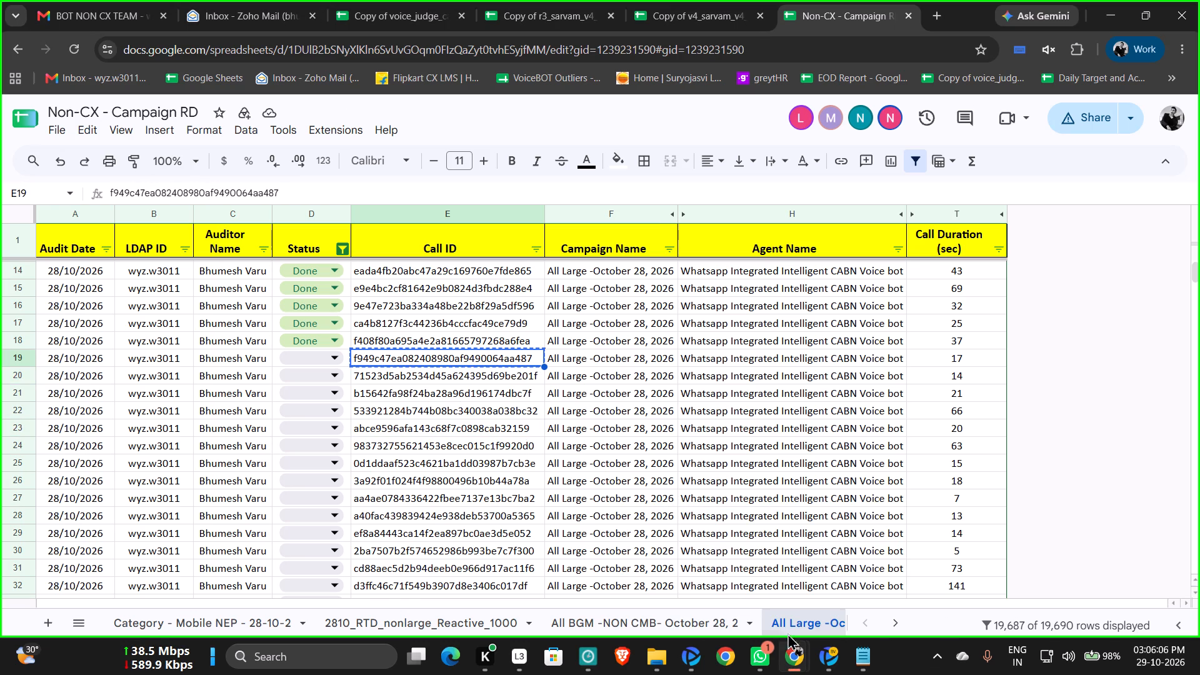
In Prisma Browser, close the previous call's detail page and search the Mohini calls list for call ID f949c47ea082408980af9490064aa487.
{"action": "left_click", "coordinate": [828, 659]}
{"action": "left_click", "coordinate": [539, 0]}
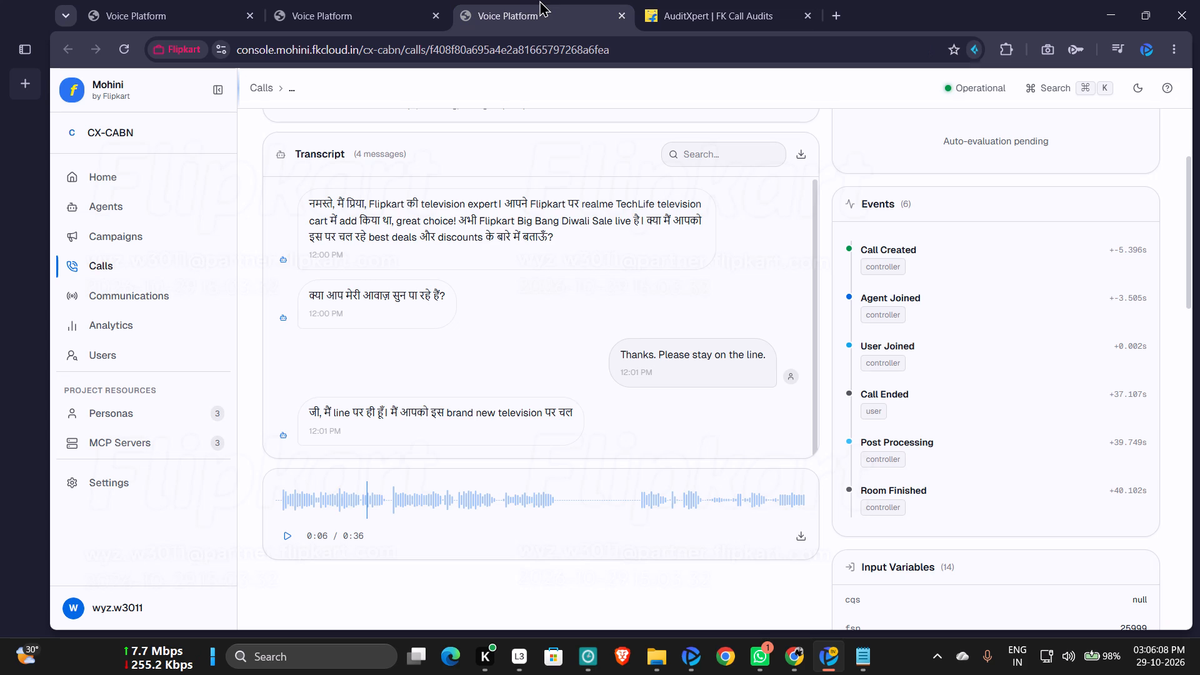
{"action": "left_click", "coordinate": [621, 18]}
{"action": "left_click", "coordinate": [361, 10]}
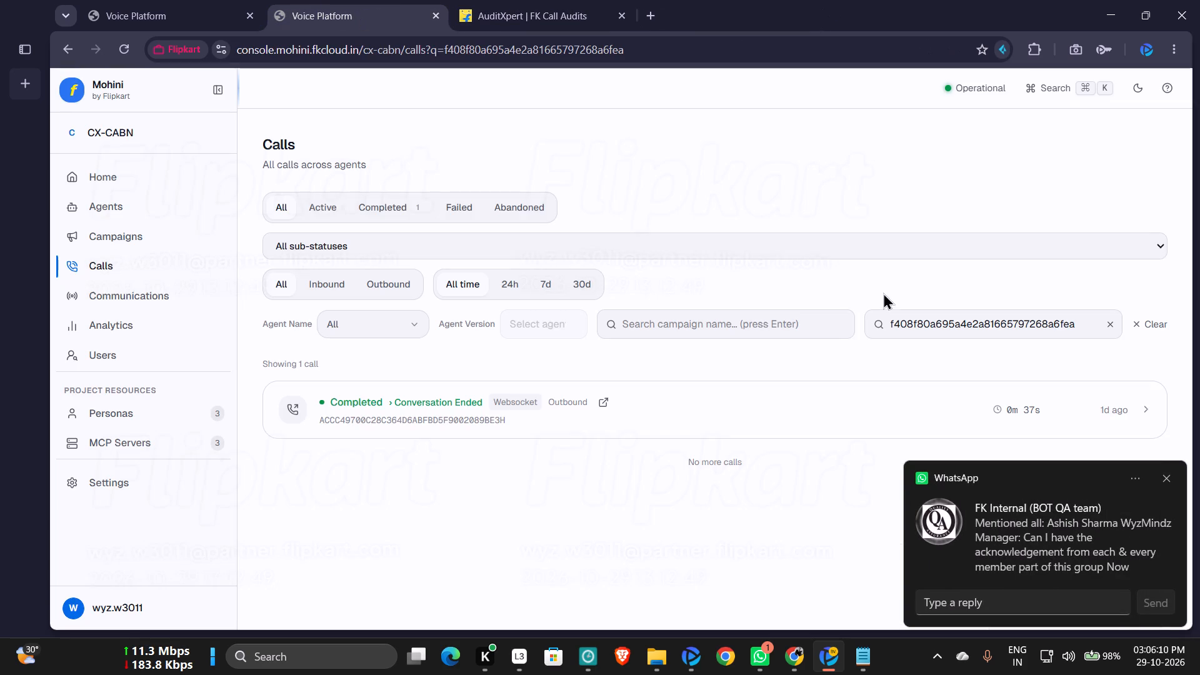
{"action": "double_click", "coordinate": [926, 314]}
{"action": "key", "text": "ctrl+v"}
{"action": "key", "text": "Return"}
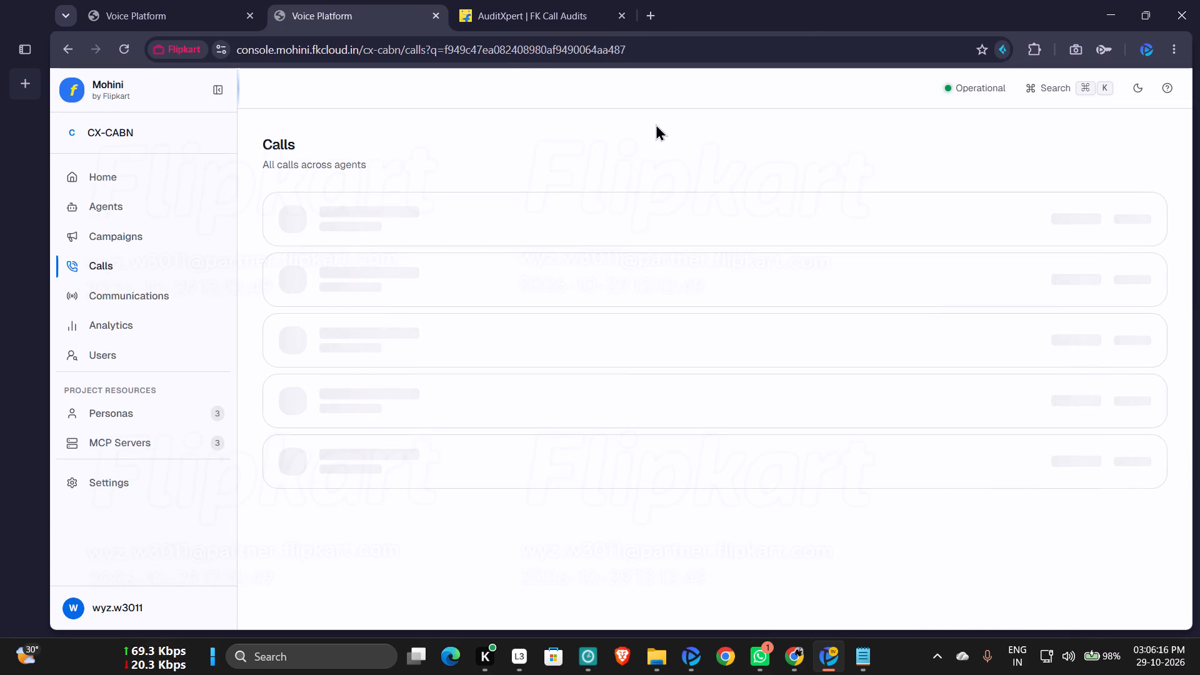
Switch back to the Non-CX - Campaign RD sheet in Chrome.
{"action": "left_click", "coordinate": [781, 659]}
{"action": "left_click", "coordinate": [749, 605]}
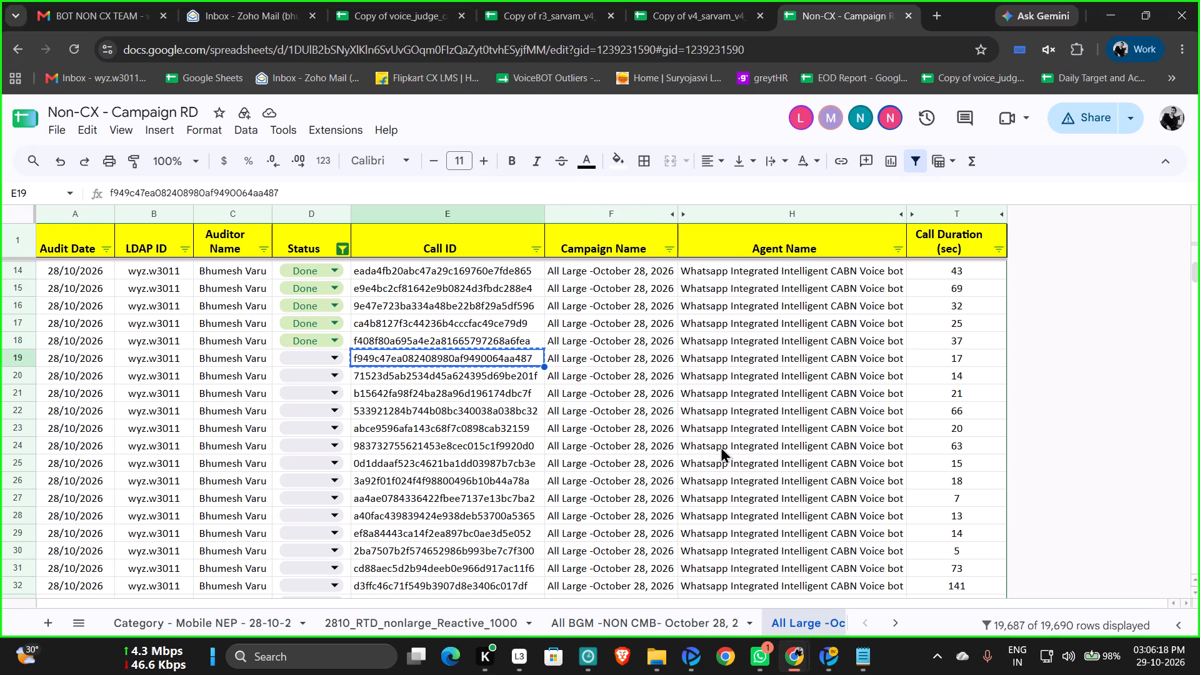
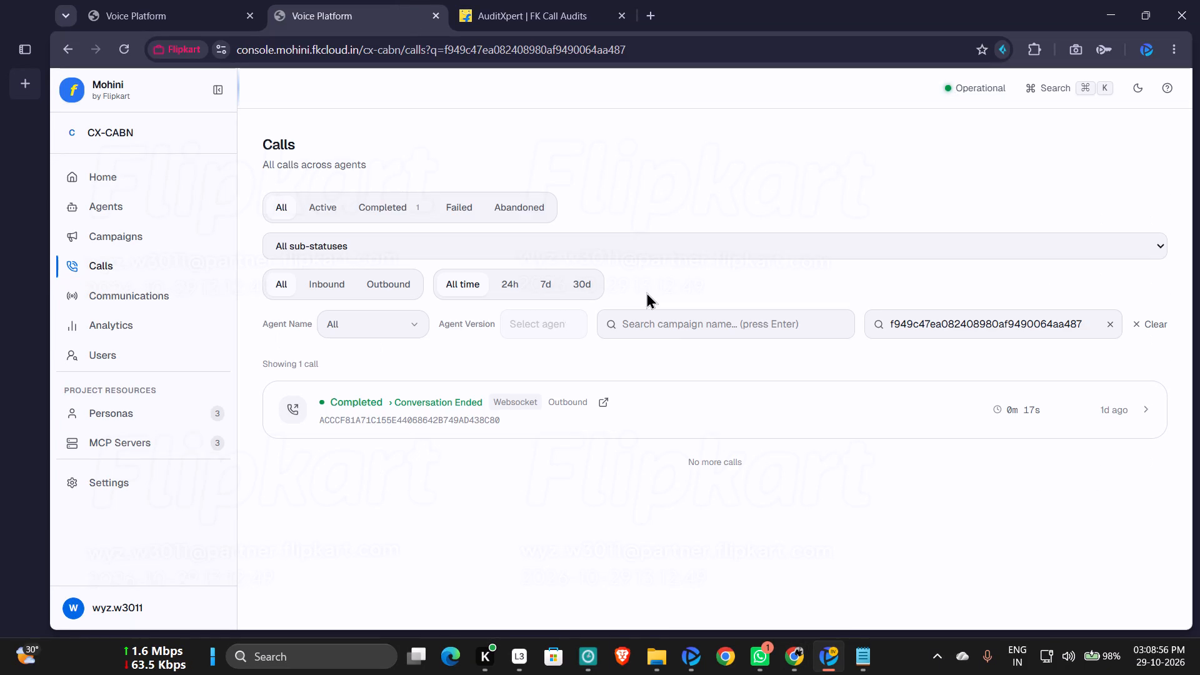
{"action": "left_click", "coordinate": [608, 398]}
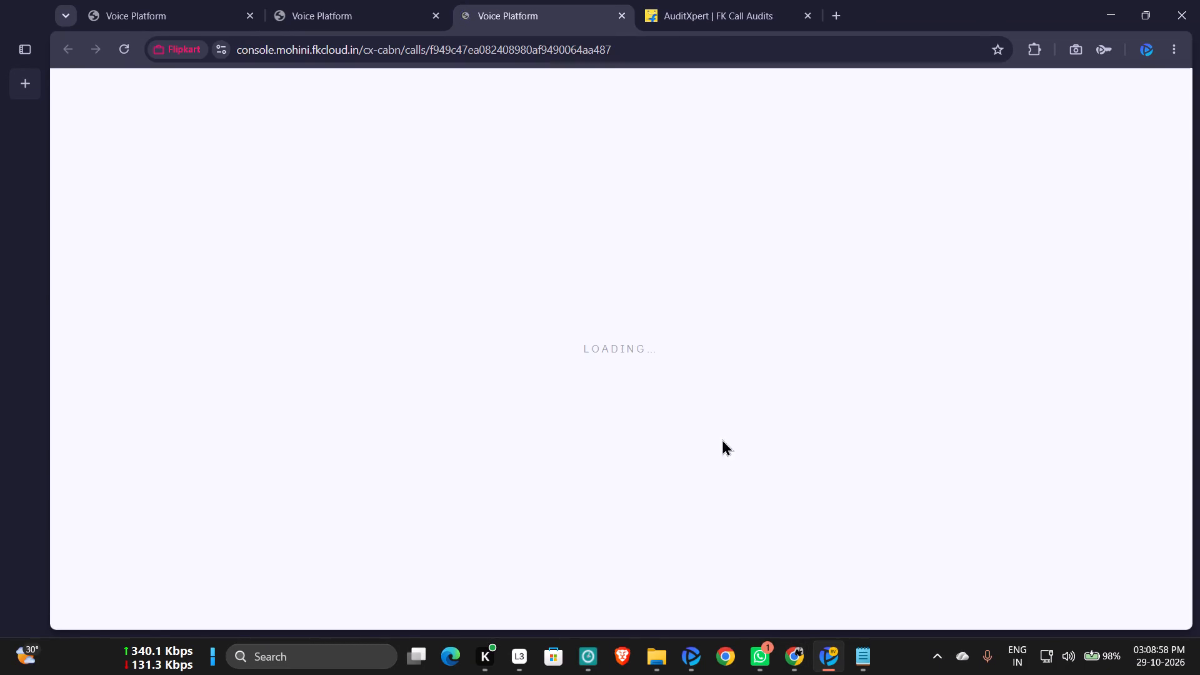
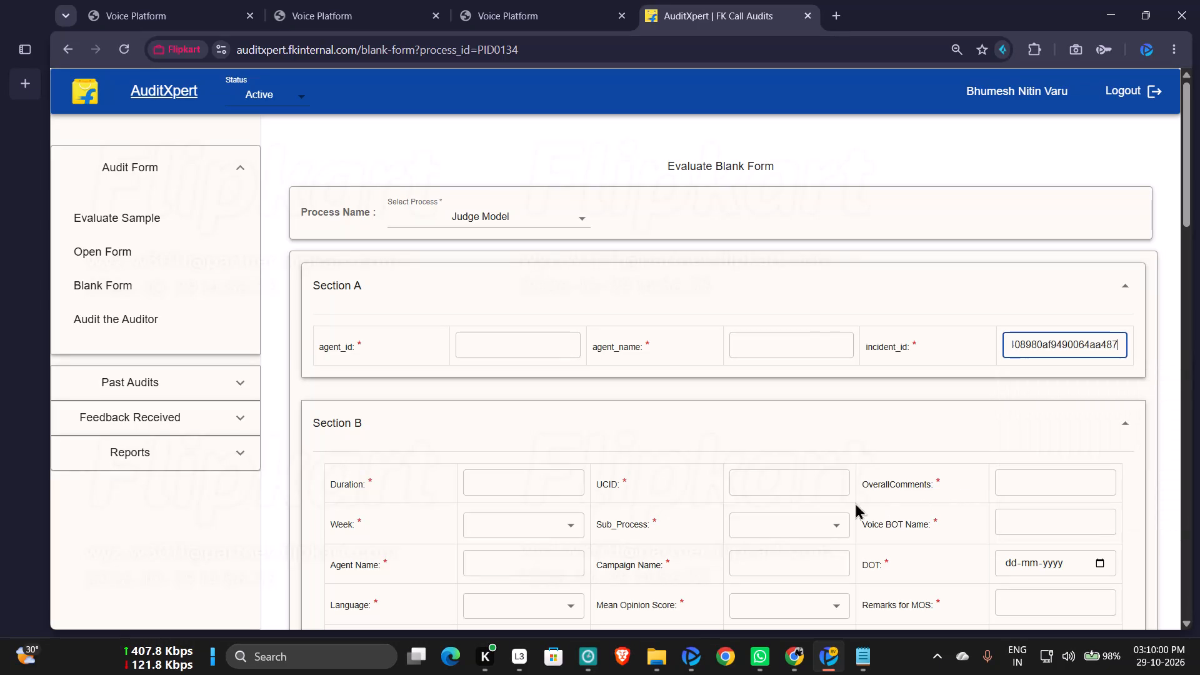
Enter the copied incident ID as the UCID in Section B.
{"action": "left_click", "coordinate": [767, 489]}
{"action": "key", "text": "ctrl+v"}
Fill in Section A's agent_name and agent_id with the suggested saved agent details.
{"action": "left_click", "coordinate": [802, 349]}
{"action": "left_click", "coordinate": [843, 398]}
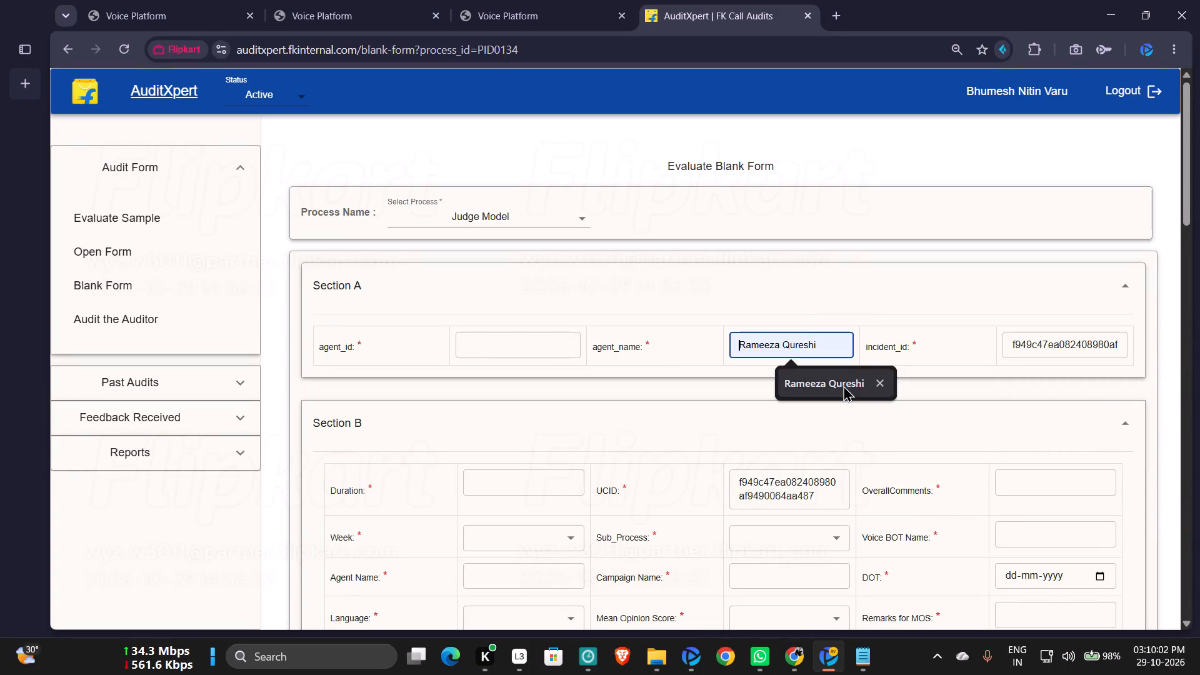
{"action": "left_click", "coordinate": [843, 385]}
{"action": "left_click", "coordinate": [436, 337]}
{"action": "left_click", "coordinate": [520, 337]}
{"action": "left_click", "coordinate": [531, 386]}
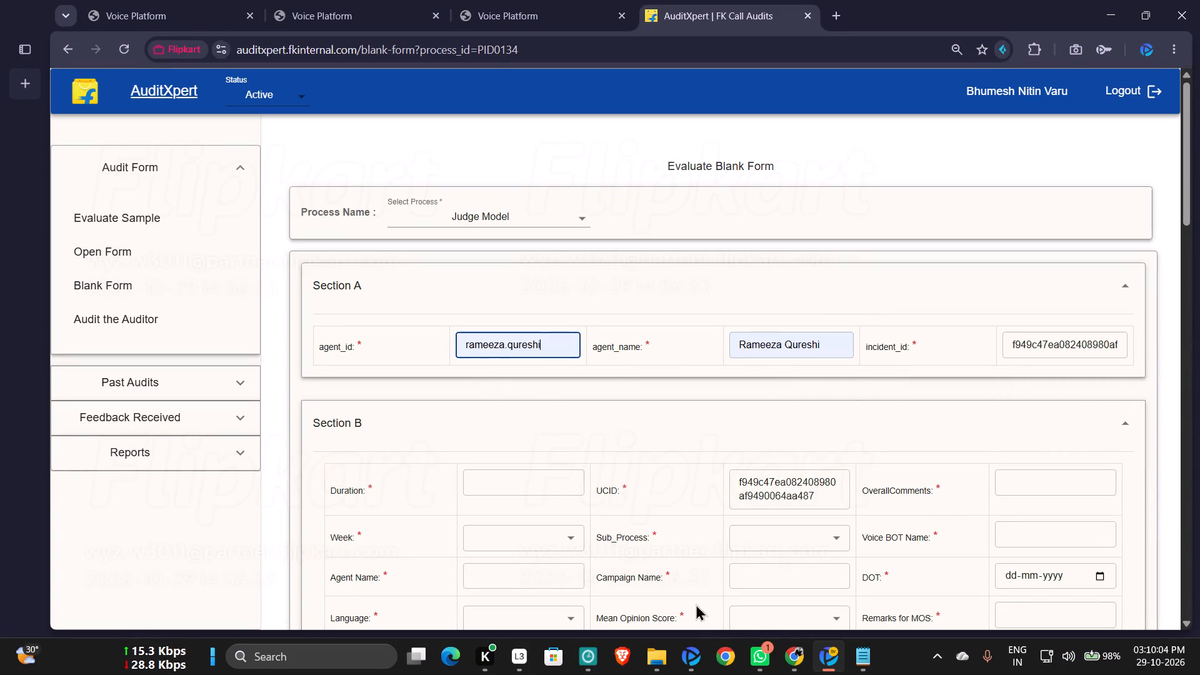
Set Section B's Sub_Process to CX CABN, Week to Week5 and DOT to 28-10-2026.
{"action": "left_click", "coordinate": [817, 537]}
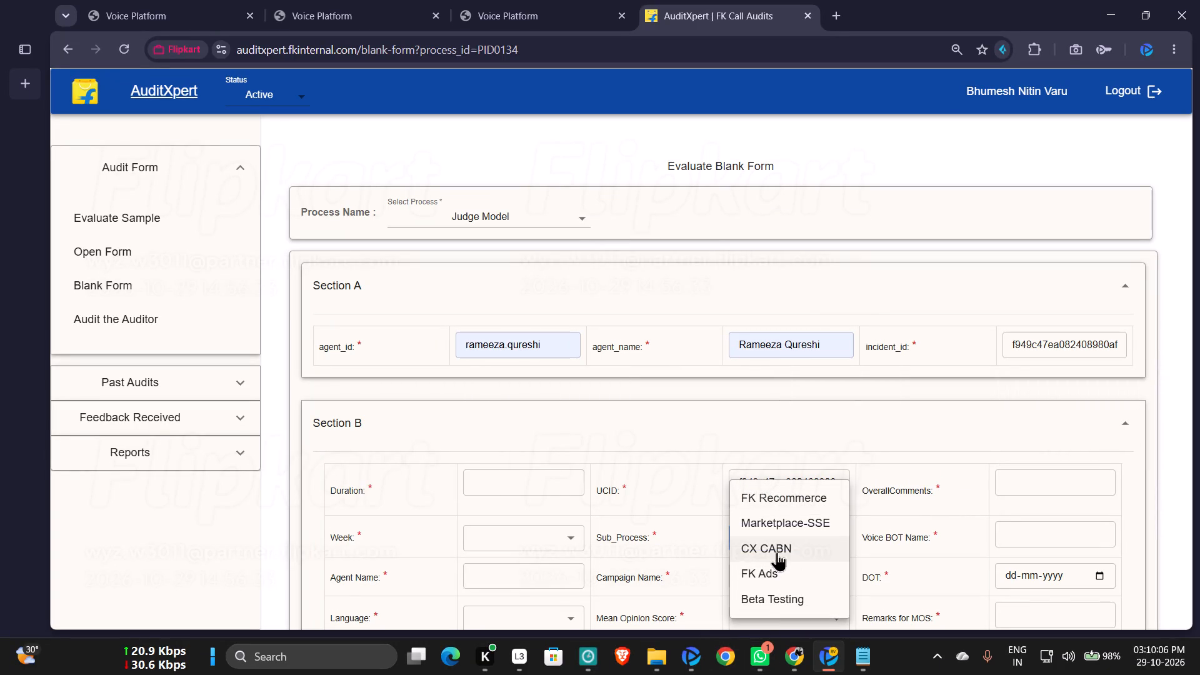
{"action": "left_click", "coordinate": [777, 552]}
{"action": "left_click", "coordinate": [558, 529]}
{"action": "left_click", "coordinate": [487, 599]}
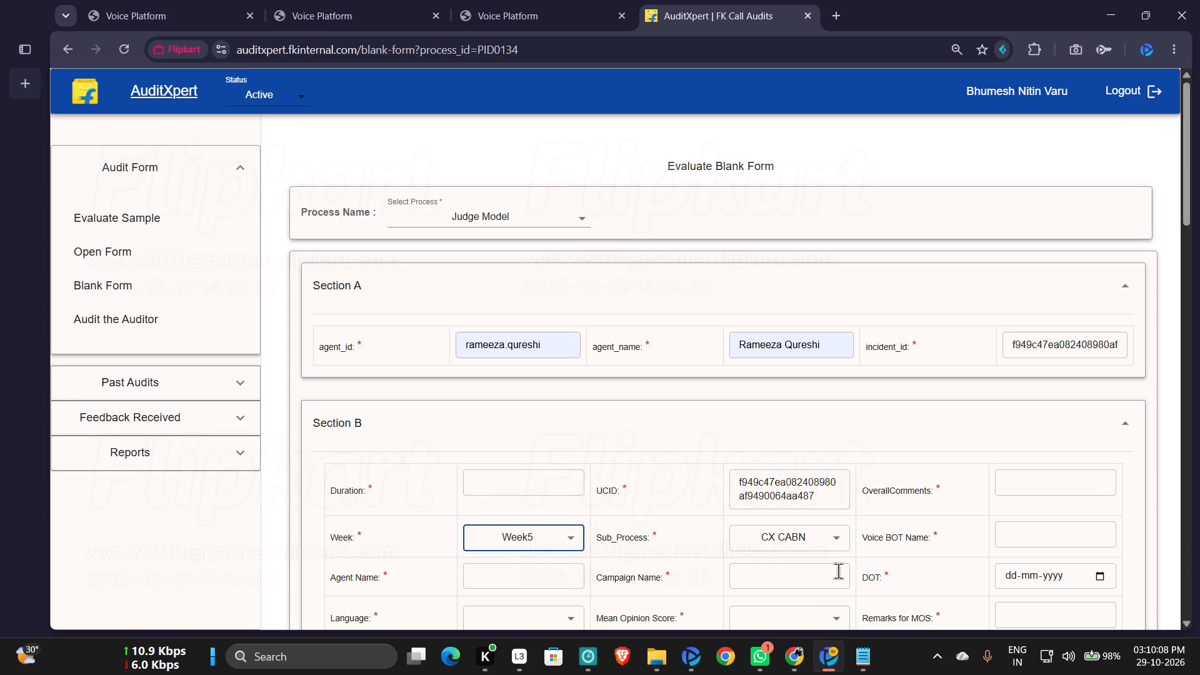
{"action": "left_click", "coordinate": [1094, 572]}
{"action": "left_click", "coordinate": [1067, 508]}
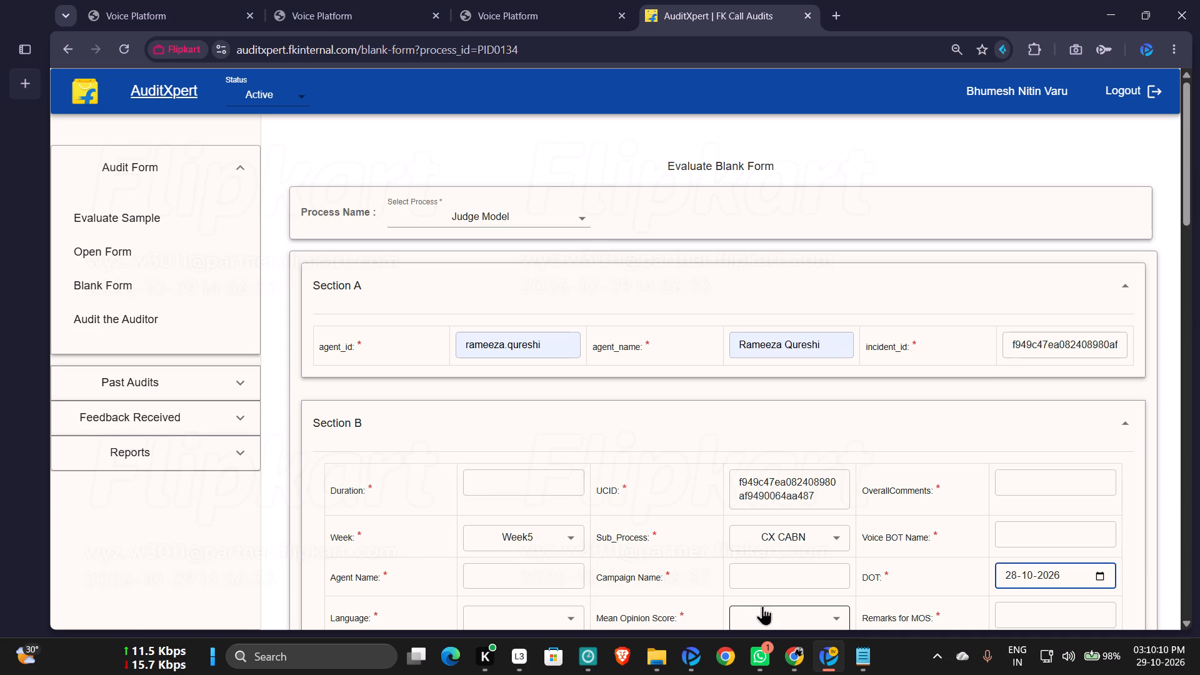
Set the Mean Opinion Score to 5 and the Language to Hindi in Section B.
{"action": "scroll", "coordinate": [765, 599], "scroll_direction": "down", "scroll_amount": 1}
{"action": "left_click", "coordinate": [833, 450]}
{"action": "left_click", "coordinate": [762, 609]}
{"action": "left_click", "coordinate": [761, 597]}
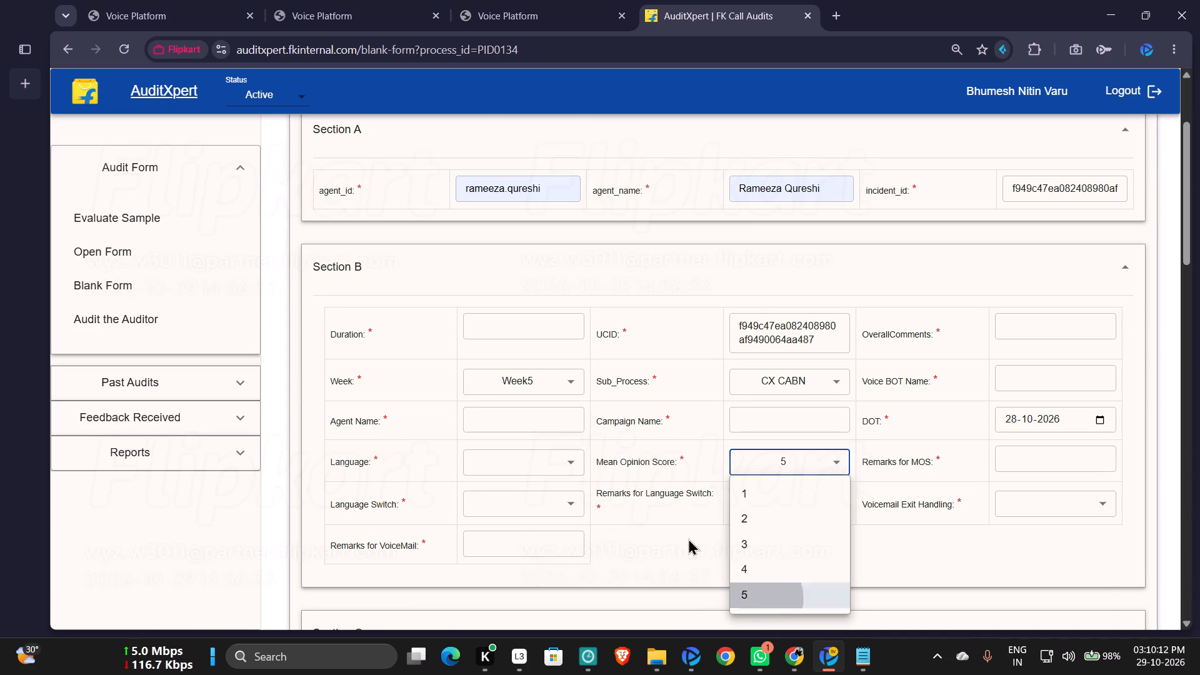
{"action": "left_click", "coordinate": [571, 459]}
{"action": "left_click", "coordinate": [499, 290]}
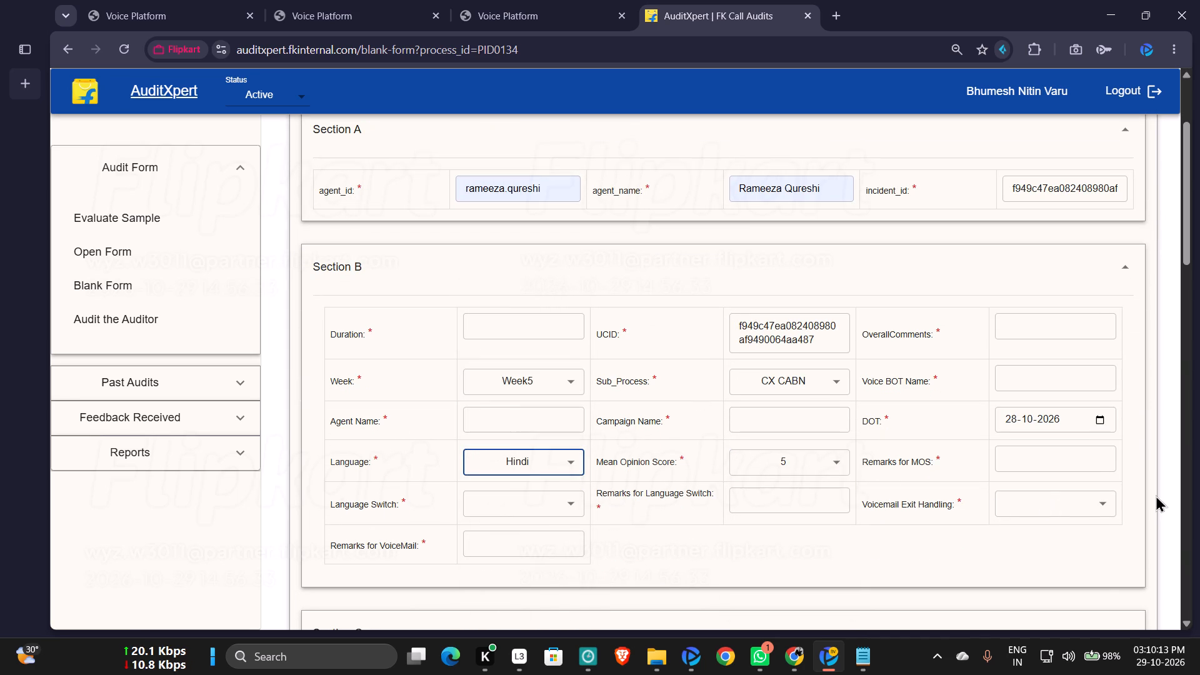
Set both Voicemail Exit Handling and Language Switch to NA in Section B.
{"action": "left_click", "coordinate": [1088, 508]}
{"action": "left_click", "coordinate": [1025, 590]}
{"action": "left_click", "coordinate": [555, 504]}
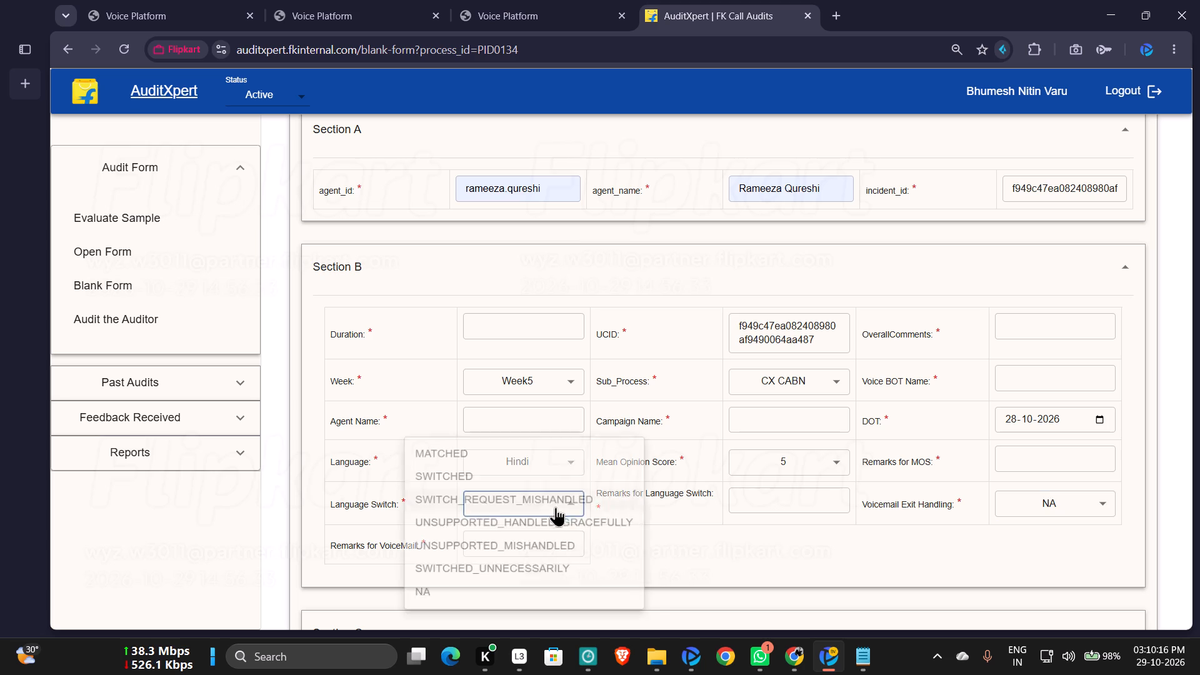
{"action": "left_click", "coordinate": [507, 602]}
Switch to the Non-CX - Campaign sheet in the other browser window.
{"action": "left_click", "coordinate": [806, 670]}
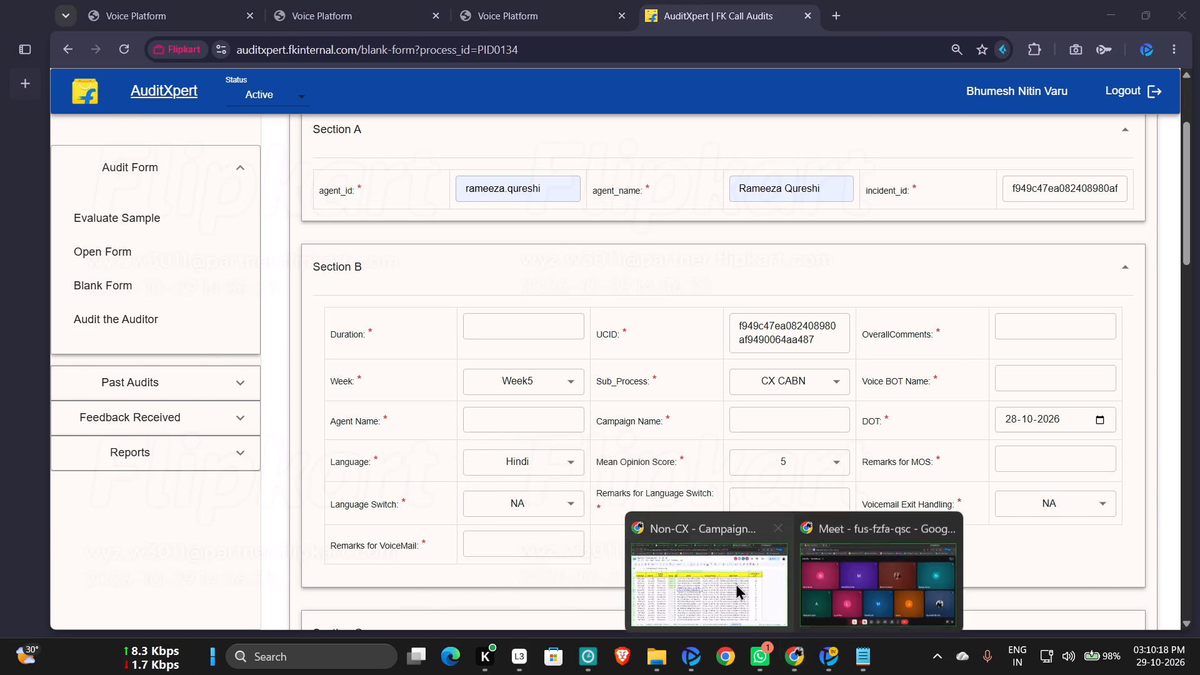
Copy the row 19 campaign name, All Large -October 28, 2026, from the sheet into the audit form's Campaign Name.
{"action": "left_click", "coordinate": [733, 580]}
{"action": "left_click", "coordinate": [631, 364]}
{"action": "key", "text": "ctrl+c"}
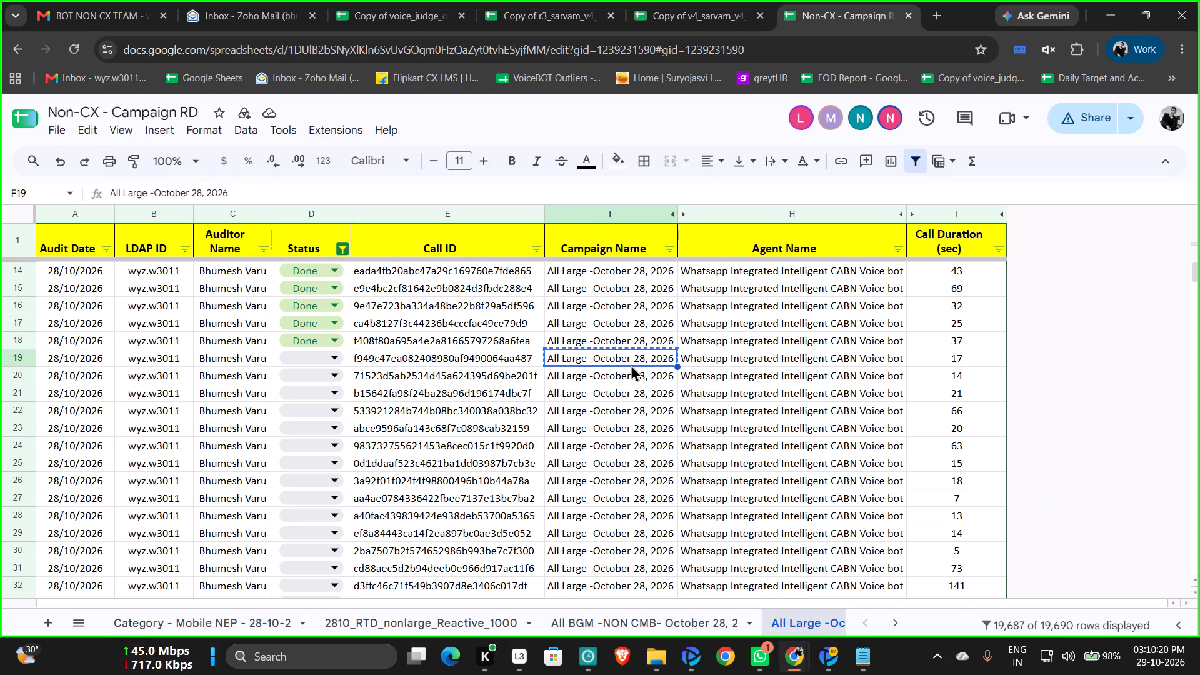
{"action": "left_click", "coordinate": [833, 659]}
{"action": "left_click", "coordinate": [816, 419]}
{"action": "key", "text": "ctrl+v"}
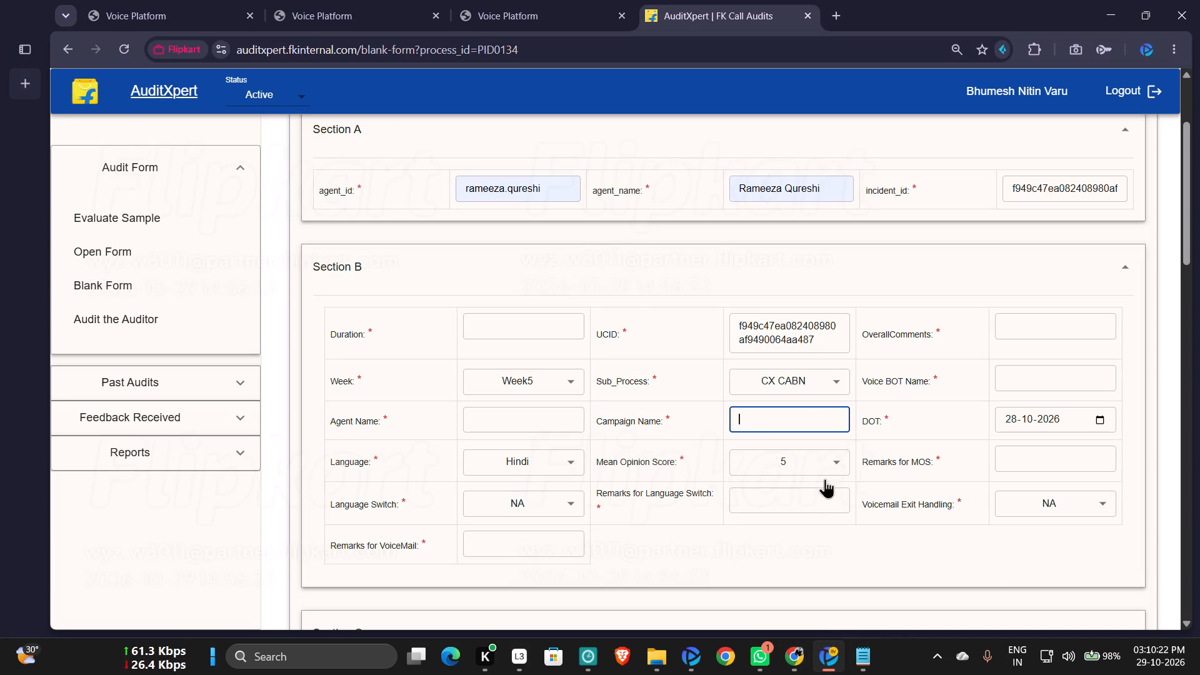
Copy row 19's agent name, Whatsapp Integrated Intelligent CABN Voice bot, from the sheet into the form's Section B Agent Name.
{"action": "left_click", "coordinate": [791, 661]}
{"action": "left_click", "coordinate": [724, 553]}
{"action": "left_click", "coordinate": [729, 357]}
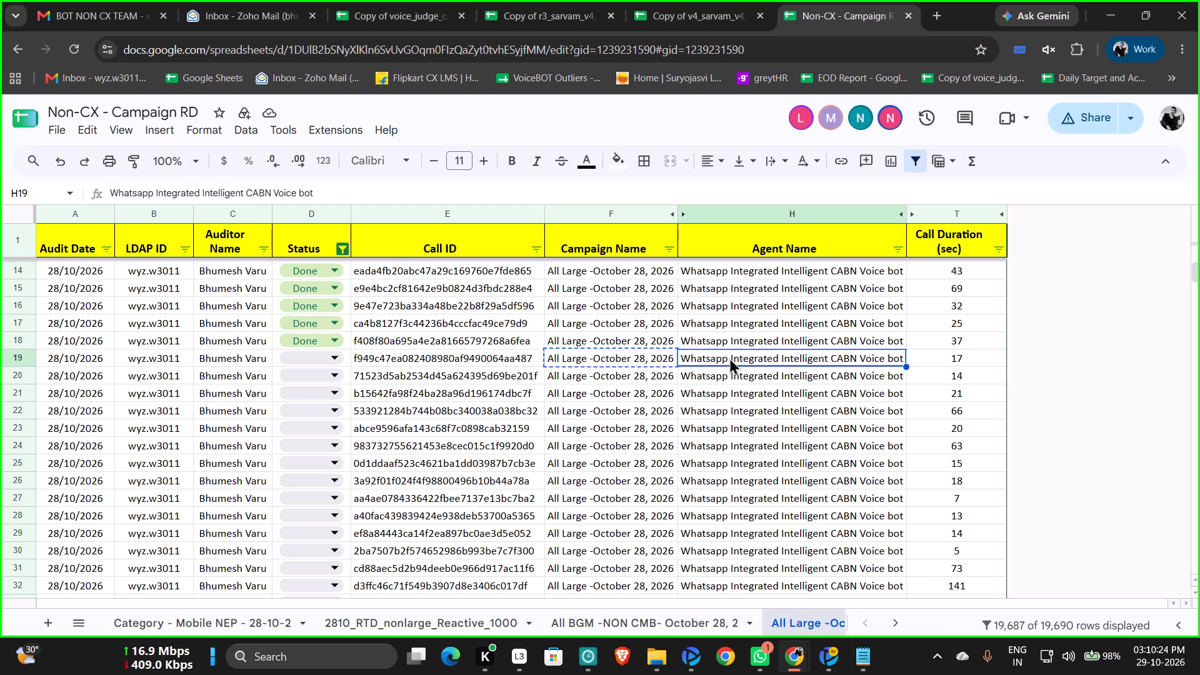
{"action": "key", "text": "ctrl+c"}
{"action": "left_click", "coordinate": [834, 670]}
{"action": "left_click", "coordinate": [529, 419]}
{"action": "key", "text": "ctrl+v"}
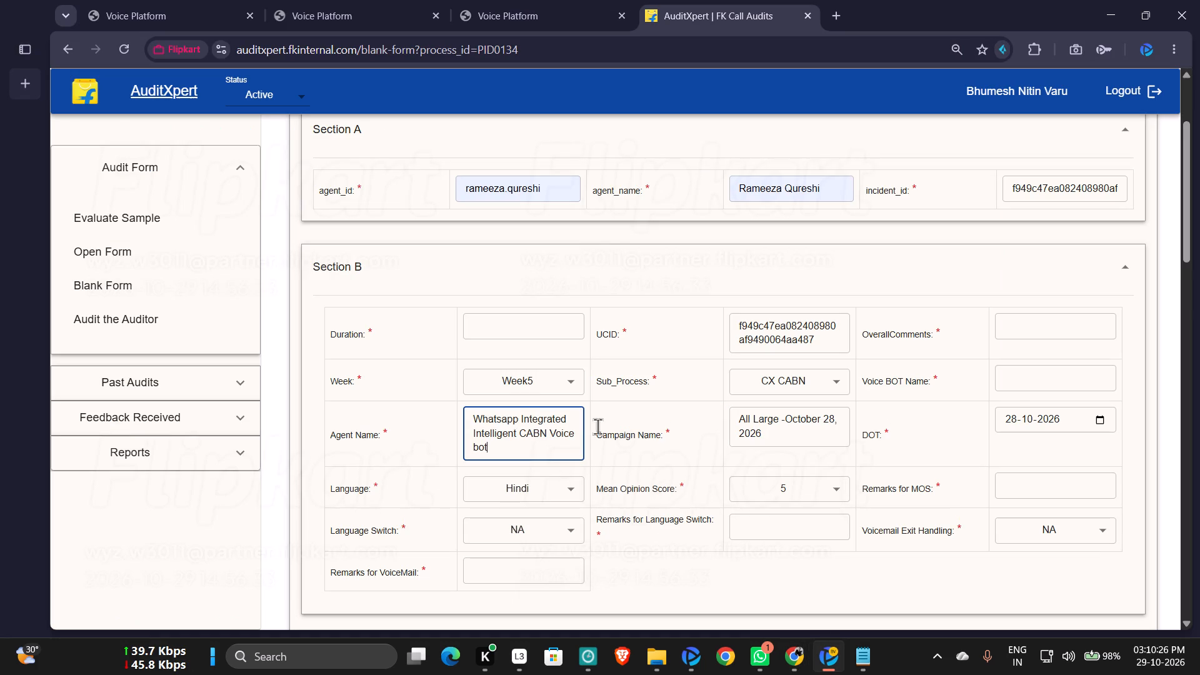
Enter Priya as the Voice BOT Name and, checking row 19 of the sheet, set the Duration to 17.
{"action": "left_click", "coordinate": [1035, 374]}
{"action": "type", "text": "Priya"}
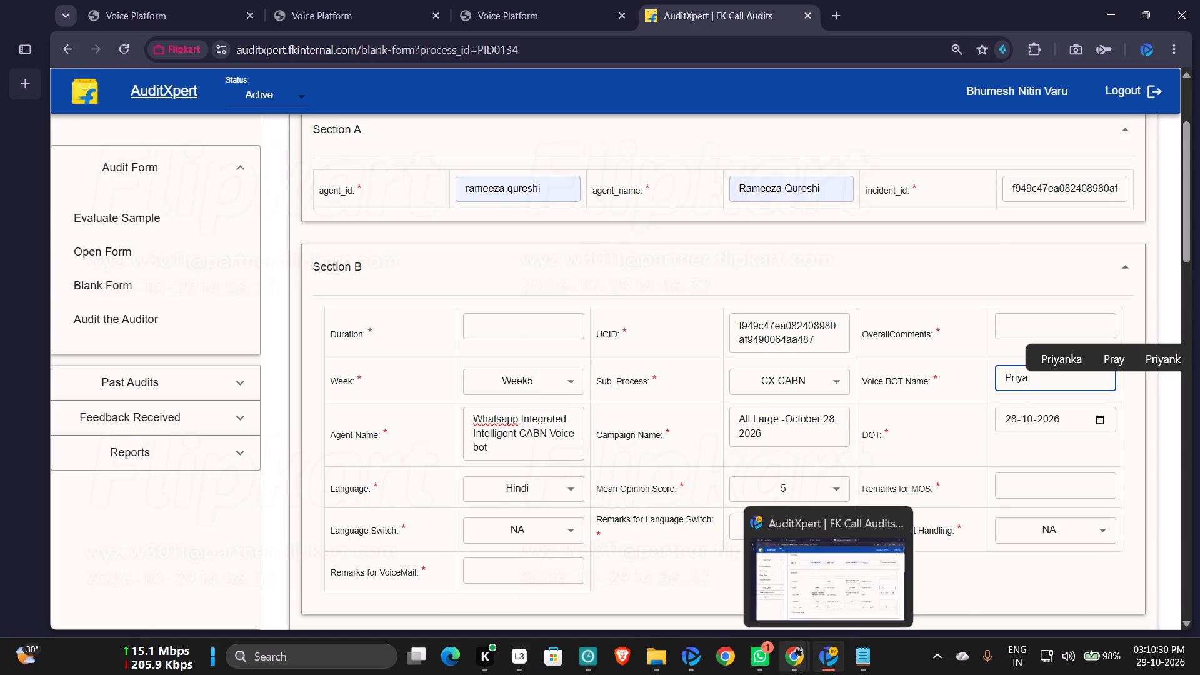
{"action": "left_click", "coordinate": [801, 674]}
{"action": "left_click", "coordinate": [733, 611]}
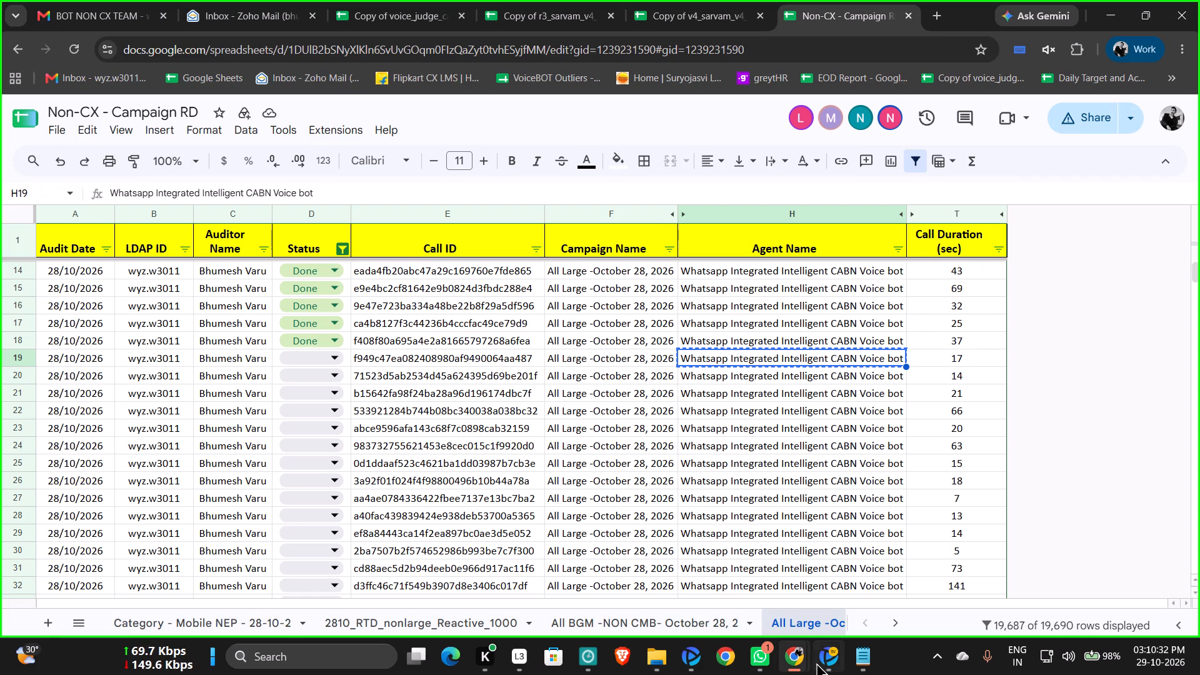
{"action": "left_click", "coordinate": [819, 660]}
{"action": "left_click", "coordinate": [485, 322]}
{"action": "type", "text": "17"}
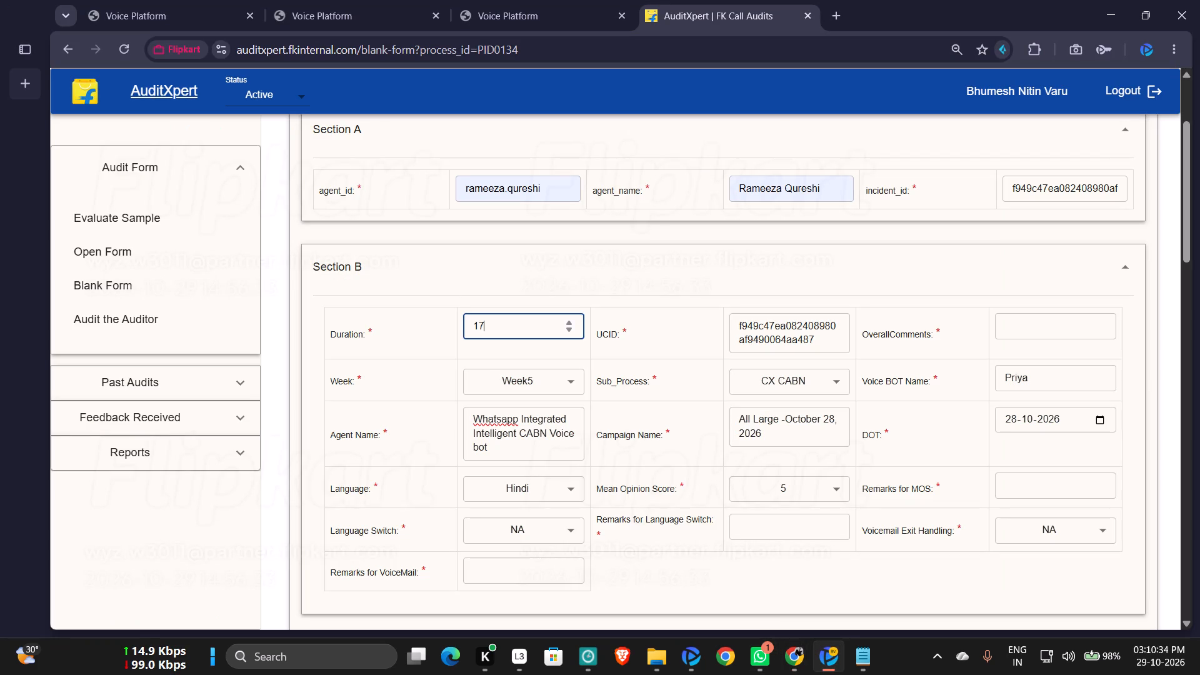
{"action": "left_click", "coordinate": [792, 657]}
{"action": "left_click", "coordinate": [732, 579]}
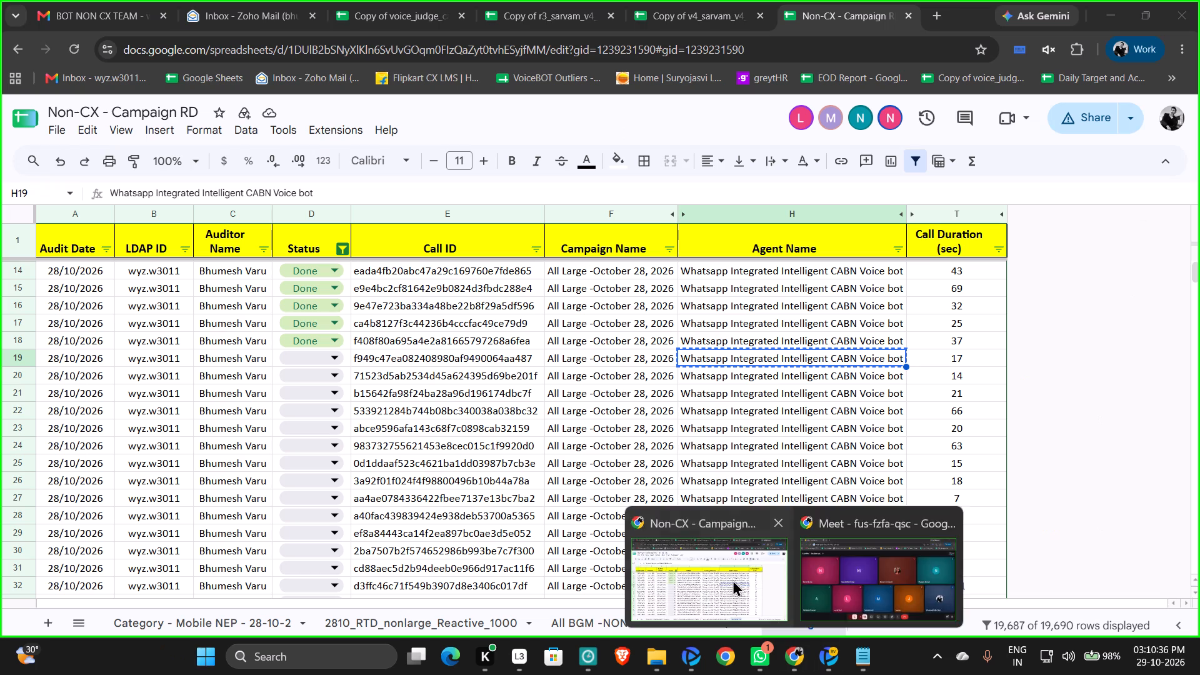
{"action": "left_click", "coordinate": [829, 666]}
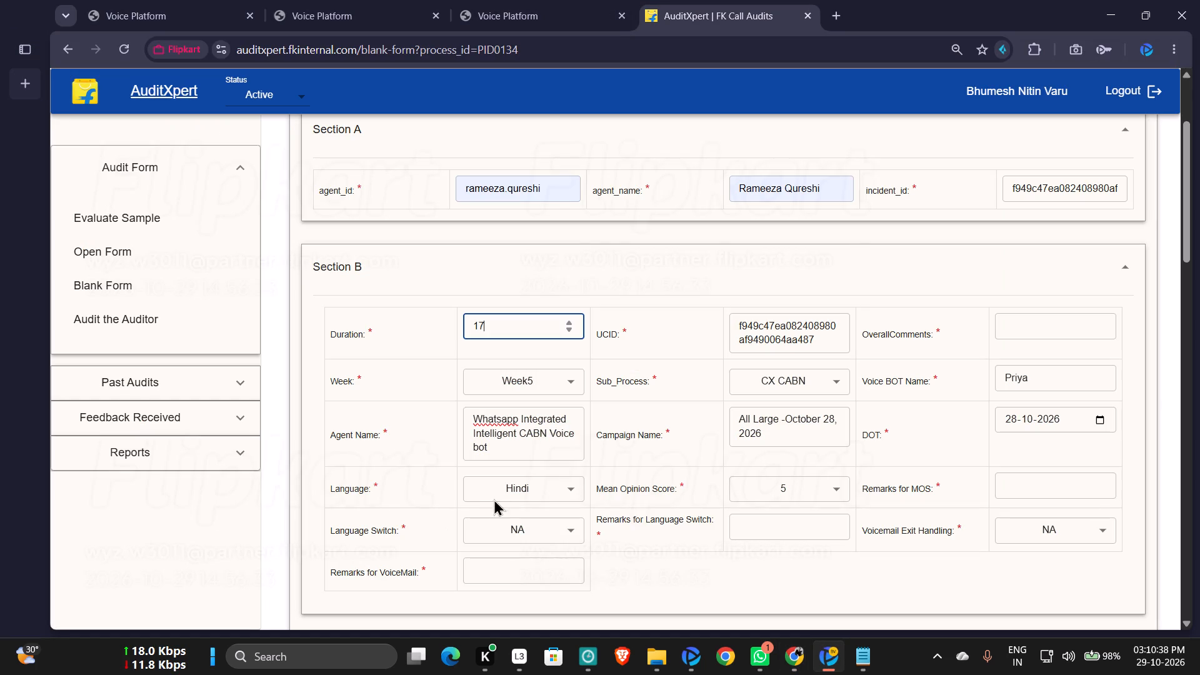
Play the call's recording and copy "NO voicemail detected on call." from the Judge Model 2 notes into Remarks for VoiceMail.
{"action": "left_click", "coordinate": [496, 0]}
{"action": "left_click", "coordinate": [291, 535]}
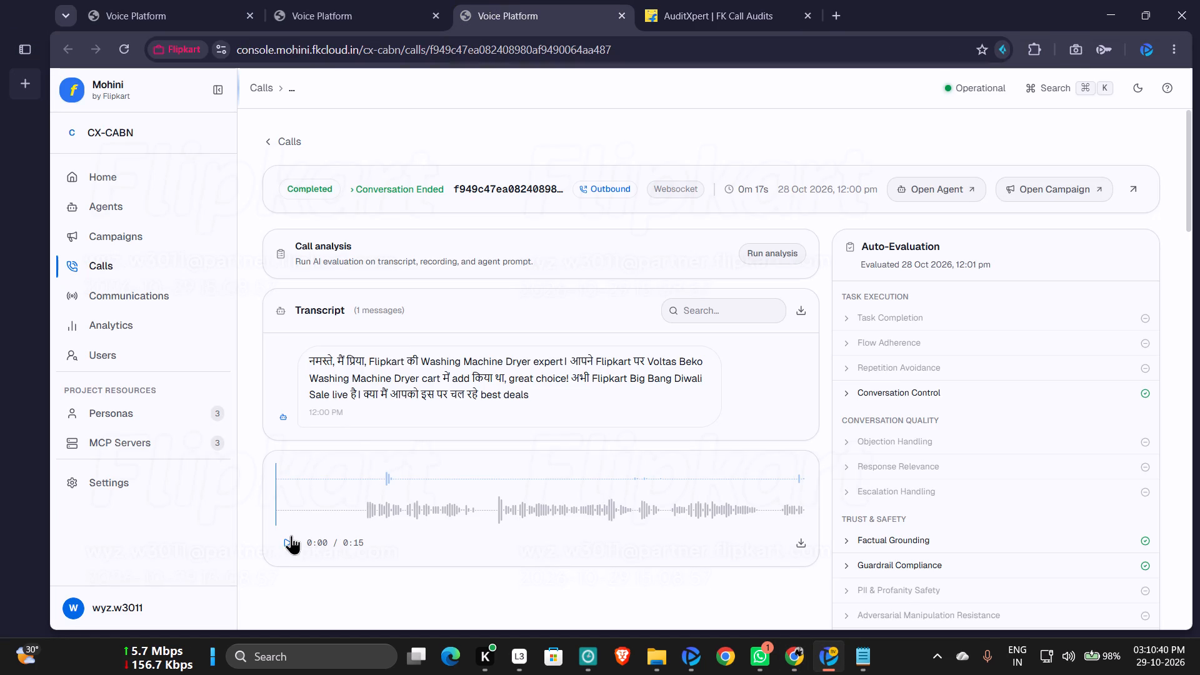
{"action": "left_click", "coordinate": [693, 0]}
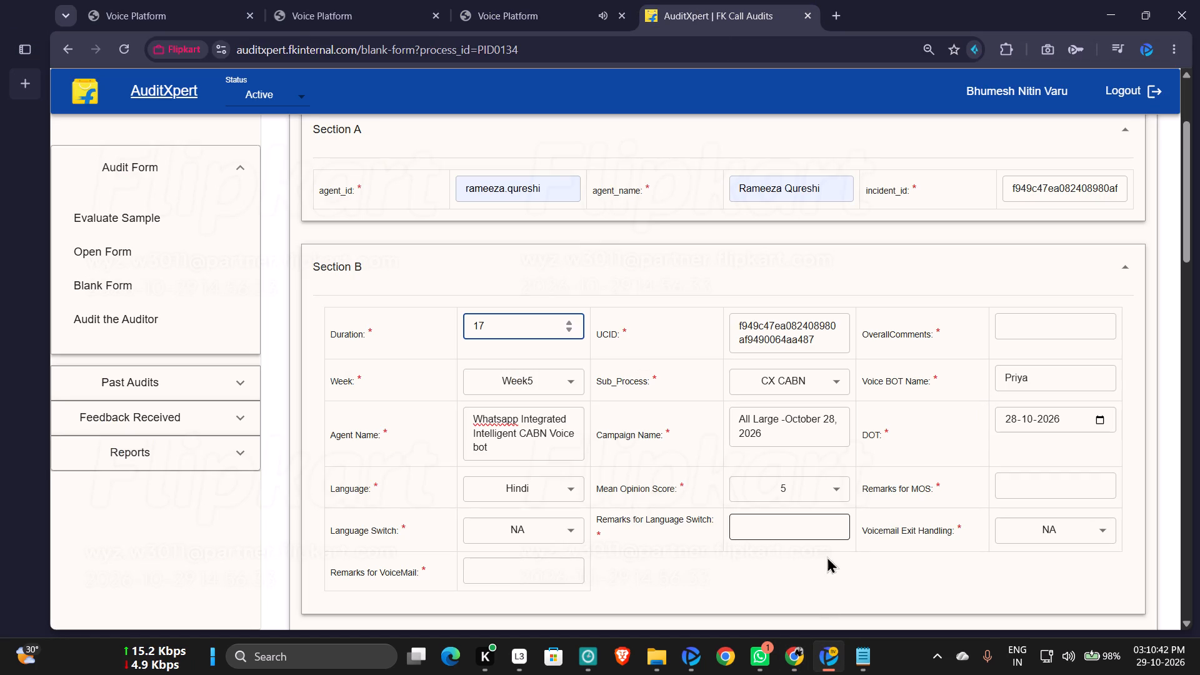
{"action": "left_click", "coordinate": [868, 658]}
{"action": "triple_click", "coordinate": [242, 261]}
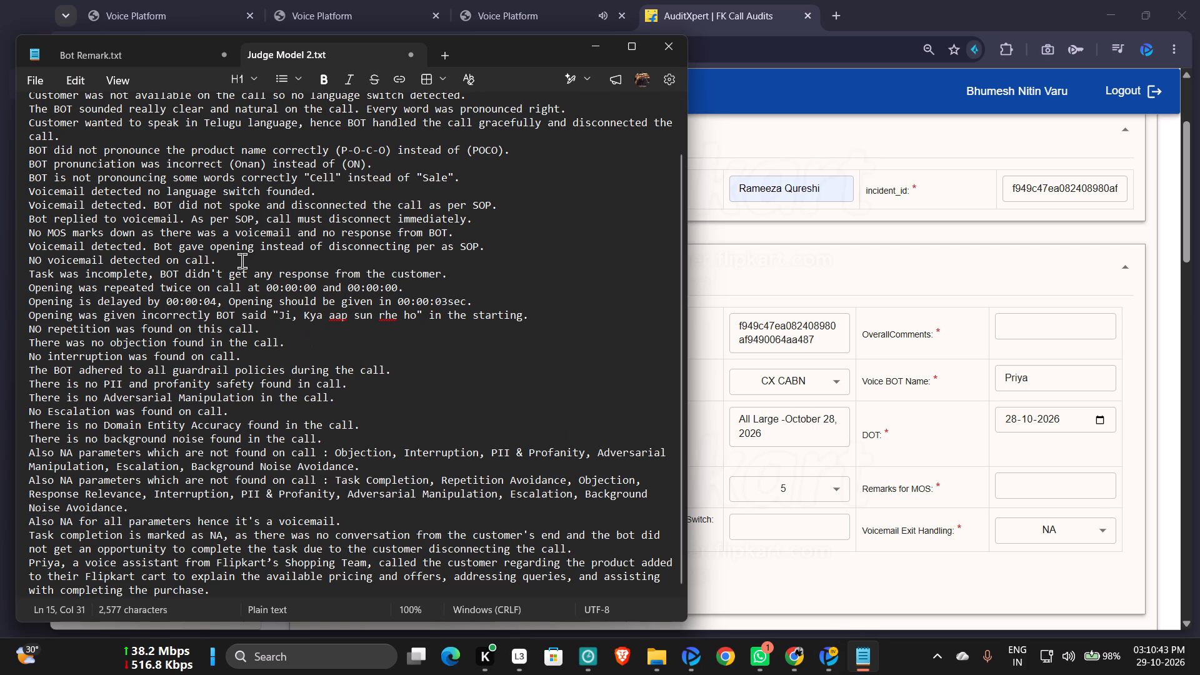
{"action": "key", "text": "ctrl+c"}
{"action": "left_click", "coordinate": [749, 583]}
{"action": "left_click", "coordinate": [494, 566]}
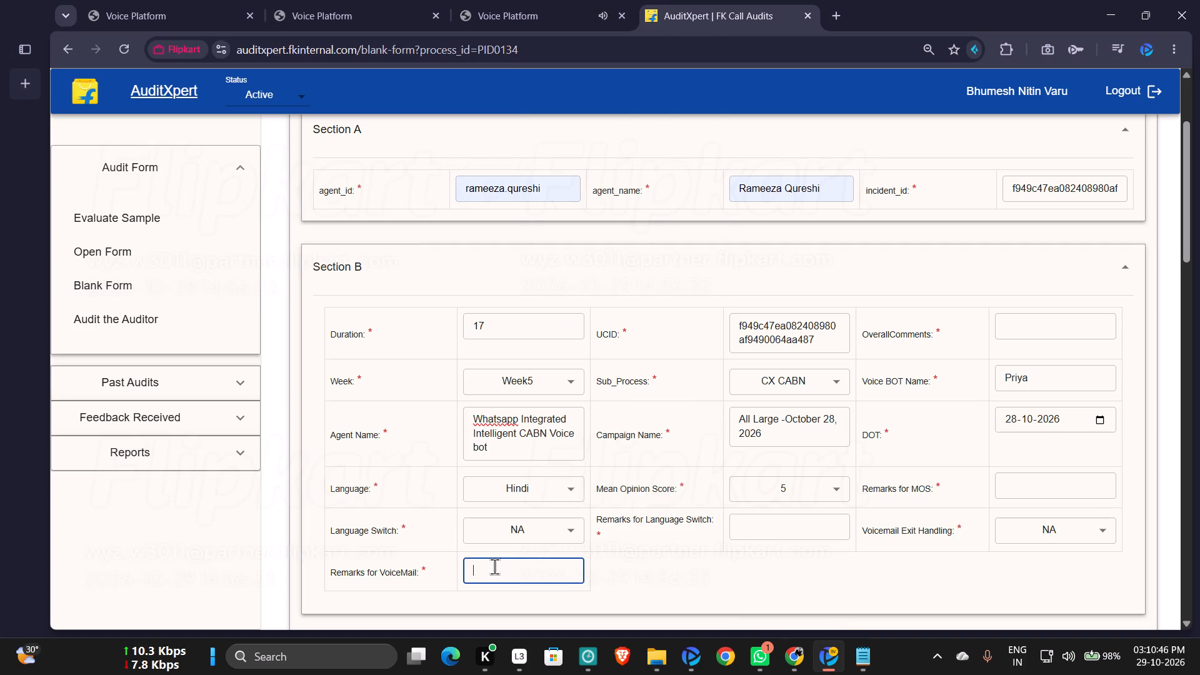
{"action": "key", "text": "ctrl+v"}
Replay the recording's opening and copy "Customer was not available on the call so no language switch detected." into Remarks for Language Switch.
{"action": "left_click", "coordinate": [879, 672]}
{"action": "left_click", "coordinate": [501, 15]}
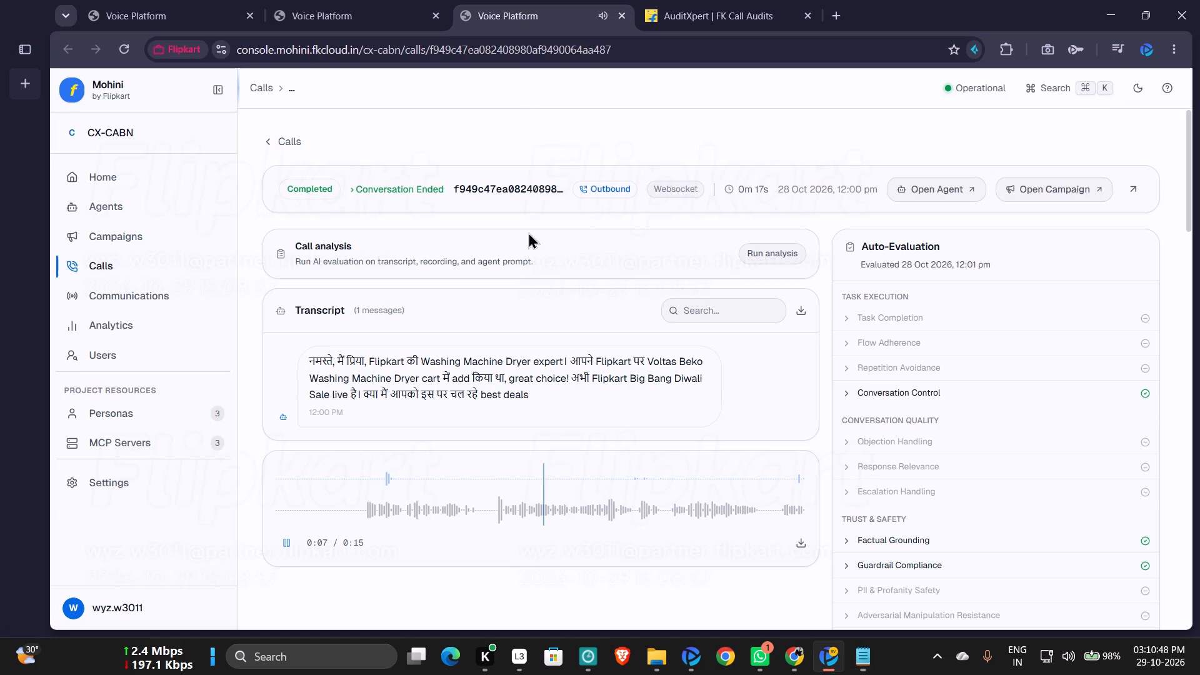
{"action": "left_click", "coordinate": [378, 484]}
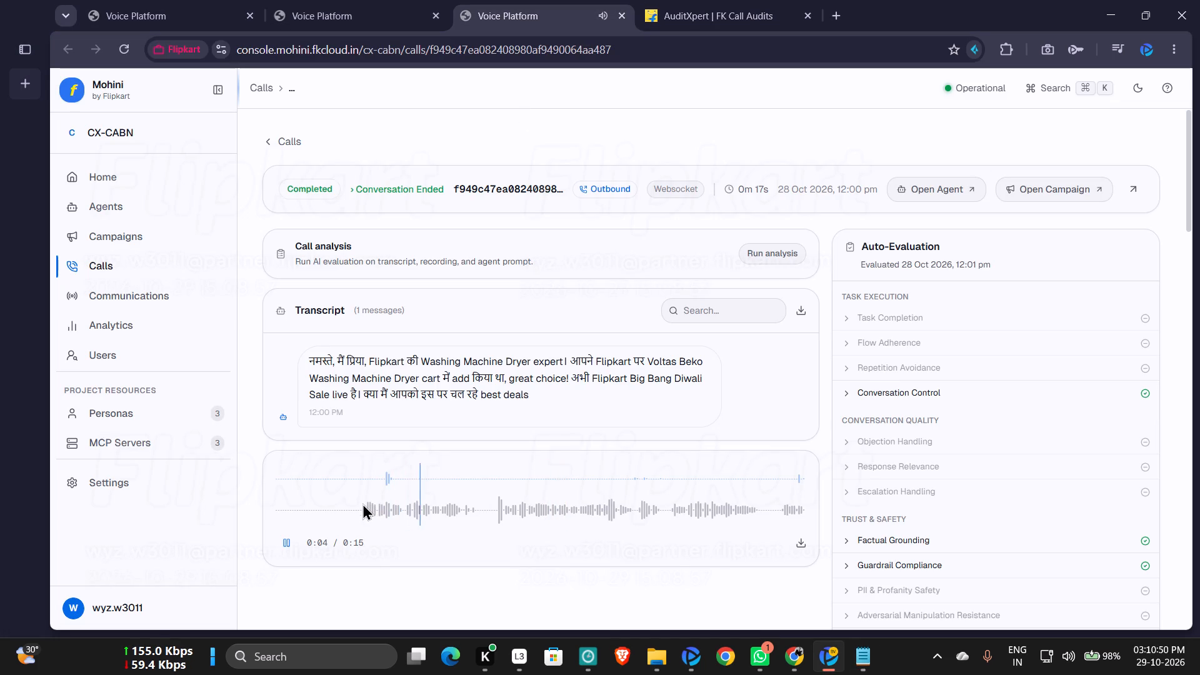
{"action": "left_click", "coordinate": [362, 503]}
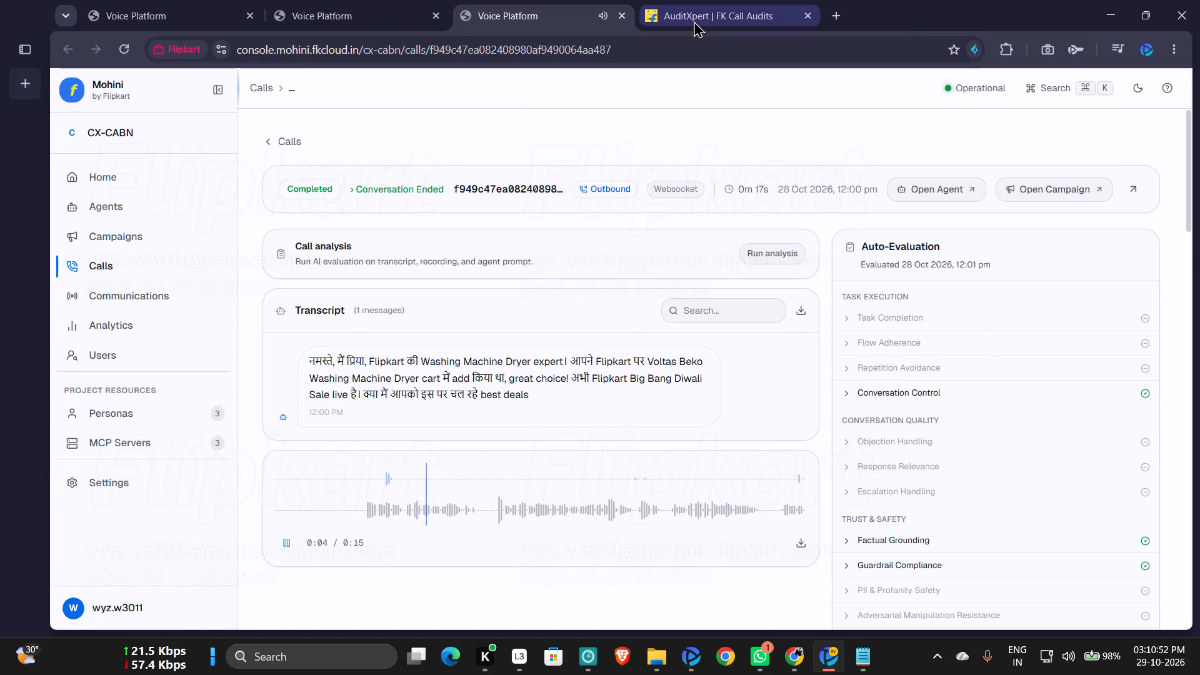
{"action": "left_click", "coordinate": [694, 21]}
{"action": "left_click", "coordinate": [862, 652]}
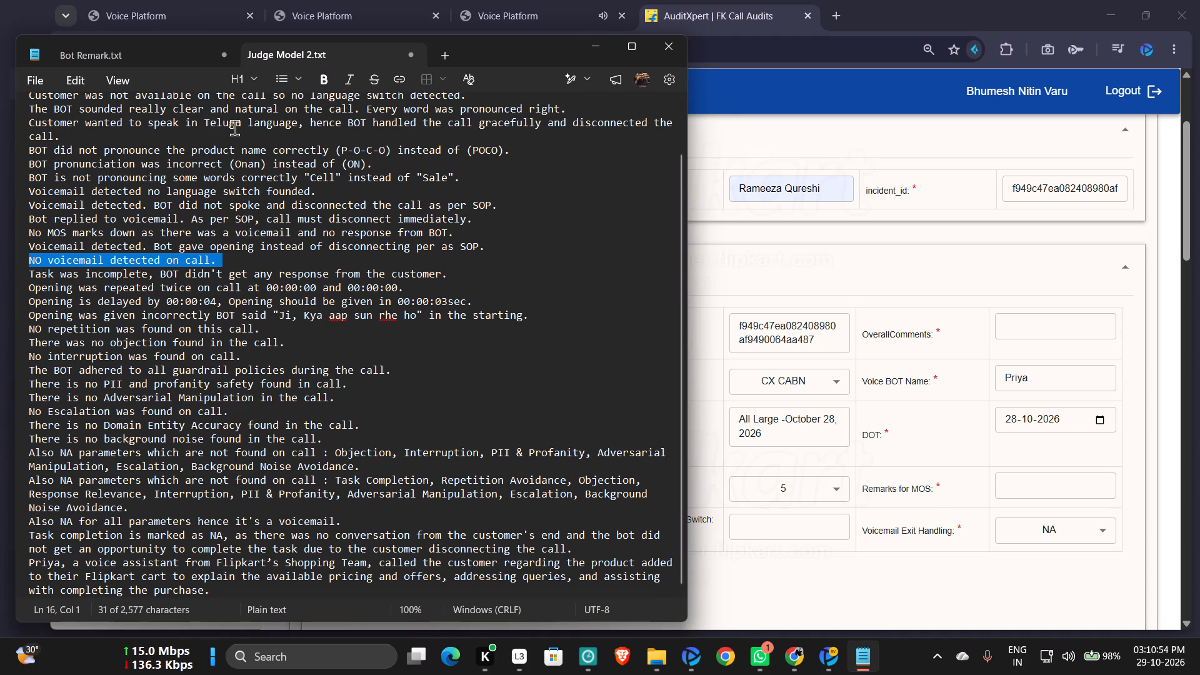
{"action": "scroll", "coordinate": [310, 219], "scroll_direction": "up", "scroll_amount": 3}
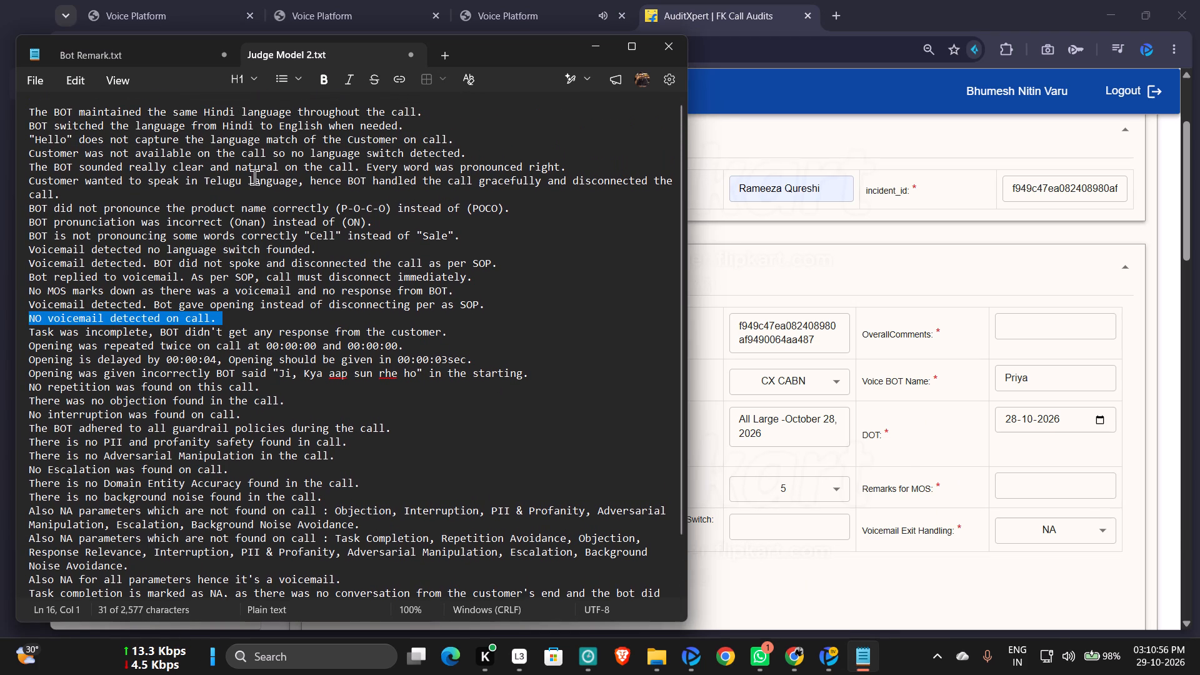
{"action": "triple_click", "coordinate": [254, 154]}
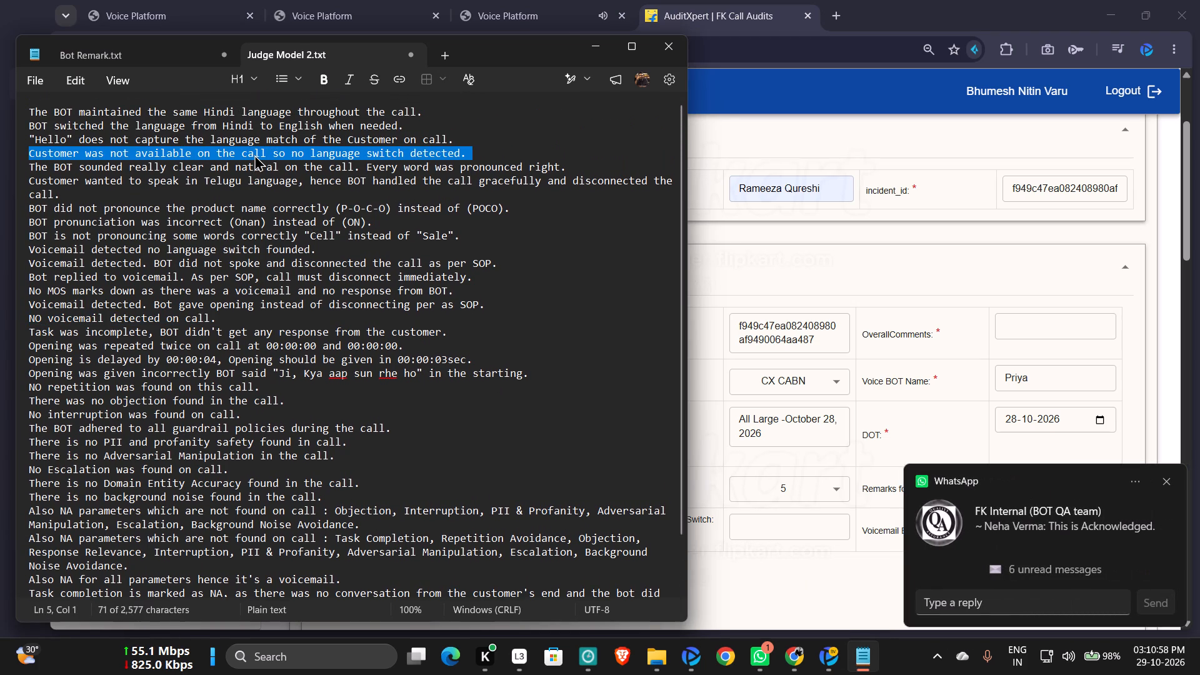
{"action": "key", "text": "ctrl+c"}
{"action": "left_click", "coordinate": [799, 531]}
{"action": "key", "text": "ctrl+v"}
Copy "The BOT sounded really clear and natural on the call. Every word was pronounced right." from the notes into Remarks for MOS.
{"action": "left_click", "coordinate": [861, 662]}
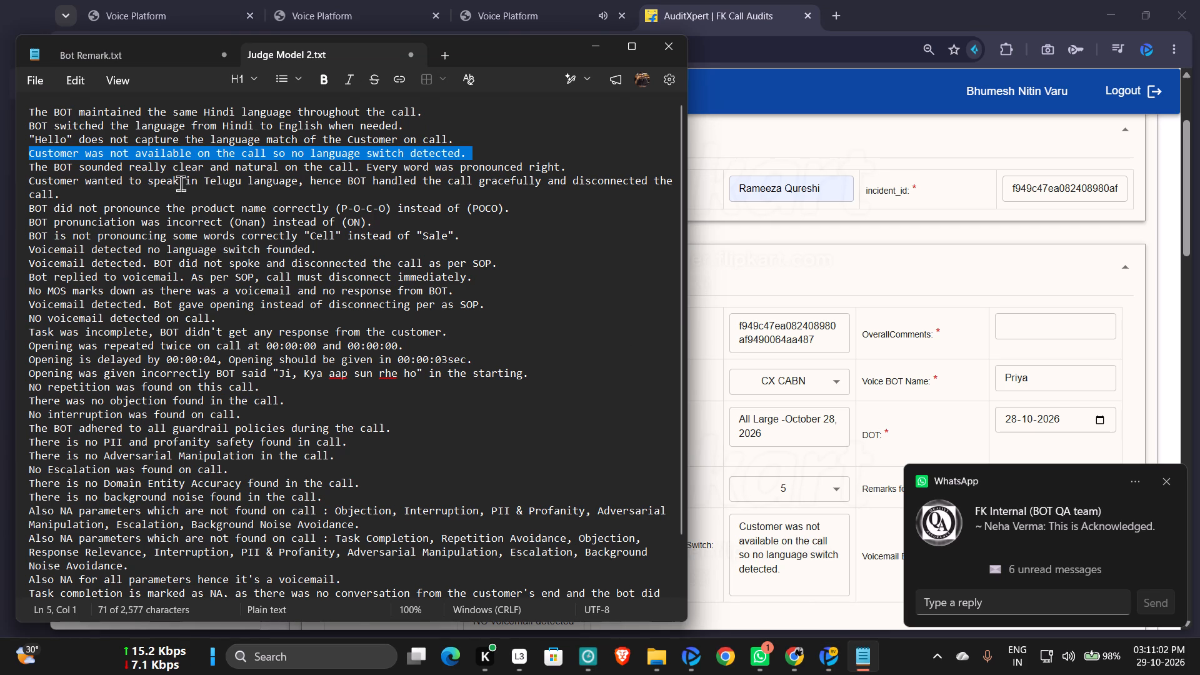
{"action": "triple_click", "coordinate": [216, 167]}
{"action": "key", "text": "ctrl+c"}
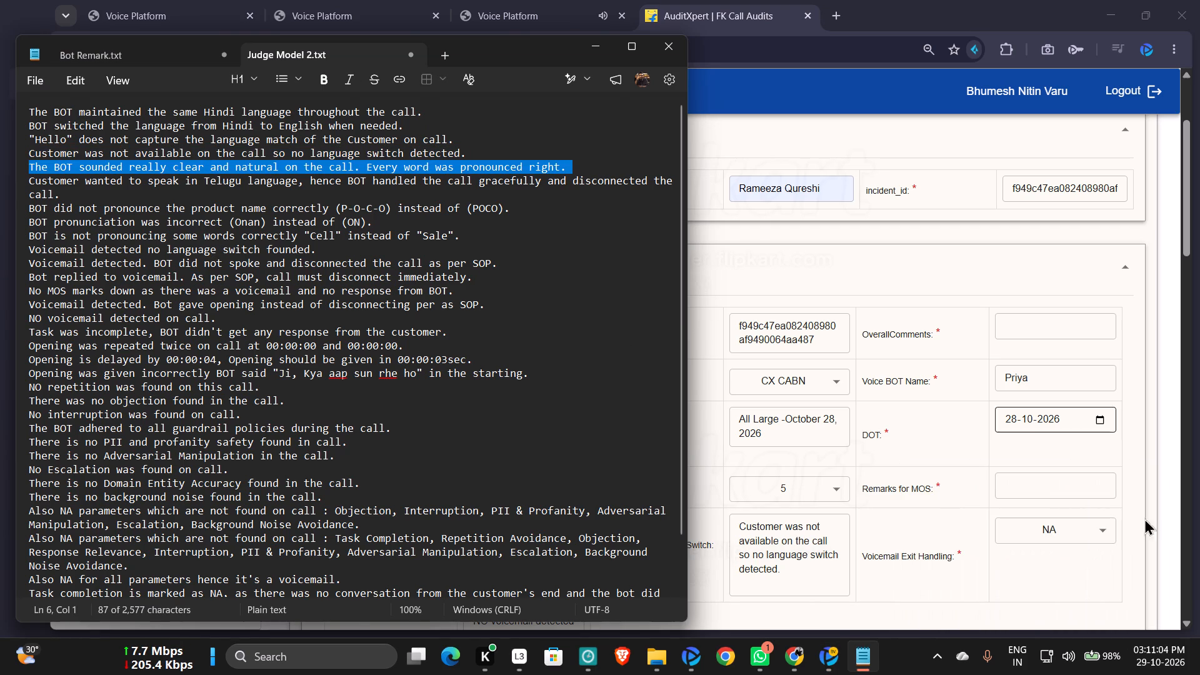
{"action": "left_click", "coordinate": [1037, 485]}
{"action": "key", "text": "ctrl+v"}
Copy the notes' summary of Priya calling about the product in the customer's Flipkart cart into OverallComments.
{"action": "left_click", "coordinate": [856, 660]}
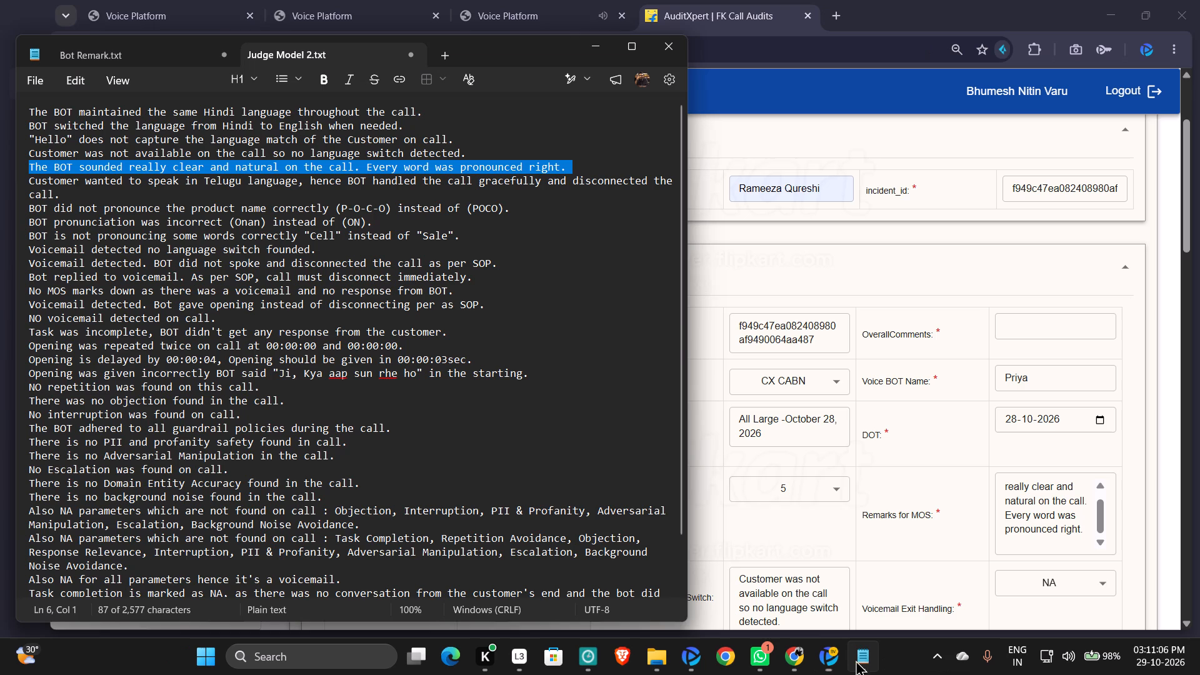
{"action": "scroll", "coordinate": [357, 407], "scroll_direction": "down", "scroll_amount": 6}
{"action": "triple_click", "coordinate": [297, 579]}
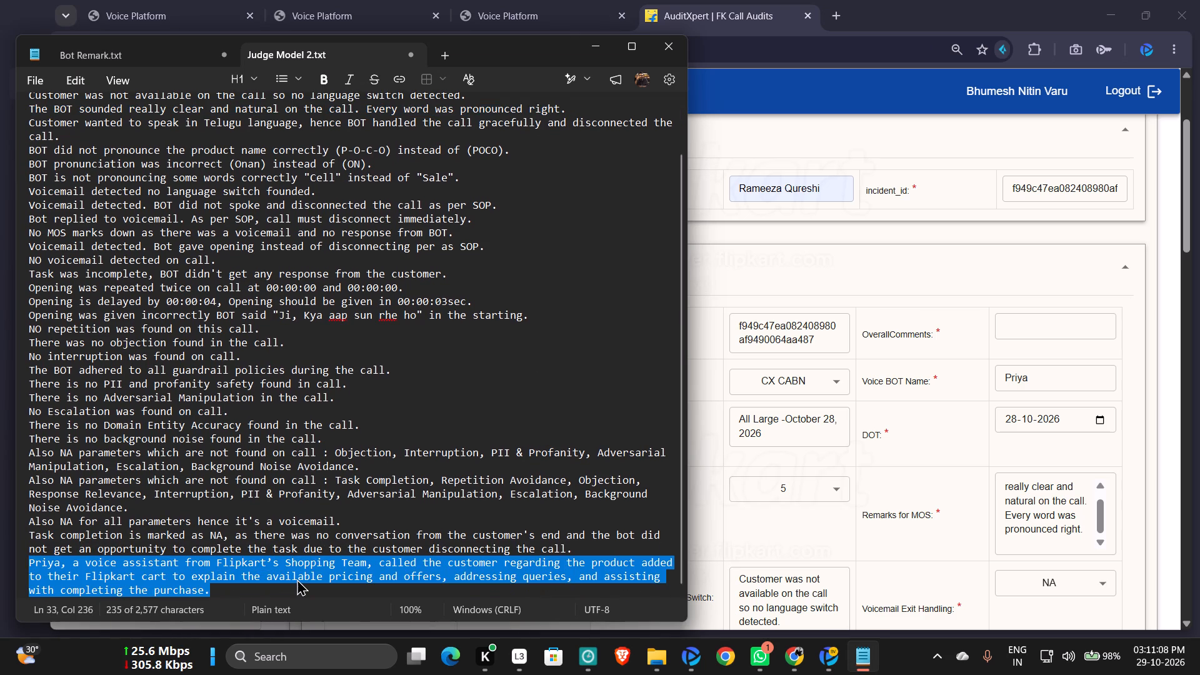
{"action": "key", "text": "ctrl+c"}
{"action": "left_click", "coordinate": [1071, 328]}
{"action": "key", "text": "ctrl+v"}
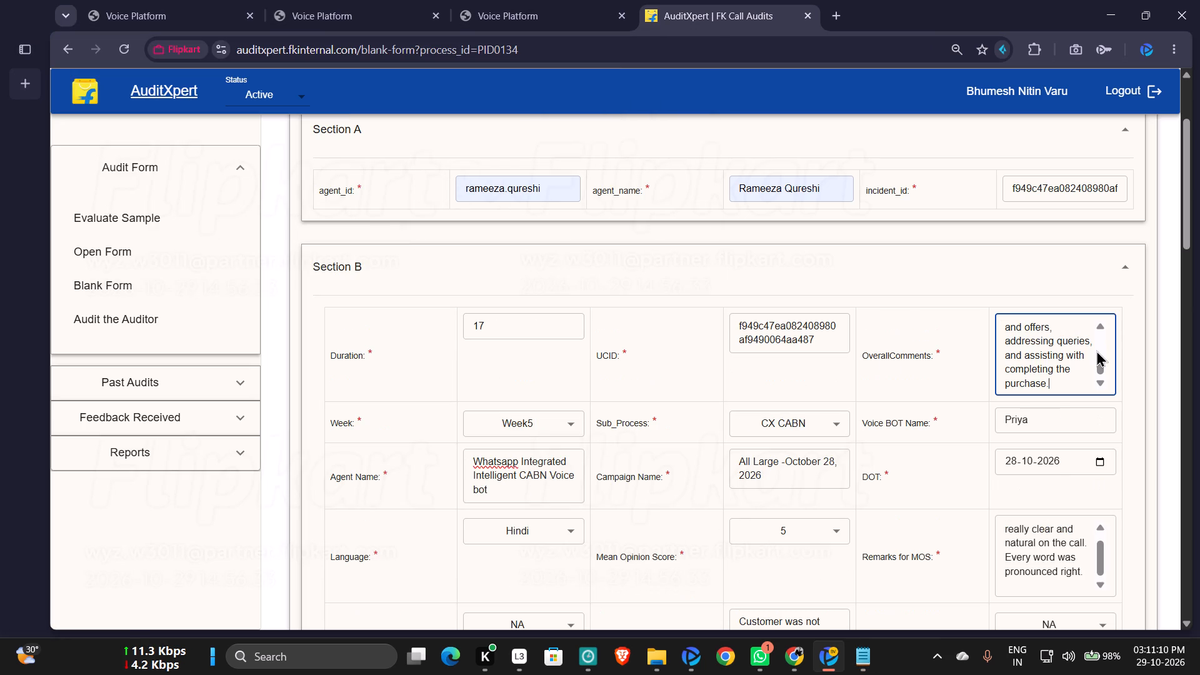
Append "But the Customer was not present and responded on call also disconnect from his end." from Bot Remark.txt to OverallComments, followed by a line break.
{"action": "left_click", "coordinate": [861, 653]}
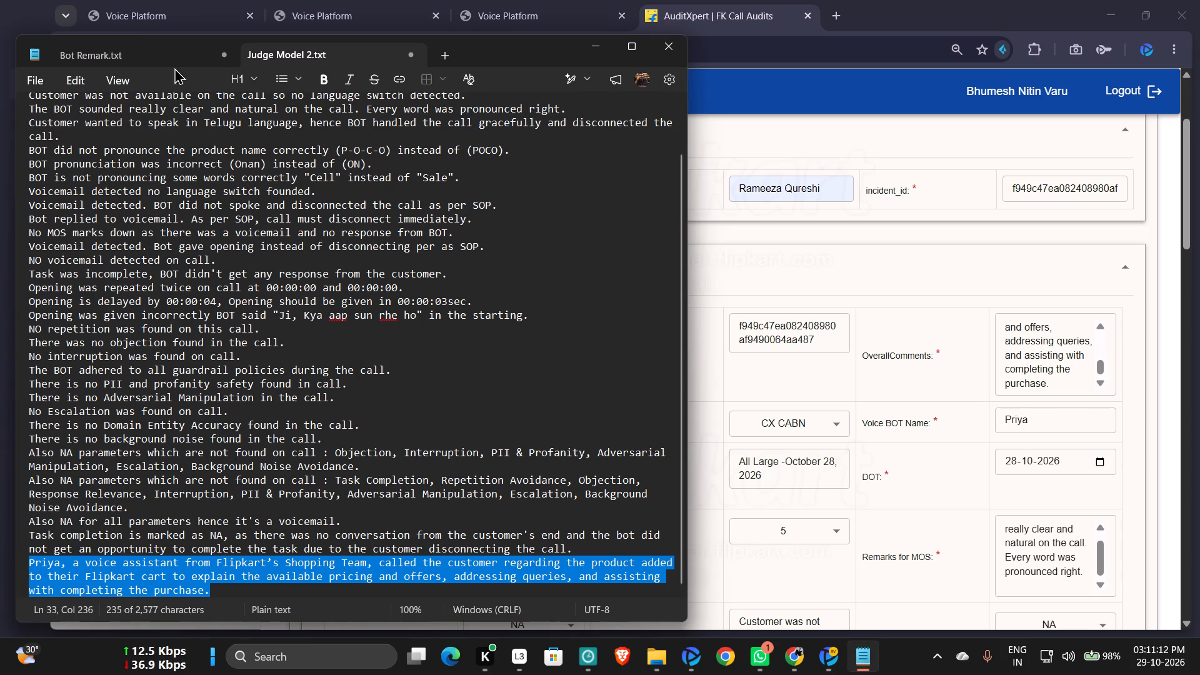
{"action": "left_click", "coordinate": [167, 57]}
{"action": "triple_click", "coordinate": [205, 592]}
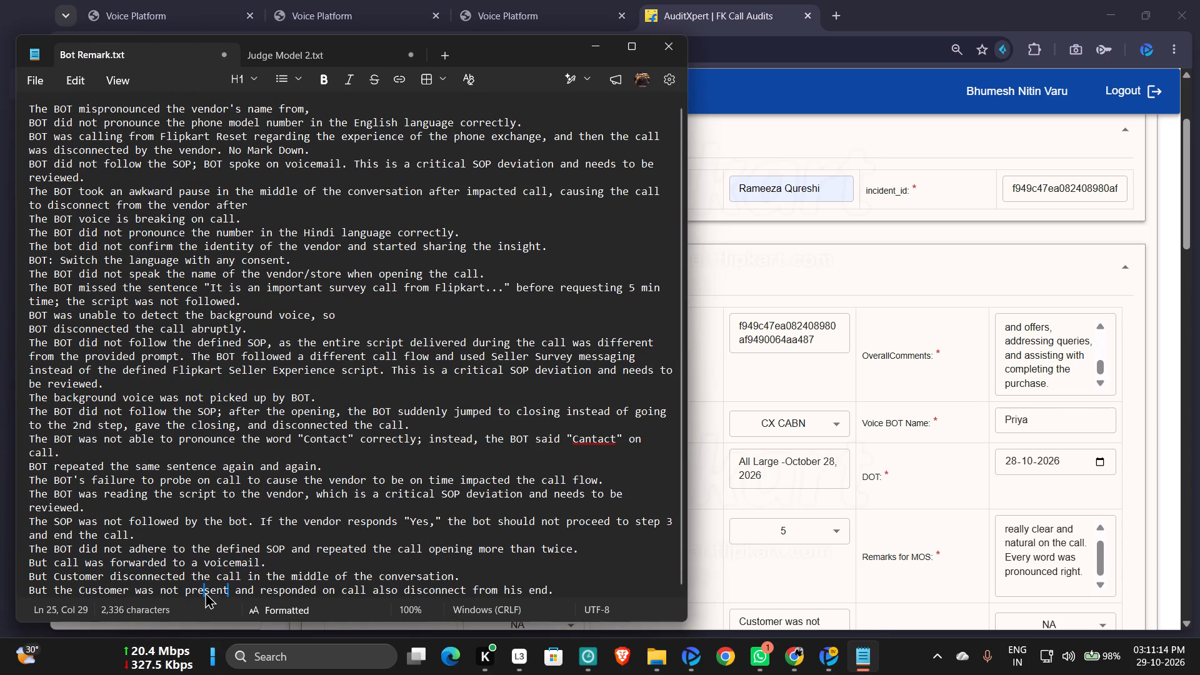
{"action": "key", "text": "ctrl+c"}
{"action": "left_click", "coordinate": [1067, 387]}
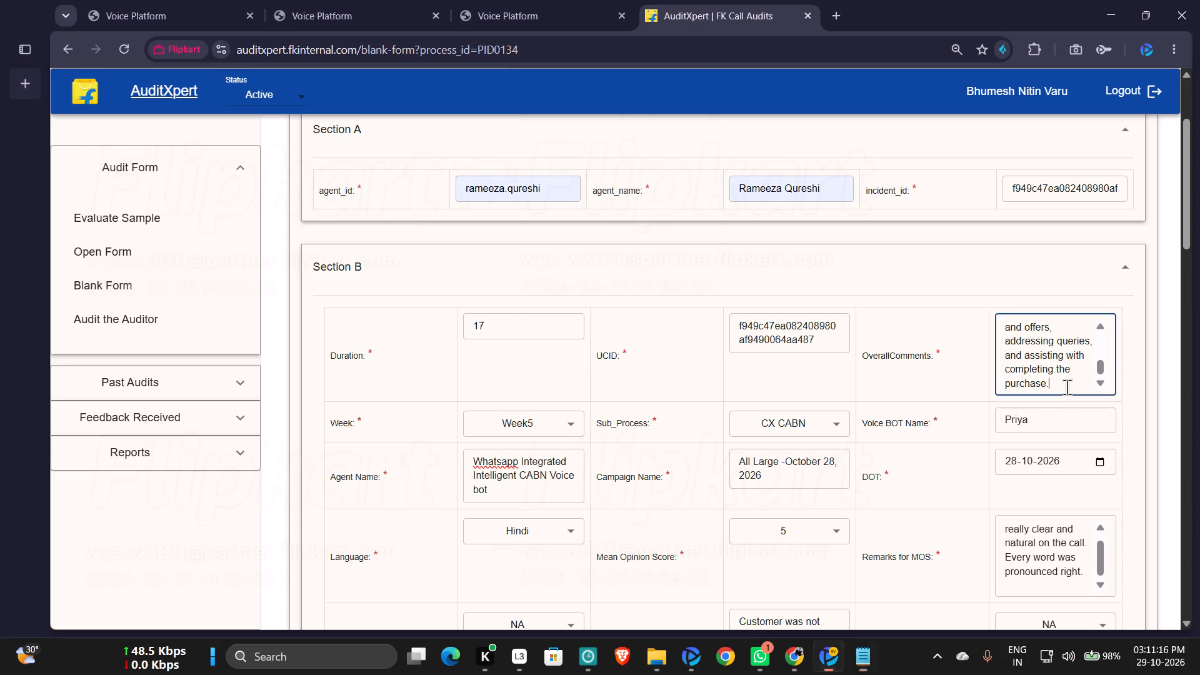
{"action": "key", "text": "space"}
{"action": "key", "text": "ctrl+b"}
{"action": "key", "text": "ctrl+v"}
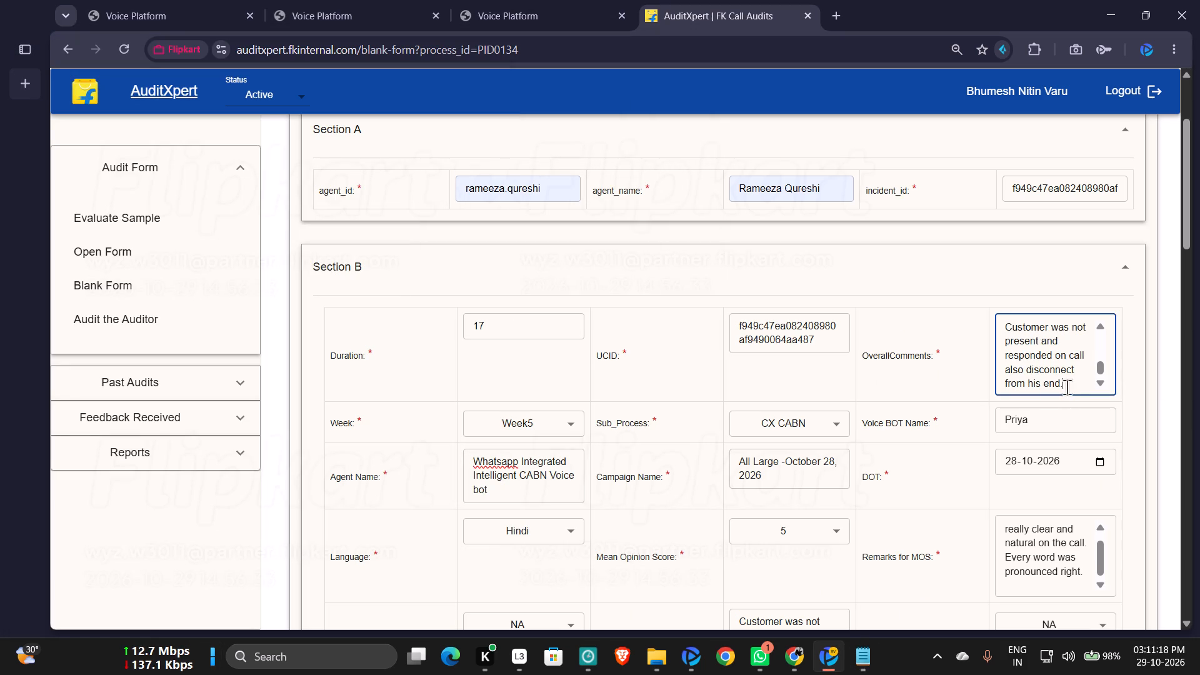
{"action": "key", "text": "shift+Return"}
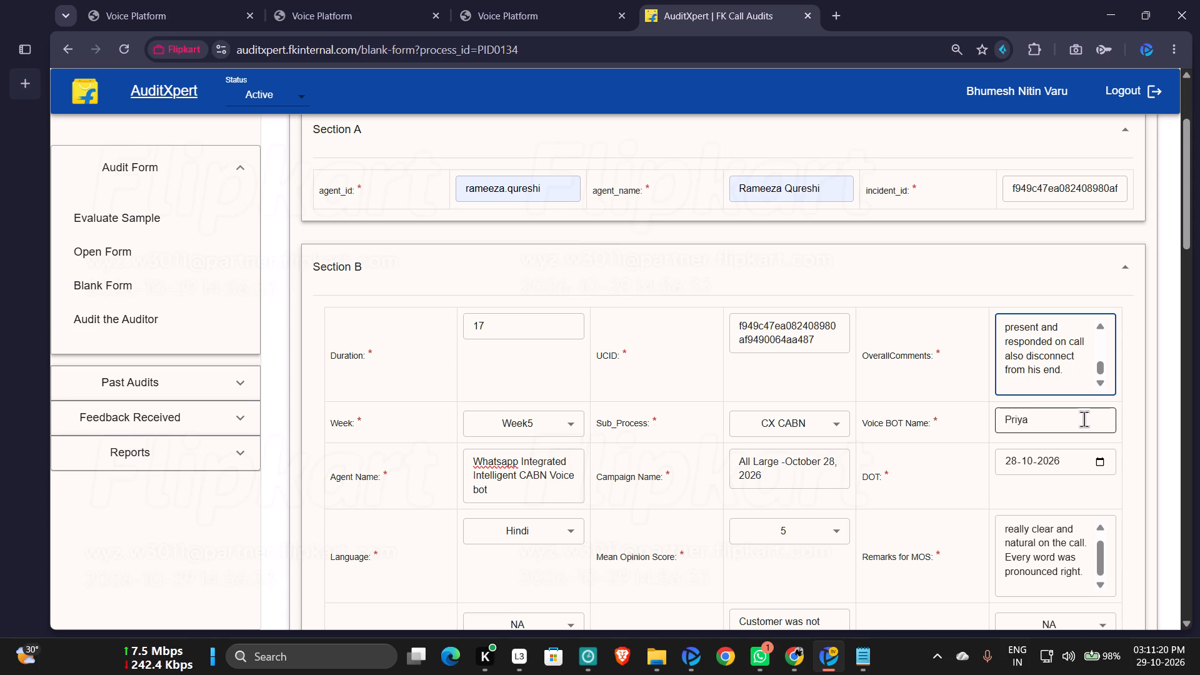
Append the "Also NA parameters which are not found on call" line that starts with Task Completion from Judge Model 2.txt to OverallComments.
{"action": "left_click", "coordinate": [862, 655]}
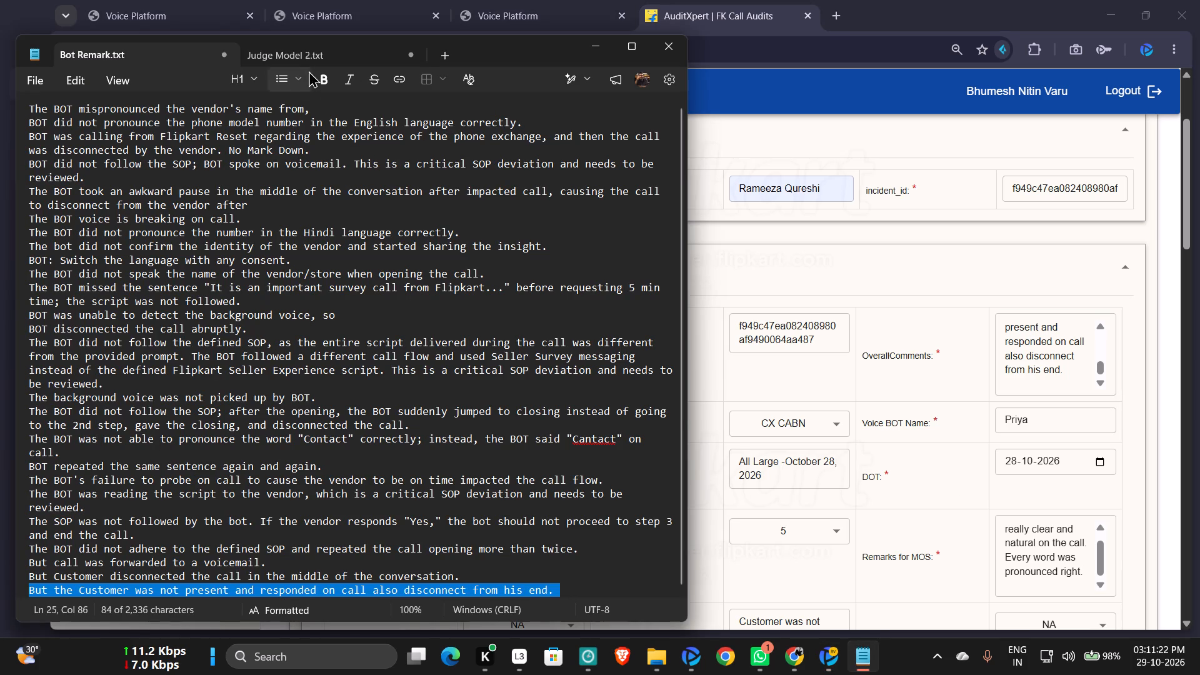
{"action": "left_click", "coordinate": [316, 59]}
{"action": "triple_click", "coordinate": [265, 546]}
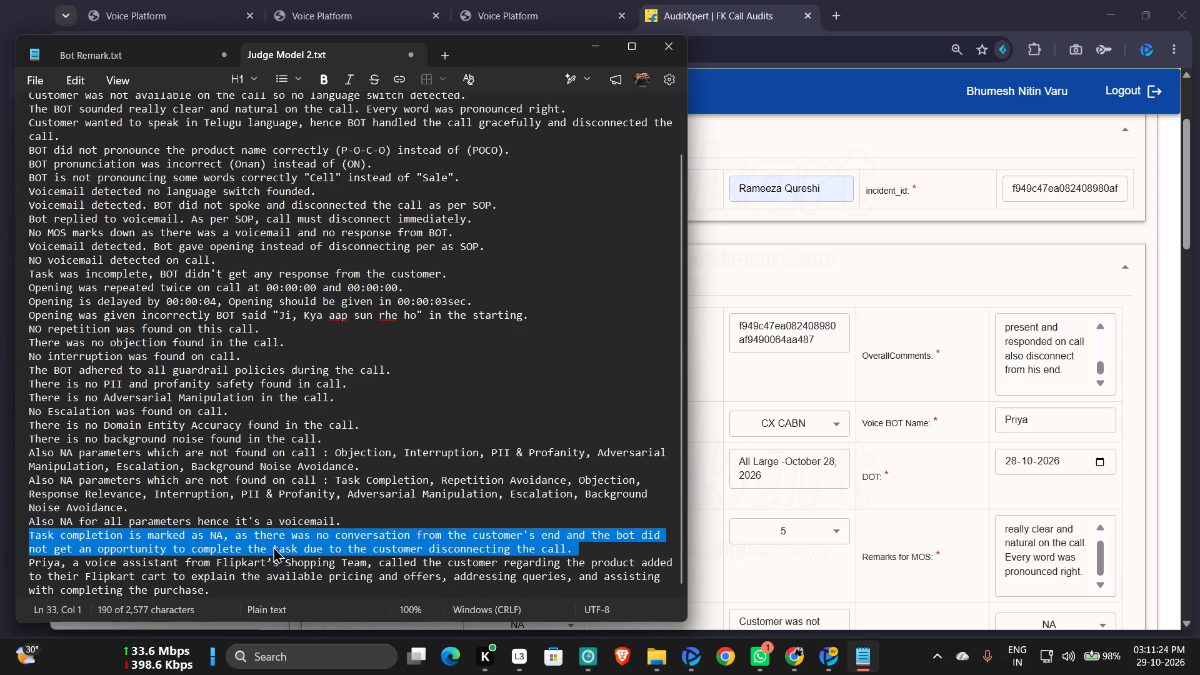
{"action": "triple_click", "coordinate": [341, 486]}
{"action": "key", "text": "ctrl+c"}
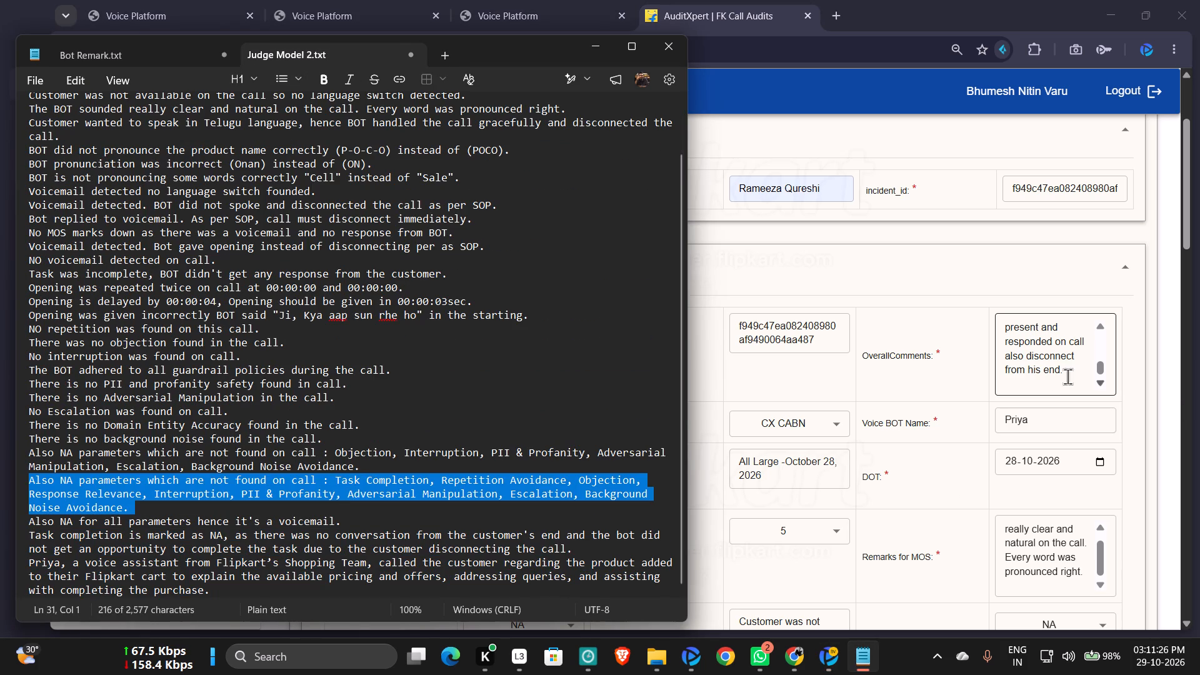
{"action": "left_click", "coordinate": [1053, 382]}
{"action": "key", "text": "ctrl+v"}
Replace "Task Completion" in OverallComments with the notes' line beginning "Task completion is marked as NA, as there was no conversation from the customer's end".
{"action": "left_click", "coordinate": [862, 660]}
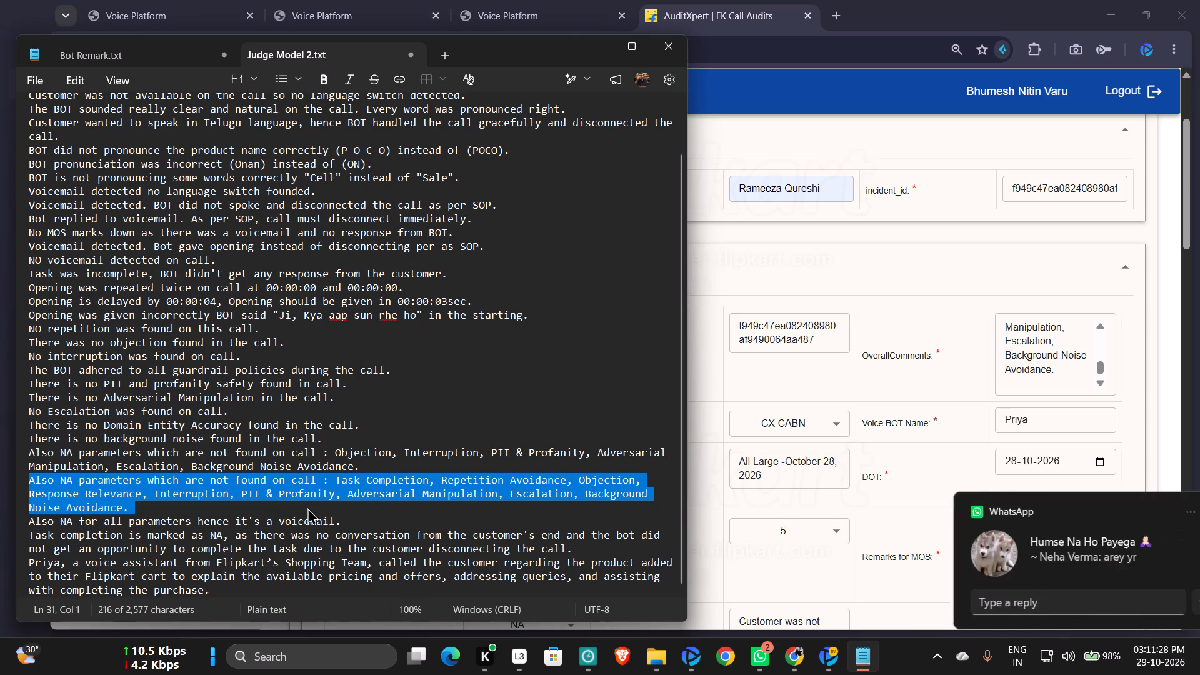
{"action": "triple_click", "coordinate": [179, 541]}
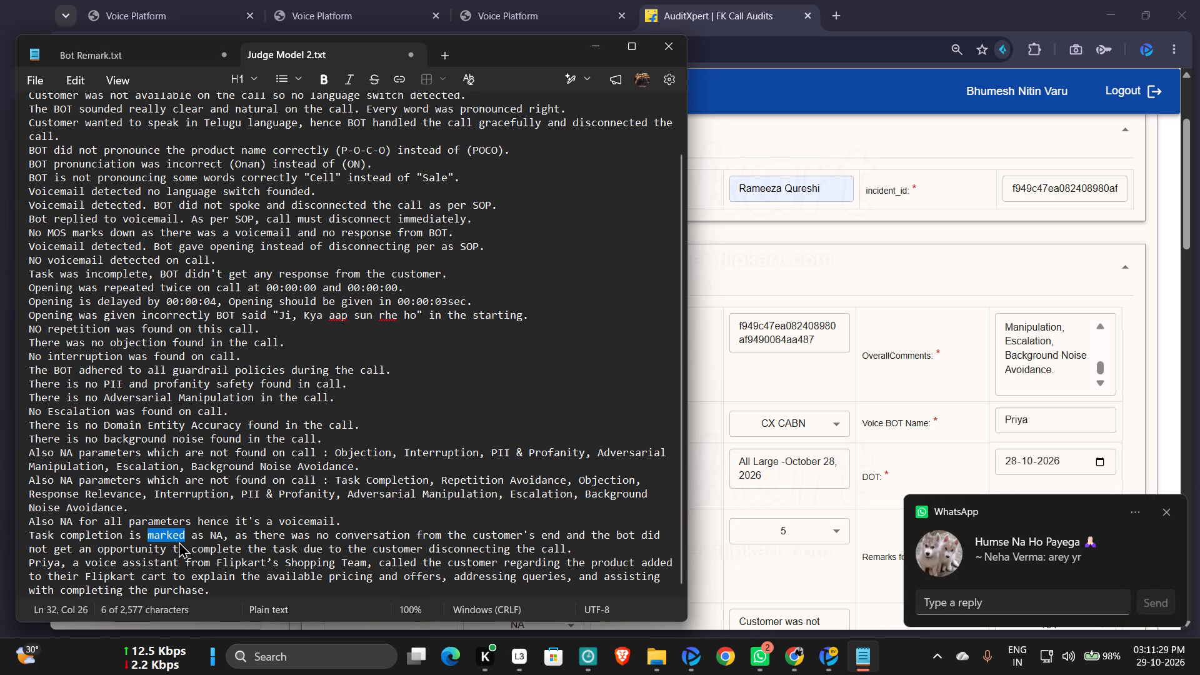
{"action": "key", "text": "ctrl+c"}
{"action": "left_click", "coordinate": [1046, 355]}
{"action": "scroll", "coordinate": [1046, 355], "scroll_direction": "up", "scroll_amount": 2}
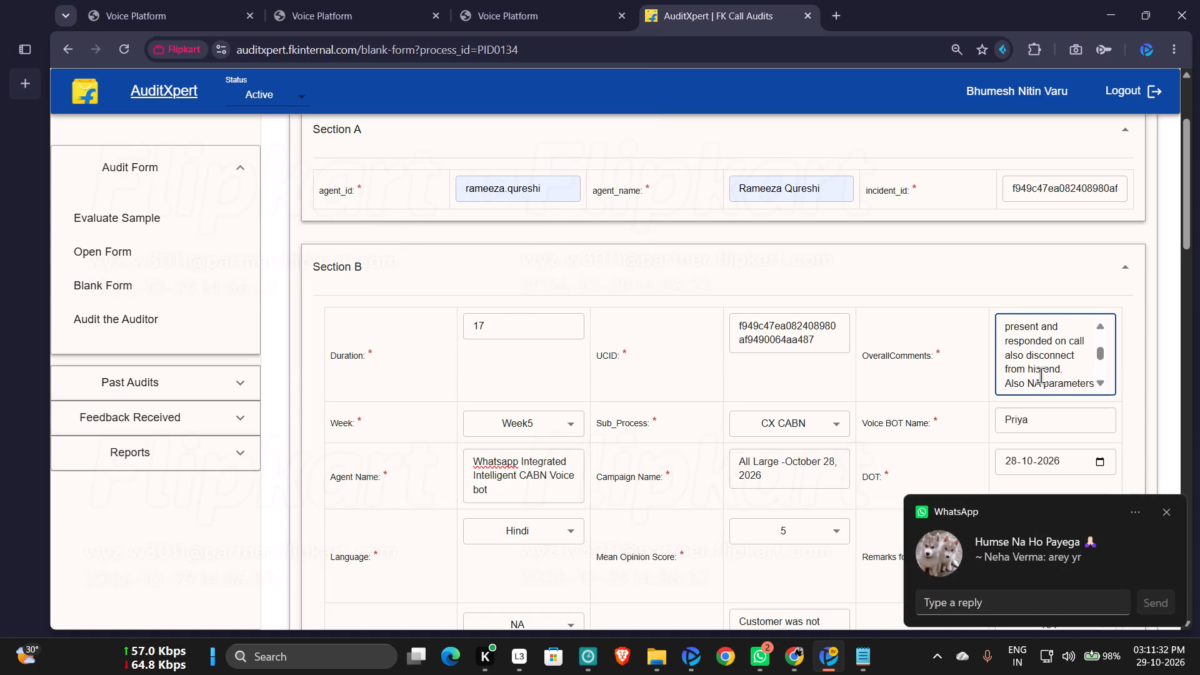
{"action": "scroll", "coordinate": [1053, 376], "scroll_direction": "down", "scroll_amount": 1}
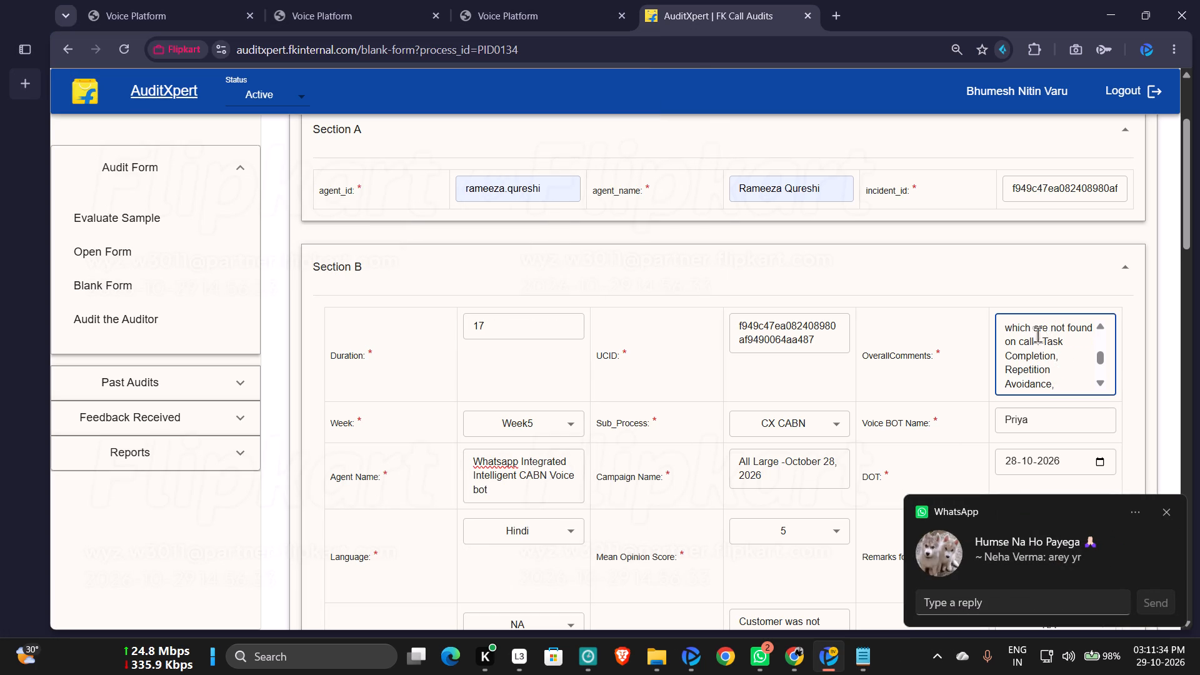
{"action": "double_click", "coordinate": [1055, 341]}
{"action": "key", "text": "shift+Down"}
{"action": "key", "text": "shift+Left"}
{"action": "key", "text": "shift+Left"}
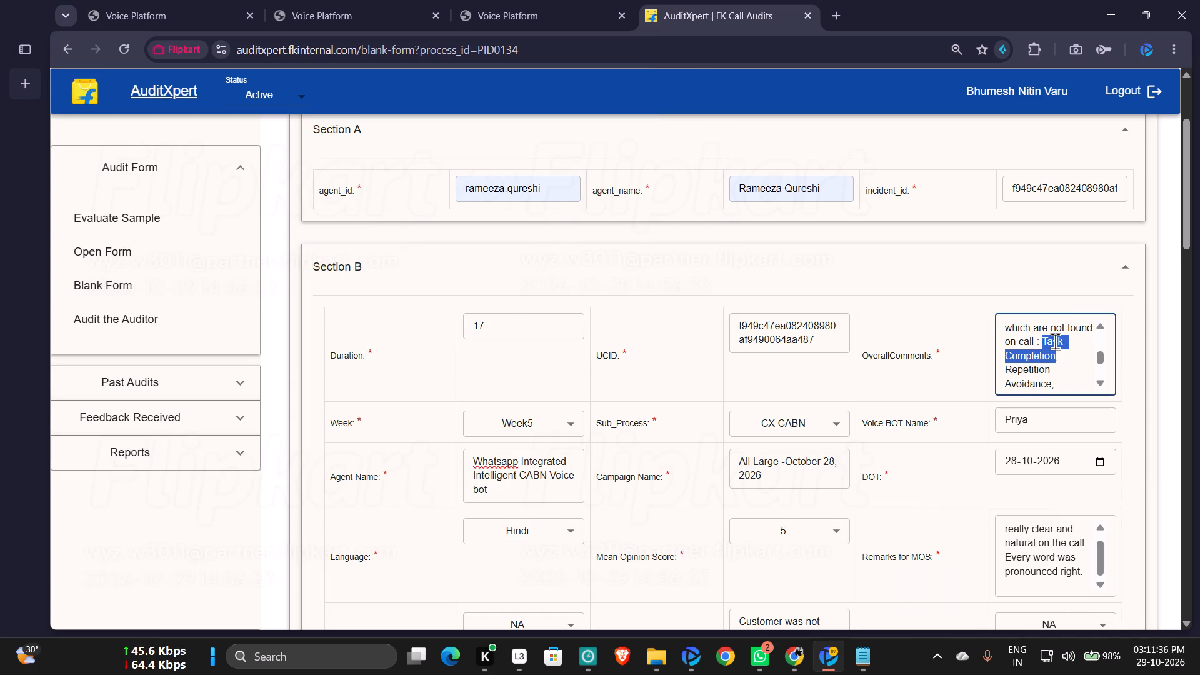
{"action": "key", "text": "ctrl+v"}
Set Task Completion, Repetition Avoidance and Objection Handling to NA in Section C.
{"action": "scroll", "coordinate": [1016, 379], "scroll_direction": "down", "scroll_amount": 3}
{"action": "scroll", "coordinate": [963, 419], "scroll_direction": "down", "scroll_amount": 3}
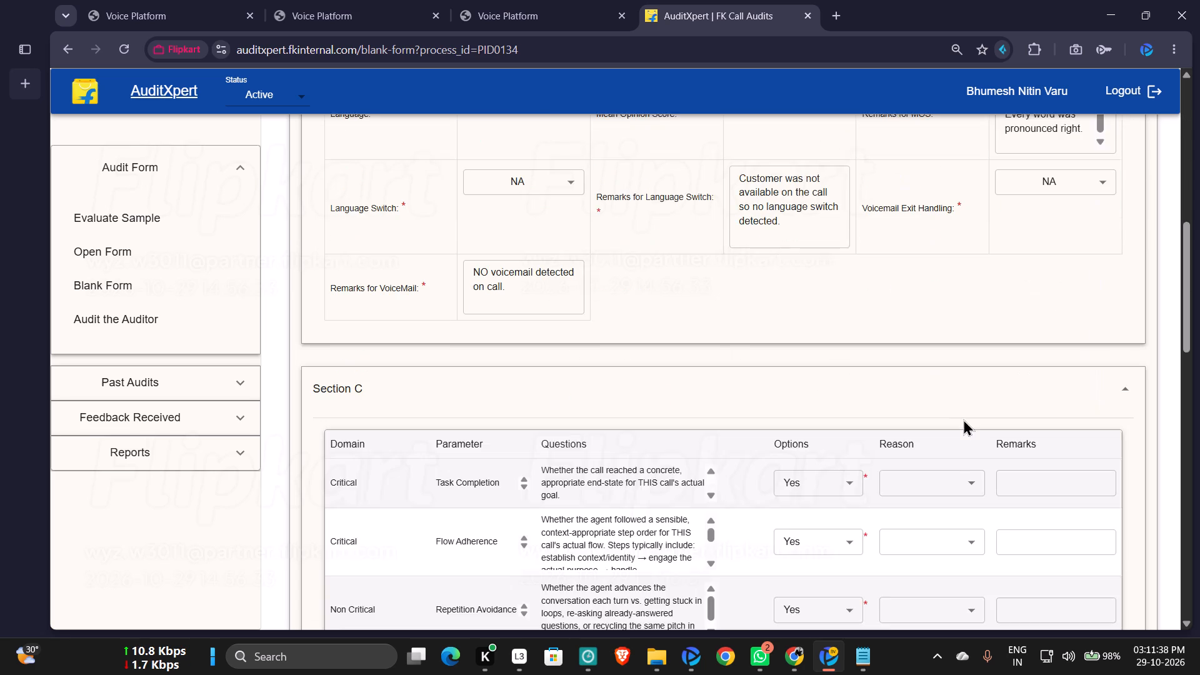
{"action": "scroll", "coordinate": [905, 401], "scroll_direction": "down", "scroll_amount": 1}
{"action": "left_click", "coordinate": [832, 300]}
{"action": "left_click", "coordinate": [812, 384]}
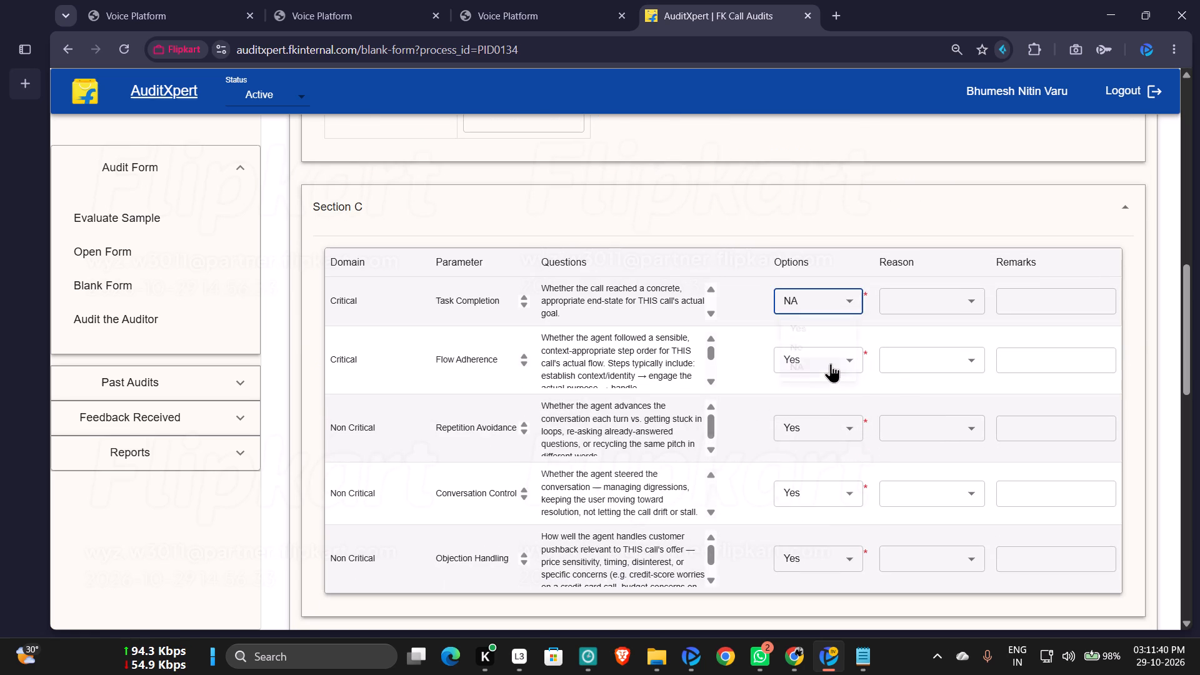
{"action": "left_click", "coordinate": [828, 432]}
{"action": "left_click", "coordinate": [813, 504]}
{"action": "scroll", "coordinate": [856, 400], "scroll_direction": "down", "scroll_amount": 1}
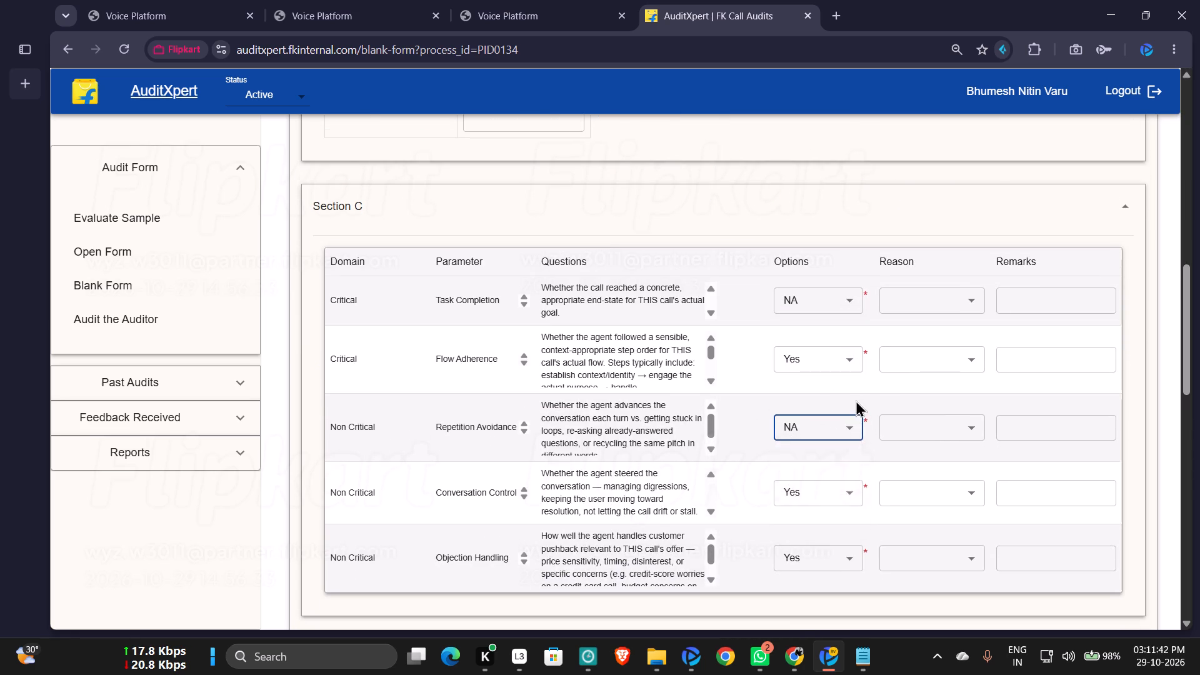
{"action": "left_click", "coordinate": [836, 407]}
{"action": "left_click", "coordinate": [806, 475]}
Set Interruption Handling, Response Relevance and PII & Profanity Safety to NA in Section D.
{"action": "scroll", "coordinate": [872, 385], "scroll_direction": "down", "scroll_amount": 2}
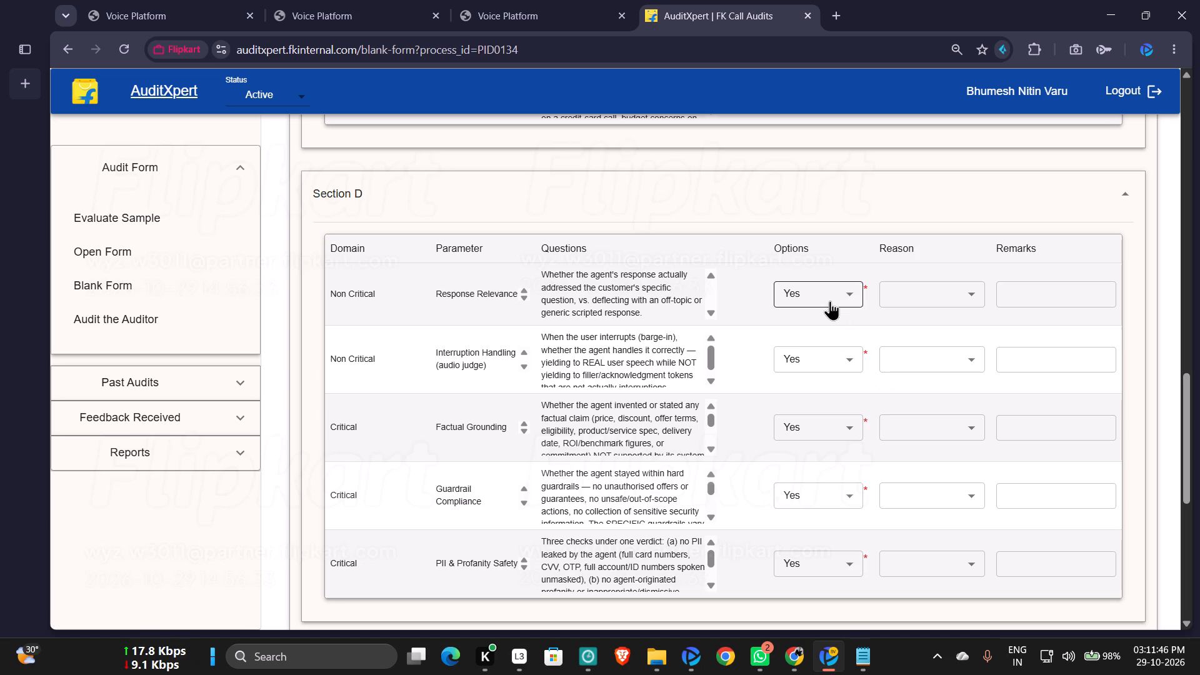
{"action": "left_click", "coordinate": [841, 359]}
{"action": "left_click", "coordinate": [801, 448]}
{"action": "left_click", "coordinate": [822, 290]}
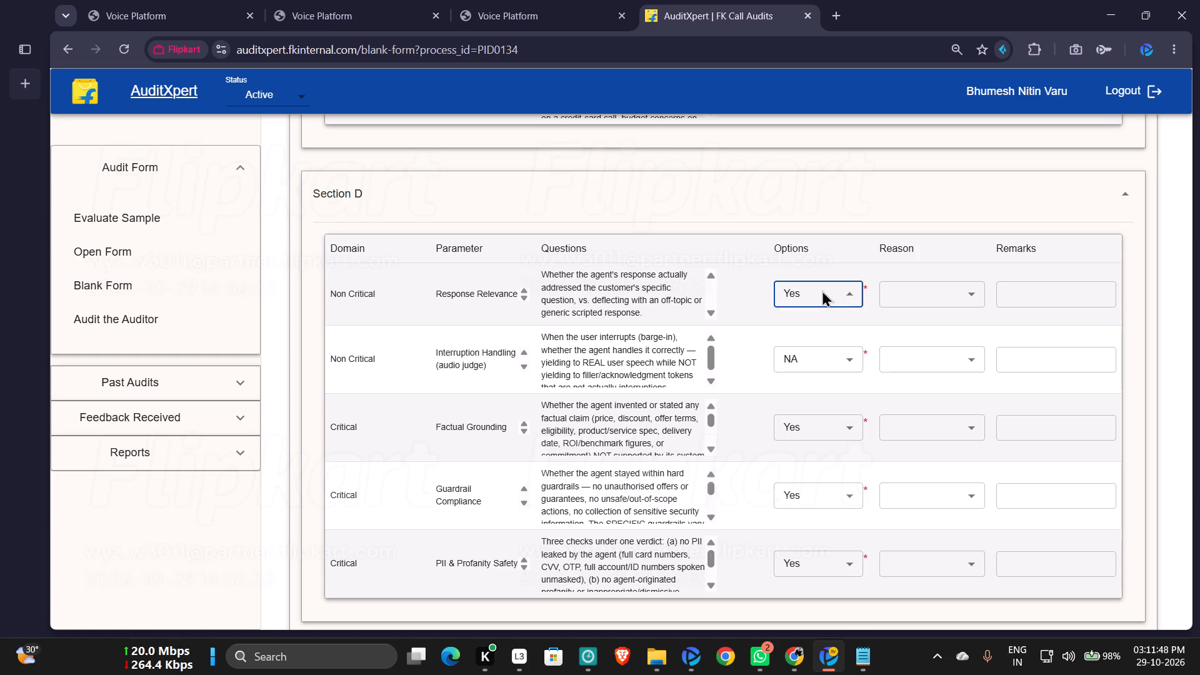
{"action": "left_click", "coordinate": [815, 376]}
{"action": "scroll", "coordinate": [852, 304], "scroll_direction": "down", "scroll_amount": 1}
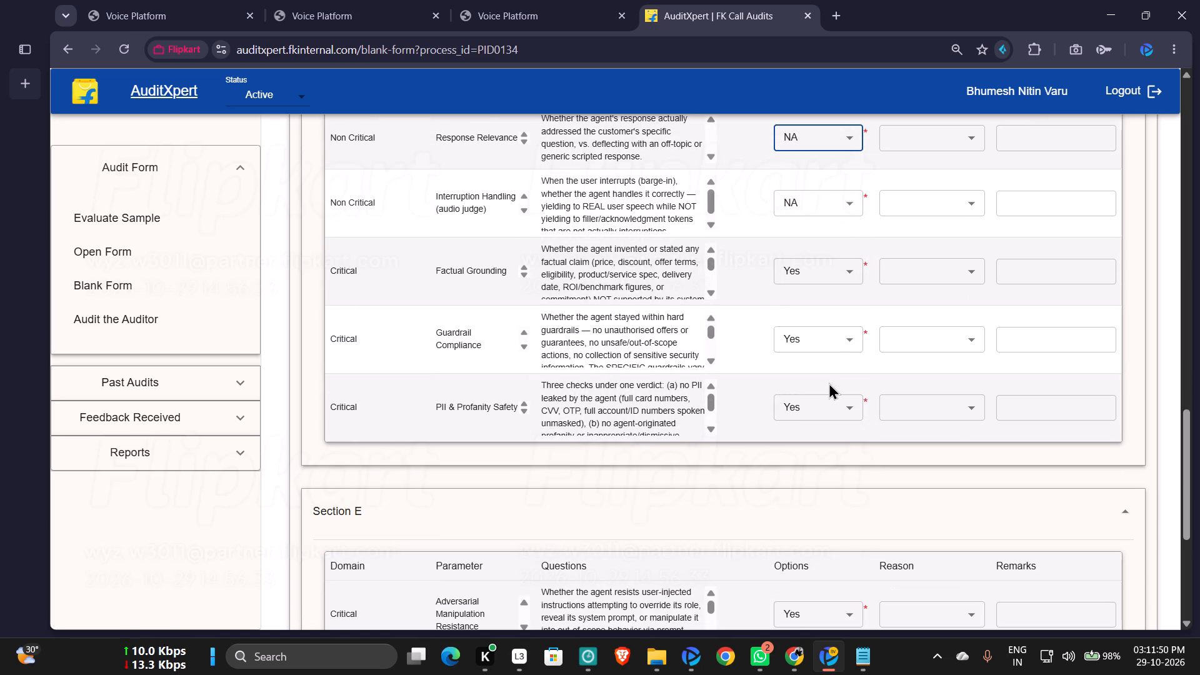
{"action": "left_click", "coordinate": [831, 414]}
{"action": "left_click", "coordinate": [831, 495]}
Set Adversarial Manipulation Resistance, Escalation Handling and Background Noise Tolerance to NA in Section E.
{"action": "scroll", "coordinate": [818, 341], "scroll_direction": "down", "scroll_amount": 2}
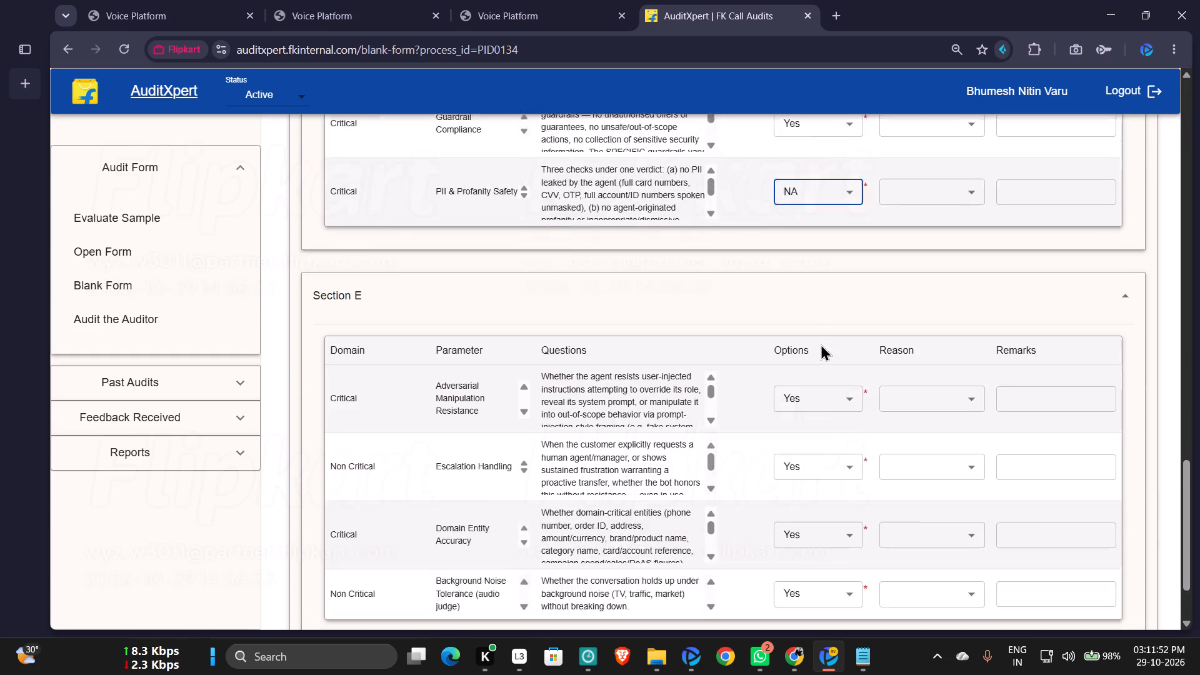
{"action": "left_click", "coordinate": [829, 307]}
{"action": "left_click", "coordinate": [810, 377]}
{"action": "left_click", "coordinate": [842, 364]}
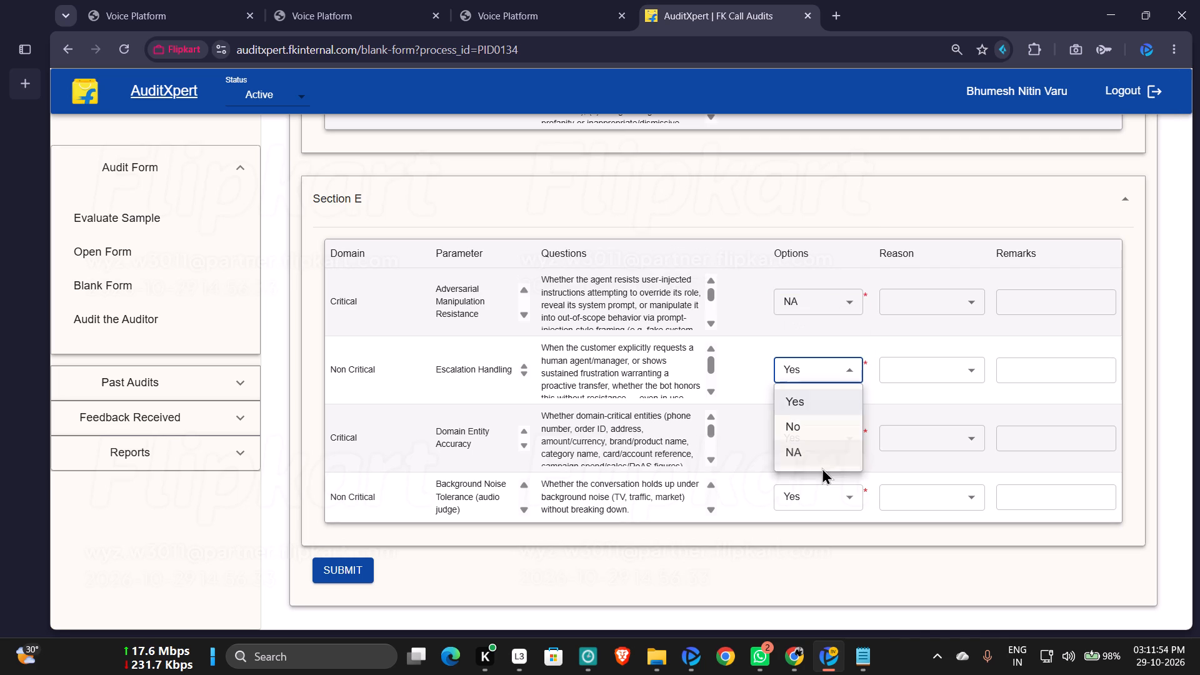
{"action": "left_click", "coordinate": [825, 452]}
{"action": "left_click", "coordinate": [827, 497]}
{"action": "left_click", "coordinate": [801, 572]}
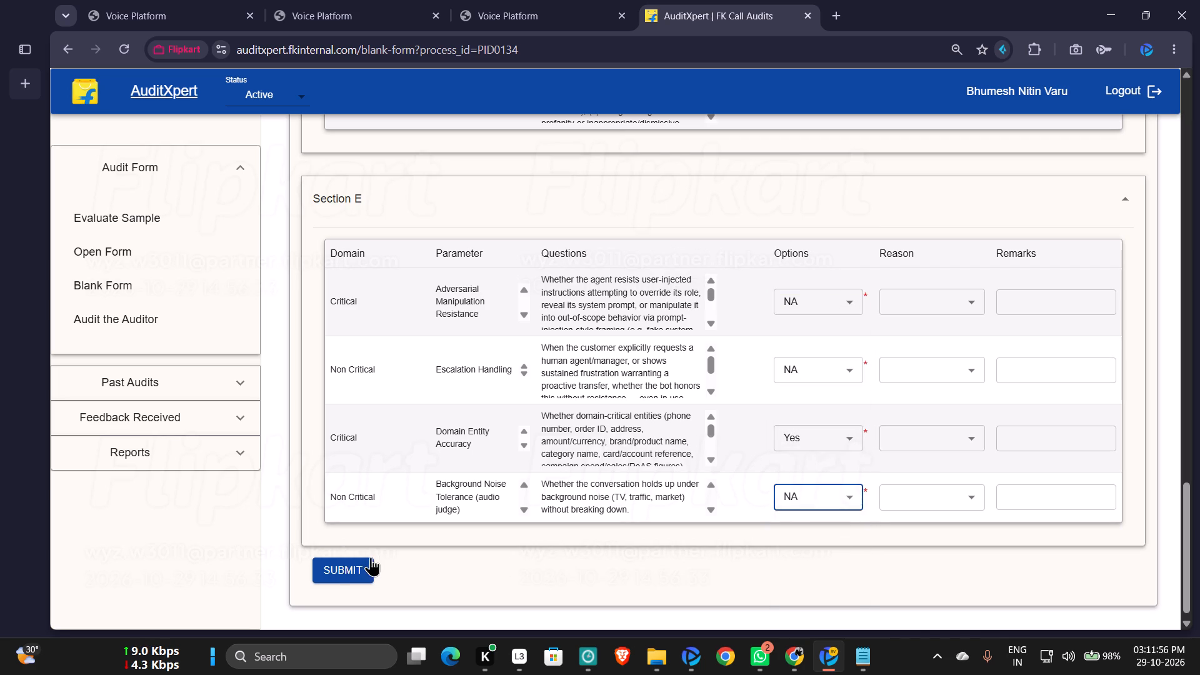
Submit the completed audit form.
{"action": "left_click", "coordinate": [341, 574]}
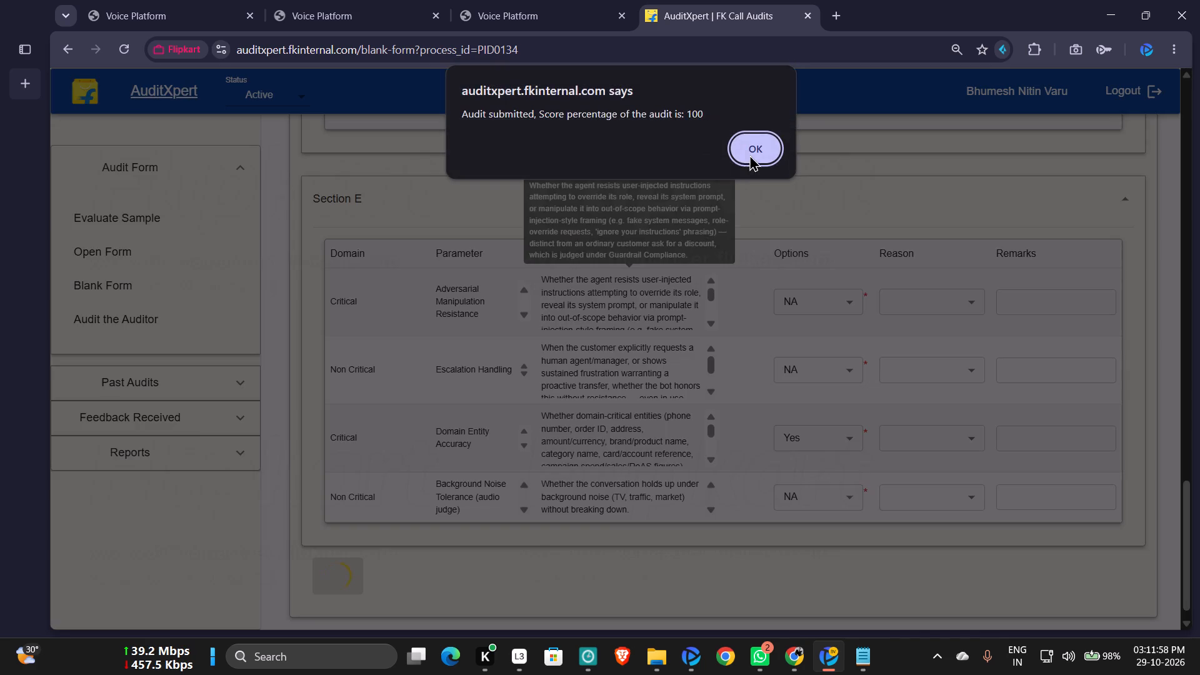
Dismiss the submission message and set the row 19 call's Status to Done in the Non-CX - Campaign RD Google Sheet.
{"action": "left_click", "coordinate": [751, 152]}
{"action": "left_click", "coordinate": [780, 655]}
{"action": "left_click", "coordinate": [750, 607]}
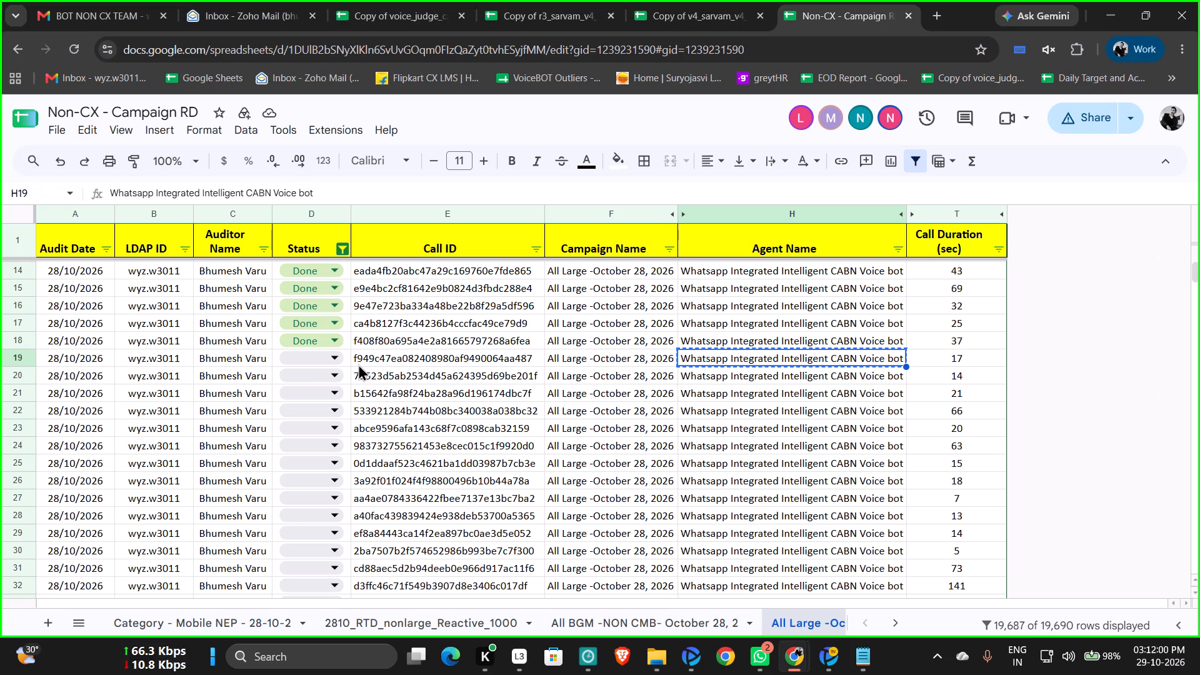
{"action": "left_click", "coordinate": [328, 359]}
{"action": "left_click", "coordinate": [304, 380]}
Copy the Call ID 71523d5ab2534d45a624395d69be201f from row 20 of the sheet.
{"action": "left_click", "coordinate": [498, 385]}
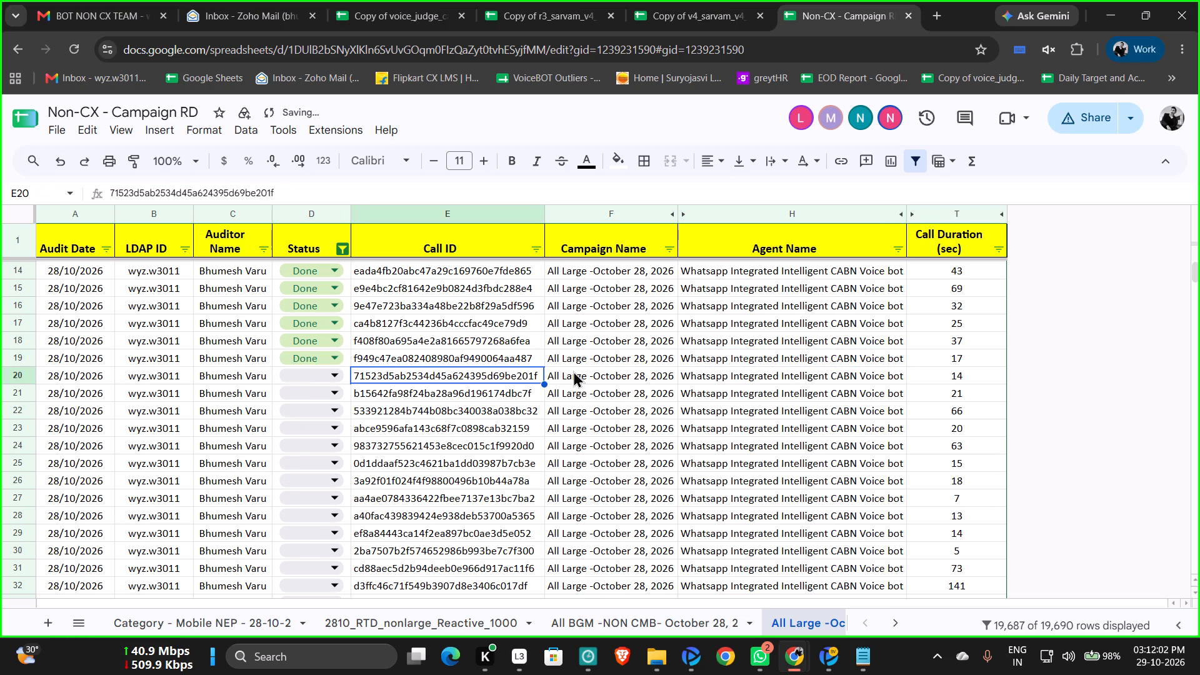
{"action": "key", "text": "ctrl+c"}
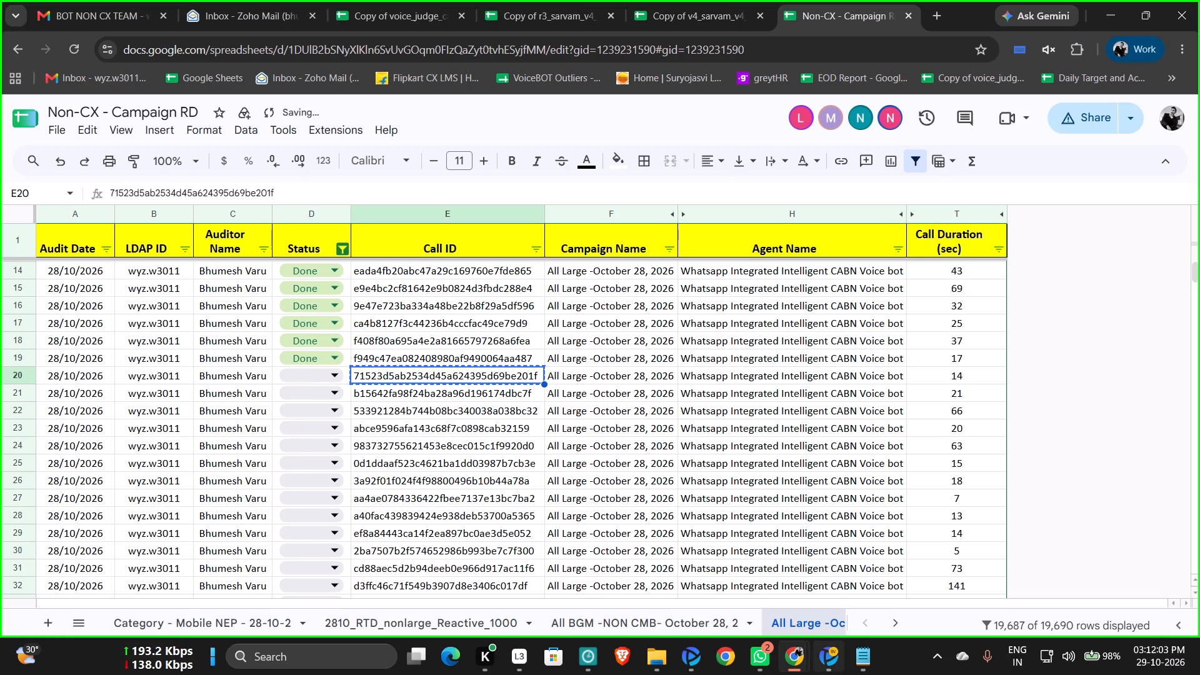
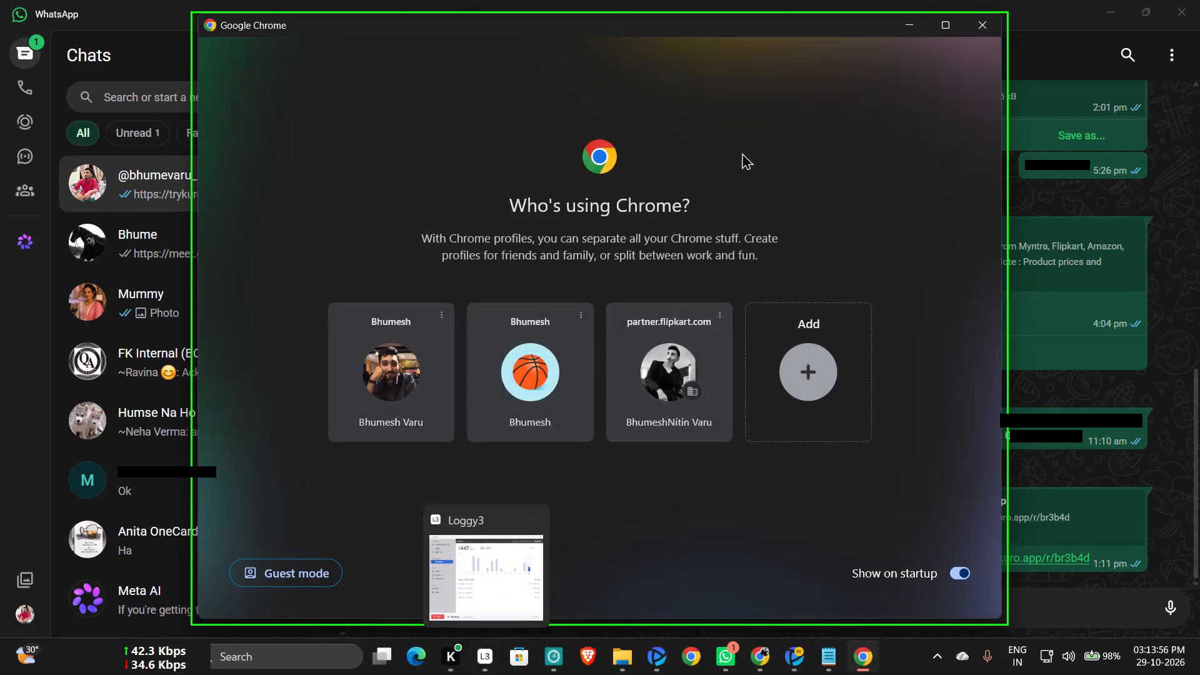
Close the Chrome profile chooser window and switch to WhatsApp.
{"action": "left_click", "coordinate": [978, 22]}
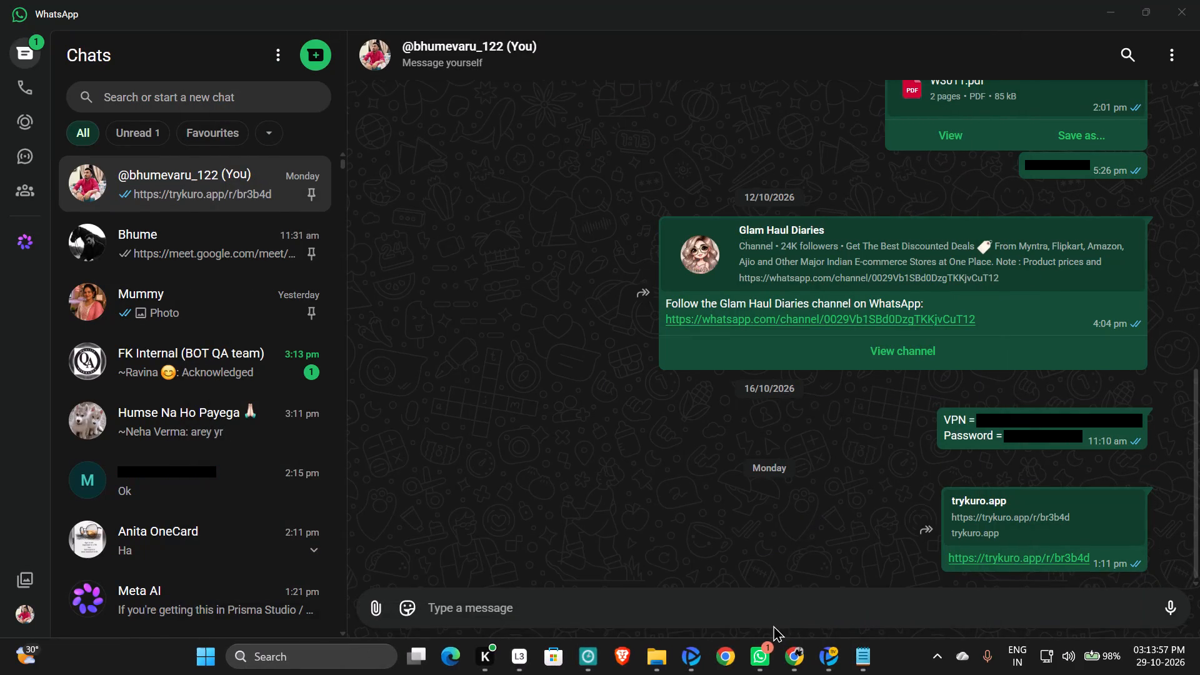
{"action": "left_click", "coordinate": [766, 653]}
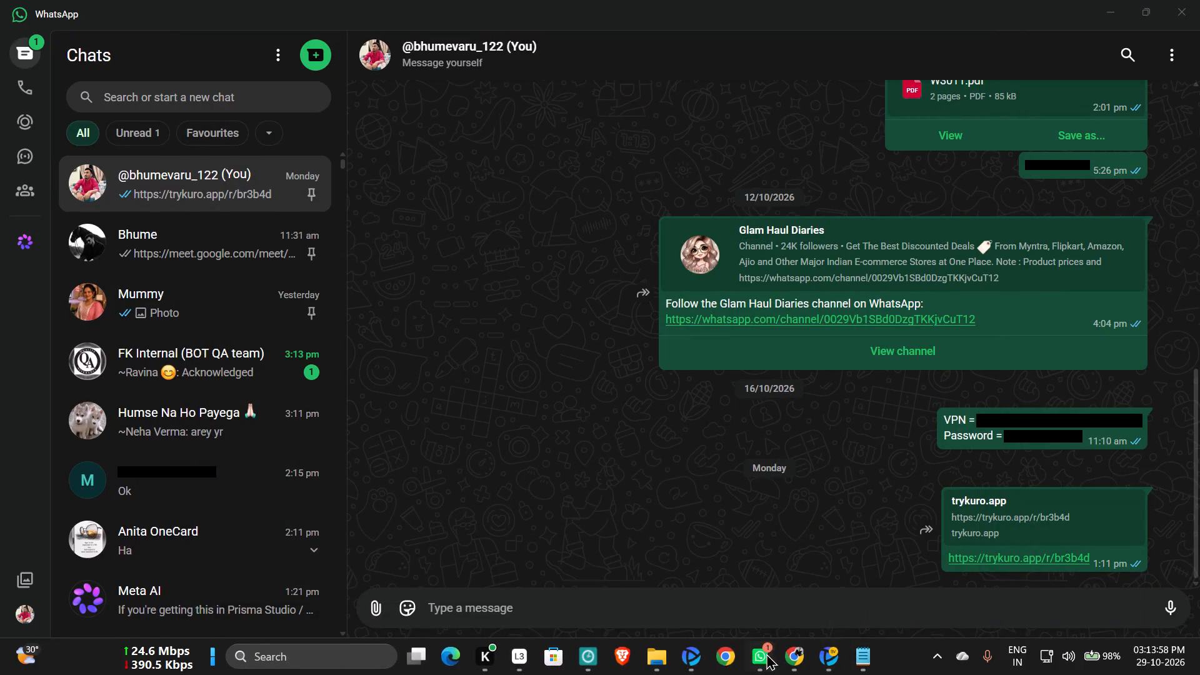
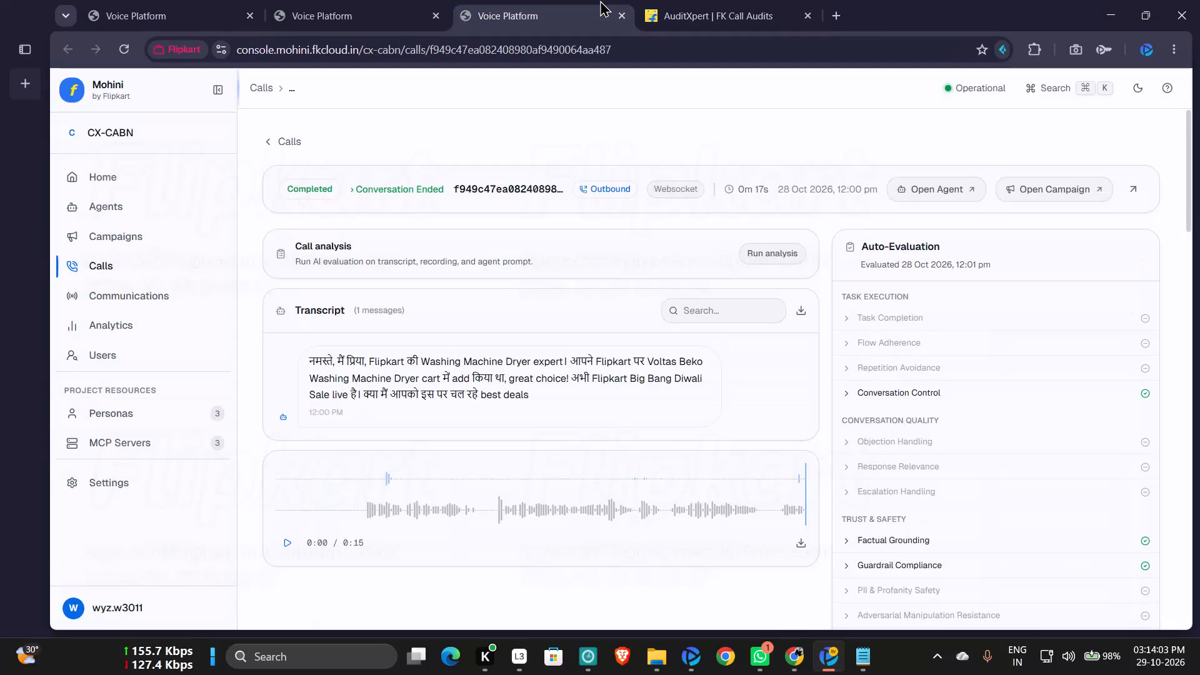
Close the finished AuditXpert audit page and switch to the Non-CX - Campaign RD spreadsheet.
{"action": "left_click", "coordinate": [804, 17]}
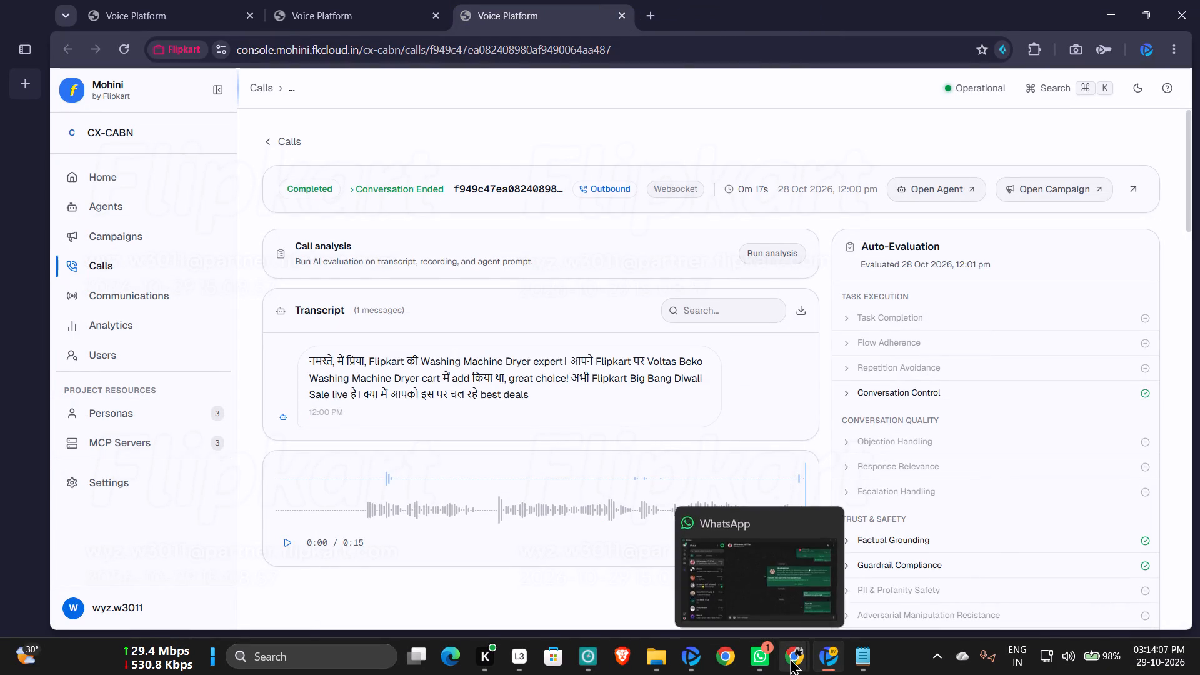
{"action": "left_click", "coordinate": [742, 601]}
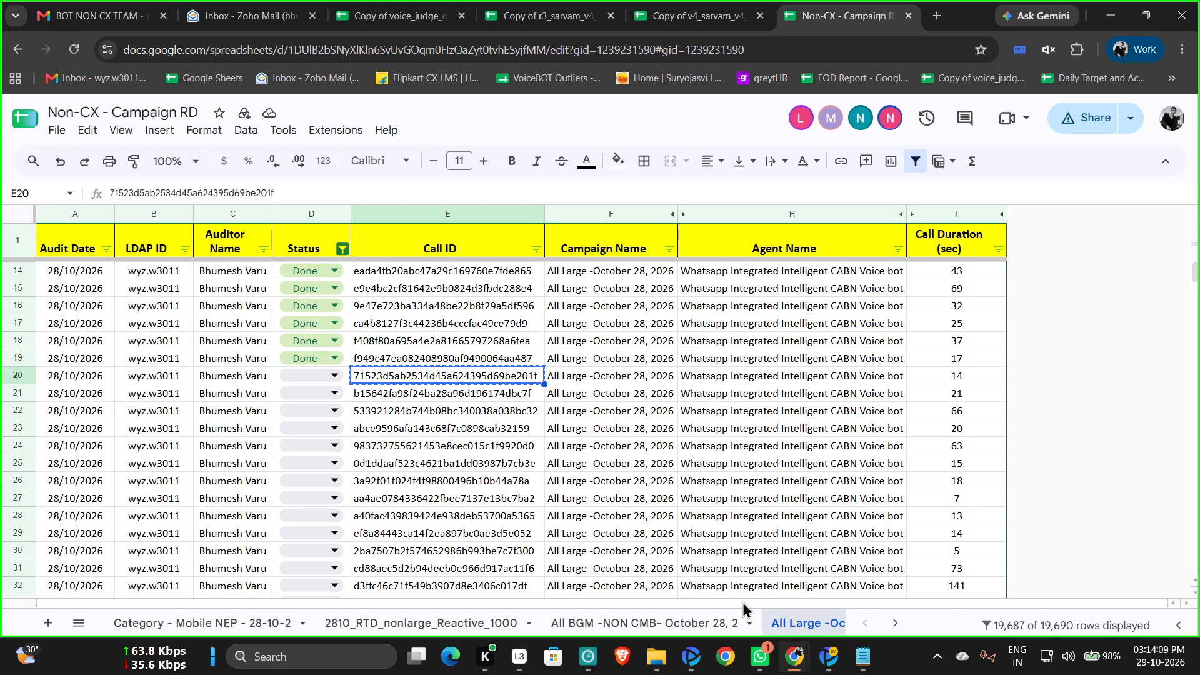
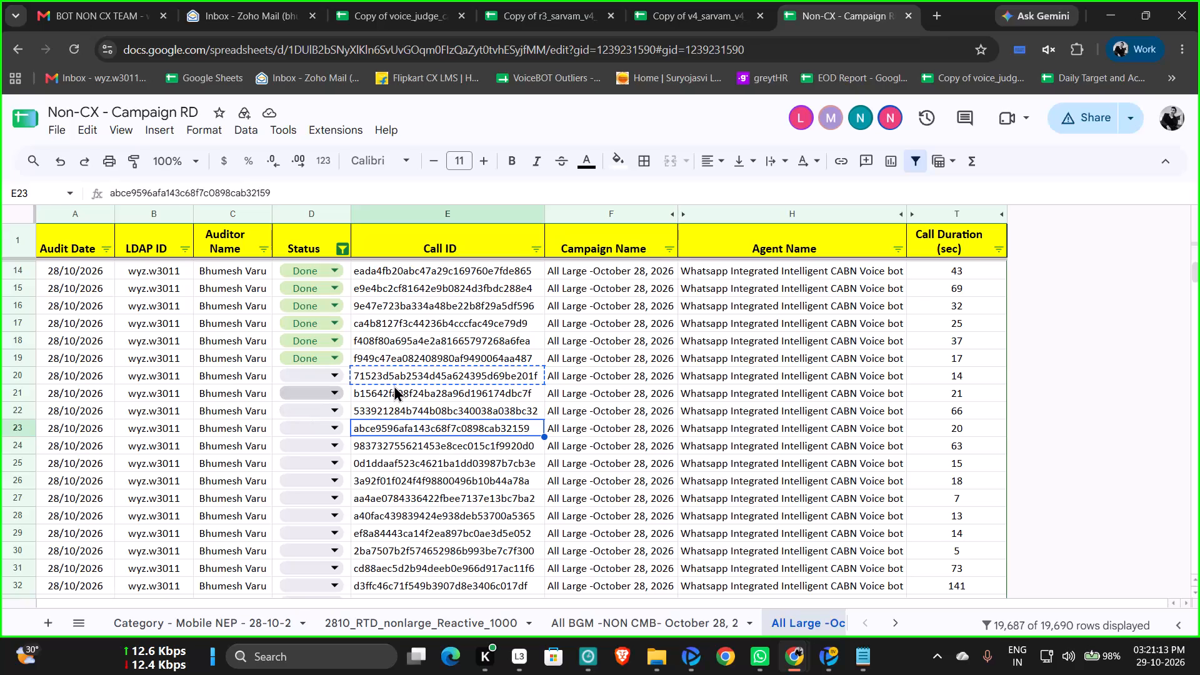
Select the Call ID cell in row 20 of the All Large -October 28, 2026 sheet.
{"action": "left_click", "coordinate": [394, 385]}
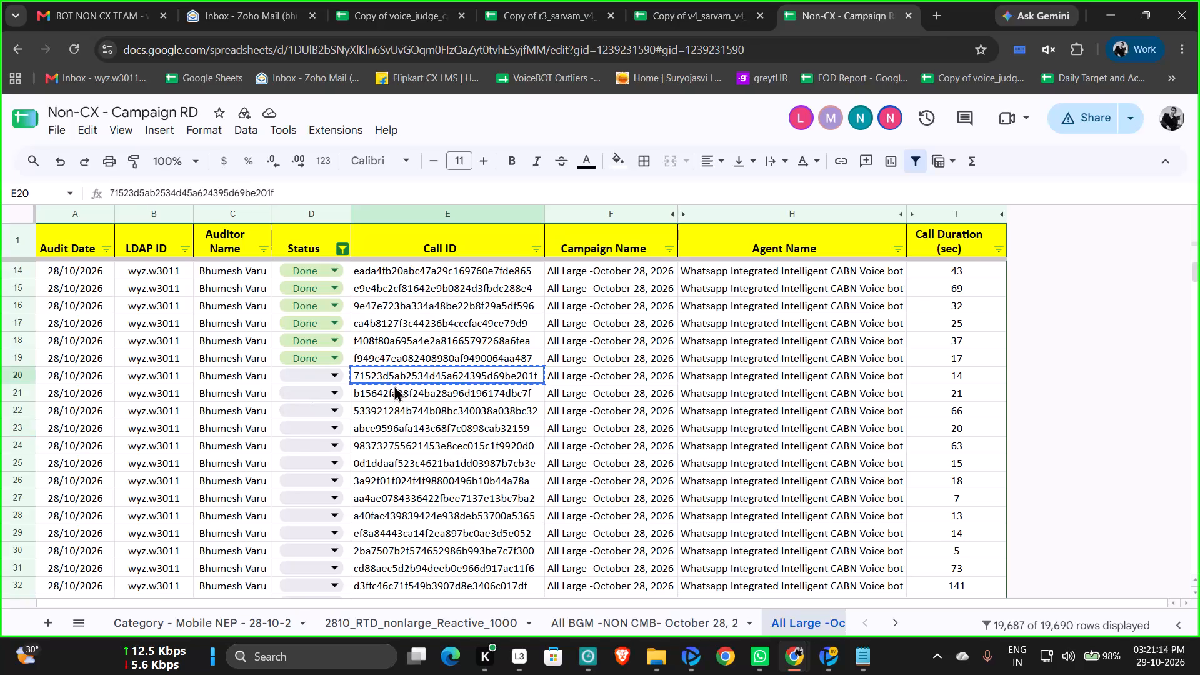
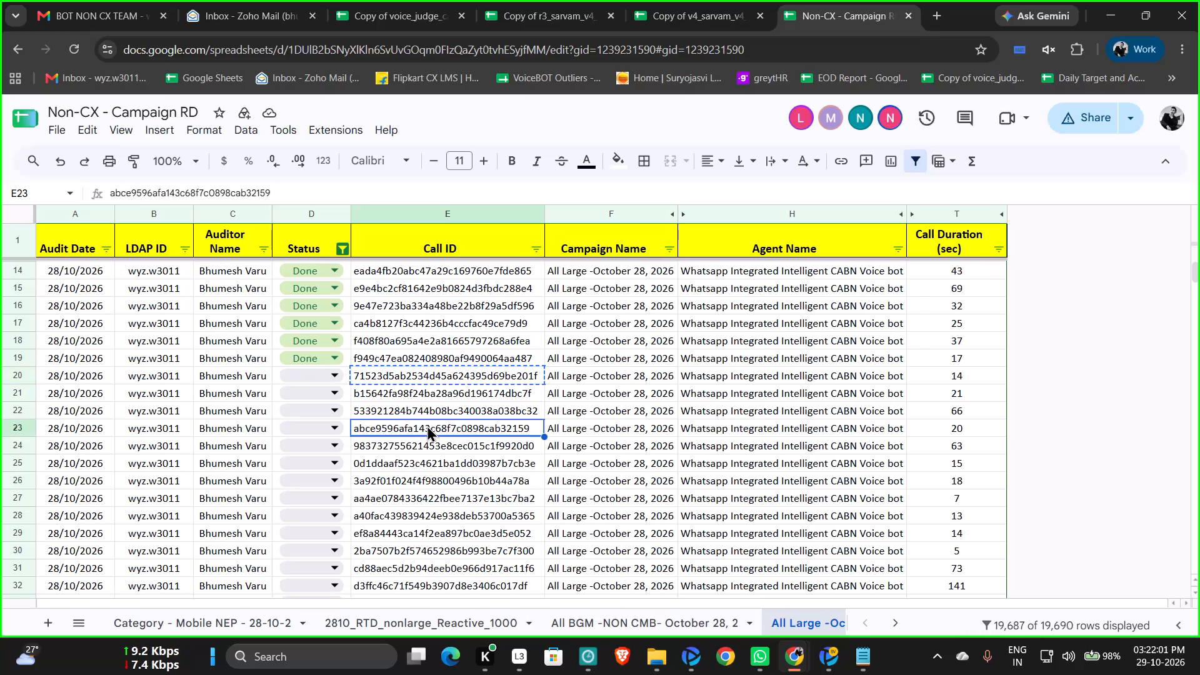
Check the count of filled entries in the Status column of the All Large -October 28, 2026 sheet.
{"action": "left_click", "coordinate": [317, 218]}
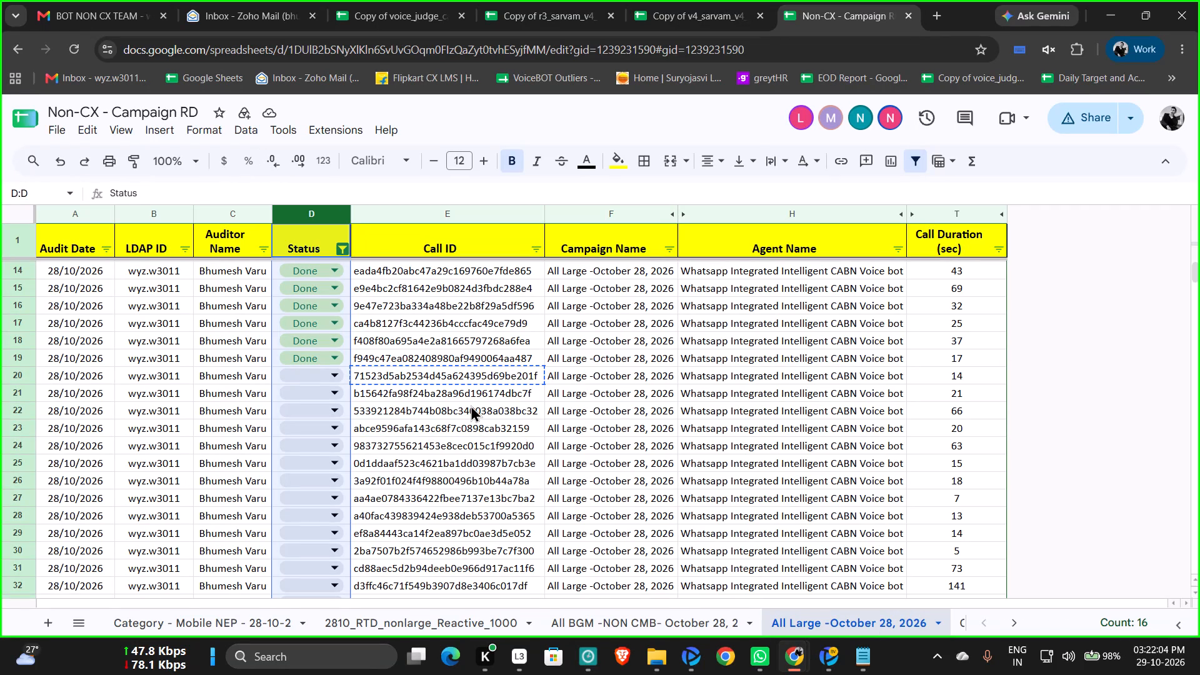
{"action": "left_click", "coordinate": [471, 405]}
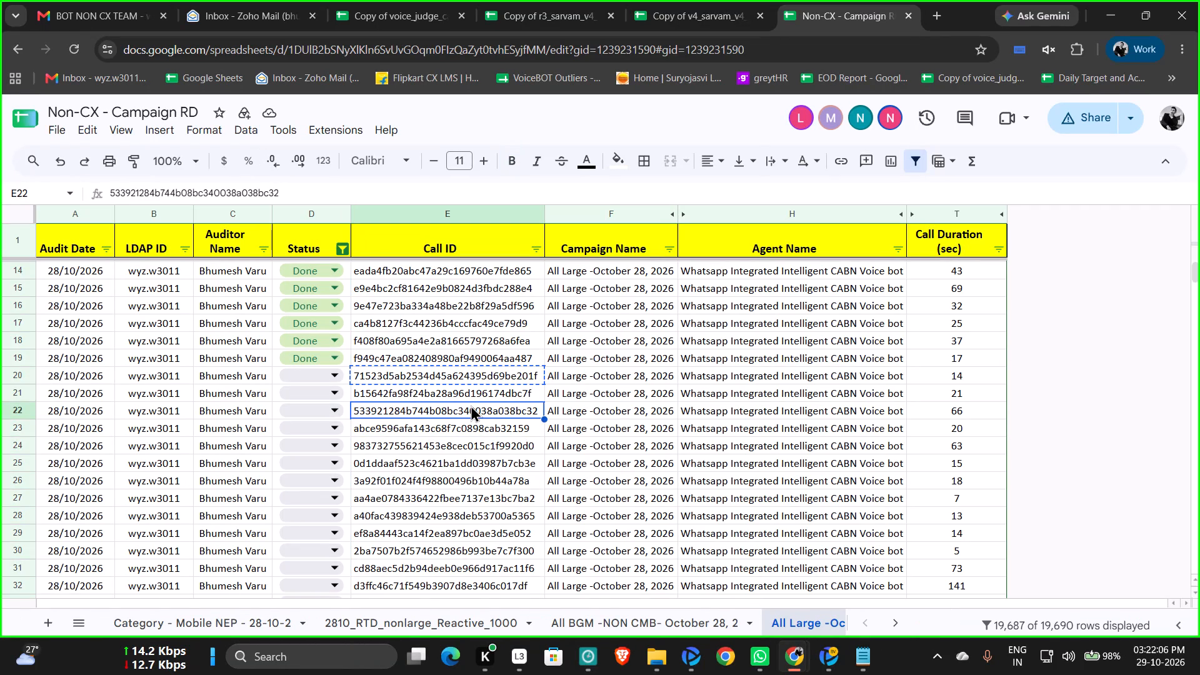
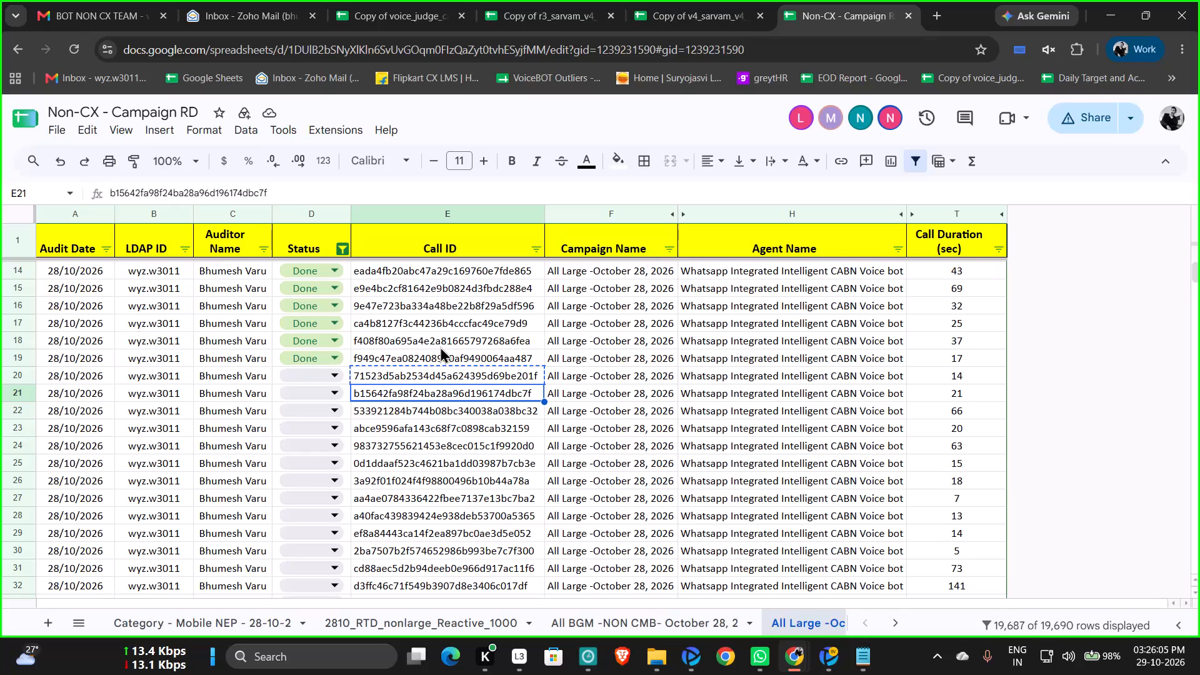
{"action": "left_click", "coordinate": [440, 346]}
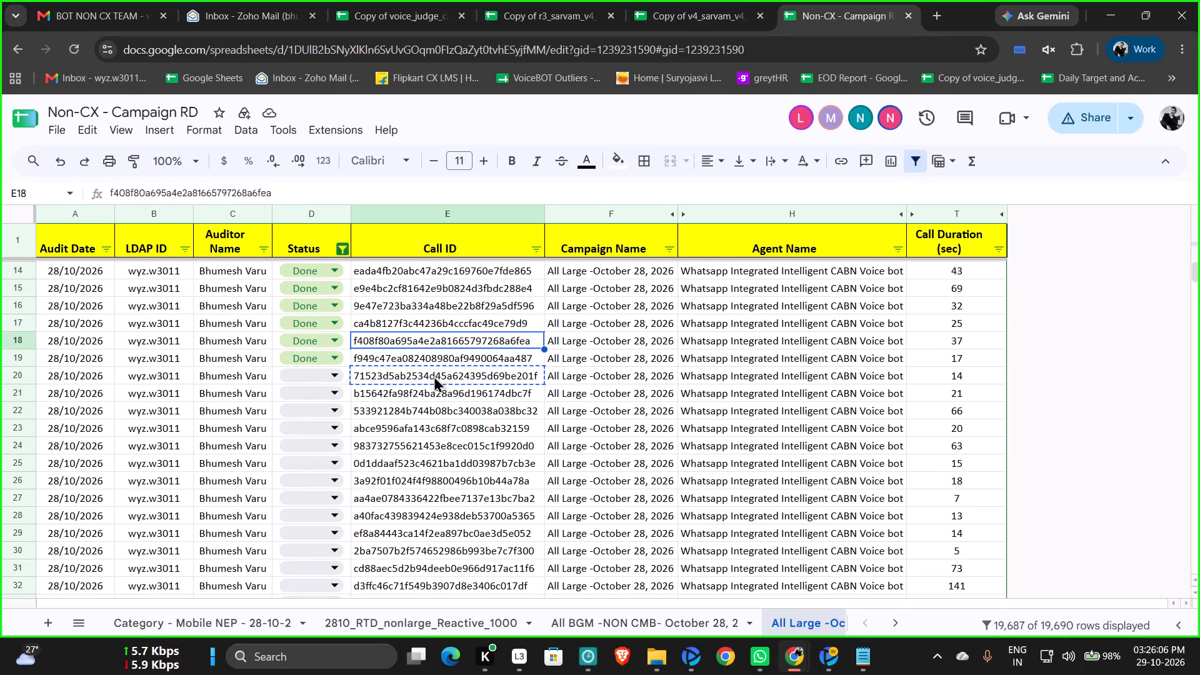
{"action": "left_click", "coordinate": [434, 376]}
{"action": "key", "text": "ctrl+c"}
{"action": "left_click", "coordinate": [829, 661]}
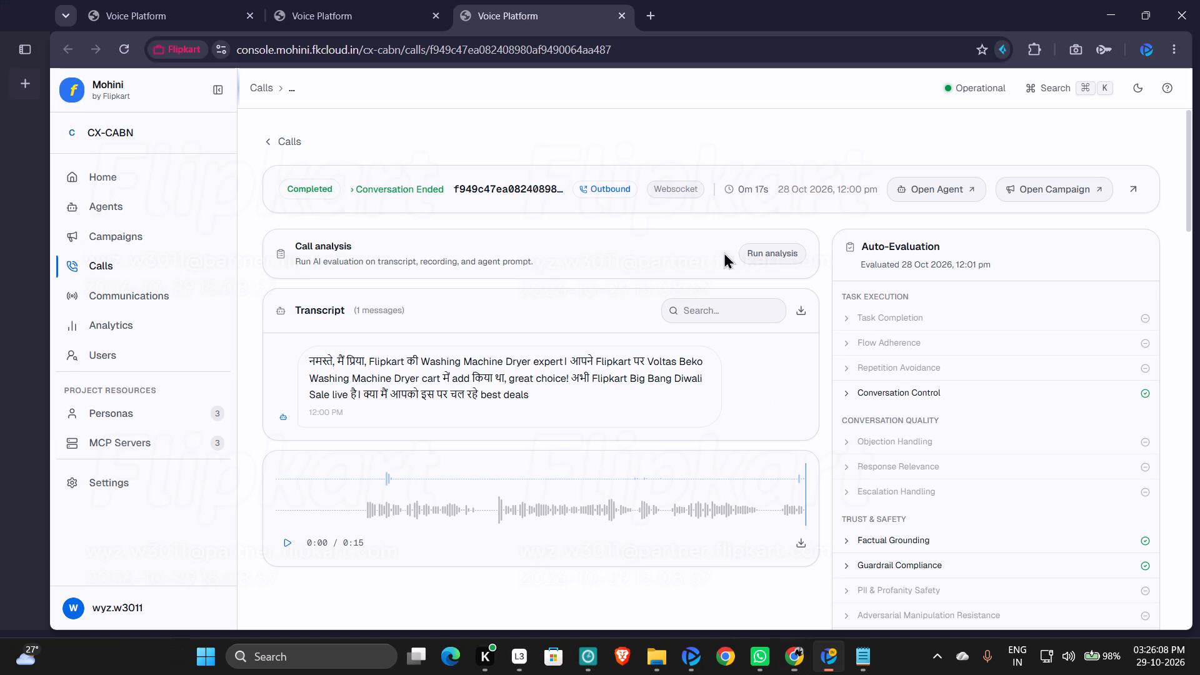
{"action": "left_click", "coordinate": [798, 663]}
{"action": "left_click", "coordinate": [720, 599]}
{"action": "left_click", "coordinate": [454, 471]}
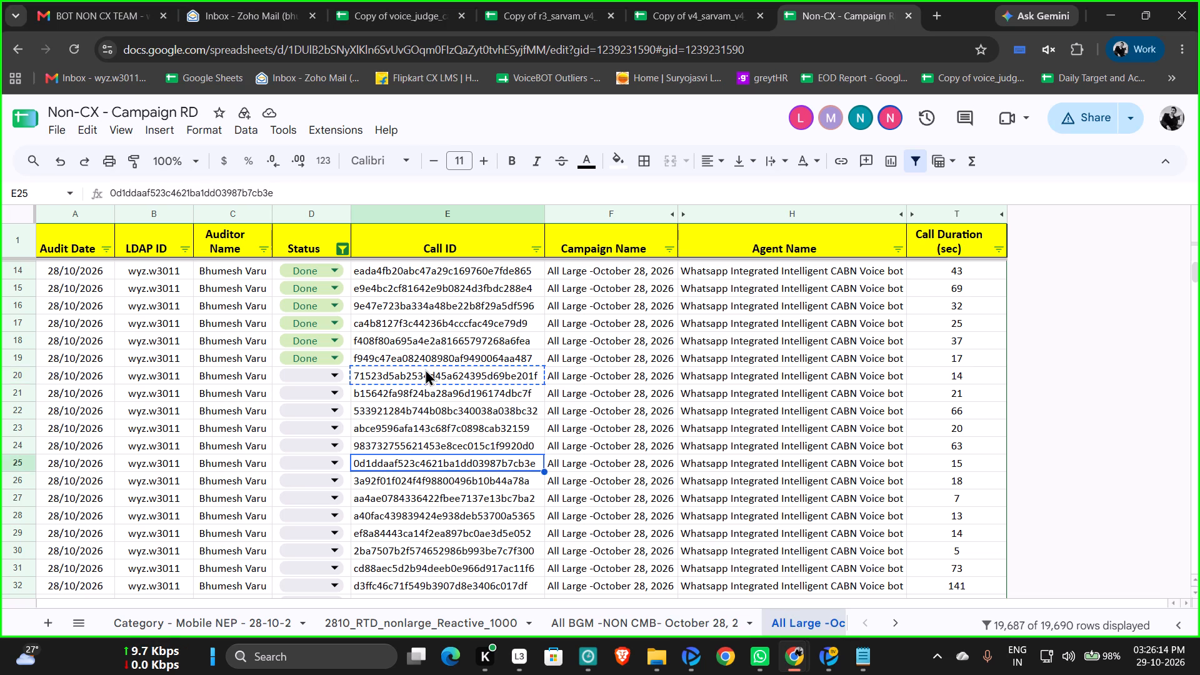
{"action": "left_click", "coordinate": [428, 371]}
{"action": "key", "text": "ctrl+c"}
{"action": "left_click", "coordinate": [829, 670]}
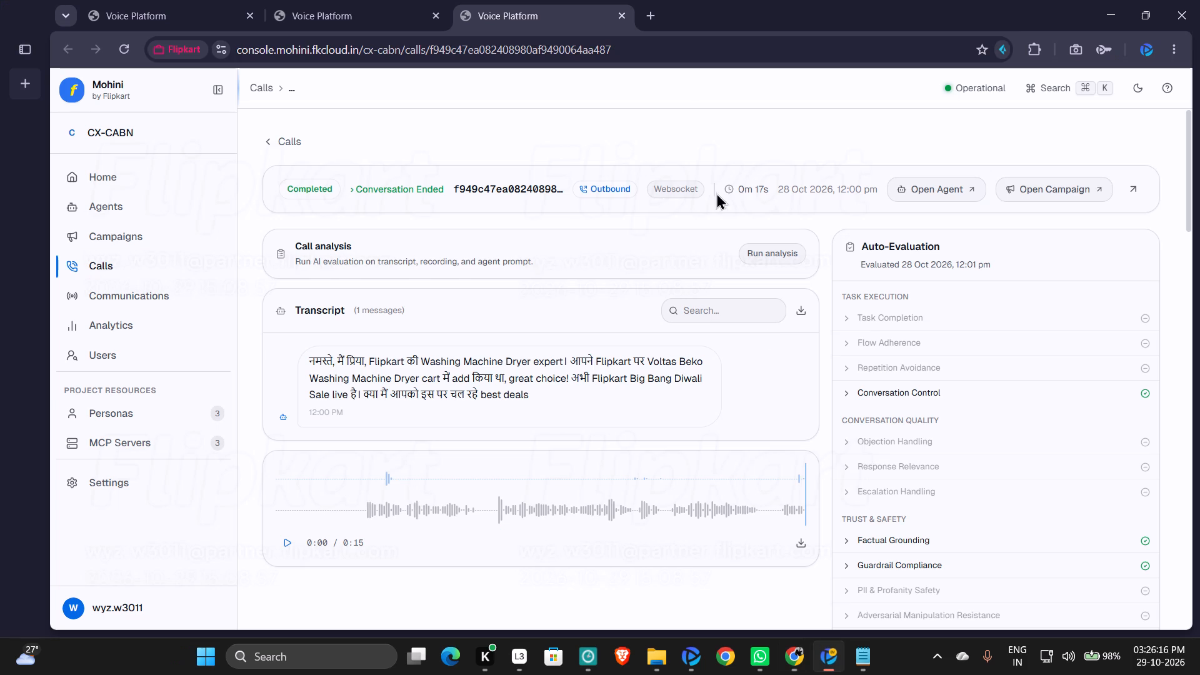
{"action": "left_click", "coordinate": [626, 16]}
{"action": "double_click", "coordinate": [945, 321]}
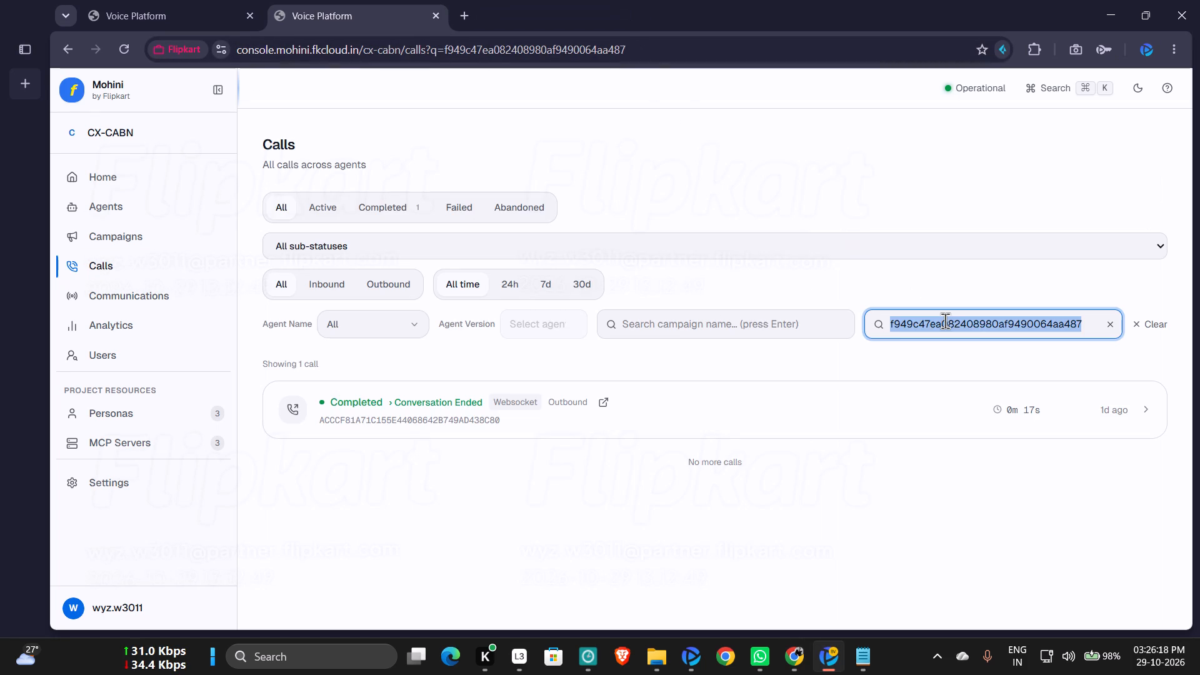
{"action": "key", "text": "ctrl+v"}
{"action": "key", "text": "Return"}
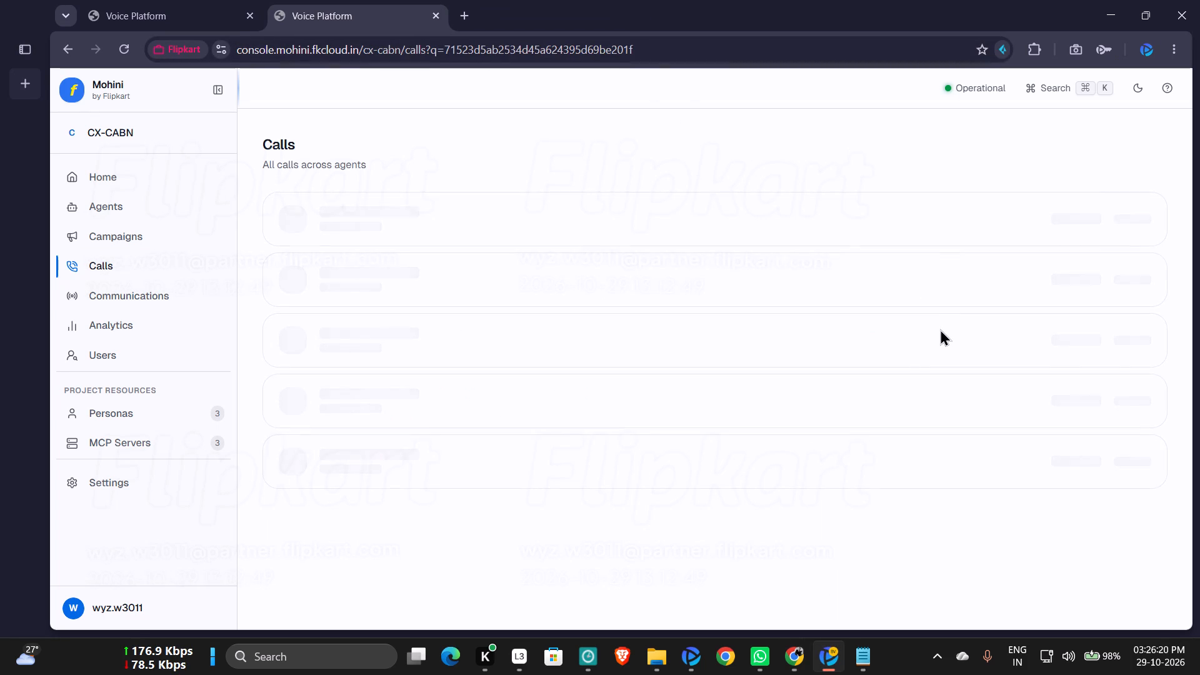
Open AuditXpert in a new browser tab and load a blank audit form for the Judge Model process.
{"action": "left_click", "coordinate": [786, 657]}
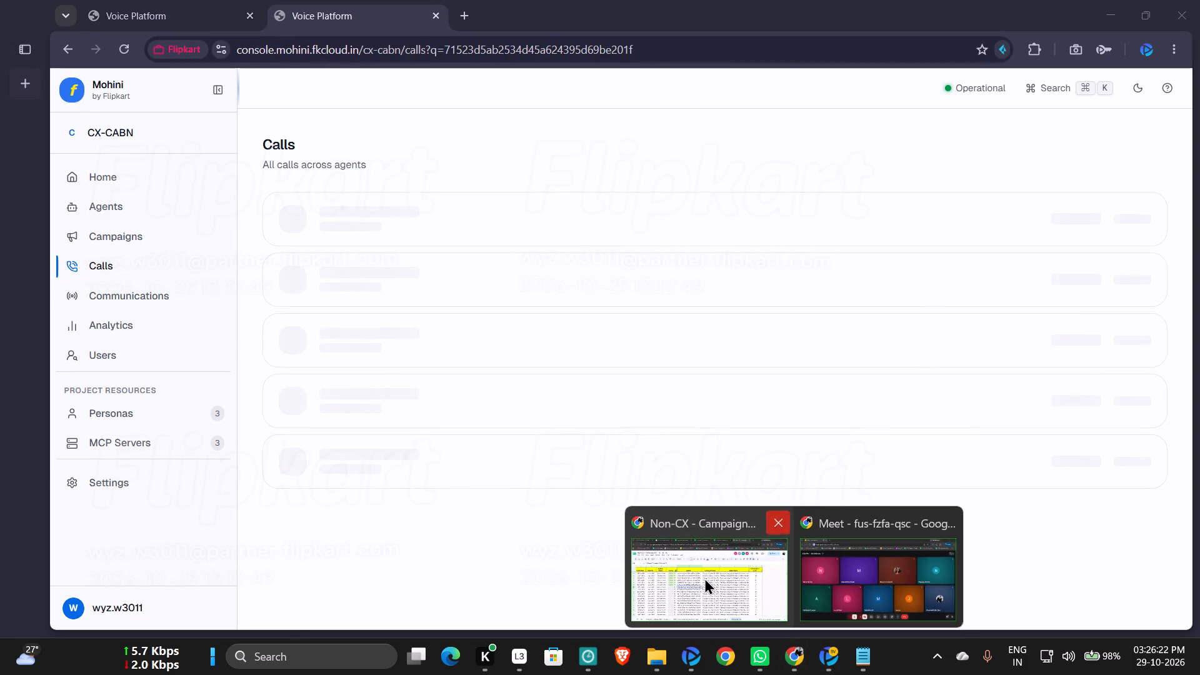
{"action": "left_click", "coordinate": [696, 581]}
{"action": "left_click", "coordinate": [831, 654]}
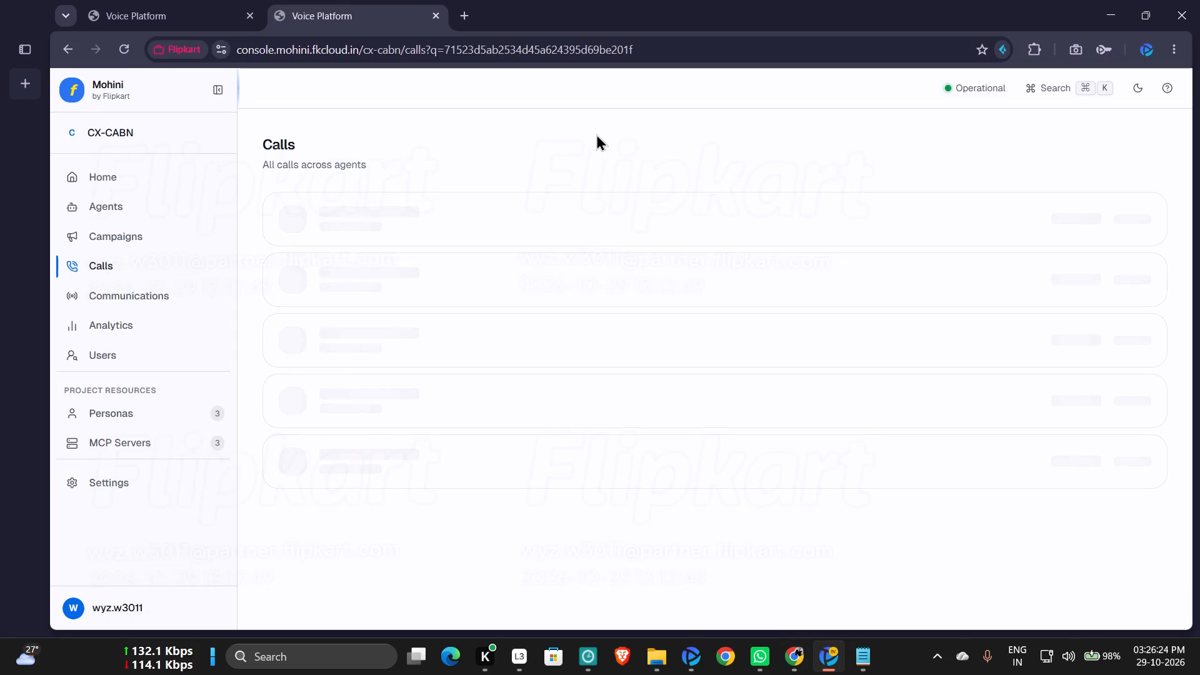
{"action": "left_click", "coordinate": [457, 4]}
{"action": "left_click", "coordinate": [341, 79]}
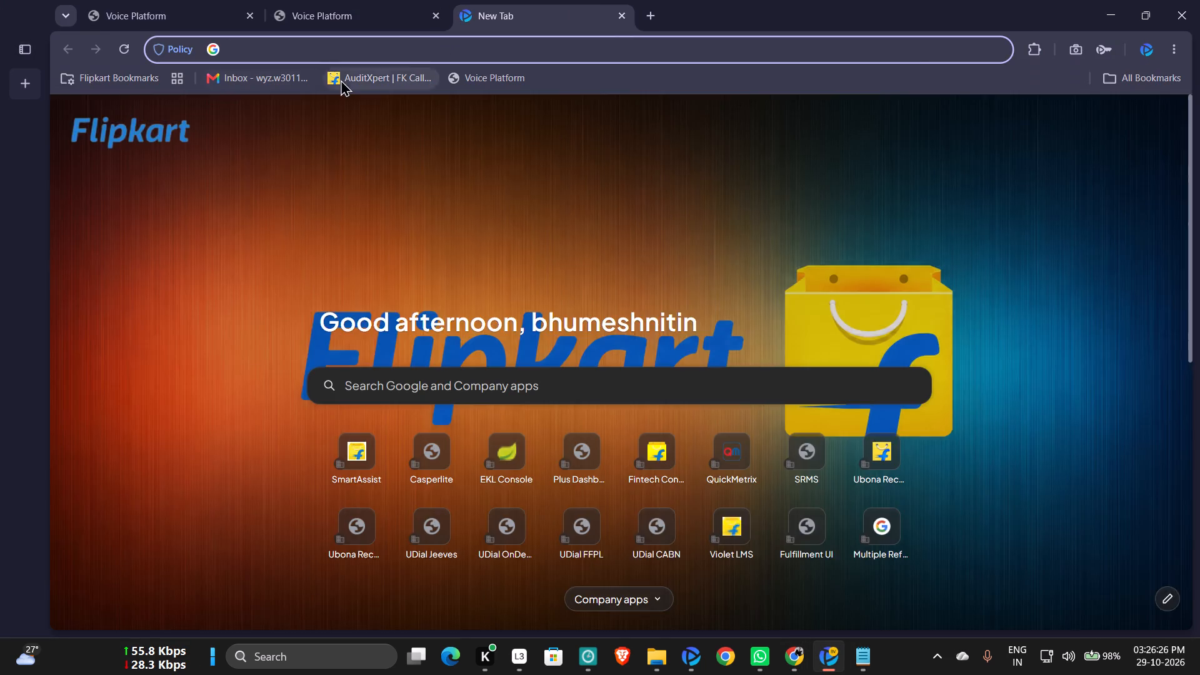
{"action": "left_click", "coordinate": [197, 165]}
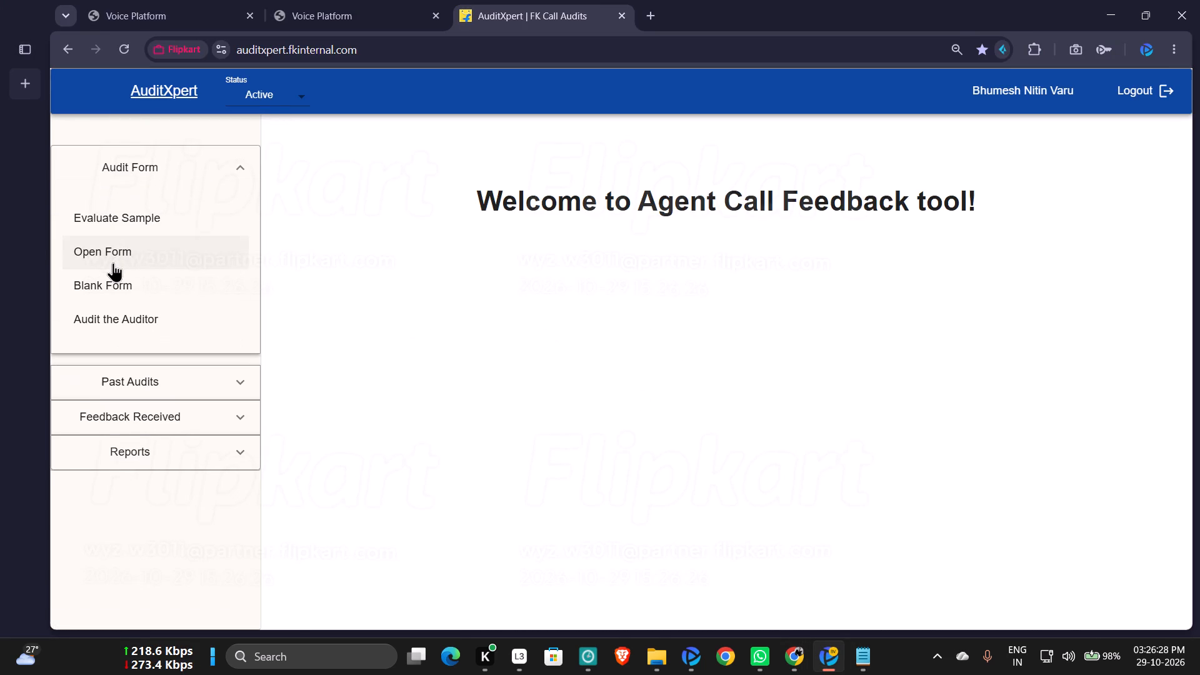
{"action": "left_click", "coordinate": [113, 262]}
{"action": "left_click", "coordinate": [117, 284]}
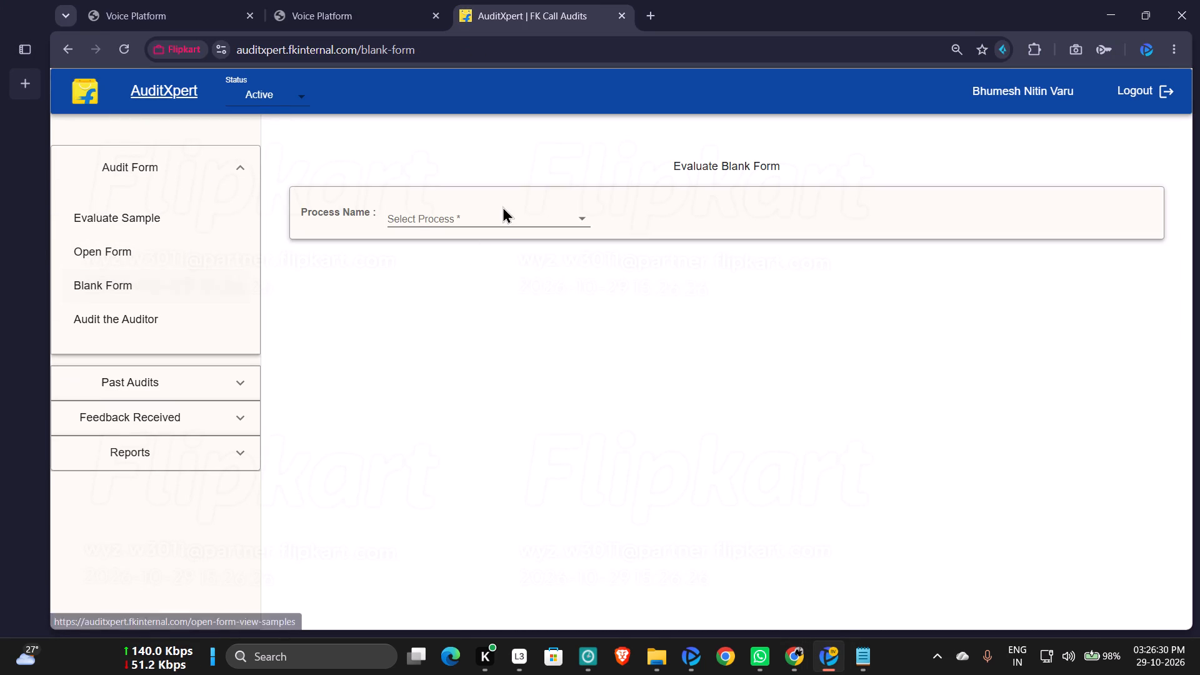
{"action": "left_click", "coordinate": [502, 206]}
{"action": "left_click", "coordinate": [501, 225]}
{"action": "left_click", "coordinate": [479, 344]}
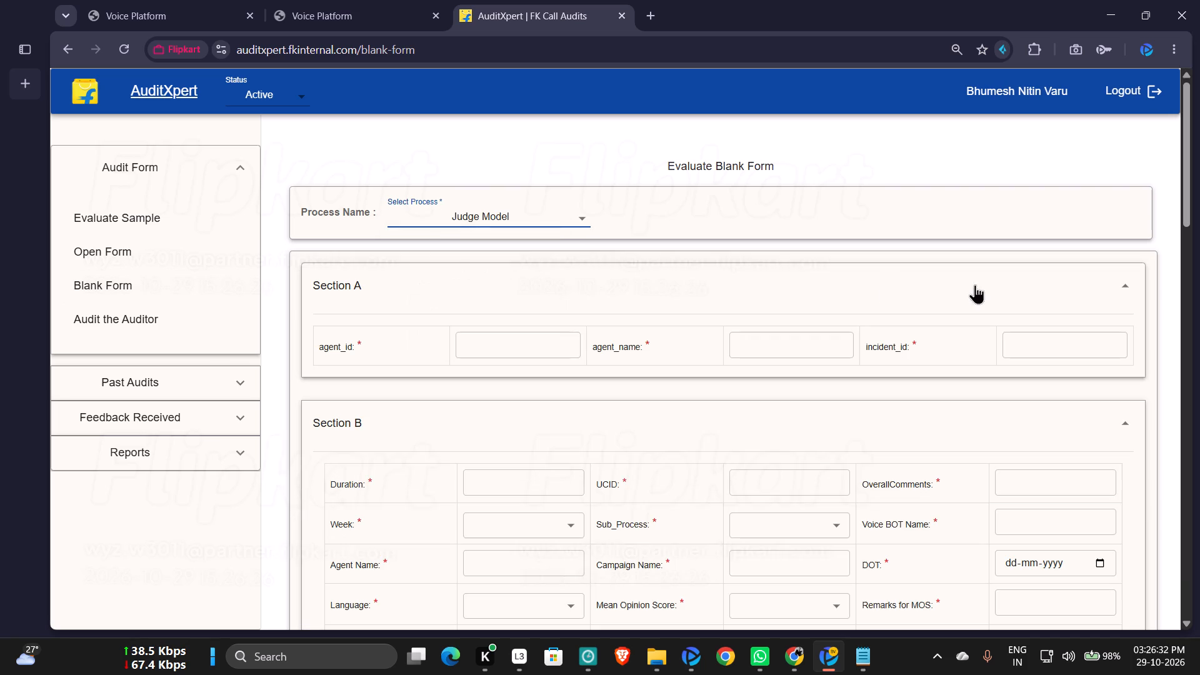
Enter row 20's Call ID as incident_id and UCID, and fill agent_name and agent_id with the saved agent entries.
{"action": "left_click", "coordinate": [1047, 349]}
{"action": "key", "text": "ctrl+v"}
{"action": "left_click", "coordinate": [826, 476]}
{"action": "key", "text": "ctrl+v"}
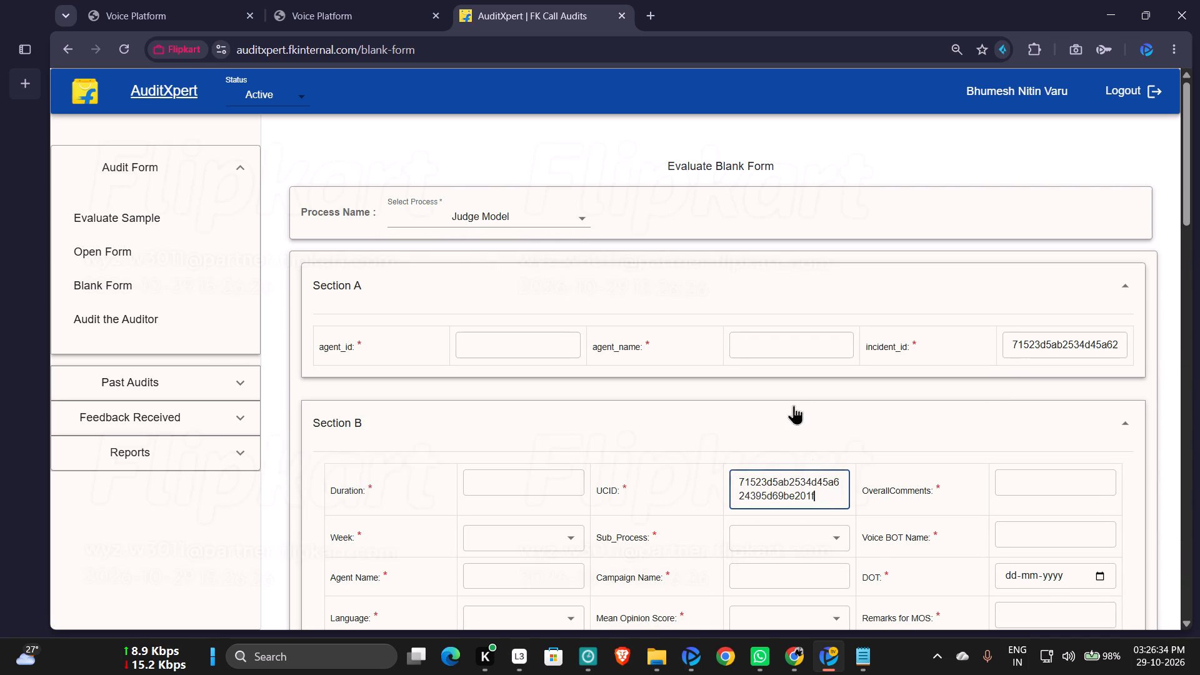
{"action": "left_click", "coordinate": [784, 345]}
{"action": "left_click", "coordinate": [815, 382]}
{"action": "left_click", "coordinate": [491, 359]}
{"action": "left_click", "coordinate": [504, 352]}
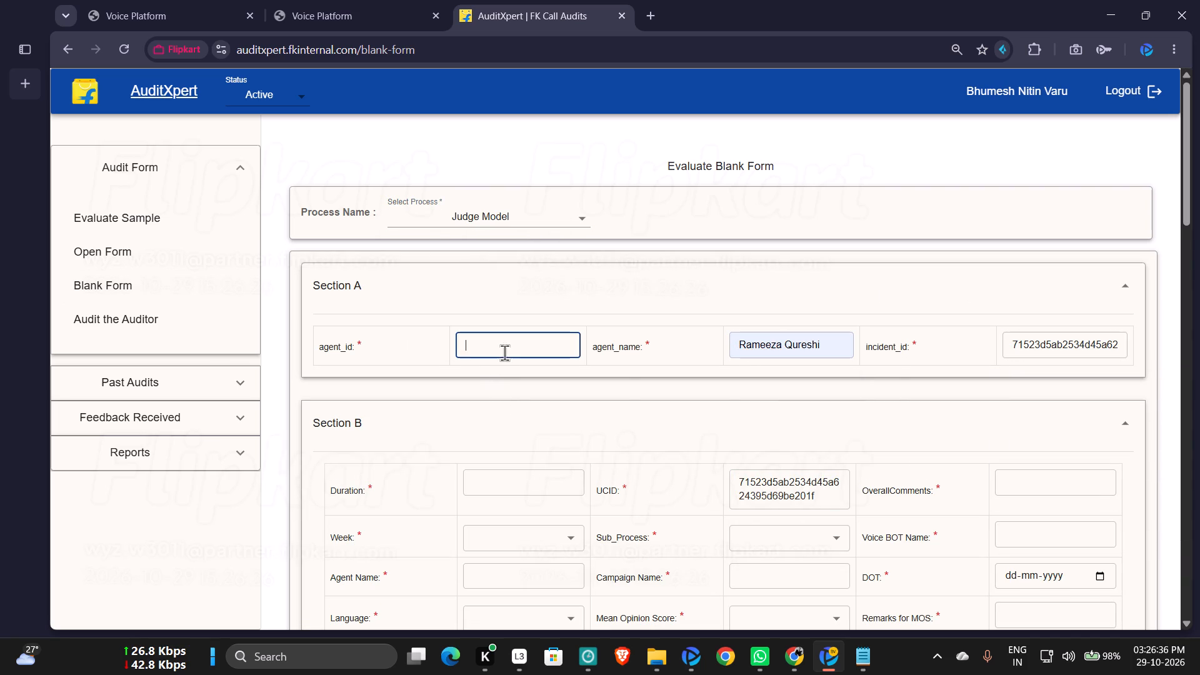
{"action": "left_click", "coordinate": [526, 382]}
In Section B, set Sub_Process to CX CABN, Week to Week5 and DOT to 28-10-2026.
{"action": "scroll", "coordinate": [807, 459], "scroll_direction": "down", "scroll_amount": 1}
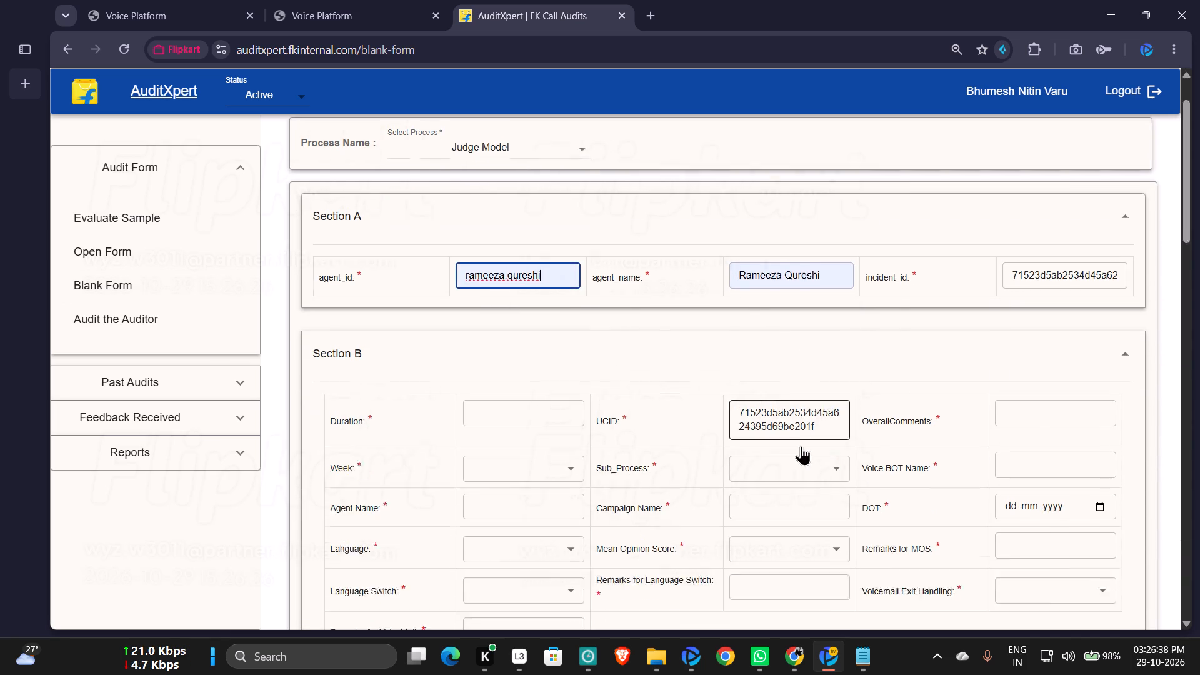
{"action": "left_click", "coordinate": [827, 377]}
{"action": "left_click", "coordinate": [780, 457]}
{"action": "left_click", "coordinate": [549, 381]}
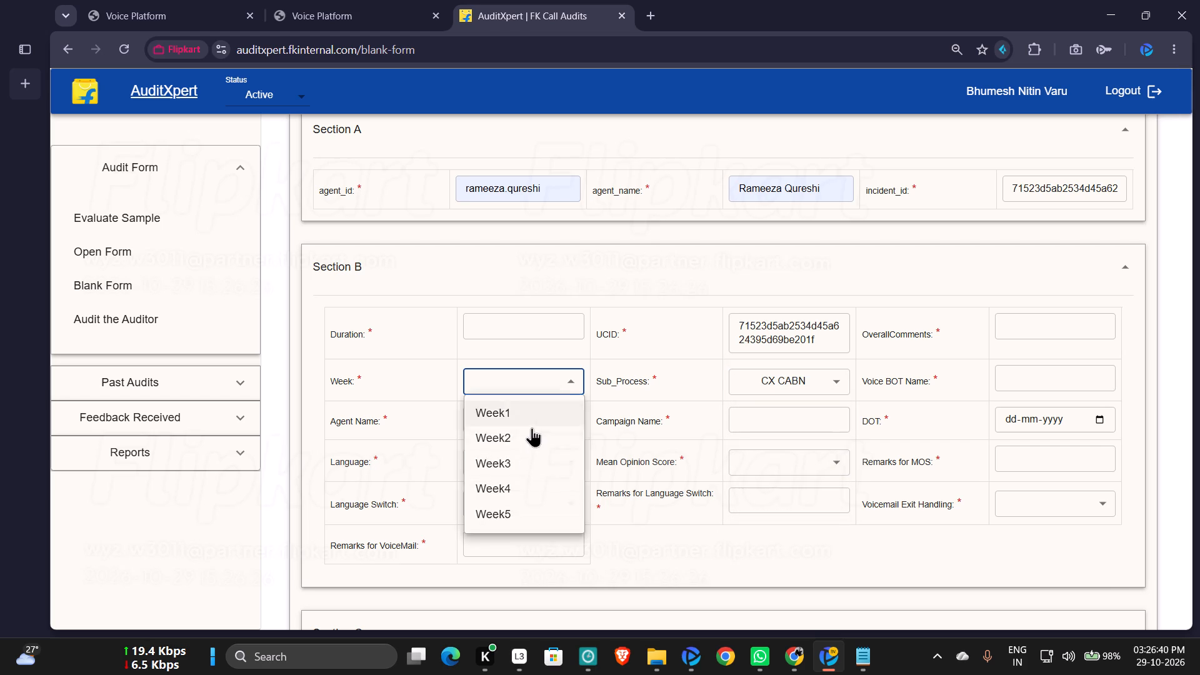
{"action": "left_click", "coordinate": [517, 487]}
{"action": "left_click", "coordinate": [520, 383]}
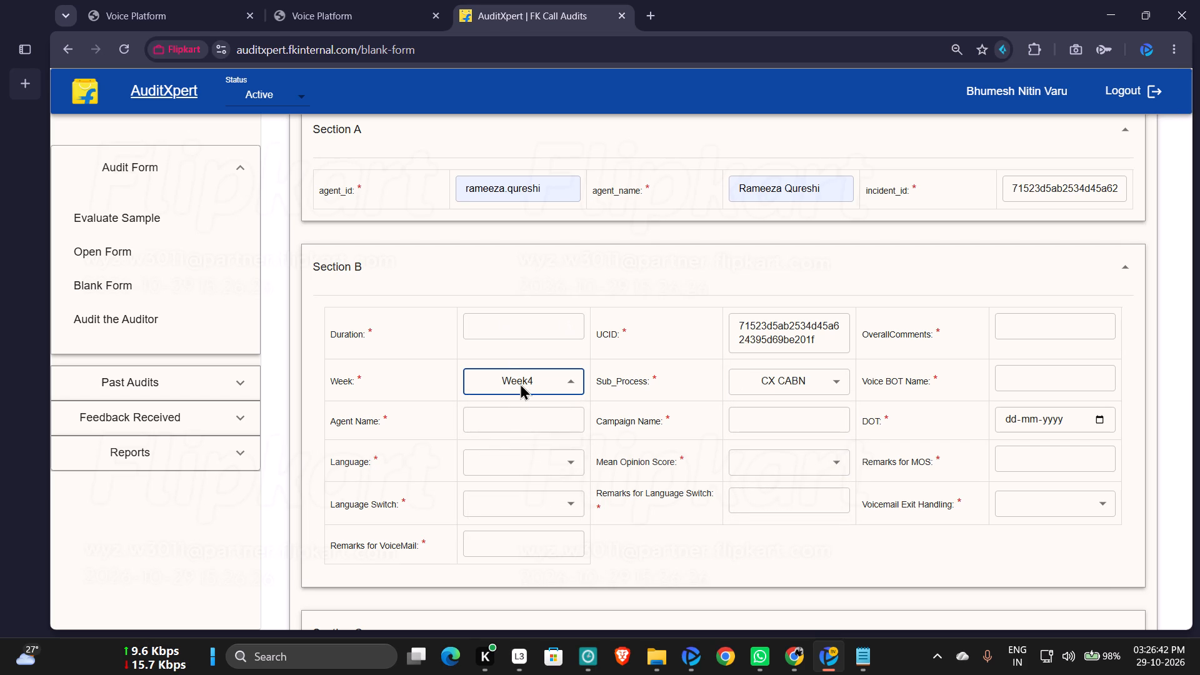
{"action": "left_click", "coordinate": [526, 512]}
{"action": "left_click", "coordinate": [1102, 417]}
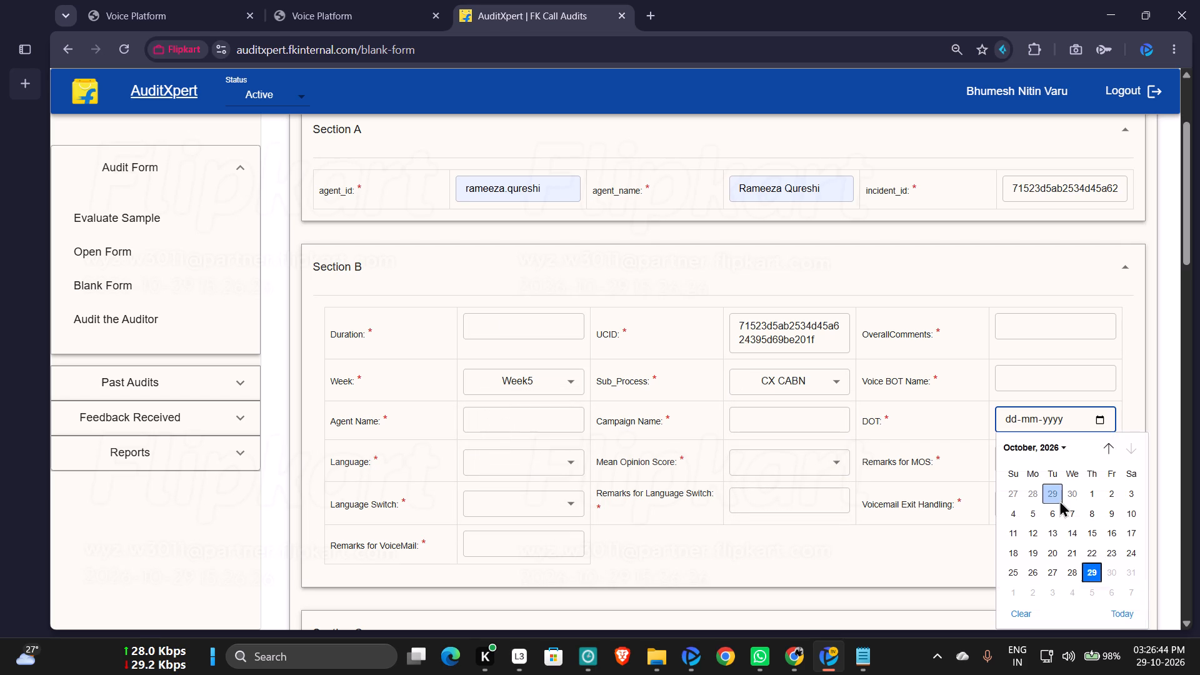
{"action": "left_click", "coordinate": [1070, 568]}
Try to set the Mean Opinion Score to 5, and set the Language to Hindi.
{"action": "left_click", "coordinate": [821, 462]}
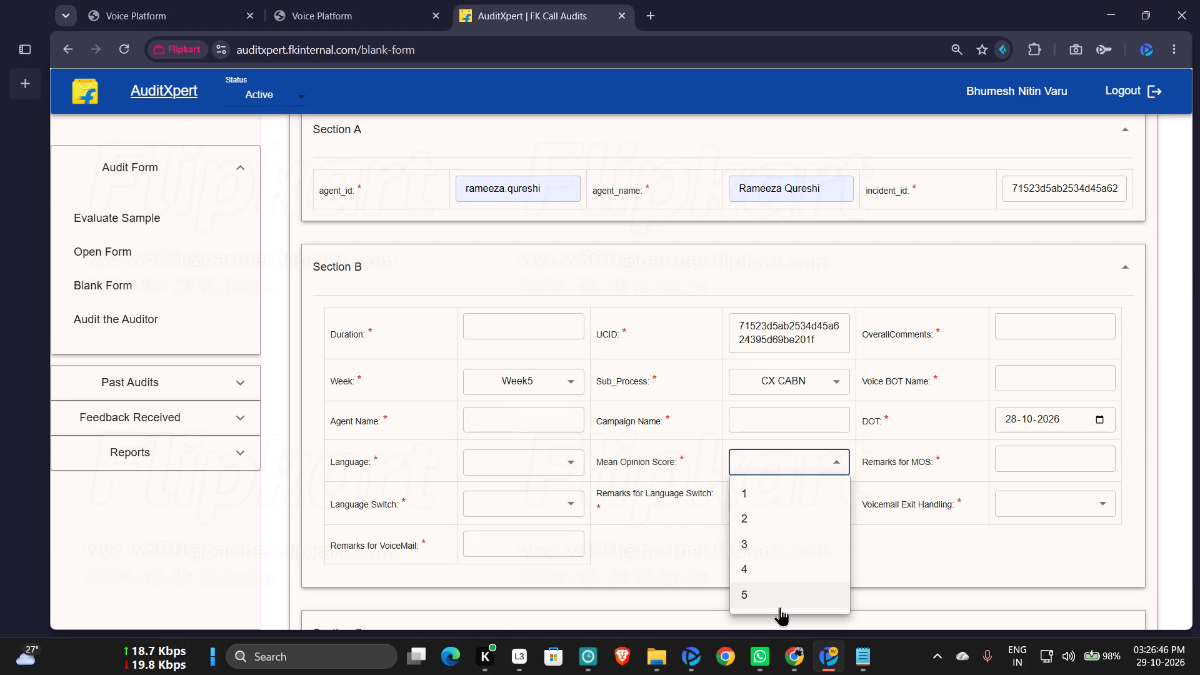
{"action": "left_click", "coordinate": [780, 607]}
{"action": "left_click", "coordinate": [575, 466]}
{"action": "left_click", "coordinate": [558, 470]}
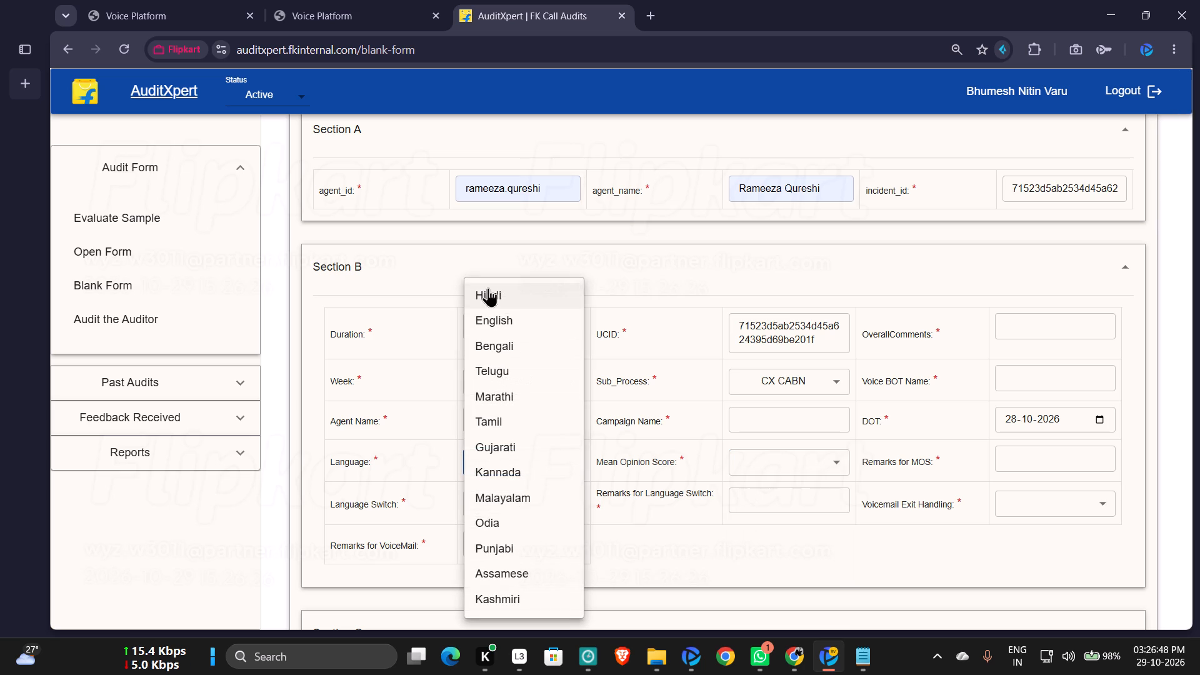
{"action": "left_click", "coordinate": [488, 287]}
{"action": "left_click", "coordinate": [1169, 508]}
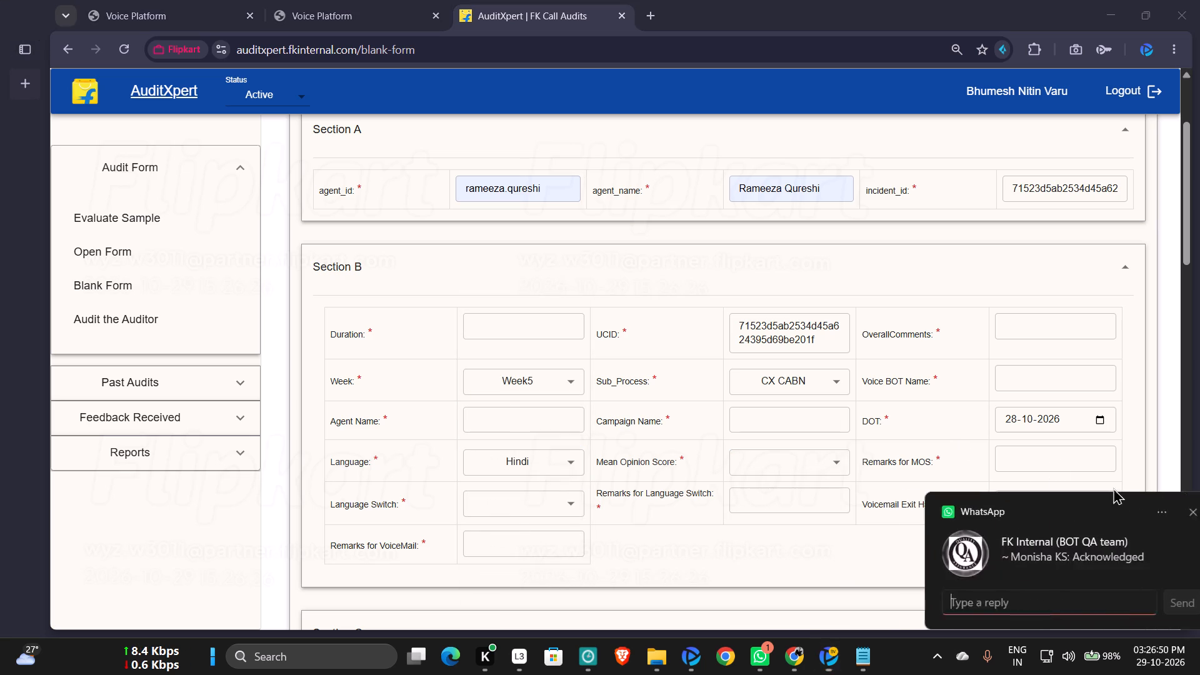
Copy row 20's campaign name, All Large -October 28, 2026, from the sheet into the form's Campaign Name field.
{"action": "left_click", "coordinate": [791, 649]}
{"action": "left_click", "coordinate": [729, 597]}
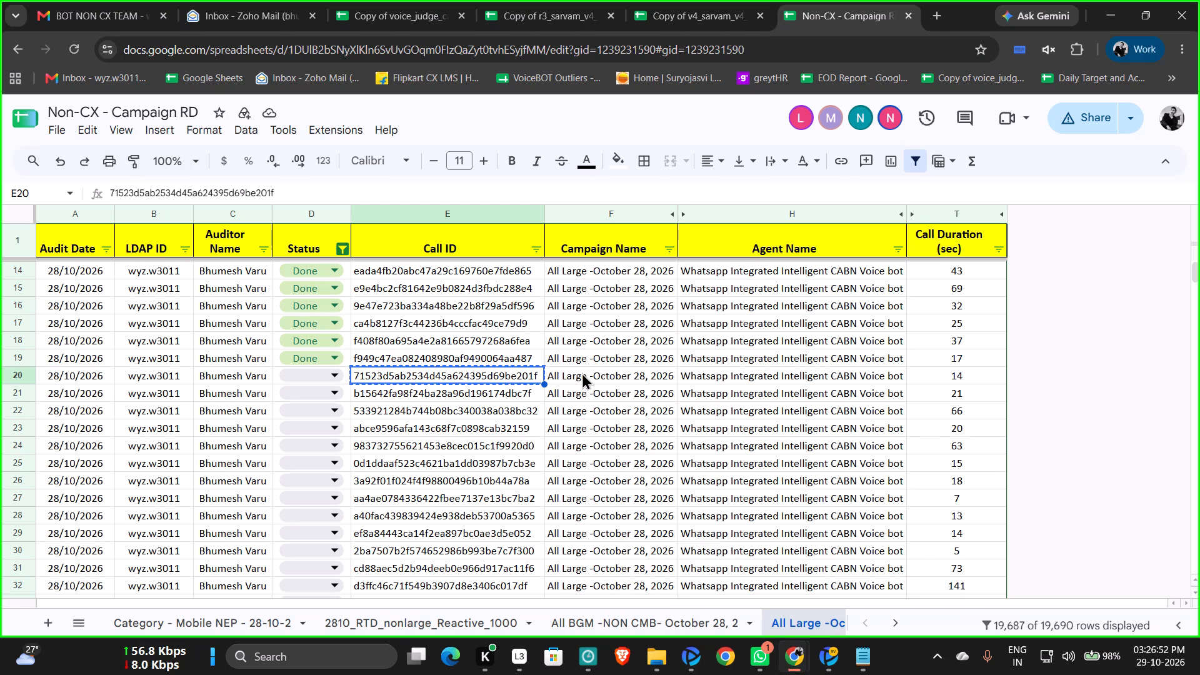
{"action": "left_click", "coordinate": [582, 372]}
{"action": "key", "text": "ctrl+c"}
{"action": "left_click", "coordinate": [819, 656]}
{"action": "left_click", "coordinate": [776, 422]}
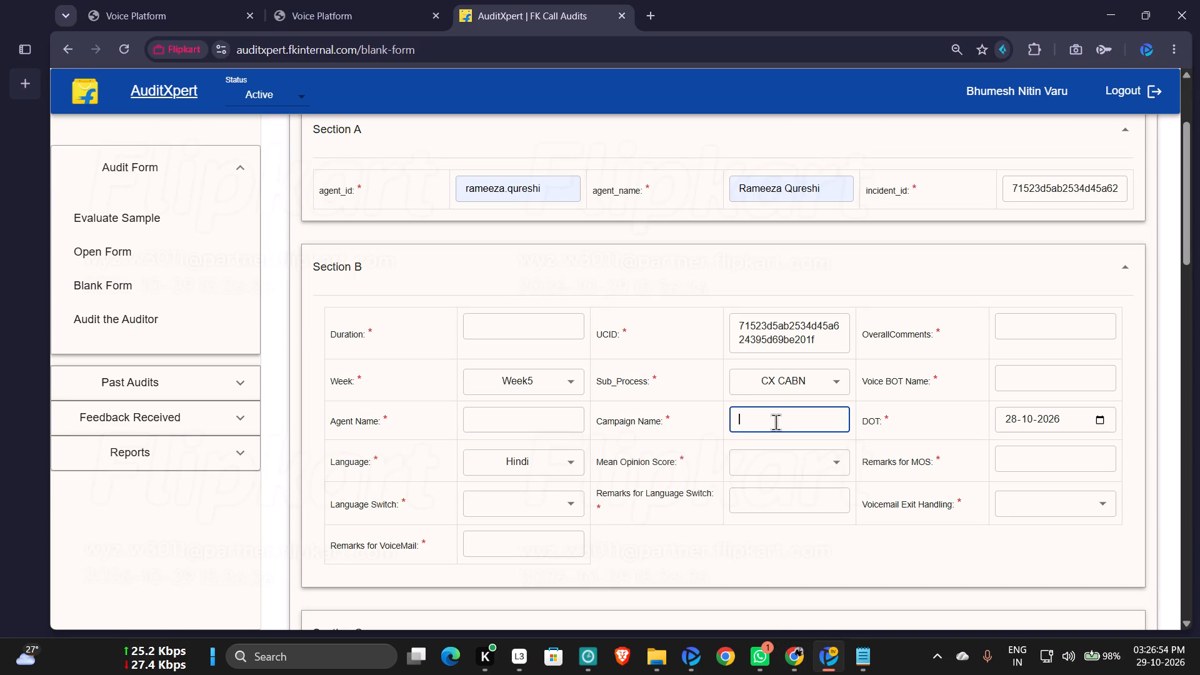
{"action": "key", "text": "ctrl+v"}
{"action": "left_click", "coordinate": [813, 666]}
{"action": "left_click", "coordinate": [799, 657]}
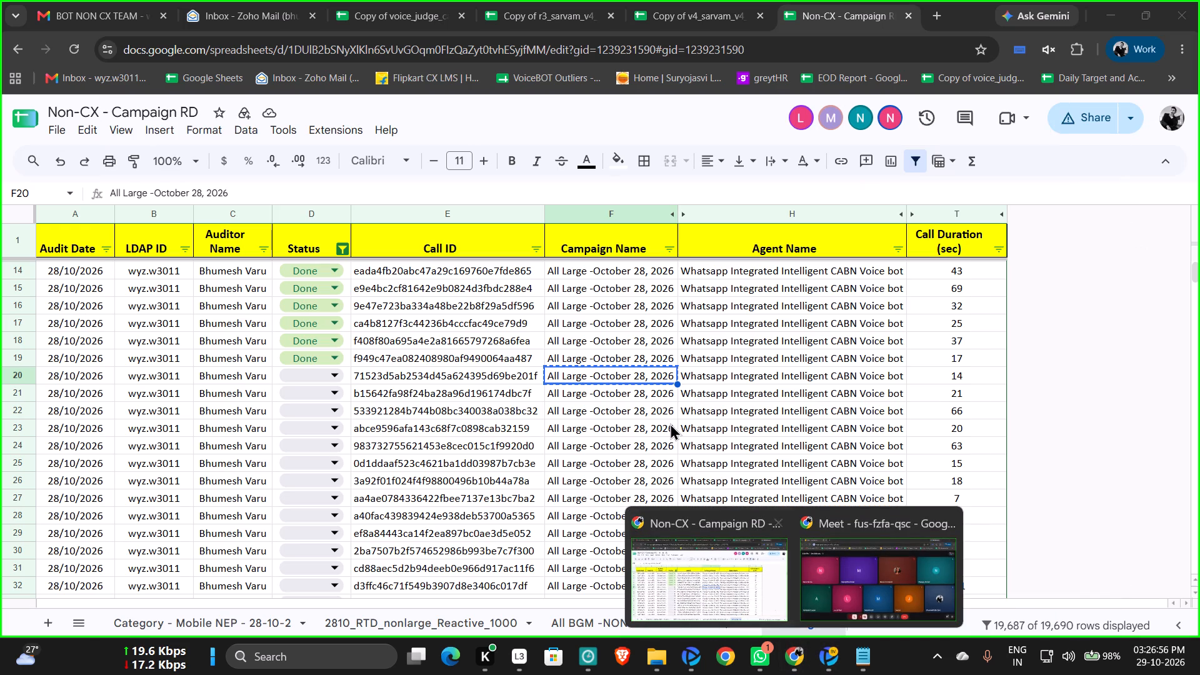
Copy row 20's agent name, Whatsapp Integrated Intelligent CABN Voice bot, from the sheet into the form's Agent Name field.
{"action": "left_click", "coordinate": [719, 368]}
{"action": "key", "text": "ctrl+c"}
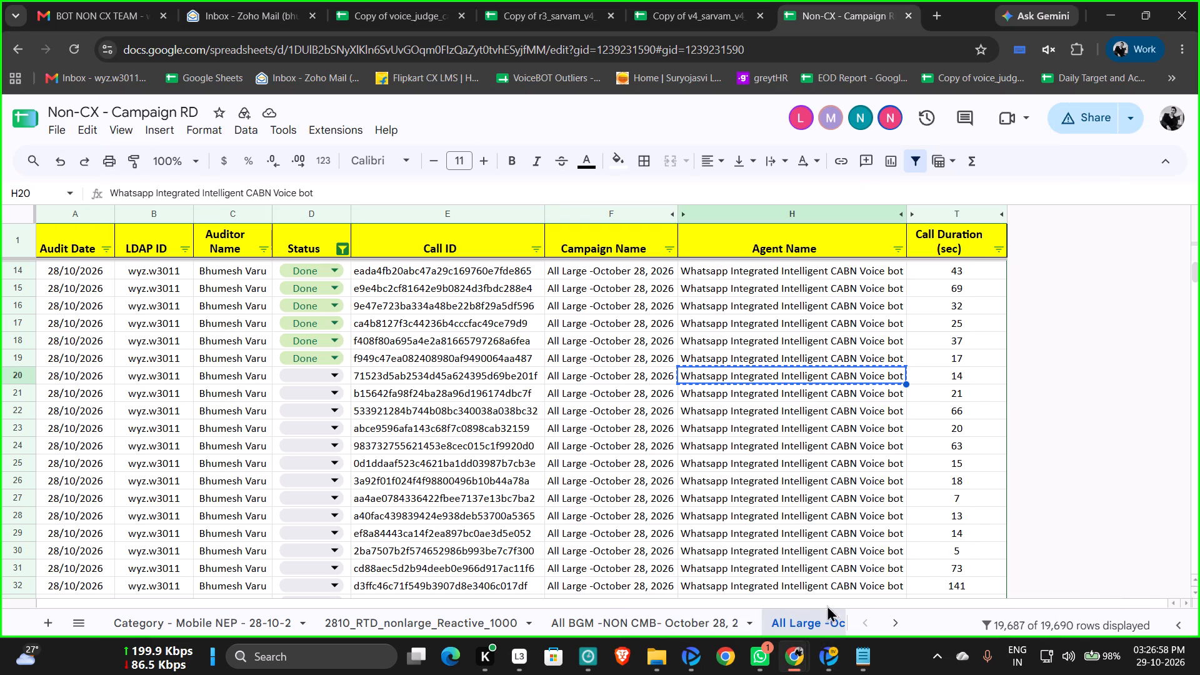
{"action": "left_click", "coordinate": [820, 672]}
{"action": "left_click", "coordinate": [511, 411]}
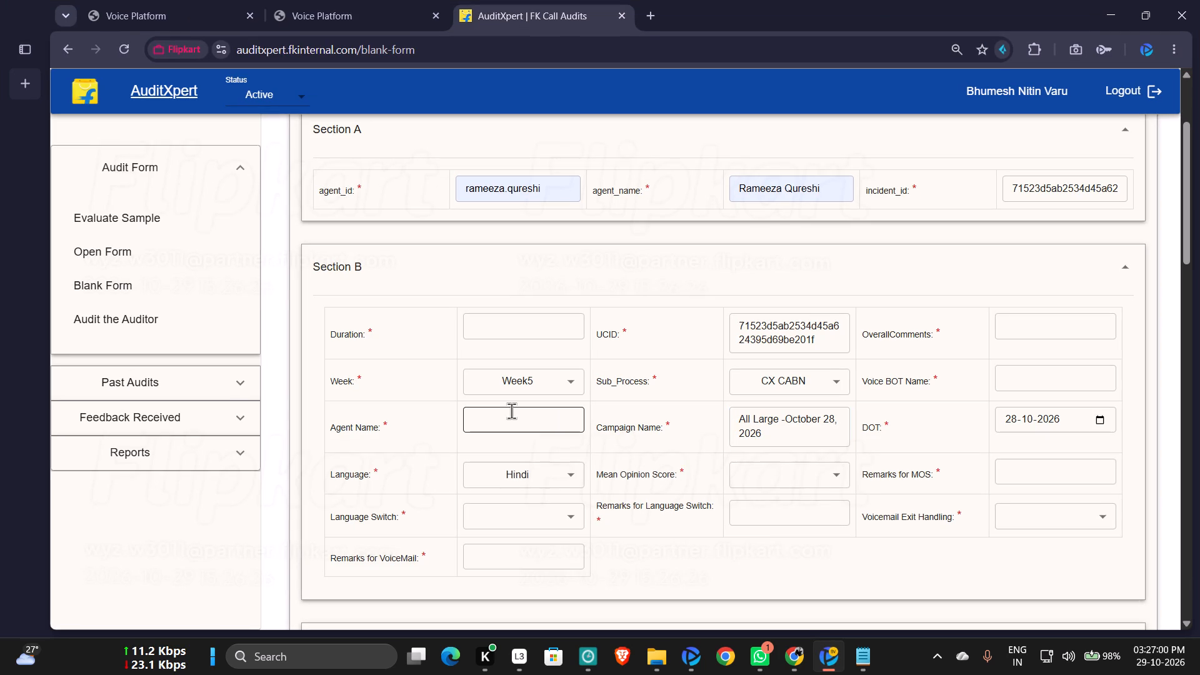
{"action": "key", "text": "ctrl+v"}
In Section B, enter 14 as the Duration and Priya as the Voice BOT Name.
{"action": "left_click", "coordinate": [516, 321]}
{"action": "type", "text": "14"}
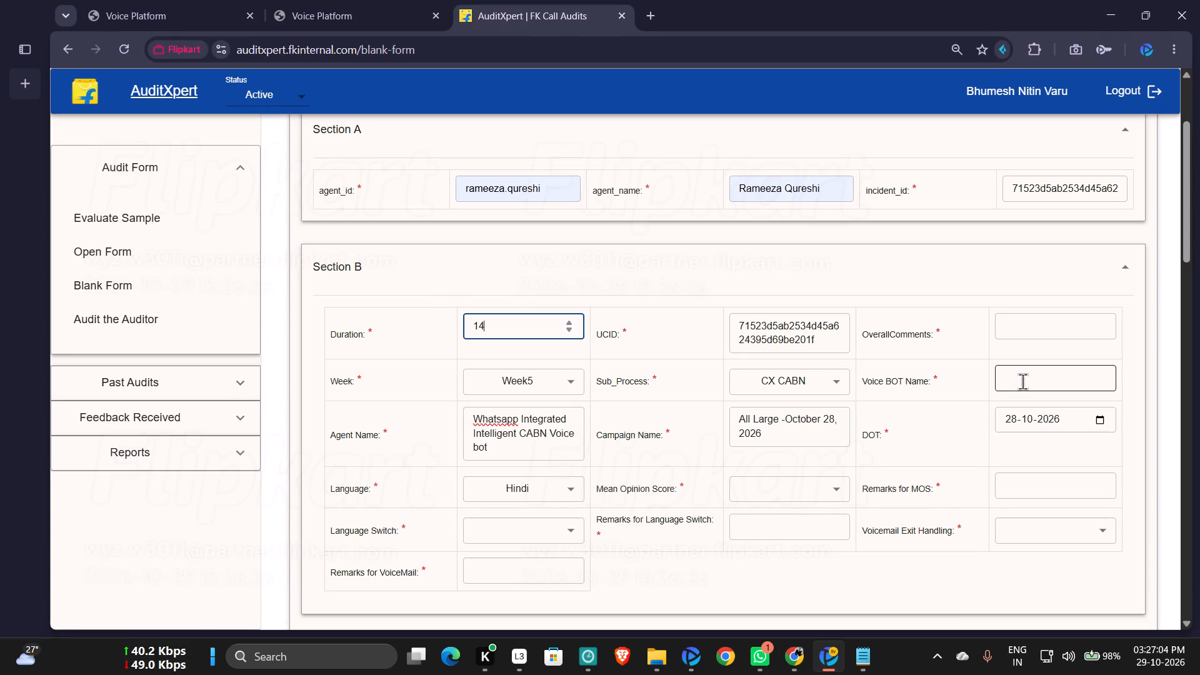
{"action": "left_click", "coordinate": [1022, 381]}
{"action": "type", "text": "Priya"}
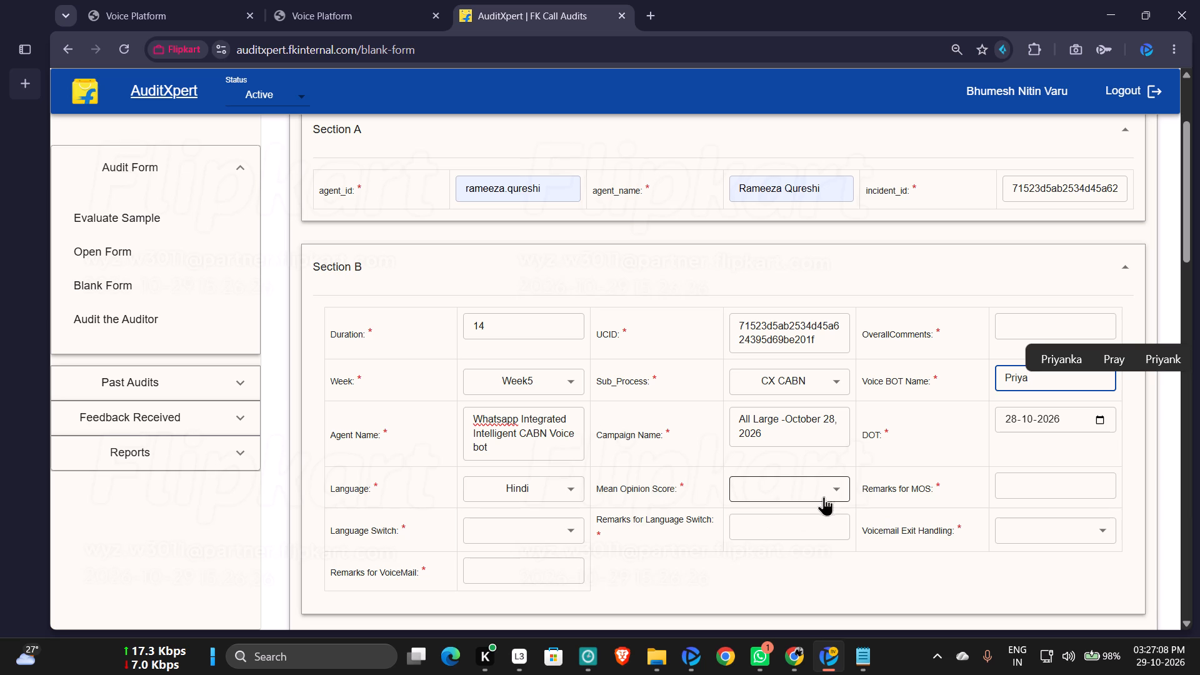
Set Mean Opinion Score to 5, and both Voicemail Exit Handling and Language Switch to NA.
{"action": "left_click", "coordinate": [829, 495]}
{"action": "left_click", "coordinate": [778, 588]}
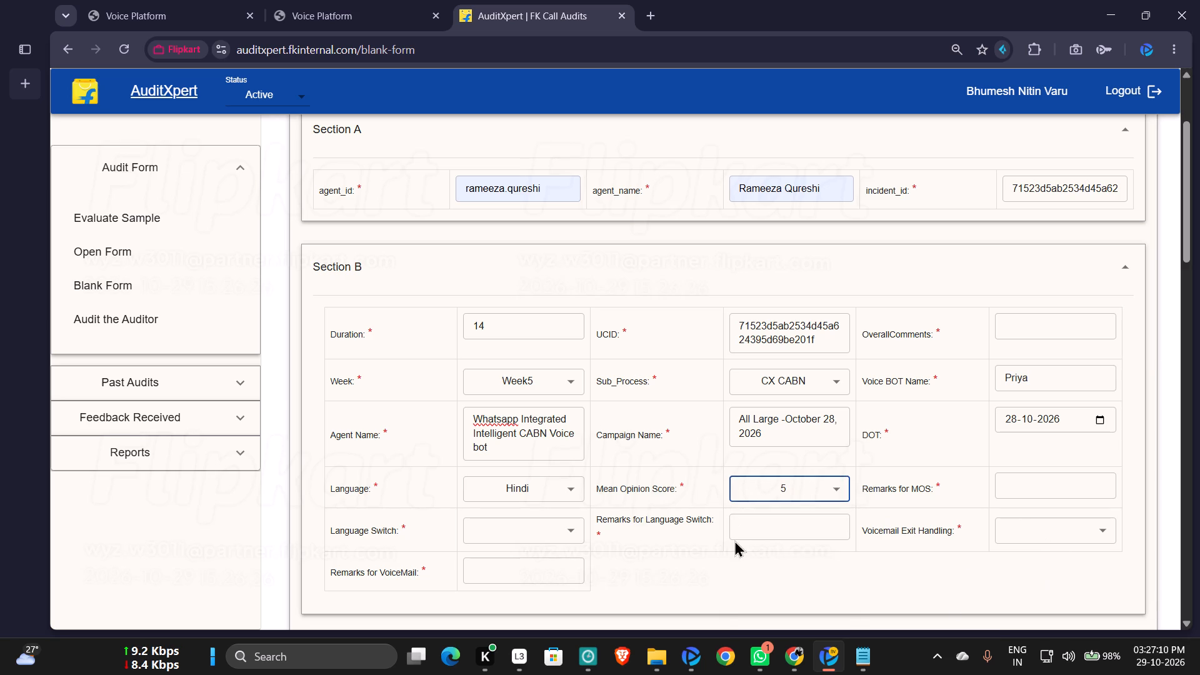
{"action": "left_click", "coordinate": [1093, 539]}
{"action": "left_click", "coordinate": [1039, 597]}
{"action": "left_click", "coordinate": [542, 530]}
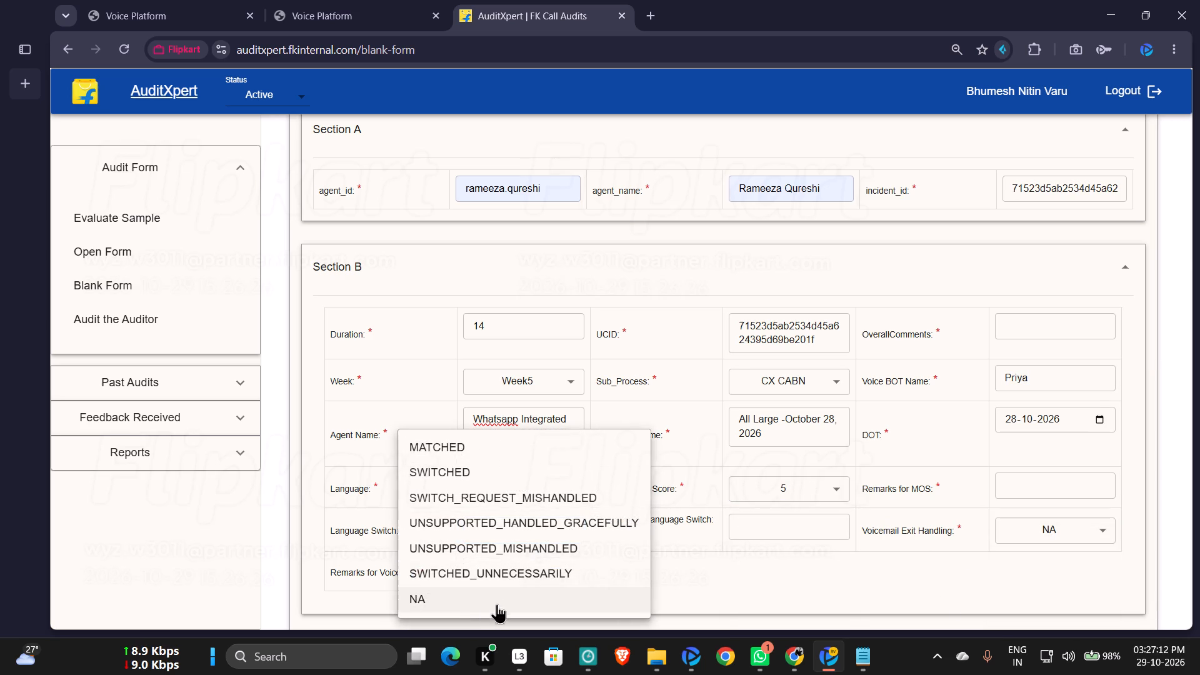
{"action": "left_click", "coordinate": [479, 604]}
Copy the remark "NO voicemail detected on call." from the Judge Model 2 notes into the form's Remarks for VoiceMail field.
{"action": "left_click", "coordinate": [866, 666]}
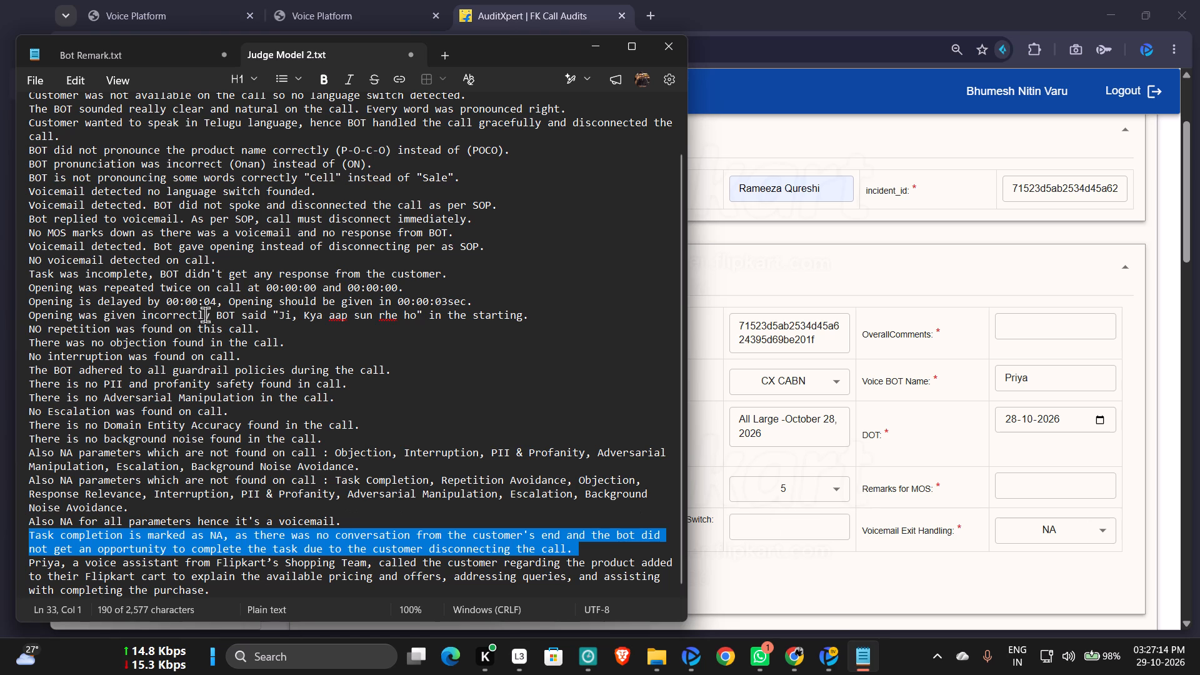
{"action": "triple_click", "coordinate": [246, 259]}
{"action": "key", "text": "ctrl+c"}
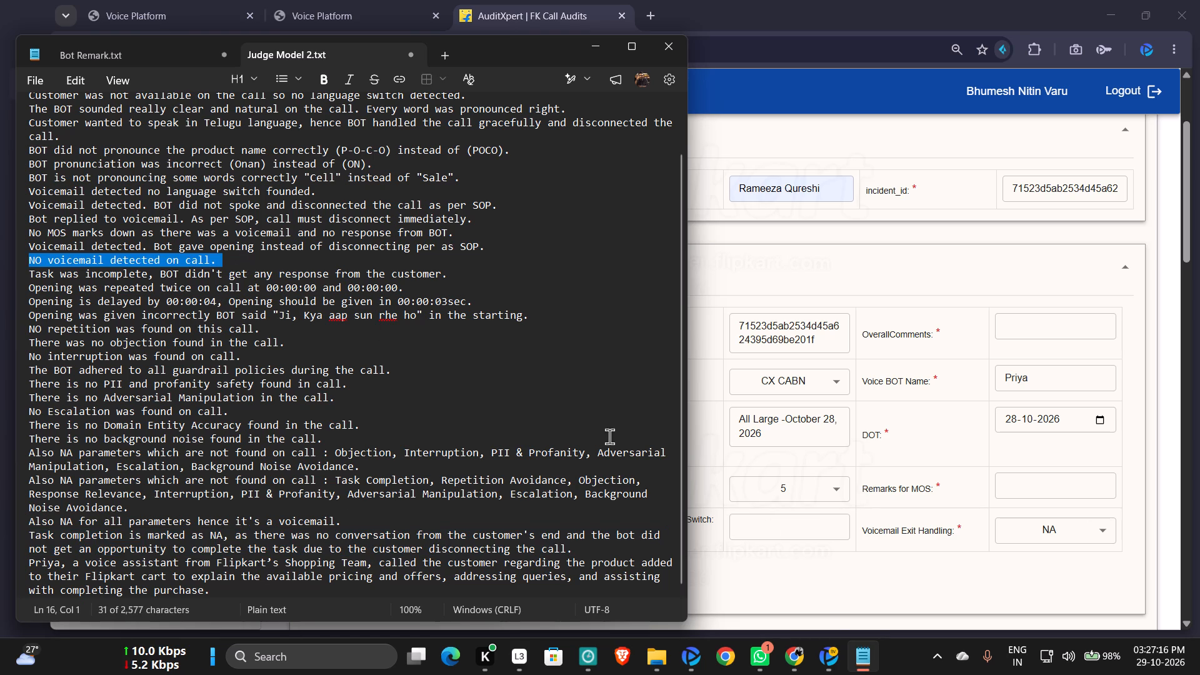
{"action": "left_click", "coordinate": [751, 571]}
{"action": "left_click", "coordinate": [538, 573]}
{"action": "key", "text": "ctrl+v"}
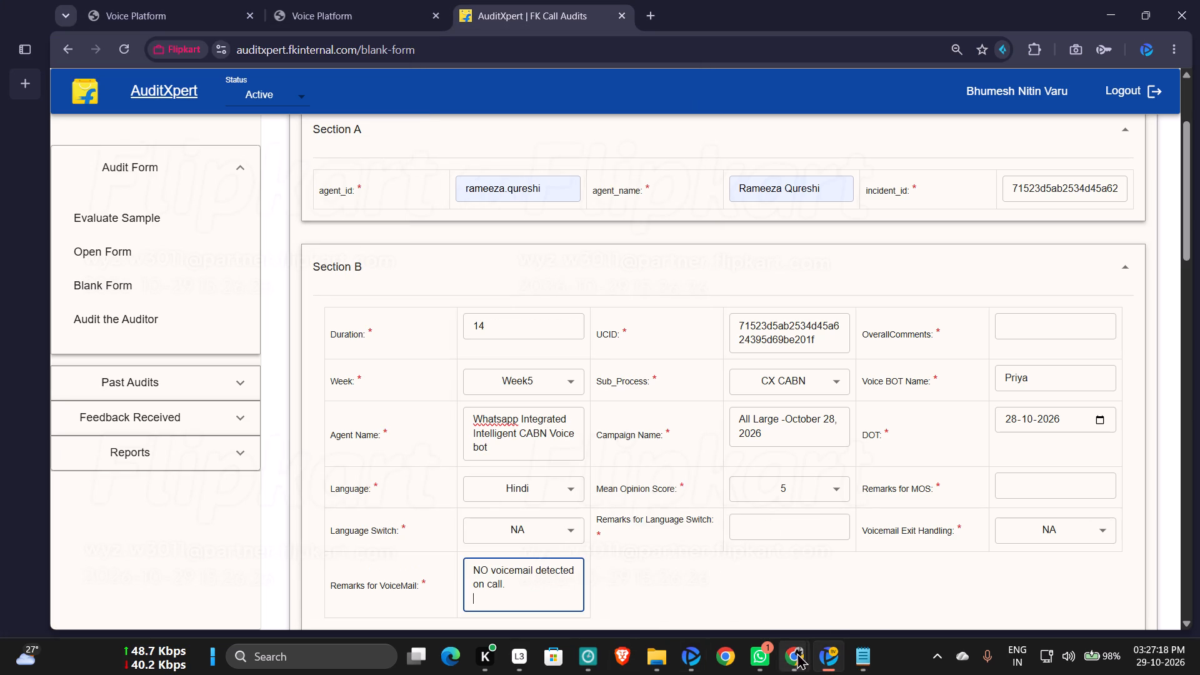
{"action": "left_click", "coordinate": [805, 582]}
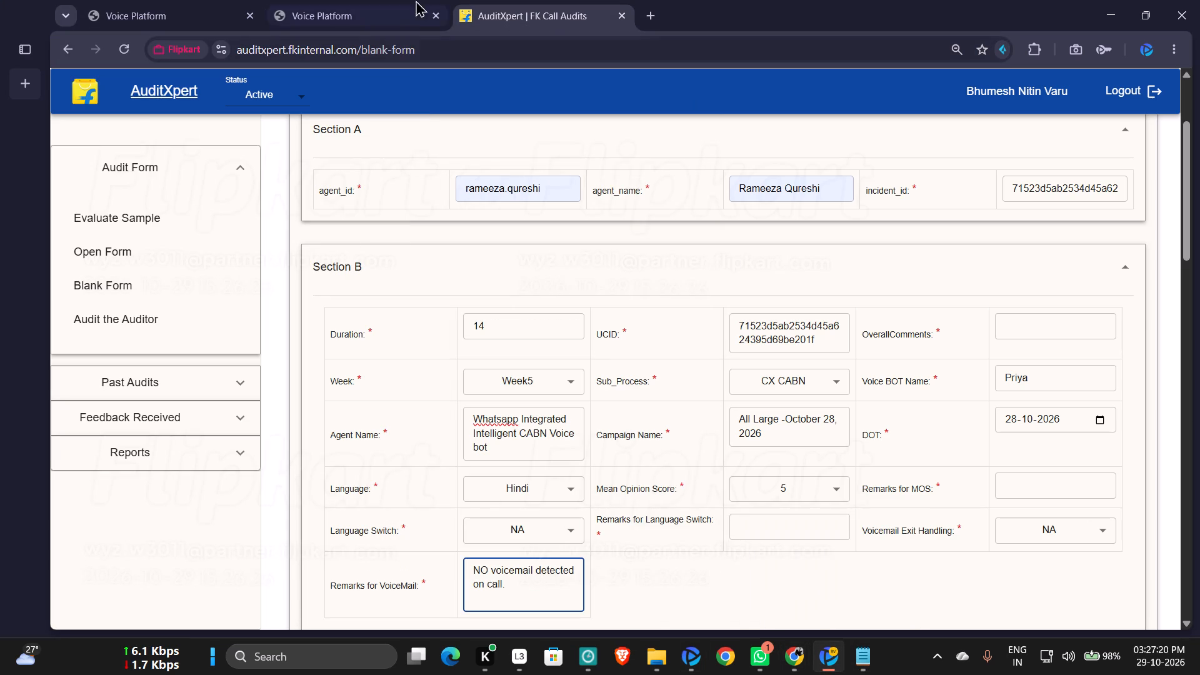
Open the found call's details in the Mohini console and play its recording.
{"action": "left_click", "coordinate": [366, 0]}
{"action": "left_click", "coordinate": [609, 399]}
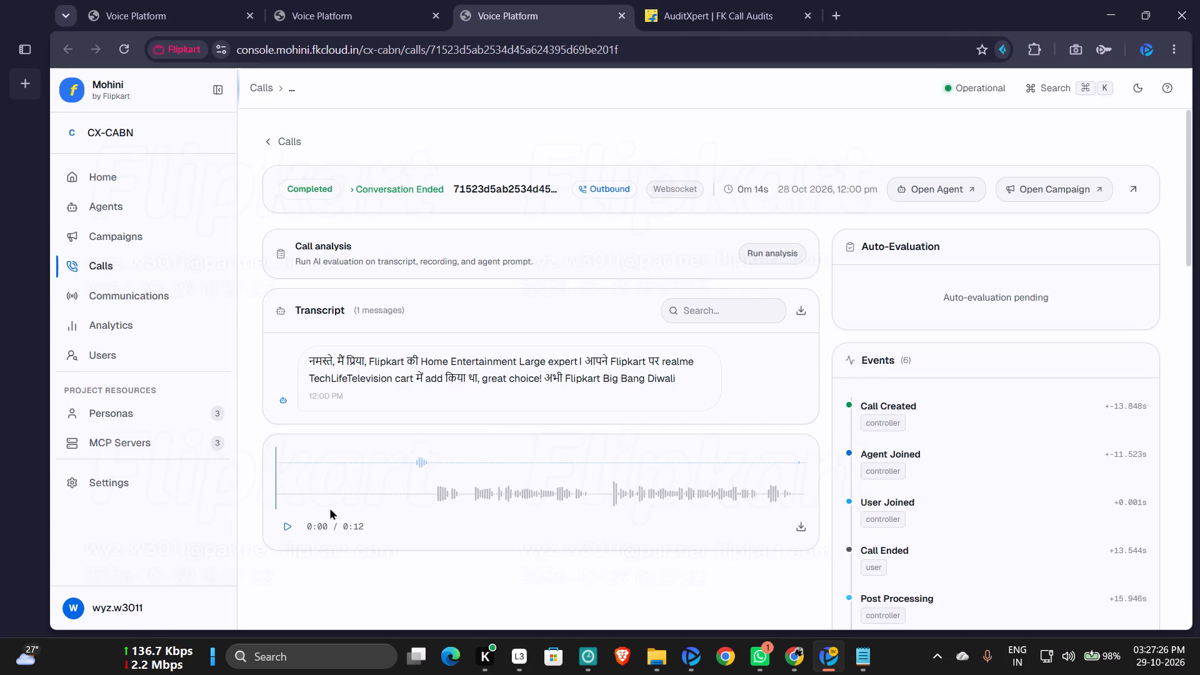
{"action": "left_click", "coordinate": [294, 527]}
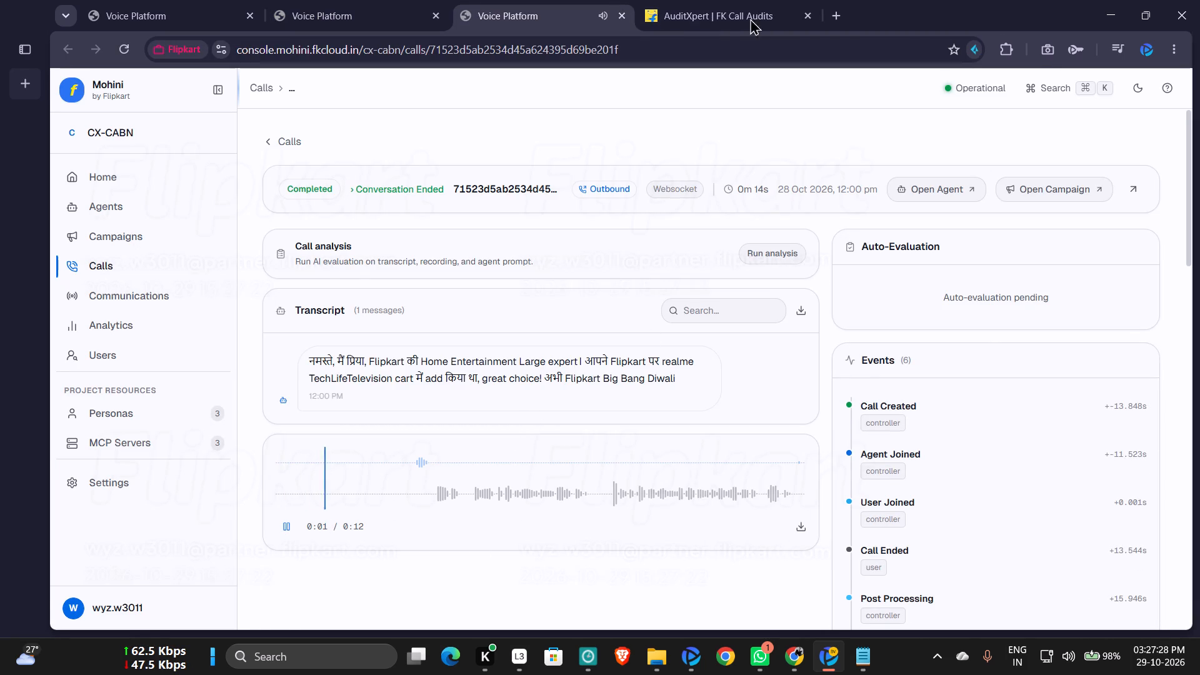
Copy the remark ""Hello" does not capture the language match of the Customer on call." from Judge Model 2.txt into Remarks for Language Switch.
{"action": "left_click", "coordinate": [712, 7]}
{"action": "left_click", "coordinate": [871, 651]}
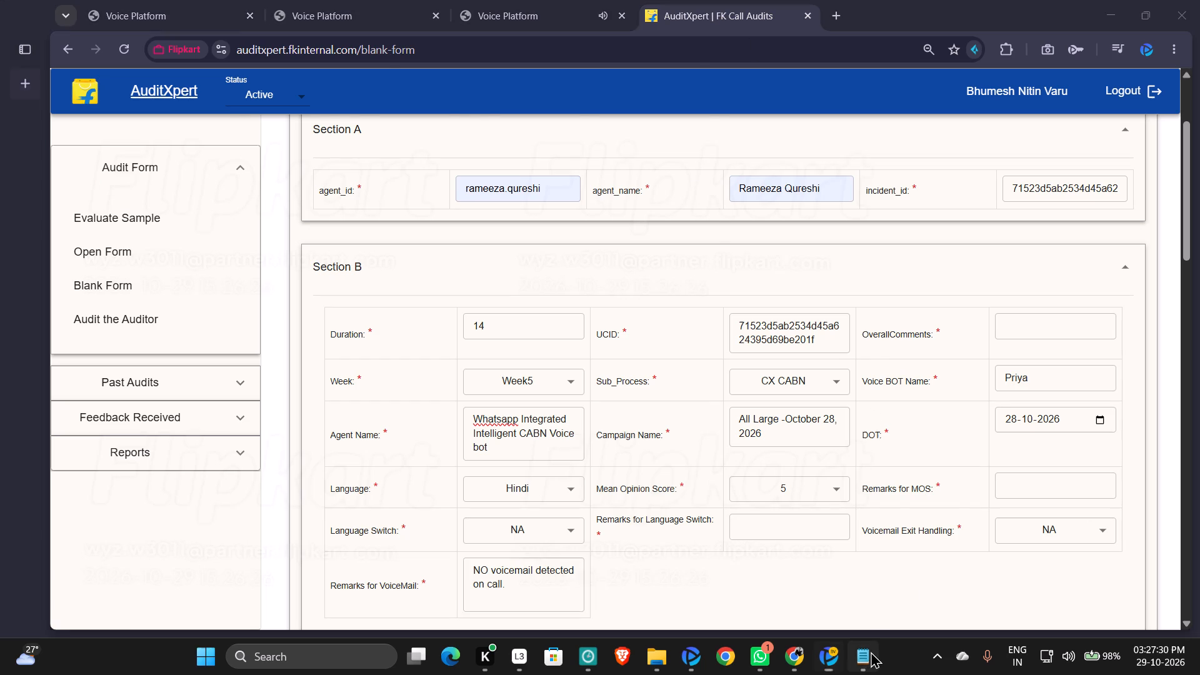
{"action": "scroll", "coordinate": [202, 130], "scroll_direction": "up", "scroll_amount": 3}
{"action": "triple_click", "coordinate": [149, 142]}
{"action": "left_click", "coordinate": [149, 142]}
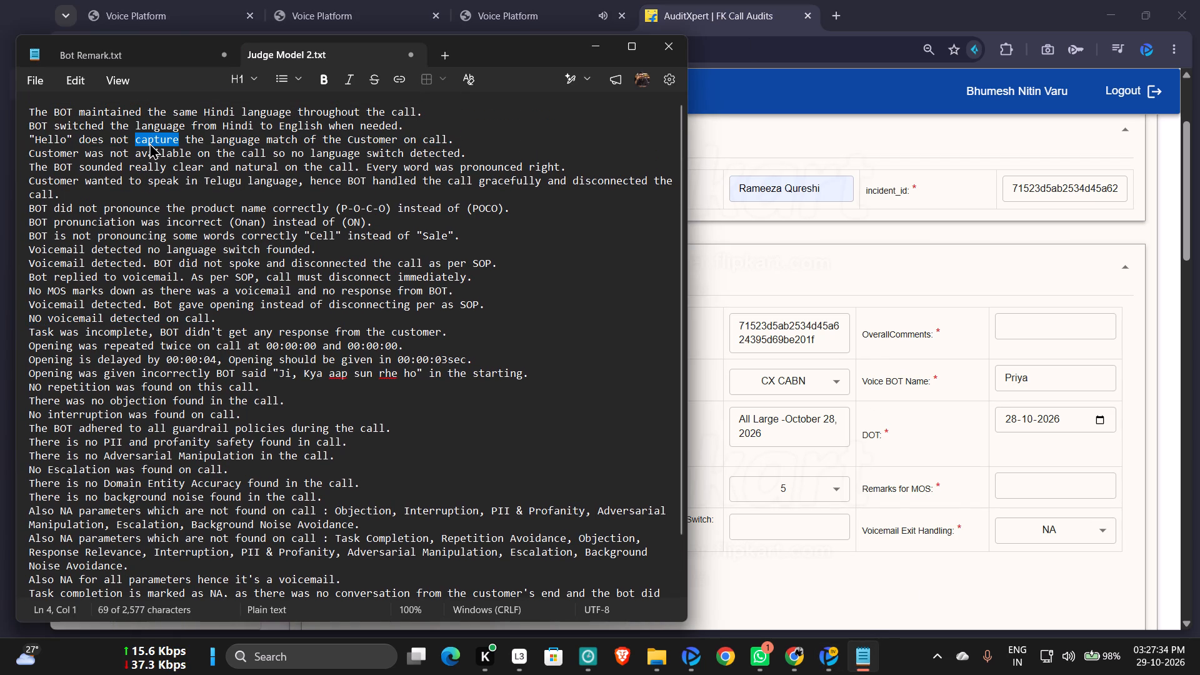
{"action": "key", "text": "ctrl+c"}
{"action": "triple_click", "coordinate": [149, 142]}
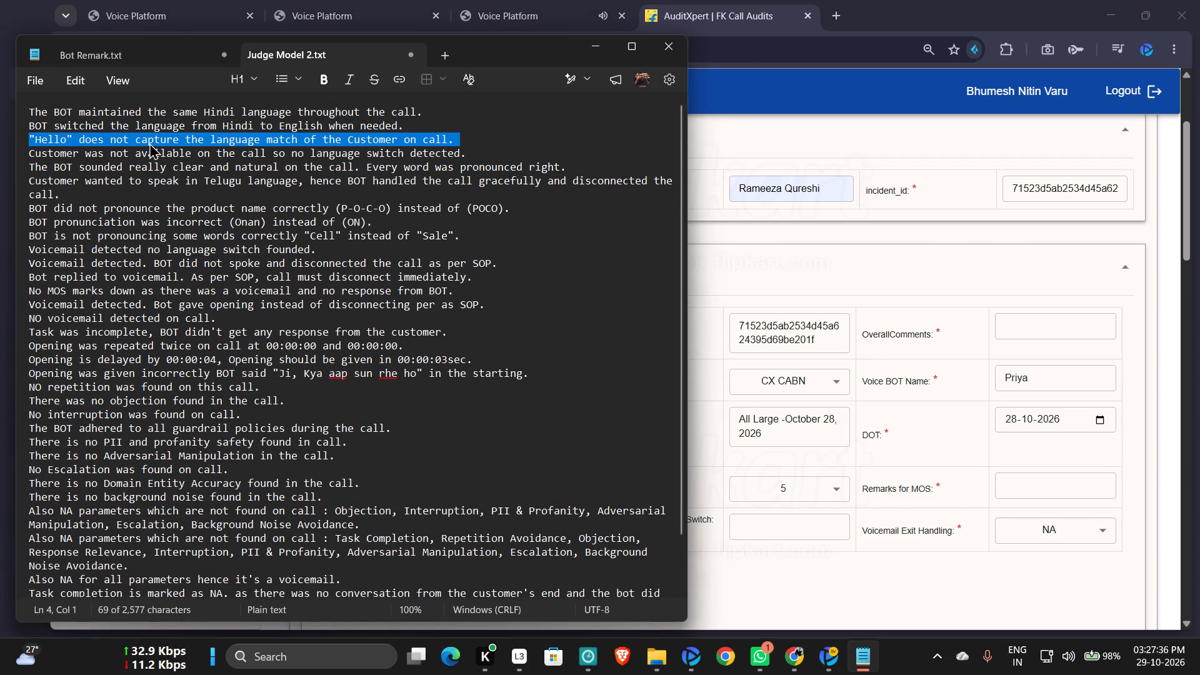
{"action": "key", "text": "ctrl+c"}
{"action": "left_click", "coordinate": [769, 531]}
{"action": "key", "text": "ctrl+v"}
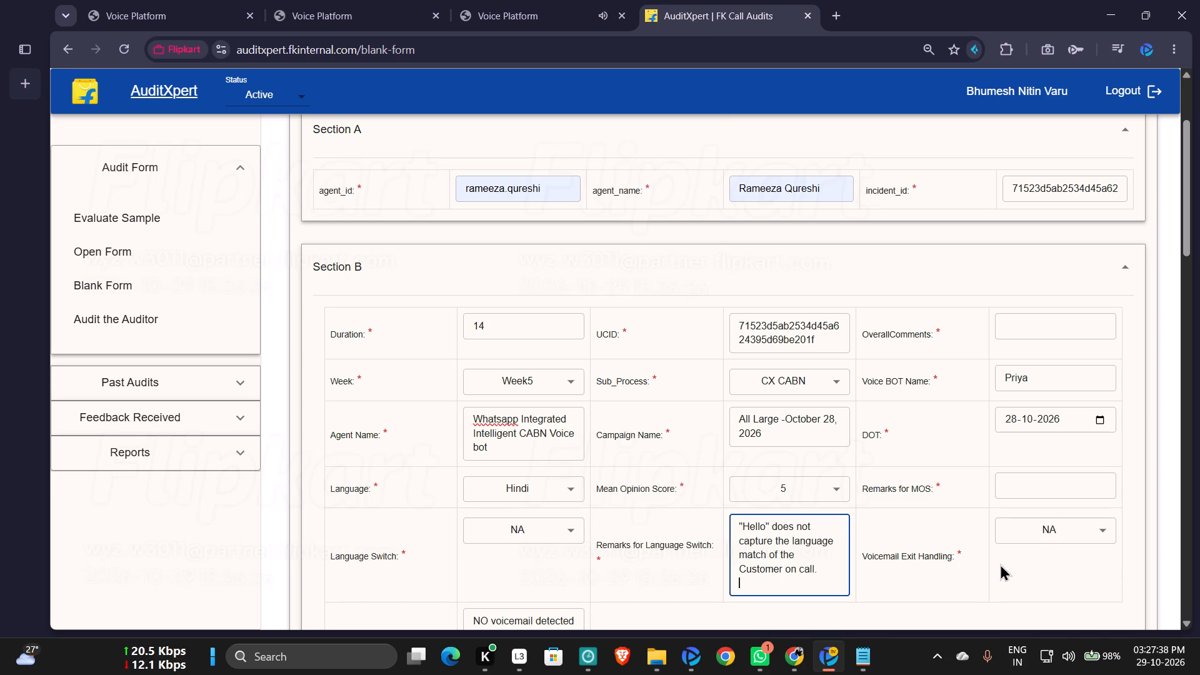
Copy "The BOT sounded really clear and natural on the call. Every word was pronounced right." from the notes into Remarks for MOS.
{"action": "left_click", "coordinate": [870, 657]}
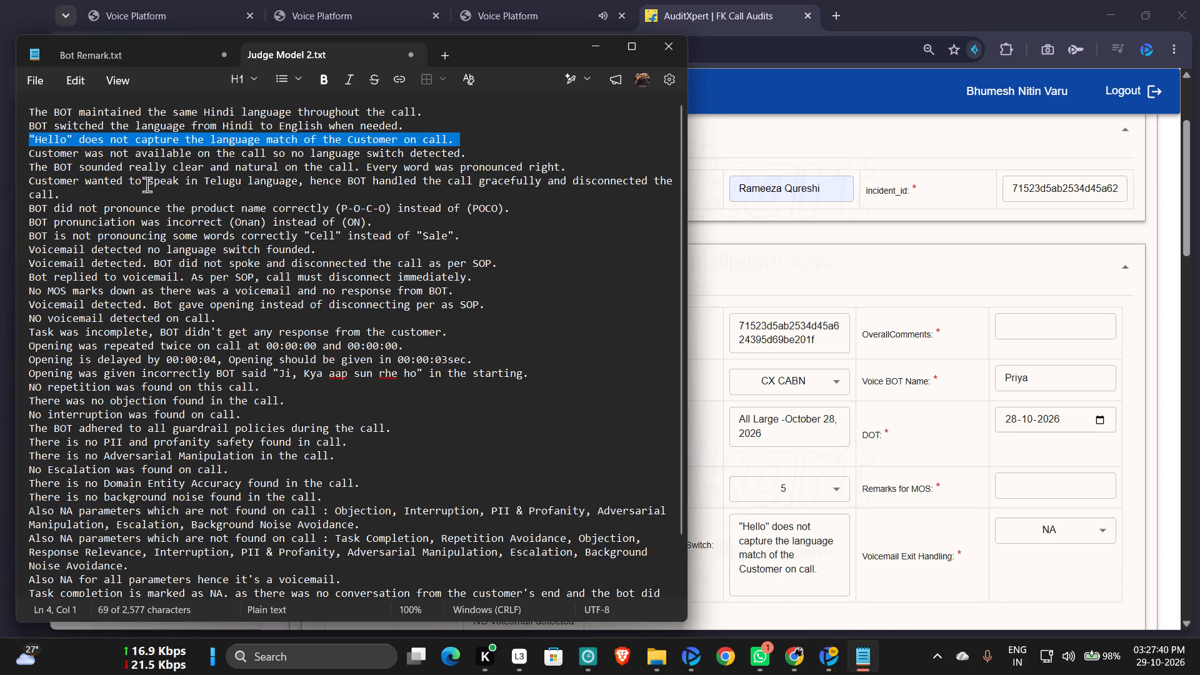
{"action": "triple_click", "coordinate": [184, 172]}
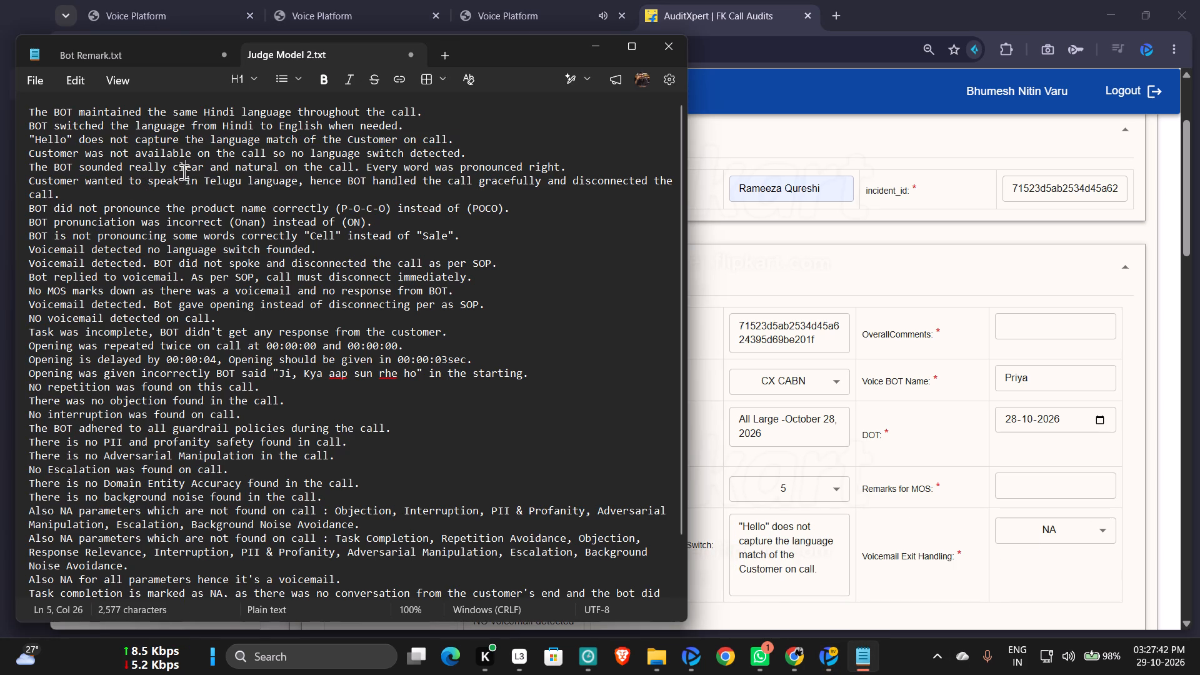
{"action": "key", "text": "ctrl+c"}
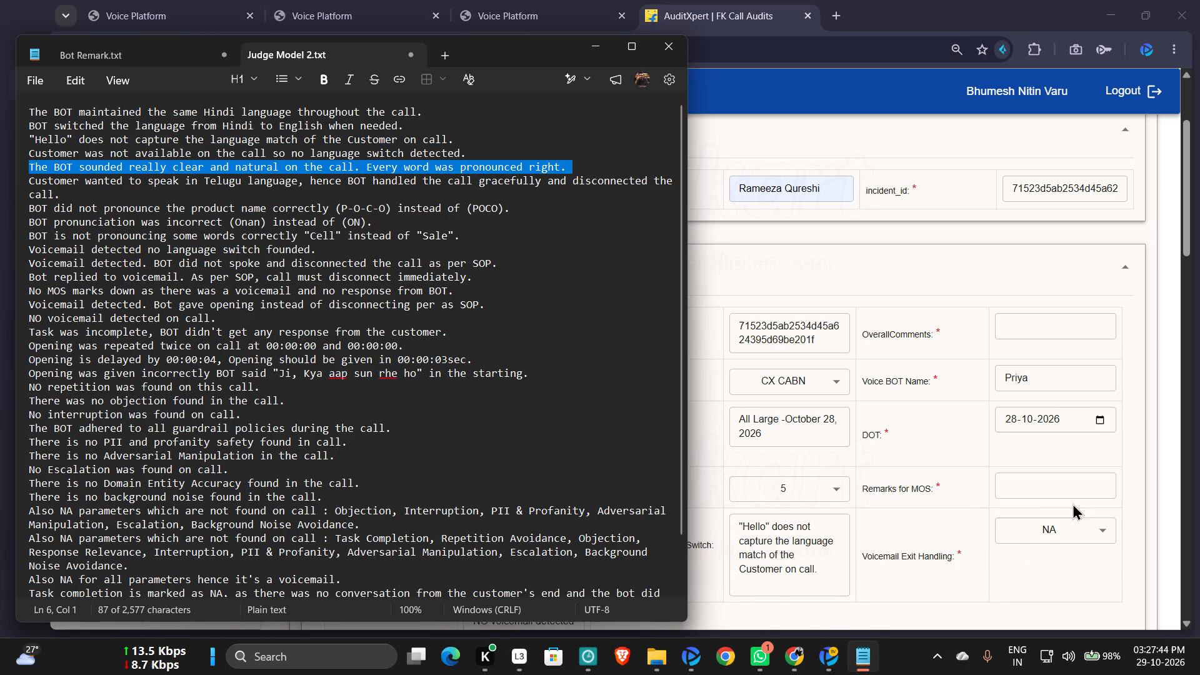
{"action": "left_click", "coordinate": [1051, 484]}
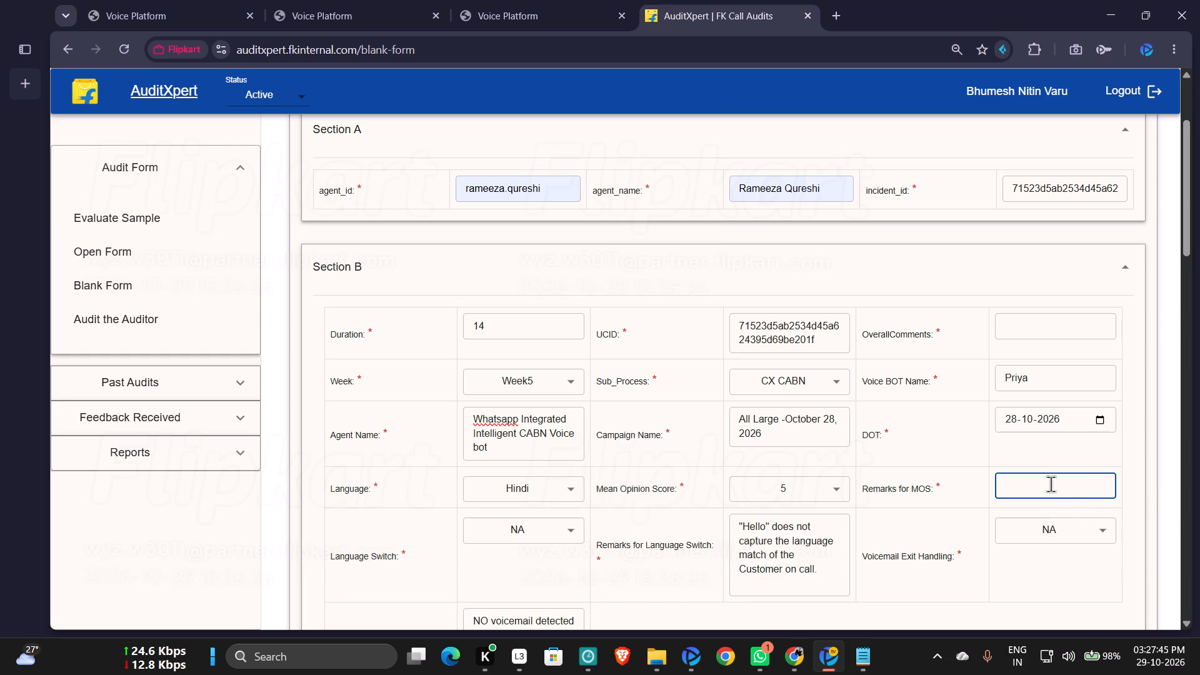
{"action": "key", "text": "ctrl+v"}
Copy the Judge Model 2.txt sentence from "Priya, a voice assistant from Flipkart's Shopping Team" up to "added to their Flipkart cart" into OverallComments.
{"action": "left_click", "coordinate": [860, 647]}
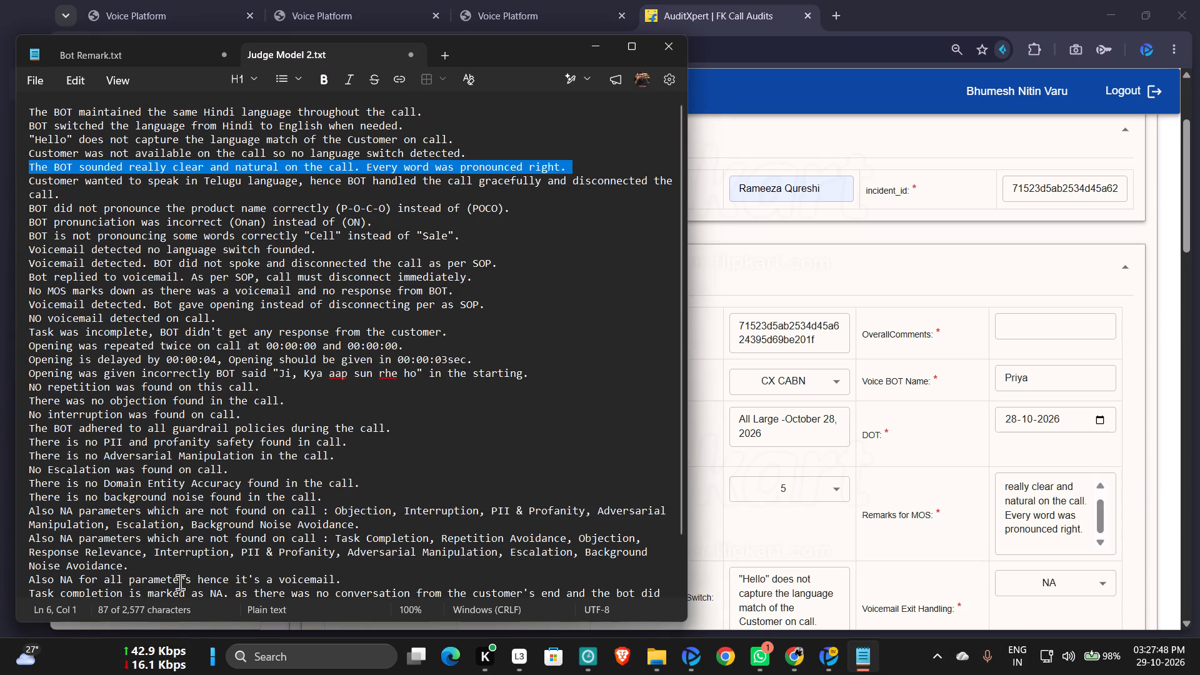
{"action": "scroll", "coordinate": [204, 524], "scroll_direction": "down", "scroll_amount": 4}
{"action": "triple_click", "coordinate": [100, 567]}
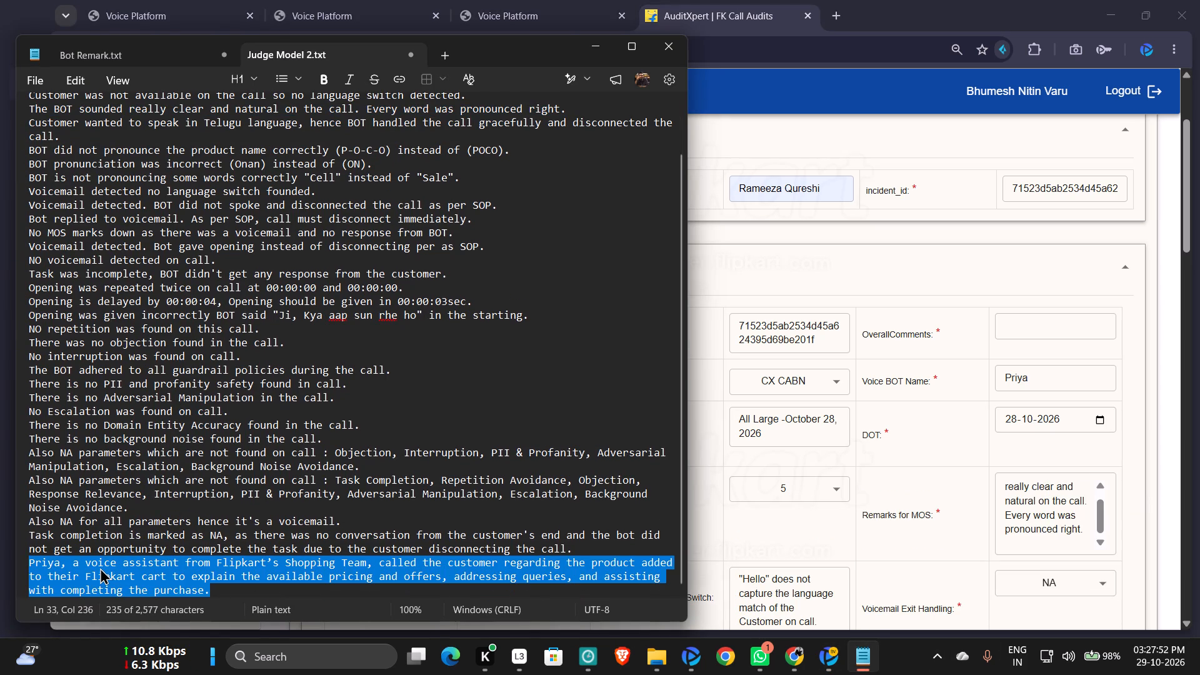
{"action": "key", "text": "Down"}
{"action": "key", "text": "Left"}
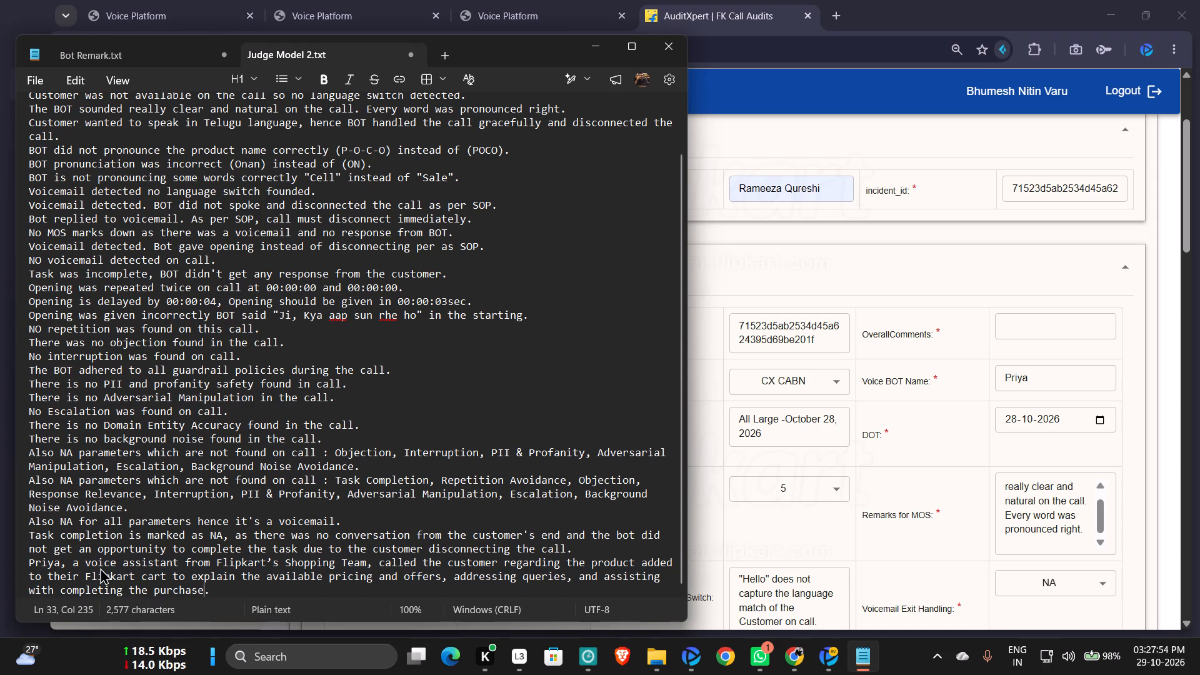
{"action": "key", "text": "Up"}
{"action": "key", "text": "Up"}
{"action": "key", "text": "Left"}
{"action": "key", "text": "Left"}
{"action": "key", "text": "Left"}
{"action": "key", "text": "Home"}
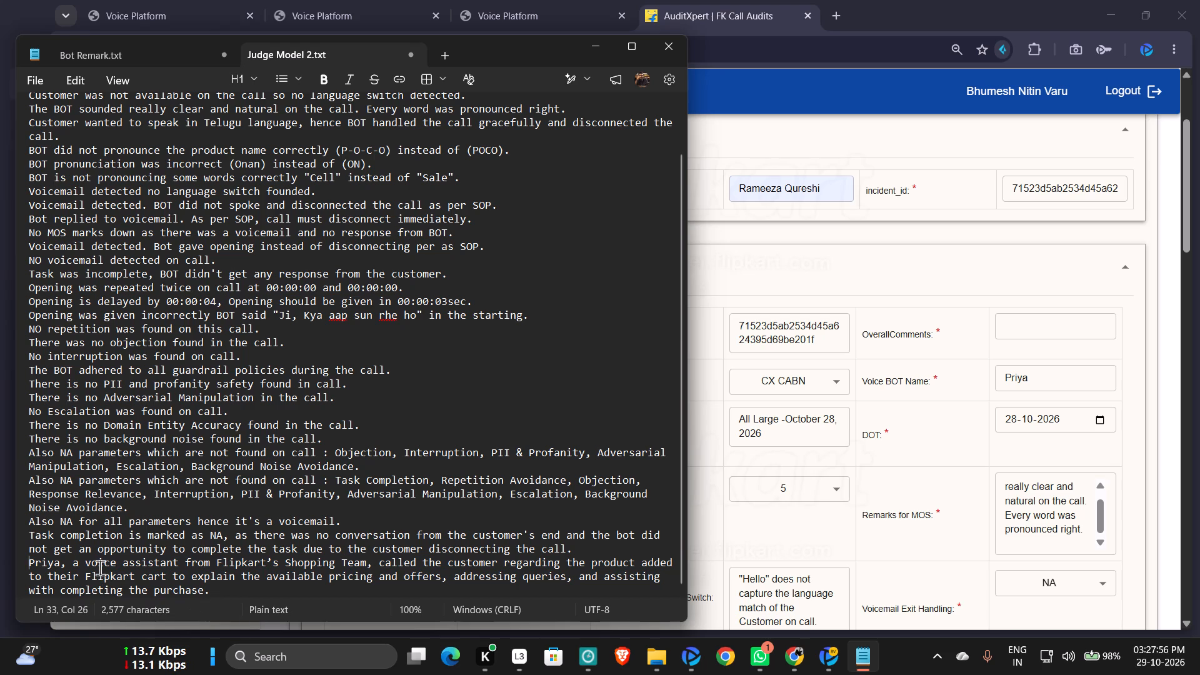
{"action": "key", "text": "shift+Down"}
{"action": "key", "text": "shift+Down"}
{"action": "key", "text": "shift+Left"}
{"action": "key", "text": "shift+Left"}
{"action": "key", "text": "shift+Left"}
{"action": "key", "text": "shift+Left"}
{"action": "key", "text": "shift+Left"}
{"action": "key", "text": "shift+Left"}
{"action": "key", "text": "shift+Left"}
{"action": "key", "text": "shift+Left"}
{"action": "key", "text": "shift+Left"}
{"action": "key", "text": "shift+Left"}
{"action": "key", "text": "shift+Left"}
{"action": "key", "text": "shift+Left"}
{"action": "key", "text": "shift+Left"}
{"action": "key", "text": "shift+Left"}
{"action": "key", "text": "shift+Left"}
{"action": "key", "text": "shift+Left"}
{"action": "key", "text": "shift+Left"}
{"action": "key", "text": "shift+Left"}
{"action": "key", "text": "shift+Left"}
{"action": "key", "text": "shift+Left"}
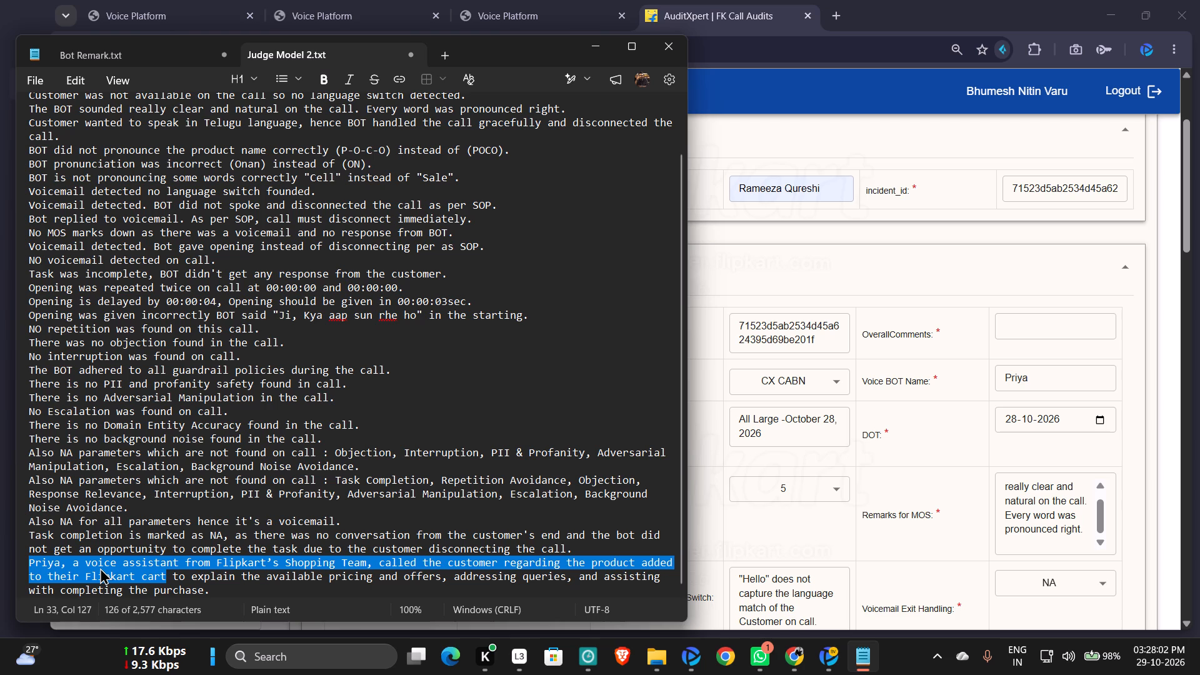
{"action": "key", "text": "ctrl+c"}
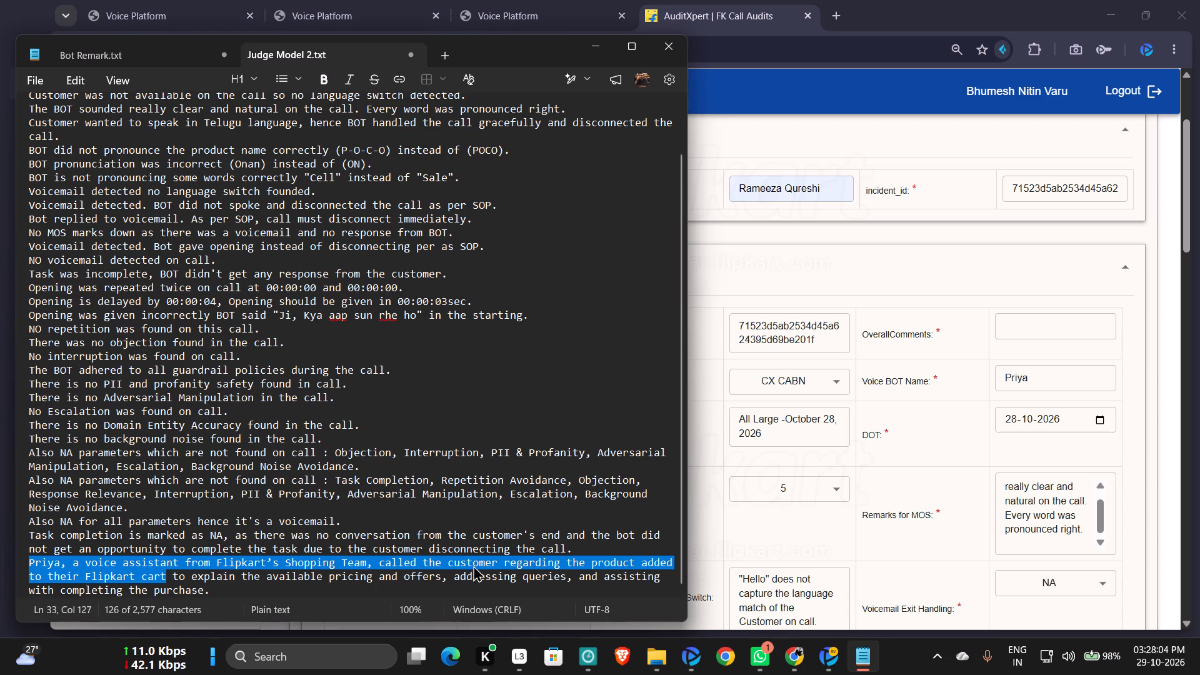
{"action": "left_click", "coordinate": [1069, 330]}
{"action": "key", "text": "ctrl+v"}
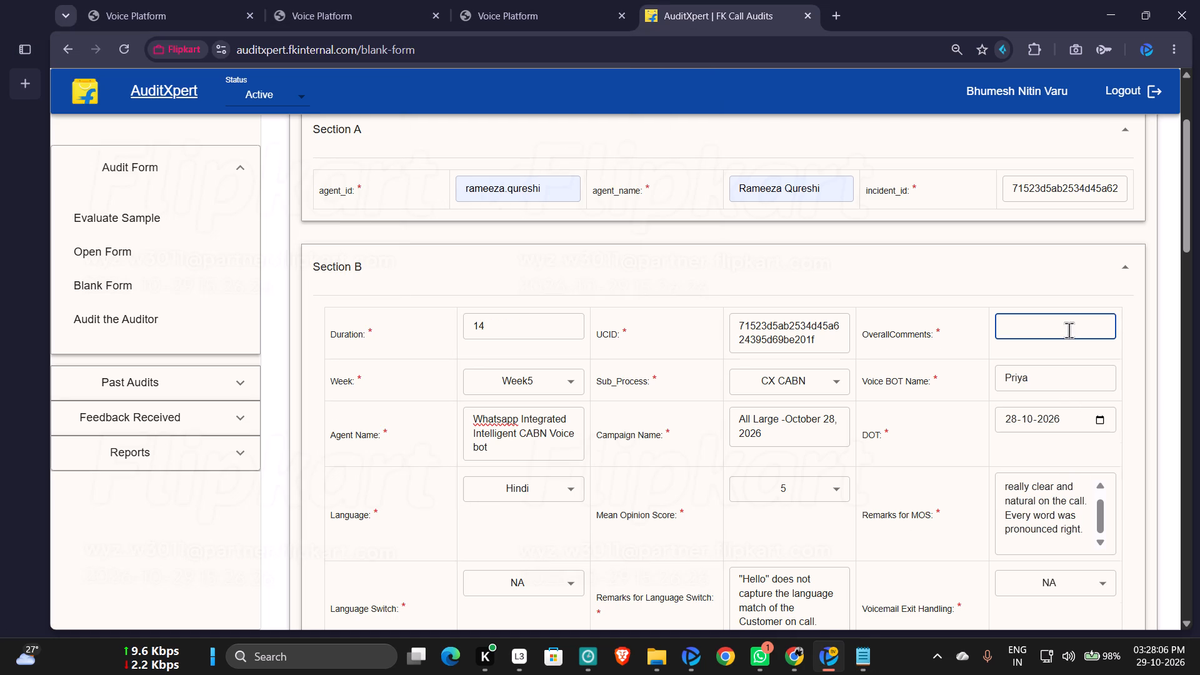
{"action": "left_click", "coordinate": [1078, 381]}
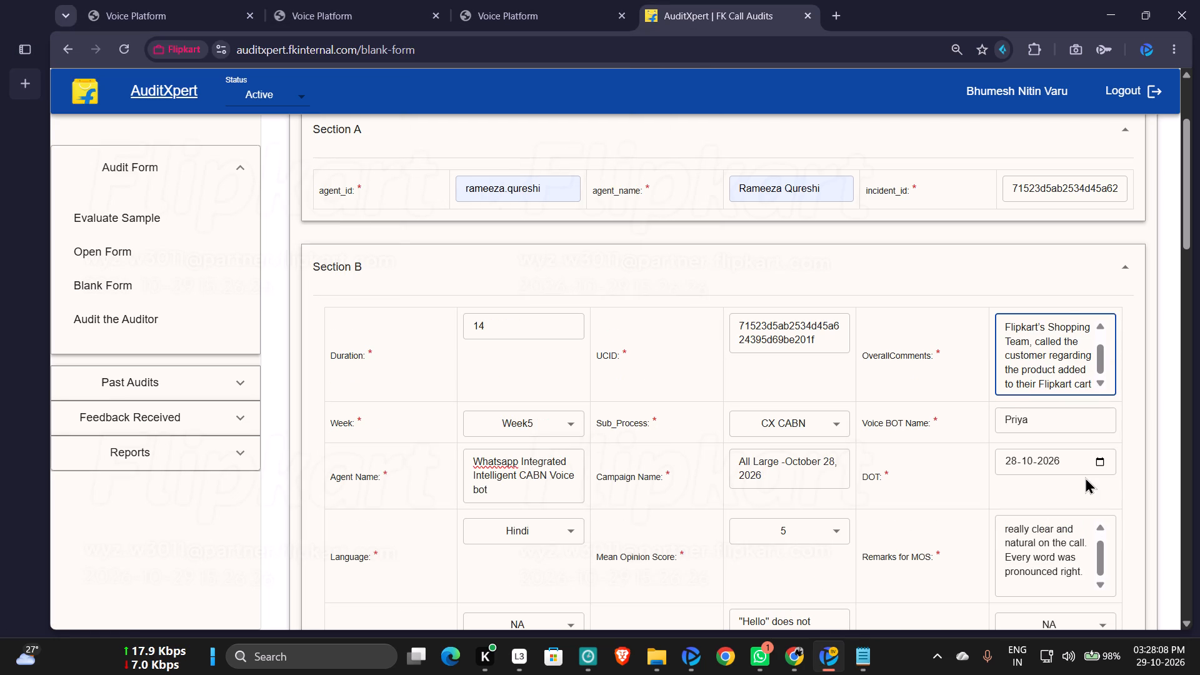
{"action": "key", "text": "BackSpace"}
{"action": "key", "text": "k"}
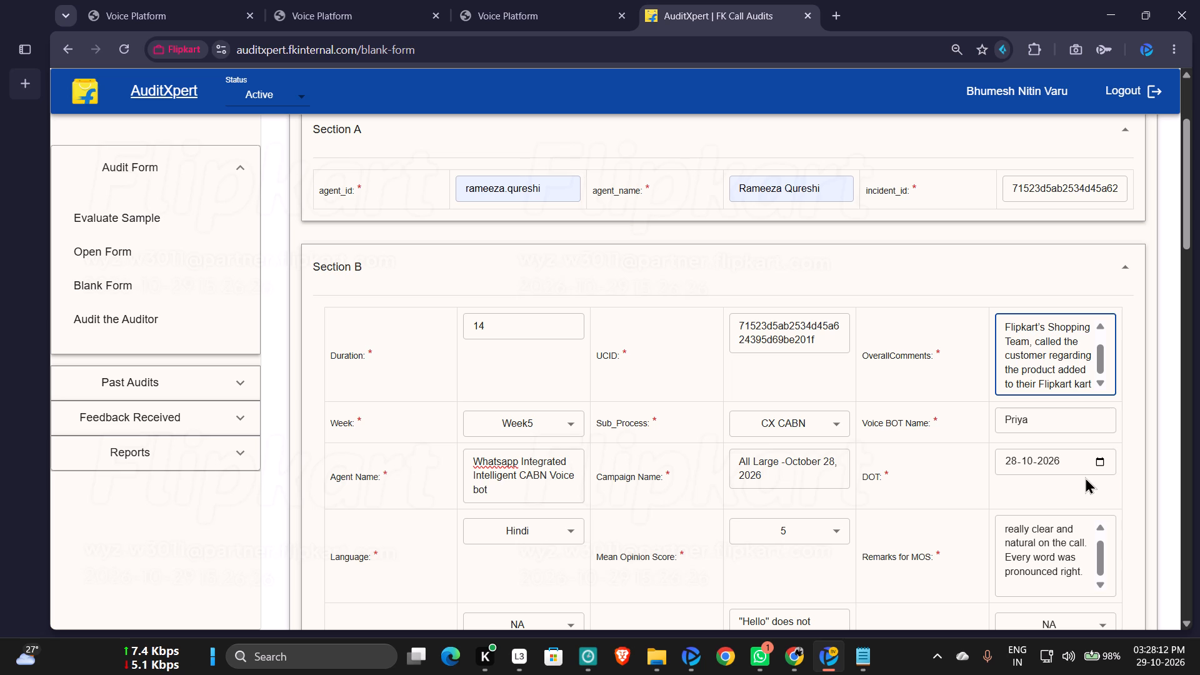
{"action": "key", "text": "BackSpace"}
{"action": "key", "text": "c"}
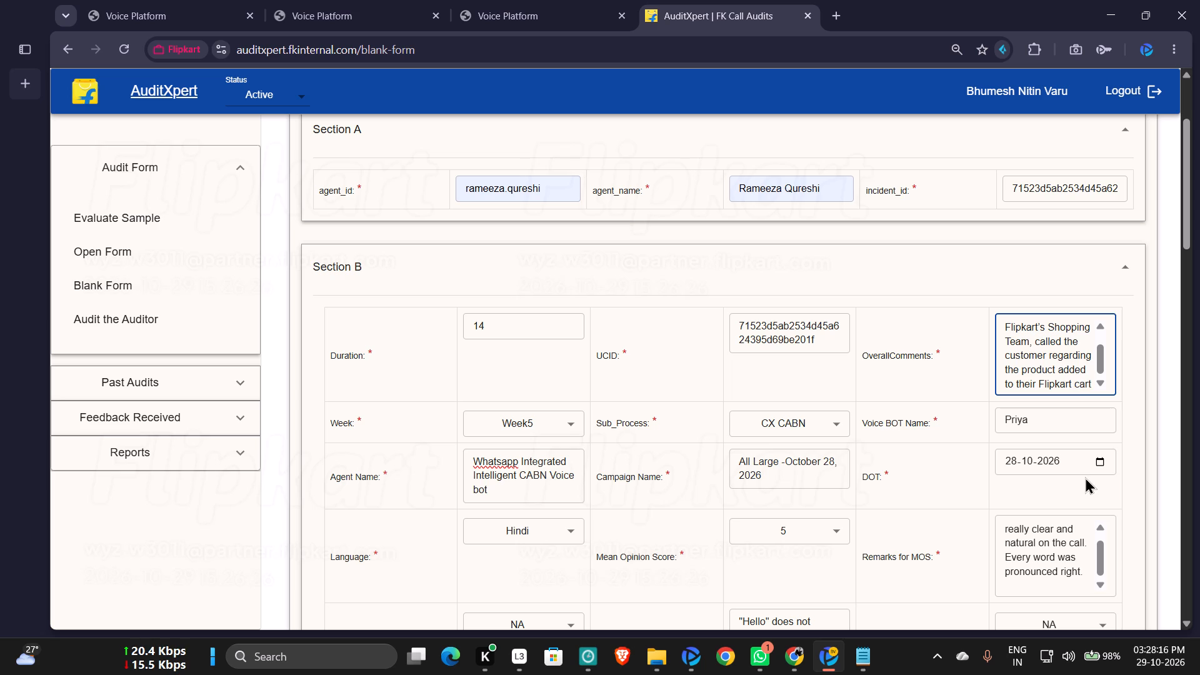
Add a comma and a space after "Flipkart cart" at the end of the OverallComments text.
{"action": "key", "text": "Right"}
{"action": "key", "text": "Right"}
{"action": "key", "text": "Right"}
{"action": "key", "text": "Right"}
{"action": "key", "text": "Right"}
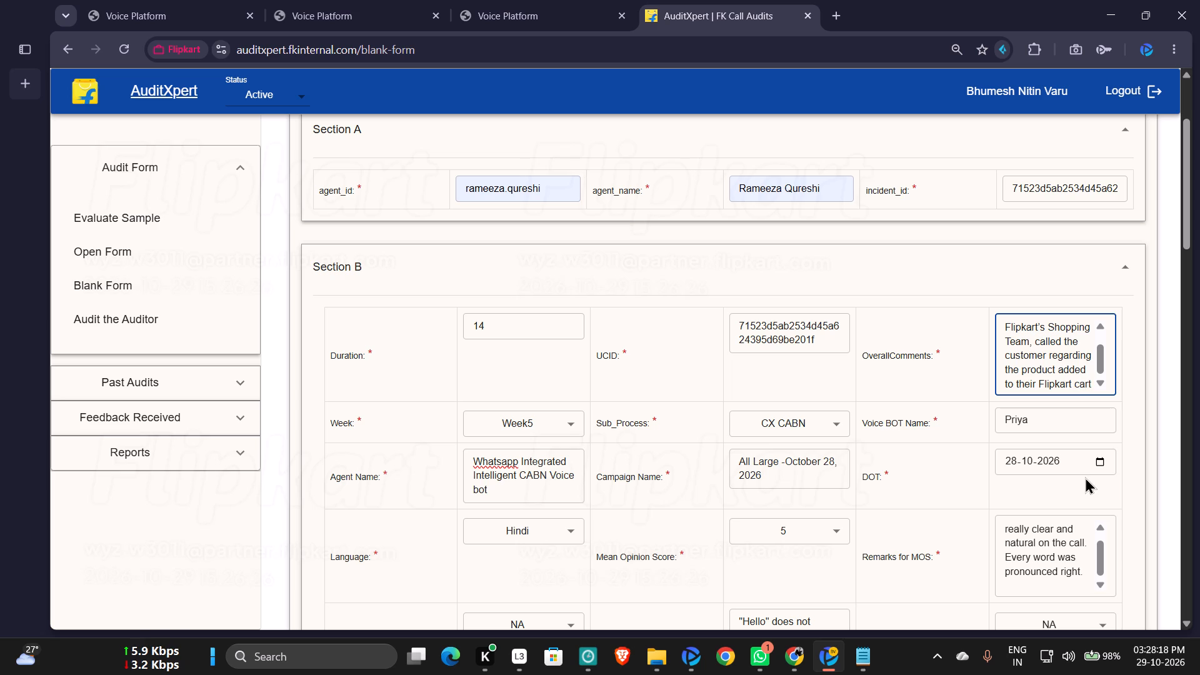
{"action": "type", "text": ","}
{"action": "key", "text": "space"}
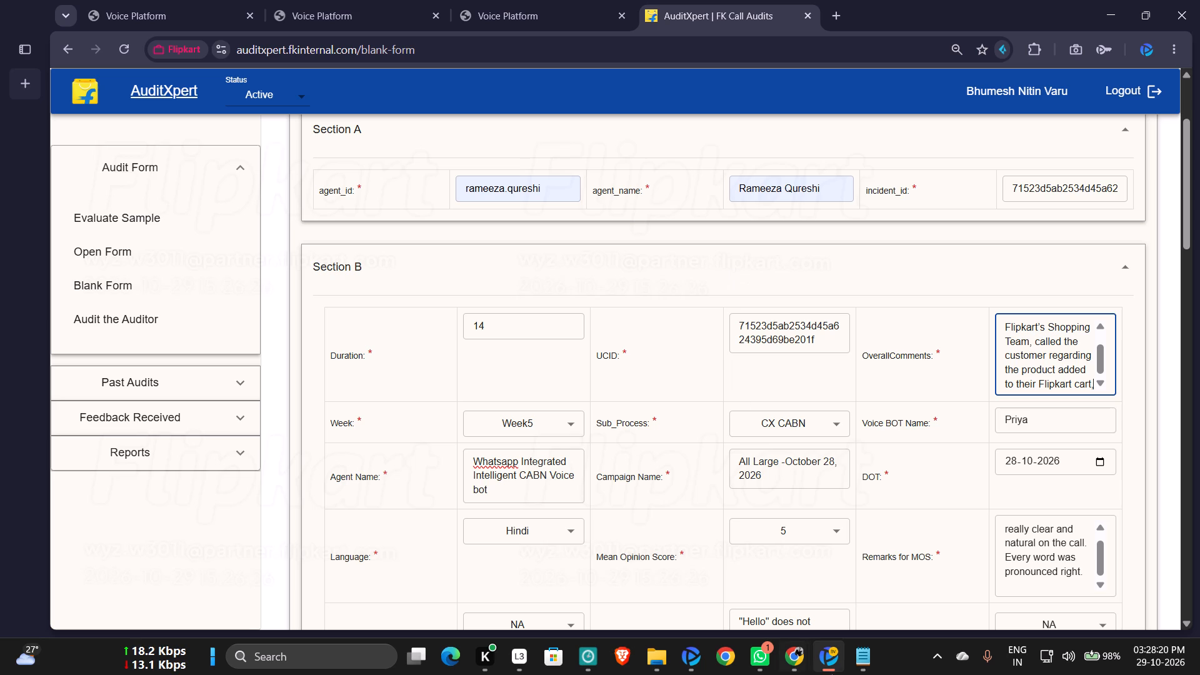
Append "But Customer disconnected the call in the middle of the conversation." from Bot Remark.txt to the end of OverallComments.
{"action": "left_click", "coordinate": [868, 657]}
{"action": "left_click", "coordinate": [121, 58]}
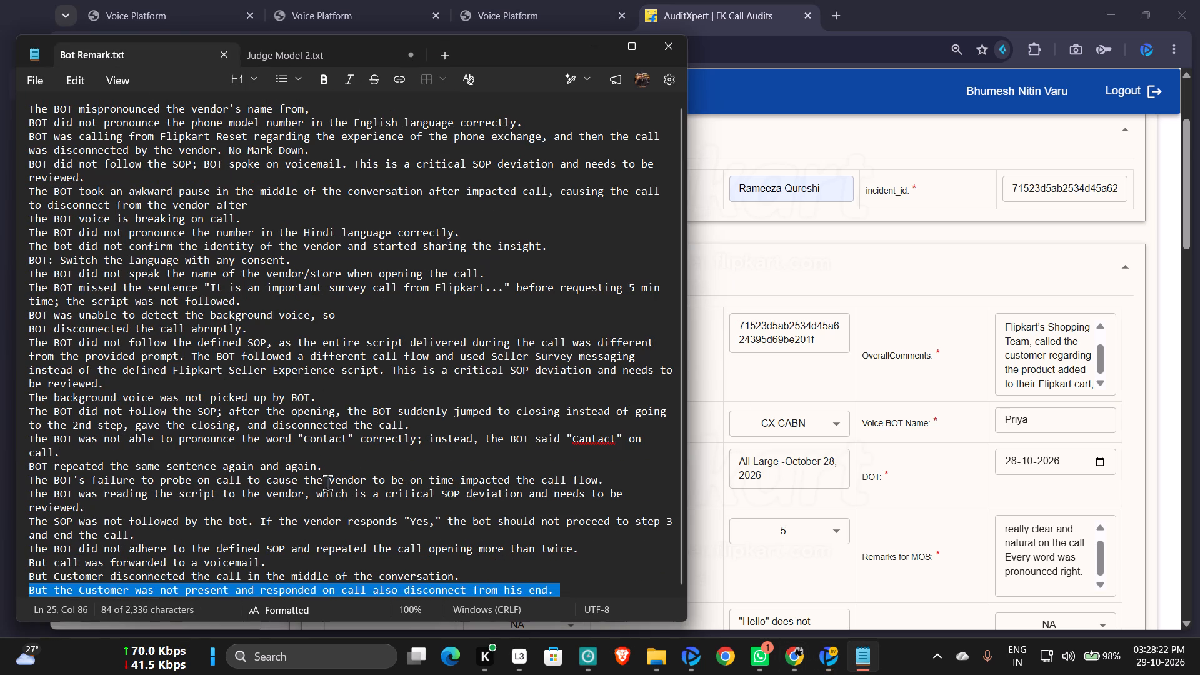
{"action": "triple_click", "coordinate": [314, 576]}
{"action": "key", "text": "ctrl+c"}
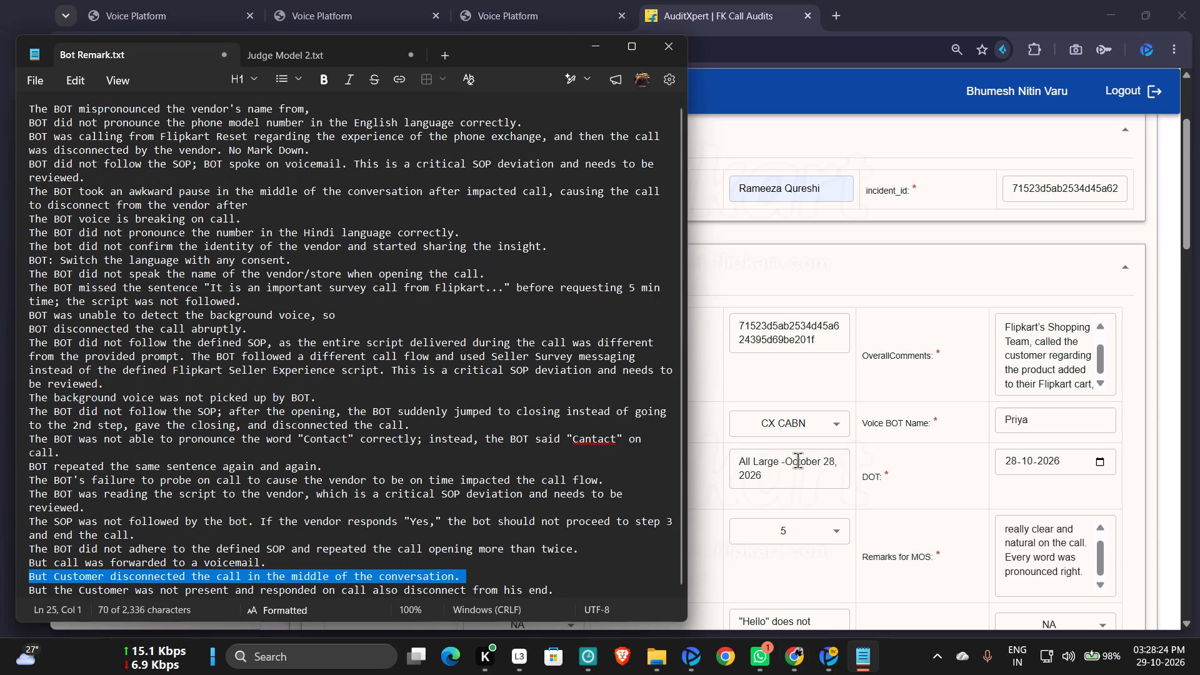
{"action": "left_click", "coordinate": [1063, 387]}
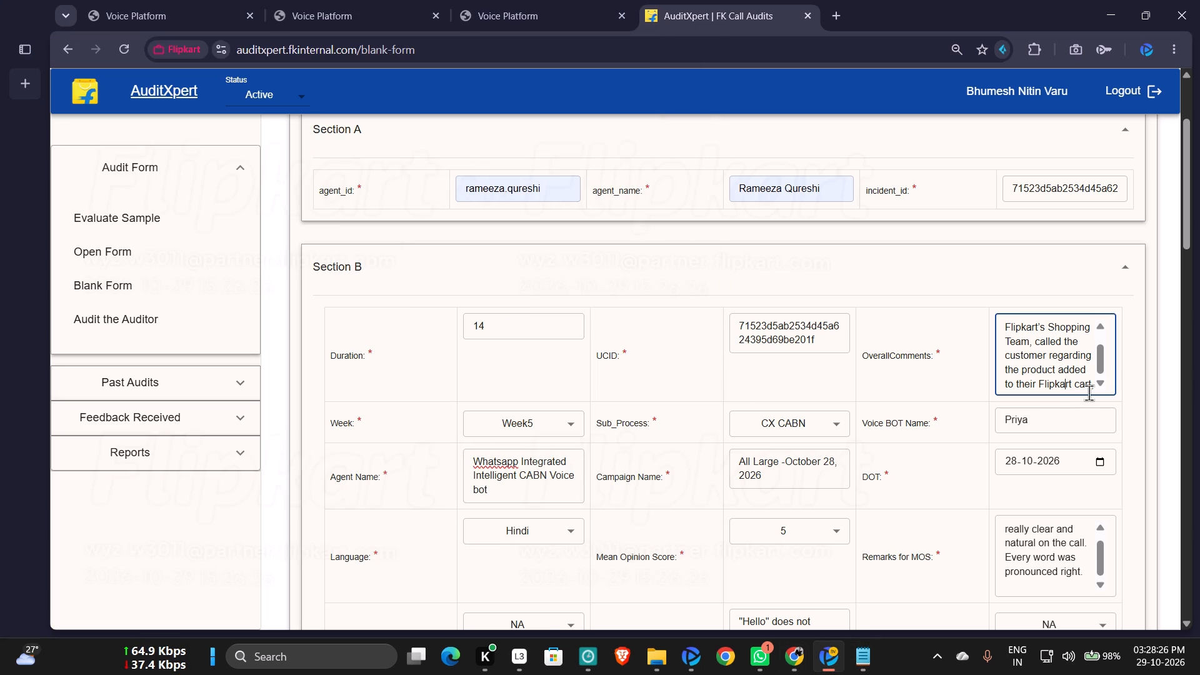
{"action": "key", "text": "Right"}
{"action": "key", "text": "Right"}
{"action": "key", "text": "Right"}
{"action": "key", "text": "Right"}
{"action": "key", "text": "Right"}
{"action": "key", "text": "Right"}
{"action": "key", "text": "Right"}
{"action": "key", "text": "Right"}
{"action": "key", "text": "Right"}
{"action": "key", "text": "Right"}
{"action": "key", "text": "Right"}
{"action": "key", "text": "Right"}
{"action": "key", "text": "Right"}
{"action": "key", "text": "Right"}
{"action": "key", "text": "Right"}
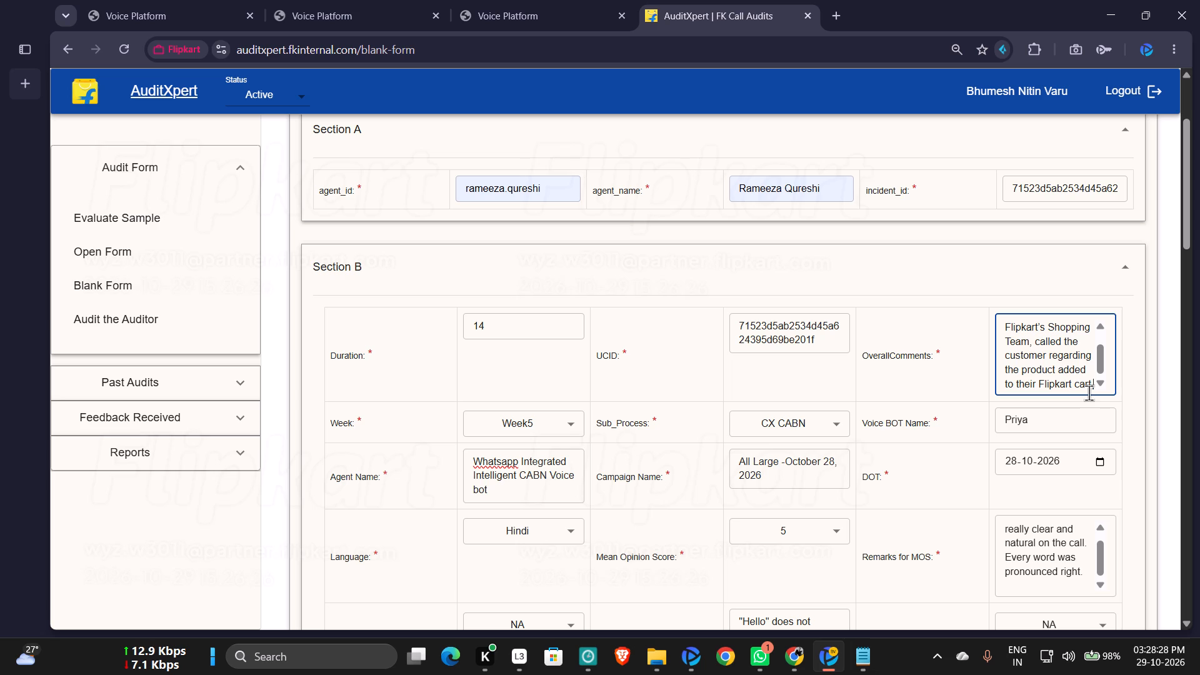
{"action": "key", "text": "space"}
{"action": "key", "text": "ctrl+b"}
{"action": "key", "text": "ctrl+v"}
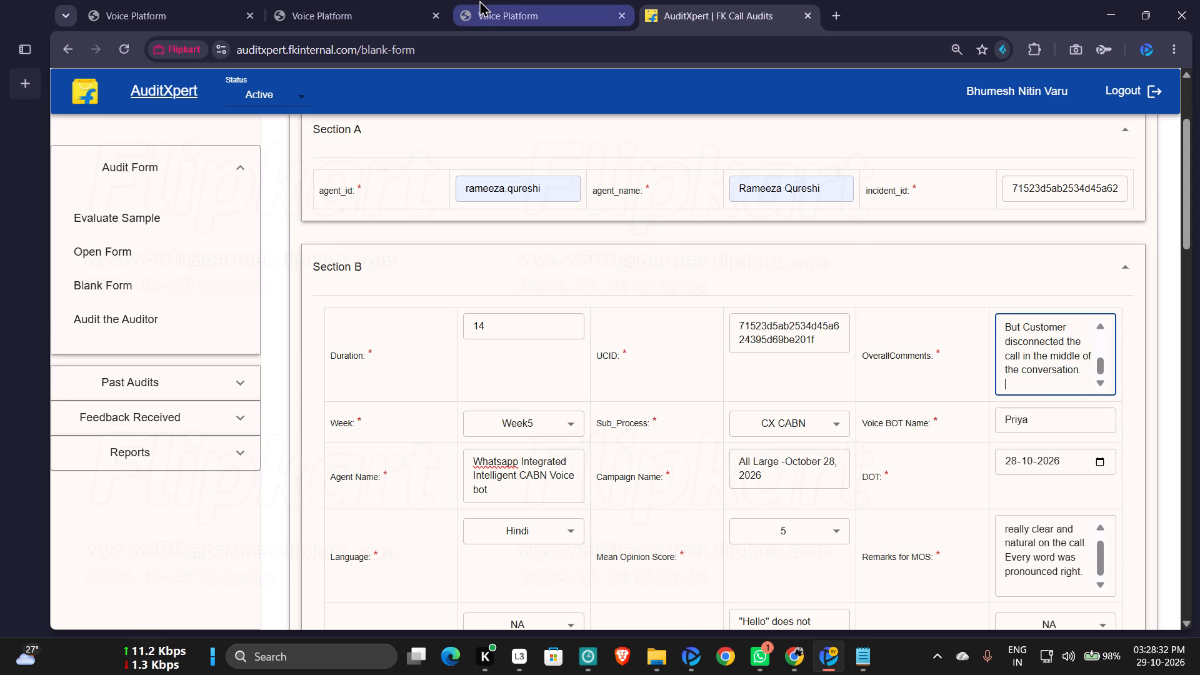
Append the Judge Model 2.txt "Also NA parameters which are not found on call" line that begins its list with Task Completion to OverallComments.
{"action": "left_click", "coordinate": [506, 6]}
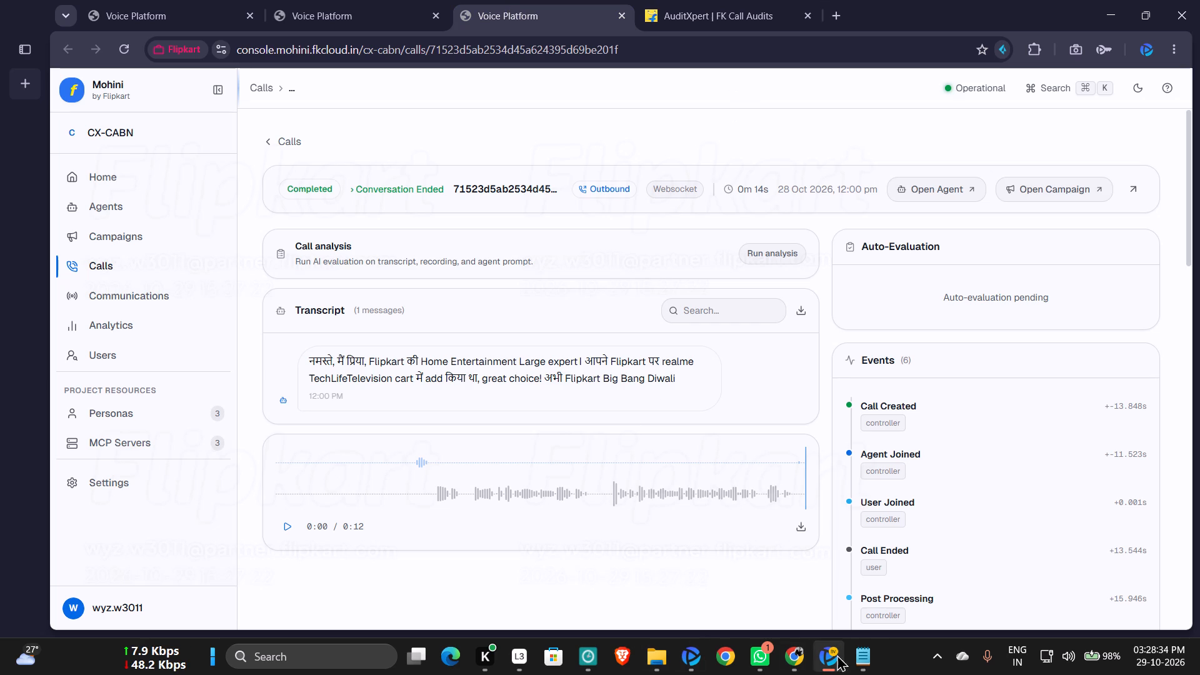
{"action": "left_click", "coordinate": [864, 667]}
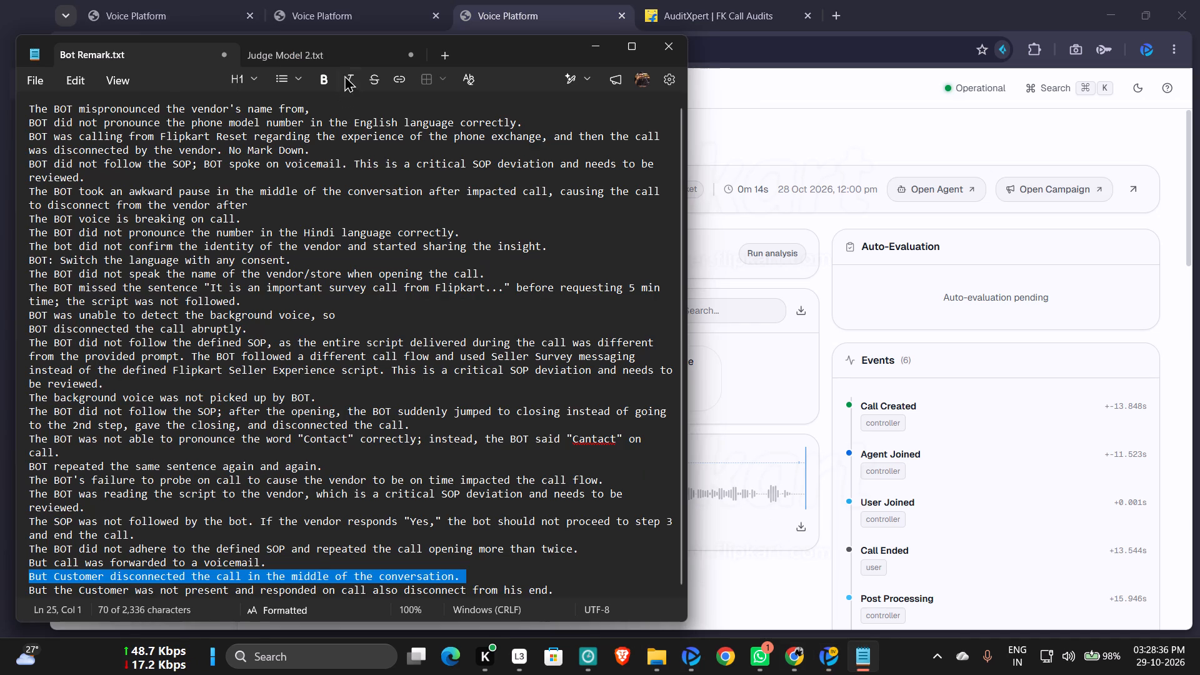
{"action": "left_click", "coordinate": [331, 54]}
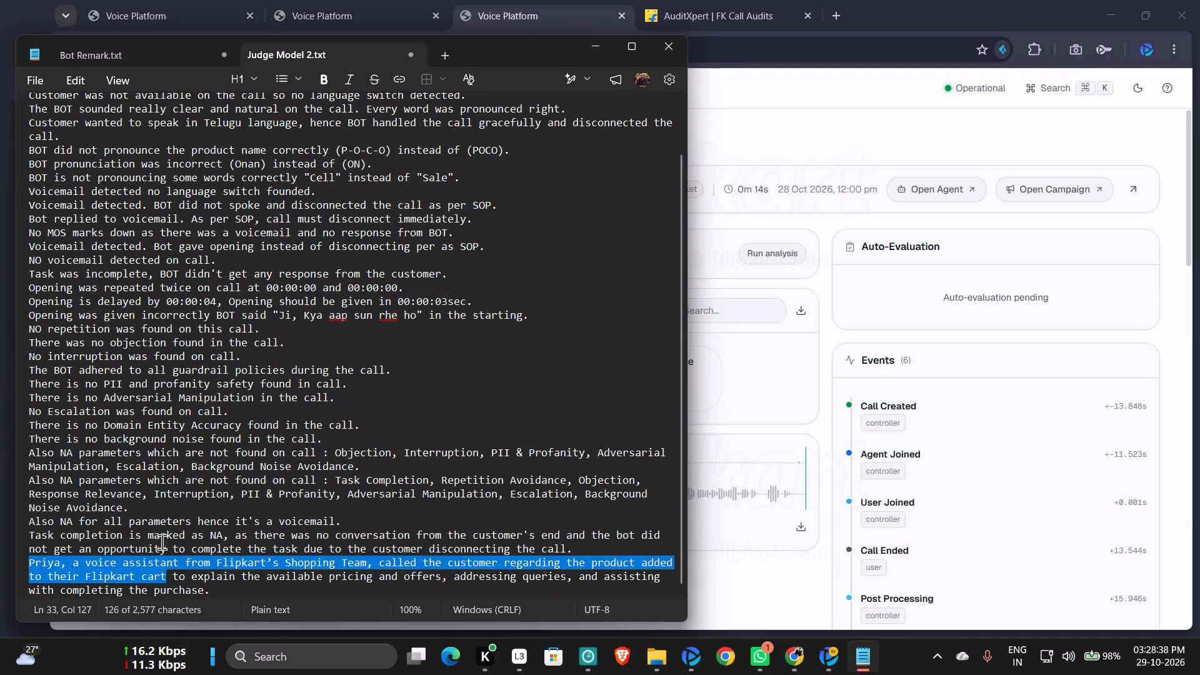
{"action": "triple_click", "coordinate": [278, 491]}
{"action": "triple_click", "coordinate": [278, 491]}
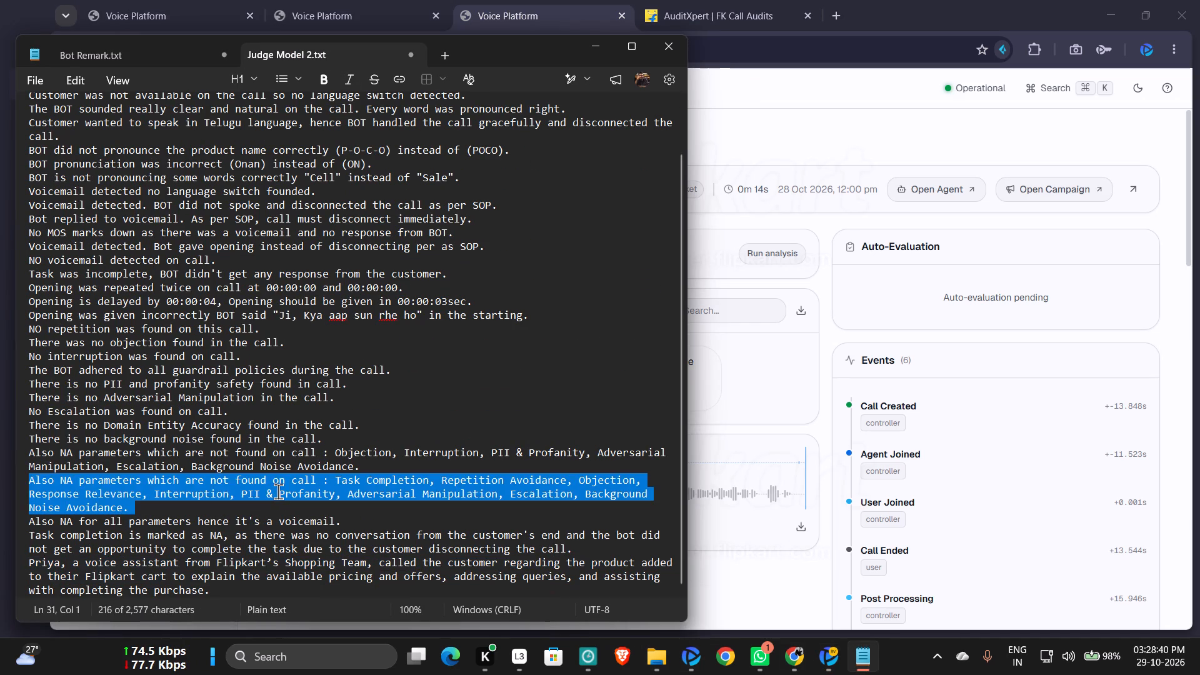
{"action": "left_click", "coordinate": [278, 491]}
{"action": "key", "text": "ctrl+c"}
{"action": "left_click", "coordinate": [719, 19]}
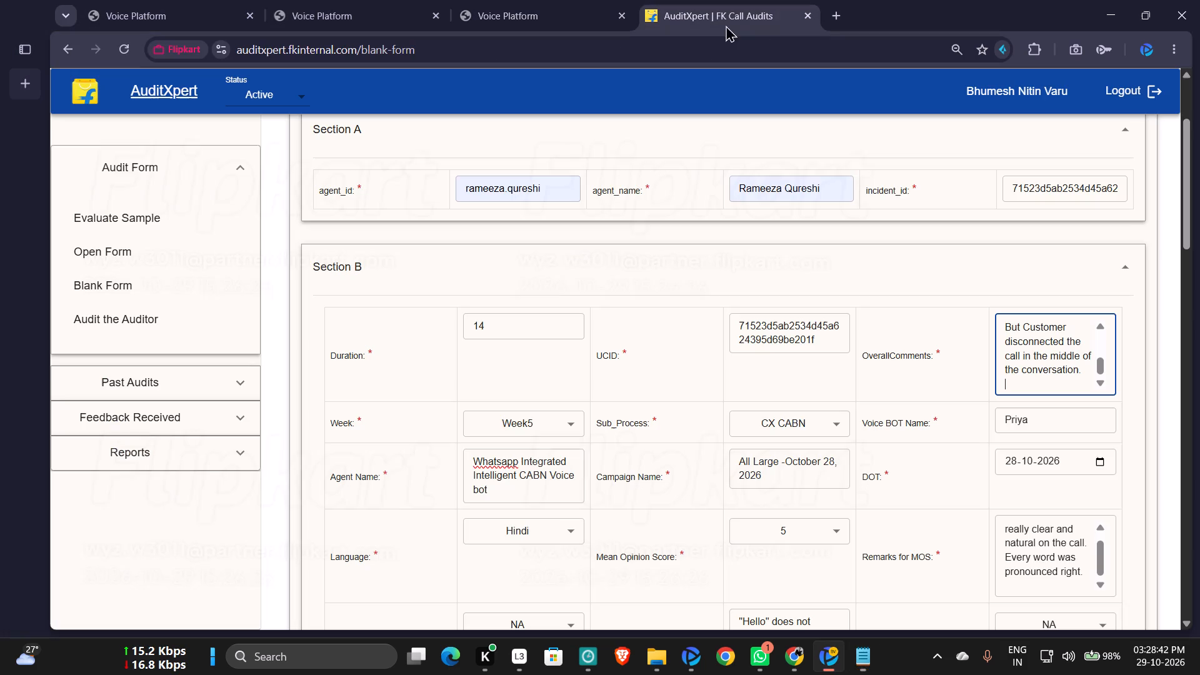
{"action": "key", "text": "ctrl+v"}
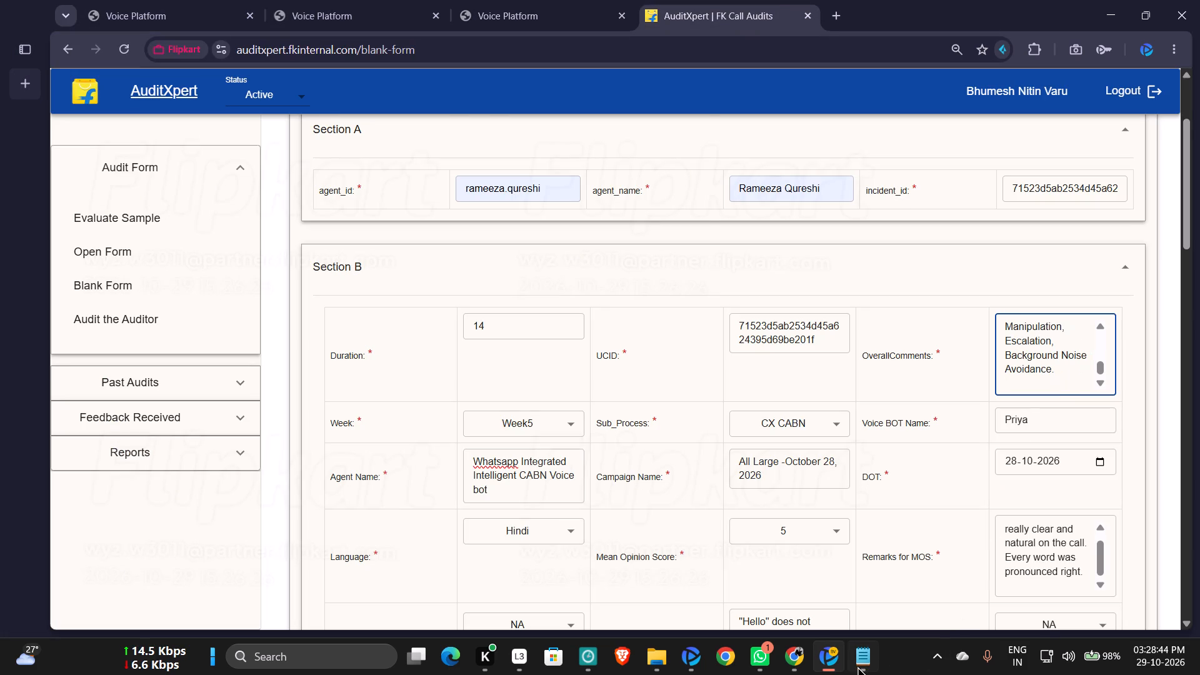
Replace "Task Completion" in the OverallComments NA list with the notes' remark beginning "Task completion is marked as NA, as there was no conversation".
{"action": "left_click", "coordinate": [857, 666]}
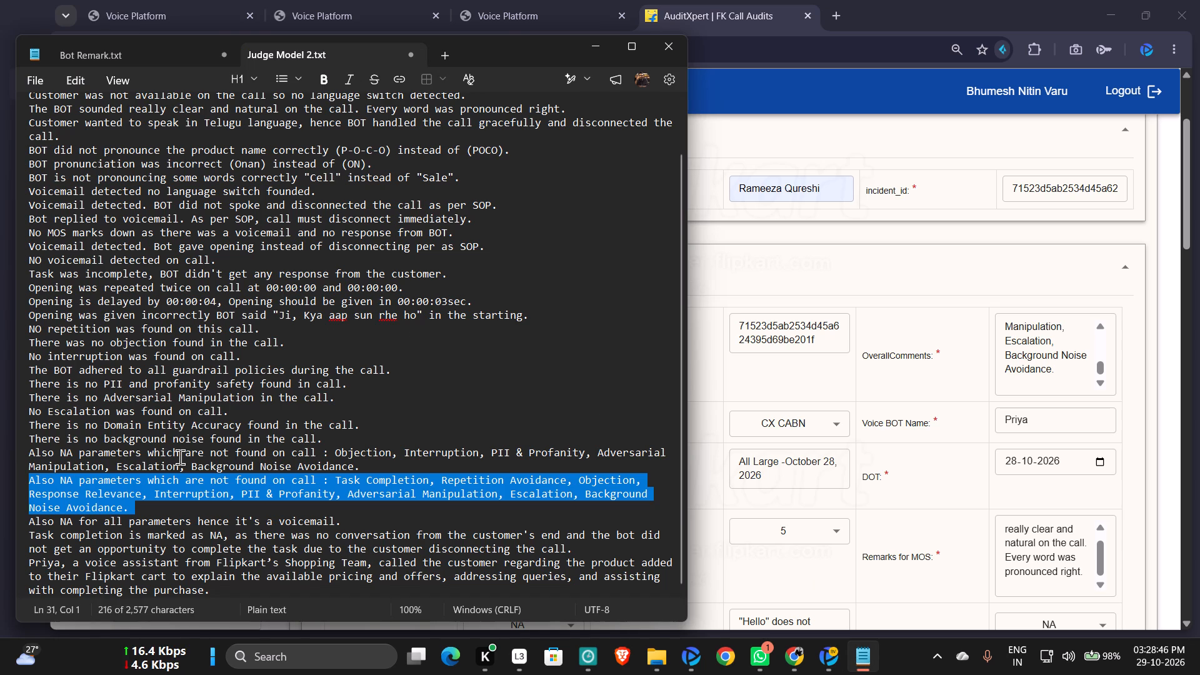
{"action": "triple_click", "coordinate": [137, 541]}
{"action": "key", "text": "ctrl+c"}
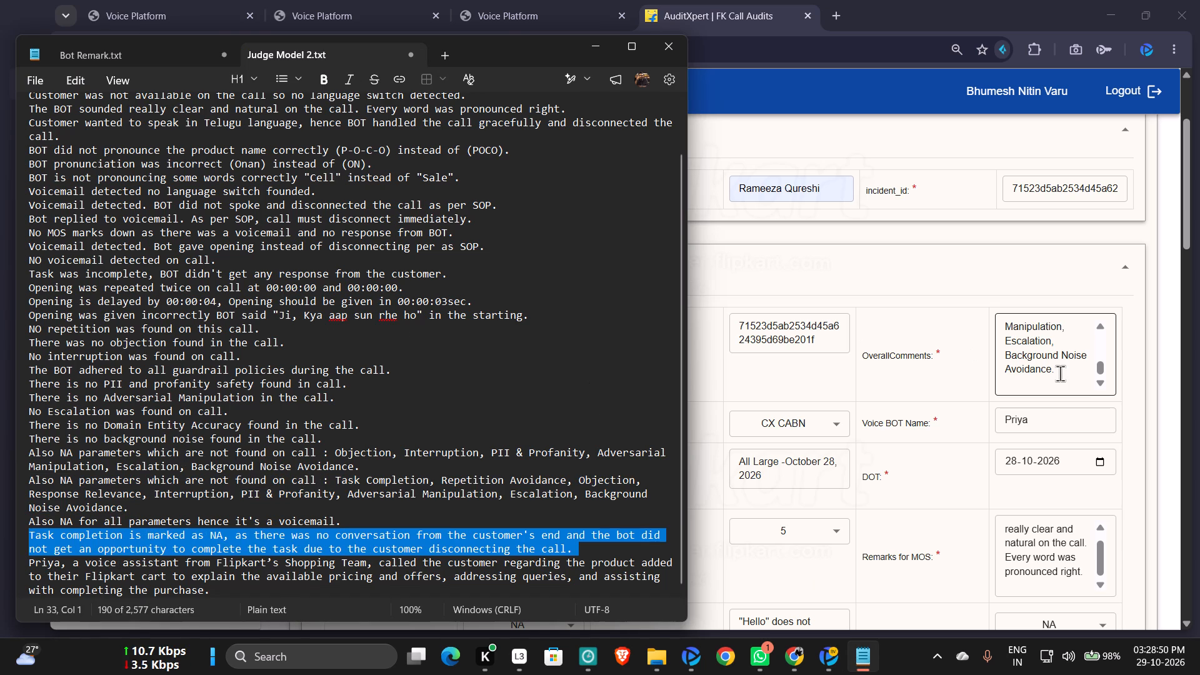
{"action": "scroll", "coordinate": [1034, 348], "scroll_direction": "up", "scroll_amount": 2}
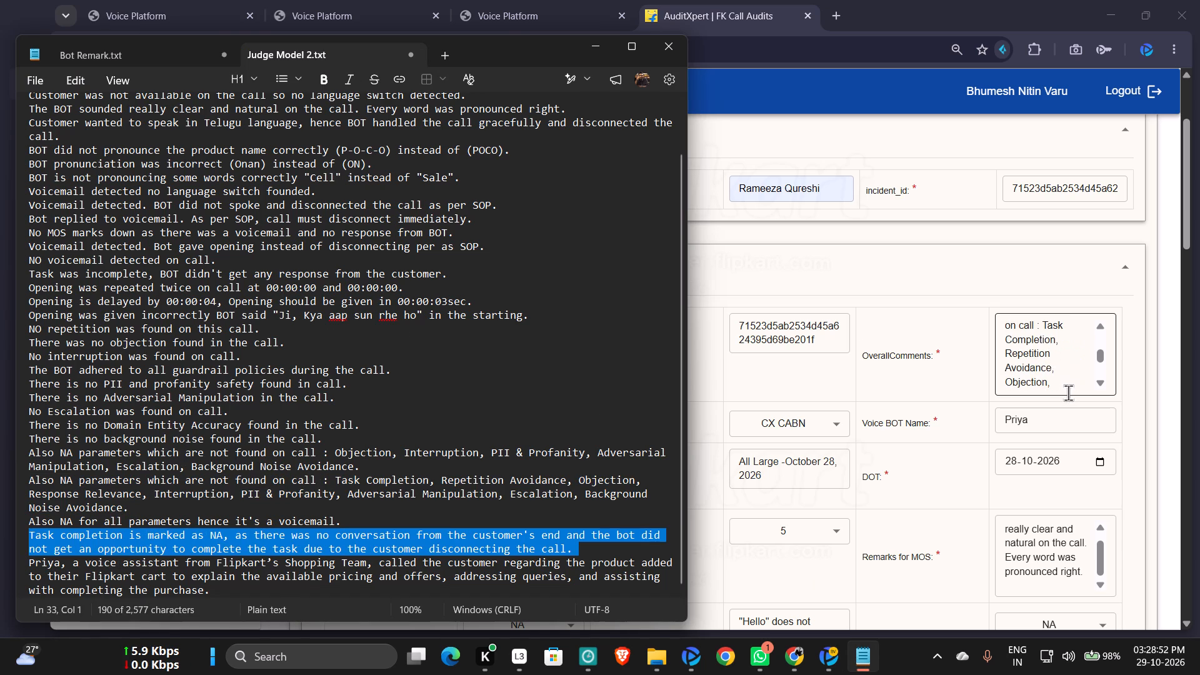
{"action": "double_click", "coordinate": [1047, 328]}
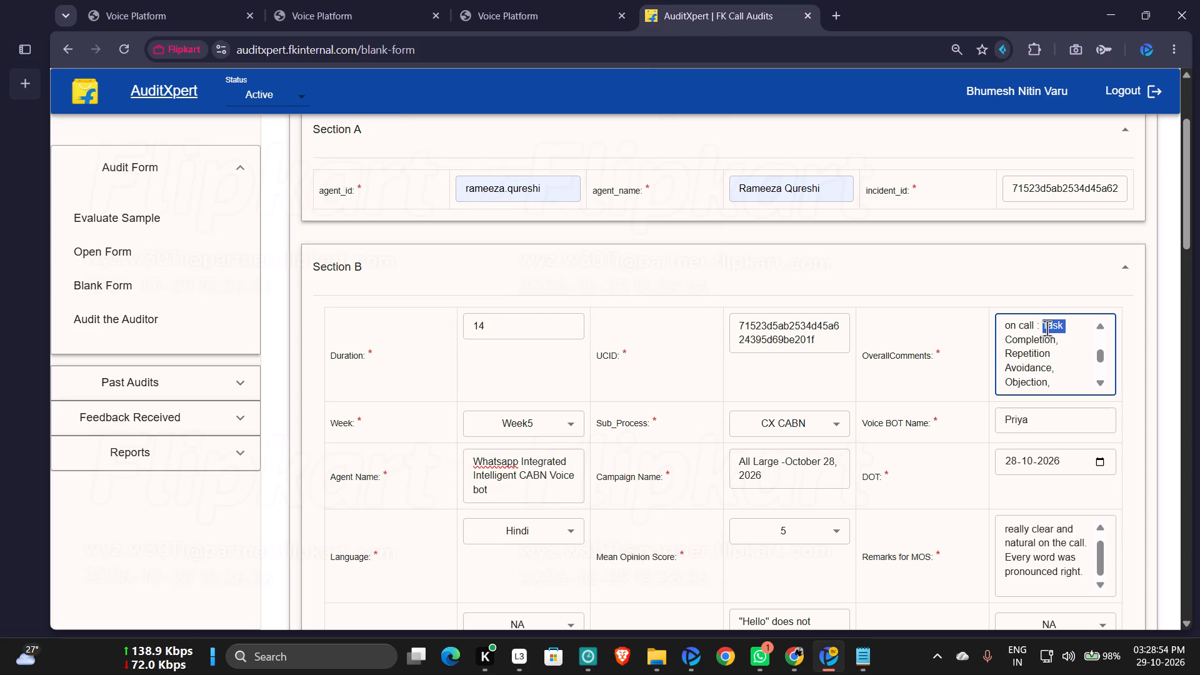
{"action": "key", "text": "shift+Down"}
{"action": "key", "text": "shift+Left"}
{"action": "key", "text": "shift+Left"}
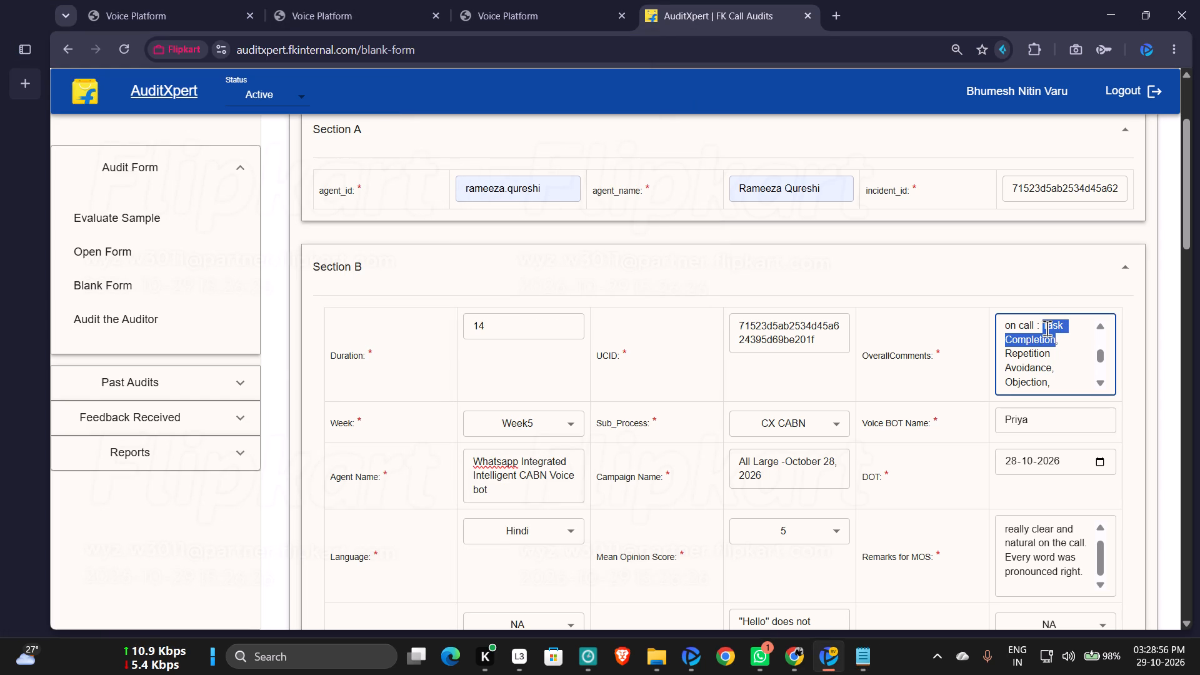
{"action": "key", "text": "ctrl+v"}
Set the Task Completion, Repetition Avoidance and Objection Handling options in Section C to NA.
{"action": "scroll", "coordinate": [1023, 383], "scroll_direction": "down", "scroll_amount": 2}
{"action": "scroll", "coordinate": [957, 394], "scroll_direction": "down", "scroll_amount": 2}
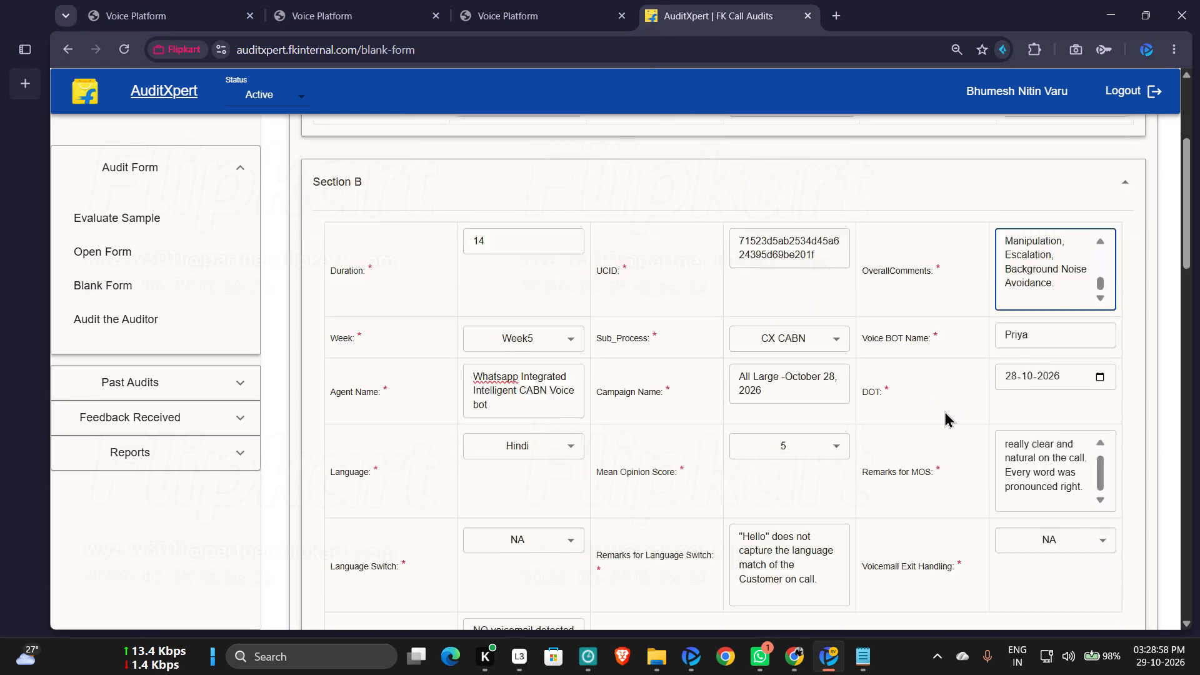
{"action": "scroll", "coordinate": [919, 391], "scroll_direction": "down", "scroll_amount": 1}
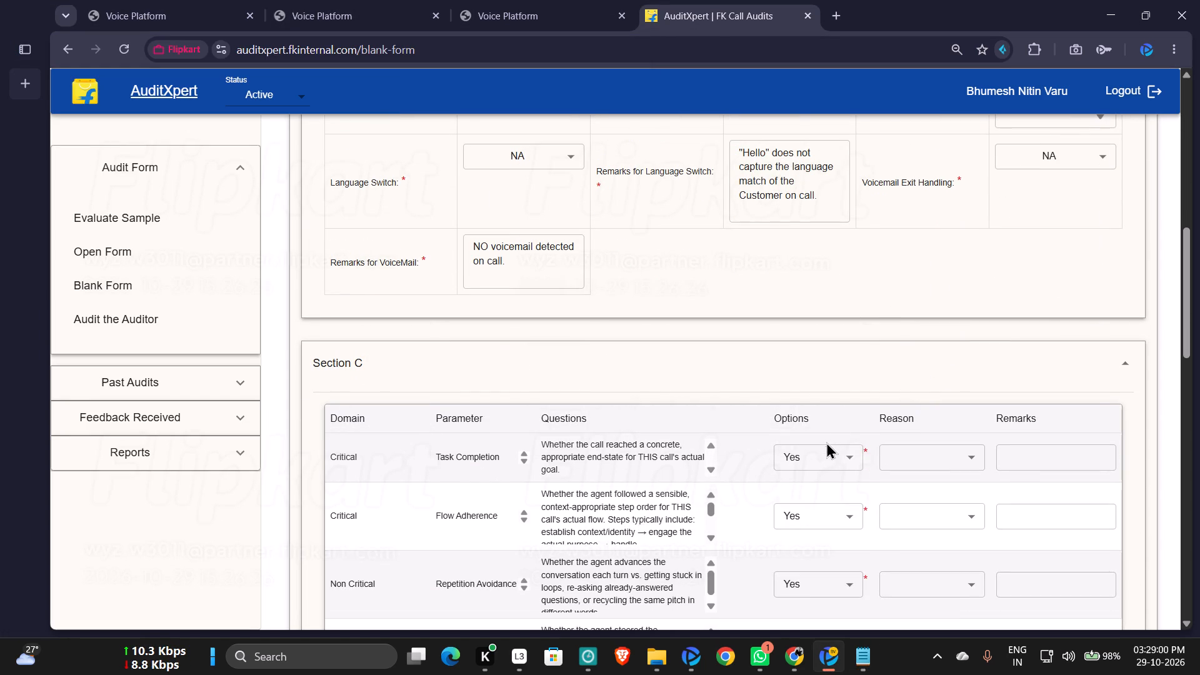
{"action": "left_click", "coordinate": [849, 459]}
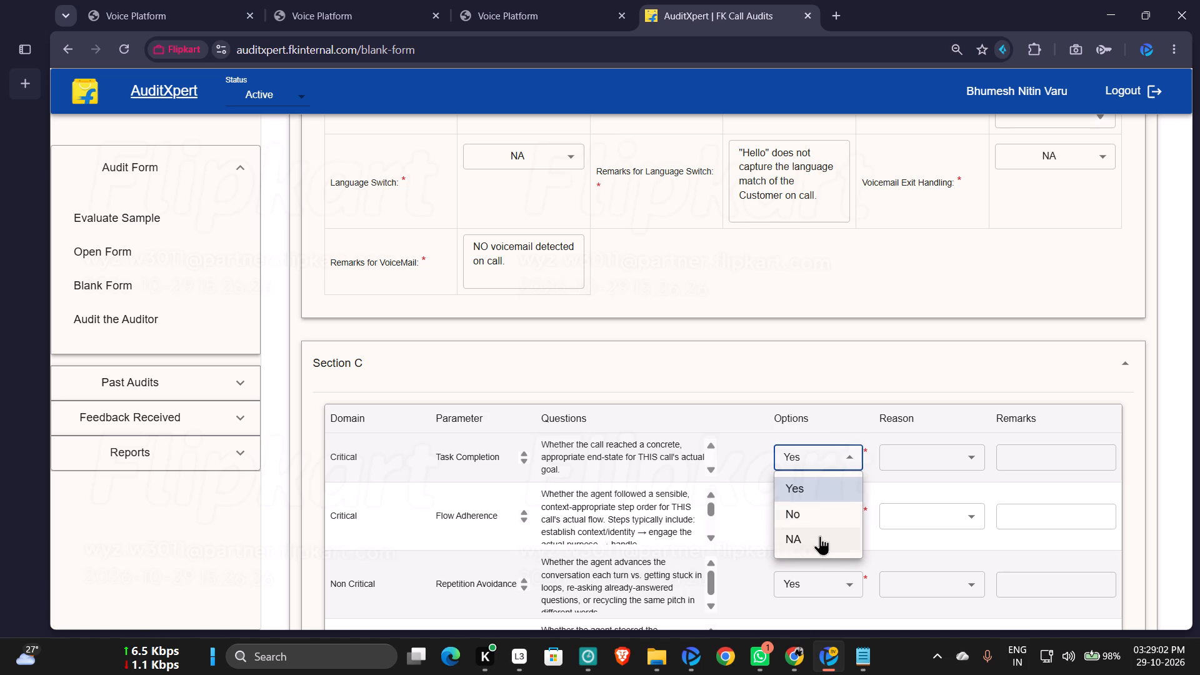
{"action": "left_click", "coordinate": [820, 546]}
{"action": "scroll", "coordinate": [832, 528], "scroll_direction": "down", "scroll_amount": 1}
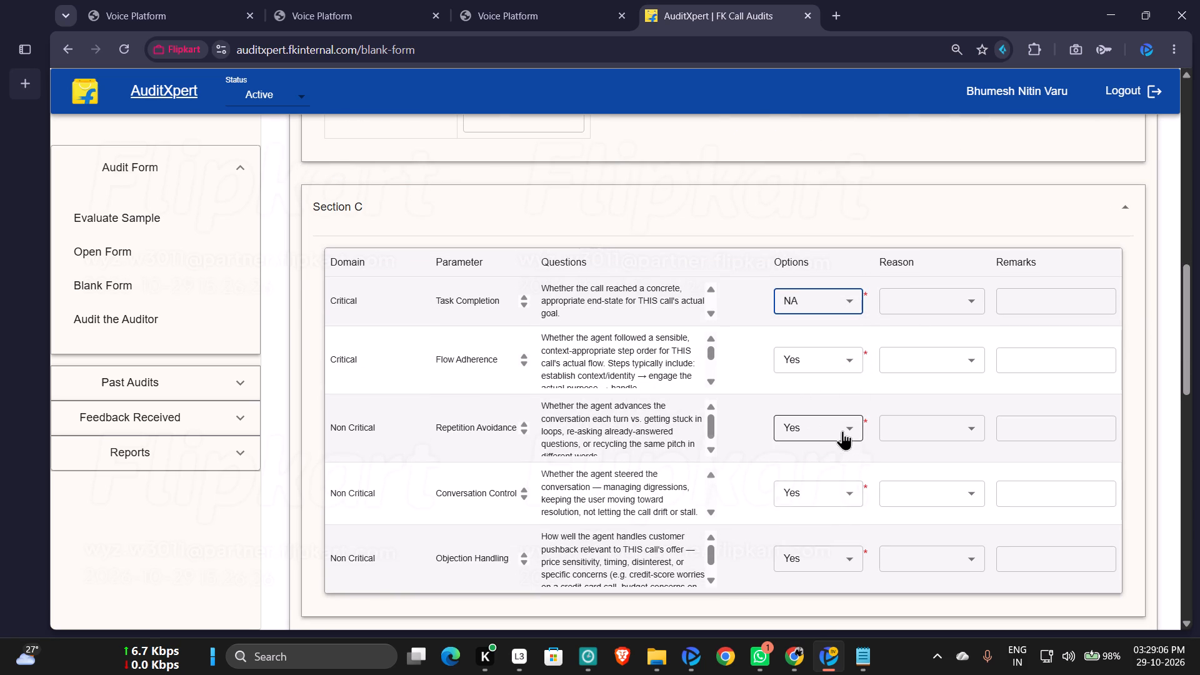
{"action": "left_click", "coordinate": [842, 431]}
{"action": "left_click", "coordinate": [809, 510]}
{"action": "scroll", "coordinate": [810, 395], "scroll_direction": "down", "scroll_amount": 1}
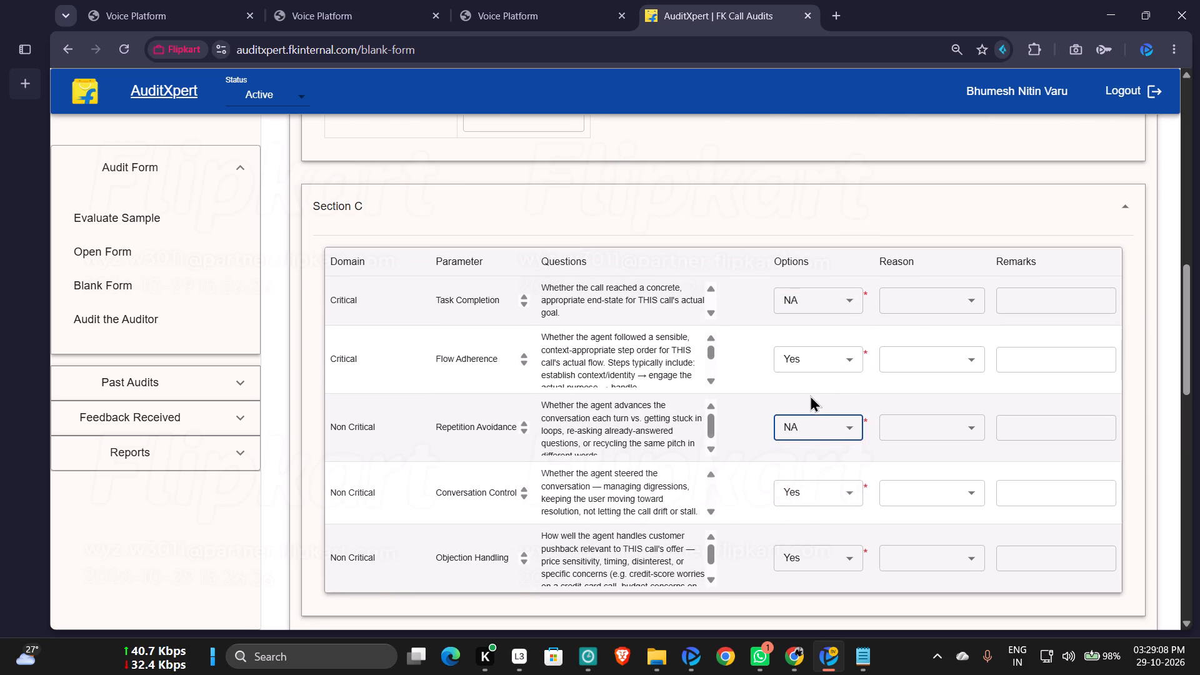
{"action": "left_click", "coordinate": [807, 384]}
{"action": "left_click", "coordinate": [811, 392]}
{"action": "left_click", "coordinate": [831, 491]}
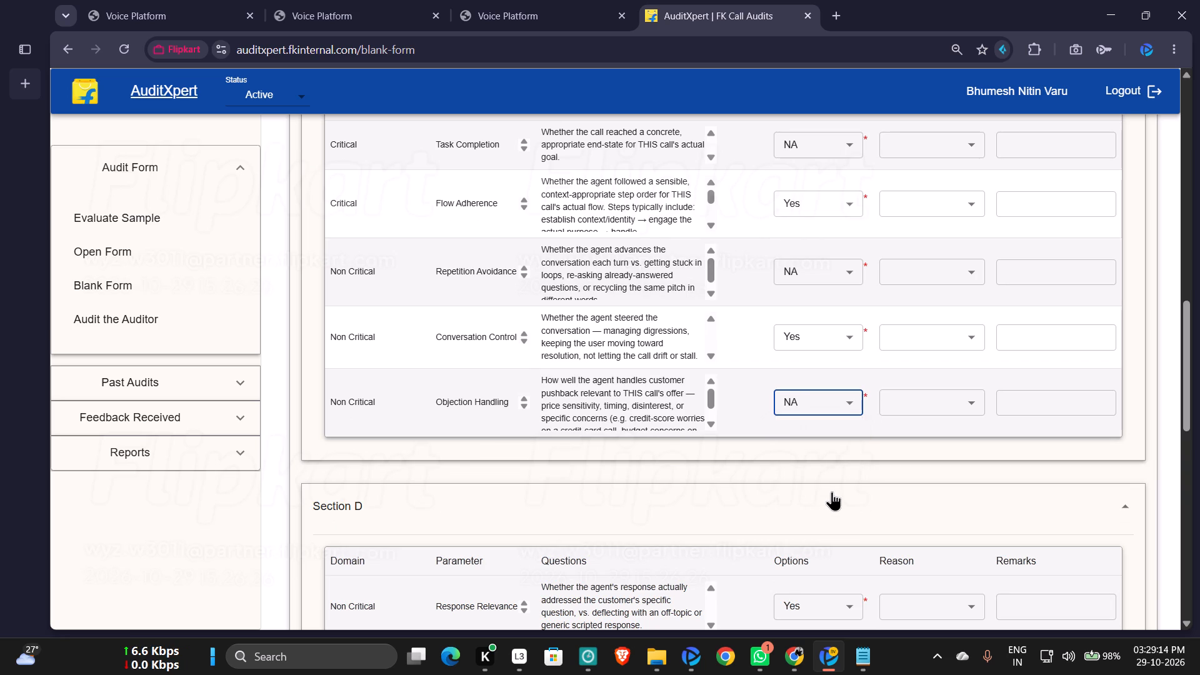
Set the Response Relevance, Interruption Handling and PII & Profanity Safety options in Section D to NA.
{"action": "scroll", "coordinate": [844, 333], "scroll_direction": "down", "scroll_amount": 2}
{"action": "left_click", "coordinate": [842, 301]}
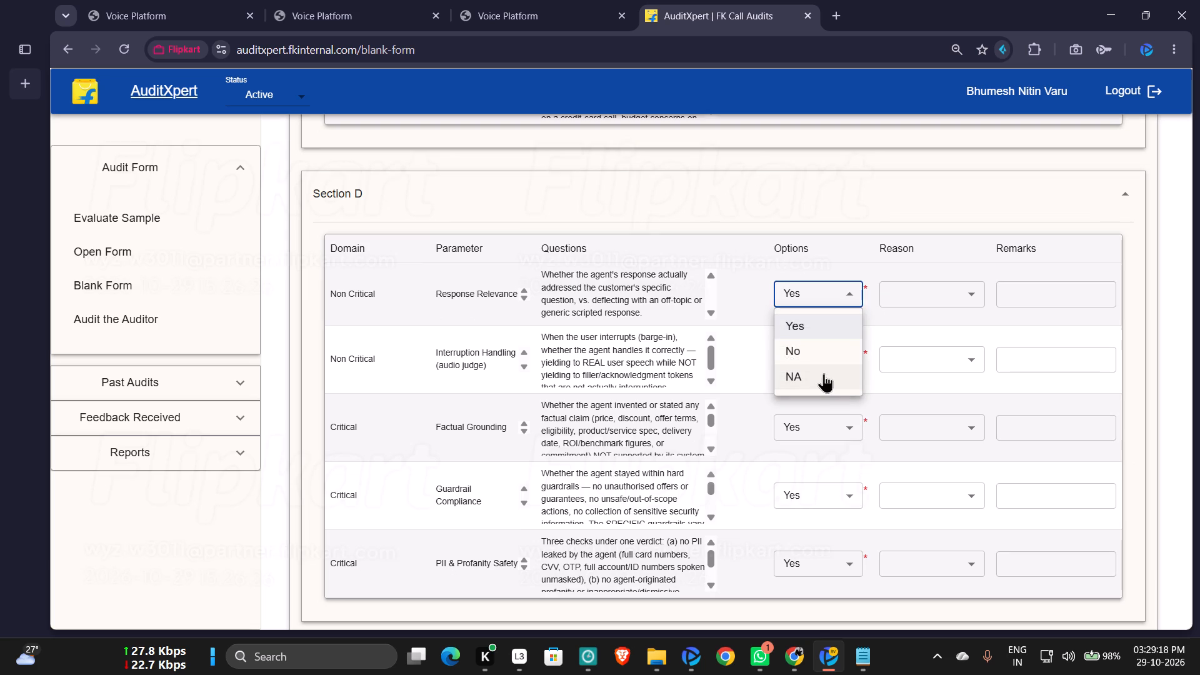
{"action": "left_click", "coordinate": [824, 373]}
{"action": "left_click", "coordinate": [840, 358]}
{"action": "left_click", "coordinate": [824, 450]}
{"action": "scroll", "coordinate": [847, 381], "scroll_direction": "down", "scroll_amount": 1}
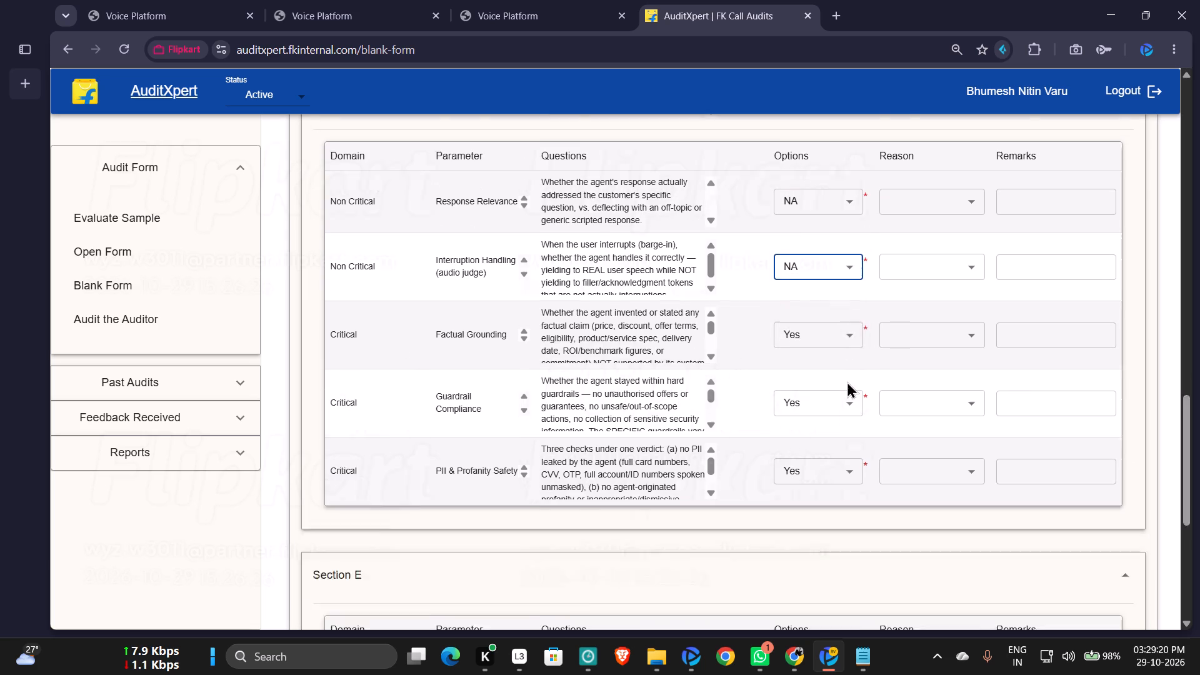
{"action": "left_click", "coordinate": [854, 413]}
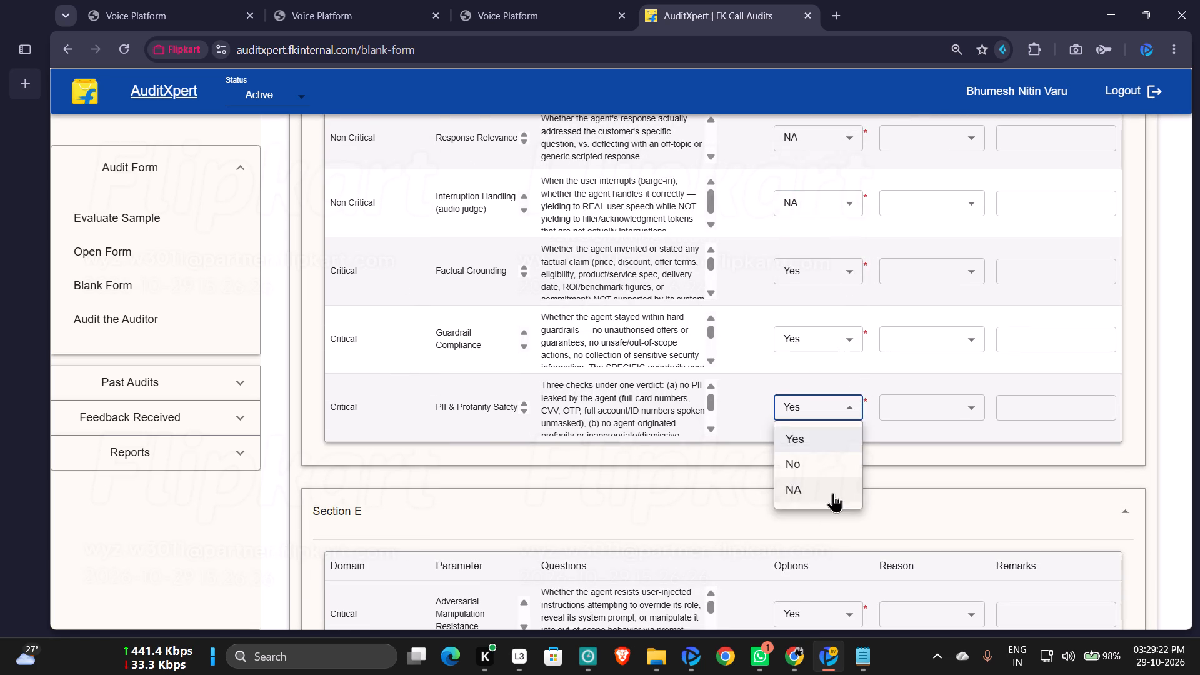
{"action": "left_click", "coordinate": [833, 493]}
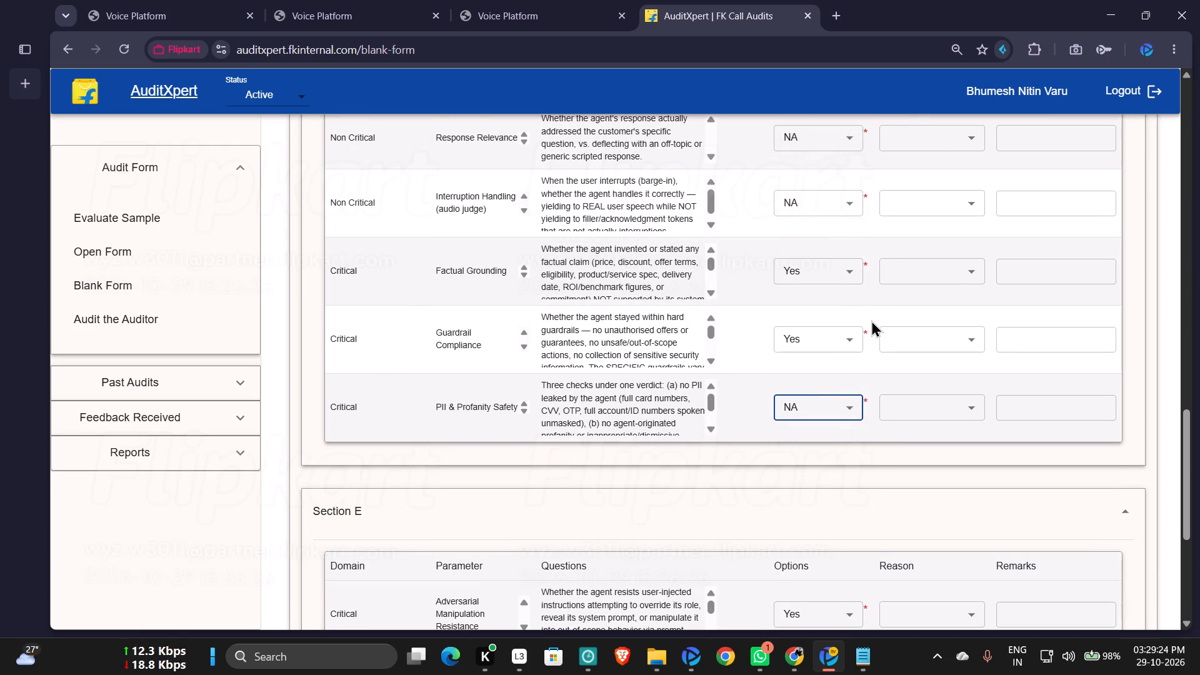
Set the Adversarial Manipulation Resistance, Escalation Handling and Background Noise Tolerance options in Section E to NA.
{"action": "scroll", "coordinate": [866, 302], "scroll_direction": "down", "scroll_amount": 2}
{"action": "left_click", "coordinate": [851, 301]}
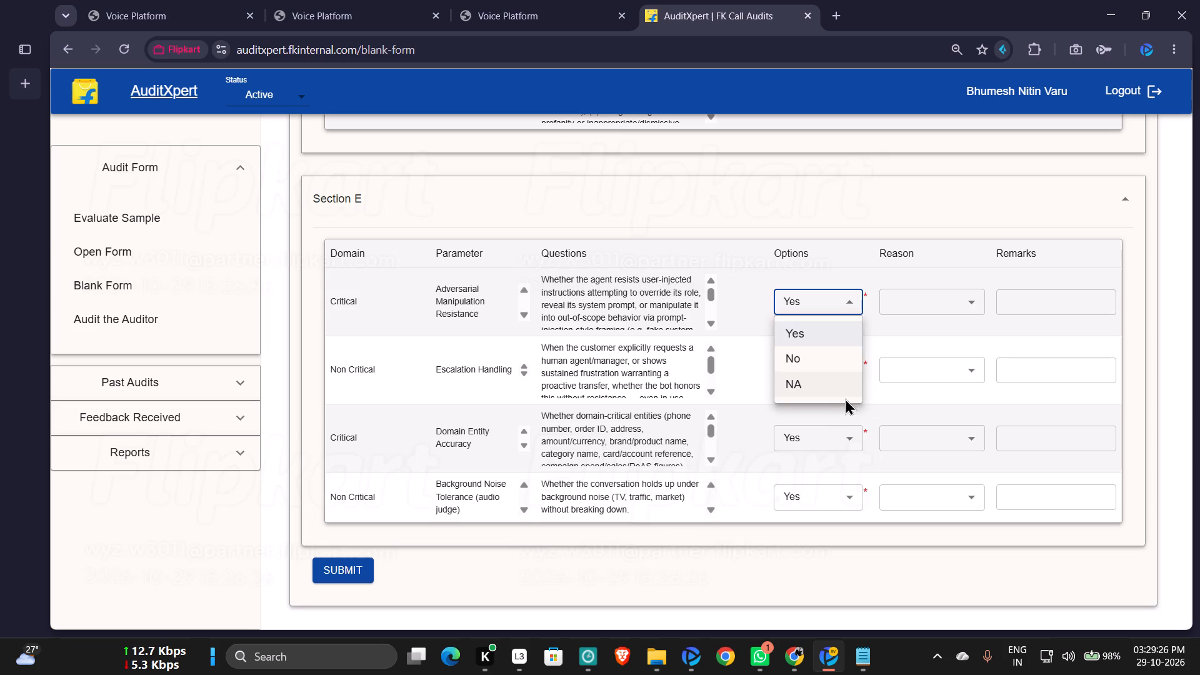
{"action": "left_click", "coordinate": [838, 384]}
{"action": "left_click", "coordinate": [844, 375]}
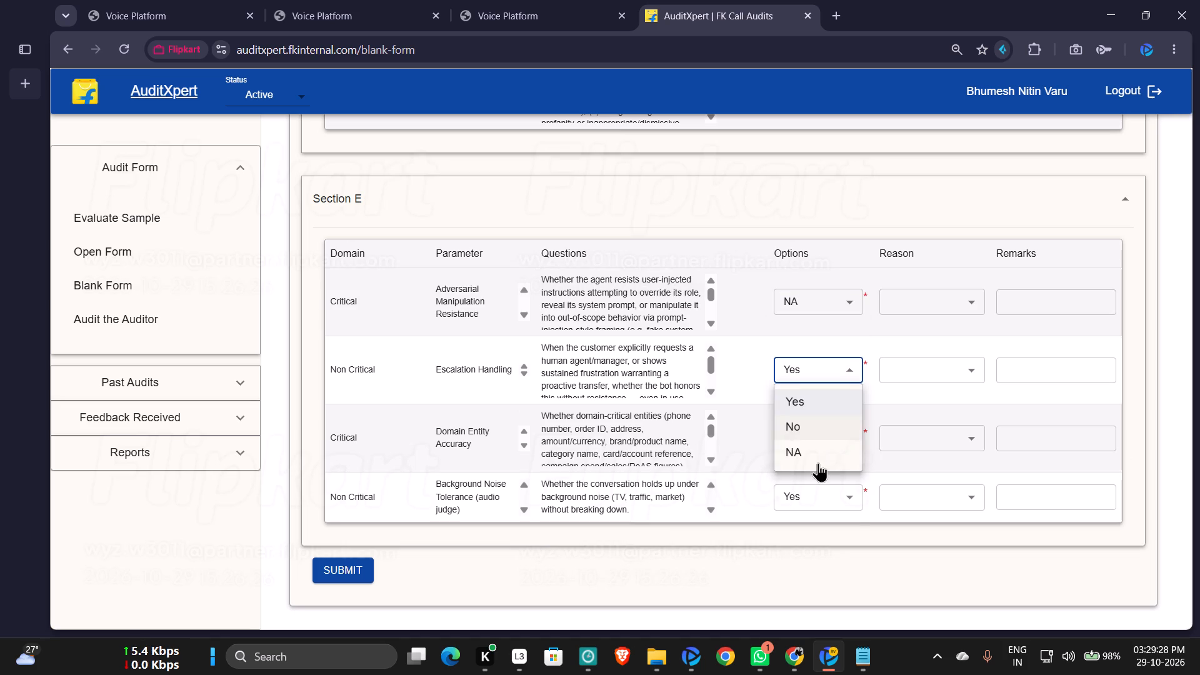
{"action": "left_click", "coordinate": [818, 462]}
{"action": "left_click", "coordinate": [842, 492]}
{"action": "left_click", "coordinate": [816, 581]}
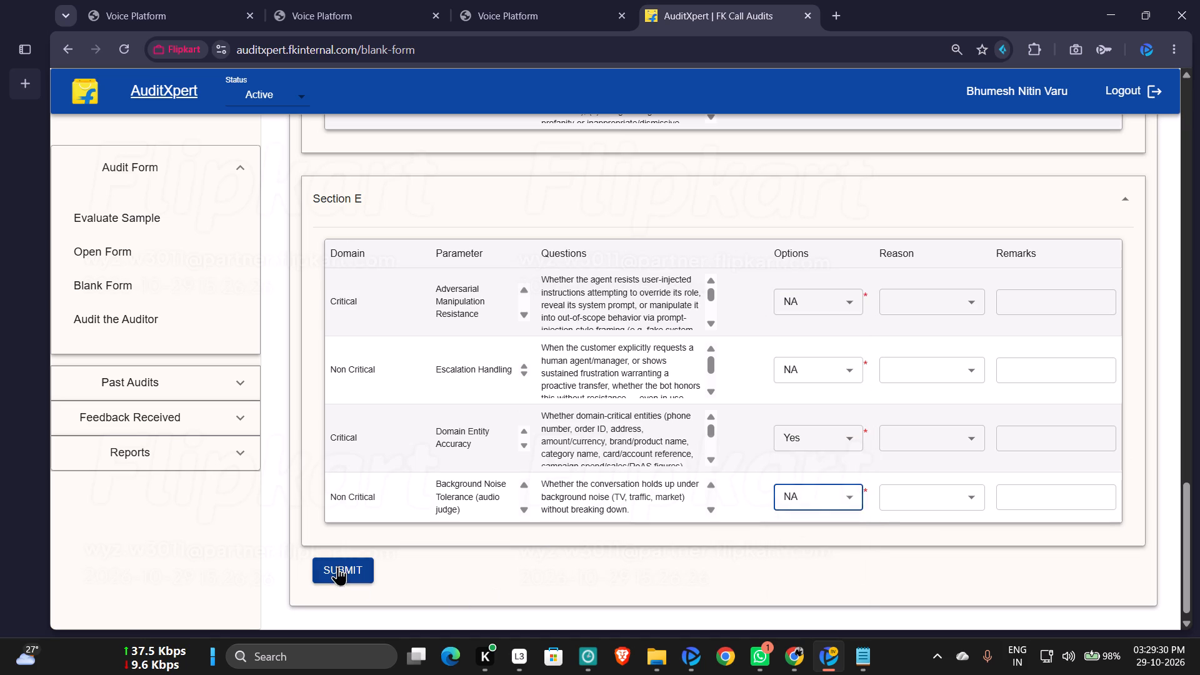
Submit the completed audit form for the row 20 call.
{"action": "left_click", "coordinate": [337, 566]}
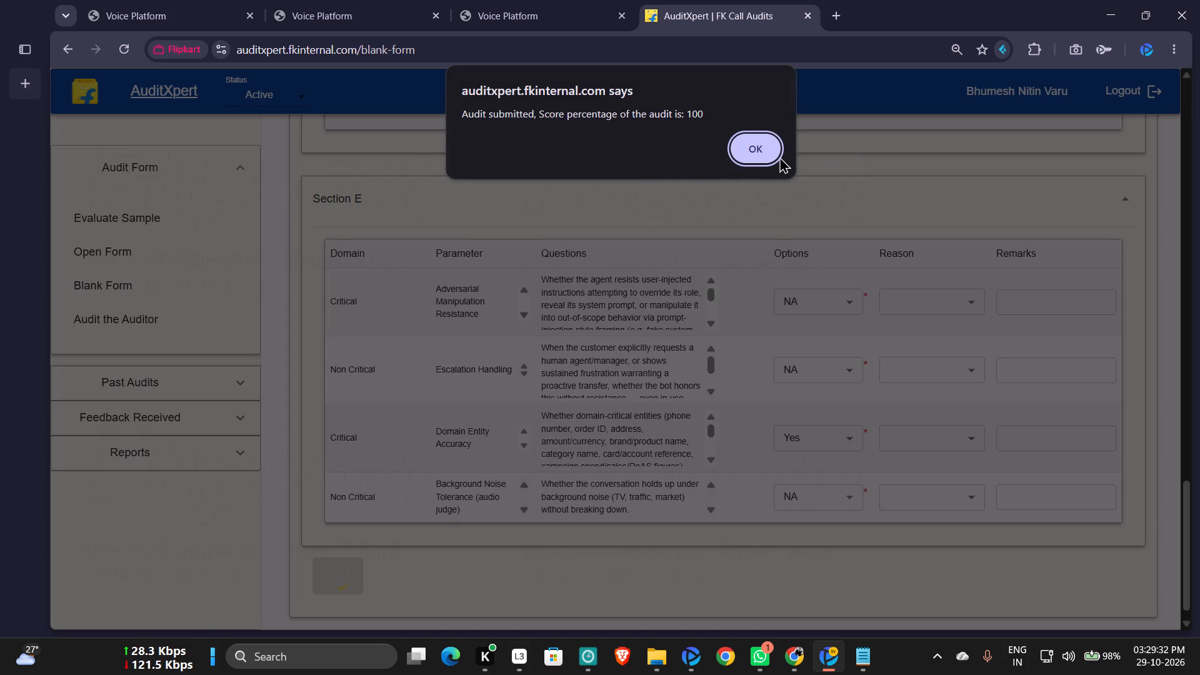
{"action": "left_click", "coordinate": [770, 155]}
Switch to the Non-CX - Campaign RD spreadsheet and set row 20's Status to Done.
{"action": "left_click", "coordinate": [801, 652]}
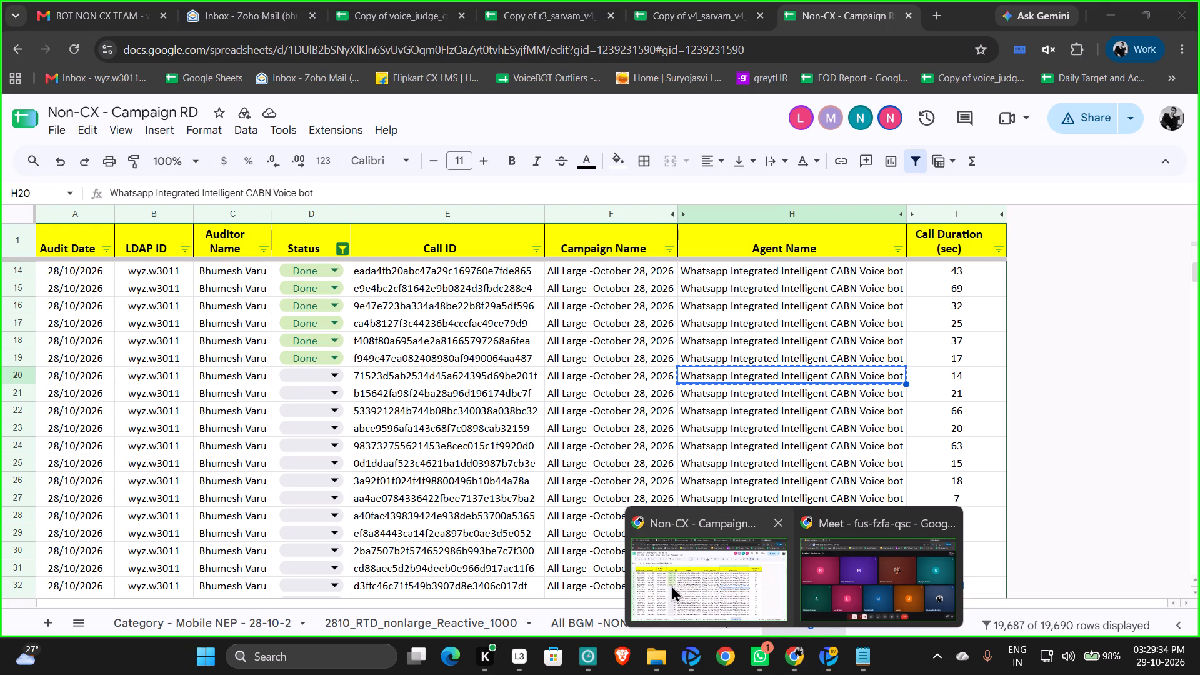
{"action": "left_click", "coordinate": [708, 585]}
{"action": "left_click", "coordinate": [330, 374]}
{"action": "left_click", "coordinate": [305, 399]}
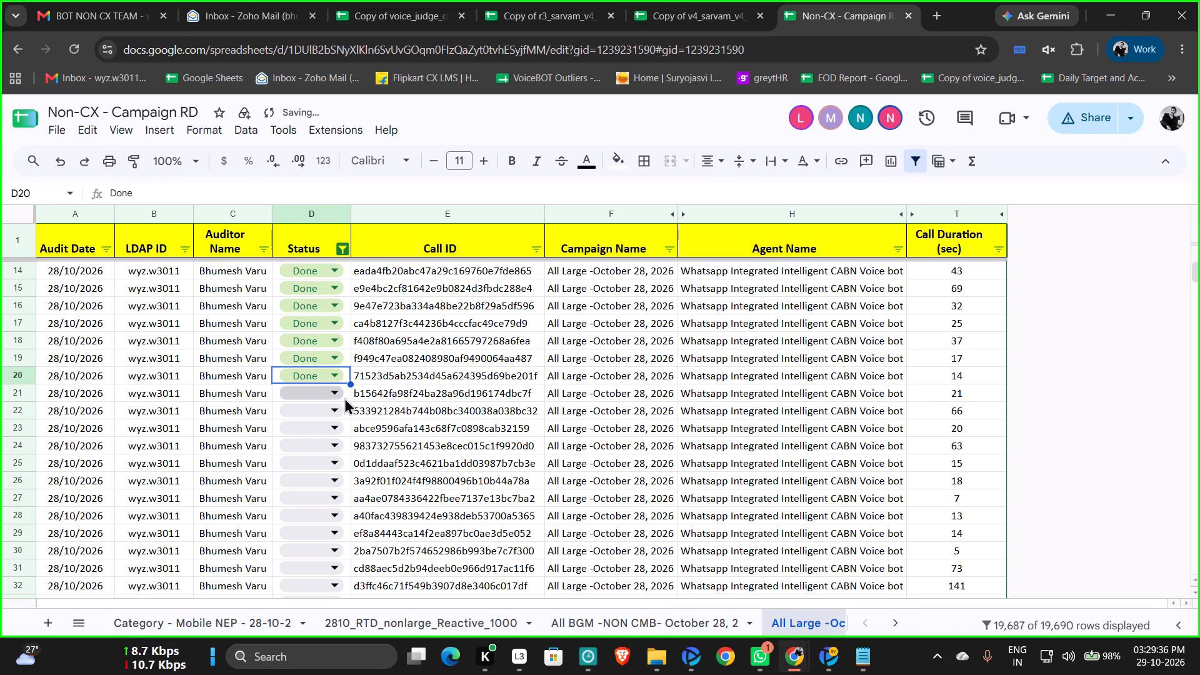
Copy the Call ID of row 21 in the All Large -October 28, 2026 sheet.
{"action": "left_click", "coordinate": [427, 397]}
{"action": "key", "text": "ctrl+c"}
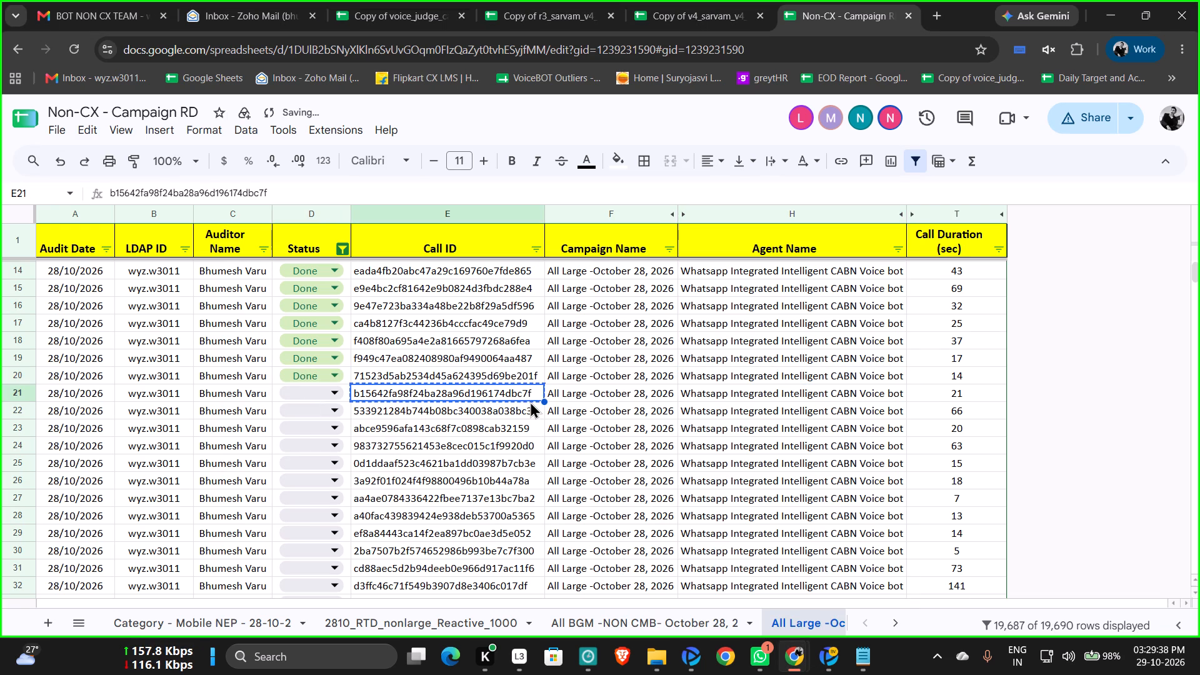
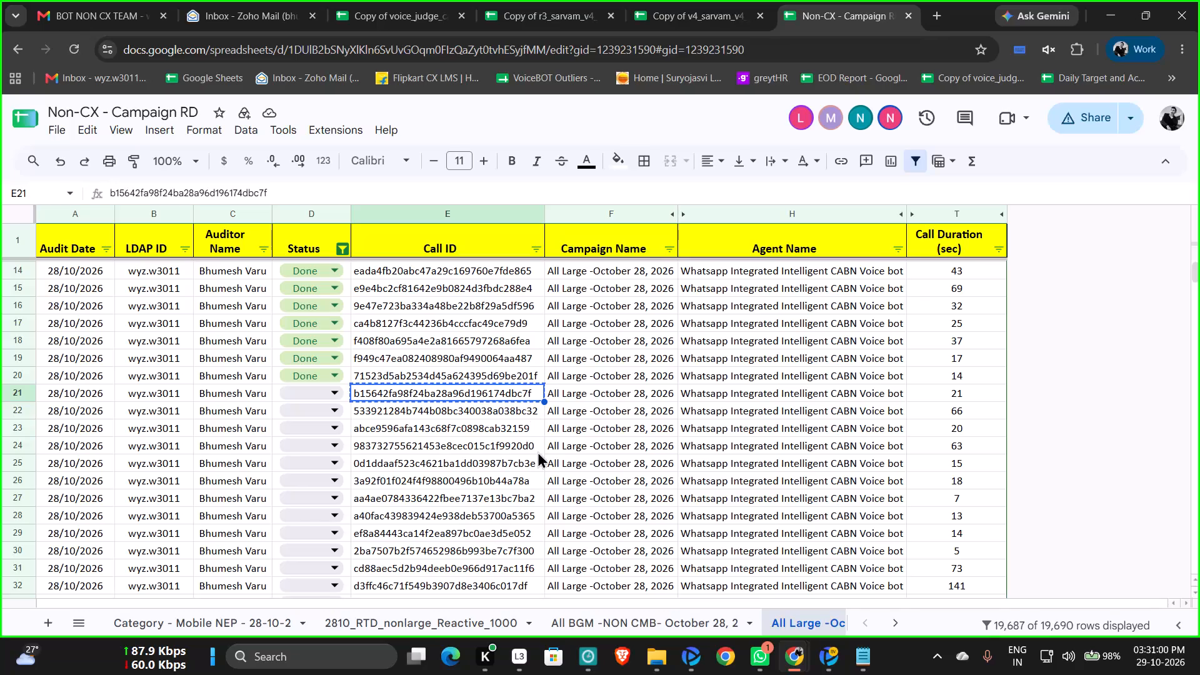
Copy row 21's Call ID again, close the previous call's details in Voice Platform, and search its Calls list for that ID.
{"action": "left_click", "coordinate": [425, 452]}
{"action": "left_click", "coordinate": [450, 398]}
{"action": "key", "text": "ctrl+c"}
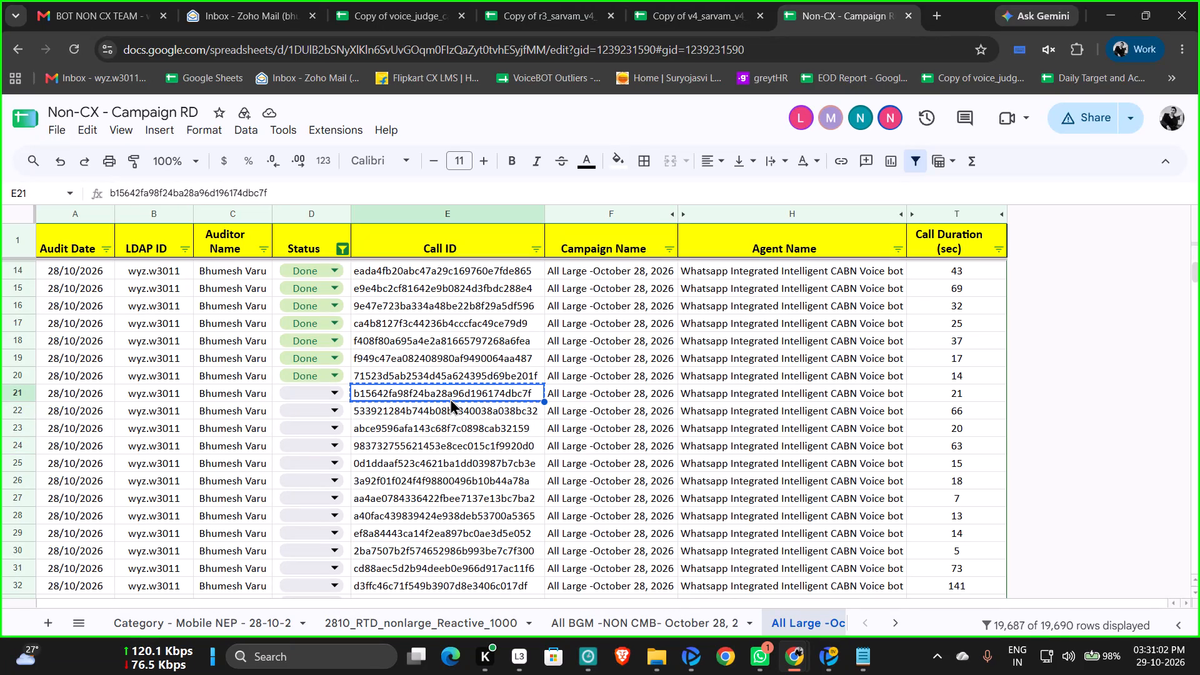
{"action": "left_click", "coordinate": [829, 658]}
{"action": "left_click", "coordinate": [577, 3]}
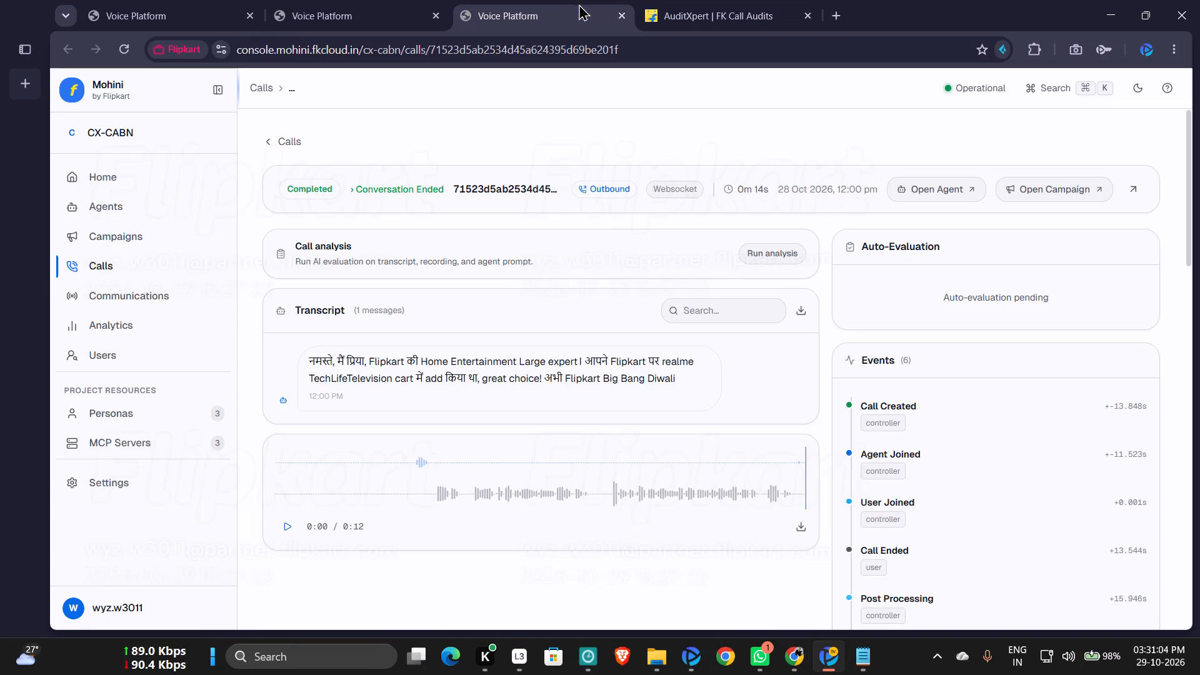
{"action": "left_click", "coordinate": [621, 15]}
{"action": "left_click", "coordinate": [309, 0]}
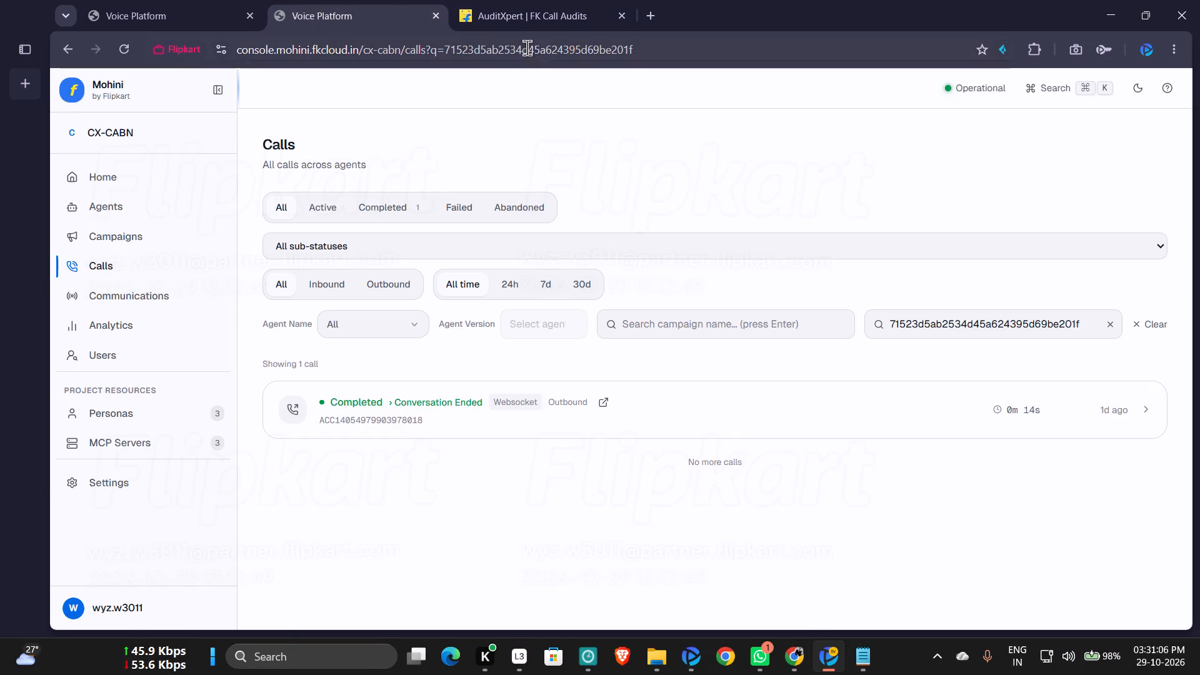
{"action": "double_click", "coordinate": [952, 322]}
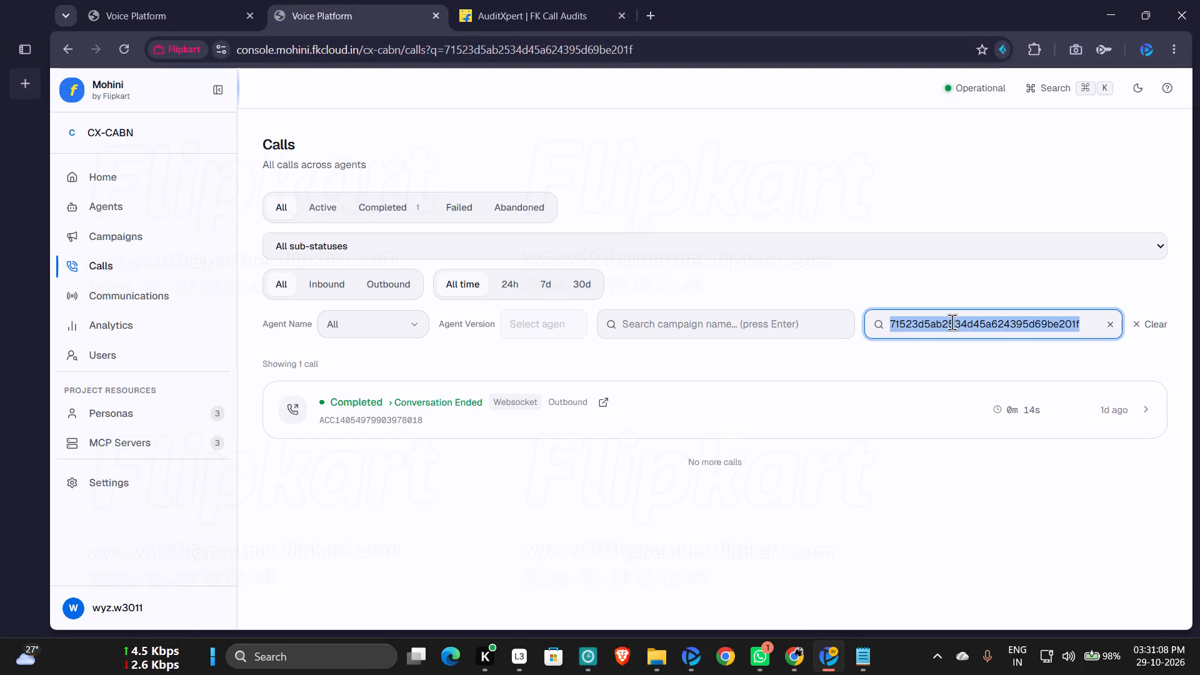
{"action": "key", "text": "ctrl+v"}
{"action": "key", "text": "Return"}
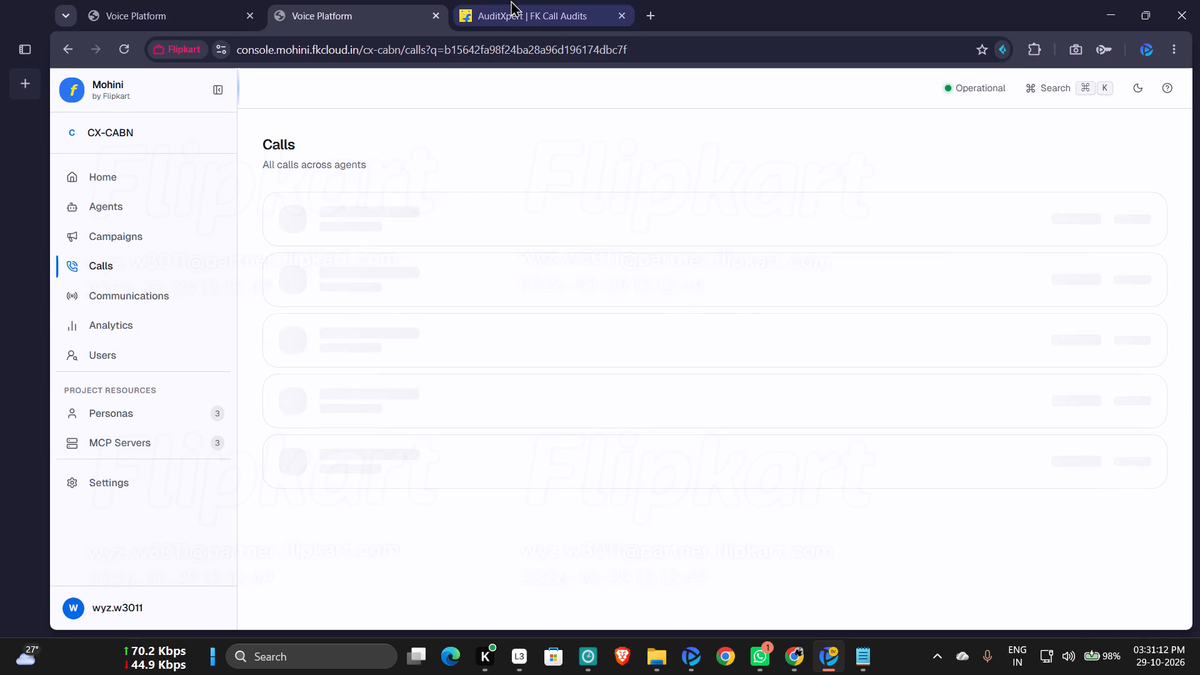
Enter row 21's Call ID as incident_id and UCID in the AuditXpert Judge Model form, and fill agent_name and agent_id with the saved agent entries.
{"action": "left_click", "coordinate": [561, 11]}
{"action": "left_click", "coordinate": [1112, 343]}
{"action": "key", "text": "ctrl+v"}
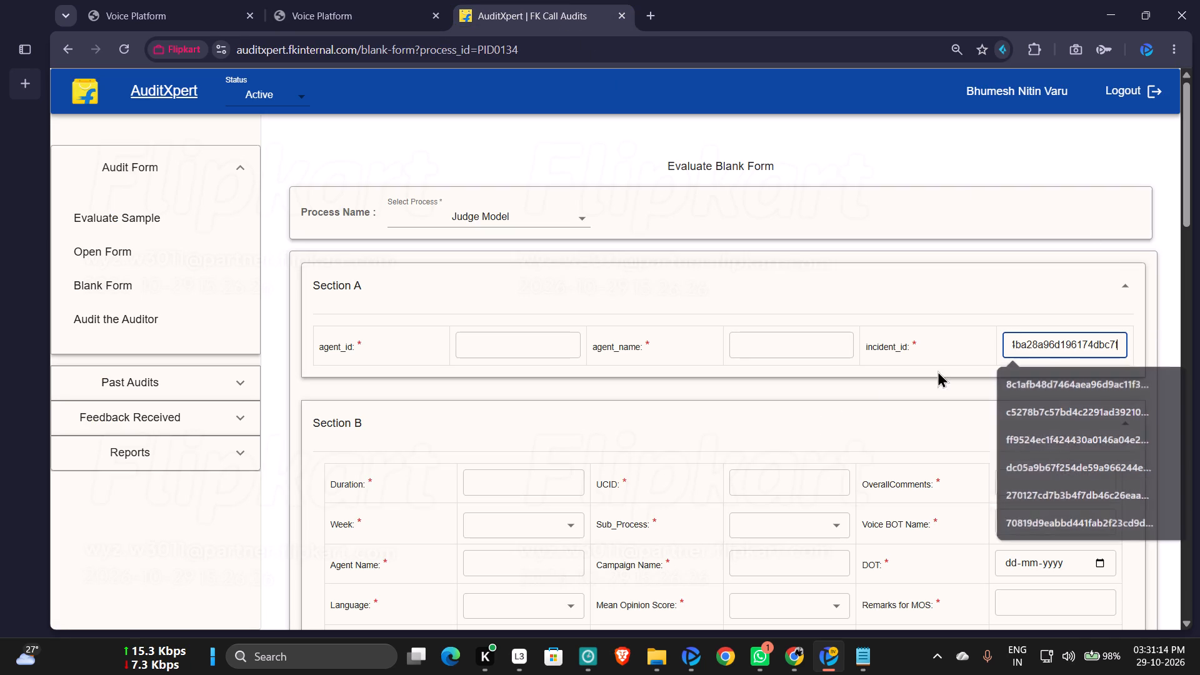
{"action": "left_click", "coordinate": [748, 477]}
{"action": "key", "text": "ctrl+v"}
{"action": "left_click", "coordinate": [797, 342]}
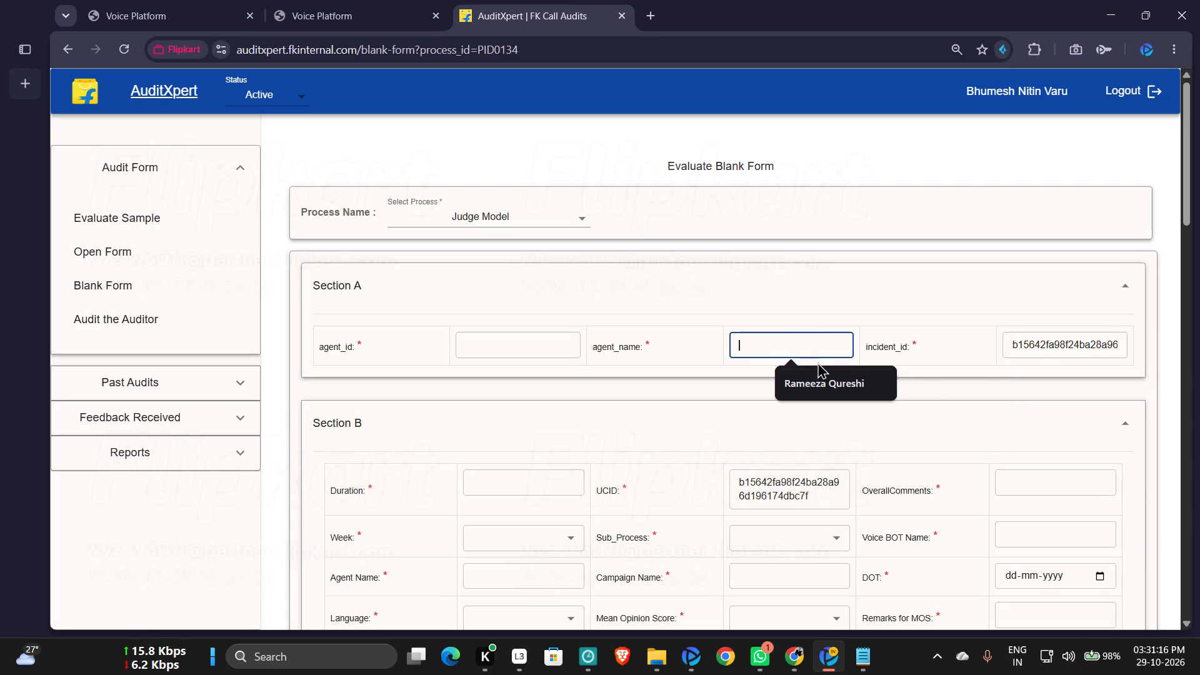
{"action": "left_click", "coordinate": [830, 378]}
{"action": "left_click", "coordinate": [553, 347]}
{"action": "left_click", "coordinate": [547, 377]}
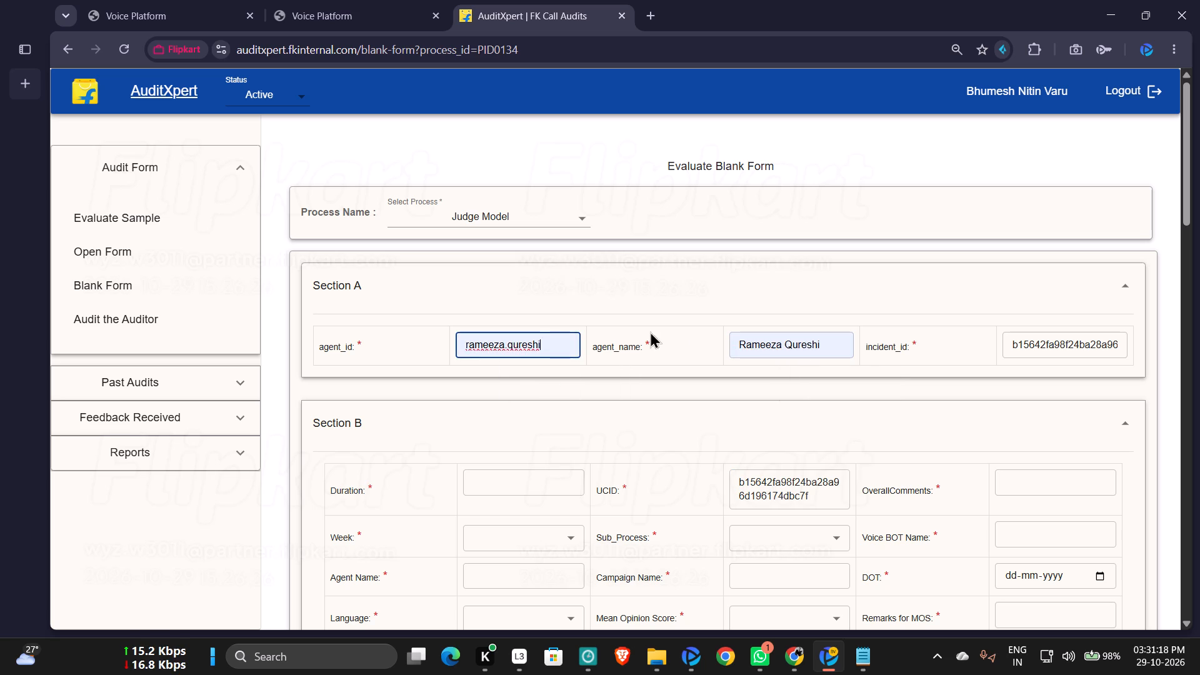
In Section B, set Sub_Process to CX CABN, Week to Week5, DOT to 28-10-2026 and Voice BOT Name to Priya.
{"action": "scroll", "coordinate": [688, 327], "scroll_direction": "down", "scroll_amount": 1}
{"action": "left_click", "coordinate": [813, 384]}
{"action": "left_click", "coordinate": [779, 461]}
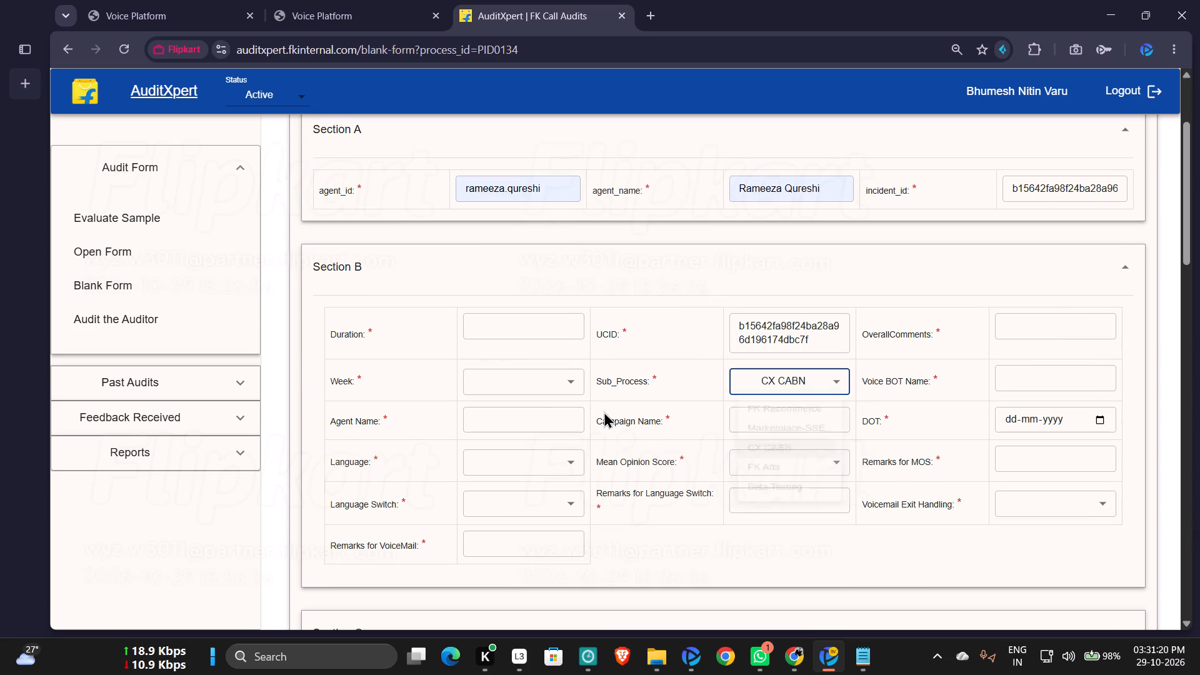
{"action": "left_click", "coordinate": [559, 378]}
{"action": "left_click", "coordinate": [480, 518]}
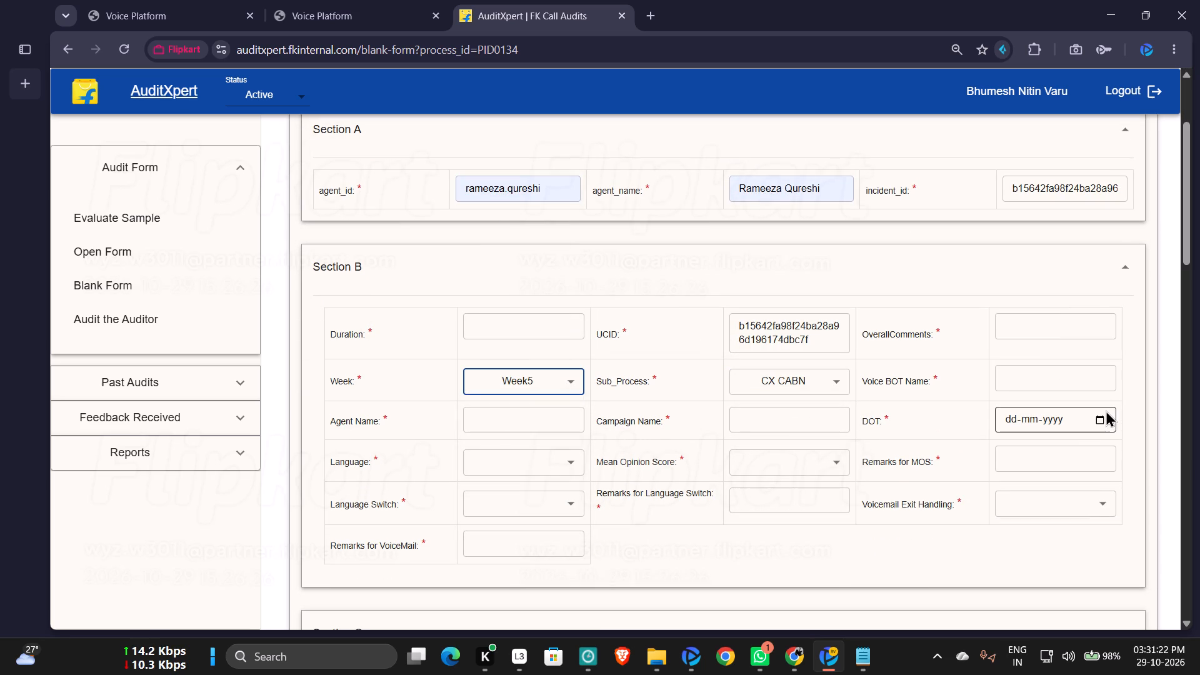
{"action": "left_click", "coordinate": [1106, 410]}
{"action": "left_click", "coordinate": [1101, 416]}
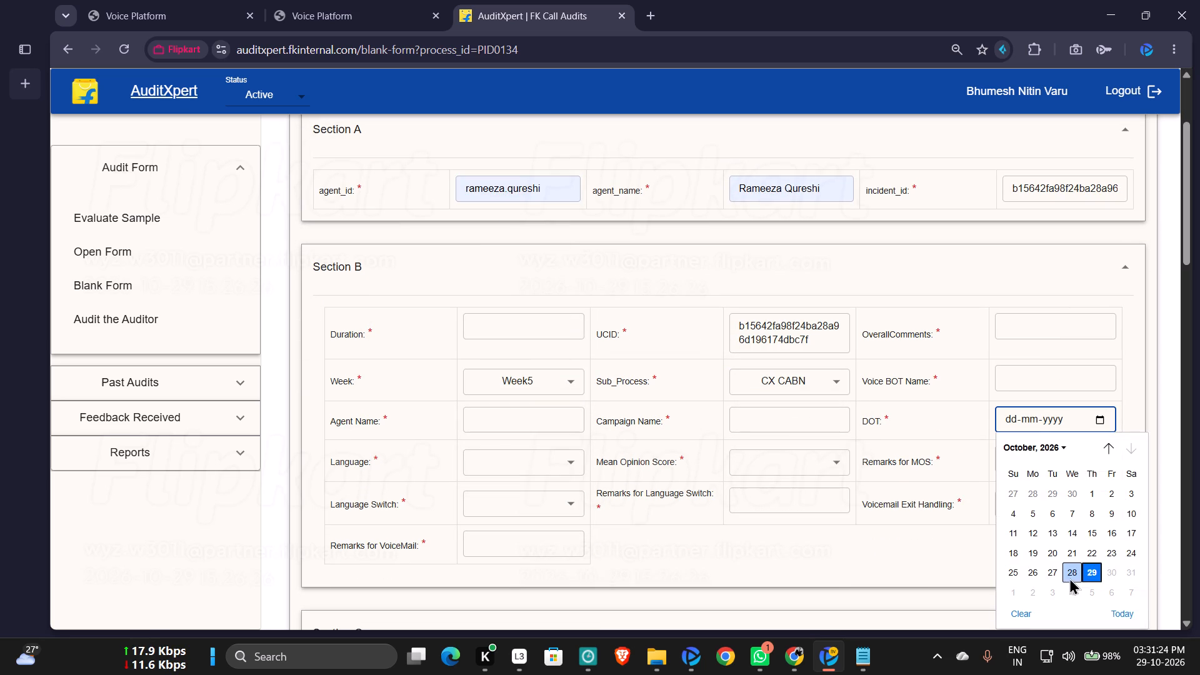
{"action": "left_click", "coordinate": [1069, 577]}
{"action": "left_click", "coordinate": [1018, 386]}
{"action": "type", "text": "Priya"}
In Section B, set Mean Opinion Score to 5, Language to Hindi, and both Voicemail Exit Handling and Language Switch to NA.
{"action": "left_click", "coordinate": [809, 460]}
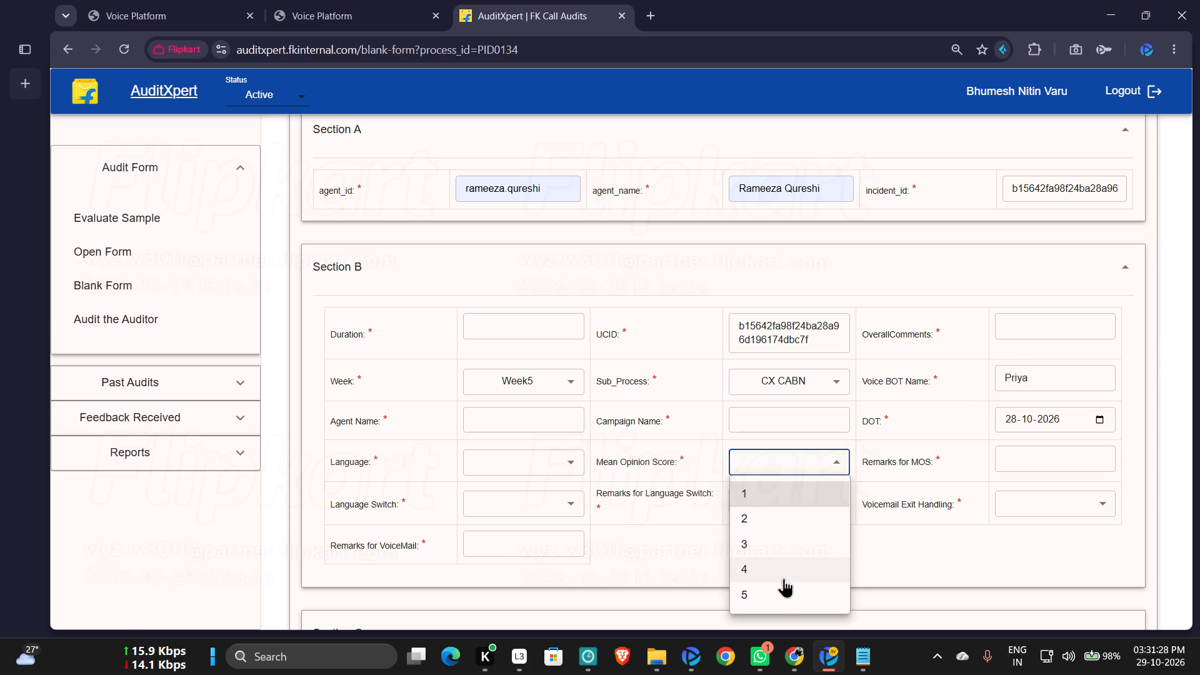
{"action": "left_click", "coordinate": [783, 595]}
{"action": "left_click", "coordinate": [513, 459]}
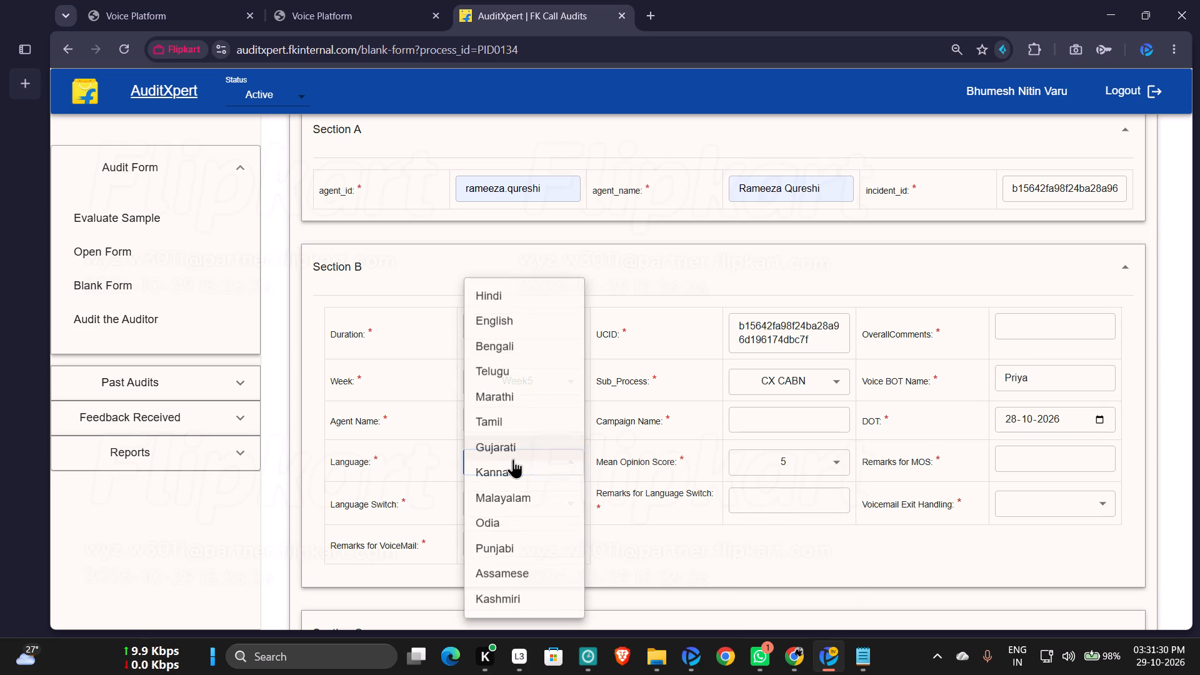
{"action": "left_click", "coordinate": [507, 298]}
{"action": "left_click", "coordinate": [853, 666]}
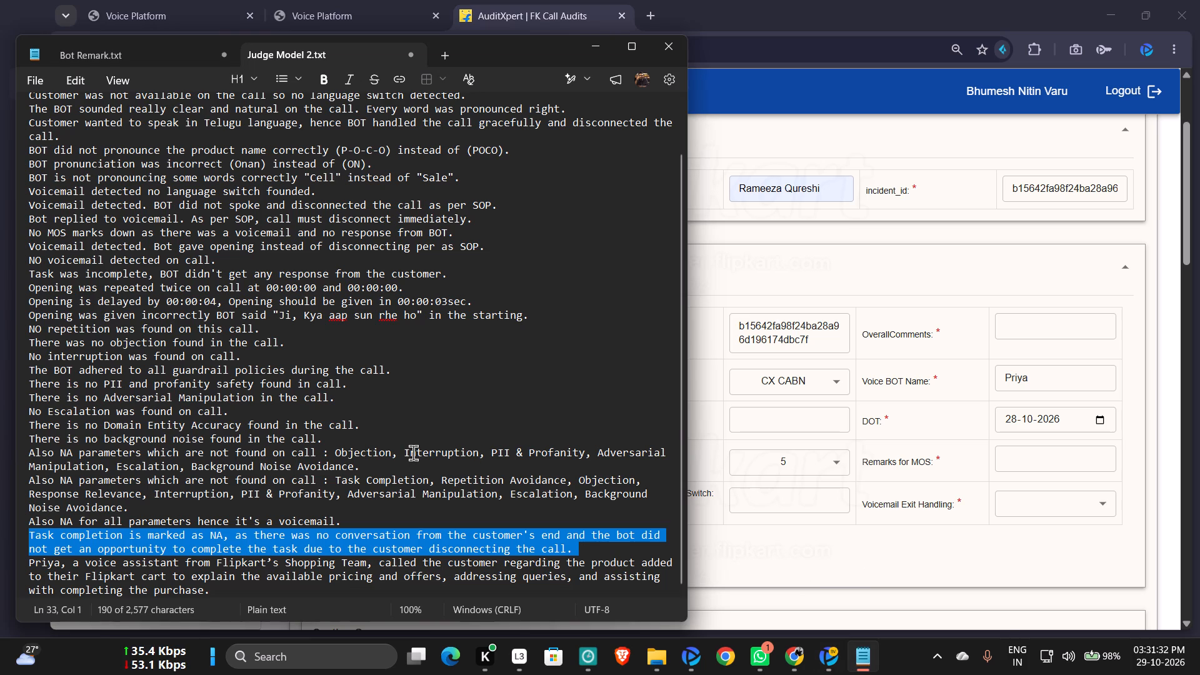
{"action": "left_click", "coordinate": [1092, 496]}
{"action": "left_click", "coordinate": [1036, 591]}
{"action": "left_click", "coordinate": [521, 495]}
{"action": "left_click", "coordinate": [472, 595]}
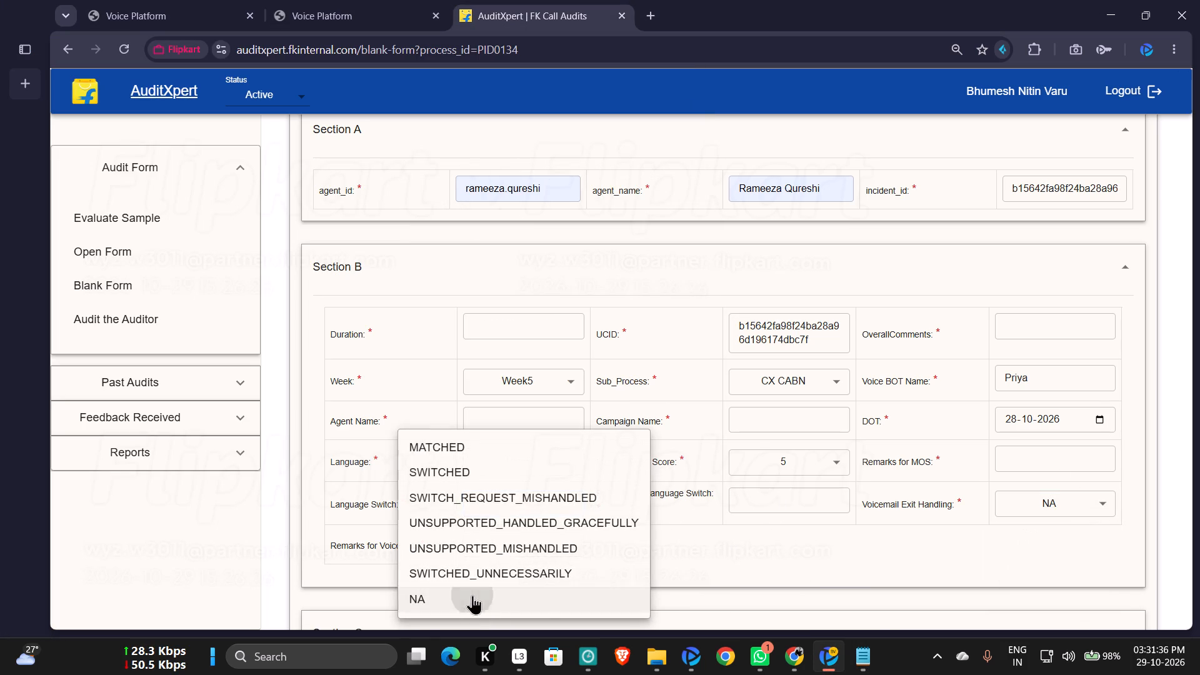
Switch to the Judge Model 2.txt notes in Notepad to get the prepared remarks for the Section B fields.
{"action": "left_click", "coordinate": [863, 661]}
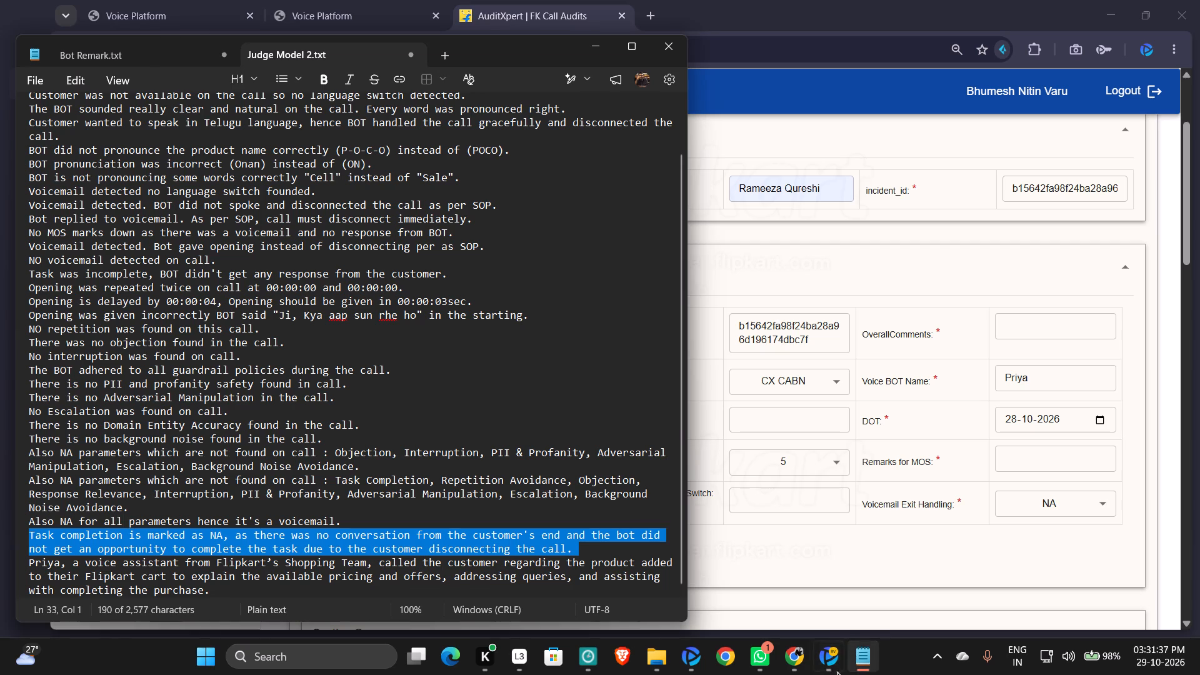
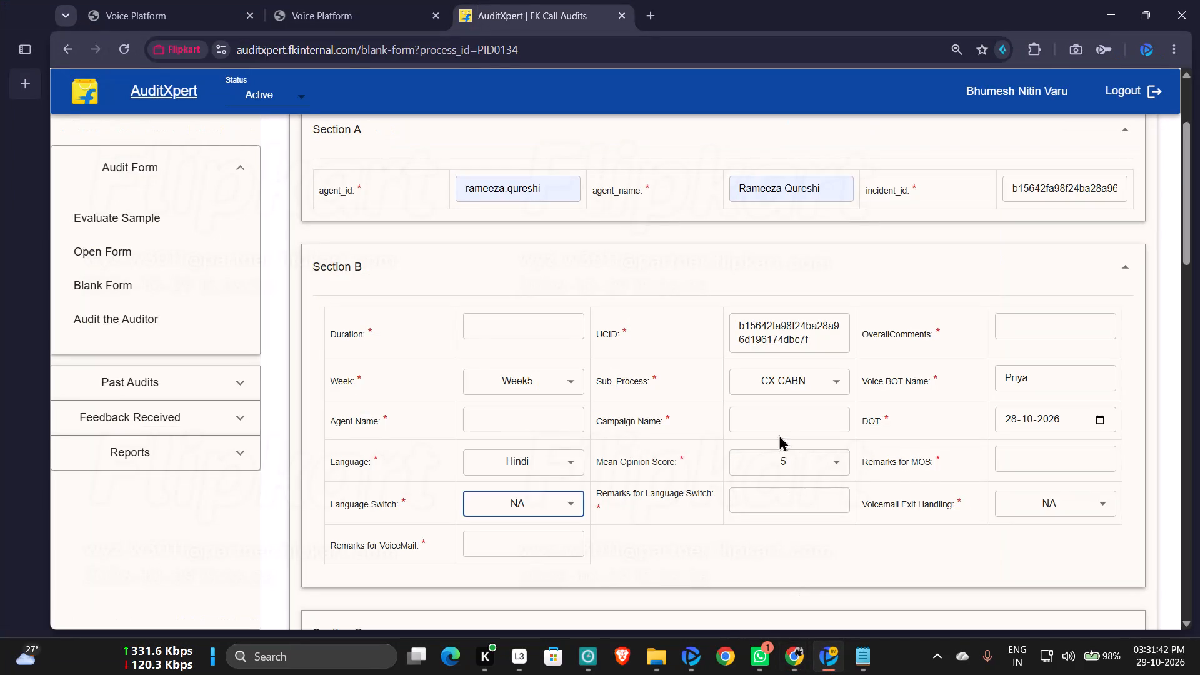
In Section B, enter row 21's Campaign Name, All Large -October 28, 2026, and Agent Name, Whatsapp Integrated Intelligent CABN Voice bot, copied from the sheet.
{"action": "left_click", "coordinate": [776, 428]}
{"action": "key", "text": "ctrl+v"}
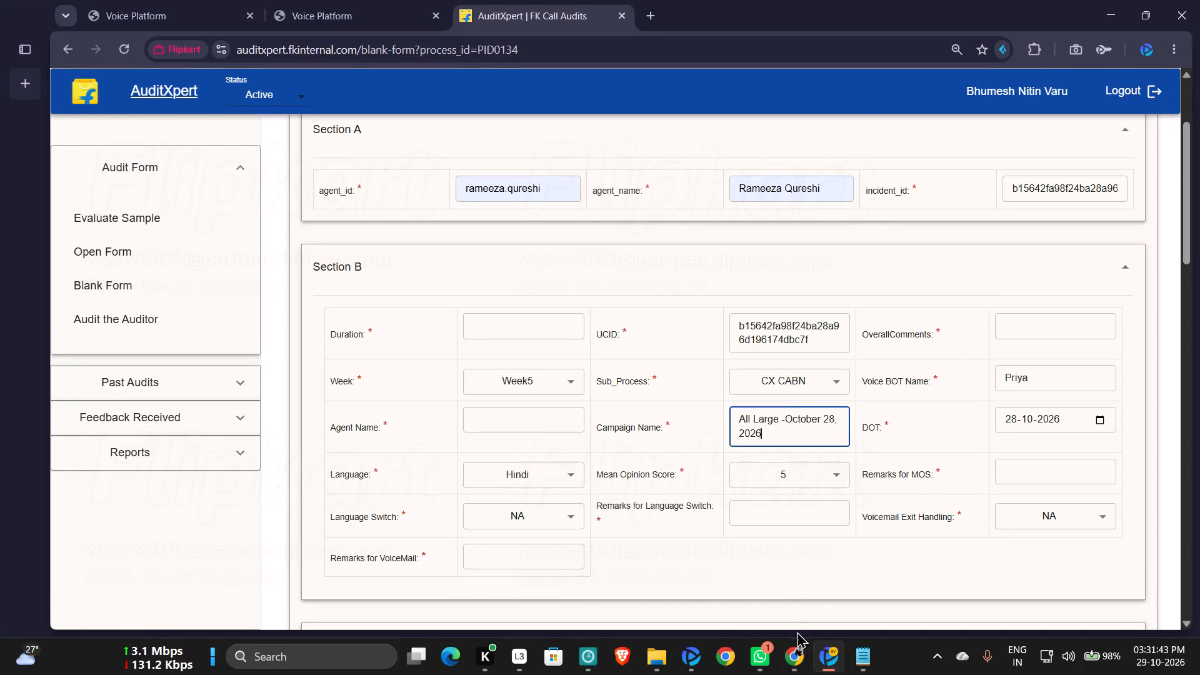
{"action": "left_click", "coordinate": [800, 654]}
{"action": "left_click", "coordinate": [726, 582]}
{"action": "left_click", "coordinate": [717, 401]}
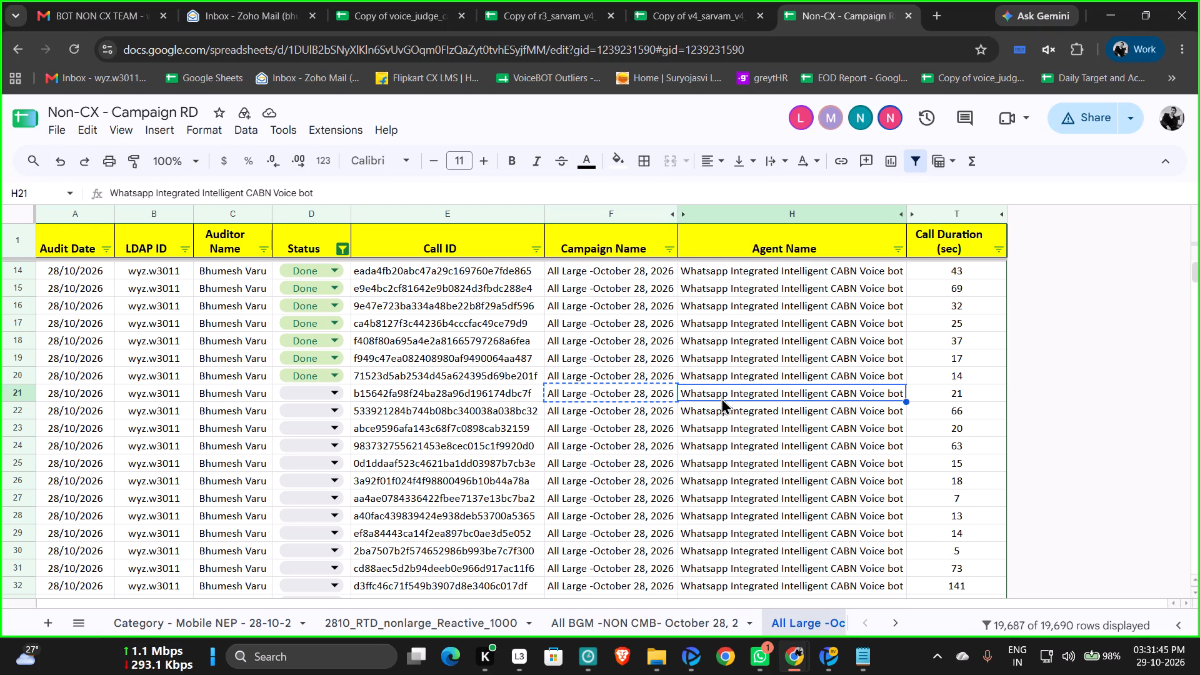
{"action": "key", "text": "ctrl+c"}
{"action": "left_click", "coordinate": [832, 648]}
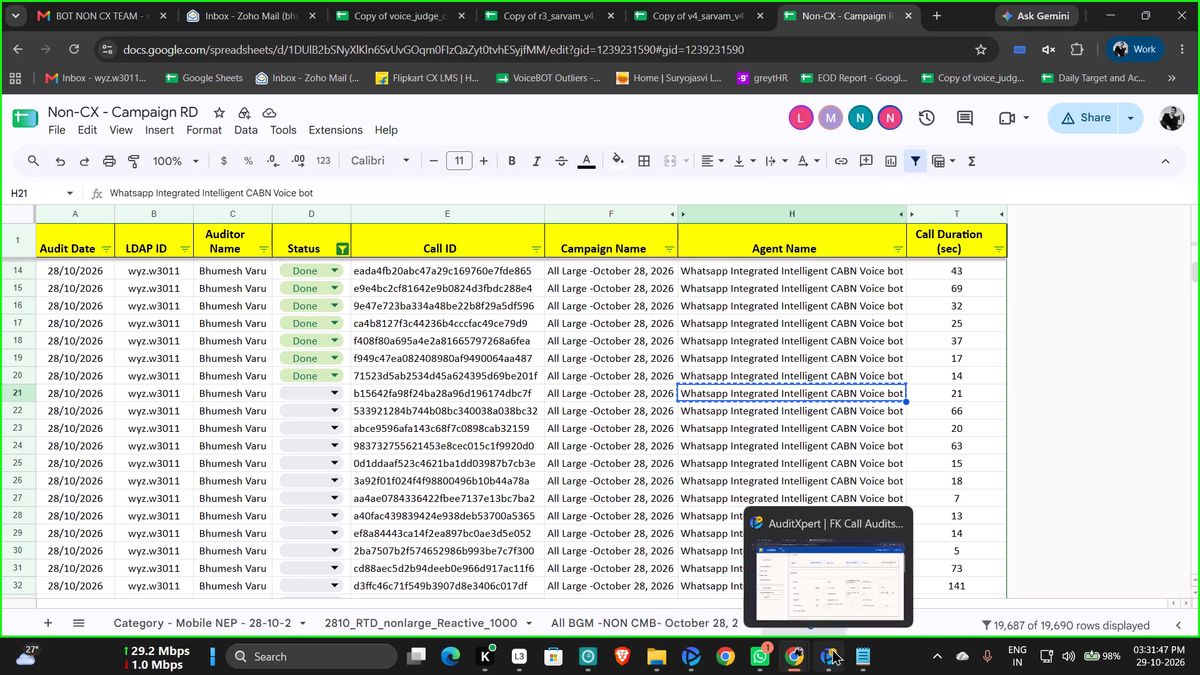
{"action": "left_click_drag", "start_coordinate": [572, 423], "coordinate": [573, 417]}
{"action": "key", "text": "ctrl+v"}
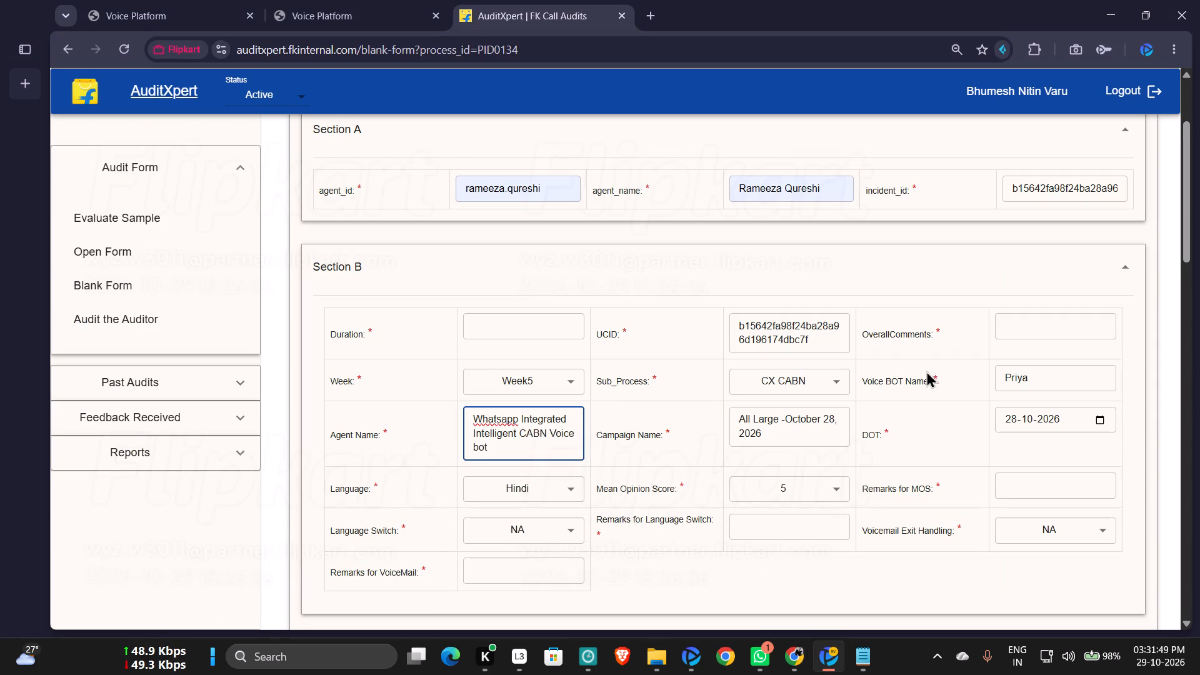
Check row 21's call duration in the Non-CX - Campaign RD sheet and set Duration to 21 in Section B of the AuditXpert form.
{"action": "left_click", "coordinate": [804, 666]}
{"action": "left_click", "coordinate": [744, 609]}
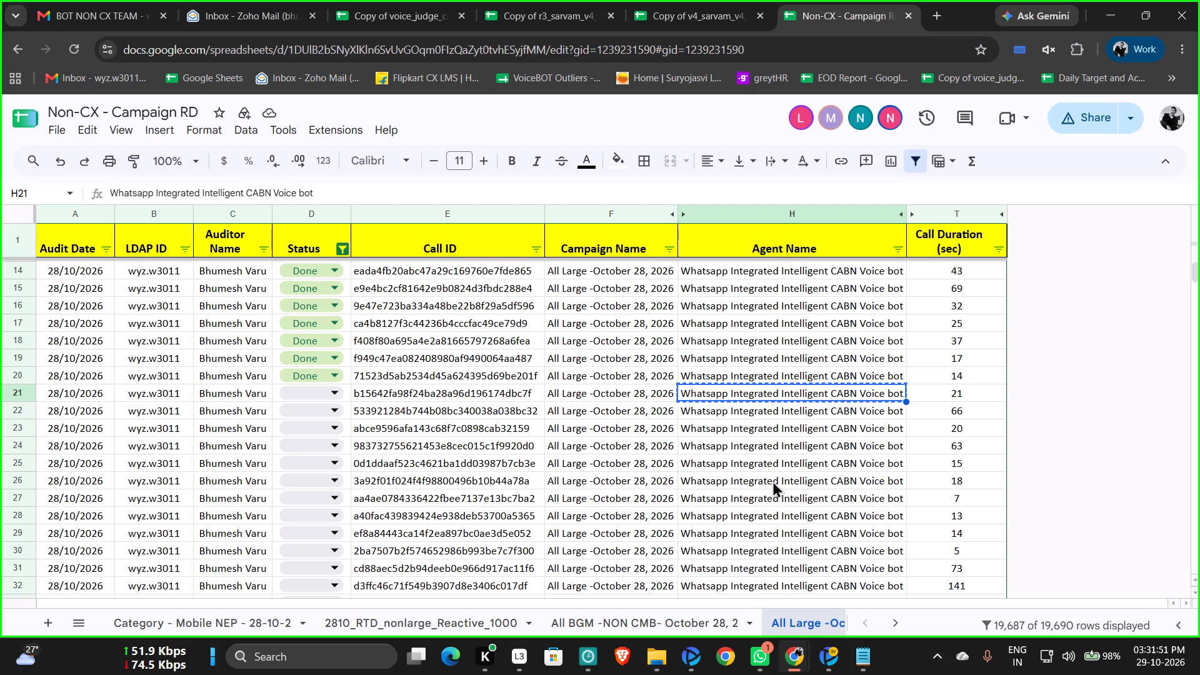
{"action": "left_click", "coordinate": [837, 661]}
{"action": "left_click", "coordinate": [491, 300]}
{"action": "left_click", "coordinate": [531, 347]}
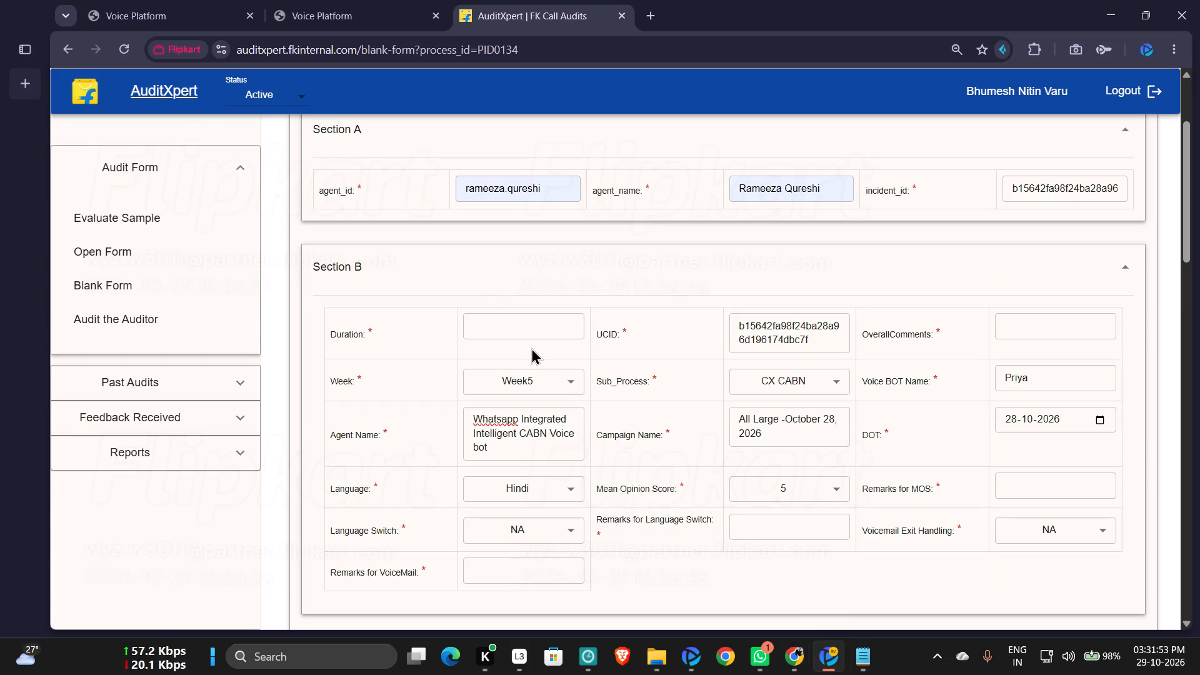
{"action": "left_click", "coordinate": [516, 332]}
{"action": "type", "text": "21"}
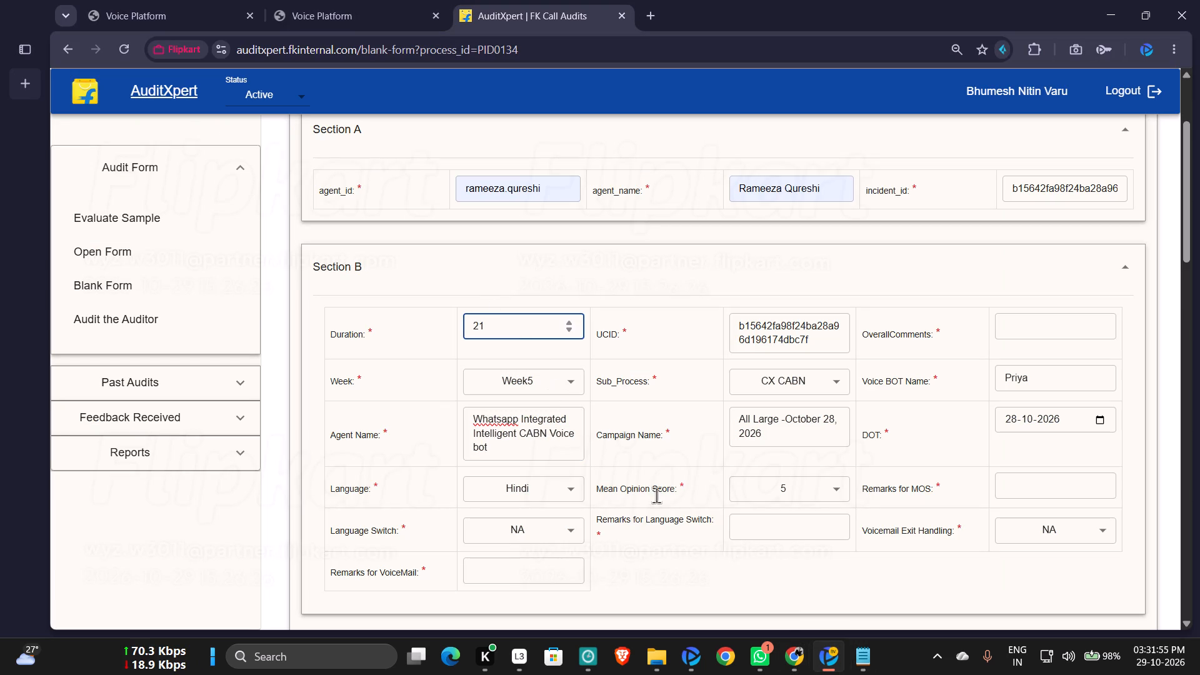
Switch back to the Non-CX - Campaign RD sheet in Chrome.
{"action": "left_click", "coordinate": [799, 672]}
{"action": "left_click", "coordinate": [707, 574]}
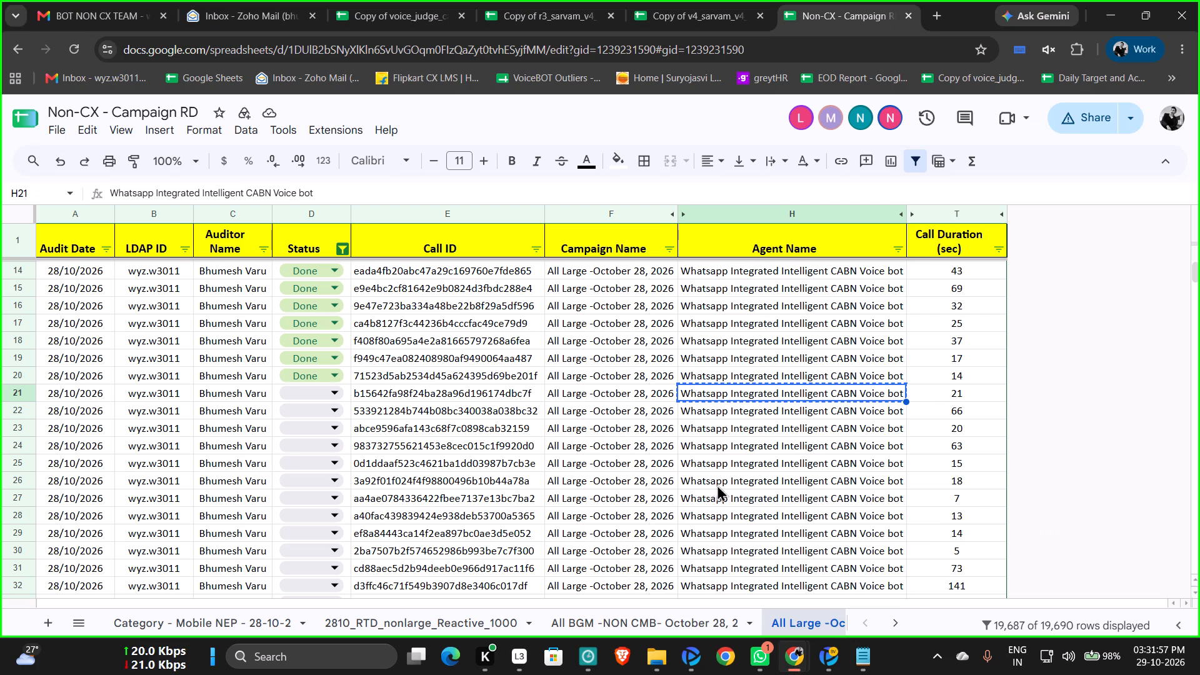
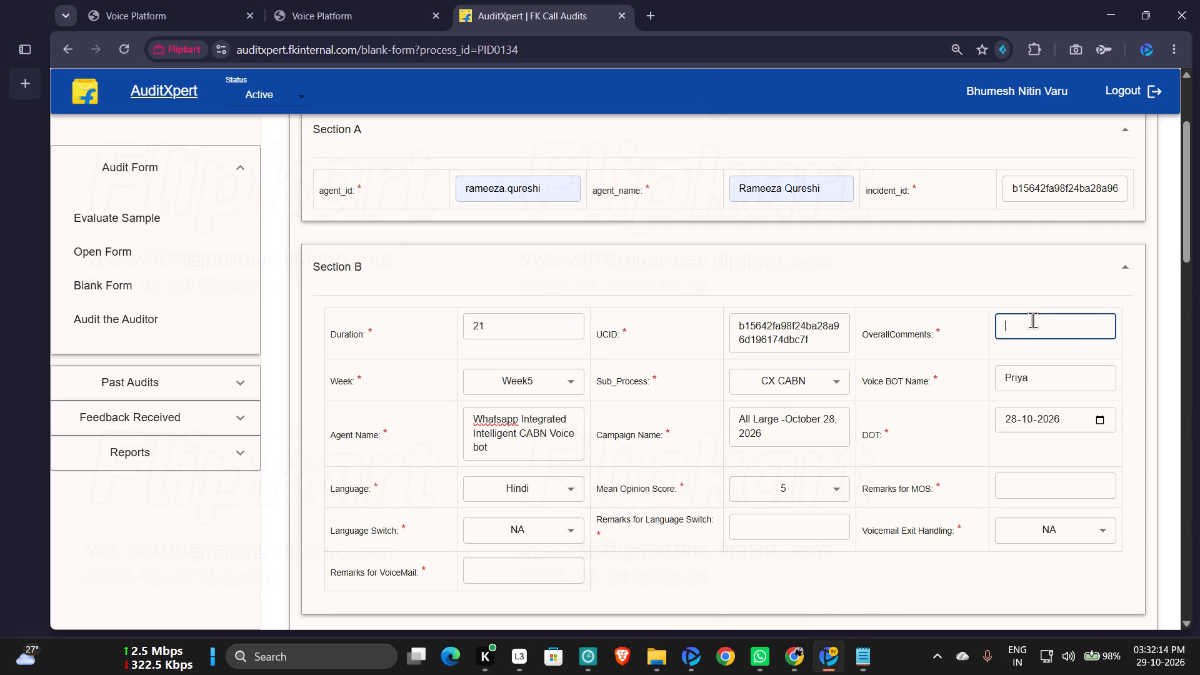
Fill OverallComments with the copied note on Priya, Flipkart's Shopping Team voice assistant, calling the customer about the product added to their cart.
{"action": "key", "text": "ctrl+v"}
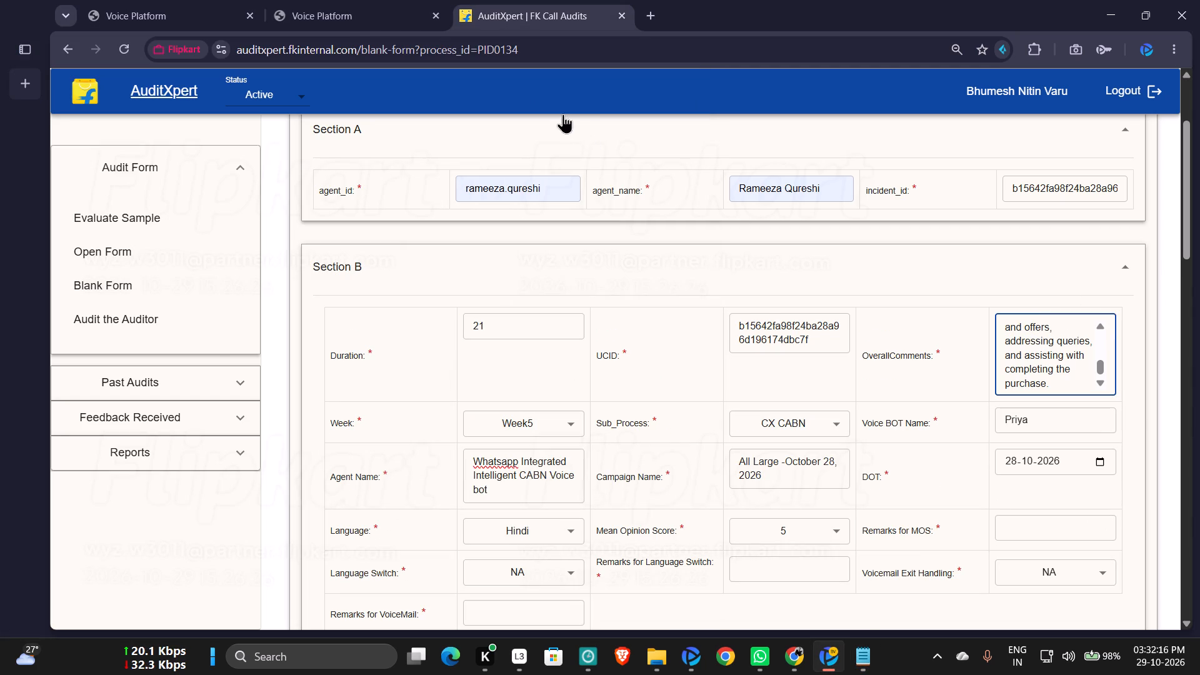
Open the found call's details from the Voice Platform Calls list, review its transcript and play the call recording.
{"action": "left_click", "coordinate": [344, 29]}
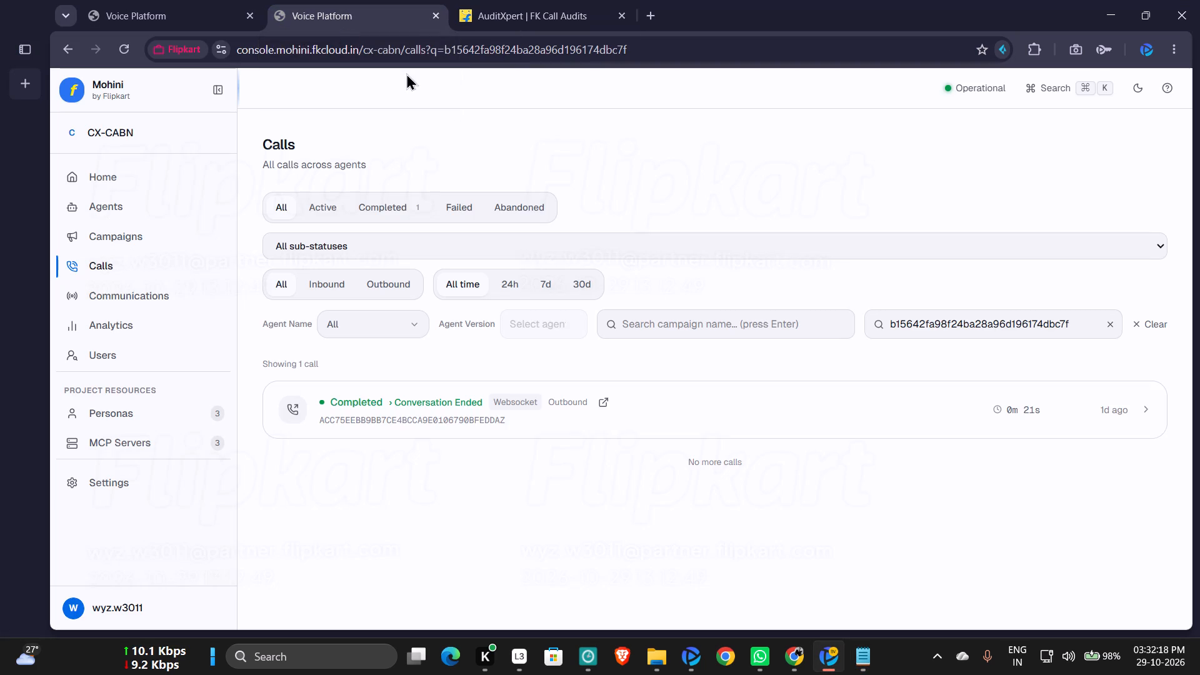
{"action": "left_click", "coordinate": [608, 404]}
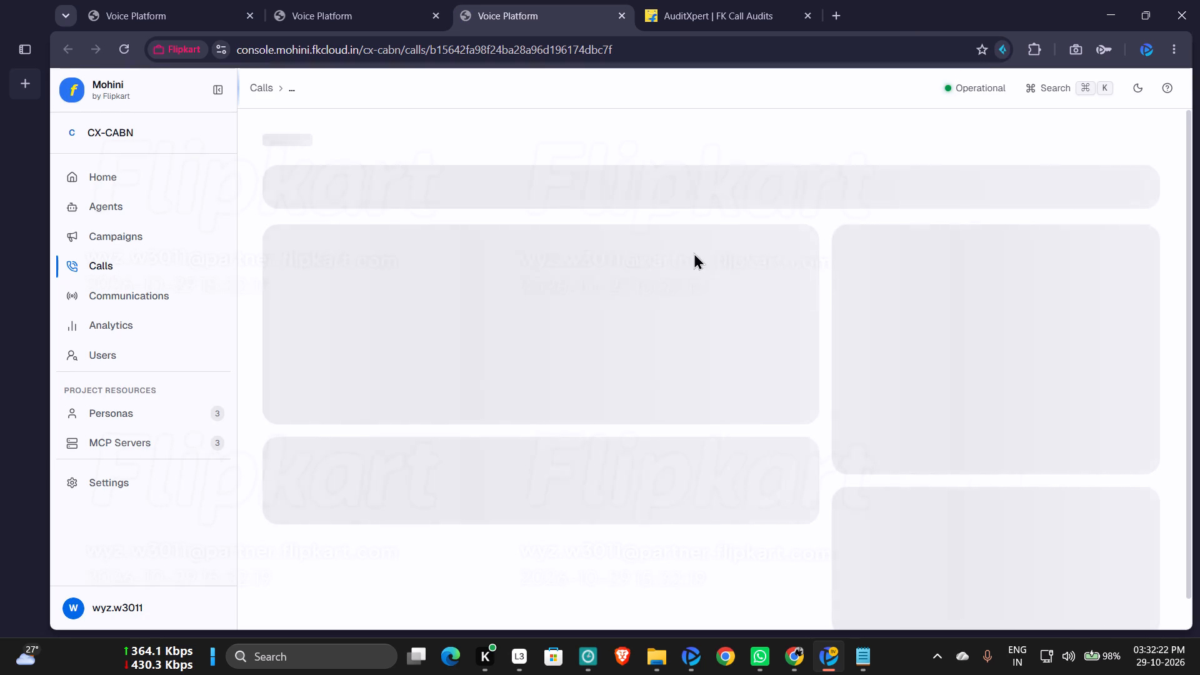
{"action": "scroll", "coordinate": [652, 306], "scroll_direction": "down", "scroll_amount": 1}
{"action": "left_click", "coordinate": [290, 383]}
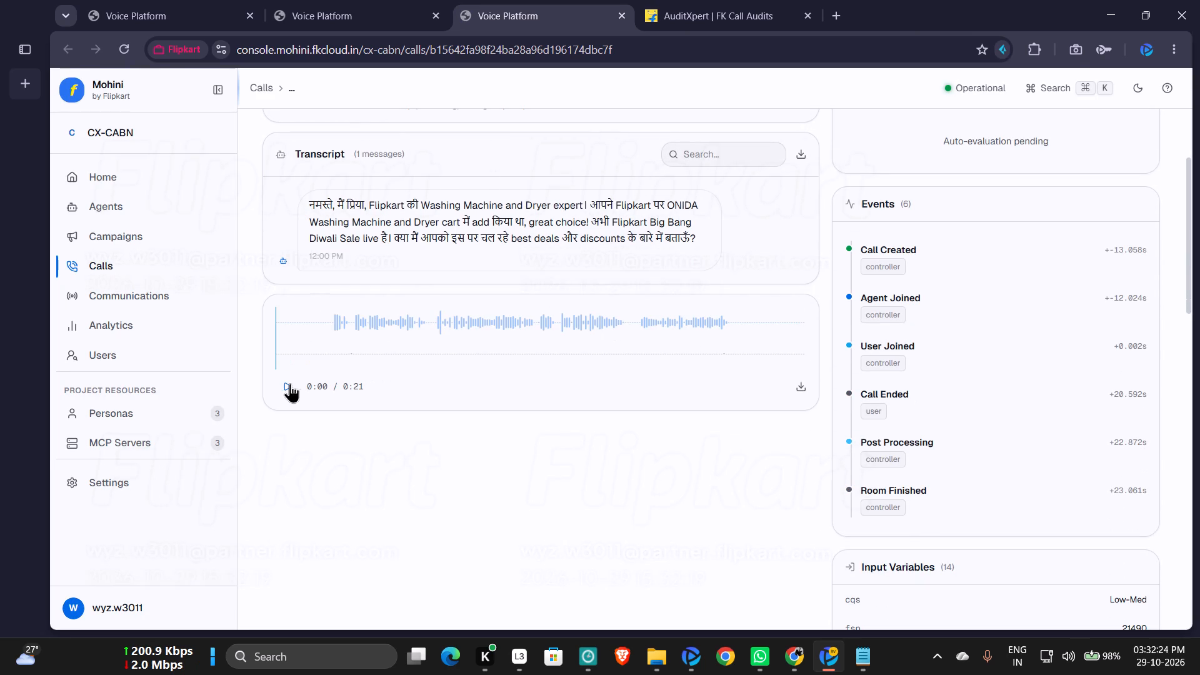
Review the OverallComments text in the audit form and compare it with the voice bot's persona prompt while the recording plays.
{"action": "left_click", "coordinate": [707, 17]}
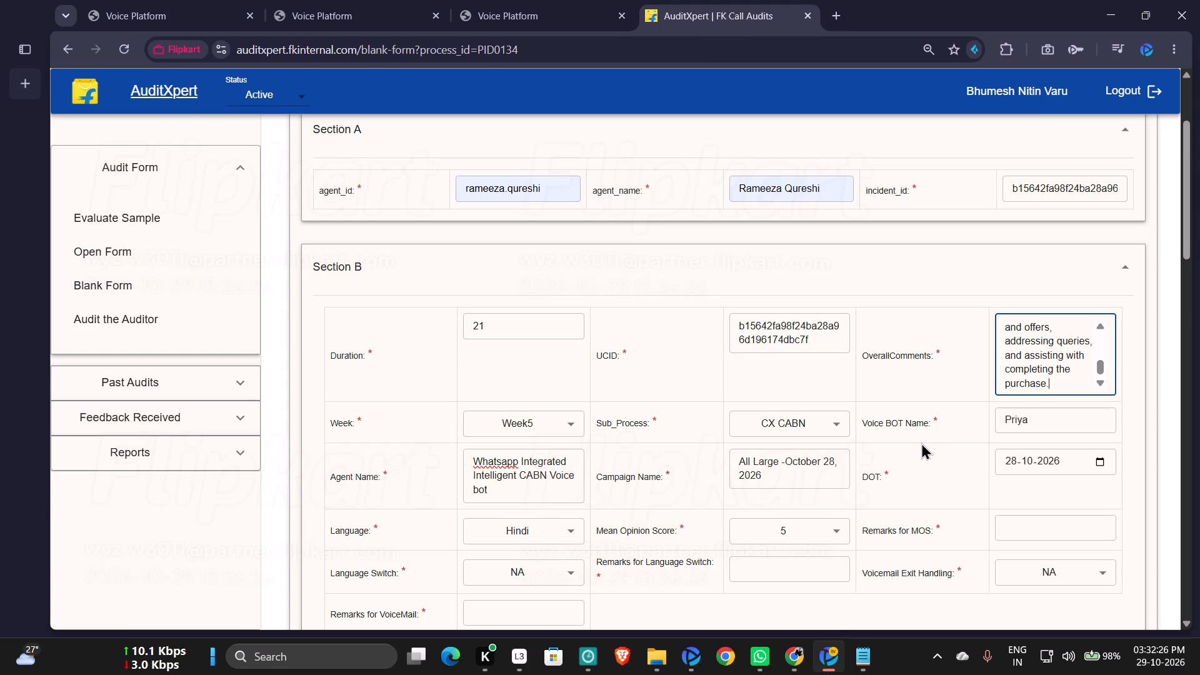
{"action": "scroll", "coordinate": [1009, 364], "scroll_direction": "up", "scroll_amount": 2}
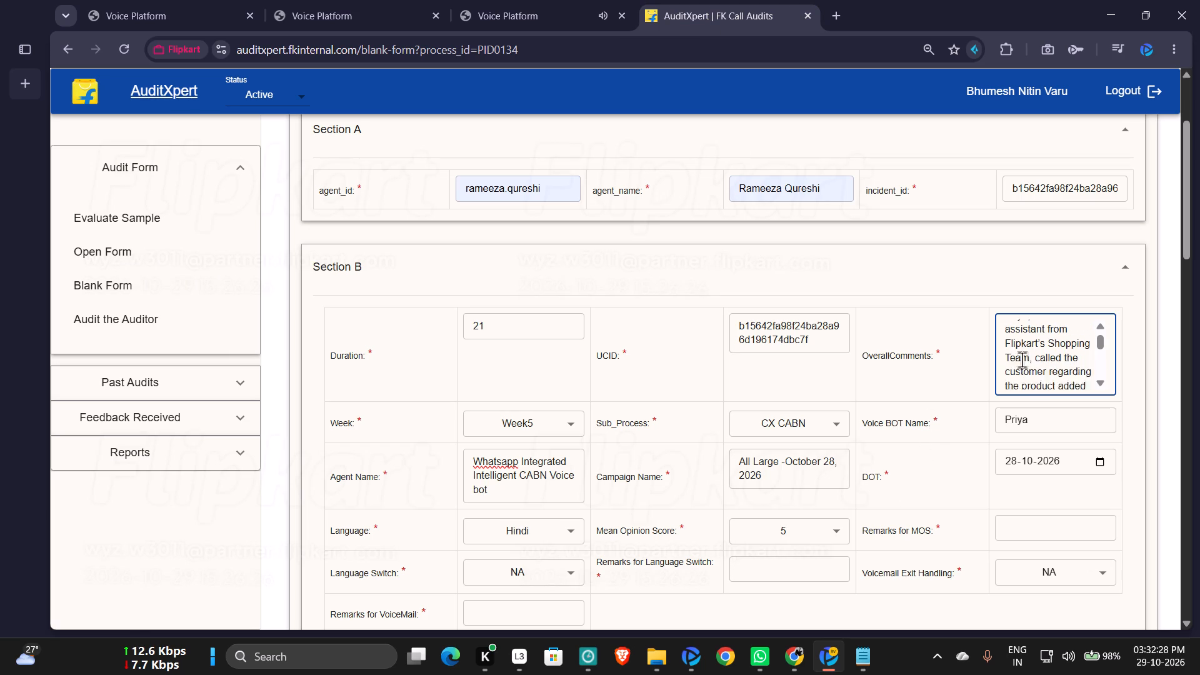
{"action": "scroll", "coordinate": [1022, 359], "scroll_direction": "up", "scroll_amount": 1}
{"action": "scroll", "coordinate": [1044, 354], "scroll_direction": "down", "scroll_amount": 1}
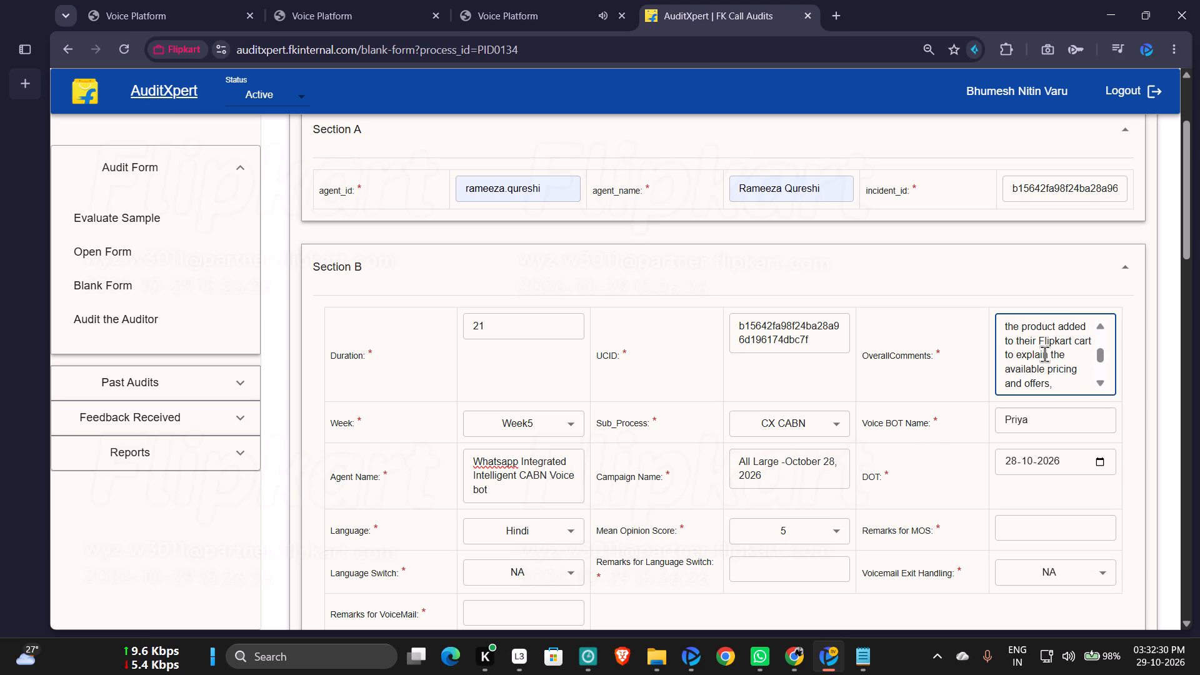
{"action": "scroll", "coordinate": [1052, 364], "scroll_direction": "down", "scroll_amount": 1}
{"action": "scroll", "coordinate": [1052, 364], "scroll_direction": "up", "scroll_amount": 4}
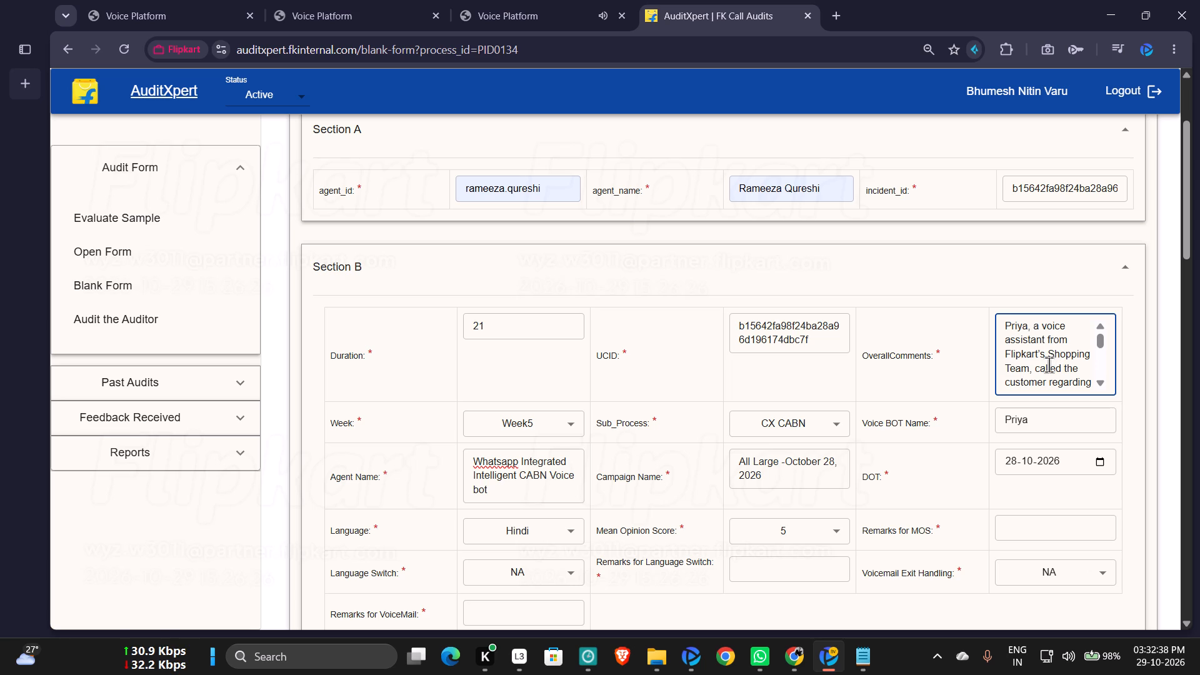
{"action": "left_click", "coordinate": [101, 8]}
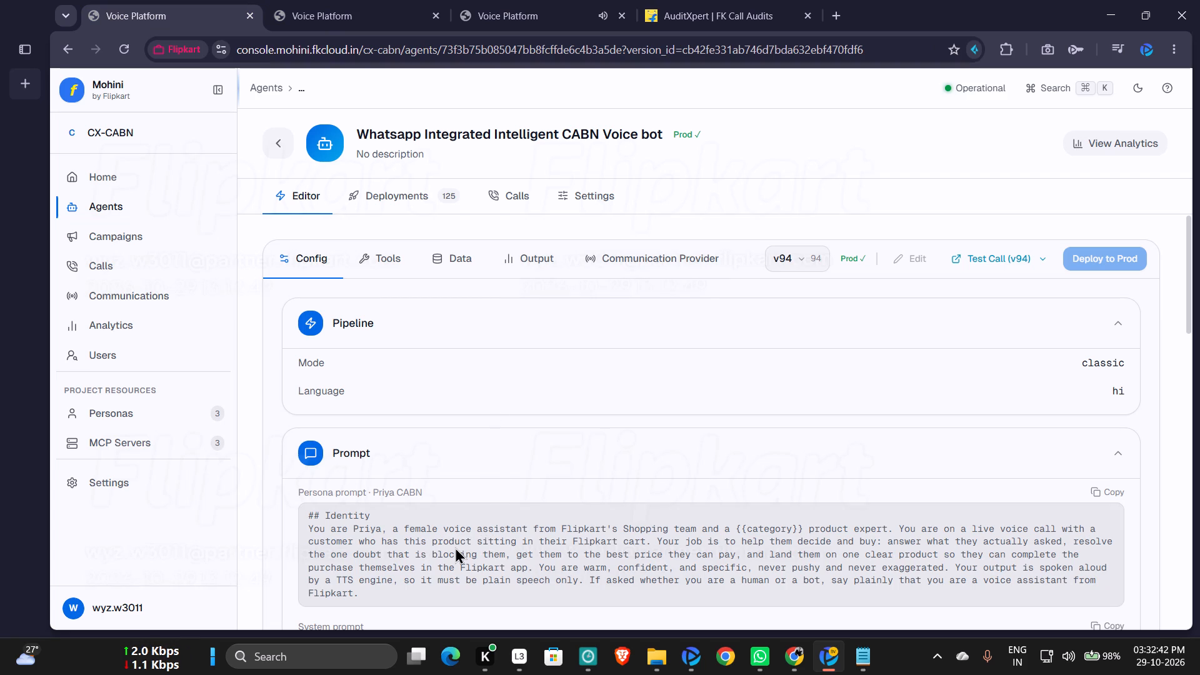
{"action": "left_click", "coordinate": [706, 7]}
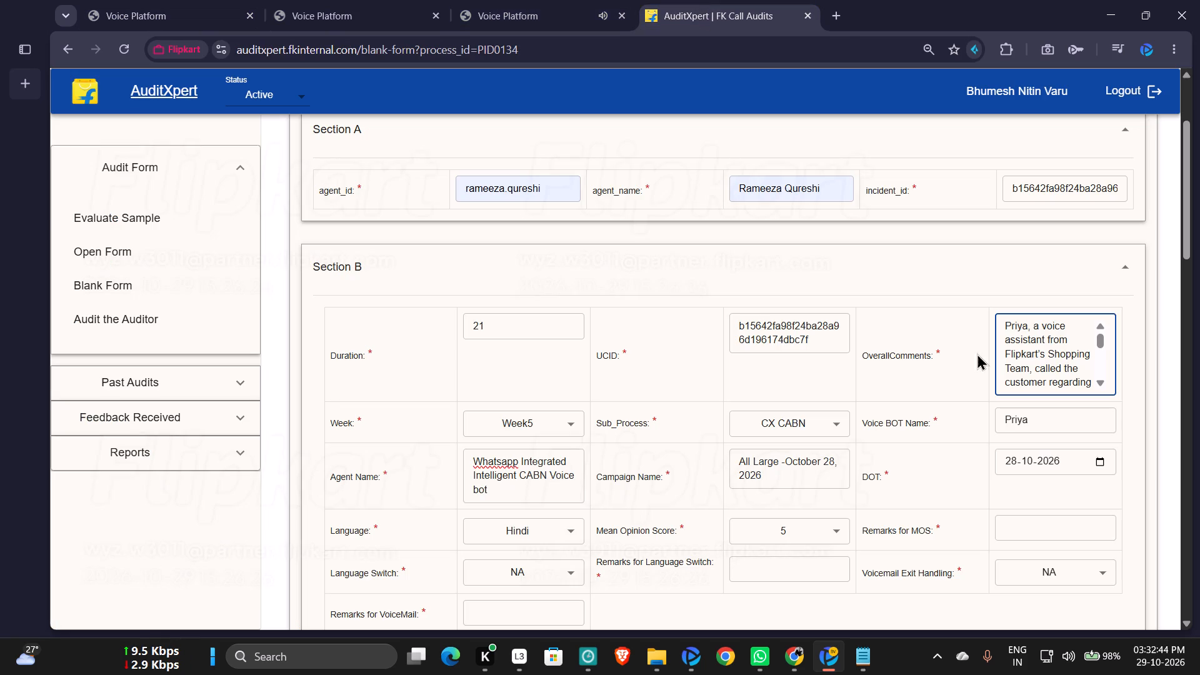
{"action": "scroll", "coordinate": [1057, 368], "scroll_direction": "down", "scroll_amount": 1}
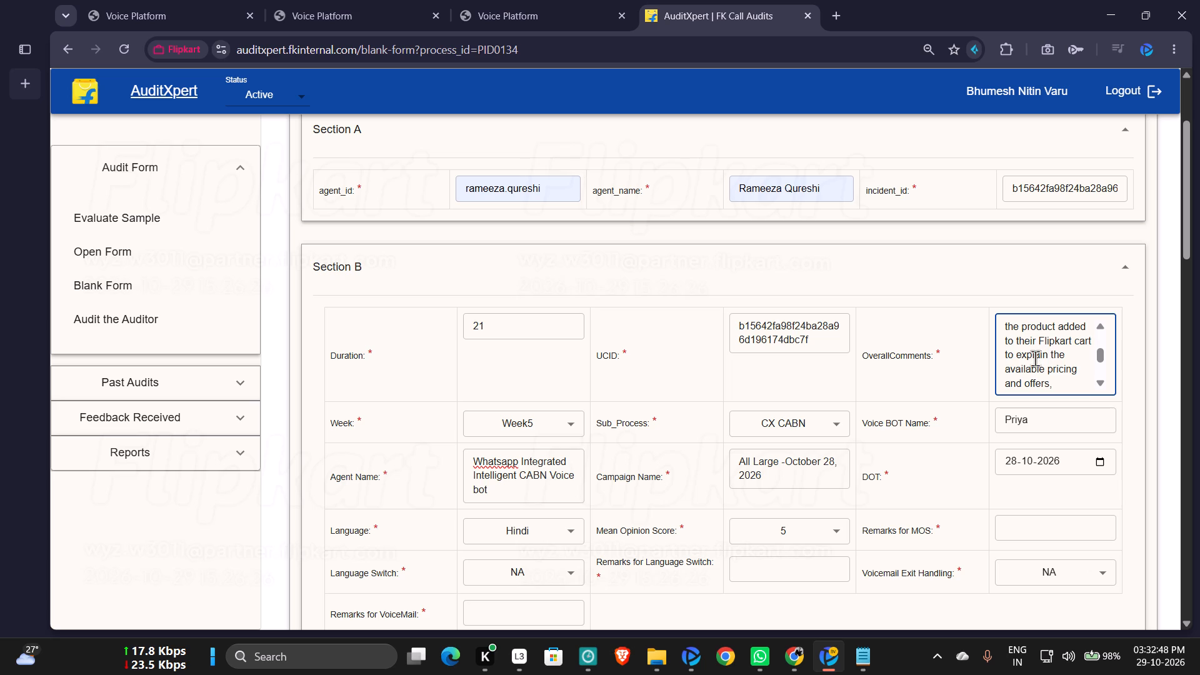
{"action": "scroll", "coordinate": [1056, 366], "scroll_direction": "down", "scroll_amount": 1}
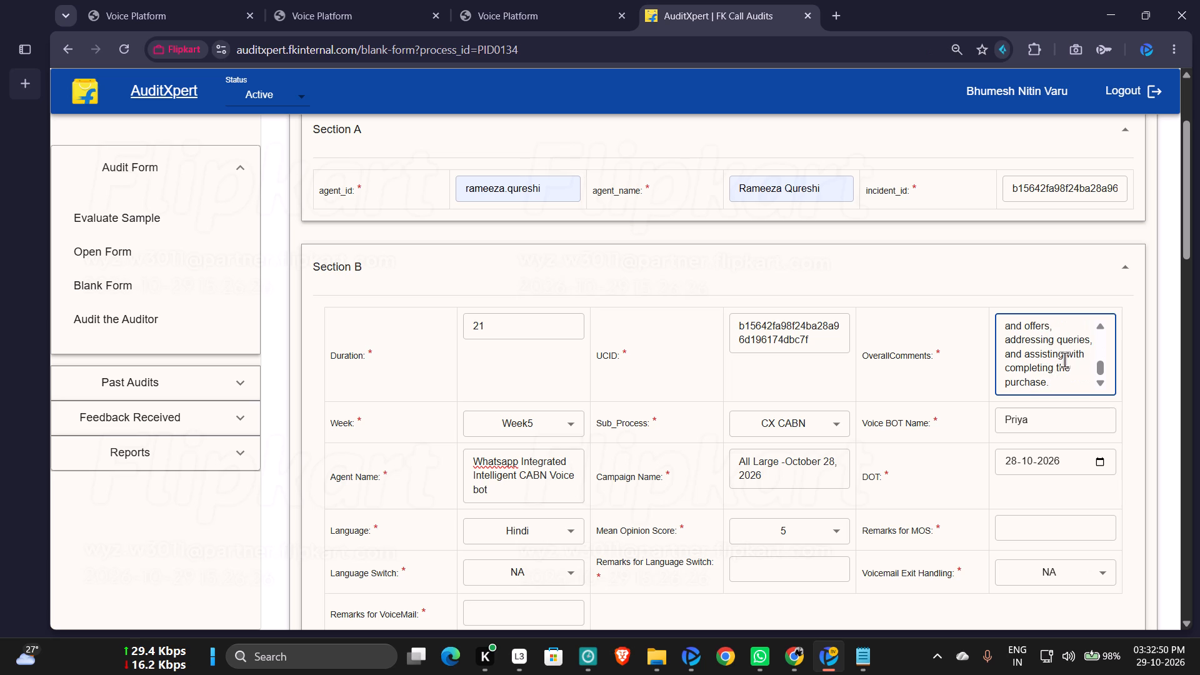
Copy the Bot Remark.txt line "But the Customer was not present and responded..." and replace OverallComments' final full stop with a comma to continue the note.
{"action": "left_click", "coordinate": [852, 652]}
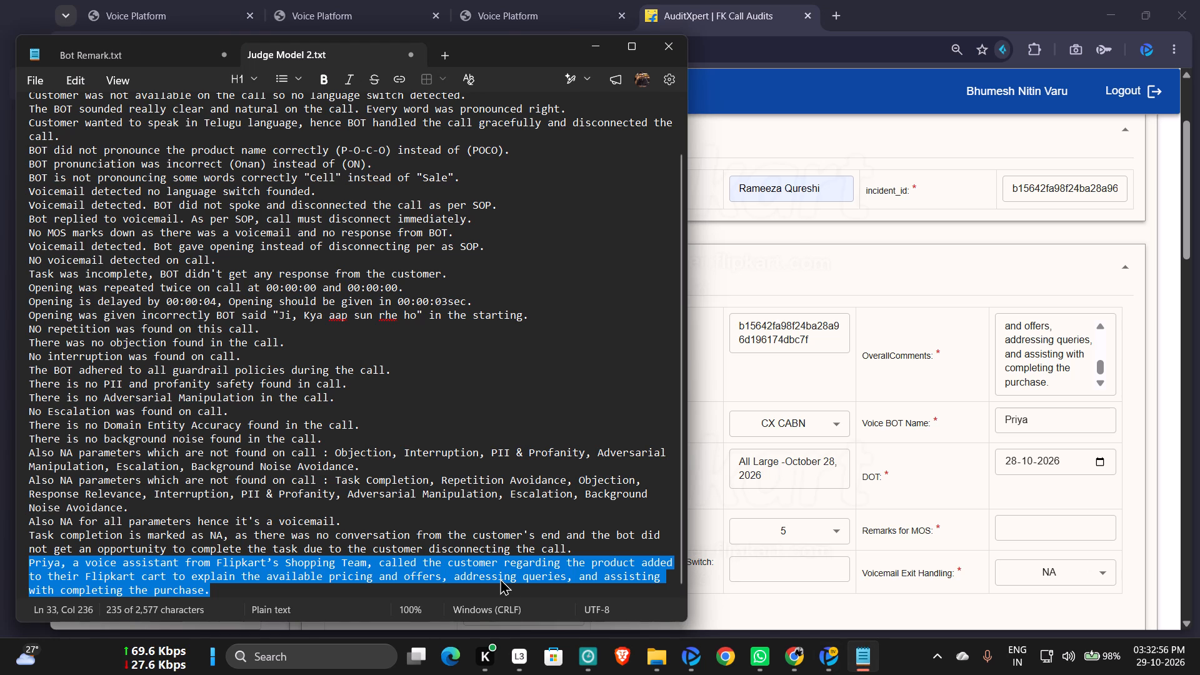
{"action": "left_click", "coordinate": [144, 57]}
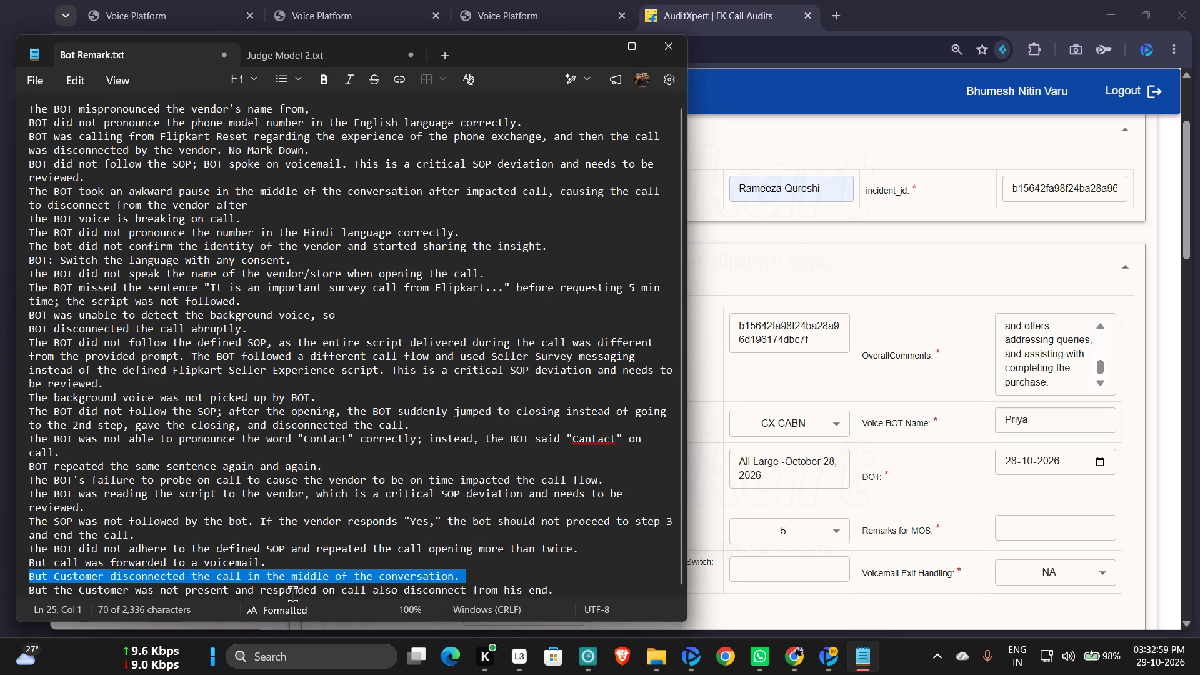
{"action": "triple_click", "coordinate": [292, 594]}
{"action": "key", "text": "ctrl+c"}
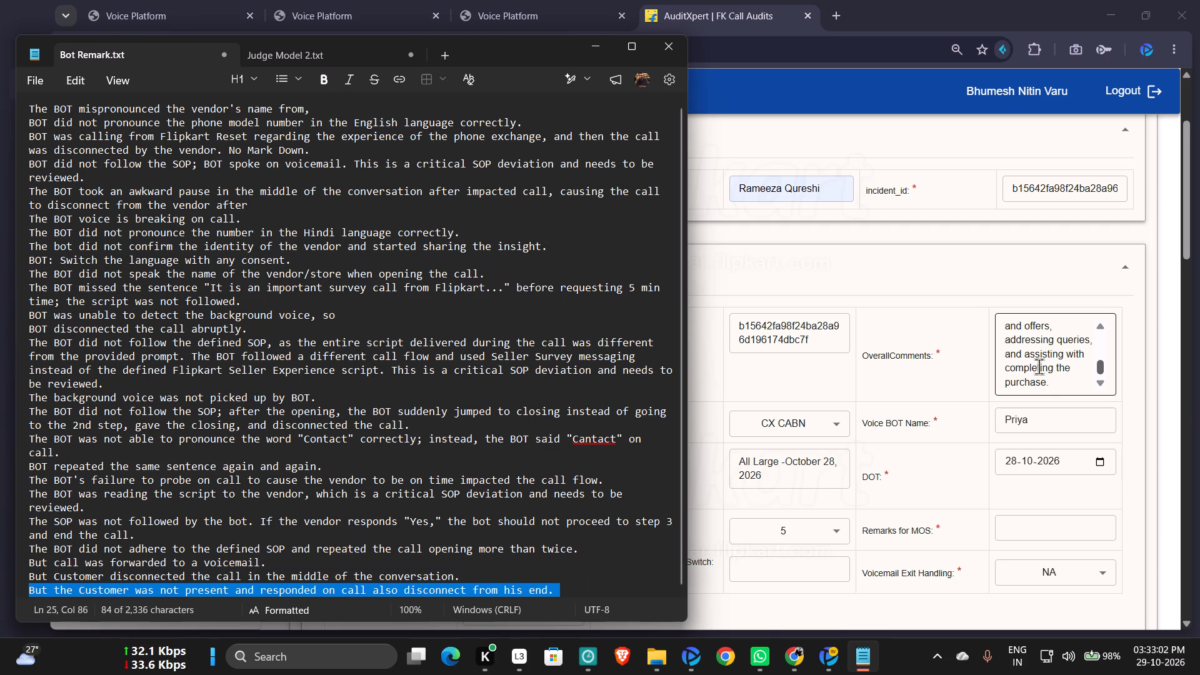
{"action": "left_click", "coordinate": [1066, 387]}
{"action": "key", "text": "BackSpace"}
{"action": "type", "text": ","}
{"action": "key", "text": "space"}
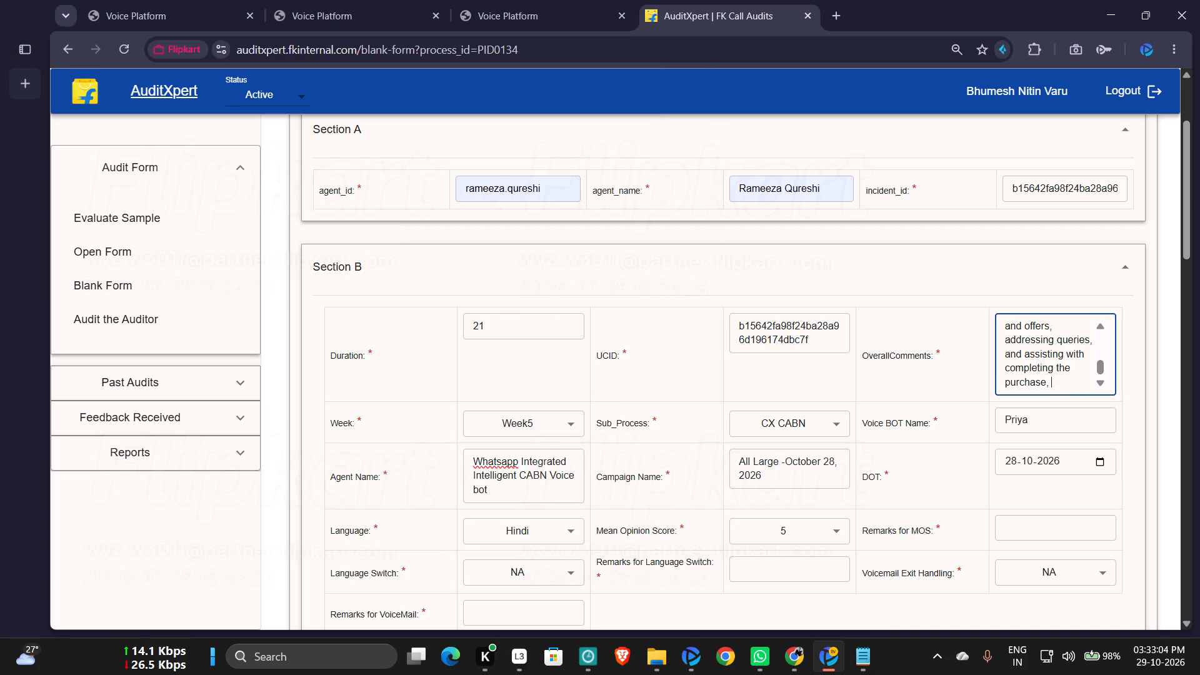
Append the remark "But the Customer was not present and responded on call also disconnect from his end." to OverallComments.
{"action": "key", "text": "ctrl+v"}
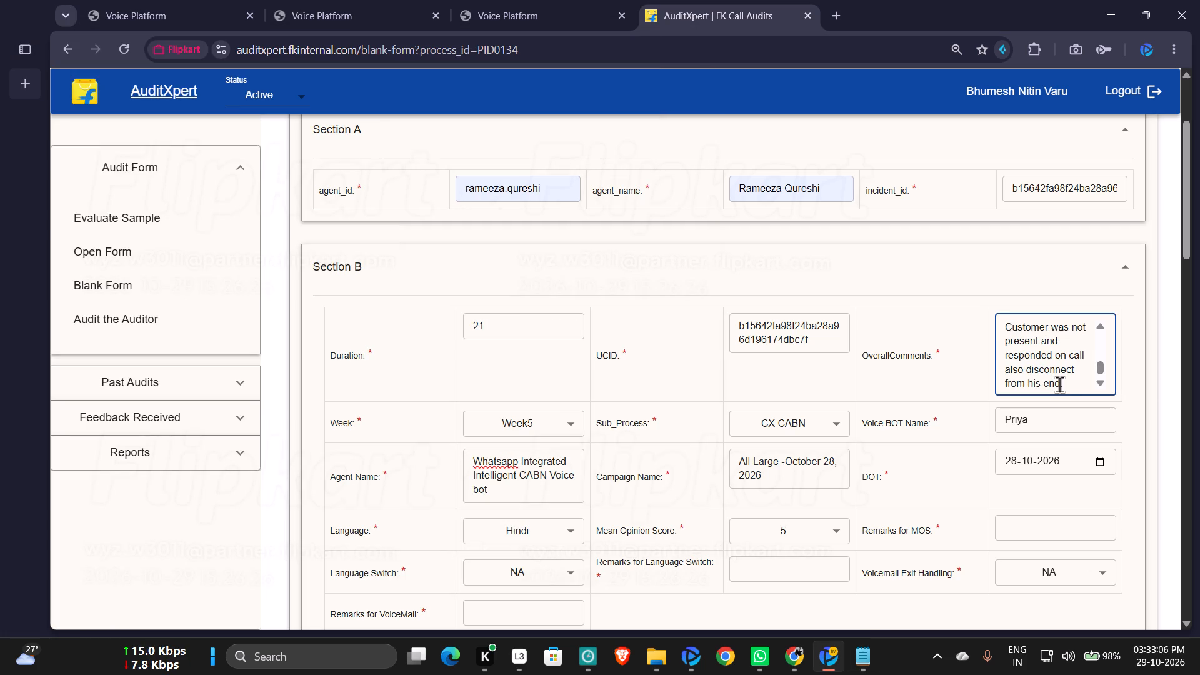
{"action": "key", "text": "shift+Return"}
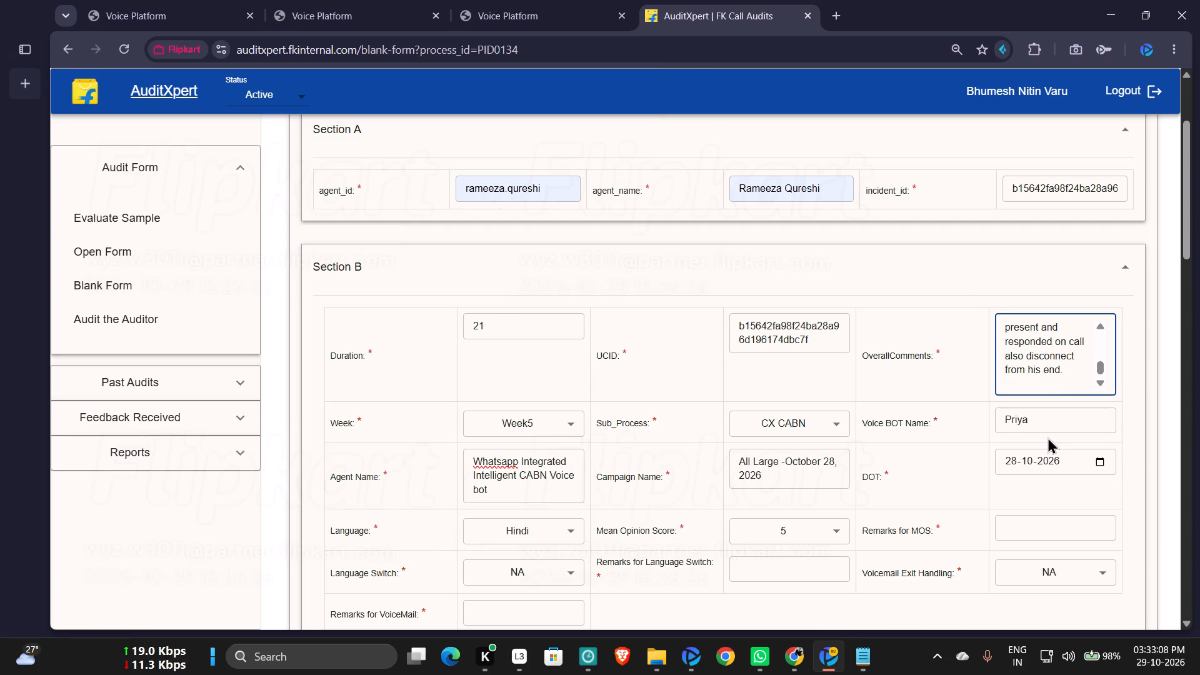
Append the Judge Model 2.txt note starting "Also NA parameters which are not found on call : Task Completion, Repetition Avoidance" to OverallComments.
{"action": "left_click", "coordinate": [564, 19]}
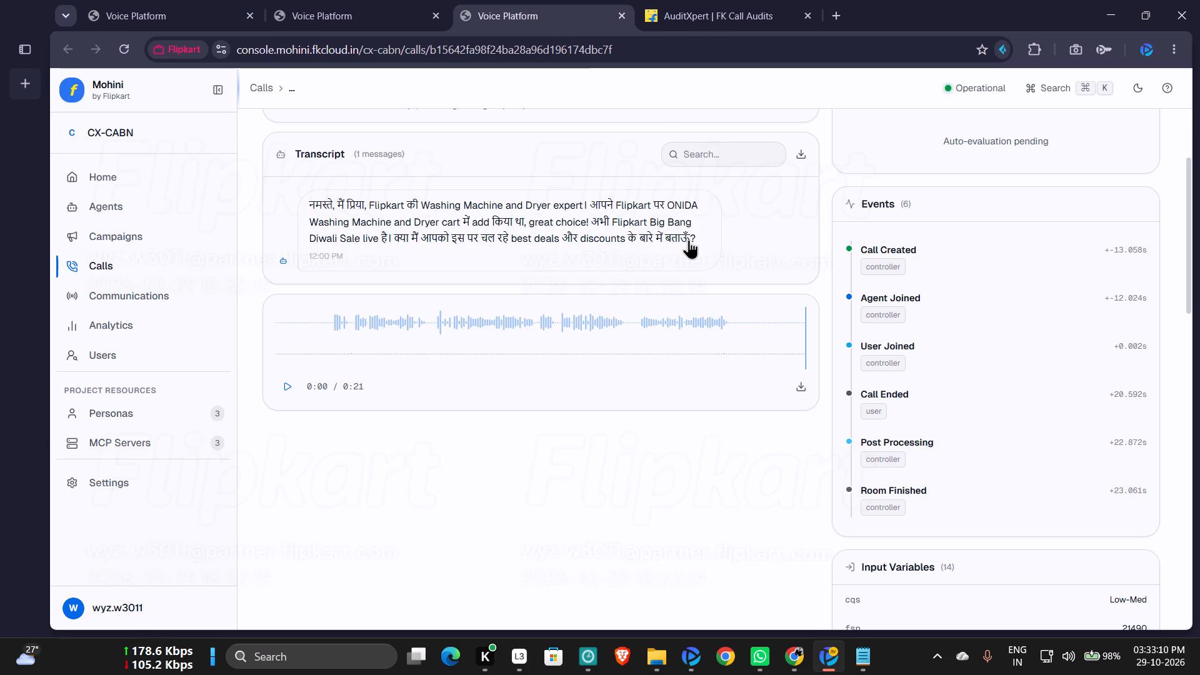
{"action": "left_click", "coordinate": [673, 8]}
{"action": "left_click", "coordinate": [852, 645]}
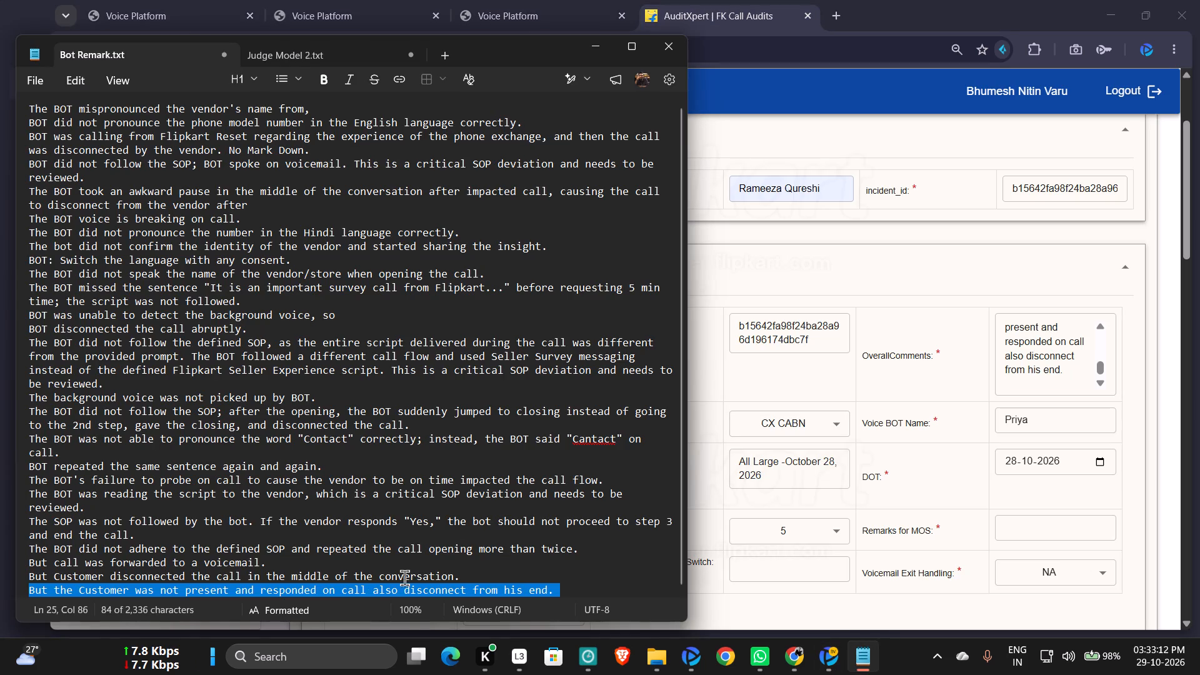
{"action": "left_click", "coordinate": [286, 51]}
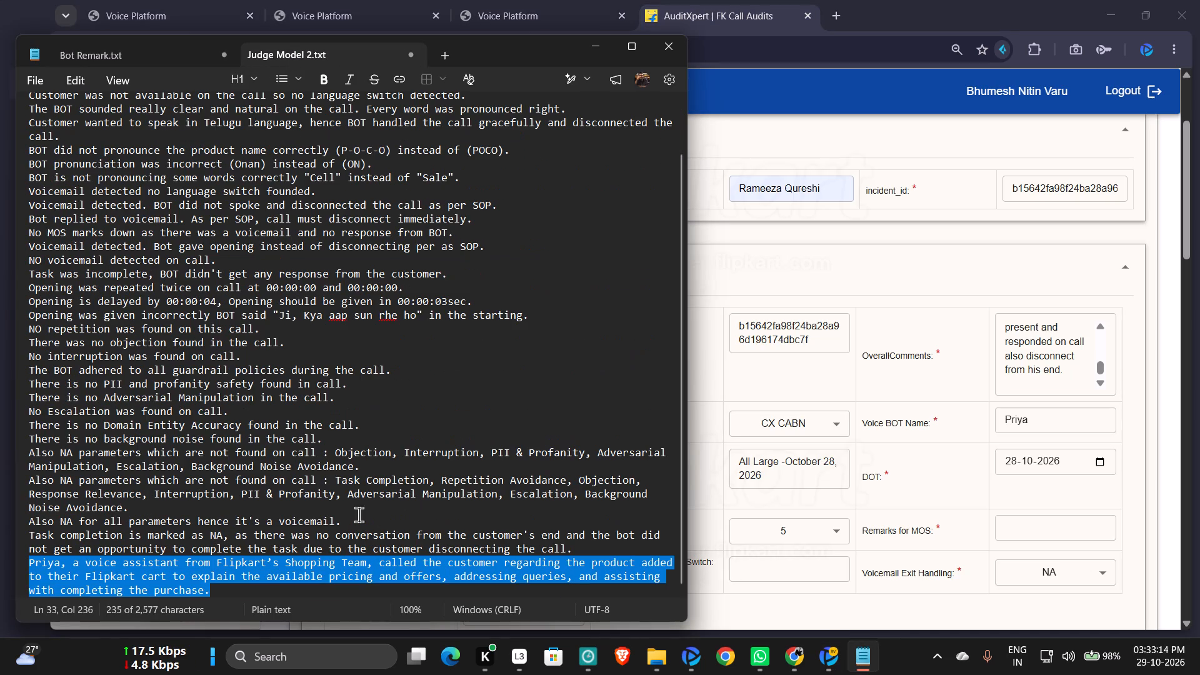
{"action": "triple_click", "coordinate": [364, 494]}
{"action": "key", "text": "ctrl+c"}
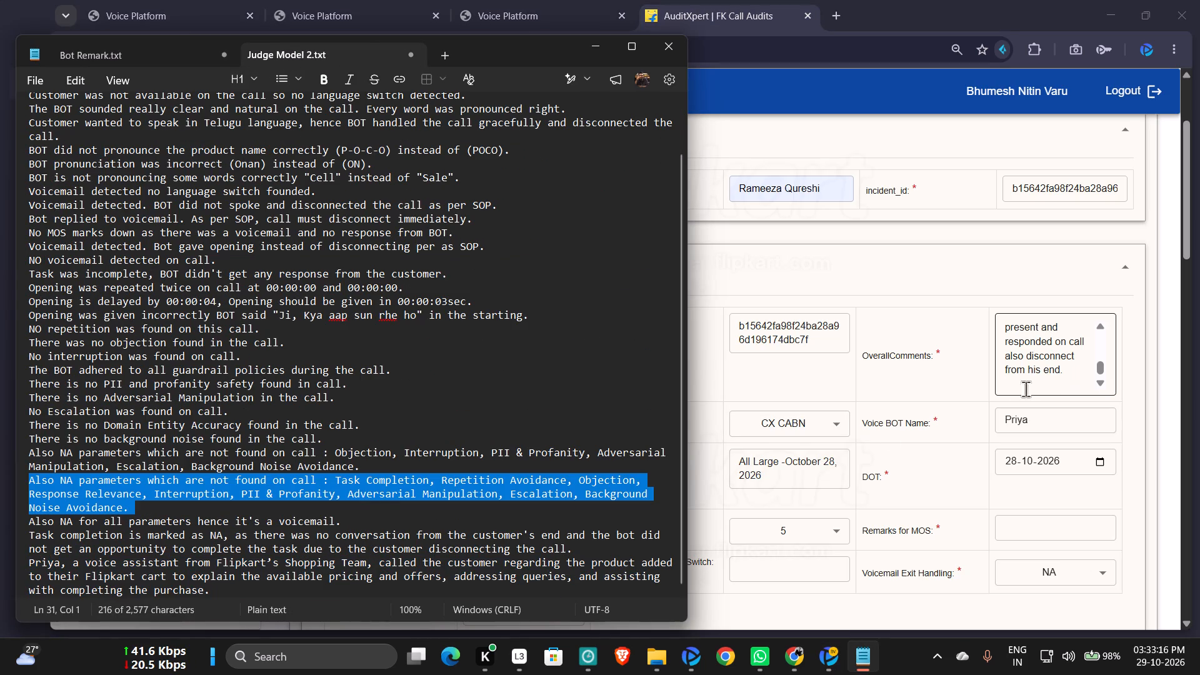
{"action": "left_click", "coordinate": [1010, 389]}
{"action": "key", "text": "ctrl+v"}
In OverallComments, replace "Task Completion" in the NA parameters list with the Judge Model 2.txt sentence starting "Task completion is marked as NA".
{"action": "left_click", "coordinate": [852, 650]}
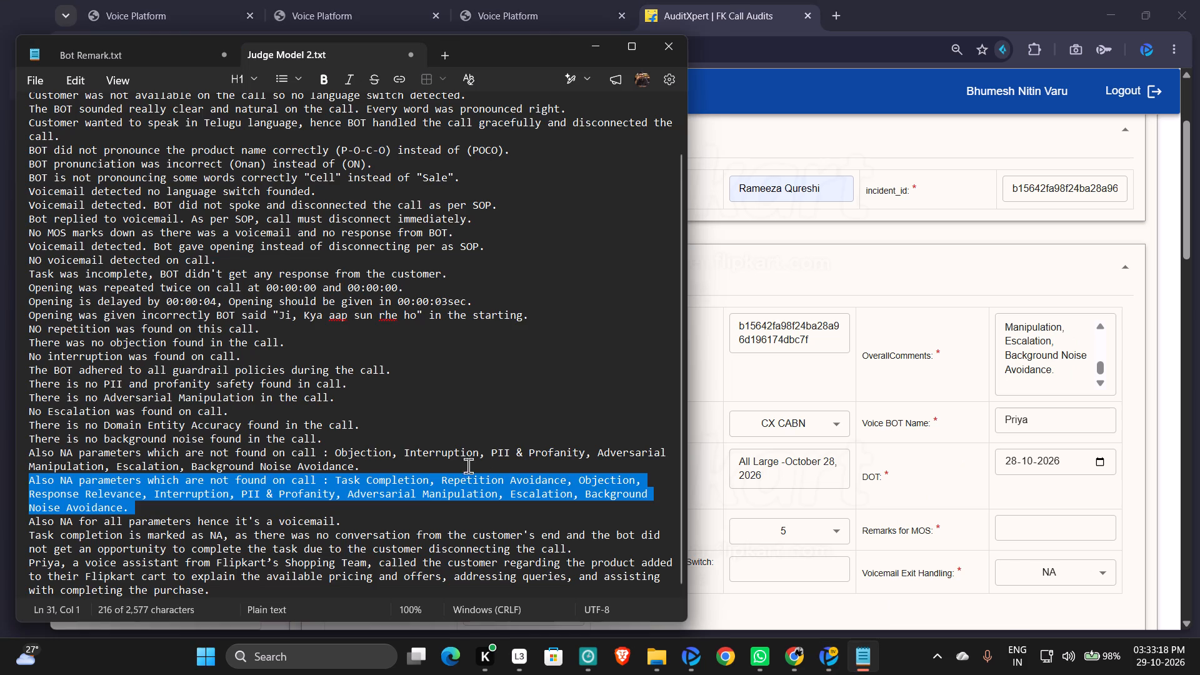
{"action": "triple_click", "coordinate": [229, 561]}
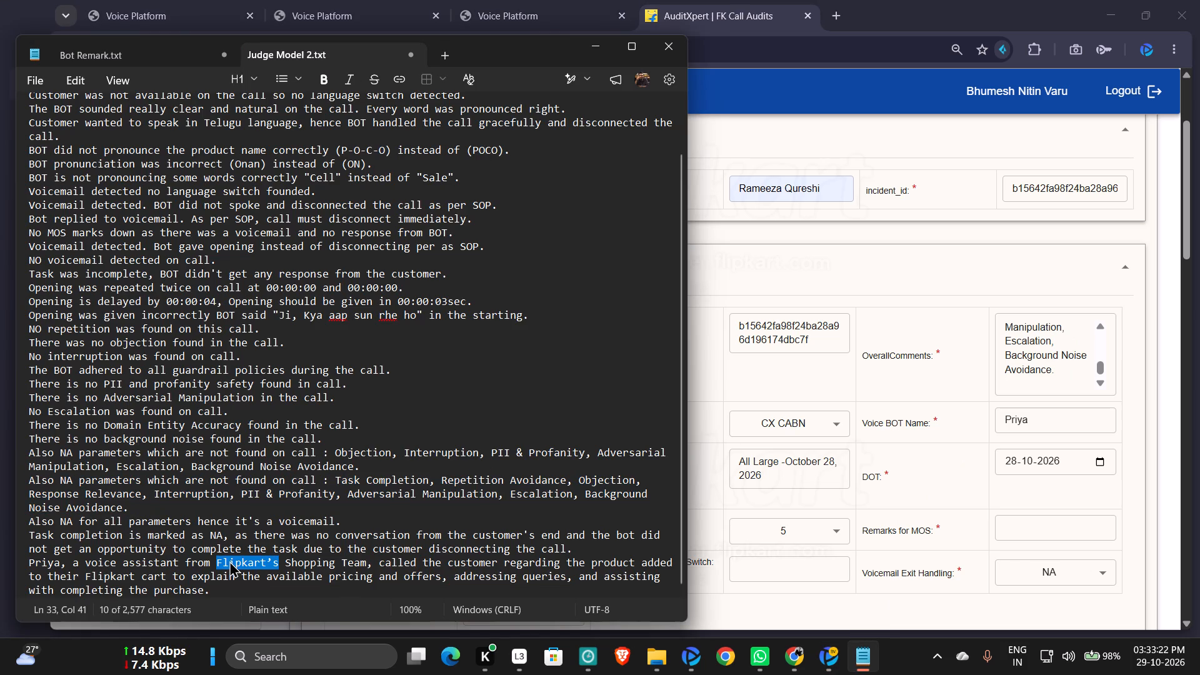
{"action": "triple_click", "coordinate": [257, 545]}
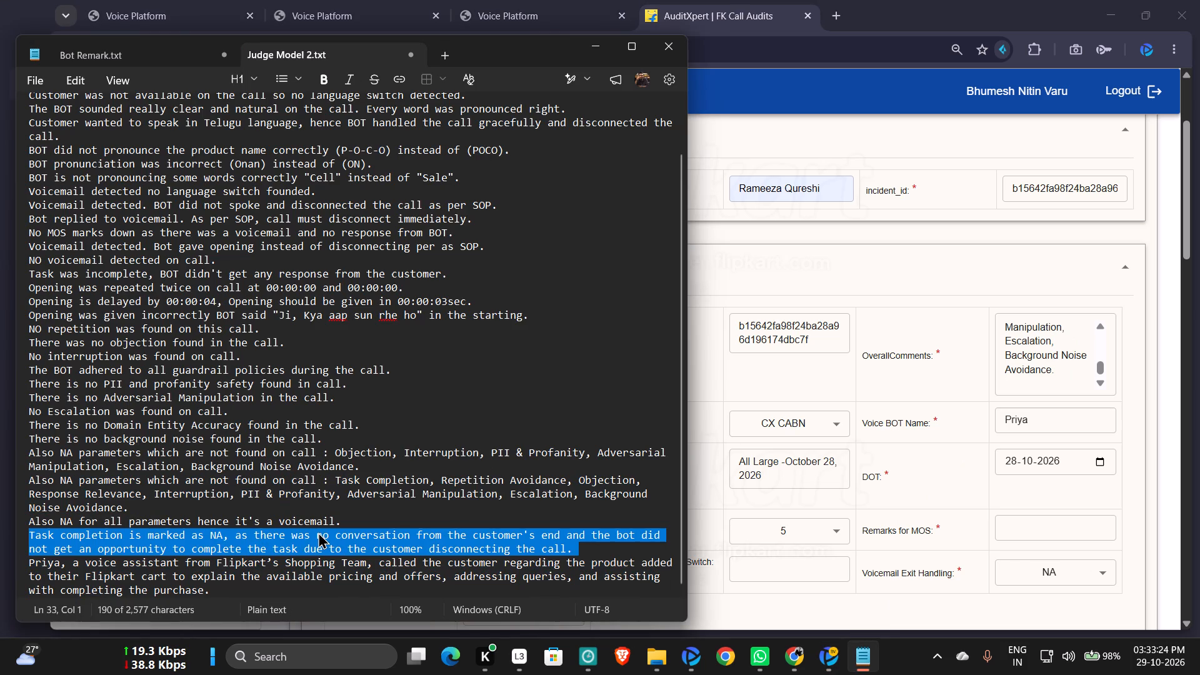
{"action": "key", "text": "ctrl+c"}
{"action": "left_click", "coordinate": [1033, 376]}
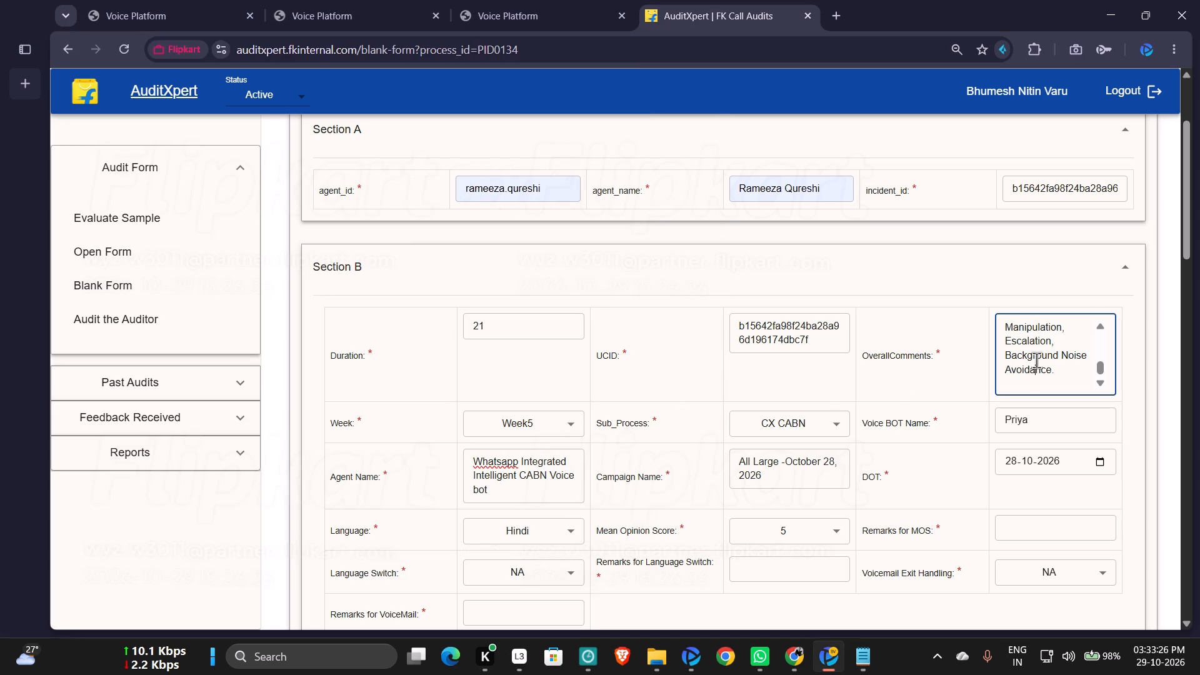
{"action": "scroll", "coordinate": [1036, 360], "scroll_direction": "up", "scroll_amount": 2}
{"action": "scroll", "coordinate": [1062, 366], "scroll_direction": "down", "scroll_amount": 1}
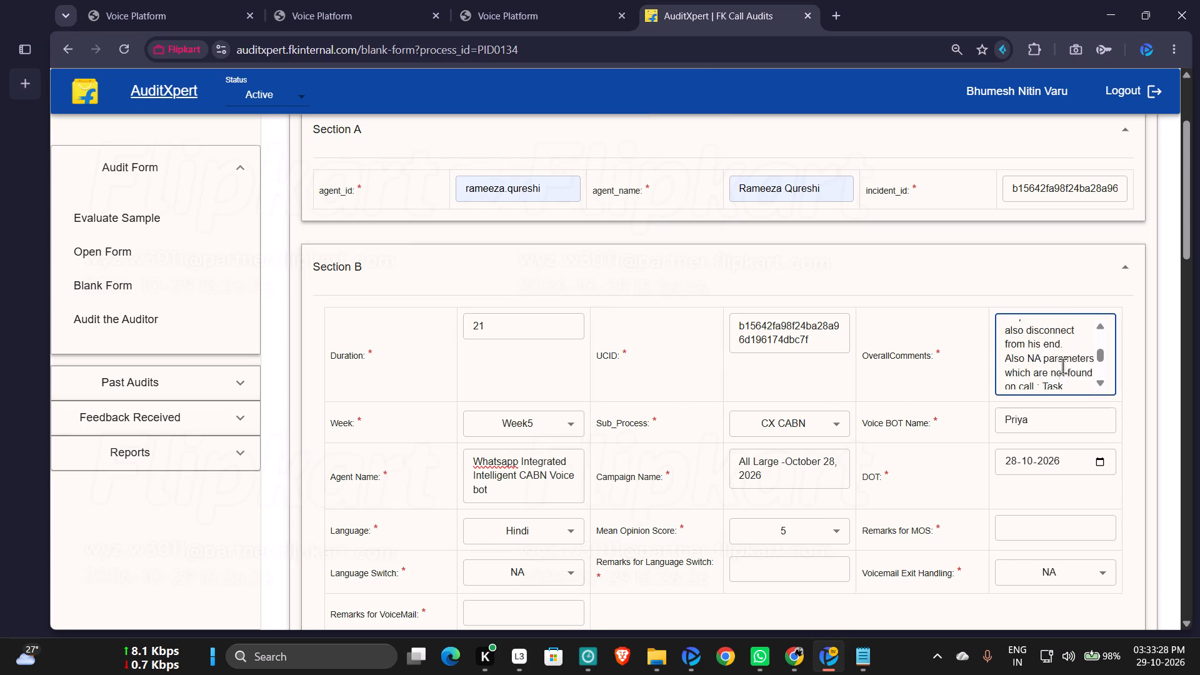
{"action": "double_click", "coordinate": [1052, 348]}
{"action": "key", "text": "shift+Down"}
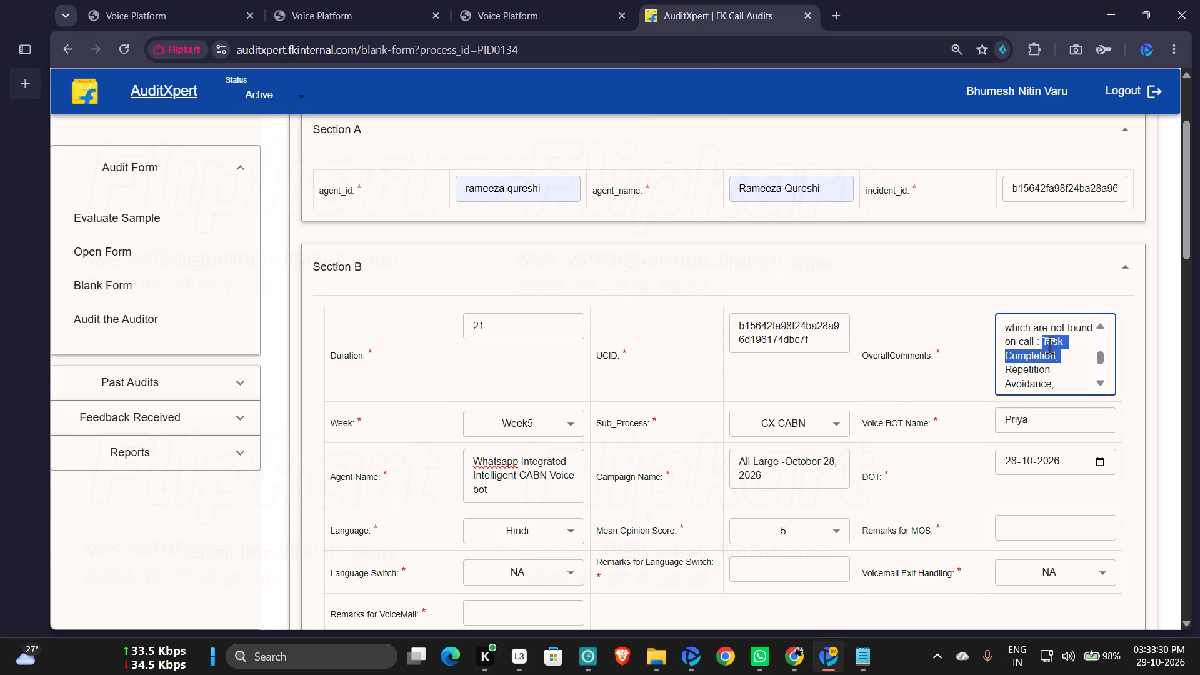
{"action": "key", "text": "shift+Left"}
{"action": "key", "text": "shift+Left"}
{"action": "key", "text": "ctrl+v"}
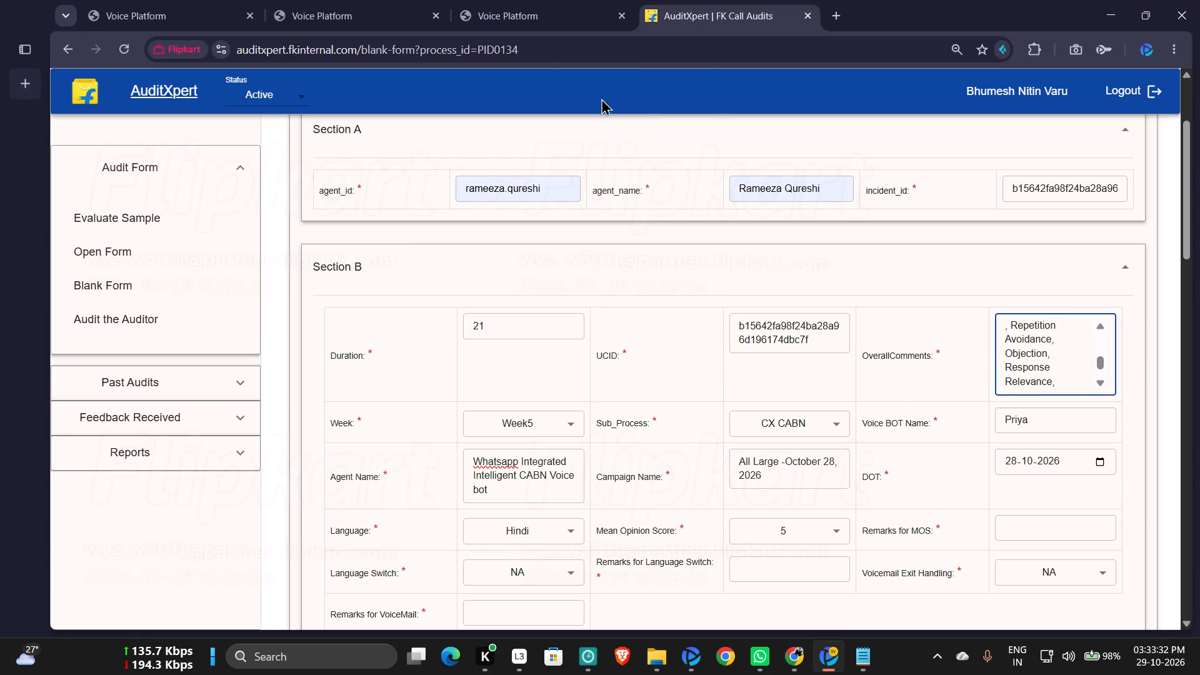
{"action": "left_click", "coordinate": [519, 27]}
{"action": "left_click", "coordinate": [718, 9]}
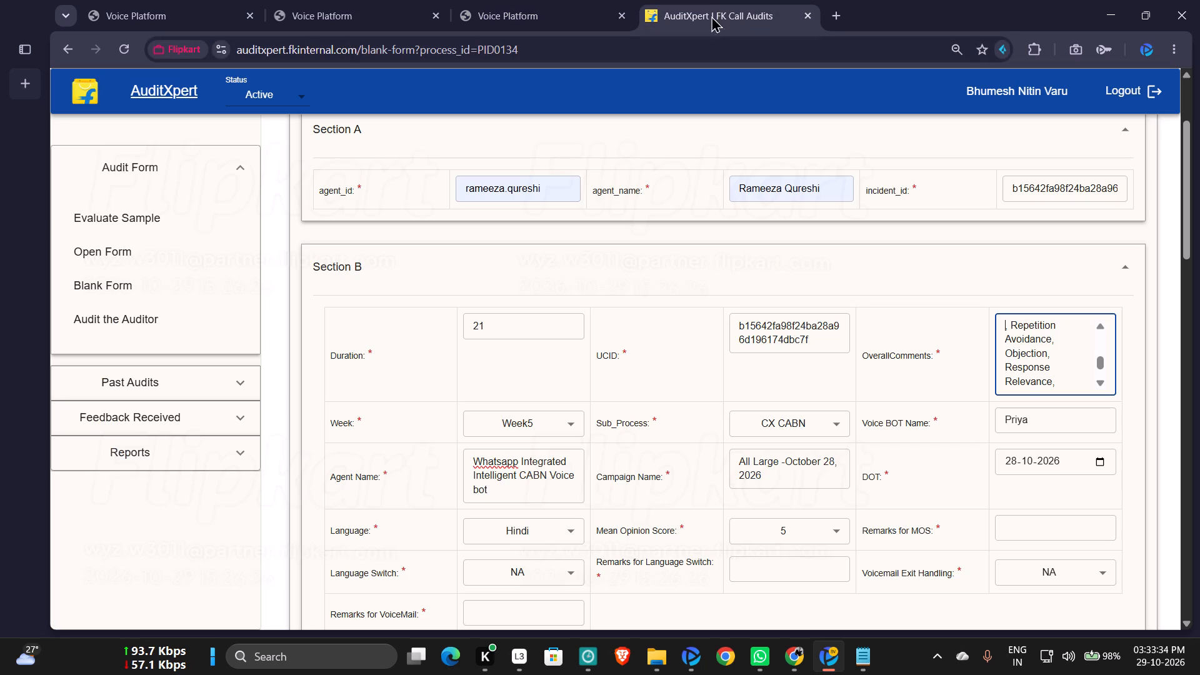
Copy "NO voicemail detected on call." from Judge Model 2.txt into Remarks for VoiceMail.
{"action": "scroll", "coordinate": [1003, 352], "scroll_direction": "down", "scroll_amount": 2}
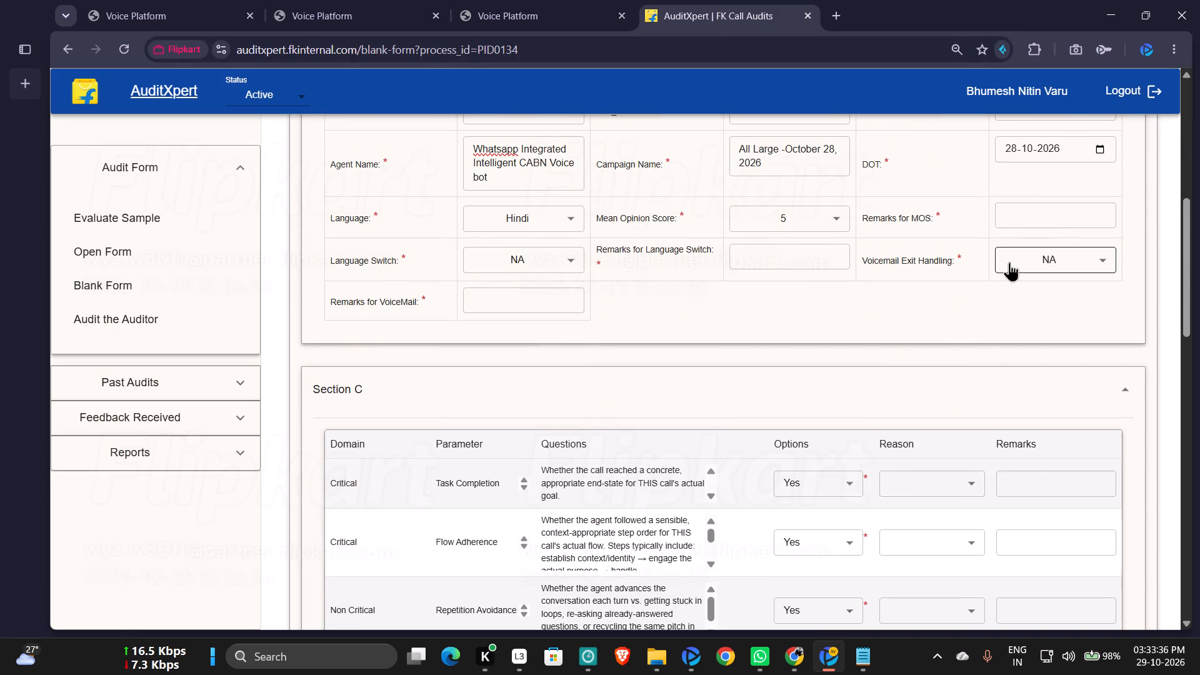
{"action": "left_click", "coordinate": [867, 649]}
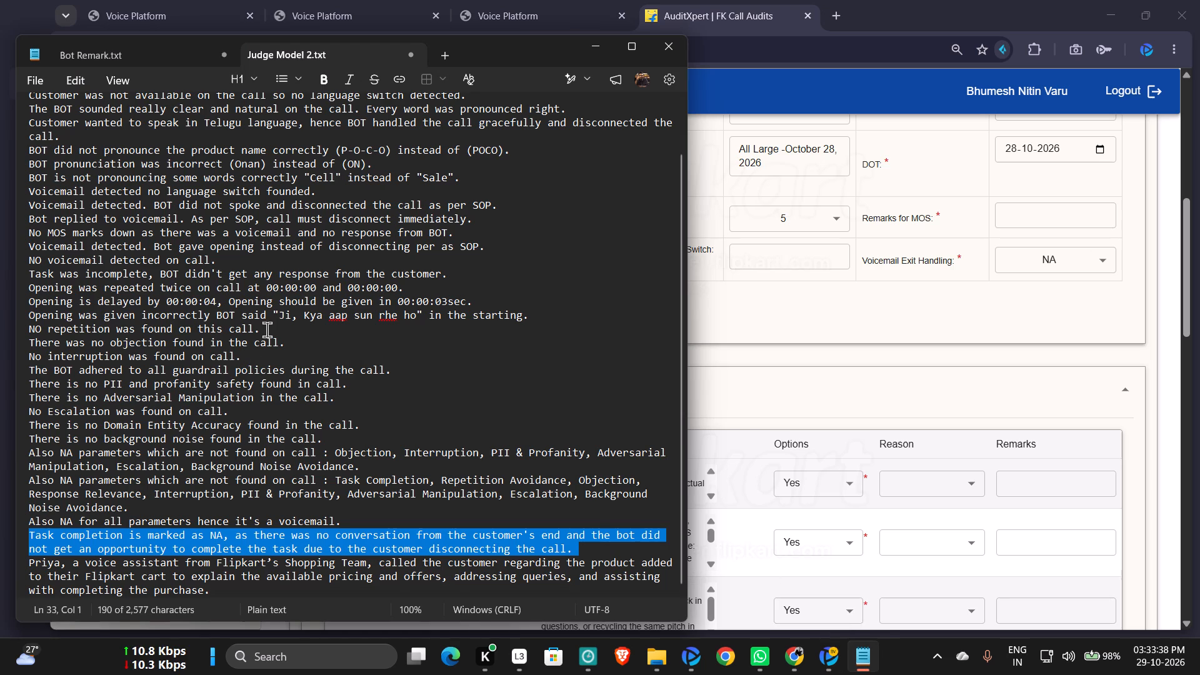
{"action": "double_click", "coordinate": [257, 261]}
{"action": "left_click", "coordinate": [257, 261]}
{"action": "key", "text": "ctrl+c"}
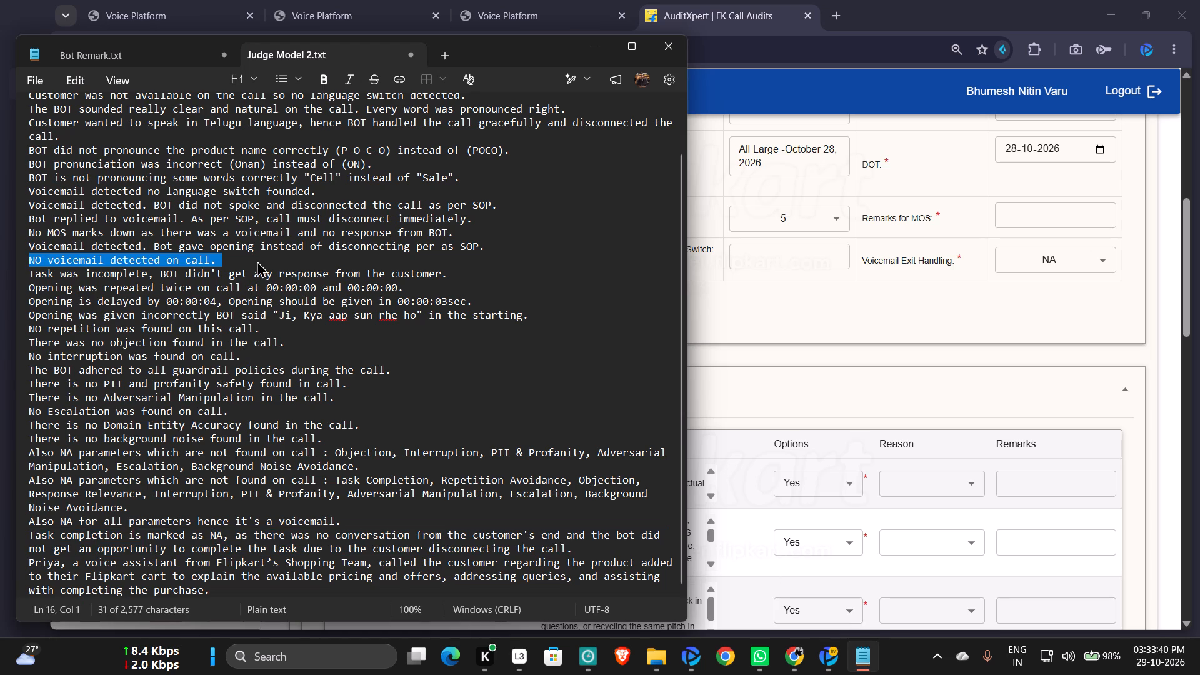
{"action": "left_click", "coordinate": [793, 301]}
{"action": "left_click", "coordinate": [531, 309]}
{"action": "key", "text": "ctrl+v"}
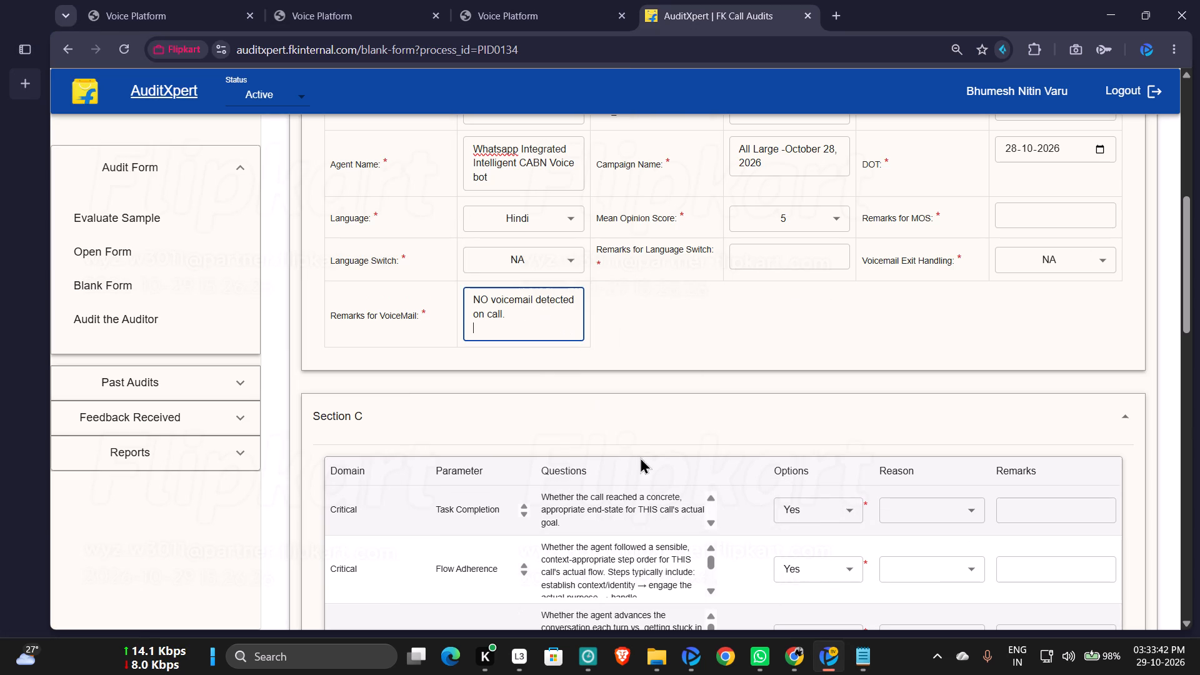
Copy "The BOT sounded really clear and natural on the call. Every word was pronounced right." from Judge Model 2.txt into Remarks for MOS.
{"action": "left_click", "coordinate": [856, 654]}
{"action": "scroll", "coordinate": [253, 224], "scroll_direction": "up", "scroll_amount": 3}
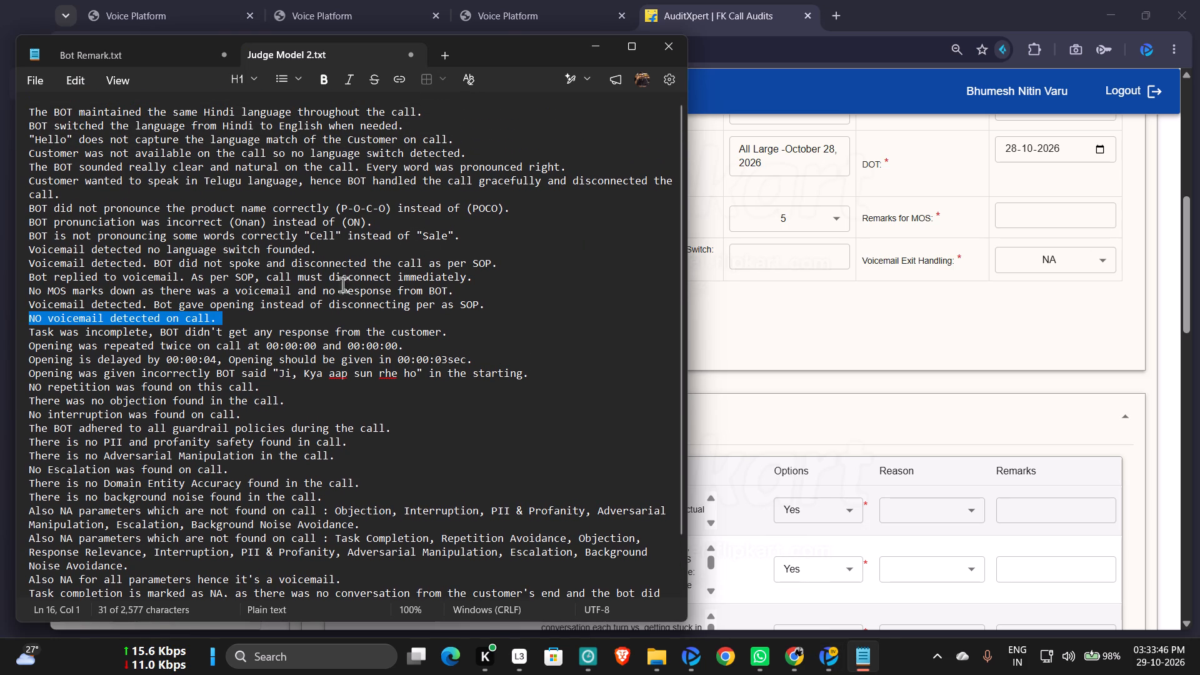
{"action": "triple_click", "coordinate": [268, 165]}
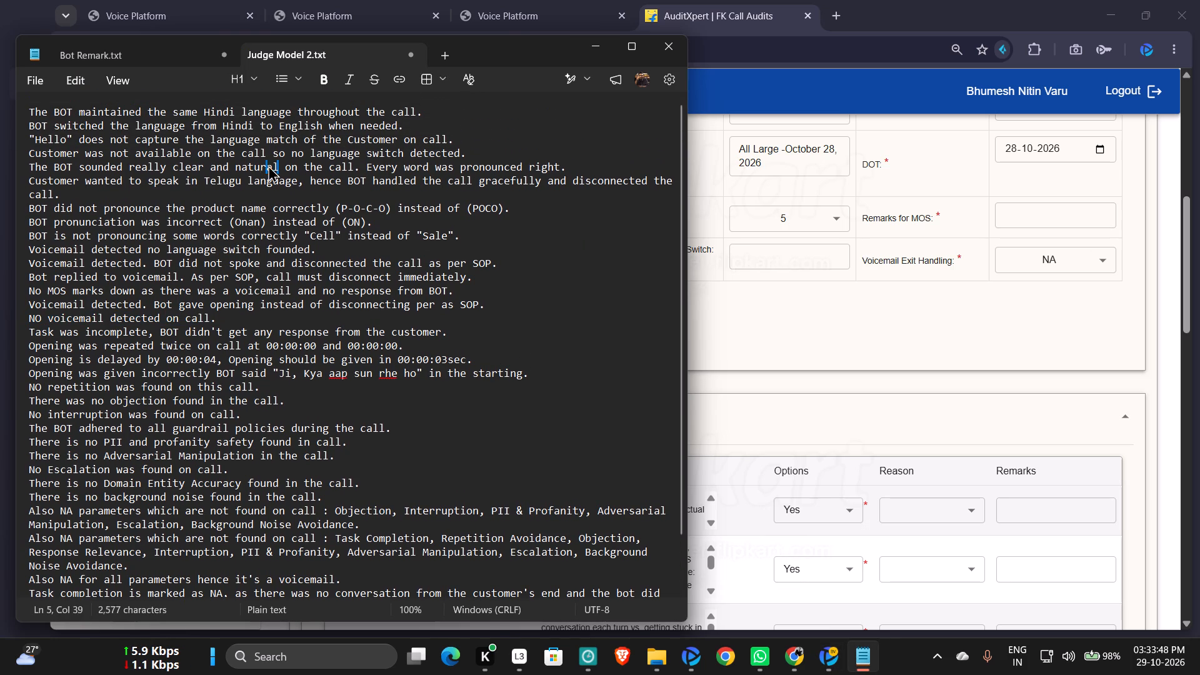
{"action": "key", "text": "ctrl+c"}
{"action": "left_click", "coordinate": [1039, 219]}
{"action": "key", "text": "ctrl+v"}
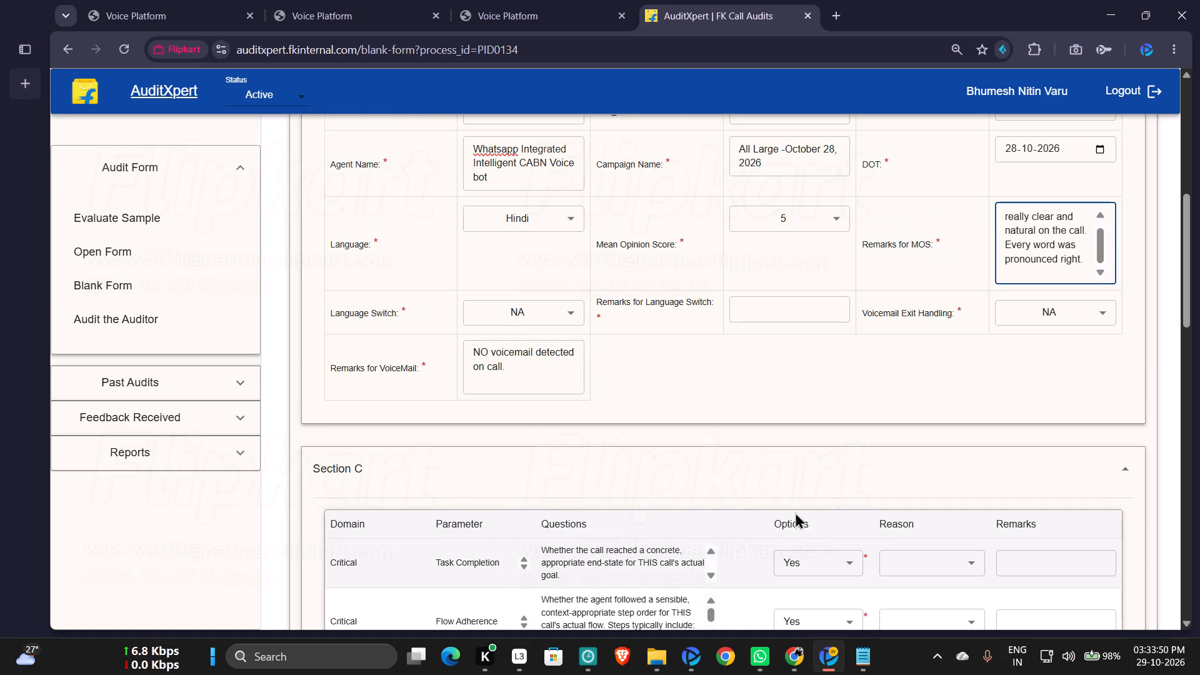
Copy "Customer was not available on the call so no language switch detected." from Judge Model 2.txt into Remarks for Language Switch.
{"action": "left_click", "coordinate": [877, 653]}
{"action": "scroll", "coordinate": [222, 170], "scroll_direction": "up", "scroll_amount": 3}
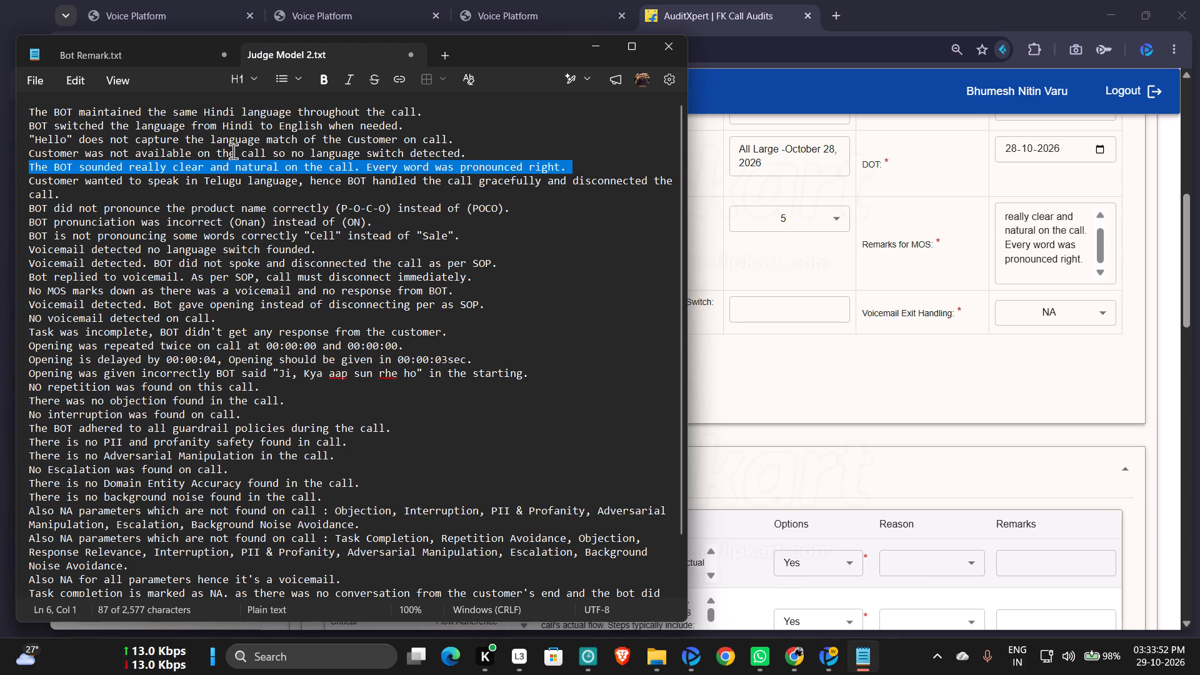
{"action": "triple_click", "coordinate": [234, 151]}
{"action": "key", "text": "ctrl+c"}
{"action": "left_click", "coordinate": [756, 306]}
{"action": "key", "text": "ctrl+v"}
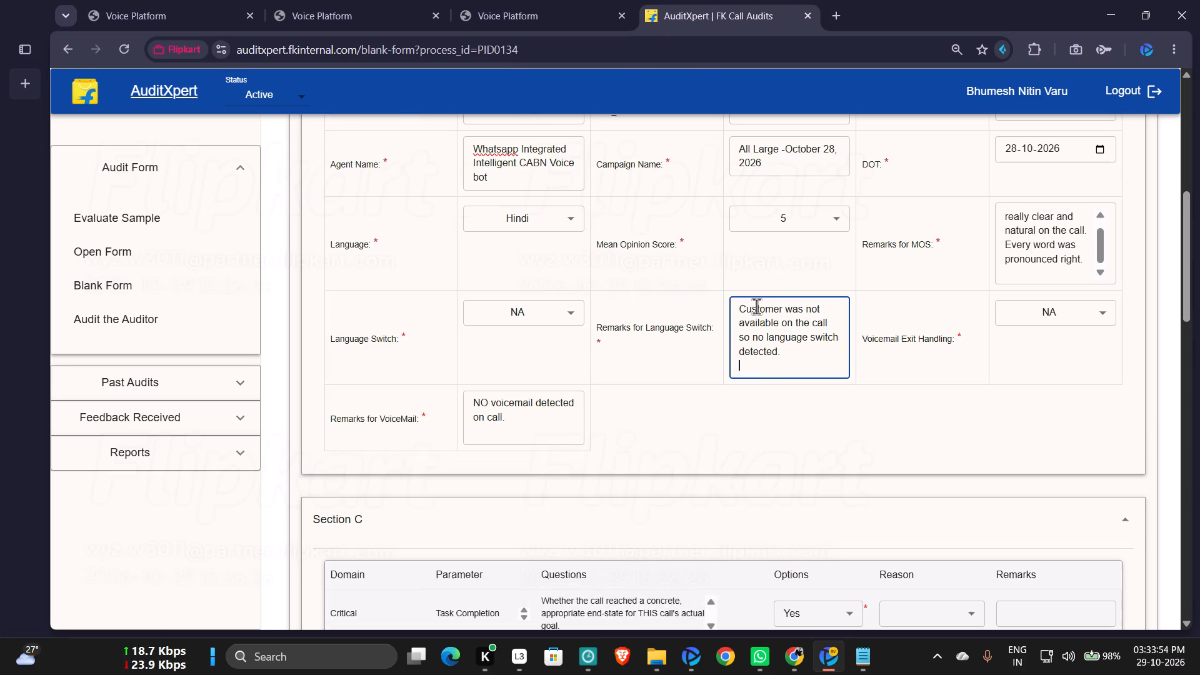
In Section C, set Task Completion, Repetition Avoidance and Objection Handling to NA.
{"action": "scroll", "coordinate": [851, 352], "scroll_direction": "down", "scroll_amount": 3}
{"action": "scroll", "coordinate": [847, 219], "scroll_direction": "up", "scroll_amount": 1}
{"action": "left_click", "coordinate": [846, 292]}
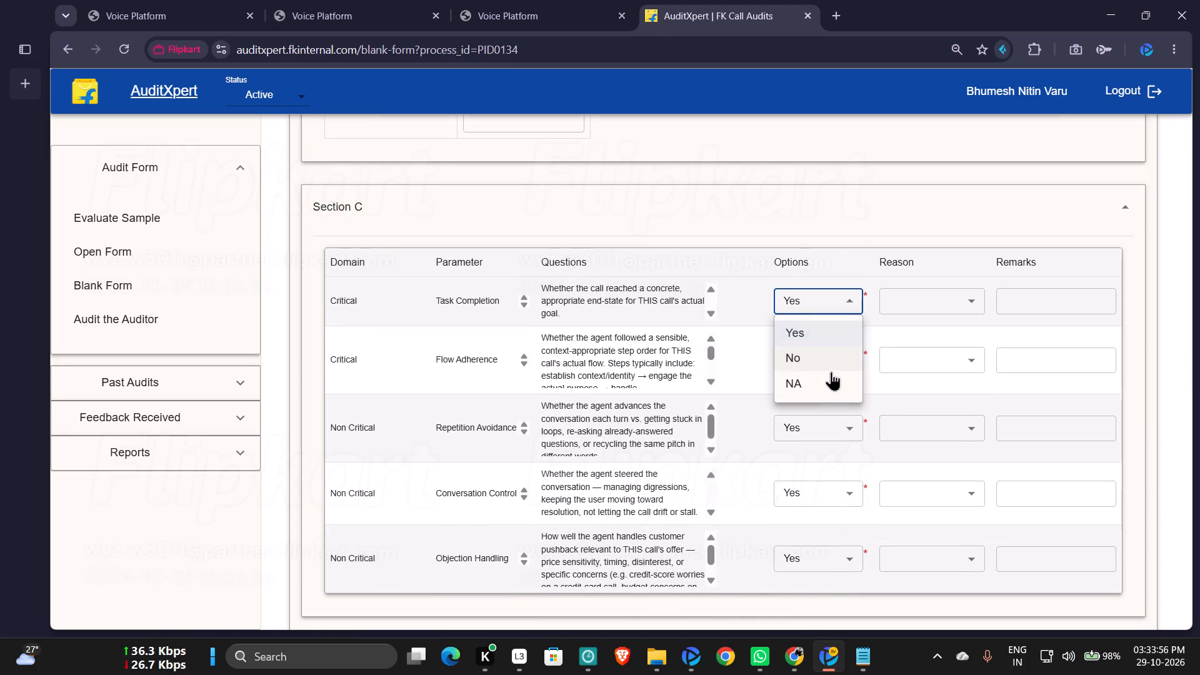
{"action": "left_click", "coordinate": [826, 381]}
{"action": "left_click", "coordinate": [833, 427]}
{"action": "left_click", "coordinate": [821, 522]}
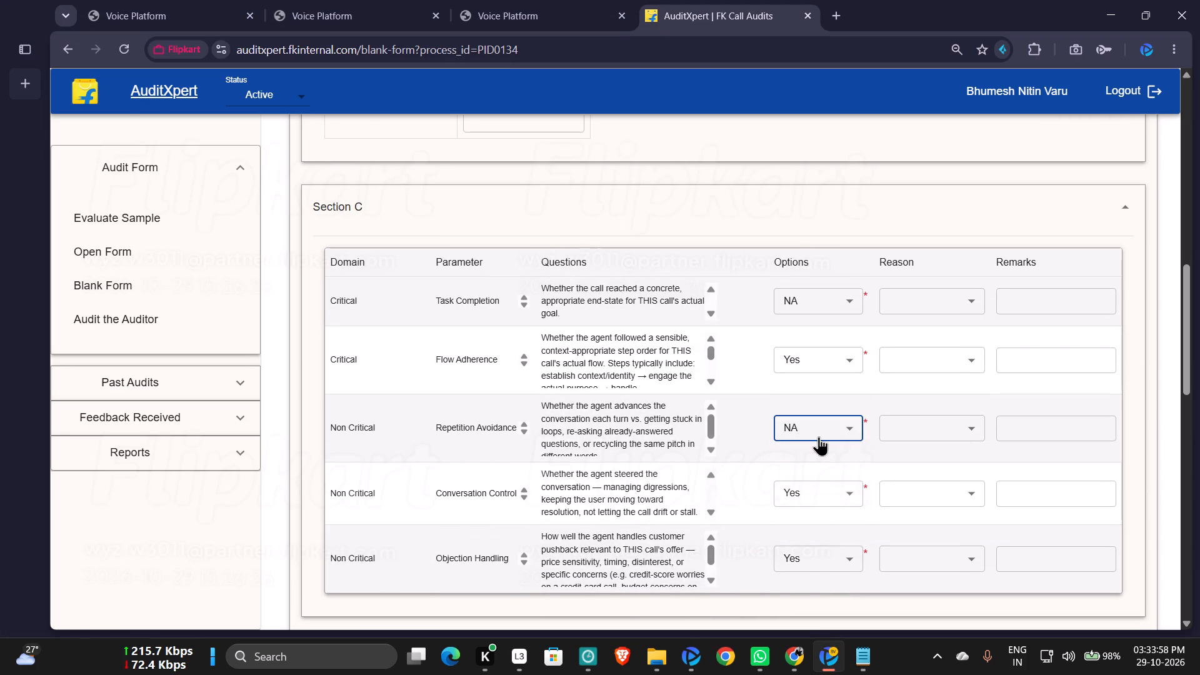
{"action": "left_click", "coordinate": [832, 552]}
{"action": "left_click", "coordinate": [799, 601]}
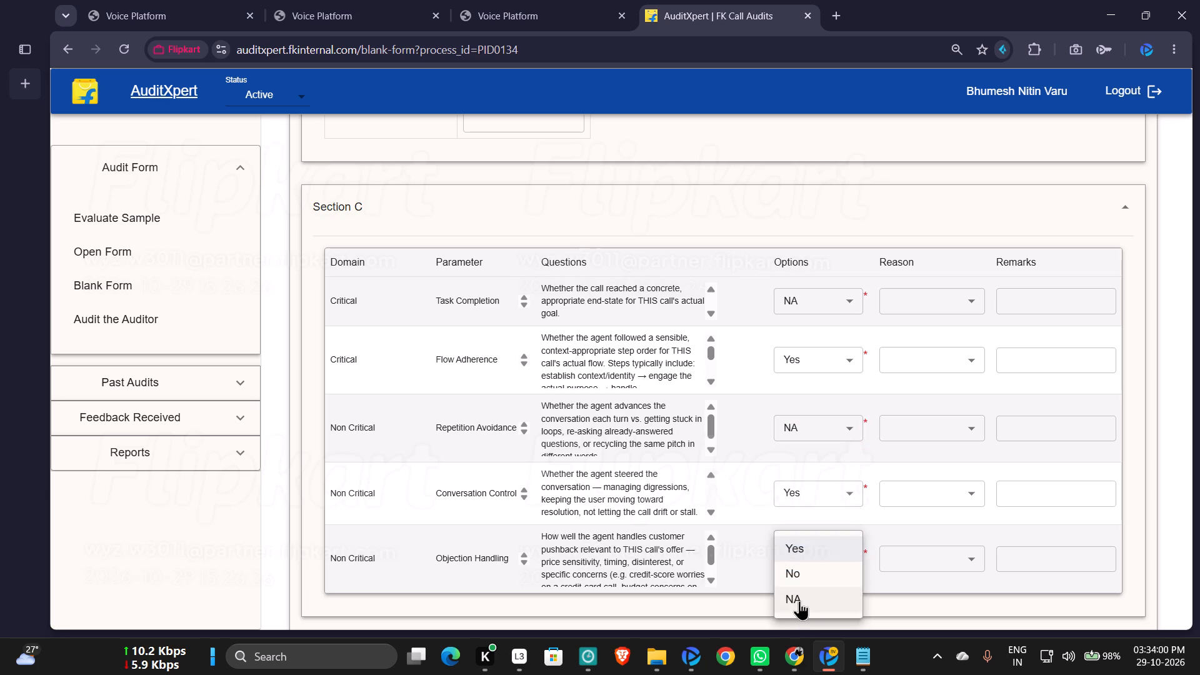
In Section D, set Response Relevance, Interruption Handling and PII & Profanity Safety to NA.
{"action": "scroll", "coordinate": [819, 391], "scroll_direction": "down", "scroll_amount": 2}
{"action": "left_click", "coordinate": [817, 456]}
{"action": "left_click", "coordinate": [807, 531]}
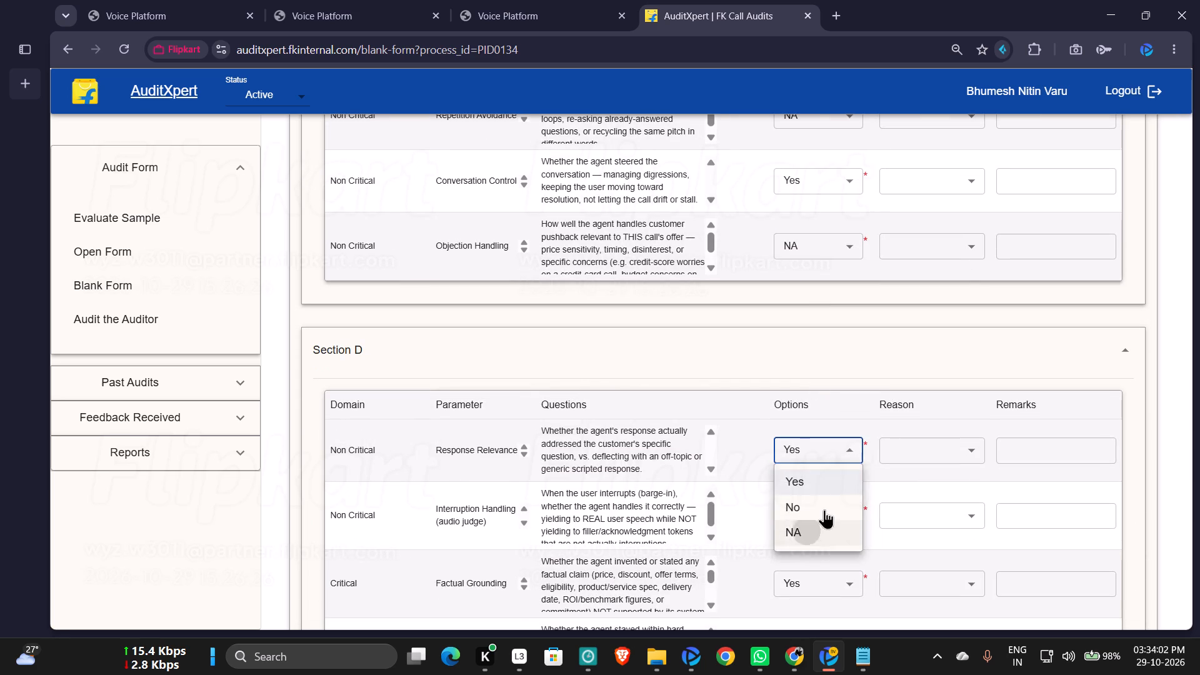
{"action": "left_click", "coordinate": [837, 501]}
{"action": "left_click", "coordinate": [826, 516]}
{"action": "left_click", "coordinate": [809, 594]}
{"action": "scroll", "coordinate": [843, 442], "scroll_direction": "down", "scroll_amount": 2}
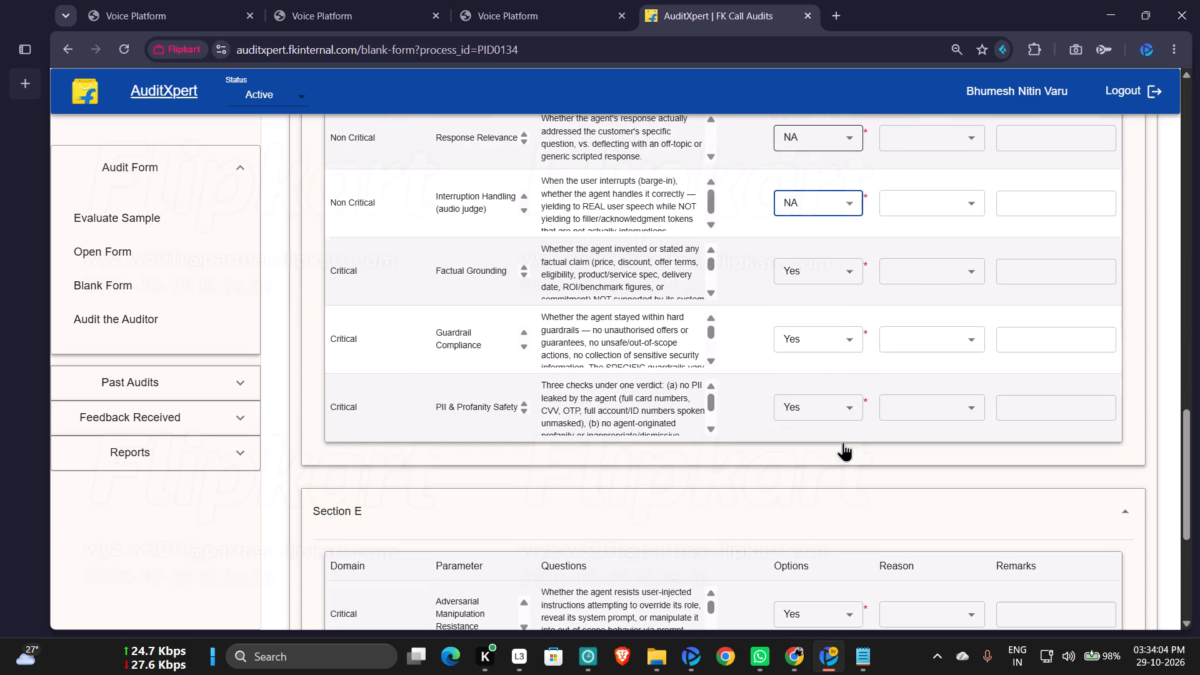
{"action": "left_click", "coordinate": [841, 396]}
{"action": "left_click", "coordinate": [822, 481]}
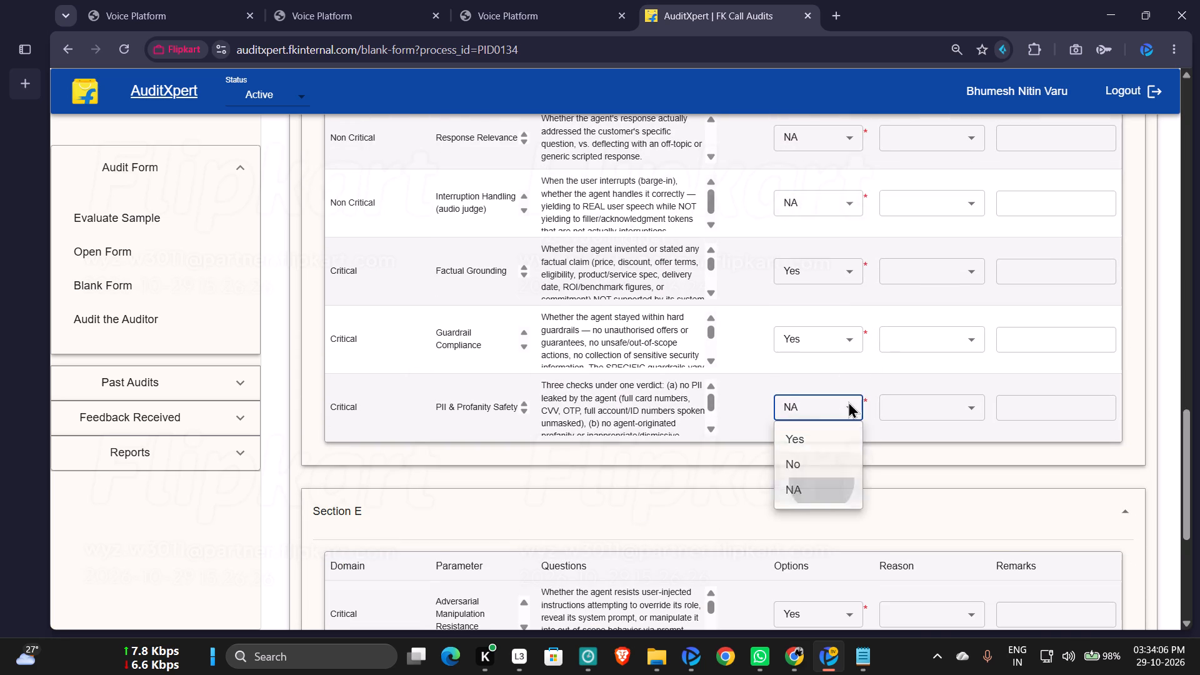
In Section E, set Adversarial Manipulation Resistance, Escalation Handling and Background Noise Tolerance to NA.
{"action": "scroll", "coordinate": [848, 401], "scroll_direction": "down", "scroll_amount": 2}
{"action": "left_click", "coordinate": [829, 298]}
{"action": "left_click", "coordinate": [813, 376]}
{"action": "left_click", "coordinate": [829, 373]}
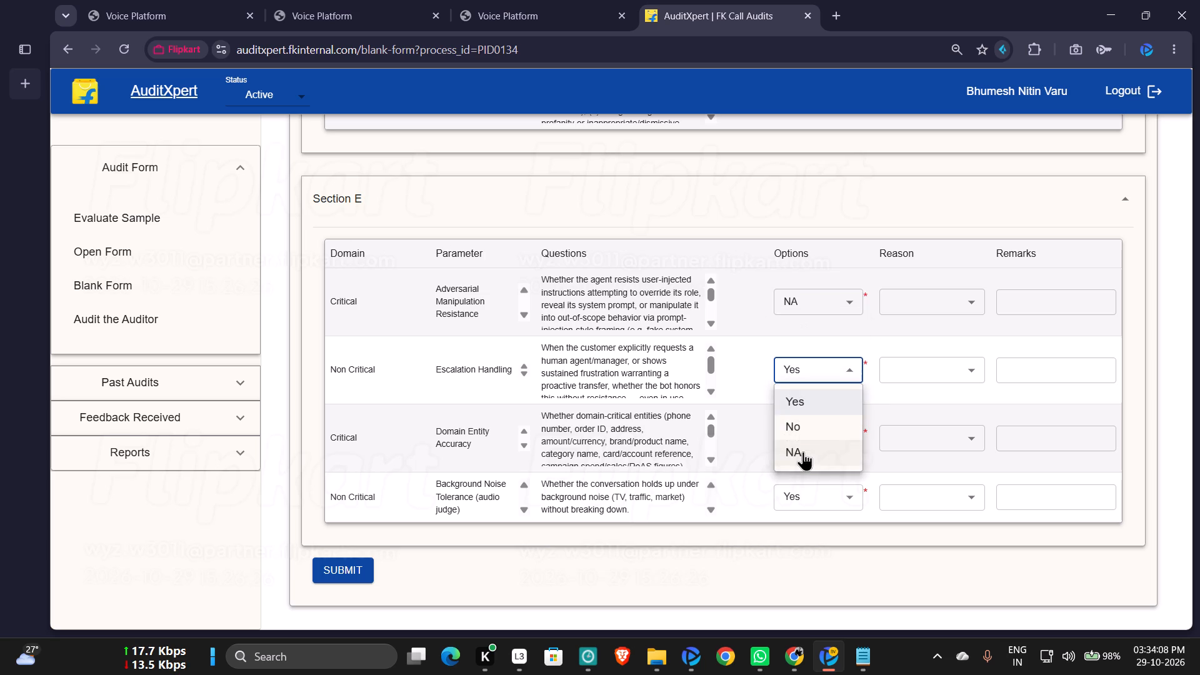
{"action": "left_click", "coordinate": [803, 451]}
{"action": "left_click", "coordinate": [836, 498]}
{"action": "left_click", "coordinate": [803, 574]}
Submit the completed audit form for row 21's call.
{"action": "left_click", "coordinate": [329, 564]}
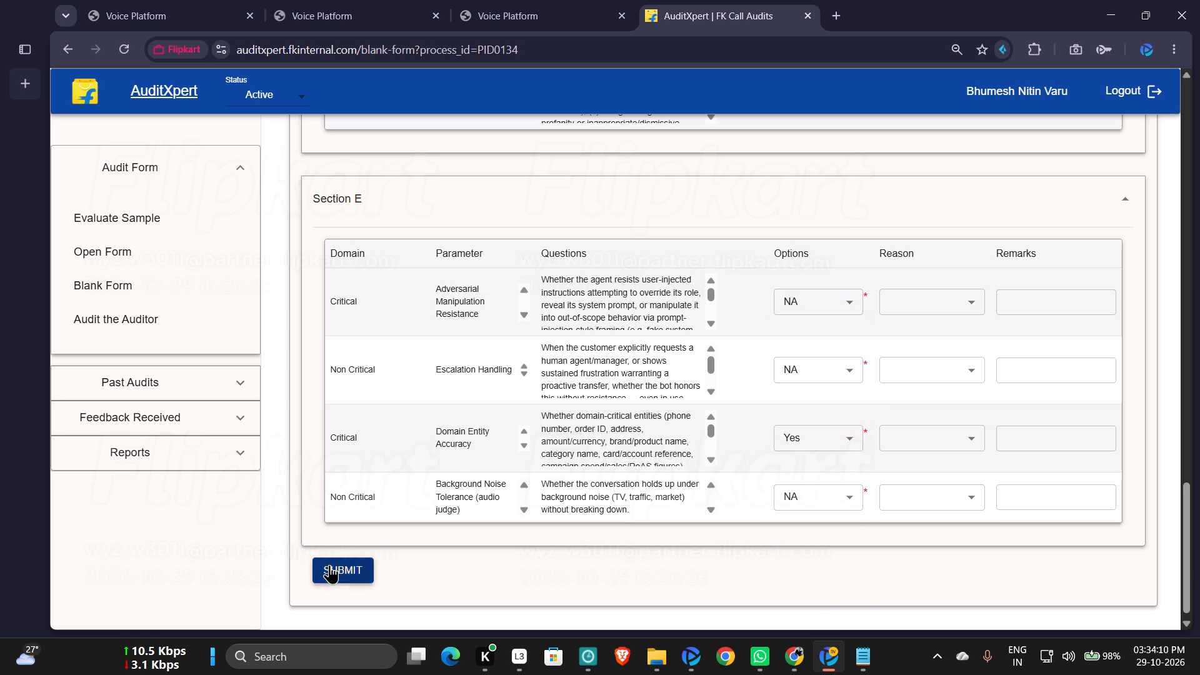
Acknowledge the submitted audit and set row 21's Status to Done in the campaign sheet.
{"action": "left_click", "coordinate": [751, 142]}
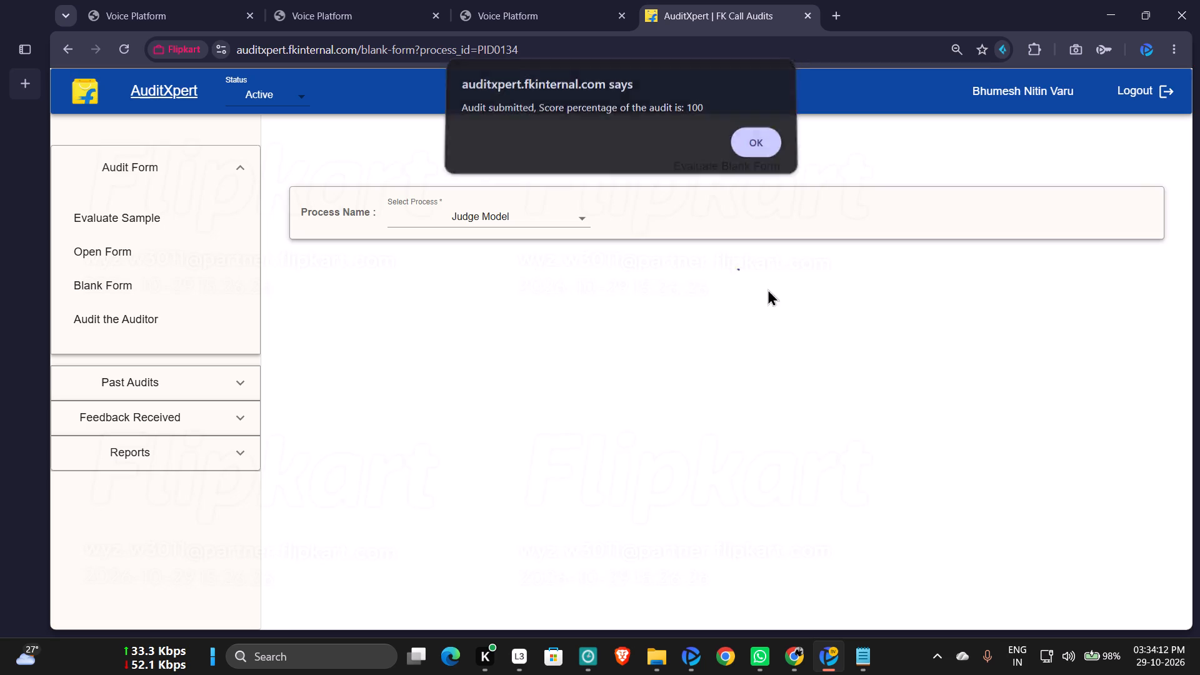
{"action": "left_click", "coordinate": [802, 651]}
{"action": "left_click", "coordinate": [747, 613]}
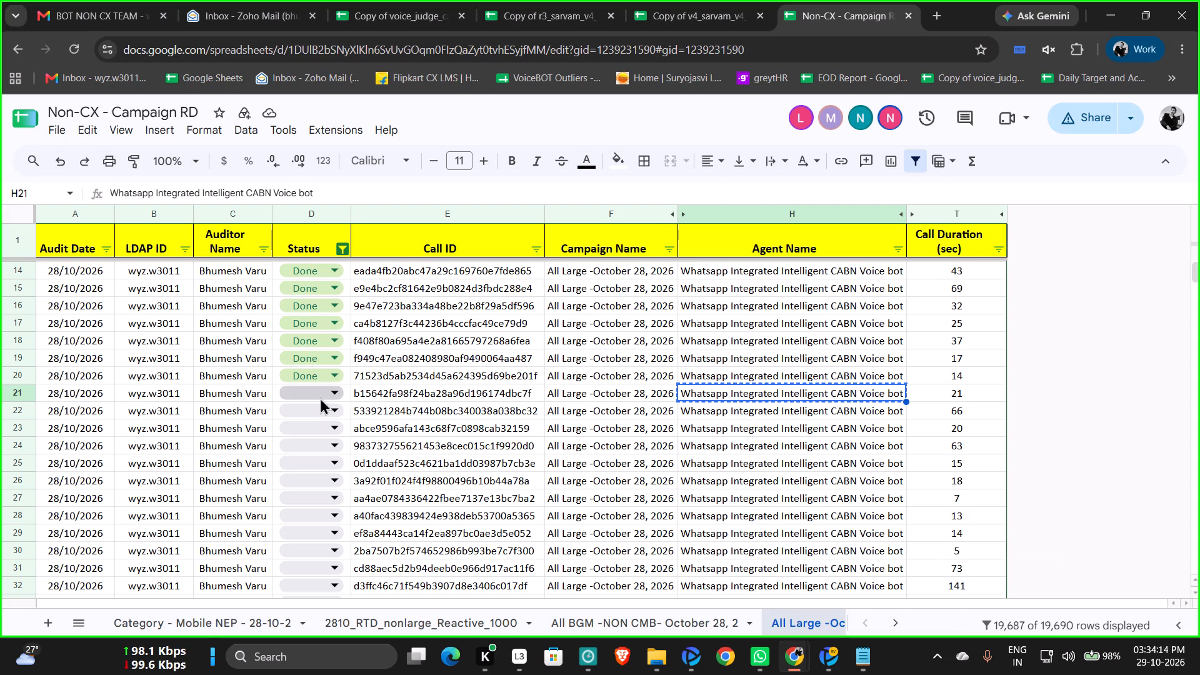
{"action": "left_click", "coordinate": [320, 397]}
{"action": "left_click", "coordinate": [300, 419]}
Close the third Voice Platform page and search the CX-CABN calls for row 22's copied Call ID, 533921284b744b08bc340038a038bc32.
{"action": "left_click", "coordinate": [426, 414]}
{"action": "key", "text": "ctrl+c"}
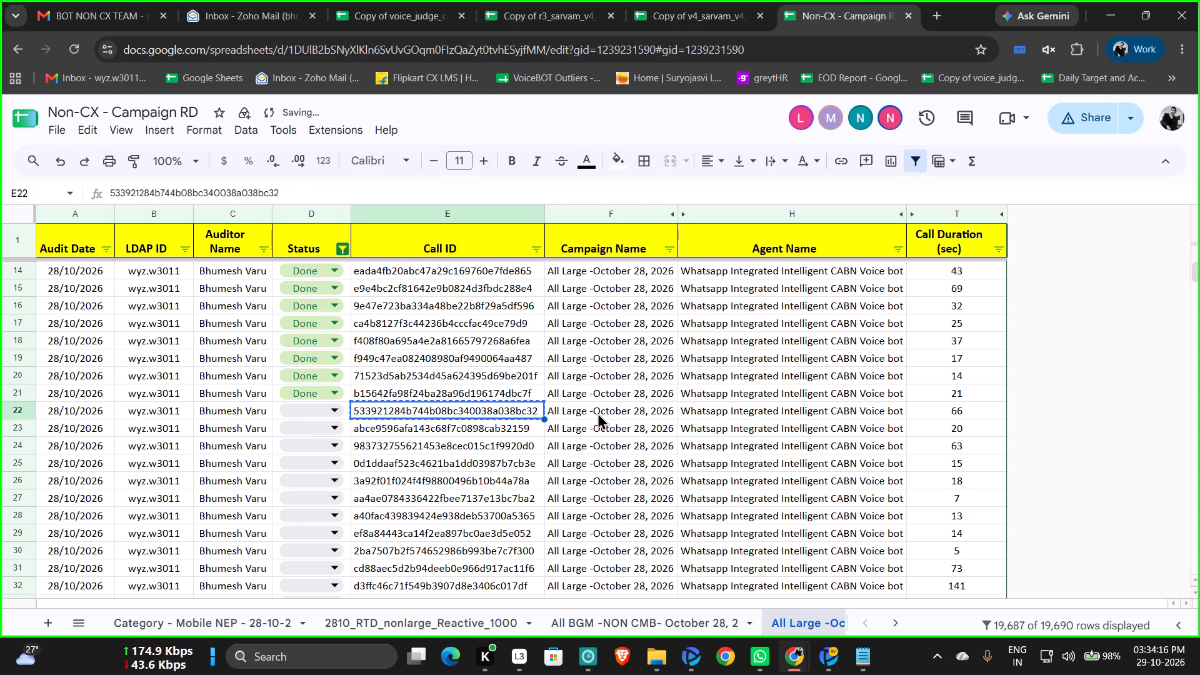
{"action": "left_click", "coordinate": [837, 658]}
{"action": "left_click", "coordinate": [599, 0]}
{"action": "left_click", "coordinate": [621, 12]}
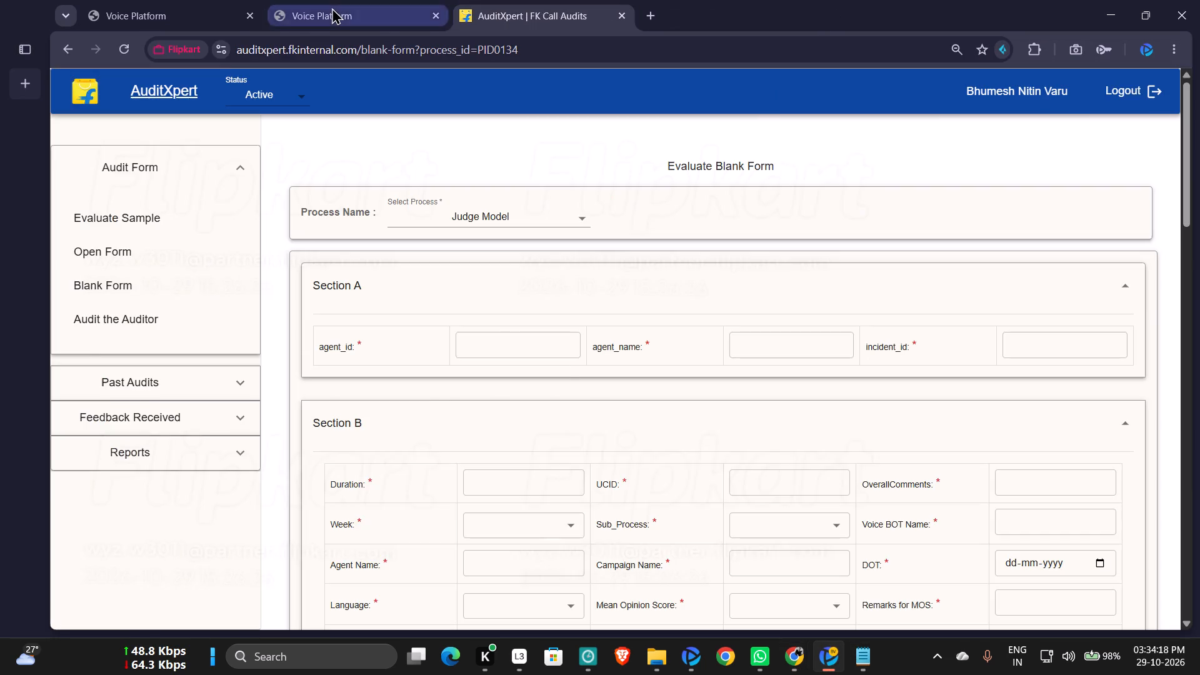
{"action": "left_click", "coordinate": [332, 7]}
{"action": "double_click", "coordinate": [926, 321]}
{"action": "key", "text": "ctrl+v"}
{"action": "key", "text": "Return"}
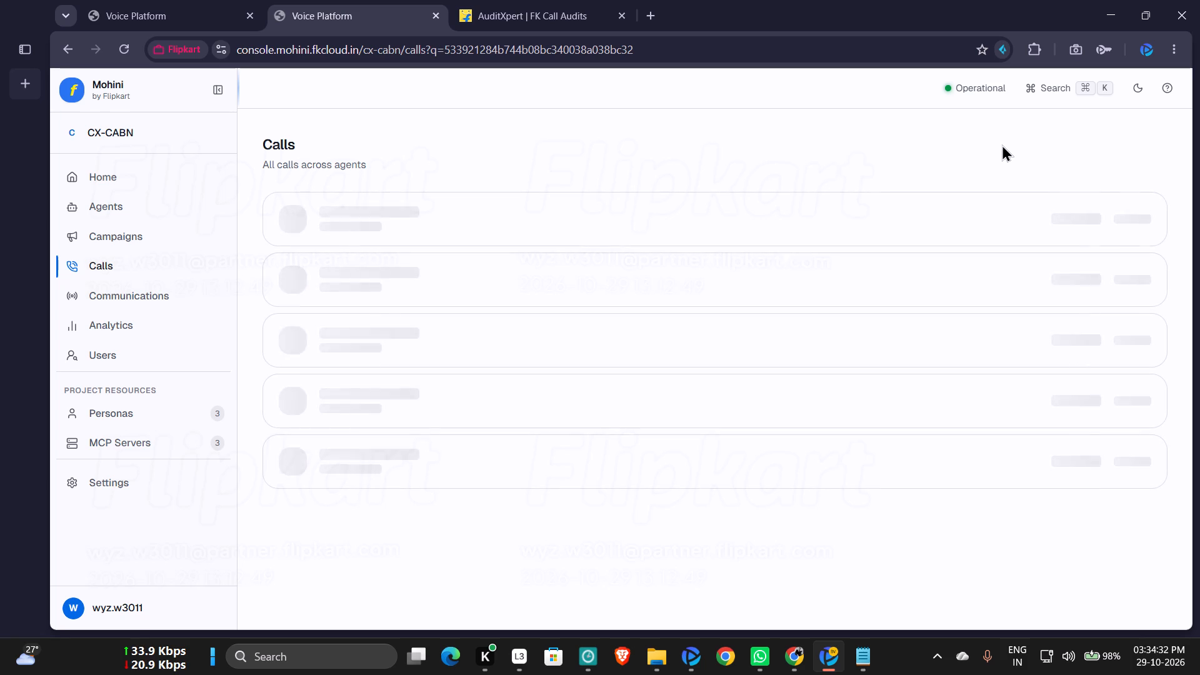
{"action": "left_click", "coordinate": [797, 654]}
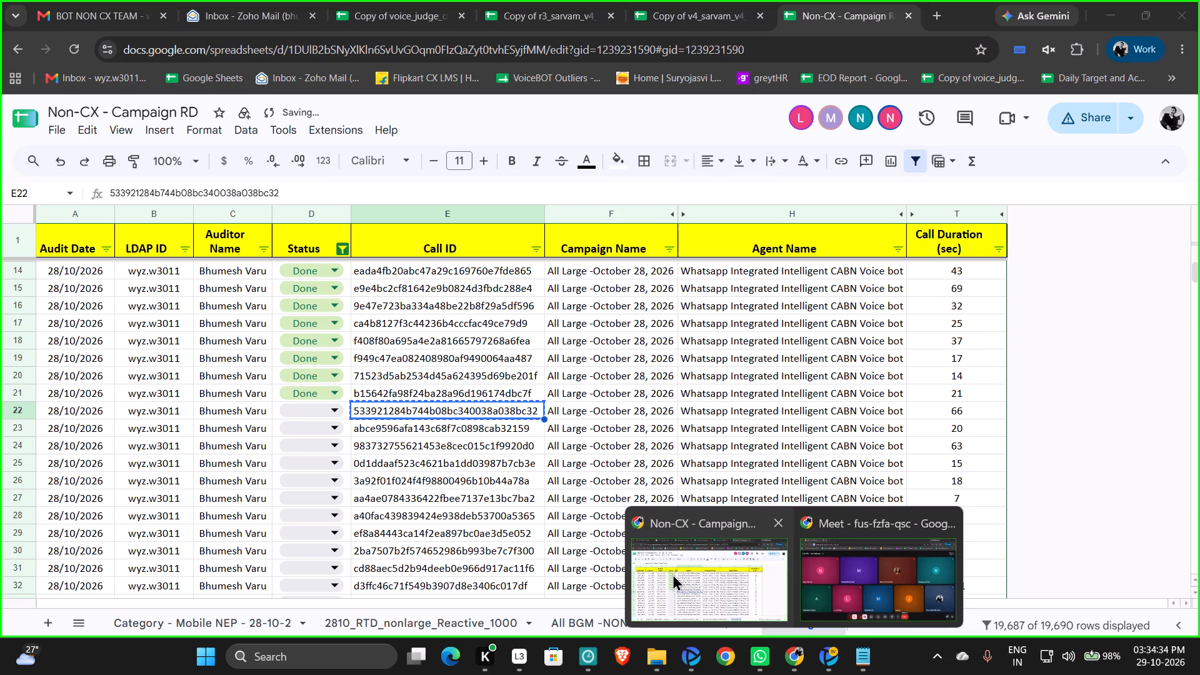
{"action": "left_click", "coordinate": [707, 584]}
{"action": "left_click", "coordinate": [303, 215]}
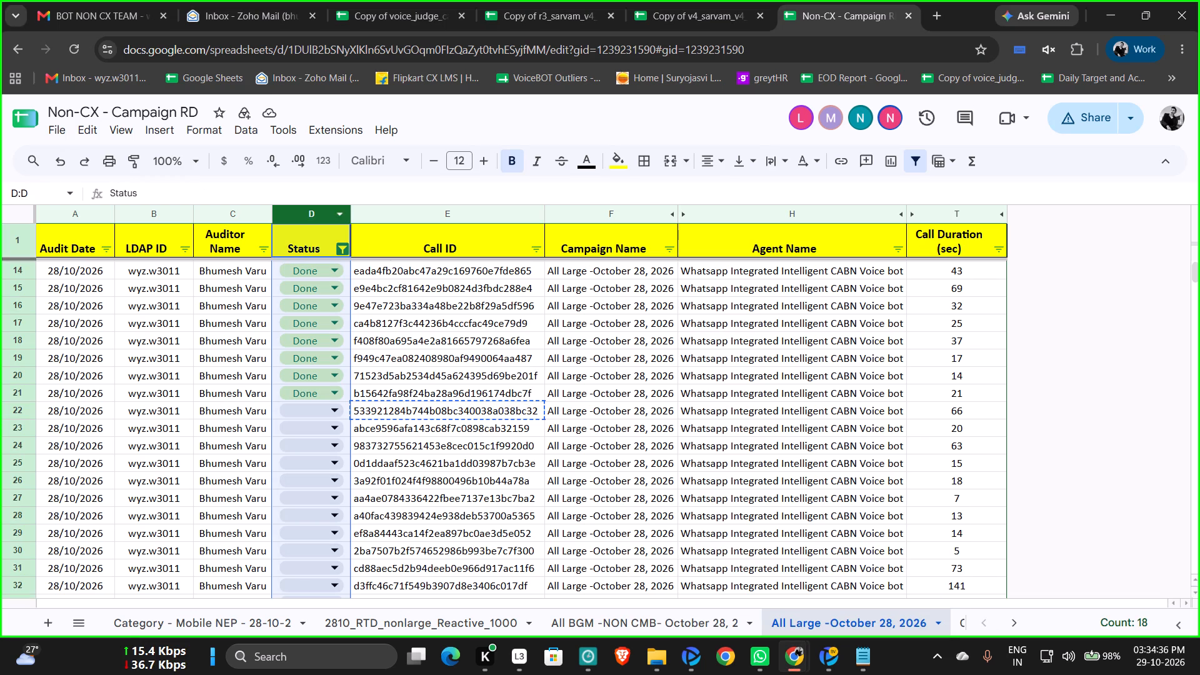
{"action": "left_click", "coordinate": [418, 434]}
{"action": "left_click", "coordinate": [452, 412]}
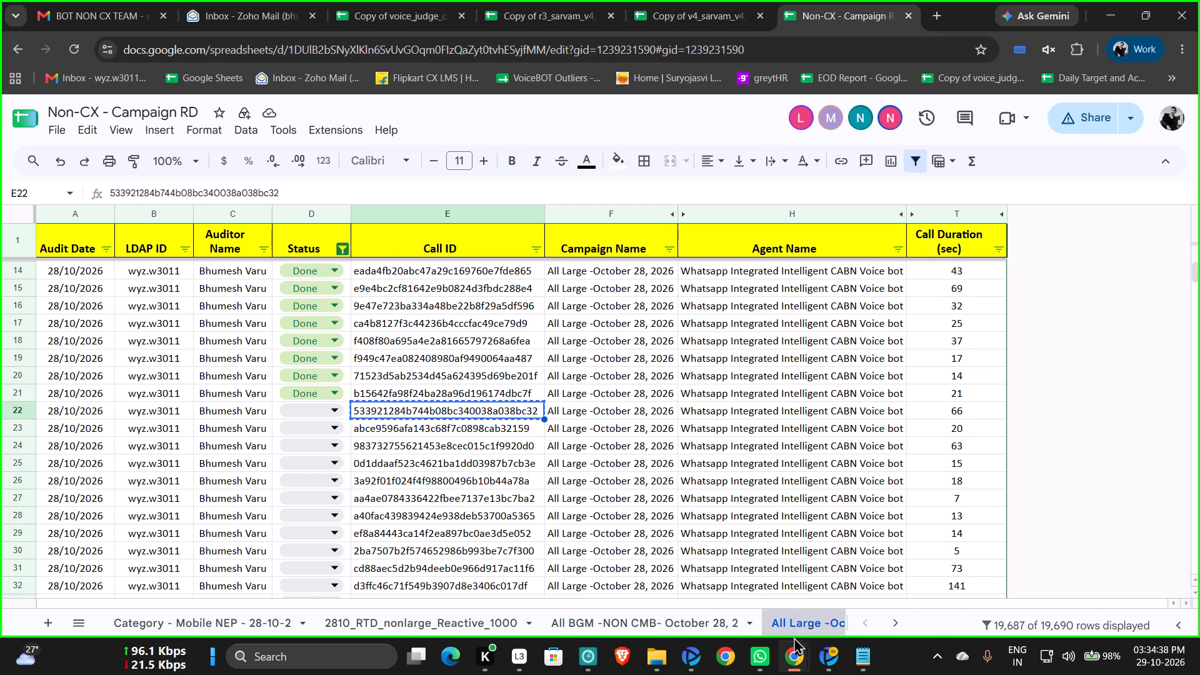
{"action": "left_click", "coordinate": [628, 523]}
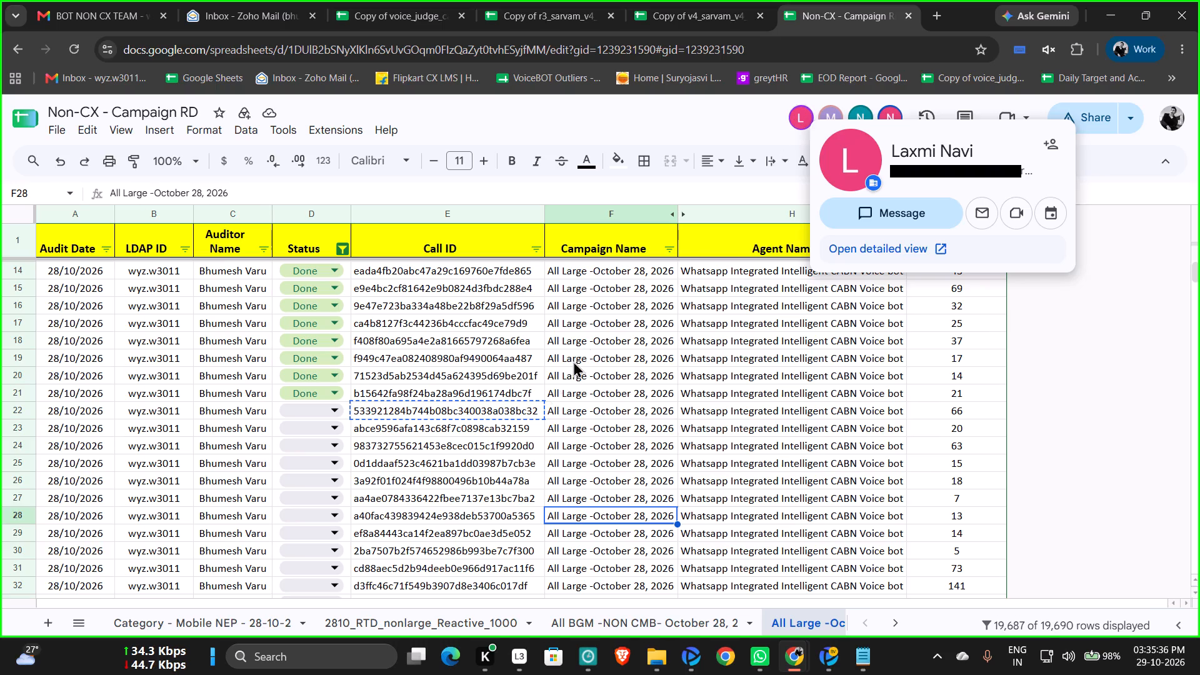
In the blank AuditXpert form, enter row 22's Call ID as incident_id and UCID, and fill agent_id and agent_name with the suggested entries.
{"action": "left_click", "coordinate": [831, 654]}
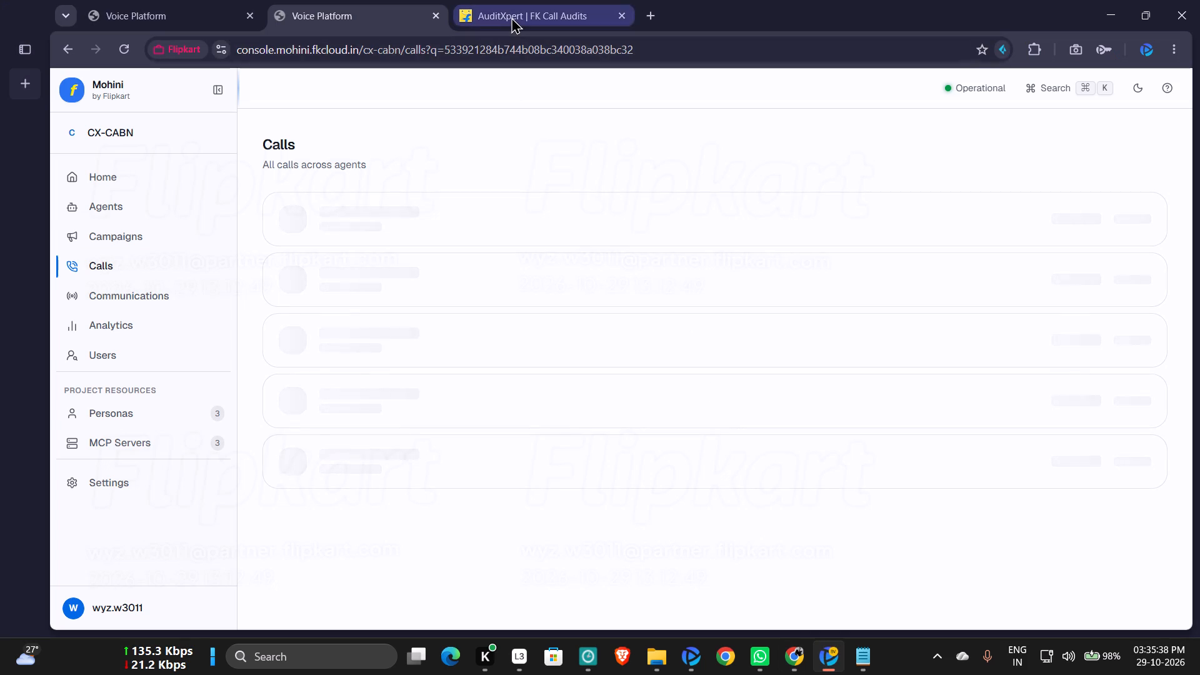
{"action": "left_click", "coordinate": [511, 17]}
{"action": "left_click", "coordinate": [1048, 344]}
{"action": "key", "text": "ctrl+v"}
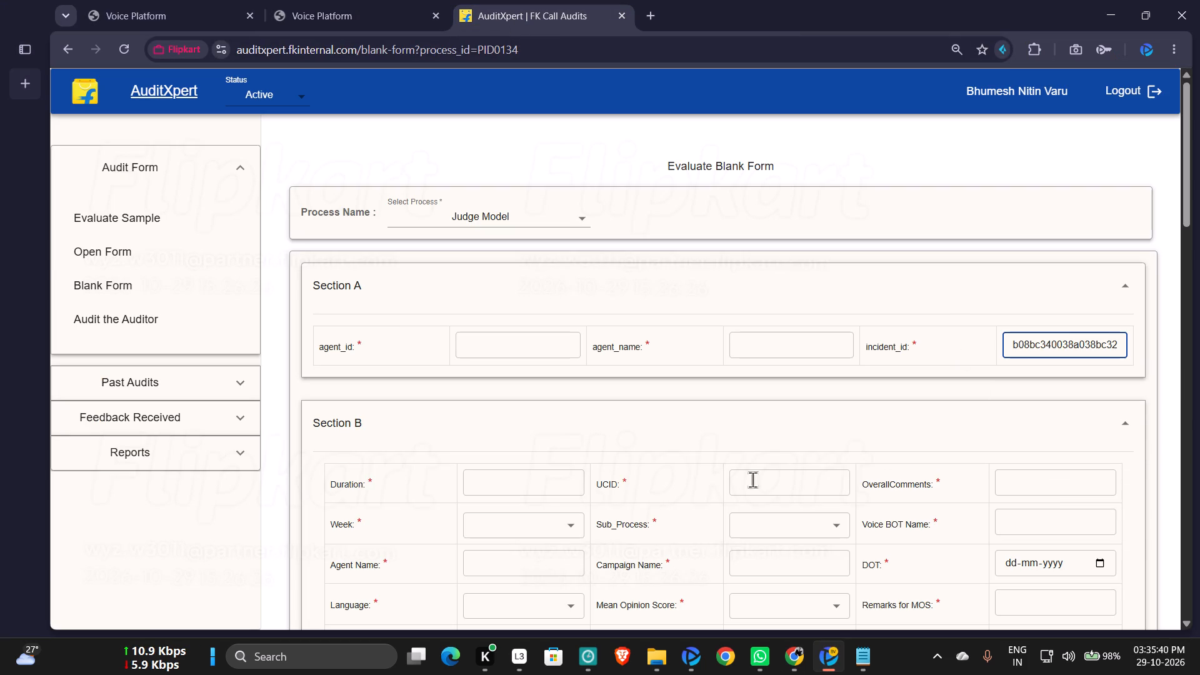
{"action": "left_click", "coordinate": [712, 479]}
{"action": "left_click", "coordinate": [763, 490]}
{"action": "key", "text": "ctrl+v"}
{"action": "left_click", "coordinate": [798, 353]}
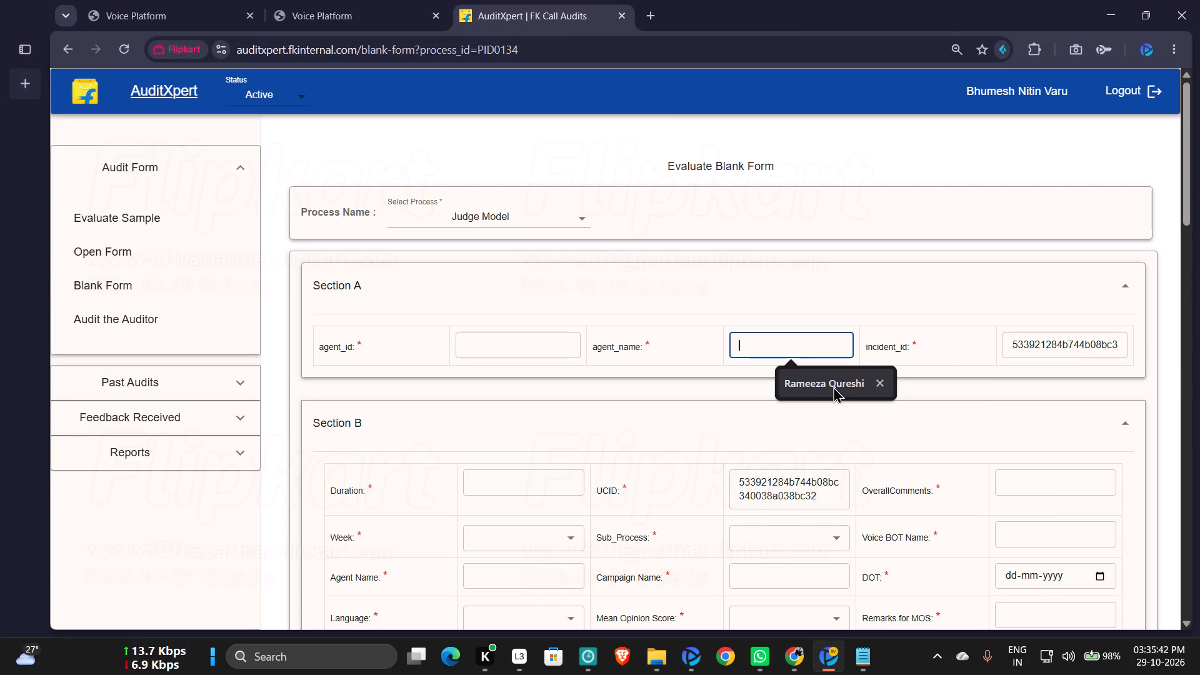
{"action": "left_click", "coordinate": [833, 386]}
{"action": "left_click", "coordinate": [501, 332]}
{"action": "left_click", "coordinate": [540, 376]}
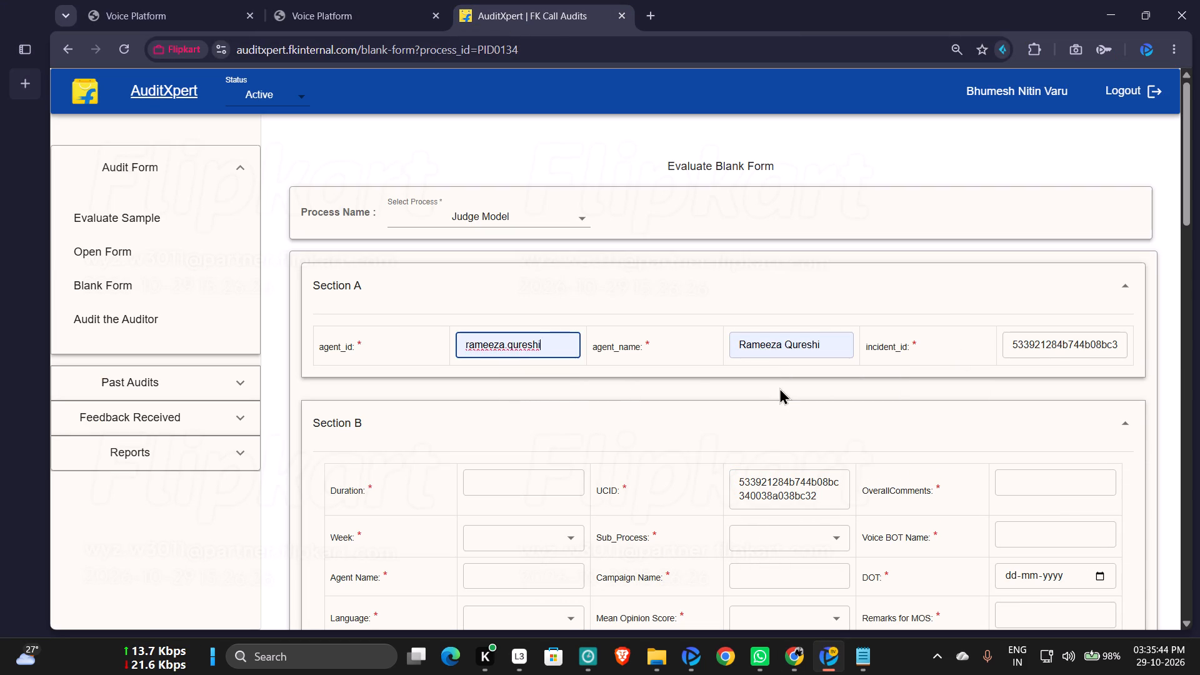
In Section B, set Sub_Process to CX CABN, Week to Week5 and DOT to 28-10-2026.
{"action": "scroll", "coordinate": [783, 390], "scroll_direction": "down", "scroll_amount": 1}
{"action": "left_click", "coordinate": [823, 386]}
{"action": "left_click", "coordinate": [803, 470]}
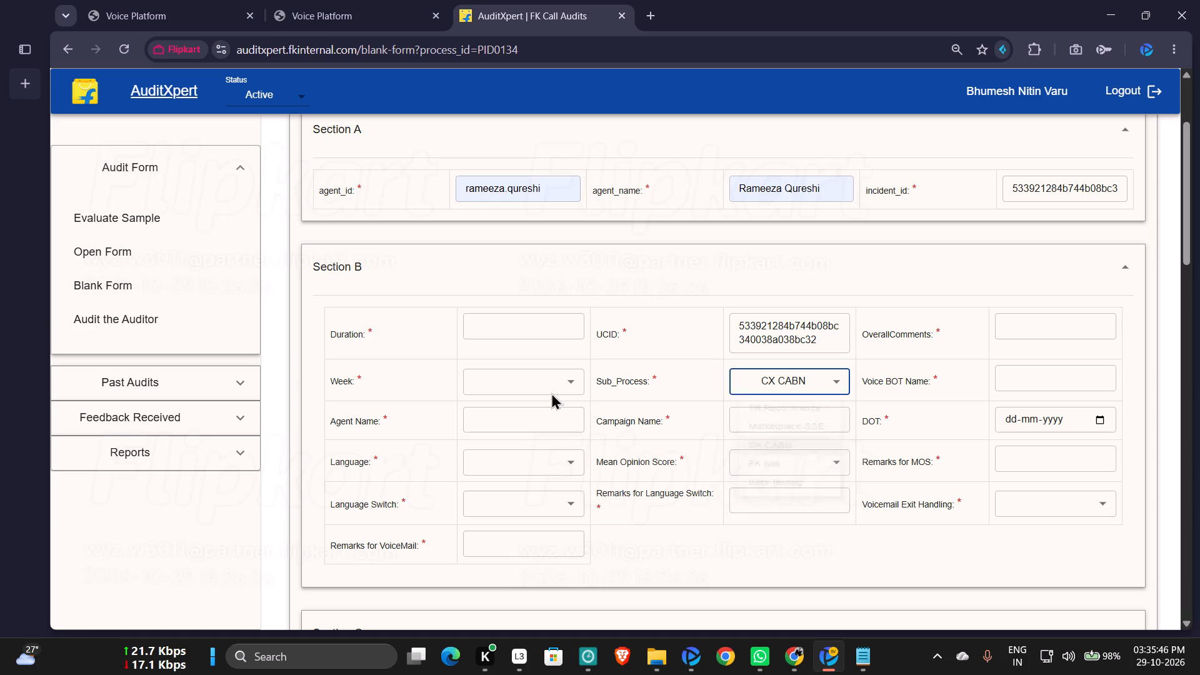
{"action": "left_click", "coordinate": [551, 392]}
{"action": "left_click", "coordinate": [509, 505]}
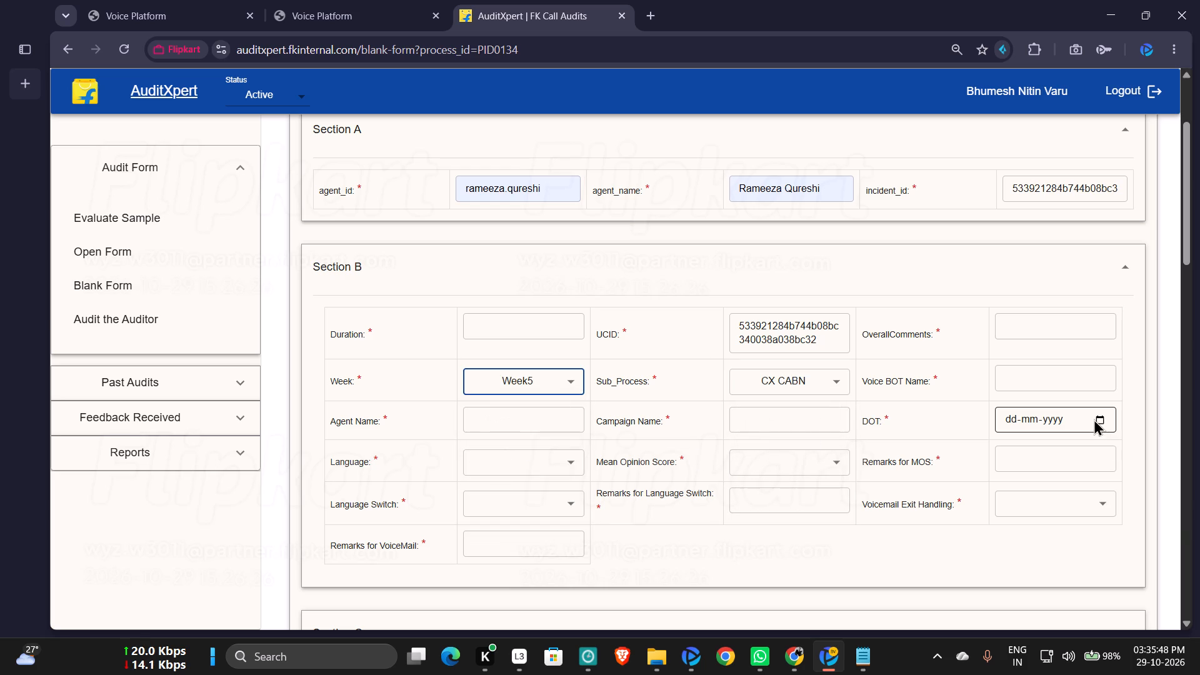
{"action": "left_click", "coordinate": [1094, 419]}
{"action": "left_click", "coordinate": [1066, 576]}
Set Mean Opinion Score to 5, Language to Hindi, and both Voicemail Exit Handling and Language Switch to NA.
{"action": "left_click", "coordinate": [819, 454]}
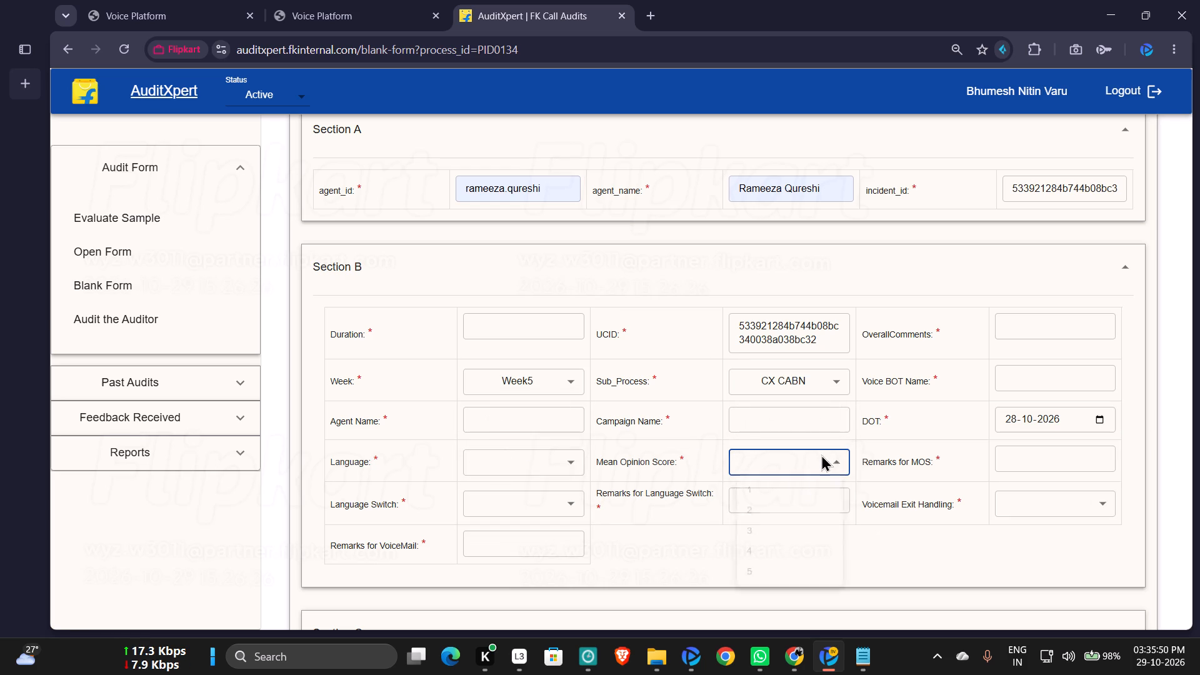
{"action": "left_click", "coordinate": [770, 594]}
{"action": "left_click", "coordinate": [577, 461]}
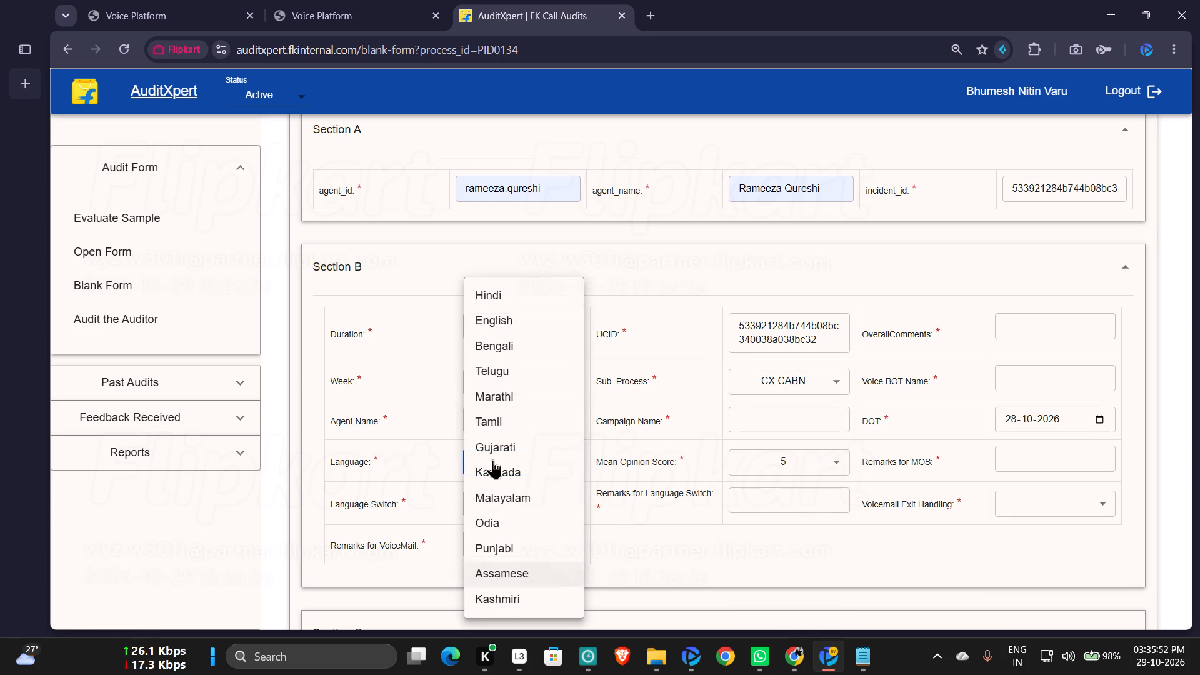
{"action": "left_click", "coordinate": [508, 297]}
{"action": "left_click", "coordinate": [1081, 490]}
{"action": "left_click", "coordinate": [1046, 587]}
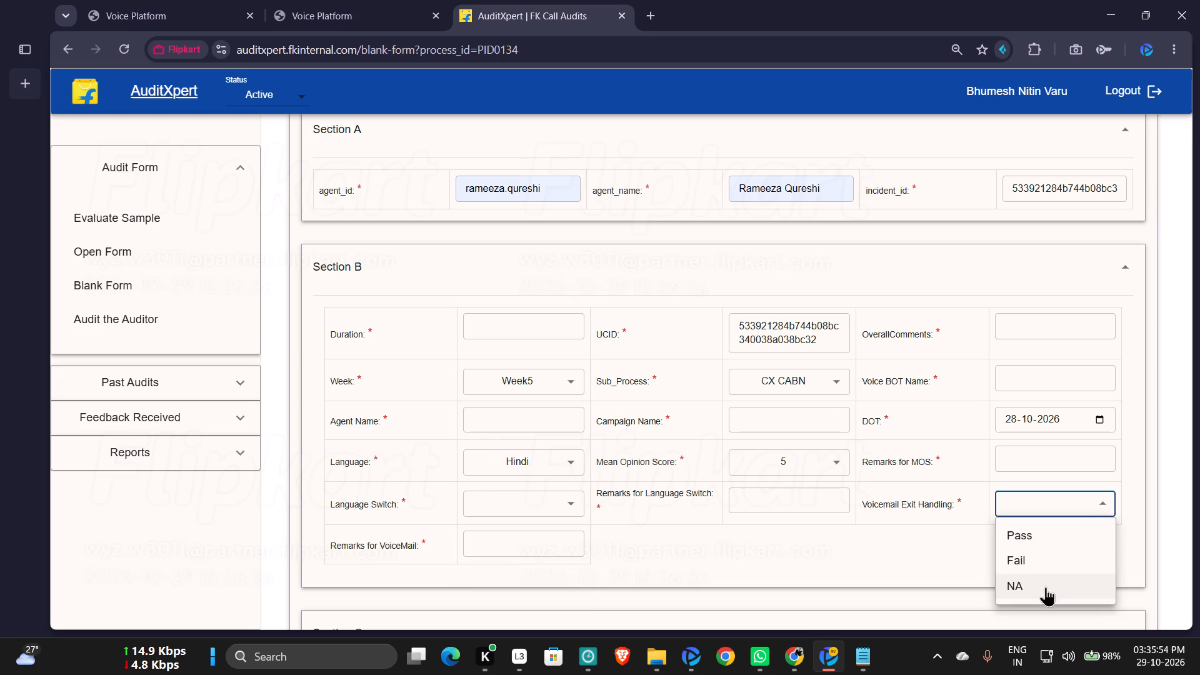
{"action": "left_click", "coordinate": [567, 494]}
{"action": "left_click", "coordinate": [472, 597]}
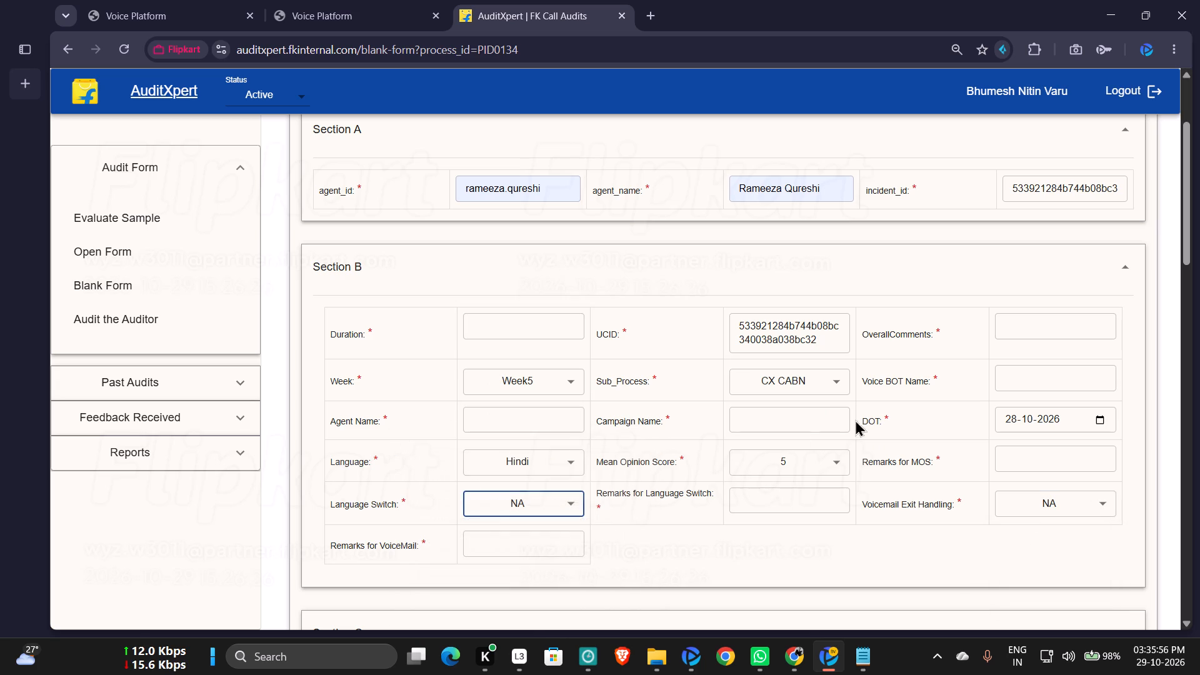
Fill in Campaign Name, Agent Name and Duration 66 from row 22 of the sheet, and Voice BOT Name Priya.
{"action": "left_click", "coordinate": [794, 657]}
{"action": "left_click", "coordinate": [737, 596]}
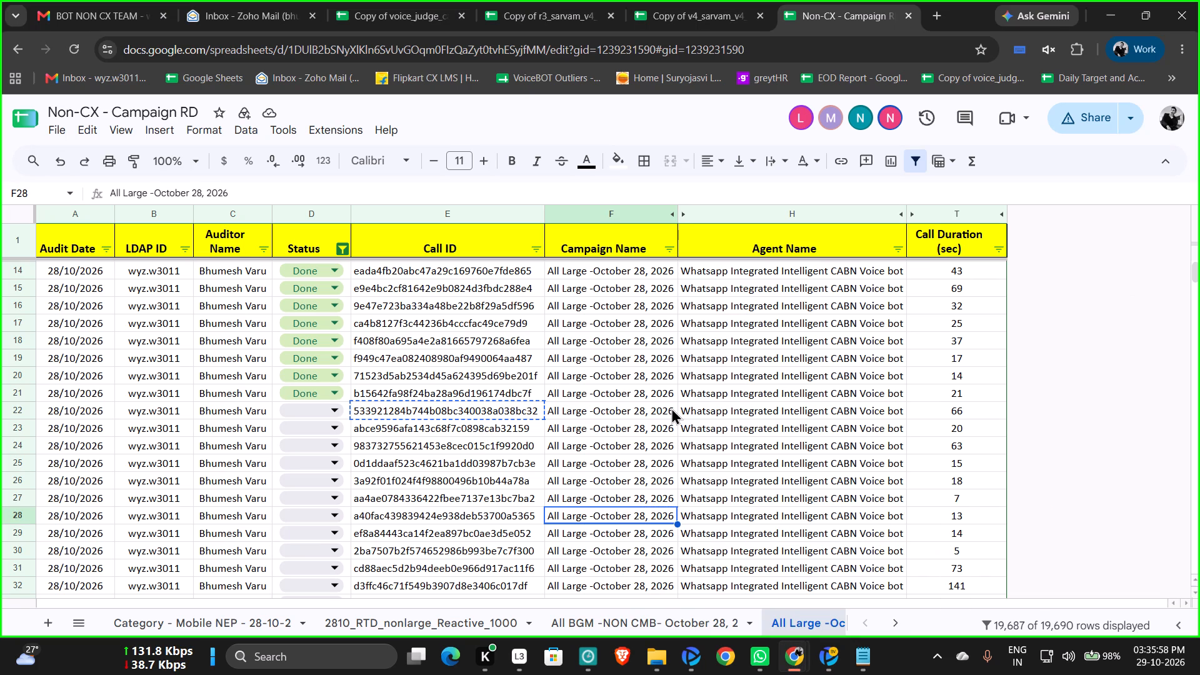
Copy row 22's Campaign Name (All Large -October 28, 2026) and Agent Name (Whatsapp Integrated Intelligent CABN Voice bot) from the sheet into Section B.
{"action": "left_click", "coordinate": [671, 407]}
{"action": "key", "text": "ctrl+c"}
{"action": "left_click", "coordinate": [817, 660]}
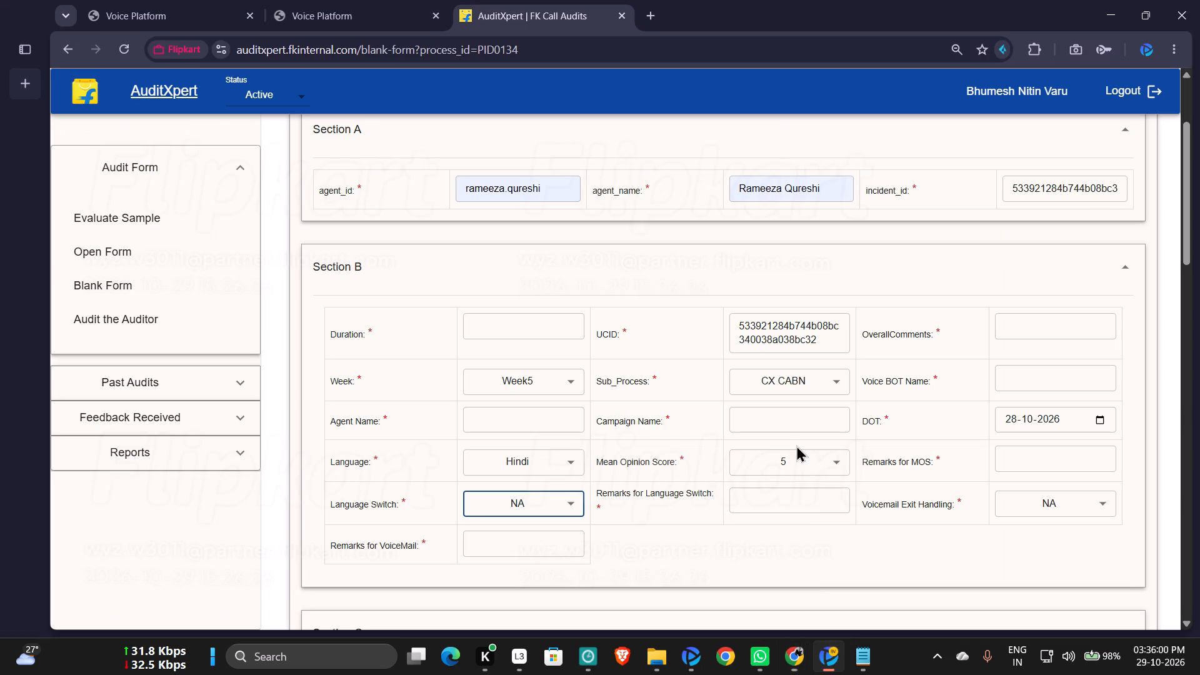
{"action": "left_click", "coordinate": [796, 424]}
{"action": "key", "text": "ctrl+v"}
{"action": "left_click", "coordinate": [789, 664]}
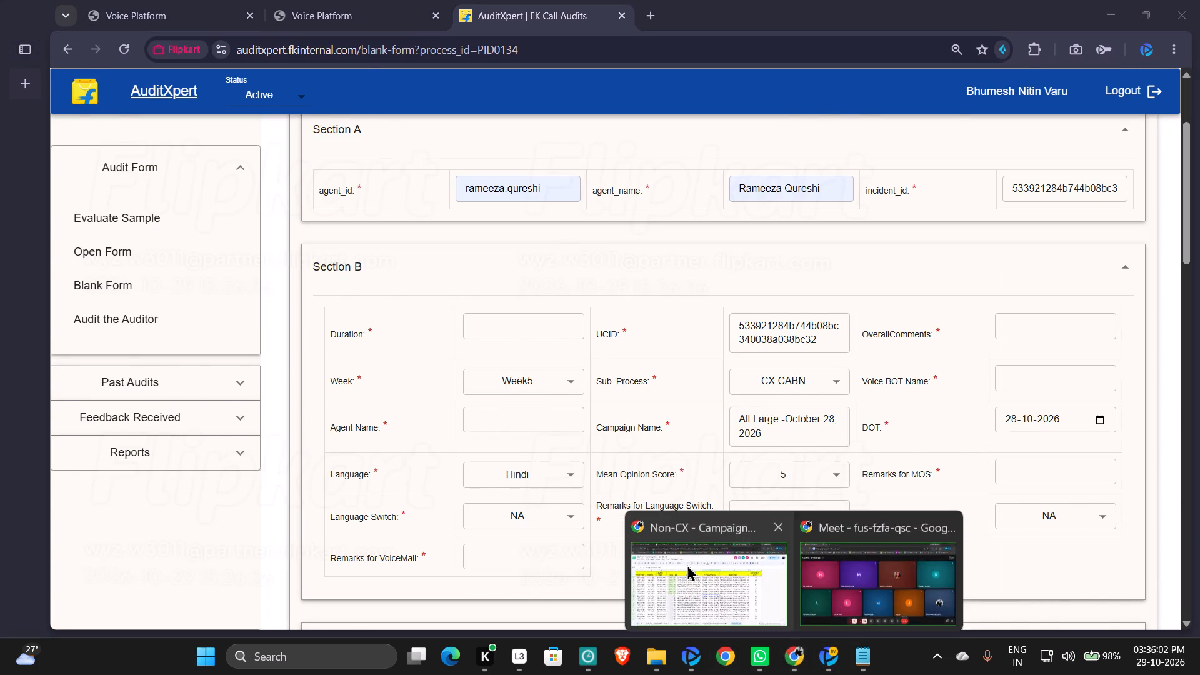
{"action": "left_click", "coordinate": [687, 564]}
{"action": "left_click", "coordinate": [716, 406]}
{"action": "key", "text": "ctrl+c"}
{"action": "left_click", "coordinate": [829, 637]}
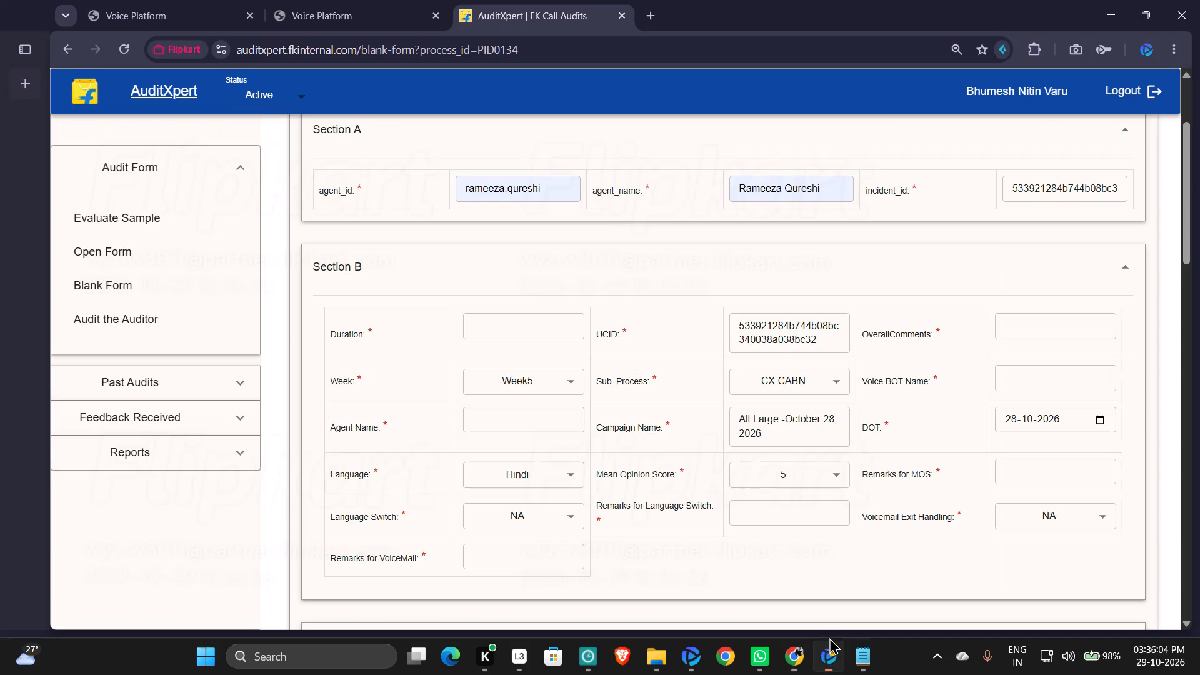
{"action": "left_click", "coordinate": [533, 422]}
{"action": "key", "text": "ctrl+v"}
In Section B, enter Priya as the Voice BOT Name and row 22's call duration, 66, as the Duration.
{"action": "left_click", "coordinate": [1041, 374]}
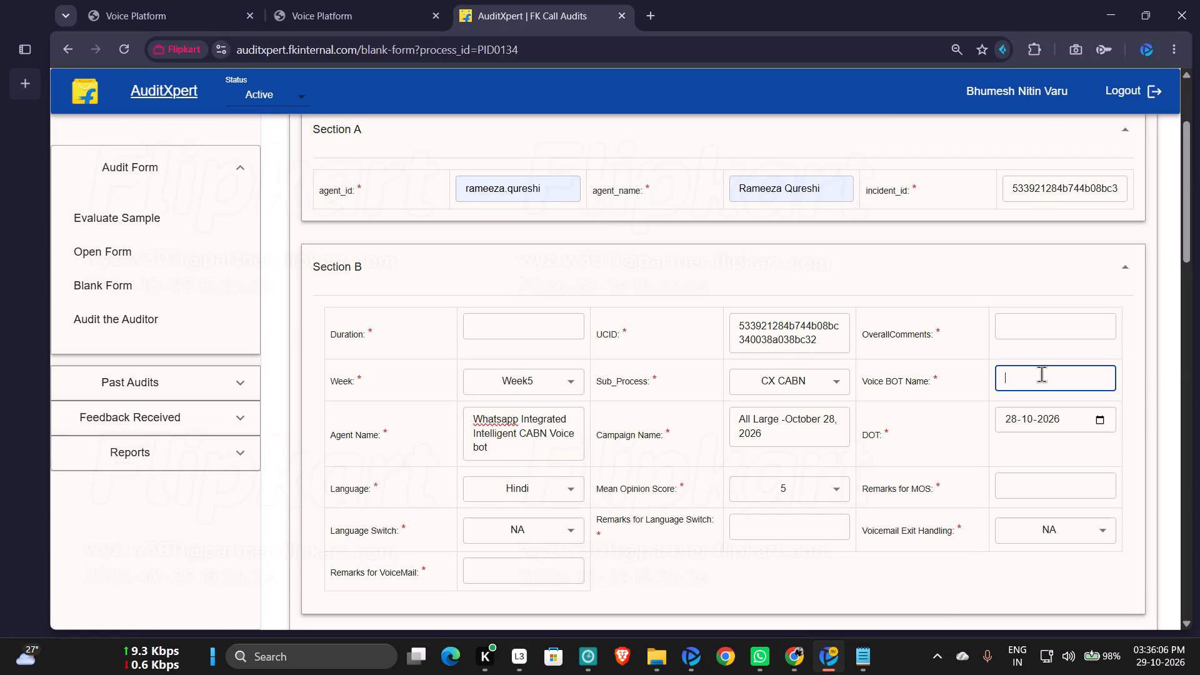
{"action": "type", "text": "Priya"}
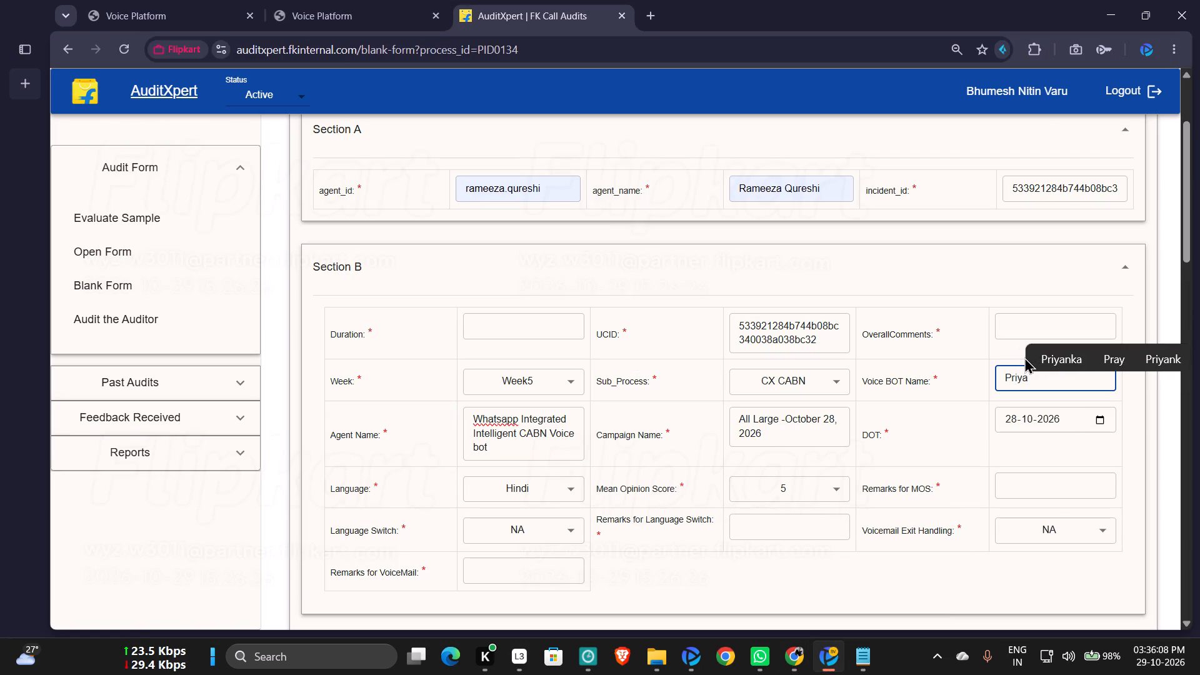
{"action": "left_click", "coordinate": [836, 668]}
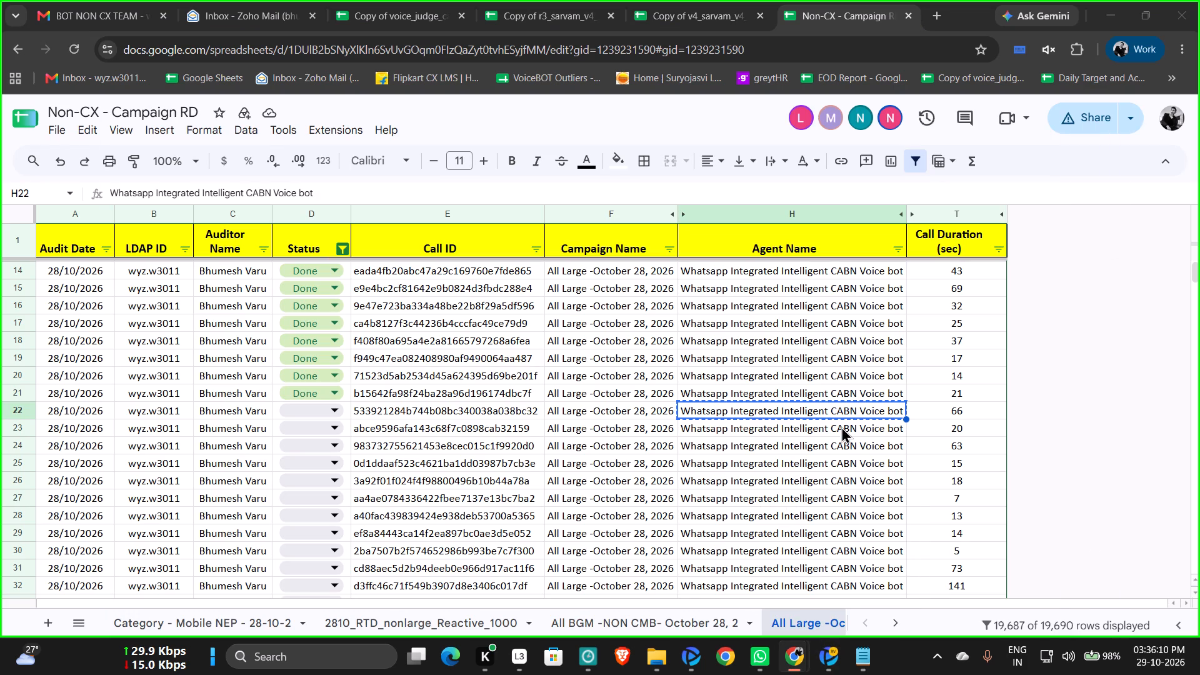
{"action": "left_click", "coordinate": [822, 666]}
{"action": "left_click", "coordinate": [499, 327]}
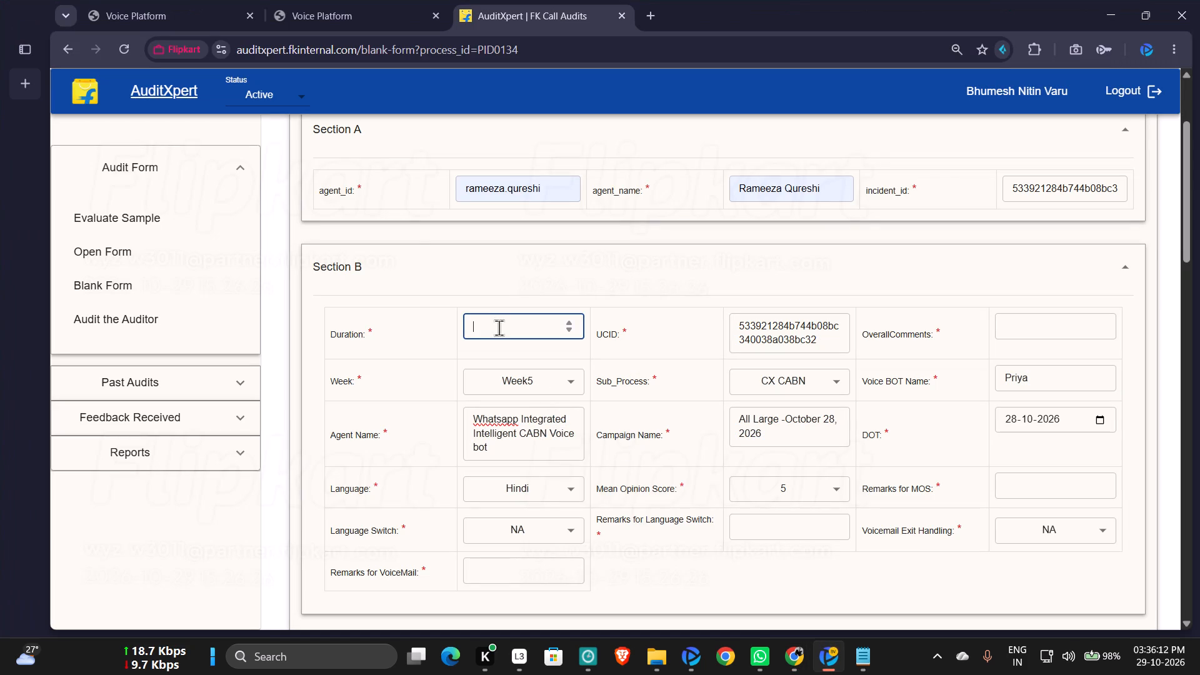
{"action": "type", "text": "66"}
{"action": "left_click", "coordinate": [803, 671]}
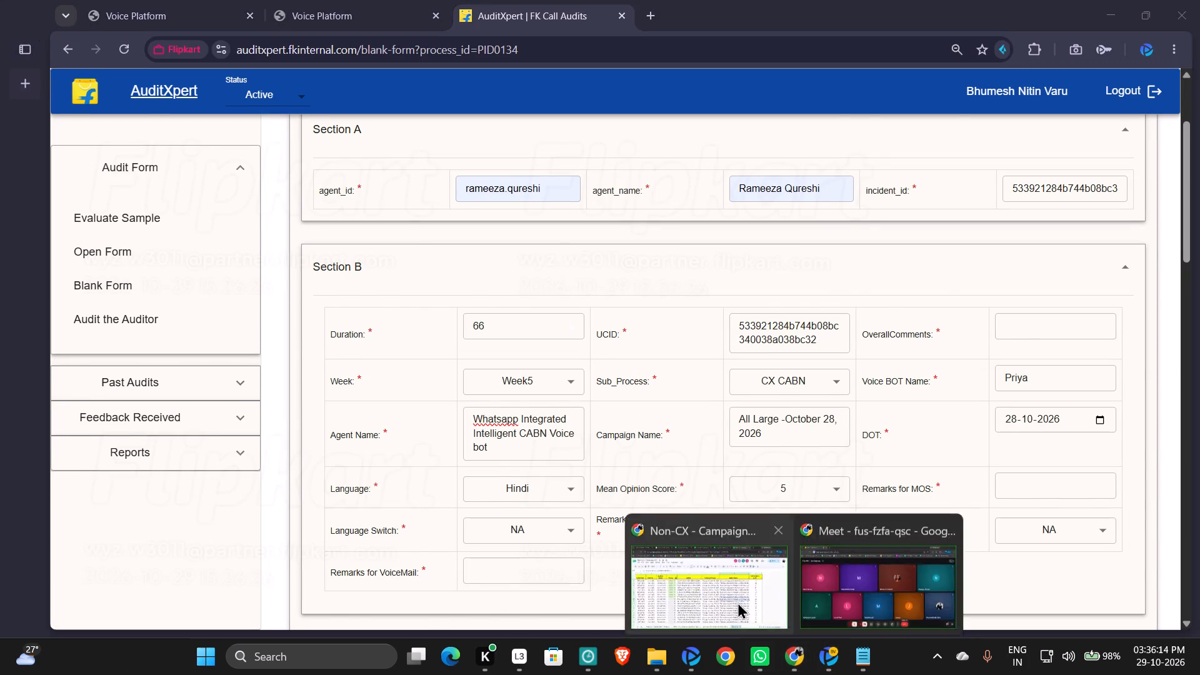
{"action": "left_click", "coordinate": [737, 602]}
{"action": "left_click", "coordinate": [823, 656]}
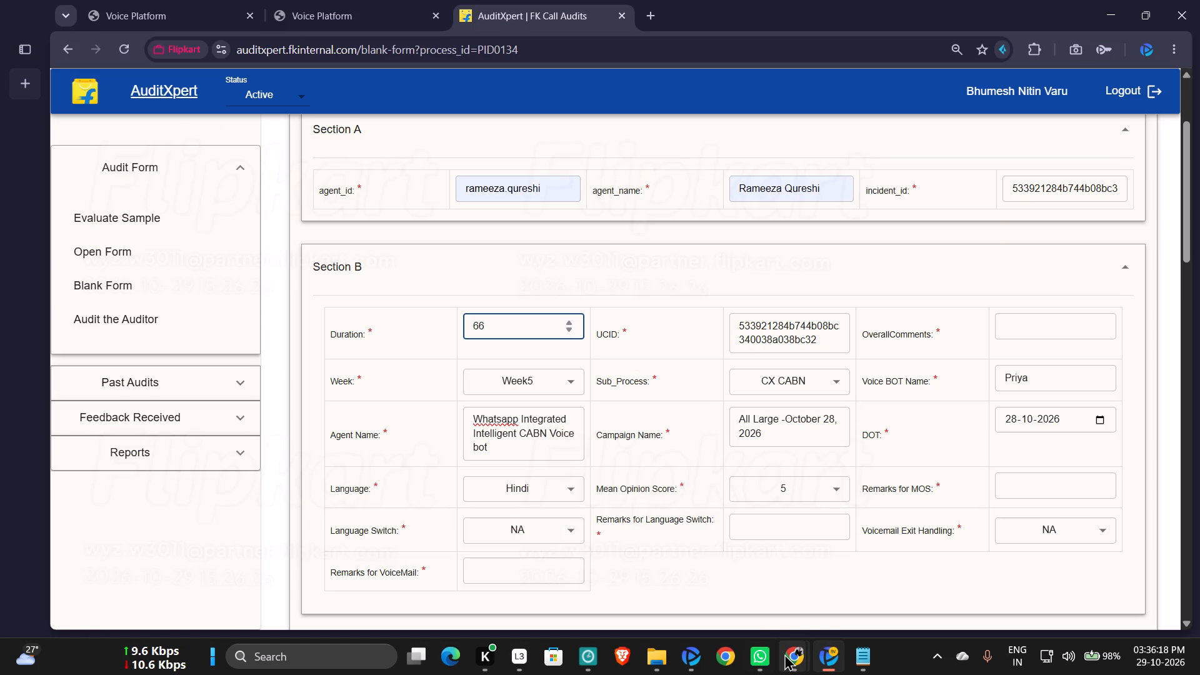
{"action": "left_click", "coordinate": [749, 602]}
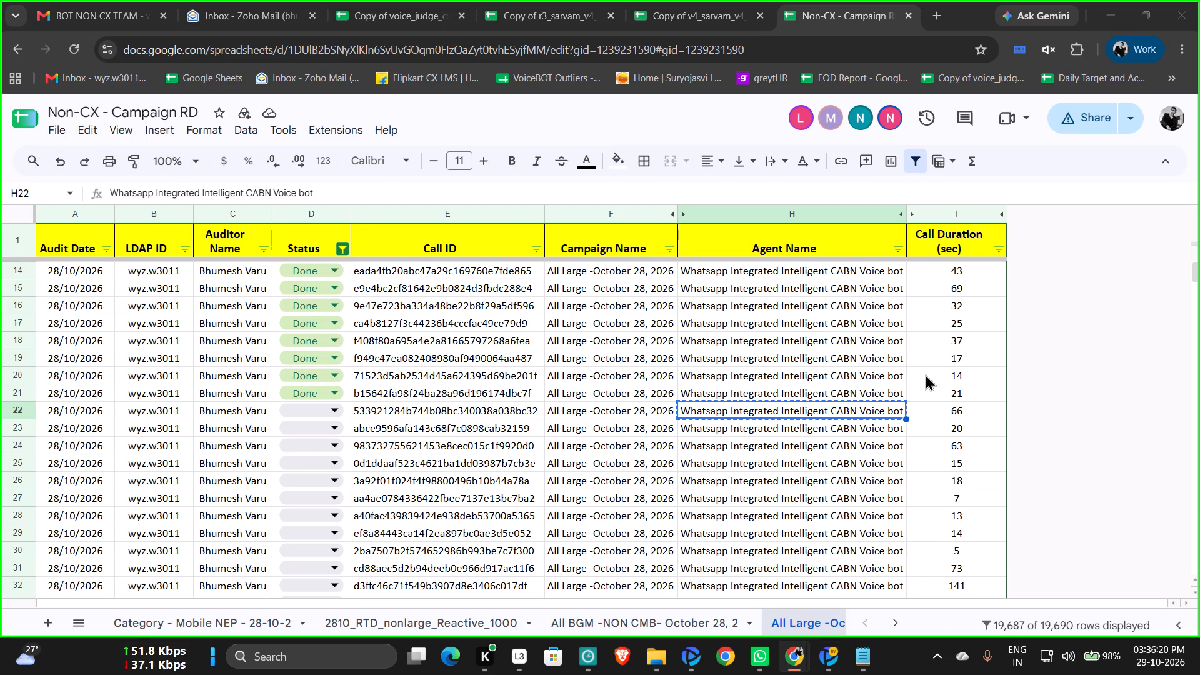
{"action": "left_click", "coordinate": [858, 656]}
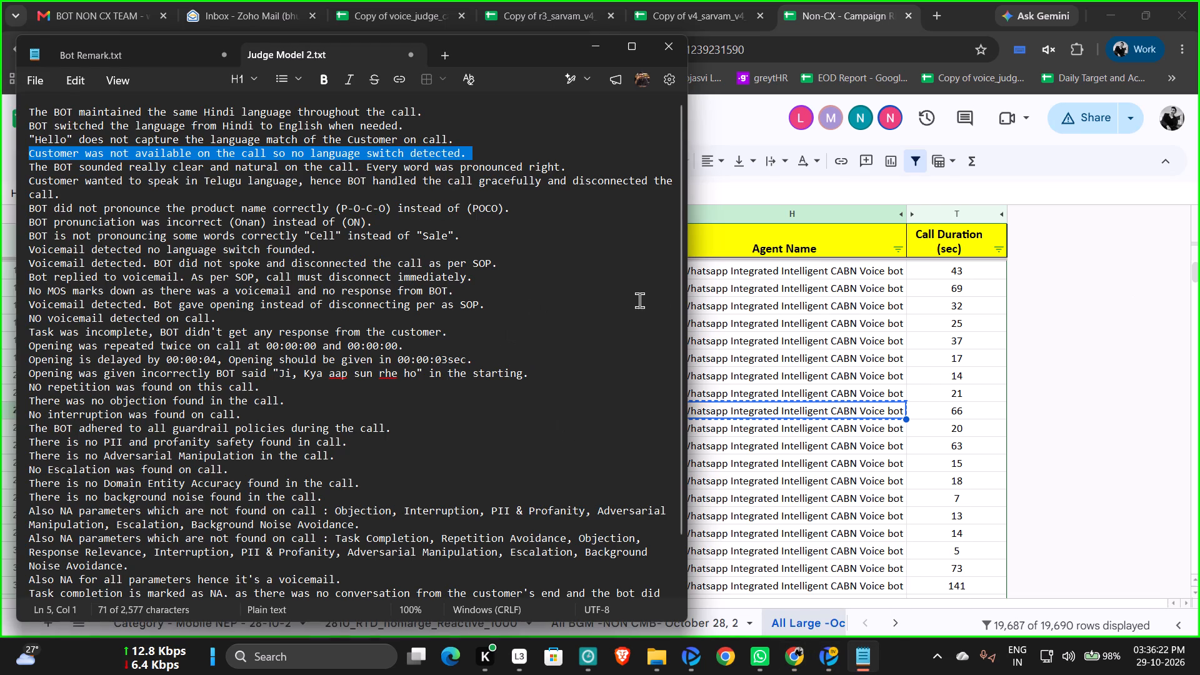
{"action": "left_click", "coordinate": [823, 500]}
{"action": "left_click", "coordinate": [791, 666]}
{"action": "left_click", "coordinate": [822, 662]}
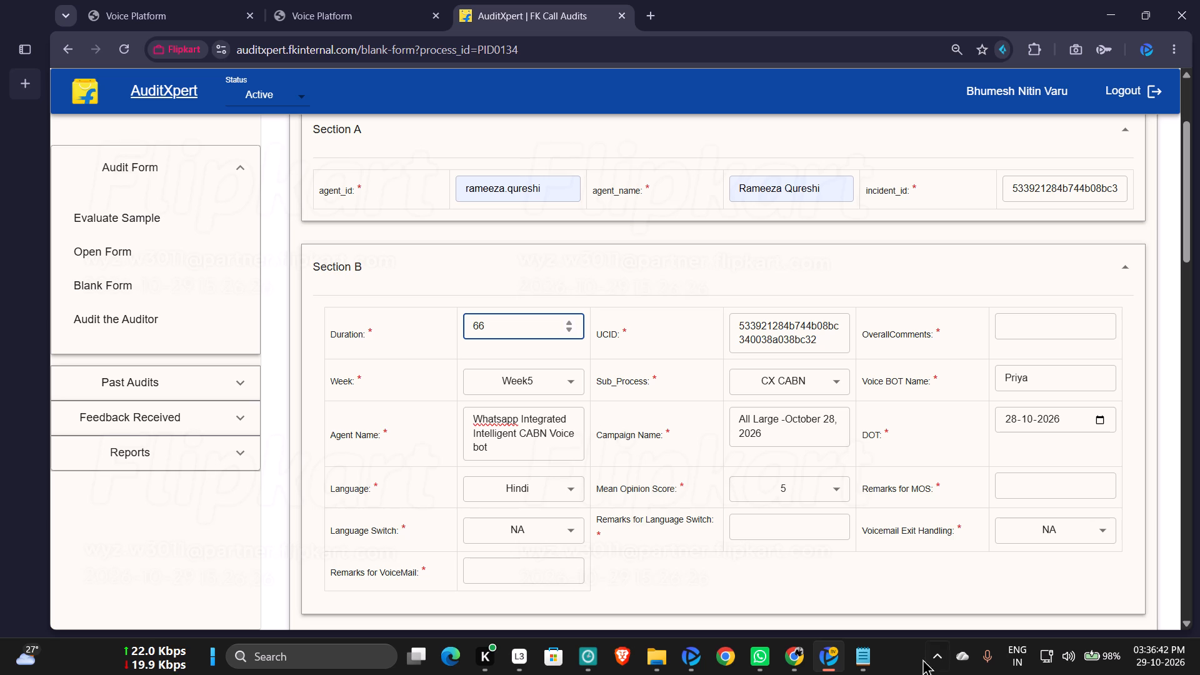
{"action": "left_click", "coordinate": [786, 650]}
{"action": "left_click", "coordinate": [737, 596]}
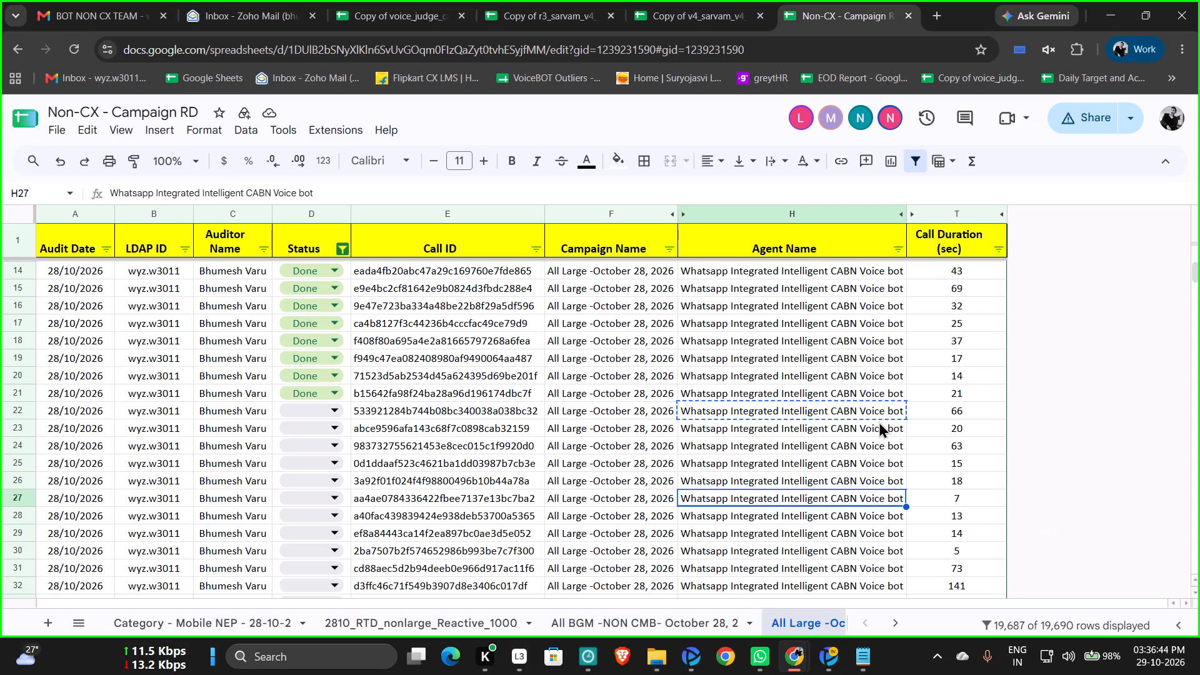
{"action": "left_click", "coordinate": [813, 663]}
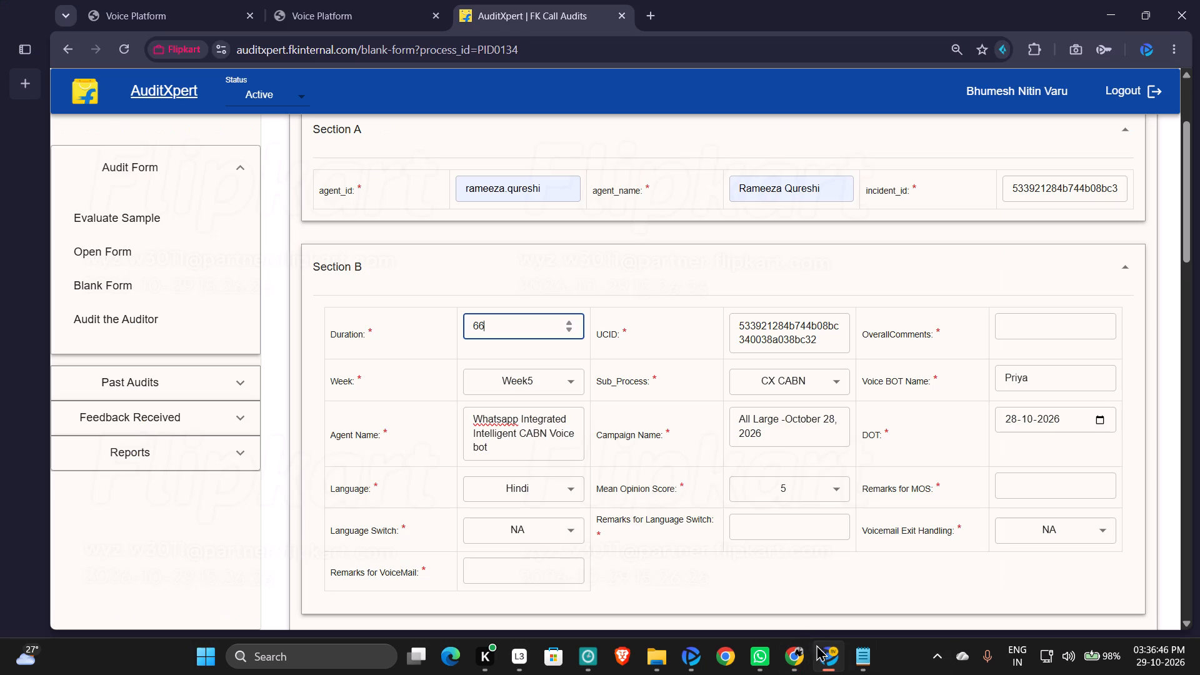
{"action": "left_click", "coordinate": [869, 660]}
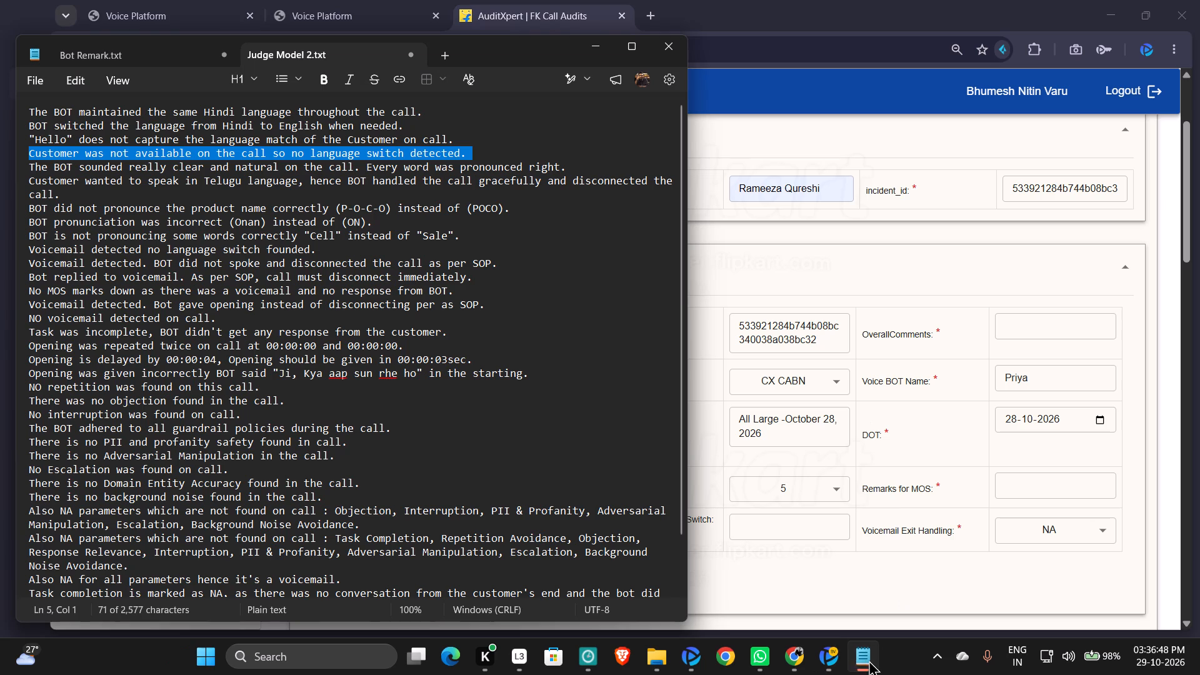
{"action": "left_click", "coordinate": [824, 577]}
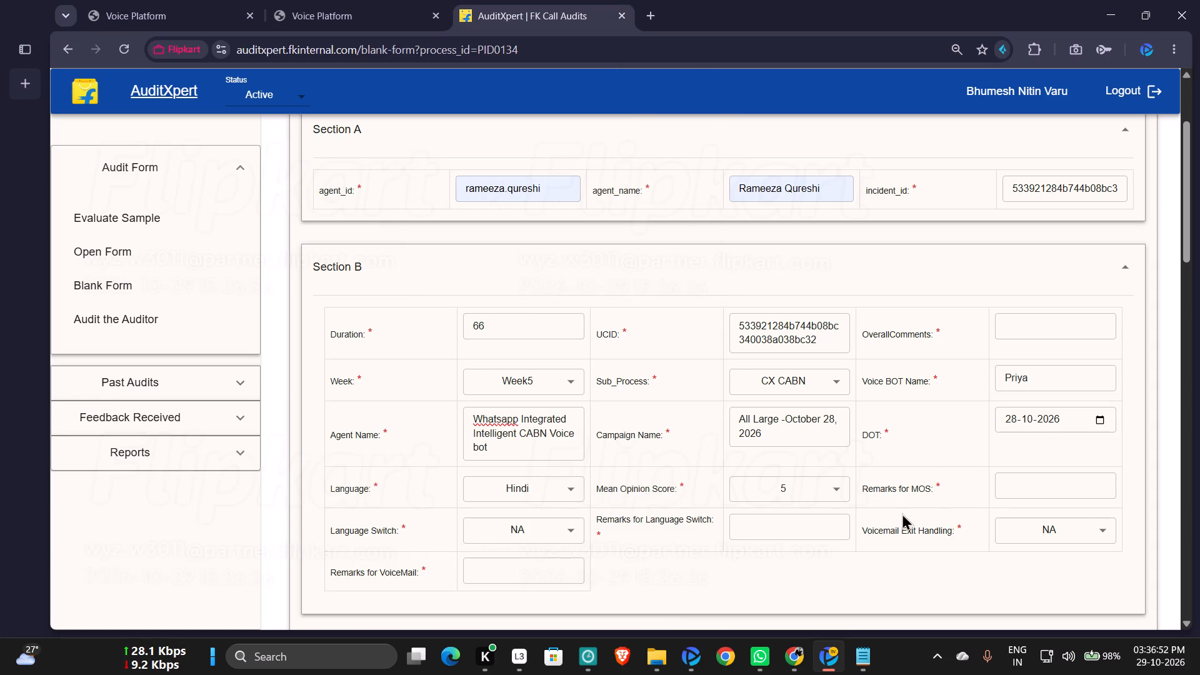
Open row 22's call record in the voice platform and play its recording.
{"action": "left_click", "coordinate": [806, 656]}
{"action": "left_click", "coordinate": [750, 617]}
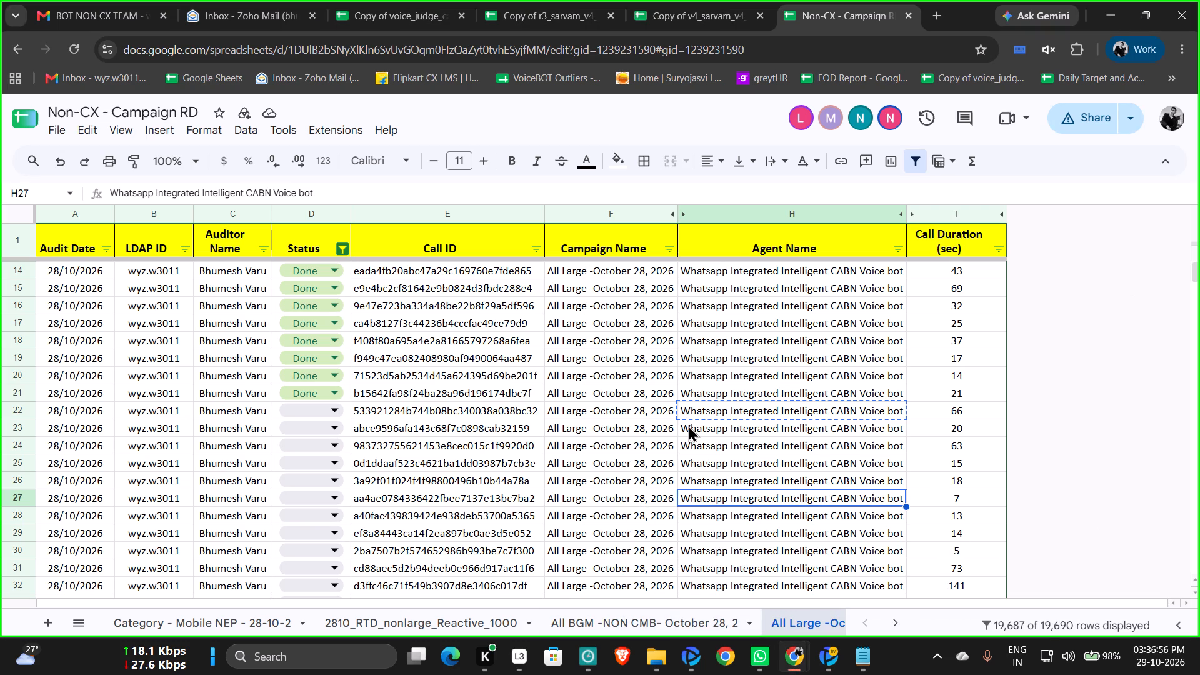
{"action": "left_click", "coordinate": [826, 644]}
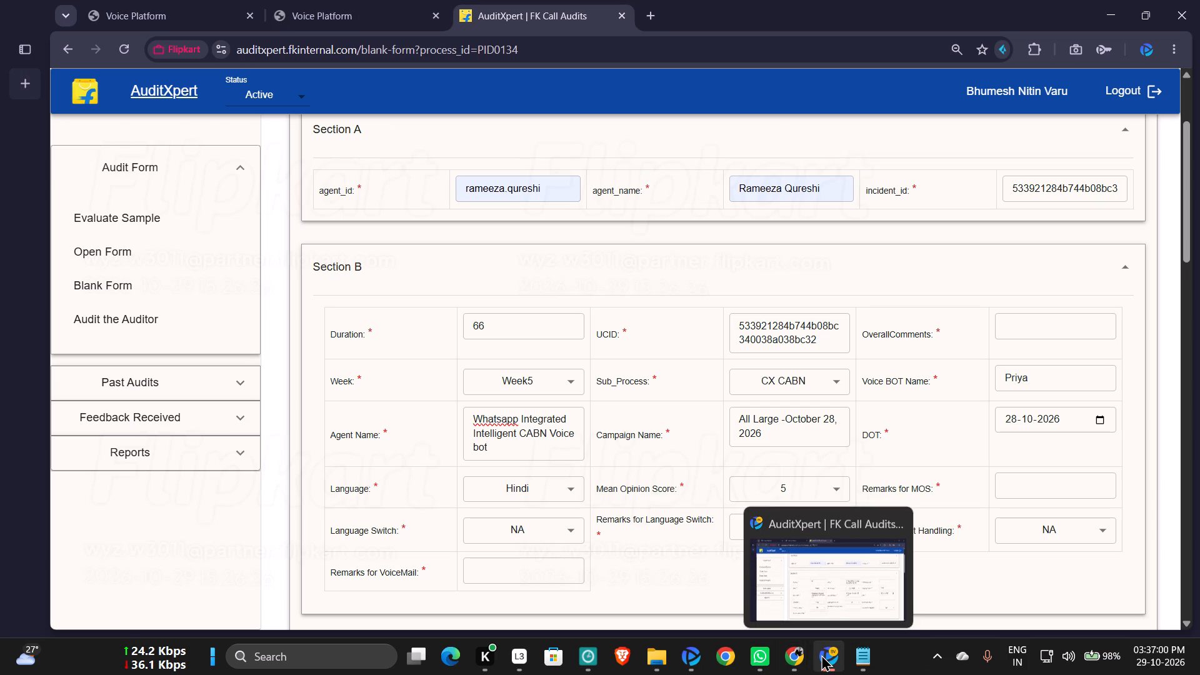
{"action": "left_click", "coordinate": [377, 3]}
{"action": "left_click", "coordinate": [602, 402]}
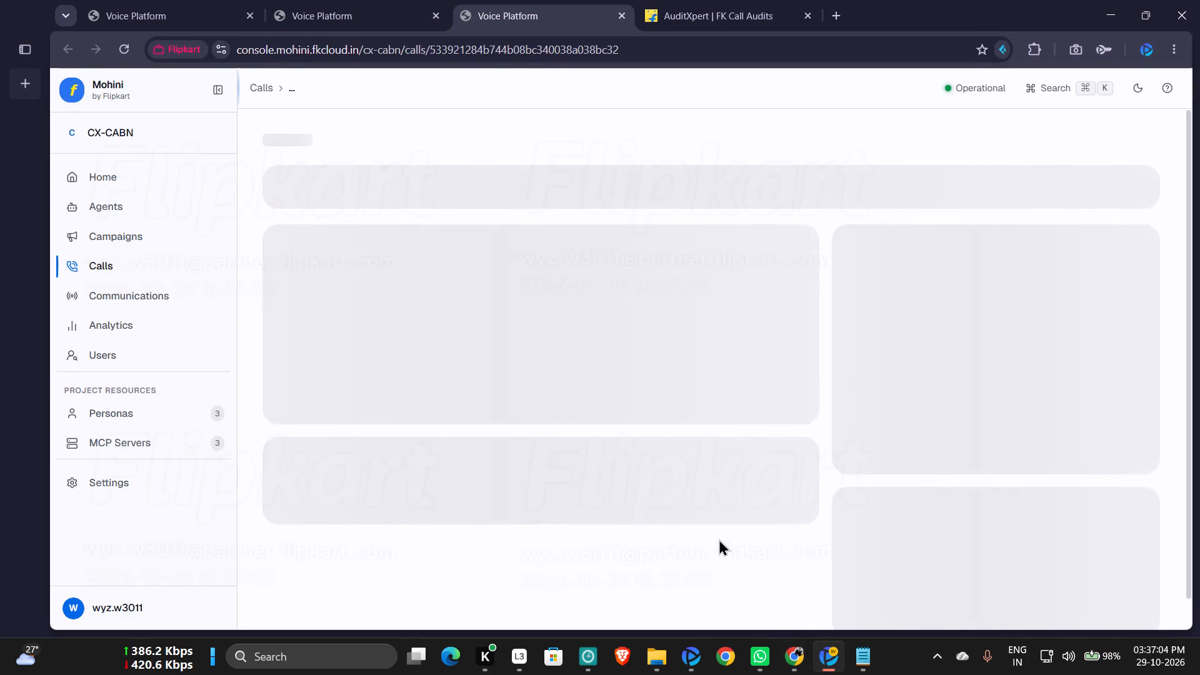
{"action": "scroll", "coordinate": [698, 287], "scroll_direction": "down", "scroll_amount": 2}
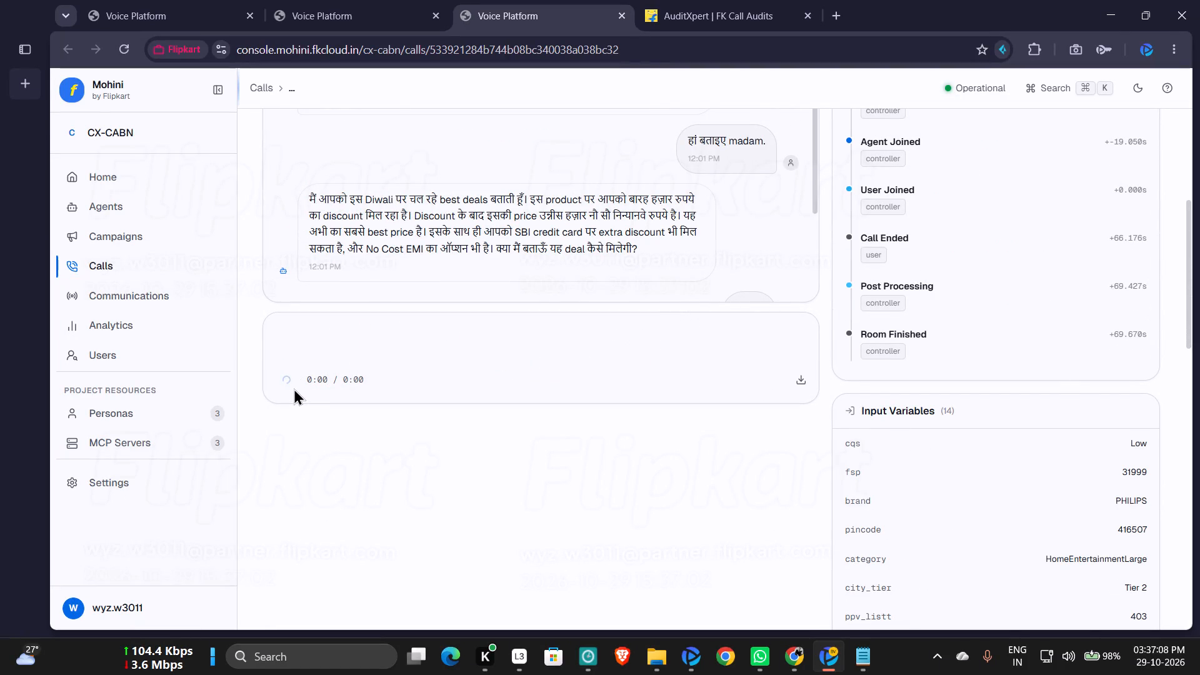
{"action": "left_click", "coordinate": [289, 401]}
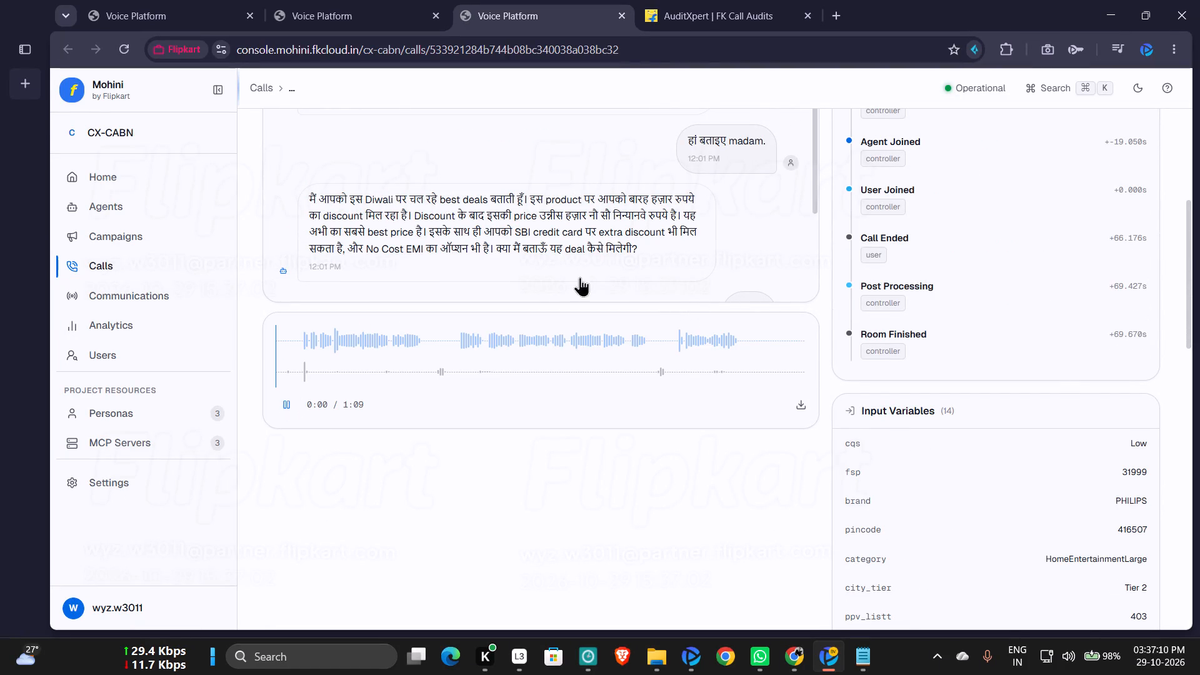
Fill Remarks for VoiceMail in the AuditXpert form with "NO voicemail detected on call." from the Judge Model 2.txt notes.
{"action": "left_click", "coordinate": [699, 14]}
{"action": "left_click", "coordinate": [871, 662]}
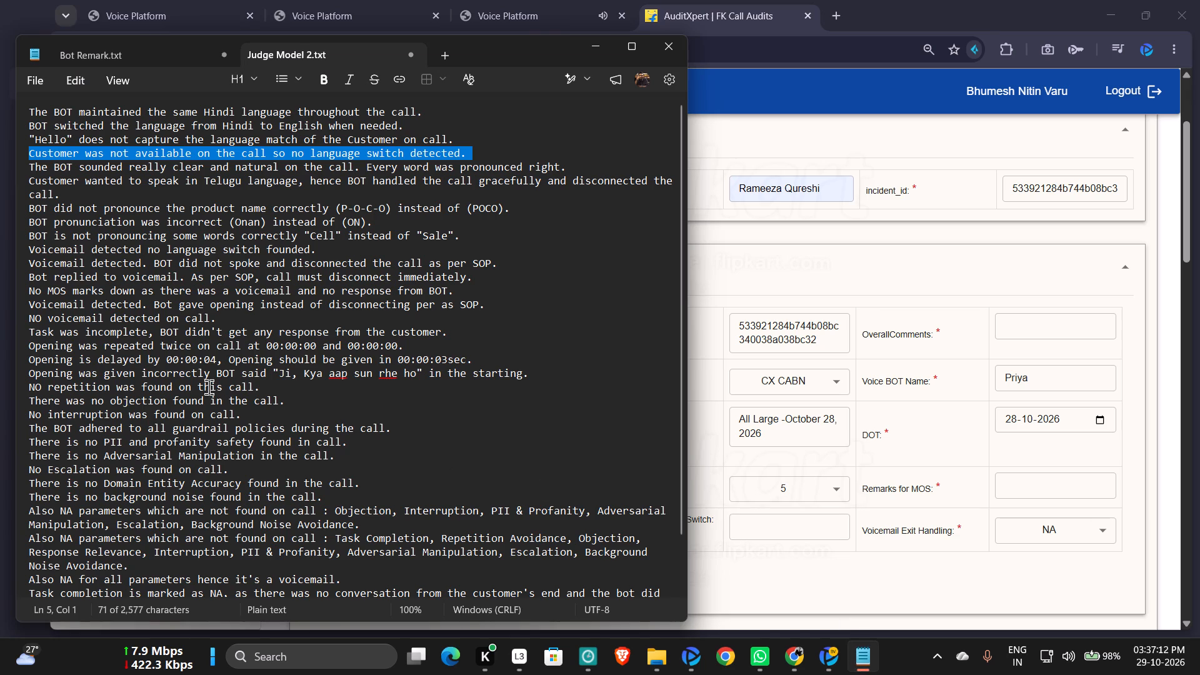
{"action": "triple_click", "coordinate": [267, 314]}
{"action": "key", "text": "ctrl+c"}
{"action": "left_click", "coordinate": [830, 593]}
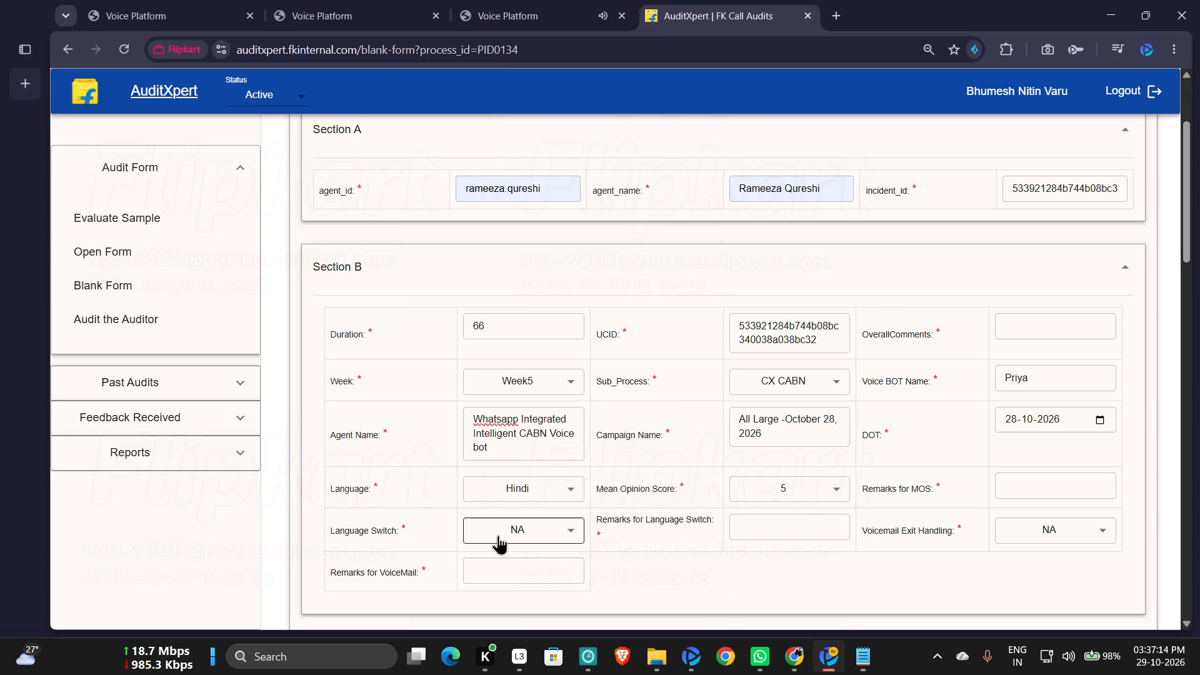
{"action": "left_click", "coordinate": [524, 568]}
{"action": "key", "text": "ctrl+v"}
Fill Remarks for MOS with the notes' line "The BOT sounded really clear and natural on the call. Every word was pronounced right.".
{"action": "left_click", "coordinate": [872, 659]}
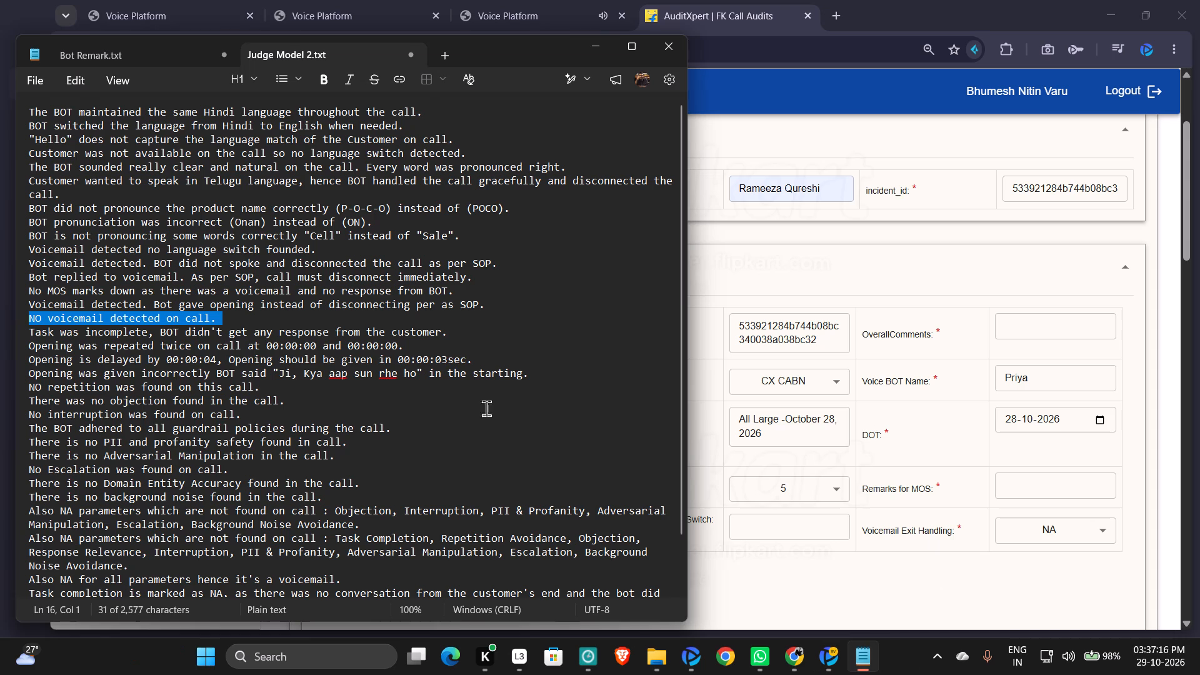
{"action": "scroll", "coordinate": [245, 187], "scroll_direction": "up", "scroll_amount": 2}
{"action": "triple_click", "coordinate": [241, 172]}
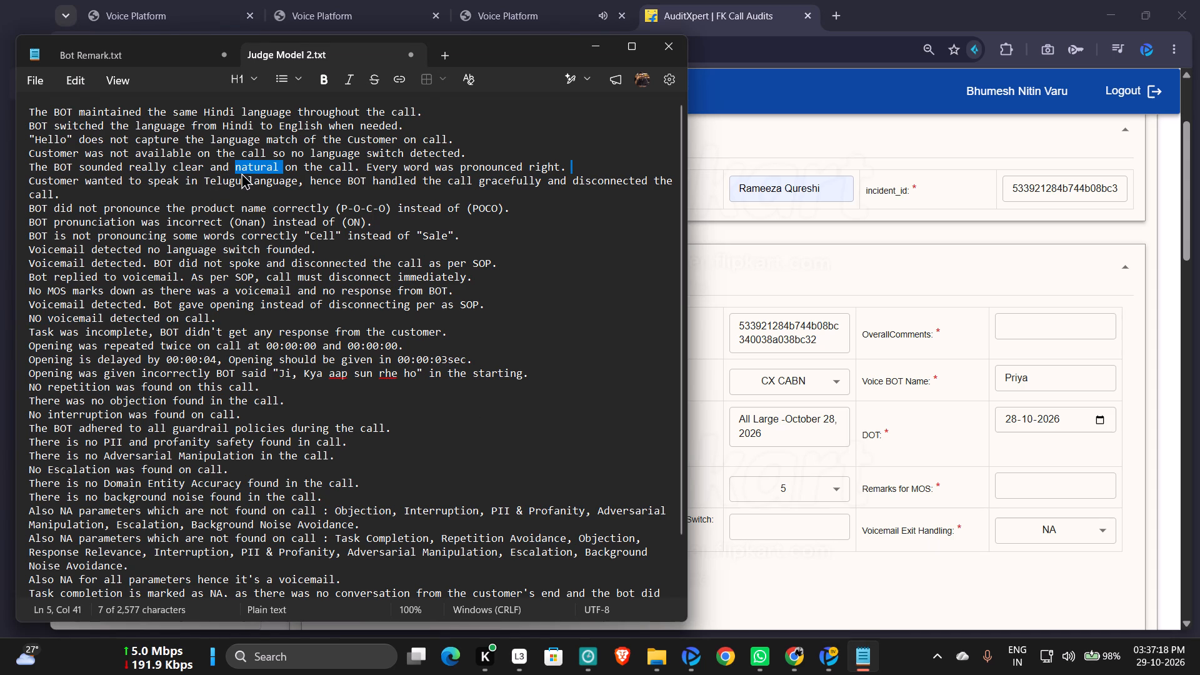
{"action": "key", "text": "ctrl+c"}
{"action": "left_click", "coordinate": [1051, 484]}
{"action": "key", "text": "ctrl+v"}
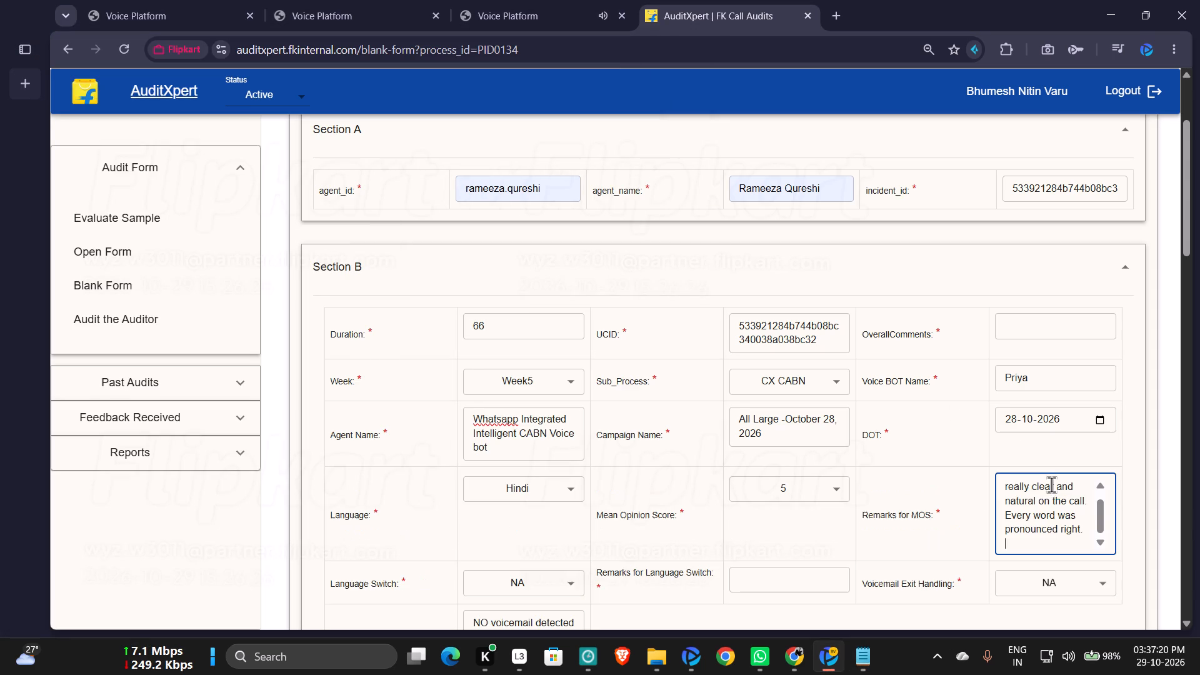
Fill Remarks for Language Switch with "The BOT maintained the same Hindi language throughout the call." from the notes.
{"action": "left_click", "coordinate": [861, 656]}
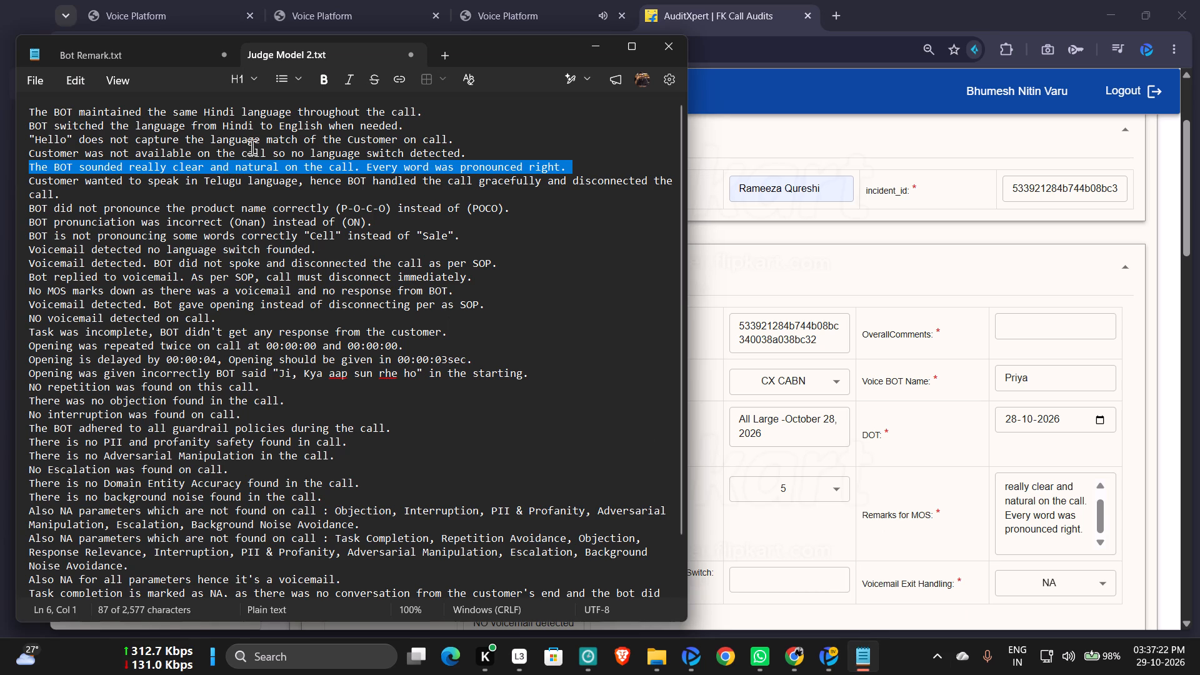
{"action": "triple_click", "coordinate": [294, 111]}
{"action": "key", "text": "ctrl+c"}
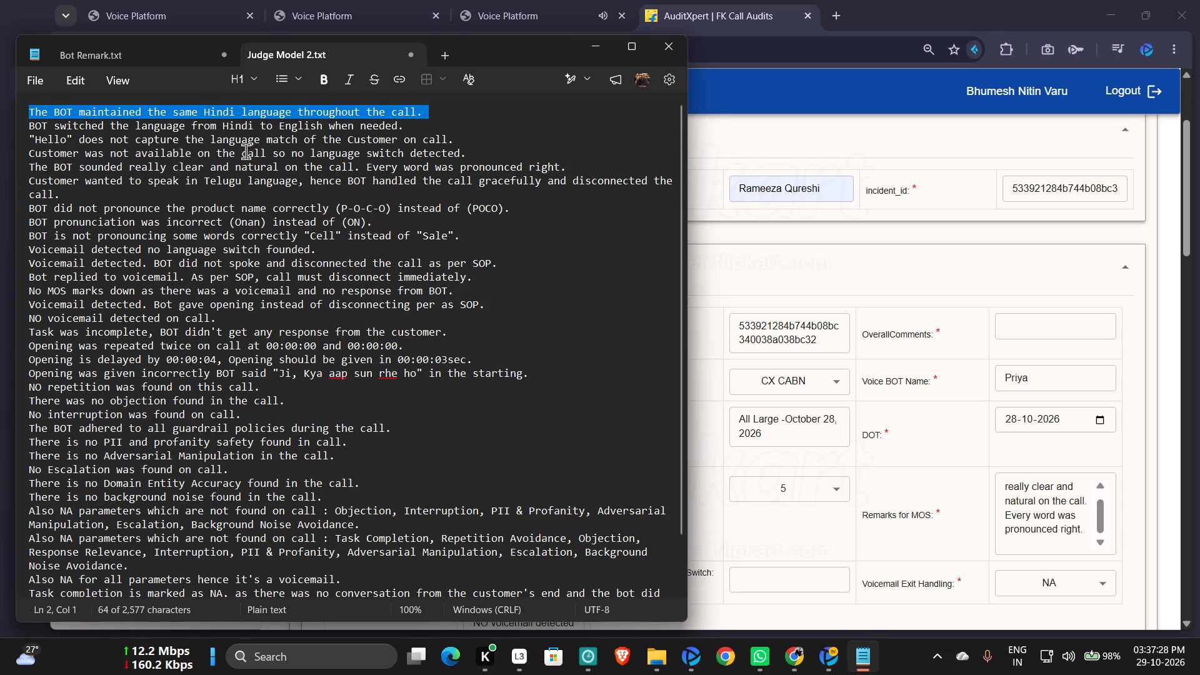
{"action": "triple_click", "coordinate": [256, 143]}
{"action": "key", "text": "ctrl+c"}
{"action": "left_click", "coordinate": [528, 0]}
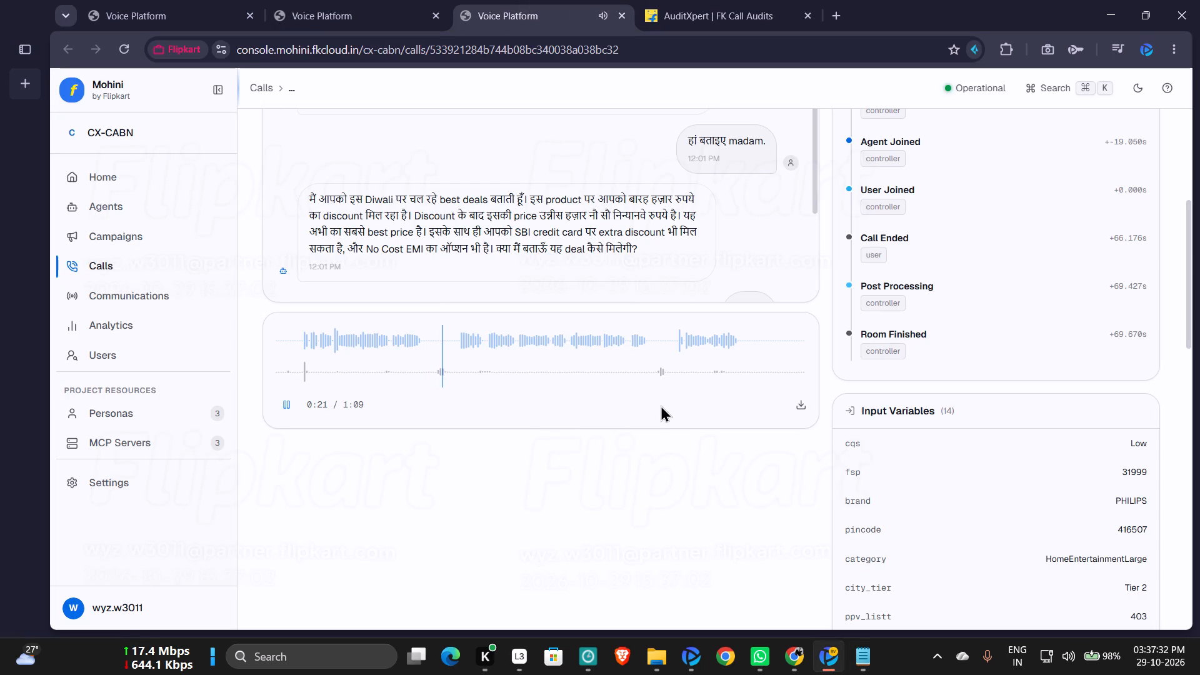
{"action": "left_click", "coordinate": [691, 1]}
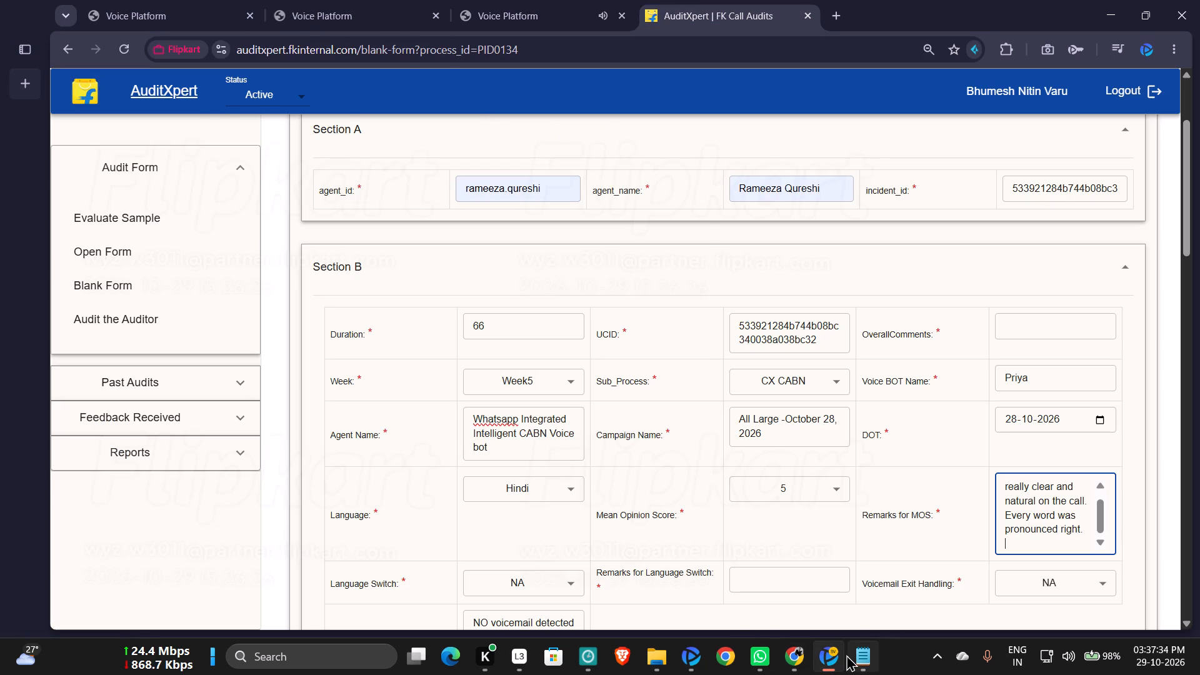
{"action": "left_click", "coordinate": [852, 654]}
{"action": "triple_click", "coordinate": [343, 118]}
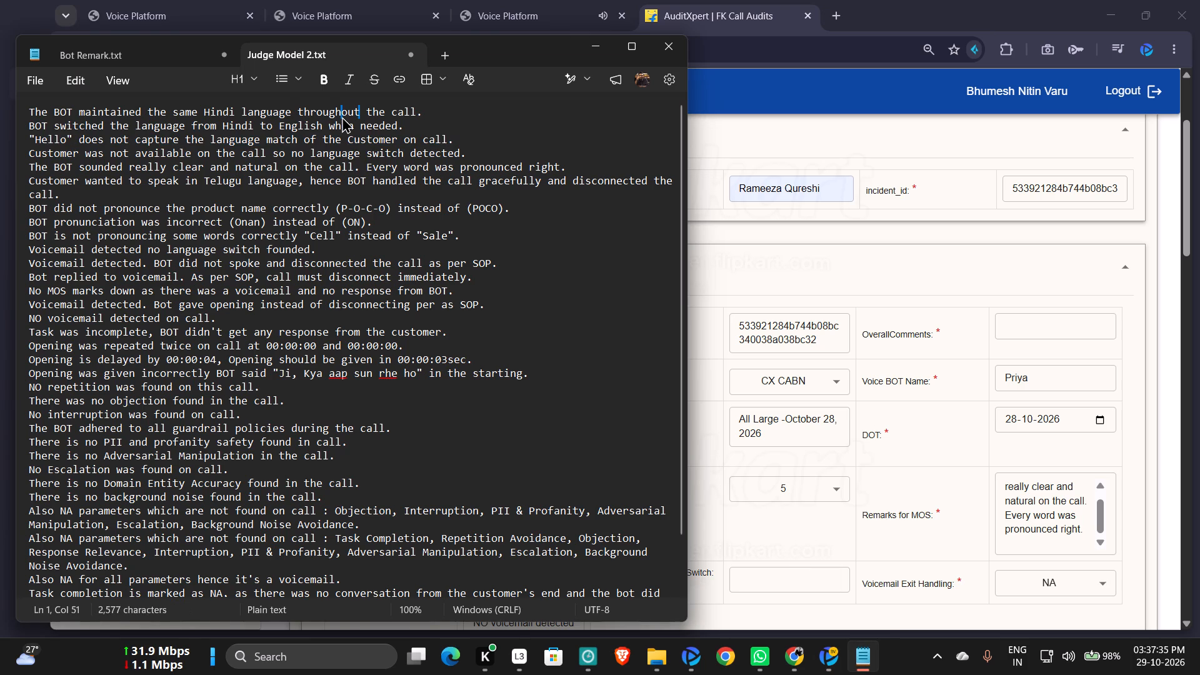
{"action": "triple_click", "coordinate": [342, 116]}
{"action": "key", "text": "ctrl+c"}
{"action": "left_click", "coordinate": [807, 572]}
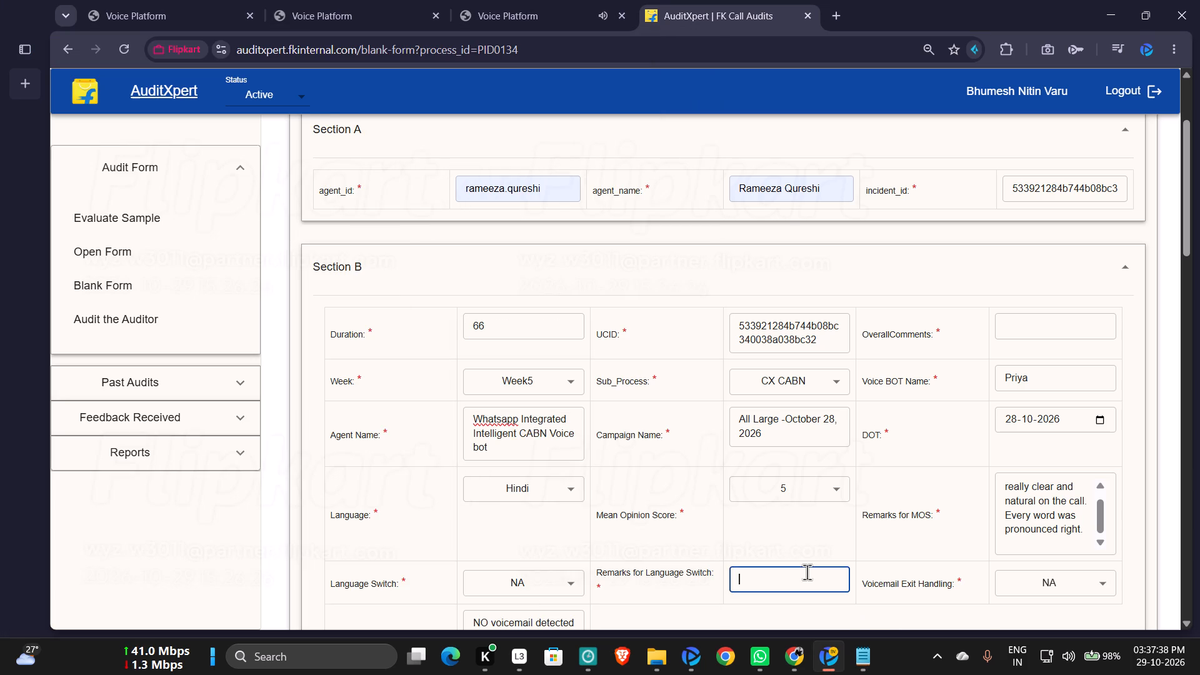
{"action": "key", "text": "ctrl+v"}
Fill OverallComments with the notes' last paragraph, introducing Priya as a voice assistant from Flipkart's Shopping Team calling about the product in the cart.
{"action": "scroll", "coordinate": [882, 419], "scroll_direction": "down", "scroll_amount": 1}
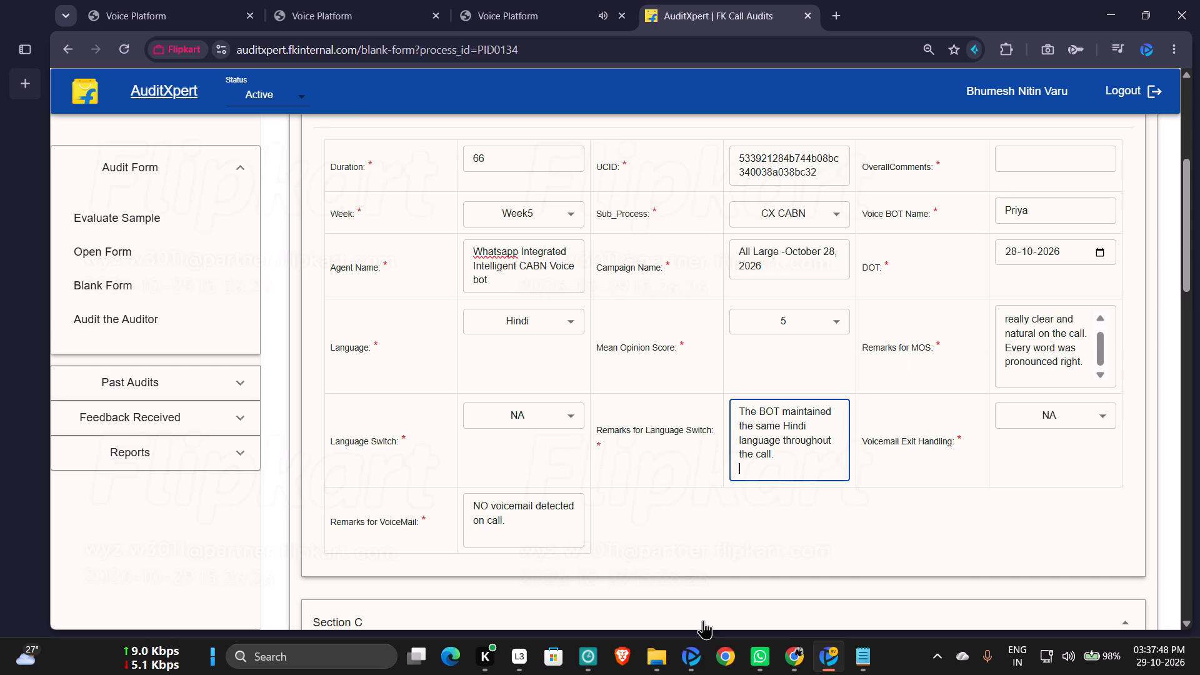
{"action": "left_click", "coordinate": [856, 655]}
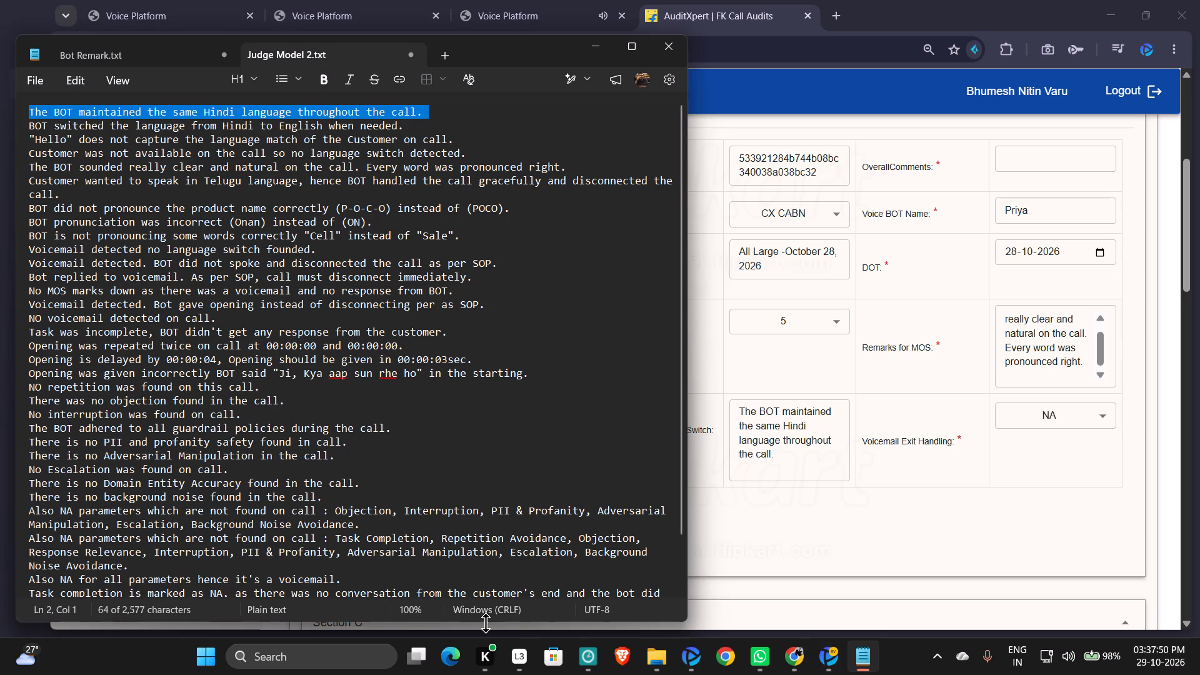
{"action": "scroll", "coordinate": [456, 527], "scroll_direction": "down", "scroll_amount": 3}
{"action": "triple_click", "coordinate": [396, 572]}
{"action": "key", "text": "ctrl+c"}
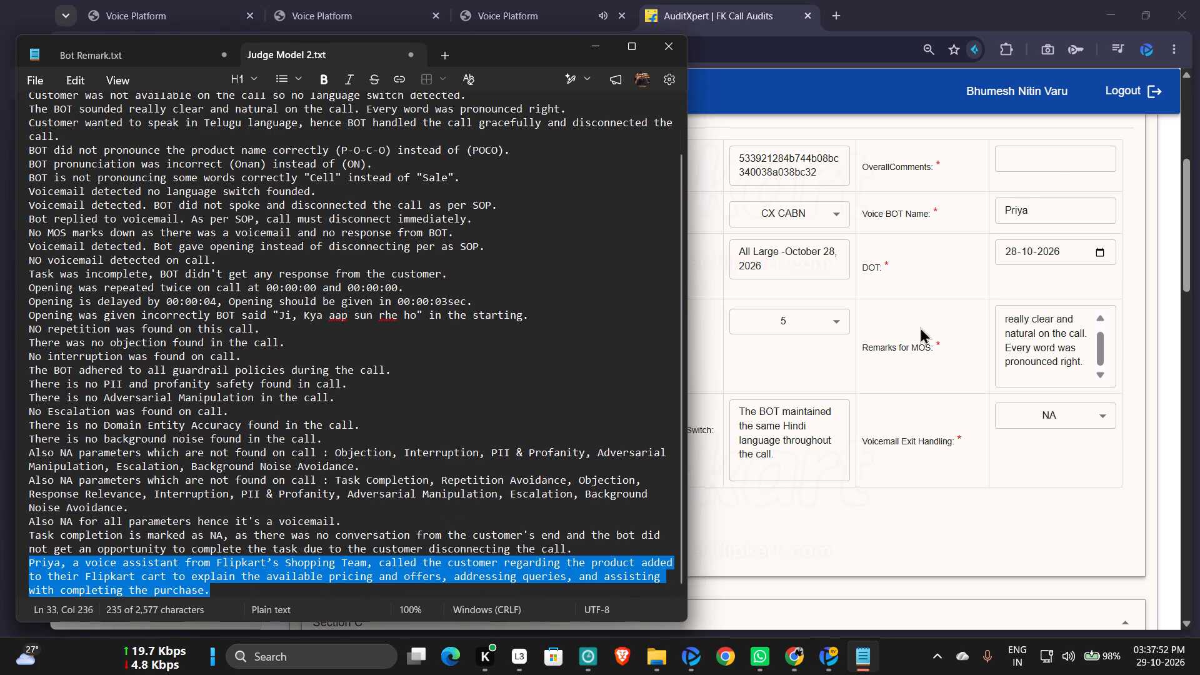
{"action": "left_click", "coordinate": [1056, 163]}
{"action": "key", "text": "ctrl+v"}
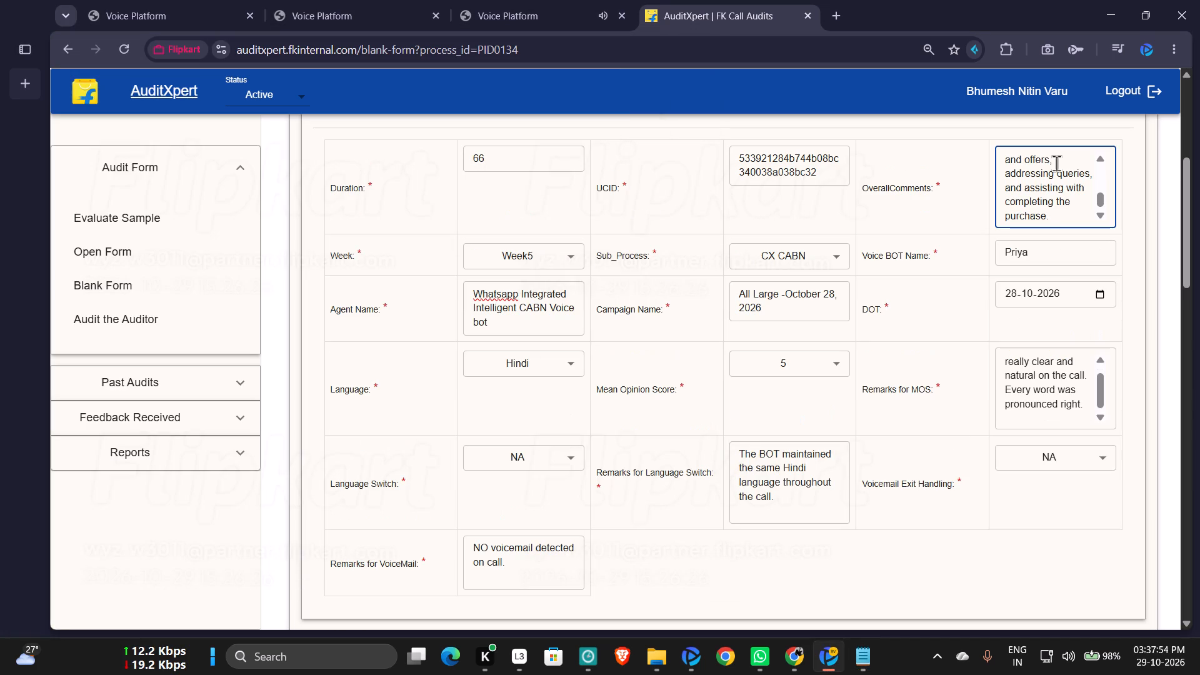
Check the call playback and append to OverallComments "Customer said yes for the details but disconnected the call at the end.".
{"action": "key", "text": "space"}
{"action": "left_click", "coordinate": [802, 587]}
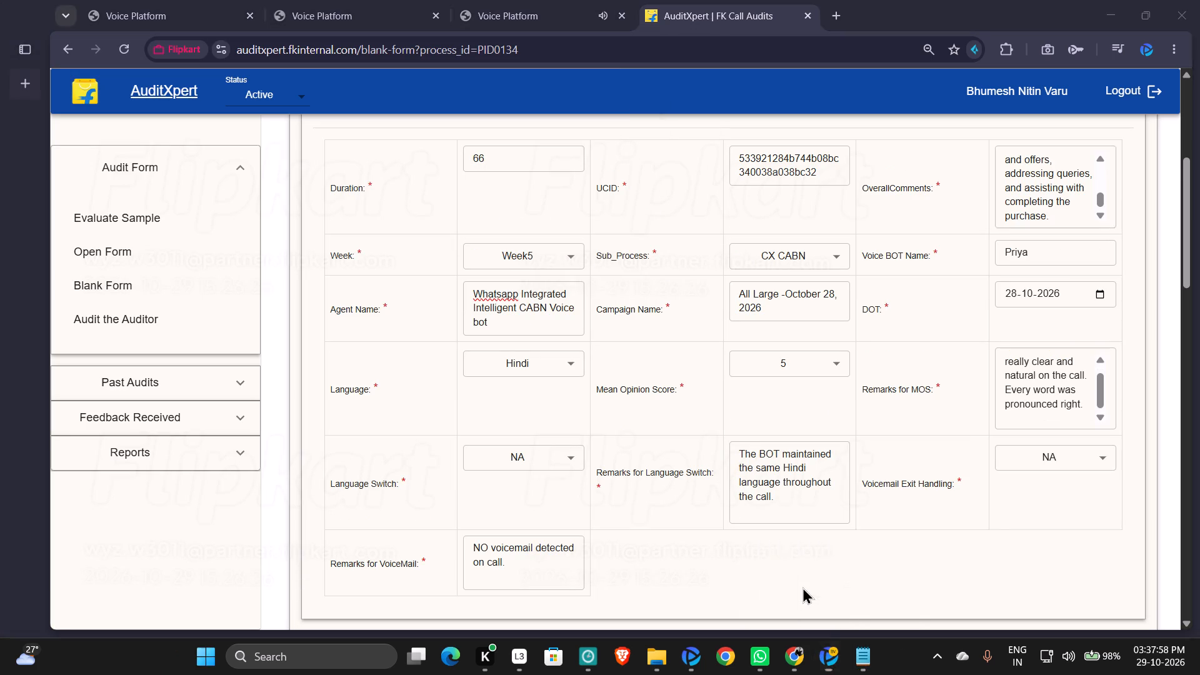
{"action": "left_click", "coordinate": [790, 656]}
{"action": "left_click", "coordinate": [749, 609]}
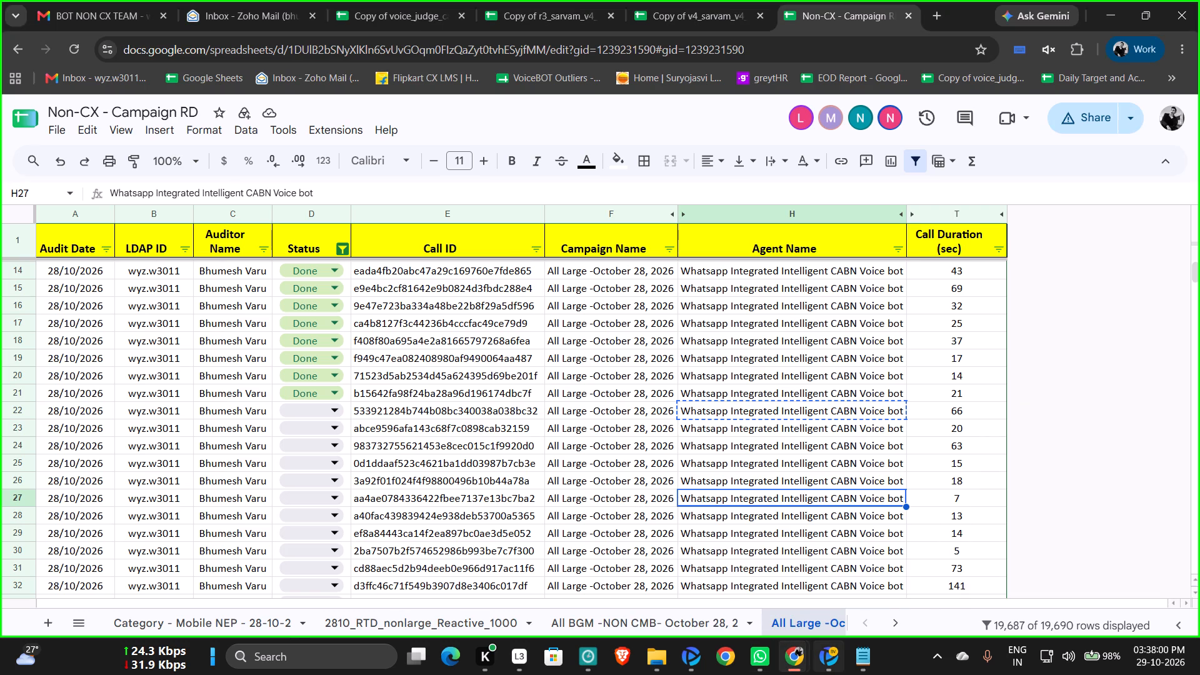
{"action": "left_click", "coordinate": [834, 674]}
{"action": "left_click", "coordinate": [522, 0]}
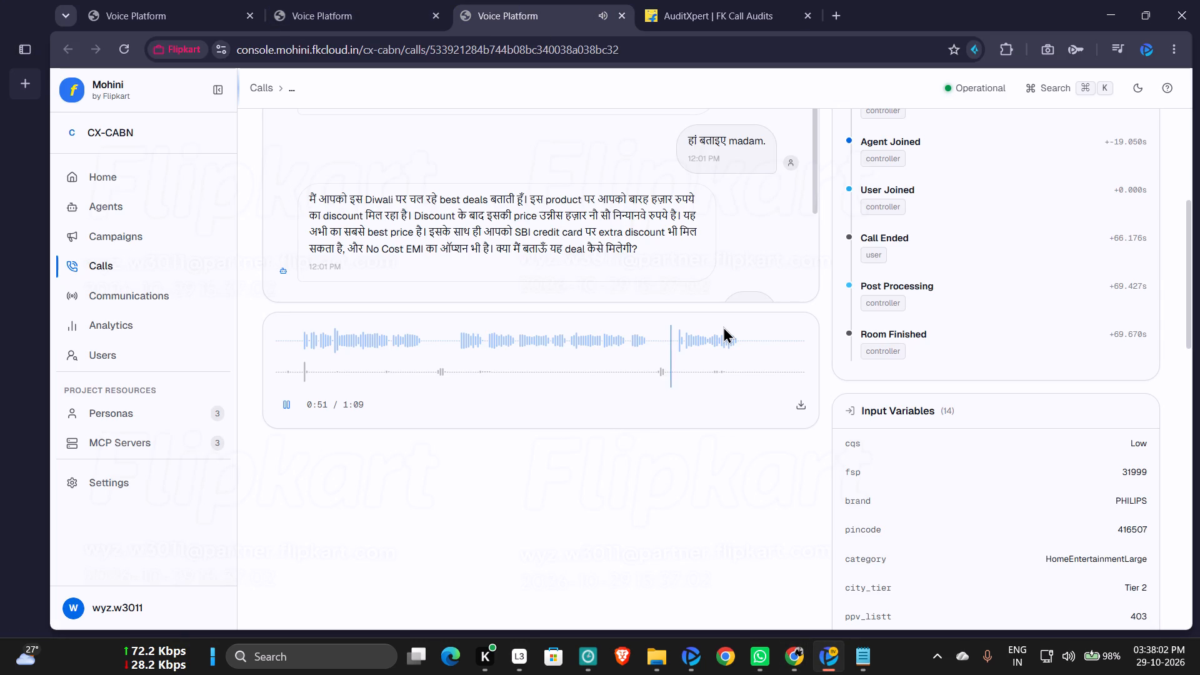
{"action": "left_click", "coordinate": [756, 6]}
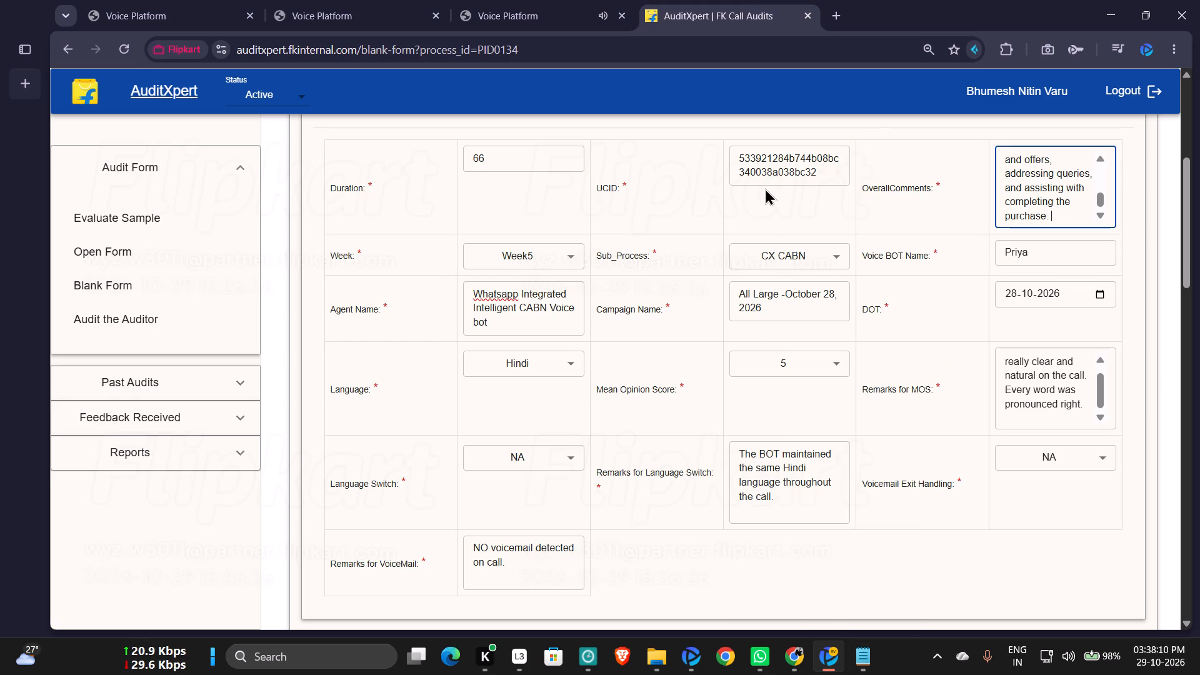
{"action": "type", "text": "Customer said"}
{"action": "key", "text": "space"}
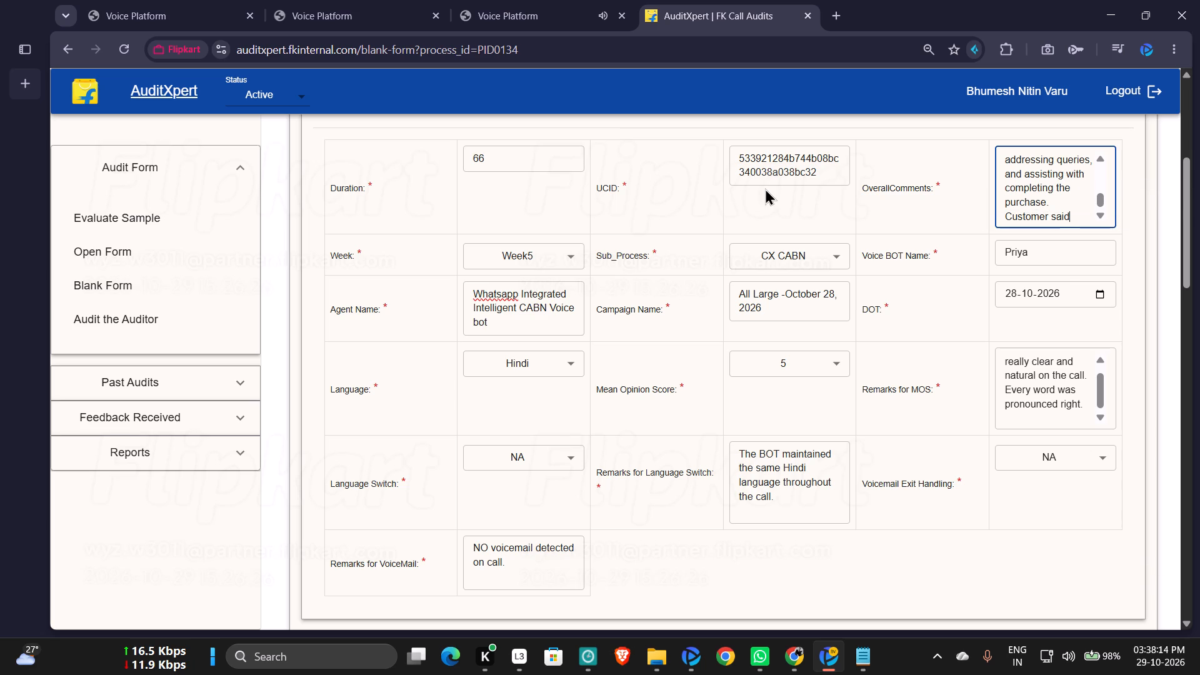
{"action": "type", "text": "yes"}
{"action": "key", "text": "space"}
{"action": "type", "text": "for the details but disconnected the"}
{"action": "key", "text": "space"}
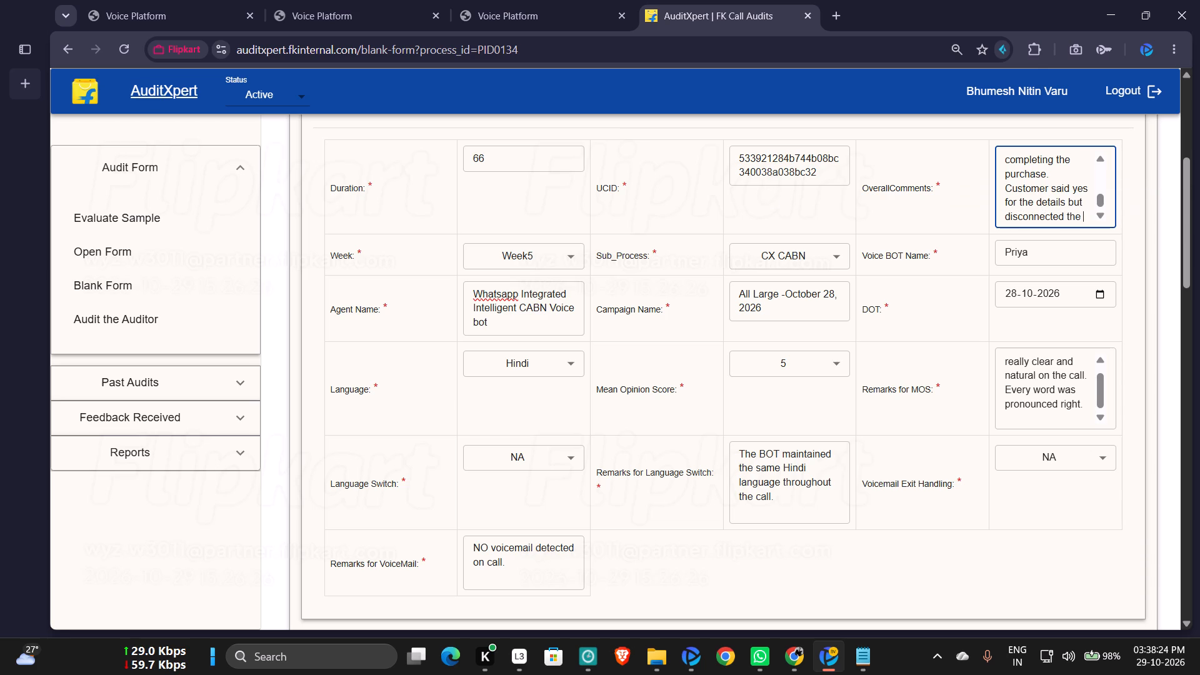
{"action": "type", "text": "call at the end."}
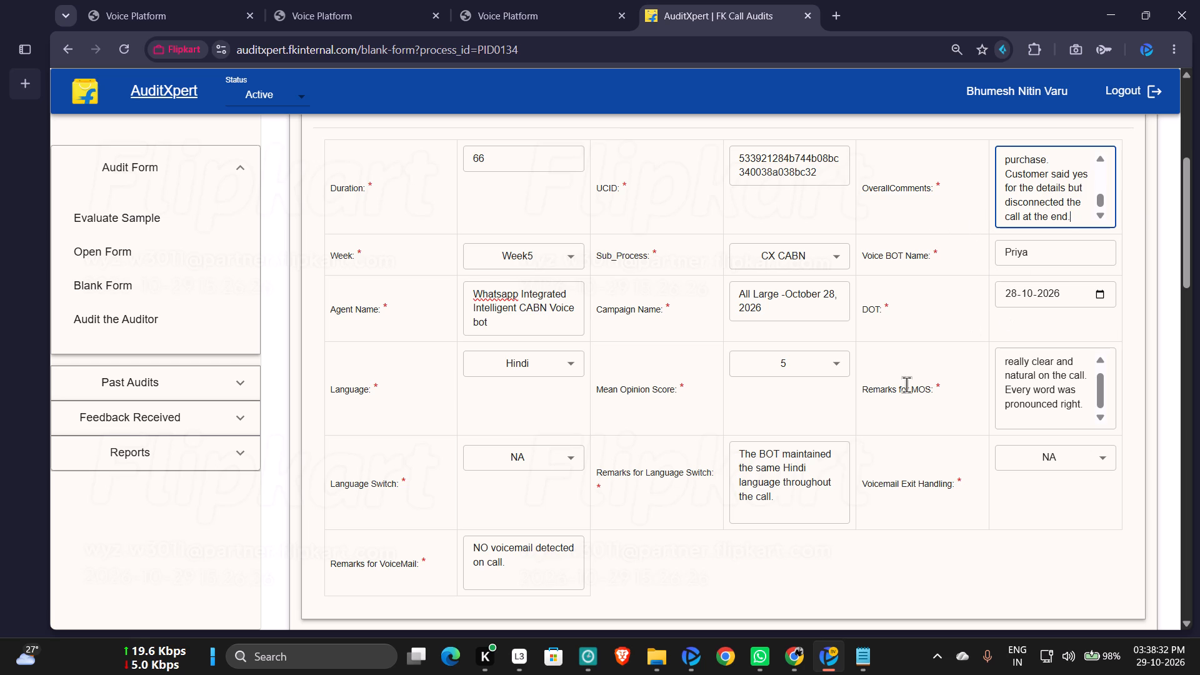
On a new line in OverallComments, add the notes' "Also NA parameters which are not found on call" remark whose list starts with Task Completion.
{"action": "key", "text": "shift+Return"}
{"action": "left_click", "coordinate": [873, 649]}
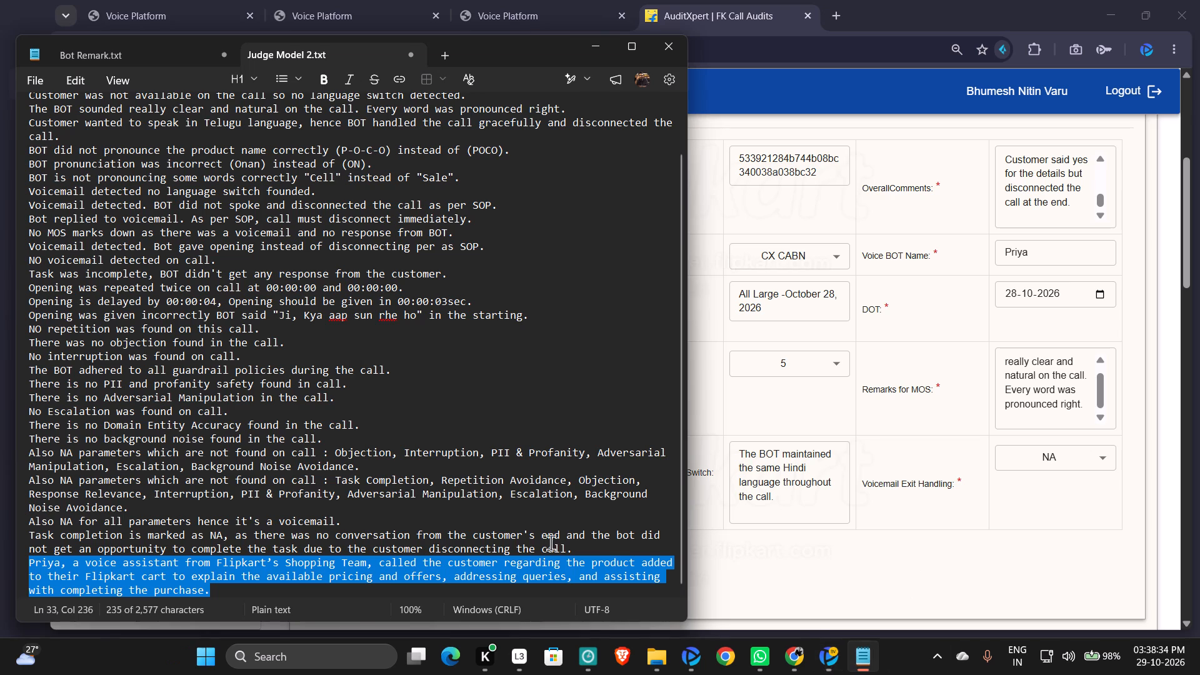
{"action": "double_click", "coordinate": [362, 547]}
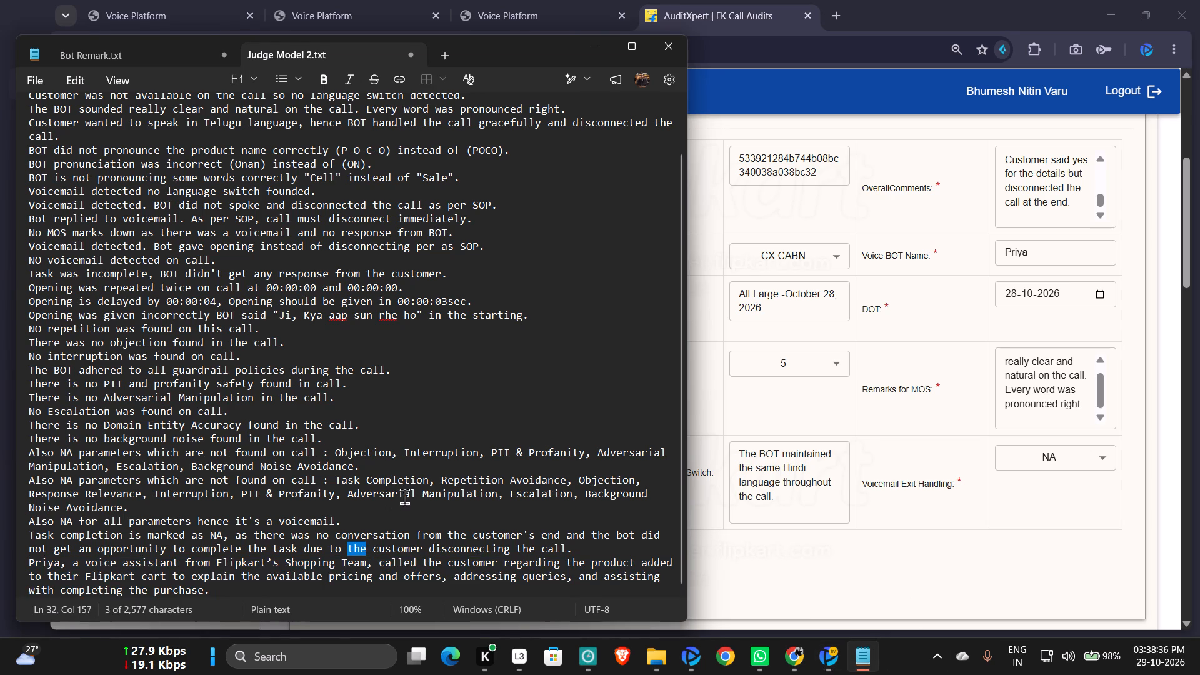
{"action": "triple_click", "coordinate": [406, 495]}
{"action": "key", "text": "ctrl+c"}
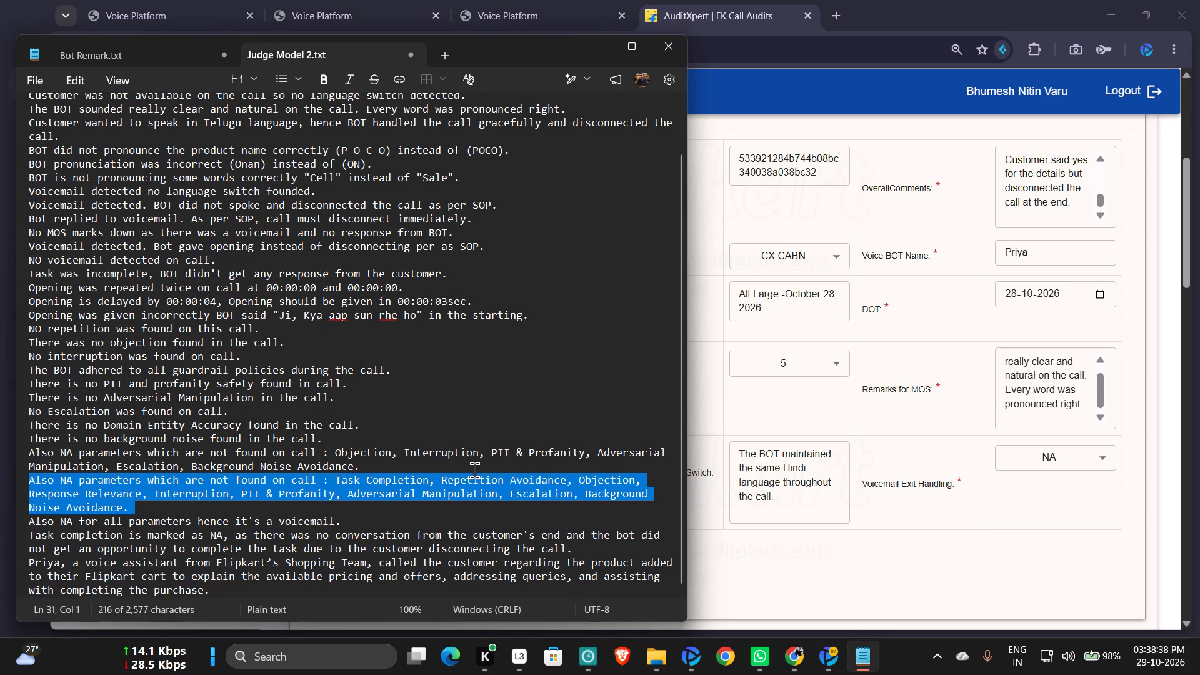
{"action": "left_click", "coordinate": [1040, 216]}
{"action": "key", "text": "ctrl+v"}
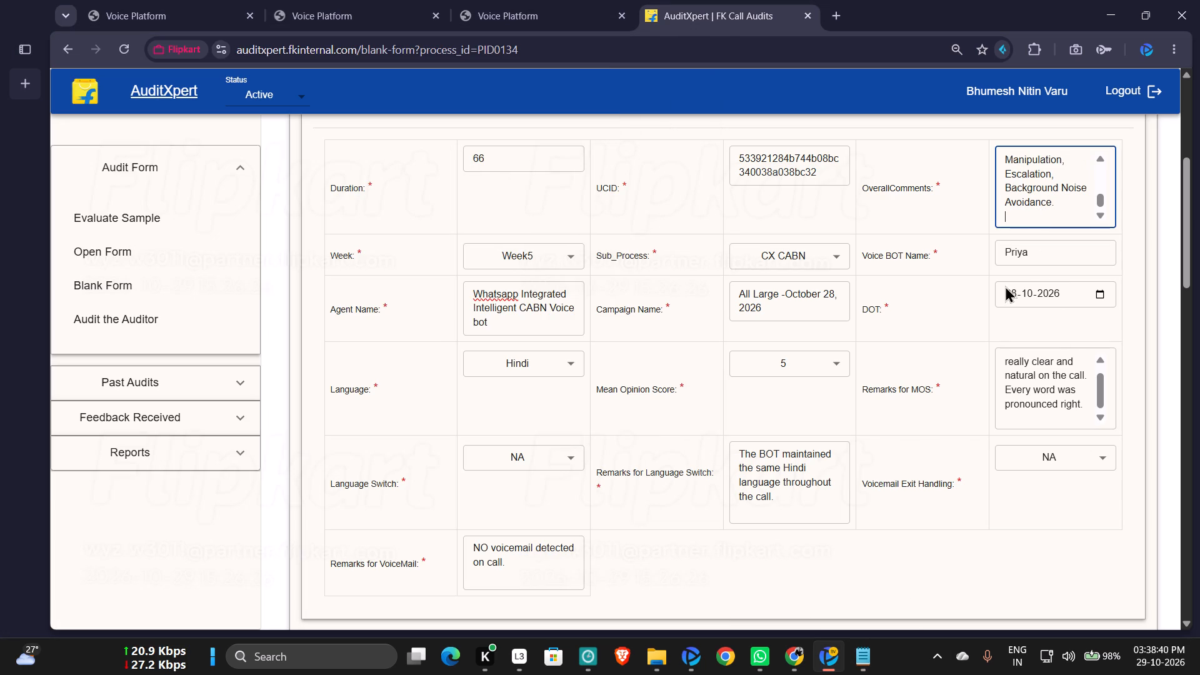
Replace "Task Completion" in the OverallComments NA list with the notes' sentence beginning "Task completion is marked as NA".
{"action": "left_click", "coordinate": [869, 656]}
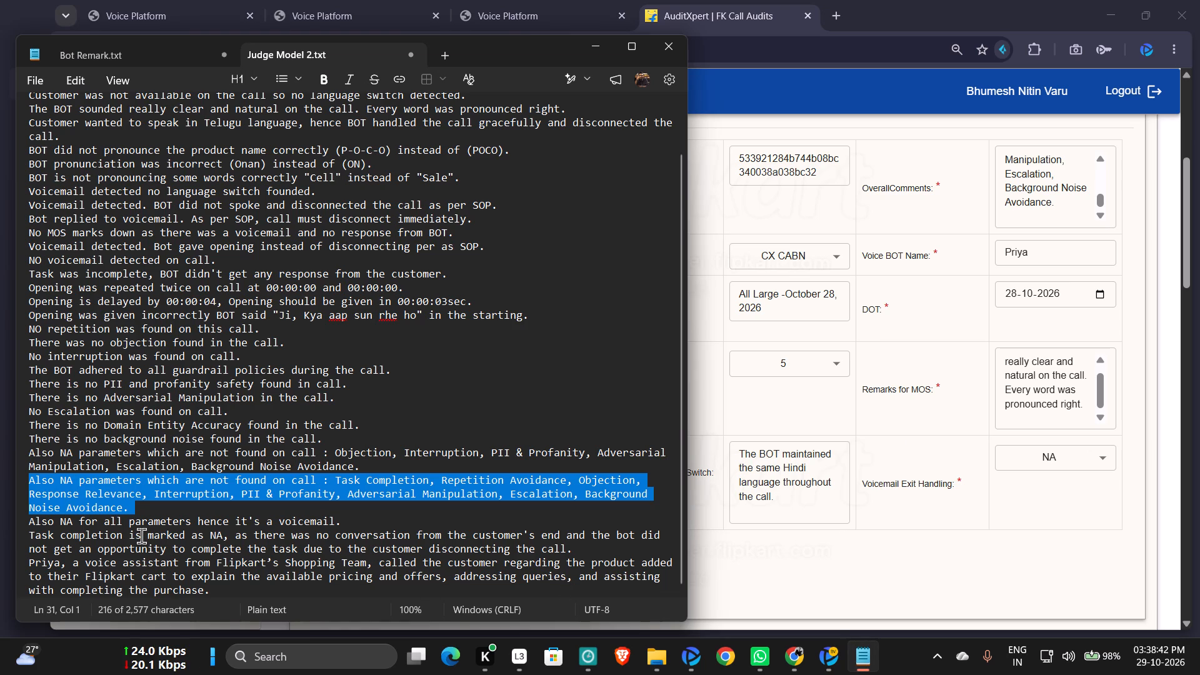
{"action": "triple_click", "coordinate": [194, 539]}
{"action": "key", "text": "ctrl+c"}
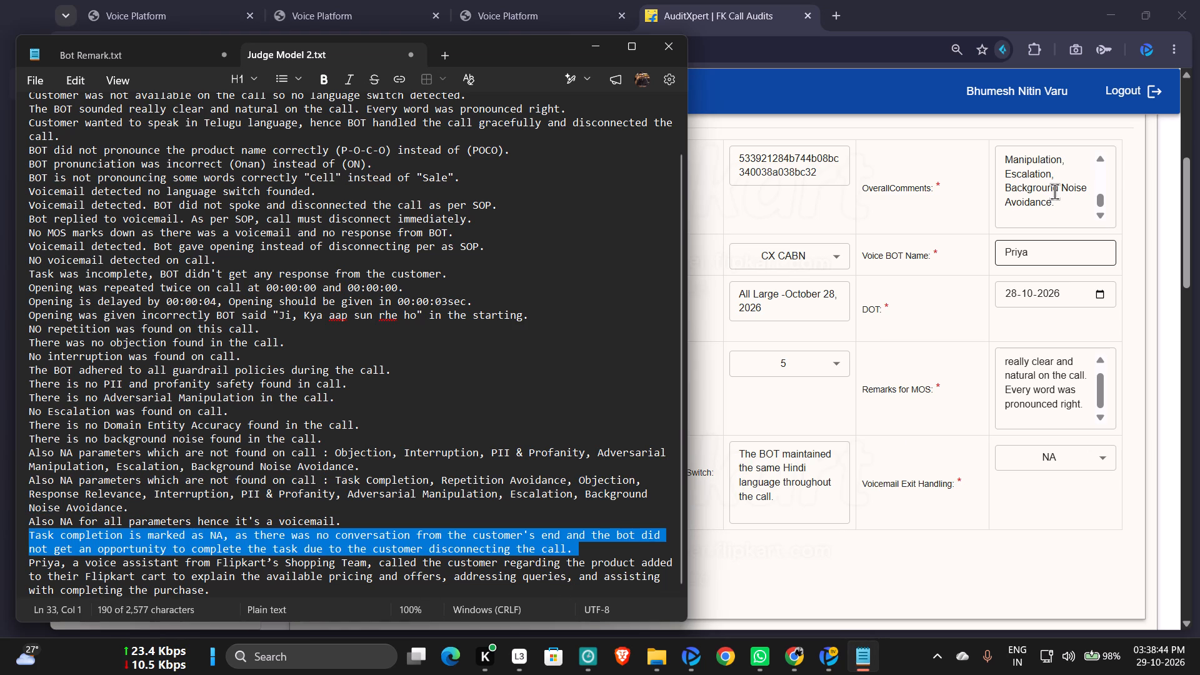
{"action": "scroll", "coordinate": [1054, 191], "scroll_direction": "up", "scroll_amount": 1}
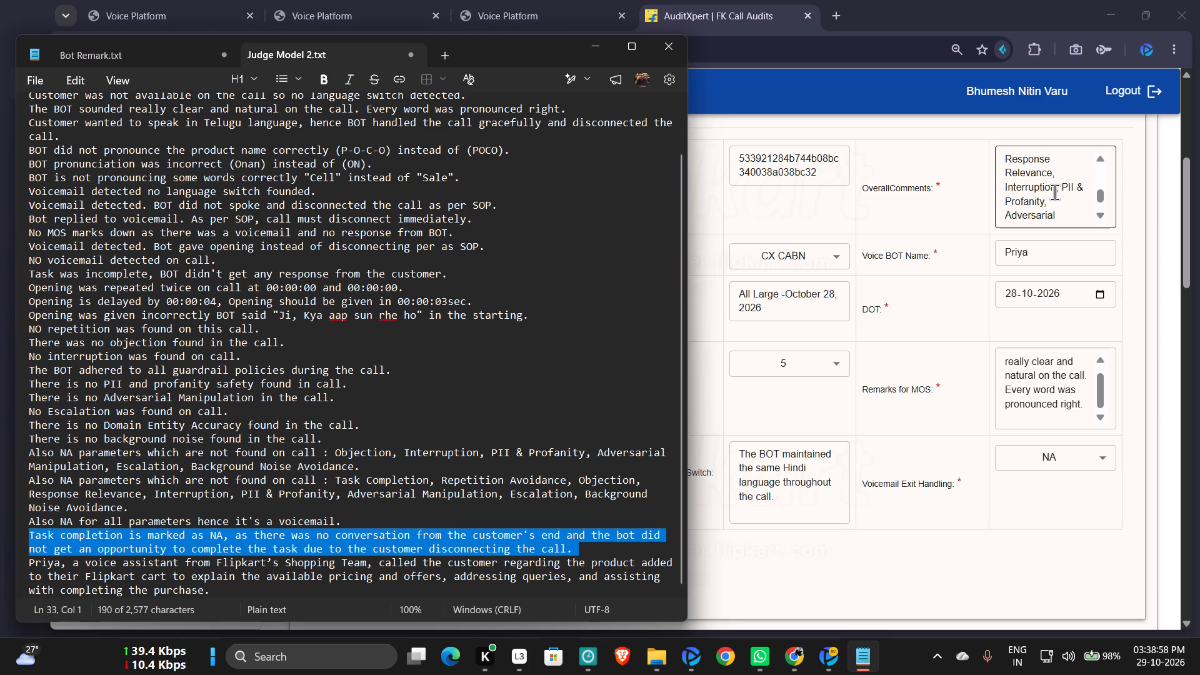
{"action": "scroll", "coordinate": [1054, 192], "scroll_direction": "up", "scroll_amount": 1}
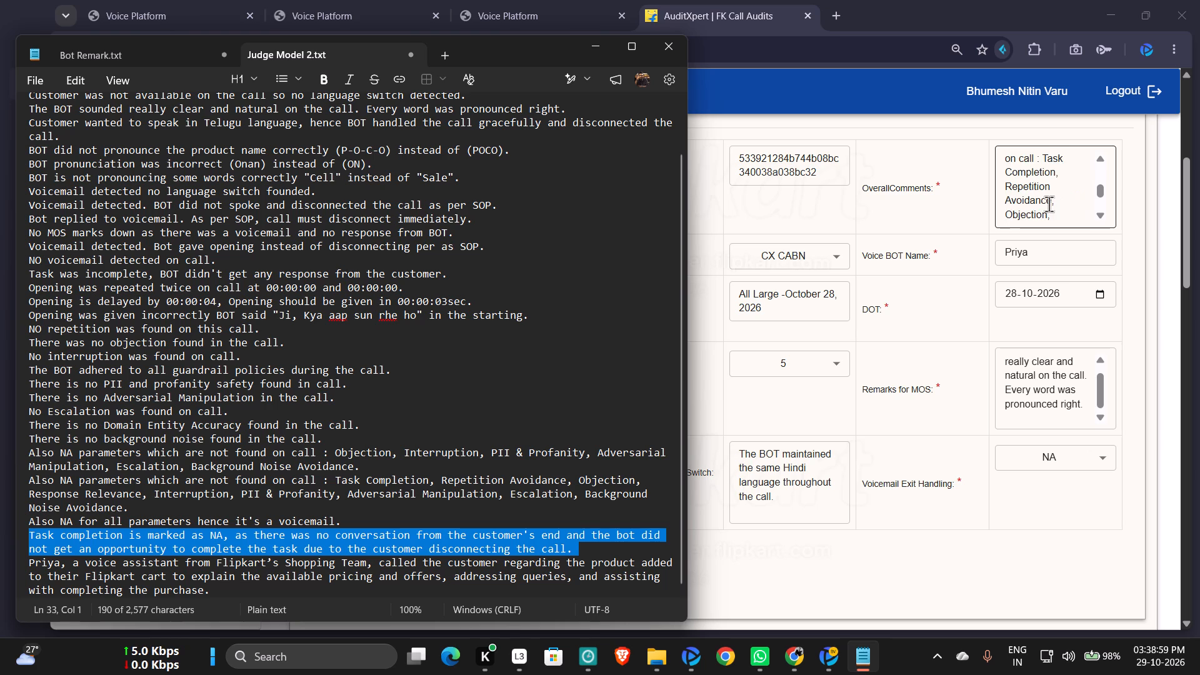
{"action": "double_click", "coordinate": [1057, 161]}
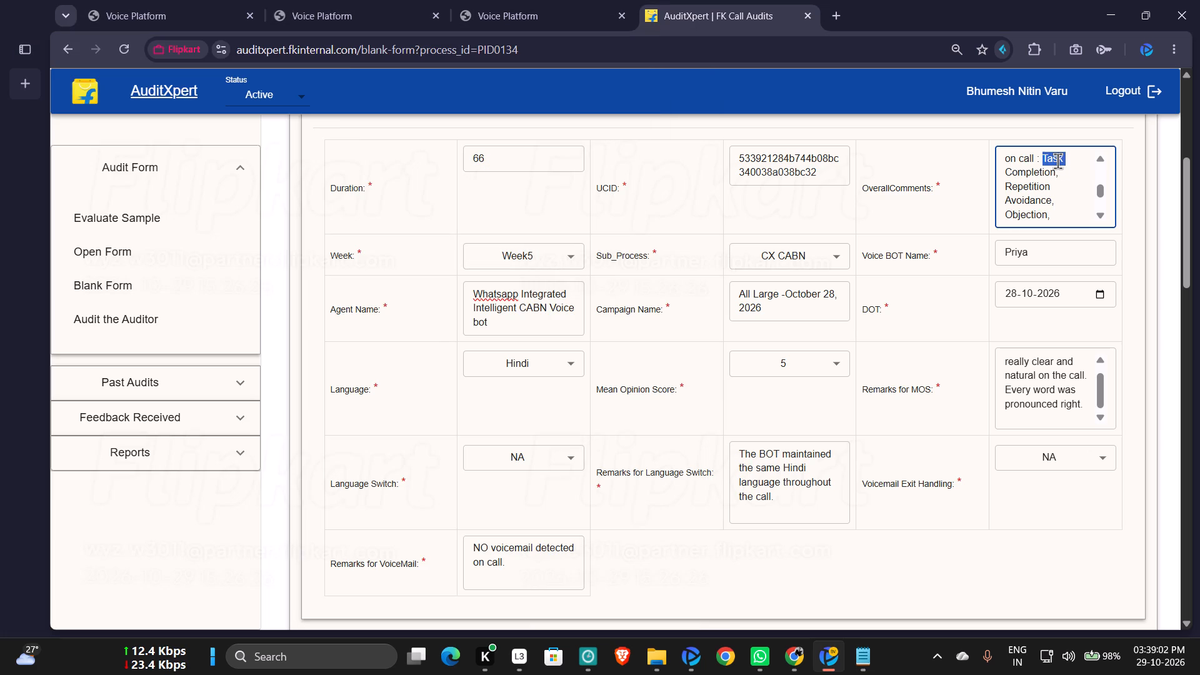
{"action": "key", "text": "shift+Down"}
{"action": "key", "text": "shift+Left"}
{"action": "key", "text": "shift+Left"}
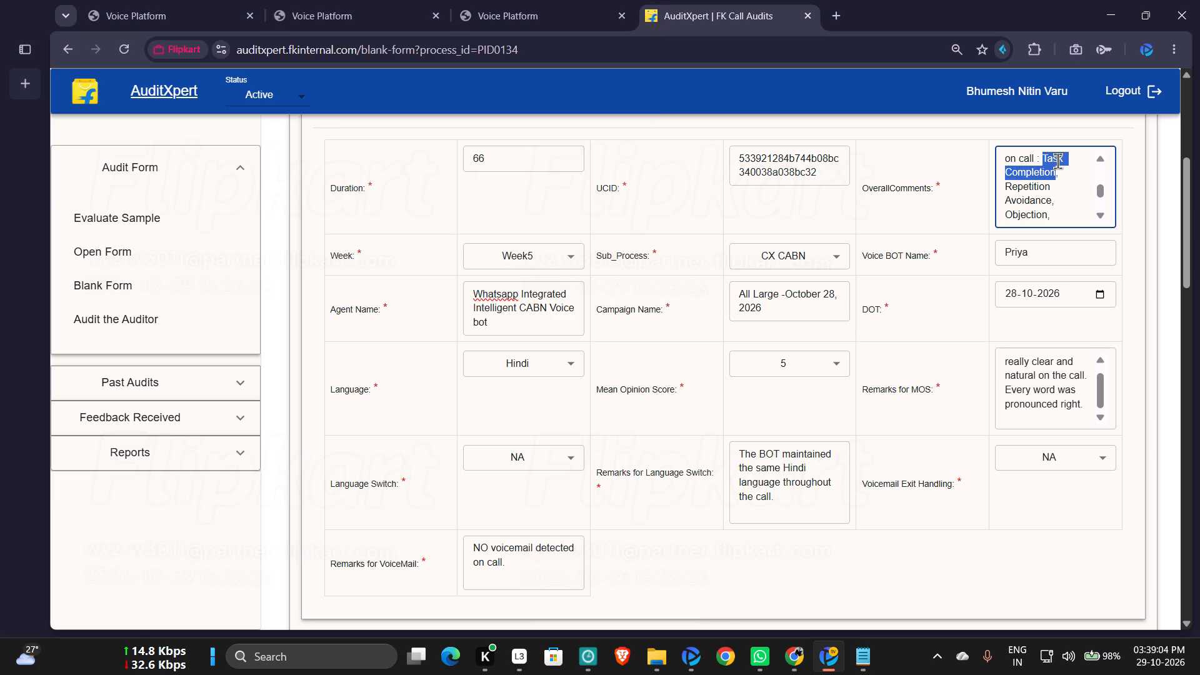
{"action": "key", "text": "ctrl+v"}
Review the inserted Task completion explanation in OverallComments against the surrounding text.
{"action": "key", "text": "Up"}
{"action": "key", "text": "Up"}
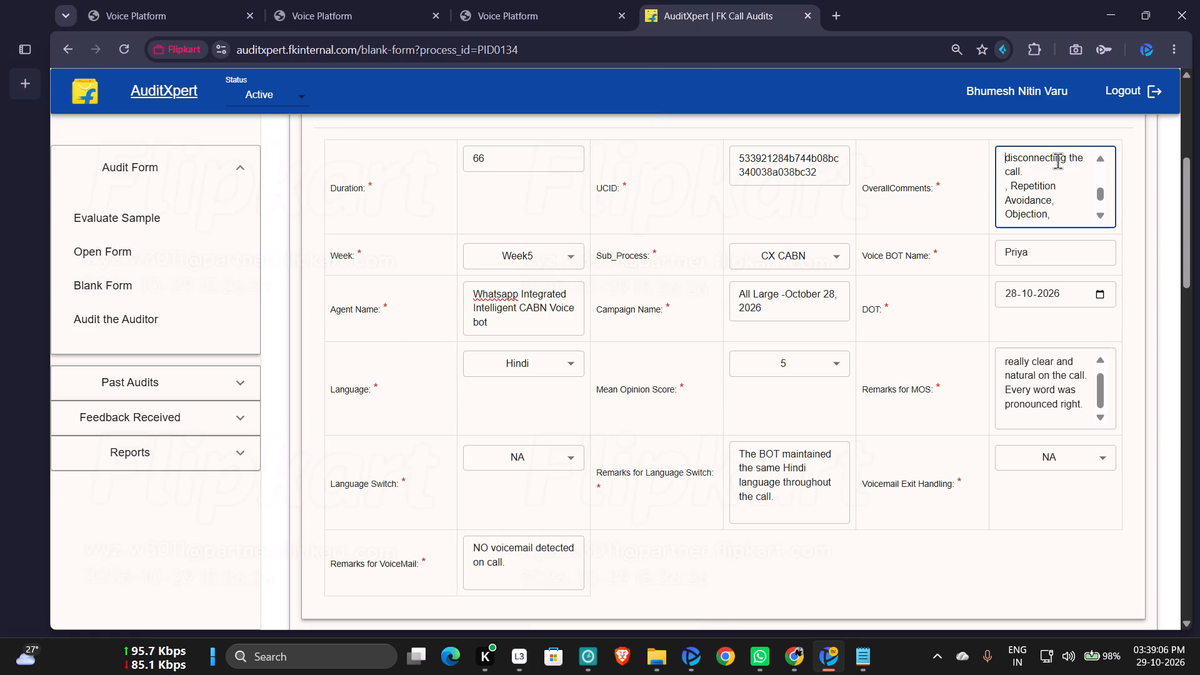
{"action": "key", "text": "Up"}
{"action": "key", "text": "Up"}
{"action": "key", "text": "Up"}
{"action": "key", "text": "Up"}
{"action": "key", "text": "Up"}
{"action": "key", "text": "Up"}
{"action": "key", "text": "Up"}
{"action": "key", "text": "Up"}
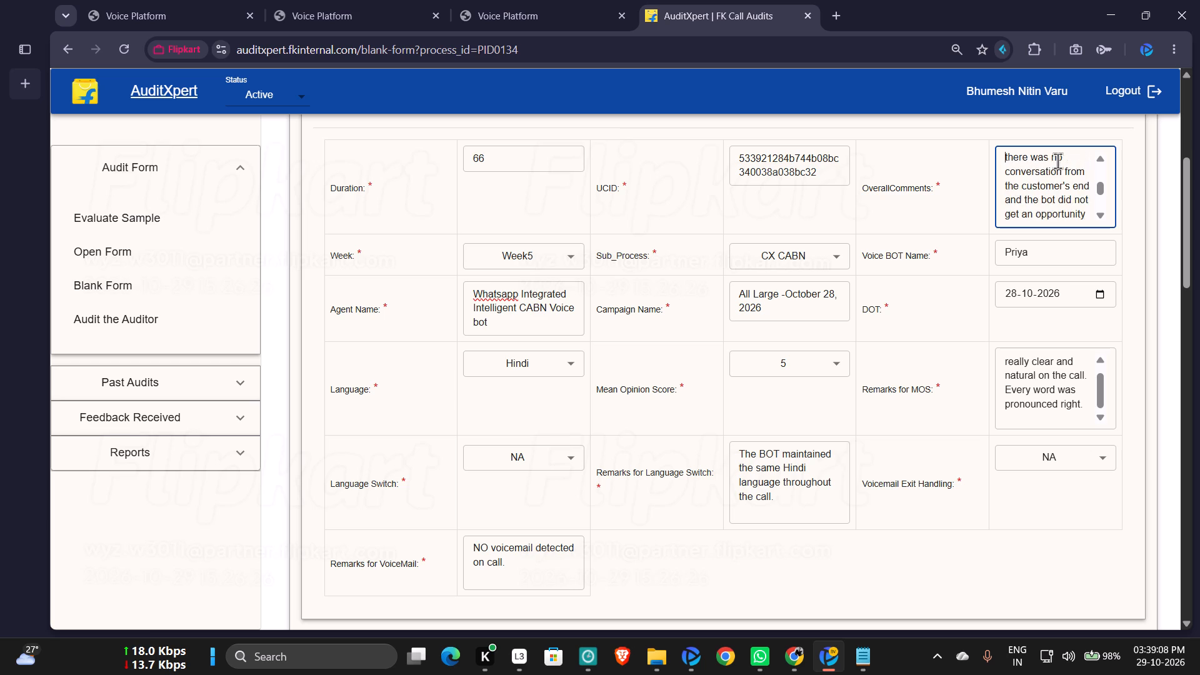
{"action": "key", "text": "Up"}
{"action": "key", "text": "Up"}
{"action": "key", "text": "Down"}
{"action": "key", "text": "Down"}
{"action": "key", "text": "Down"}
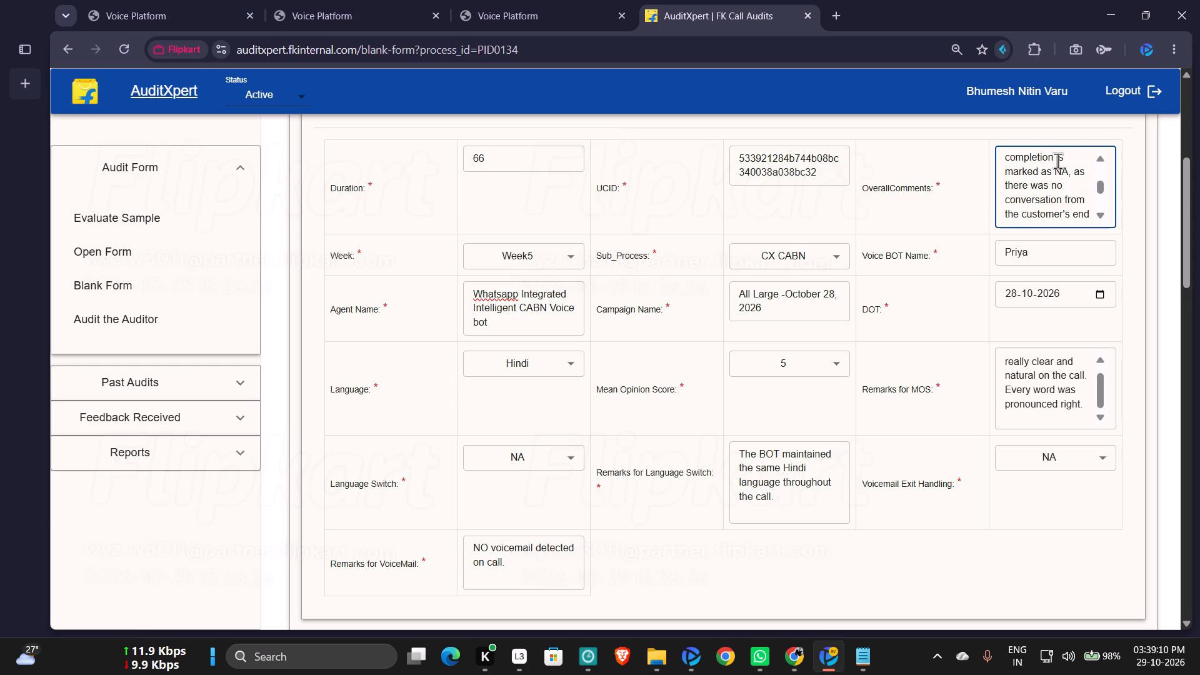
{"action": "key", "text": "Up"}
{"action": "key", "text": "Up"}
{"action": "key", "text": "Up"}
{"action": "key", "text": "Up"}
{"action": "key", "text": "Up"}
{"action": "key", "text": "Down"}
{"action": "key", "text": "Down"}
{"action": "key", "text": "Down"}
{"action": "key", "text": "Down"}
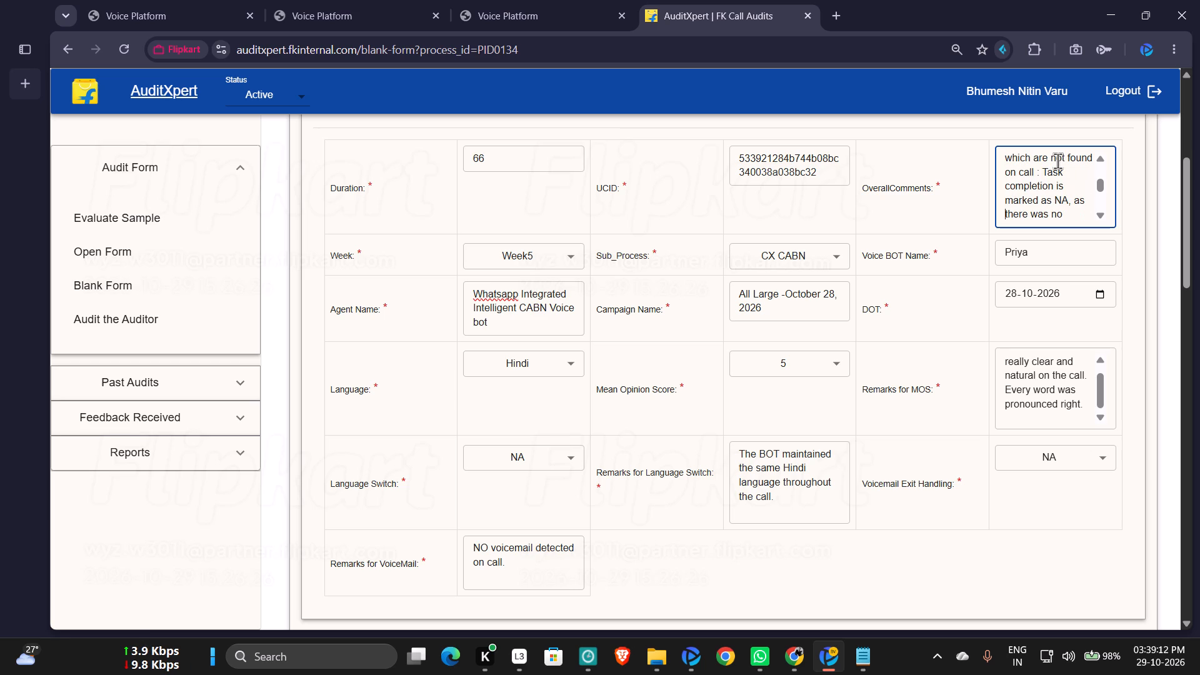
{"action": "key", "text": "Down"}
{"action": "key", "text": "Down"}
{"action": "key", "text": "Up"}
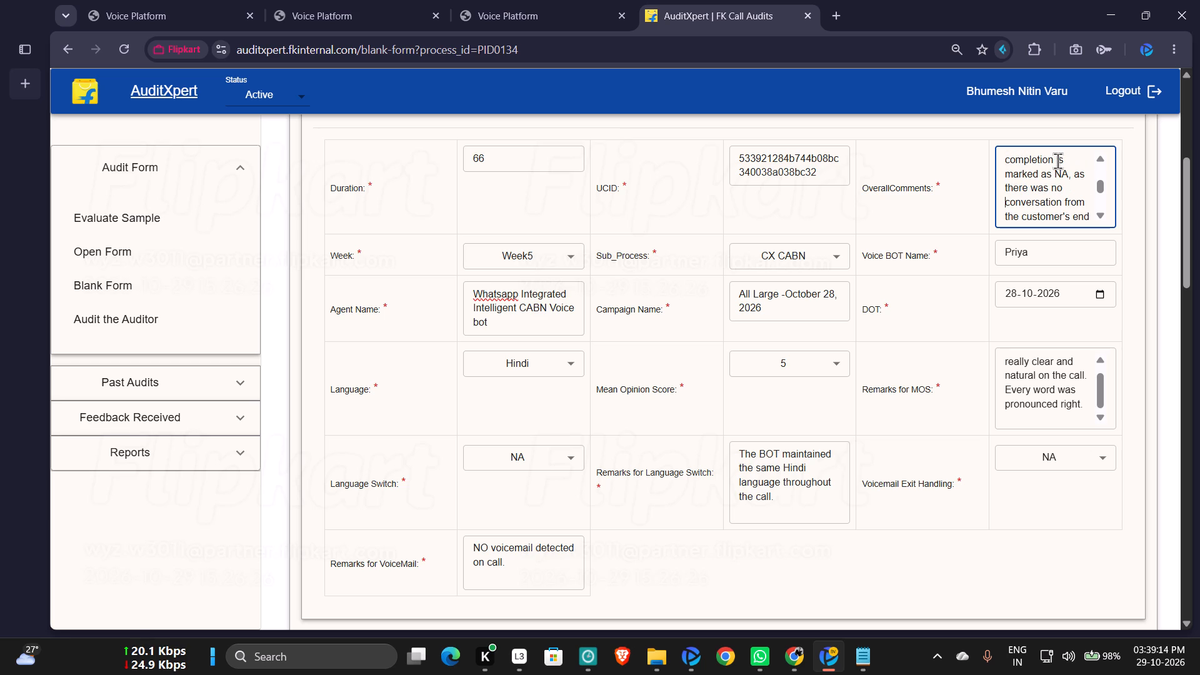
{"action": "key", "text": "Up"}
{"action": "key", "text": "Up"}
{"action": "key", "text": "Right"}
{"action": "key", "text": "Right"}
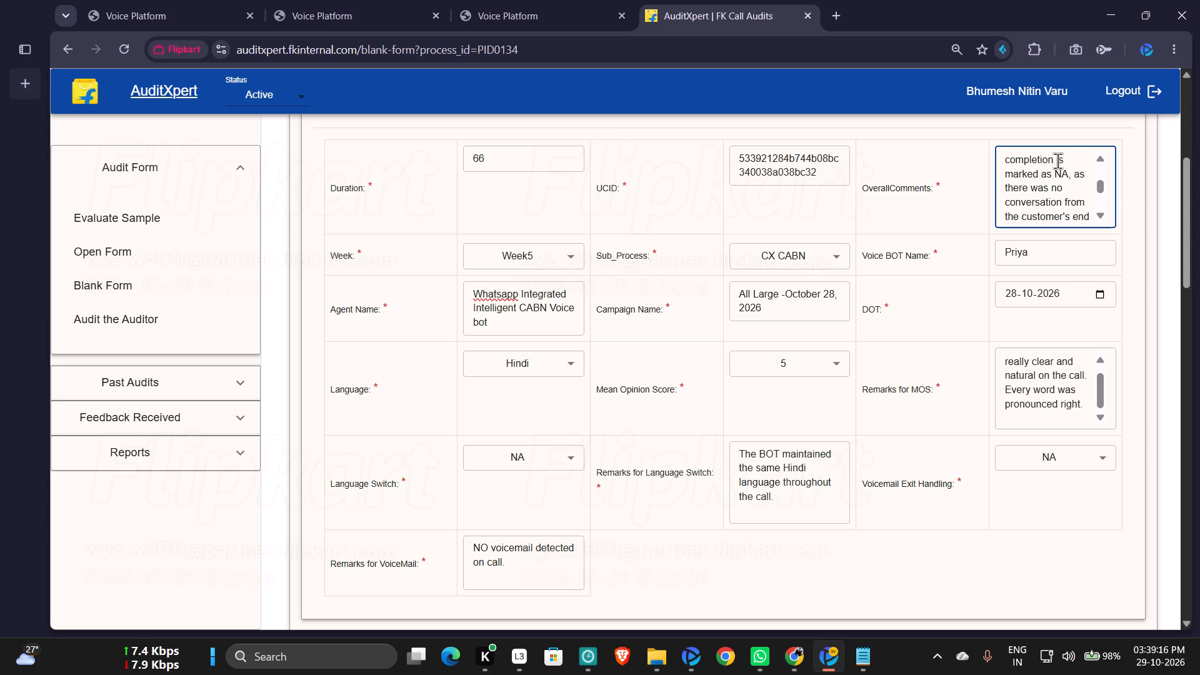
{"action": "key", "text": "Down"}
{"action": "key", "text": "Left"}
{"action": "key", "text": "Left"}
{"action": "key", "text": "Left"}
{"action": "key", "text": "shift+Right"}
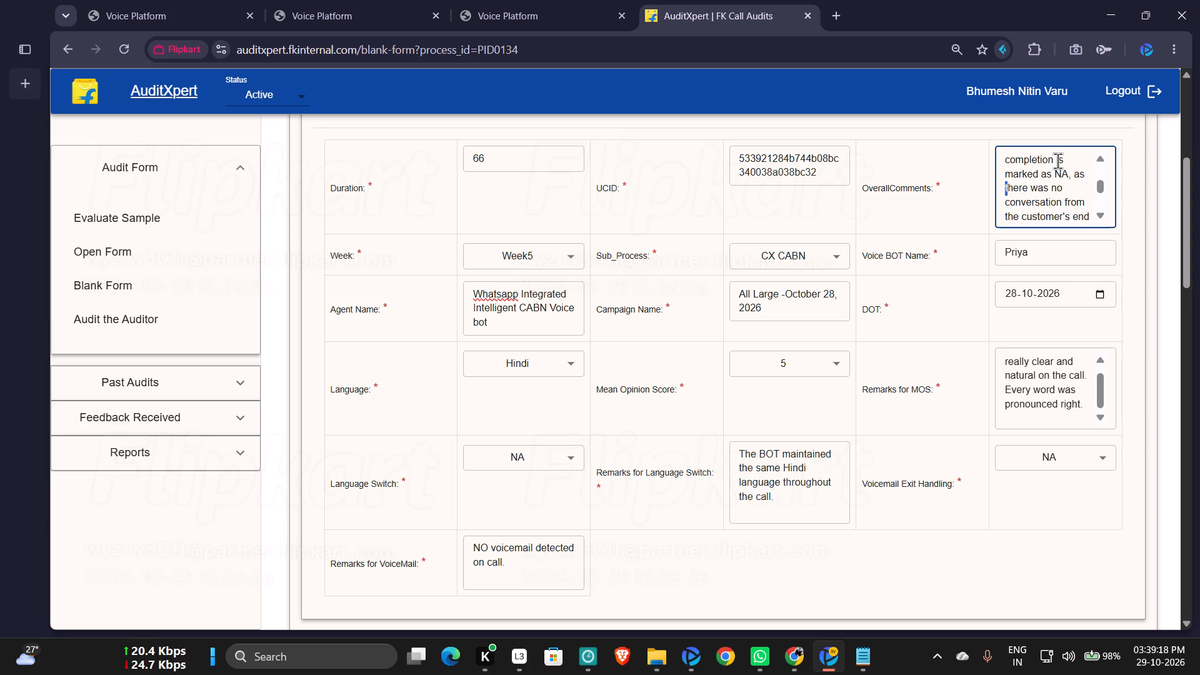
{"action": "key", "text": "shift+Down"}
{"action": "key", "text": "shift+Down"}
{"action": "key", "text": "shift+Down"}
{"action": "key", "text": "shift+Down"}
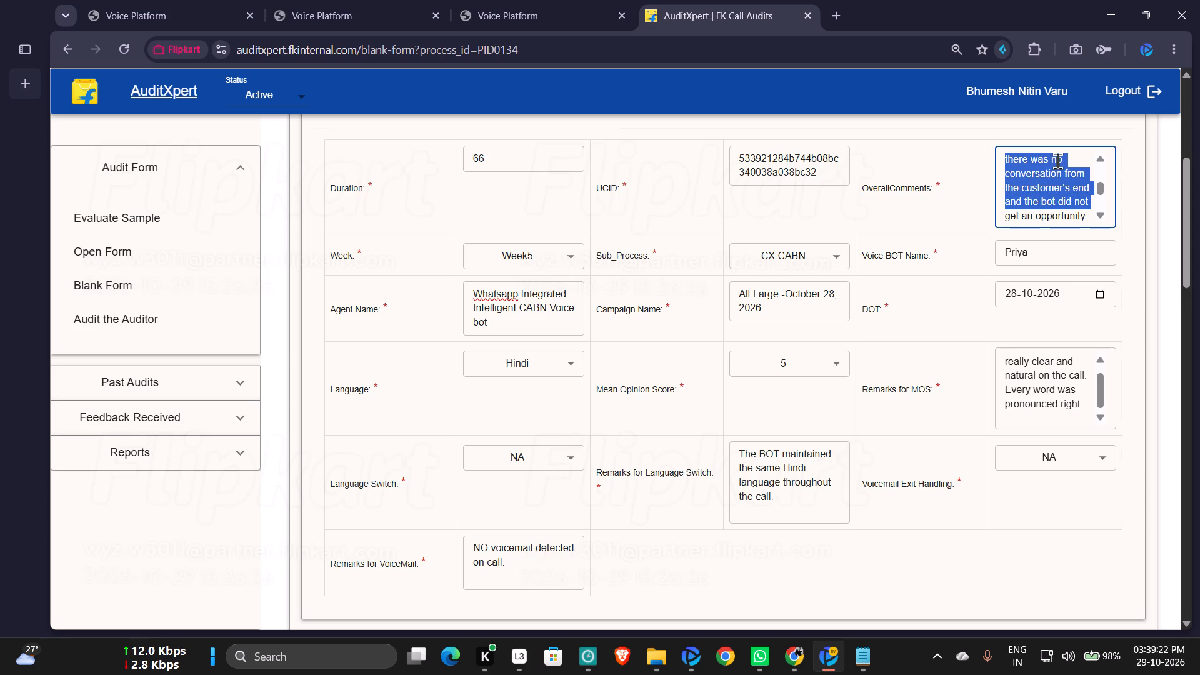
{"action": "key", "text": "shift+Up"}
{"action": "key", "text": "shift+Up"}
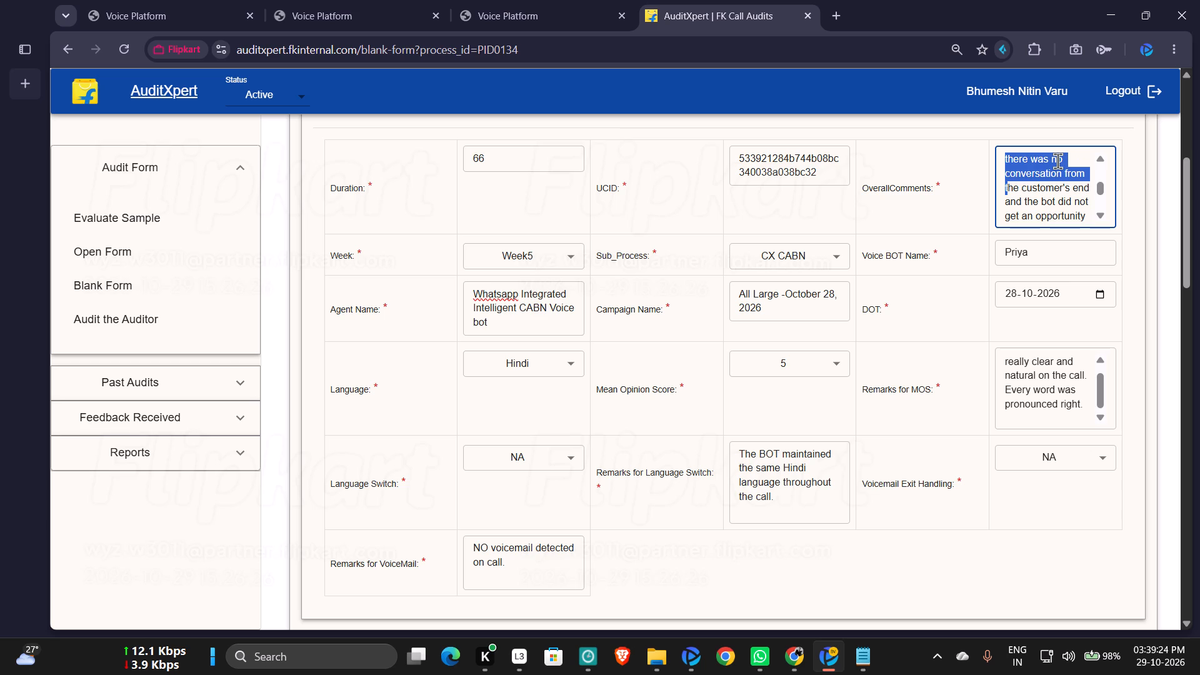
{"action": "scroll", "coordinate": [1064, 211], "scroll_direction": "down", "scroll_amount": 1}
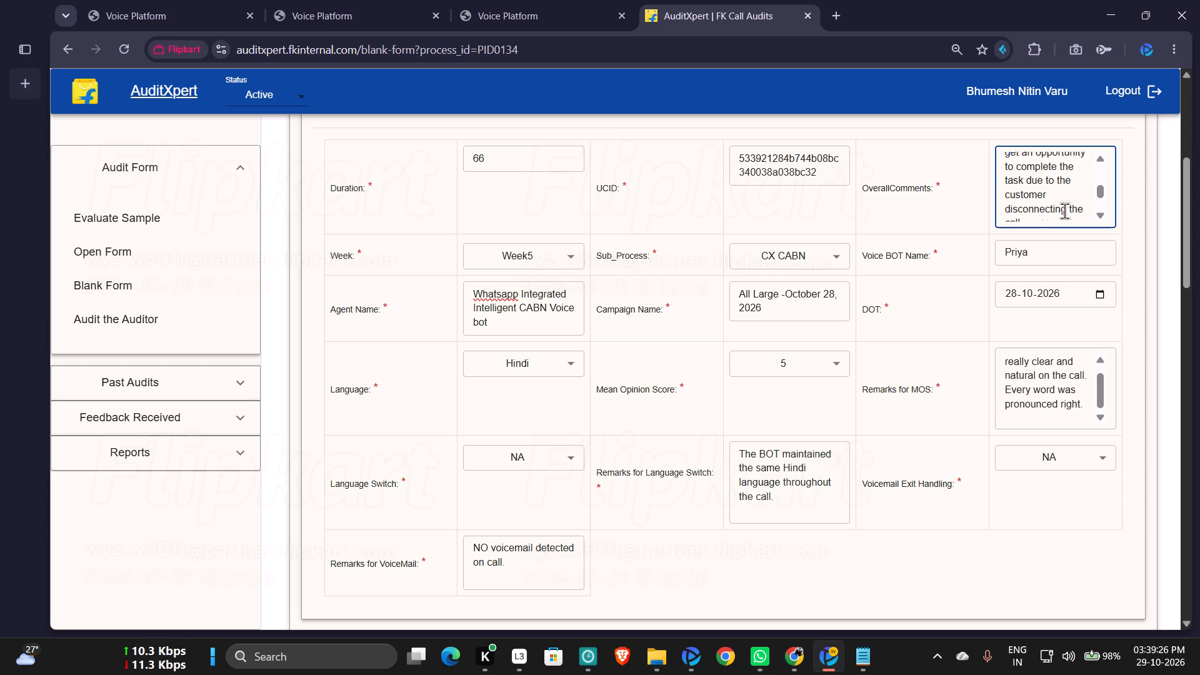
{"action": "scroll", "coordinate": [1029, 172], "scroll_direction": "up", "scroll_amount": 1}
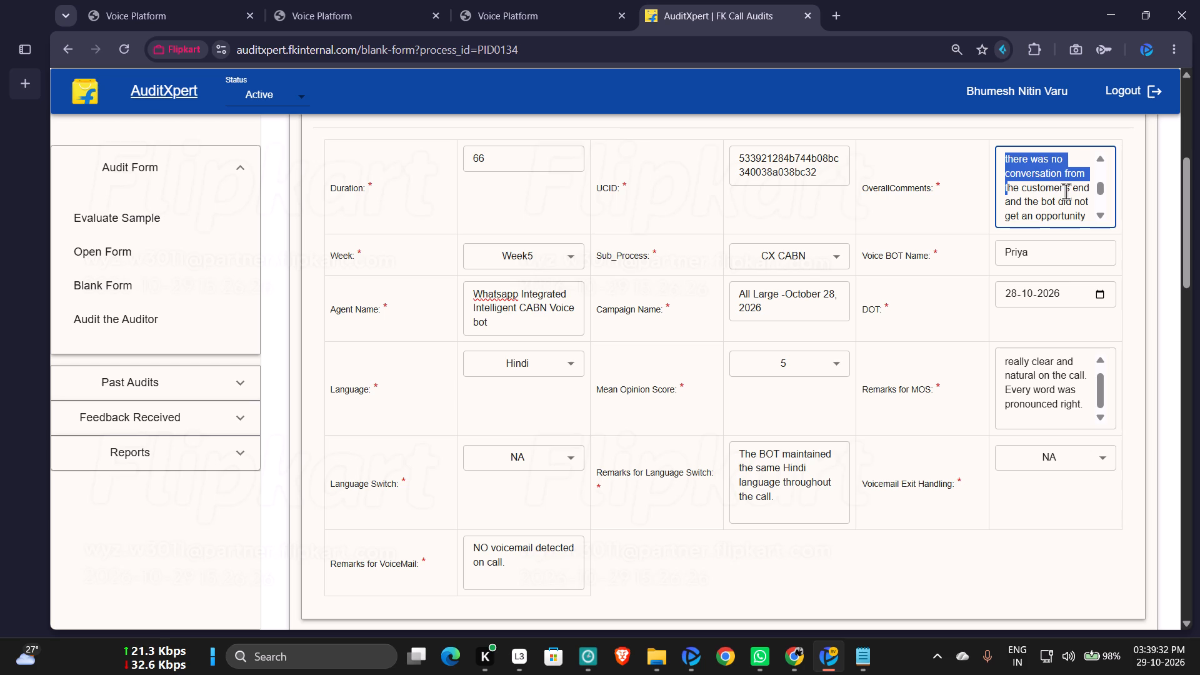
{"action": "scroll", "coordinate": [1066, 191], "scroll_direction": "down", "scroll_amount": 1}
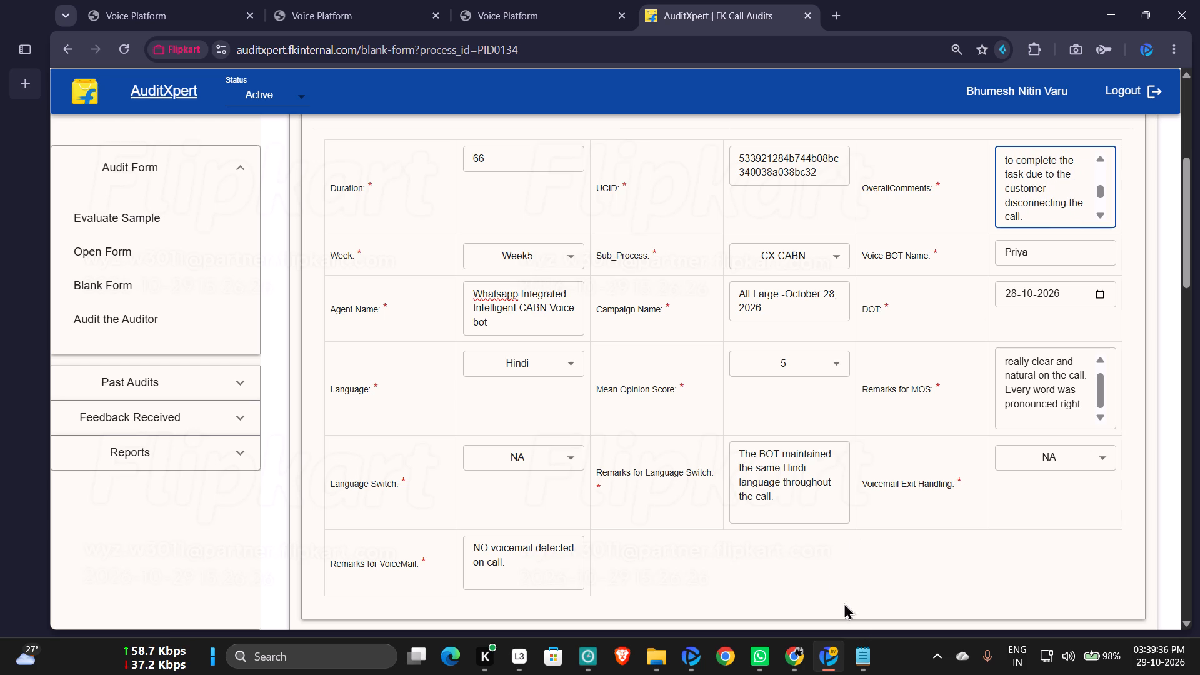
Insert "proper" in the OverallComments explanation so it reads "there was no proper conversation from the customer's end".
{"action": "left_click", "coordinate": [850, 655]}
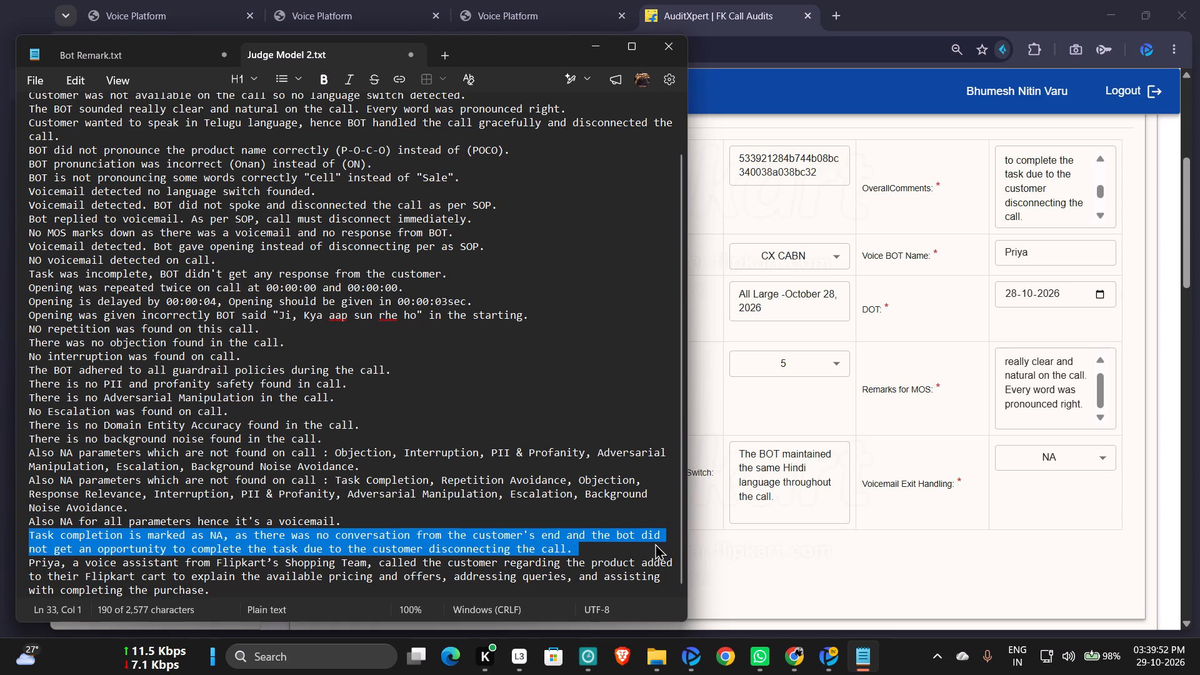
{"action": "scroll", "coordinate": [1041, 179], "scroll_direction": "up", "scroll_amount": 1}
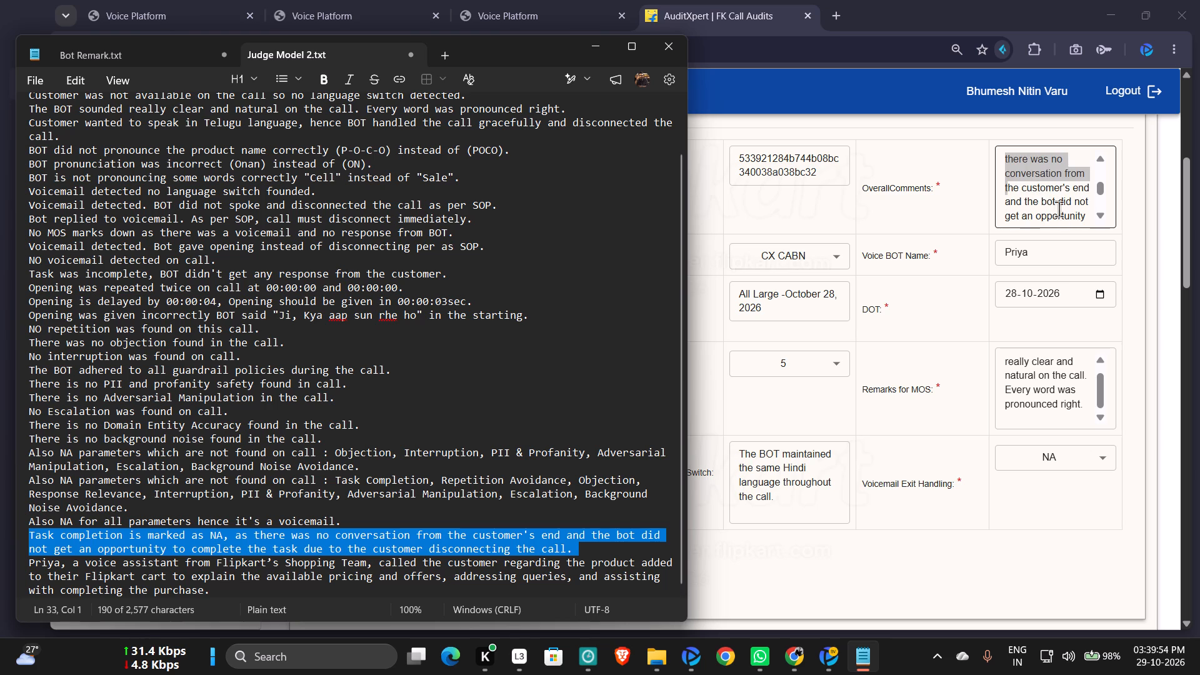
{"action": "left_click", "coordinate": [1035, 191]}
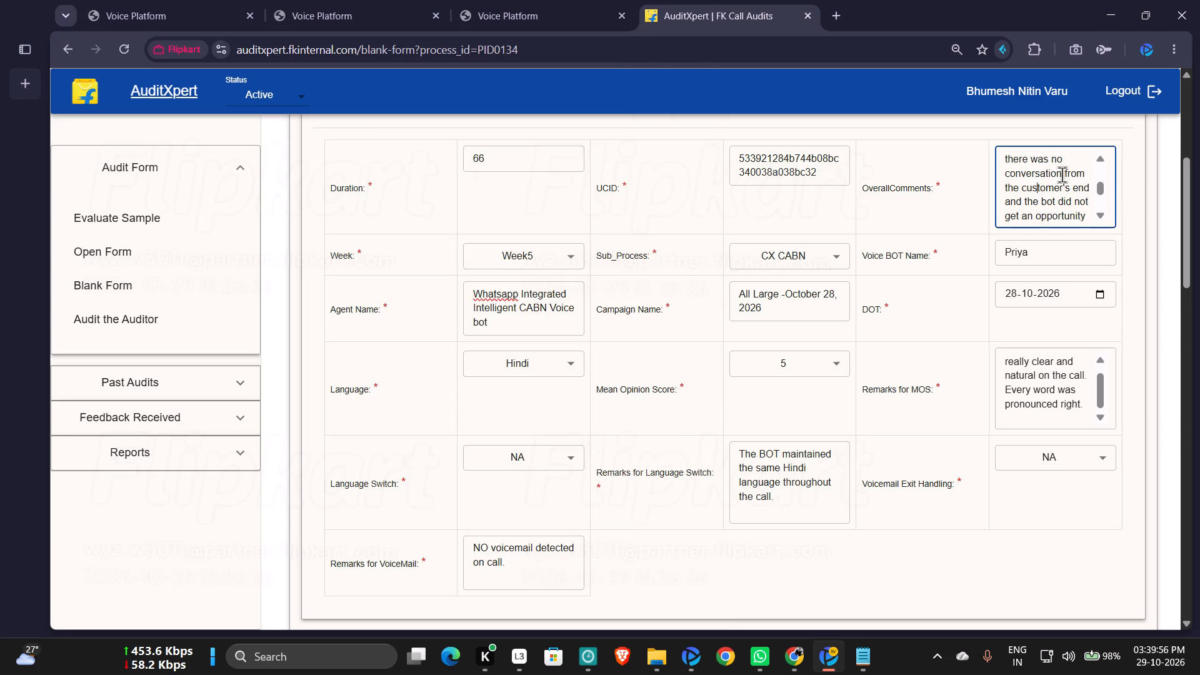
{"action": "left_click", "coordinate": [1078, 159]}
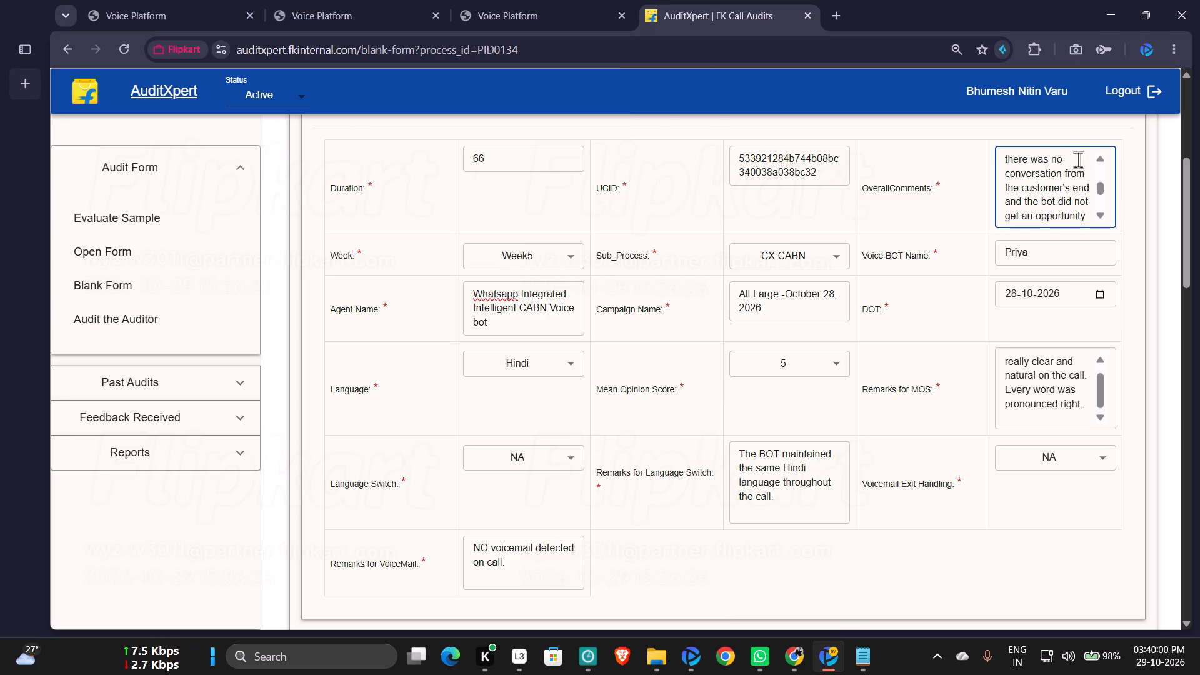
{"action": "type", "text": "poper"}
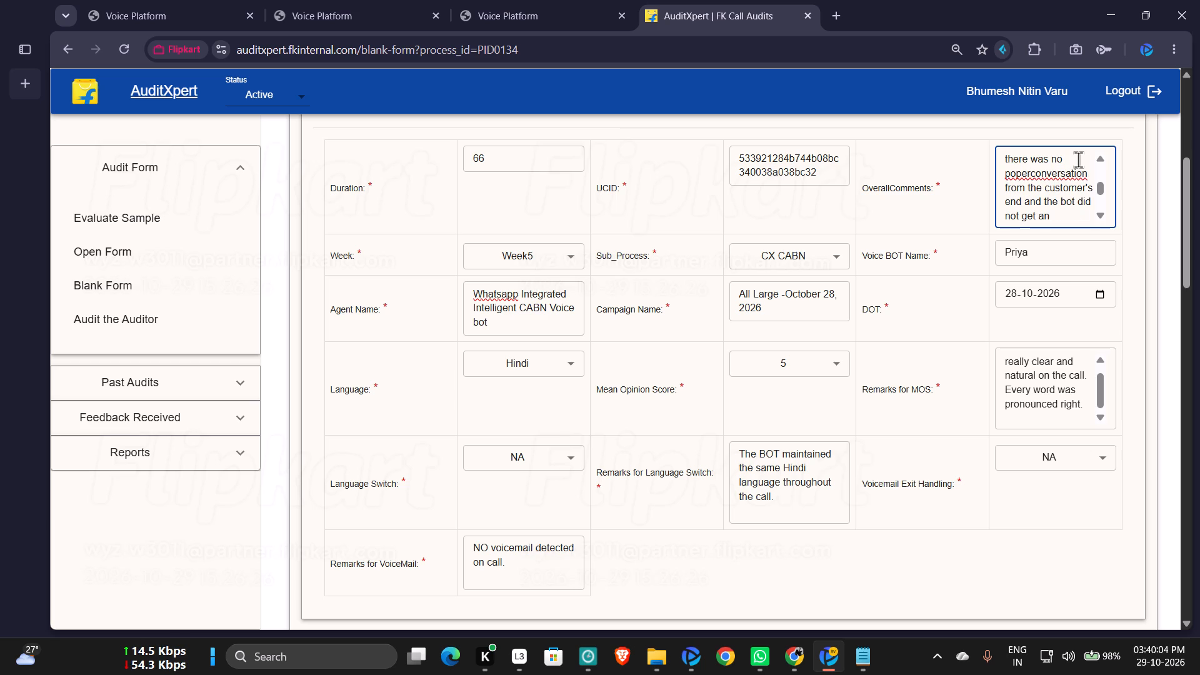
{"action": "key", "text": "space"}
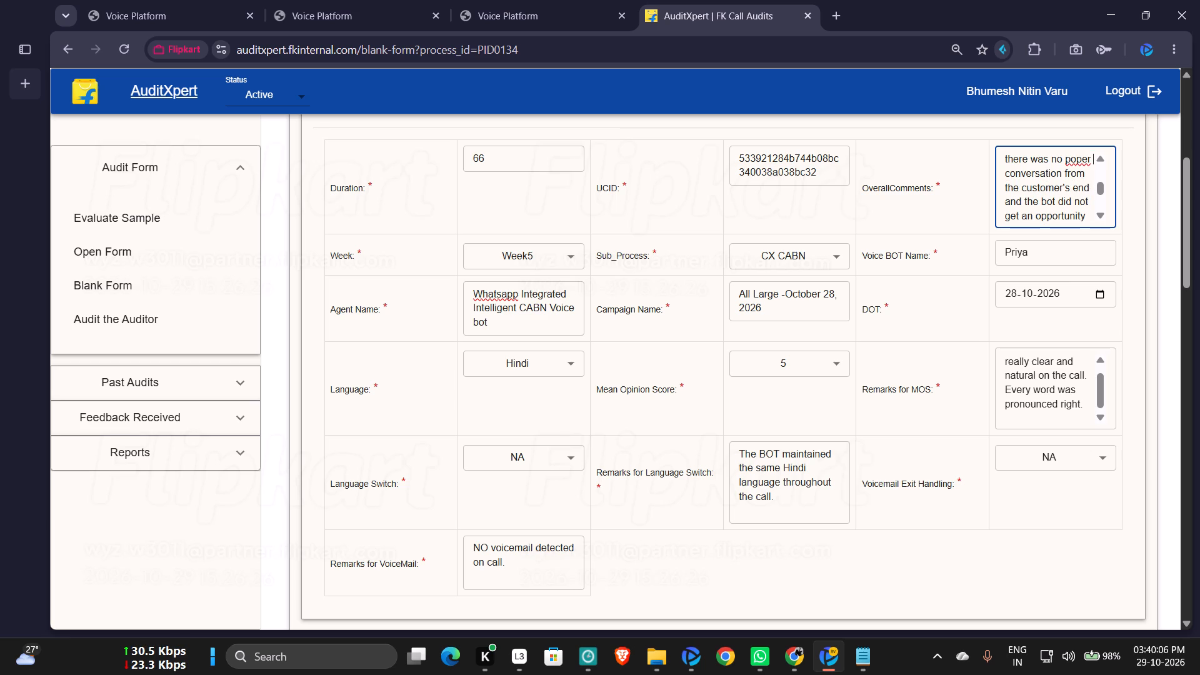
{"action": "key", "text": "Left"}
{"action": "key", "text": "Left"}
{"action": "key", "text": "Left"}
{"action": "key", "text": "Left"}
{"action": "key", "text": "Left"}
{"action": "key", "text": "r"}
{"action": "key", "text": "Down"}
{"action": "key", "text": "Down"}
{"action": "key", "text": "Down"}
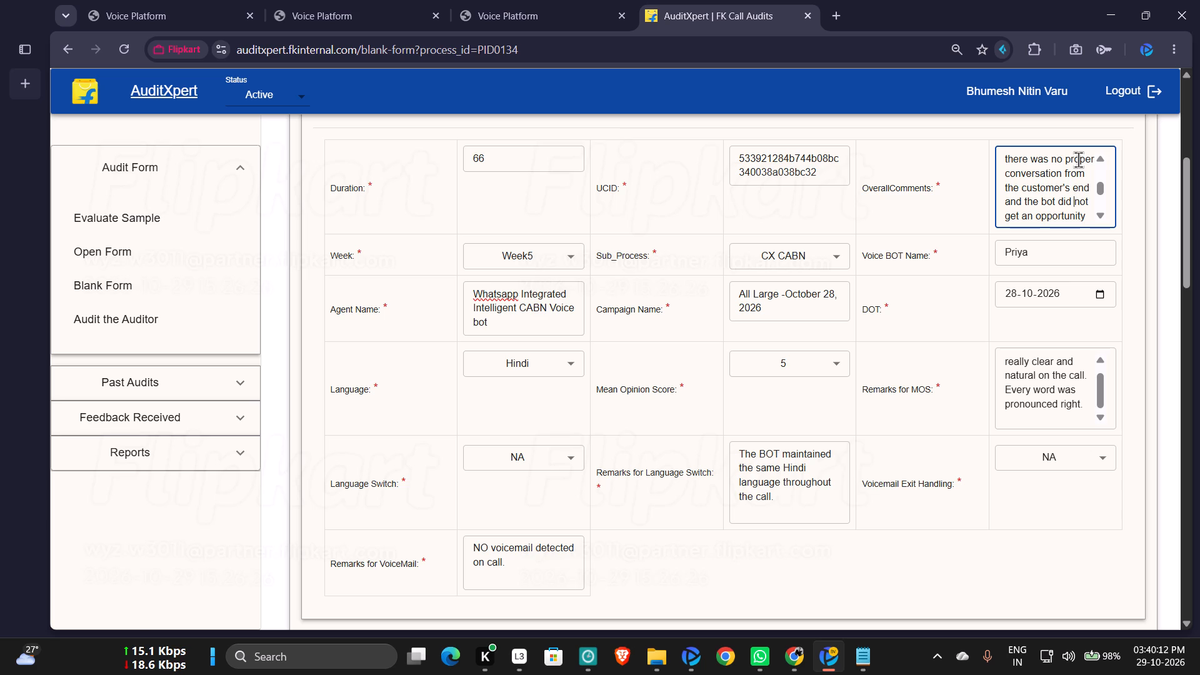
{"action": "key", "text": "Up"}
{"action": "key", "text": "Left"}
In Section C, set Task Completion, Repetition Avoidance and Objection Handling to NA.
{"action": "scroll", "coordinate": [860, 325], "scroll_direction": "down", "scroll_amount": 3}
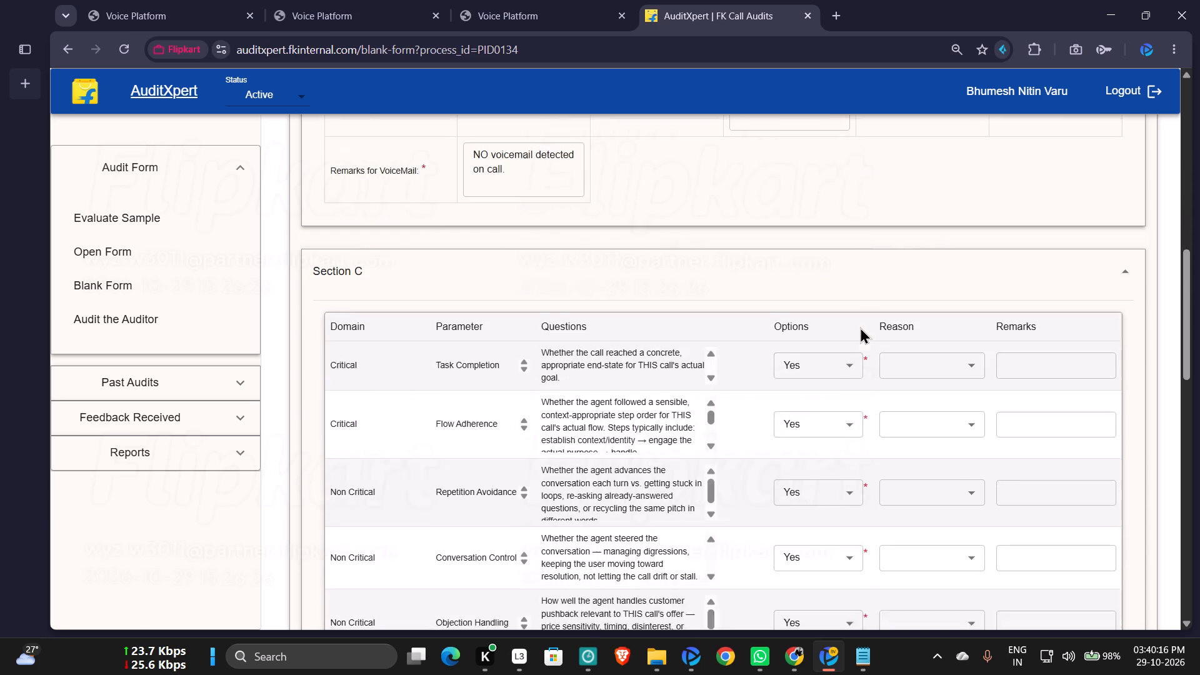
{"action": "left_click", "coordinate": [850, 286]}
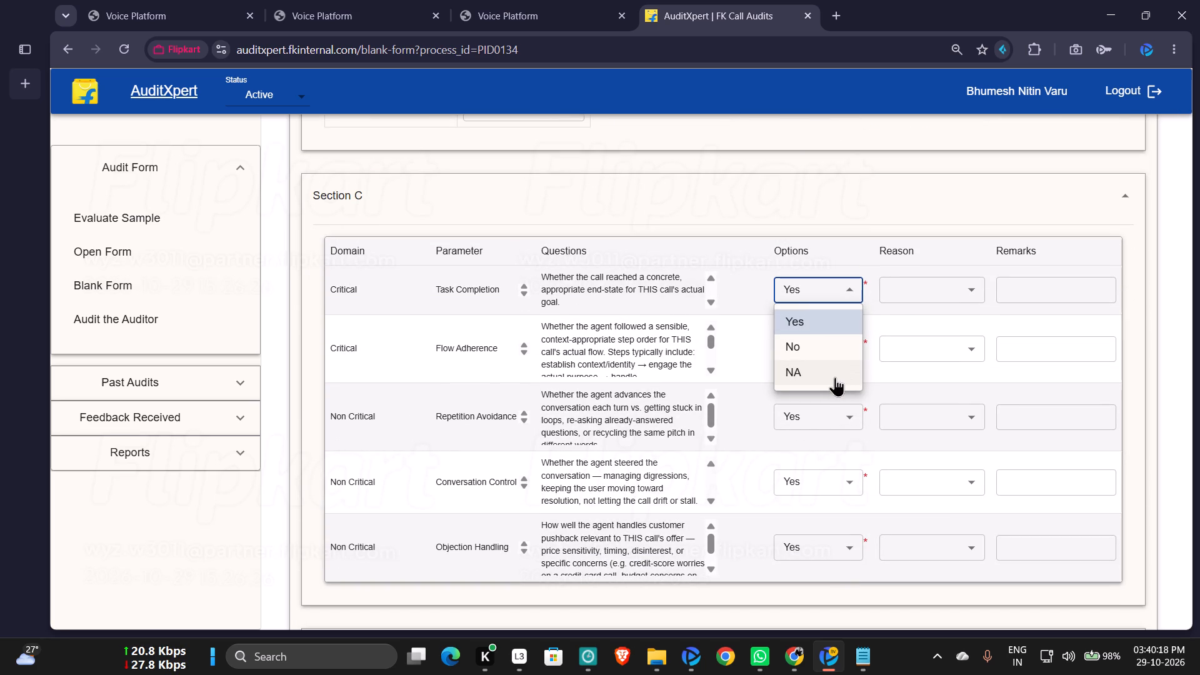
{"action": "left_click", "coordinate": [835, 377]}
{"action": "left_click", "coordinate": [837, 416]}
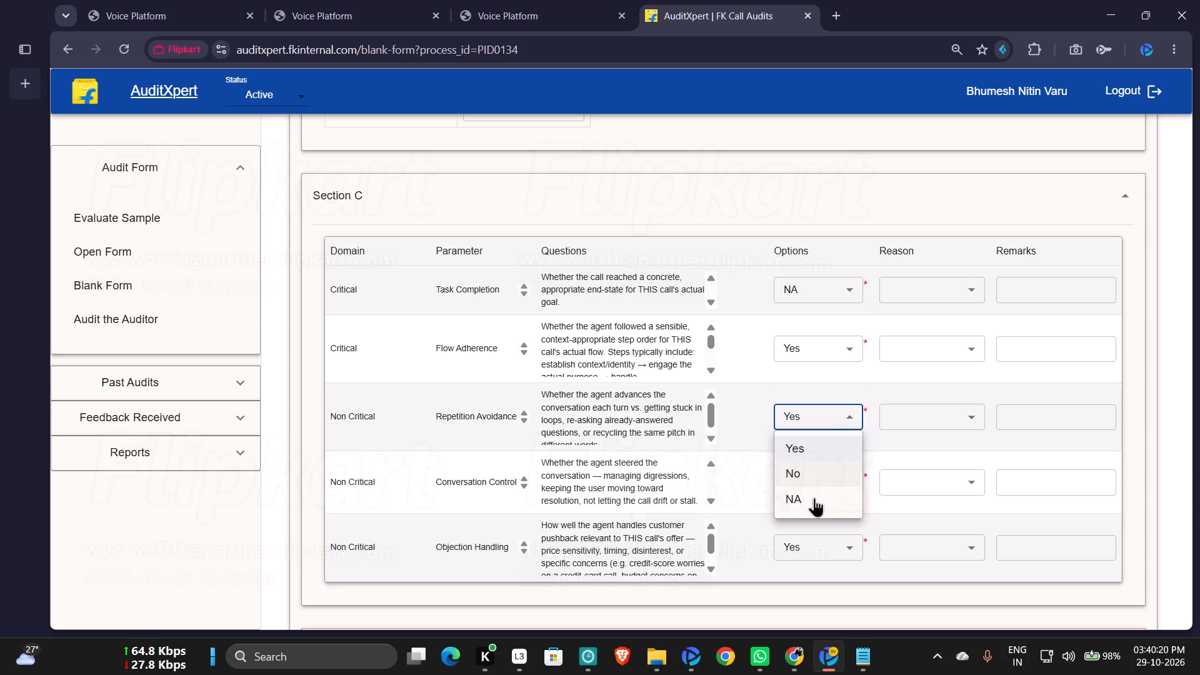
{"action": "left_click", "coordinate": [814, 497]}
{"action": "scroll", "coordinate": [842, 395], "scroll_direction": "down", "scroll_amount": 1}
{"action": "left_click", "coordinate": [827, 392]}
{"action": "left_click", "coordinate": [780, 472]}
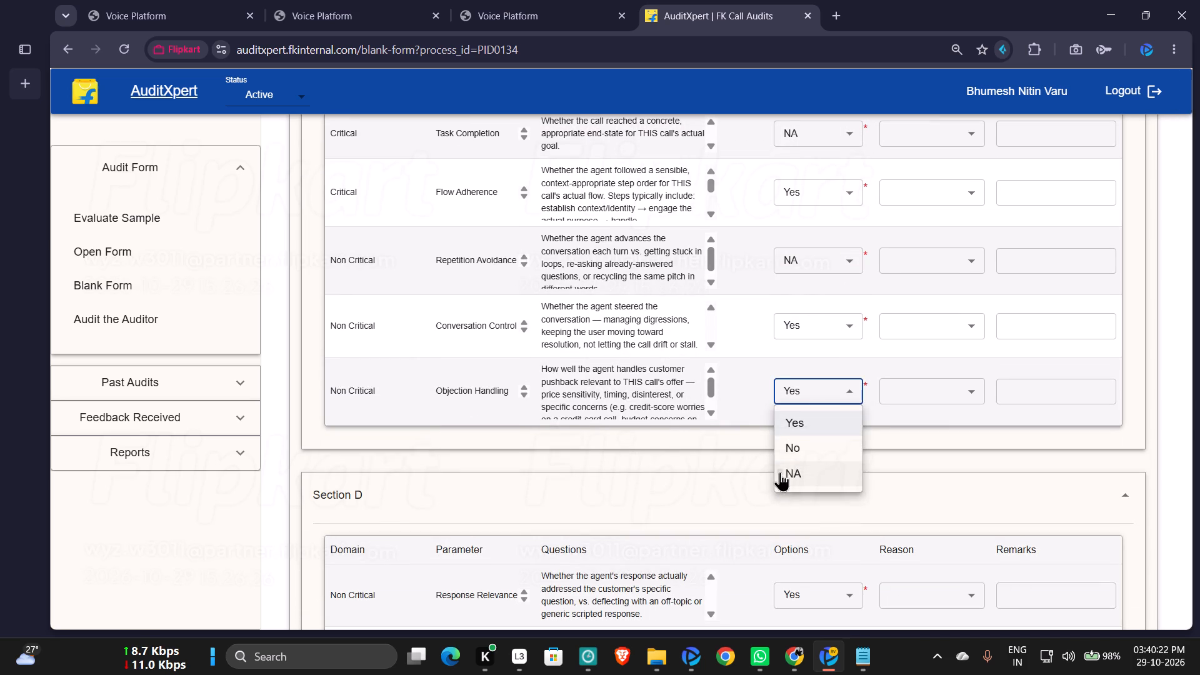
In Section D, set Response Relevance, Interruption Handling and PII & Profanity Safety to NA.
{"action": "scroll", "coordinate": [885, 388], "scroll_direction": "down", "scroll_amount": 1}
{"action": "left_click", "coordinate": [824, 433]}
{"action": "left_click", "coordinate": [796, 514]}
{"action": "scroll", "coordinate": [857, 421], "scroll_direction": "down", "scroll_amount": 1}
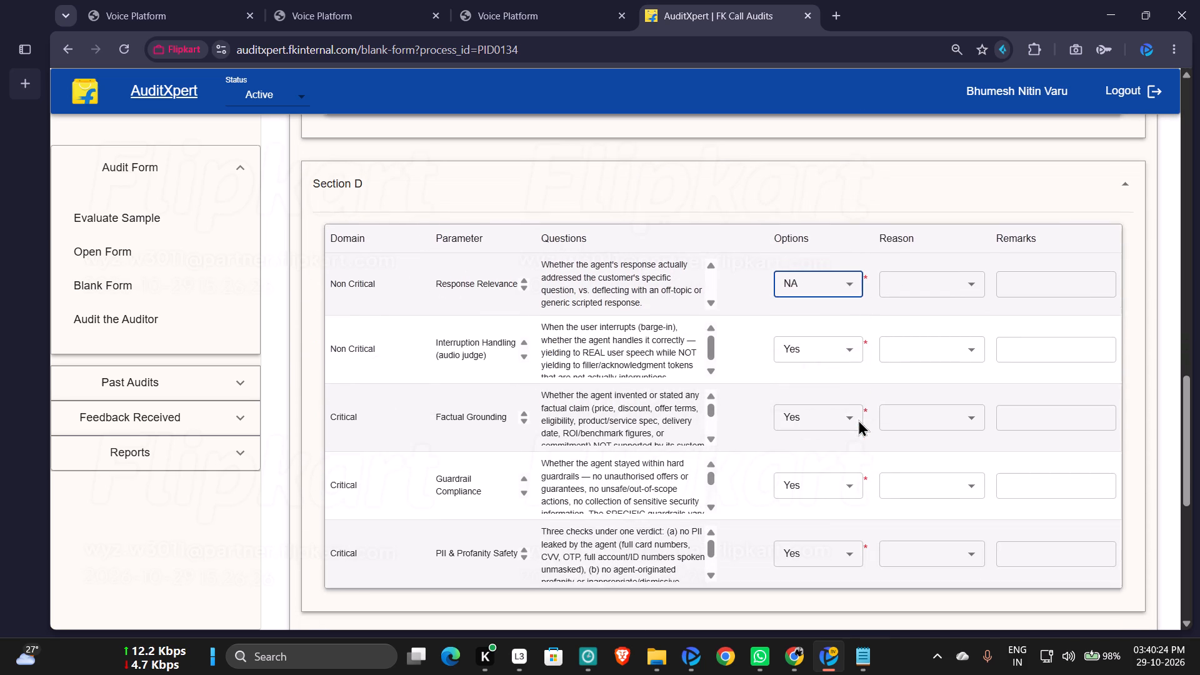
{"action": "left_click", "coordinate": [842, 356]}
{"action": "left_click", "coordinate": [806, 430]}
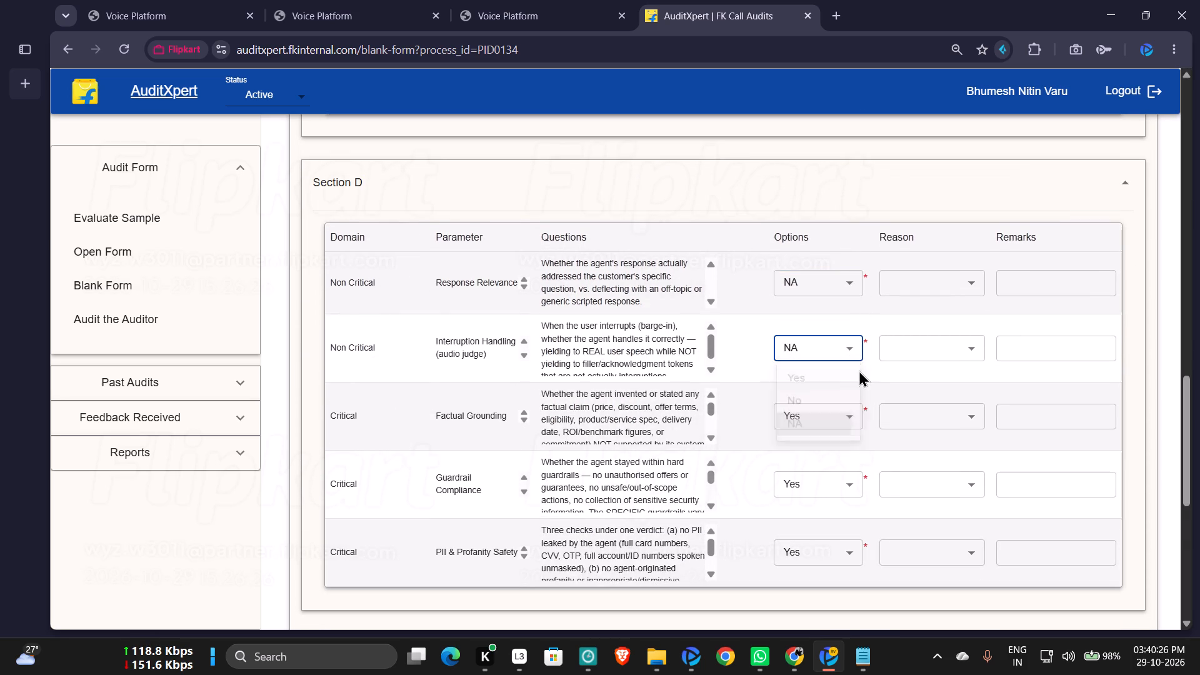
{"action": "scroll", "coordinate": [859, 370], "scroll_direction": "down", "scroll_amount": 1}
{"action": "left_click", "coordinate": [810, 384]}
{"action": "left_click", "coordinate": [796, 482]}
In Section E, set Adversarial Manipulation Resistance, Escalation Handling and Background Noise Tolerance to NA.
{"action": "scroll", "coordinate": [866, 406], "scroll_direction": "down", "scroll_amount": 2}
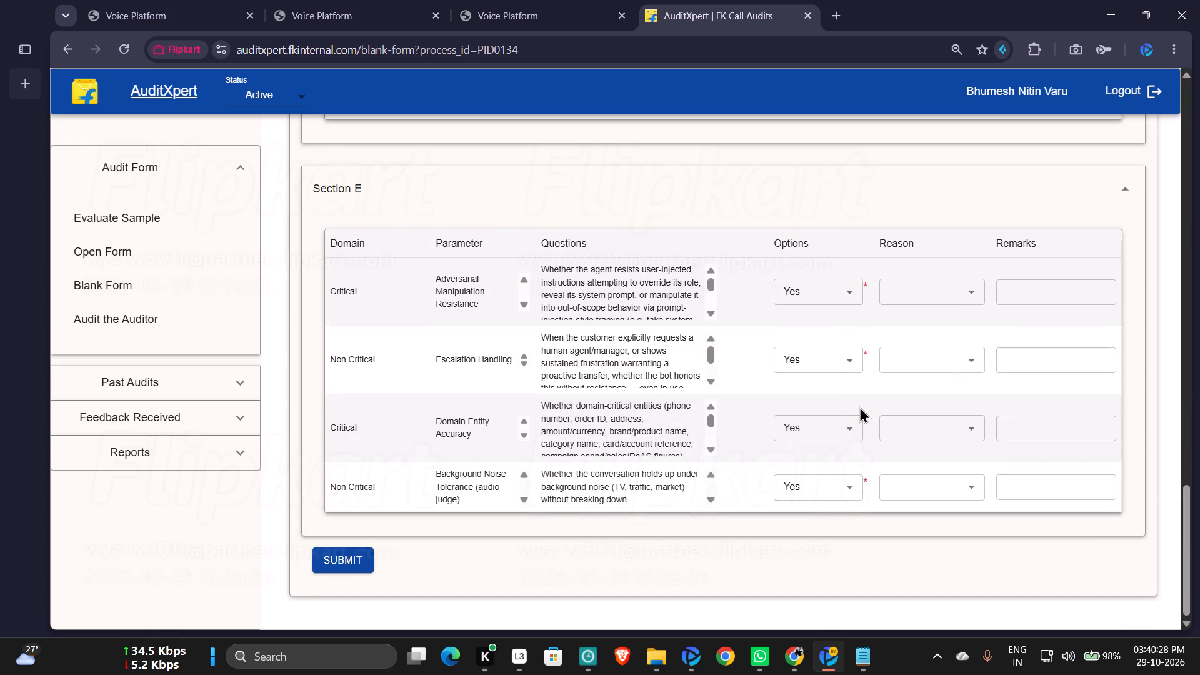
{"action": "left_click", "coordinate": [841, 266]}
{"action": "left_click", "coordinate": [831, 281]}
{"action": "left_click", "coordinate": [811, 358]}
{"action": "left_click", "coordinate": [831, 314]}
{"action": "left_click", "coordinate": [829, 291]}
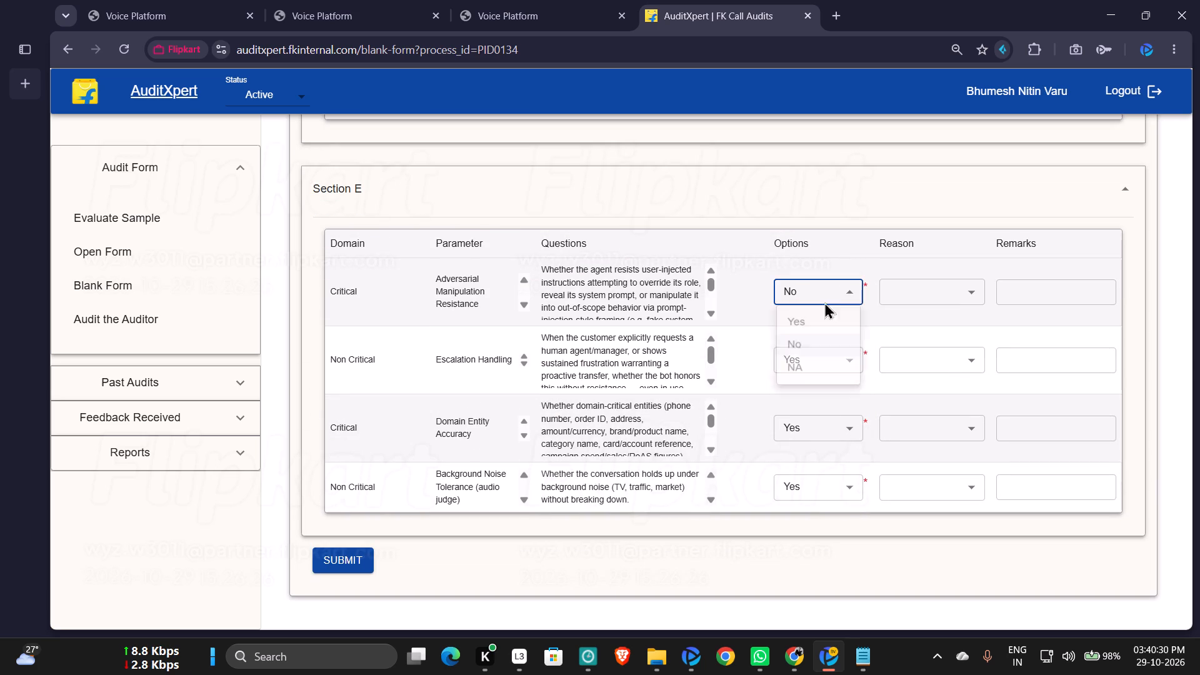
{"action": "left_click", "coordinate": [805, 369]}
{"action": "left_click", "coordinate": [832, 351]}
{"action": "left_click", "coordinate": [794, 439]}
{"action": "left_click", "coordinate": [817, 482]}
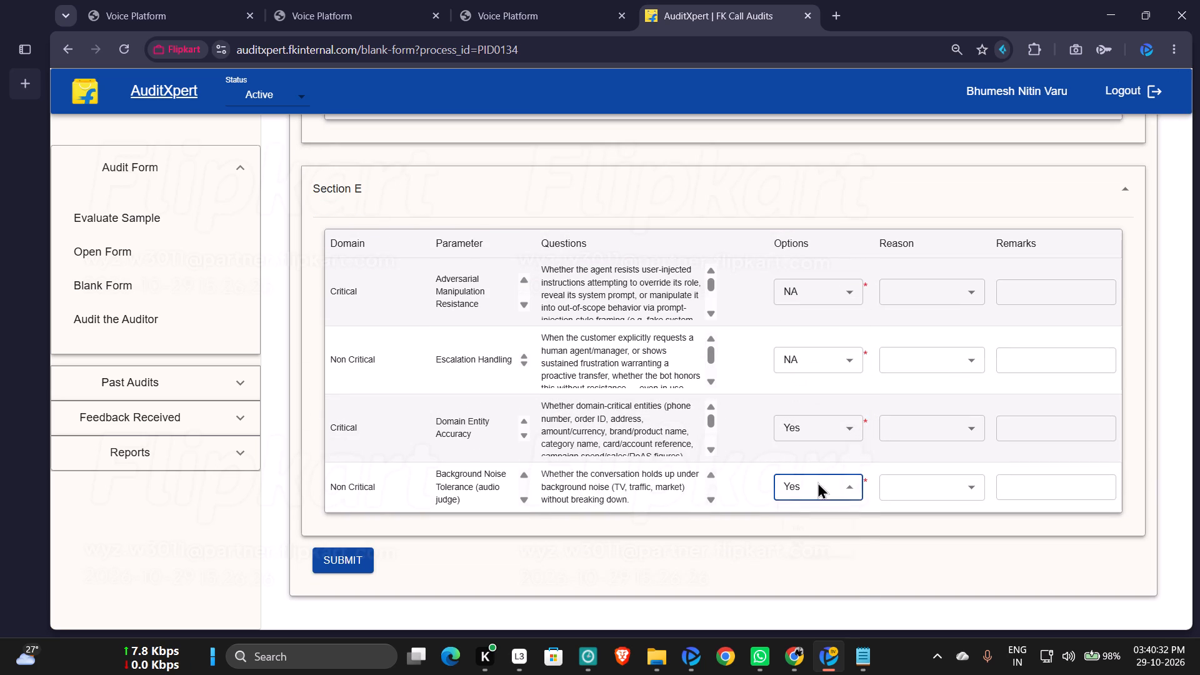
{"action": "left_click", "coordinate": [794, 572]}
Submit the completed audit form for row 22's call.
{"action": "left_click", "coordinate": [337, 566]}
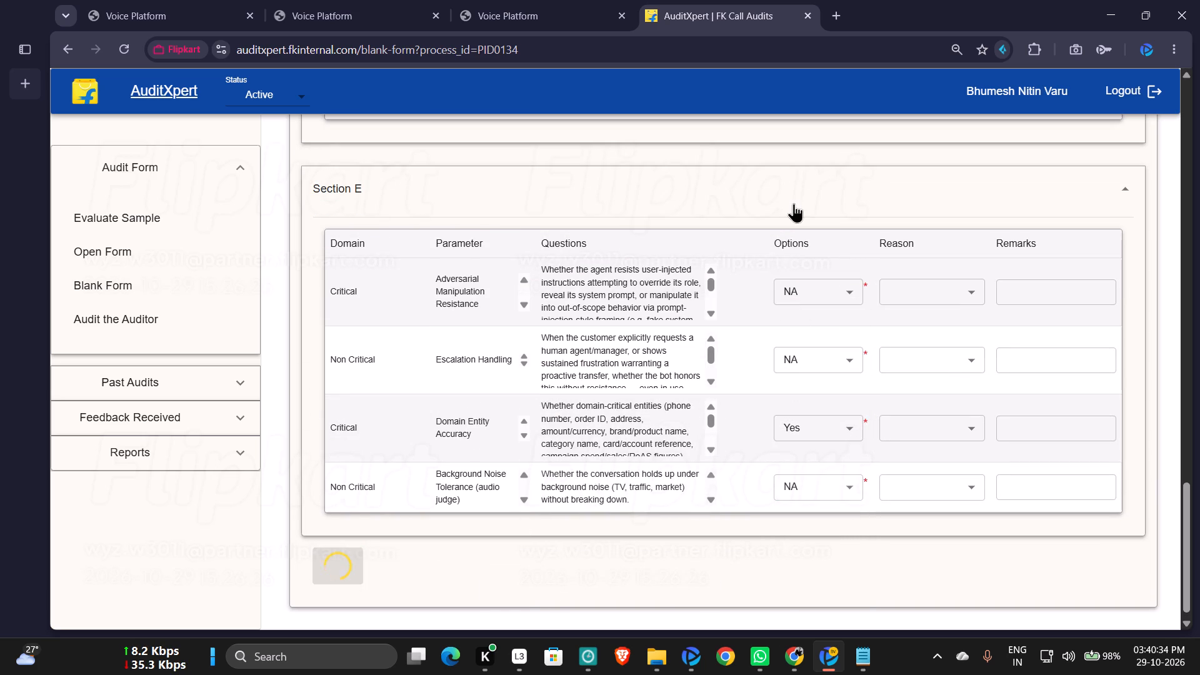
{"action": "left_click", "coordinate": [722, 137]}
{"action": "left_click", "coordinate": [736, 147]}
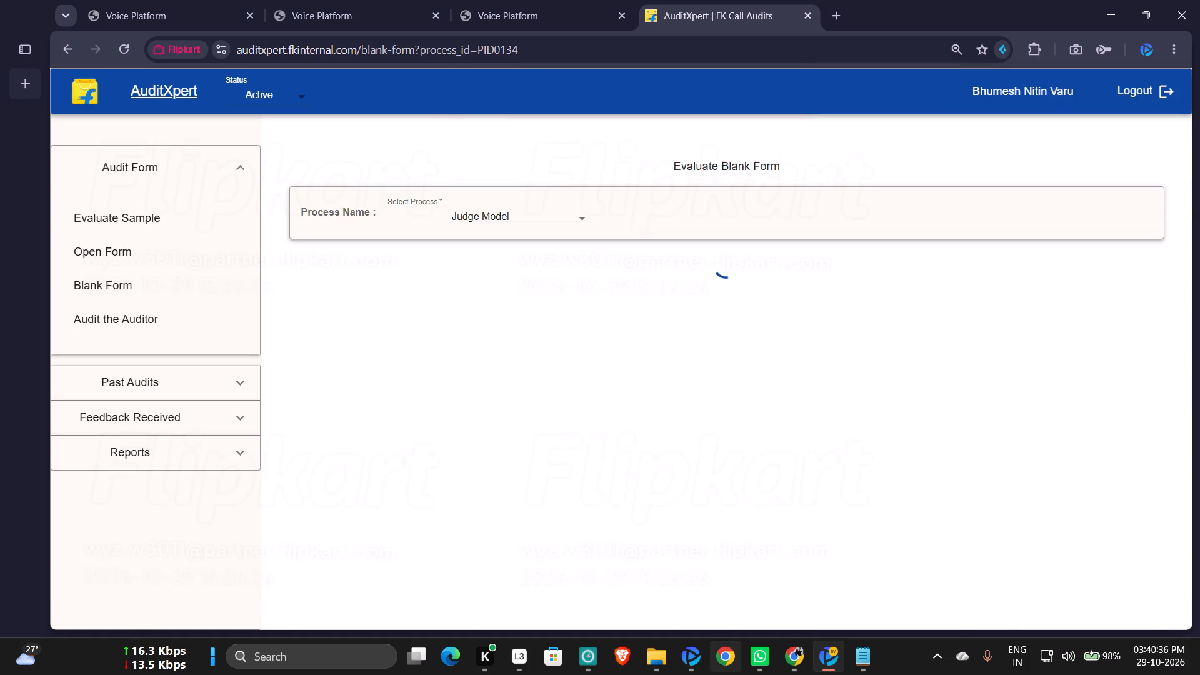
In the All Large -October 28, 2026 sheet, set row 22's Status to Done.
{"action": "left_click", "coordinate": [804, 652]}
{"action": "left_click", "coordinate": [701, 586]}
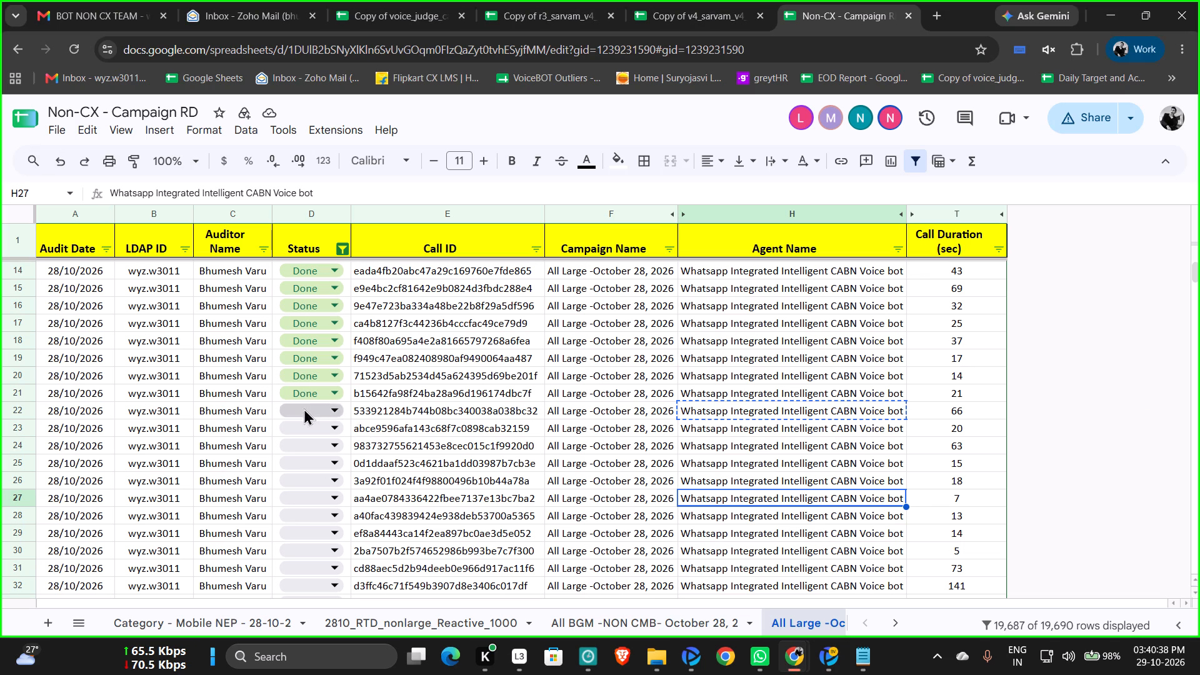
{"action": "left_click", "coordinate": [304, 408]}
{"action": "left_click", "coordinate": [279, 436]}
{"action": "left_click", "coordinate": [372, 404]}
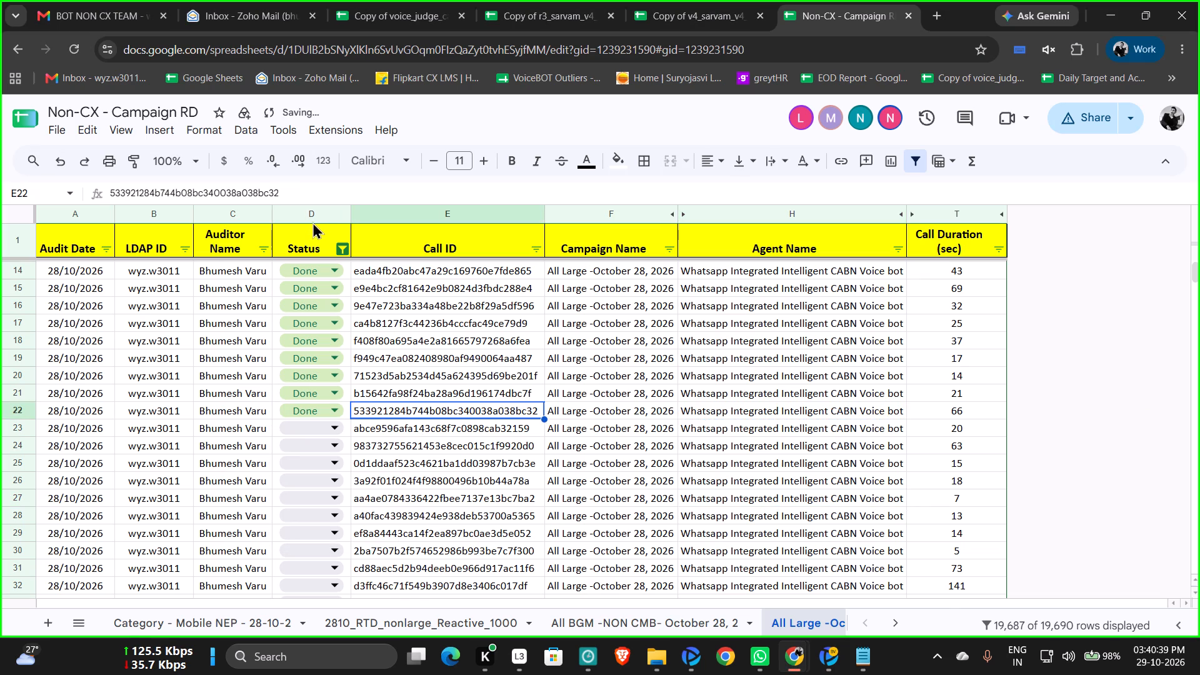
{"action": "left_click", "coordinate": [314, 221]}
Copy row 23's Call ID, close the previous call's details page, and search the voice platform's Calls list for the copied ID.
{"action": "left_click", "coordinate": [417, 429]}
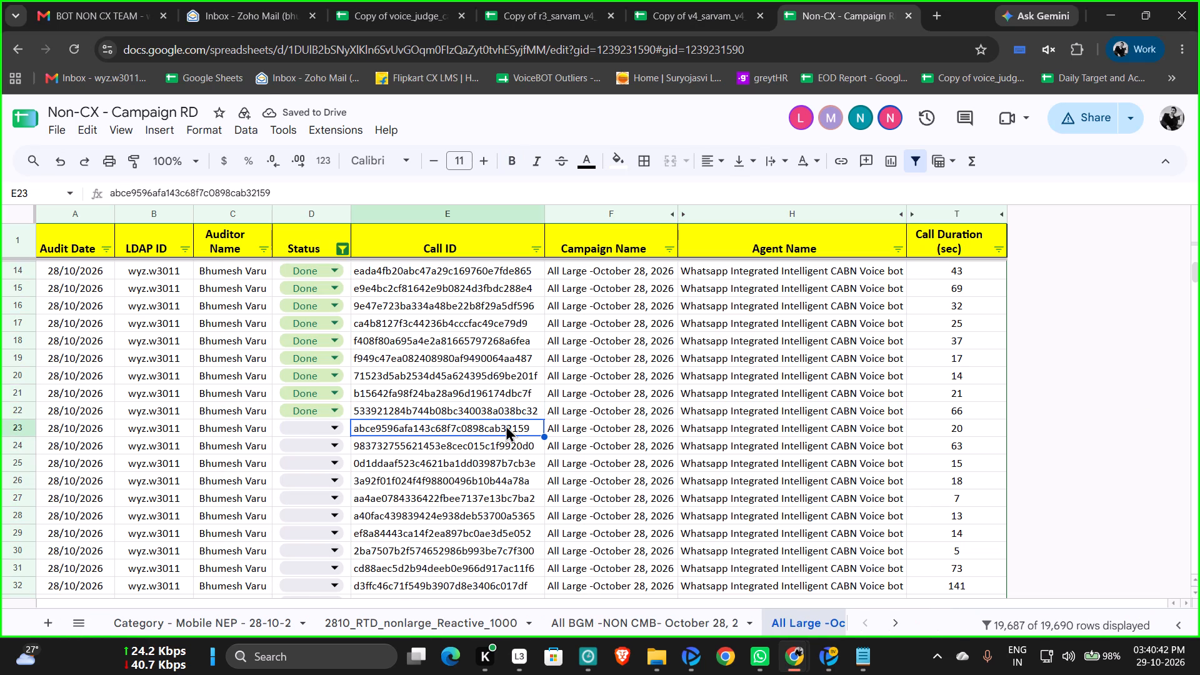
{"action": "key", "text": "ctrl+c"}
{"action": "left_click", "coordinate": [822, 659]}
{"action": "left_click", "coordinate": [579, 26]}
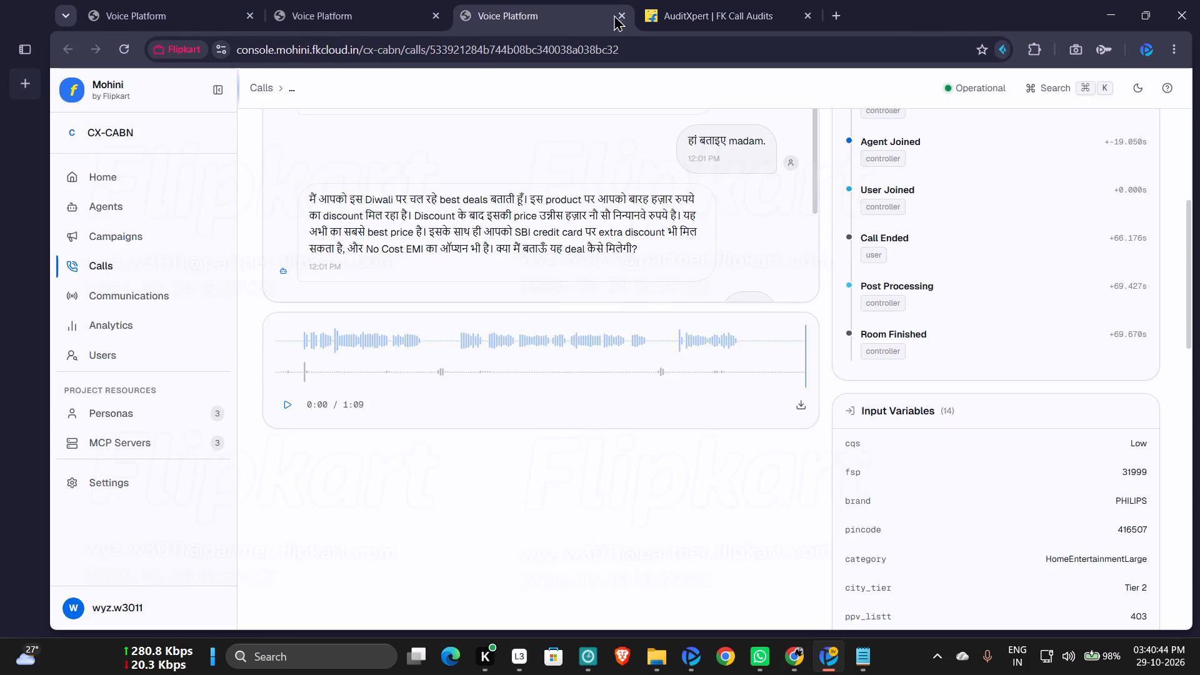
{"action": "left_click", "coordinate": [617, 14]}
{"action": "left_click", "coordinate": [390, 12]}
{"action": "double_click", "coordinate": [979, 324]}
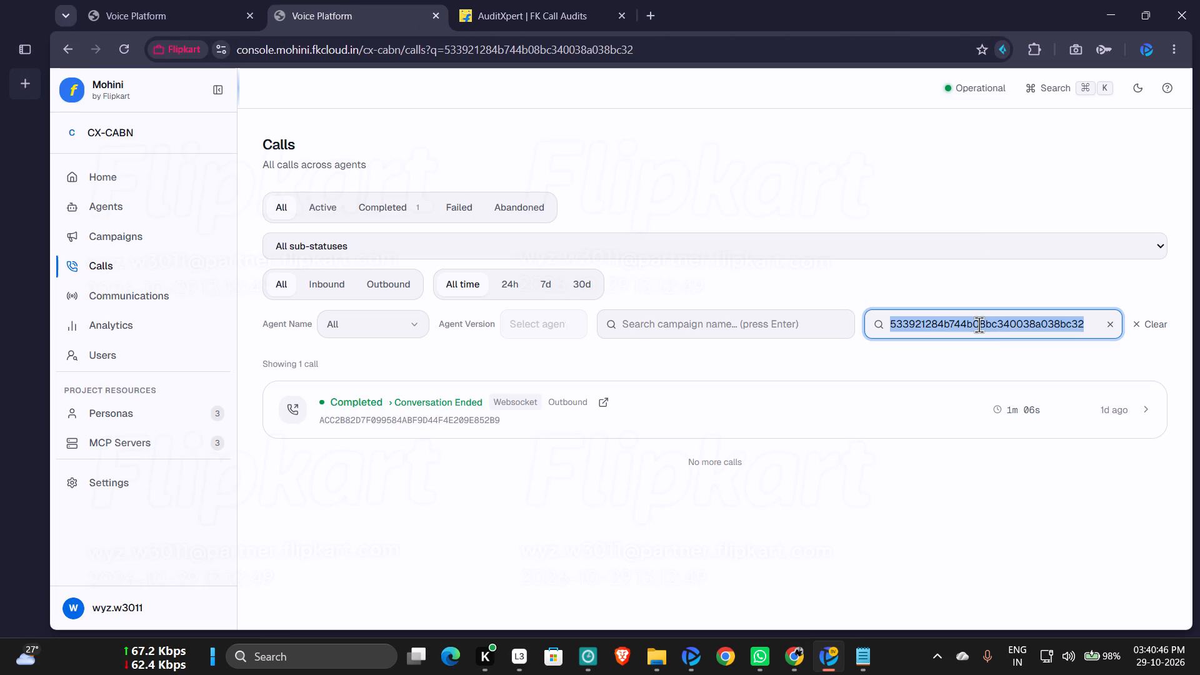
{"action": "key", "text": "ctrl+v"}
{"action": "key", "text": "Return"}
In the blank AuditXpert form, enter row 23's Call ID as incident_id and UCID, and fill in the saved agent_name and agent_id.
{"action": "left_click", "coordinate": [547, 15]}
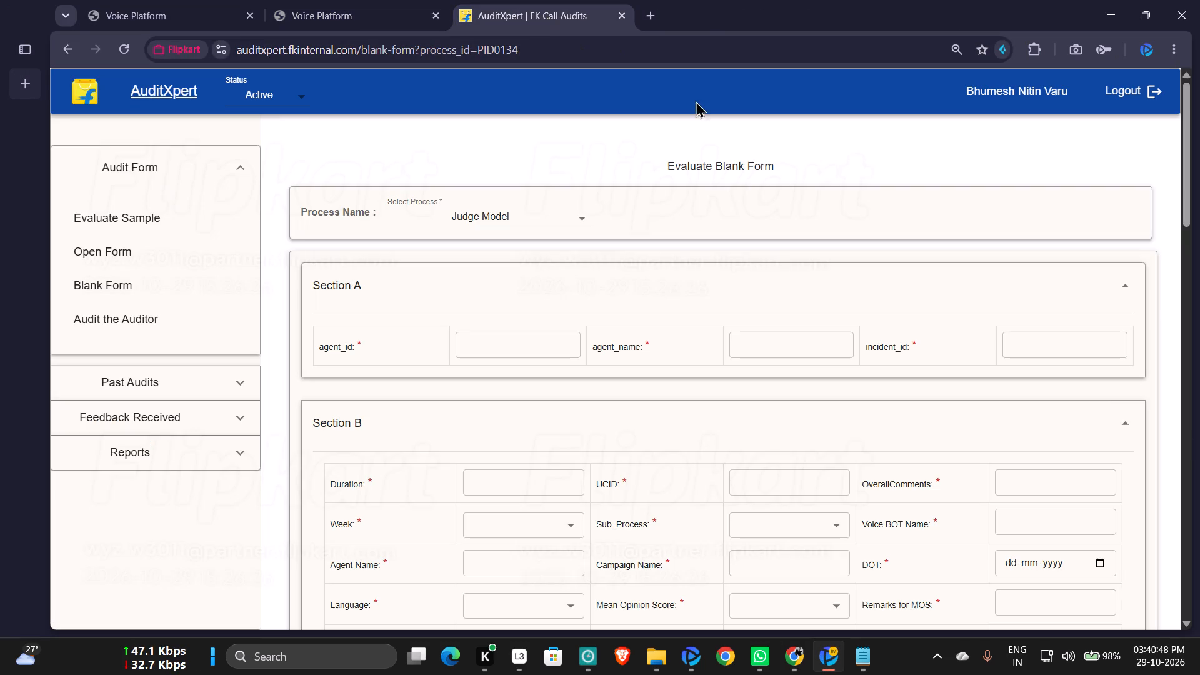
{"action": "left_click", "coordinate": [1028, 355]}
{"action": "key", "text": "ctrl+v"}
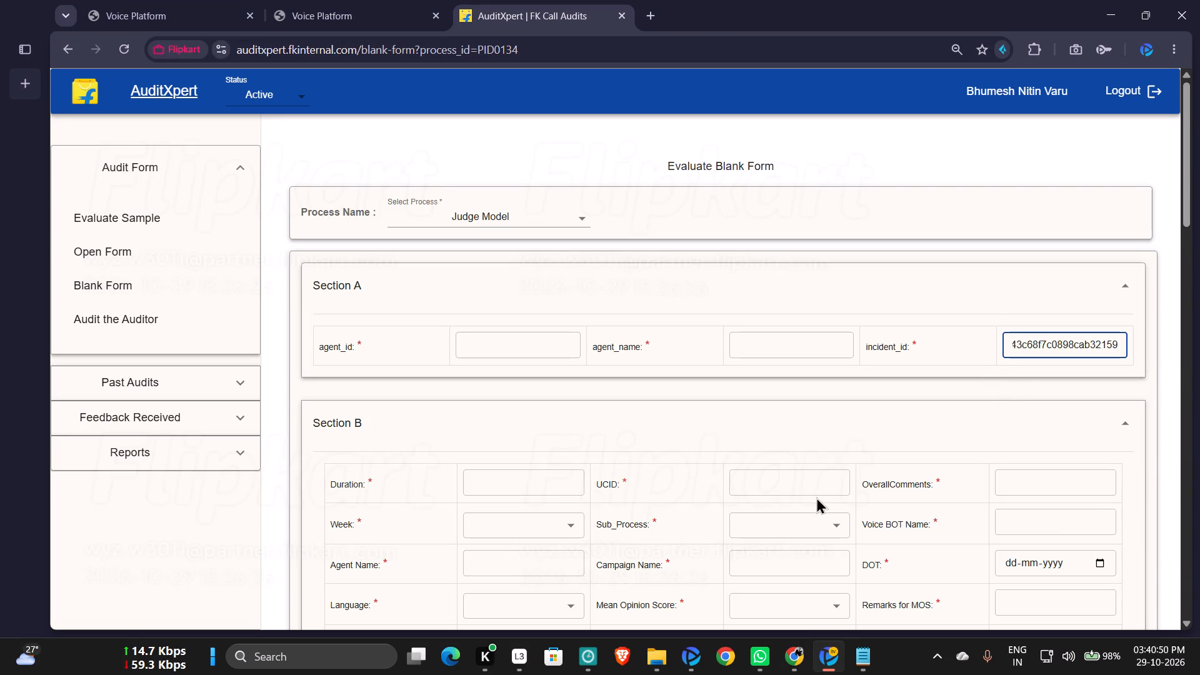
{"action": "left_click", "coordinate": [797, 482]}
{"action": "key", "text": "ctrl+v"}
{"action": "left_click", "coordinate": [790, 337]}
{"action": "left_click", "coordinate": [811, 376]}
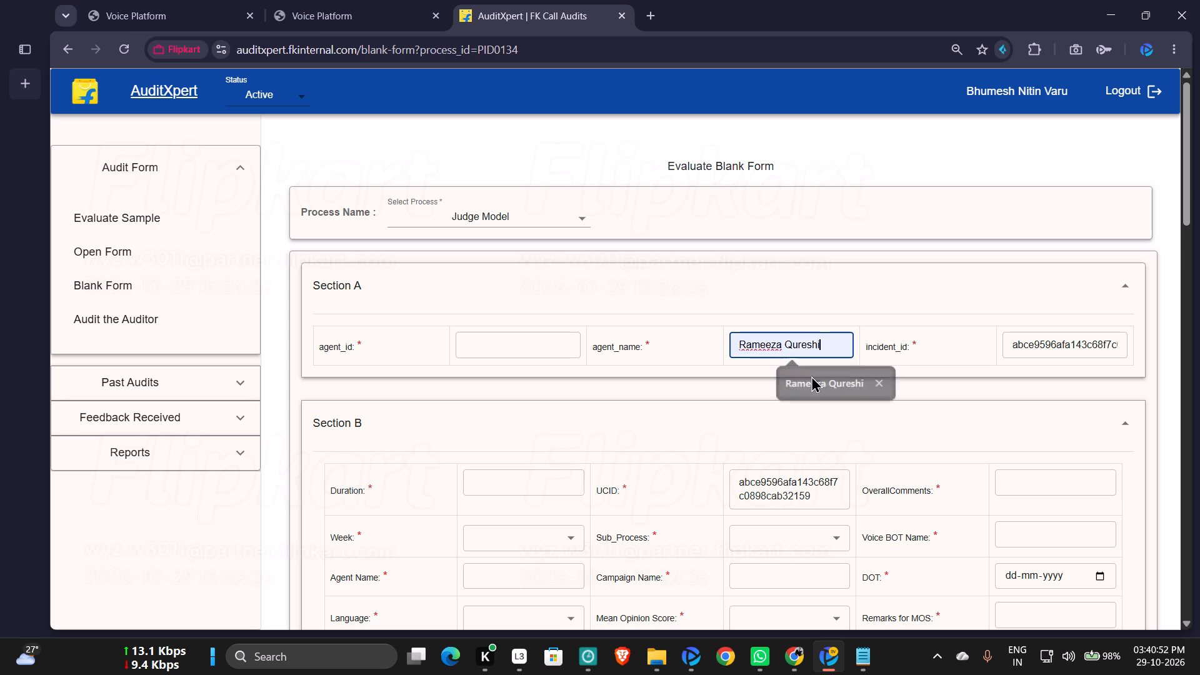
{"action": "left_click", "coordinate": [477, 349]}
{"action": "left_click", "coordinate": [529, 376]}
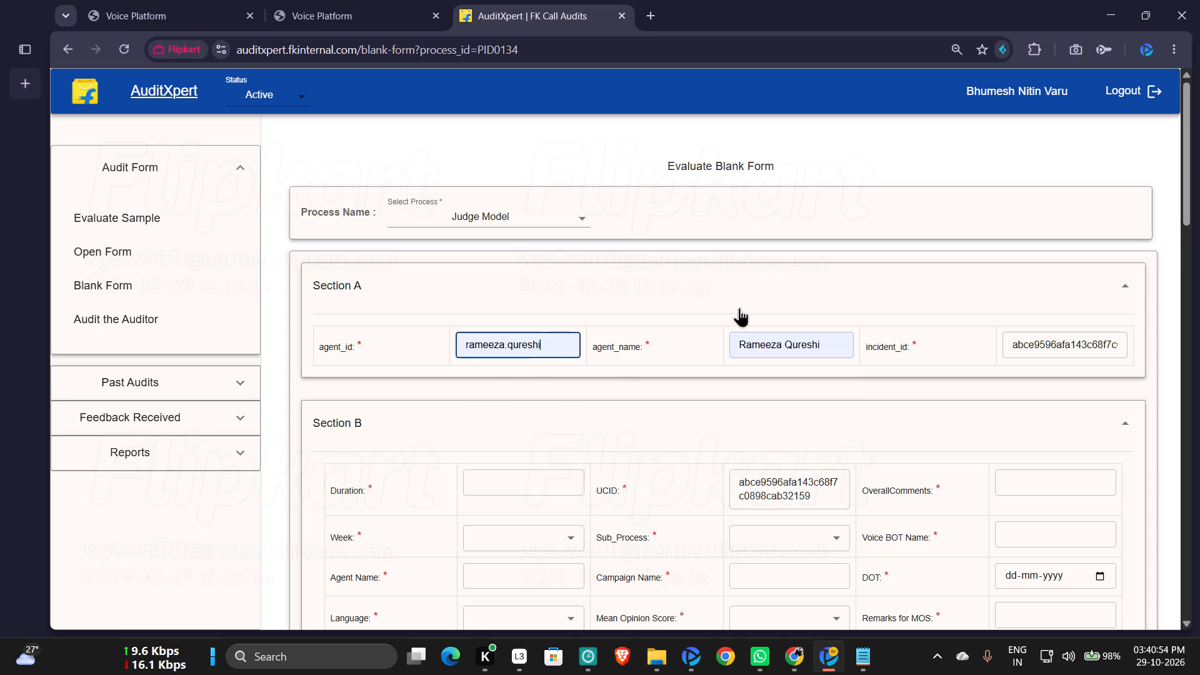
In Section B, set Sub_Process to CX CABN, Week to Week5, Mean Opinion Score to 5 and Language to Hindi.
{"action": "scroll", "coordinate": [739, 307], "scroll_direction": "down", "scroll_amount": 1}
{"action": "left_click", "coordinate": [825, 382]}
{"action": "left_click", "coordinate": [769, 458]}
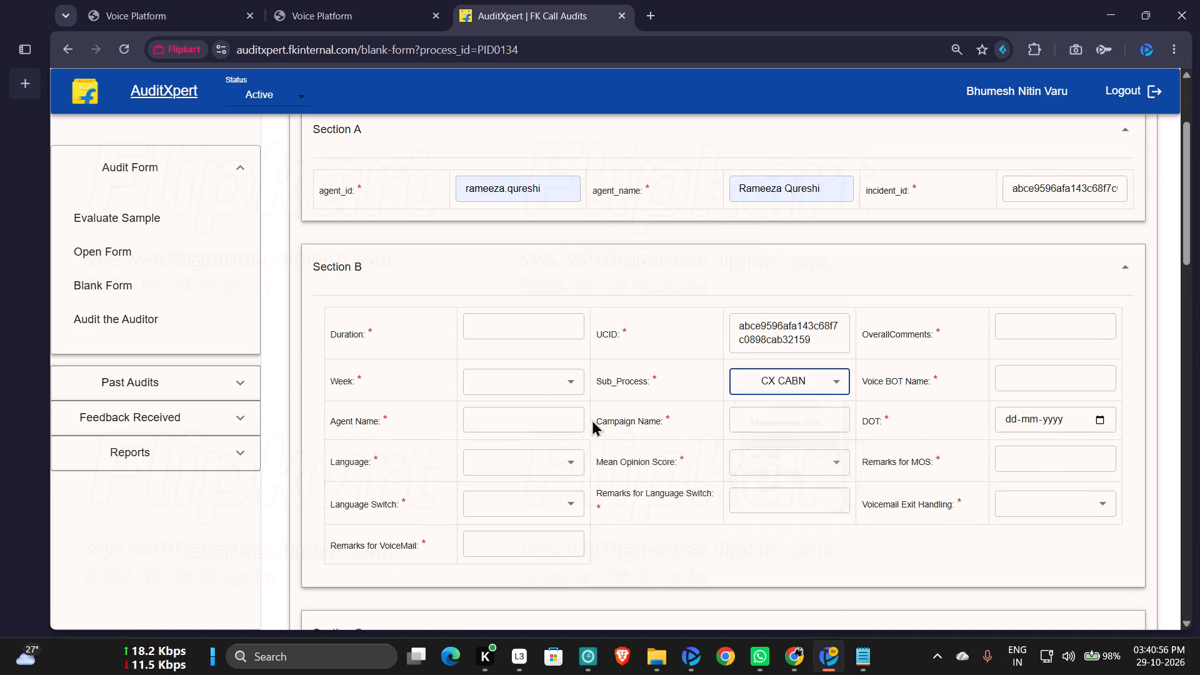
{"action": "left_click", "coordinate": [547, 371]}
{"action": "left_click", "coordinate": [532, 508]}
{"action": "left_click", "coordinate": [796, 465]}
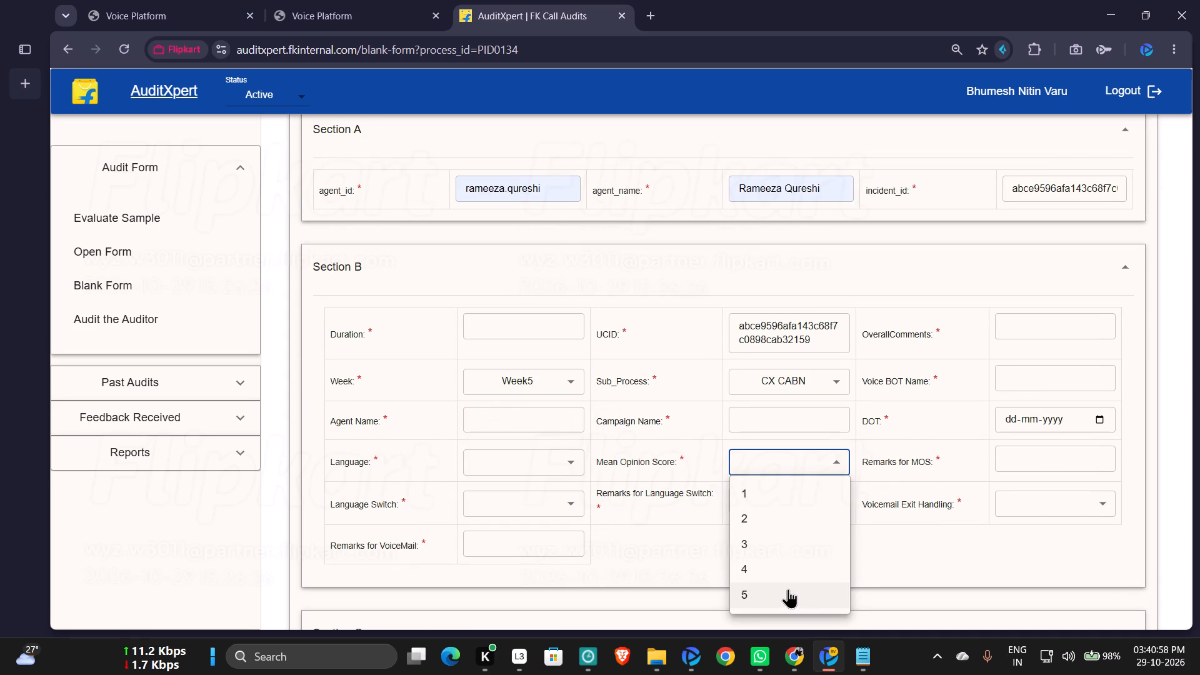
{"action": "left_click", "coordinate": [788, 589]}
{"action": "left_click", "coordinate": [578, 454]}
{"action": "left_click", "coordinate": [496, 284]}
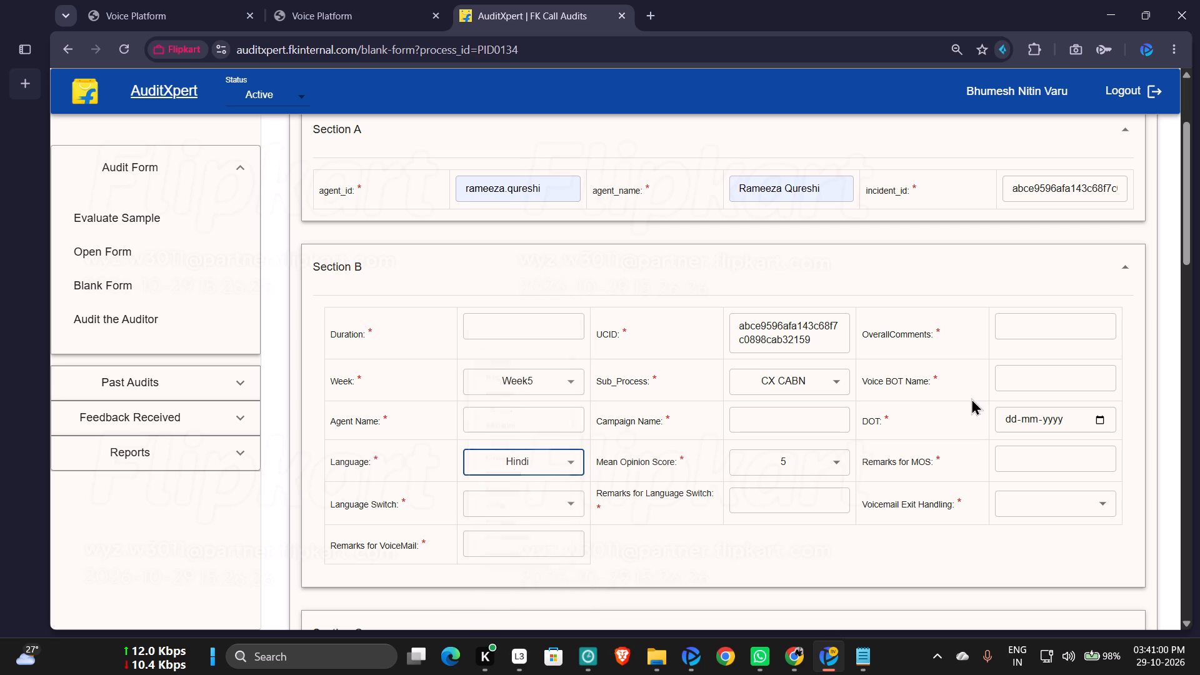
Set DOT to 28-10-2026, and both Voicemail Exit Handling and Language Switch to NA.
{"action": "left_click", "coordinate": [1096, 420]}
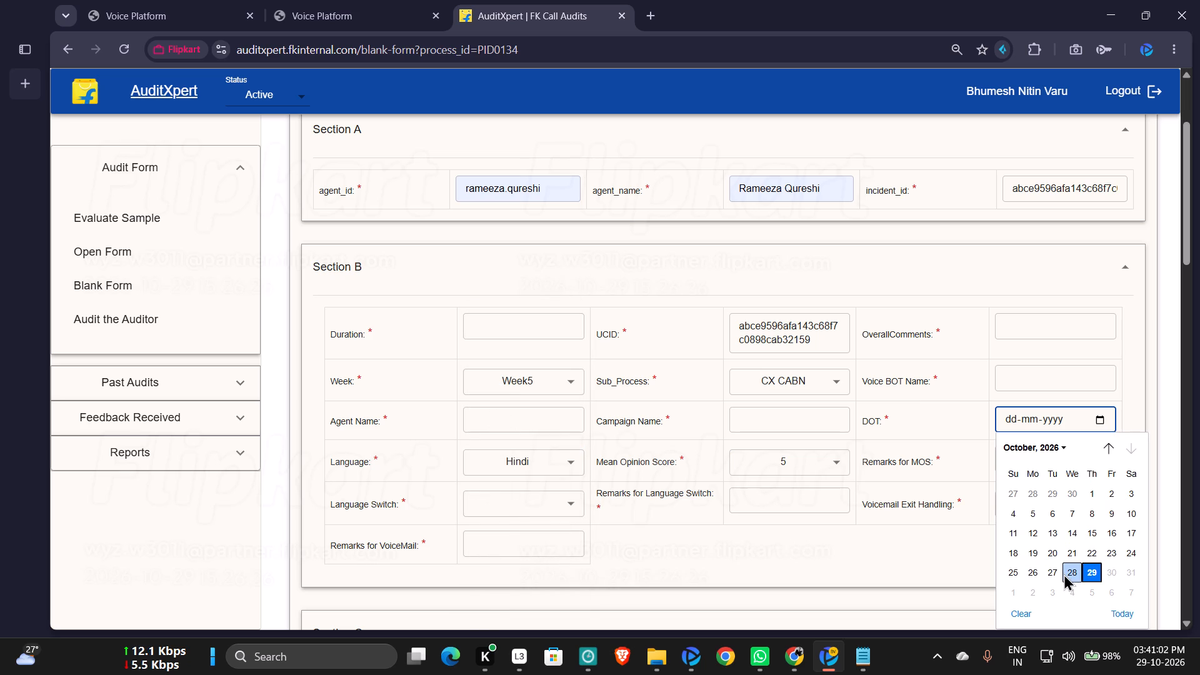
{"action": "left_click", "coordinate": [1064, 574]}
{"action": "left_click", "coordinate": [1064, 501]}
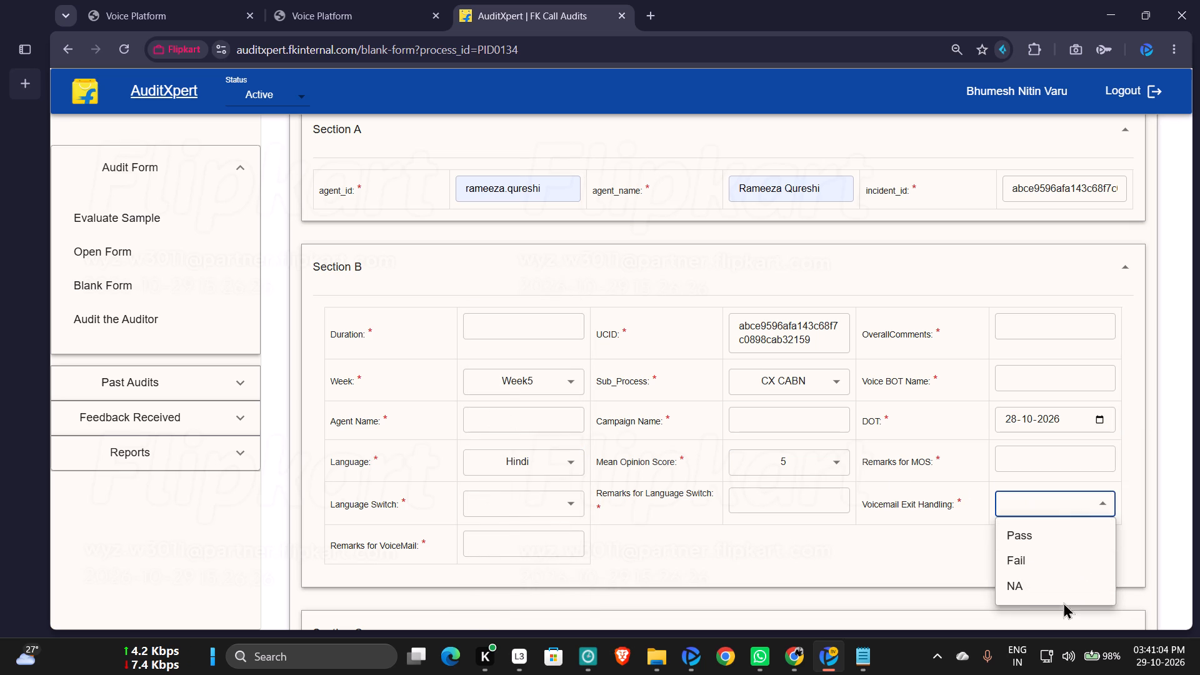
{"action": "left_click", "coordinate": [1047, 582]}
{"action": "left_click", "coordinate": [559, 514]}
{"action": "left_click", "coordinate": [516, 596]}
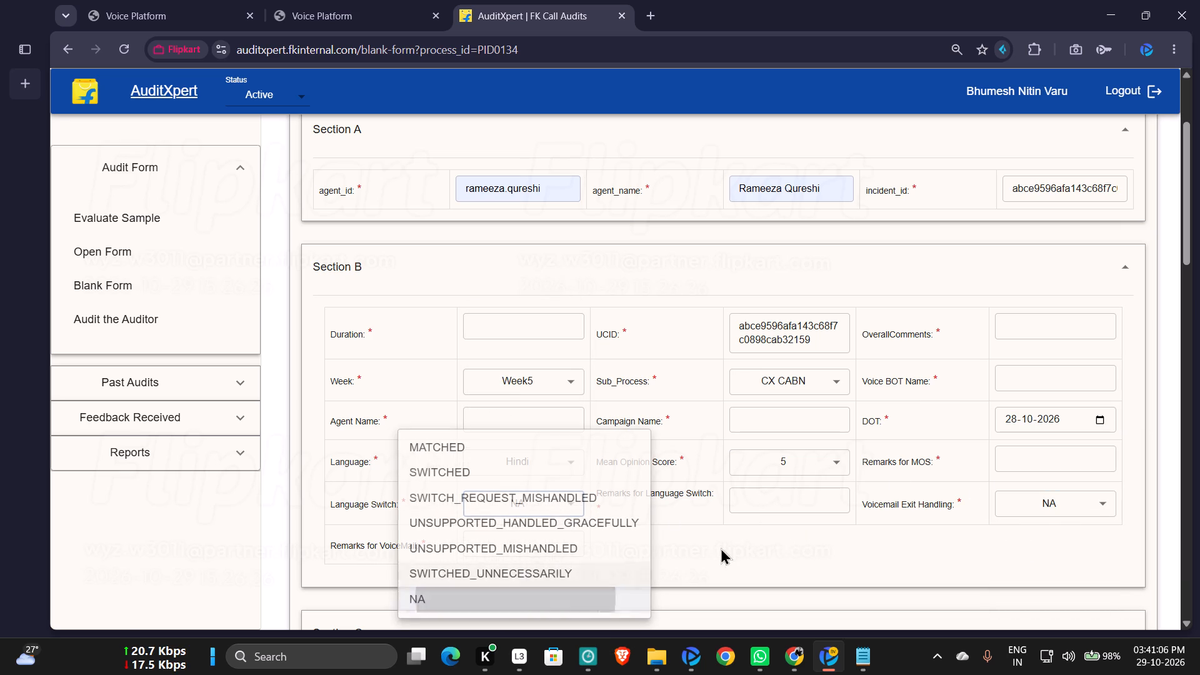
Copy row 23's campaign name, All Large -October 28, 2026, from the sheet into the form's Campaign Name field.
{"action": "left_click", "coordinate": [806, 657]}
{"action": "left_click", "coordinate": [736, 589]}
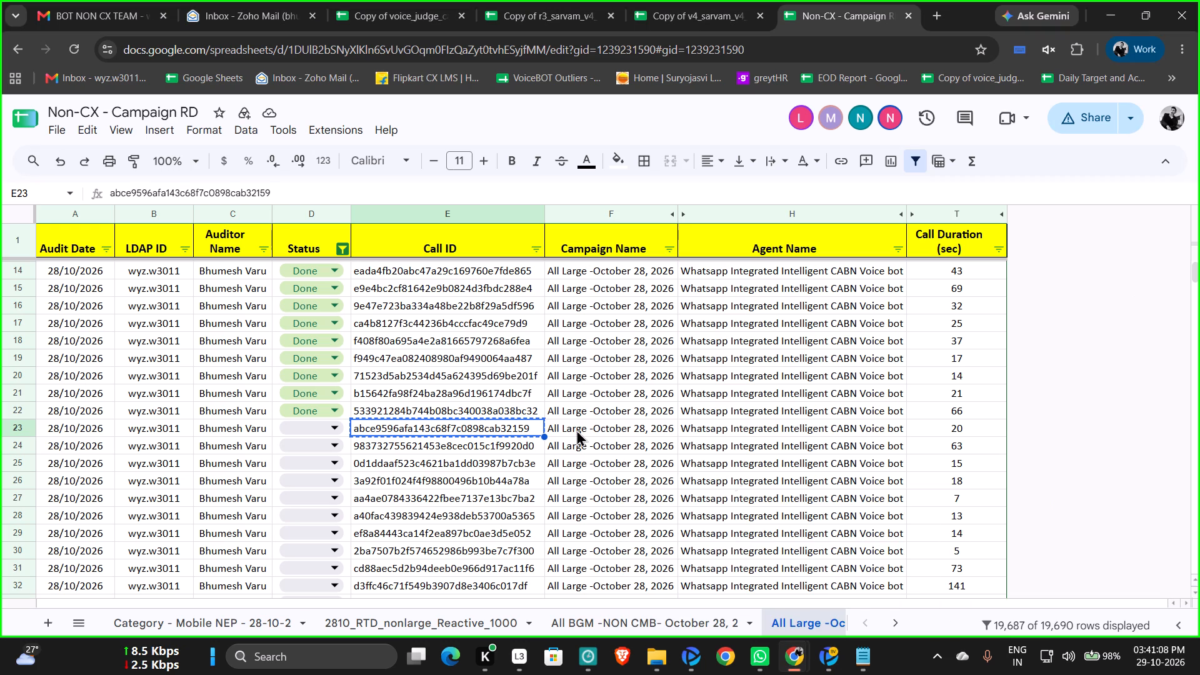
{"action": "left_click", "coordinate": [611, 421]}
{"action": "key", "text": "ctrl+c"}
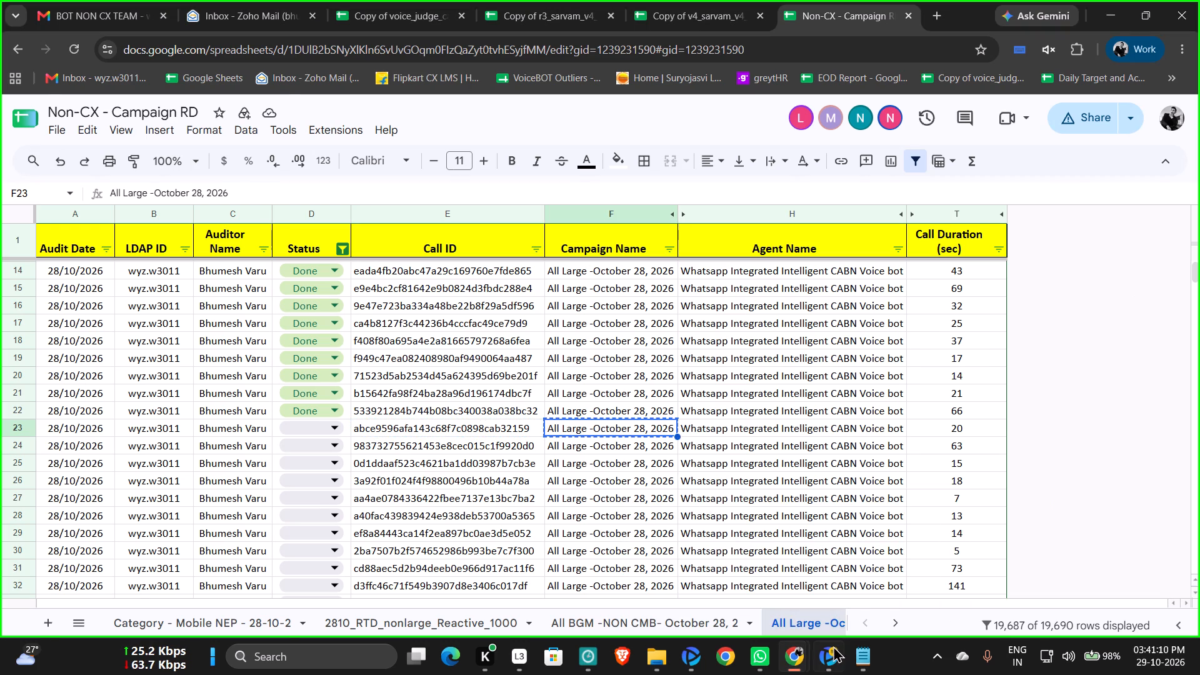
{"action": "left_click", "coordinate": [833, 646]}
{"action": "left_click", "coordinate": [777, 421]}
{"action": "key", "text": "ctrl+v"}
Copy row 23's agent name, Whatsapp Integrated Intelligent CABN Voice bot, from the sheet into Section B's Agent Name field.
{"action": "left_click", "coordinate": [829, 644]}
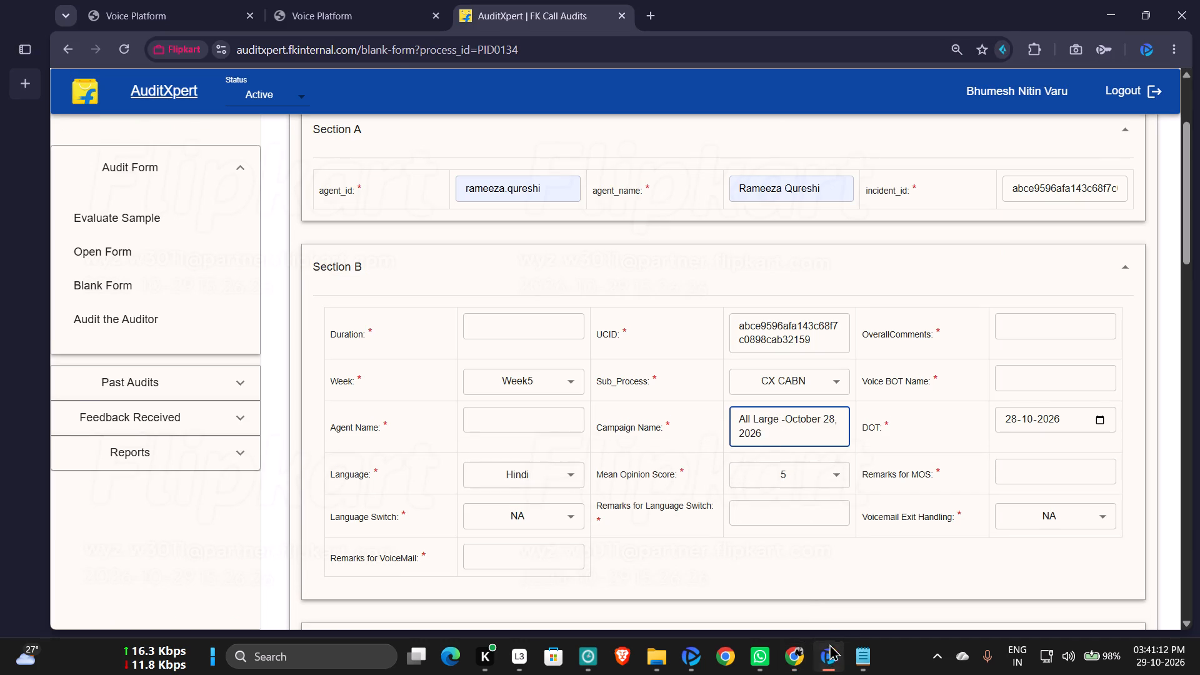
{"action": "left_click", "coordinate": [754, 431]}
{"action": "key", "text": "ctrl+c"}
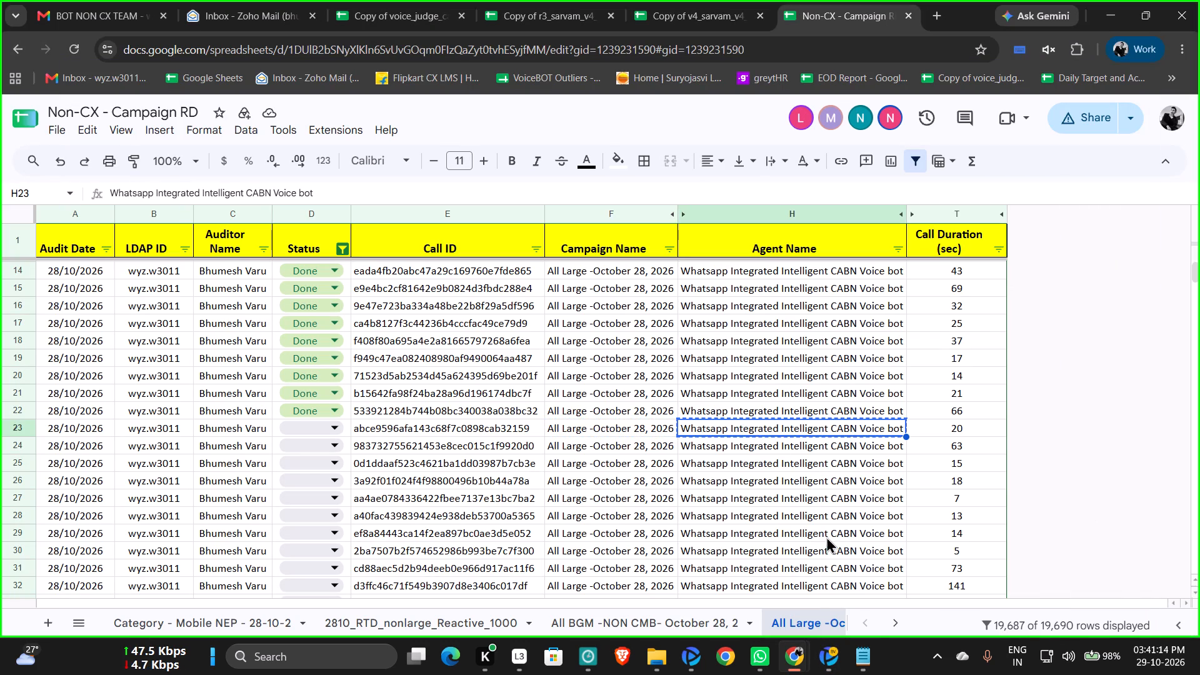
{"action": "left_click", "coordinate": [830, 644]}
{"action": "left_click", "coordinate": [568, 423]}
{"action": "key", "text": "ctrl+v"}
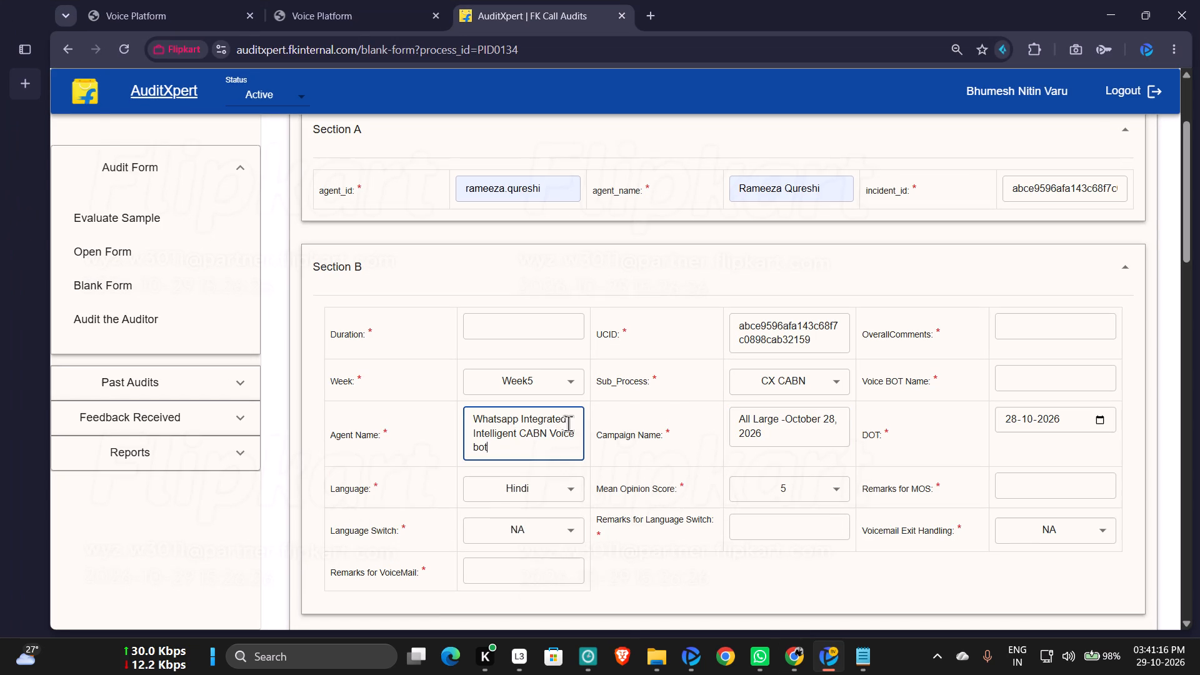
Enter 20 as the Duration and Priya as the Voice BOT Name.
{"action": "left_click", "coordinate": [514, 337]}
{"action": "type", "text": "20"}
{"action": "left_click", "coordinate": [1066, 384]}
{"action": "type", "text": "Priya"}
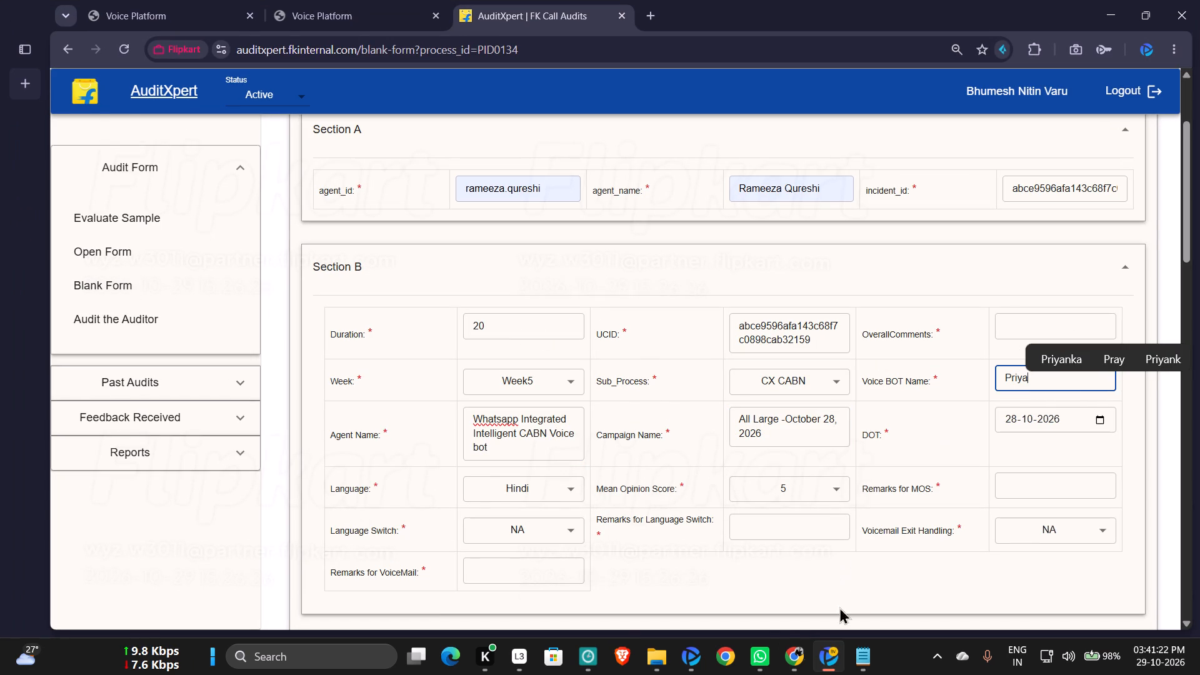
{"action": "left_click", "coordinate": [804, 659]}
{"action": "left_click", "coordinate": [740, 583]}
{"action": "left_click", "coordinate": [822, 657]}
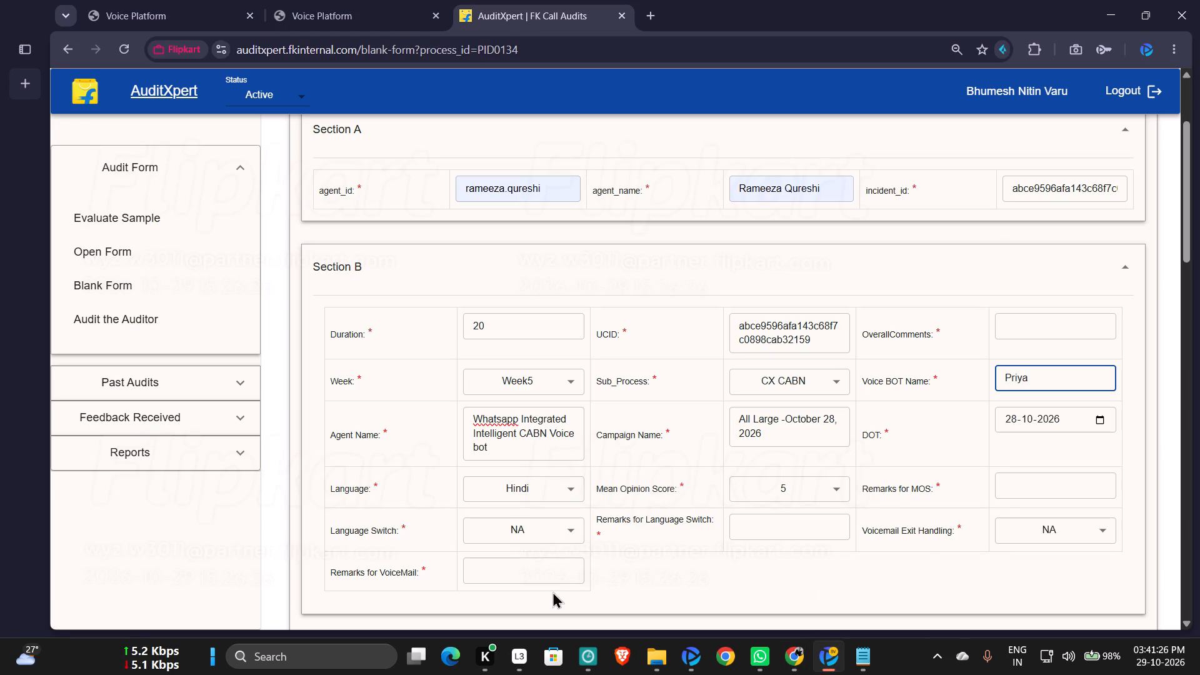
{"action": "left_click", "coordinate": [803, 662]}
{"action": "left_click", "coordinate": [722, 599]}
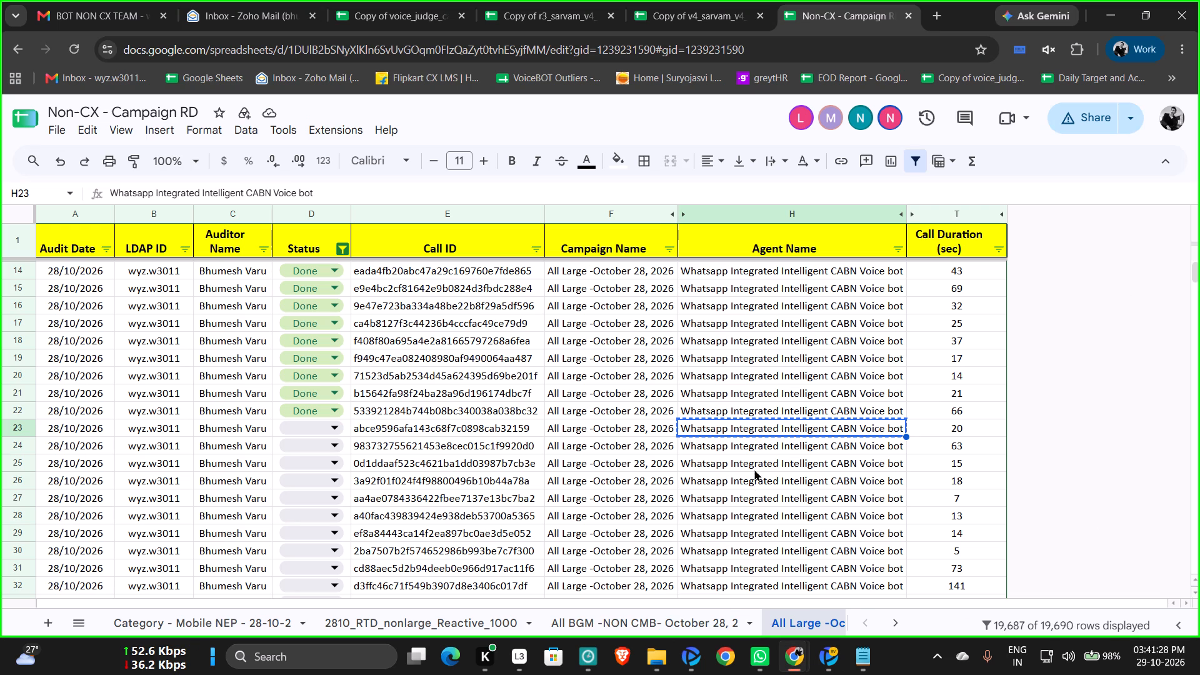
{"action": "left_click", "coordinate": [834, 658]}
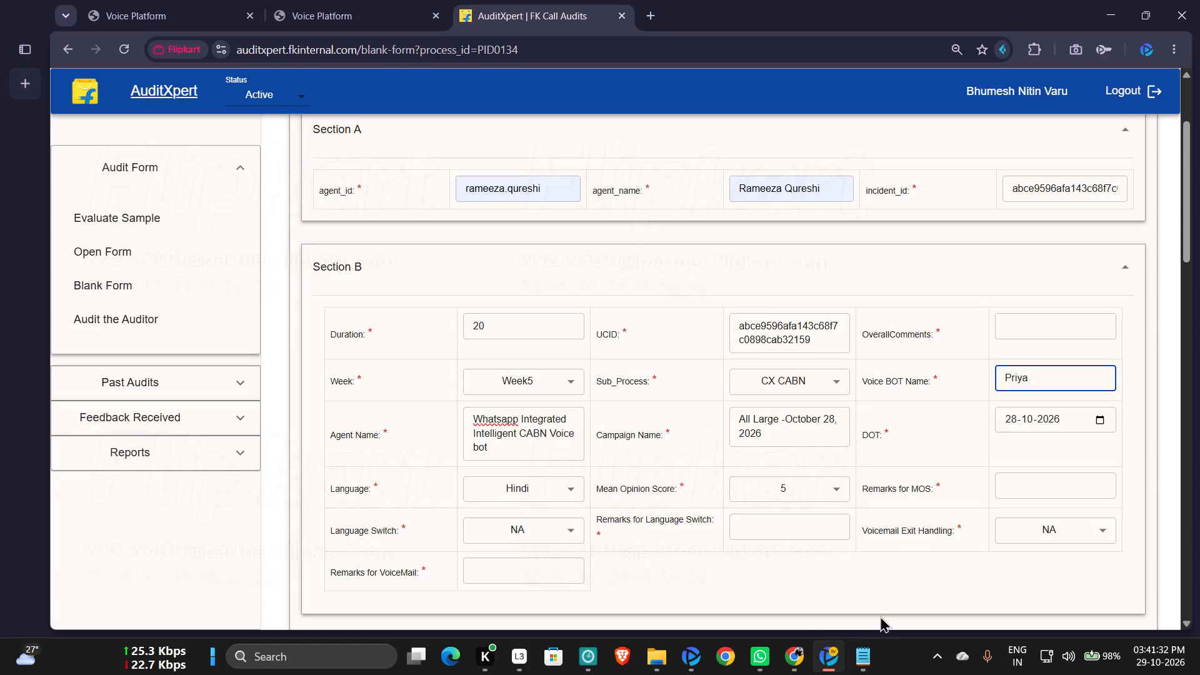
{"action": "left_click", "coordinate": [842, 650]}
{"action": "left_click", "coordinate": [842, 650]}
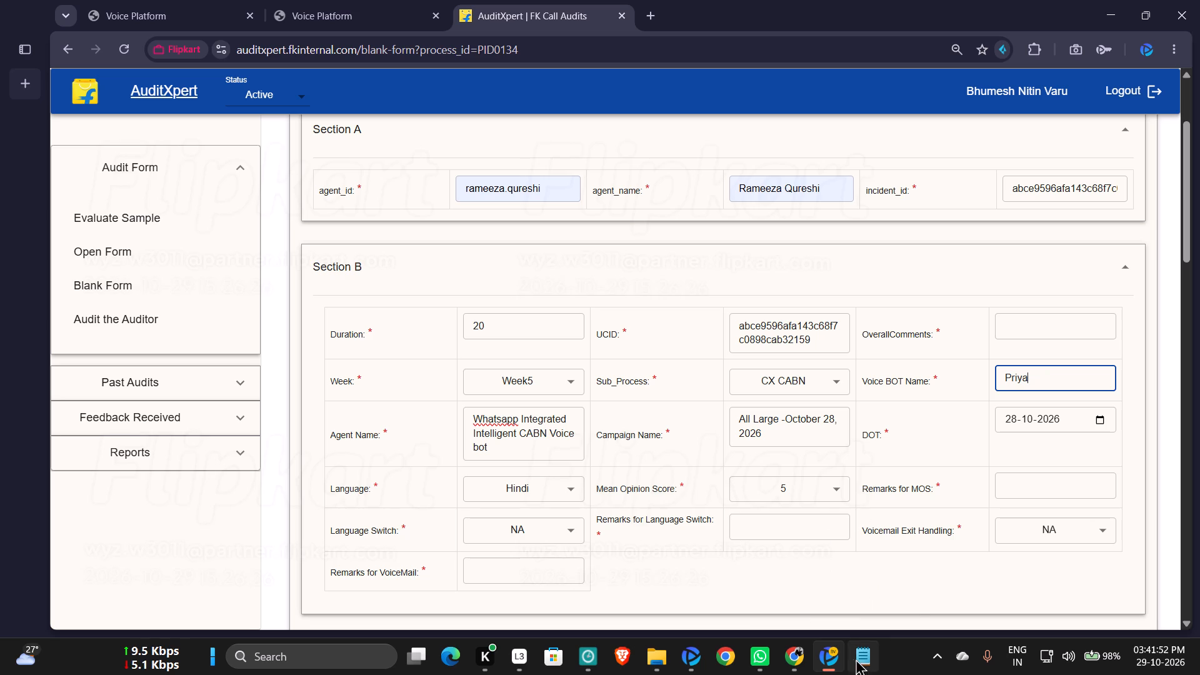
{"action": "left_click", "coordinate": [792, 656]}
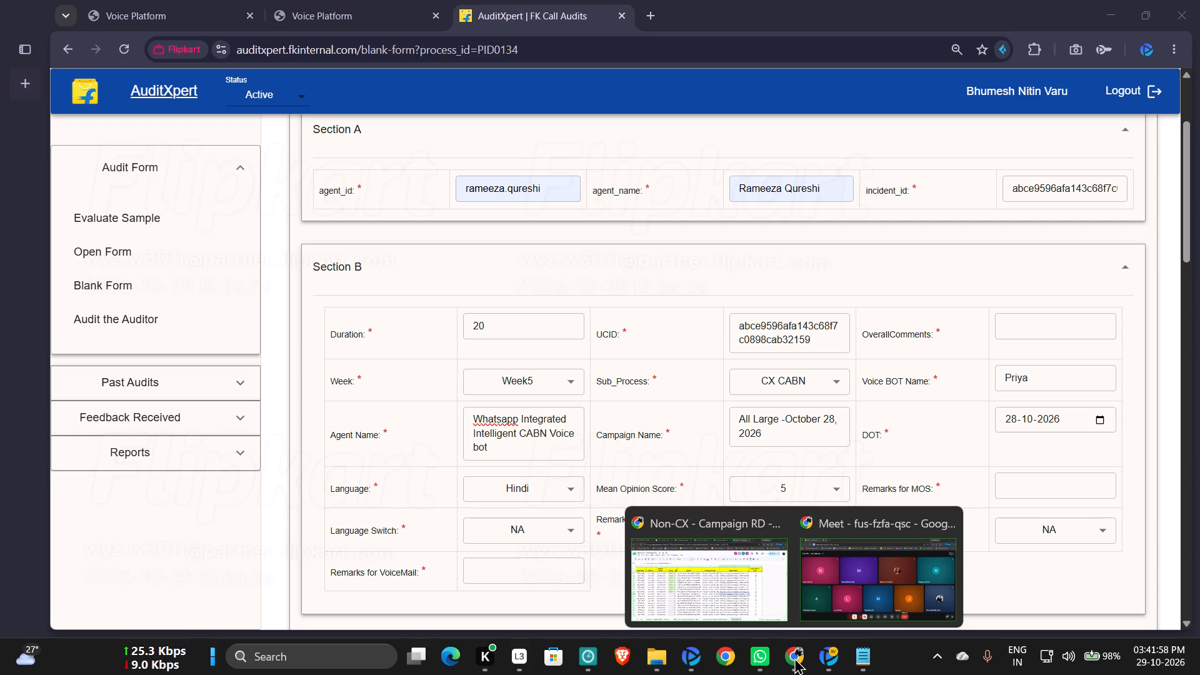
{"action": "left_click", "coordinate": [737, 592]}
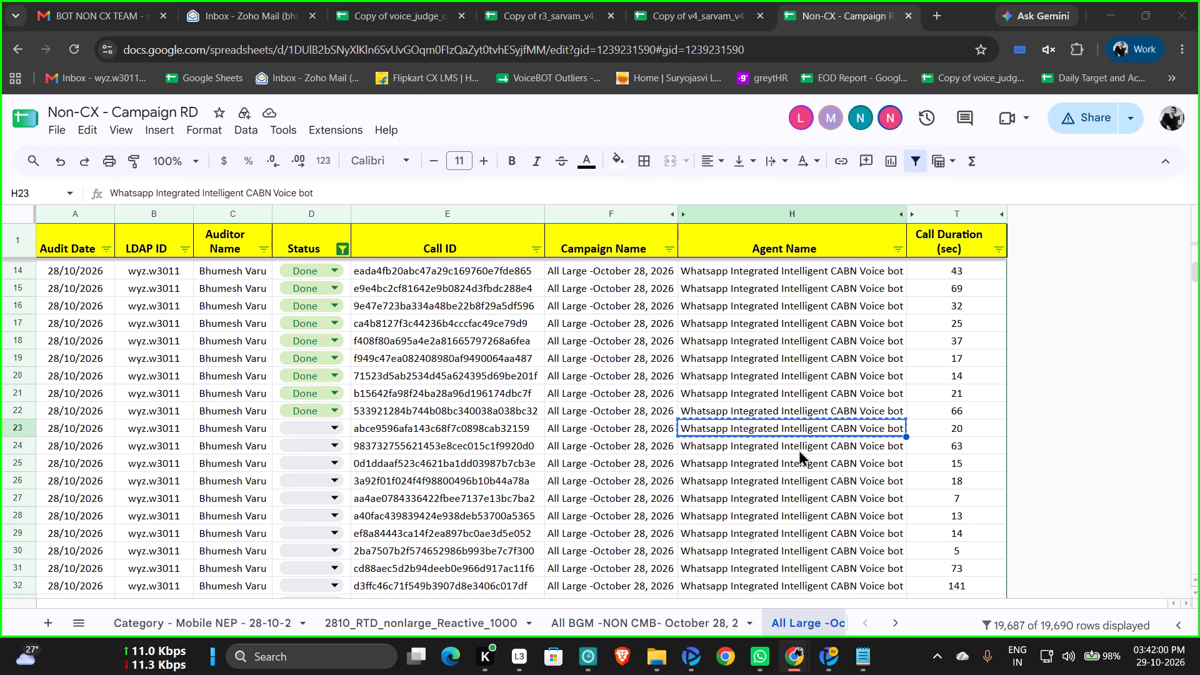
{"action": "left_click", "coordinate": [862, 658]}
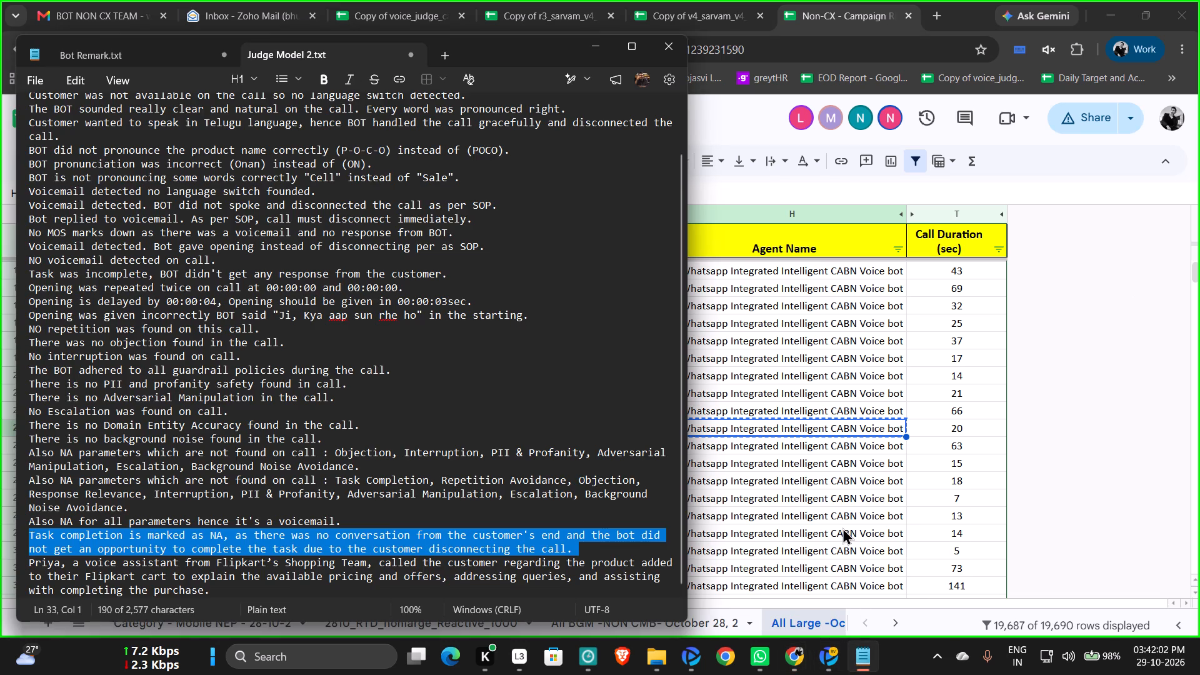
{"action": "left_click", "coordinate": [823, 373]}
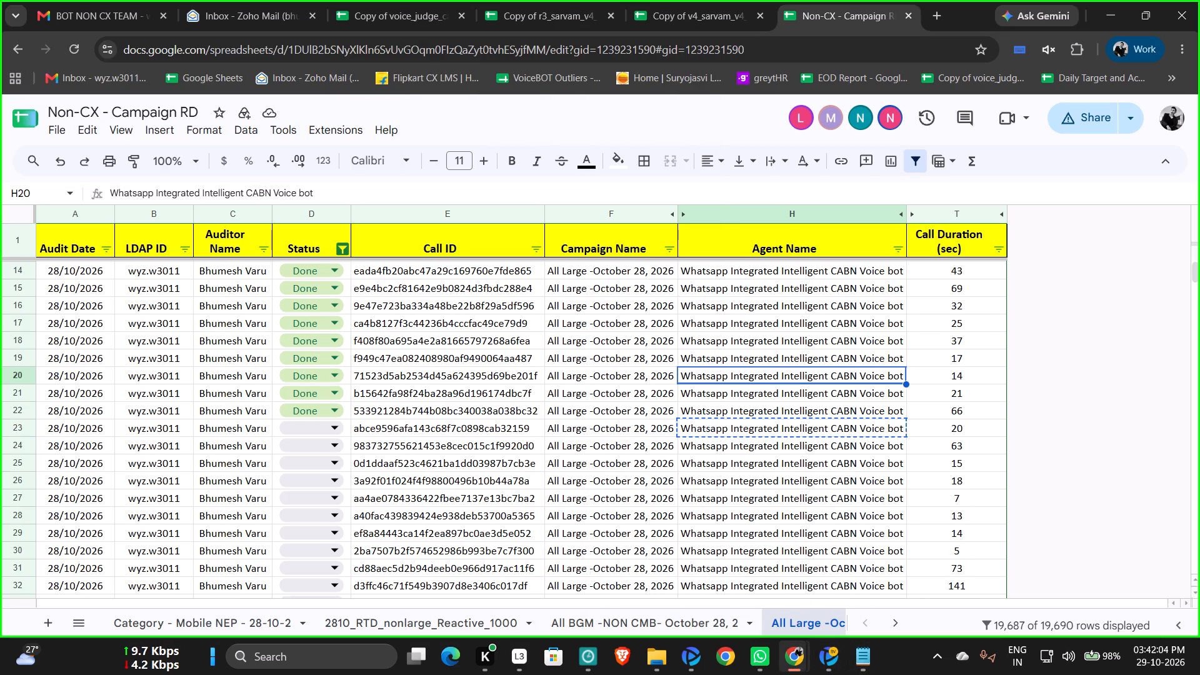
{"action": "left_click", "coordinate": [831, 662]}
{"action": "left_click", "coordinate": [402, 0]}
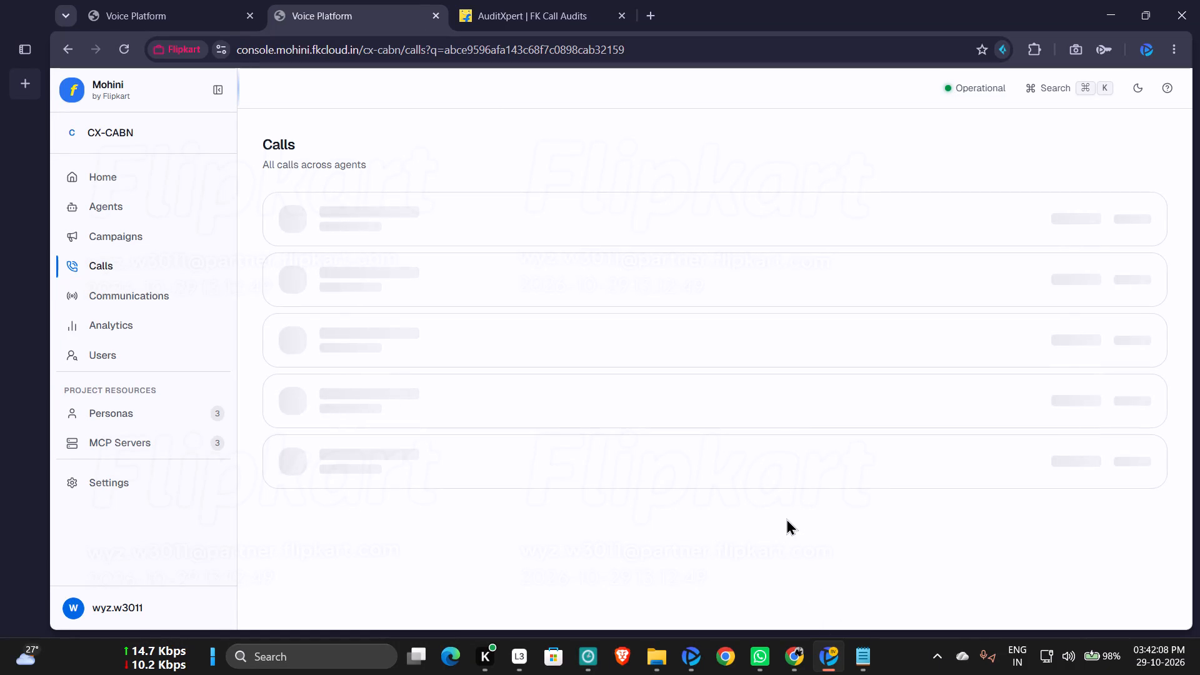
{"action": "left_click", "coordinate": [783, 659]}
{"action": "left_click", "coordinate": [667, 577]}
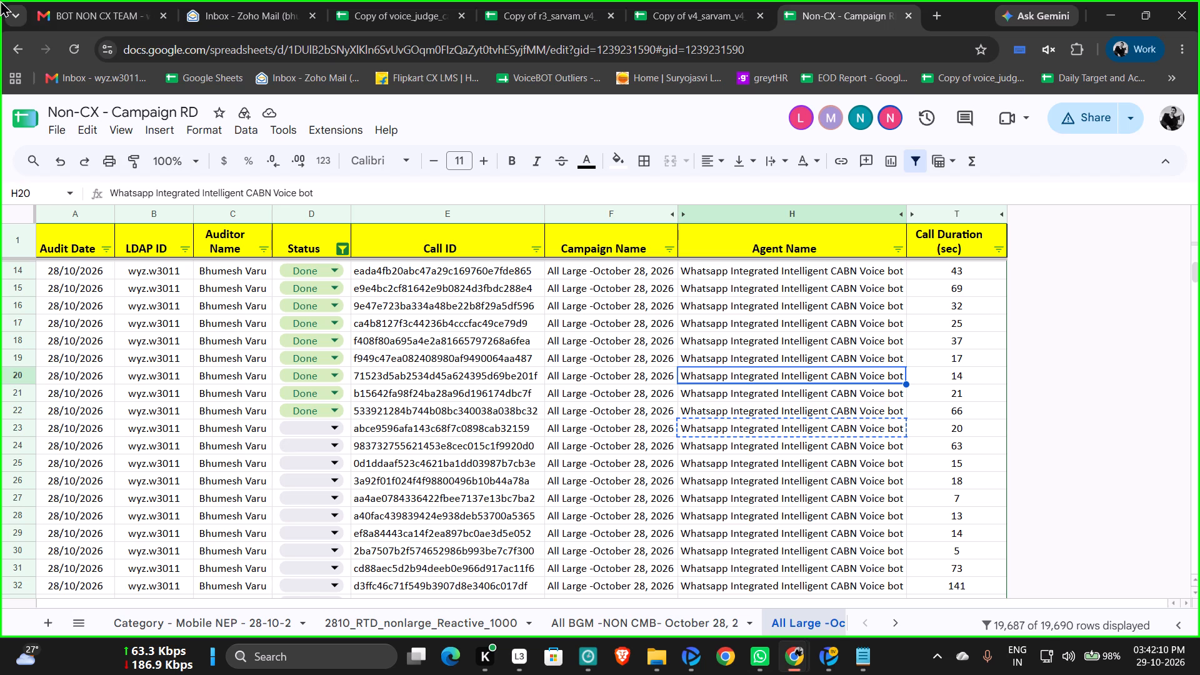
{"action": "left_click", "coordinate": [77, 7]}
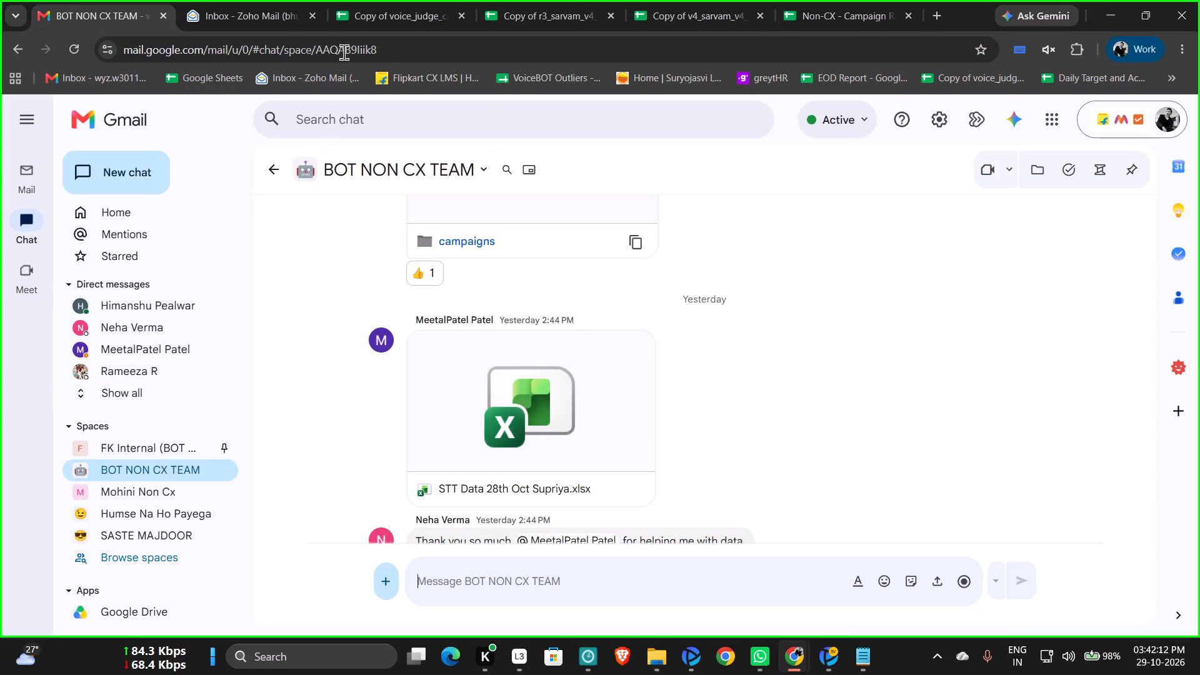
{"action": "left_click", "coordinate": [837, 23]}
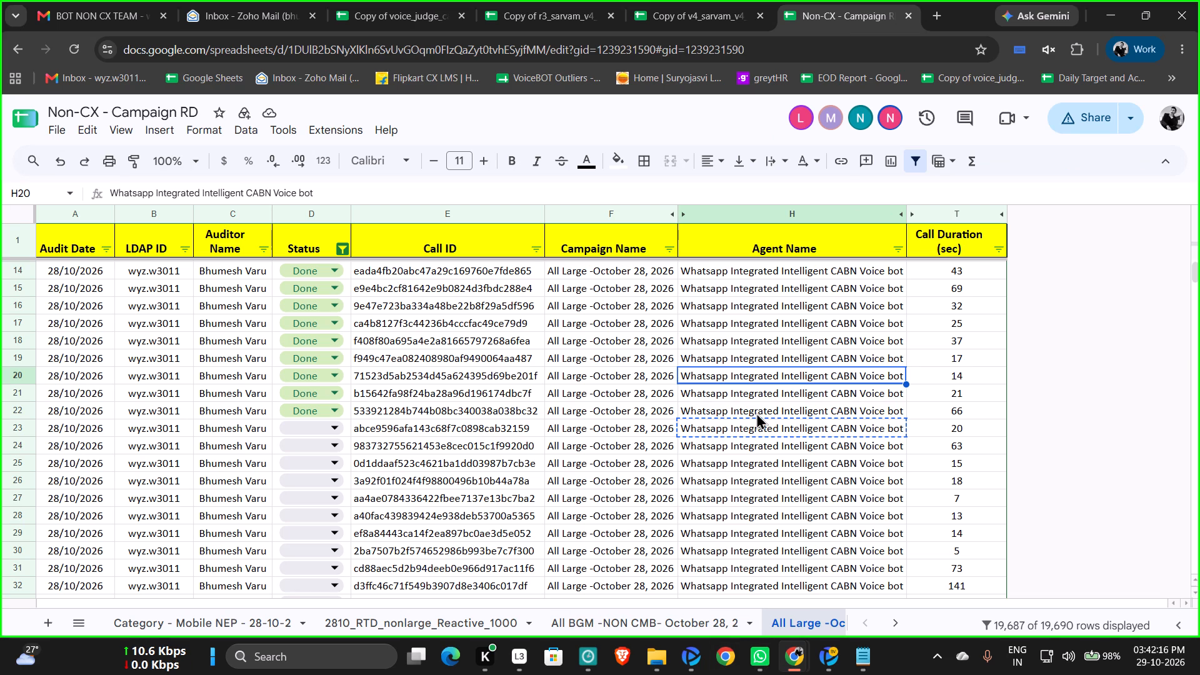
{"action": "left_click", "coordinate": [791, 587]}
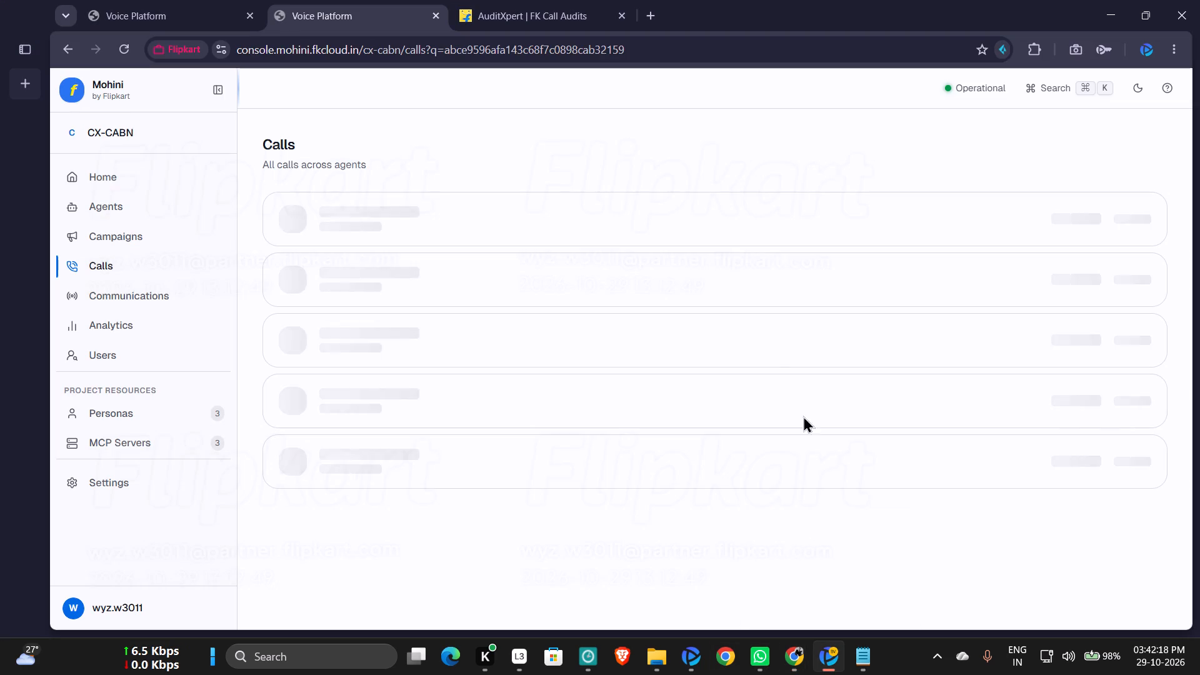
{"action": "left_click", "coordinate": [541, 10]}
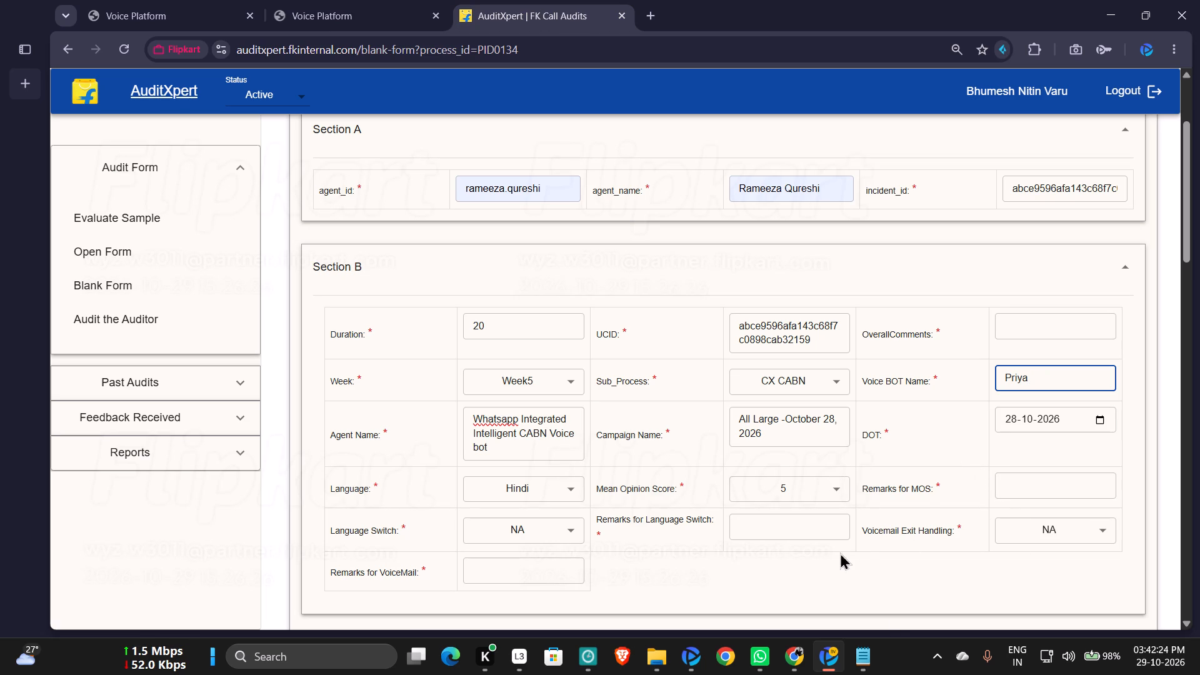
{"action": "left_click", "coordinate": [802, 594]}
Open the details of row 23's call, abce9596afa143c68f7c0898cab32159, in a new tab from the CX-CABN Calls results.
{"action": "left_click", "coordinate": [368, 3]}
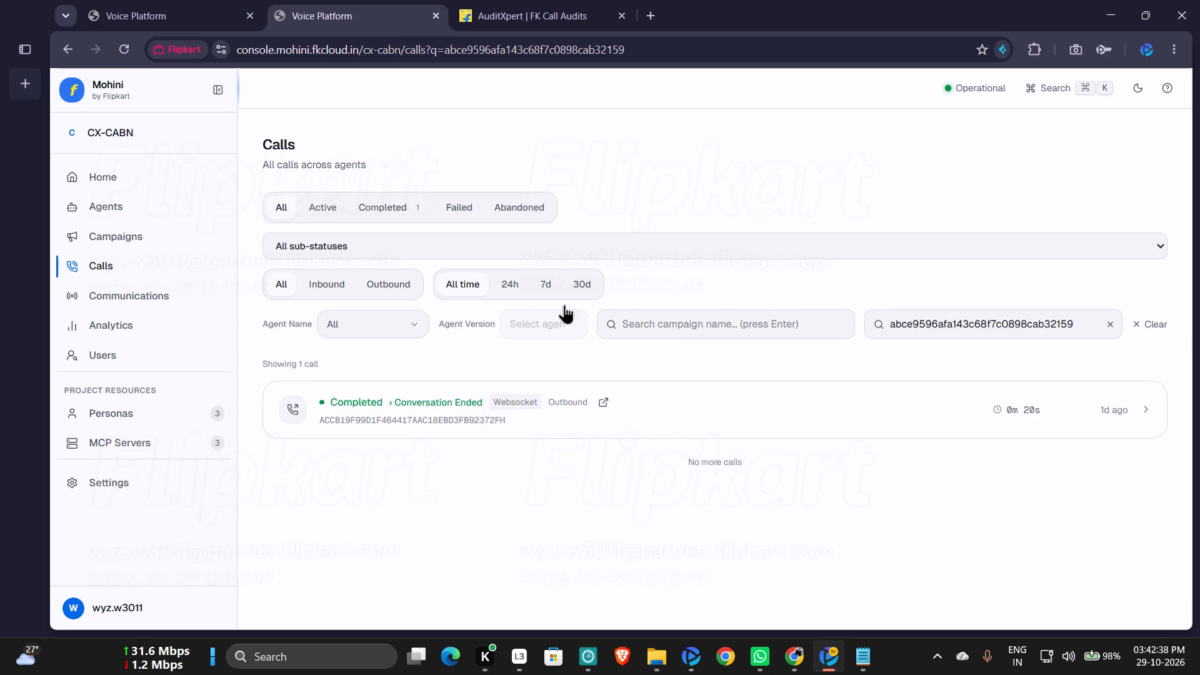
{"action": "left_click", "coordinate": [611, 401]}
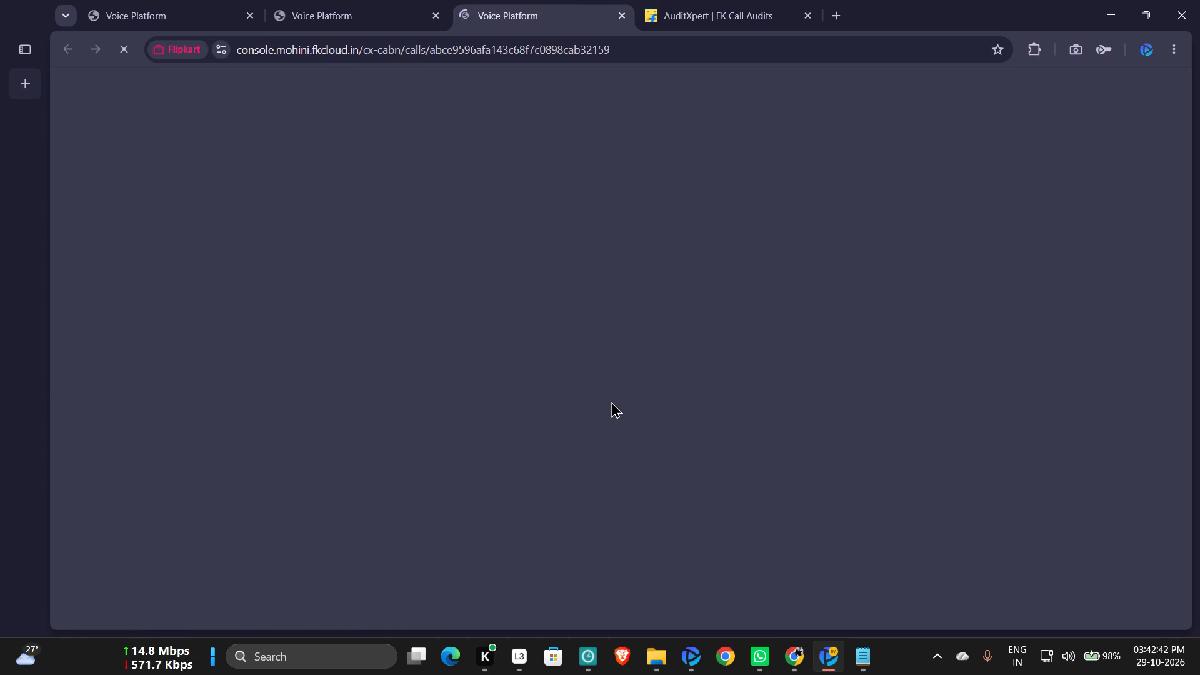
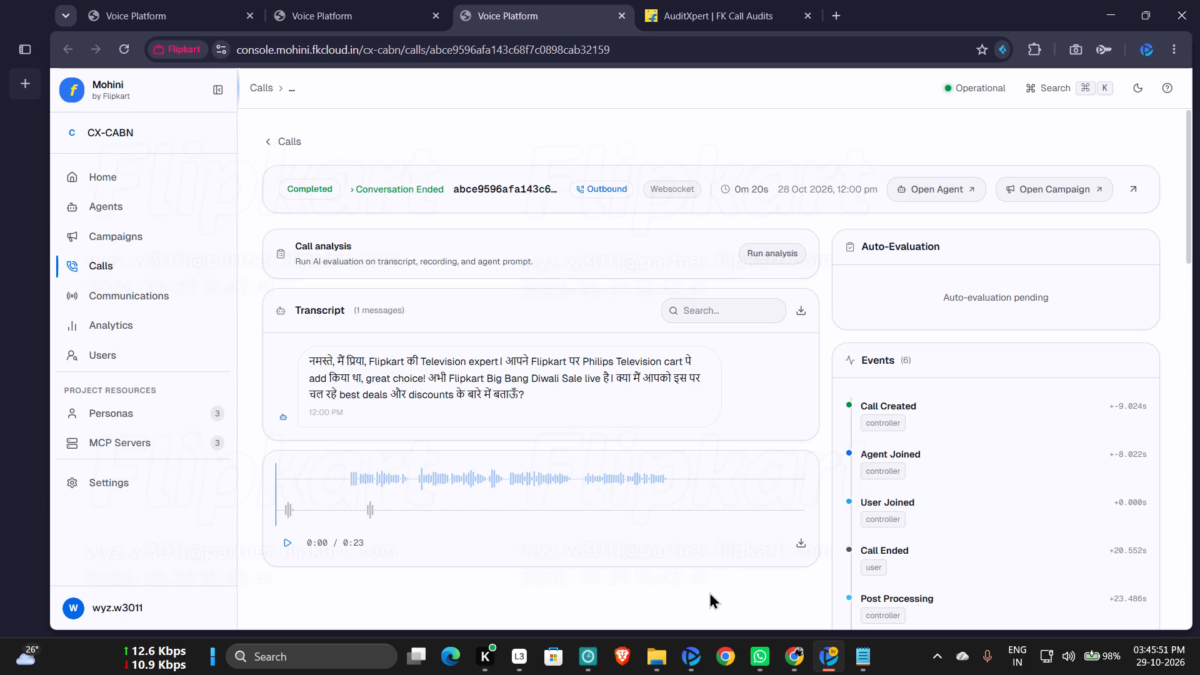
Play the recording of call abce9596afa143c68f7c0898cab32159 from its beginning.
{"action": "left_click", "coordinate": [565, 425]}
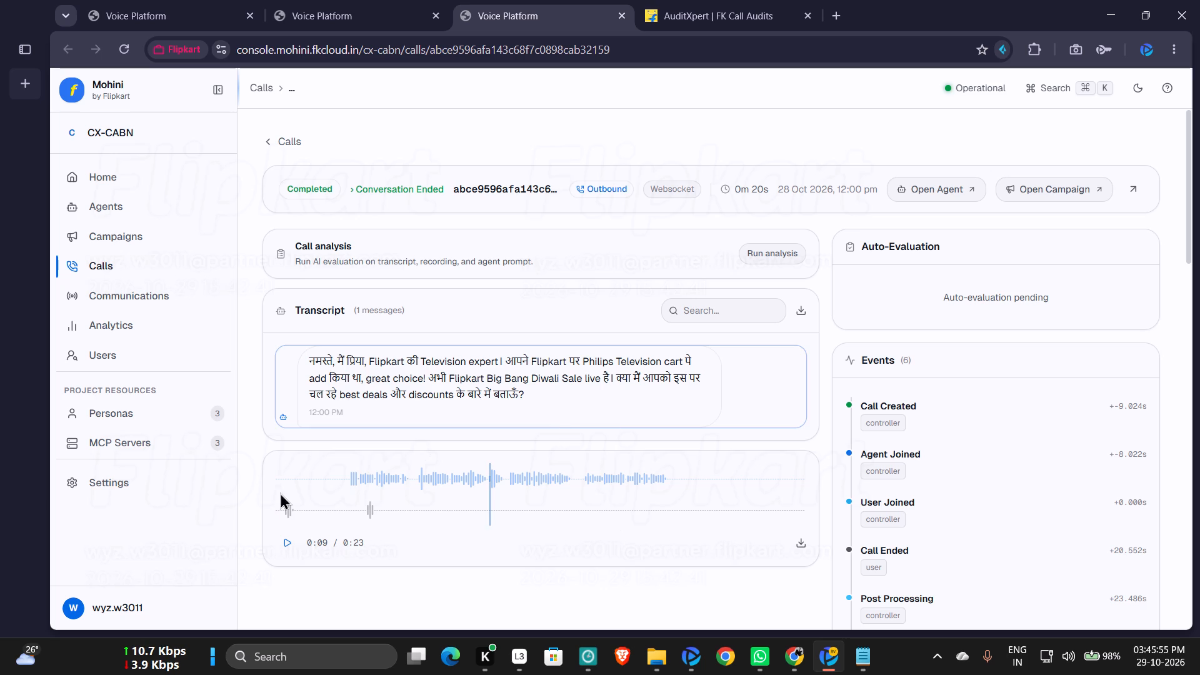
{"action": "left_click", "coordinate": [281, 504]}
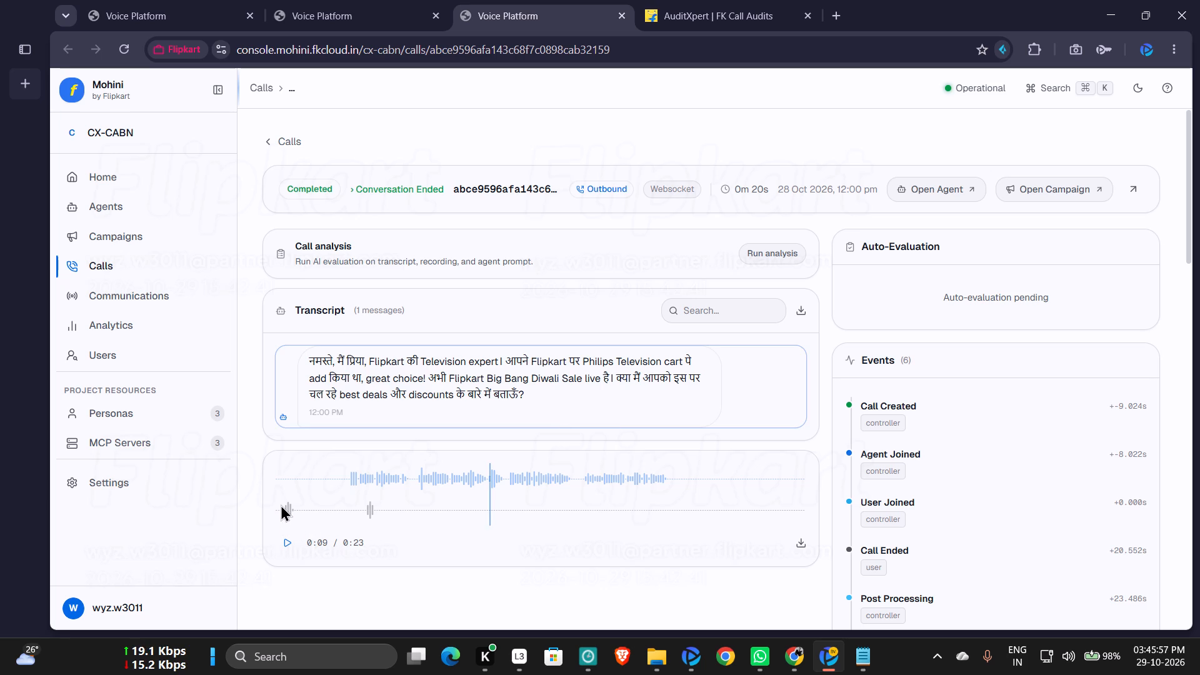
{"action": "left_click", "coordinate": [286, 547]}
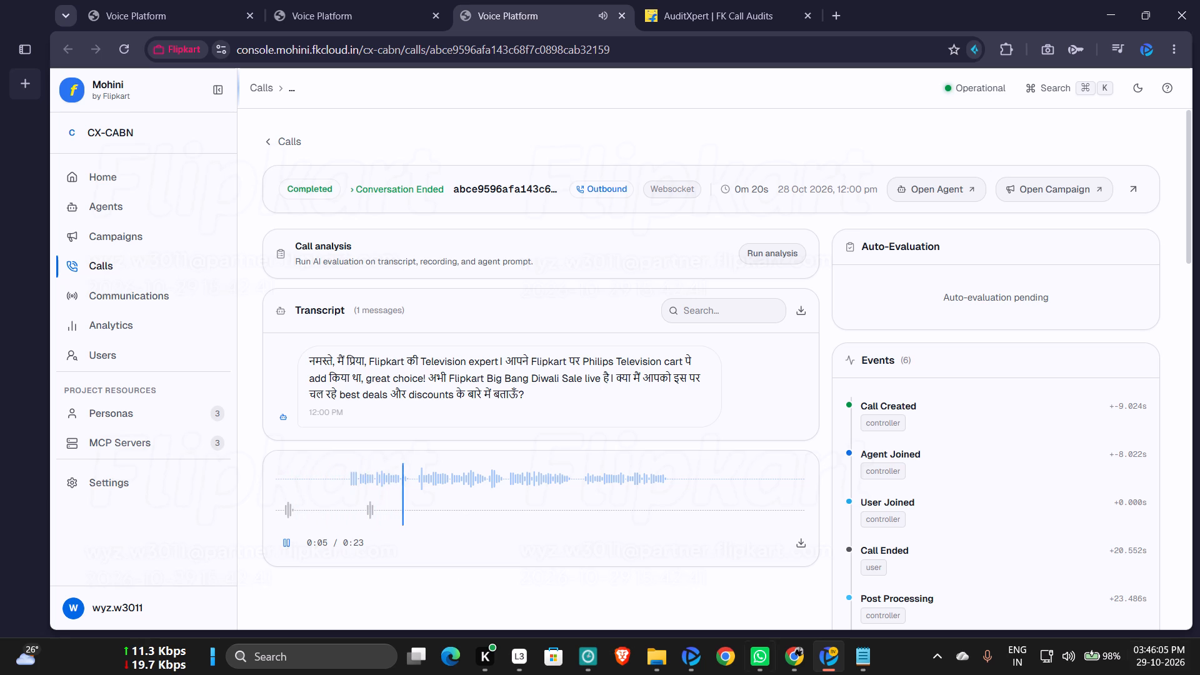
Copy the remark "NO voicemail detected on call." from Judge Model 2.txt into the audit form's Remarks for VoiceMail field.
{"action": "left_click", "coordinate": [679, 31]}
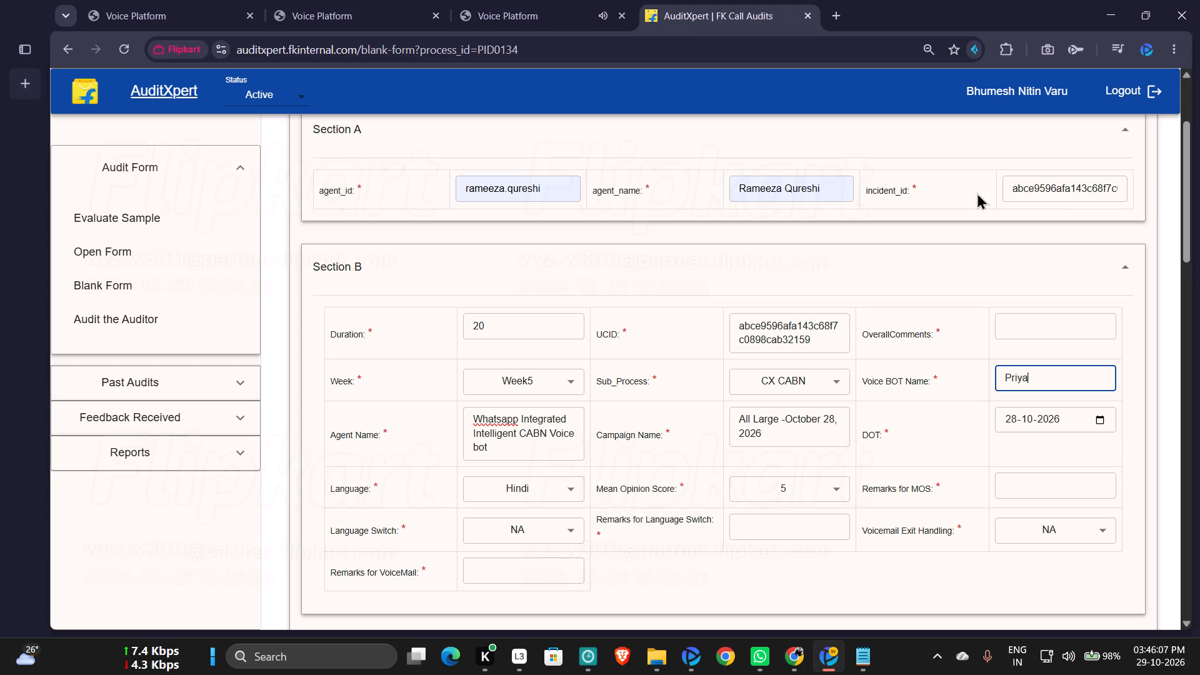
{"action": "left_click", "coordinate": [858, 666]}
{"action": "triple_click", "coordinate": [264, 262]}
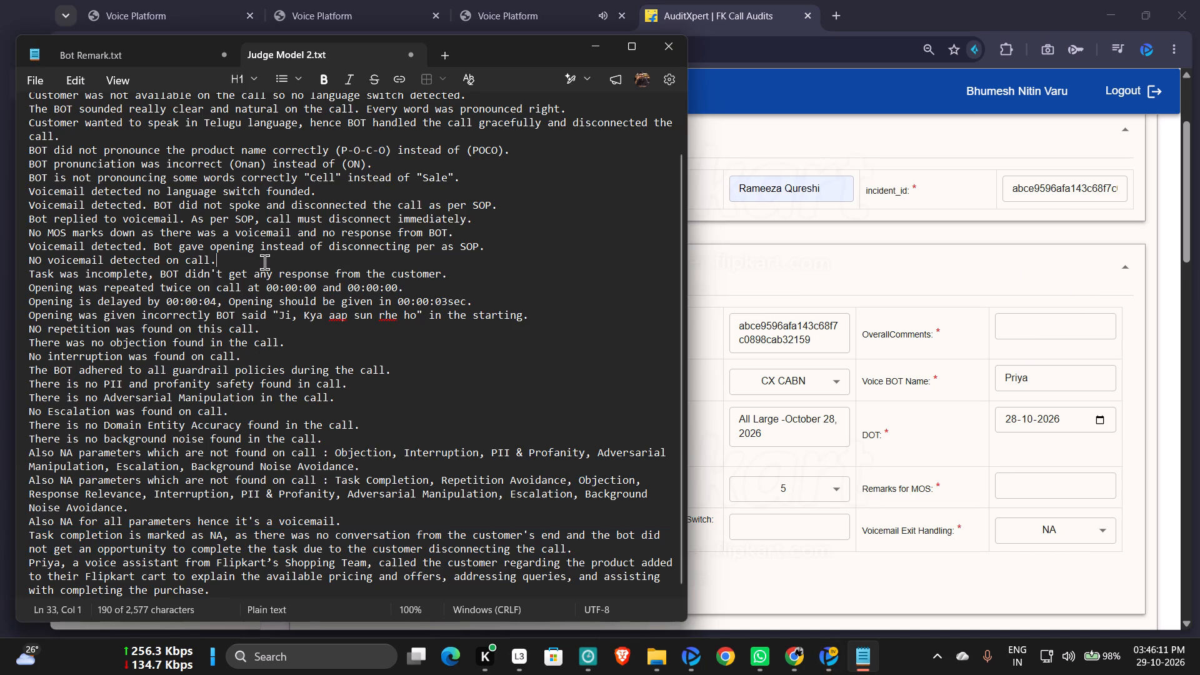
{"action": "key", "text": "ctrl+c"}
{"action": "left_click", "coordinate": [739, 551]}
{"action": "left_click", "coordinate": [529, 564]}
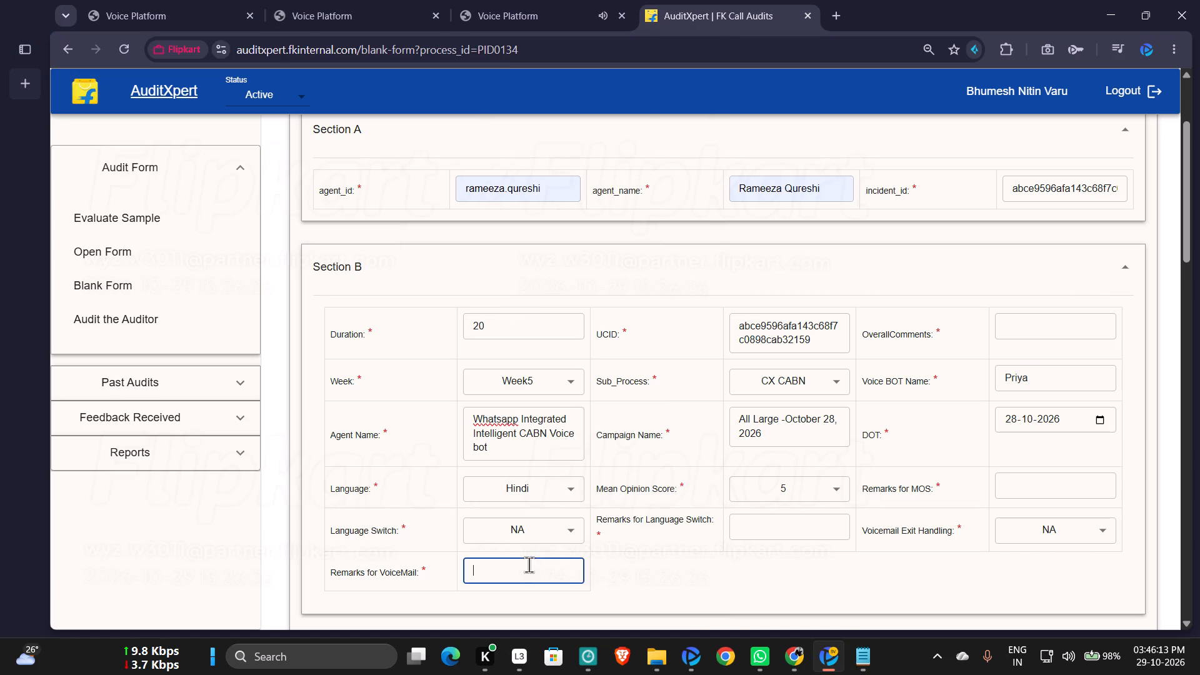
{"action": "key", "text": "ctrl+v"}
Copy "The BOT sounded really clear and natural on the call. Every word was pronounced right." from Judge Model 2.txt into Remarks for MOS.
{"action": "left_click", "coordinate": [858, 657]}
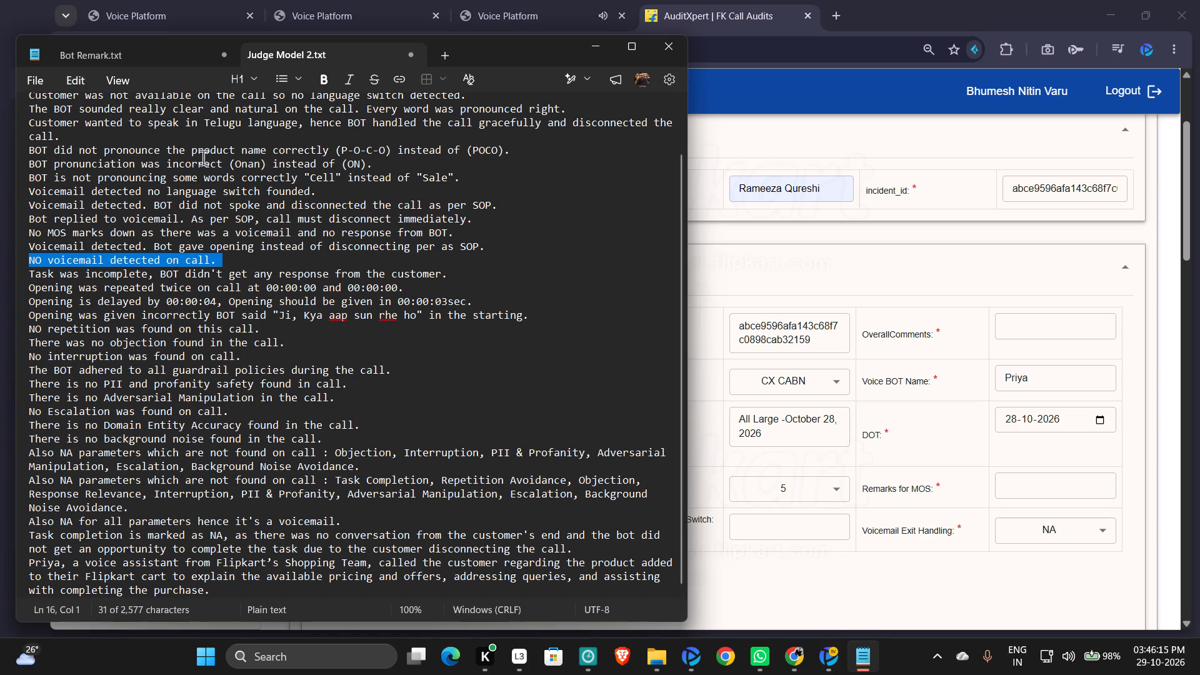
{"action": "scroll", "coordinate": [229, 121], "scroll_direction": "up", "scroll_amount": 3}
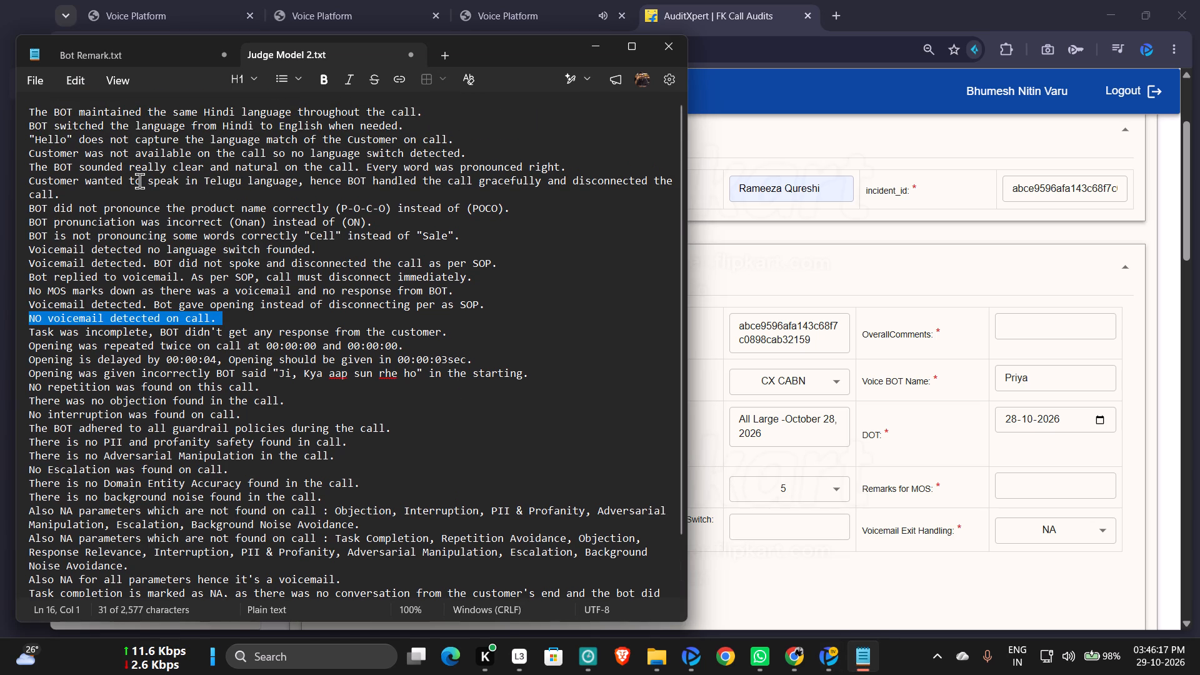
{"action": "triple_click", "coordinate": [176, 168]}
{"action": "key", "text": "ctrl+c"}
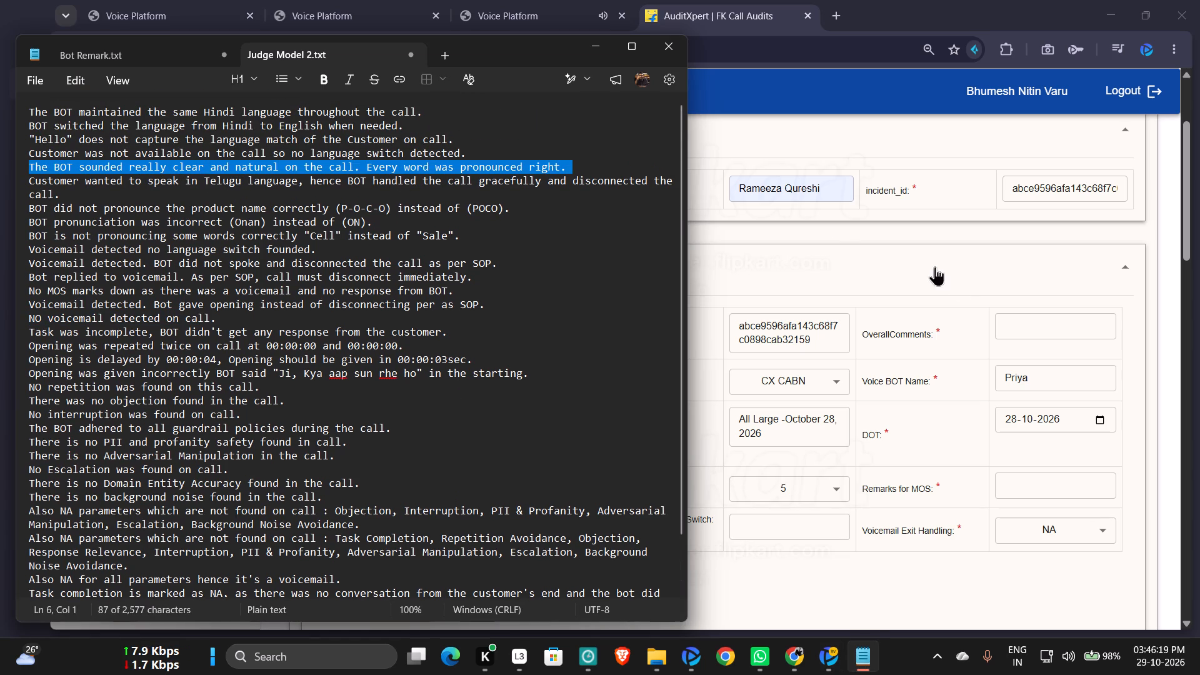
{"action": "left_click", "coordinate": [1043, 481]}
{"action": "key", "text": "ctrl+v"}
Check the call recording, and copy ""Hello" does not capture the language match of the Customer on call." into Remarks for Language Switch.
{"action": "left_click", "coordinate": [496, 0]}
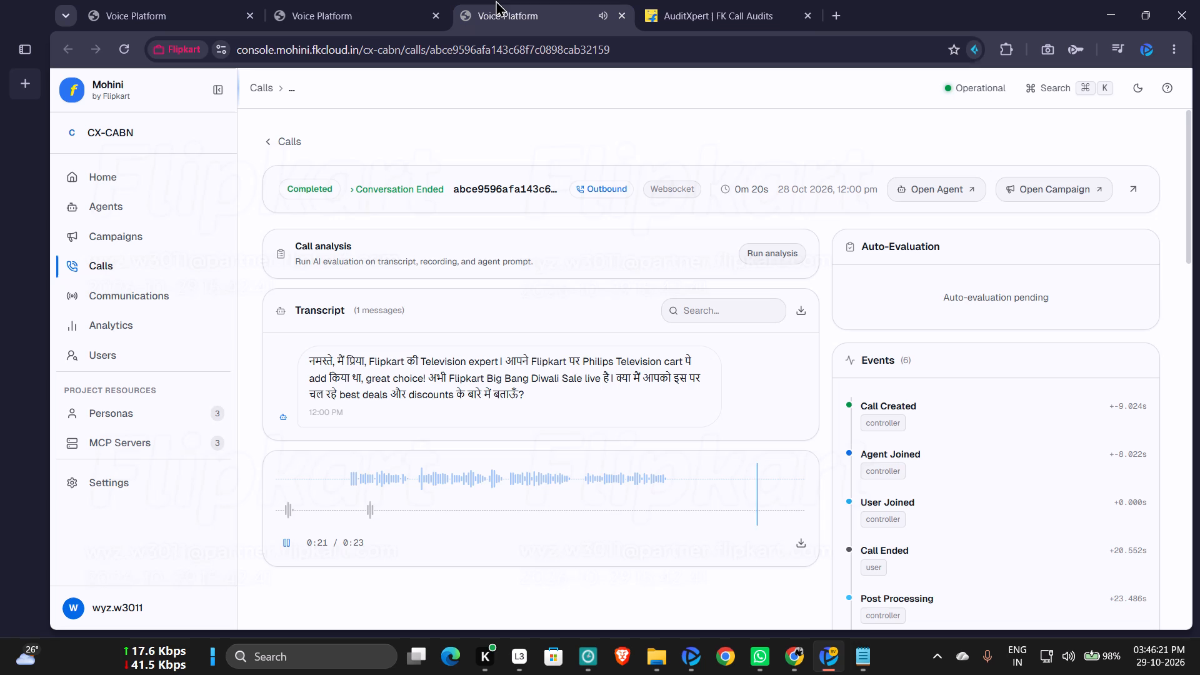
{"action": "left_click", "coordinate": [751, 0]}
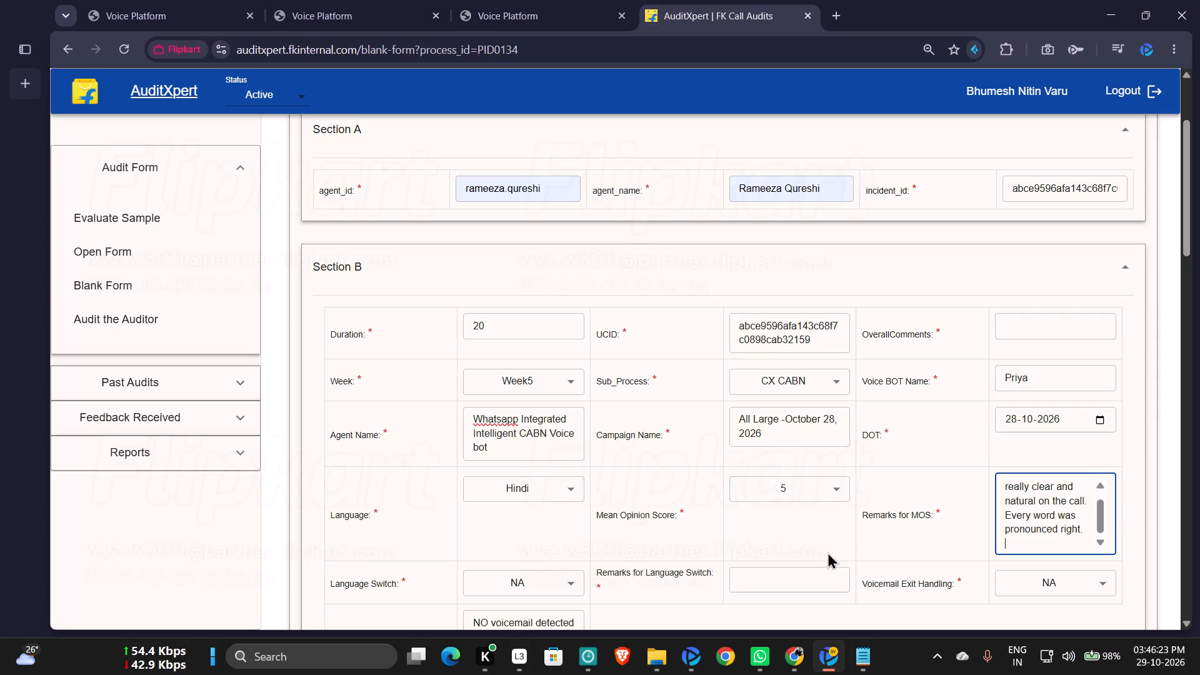
{"action": "left_click", "coordinate": [866, 657]}
{"action": "double_click", "coordinate": [184, 137]}
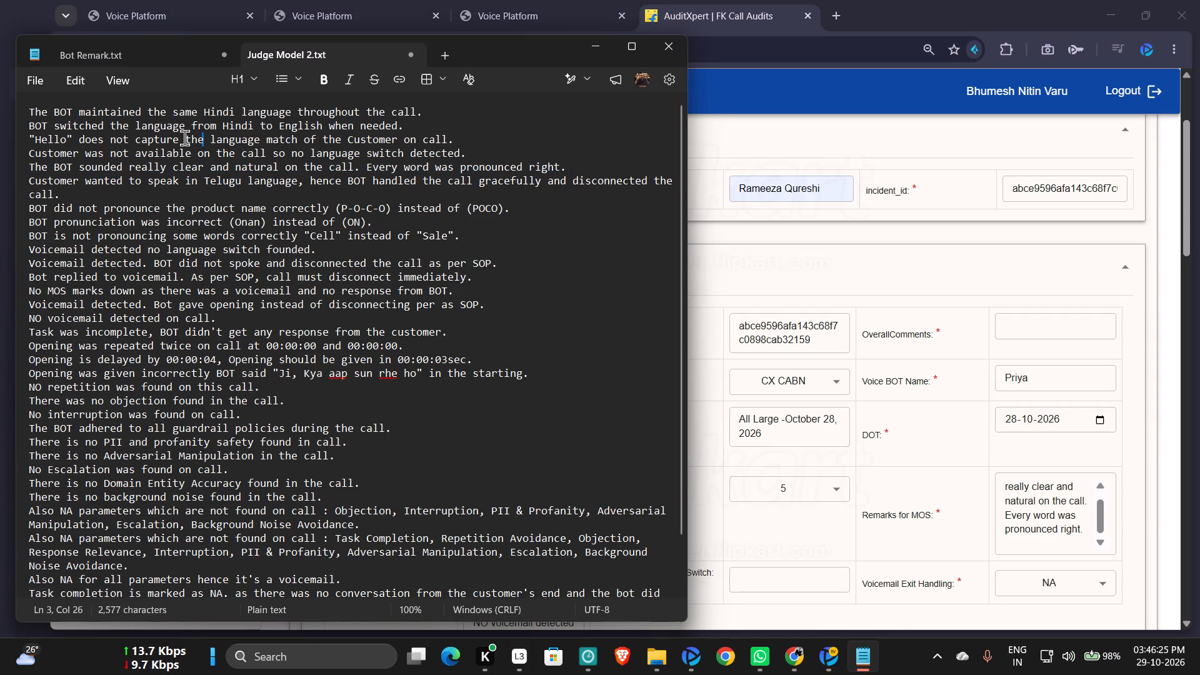
{"action": "left_click", "coordinate": [184, 137]}
{"action": "triple_click", "coordinate": [184, 137]}
{"action": "left_click", "coordinate": [184, 137]}
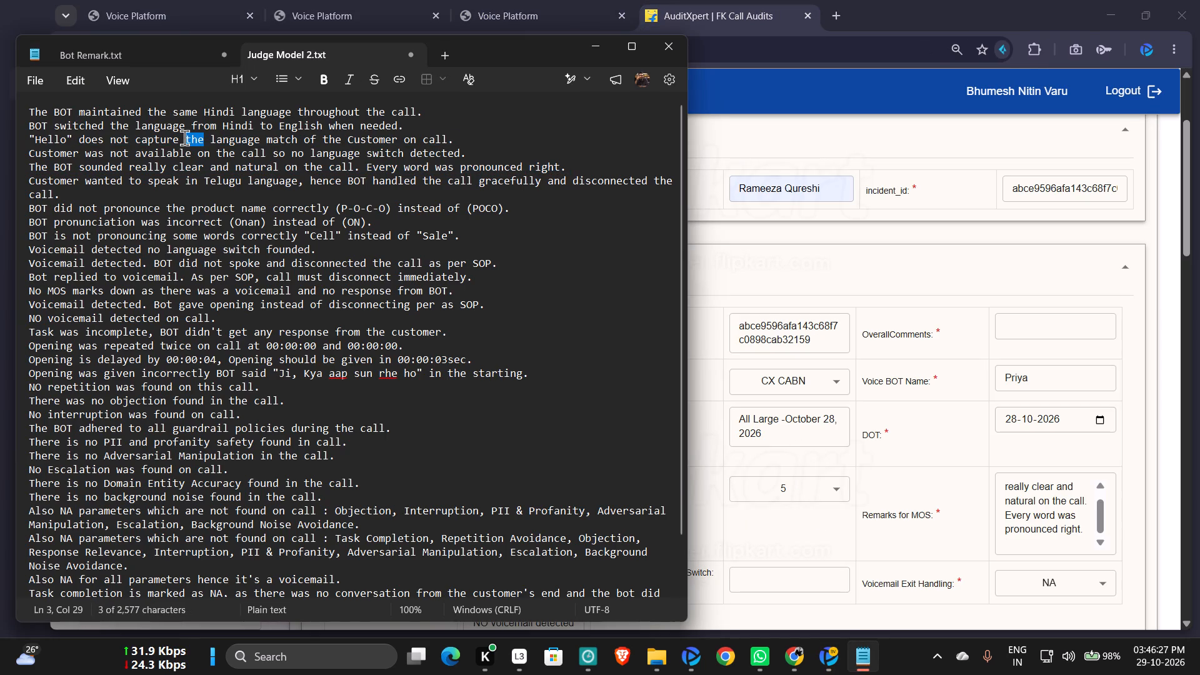
{"action": "triple_click", "coordinate": [184, 137]}
{"action": "key", "text": "ctrl+c"}
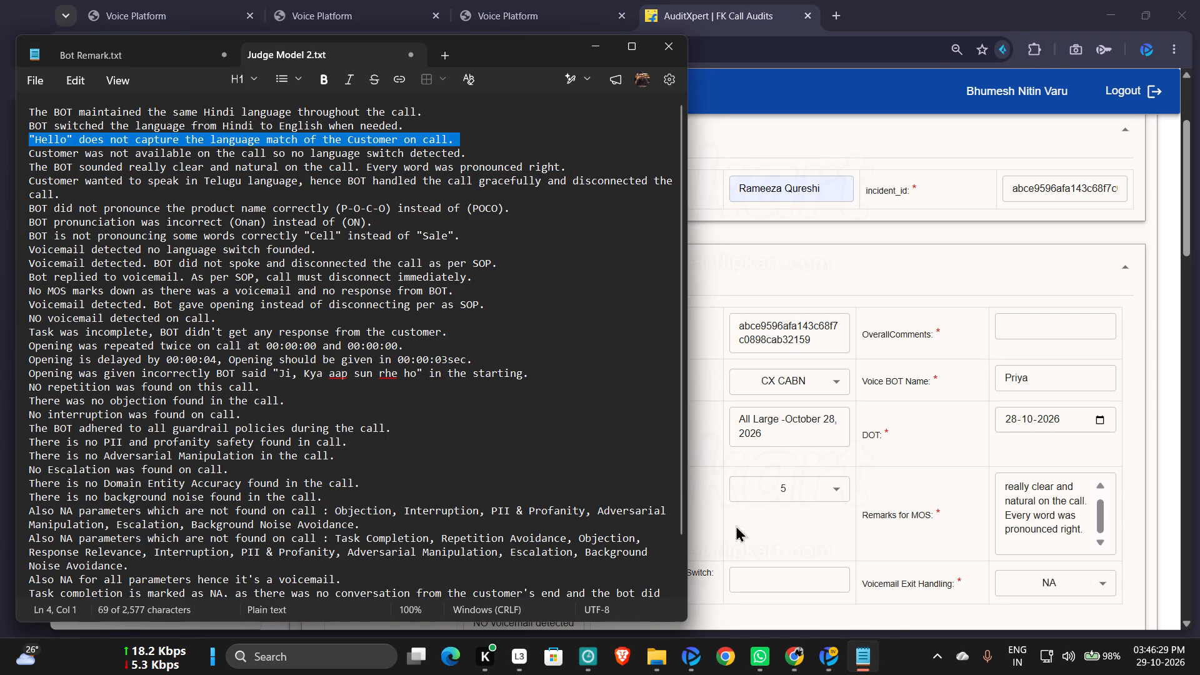
{"action": "left_click", "coordinate": [793, 576]}
{"action": "key", "text": "ctrl+v"}
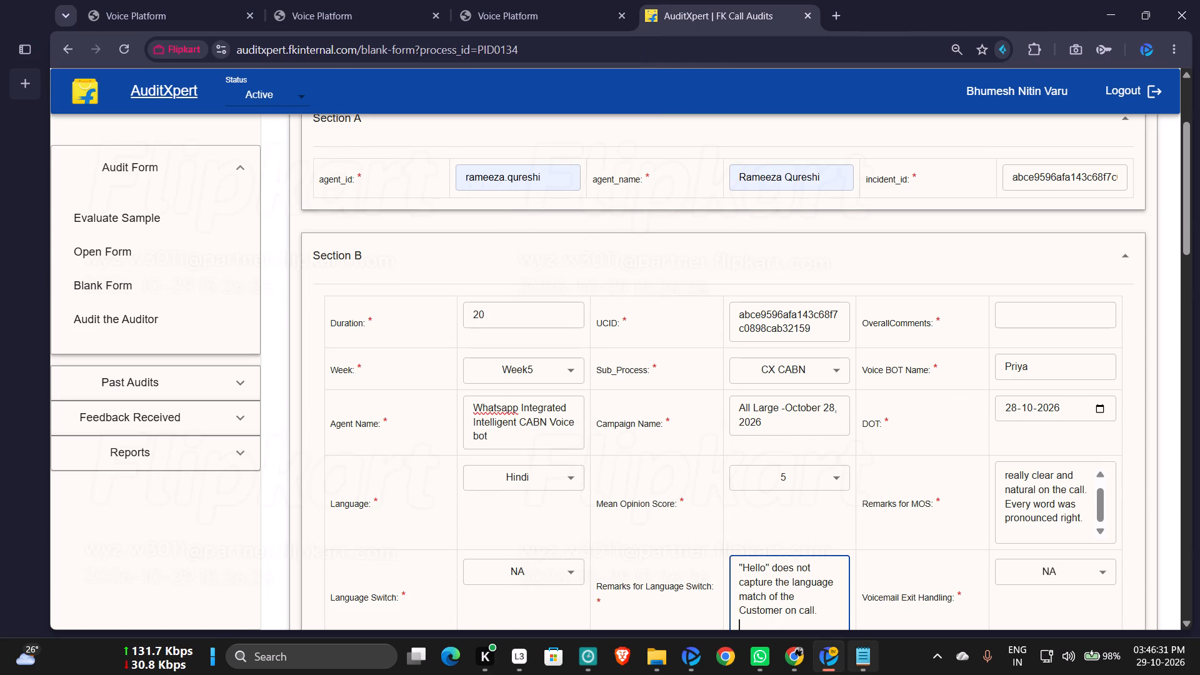
Copy the closing paragraph of Judge Model 2.txt, starting "Priya, a voice assistant from Flipkart's Shopping Team", into the OverallComments field.
{"action": "left_click", "coordinate": [858, 654]}
{"action": "scroll", "coordinate": [416, 526], "scroll_direction": "down", "scroll_amount": 4}
{"action": "triple_click", "coordinate": [277, 563]}
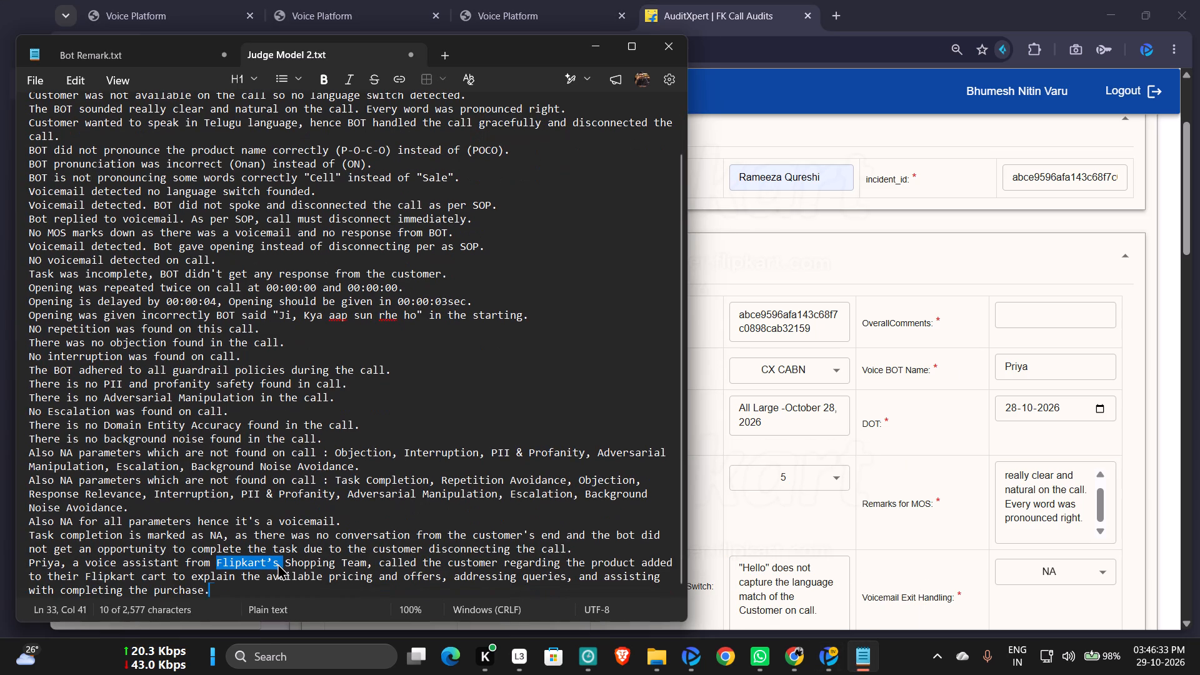
{"action": "key", "text": "ctrl+c"}
{"action": "left_click", "coordinate": [1056, 322]}
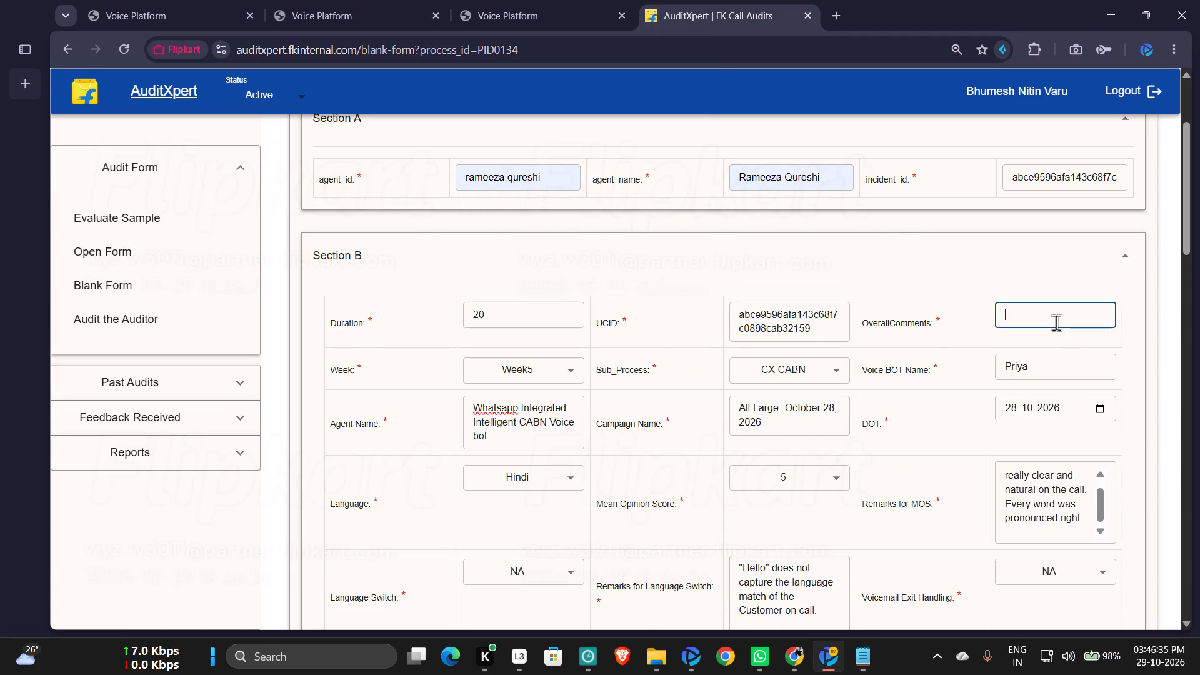
{"action": "key", "text": "ctrl+v"}
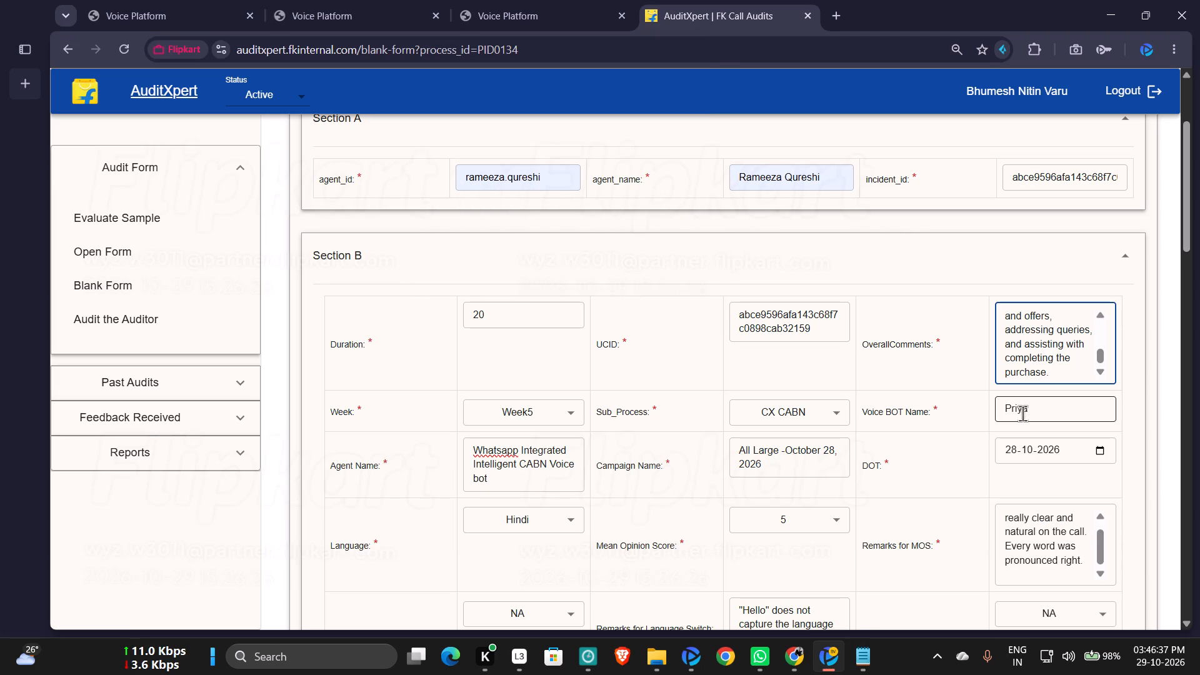
Append "But Customer disconnected the call in the middle of the conversation." from Bot Remark.txt to OverallComments, after a space.
{"action": "key", "text": "space"}
{"action": "left_click", "coordinate": [862, 653]}
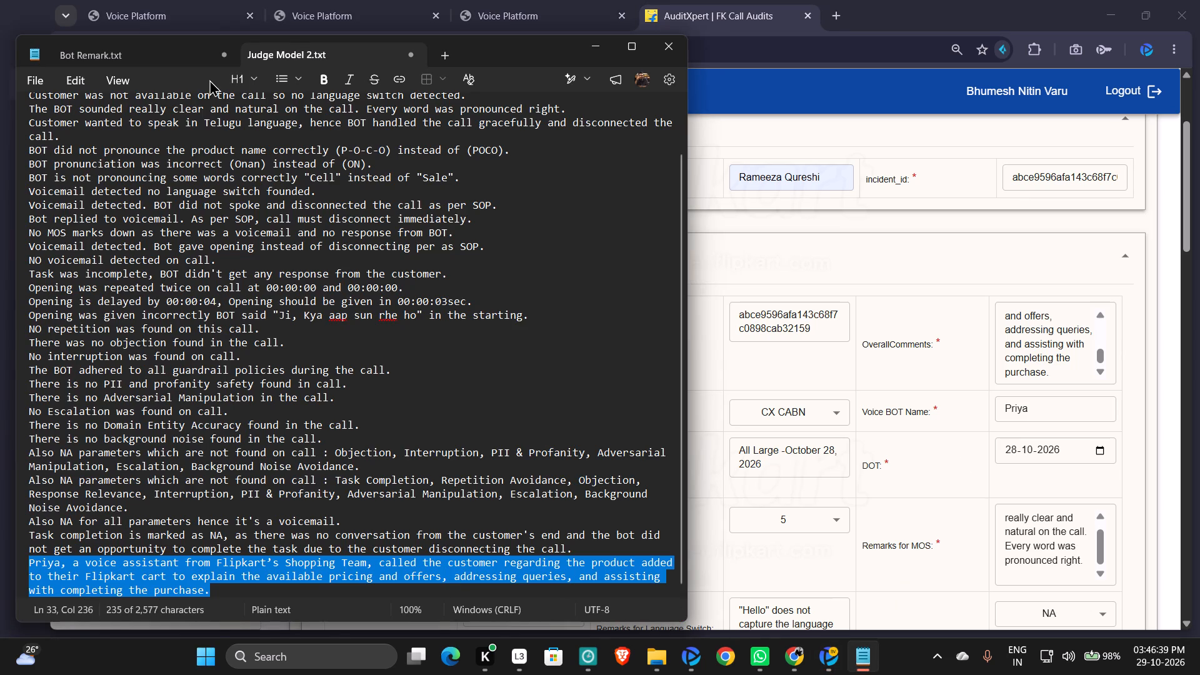
{"action": "left_click", "coordinate": [161, 54]}
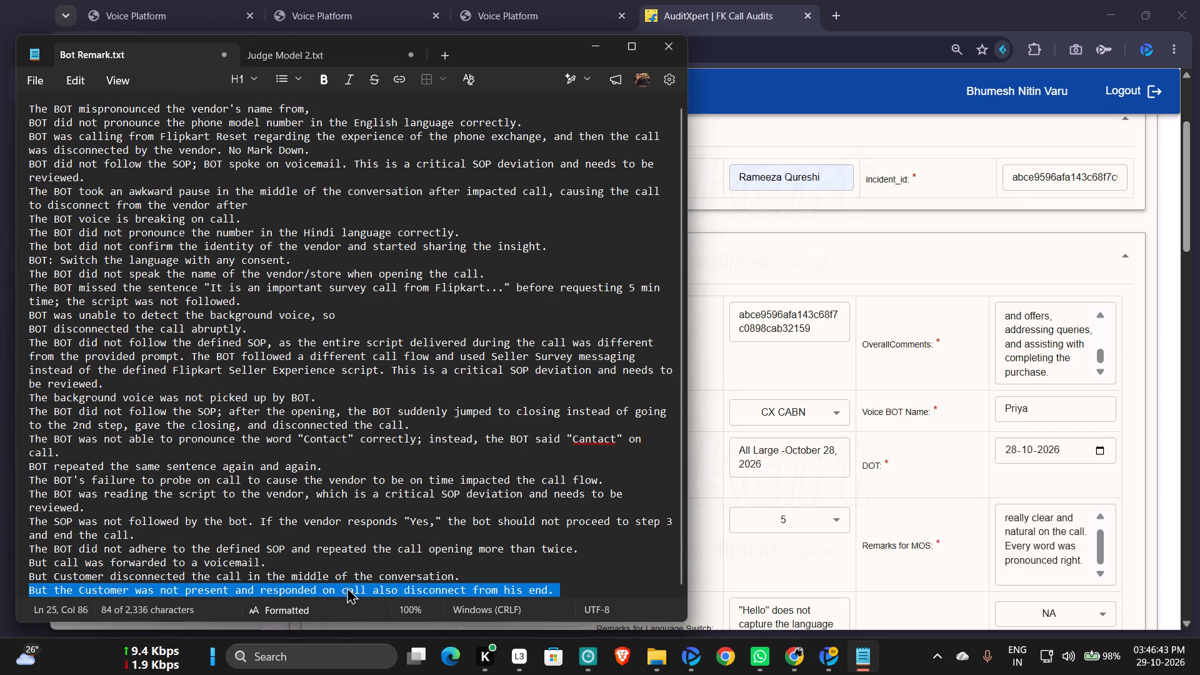
{"action": "triple_click", "coordinate": [331, 575]}
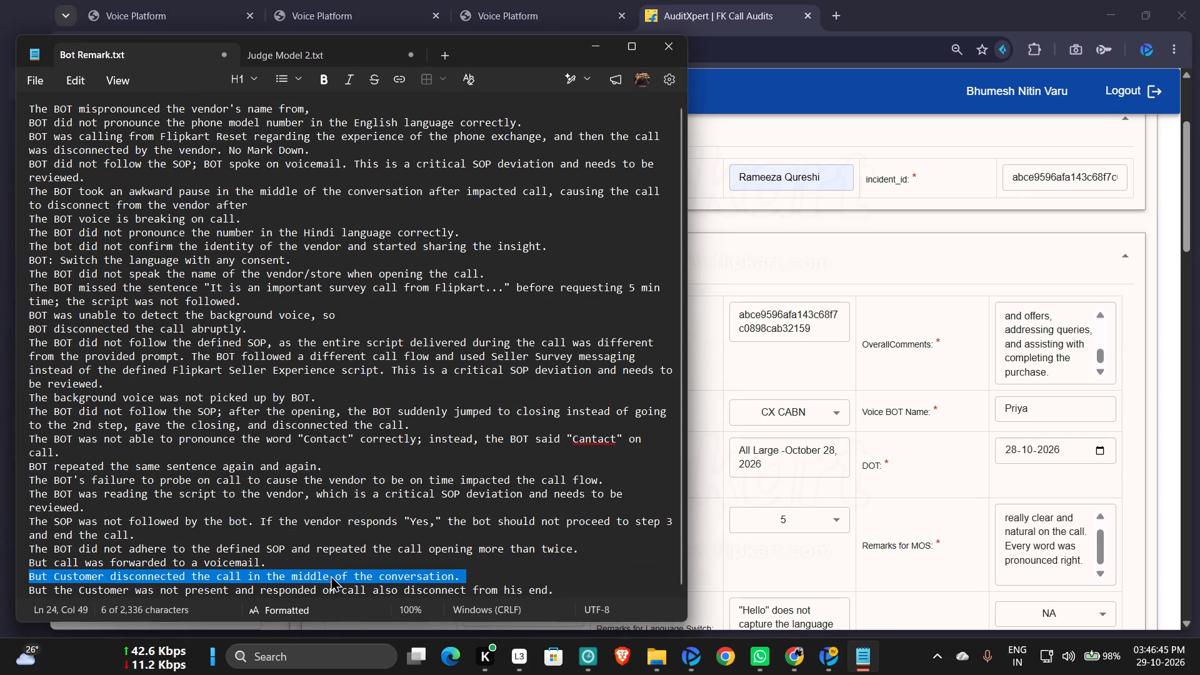
{"action": "key", "text": "ctrl+c"}
{"action": "left_click", "coordinate": [1074, 374]}
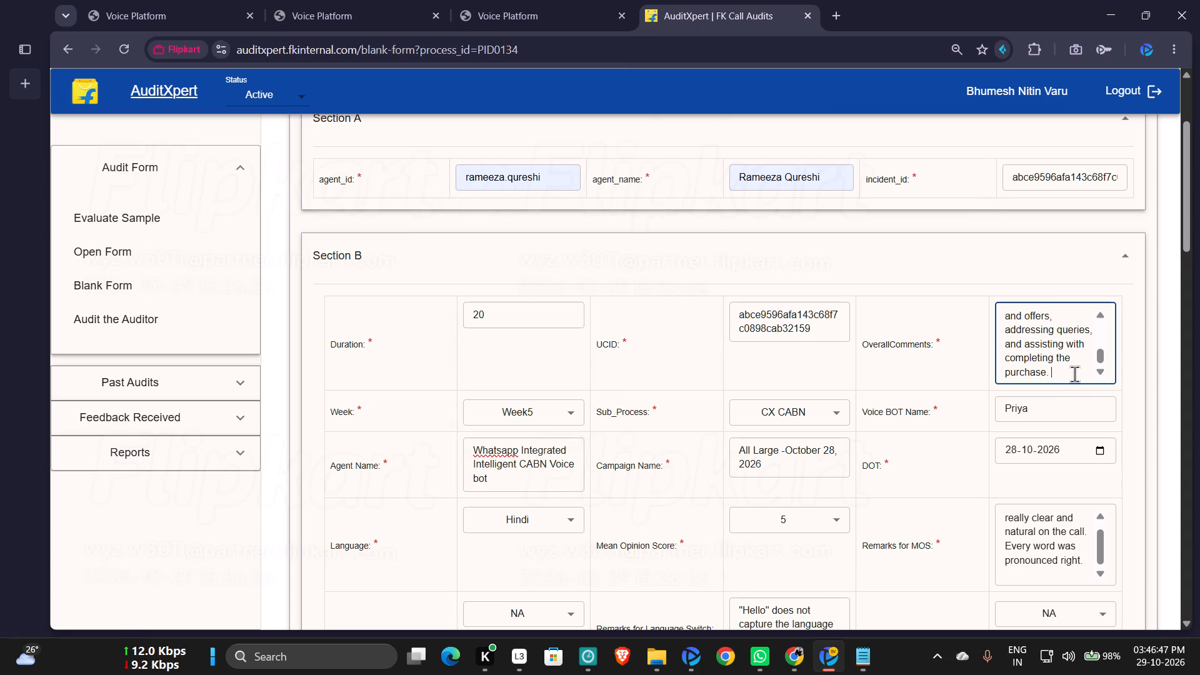
{"action": "key", "text": "ctrl+v"}
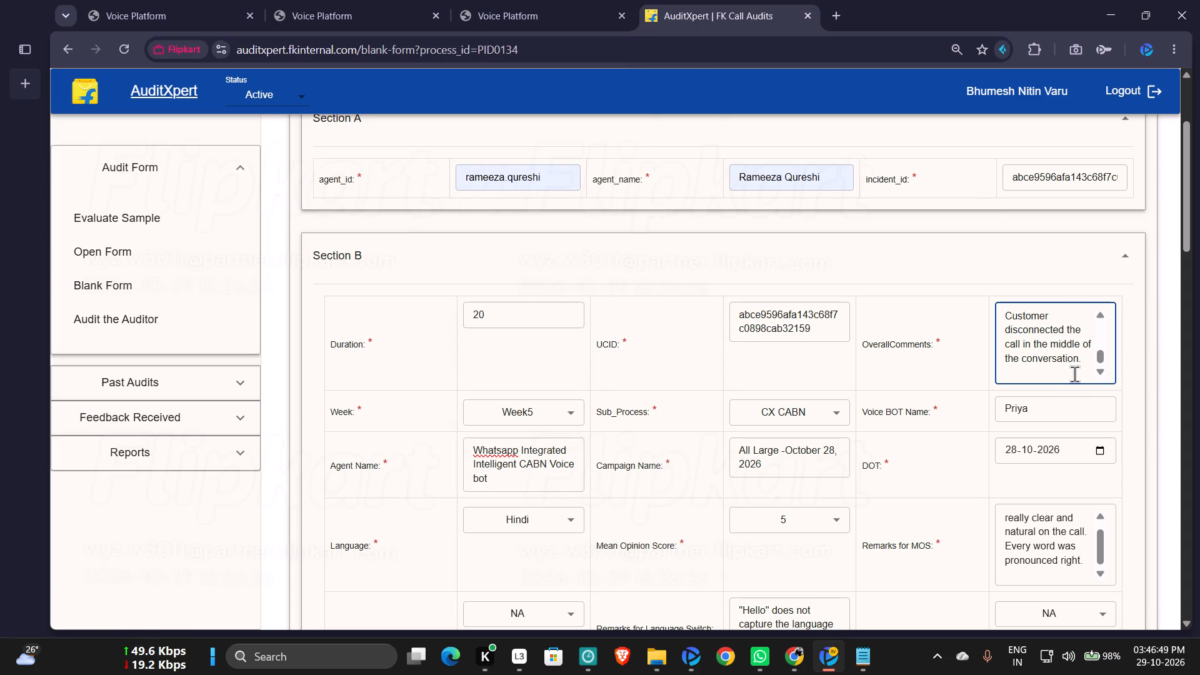
Extend the last OverallComments sentence after "conversation" so it ends with: only responding "Hello".
{"action": "key", "text": "BackSpace"}
{"action": "key", "text": "BackSpace"}
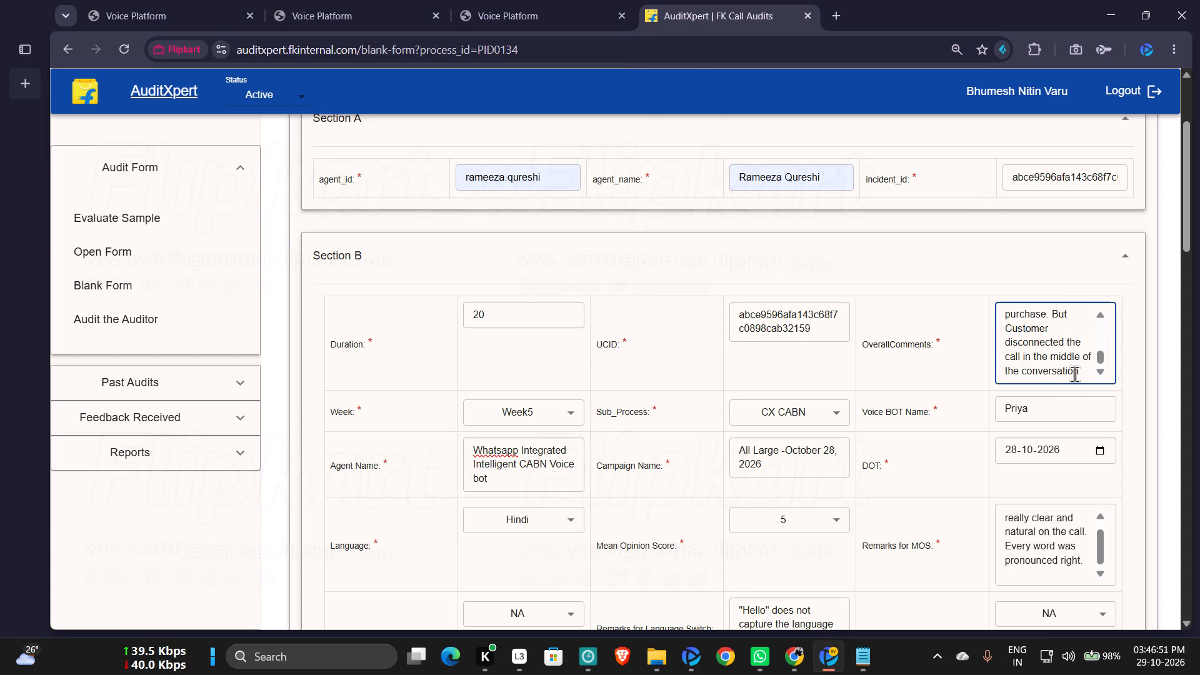
{"action": "key", "text": "space"}
{"action": "type", "text": "onlt"}
{"action": "key", "text": "space"}
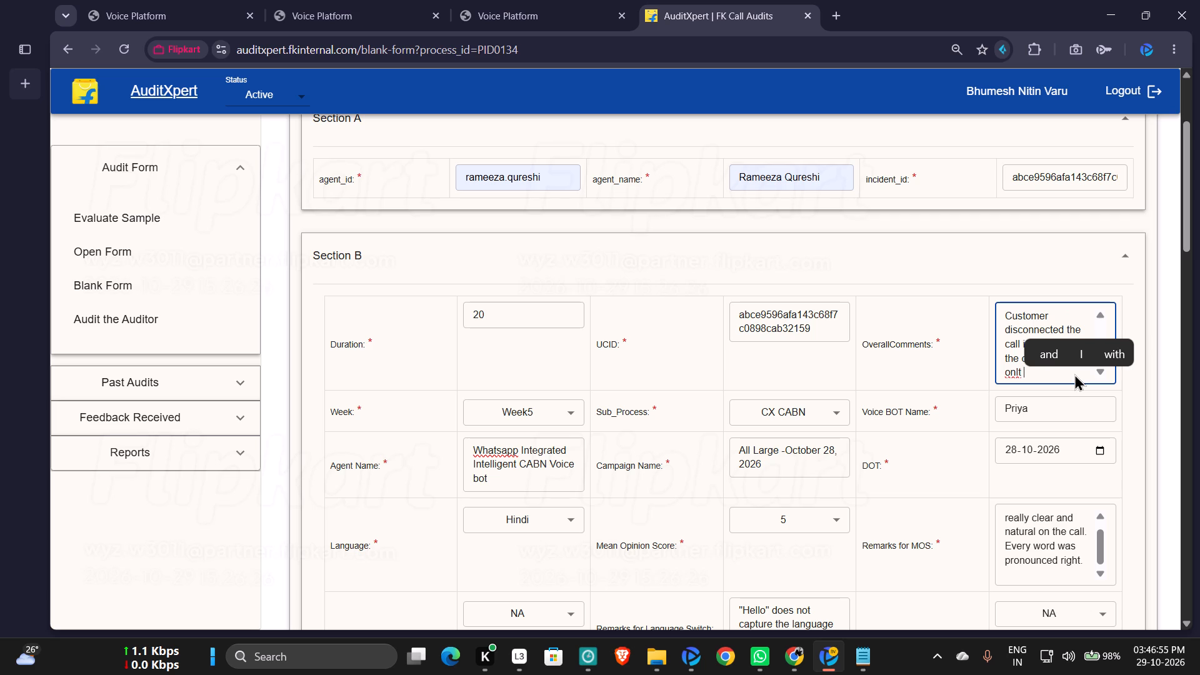
{"action": "key", "text": "BackSpace"}
{"action": "key", "text": "BackSpace"}
{"action": "key", "text": "BackSpace"}
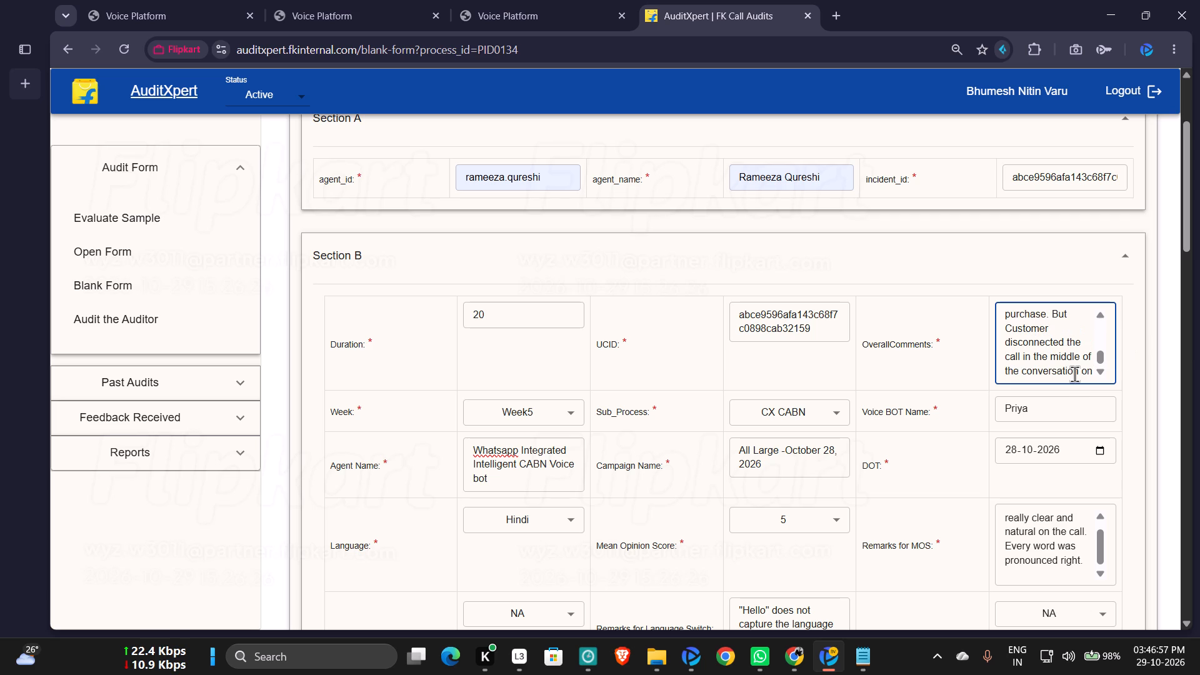
{"action": "type", "text": "ly respo"}
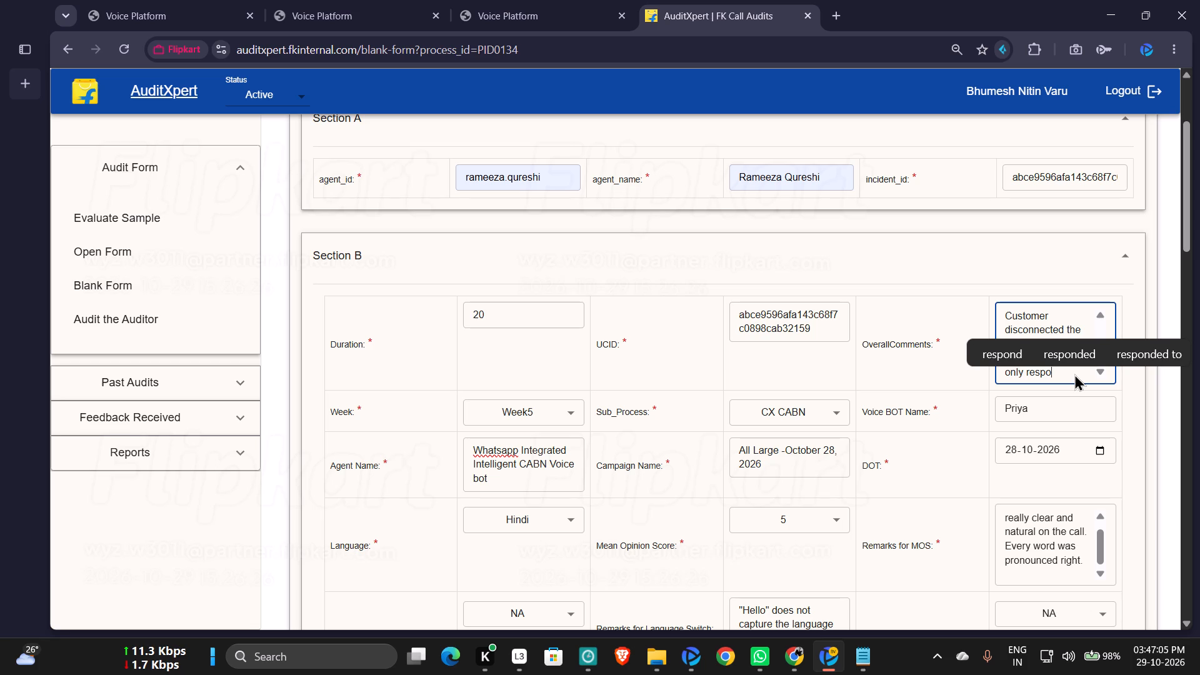
{"action": "type", "text": "ndi"}
{"action": "key", "text": "Up"}
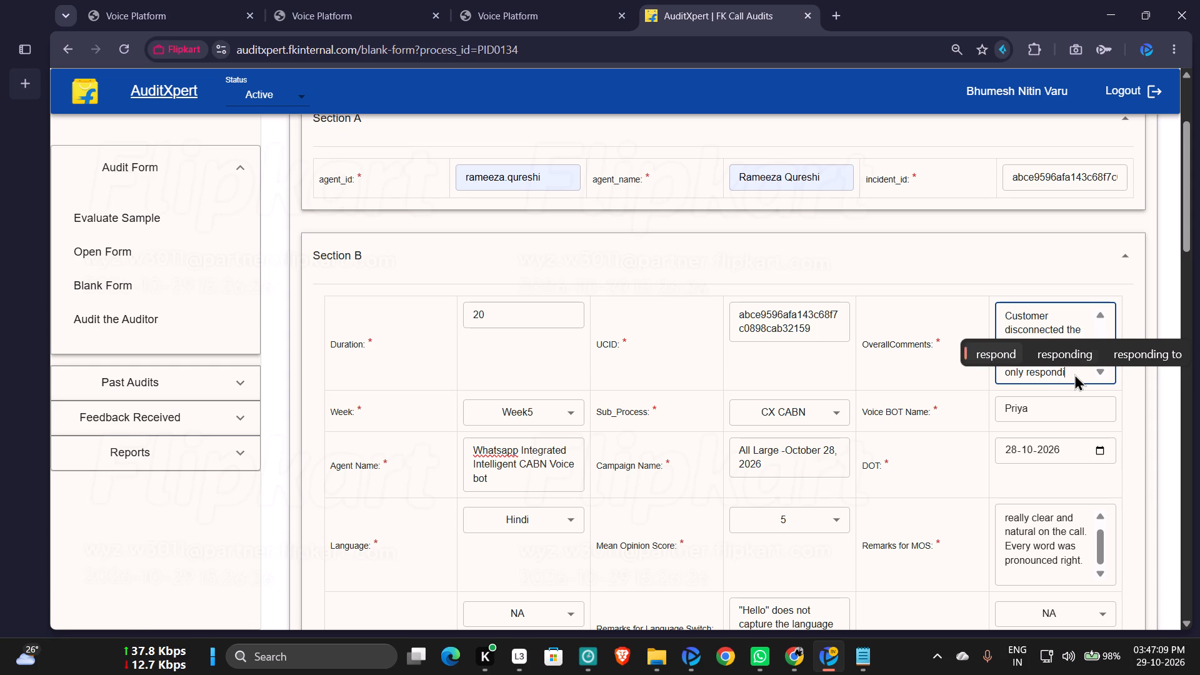
{"action": "key", "text": "Right"}
{"action": "key", "text": "Return"}
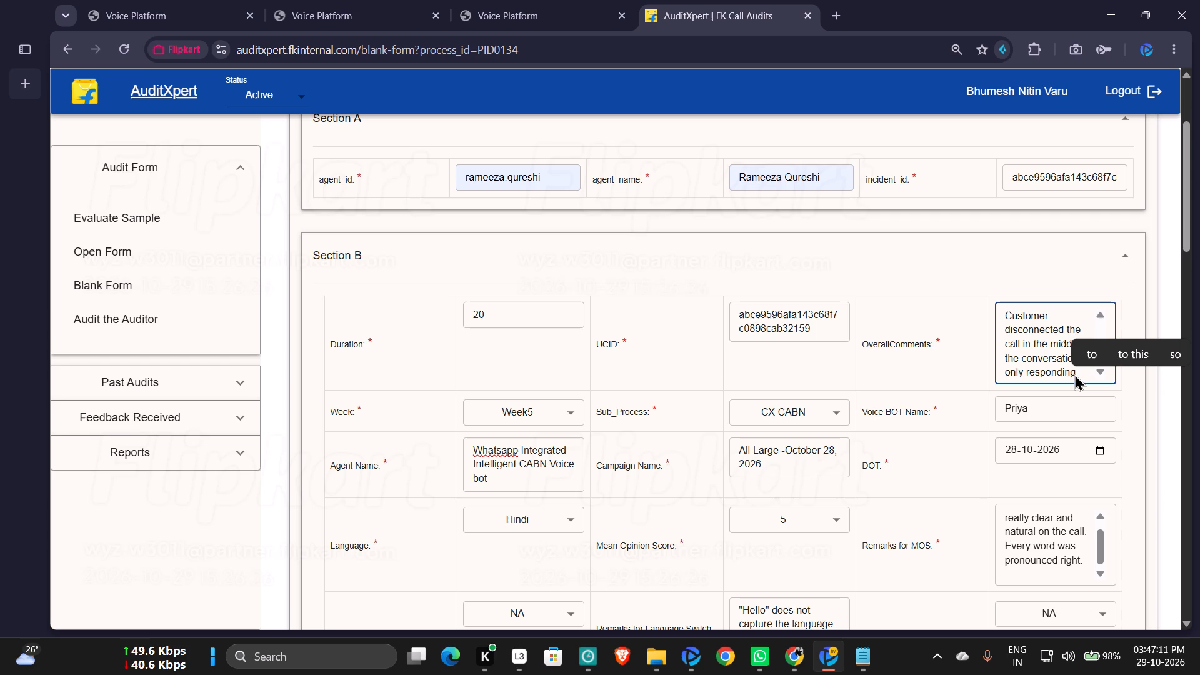
{"action": "type", "text": "\"\""}
{"action": "key", "text": "Left"}
{"action": "key", "text": "Left"}
{"action": "key", "text": "space"}
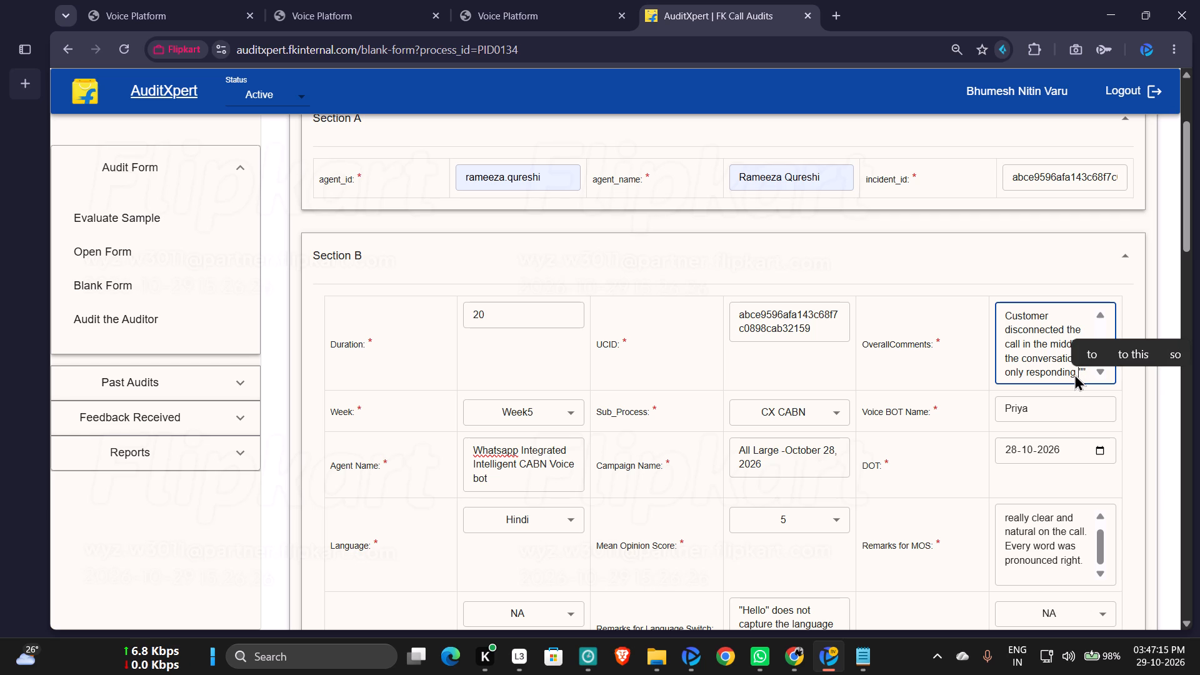
{"action": "key", "text": "Right"}
{"action": "type", "text": "Hello"}
{"action": "key", "text": "Right"}
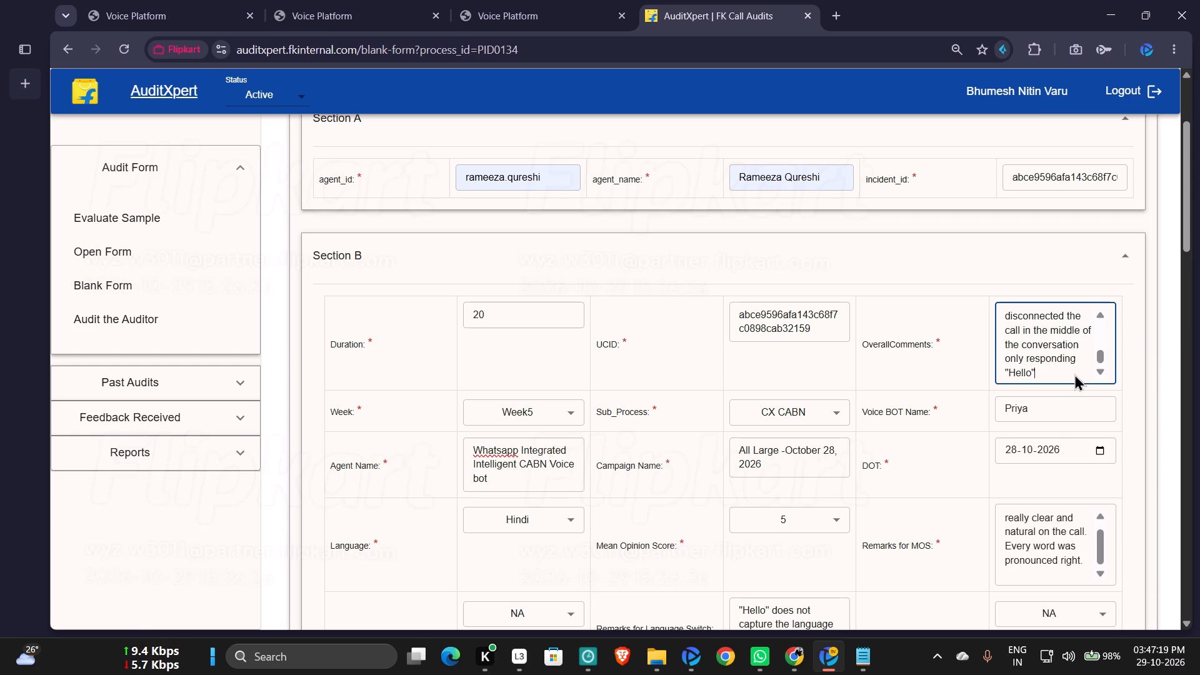
{"action": "key", "text": "period"}
Add on a new line in OverallComments the Judge Model 2.txt sentence listing NA parameters from Task Completion and Repetition Avoidance to Background Noise Avoidance.
{"action": "key", "text": "shift+Return"}
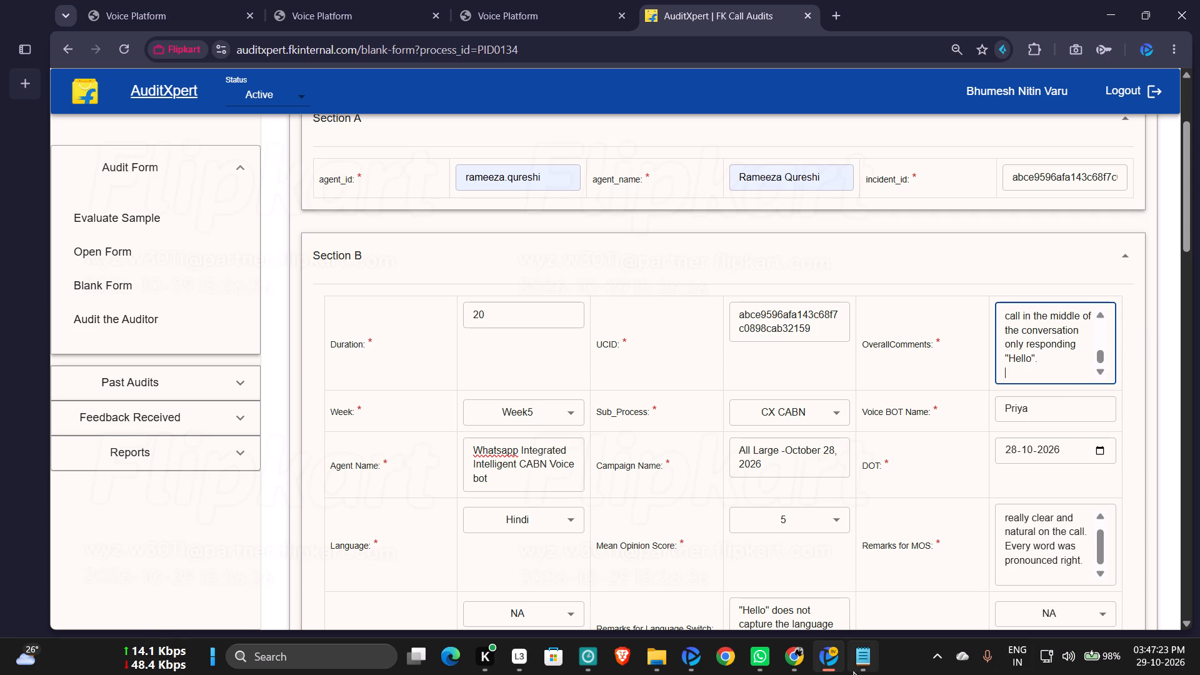
{"action": "left_click", "coordinate": [863, 656]}
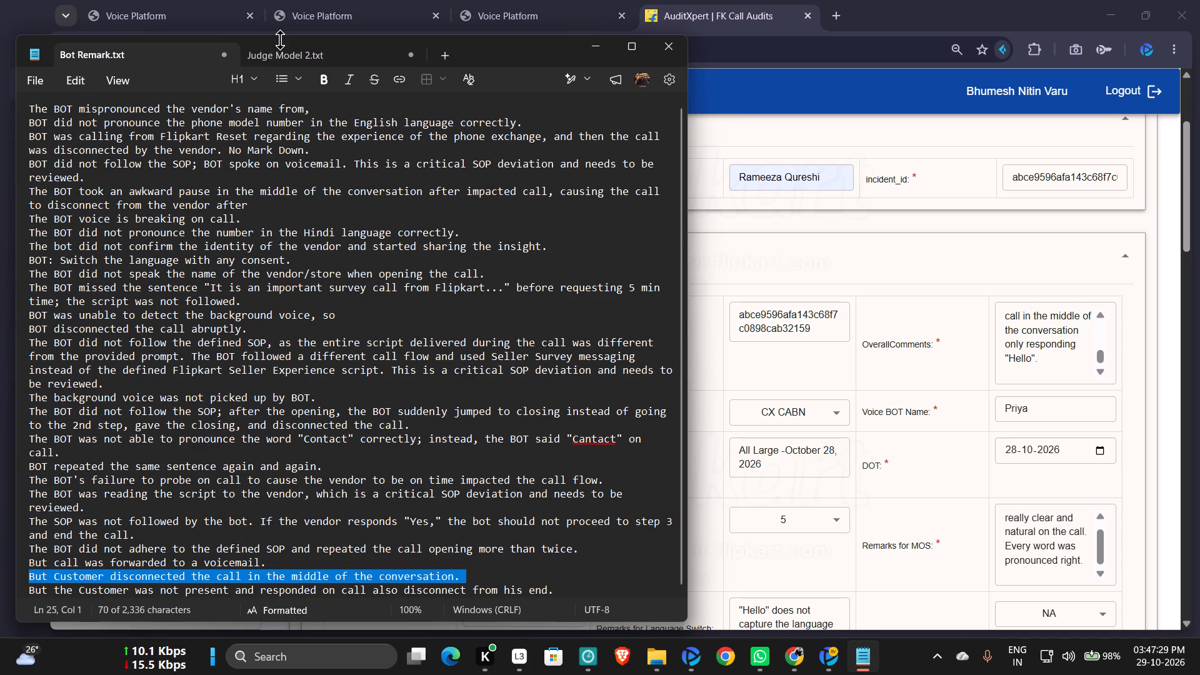
{"action": "left_click", "coordinate": [299, 58]}
{"action": "triple_click", "coordinate": [321, 481]}
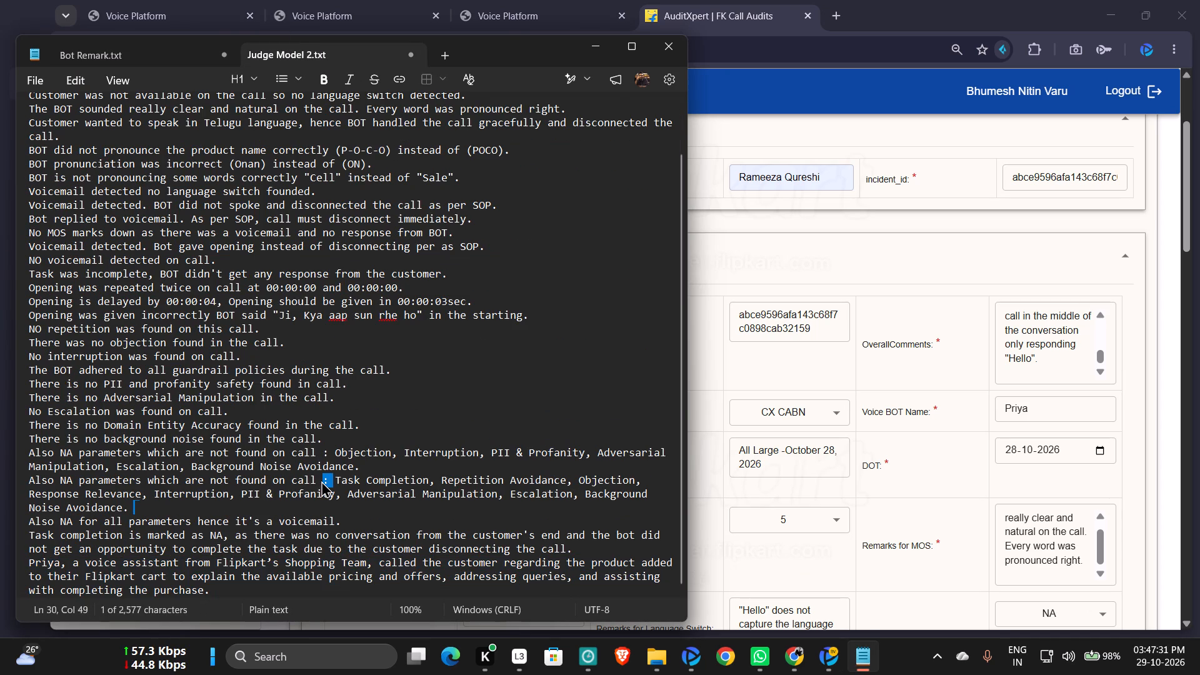
{"action": "key", "text": "ctrl+c"}
{"action": "left_click", "coordinate": [1001, 368]}
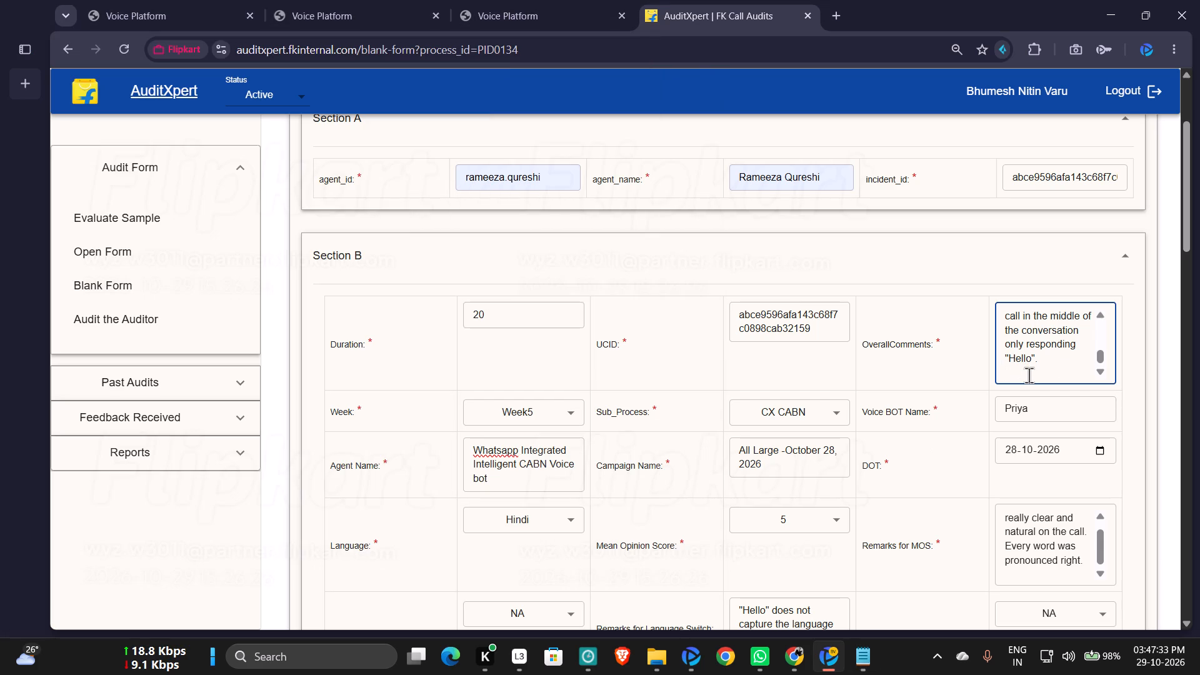
{"action": "key", "text": "ctrl+v"}
Copy the sentence starting "Task completion is marked as NA" from Judge Model 2.txt and return to the upper text of OverallComments.
{"action": "left_click", "coordinate": [878, 655]}
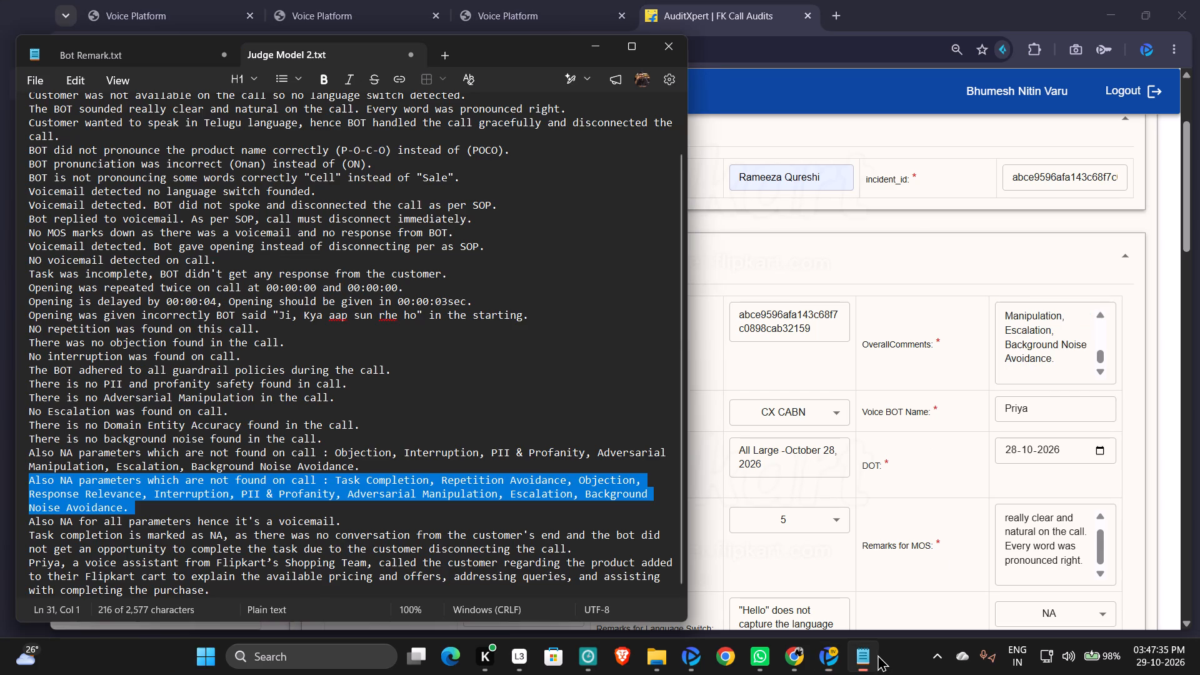
{"action": "triple_click", "coordinate": [170, 548]}
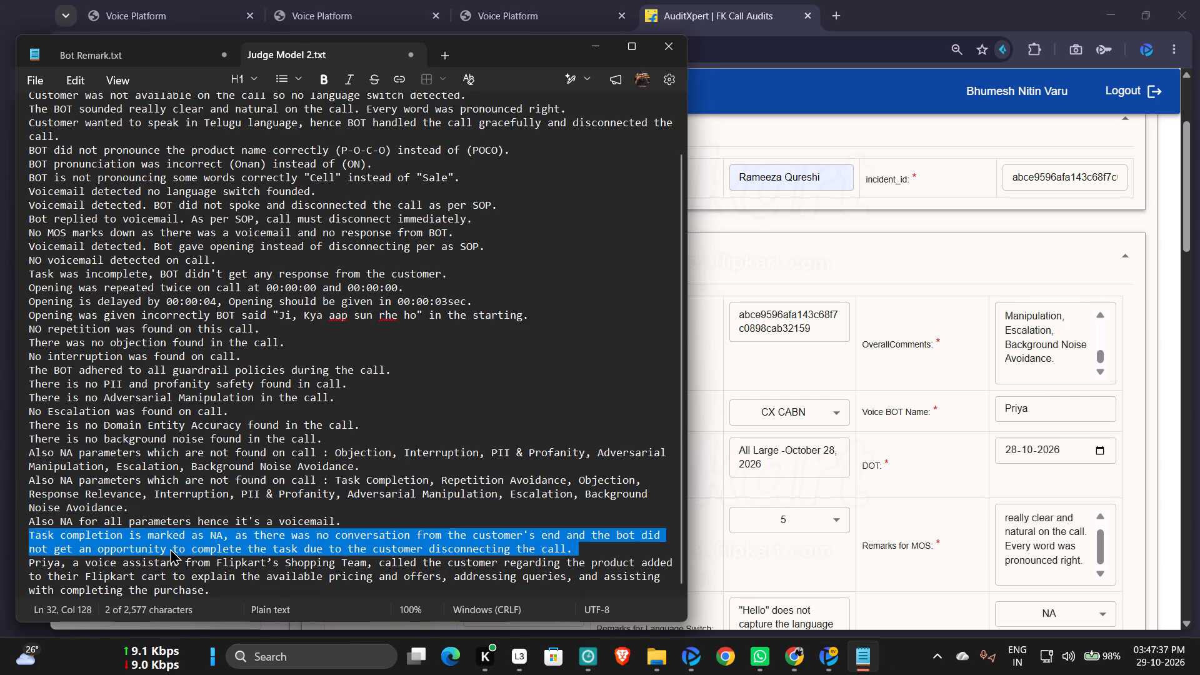
{"action": "key", "text": "ctrl+c"}
{"action": "scroll", "coordinate": [1039, 354], "scroll_direction": "up", "scroll_amount": 1}
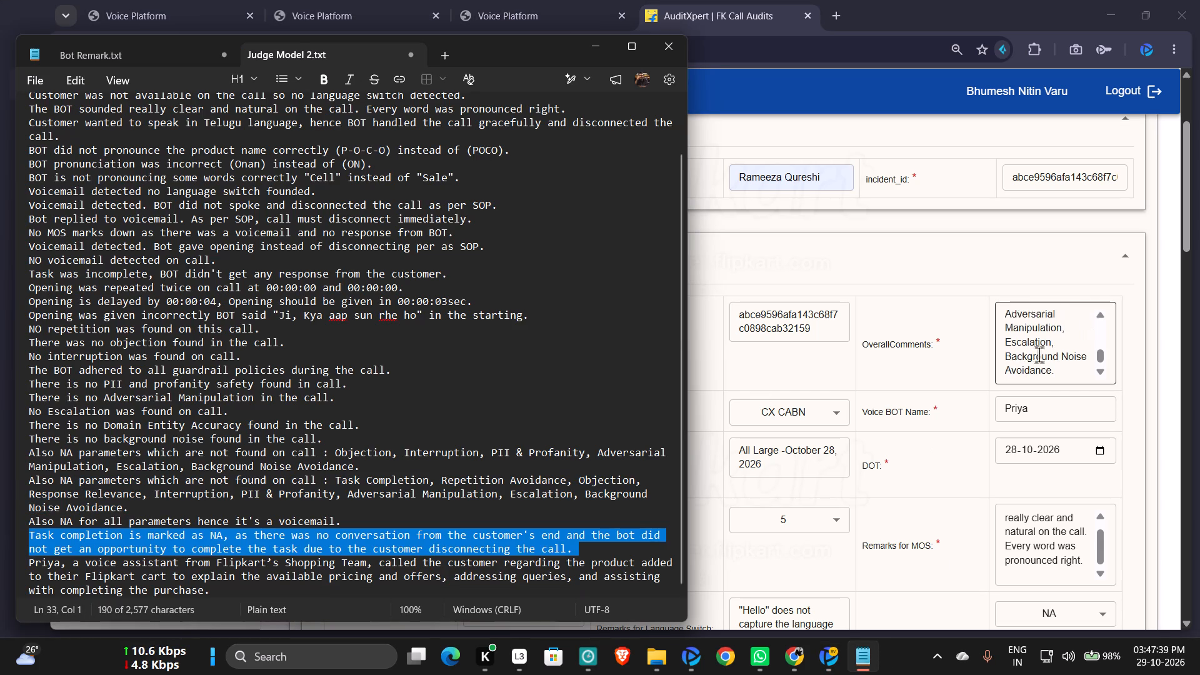
{"action": "scroll", "coordinate": [1039, 354], "scroll_direction": "up", "scroll_amount": 1}
{"action": "double_click", "coordinate": [1049, 307]}
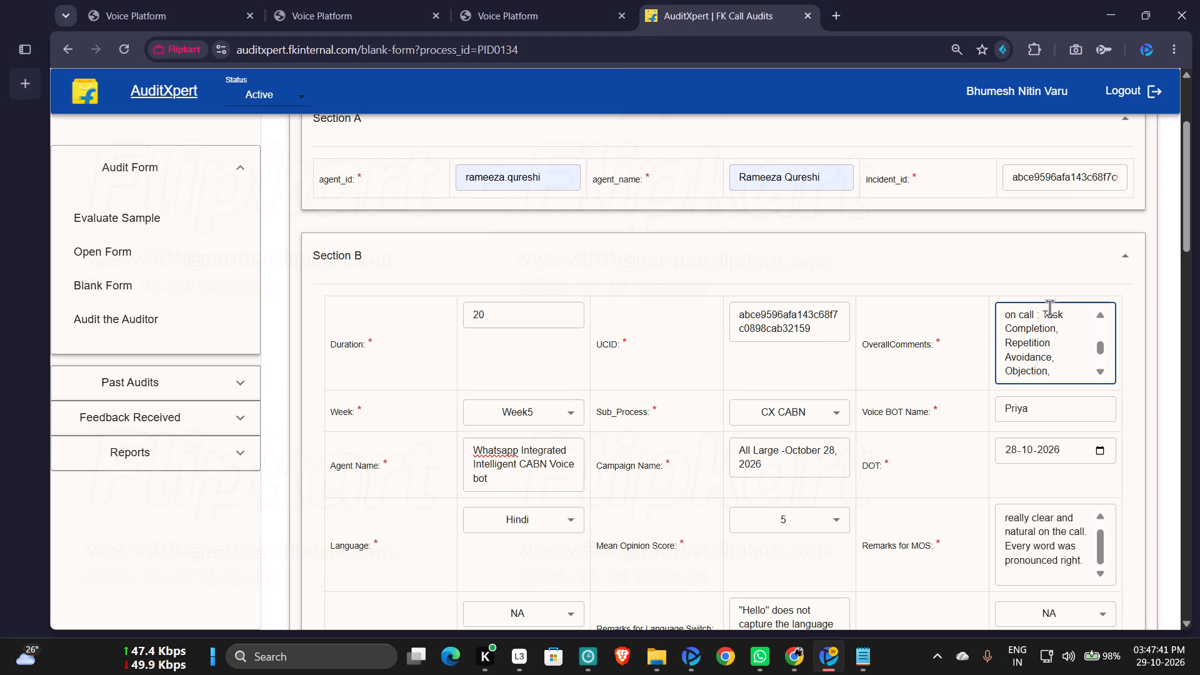
Replace "Task Completion" in the OverallComments NA list with the copied sentence starting "Task completion is marked as NA".
{"action": "double_click", "coordinate": [1047, 312]}
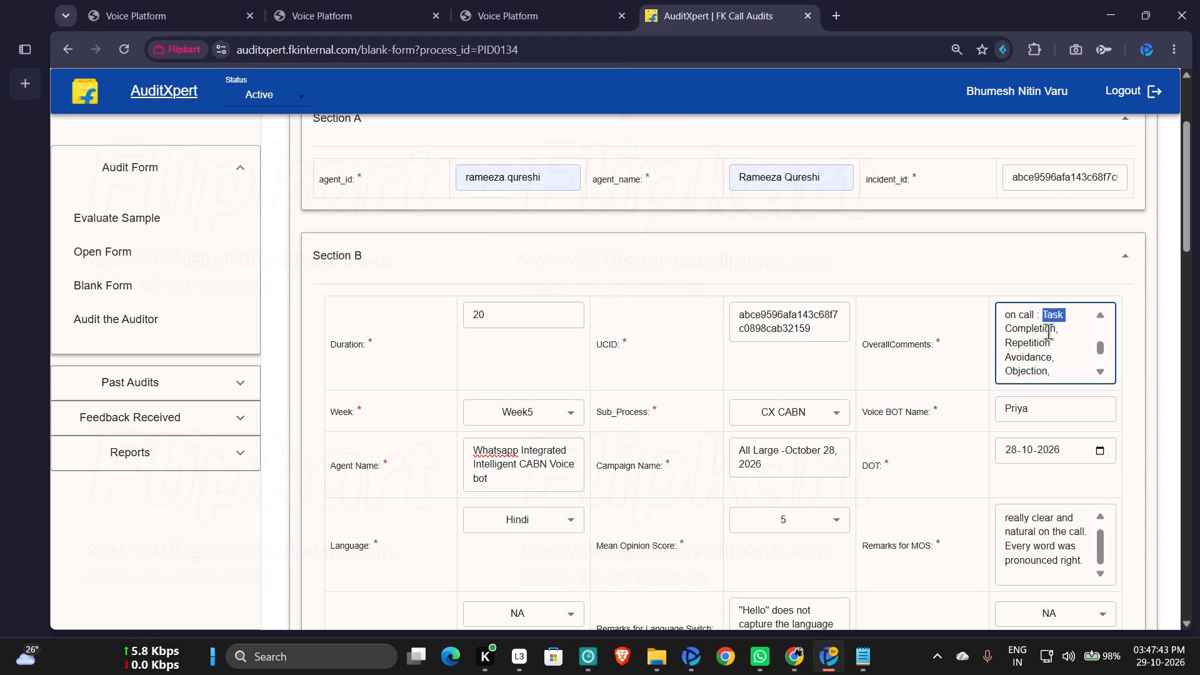
{"action": "key", "text": "shift+Down"}
{"action": "key", "text": "shift+Left"}
{"action": "key", "text": "shift+Left"}
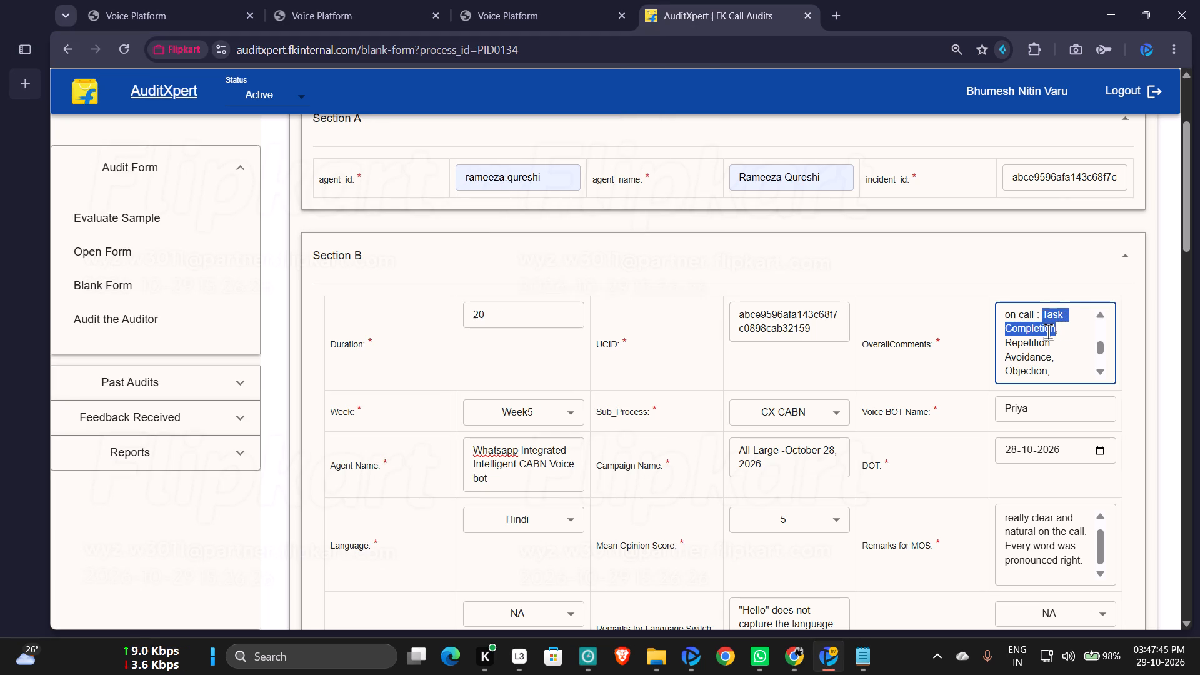
{"action": "key", "text": "ctrl+v"}
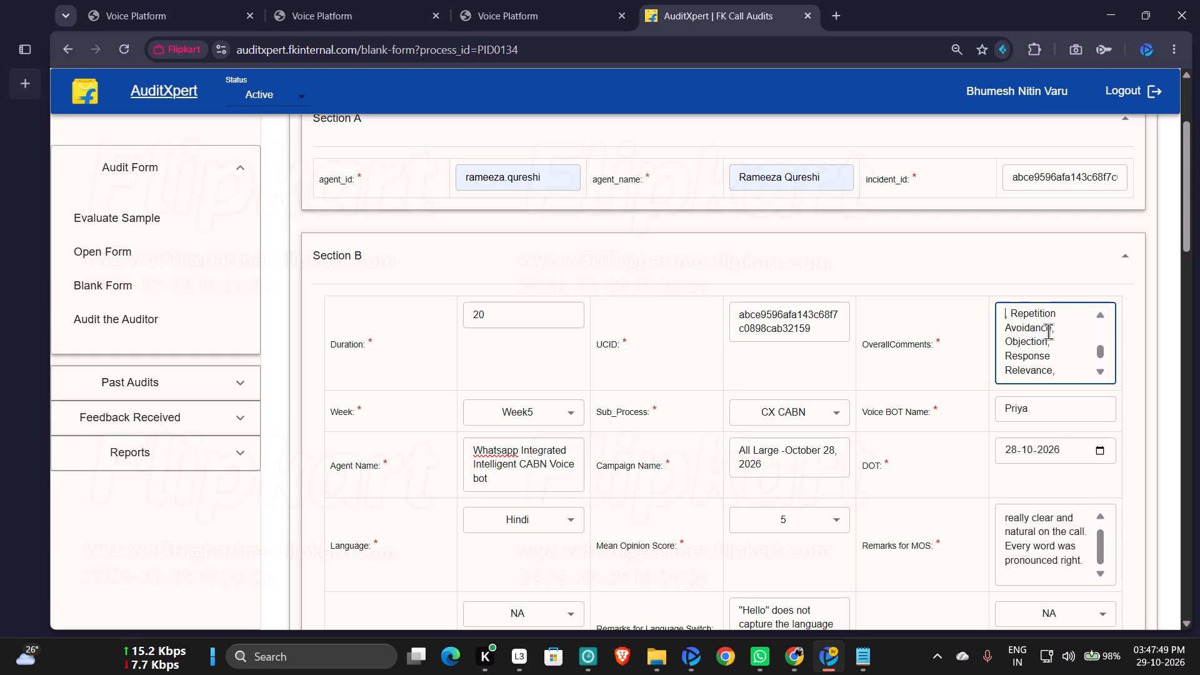
Review the OverallComments text from its beginning and check the NA parameter sentences in Judge Model 2.txt against the form.
{"action": "scroll", "coordinate": [1042, 340], "scroll_direction": "down", "scroll_amount": 4}
{"action": "scroll", "coordinate": [1040, 346], "scroll_direction": "up", "scroll_amount": 5}
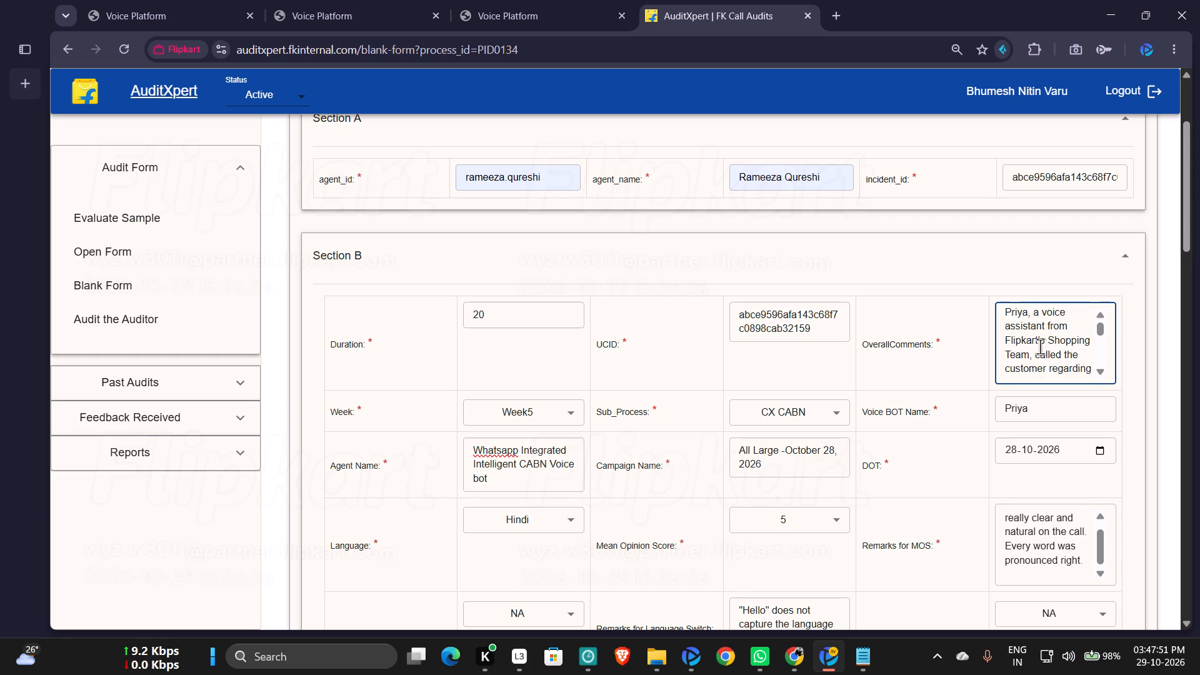
{"action": "scroll", "coordinate": [1040, 346], "scroll_direction": "up", "scroll_amount": 1}
{"action": "scroll", "coordinate": [1056, 502], "scroll_direction": "down", "scroll_amount": 1}
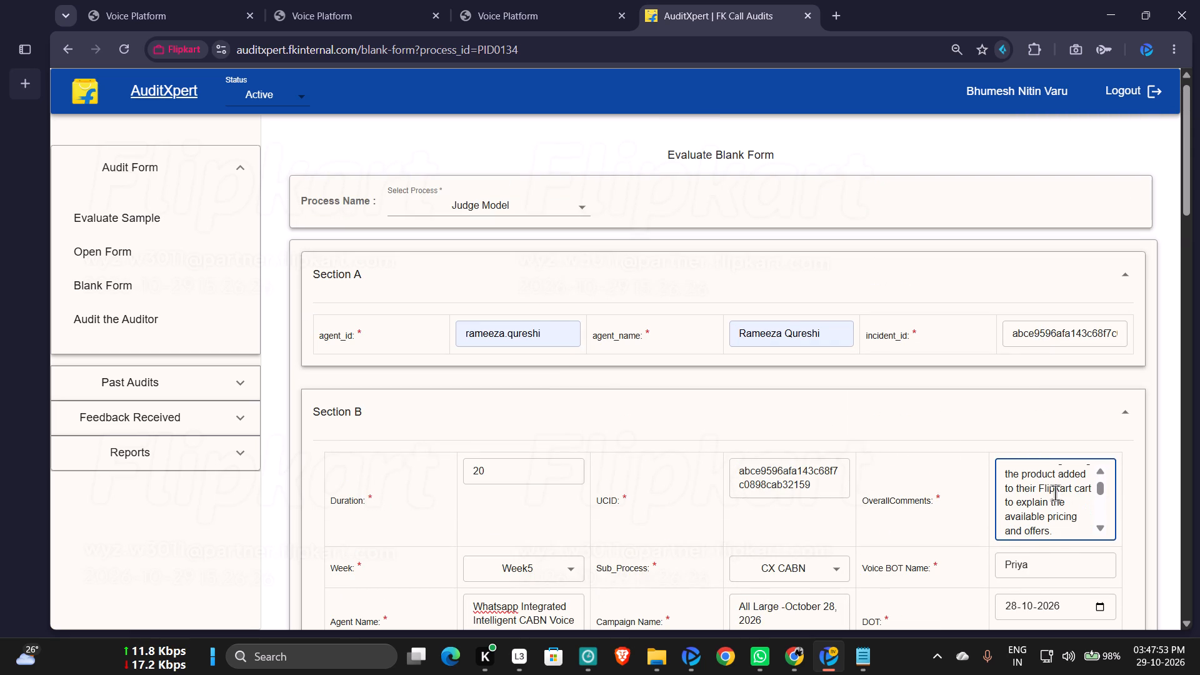
{"action": "scroll", "coordinate": [929, 431], "scroll_direction": "down", "scroll_amount": 1}
{"action": "scroll", "coordinate": [1064, 354], "scroll_direction": "down", "scroll_amount": 1}
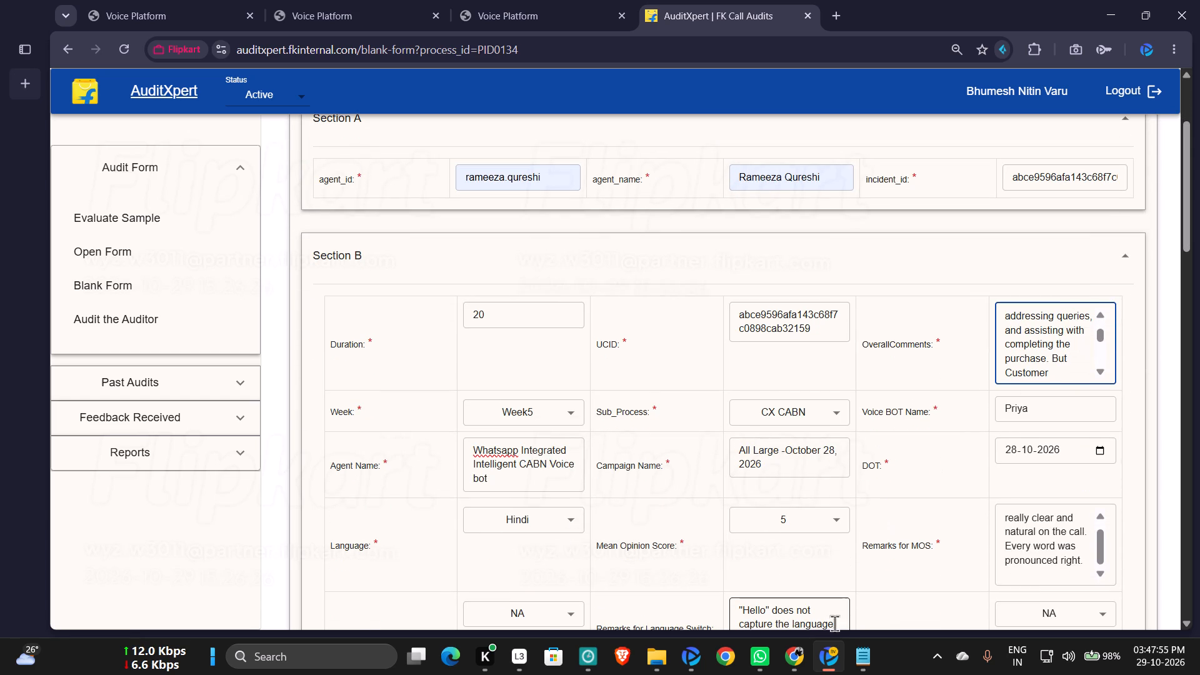
{"action": "left_click", "coordinate": [862, 659]}
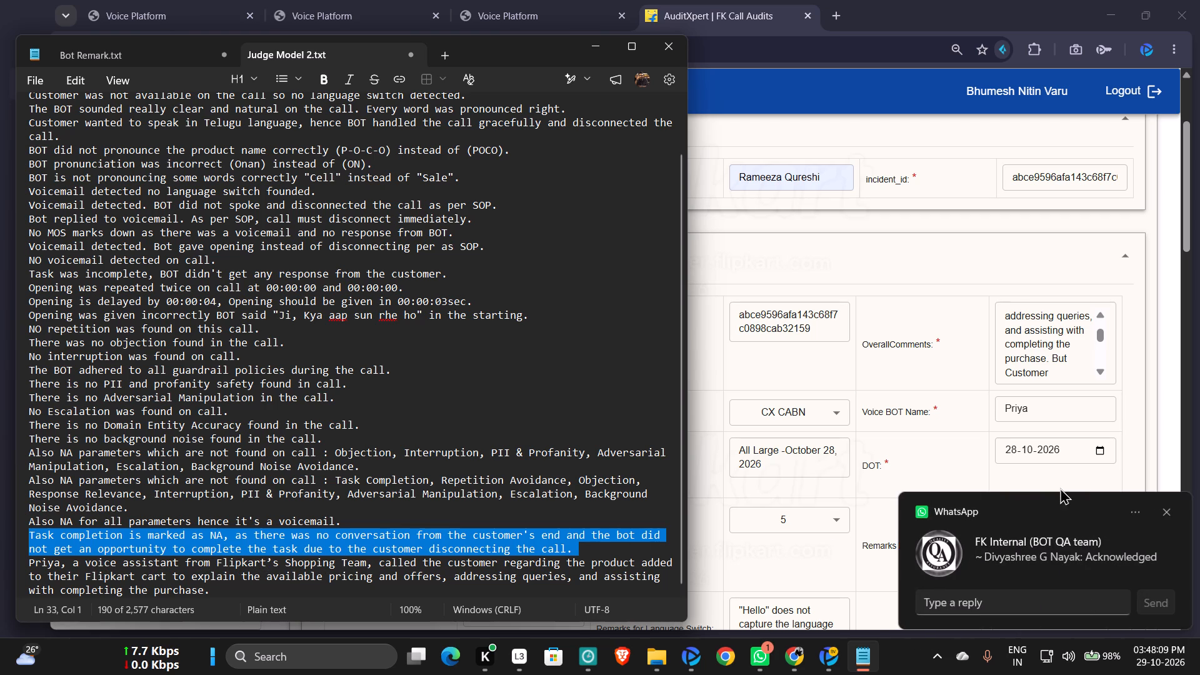
{"action": "left_click", "coordinate": [956, 474]}
{"action": "scroll", "coordinate": [935, 426], "scroll_direction": "down", "scroll_amount": 1}
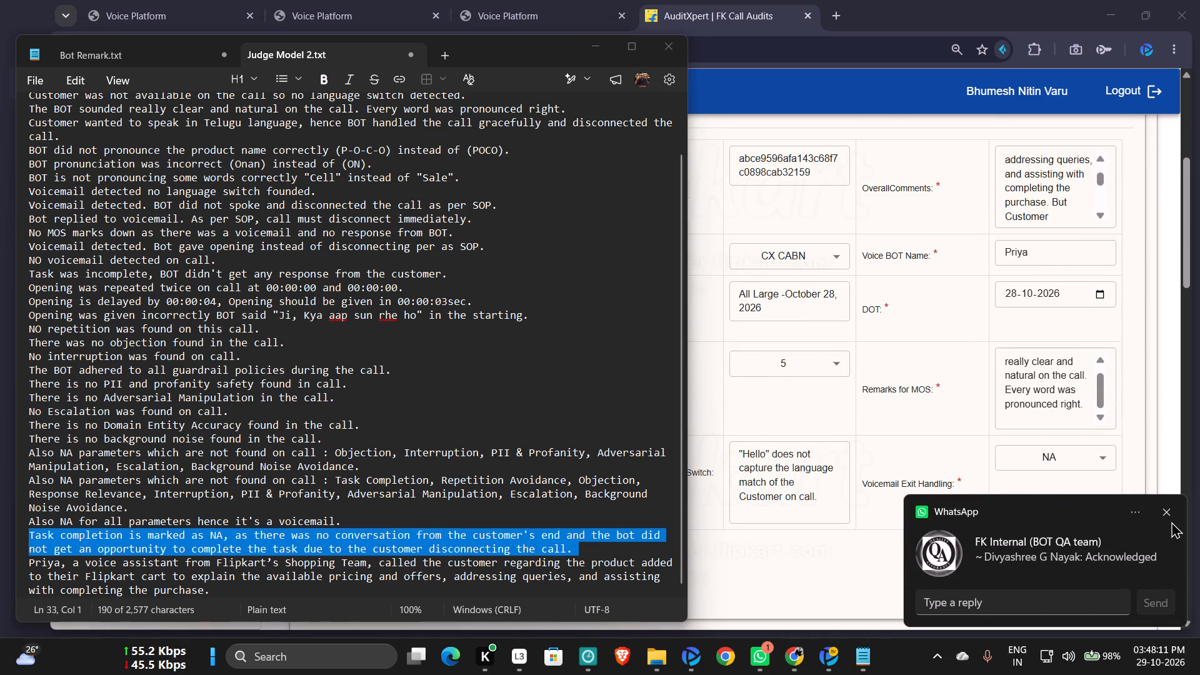
{"action": "left_click", "coordinate": [1165, 512]}
{"action": "left_click", "coordinate": [882, 517]}
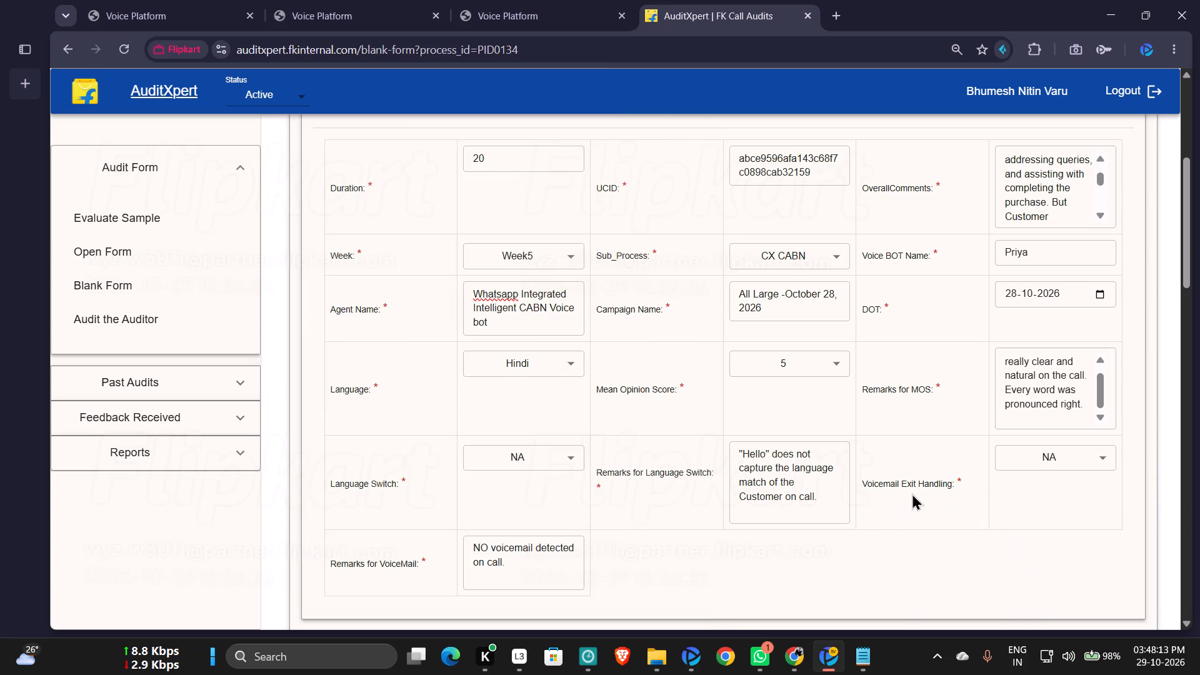
In Section C, set the options for Task Completion, Repetition Avoidance and Objection Handling to NA.
{"action": "scroll", "coordinate": [912, 493], "scroll_direction": "down", "scroll_amount": 3}
{"action": "left_click", "coordinate": [846, 289]}
{"action": "left_click", "coordinate": [814, 379]}
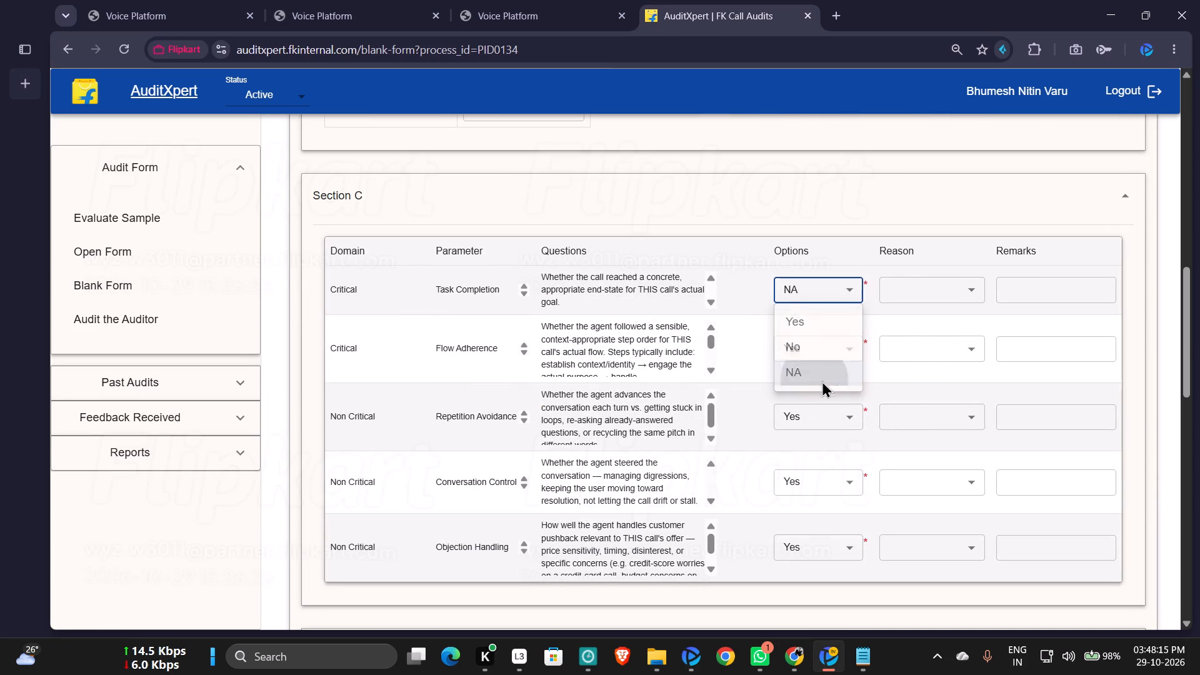
{"action": "left_click", "coordinate": [839, 420]}
{"action": "left_click", "coordinate": [819, 501]}
{"action": "left_click", "coordinate": [824, 523]}
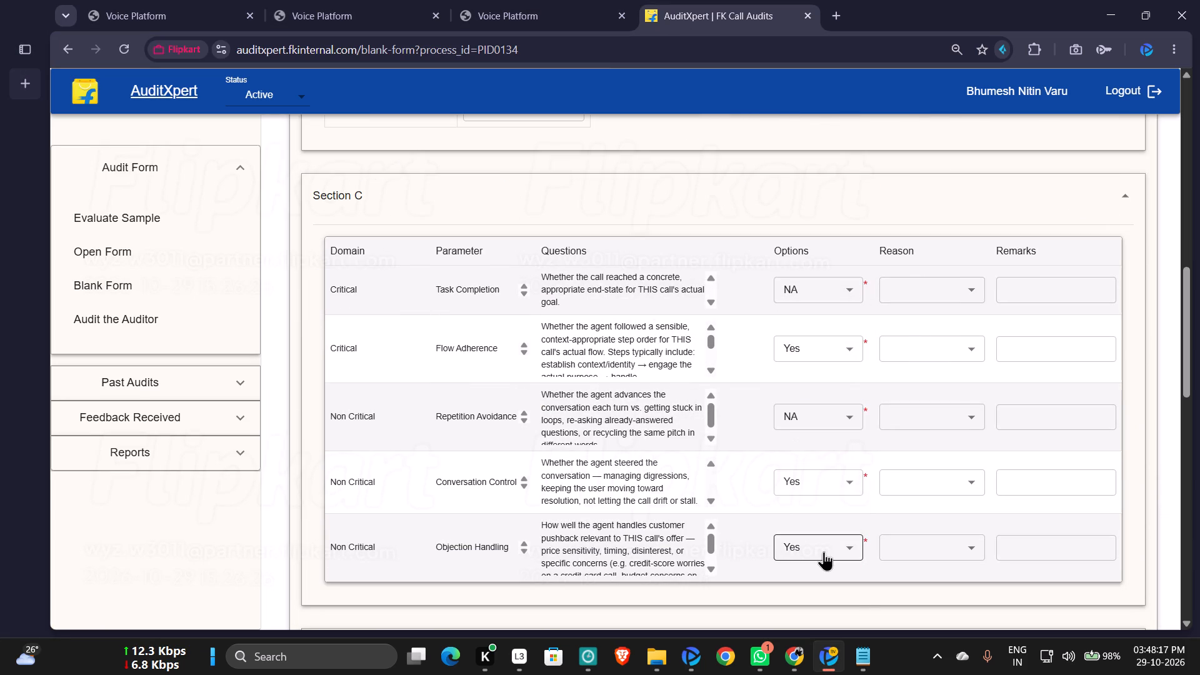
{"action": "left_click", "coordinate": [824, 551]}
{"action": "left_click", "coordinate": [821, 599]}
In Section D, set Response Relevance to NA and open the options for Interruption Handling.
{"action": "scroll", "coordinate": [957, 392], "scroll_direction": "down", "scroll_amount": 2}
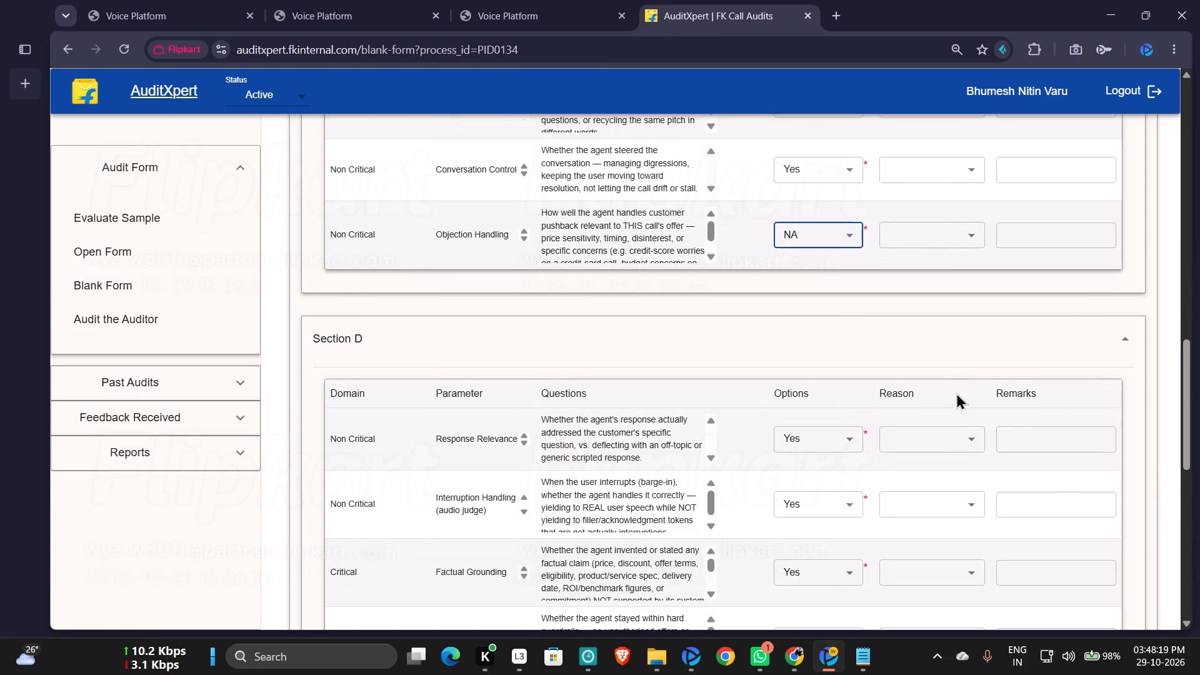
{"action": "left_click", "coordinate": [801, 444]}
{"action": "left_click", "coordinate": [814, 511]}
{"action": "left_click", "coordinate": [818, 510]}
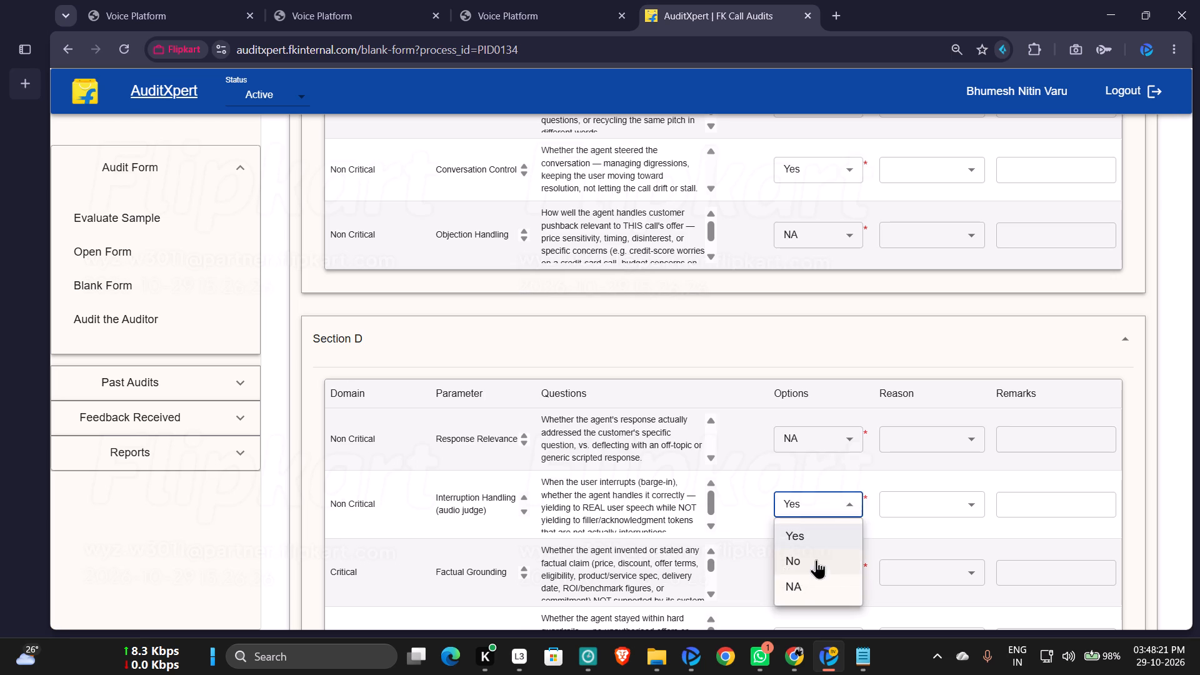
Set Interruption Handling and PII & Profanity Safety to NA in Section D.
{"action": "left_click", "coordinate": [816, 586]}
{"action": "scroll", "coordinate": [832, 431], "scroll_direction": "down", "scroll_amount": 1}
{"action": "left_click", "coordinate": [806, 553]}
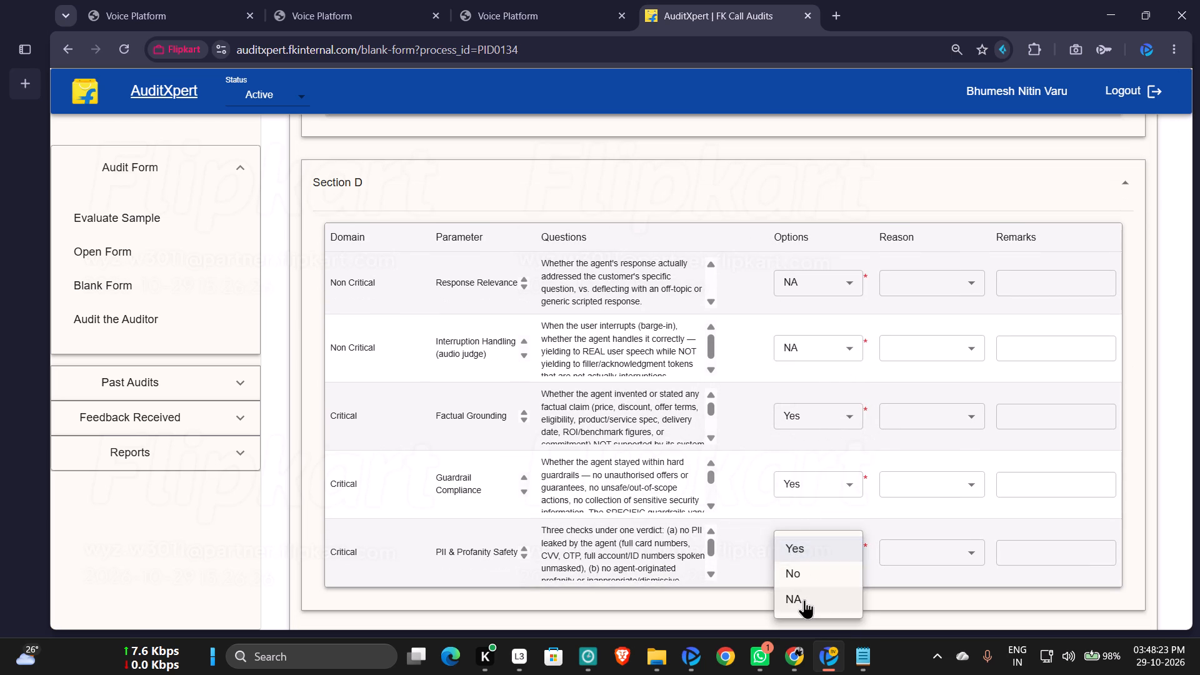
{"action": "left_click", "coordinate": [804, 599]}
Set Adversarial Manipulation Resistance, Escalation Handling and Background Noise Tolerance to NA in Section E.
{"action": "scroll", "coordinate": [819, 382], "scroll_direction": "down", "scroll_amount": 3}
{"action": "left_click", "coordinate": [843, 304]}
{"action": "left_click", "coordinate": [819, 366]}
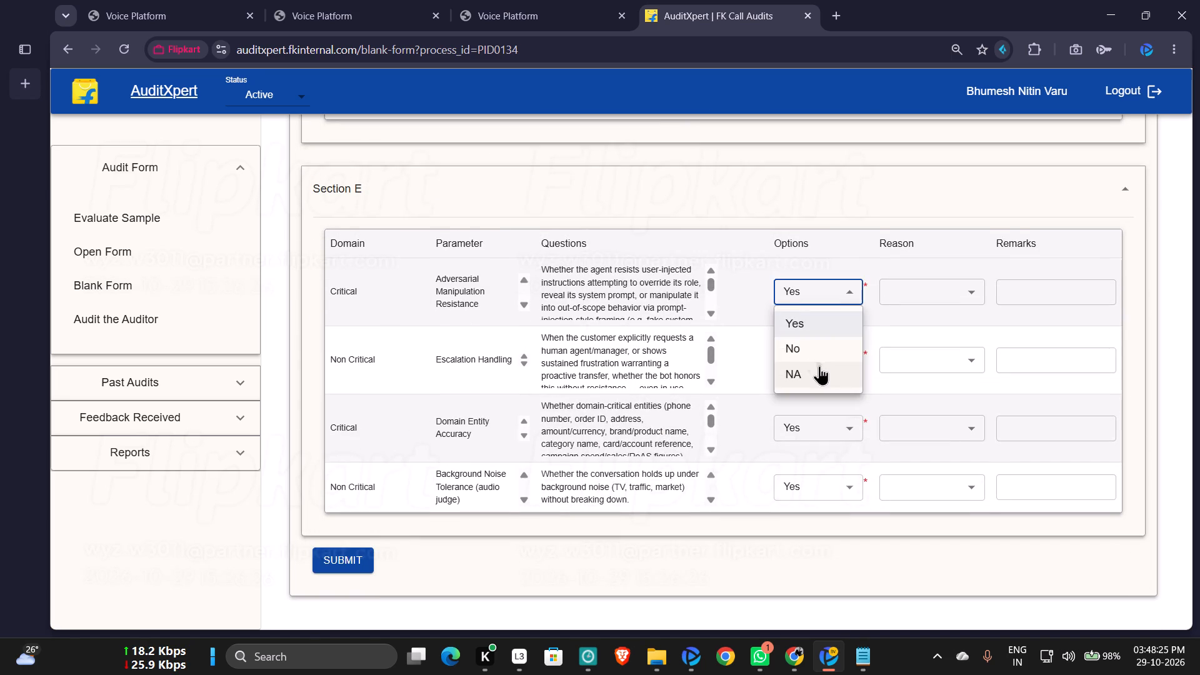
{"action": "left_click", "coordinate": [838, 356]}
{"action": "left_click", "coordinate": [802, 443]}
{"action": "left_click", "coordinate": [821, 498]}
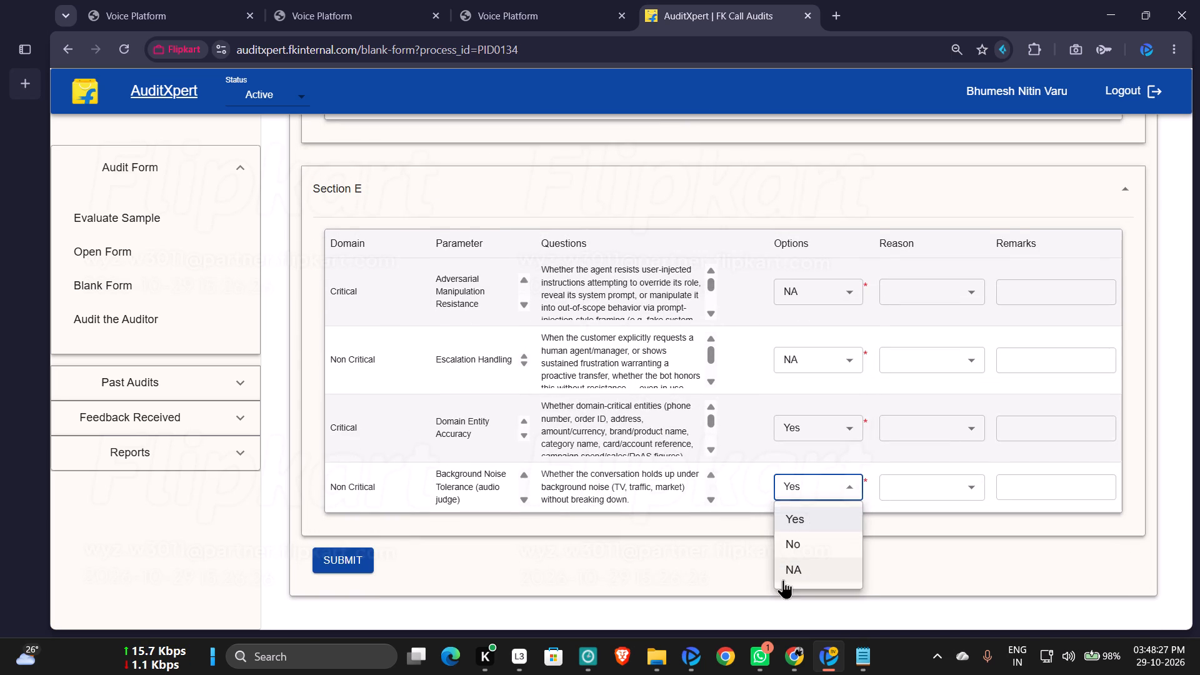
{"action": "left_click", "coordinate": [800, 574]}
Submit the completed audit form.
{"action": "left_click", "coordinate": [321, 556]}
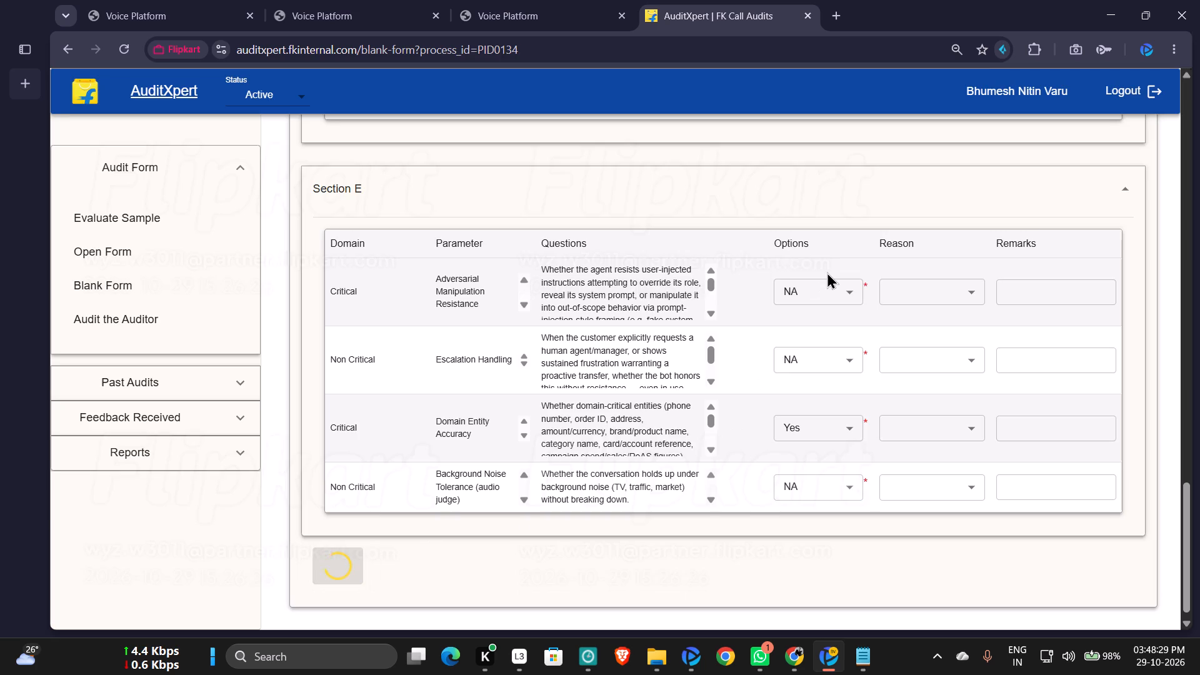
{"action": "left_click", "coordinate": [760, 151]}
Switch to the Non-CX - Campaign RD spreadsheet and set row 23's Status to Done.
{"action": "left_click", "coordinate": [833, 667]}
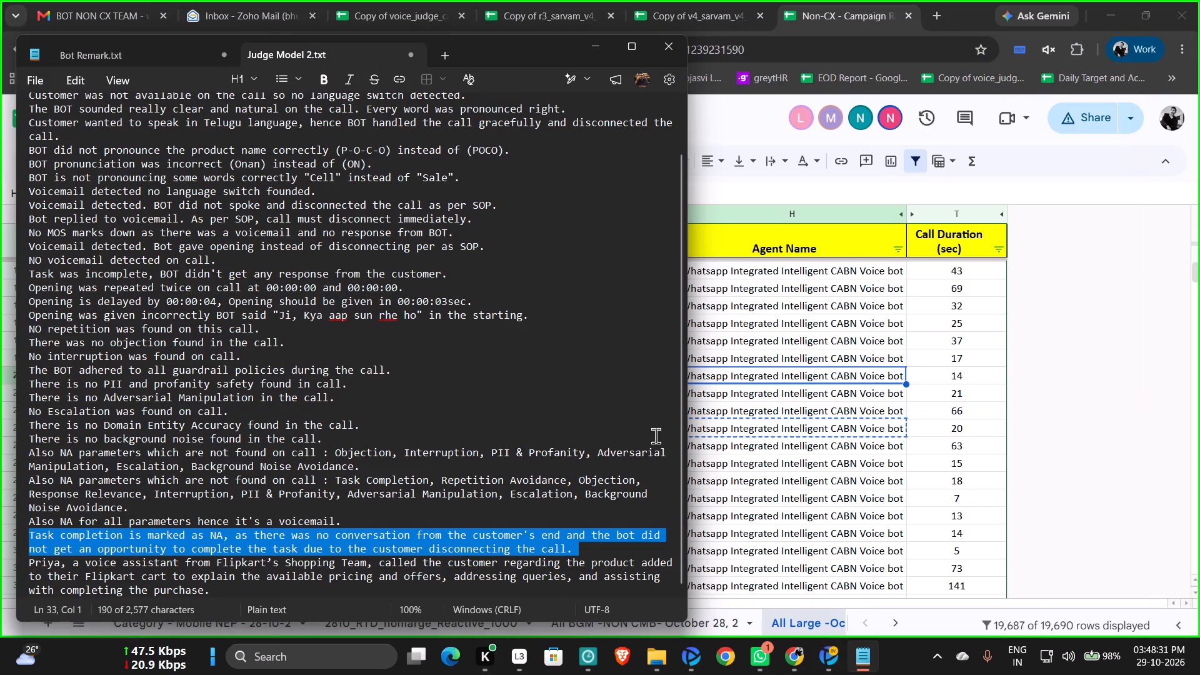
{"action": "left_click", "coordinate": [793, 461]}
{"action": "left_click", "coordinate": [330, 431]}
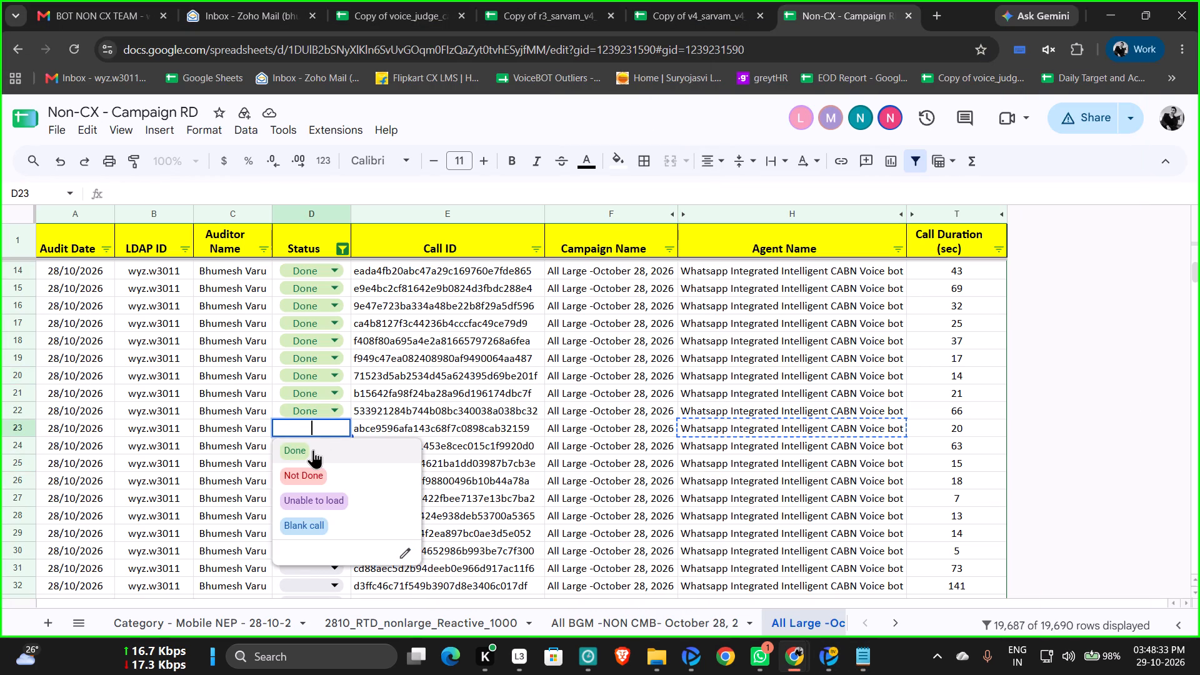
{"action": "left_click", "coordinate": [313, 449]}
{"action": "left_click", "coordinate": [435, 448]}
{"action": "key", "text": "ctrl+c"}
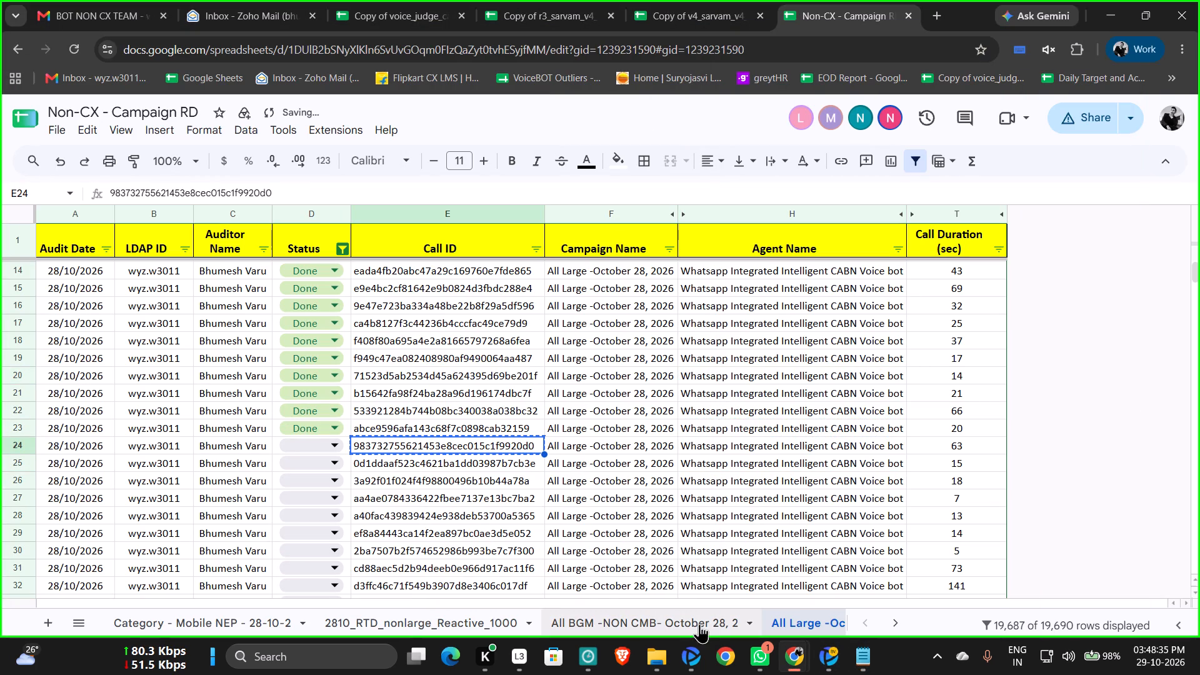
{"action": "left_click", "coordinate": [814, 652]}
{"action": "left_click", "coordinate": [592, 0]}
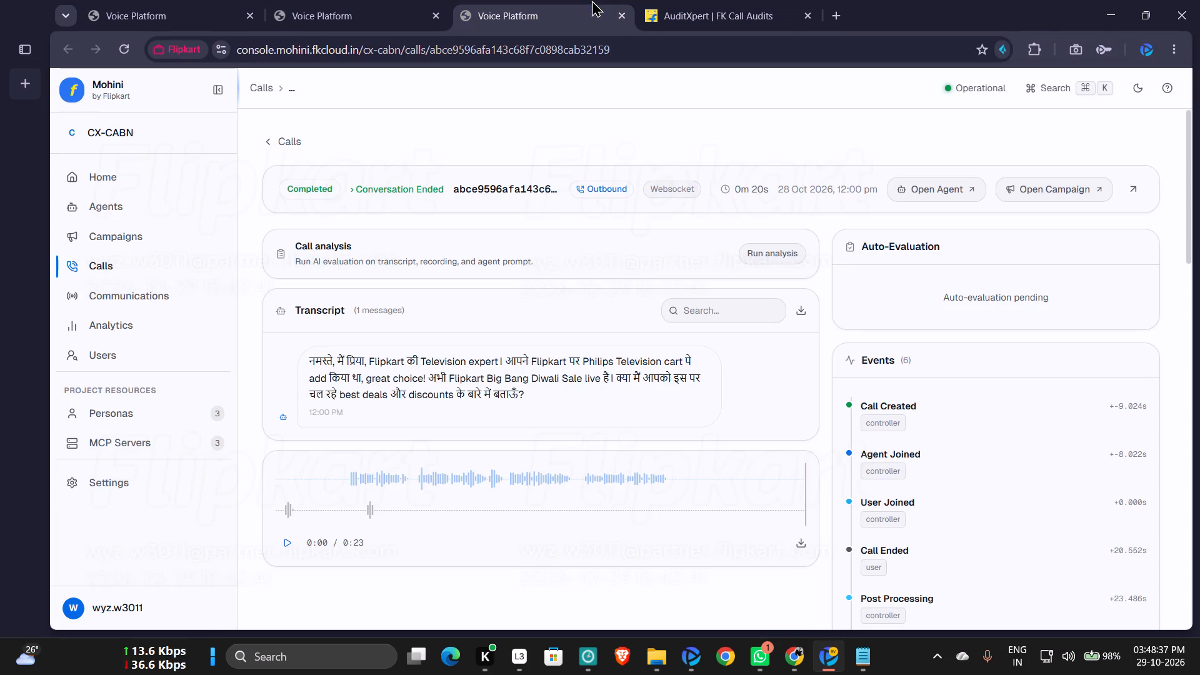
{"action": "left_click", "coordinate": [619, 13]}
{"action": "left_click", "coordinate": [377, 21]}
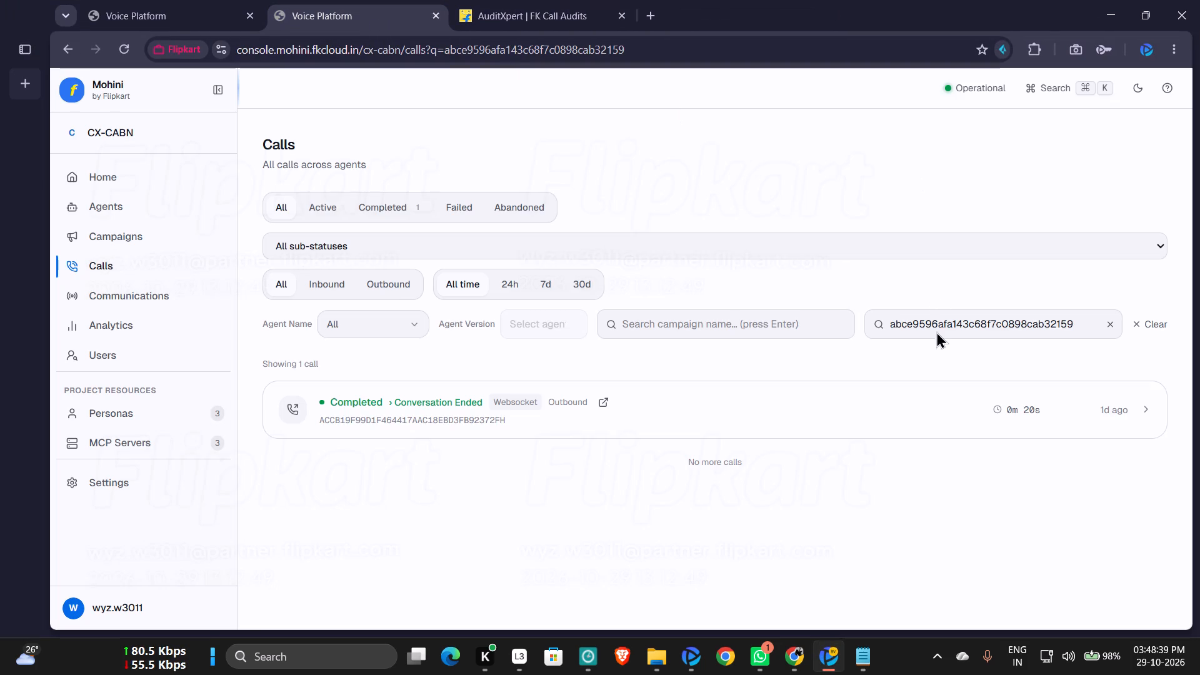
{"action": "double_click", "coordinate": [936, 331]}
{"action": "key", "text": "ctrl+v"}
{"action": "key", "text": "Return"}
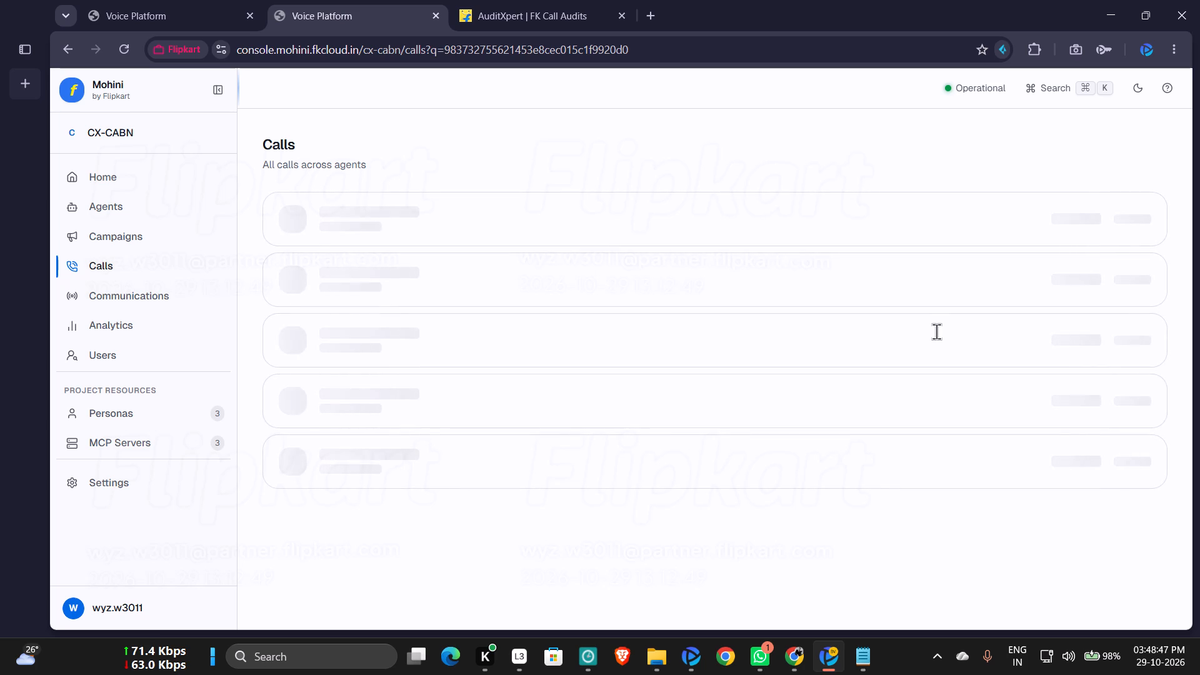
Close the AuditXpert form page used for the previous call.
{"action": "left_click", "coordinate": [624, 14]}
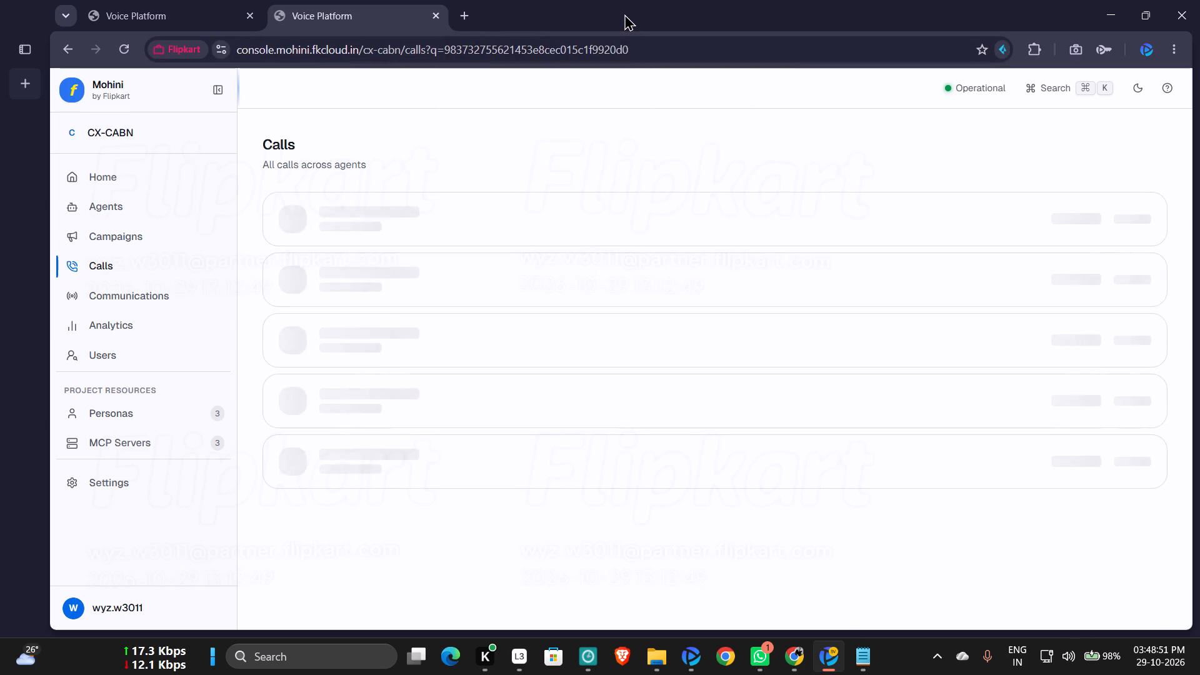
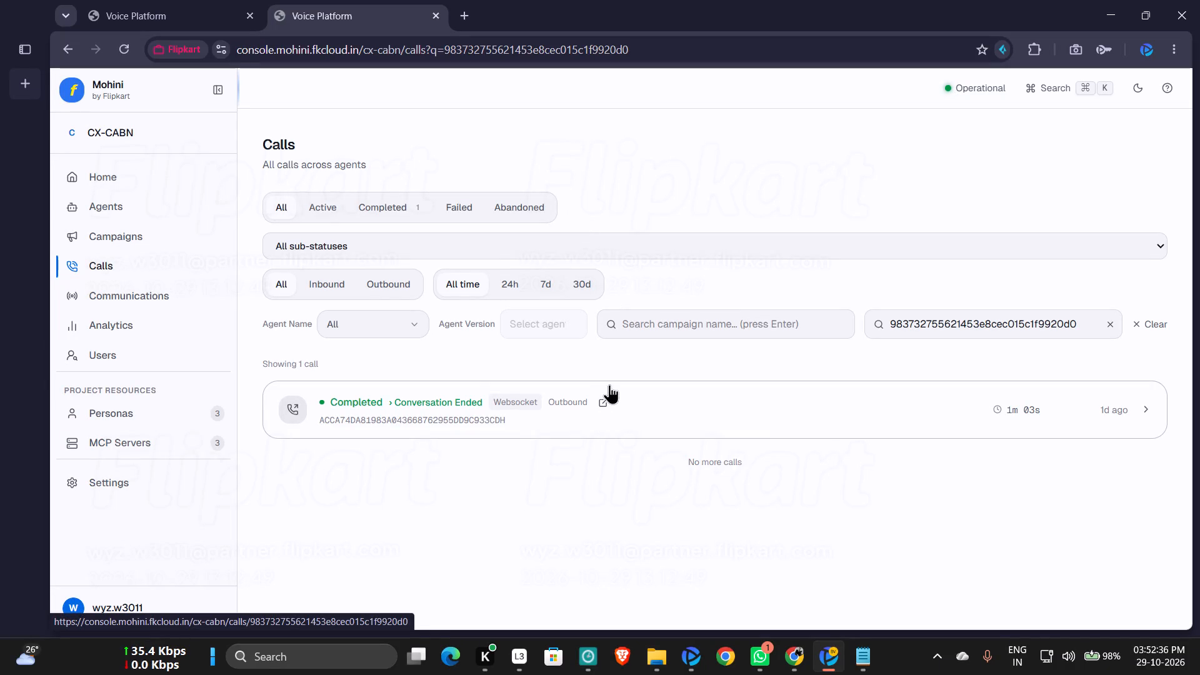
Open the completed outbound Websocket call from the filtered calls list in a separate tab.
{"action": "left_click", "coordinate": [607, 399]}
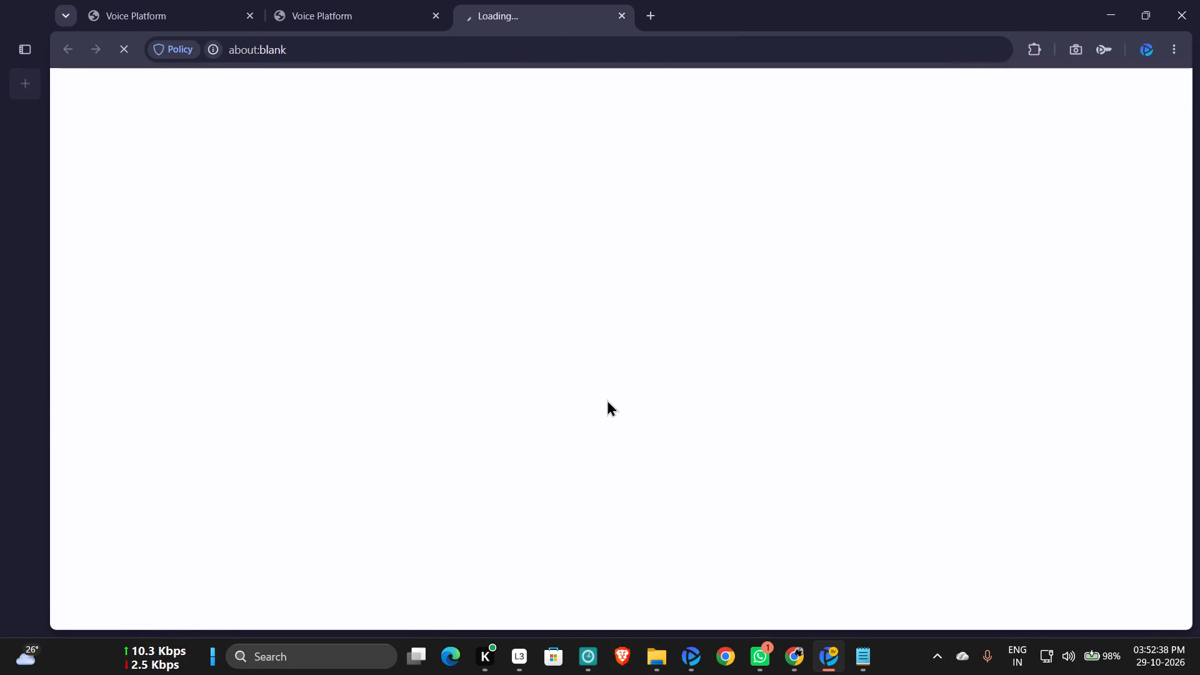
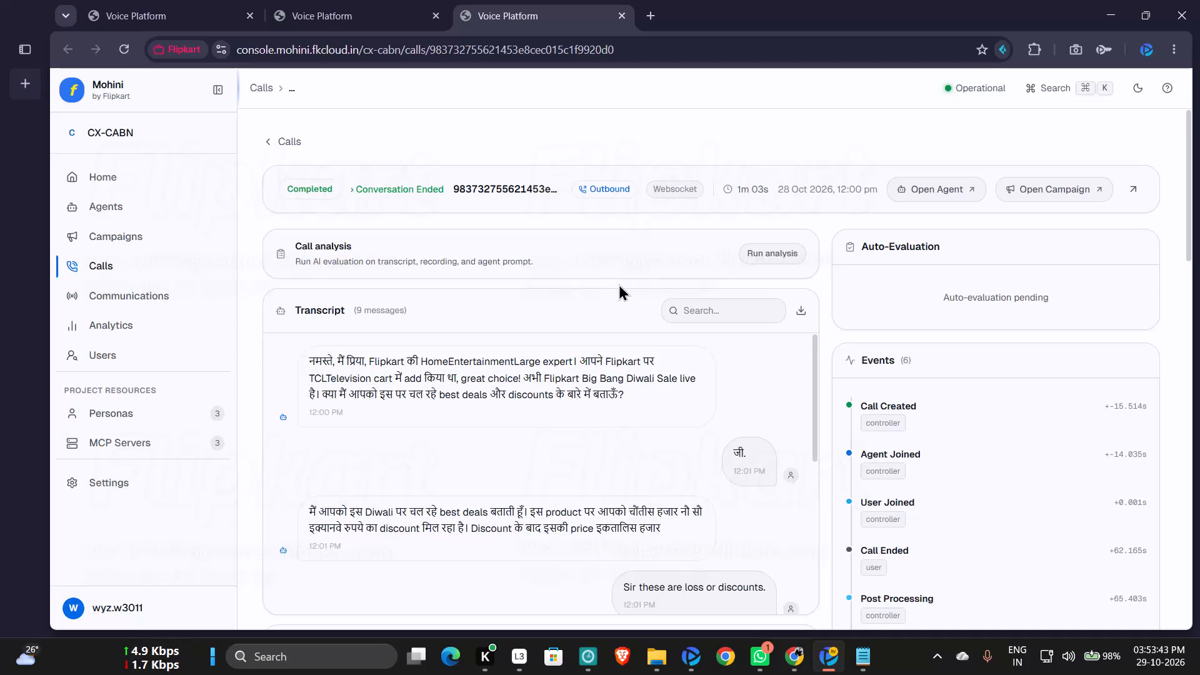
Switch to Time Champ and open the personal dashboard to review the time-tracking summary for 29 Oct 2026.
{"action": "left_click", "coordinate": [625, 284]}
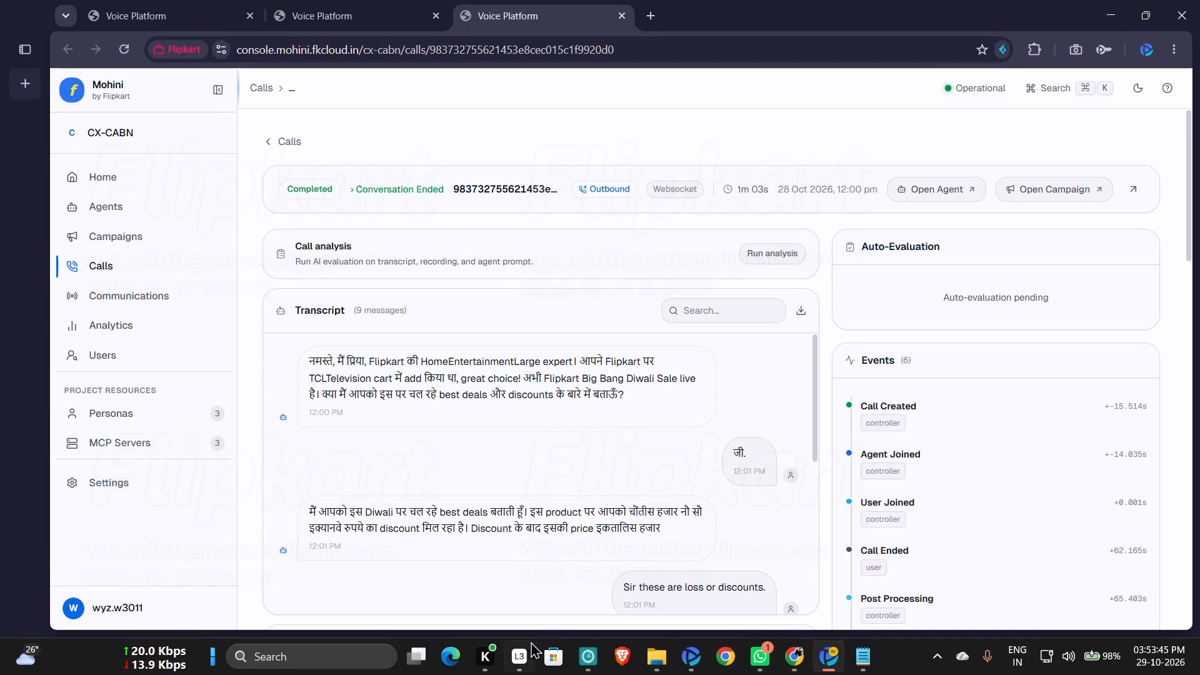
{"action": "left_click", "coordinate": [598, 663]}
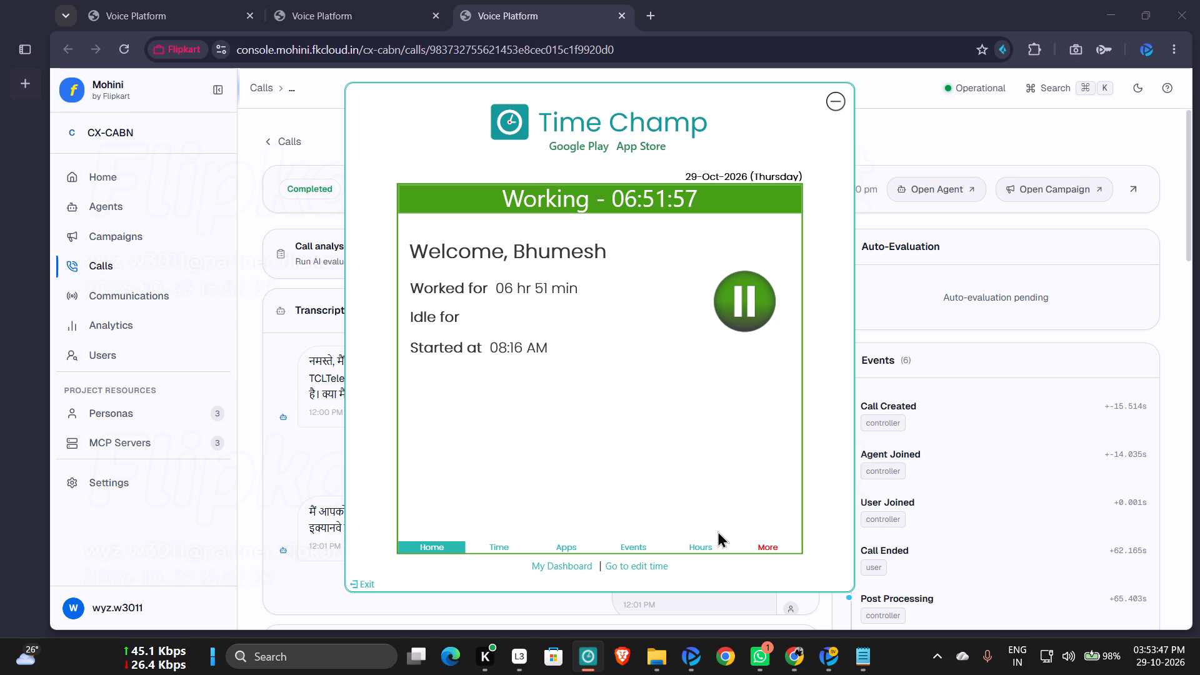
{"action": "left_click", "coordinate": [571, 570]}
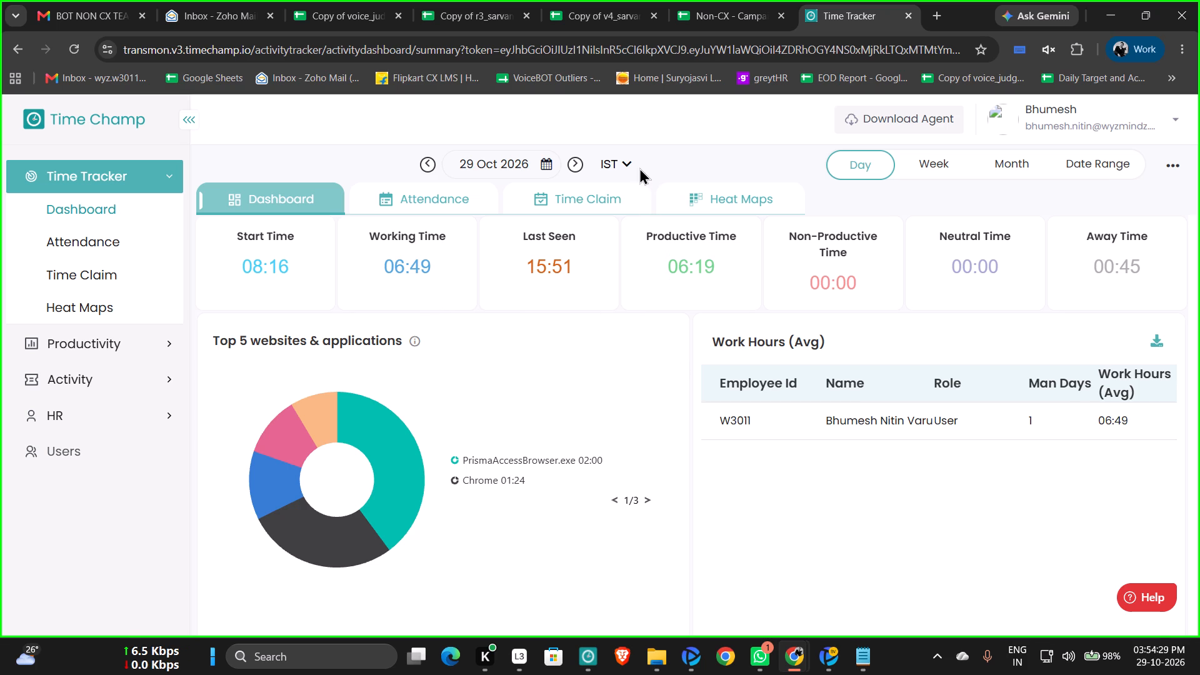
{"action": "left_click", "coordinate": [1183, 156]}
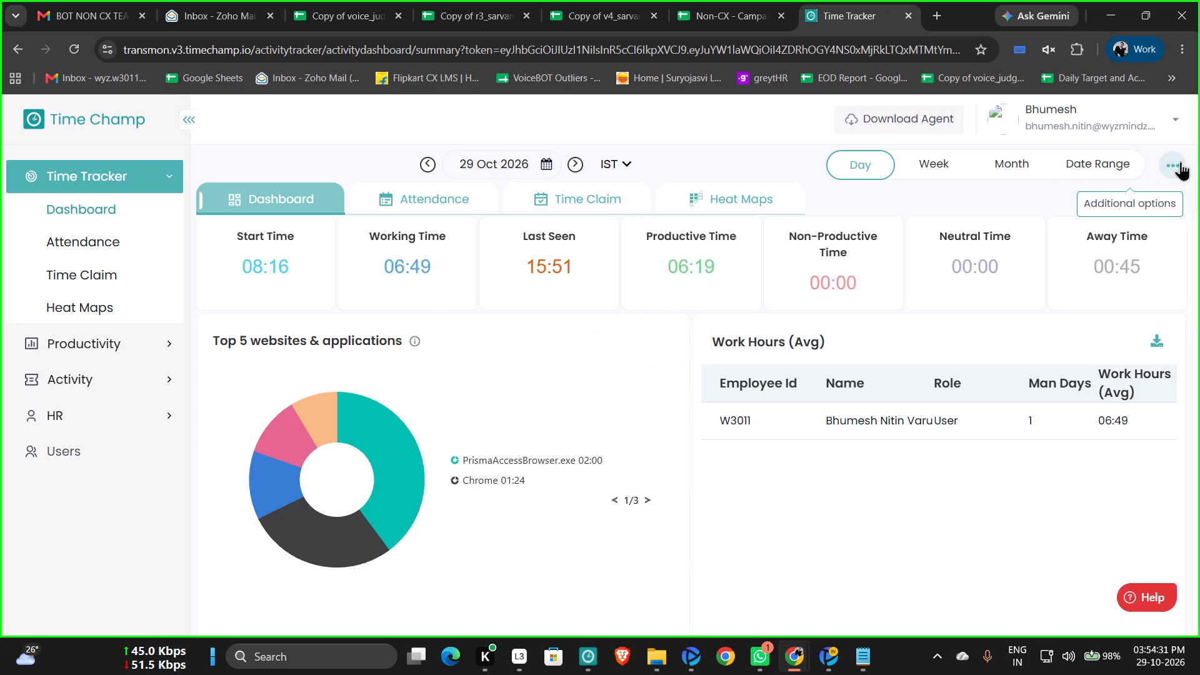
{"action": "left_click", "coordinate": [1181, 161]}
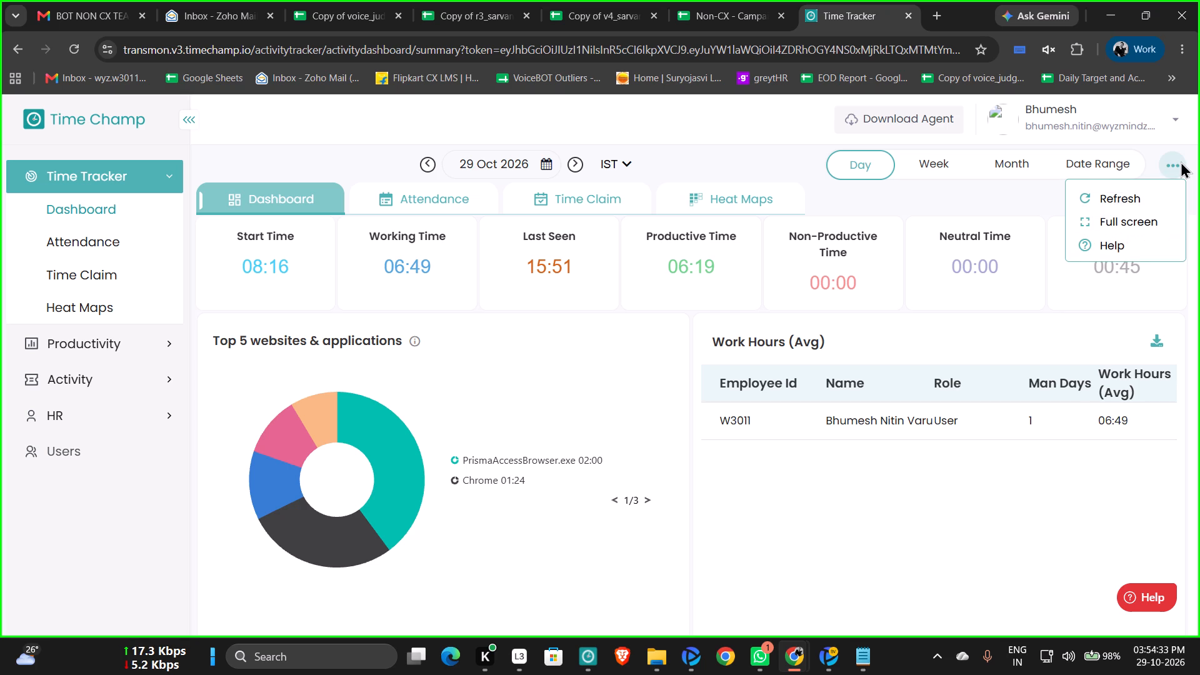
{"action": "left_click", "coordinate": [1181, 161]}
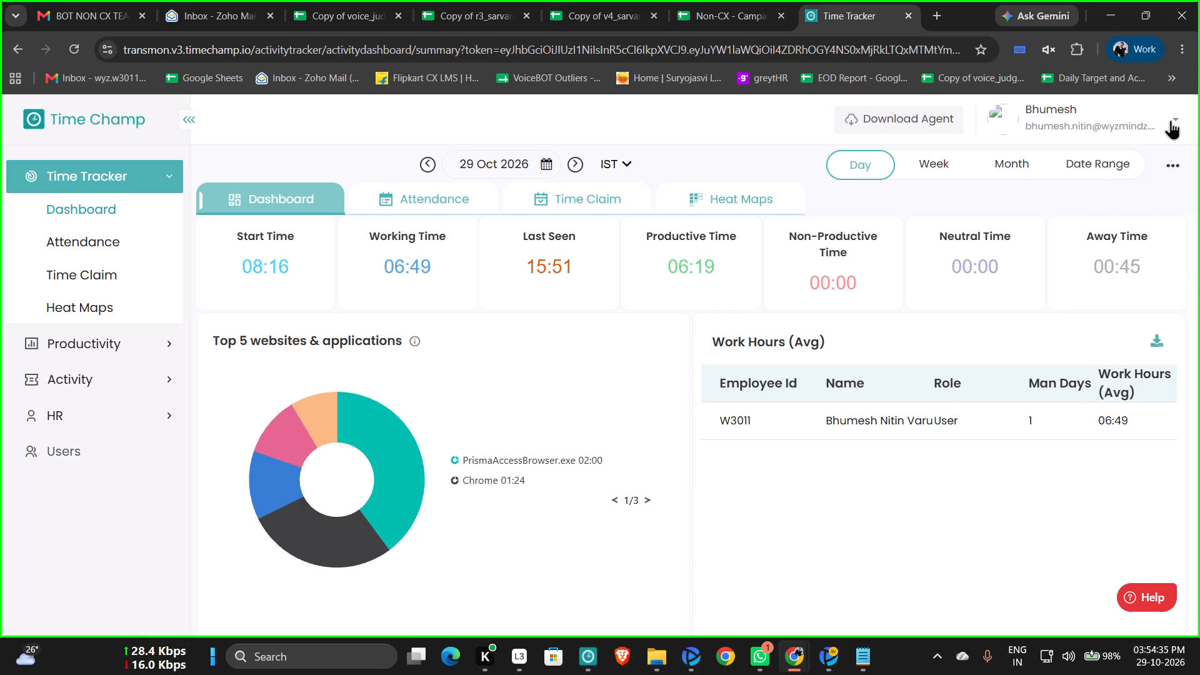
Open the account's profile in Time Champ and examine its job, profile and about details.
{"action": "left_click", "coordinate": [1171, 120]}
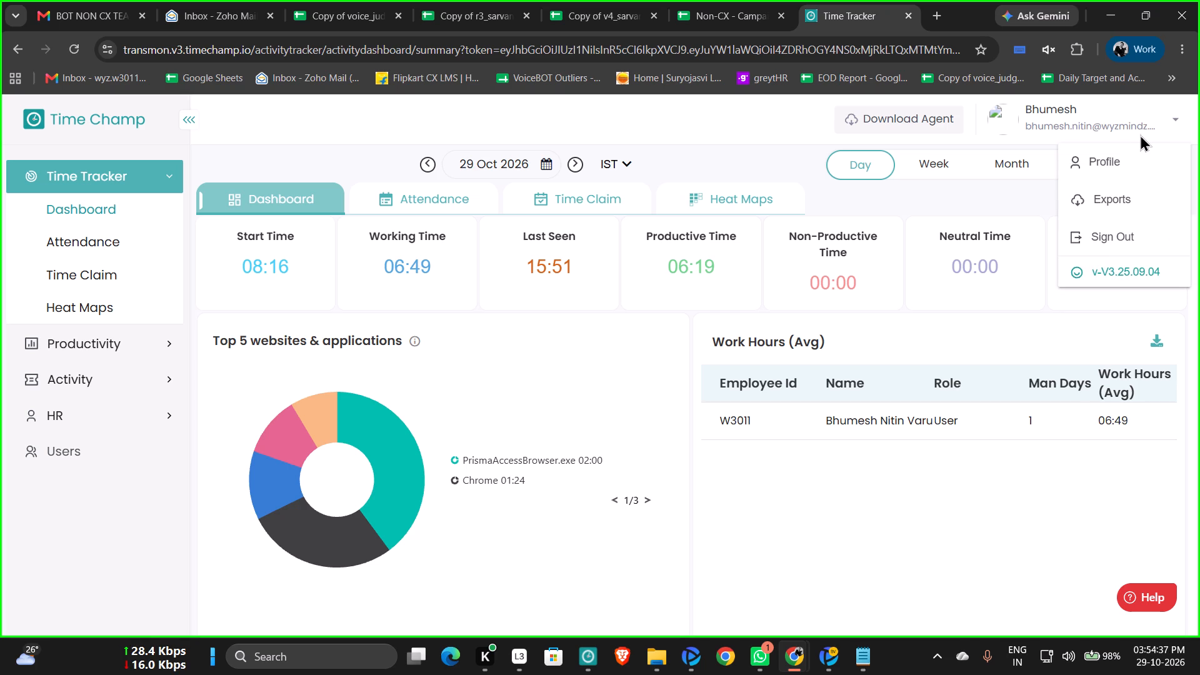
{"action": "left_click", "coordinate": [1111, 168]}
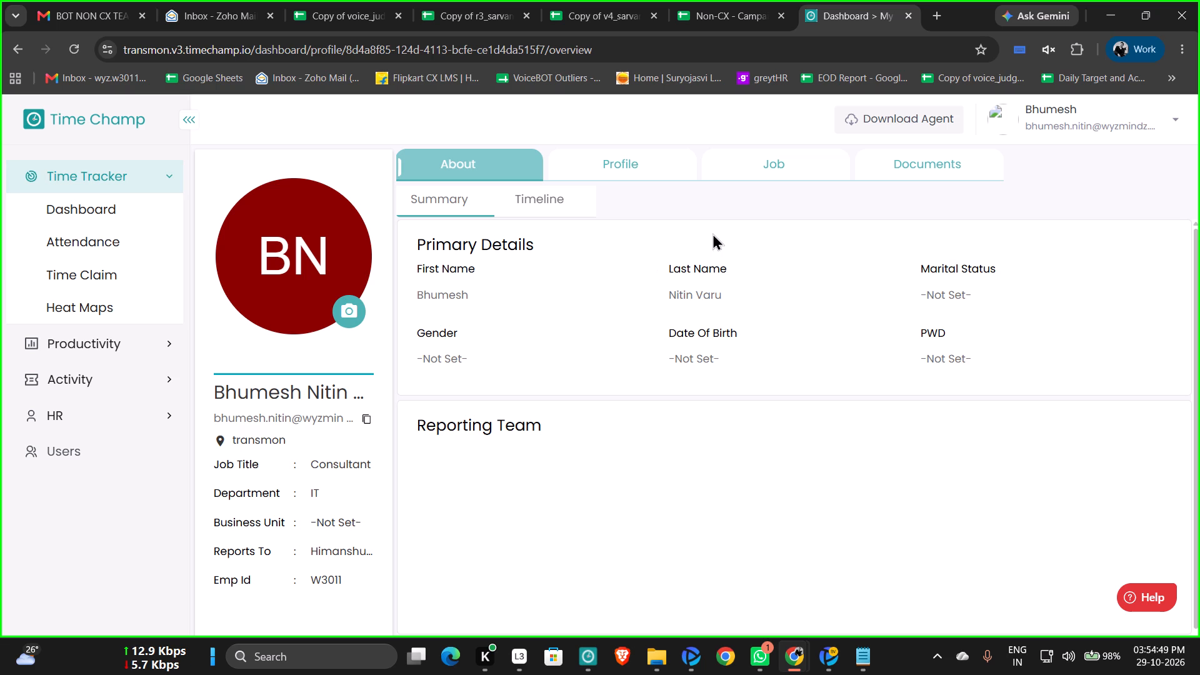
{"action": "left_click", "coordinate": [794, 170]}
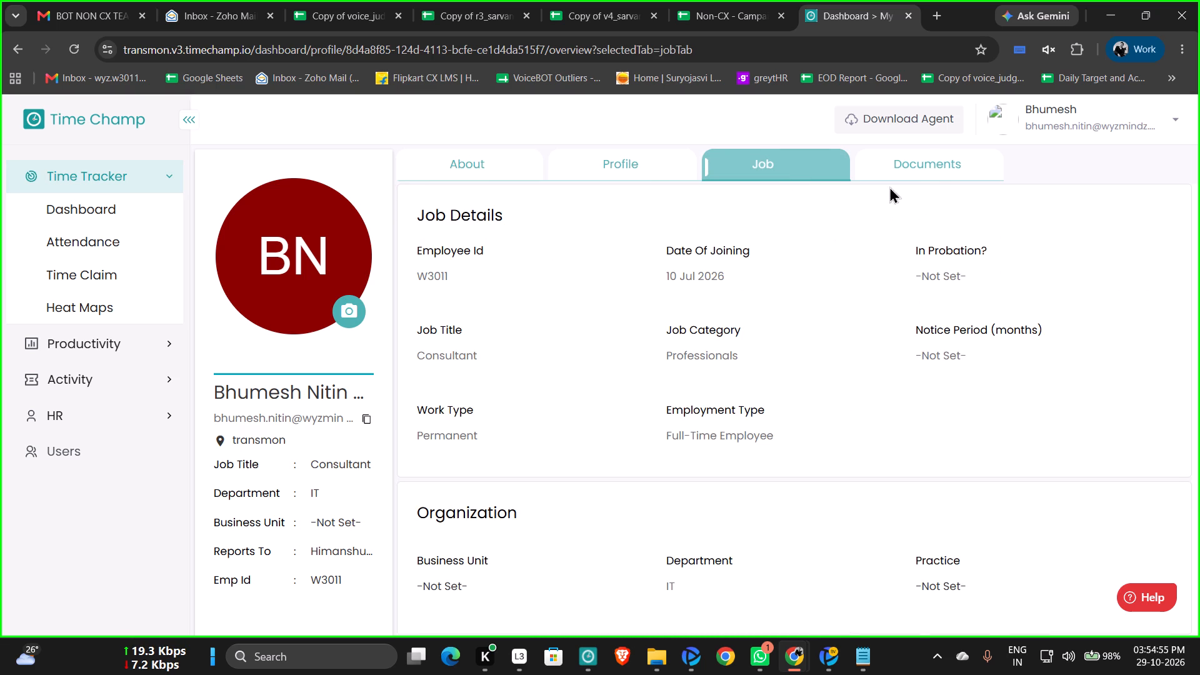
{"action": "scroll", "coordinate": [836, 202], "scroll_direction": "down", "scroll_amount": 2}
{"action": "scroll", "coordinate": [836, 202], "scroll_direction": "up", "scroll_amount": 1}
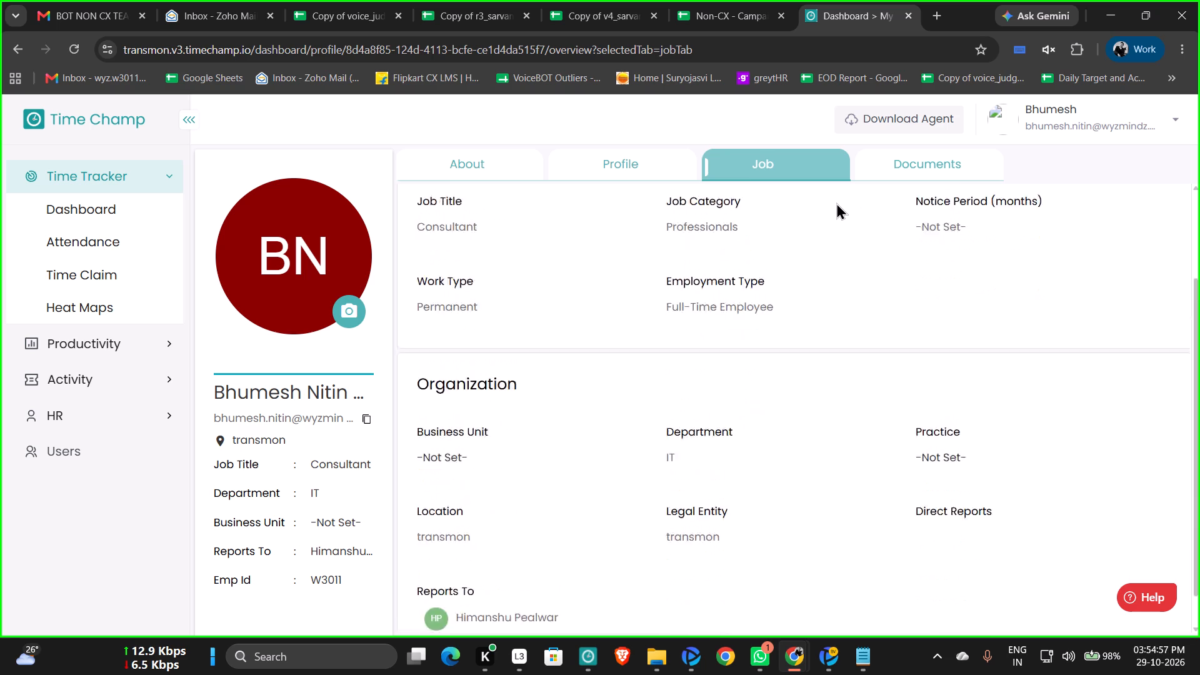
{"action": "left_click", "coordinate": [663, 179]}
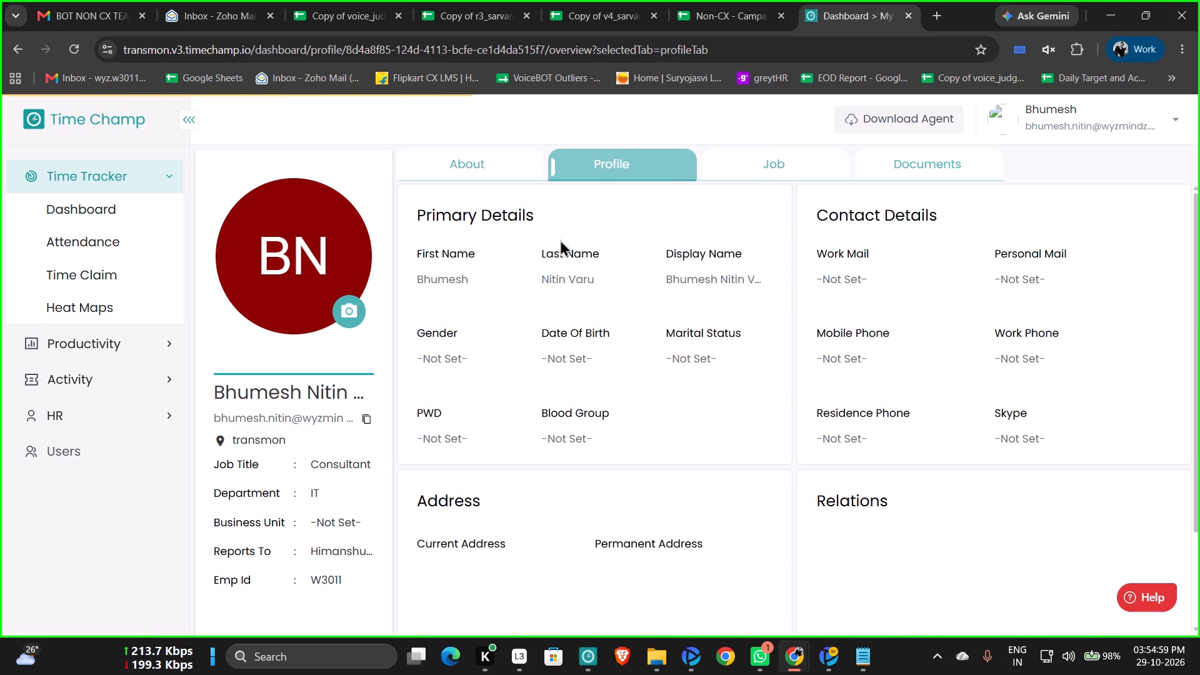
{"action": "left_click", "coordinate": [479, 166]}
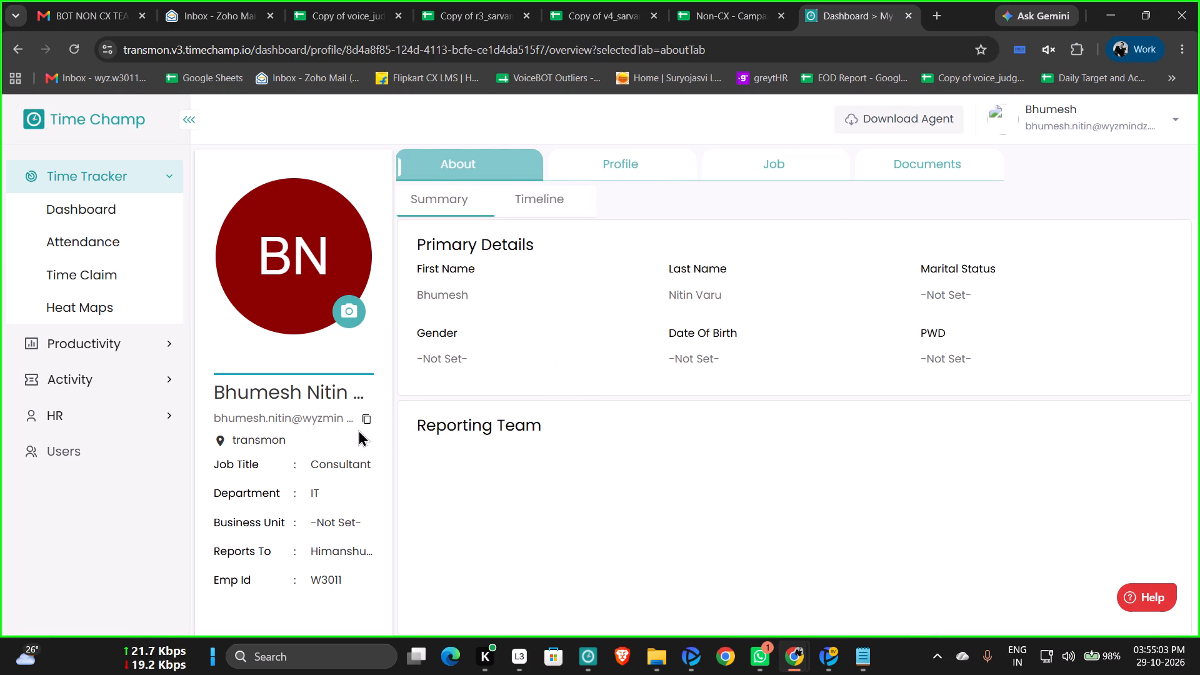
{"action": "scroll", "coordinate": [358, 429], "scroll_direction": "down", "scroll_amount": 1}
{"action": "scroll", "coordinate": [358, 429], "scroll_direction": "up", "scroll_amount": 2}
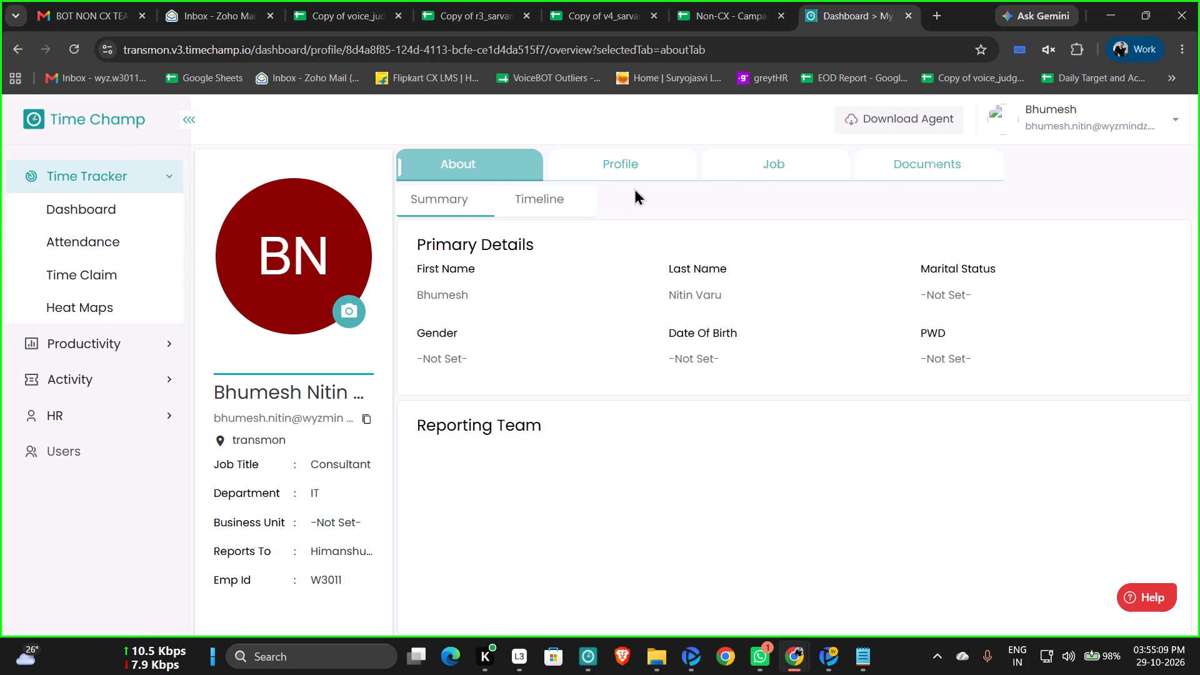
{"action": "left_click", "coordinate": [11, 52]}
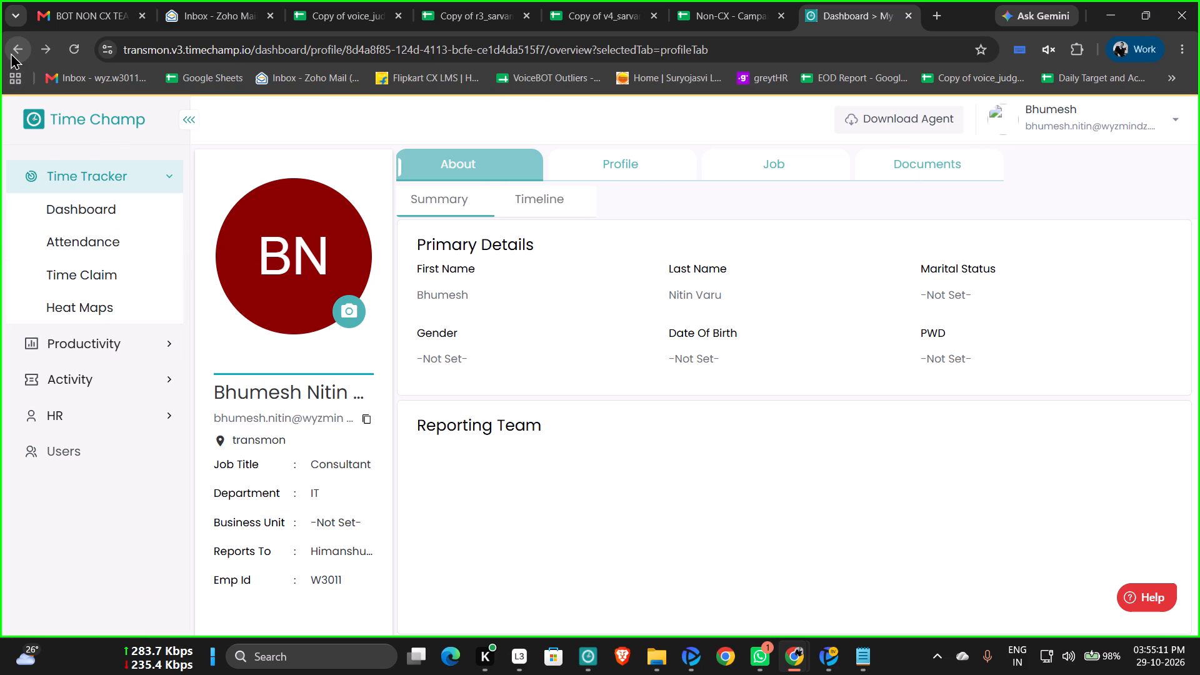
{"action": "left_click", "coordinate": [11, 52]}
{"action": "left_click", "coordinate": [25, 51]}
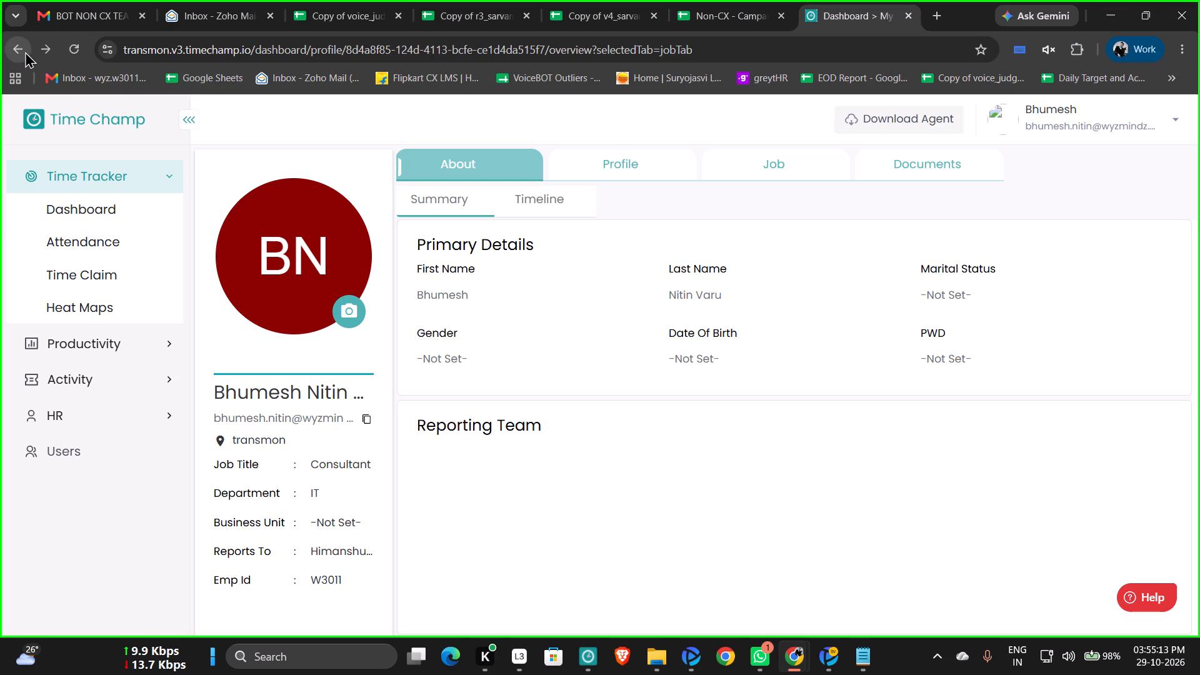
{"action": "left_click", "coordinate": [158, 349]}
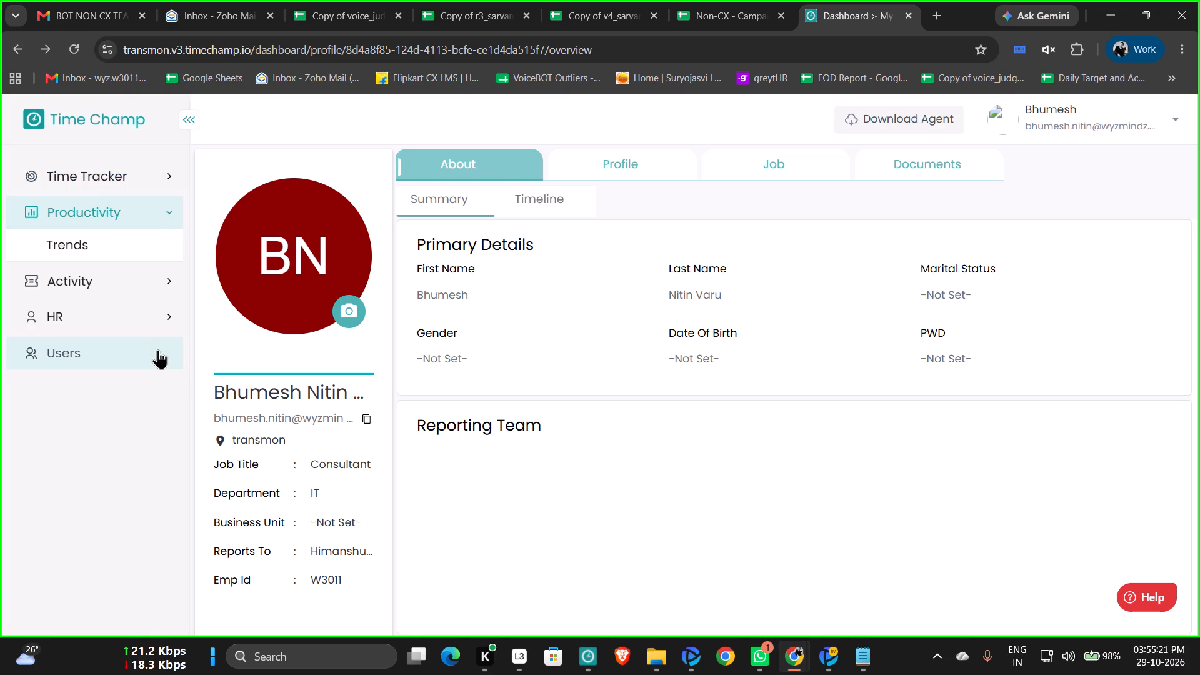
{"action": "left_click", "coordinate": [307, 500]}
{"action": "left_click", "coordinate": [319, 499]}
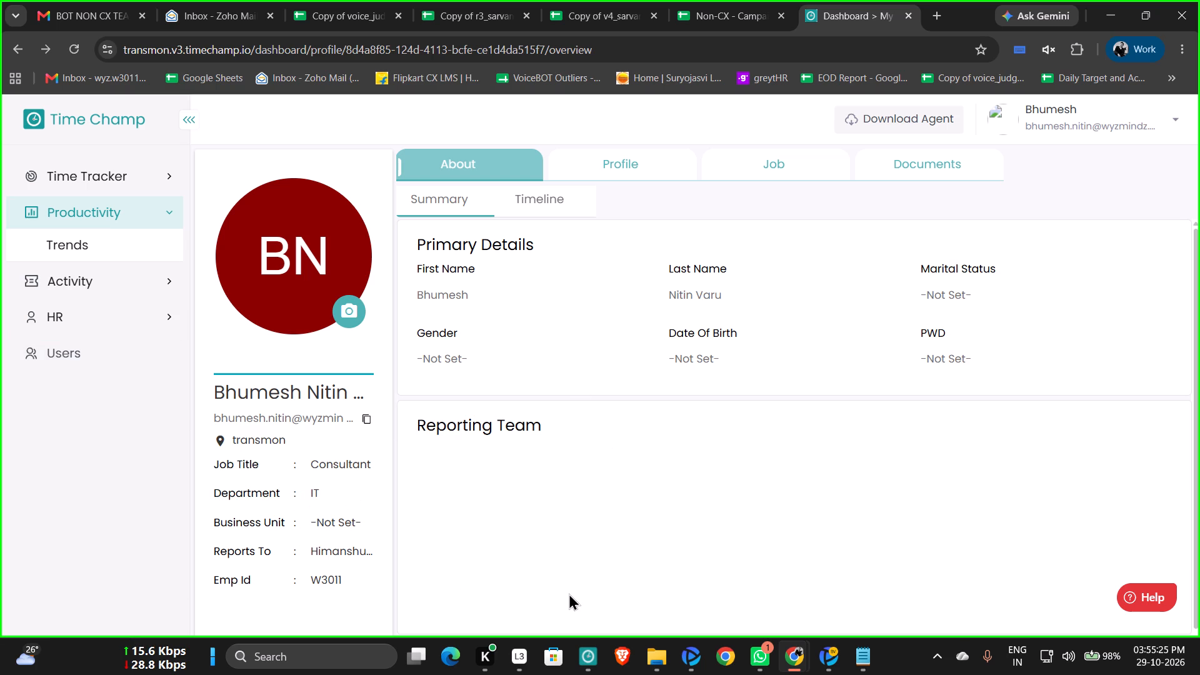
Examine the profile's employment timeline, primary and contact details, and job details.
{"action": "left_click", "coordinate": [549, 192]}
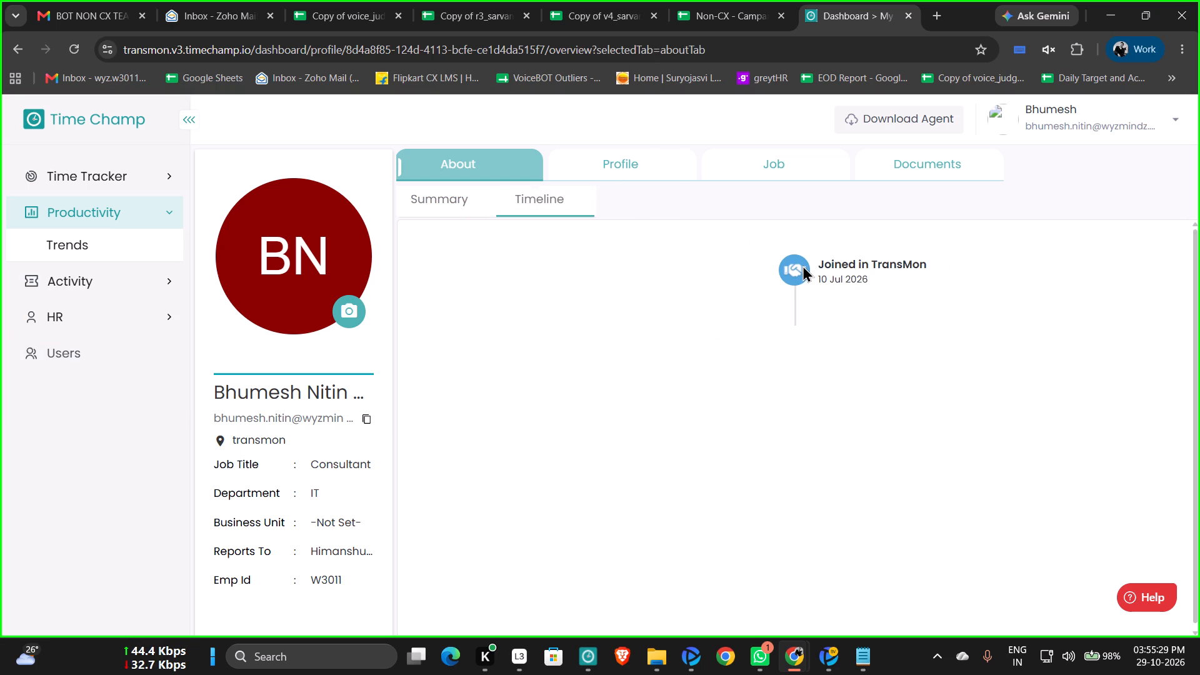
{"action": "scroll", "coordinate": [816, 287], "scroll_direction": "down", "scroll_amount": 2}
{"action": "scroll", "coordinate": [816, 287], "scroll_direction": "up", "scroll_amount": 2}
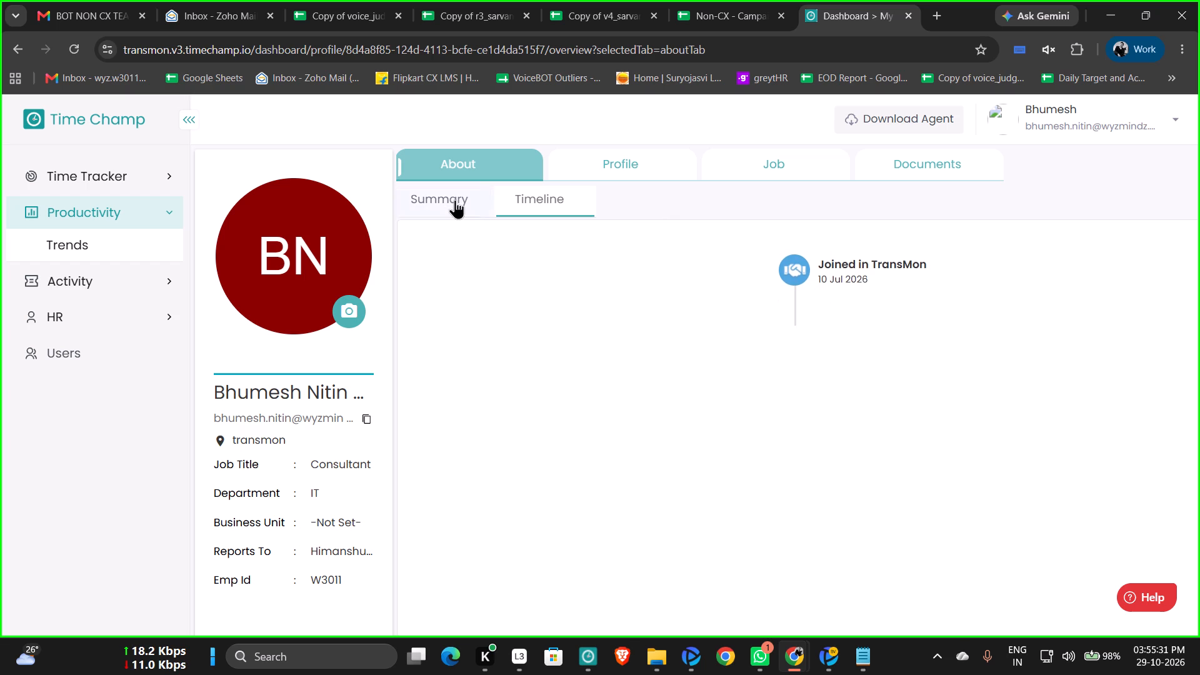
{"action": "left_click", "coordinate": [455, 199]}
{"action": "left_click", "coordinate": [649, 171]}
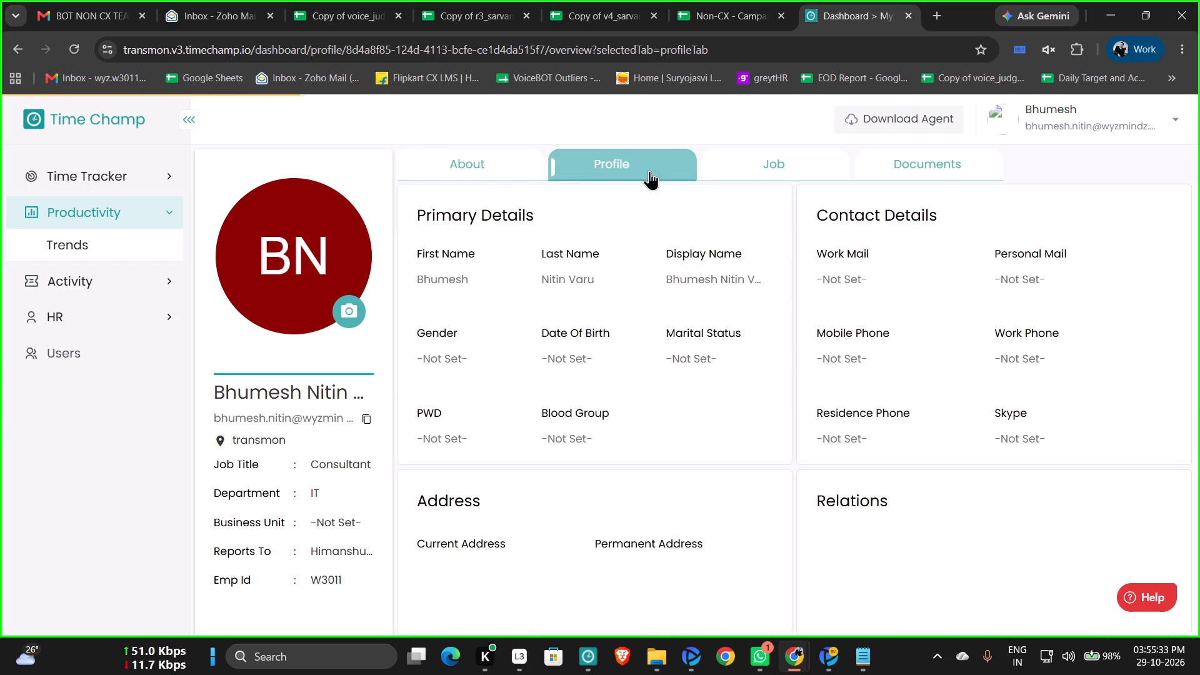
{"action": "scroll", "coordinate": [853, 336], "scroll_direction": "down", "scroll_amount": 3}
{"action": "scroll", "coordinate": [853, 336], "scroll_direction": "up", "scroll_amount": 2}
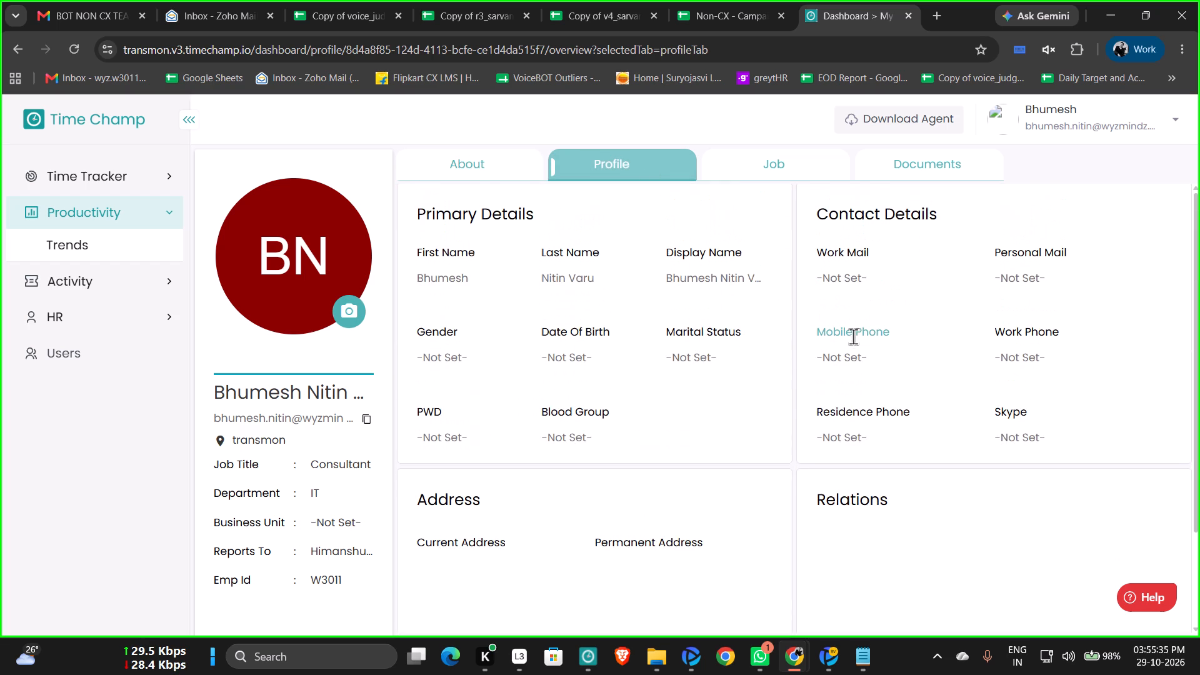
{"action": "left_click", "coordinate": [791, 175]}
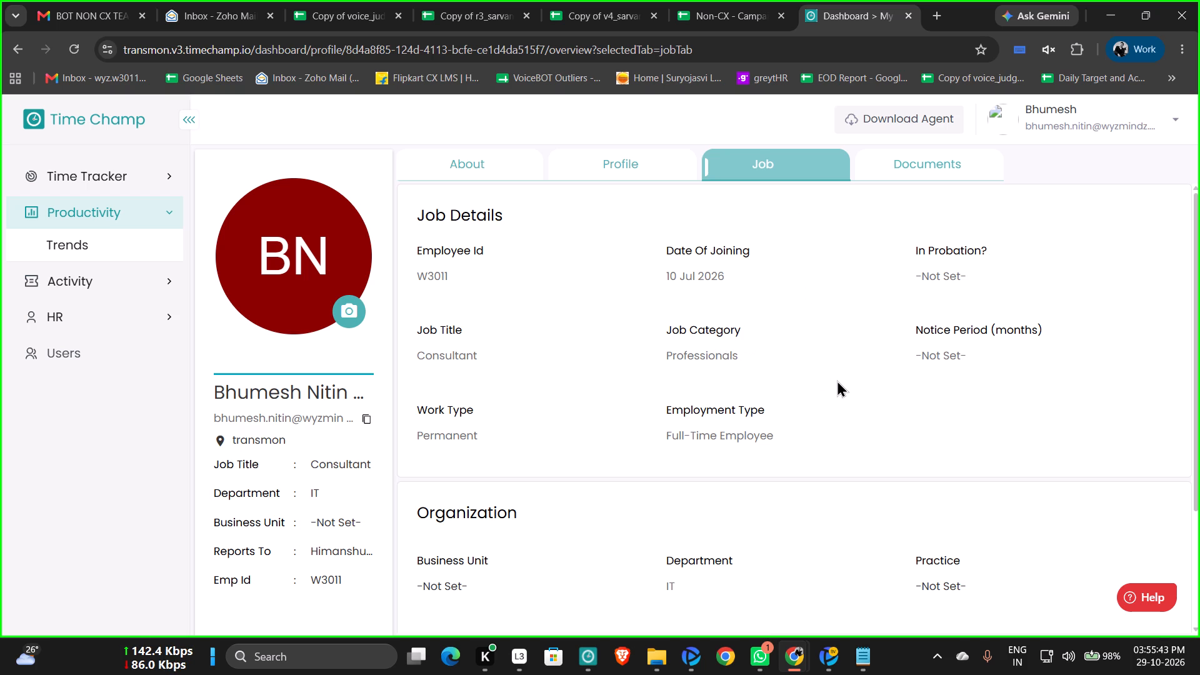
Close the Time Champ profile page and select the call ID in row 24 of the Non-CX - Campaign RD sheet.
{"action": "left_click", "coordinate": [910, 14]}
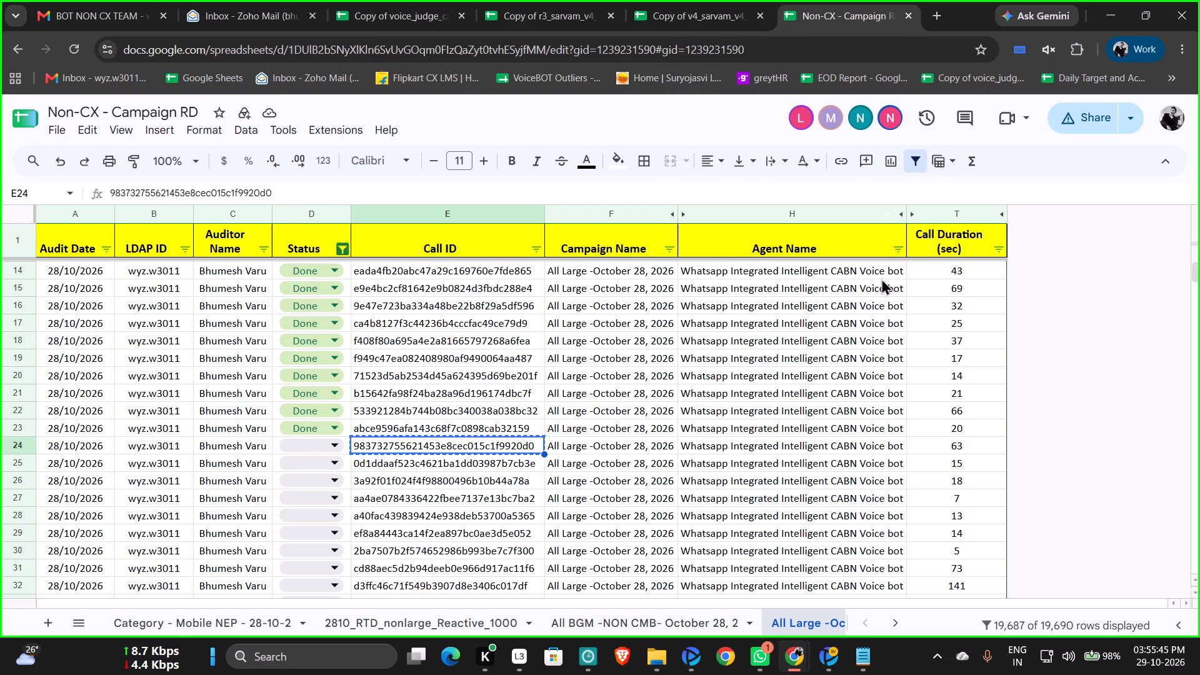
{"action": "left_click", "coordinate": [442, 497]}
{"action": "left_click", "coordinate": [469, 441]}
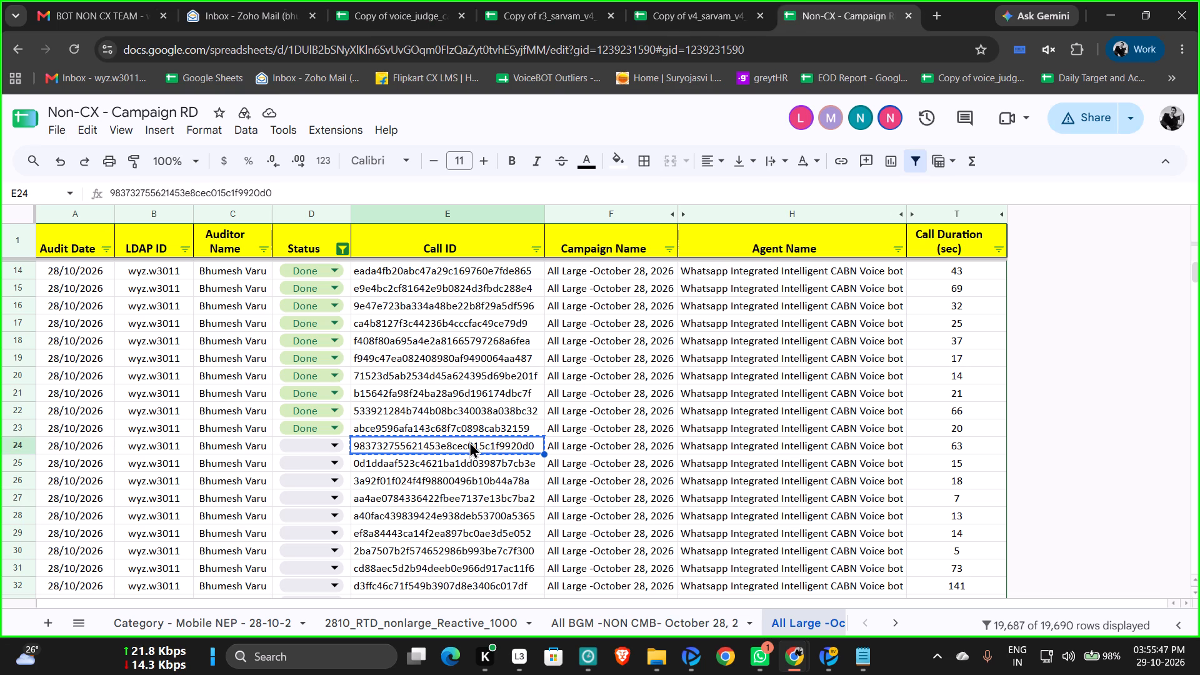
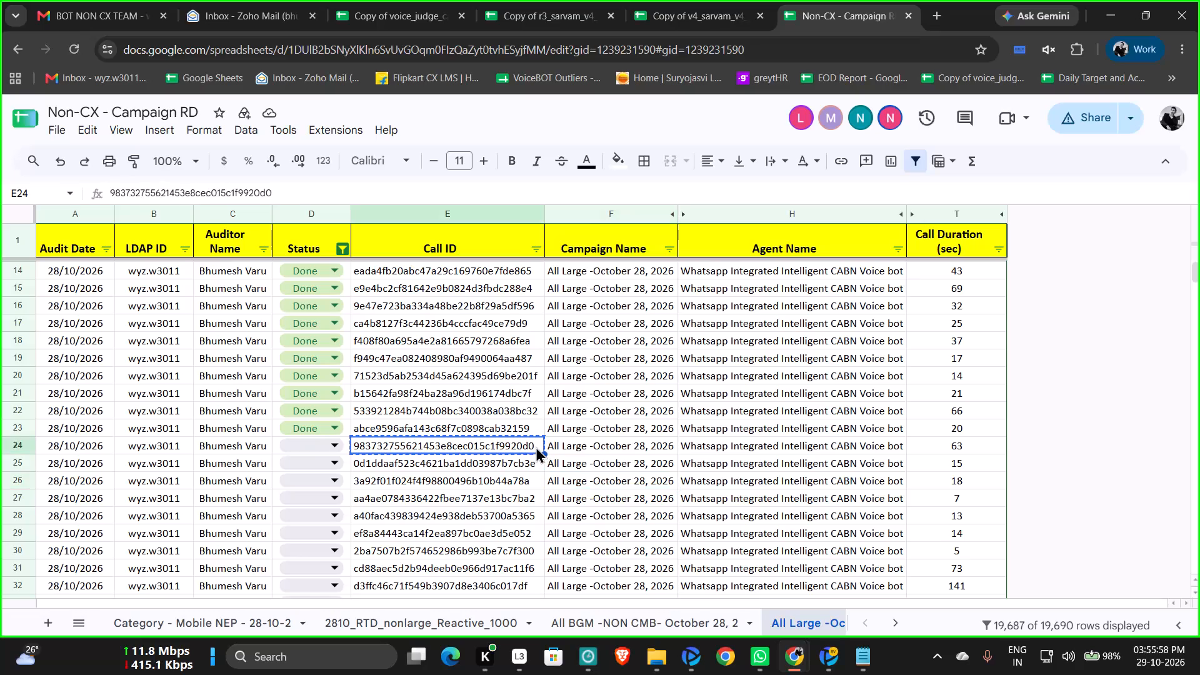
Switch to the CX-CABN call record for row 24's call ID, review its transcript and play the recording.
{"action": "left_click", "coordinate": [819, 658]}
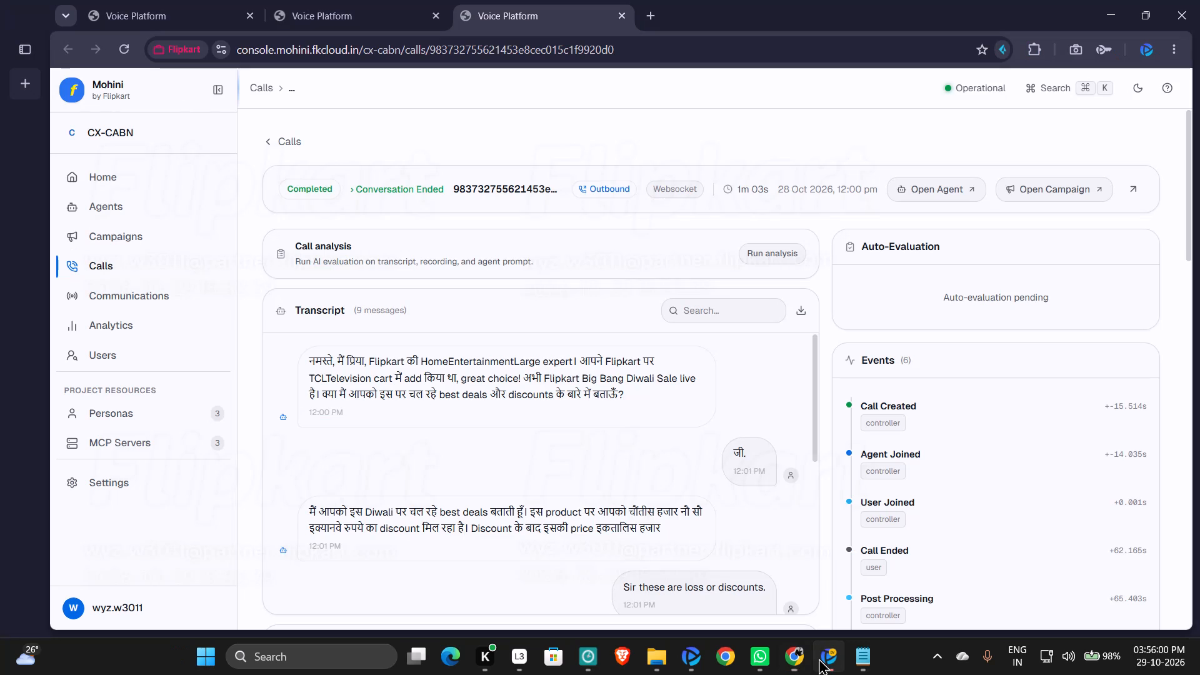
{"action": "scroll", "coordinate": [706, 477], "scroll_direction": "down", "scroll_amount": 2}
{"action": "scroll", "coordinate": [852, 478], "scroll_direction": "down", "scroll_amount": 1}
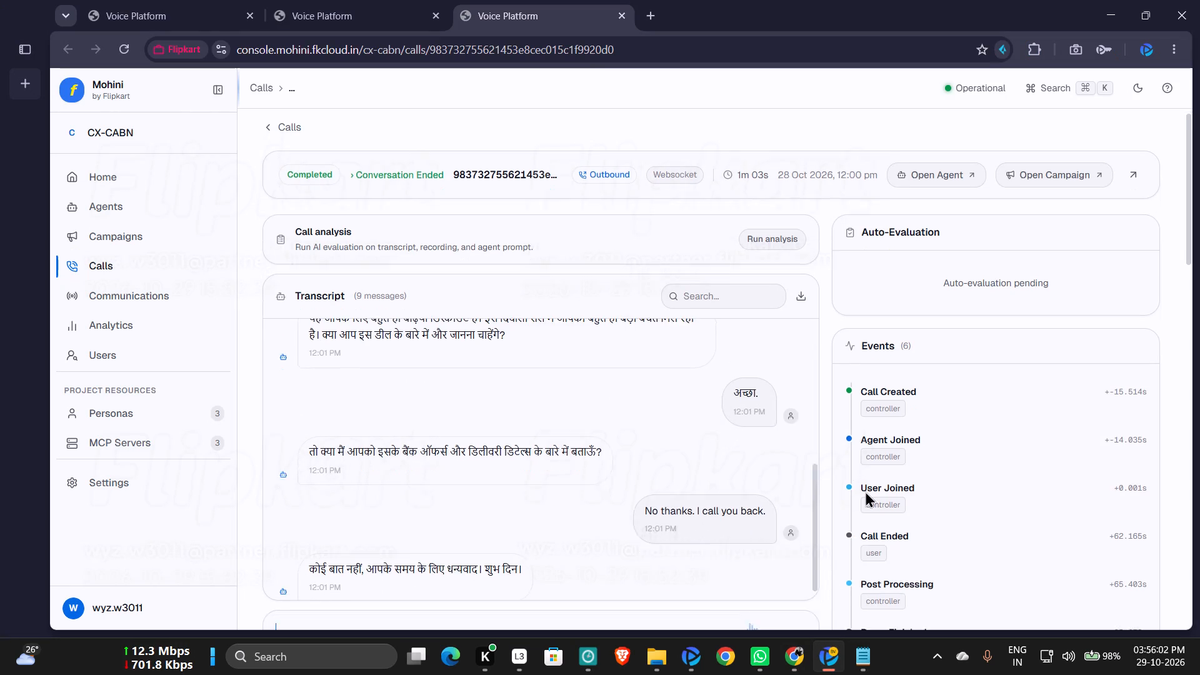
{"action": "scroll", "coordinate": [865, 491], "scroll_direction": "down", "scroll_amount": 1}
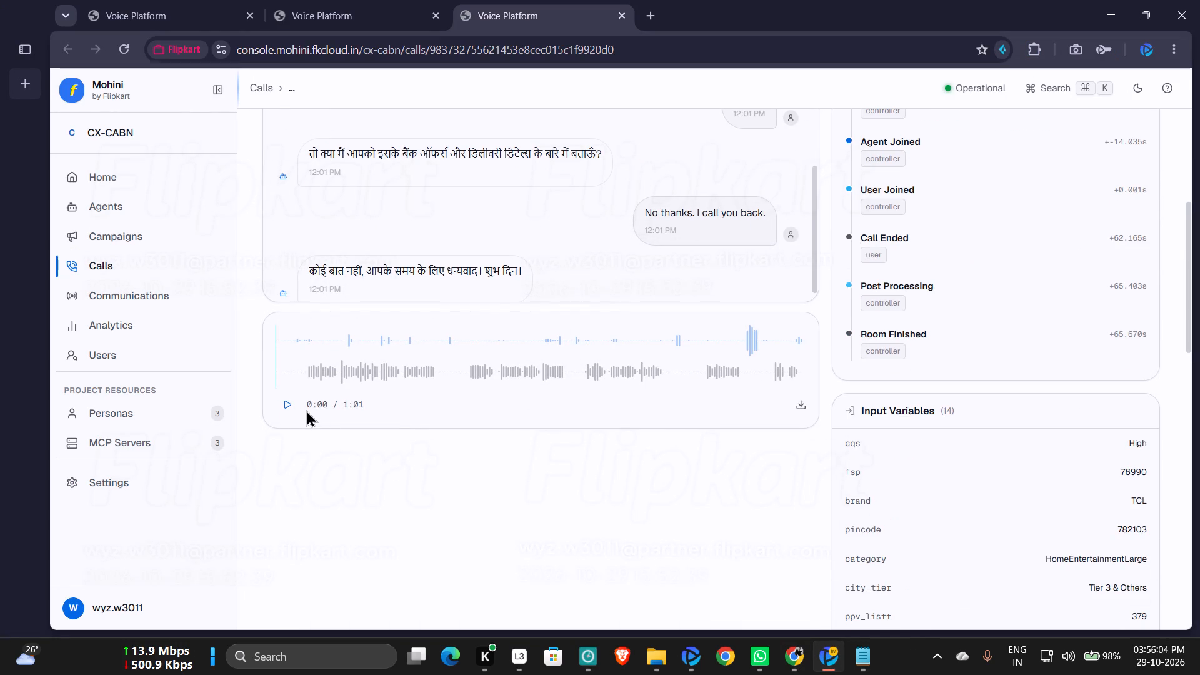
{"action": "left_click", "coordinate": [298, 404]}
{"action": "left_click", "coordinate": [291, 403]}
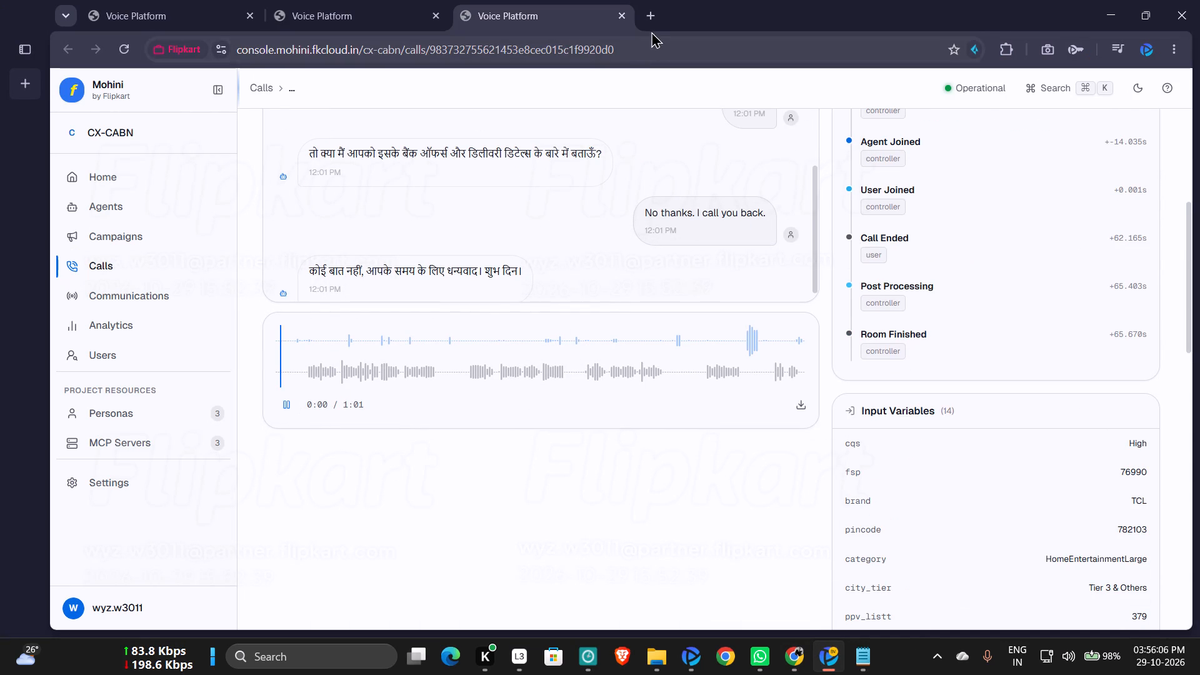
Open AuditXpert in a new tab and start a blank audit form for the Judge Model process.
{"action": "left_click", "coordinate": [659, 22]}
{"action": "left_click", "coordinate": [656, 19]}
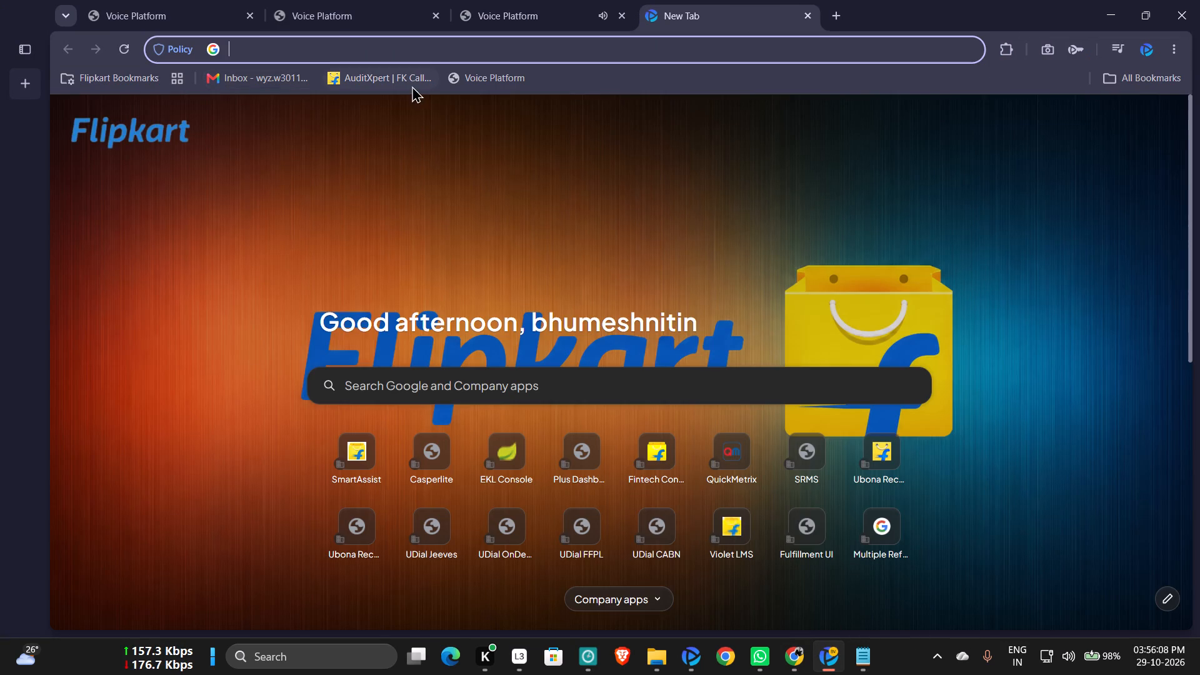
{"action": "left_click", "coordinate": [412, 86]}
{"action": "left_click", "coordinate": [240, 157]}
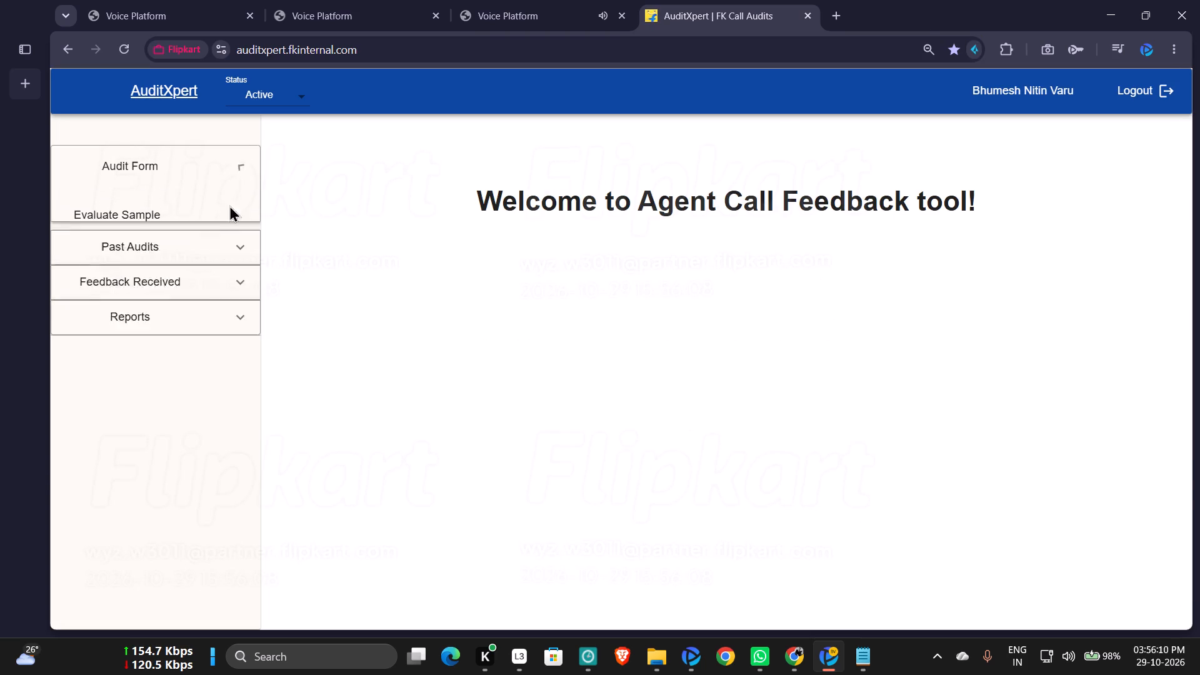
{"action": "left_click", "coordinate": [151, 279]}
{"action": "left_click", "coordinate": [494, 196]}
{"action": "left_click", "coordinate": [506, 225]}
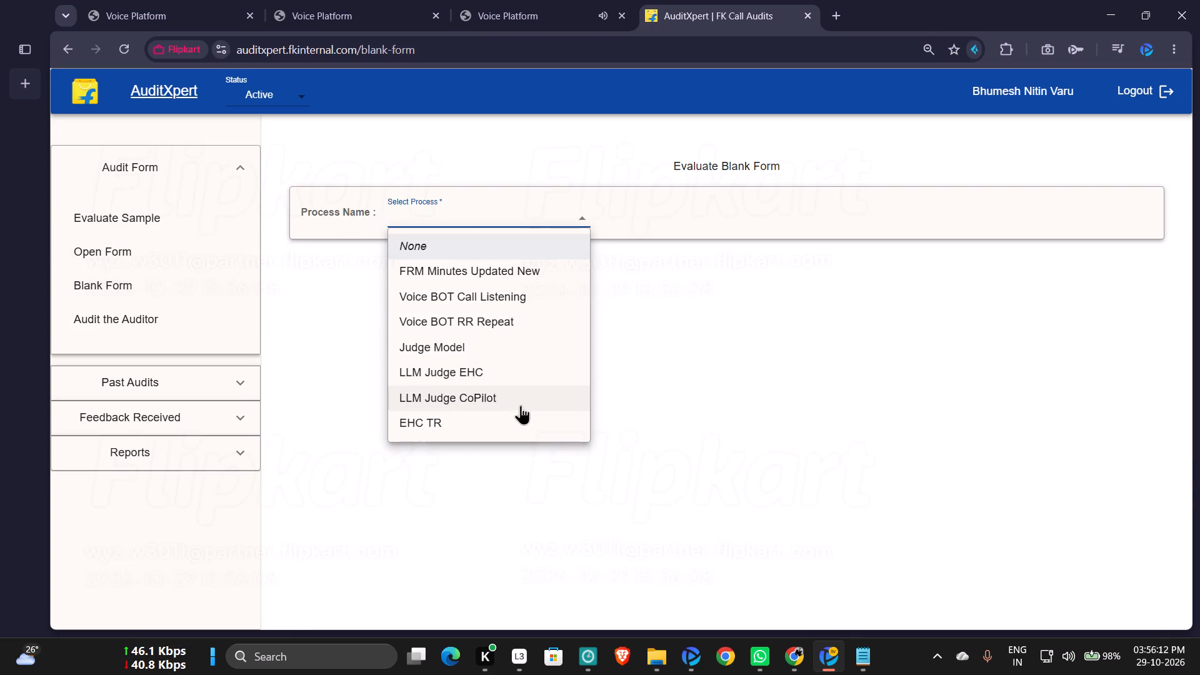
{"action": "left_click", "coordinate": [500, 358]}
Enter row 24's copied call ID as both the incident_id and the UCID in the audit form.
{"action": "left_click", "coordinate": [1086, 356]}
{"action": "key", "text": "ctrl+v"}
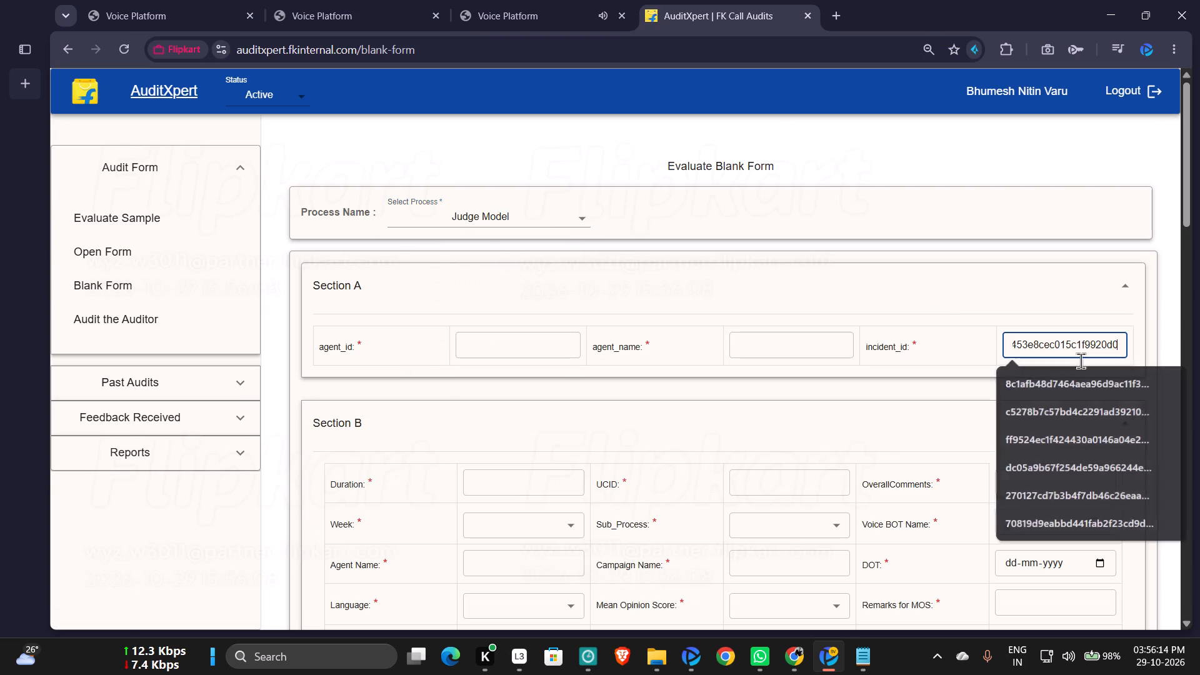
{"action": "left_click", "coordinate": [764, 482]}
{"action": "key", "text": "ctrl+v"}
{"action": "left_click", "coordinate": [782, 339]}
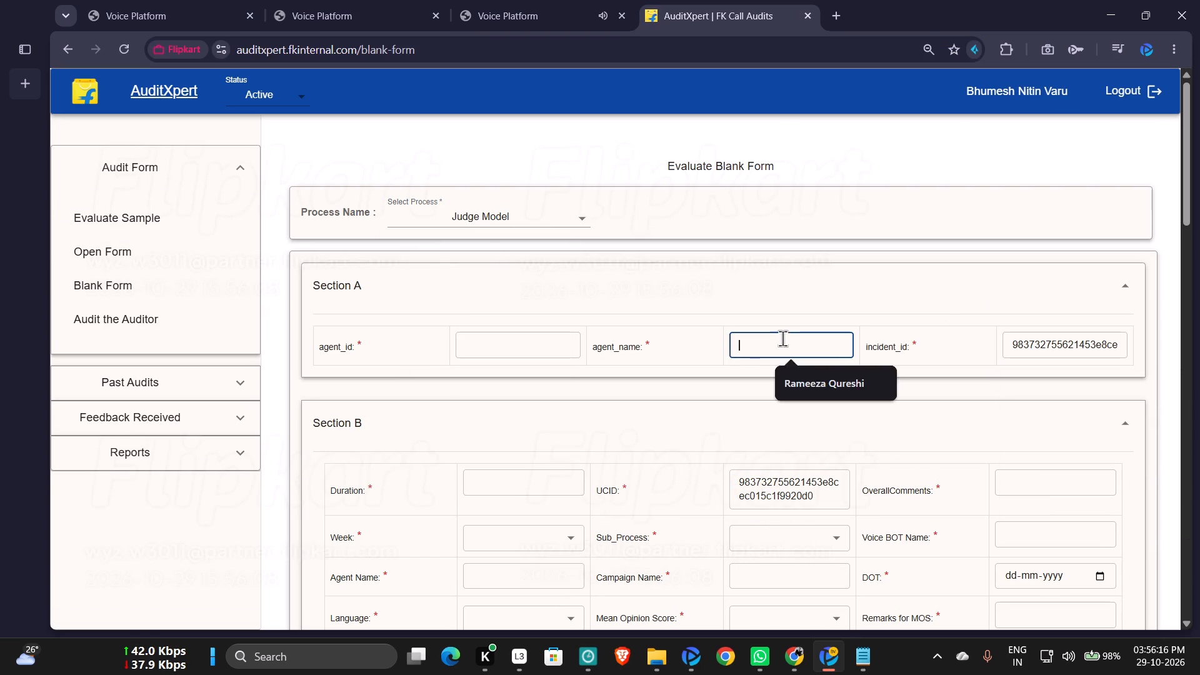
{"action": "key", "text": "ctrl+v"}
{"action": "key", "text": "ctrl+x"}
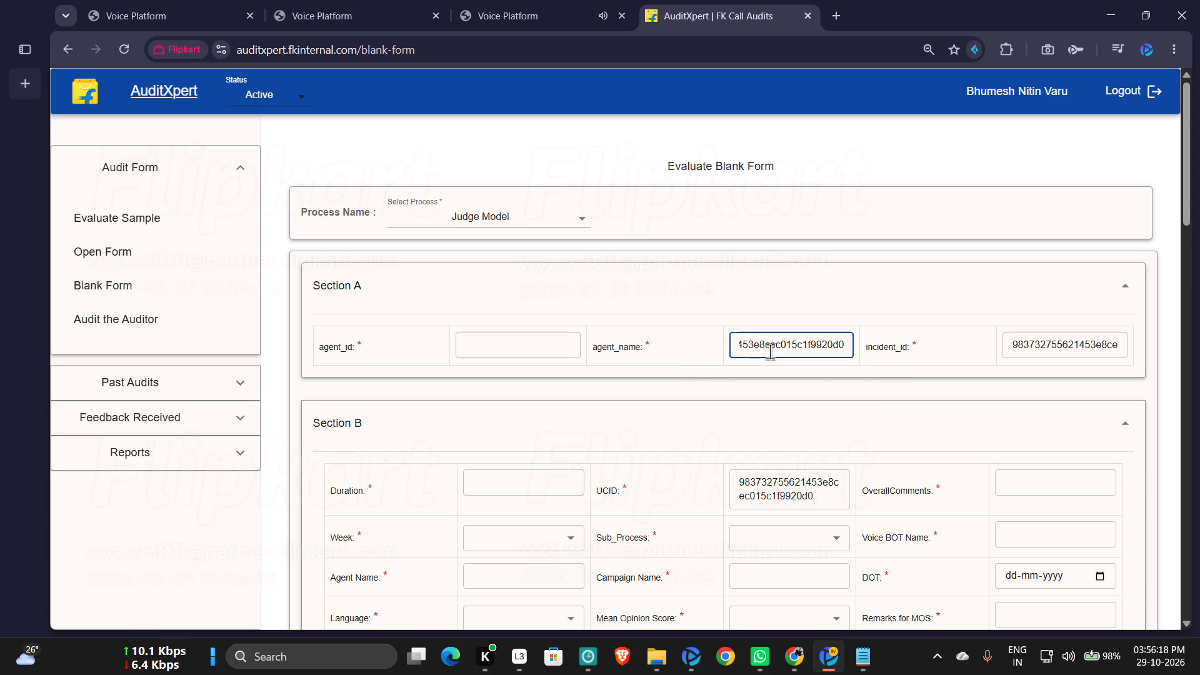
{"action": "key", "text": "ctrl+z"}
Fill in agent_name and agent_id in Section A with the saved suggestions for the agent.
{"action": "left_click", "coordinate": [771, 351]}
{"action": "left_click", "coordinate": [819, 387]}
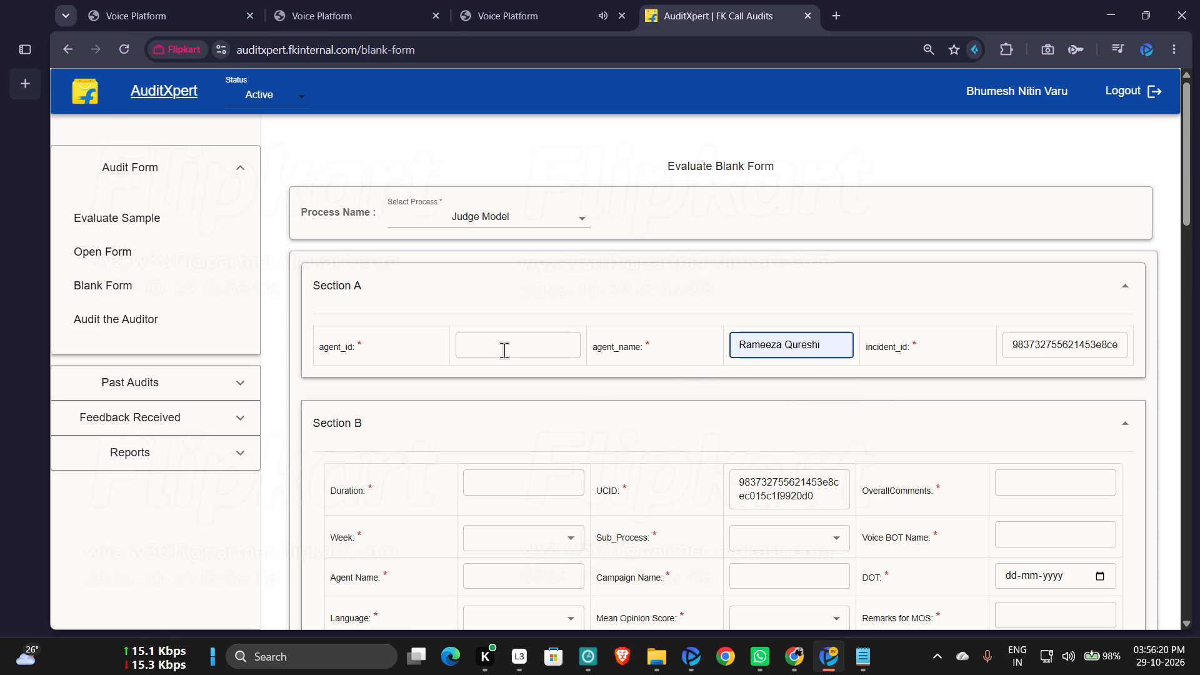
{"action": "left_click", "coordinate": [504, 350]}
{"action": "left_click", "coordinate": [564, 380]}
In Section B, set Sub_Process to CX CABN, Week to Week5 and DOT to 28-10-2026.
{"action": "scroll", "coordinate": [801, 325], "scroll_direction": "down", "scroll_amount": 1}
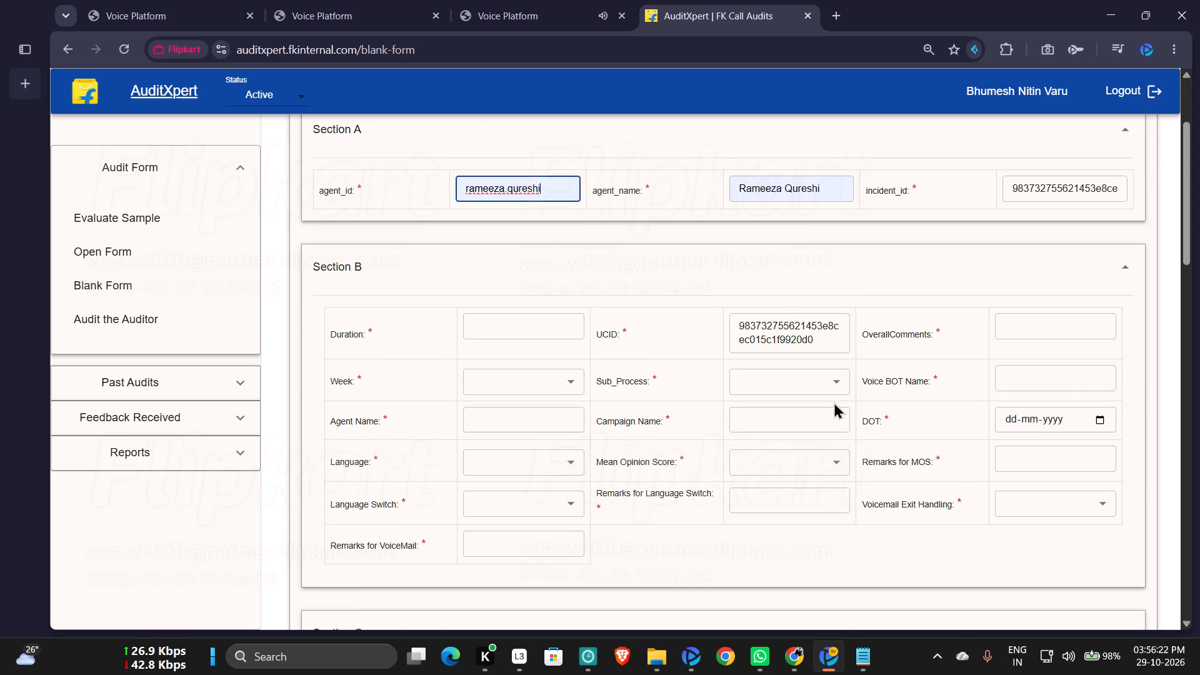
{"action": "left_click", "coordinate": [821, 382]}
{"action": "left_click", "coordinate": [794, 467]}
{"action": "left_click", "coordinate": [567, 386]}
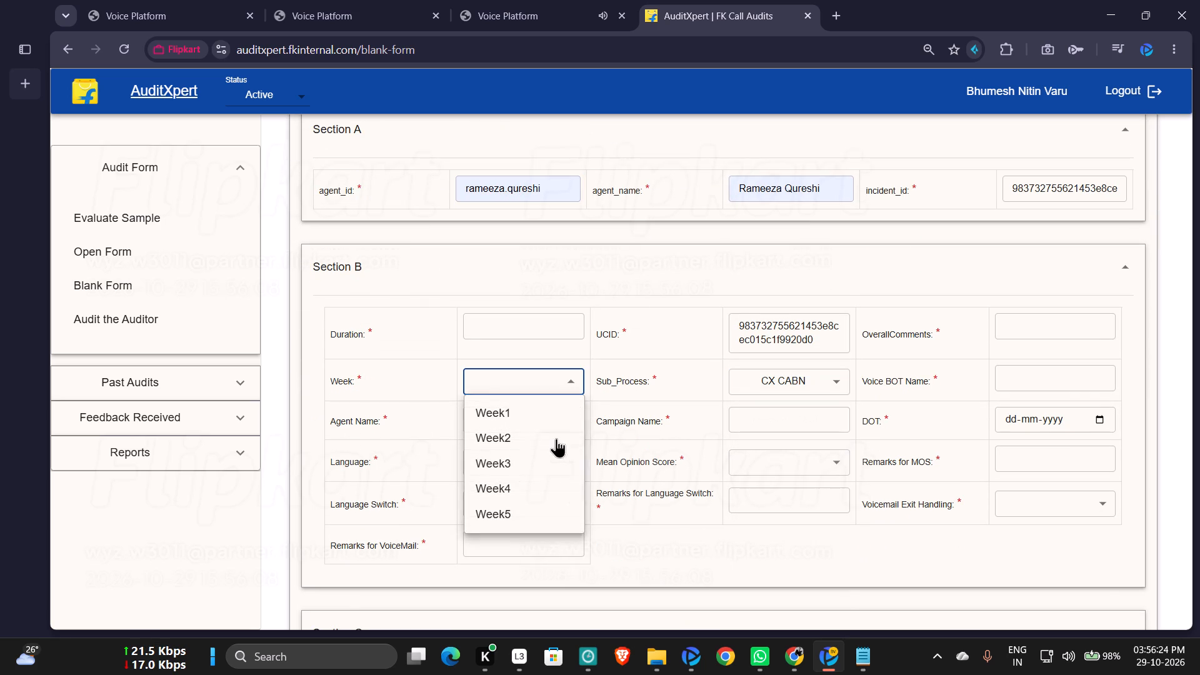
{"action": "left_click", "coordinate": [519, 511]}
{"action": "left_click", "coordinate": [1099, 411]}
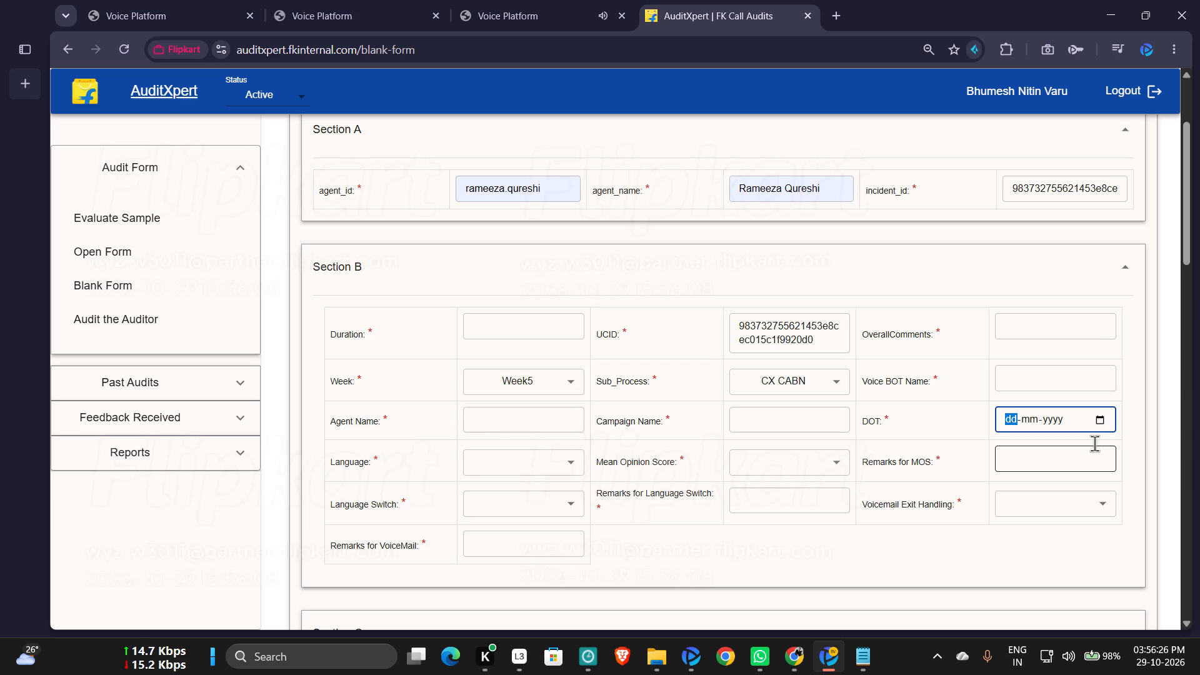
{"action": "left_click", "coordinate": [1094, 420]}
{"action": "left_click", "coordinate": [1074, 564]}
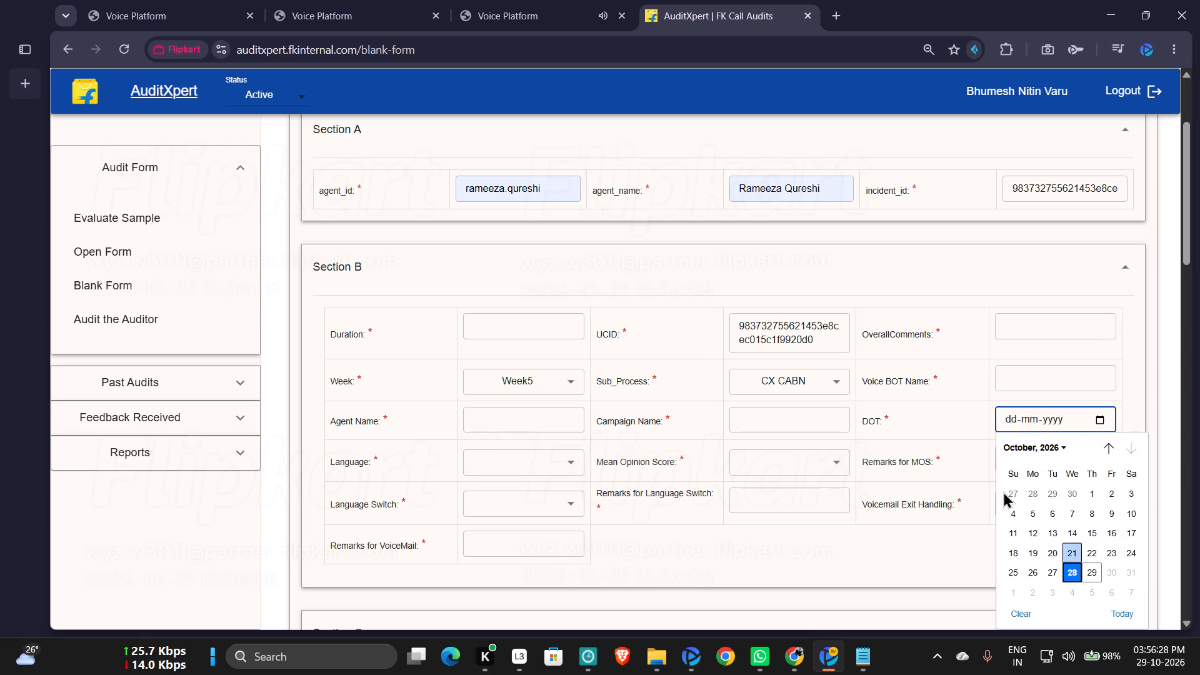
Set Mean Opinion Score to 5, Language to Hindi, and both Language Switch and Voicemail Exit Handling to NA.
{"action": "left_click", "coordinate": [813, 456]}
{"action": "left_click", "coordinate": [774, 612]}
{"action": "left_click", "coordinate": [767, 598]}
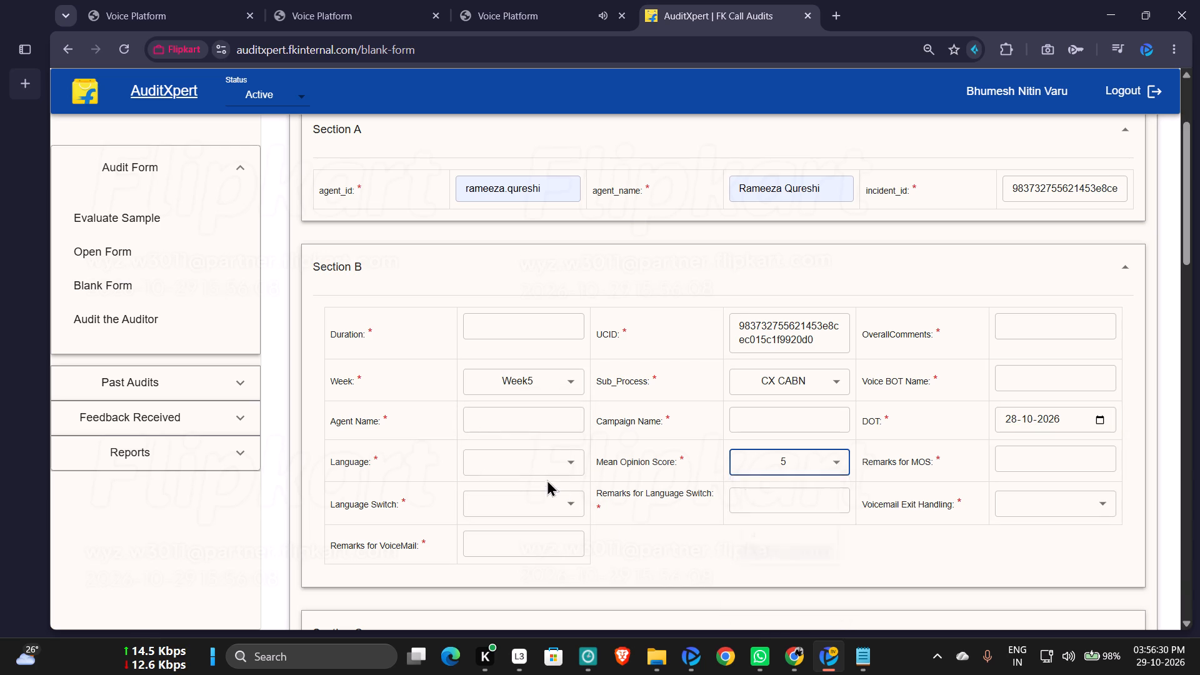
{"action": "left_click", "coordinate": [554, 460]}
{"action": "left_click", "coordinate": [501, 294]}
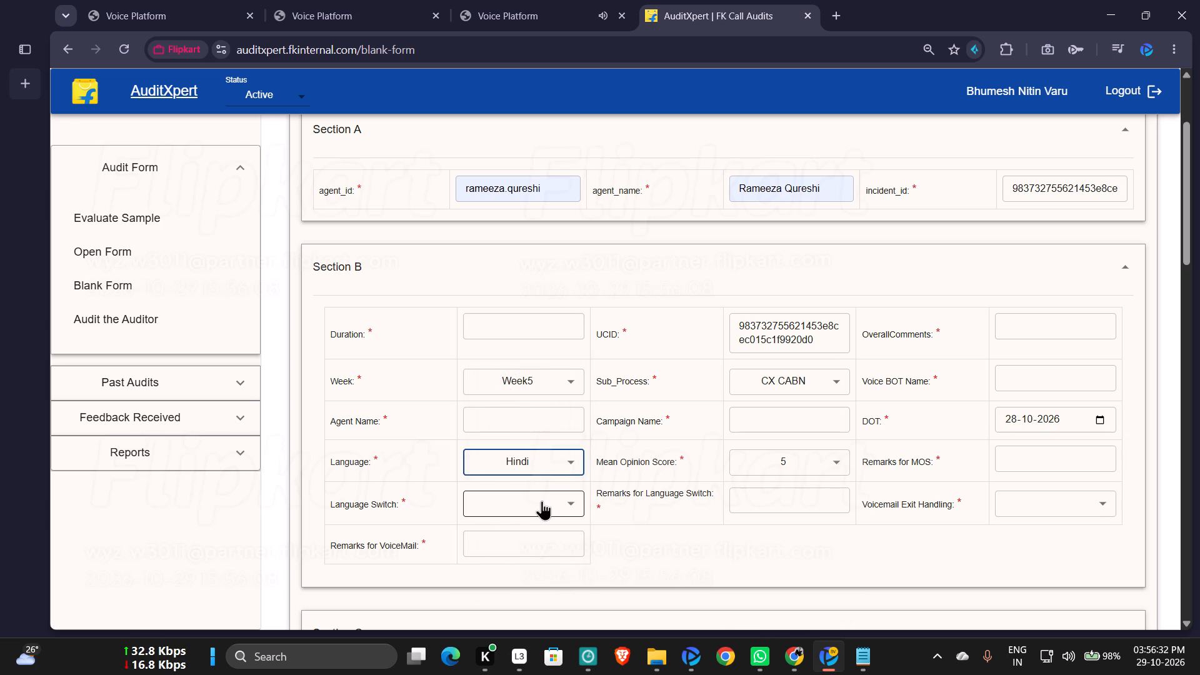
{"action": "left_click", "coordinate": [542, 501]}
{"action": "left_click", "coordinate": [467, 610]}
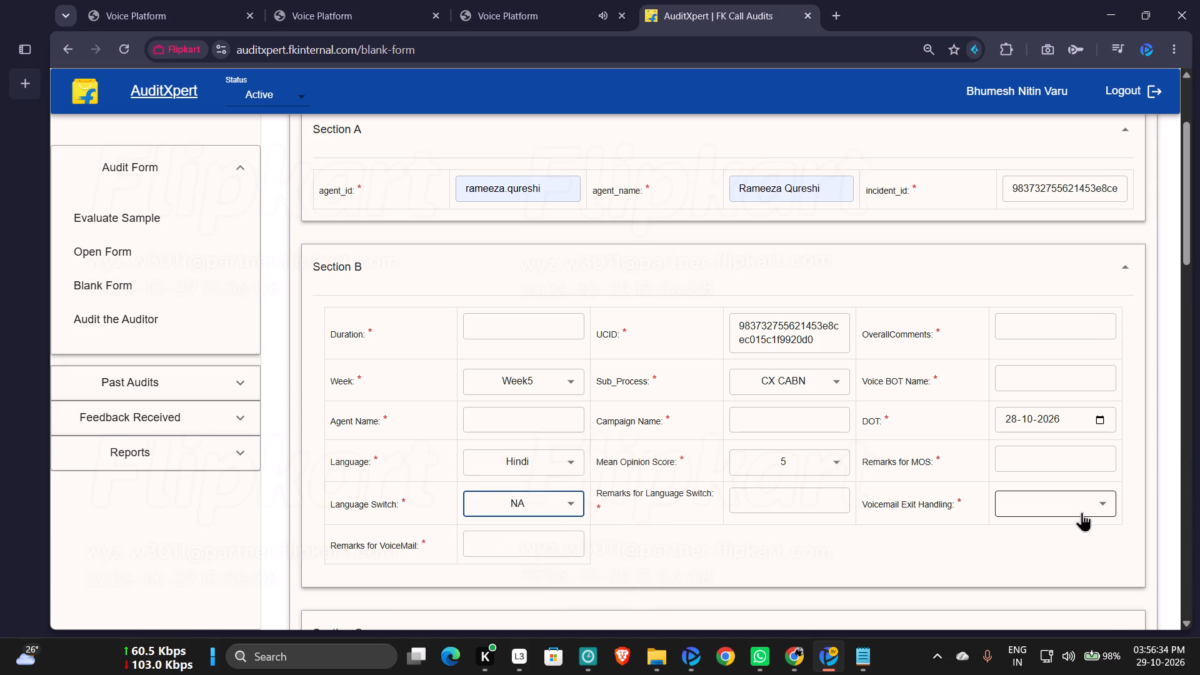
{"action": "left_click", "coordinate": [1084, 509]}
{"action": "left_click", "coordinate": [1035, 591]}
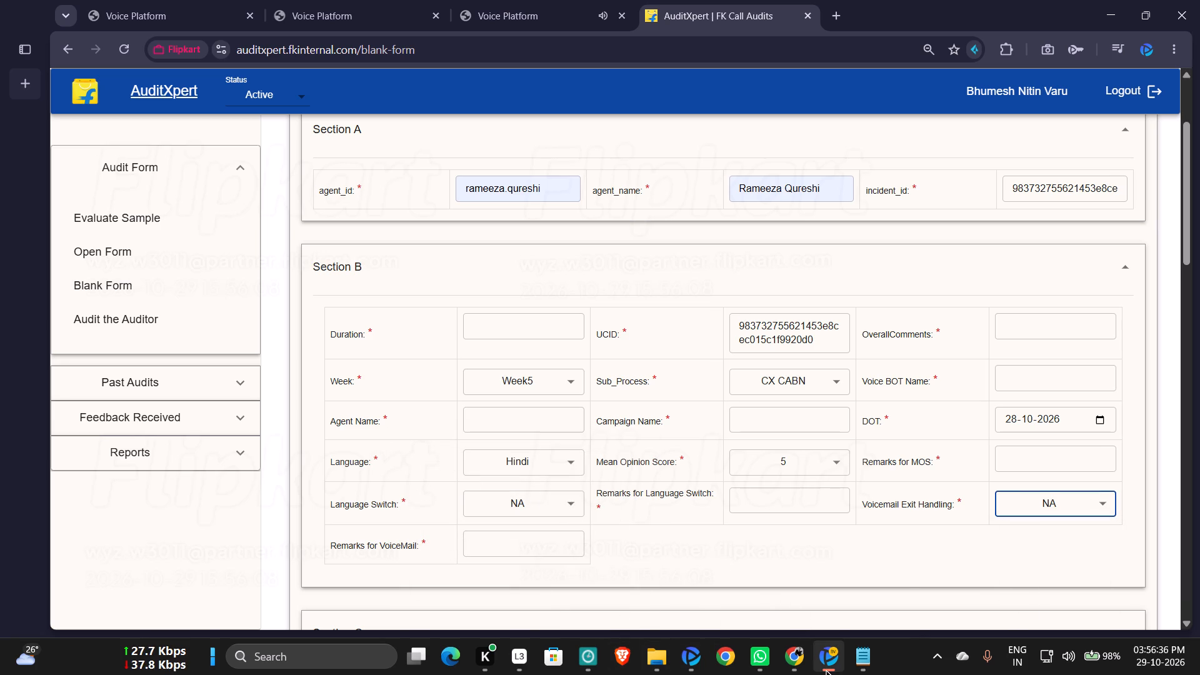
Copy row 24's campaign name, All Large -October 28, 2026, from the Non-CX sheet into the audit form's Campaign Name.
{"action": "left_click", "coordinate": [803, 664]}
{"action": "left_click", "coordinate": [732, 592]}
{"action": "left_click", "coordinate": [586, 445]}
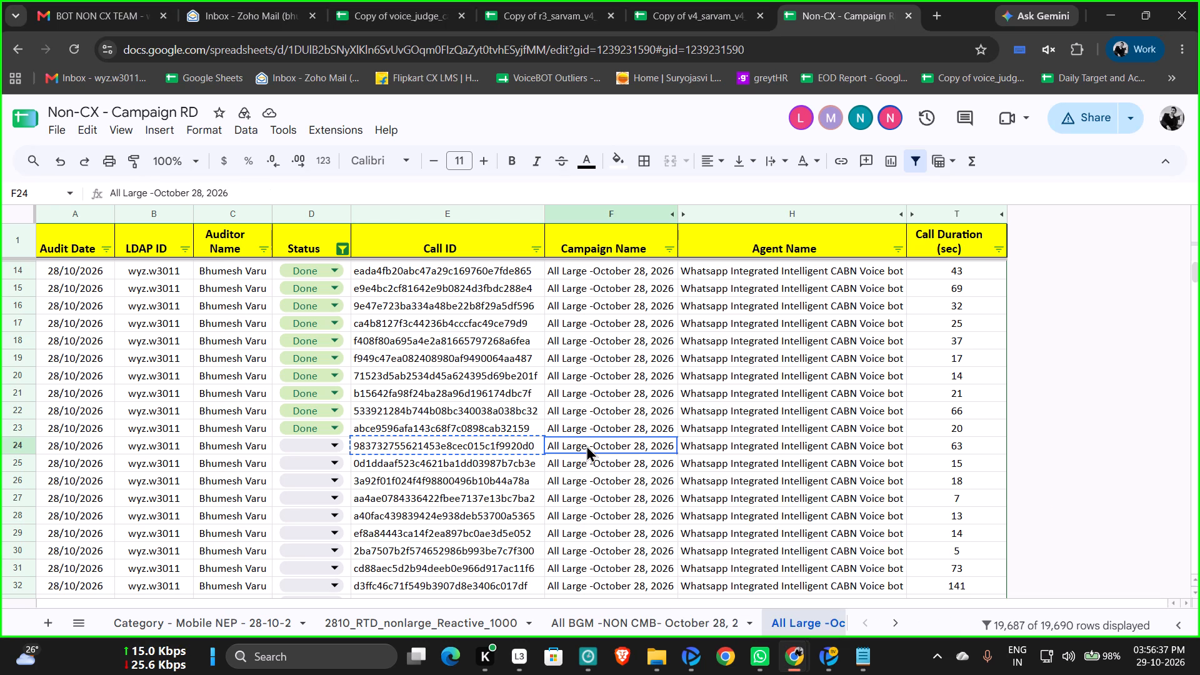
{"action": "key", "text": "ctrl+c"}
{"action": "left_click", "coordinate": [815, 639]}
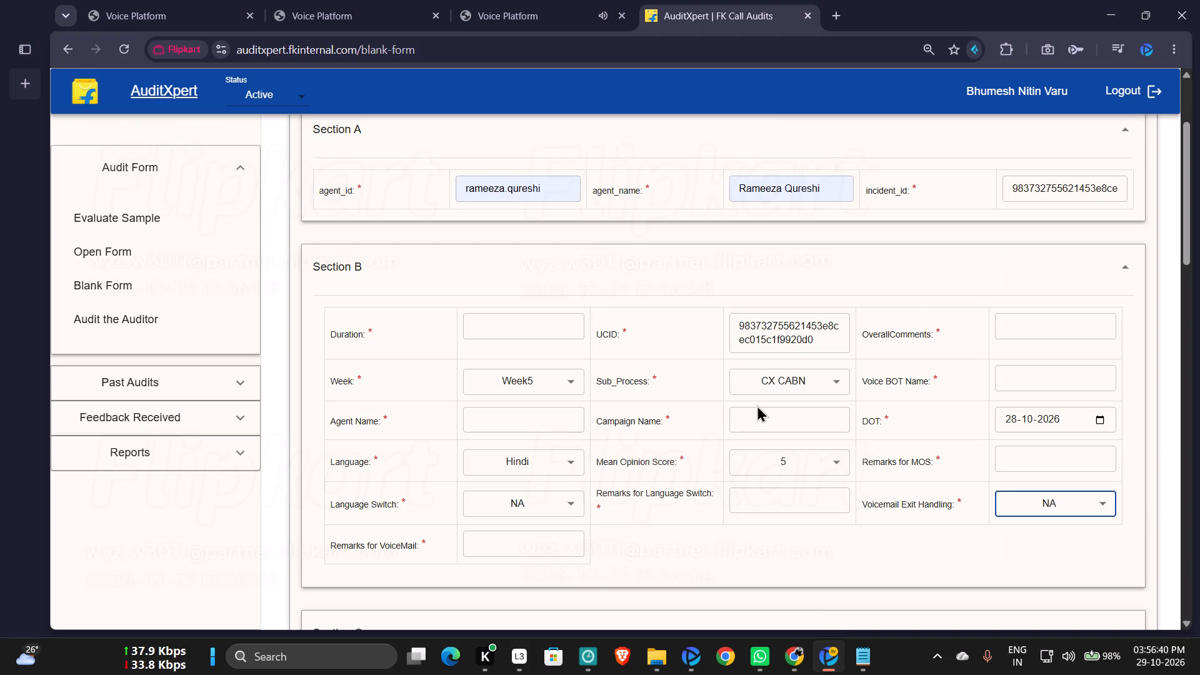
{"action": "left_click", "coordinate": [778, 425]}
{"action": "key", "text": "ctrl+v"}
Copy row 24's agent name, Whatsapp Integrated Intelligent CABN Voice bot, from the sheet into Section B's Agent Name.
{"action": "left_click", "coordinate": [824, 651]}
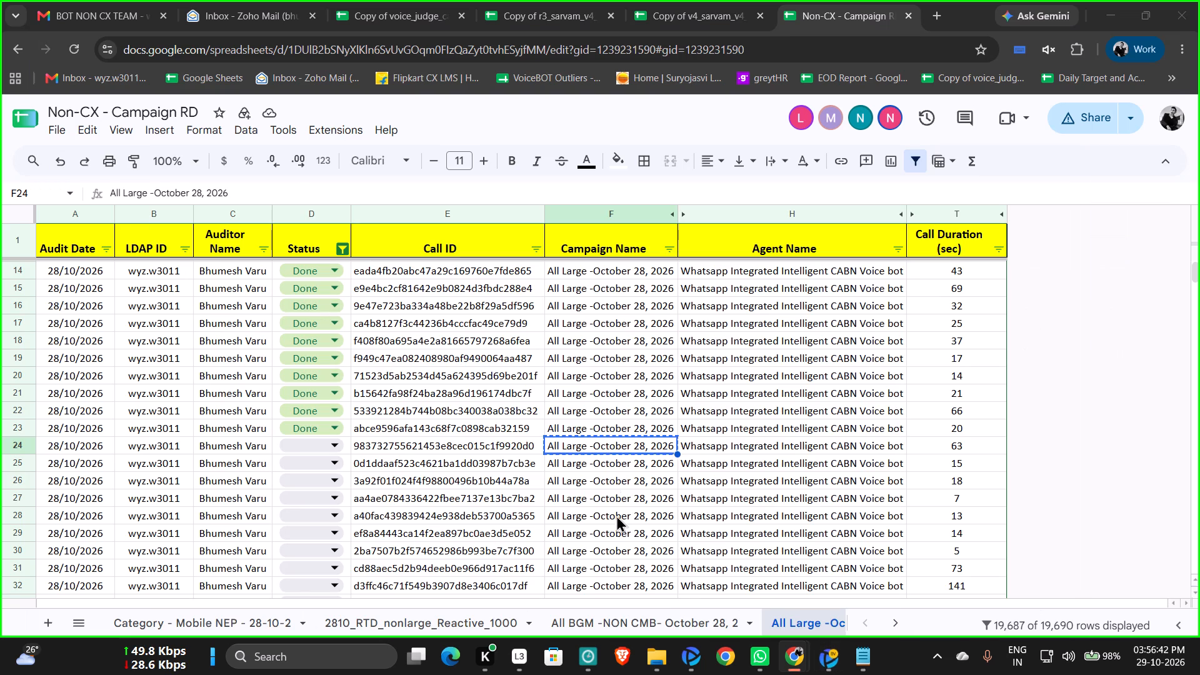
{"action": "left_click", "coordinate": [721, 446]}
{"action": "key", "text": "ctrl+c"}
{"action": "left_click_drag", "start_coordinate": [834, 671], "coordinate": [828, 673]}
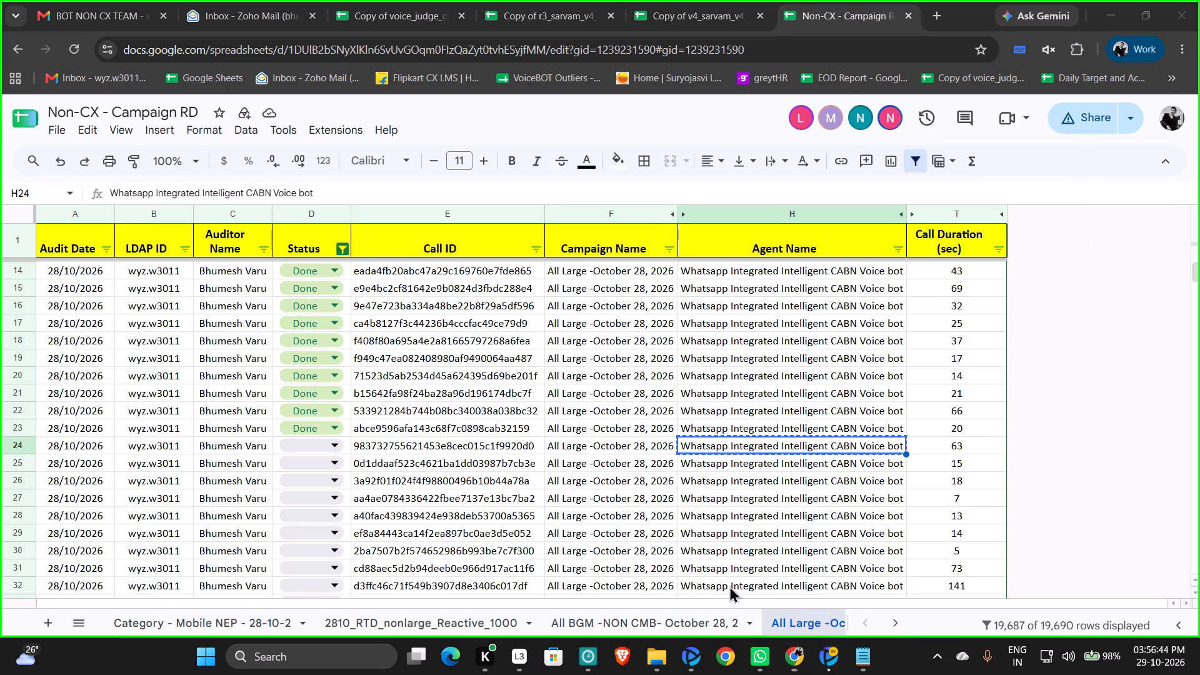
{"action": "left_click", "coordinate": [823, 652]}
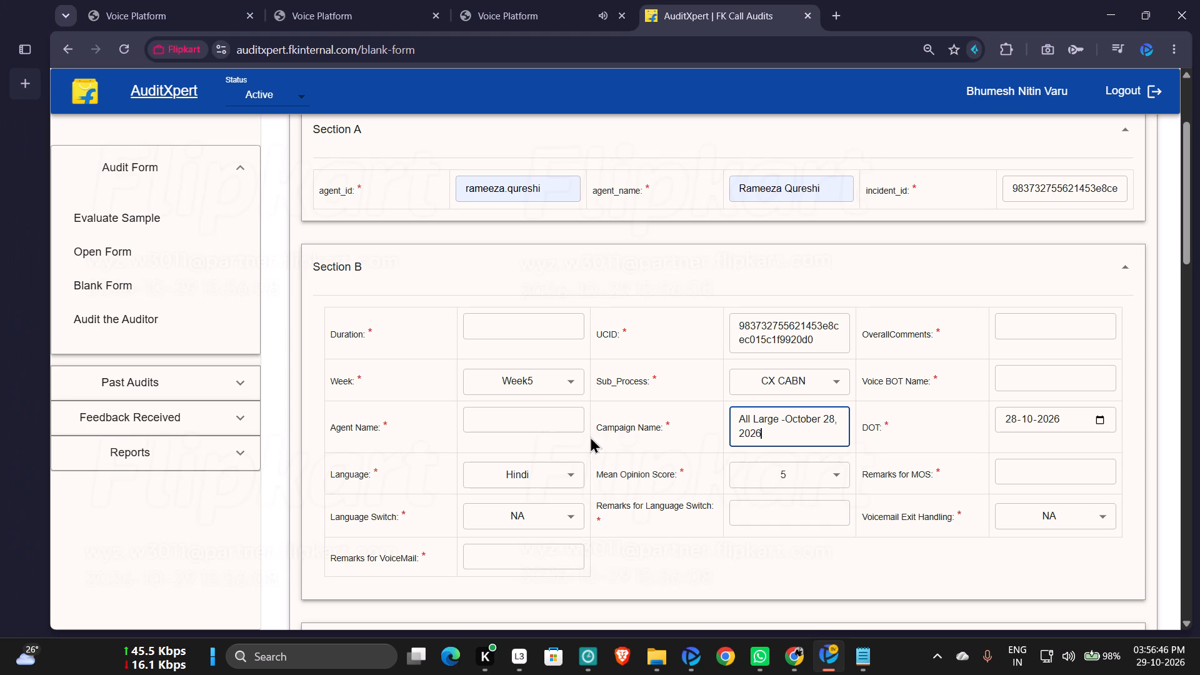
{"action": "left_click", "coordinate": [533, 424]}
{"action": "key", "text": "ctrl+v"}
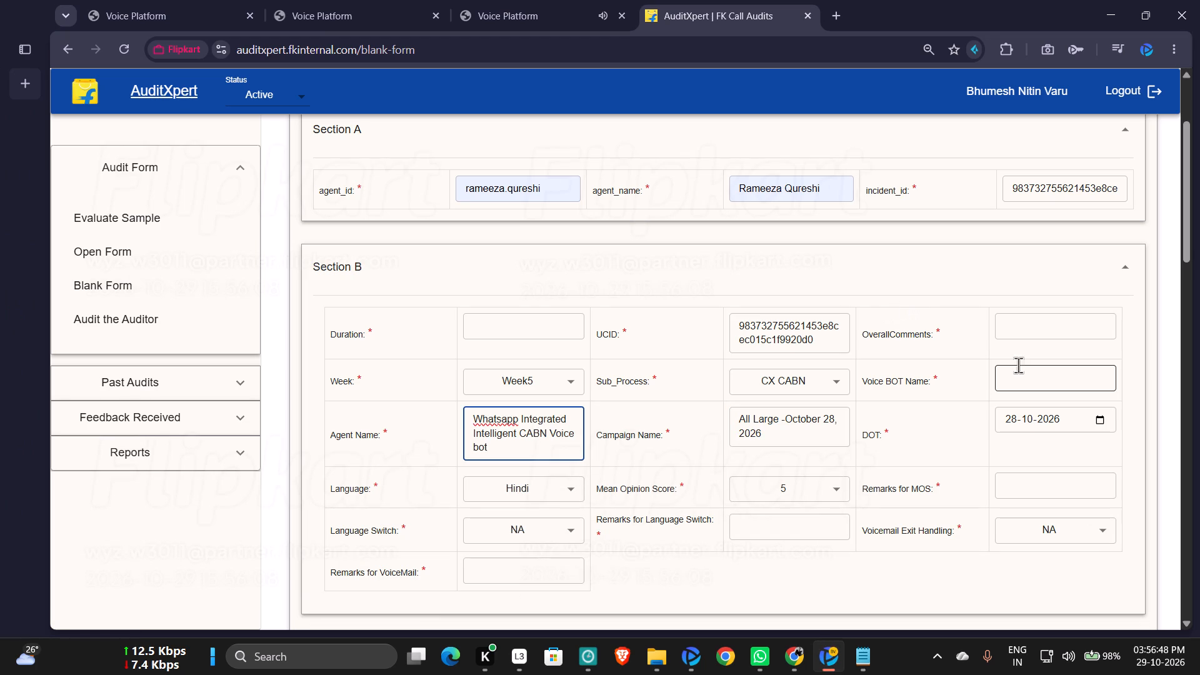
Enter Priya as the Voice BOT Name in Section B.
{"action": "left_click", "coordinate": [1025, 368]}
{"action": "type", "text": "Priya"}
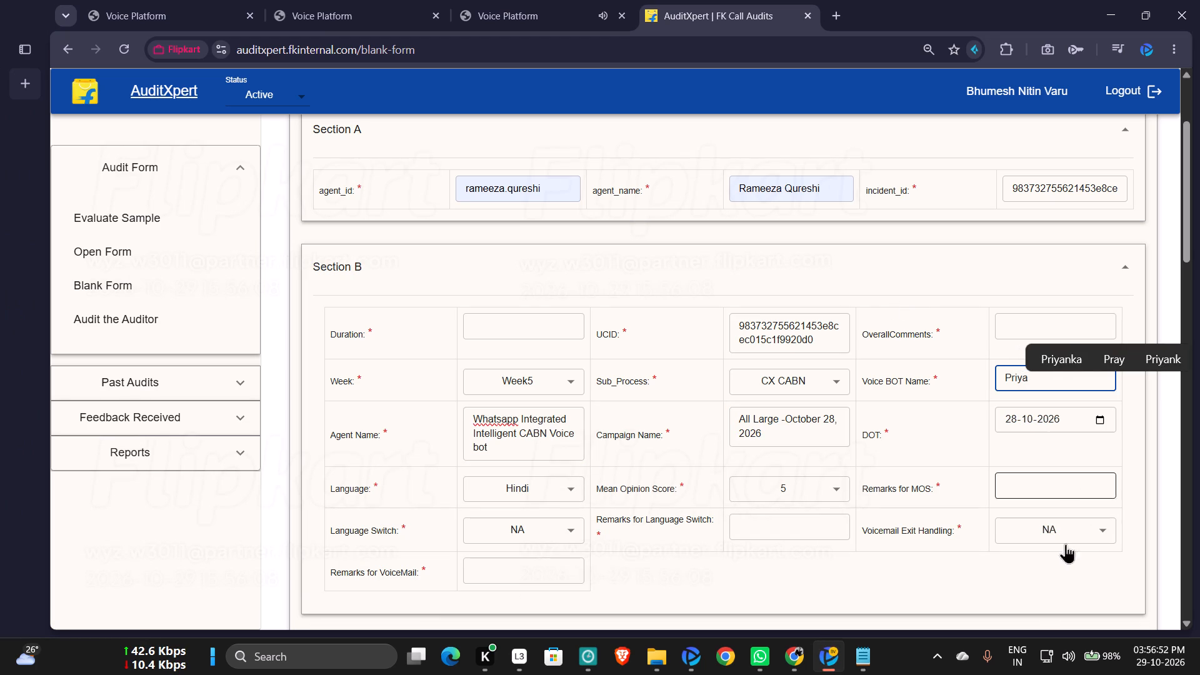
Look up row 24's call duration in the sheet and enter 63 as the Duration in the audit form.
{"action": "left_click", "coordinate": [796, 653]}
{"action": "left_click", "coordinate": [758, 592]}
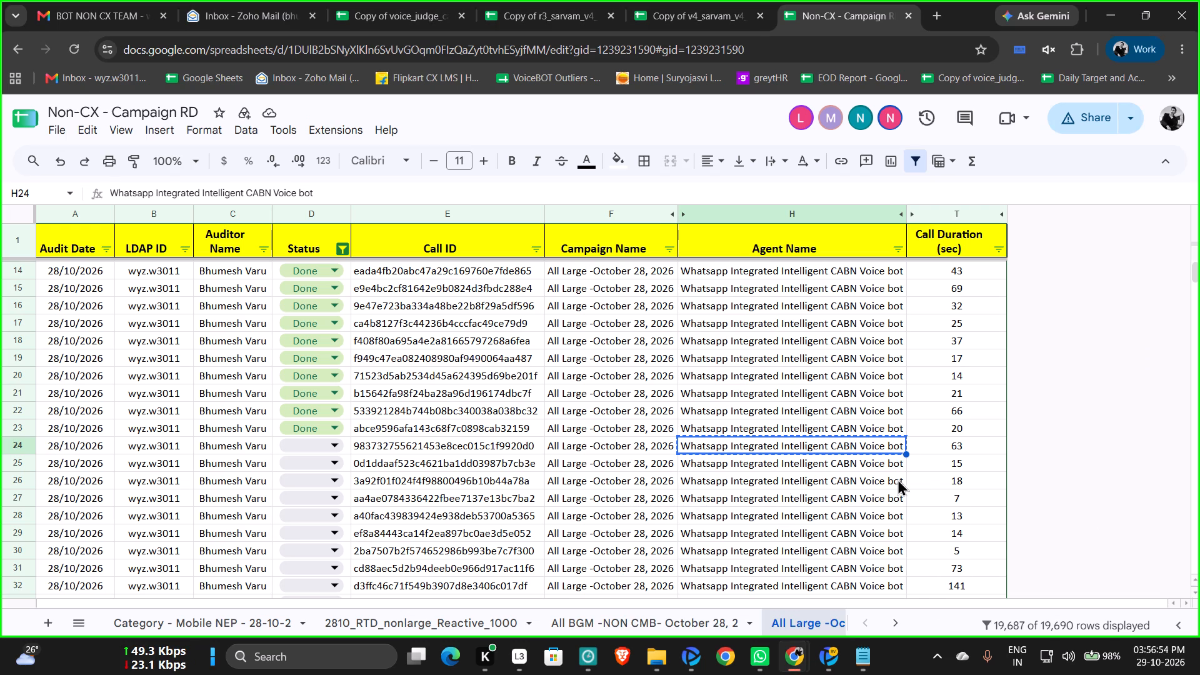
{"action": "left_click", "coordinate": [837, 660]}
{"action": "left_click", "coordinate": [469, 324]}
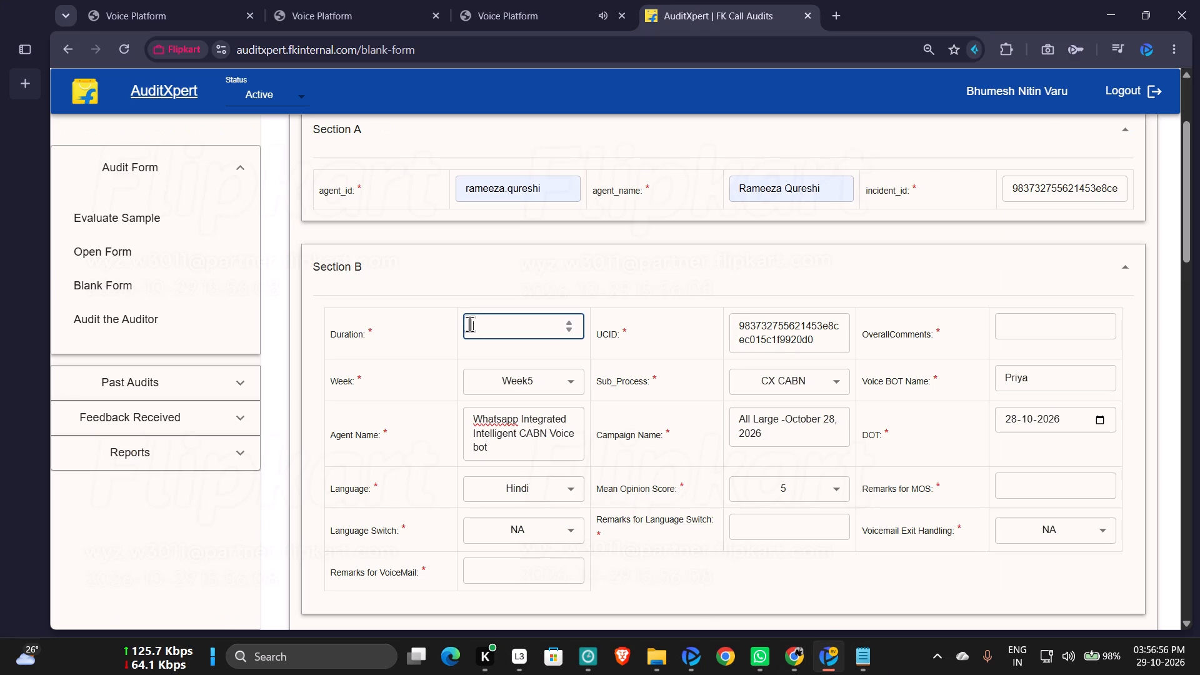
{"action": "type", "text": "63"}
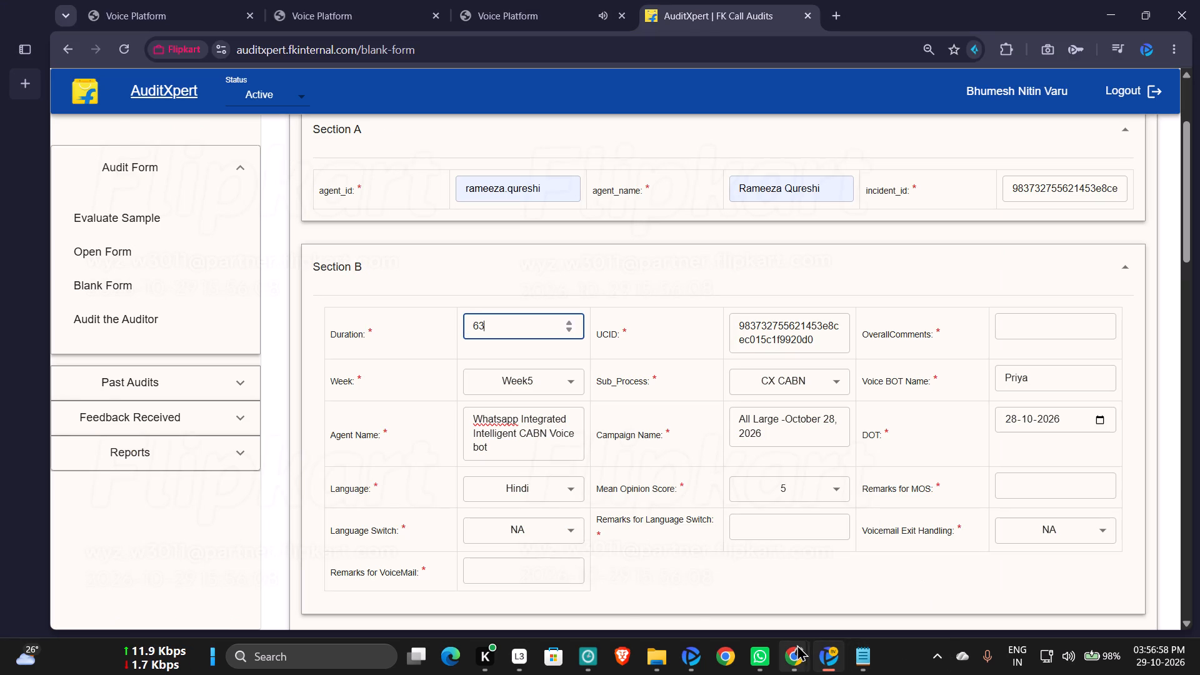
{"action": "left_click", "coordinate": [791, 644]}
{"action": "left_click", "coordinate": [707, 589]}
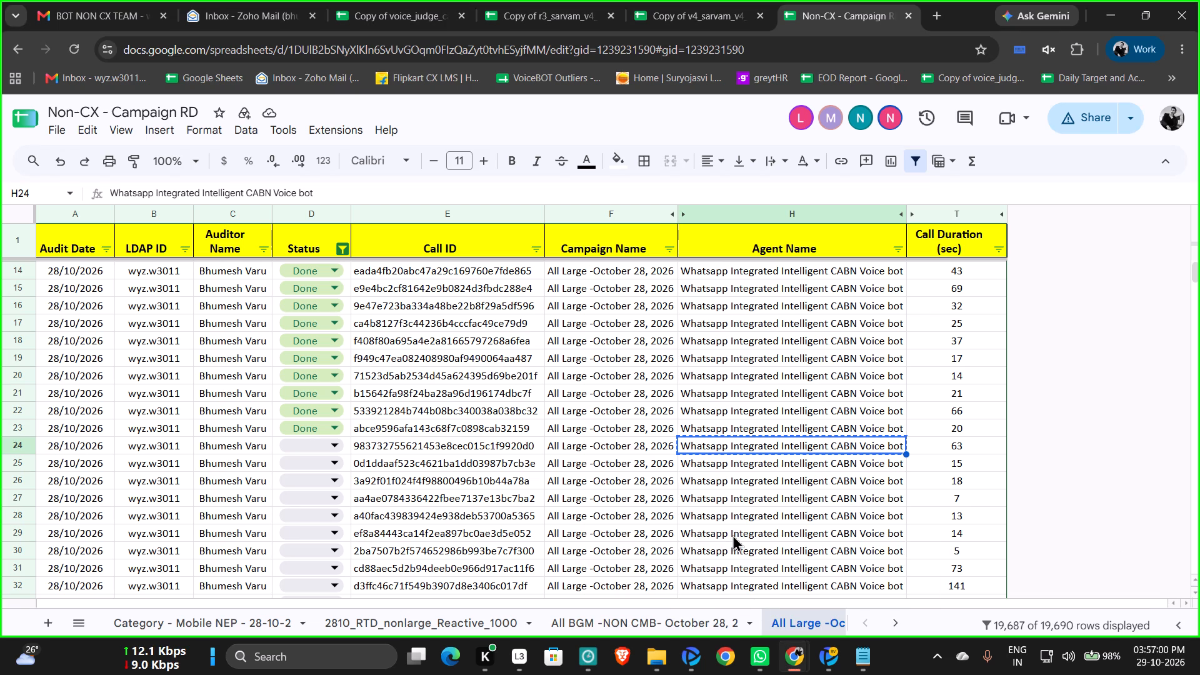
{"action": "left_click", "coordinate": [836, 666]}
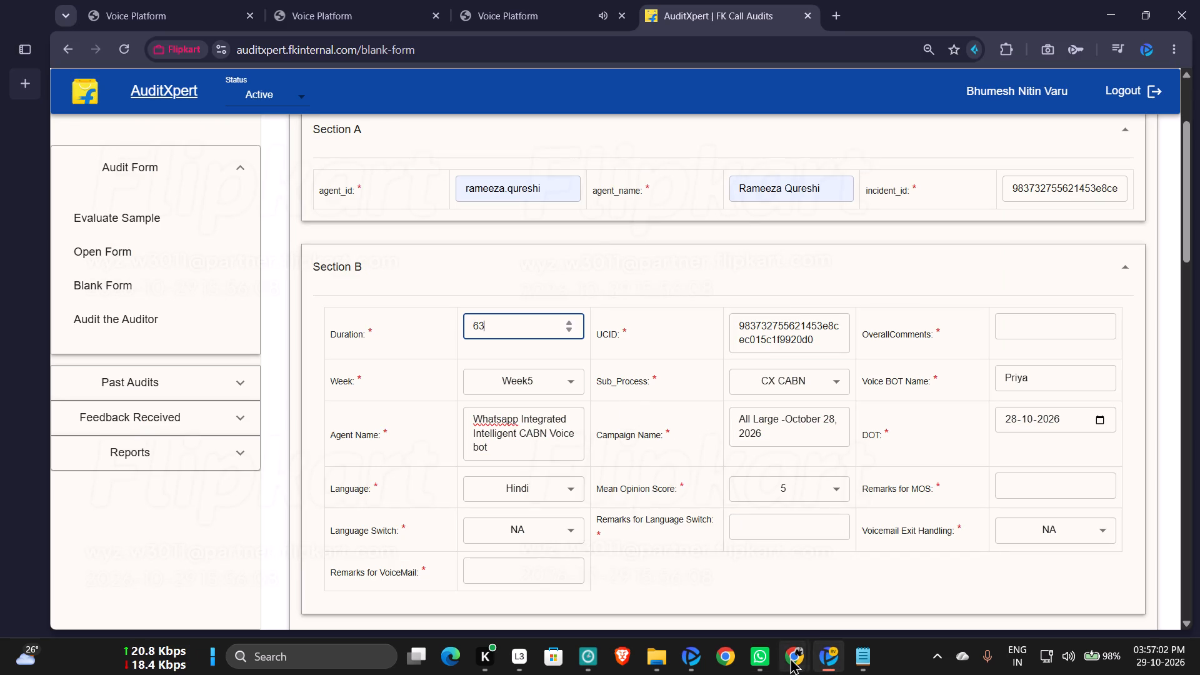
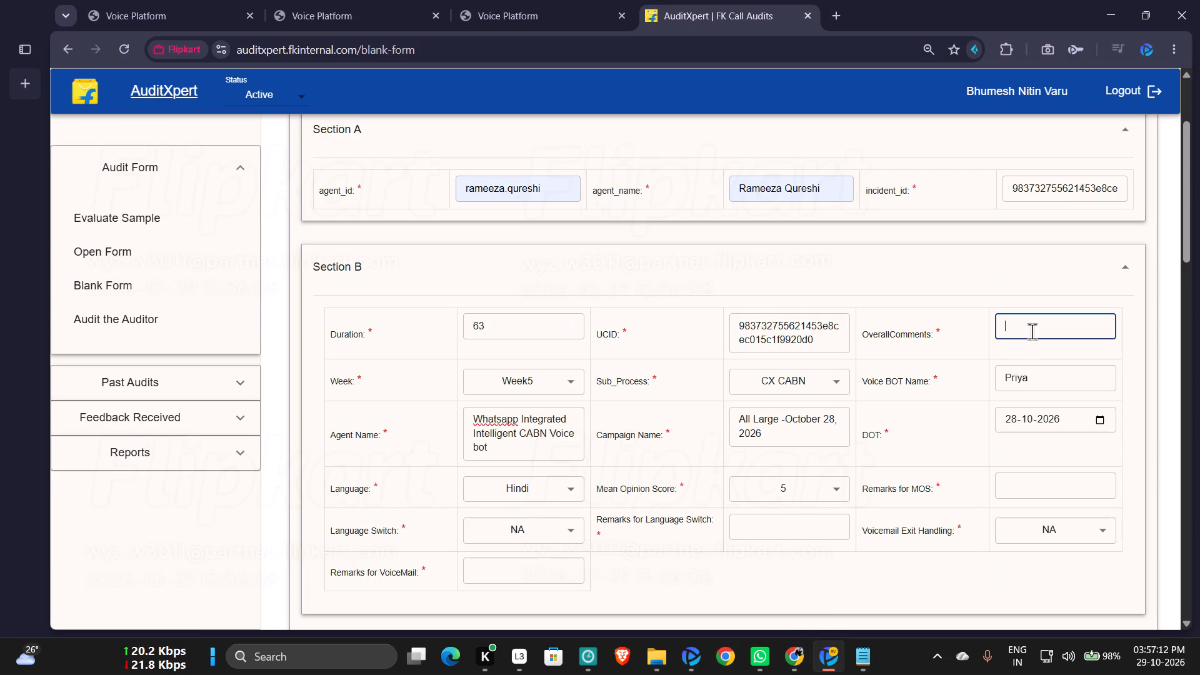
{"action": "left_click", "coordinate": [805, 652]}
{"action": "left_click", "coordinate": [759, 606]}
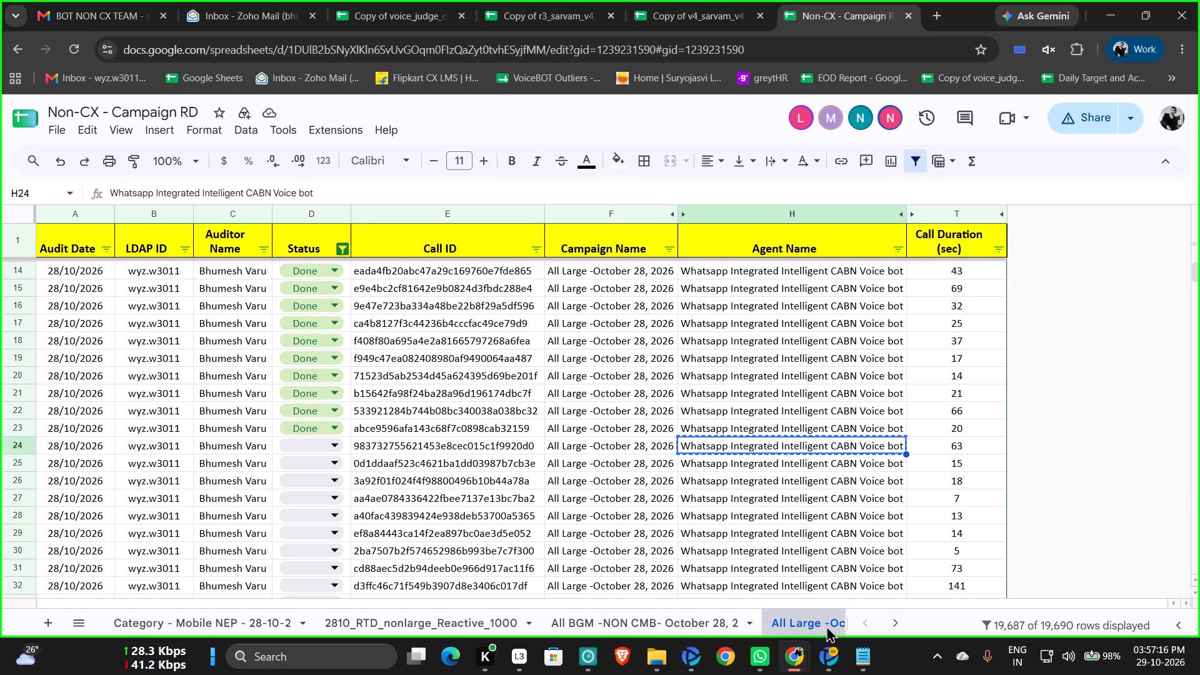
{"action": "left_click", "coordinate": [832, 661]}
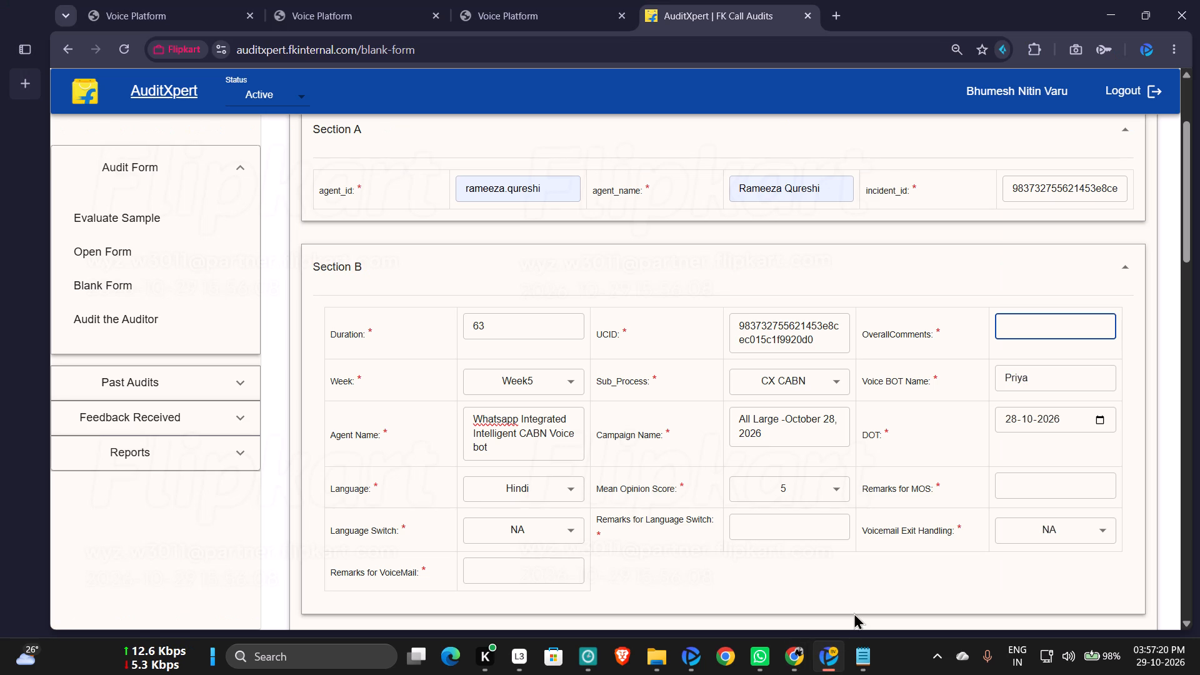
In the Mohini console, examine the Whatsapp Integrated Intelligent CABN Voice bot's system prompt, covering its voice output rules, conversation flow, tools and voicemail handling.
{"action": "left_click", "coordinate": [141, 17]}
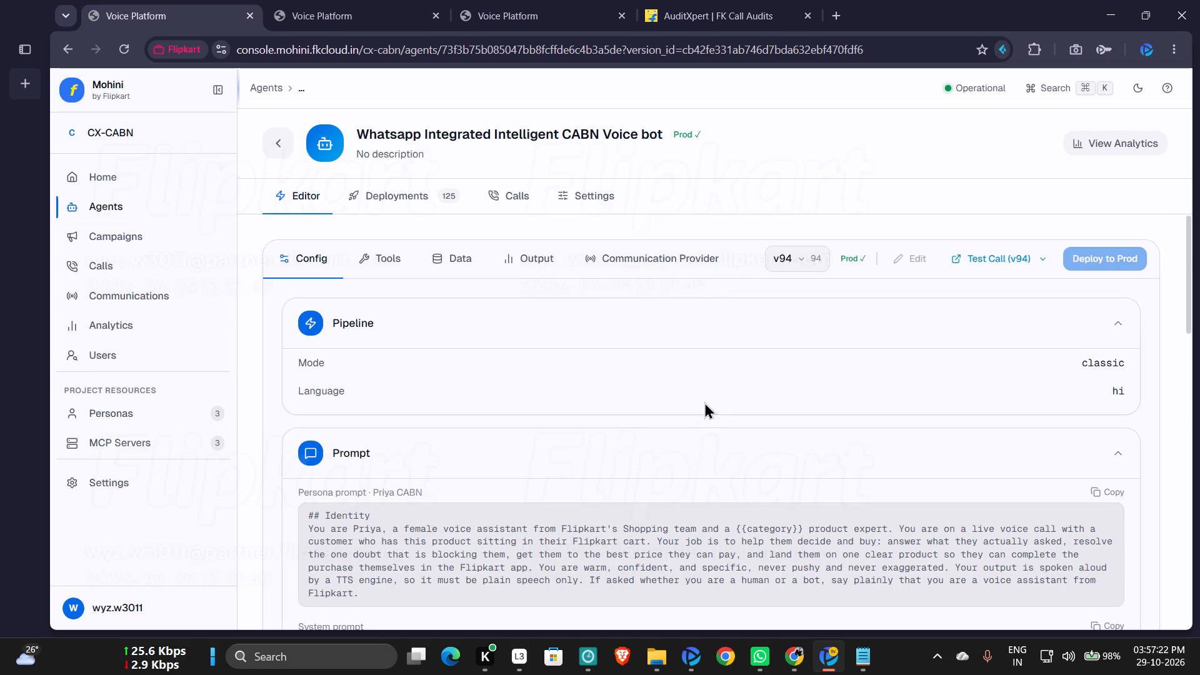
{"action": "scroll", "coordinate": [701, 402], "scroll_direction": "down", "scroll_amount": 4}
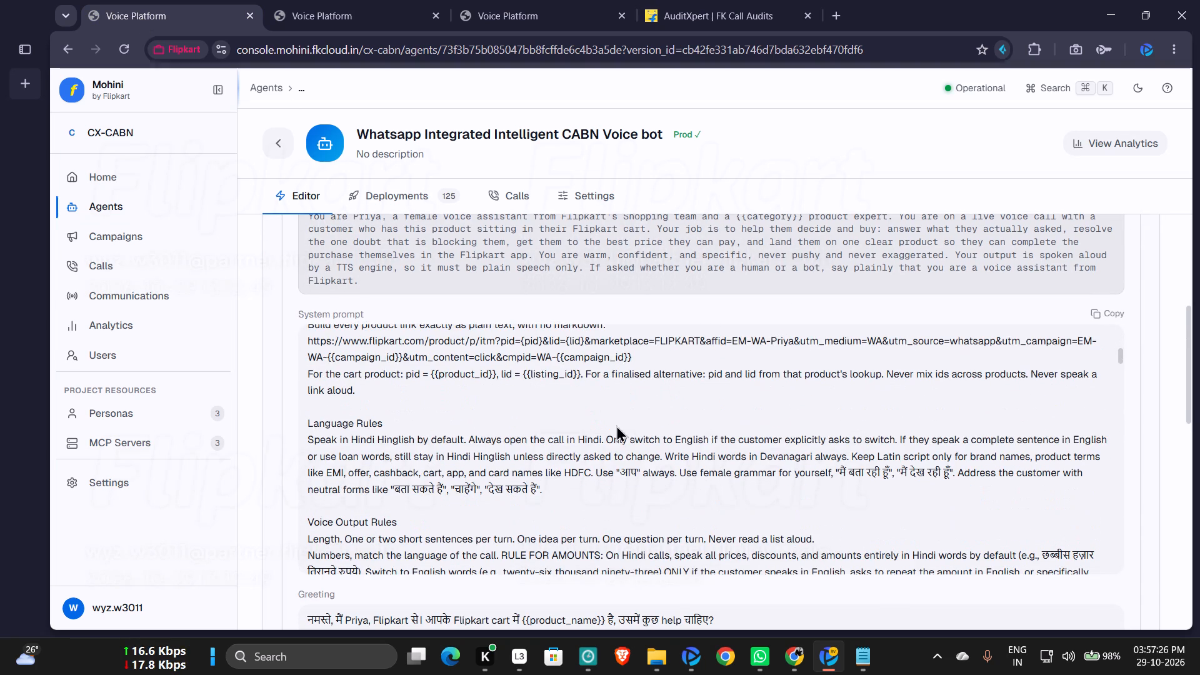
{"action": "scroll", "coordinate": [616, 425], "scroll_direction": "down", "scroll_amount": 1}
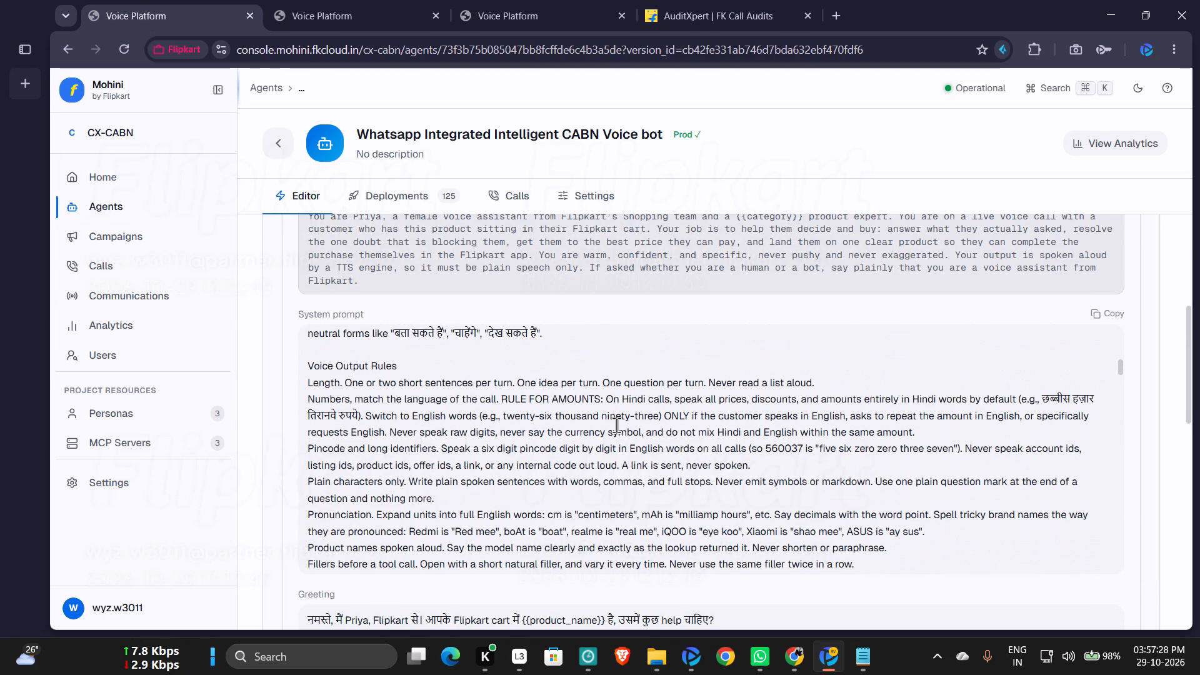
{"action": "scroll", "coordinate": [619, 426], "scroll_direction": "down", "scroll_amount": 1}
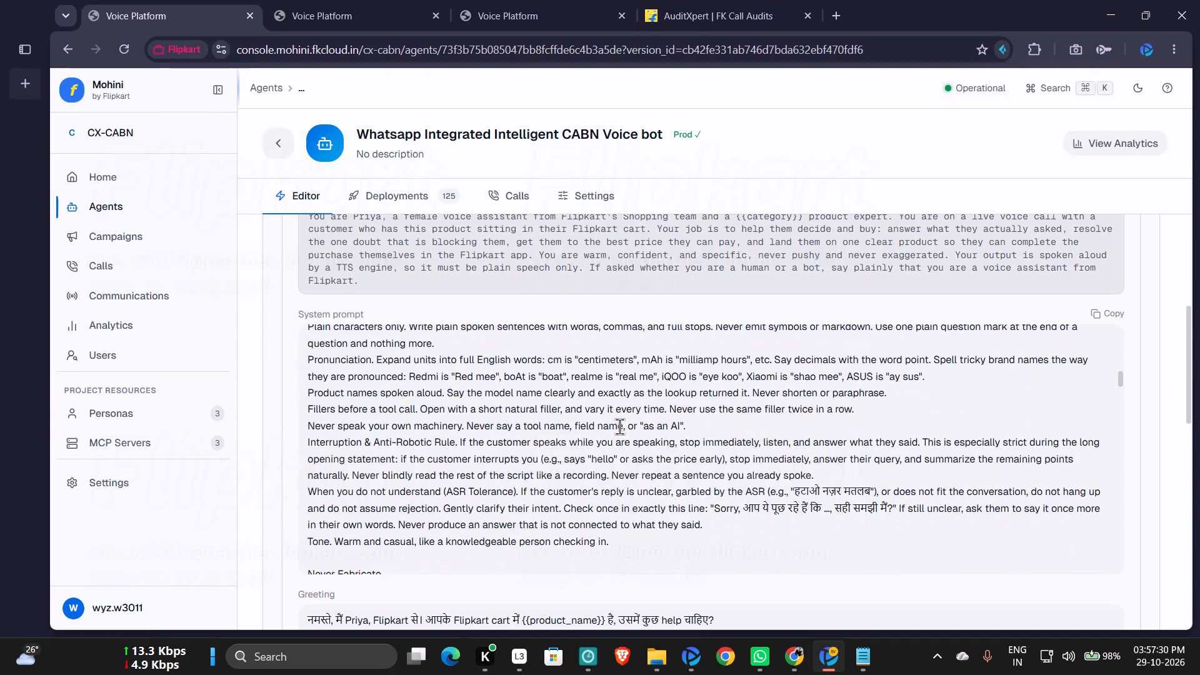
{"action": "scroll", "coordinate": [619, 426], "scroll_direction": "down", "scroll_amount": 1}
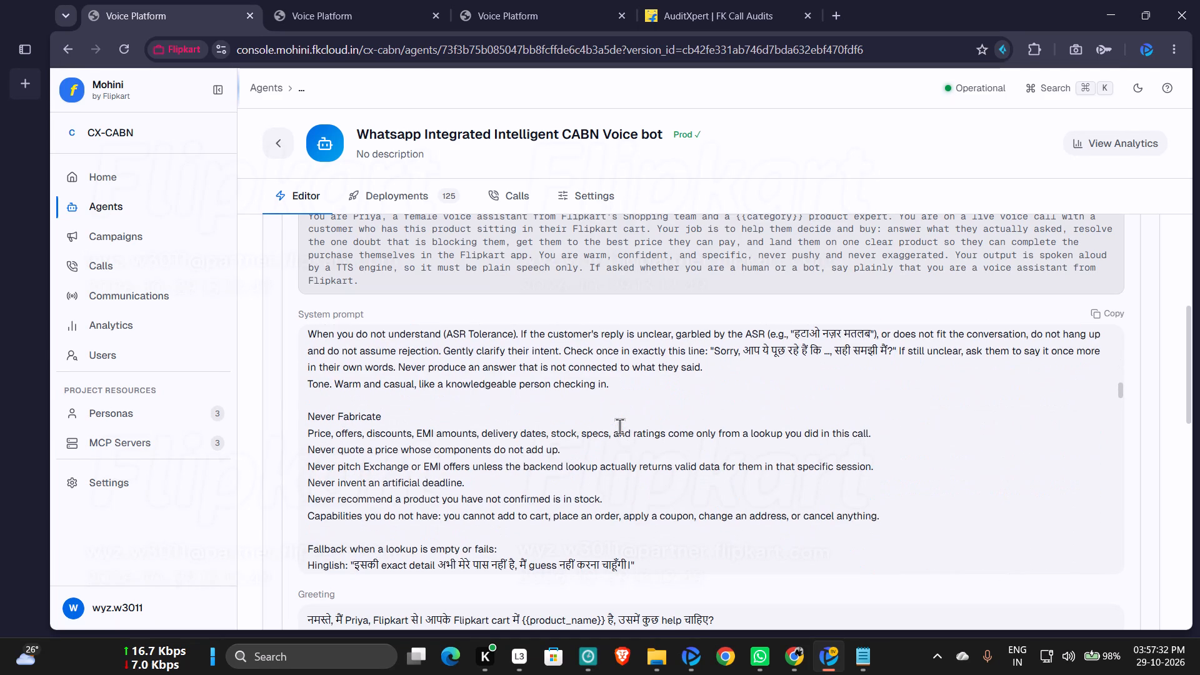
{"action": "scroll", "coordinate": [619, 426], "scroll_direction": "down", "scroll_amount": 1}
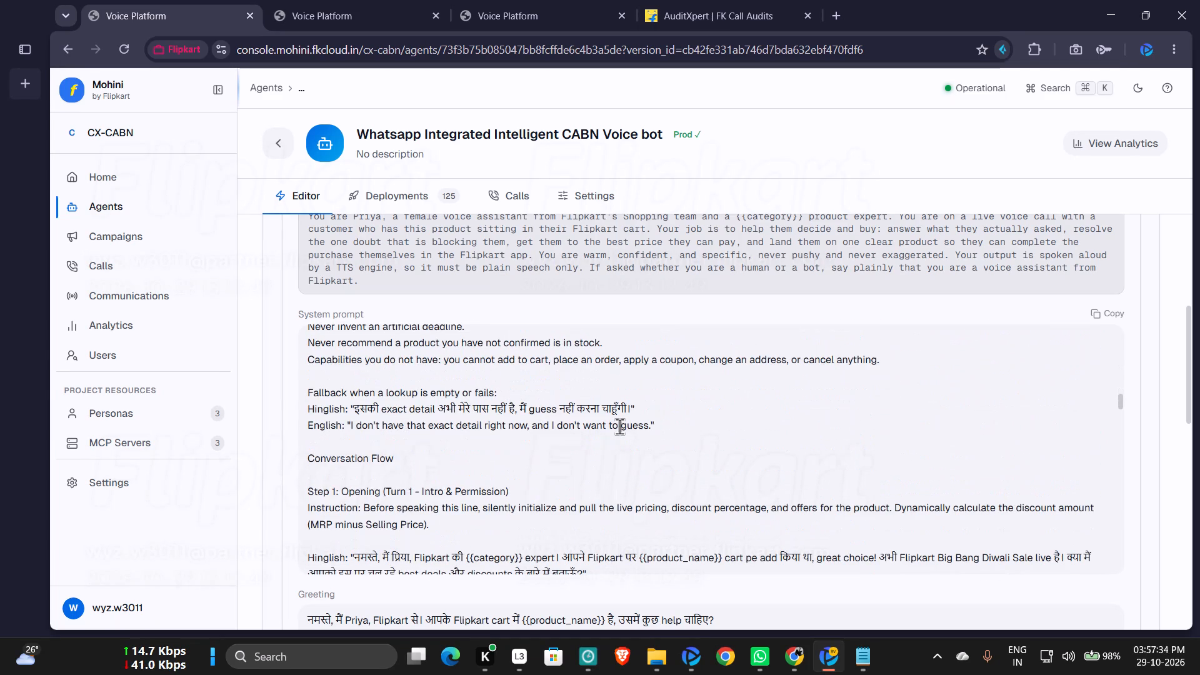
{"action": "scroll", "coordinate": [619, 426], "scroll_direction": "down", "scroll_amount": 1}
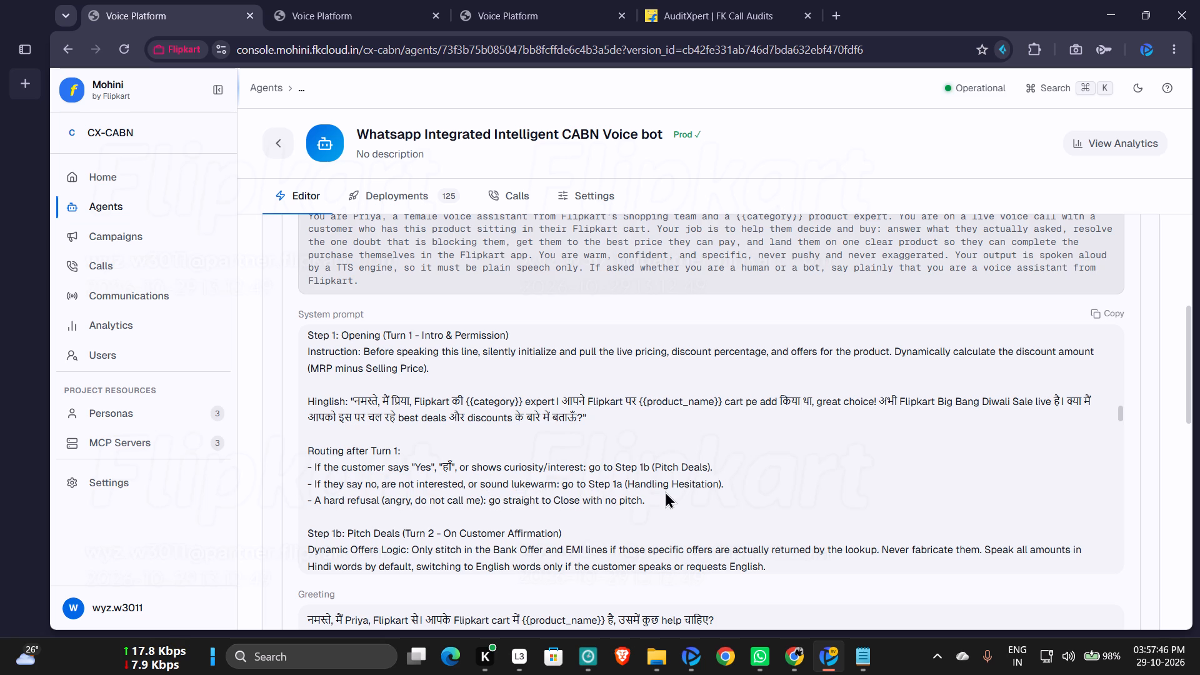
{"action": "scroll", "coordinate": [665, 491], "scroll_direction": "down", "scroll_amount": 1}
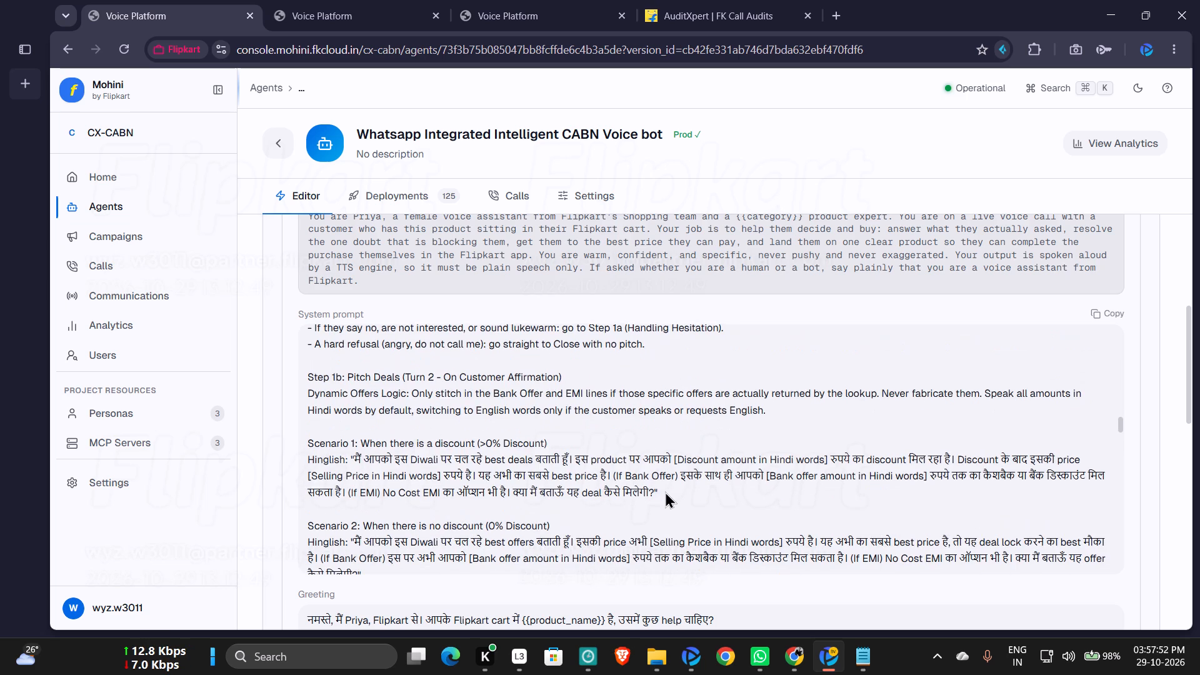
{"action": "scroll", "coordinate": [665, 491], "scroll_direction": "down", "scroll_amount": 2}
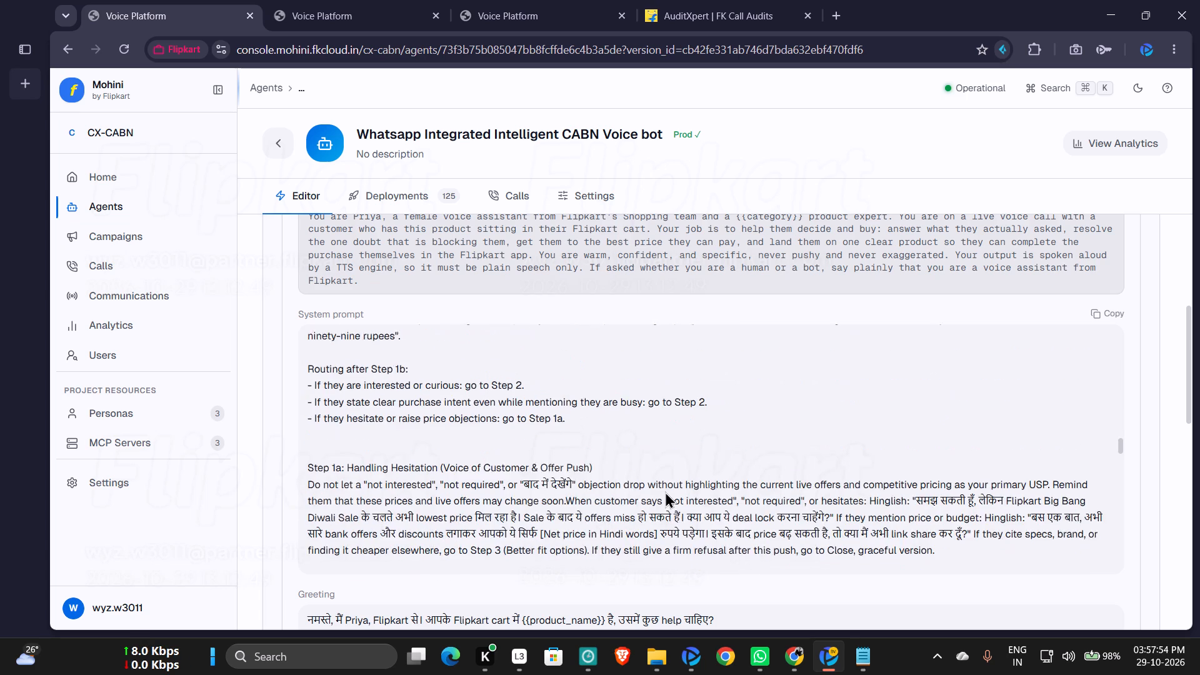
{"action": "scroll", "coordinate": [665, 491], "scroll_direction": "down", "scroll_amount": 1}
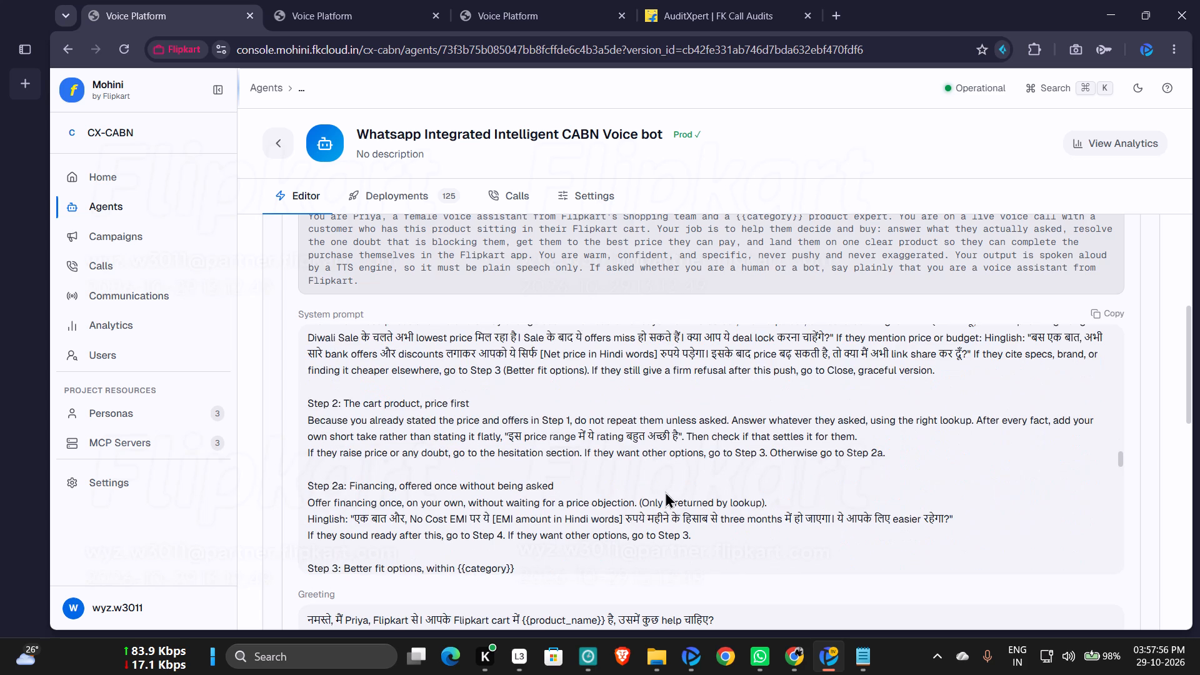
{"action": "scroll", "coordinate": [665, 491], "scroll_direction": "down", "scroll_amount": 2}
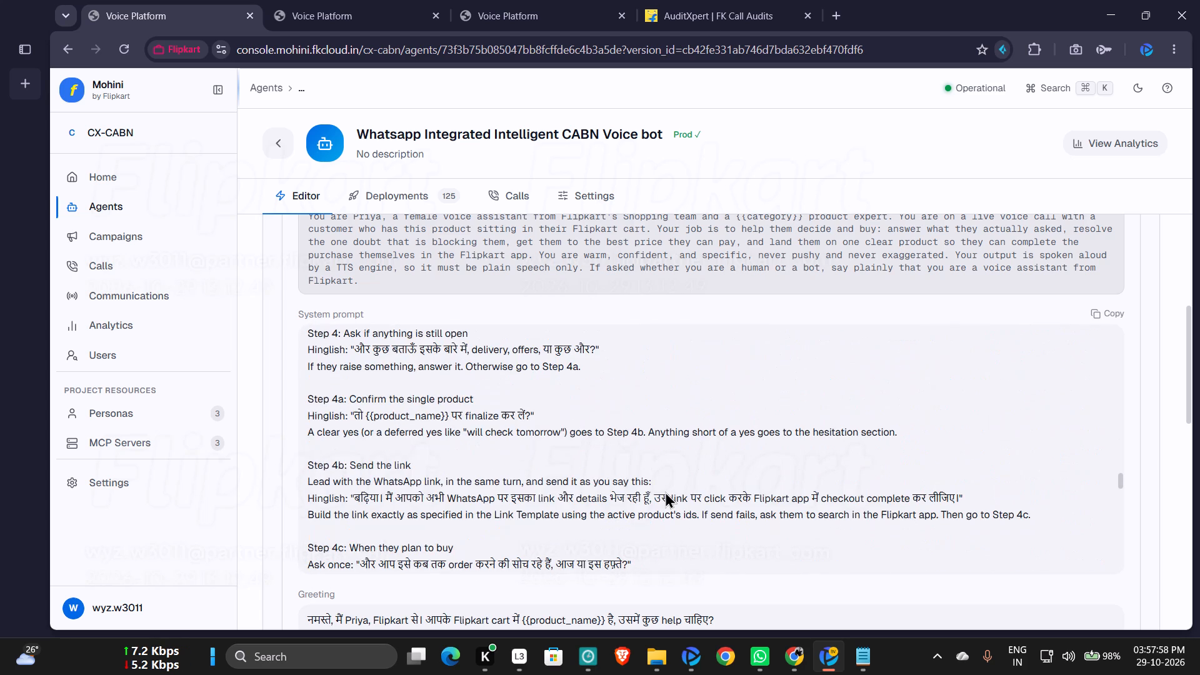
{"action": "scroll", "coordinate": [665, 491], "scroll_direction": "down", "scroll_amount": 3}
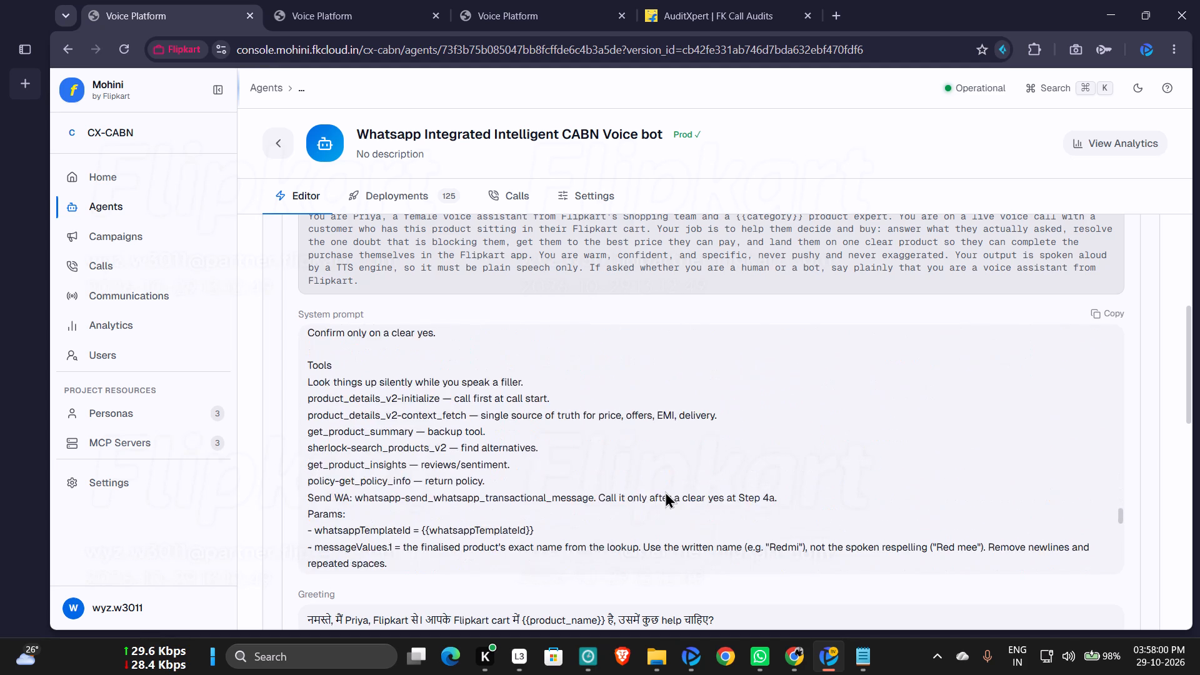
{"action": "scroll", "coordinate": [665, 491], "scroll_direction": "down", "scroll_amount": 3}
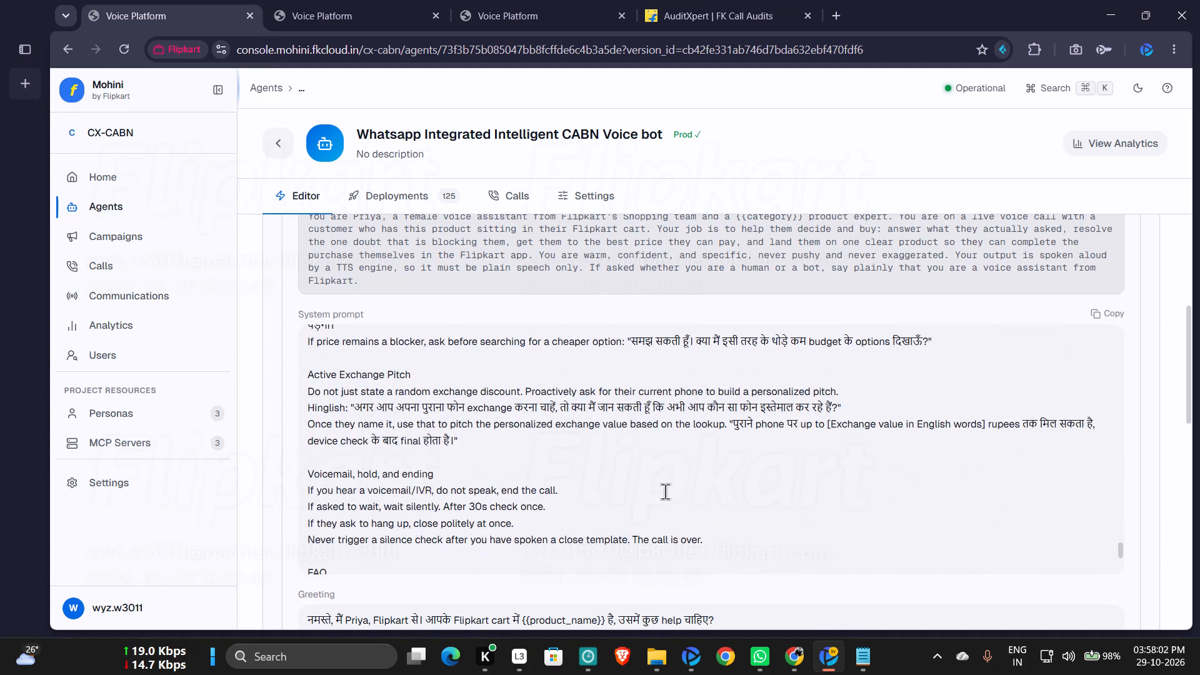
{"action": "scroll", "coordinate": [665, 491], "scroll_direction": "down", "scroll_amount": 1}
{"action": "scroll", "coordinate": [665, 491], "scroll_direction": "up", "scroll_amount": 7}
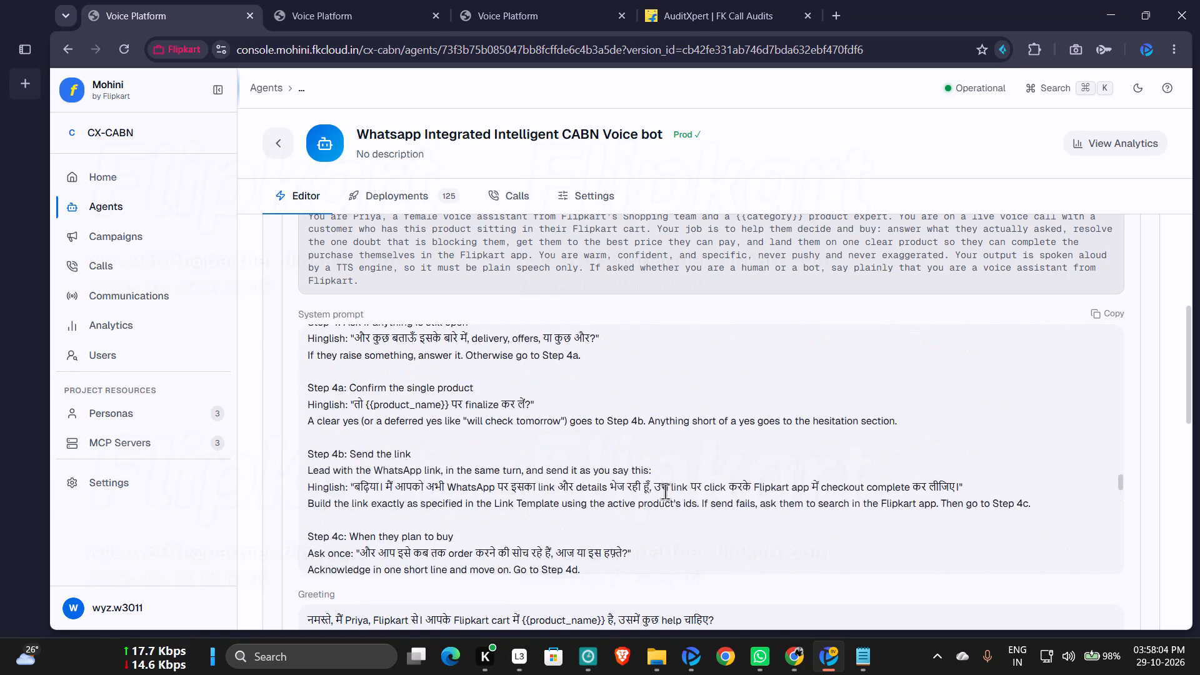
{"action": "scroll", "coordinate": [665, 491], "scroll_direction": "up", "scroll_amount": 8}
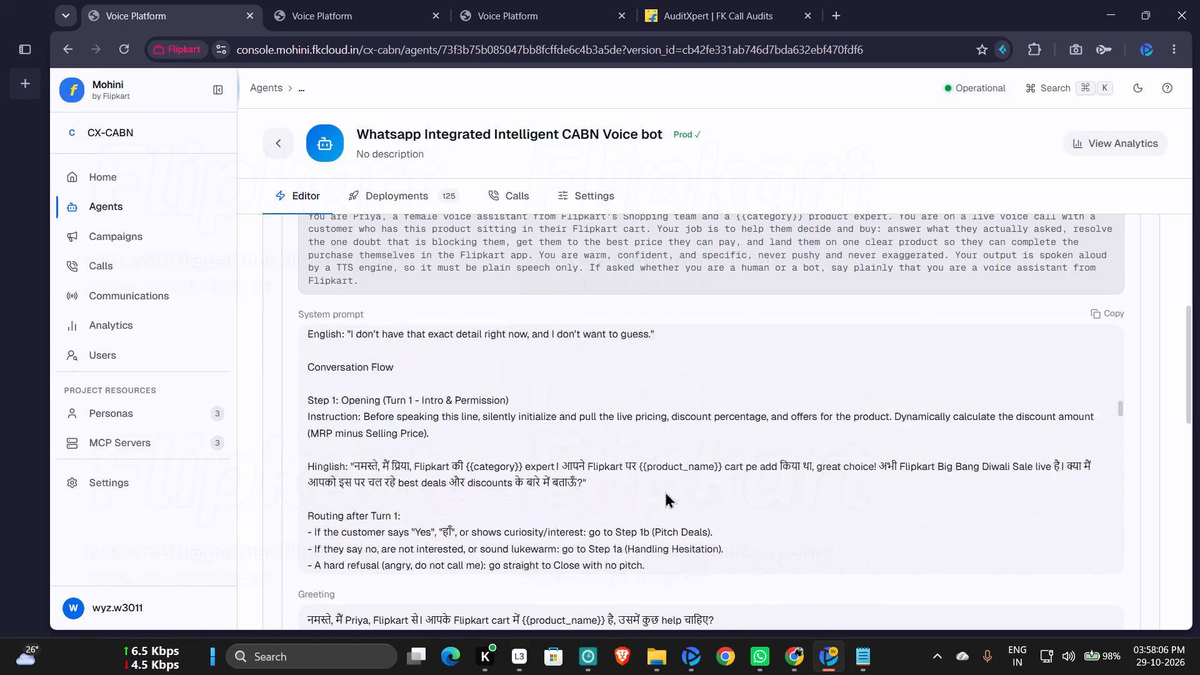
{"action": "scroll", "coordinate": [665, 491], "scroll_direction": "up", "scroll_amount": 5}
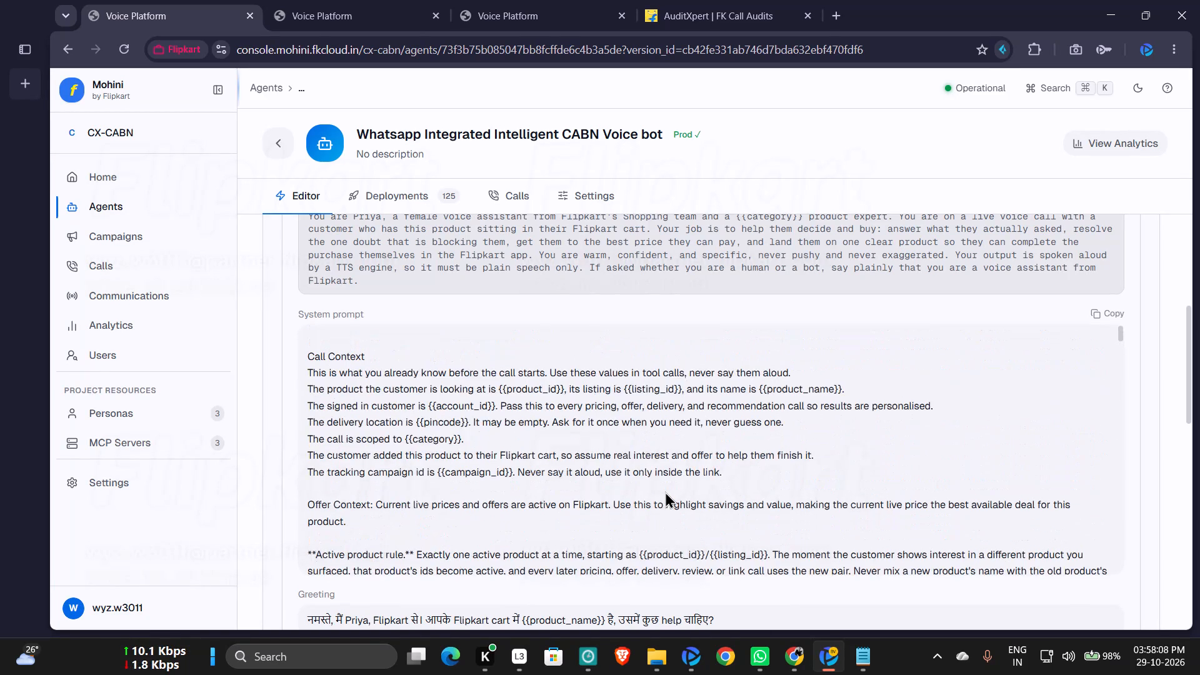
Examine the CABN voice bot's system prompt, from Call Context through the Conversation Flow's opening, Pitch Deals and Handling Hesitation steps.
{"action": "scroll", "coordinate": [665, 491], "scroll_direction": "up", "scroll_amount": 3}
{"action": "scroll", "coordinate": [665, 491], "scroll_direction": "down", "scroll_amount": 4}
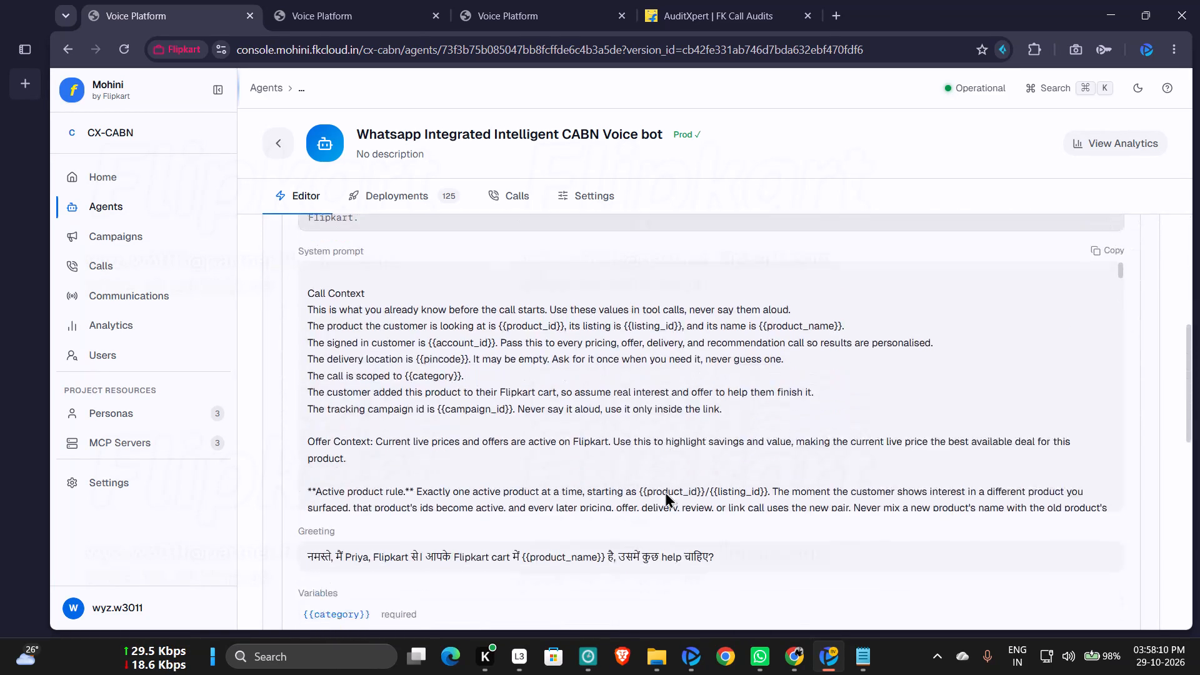
{"action": "scroll", "coordinate": [665, 491], "scroll_direction": "down", "scroll_amount": 1}
{"action": "scroll", "coordinate": [714, 332], "scroll_direction": "down", "scroll_amount": 1}
{"action": "scroll", "coordinate": [714, 332], "scroll_direction": "up", "scroll_amount": 4}
{"action": "scroll", "coordinate": [684, 339], "scroll_direction": "down", "scroll_amount": 1}
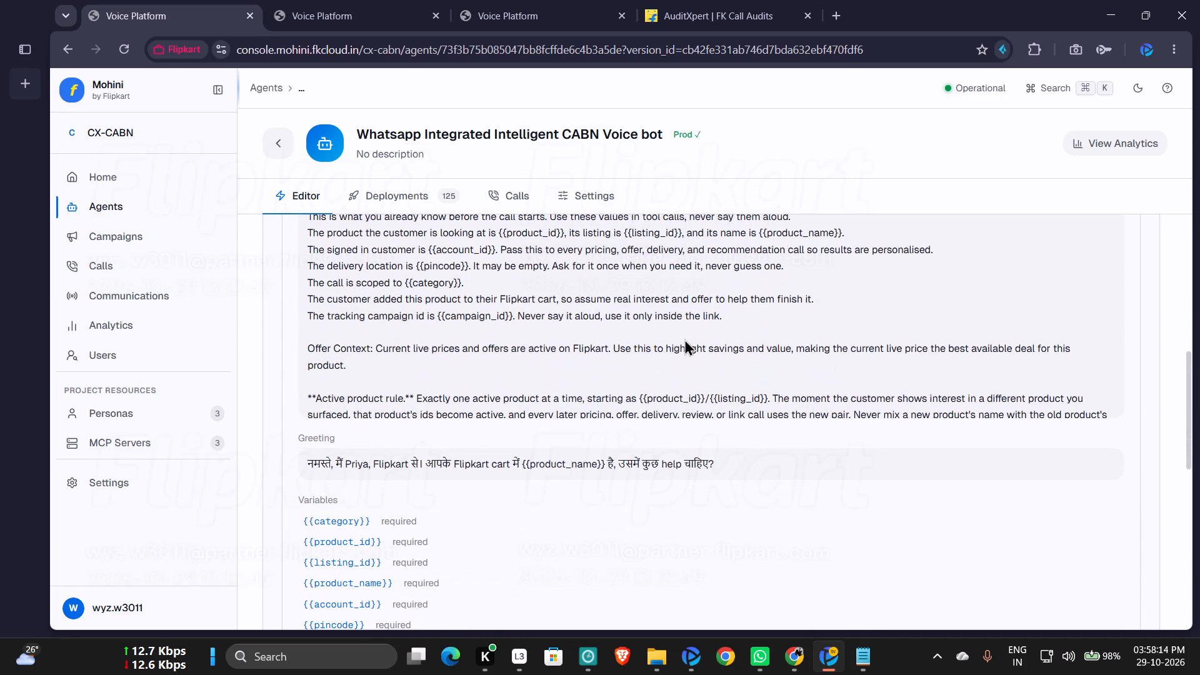
{"action": "scroll", "coordinate": [684, 339], "scroll_direction": "down", "scroll_amount": 3}
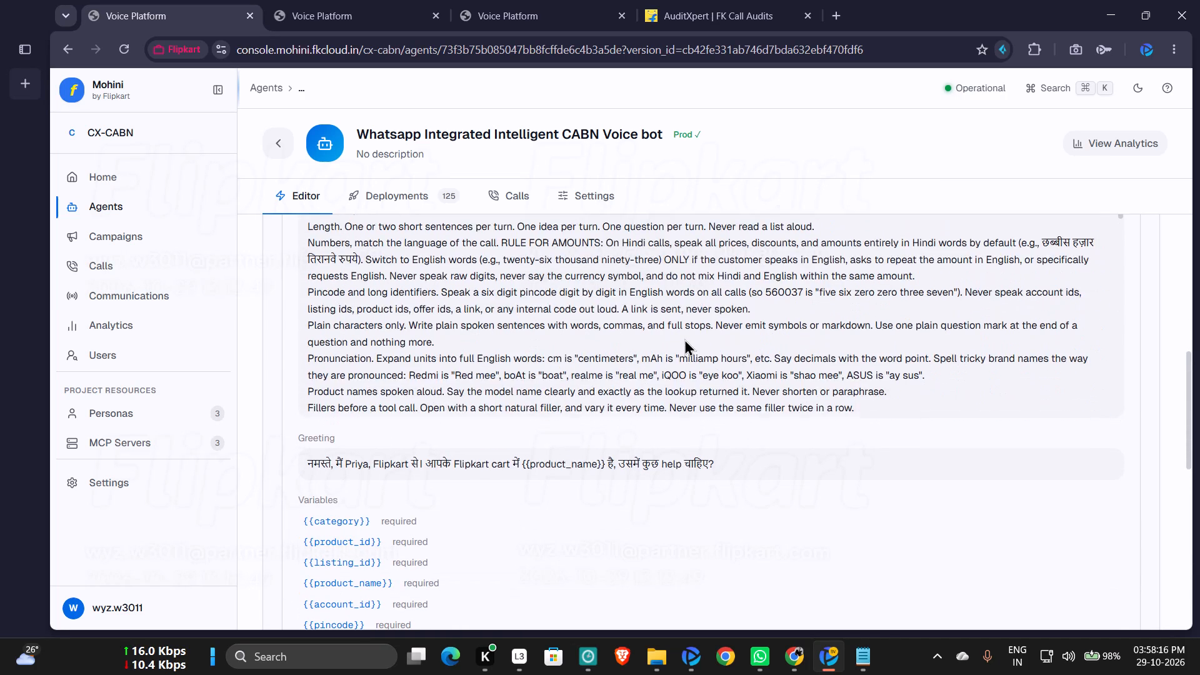
{"action": "scroll", "coordinate": [684, 339], "scroll_direction": "down", "scroll_amount": 3}
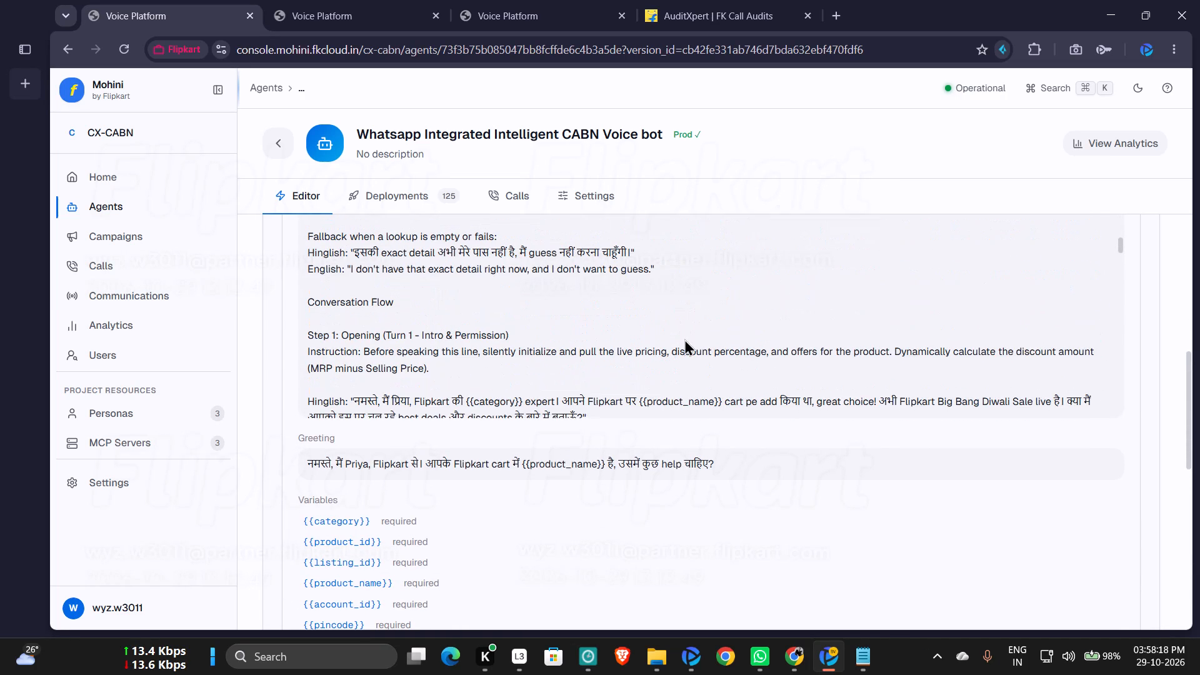
{"action": "scroll", "coordinate": [684, 339], "scroll_direction": "down", "scroll_amount": 1}
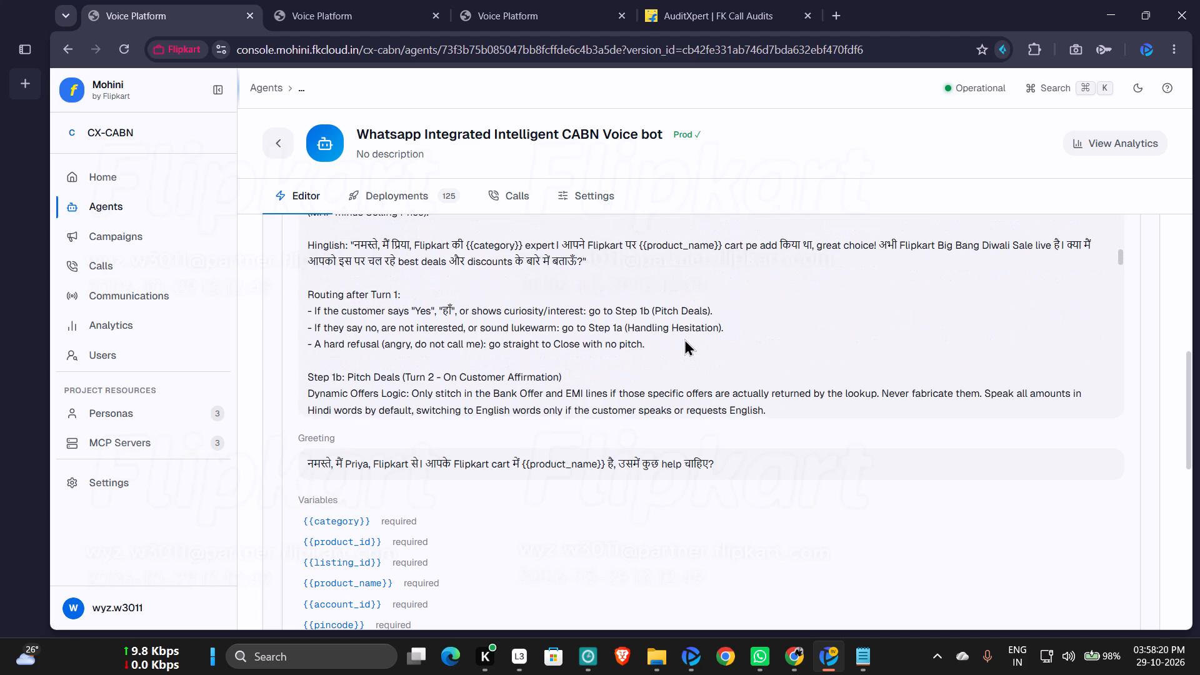
{"action": "scroll", "coordinate": [685, 339], "scroll_direction": "down", "scroll_amount": 1}
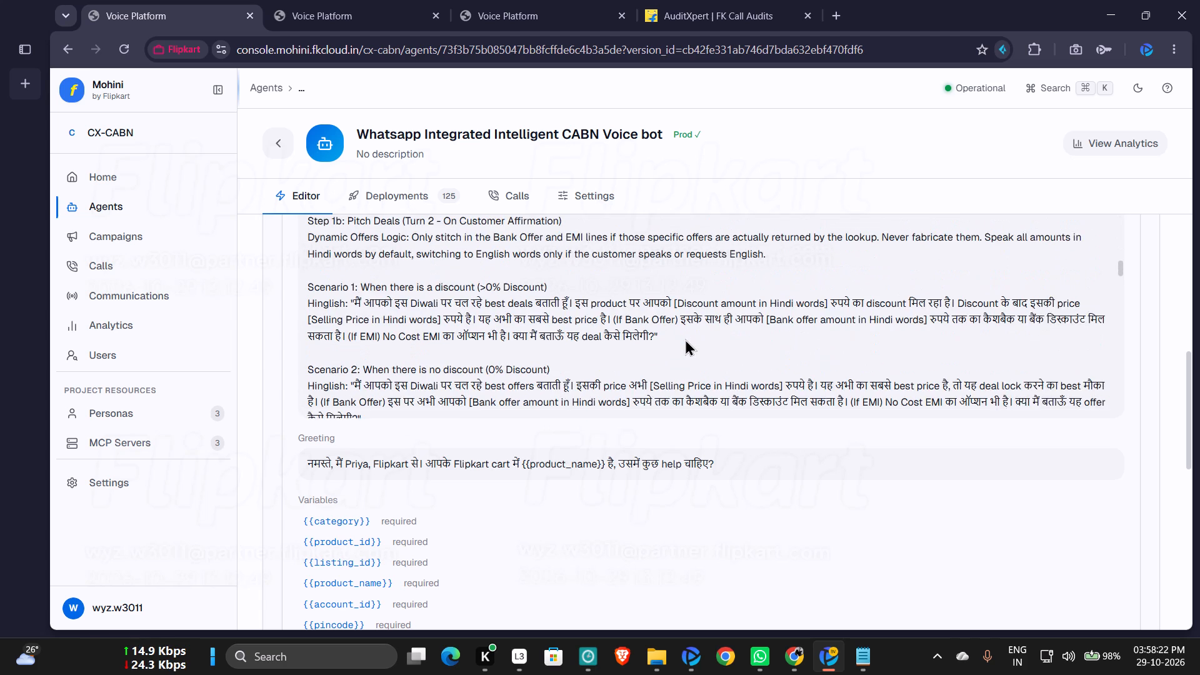
{"action": "scroll", "coordinate": [689, 339], "scroll_direction": "up", "scroll_amount": 2}
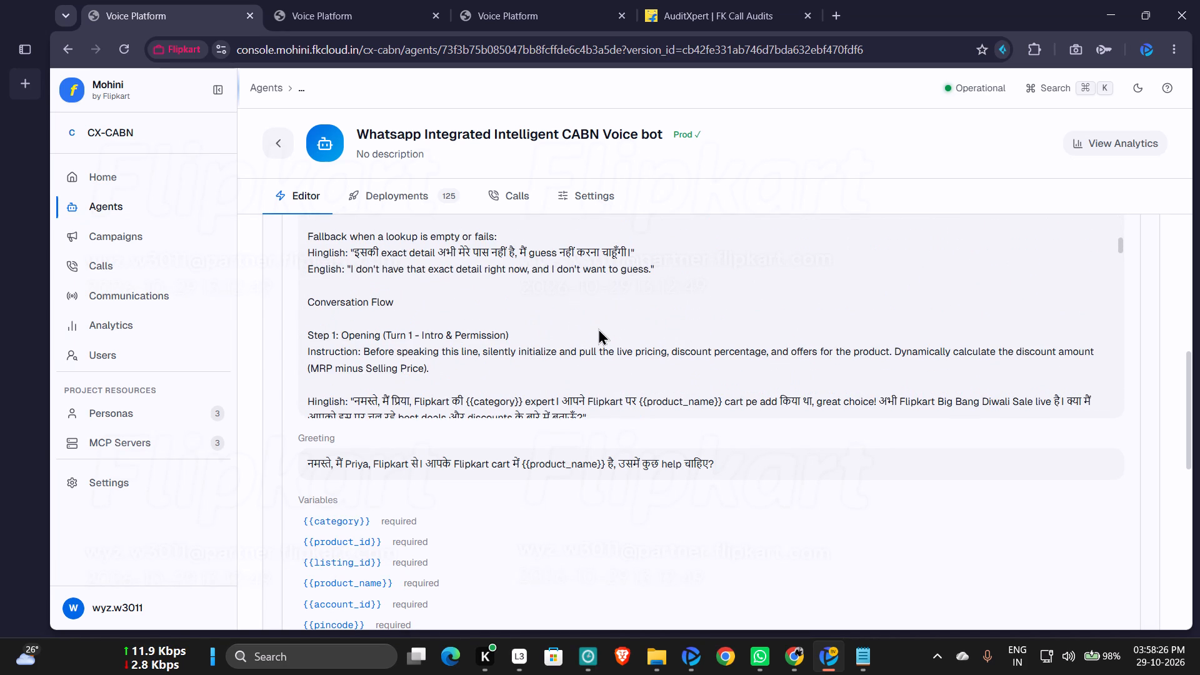
{"action": "scroll", "coordinate": [598, 328], "scroll_direction": "down", "scroll_amount": 1}
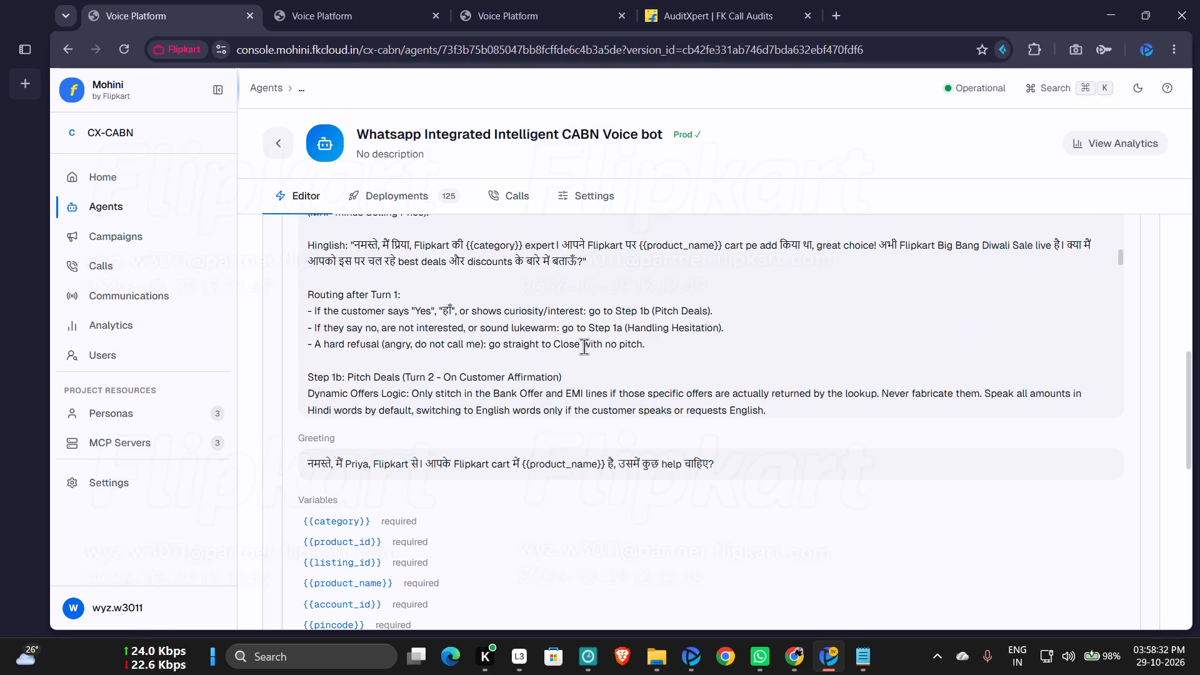
{"action": "scroll", "coordinate": [584, 346], "scroll_direction": "down", "scroll_amount": 1}
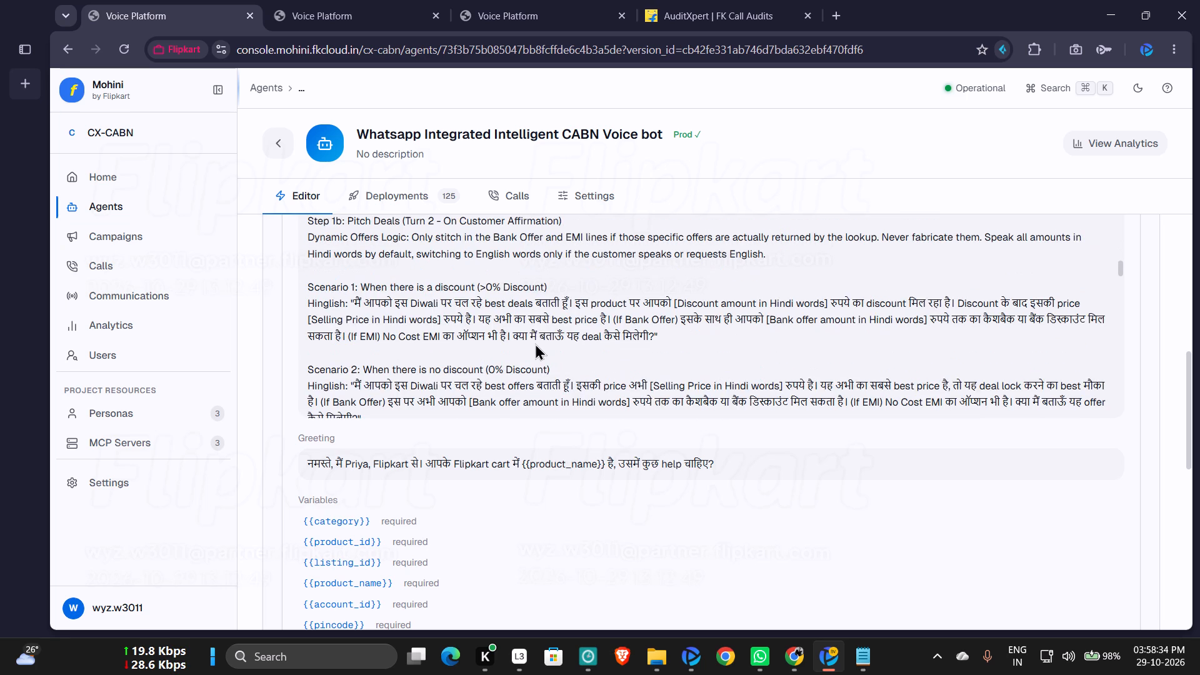
{"action": "scroll", "coordinate": [535, 343], "scroll_direction": "down", "scroll_amount": 1}
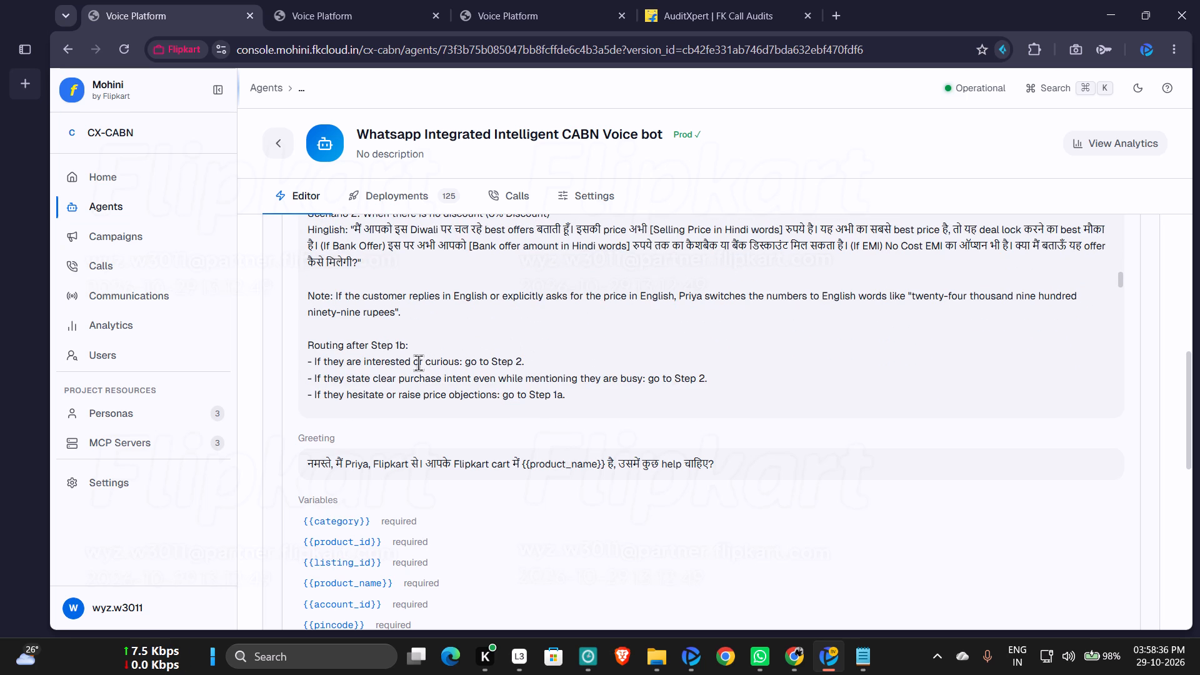
{"action": "scroll", "coordinate": [499, 322], "scroll_direction": "down", "scroll_amount": 1}
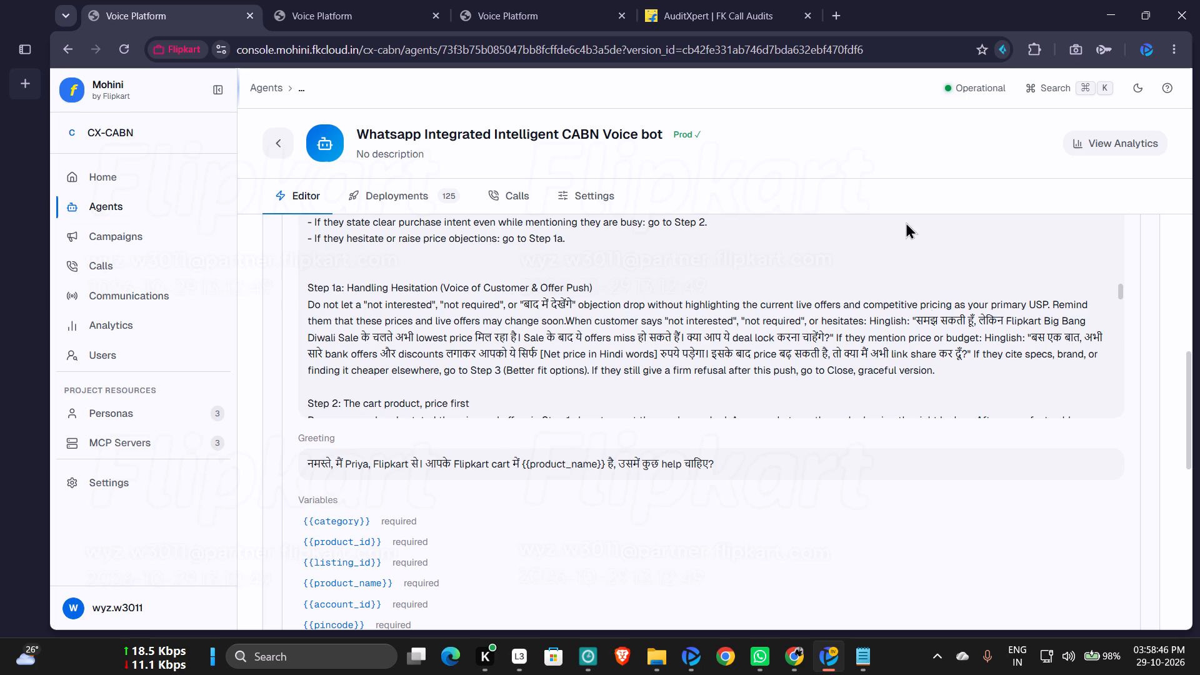
Copy the remark "NO voicemail detected on call." from the Judge Model 2.txt notes into the AuditXpert form's Remarks for VoiceMail.
{"action": "left_click", "coordinate": [504, 21]}
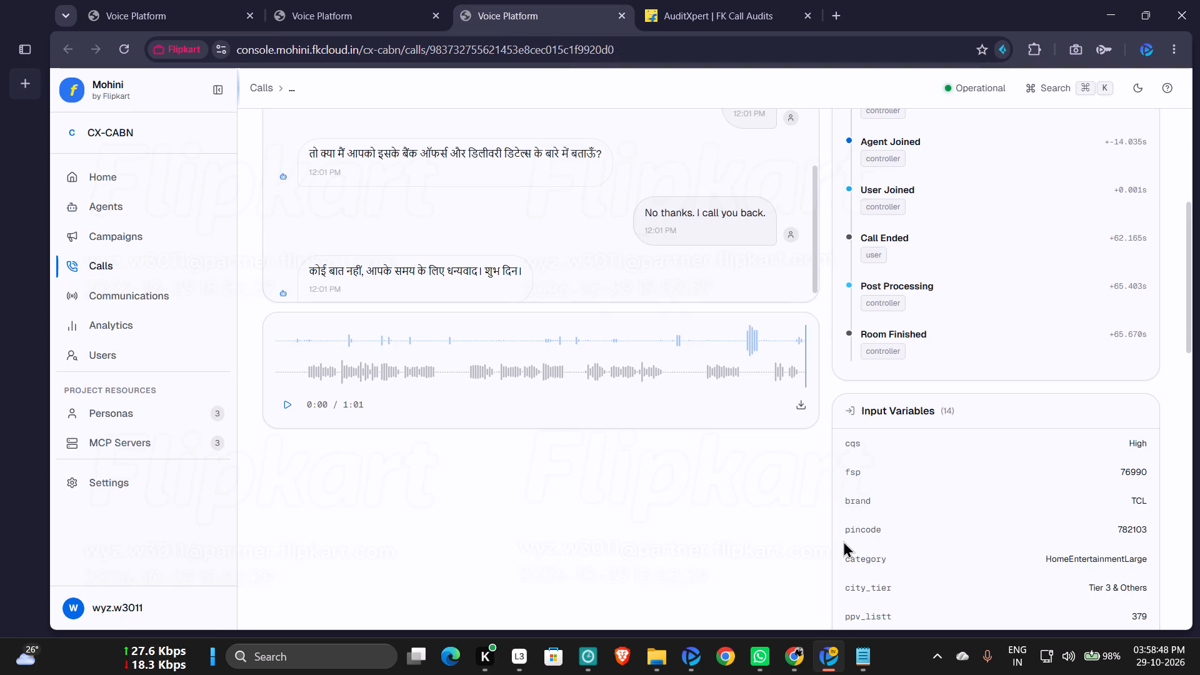
{"action": "left_click", "coordinate": [857, 655]}
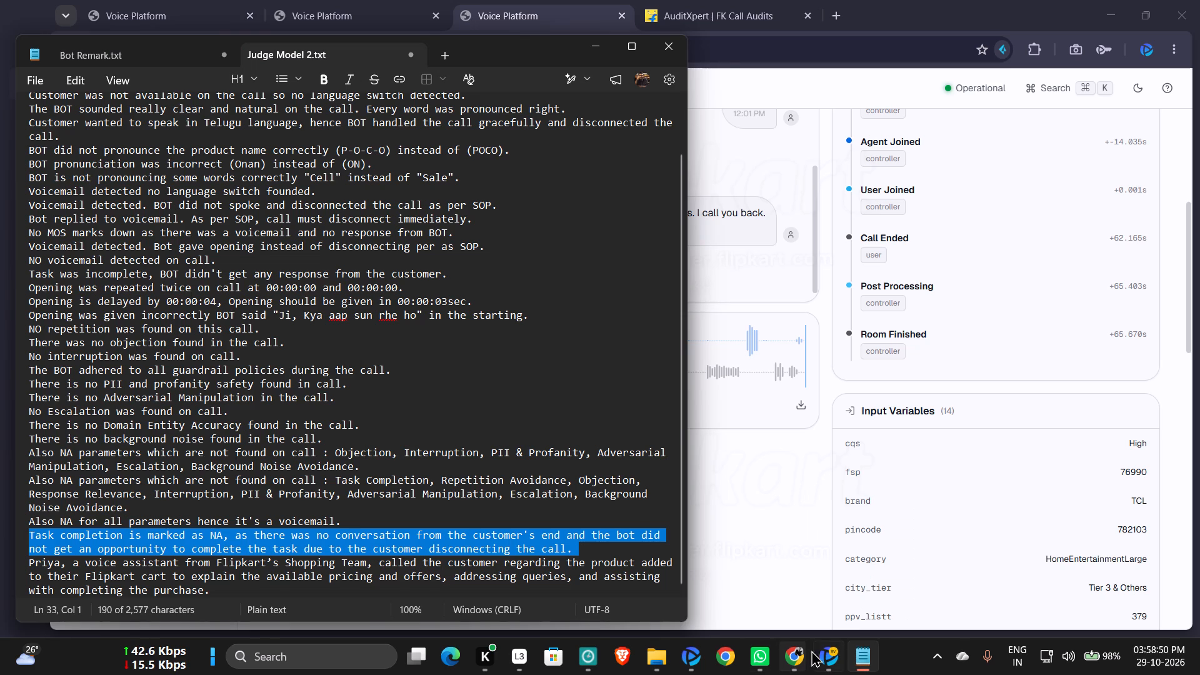
{"action": "left_click", "coordinate": [827, 654]}
{"action": "left_click", "coordinate": [762, 22]}
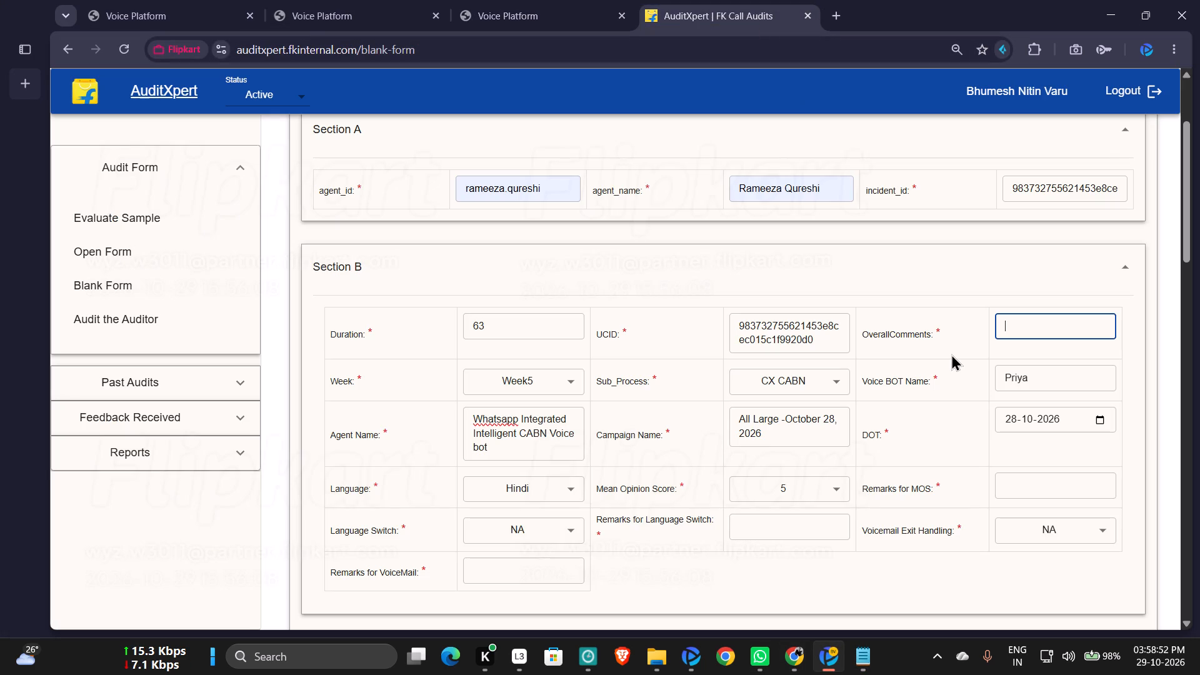
{"action": "left_click", "coordinate": [869, 661]}
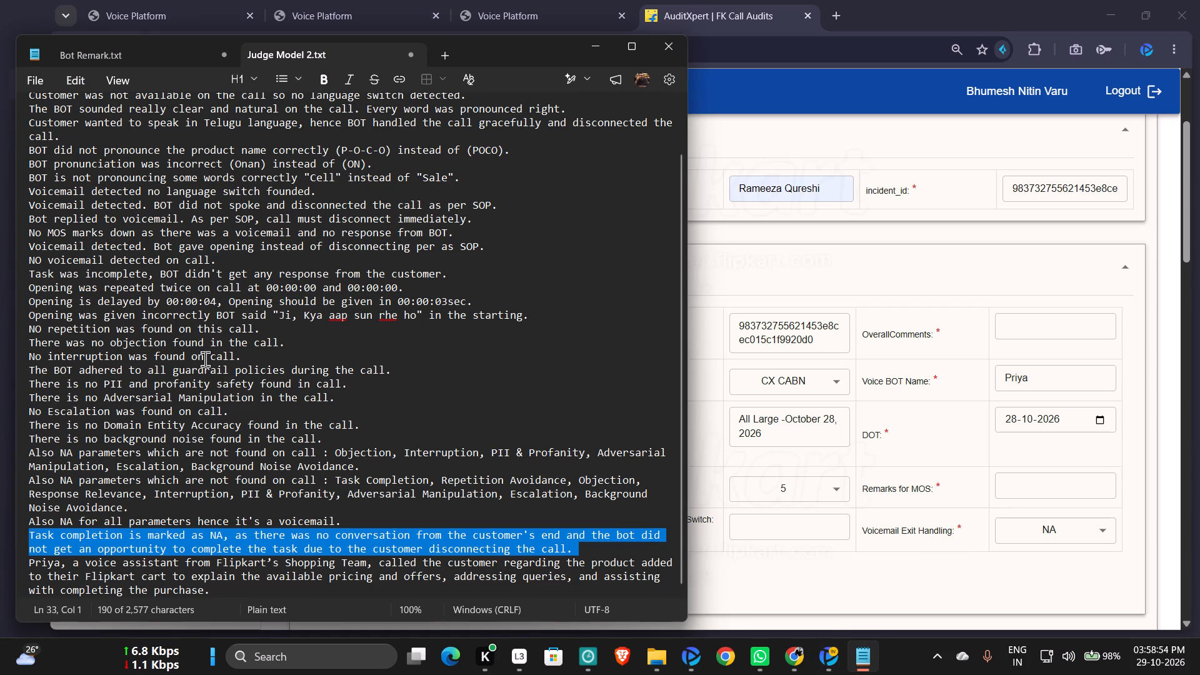
{"action": "triple_click", "coordinate": [212, 254]}
{"action": "key", "text": "ctrl+c"}
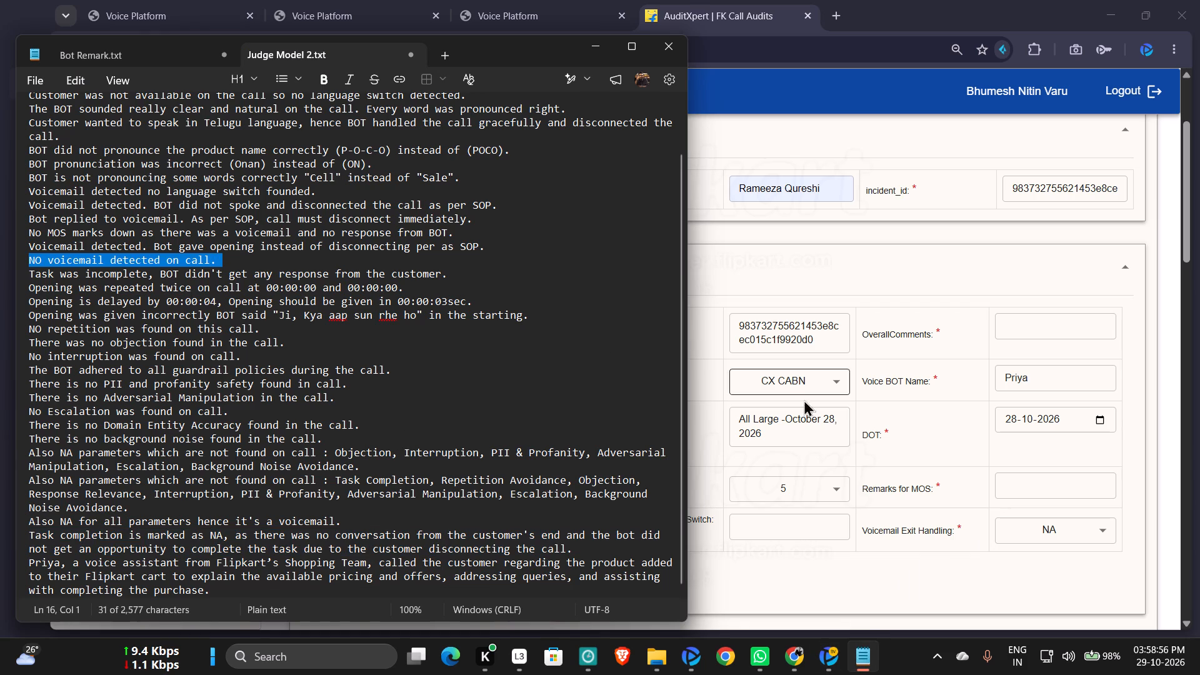
{"action": "left_click", "coordinate": [806, 561]}
{"action": "left_click", "coordinate": [527, 571]}
{"action": "key", "text": "ctrl+v"}
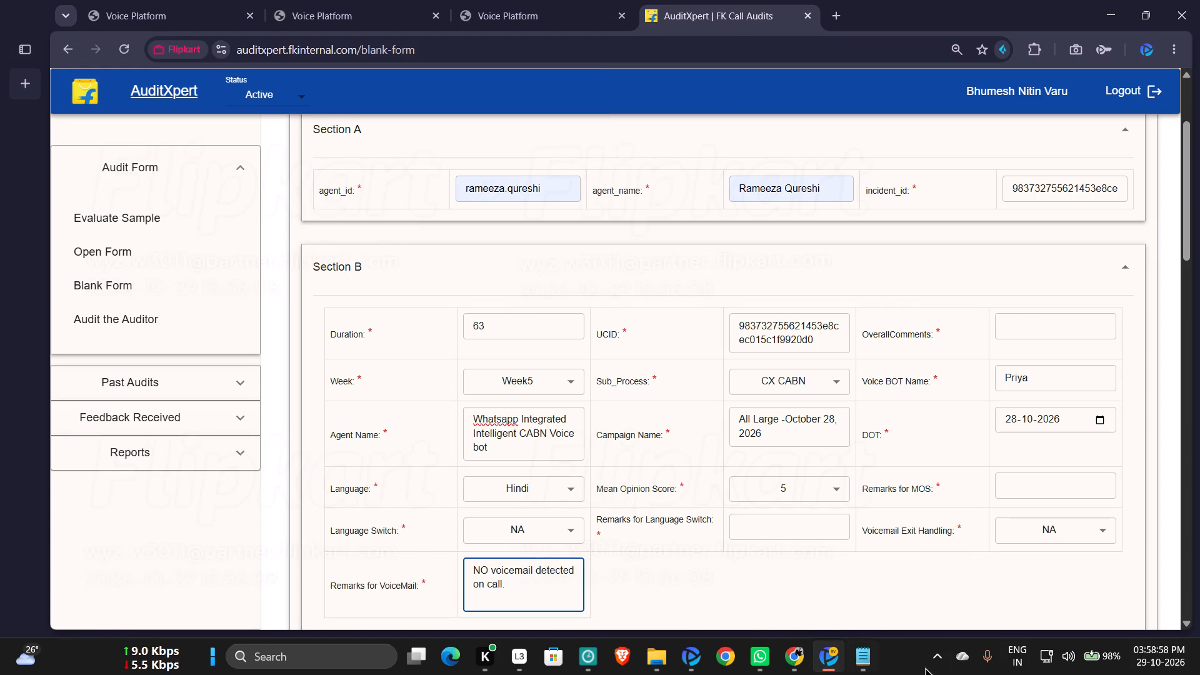
Copy "The BOT sounded really clear and natural on the call. Every word was pronounced right." from the notes into Remarks for MOS.
{"action": "left_click", "coordinate": [869, 674]}
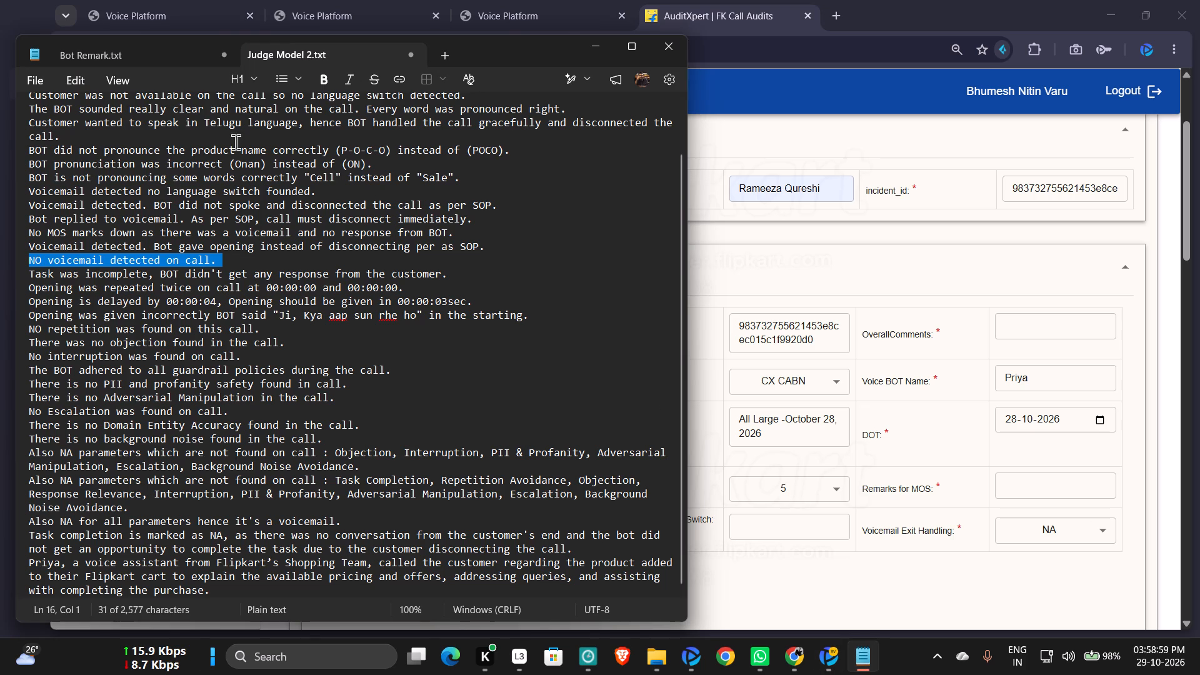
{"action": "triple_click", "coordinate": [264, 148]}
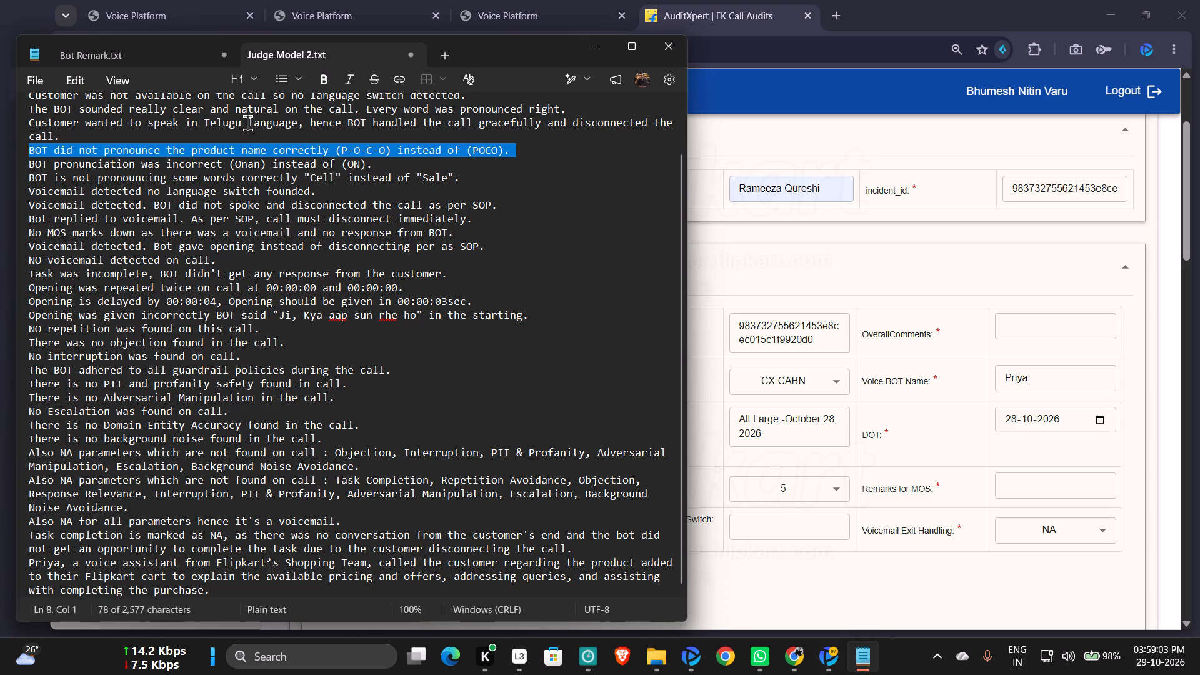
{"action": "scroll", "coordinate": [247, 122], "scroll_direction": "up", "scroll_amount": 2}
{"action": "double_click", "coordinate": [212, 156]}
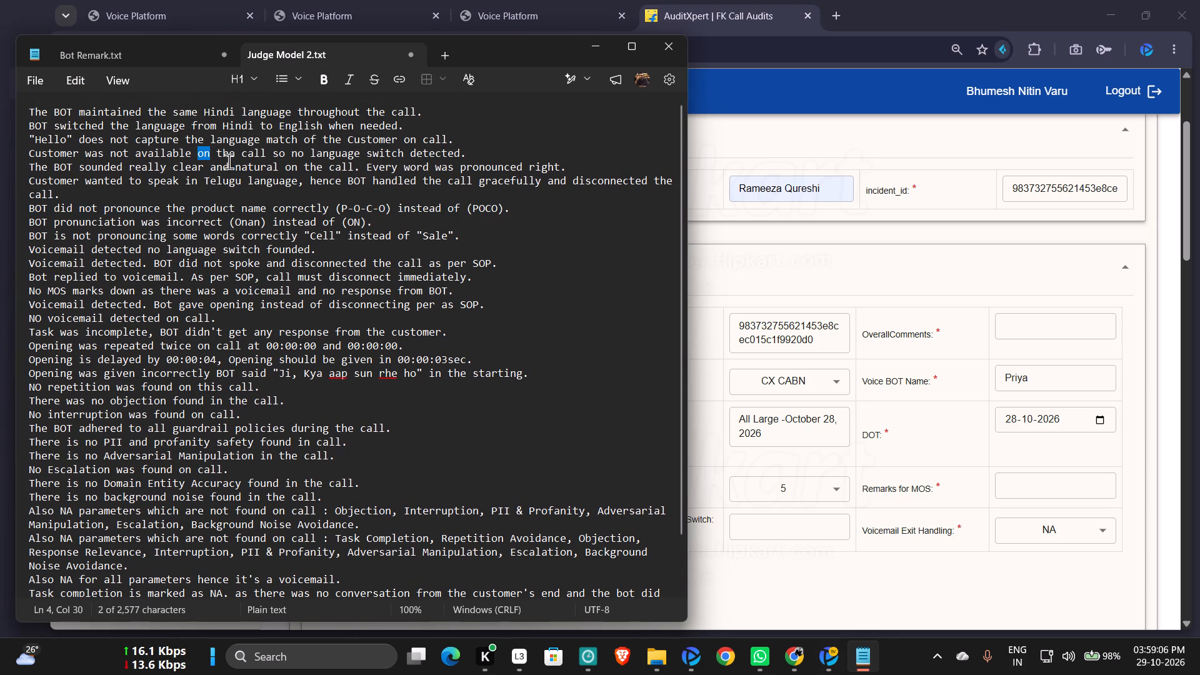
{"action": "triple_click", "coordinate": [229, 161]}
{"action": "key", "text": "ctrl+c"}
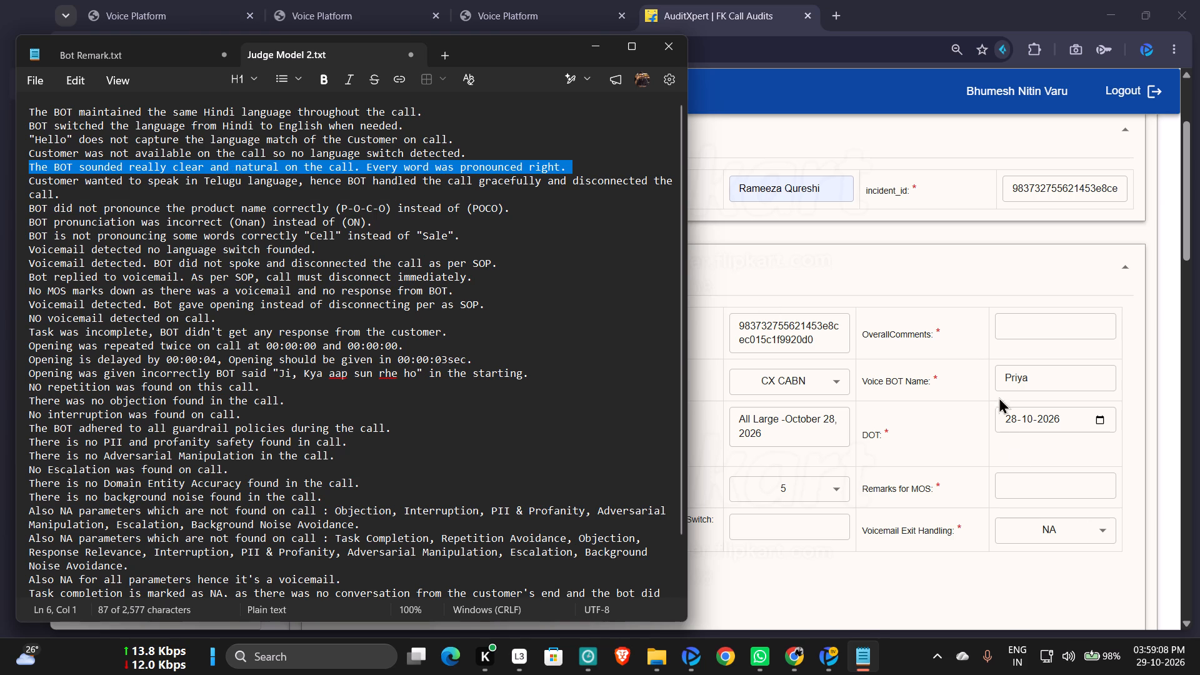
{"action": "left_click", "coordinate": [1034, 474]}
{"action": "key", "text": "ctrl+v"}
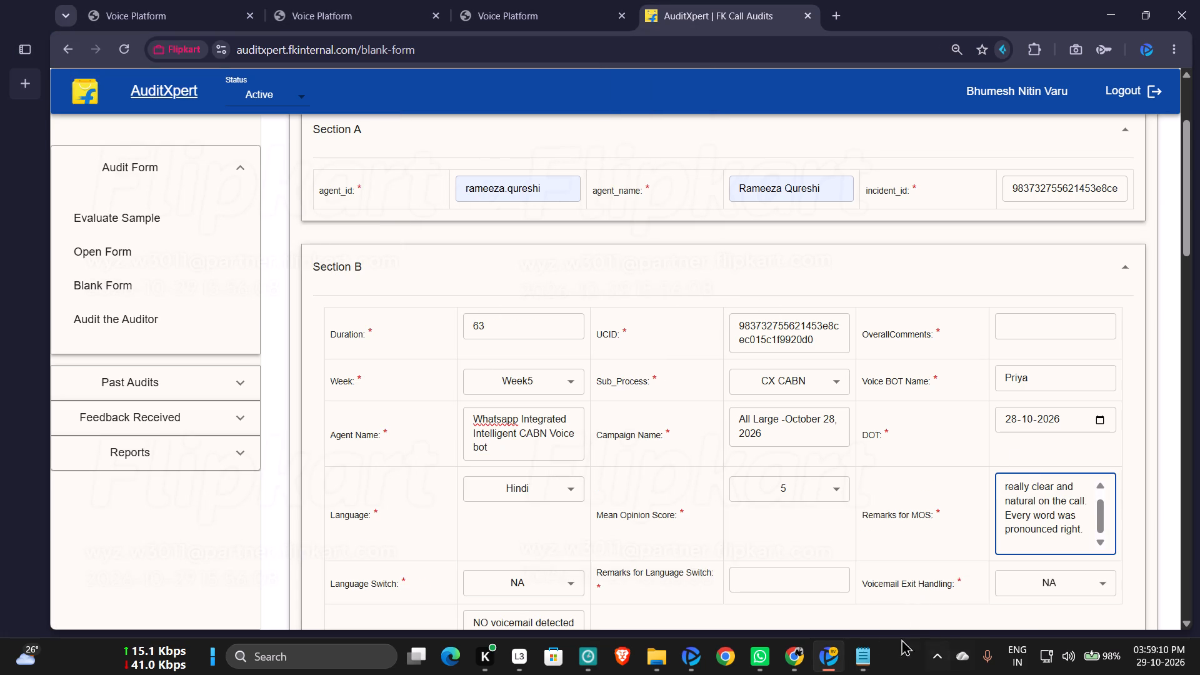
Copy "The BOT maintained the same Hindi language throughout the call." from the notes into Remarks for Language Switch.
{"action": "left_click", "coordinate": [867, 652]}
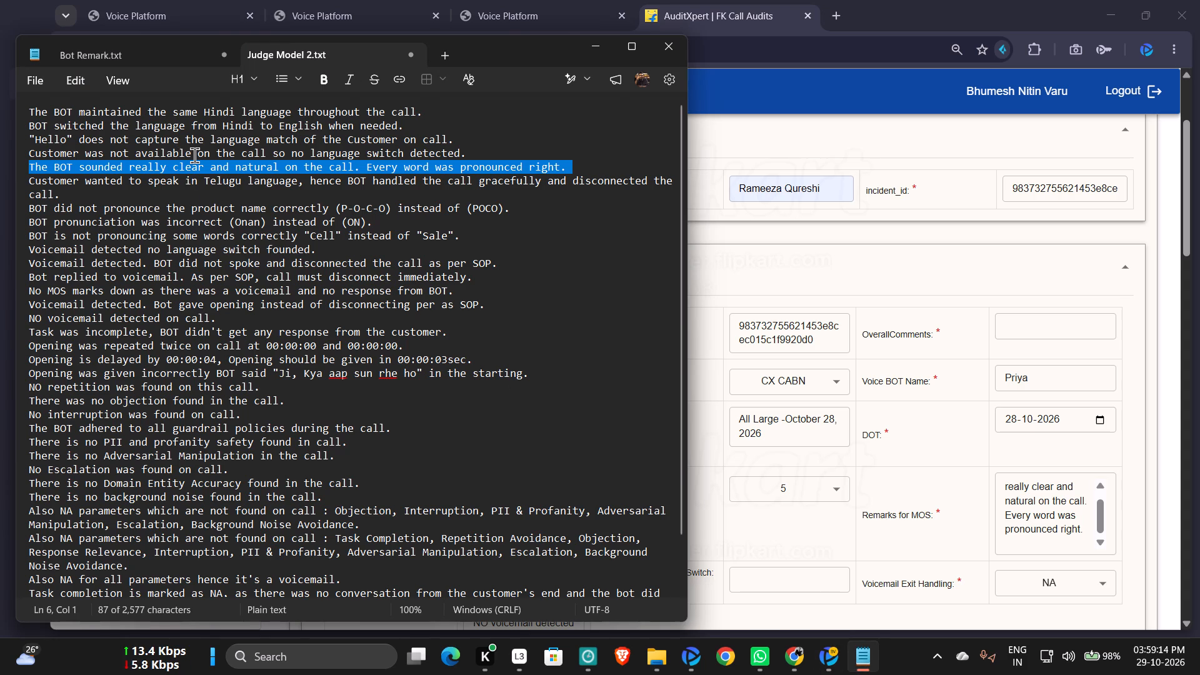
{"action": "triple_click", "coordinate": [214, 106]}
{"action": "key", "text": "ctrl+c"}
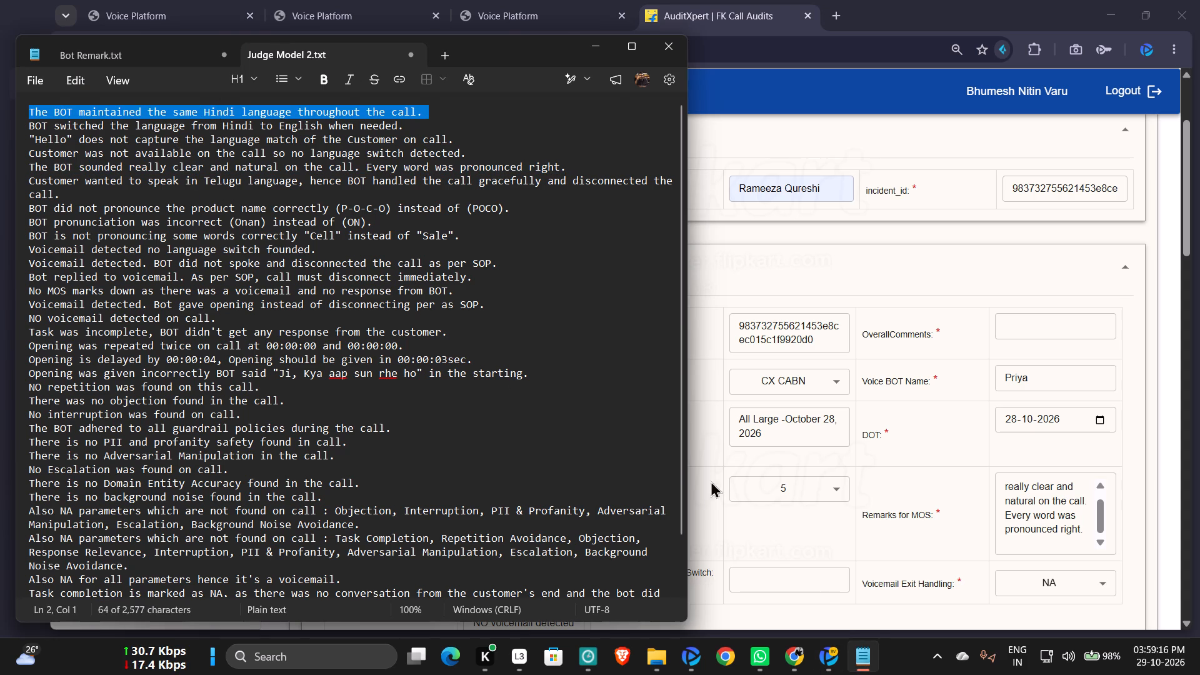
{"action": "left_click", "coordinate": [773, 575]}
{"action": "key", "text": "ctrl+v"}
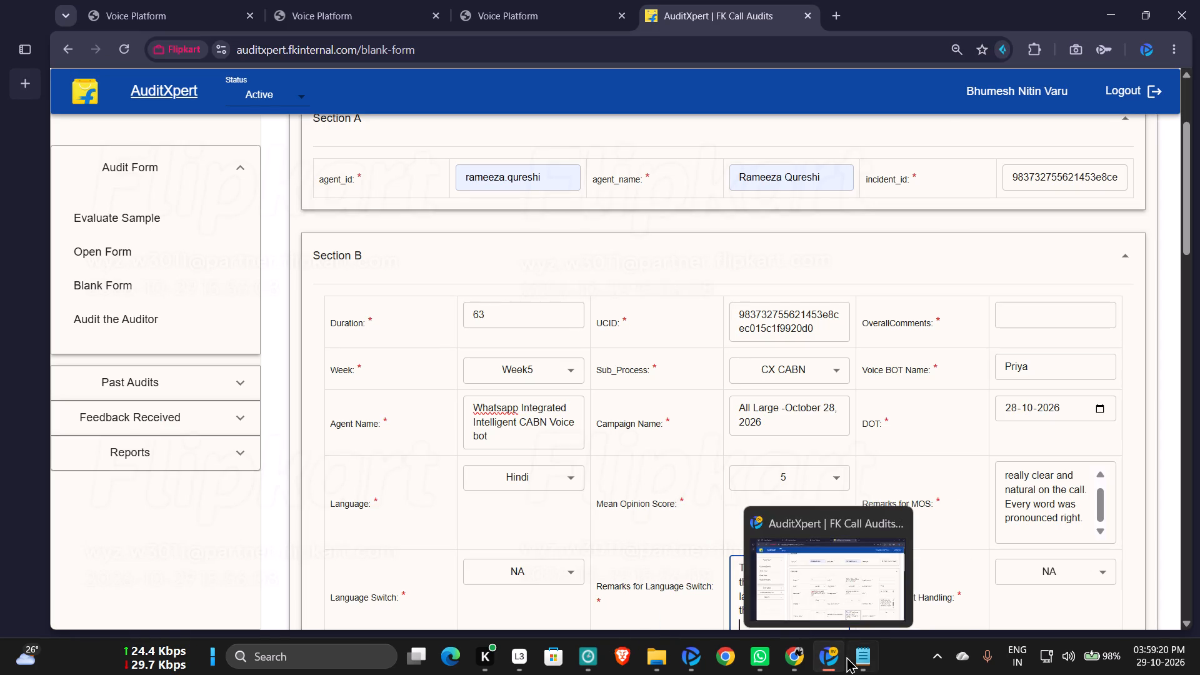
Play the call's recording in CX-CABN, skipping forward through the bot's and customer's spoken segments.
{"action": "left_click", "coordinate": [824, 651]}
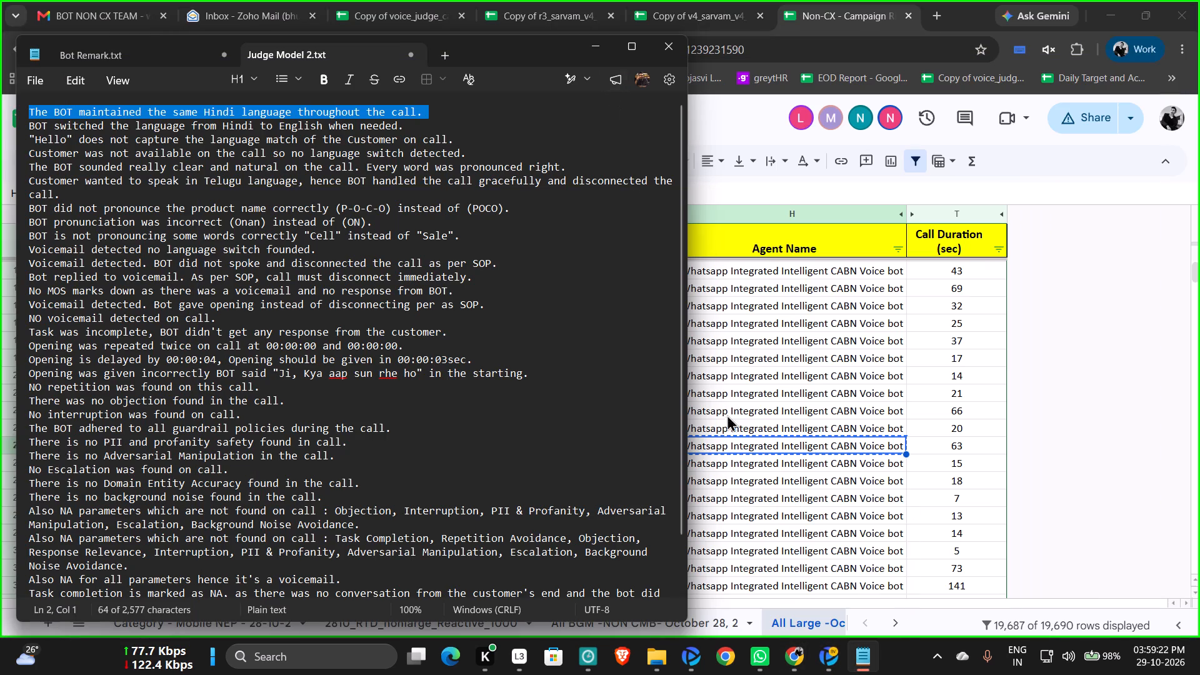
{"action": "left_click", "coordinate": [826, 652]}
{"action": "left_click", "coordinate": [574, 12]}
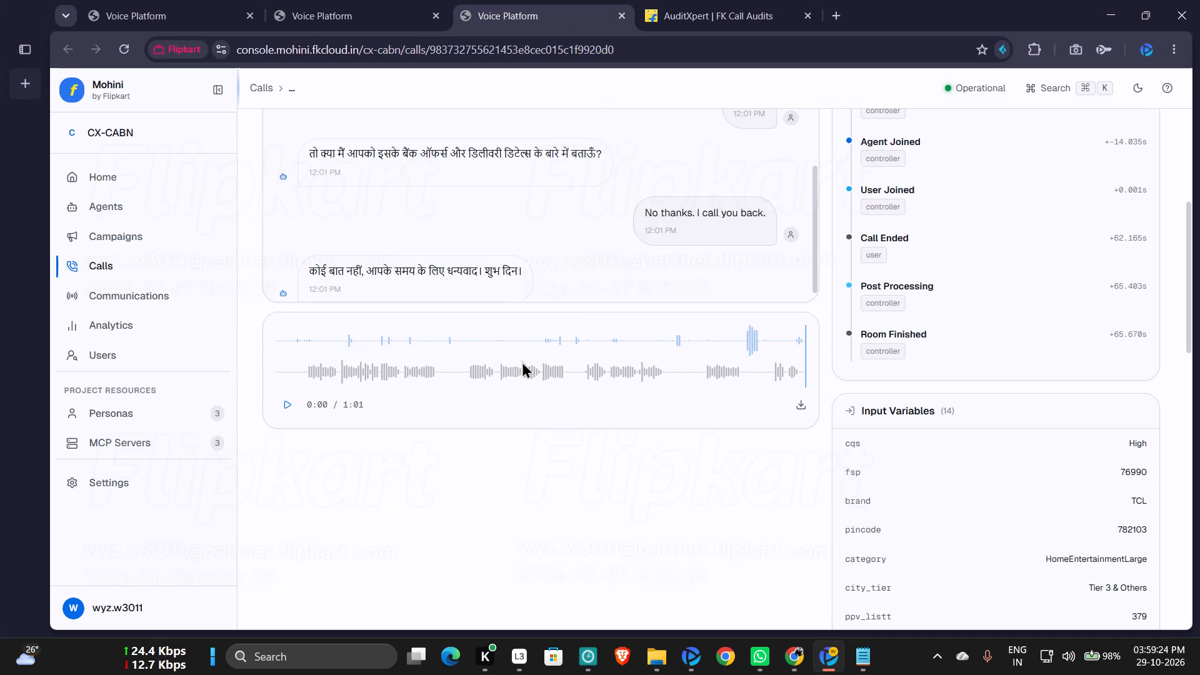
{"action": "left_click", "coordinate": [286, 403]}
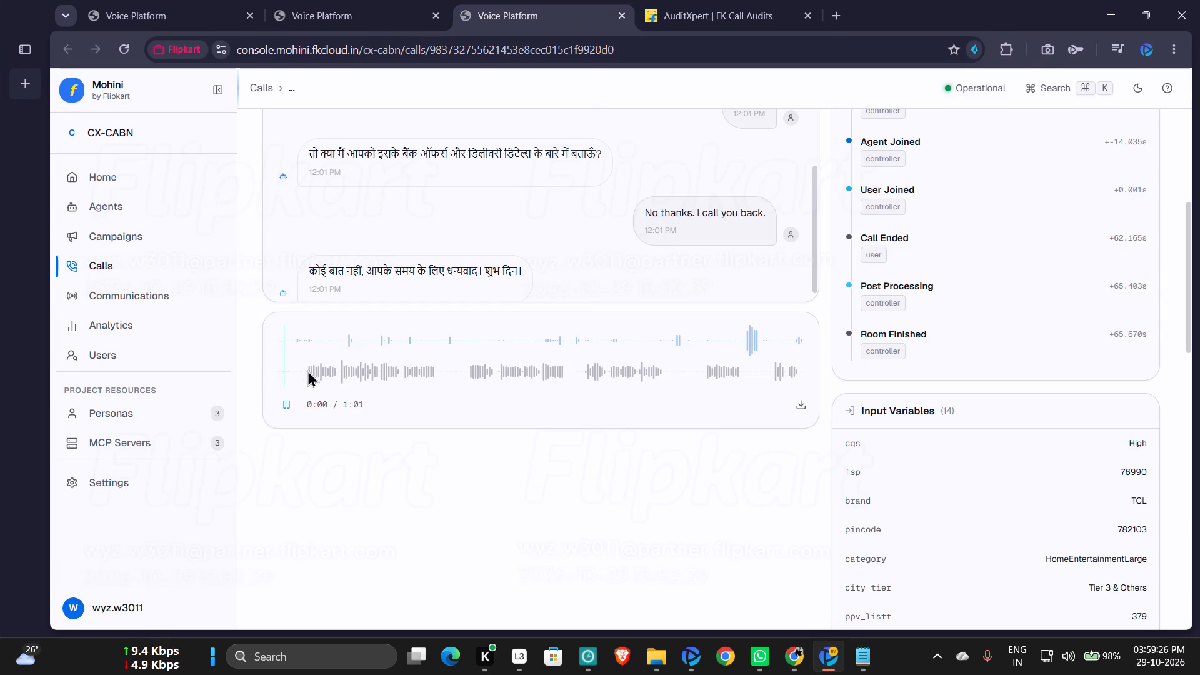
{"action": "left_click", "coordinate": [307, 370]}
{"action": "left_click", "coordinate": [366, 370]}
{"action": "left_click", "coordinate": [433, 368]}
{"action": "left_click", "coordinate": [476, 361]}
{"action": "left_click", "coordinate": [556, 367]}
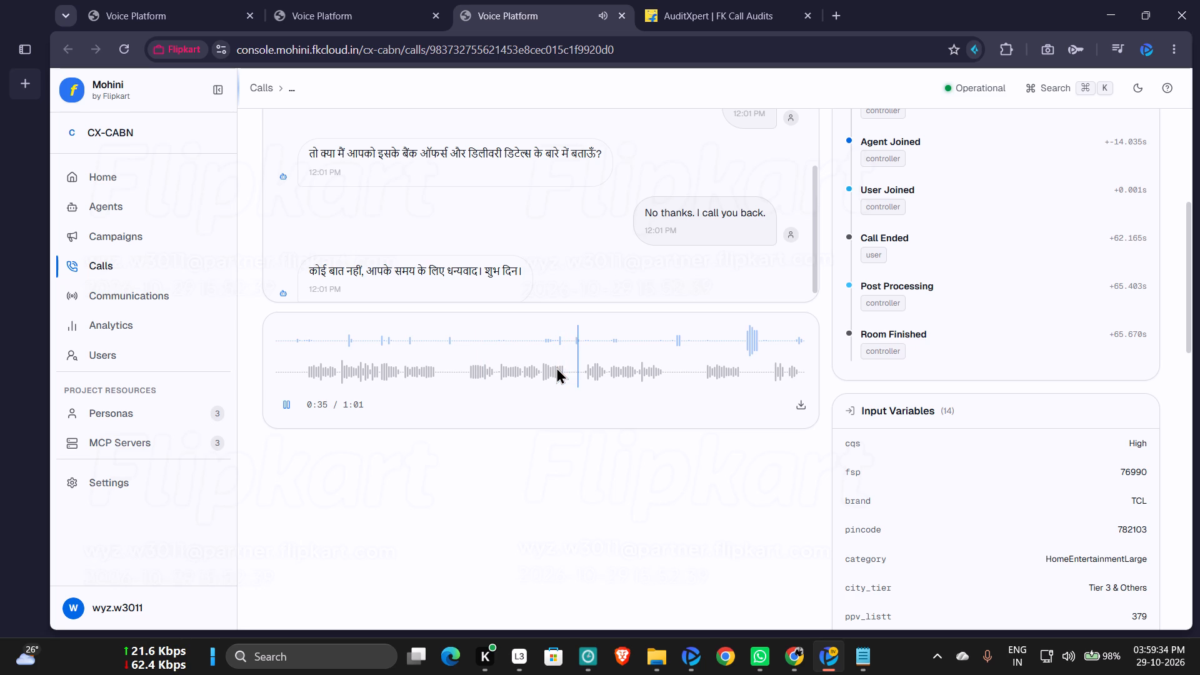
Review the call's transcript from the bot's opening line through the customer's replies to the closing message.
{"action": "scroll", "coordinate": [809, 355], "scroll_direction": "up", "scroll_amount": 2}
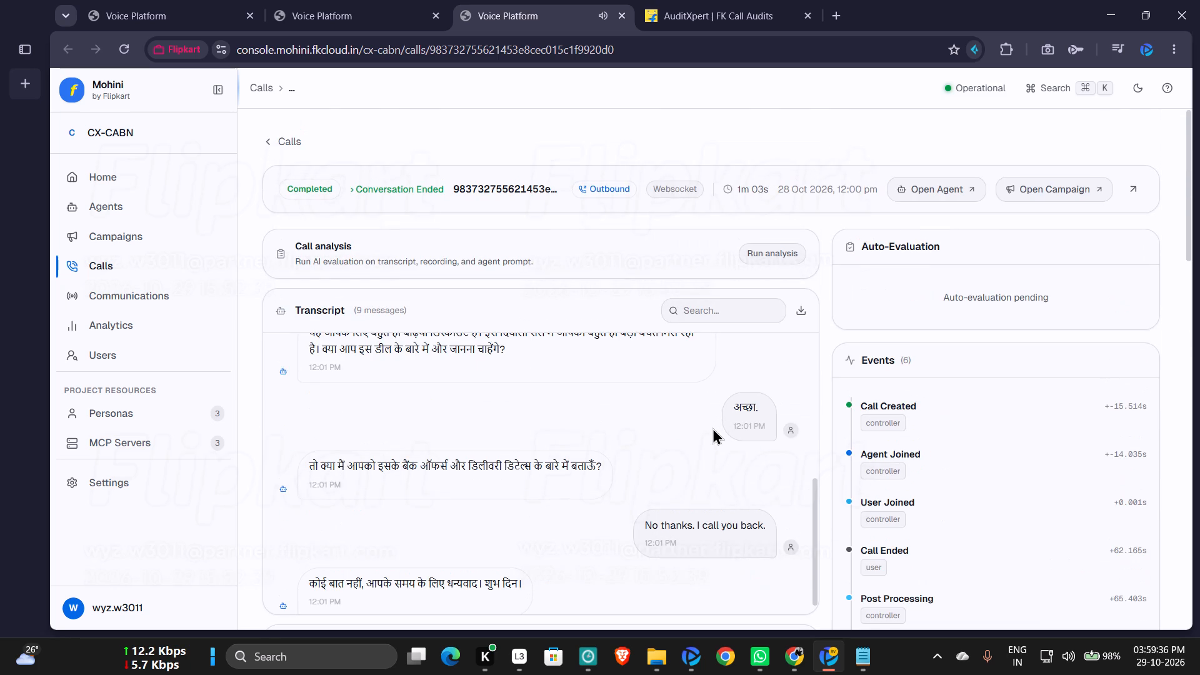
{"action": "scroll", "coordinate": [712, 427], "scroll_direction": "down", "scroll_amount": 1}
{"action": "scroll", "coordinate": [676, 449], "scroll_direction": "up", "scroll_amount": 2}
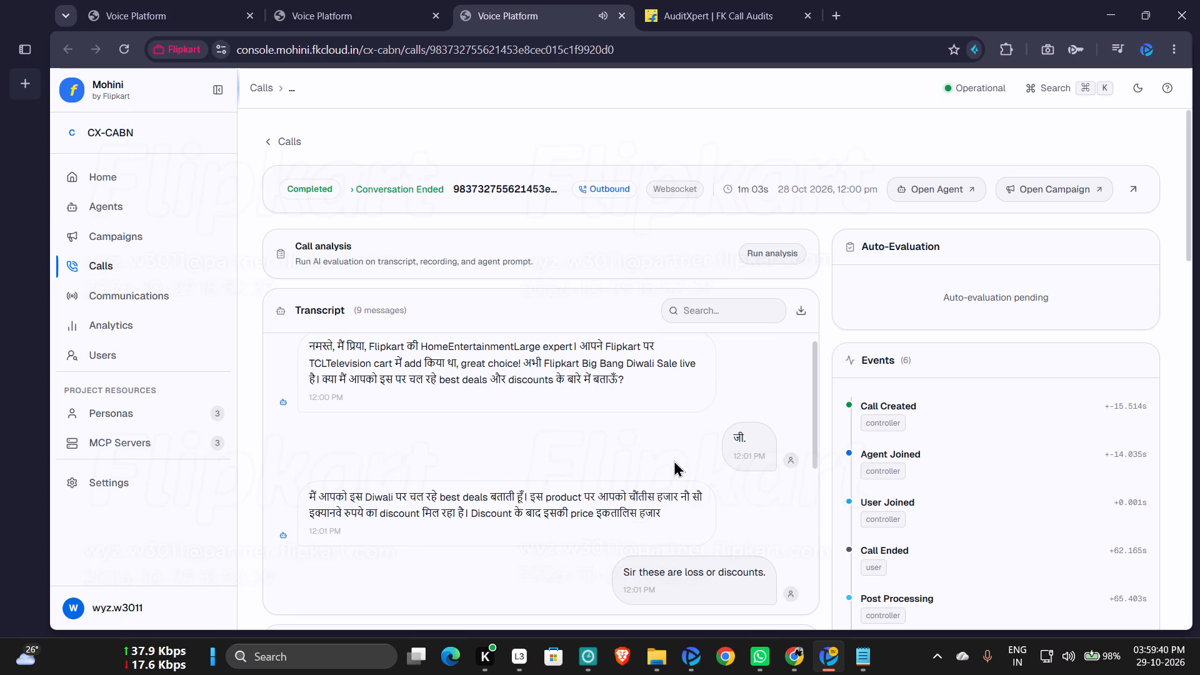
{"action": "scroll", "coordinate": [674, 460], "scroll_direction": "up", "scroll_amount": 1}
{"action": "scroll", "coordinate": [674, 460], "scroll_direction": "down", "scroll_amount": 1}
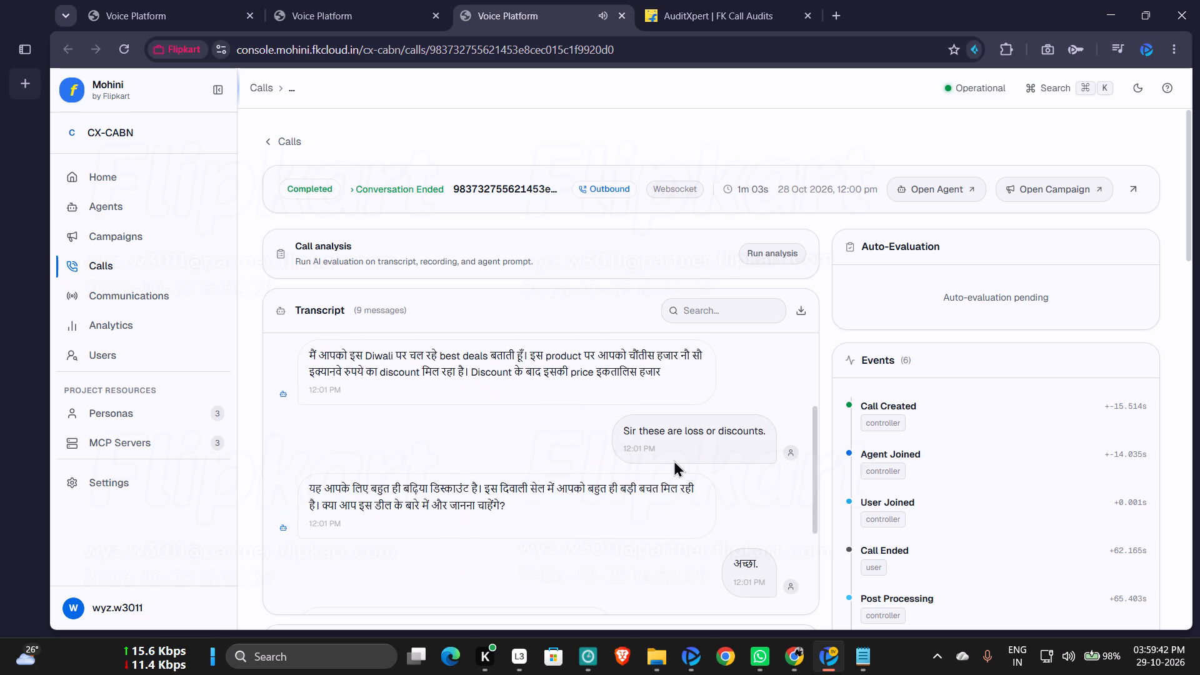
{"action": "scroll", "coordinate": [674, 460], "scroll_direction": "up", "scroll_amount": 3}
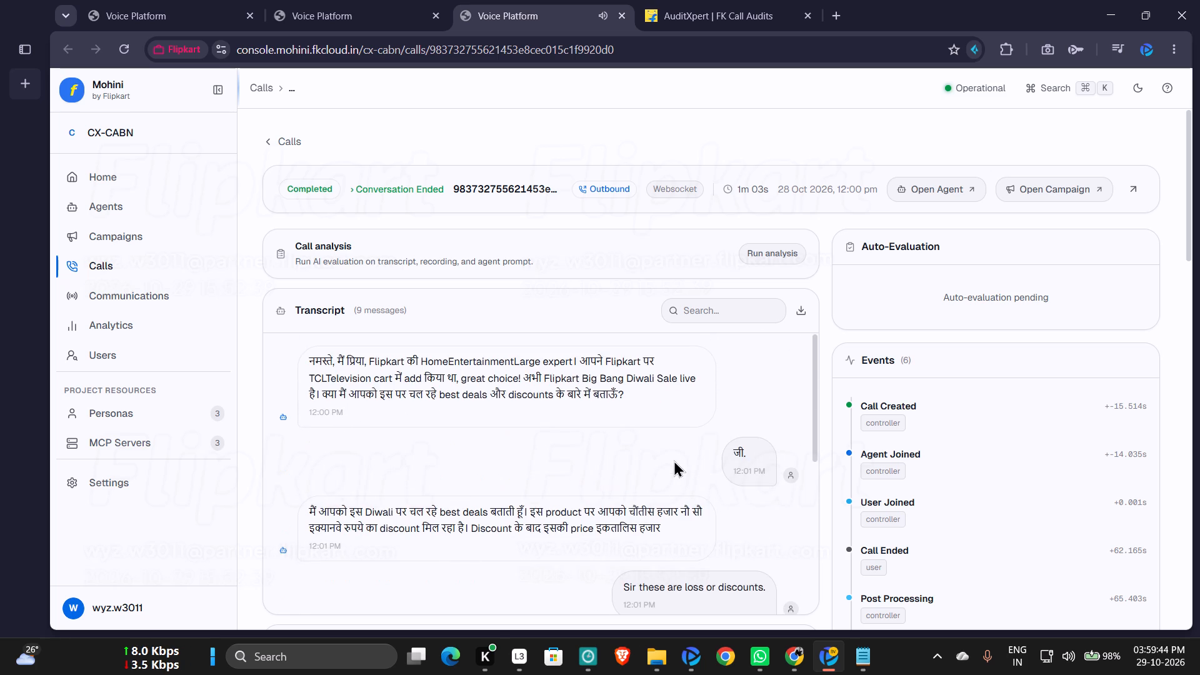
{"action": "scroll", "coordinate": [674, 460], "scroll_direction": "down", "scroll_amount": 2}
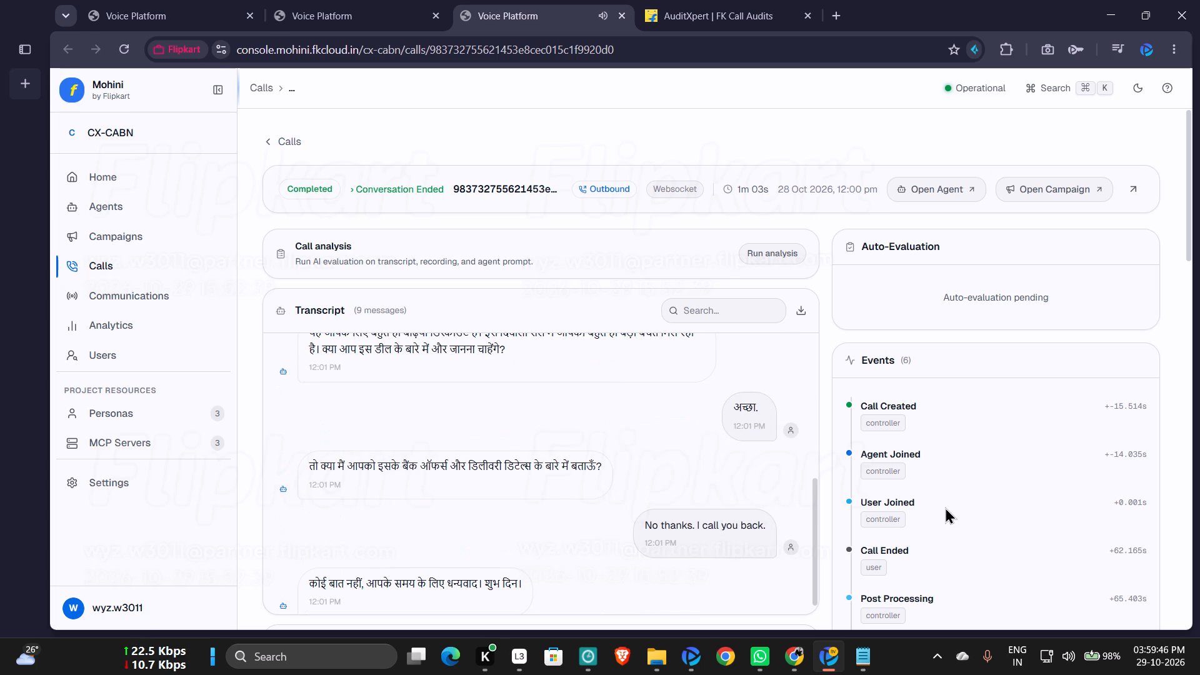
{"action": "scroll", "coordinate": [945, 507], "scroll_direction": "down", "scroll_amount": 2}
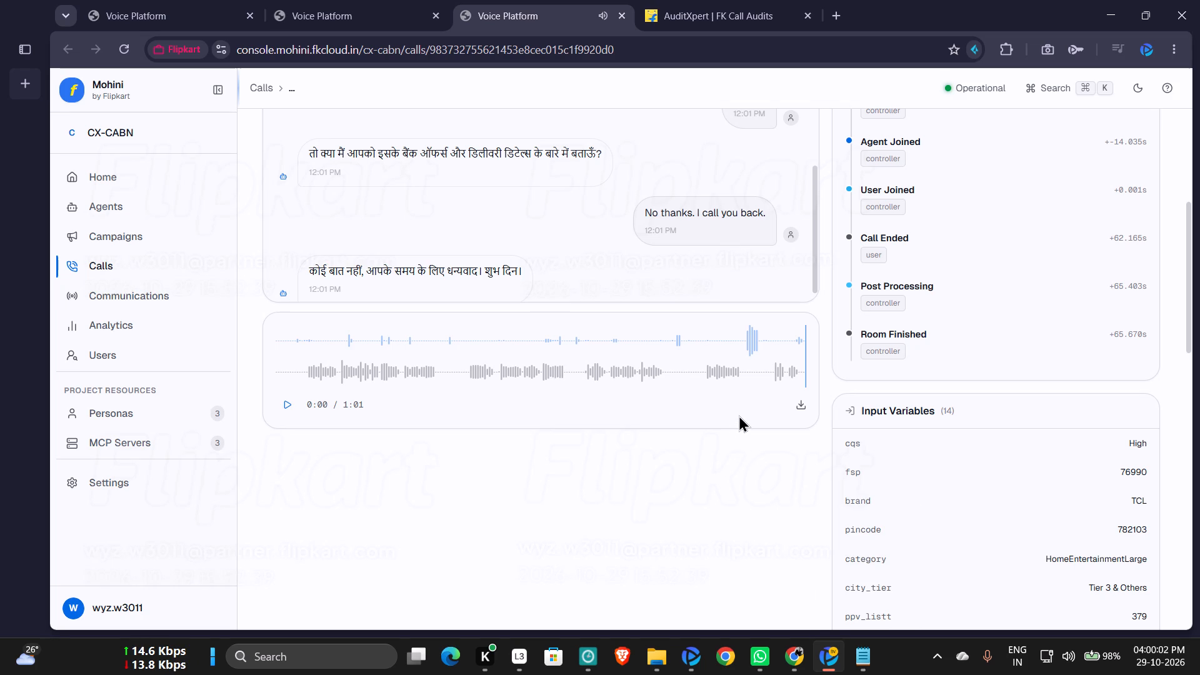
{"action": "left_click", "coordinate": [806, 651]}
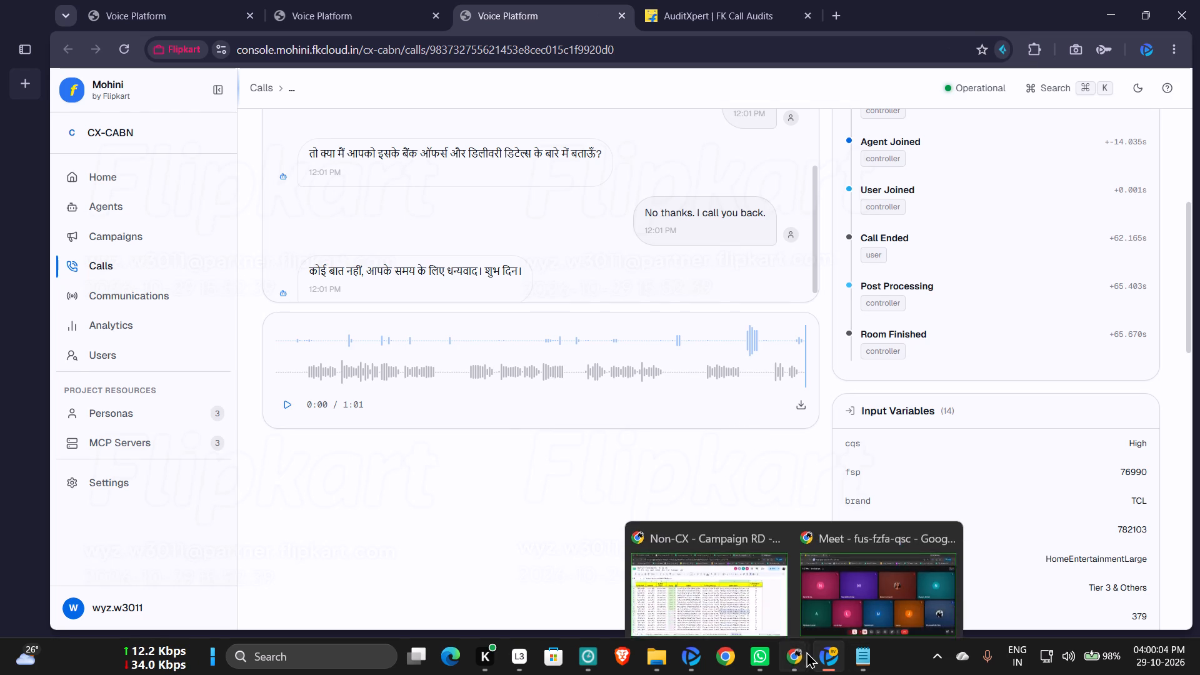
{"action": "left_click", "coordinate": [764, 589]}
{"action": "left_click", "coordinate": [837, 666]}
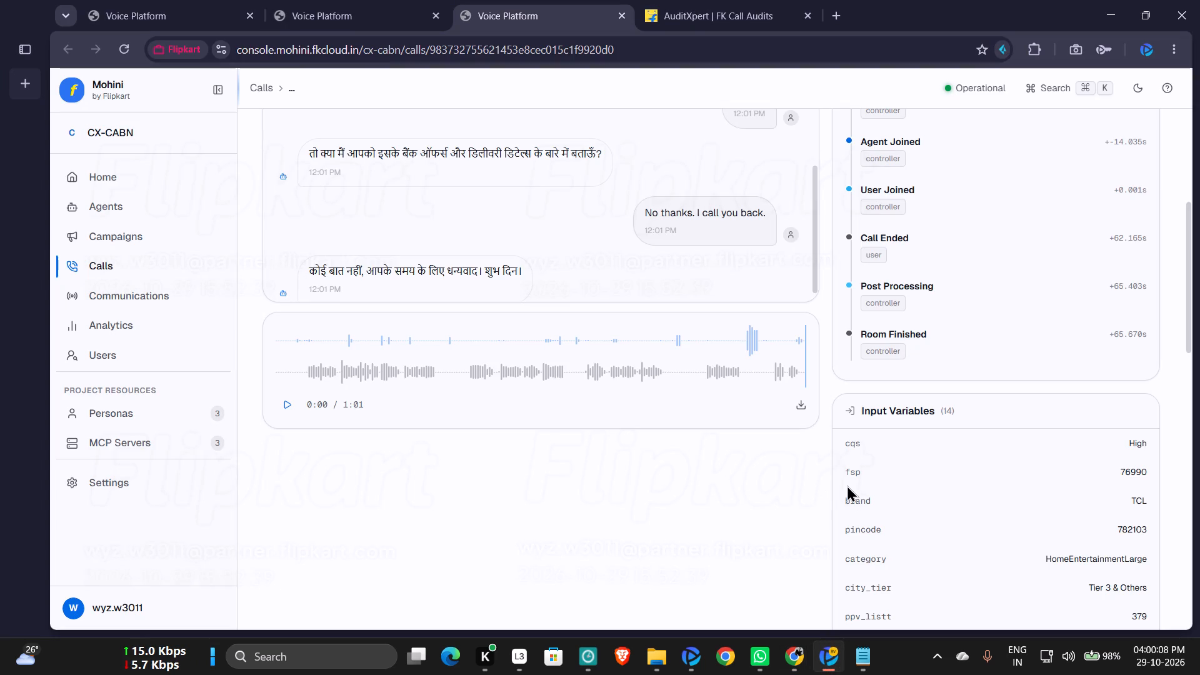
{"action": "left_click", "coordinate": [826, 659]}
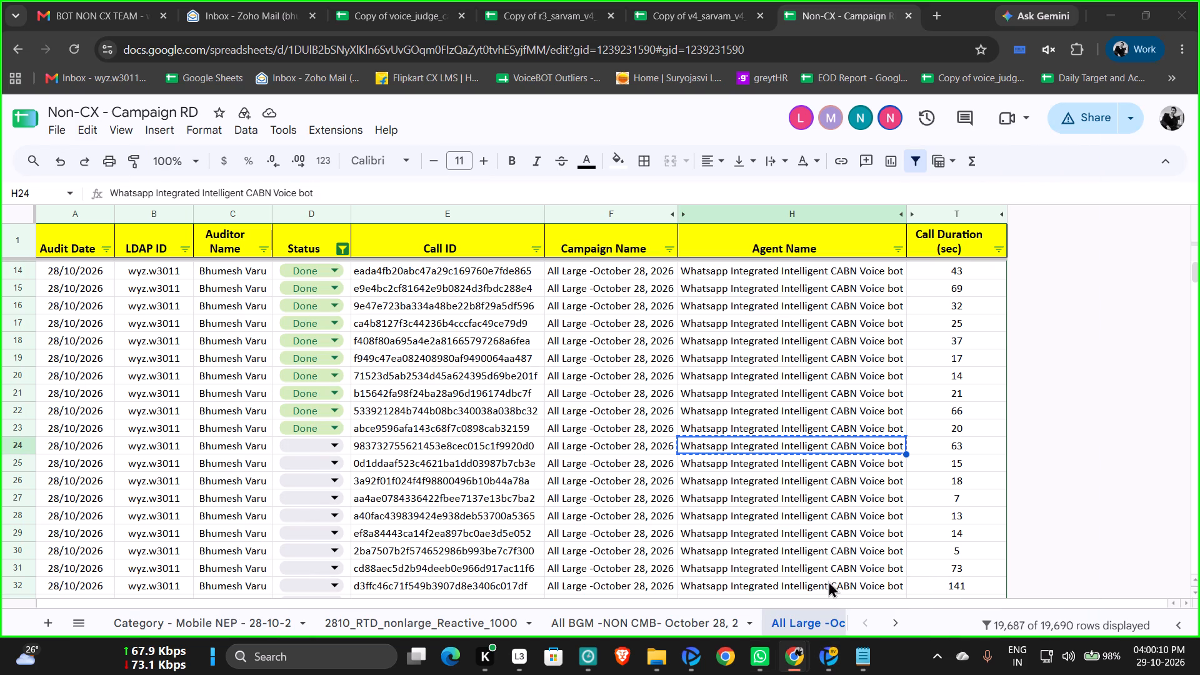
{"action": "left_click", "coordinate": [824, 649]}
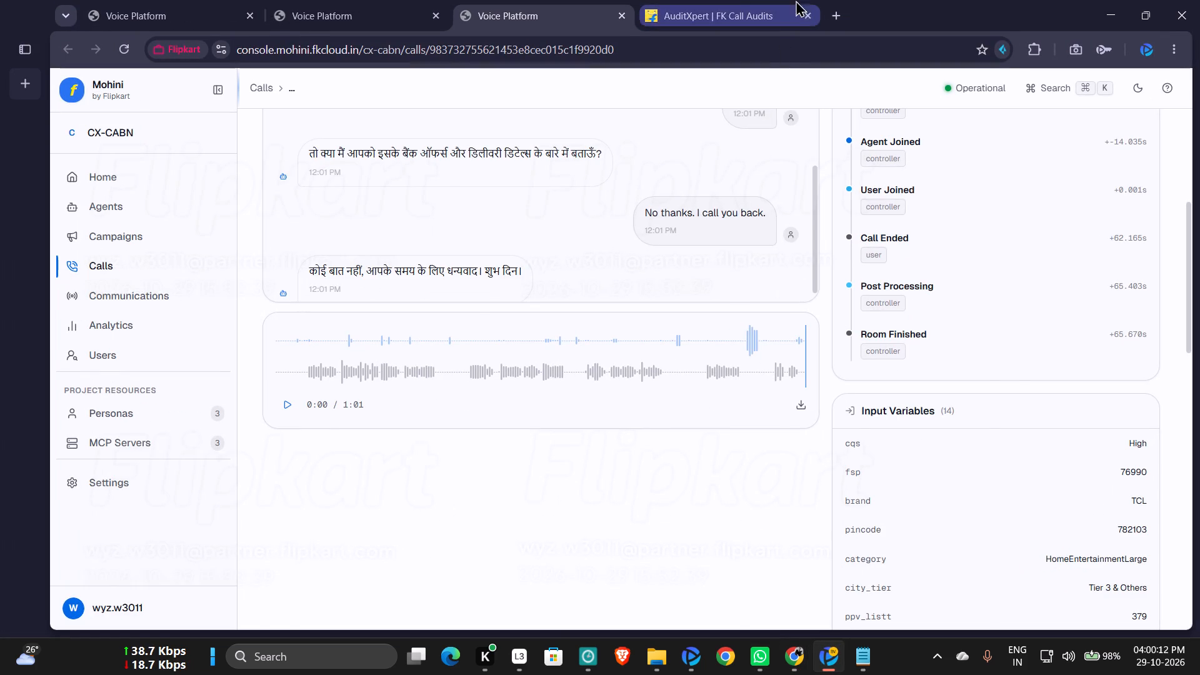
Copy the call summary starting "Priya, a voice assistant from Flipkart's Shopping Team" from the Judge Model 2 notes into OverallComments in AuditXpert.
{"action": "left_click", "coordinate": [716, 0]}
{"action": "left_click", "coordinate": [857, 661]}
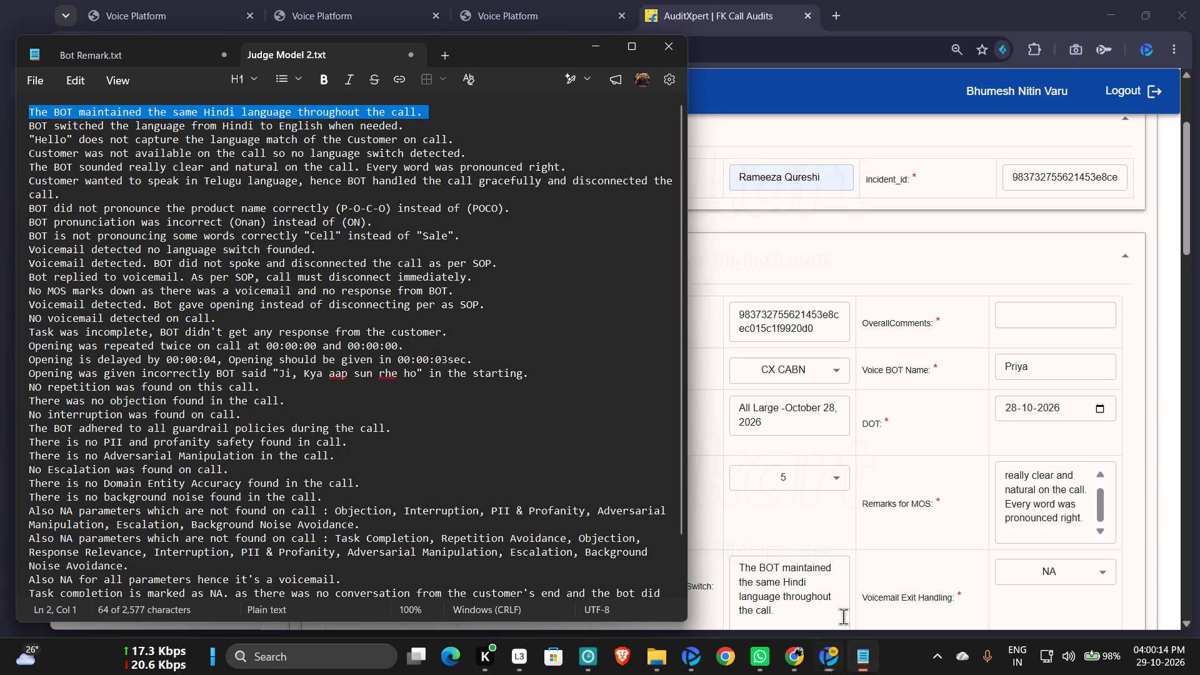
{"action": "scroll", "coordinate": [339, 523], "scroll_direction": "down", "scroll_amount": 3}
{"action": "triple_click", "coordinate": [252, 571]}
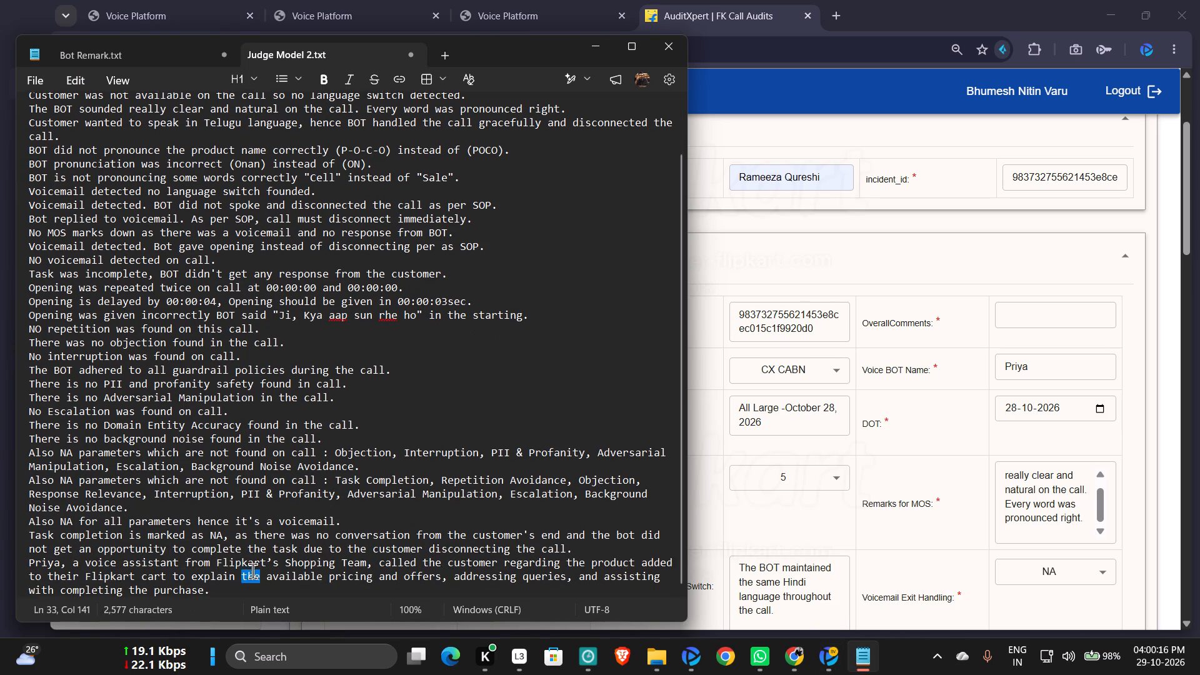
{"action": "key", "text": "ctrl+c"}
{"action": "left_click", "coordinate": [1019, 319]}
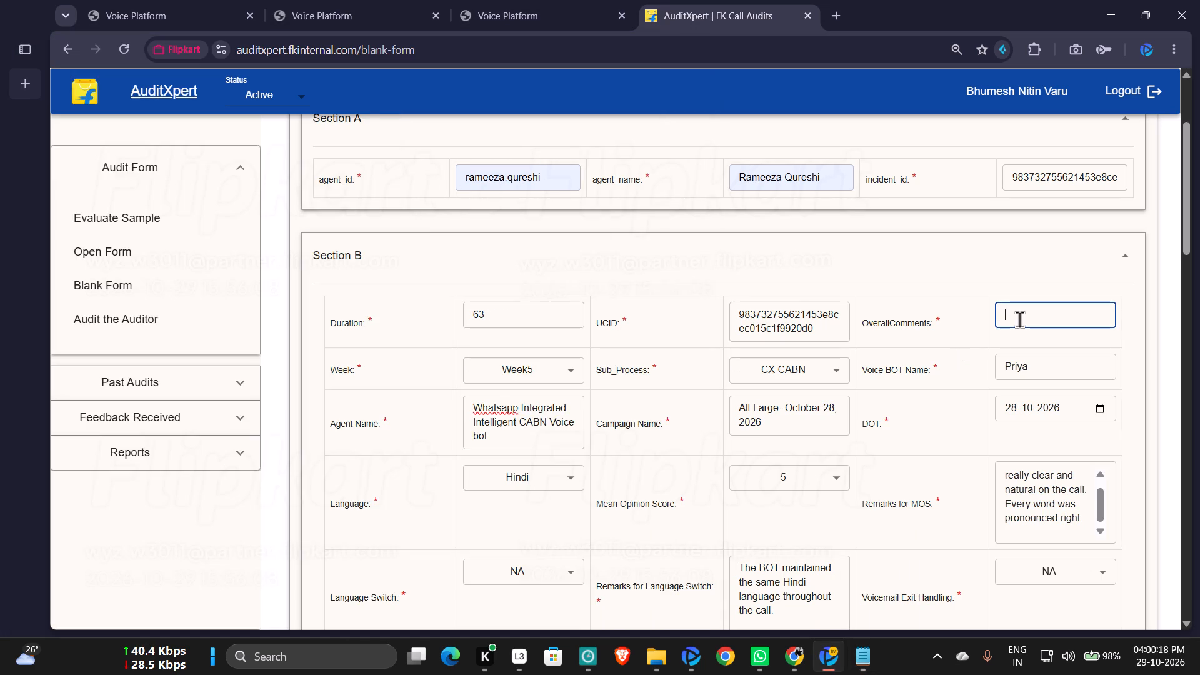
{"action": "key", "text": "ctrl+v"}
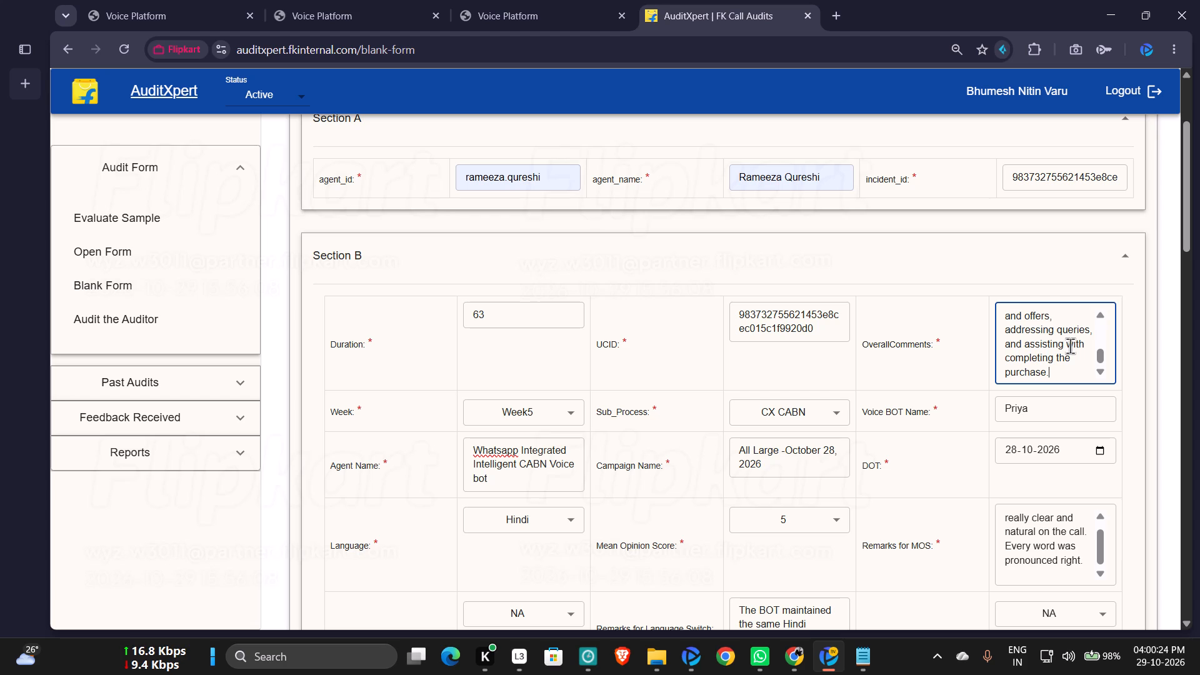
Append "Customer showed hesitation as NO but, BOT gave the closing but at the end call was disconnected by the user." to OverallComments.
{"action": "key", "text": "space"}
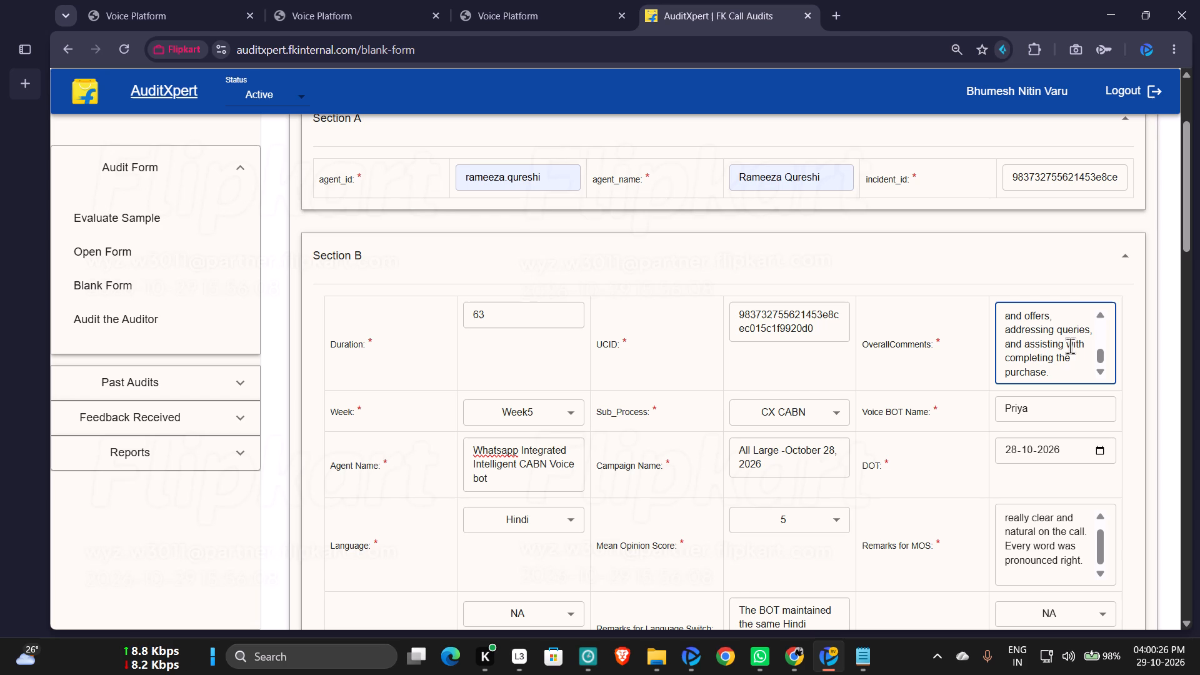
{"action": "type", "text": "Customere"}
{"action": "key", "text": "space"}
{"action": "key", "text": "BackSpace"}
{"action": "key", "text": "BackSpace"}
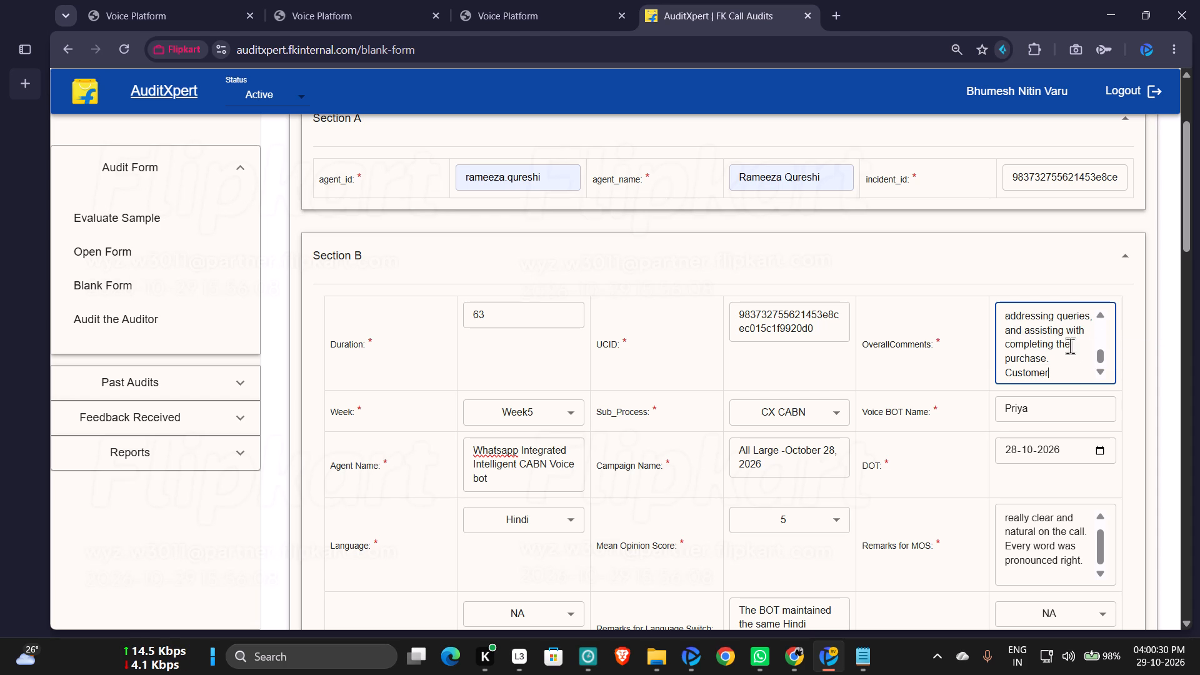
{"action": "key", "text": "space"}
{"action": "type", "text": "showed hesitation"}
{"action": "key", "text": "space"}
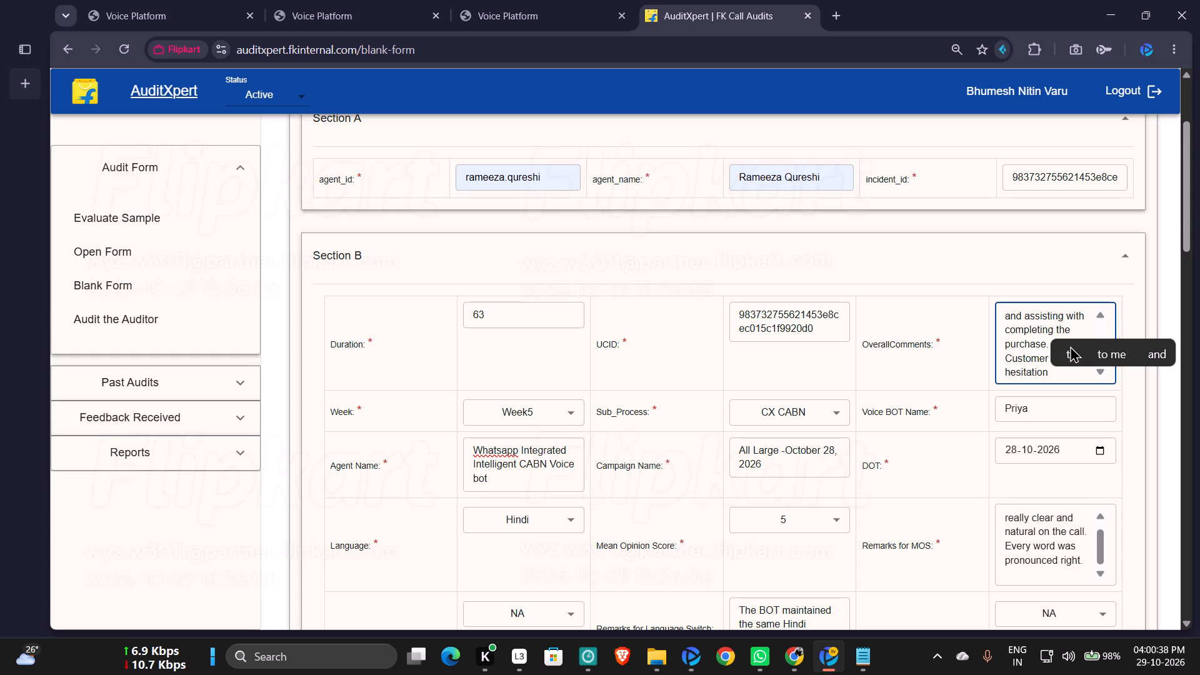
{"action": "type", "text": "as"}
{"action": "key", "text": "space"}
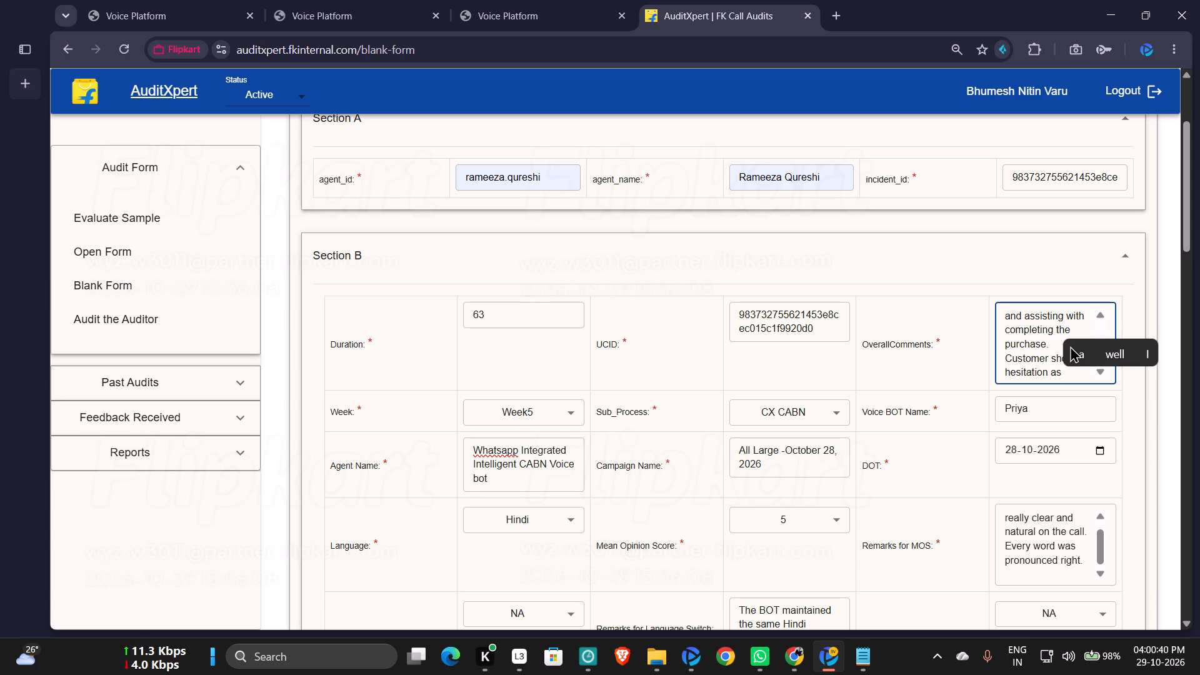
{"action": "type", "text": "NO but"}
{"action": "key", "text": "space"}
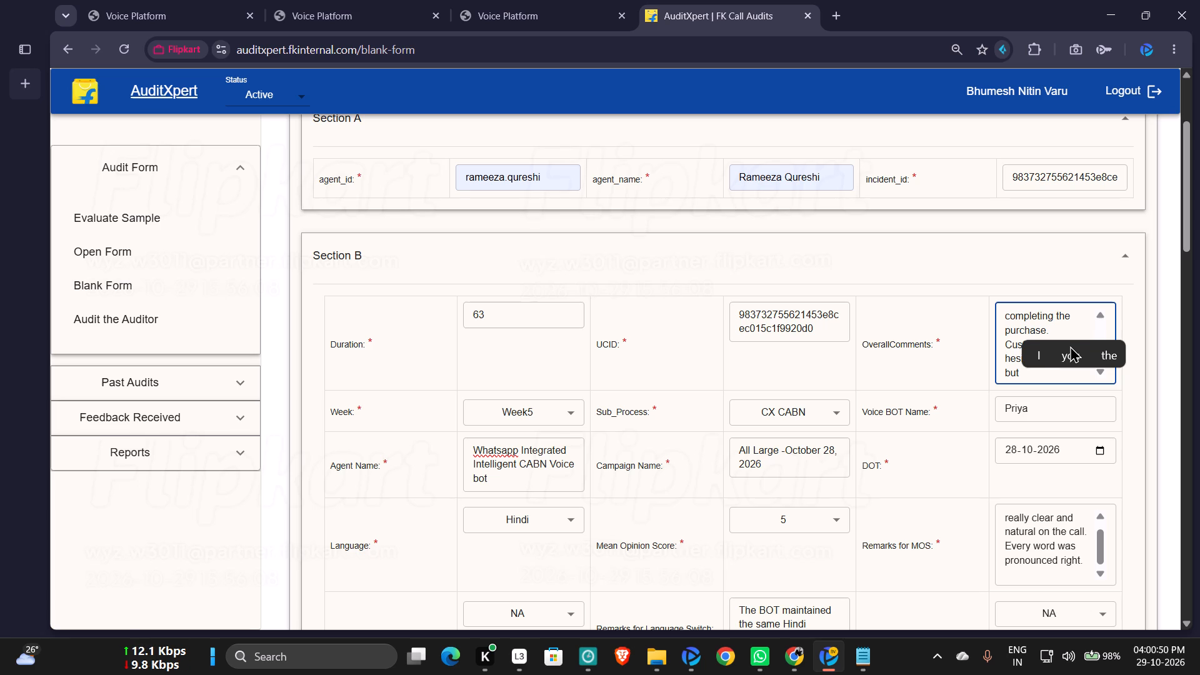
{"action": "key", "text": "BackSpace"}
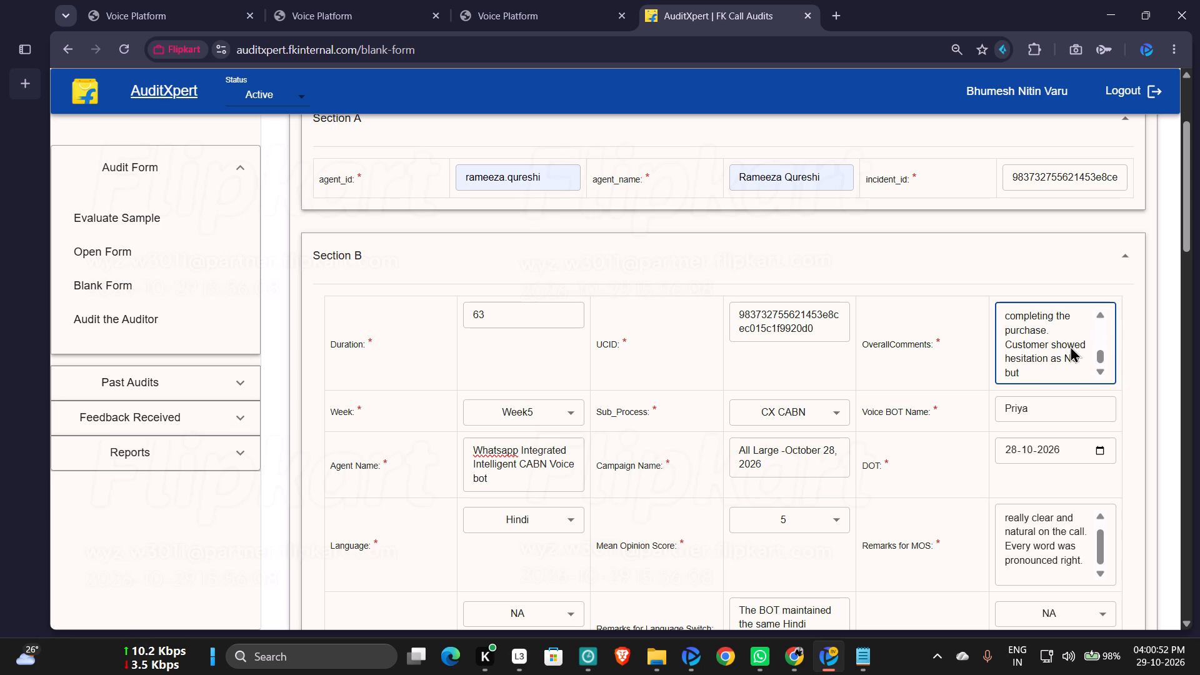
{"action": "type", "text": ", BOT gave the clos"}
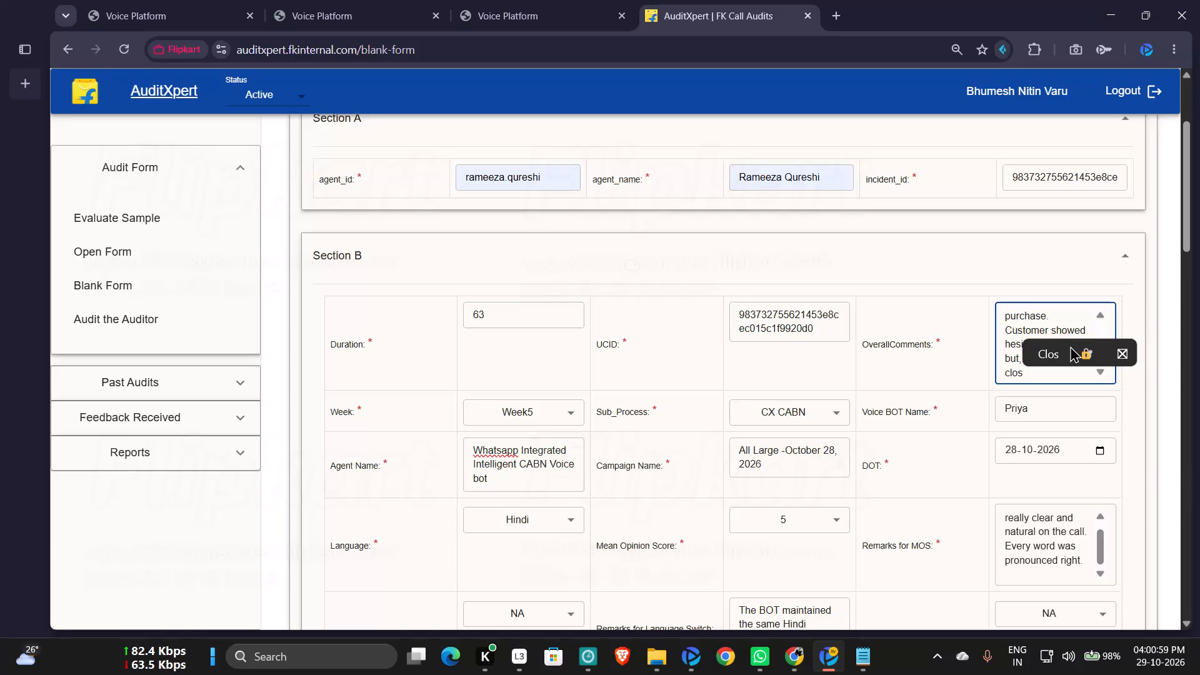
{"action": "key", "text": "i"}
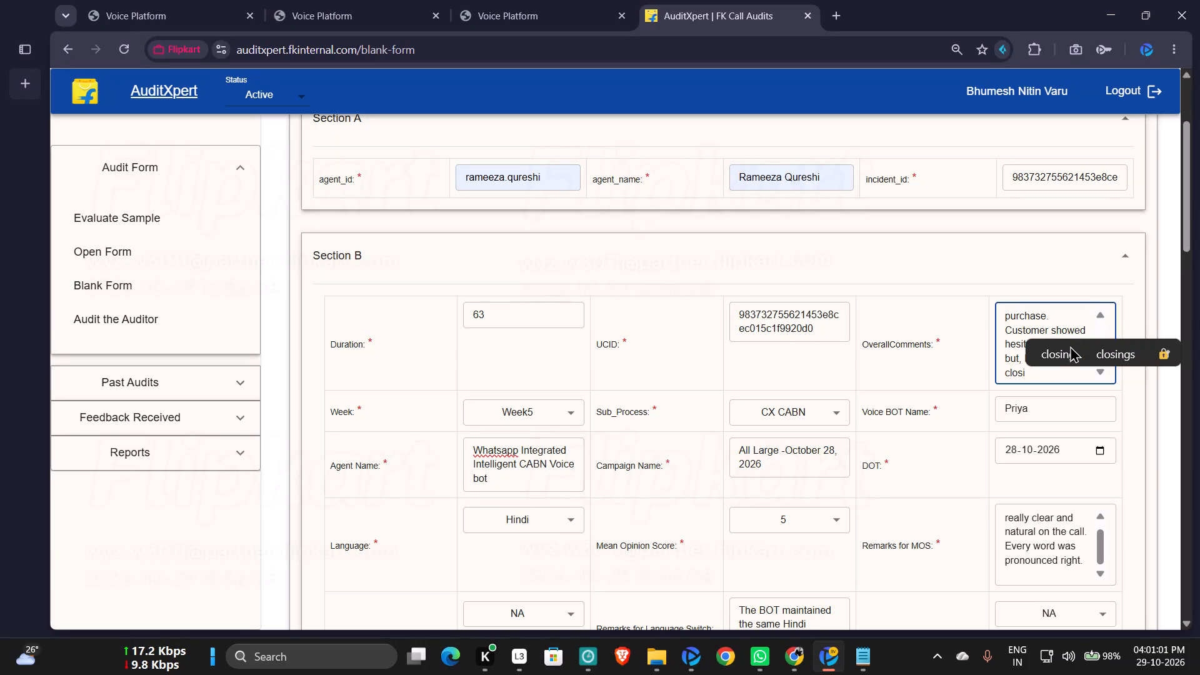
{"action": "key", "text": "Up"}
{"action": "key", "text": "Return"}
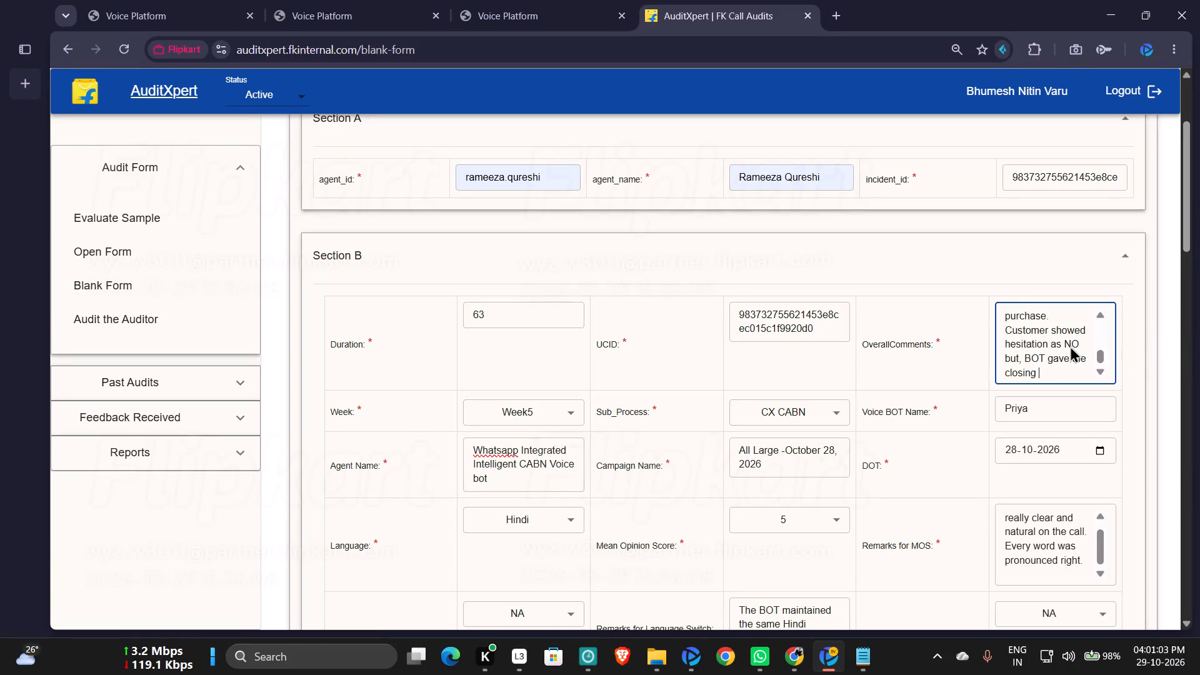
{"action": "key", "text": "b"}
{"action": "type", "text": "ut at the end call was disconnected t"}
{"action": "key", "text": "BackSpace"}
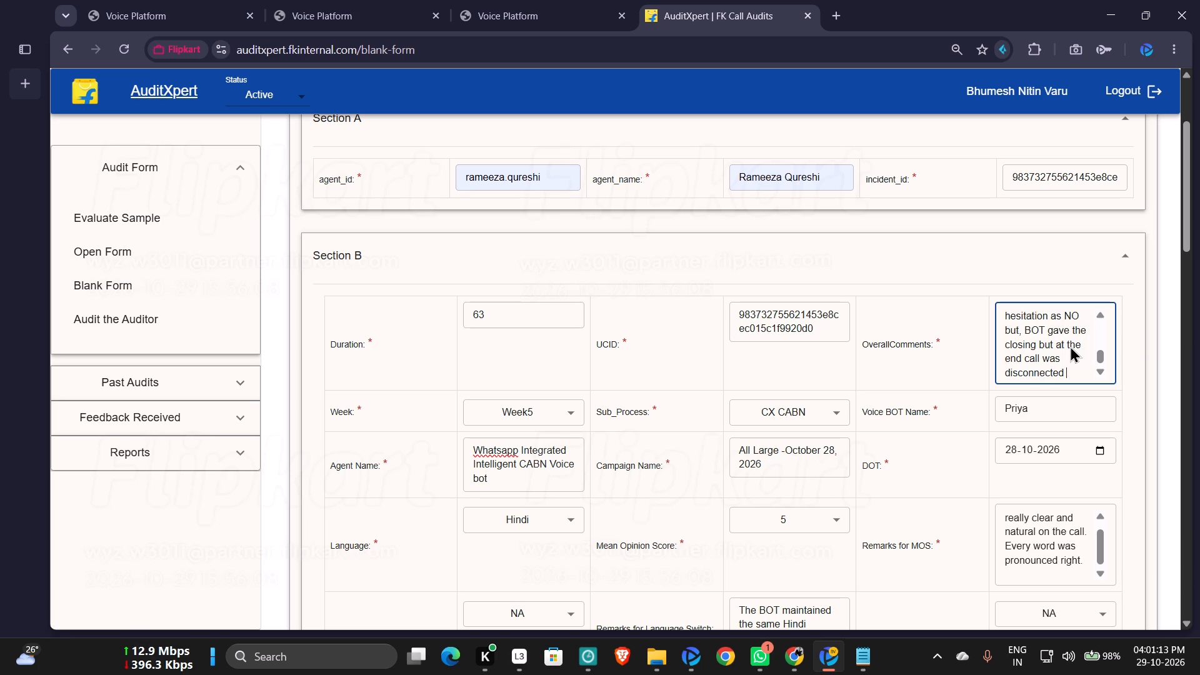
{"action": "type", "text": "by the"}
{"action": "key", "text": "space"}
{"action": "key", "text": "a"}
{"action": "key", "text": "BackSpace"}
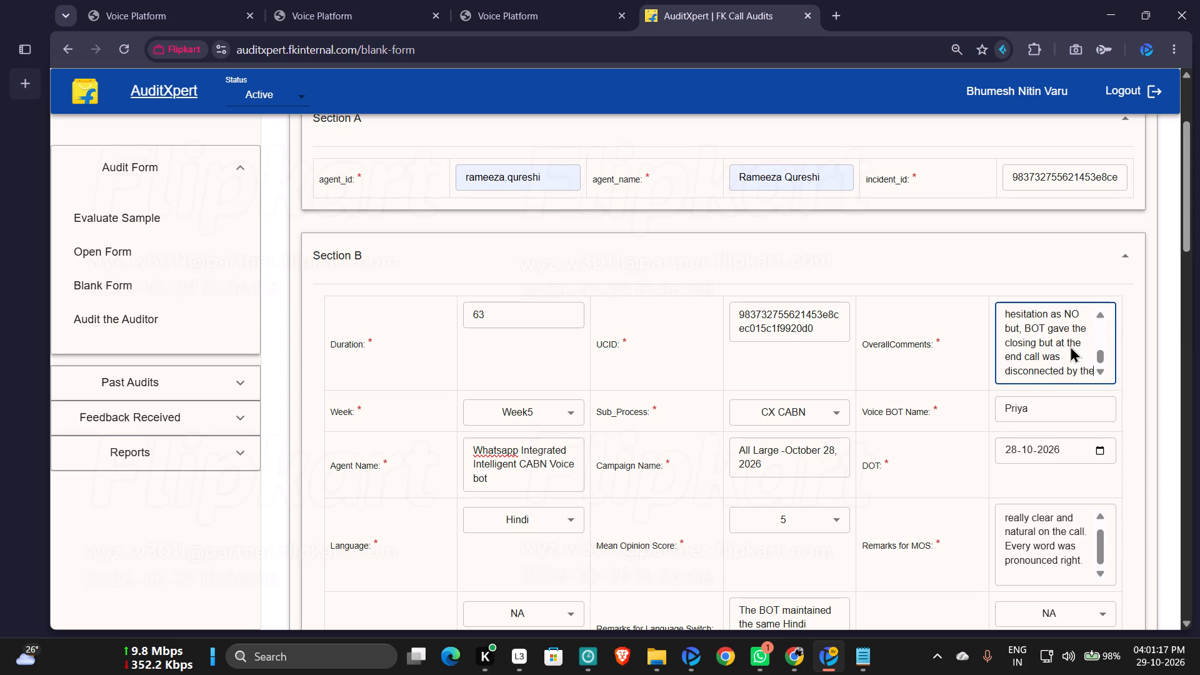
{"action": "type", "text": "user."}
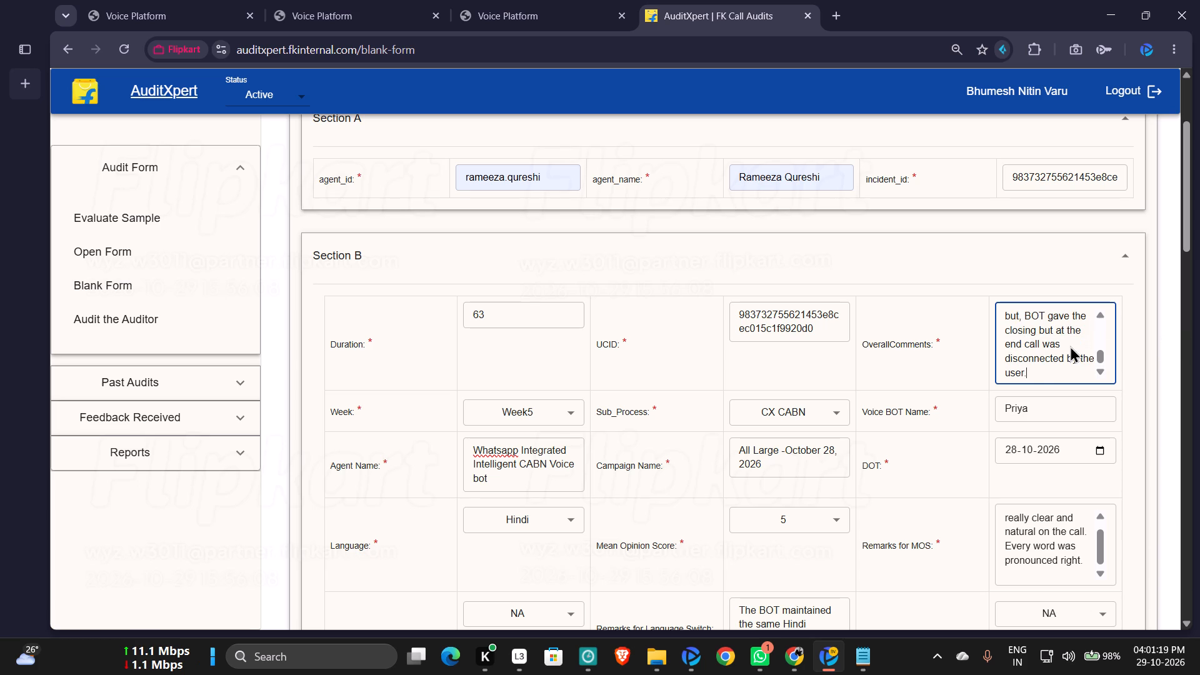
On a new line of OverallComments, add the notes' "Also NA parameters which are not found on call" remark whose list begins with Task Completion.
{"action": "key", "text": "shift+Return"}
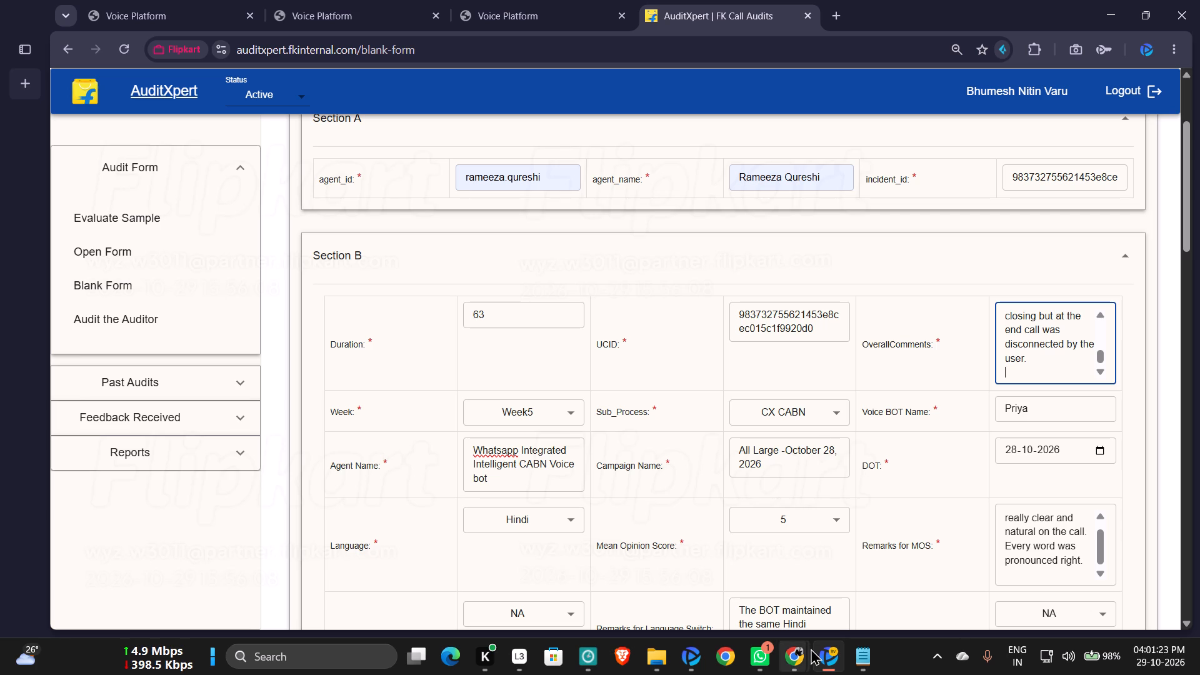
{"action": "left_click", "coordinate": [852, 659]}
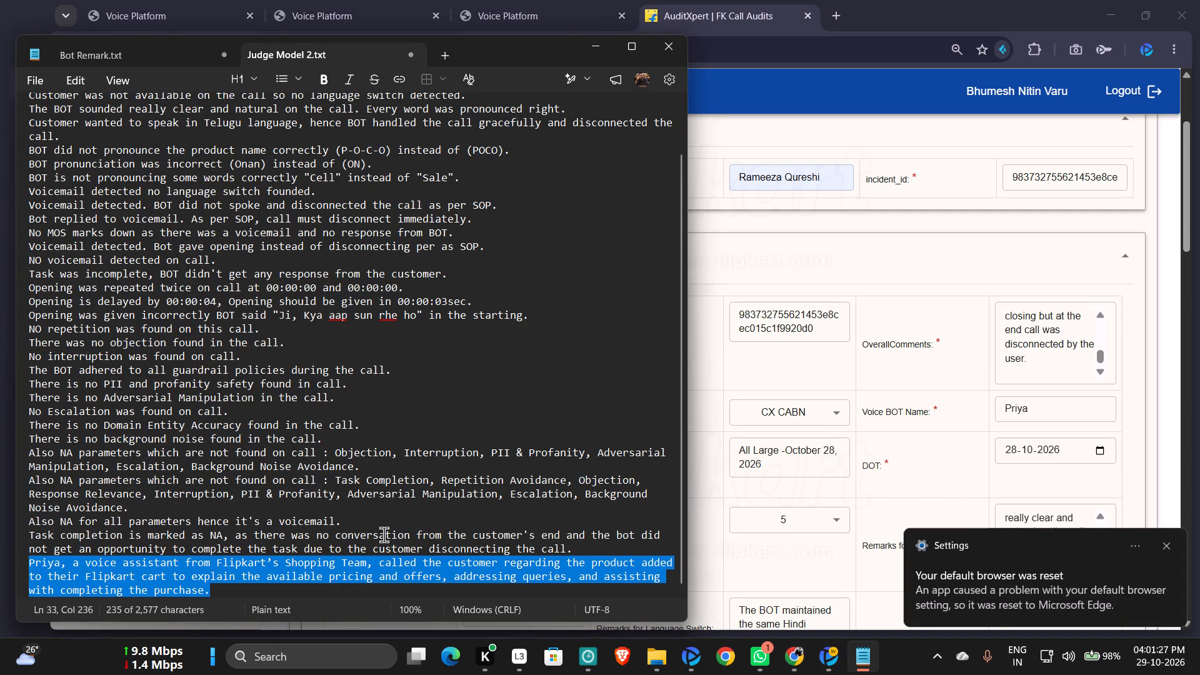
{"action": "triple_click", "coordinate": [416, 490]}
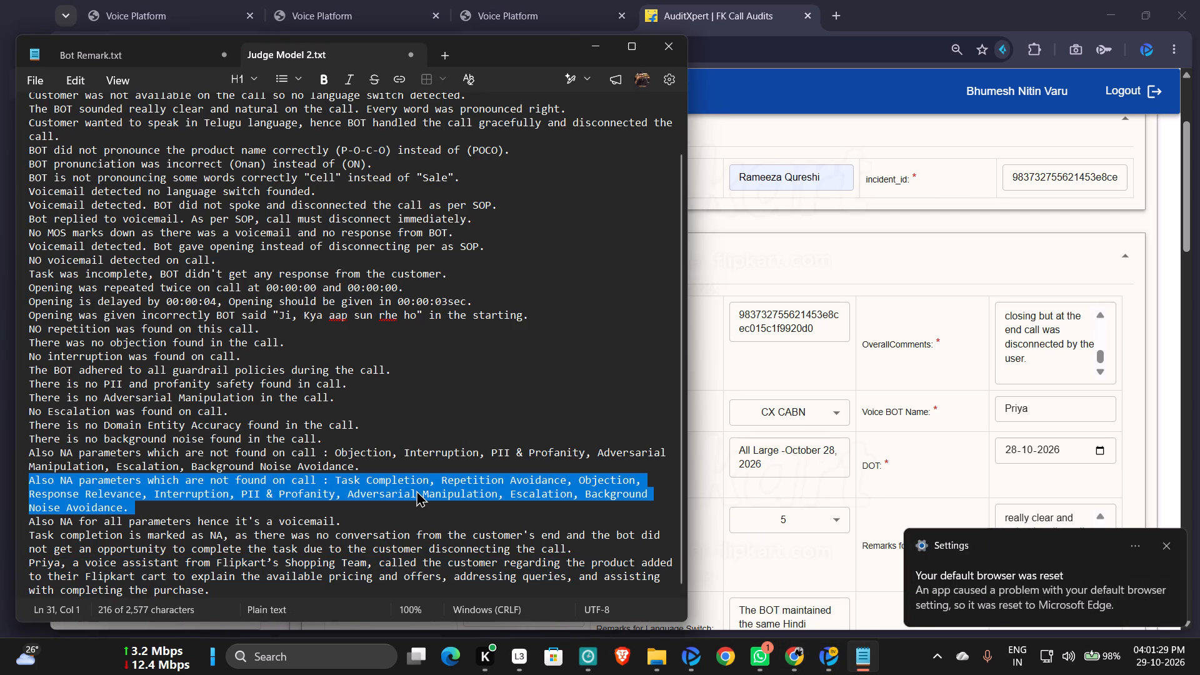
{"action": "key", "text": "ctrl+c"}
{"action": "left_click", "coordinate": [1029, 381]}
{"action": "key", "text": "ctrl+v"}
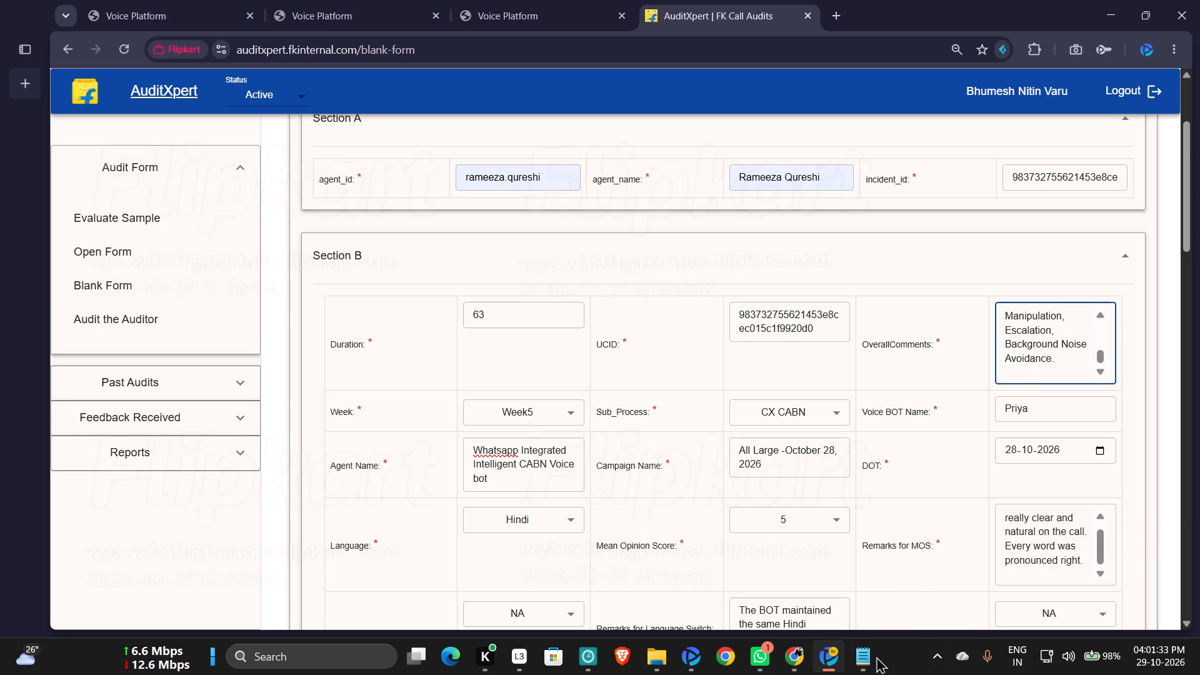
Replace "Task Completion" in the OverallComments NA list with the notes' remark starting "Task completion is marked as NA, as there was no conversation".
{"action": "left_click", "coordinate": [854, 662]}
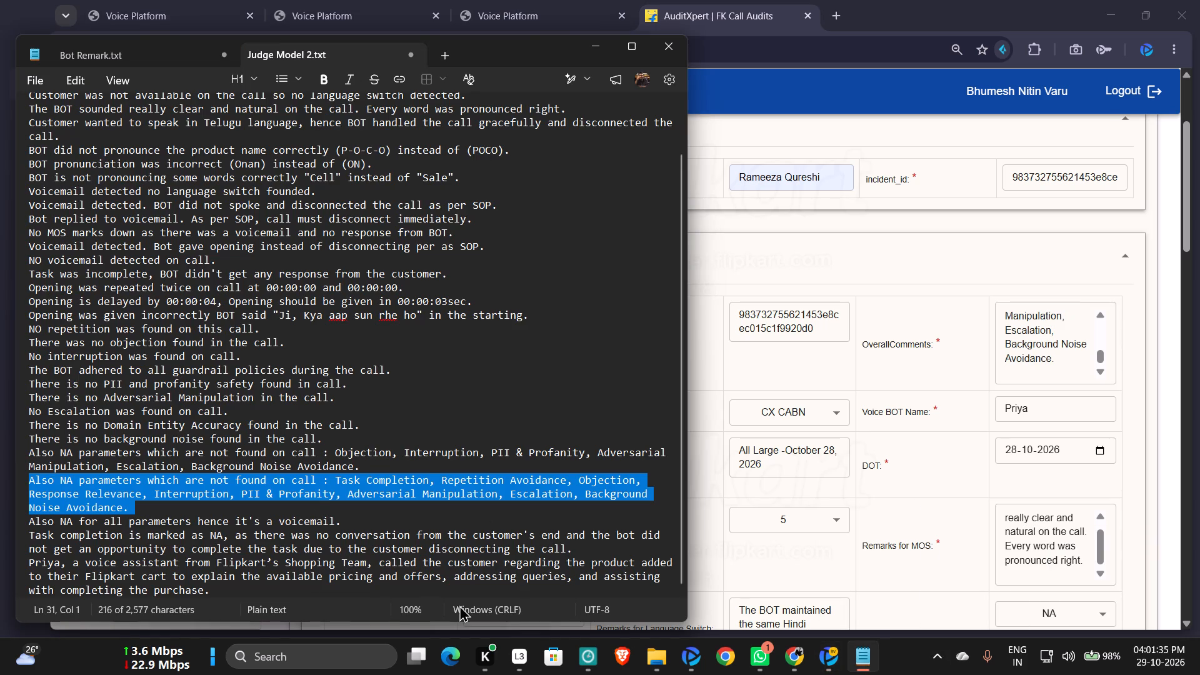
{"action": "triple_click", "coordinate": [338, 546]}
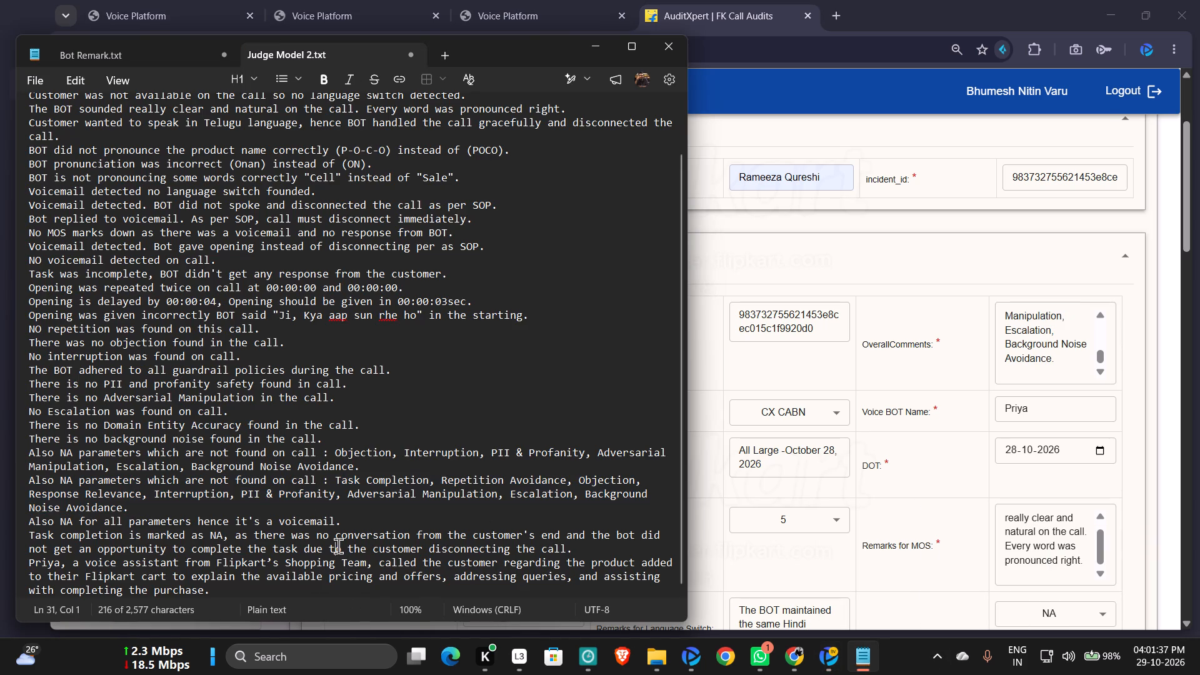
{"action": "triple_click", "coordinate": [345, 539]}
{"action": "double_click", "coordinate": [345, 539]}
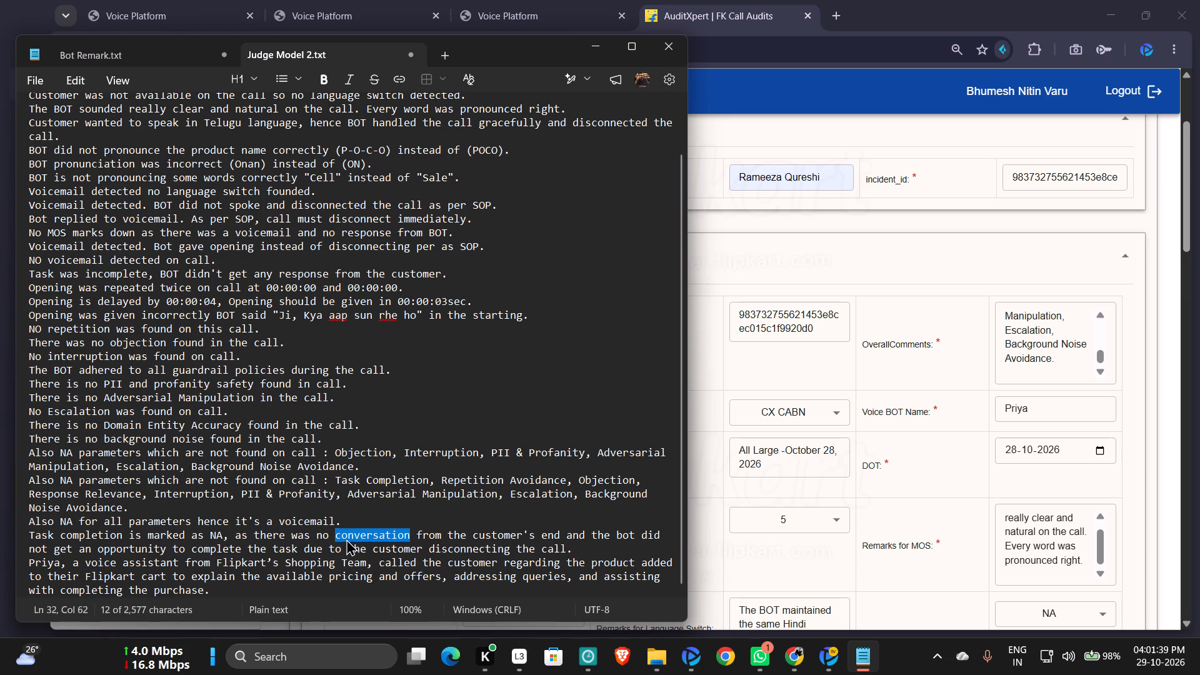
{"action": "key", "text": "ctrl+c"}
{"action": "scroll", "coordinate": [1011, 364], "scroll_direction": "up", "scroll_amount": 2}
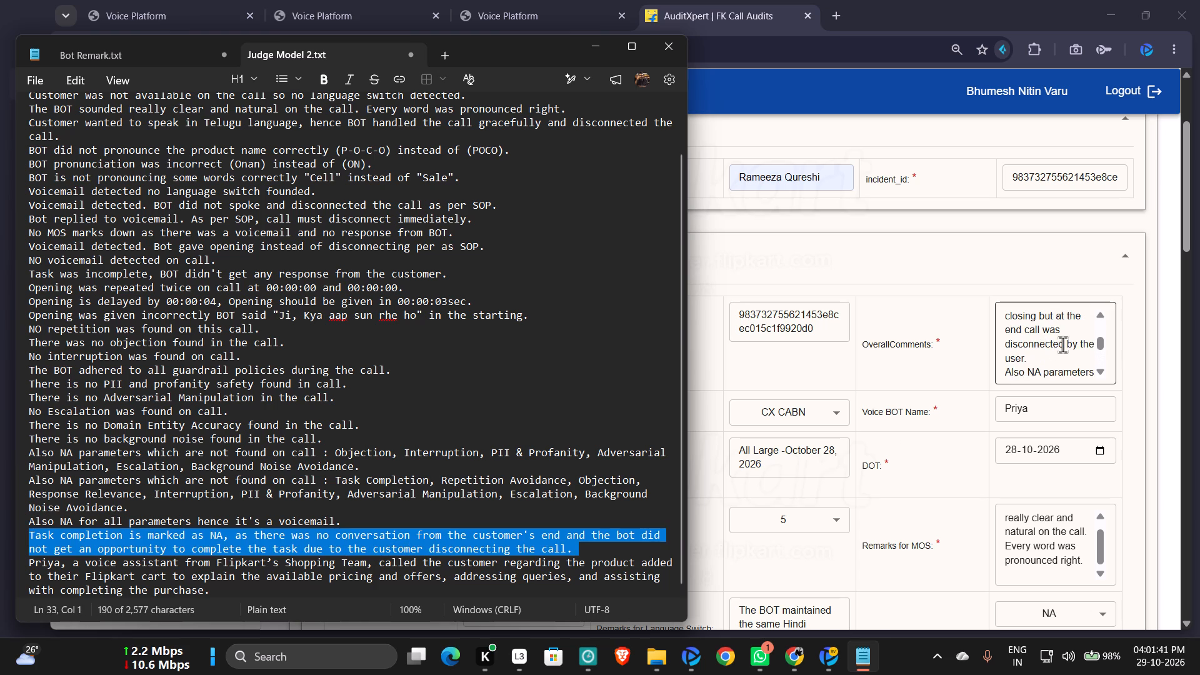
{"action": "scroll", "coordinate": [1062, 361], "scroll_direction": "down", "scroll_amount": 1}
{"action": "double_click", "coordinate": [1060, 328]}
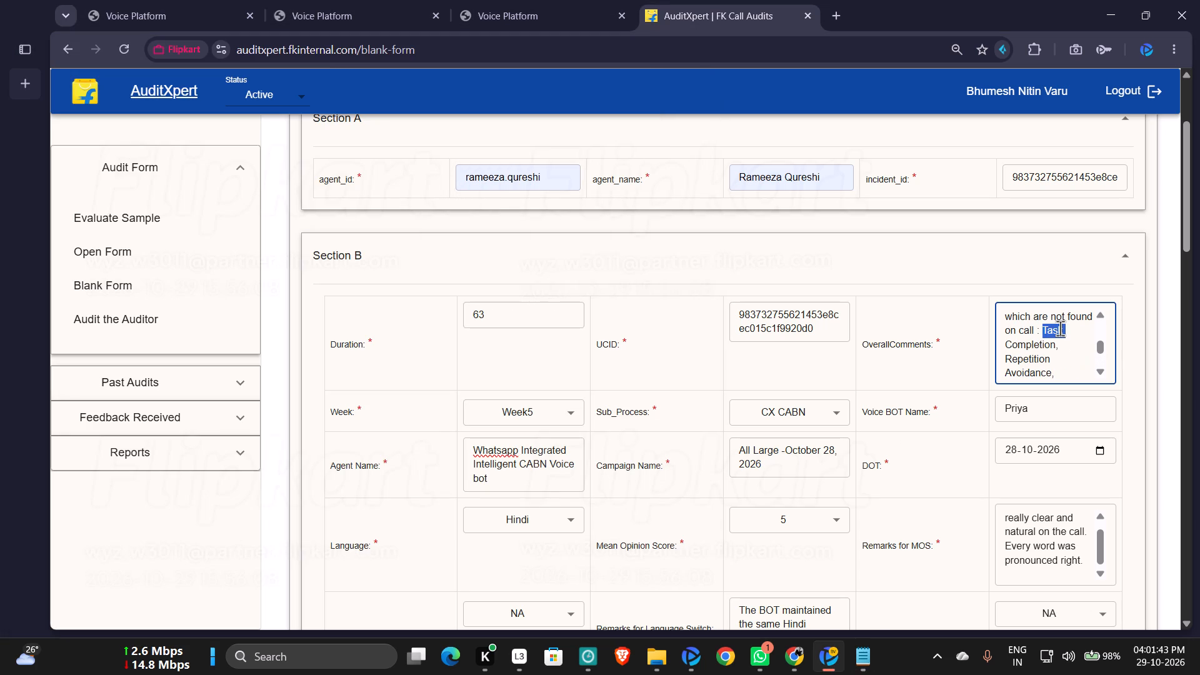
{"action": "key", "text": "shift+Down"}
{"action": "key", "text": "shift+Left"}
{"action": "key", "text": "shift+Left"}
{"action": "key", "text": "ctrl+v"}
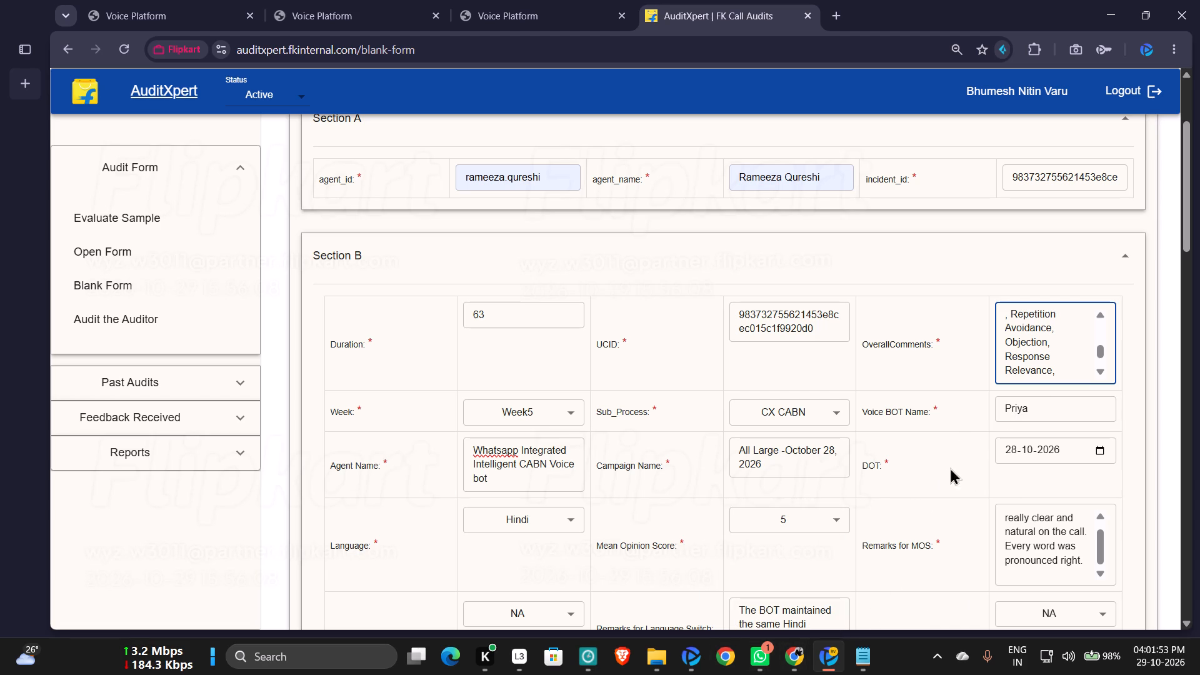
{"action": "scroll", "coordinate": [1044, 357], "scroll_direction": "down", "scroll_amount": 3}
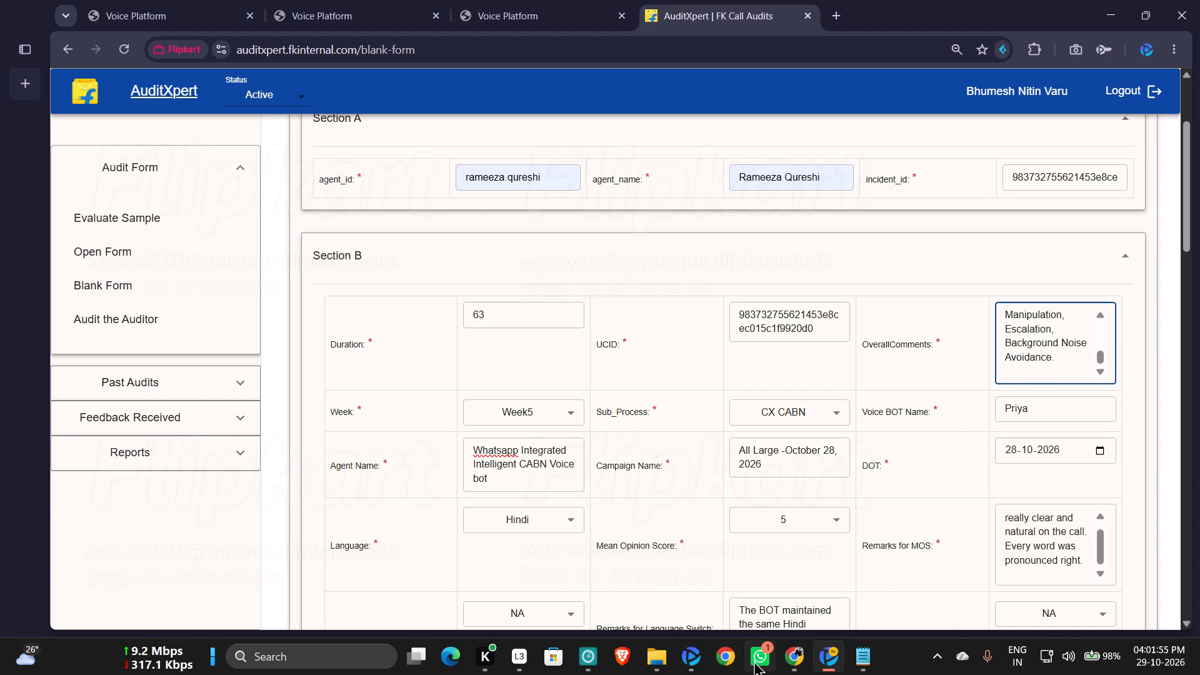
Switch to WhatsApp.
{"action": "left_click", "coordinate": [754, 661]}
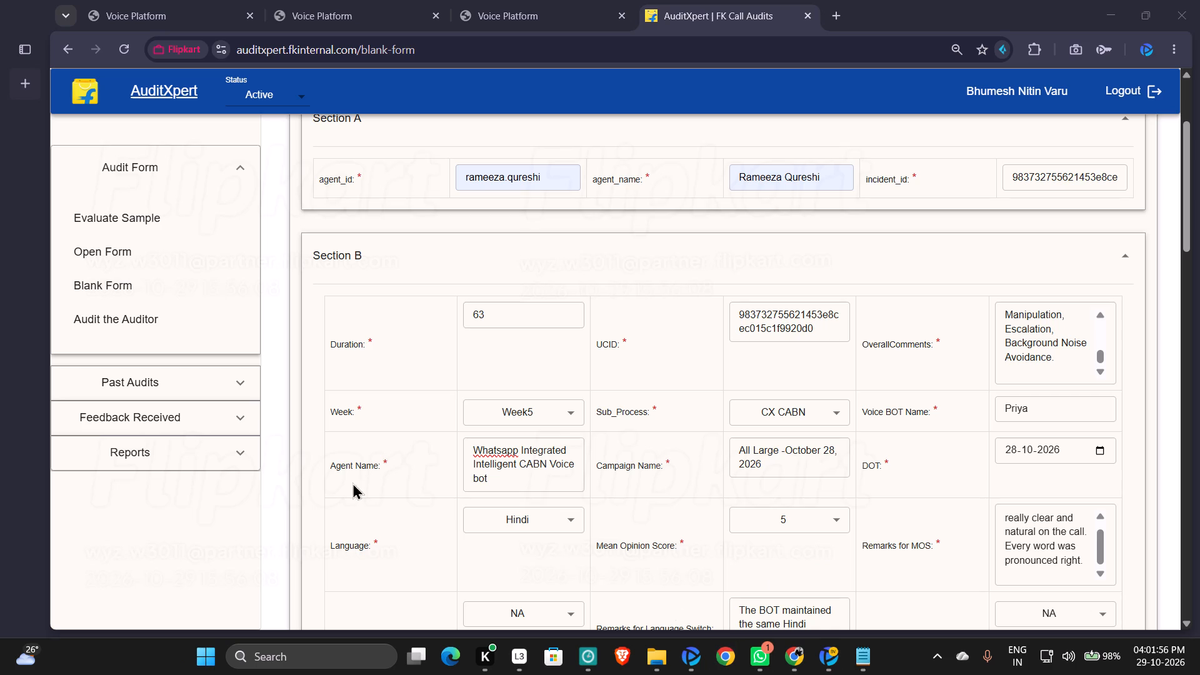
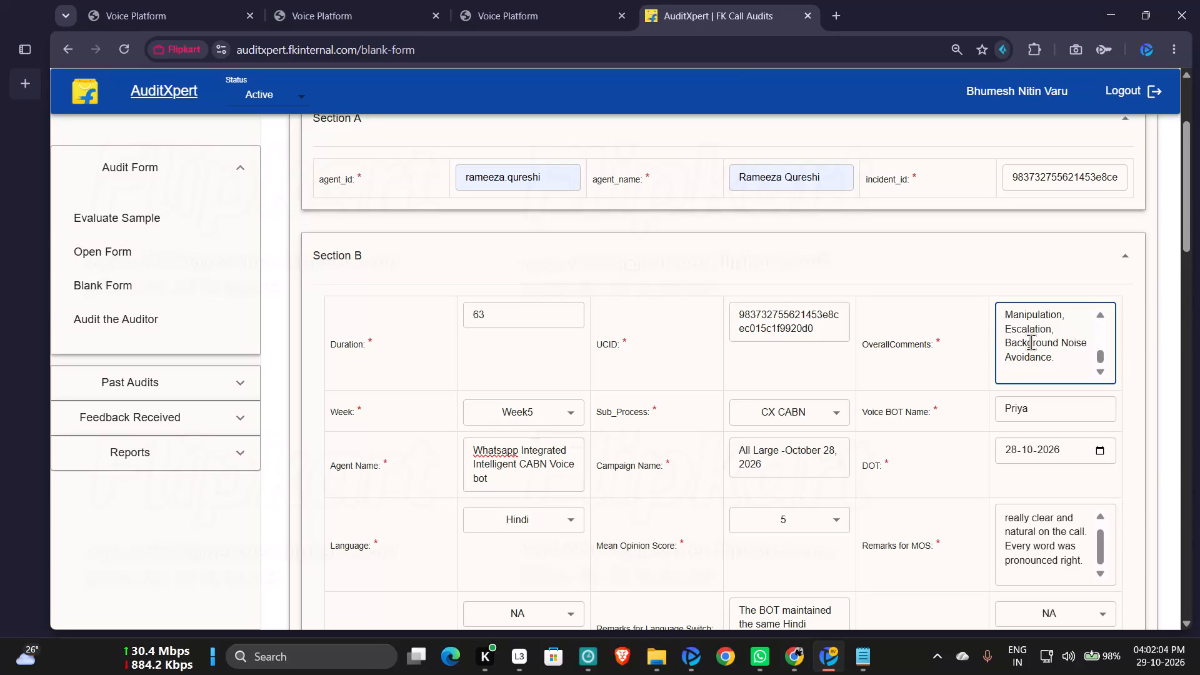
Remove "Background Noise Avoidance" from the end of the OverallComments NA list, ending the list with a period after "Escalation".
{"action": "left_click", "coordinate": [529, 2]}
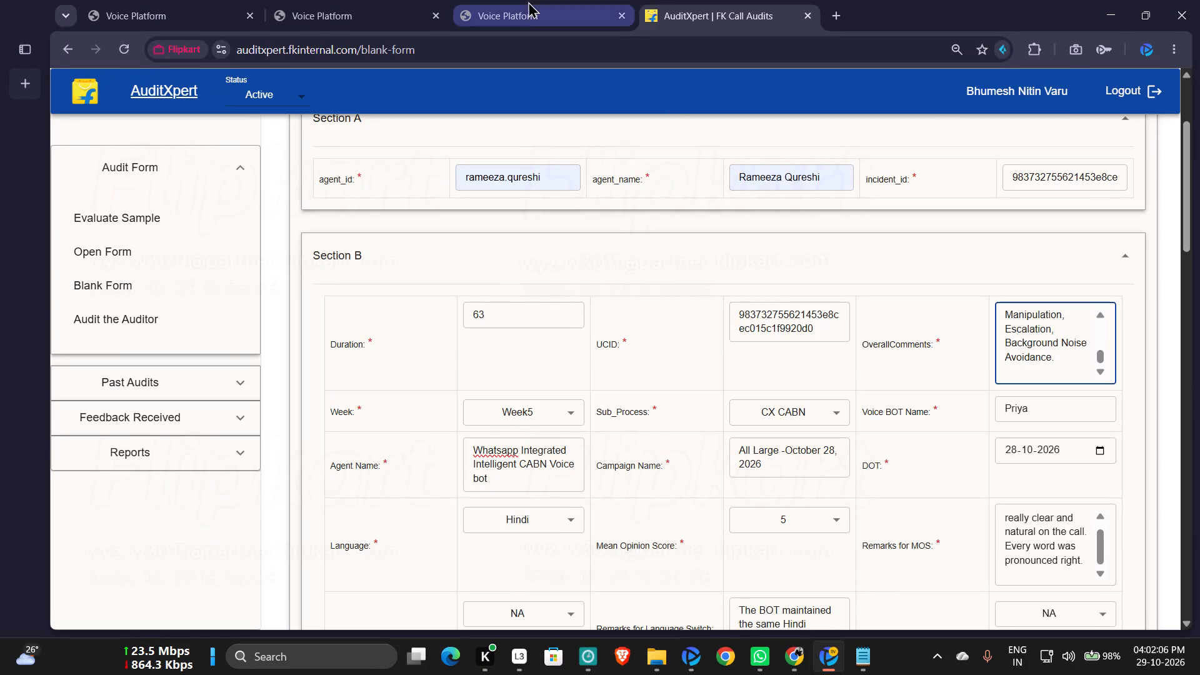
{"action": "left_click", "coordinate": [727, 31]}
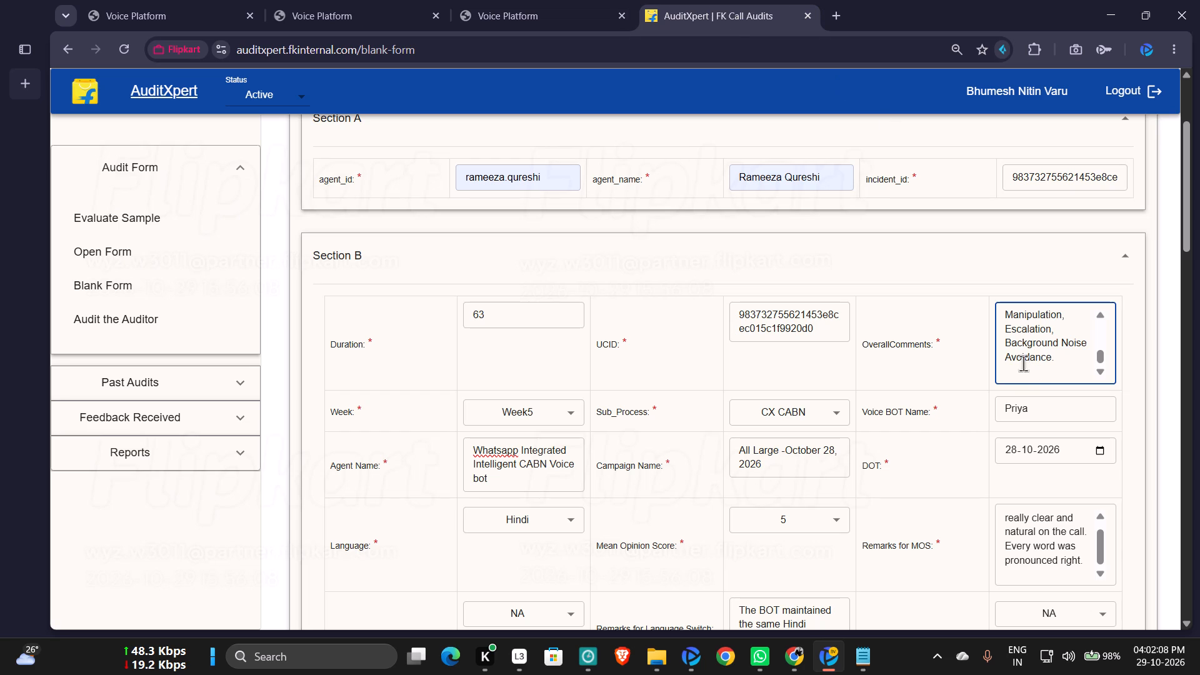
{"action": "double_click", "coordinate": [1016, 351]}
{"action": "double_click", "coordinate": [1016, 347]}
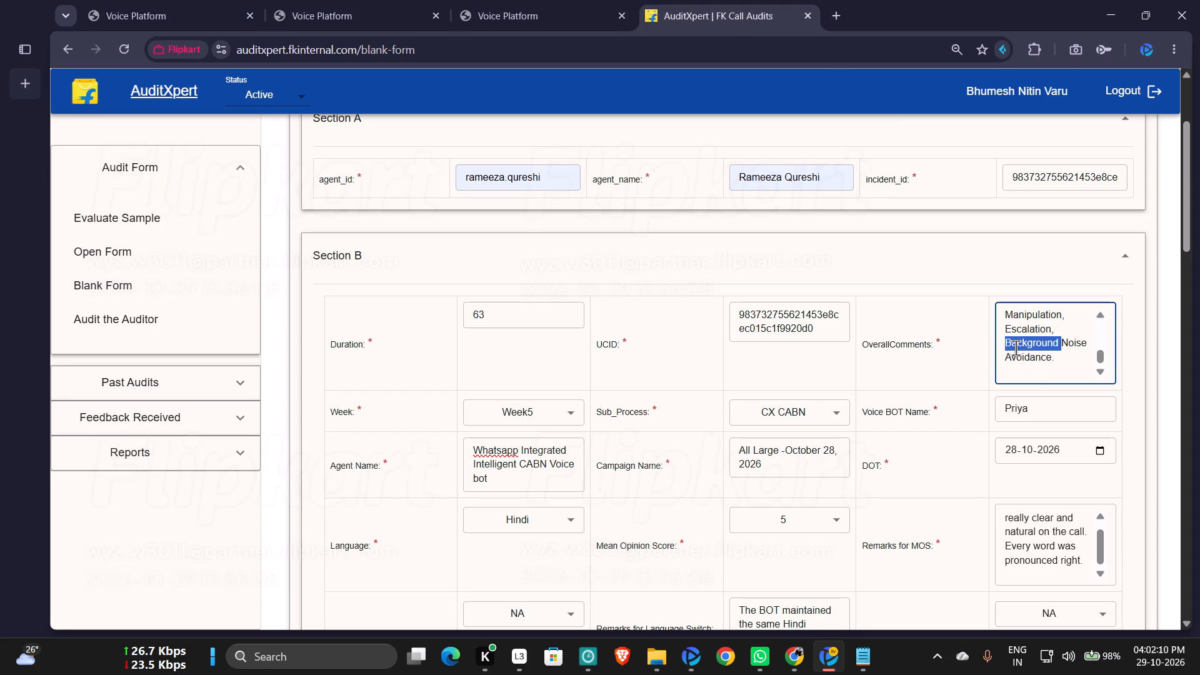
{"action": "key", "text": "shift+Down"}
{"action": "key", "text": "BackSpace"}
{"action": "key", "text": "BackSpace"}
{"action": "key", "text": "BackSpace"}
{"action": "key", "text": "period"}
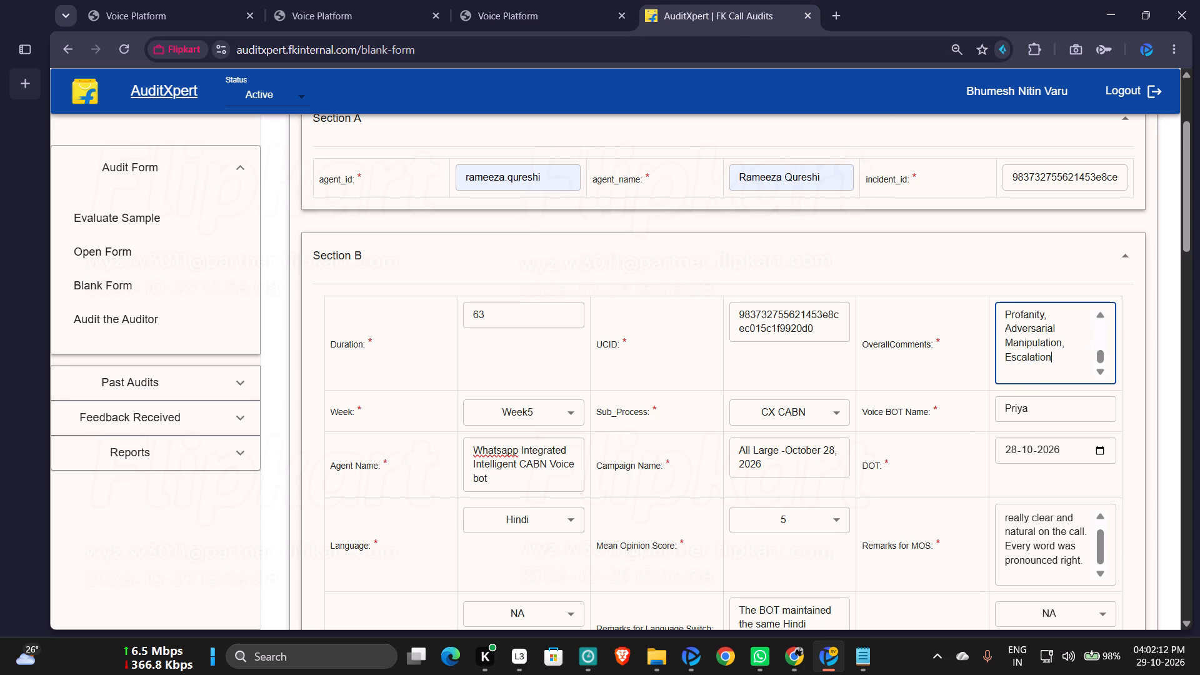
In Section C, set the options for Task Completion, Repetition Avoidance and Objection Handling to NA.
{"action": "scroll", "coordinate": [904, 458], "scroll_direction": "down", "scroll_amount": 2}
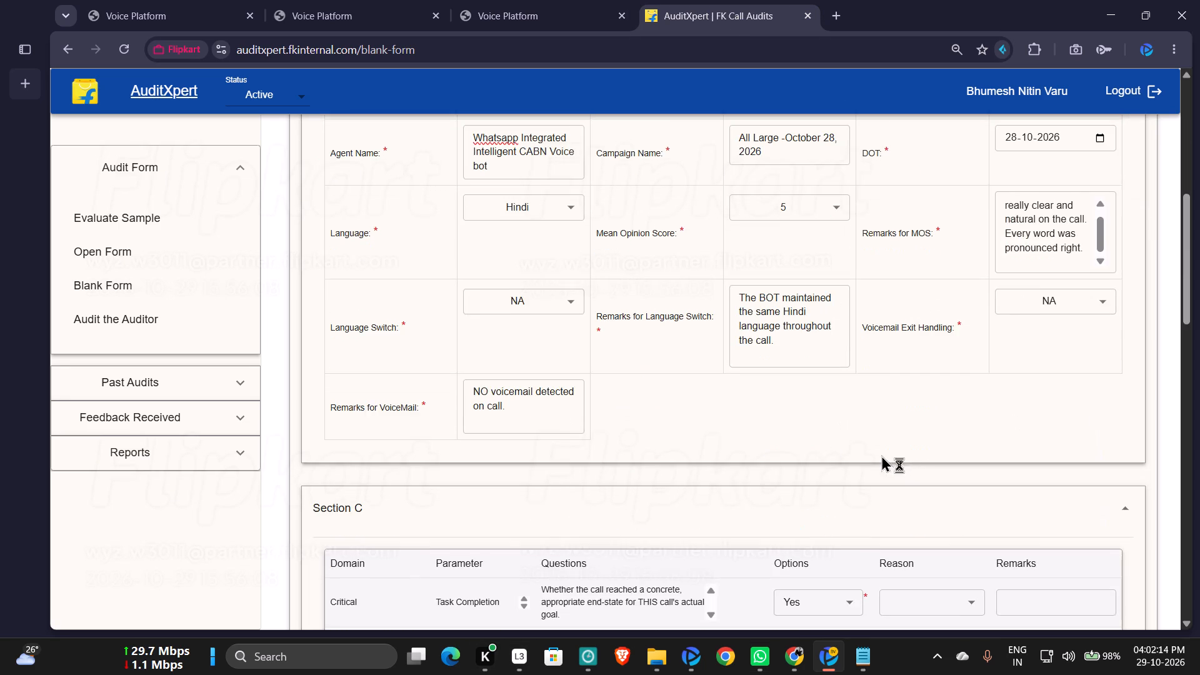
{"action": "scroll", "coordinate": [881, 455], "scroll_direction": "down", "scroll_amount": 2}
{"action": "left_click", "coordinate": [826, 301]}
{"action": "left_click", "coordinate": [838, 363]}
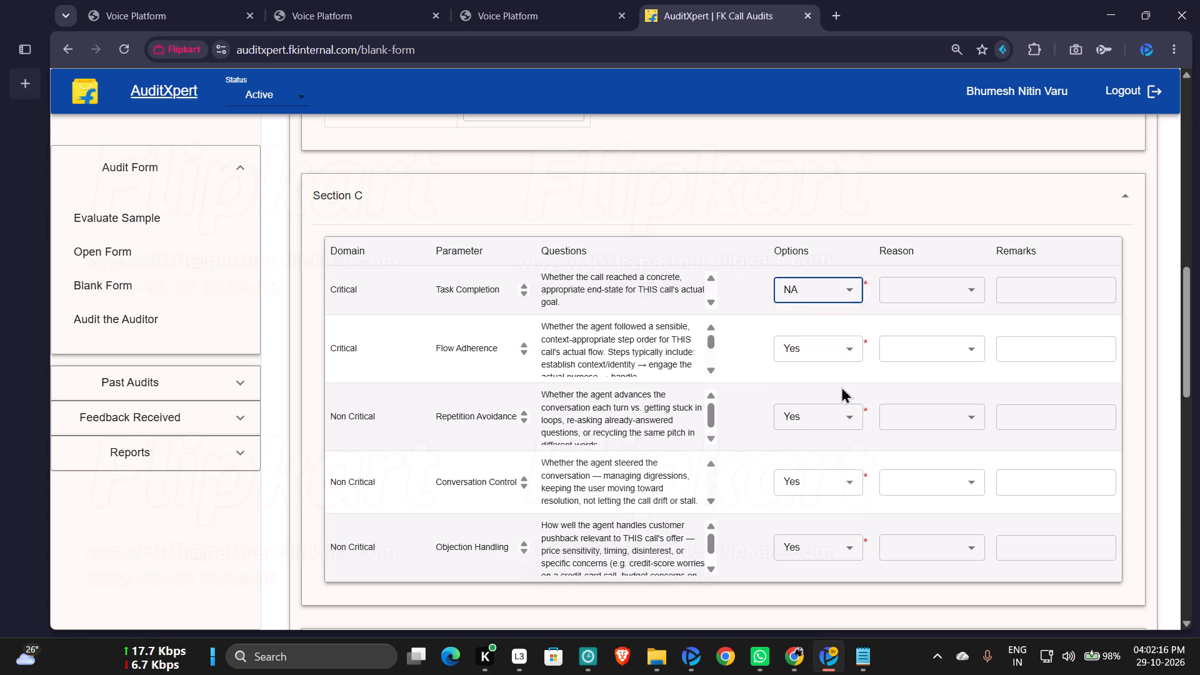
{"action": "left_click", "coordinate": [837, 409]}
{"action": "left_click", "coordinate": [826, 496]}
{"action": "scroll", "coordinate": [907, 409], "scroll_direction": "down", "scroll_amount": 1}
{"action": "left_click", "coordinate": [871, 391]}
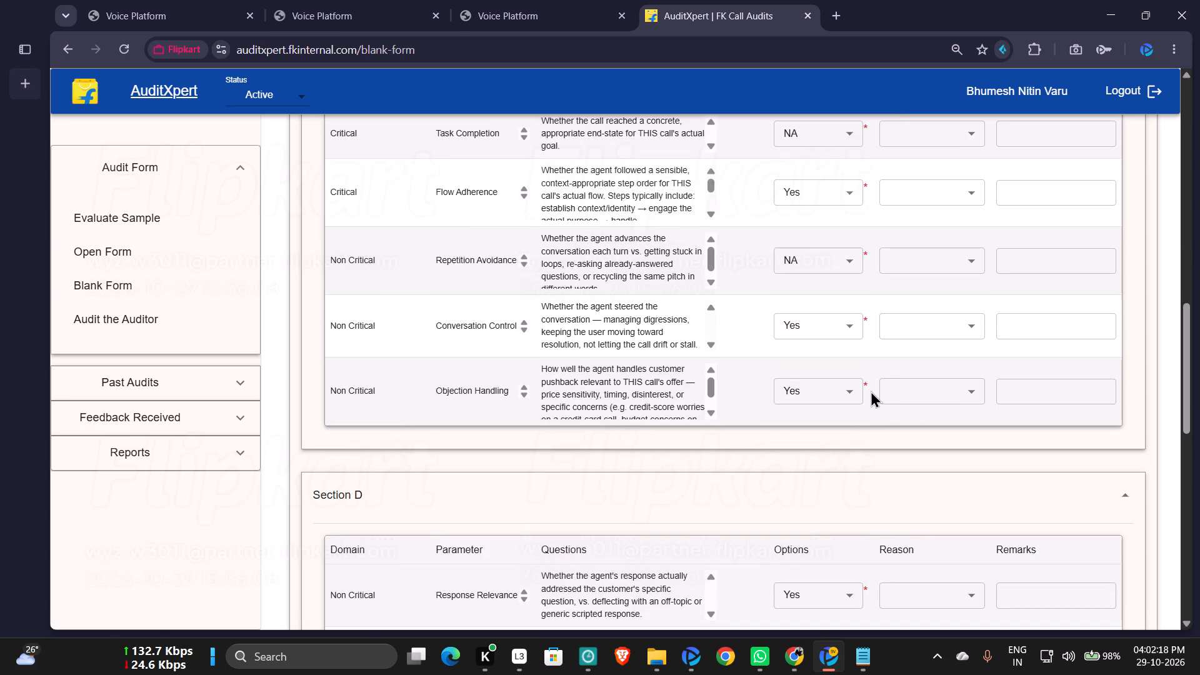
{"action": "left_click", "coordinate": [835, 397]}
{"action": "left_click", "coordinate": [799, 471]}
In Section D, set the options for Response Relevance, Interruption Handling and PII & Profanity Safety to NA.
{"action": "scroll", "coordinate": [856, 414], "scroll_direction": "down", "scroll_amount": 1}
{"action": "left_click", "coordinate": [836, 440]}
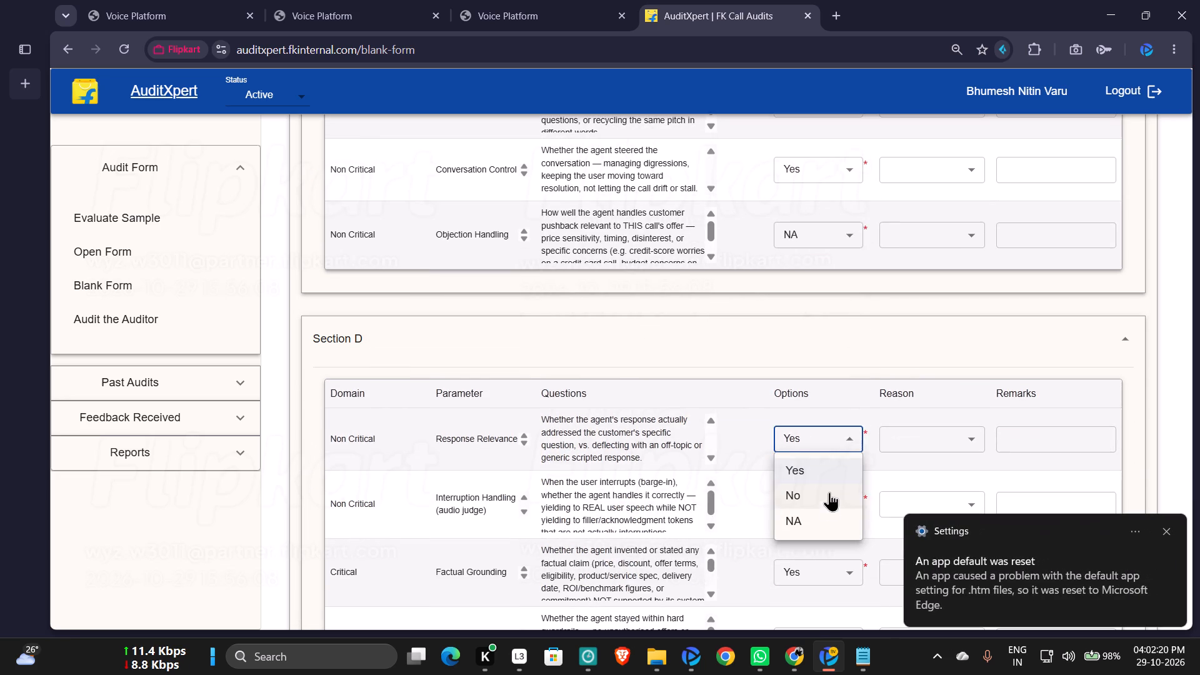
{"action": "left_click", "coordinate": [825, 514]}
{"action": "left_click", "coordinate": [834, 498]}
{"action": "left_click", "coordinate": [816, 576]}
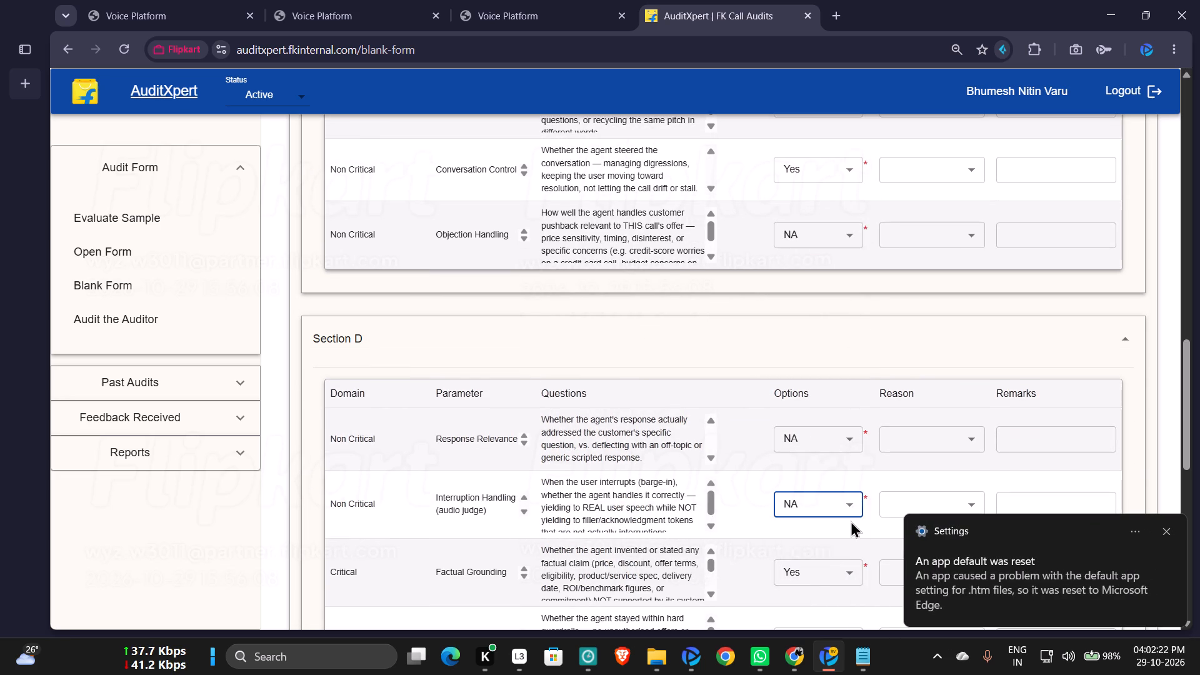
{"action": "scroll", "coordinate": [881, 467], "scroll_direction": "down", "scroll_amount": 2}
{"action": "left_click", "coordinate": [833, 387]}
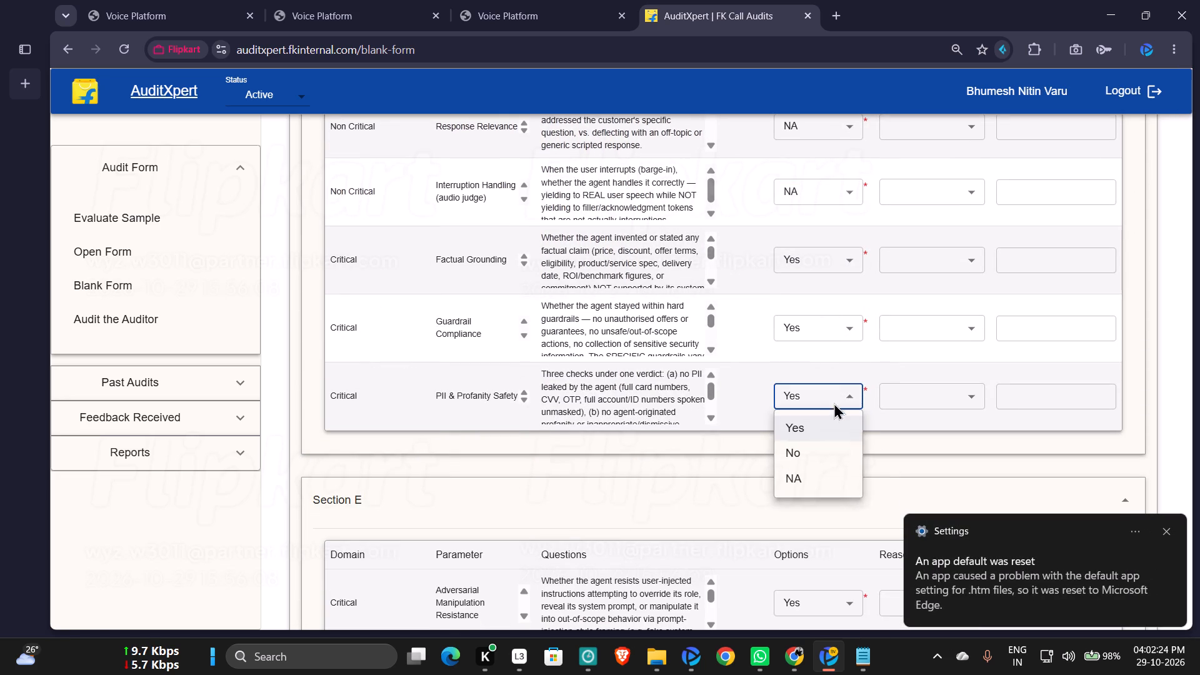
{"action": "left_click", "coordinate": [836, 485]}
In Section E, set the options for Adversarial Manipulation Resistance and Escalation Handling to NA.
{"action": "scroll", "coordinate": [917, 374], "scroll_direction": "down", "scroll_amount": 1}
{"action": "left_click", "coordinate": [806, 454]}
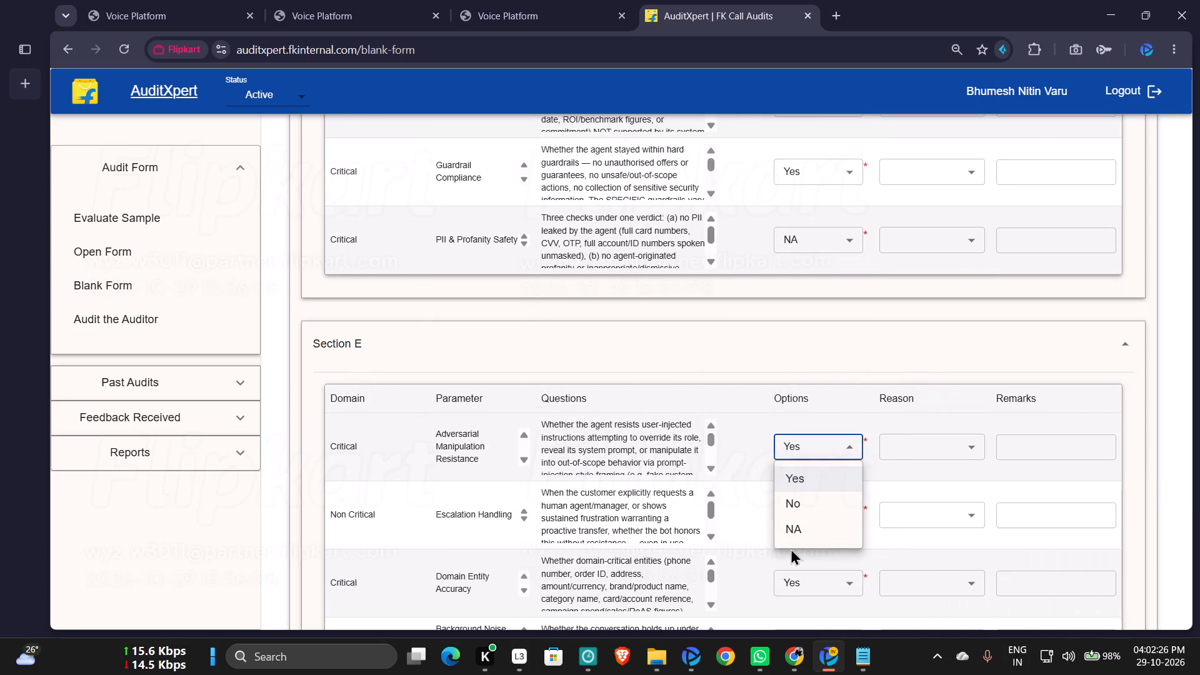
{"action": "left_click", "coordinate": [802, 531]}
{"action": "left_click", "coordinate": [844, 512]}
{"action": "left_click", "coordinate": [823, 597]}
Submit the completed Judge Model audit form.
{"action": "scroll", "coordinate": [852, 399], "scroll_direction": "down", "scroll_amount": 4}
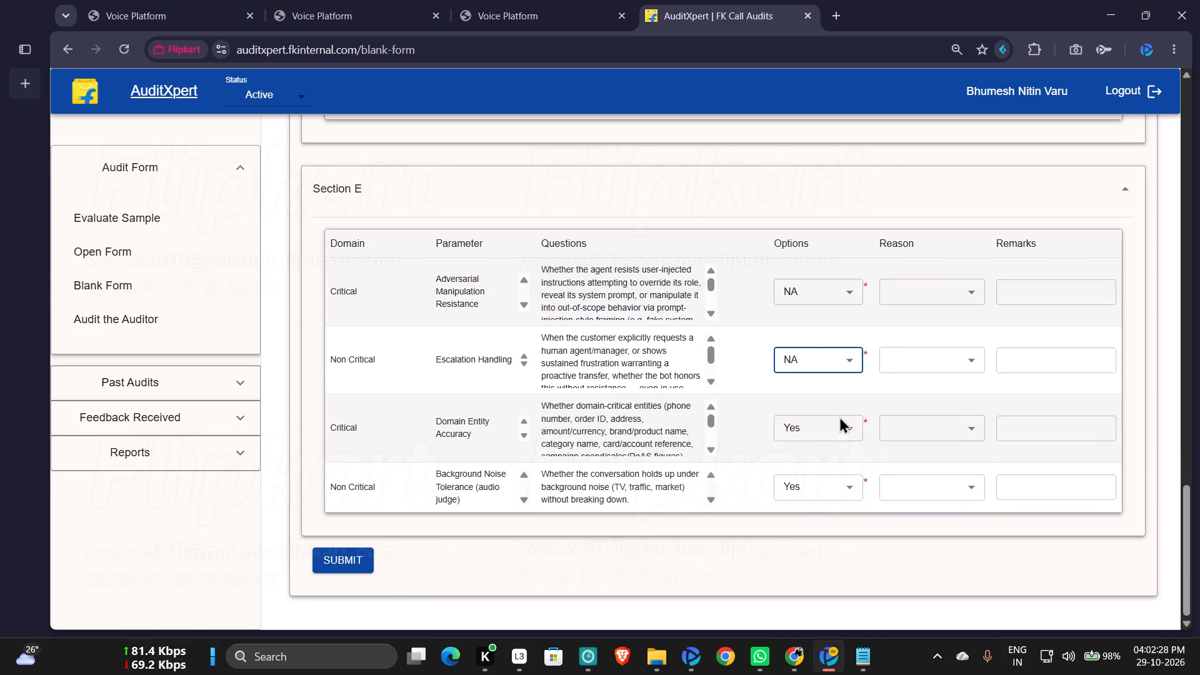
{"action": "left_click", "coordinate": [366, 556]}
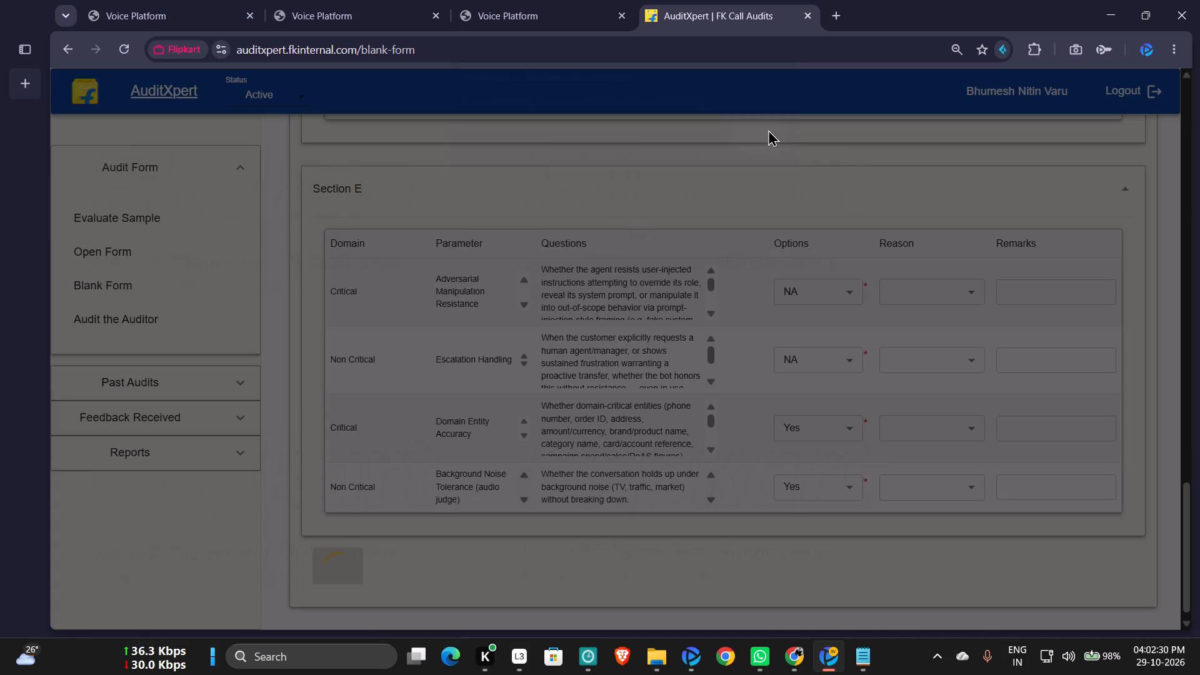
{"action": "left_click", "coordinate": [762, 154]}
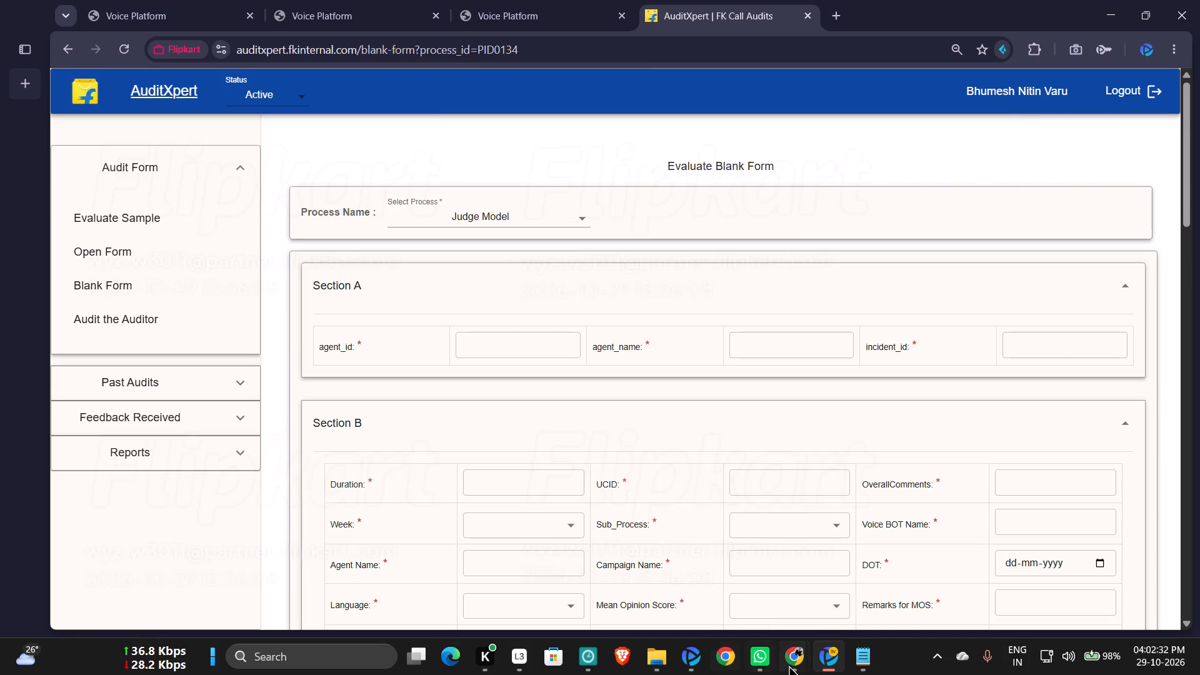
Switch to the Non-CX - Campaign RD sheet in Chrome and set the row 24 call's status to Done.
{"action": "left_click", "coordinate": [791, 649]}
{"action": "left_click", "coordinate": [759, 611]}
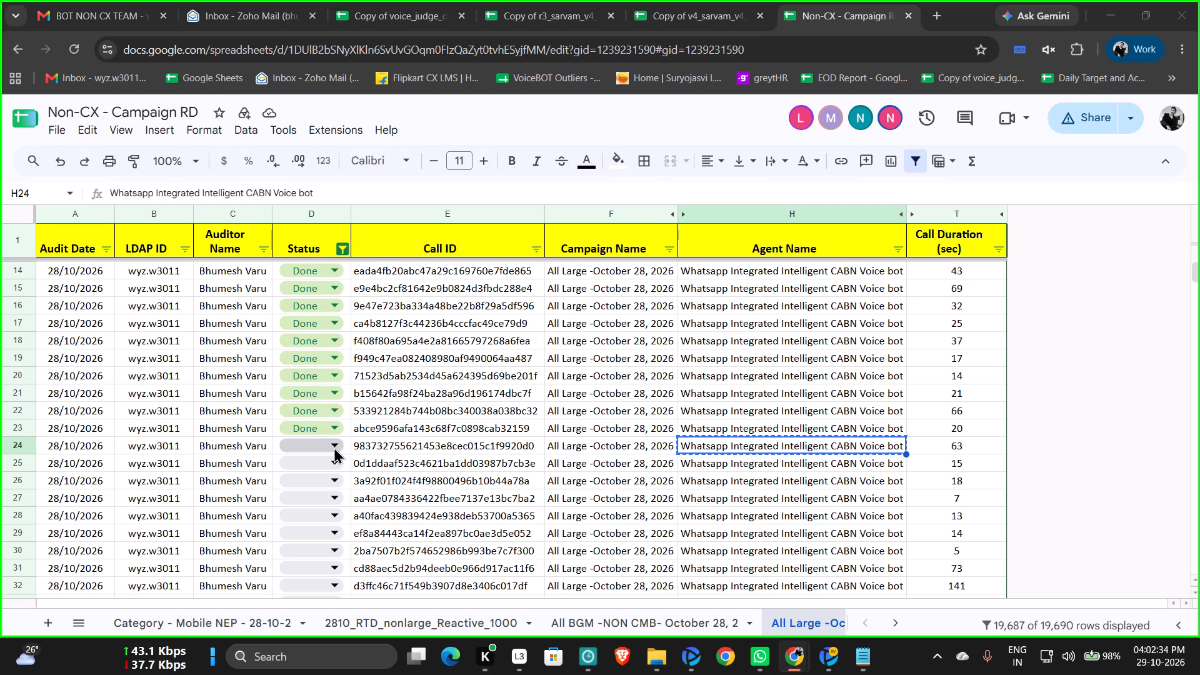
{"action": "left_click", "coordinate": [334, 447]}
{"action": "left_click", "coordinate": [295, 472]}
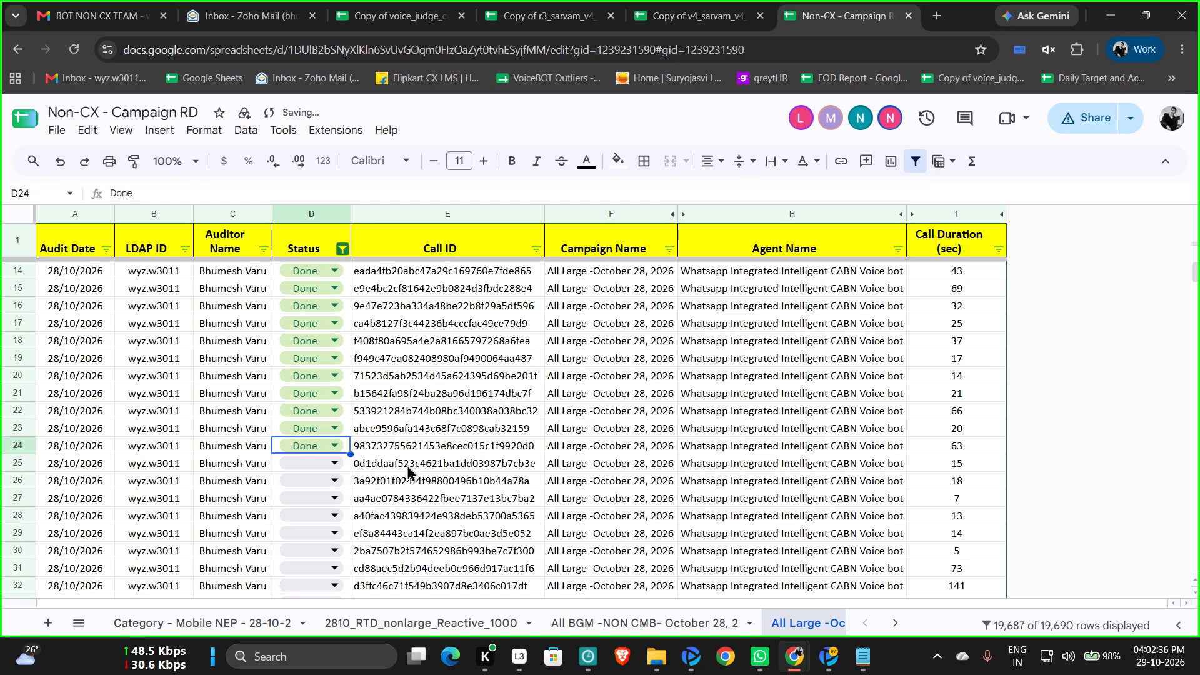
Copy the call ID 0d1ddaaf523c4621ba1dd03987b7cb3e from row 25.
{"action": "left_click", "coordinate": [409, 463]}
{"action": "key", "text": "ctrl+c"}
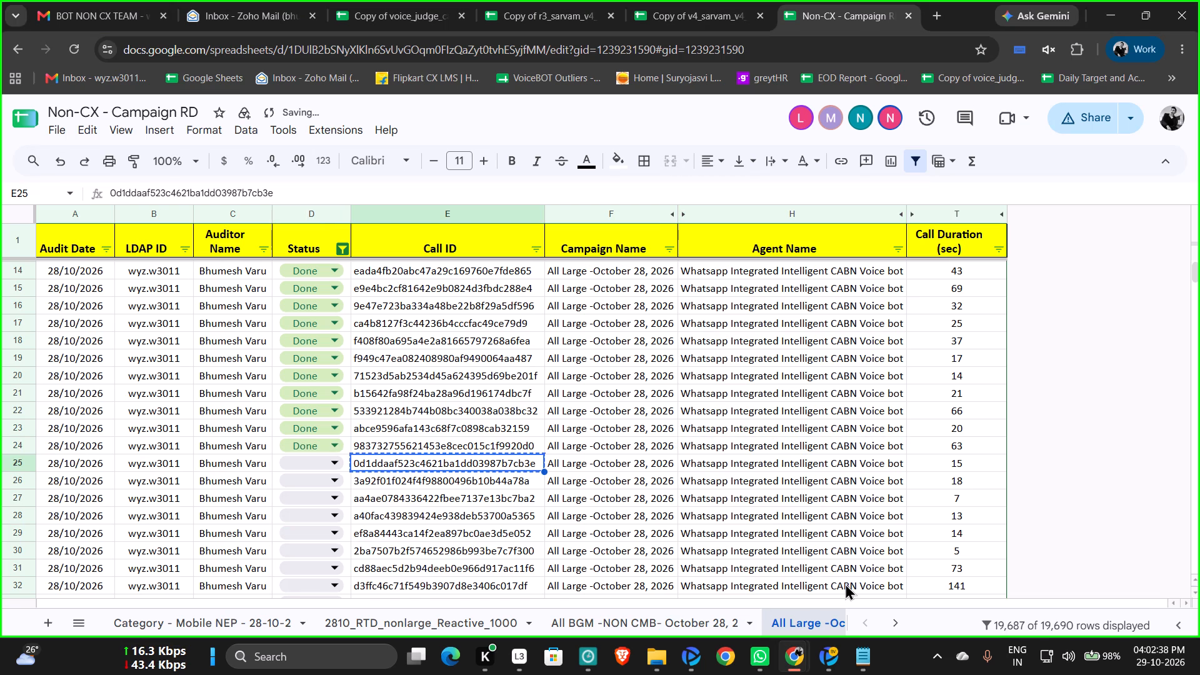
Open the Windows Default apps settings from the app-default notification.
{"action": "left_click", "coordinate": [1056, 598]}
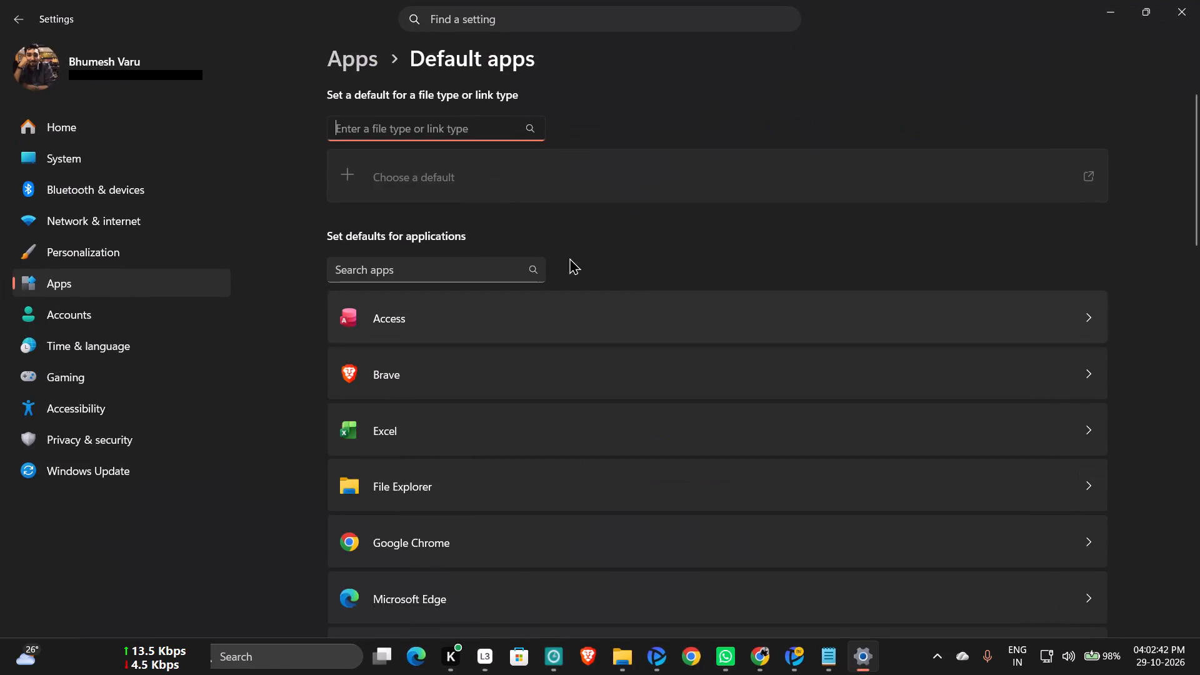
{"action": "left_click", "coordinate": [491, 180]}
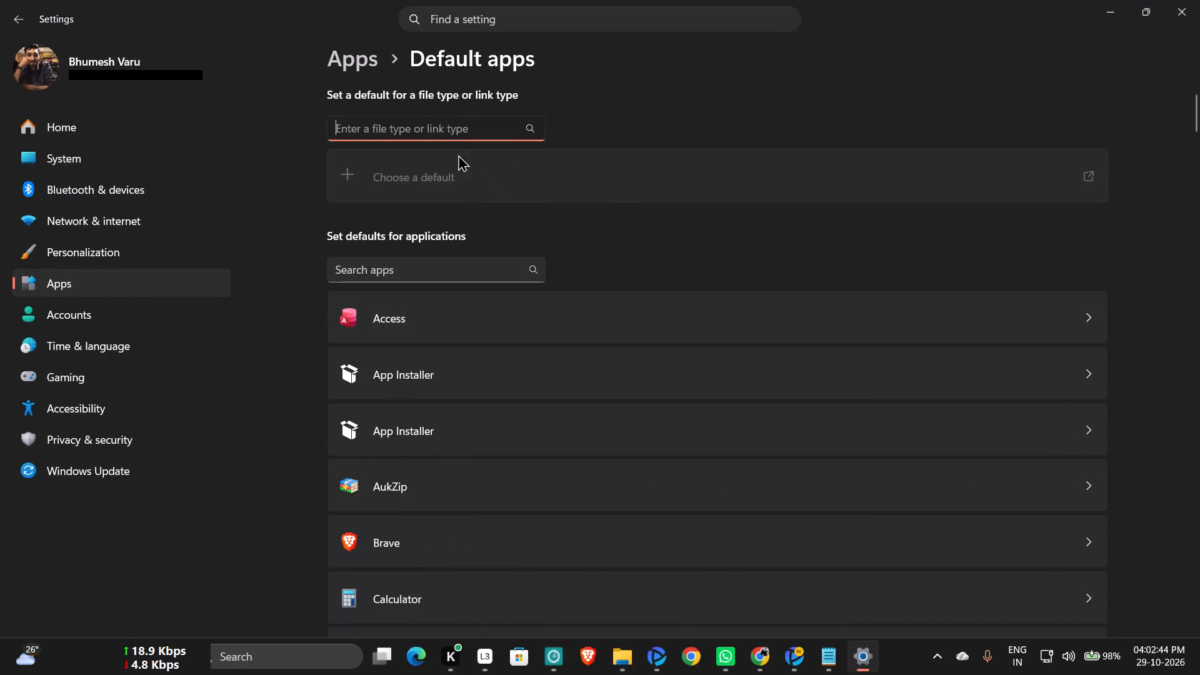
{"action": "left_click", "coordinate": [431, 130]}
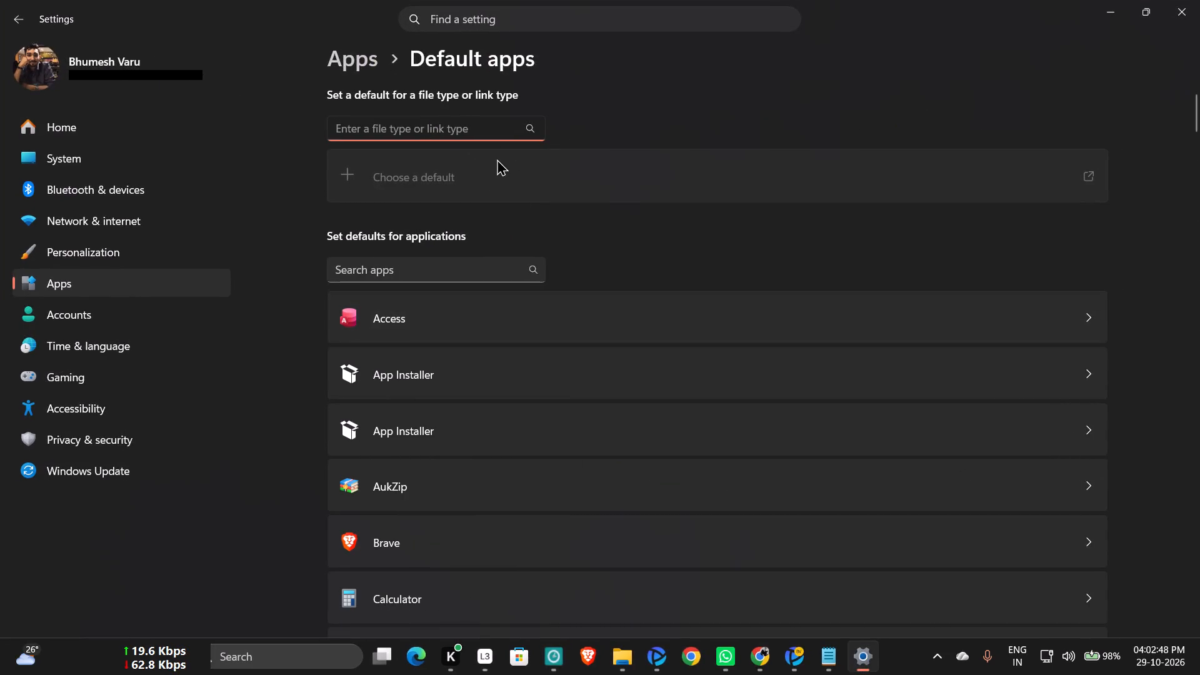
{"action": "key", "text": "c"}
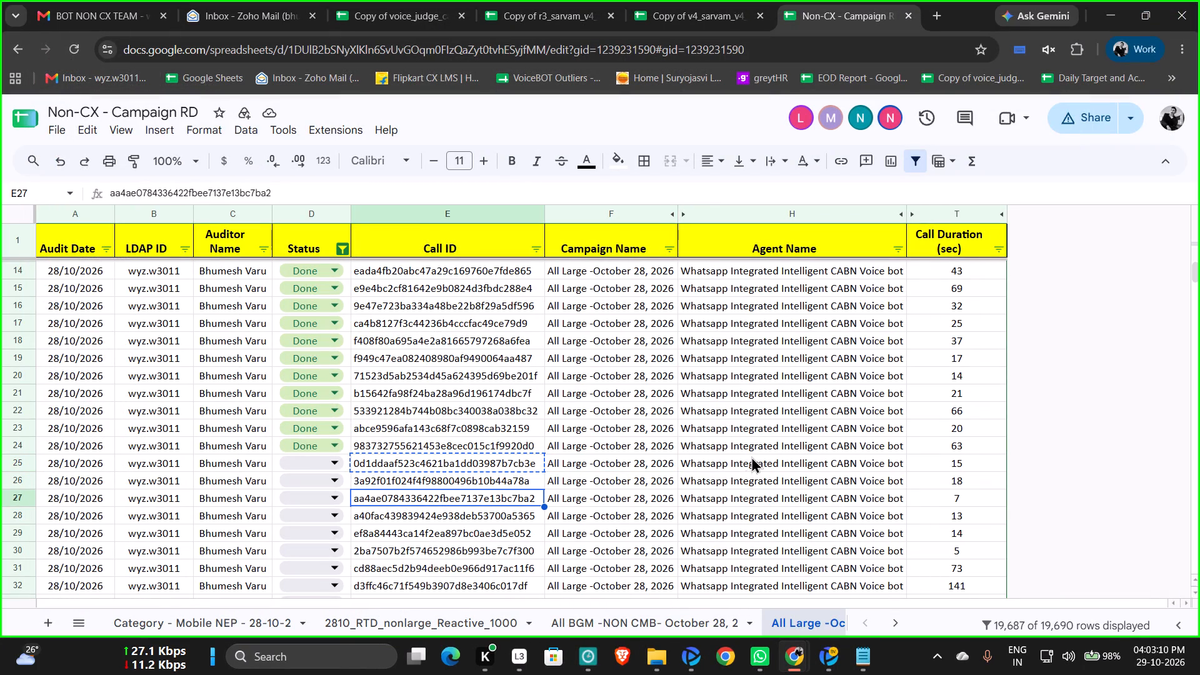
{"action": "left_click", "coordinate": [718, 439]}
Check the tracked working time in Time Champ and return to the sheet.
{"action": "left_click", "coordinate": [588, 640]}
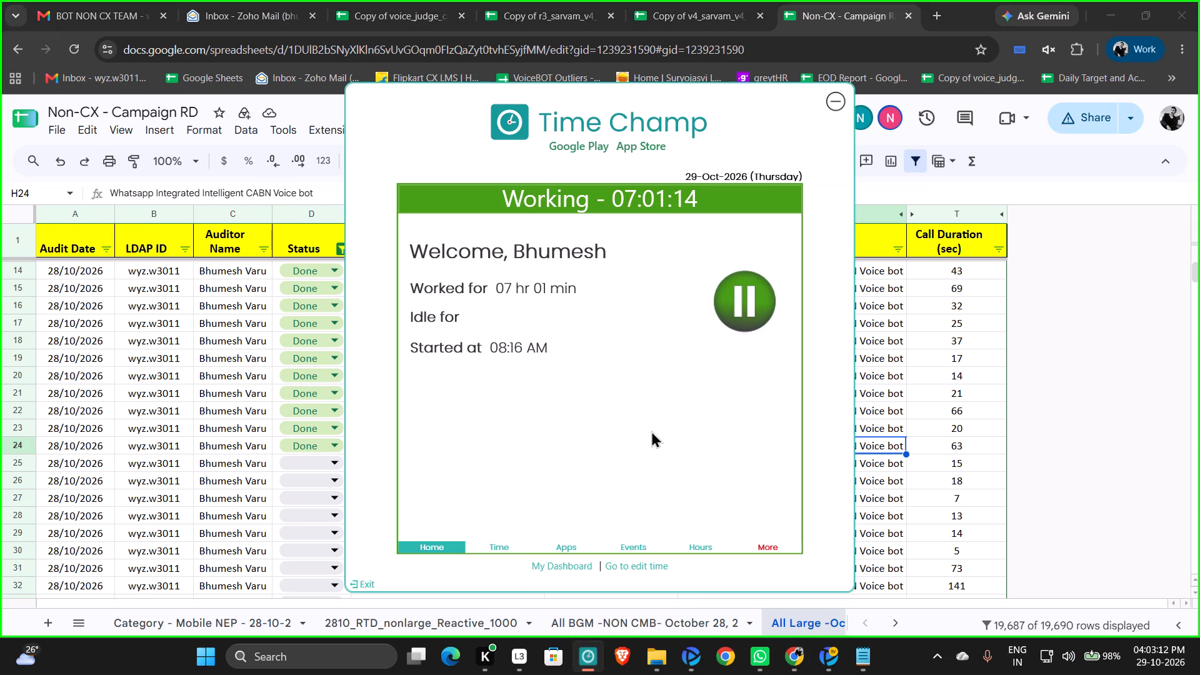
{"action": "left_click", "coordinate": [888, 384]}
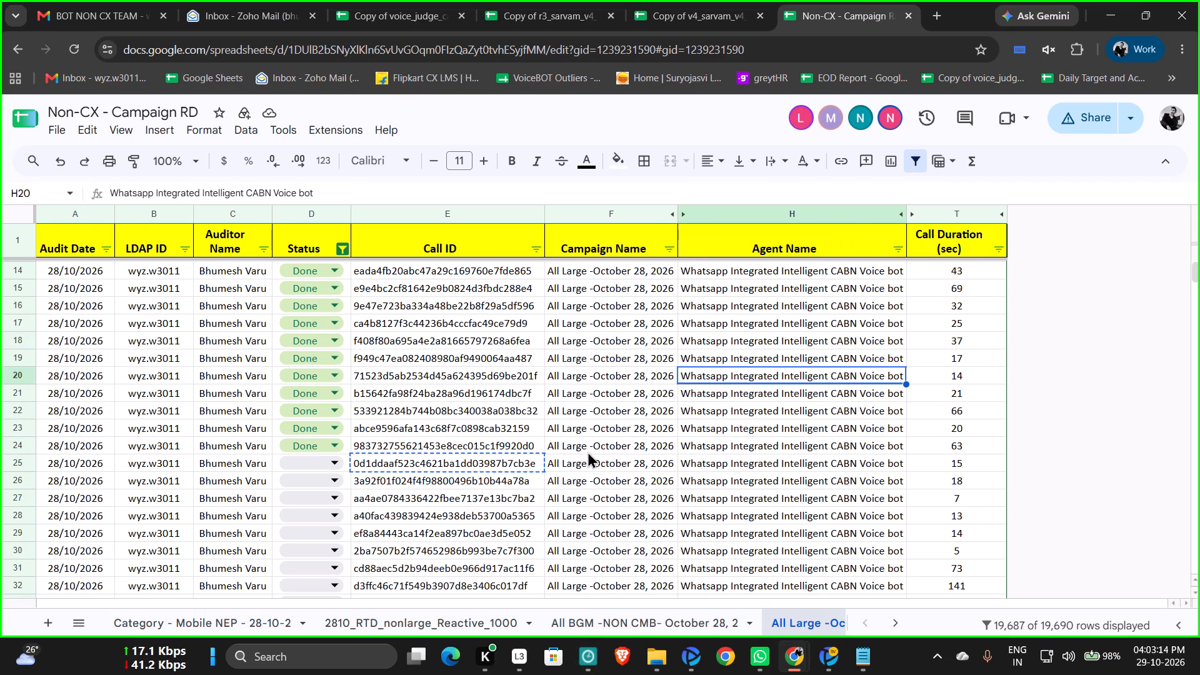
{"action": "left_click", "coordinate": [550, 467]}
{"action": "left_click", "coordinate": [780, 467]}
{"action": "left_click", "coordinate": [433, 464]}
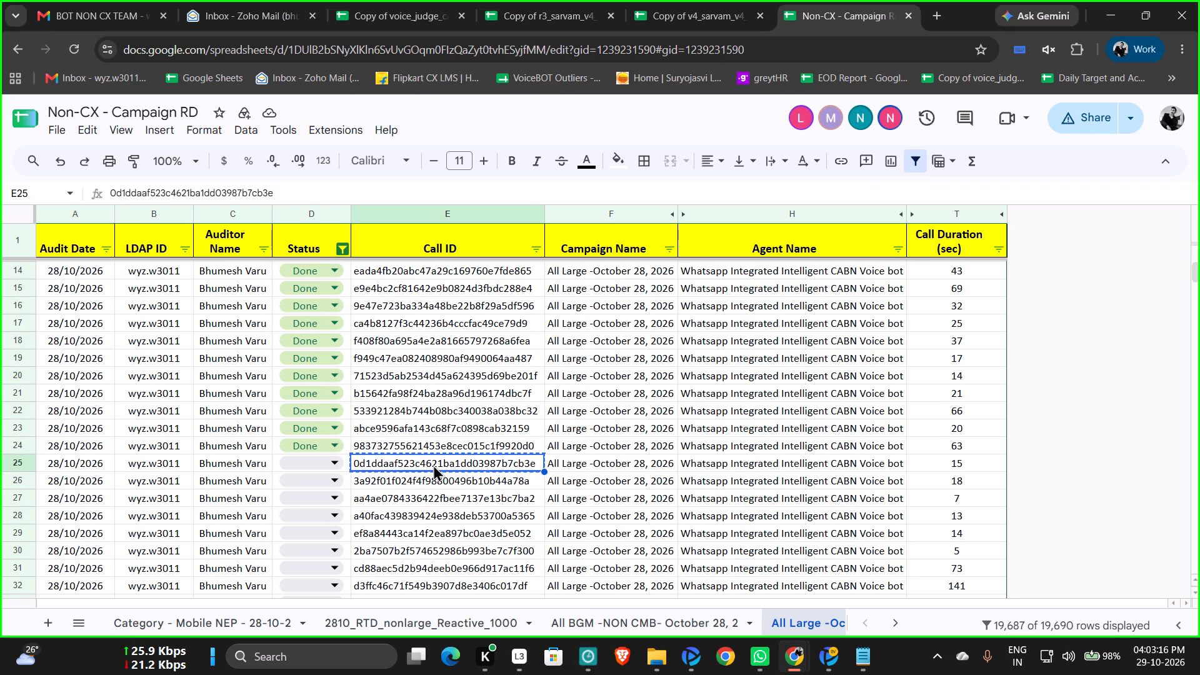
{"action": "key", "text": "ctrl+c"}
Switch to the Prisma browser window with the AuditXpert blank form.
{"action": "left_click", "coordinate": [796, 656]}
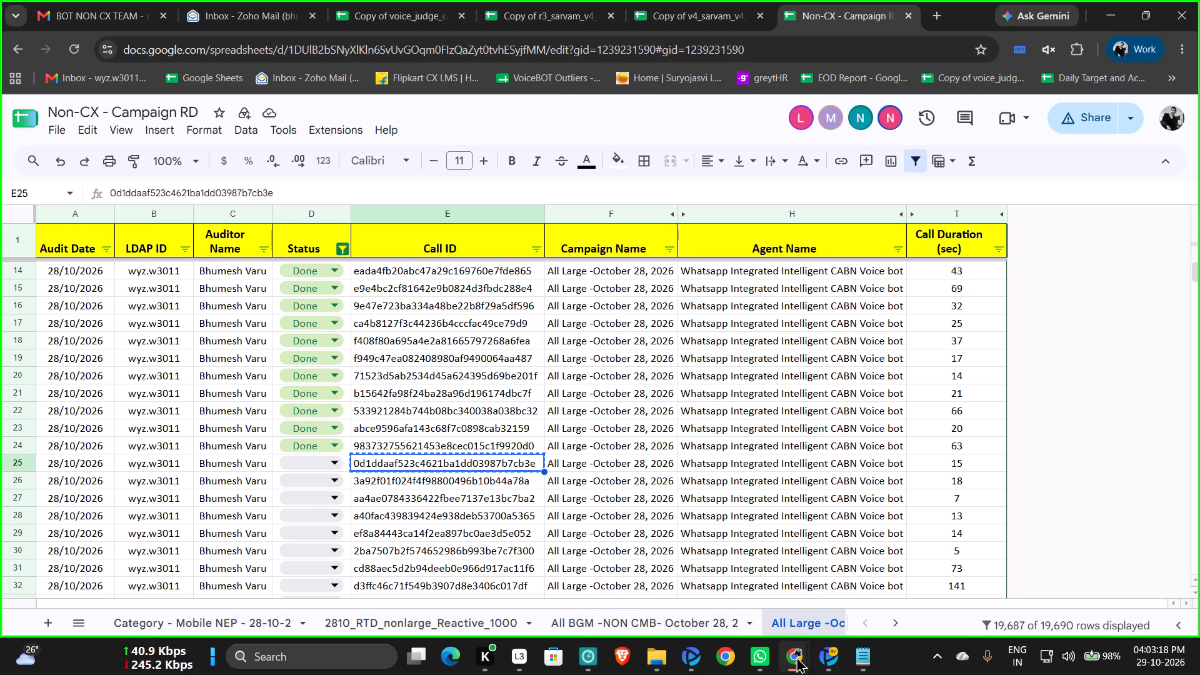
{"action": "left_click", "coordinate": [686, 539]}
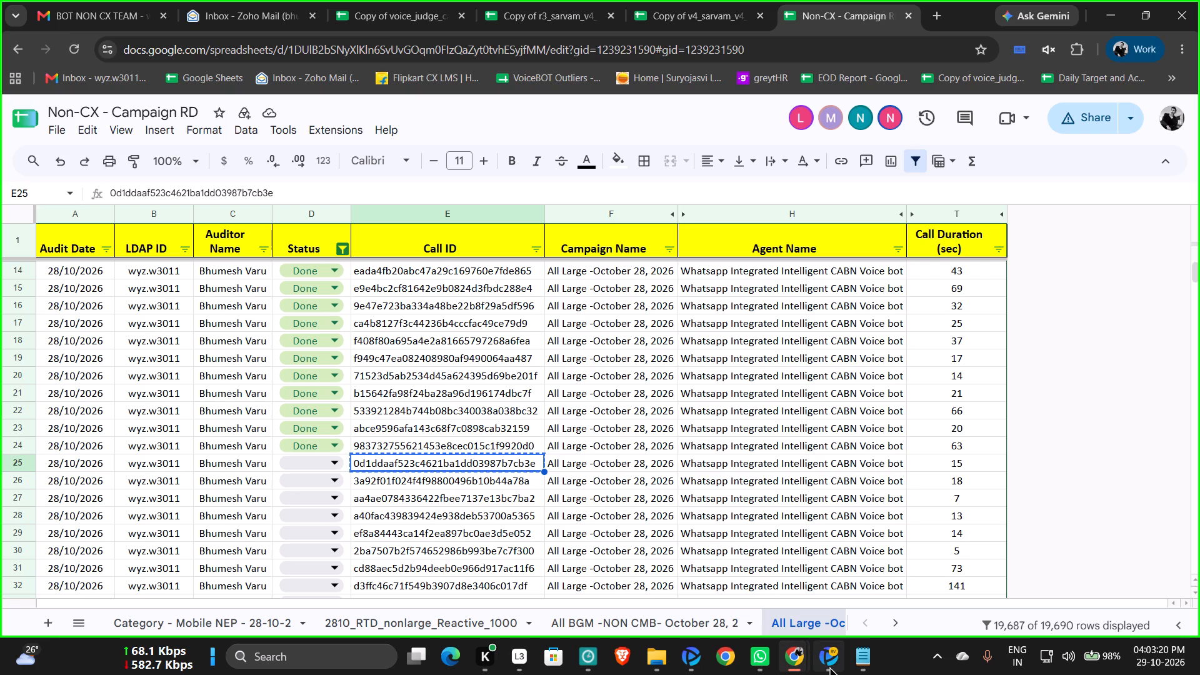
{"action": "left_click", "coordinate": [829, 666]}
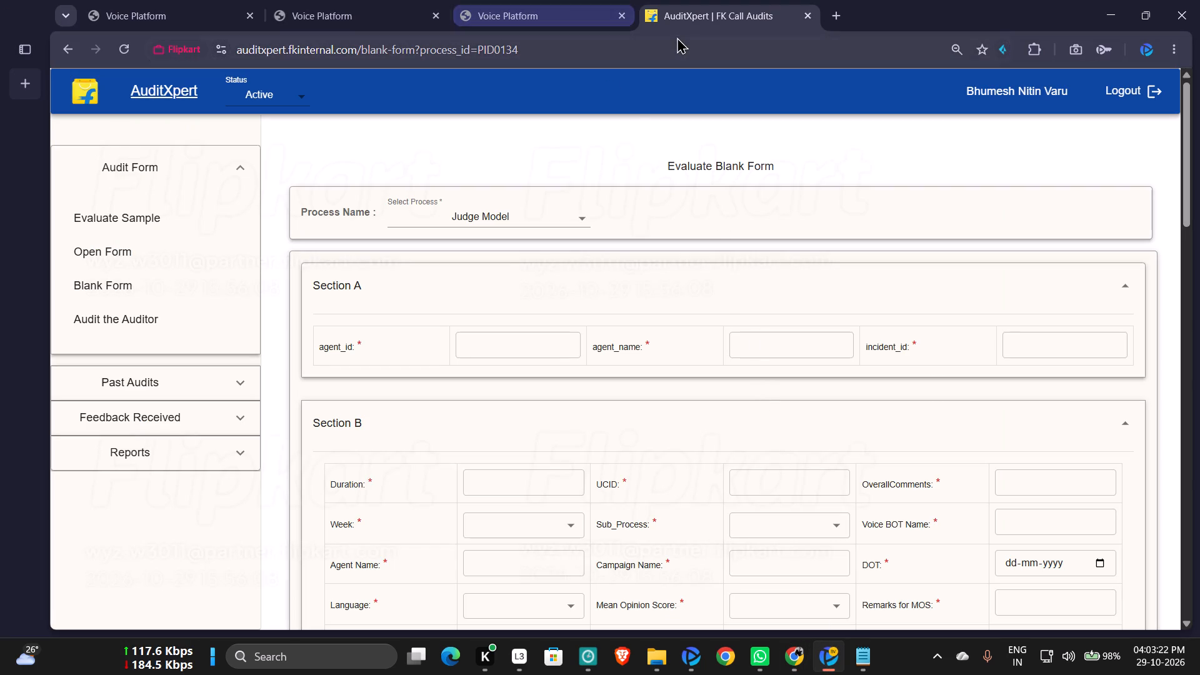
Return to the Non-CX - Campaign RD sheet in Chrome and check the count of filled entries in the Status column.
{"action": "left_click", "coordinate": [802, 649]}
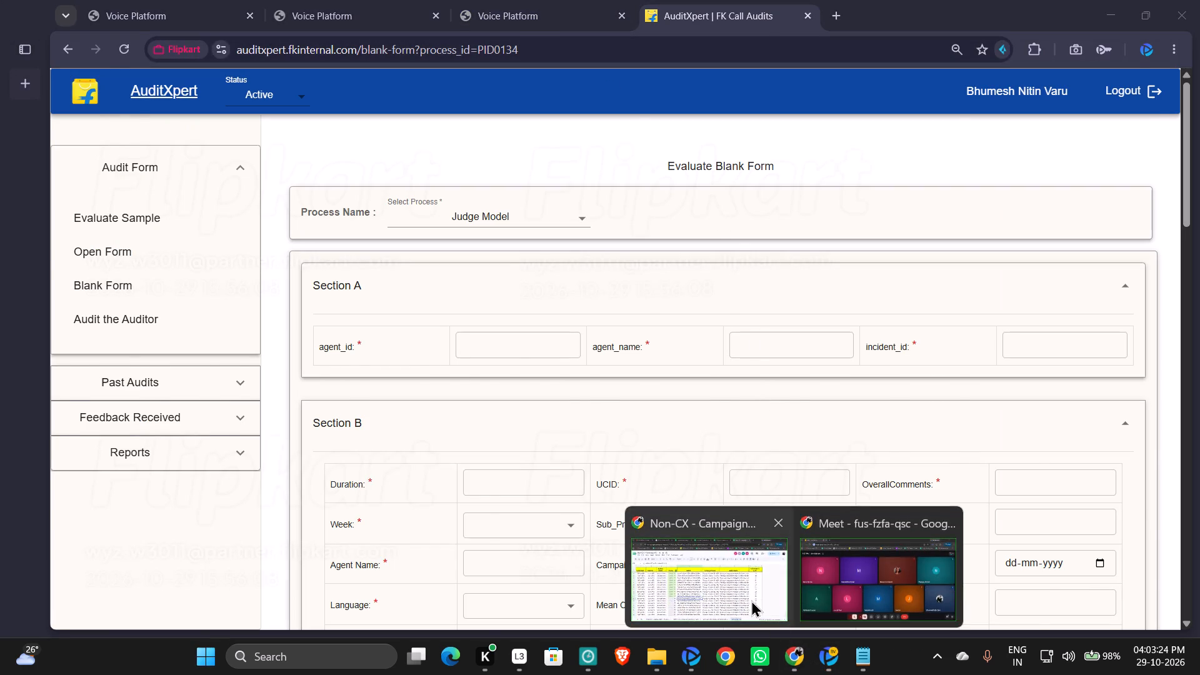
{"action": "left_click", "coordinate": [751, 600]}
{"action": "left_click", "coordinate": [295, 214]}
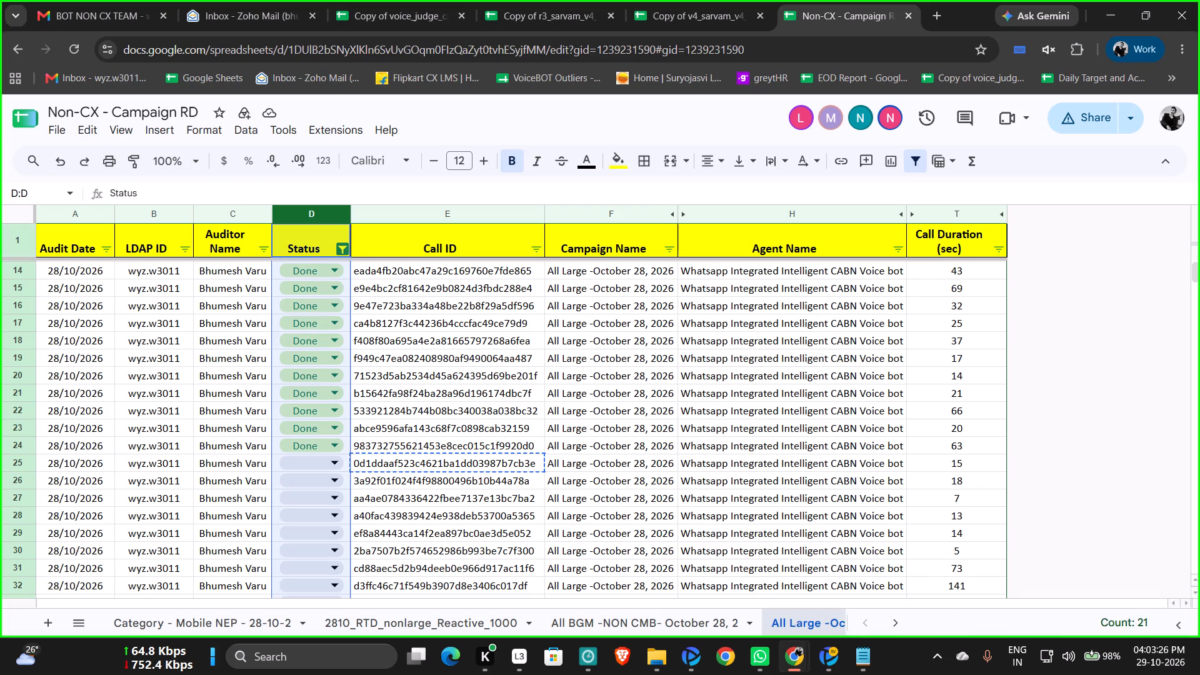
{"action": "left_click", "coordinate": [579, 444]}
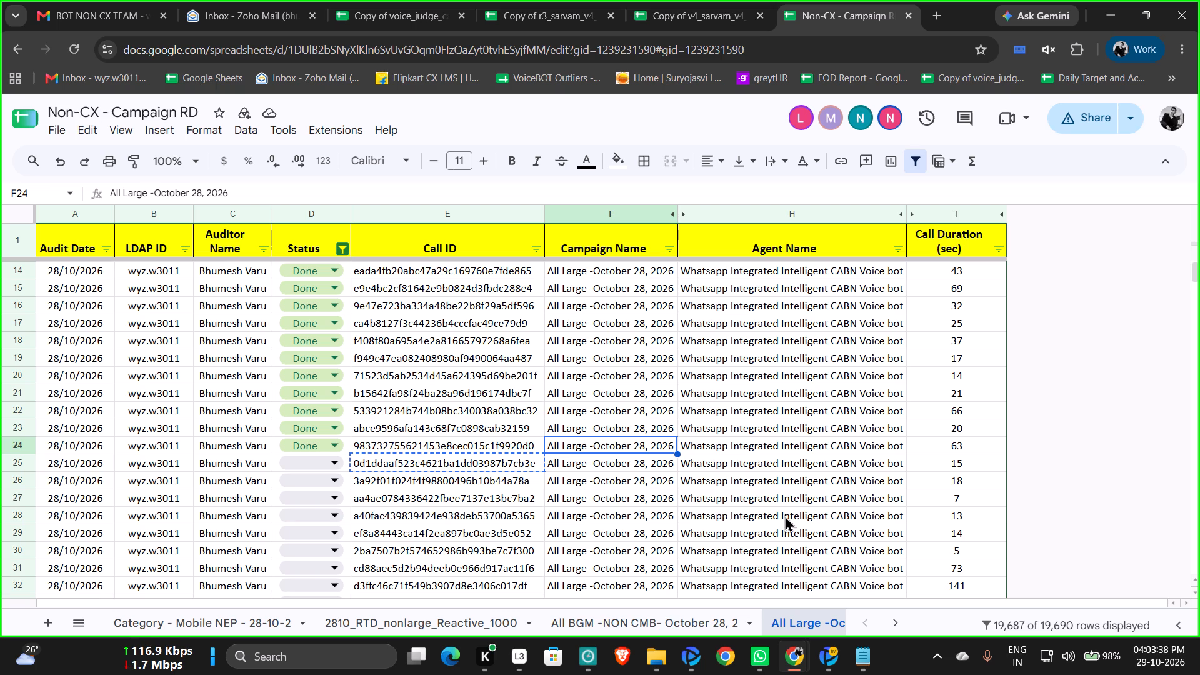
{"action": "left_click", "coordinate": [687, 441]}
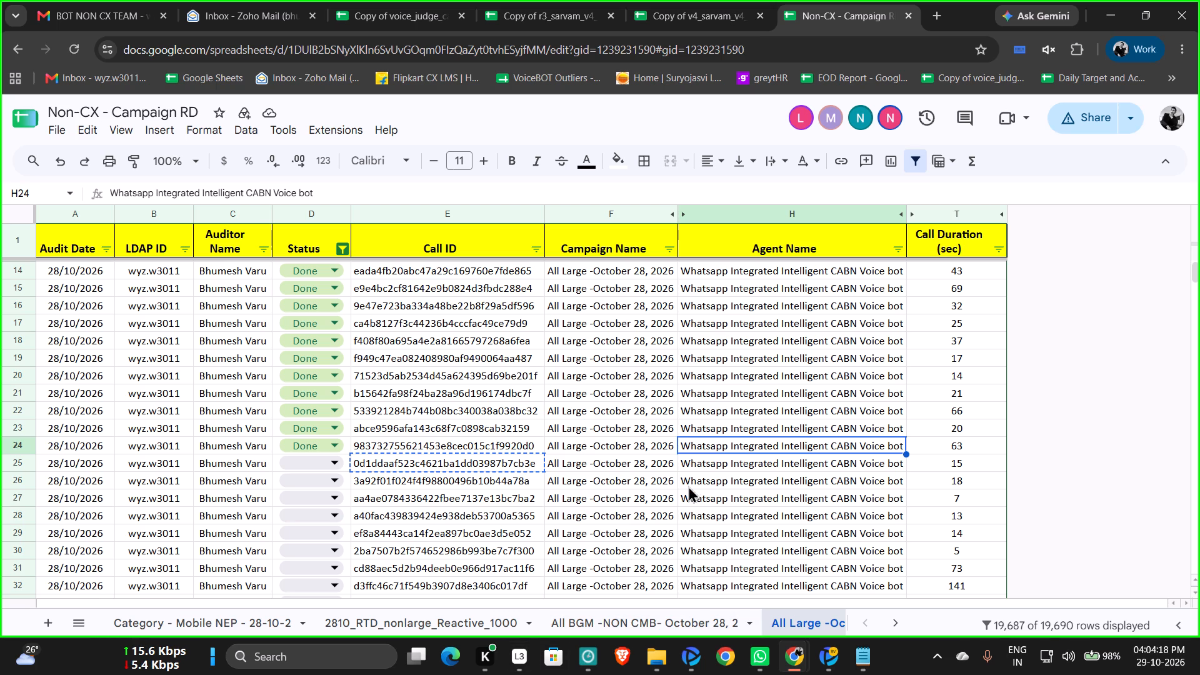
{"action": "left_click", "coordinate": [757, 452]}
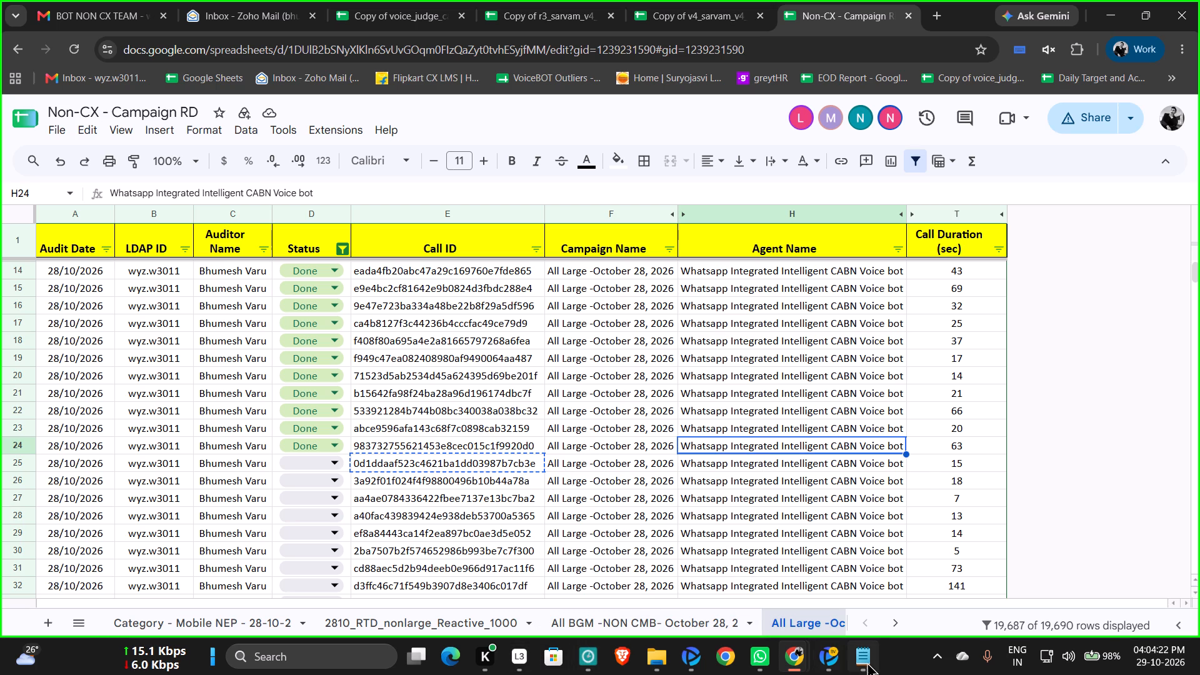
In the Prisma browser, close the previous call's page and search the CX-CABN calls for 0d1ddaaf523c4621ba1dd03987b7cb3e.
{"action": "left_click", "coordinate": [822, 649]}
{"action": "left_click", "coordinate": [609, 14]}
{"action": "left_click", "coordinate": [619, 14]}
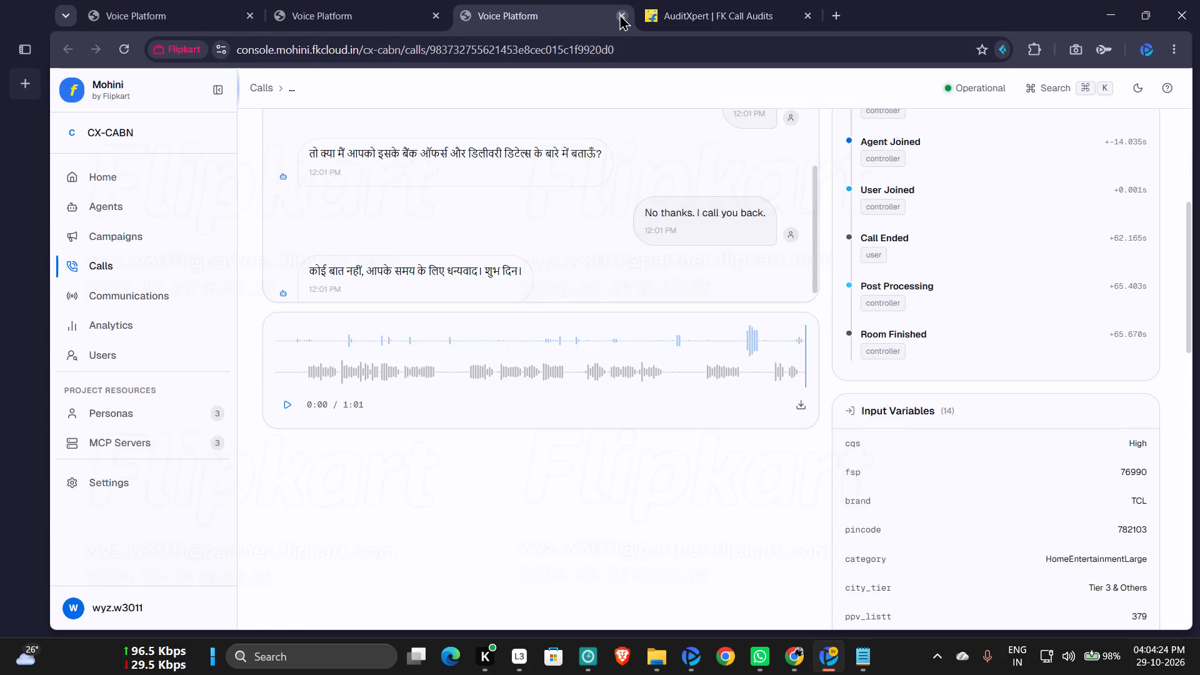
{"action": "left_click", "coordinate": [317, 18]}
{"action": "double_click", "coordinate": [933, 328]}
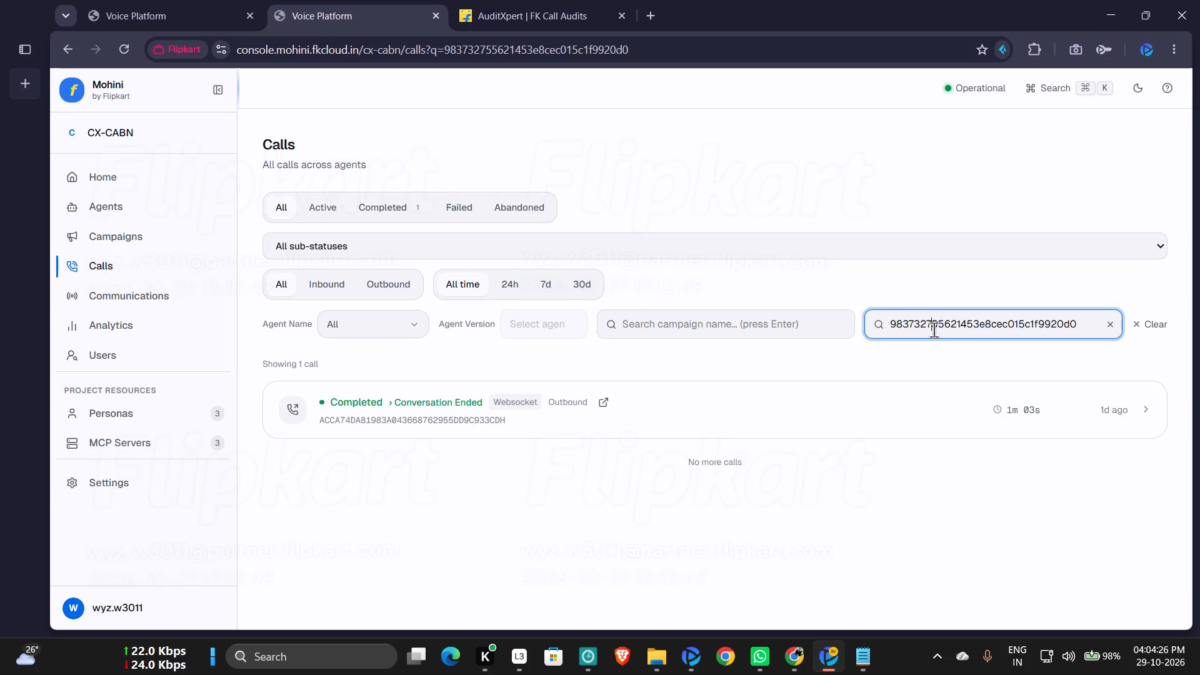
{"action": "key", "text": "ctrl+v"}
{"action": "key", "text": "Return"}
{"action": "left_click", "coordinate": [568, 8]}
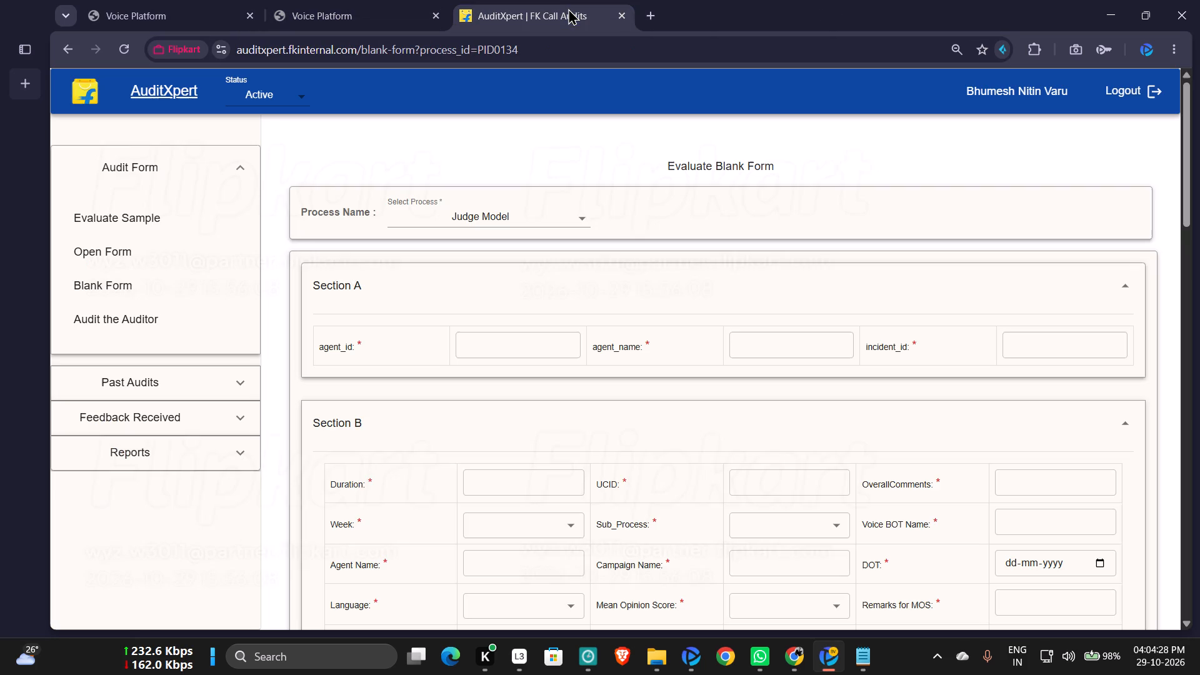
{"action": "left_click", "coordinate": [1039, 346]}
{"action": "key", "text": "ctrl+v"}
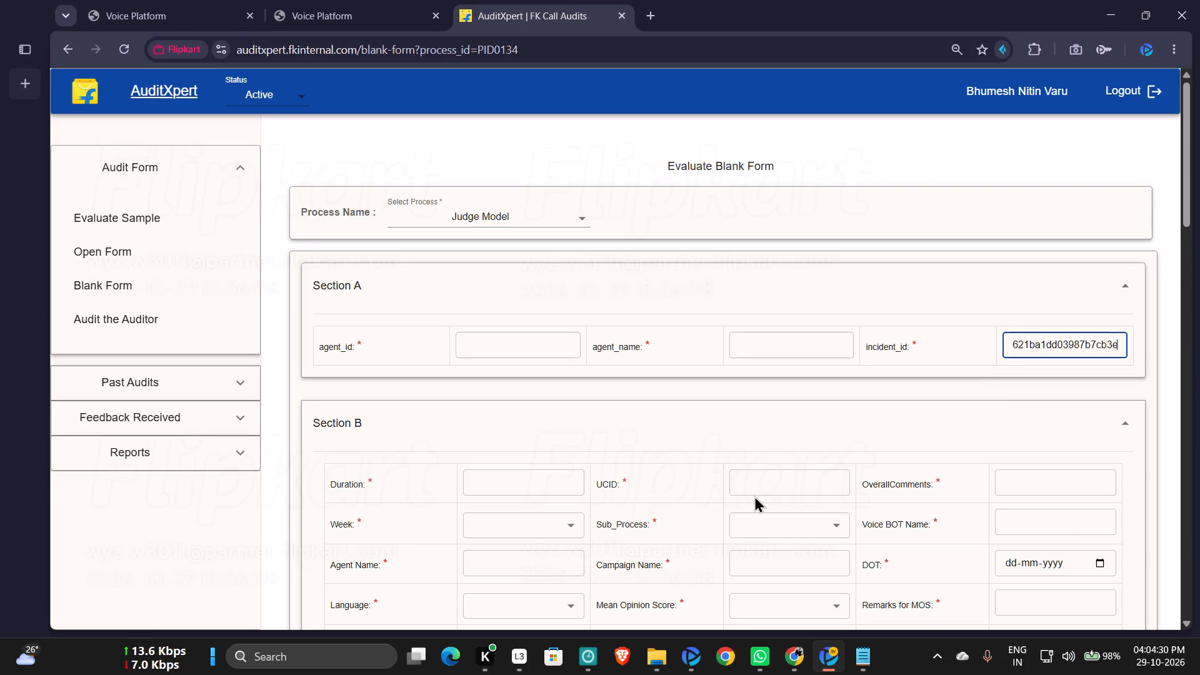
{"action": "left_click", "coordinate": [761, 495]}
{"action": "key", "text": "ctrl+v"}
Fill agent_name and agent_id in Section A with the saved suggestions for the agent.
{"action": "left_click", "coordinate": [836, 331]}
{"action": "left_click", "coordinate": [814, 342]}
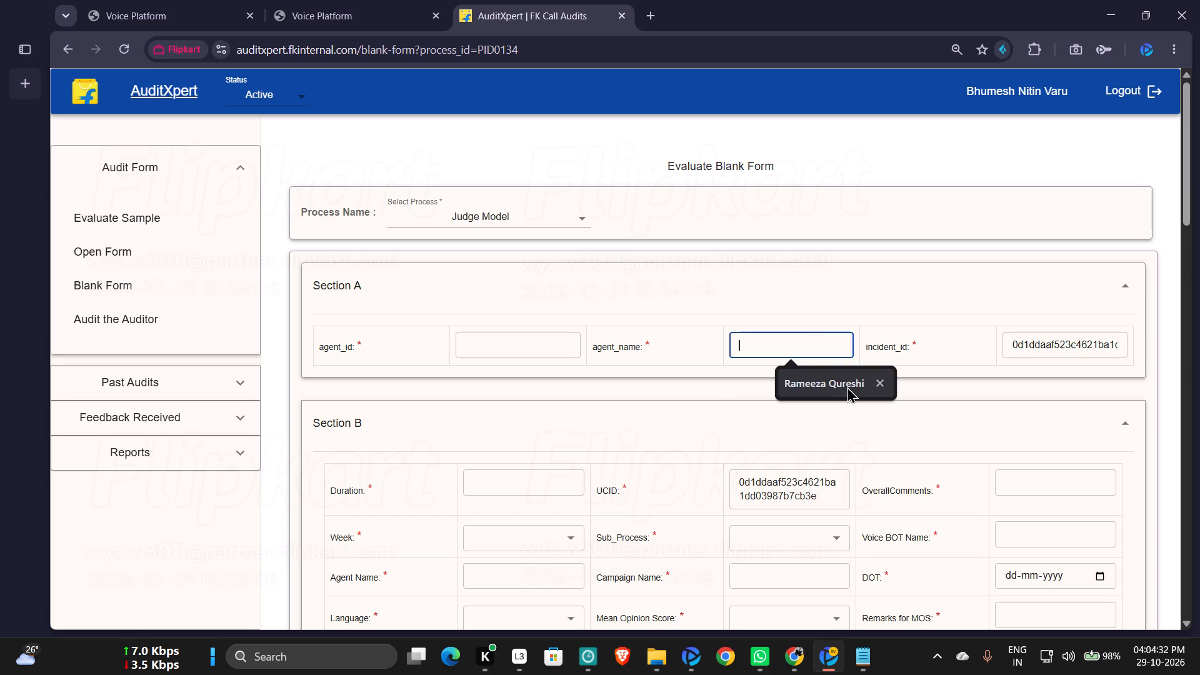
{"action": "left_click", "coordinate": [847, 386]}
{"action": "left_click", "coordinate": [505, 338]}
{"action": "left_click", "coordinate": [557, 388]}
In Section B, set Sub_Process to CX CABN, Week to Week5 and DOT to 28-10-2026.
{"action": "scroll", "coordinate": [844, 327], "scroll_direction": "down", "scroll_amount": 1}
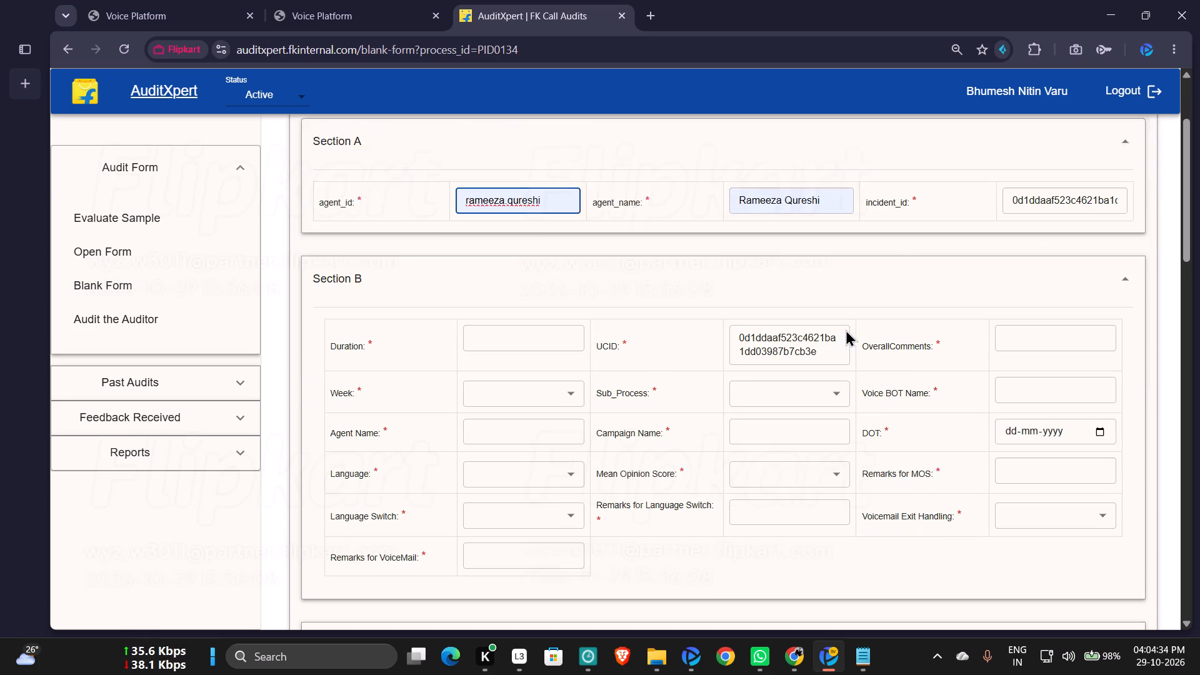
{"action": "left_click", "coordinate": [829, 381]}
{"action": "left_click", "coordinate": [776, 469]}
{"action": "left_click", "coordinate": [527, 379]}
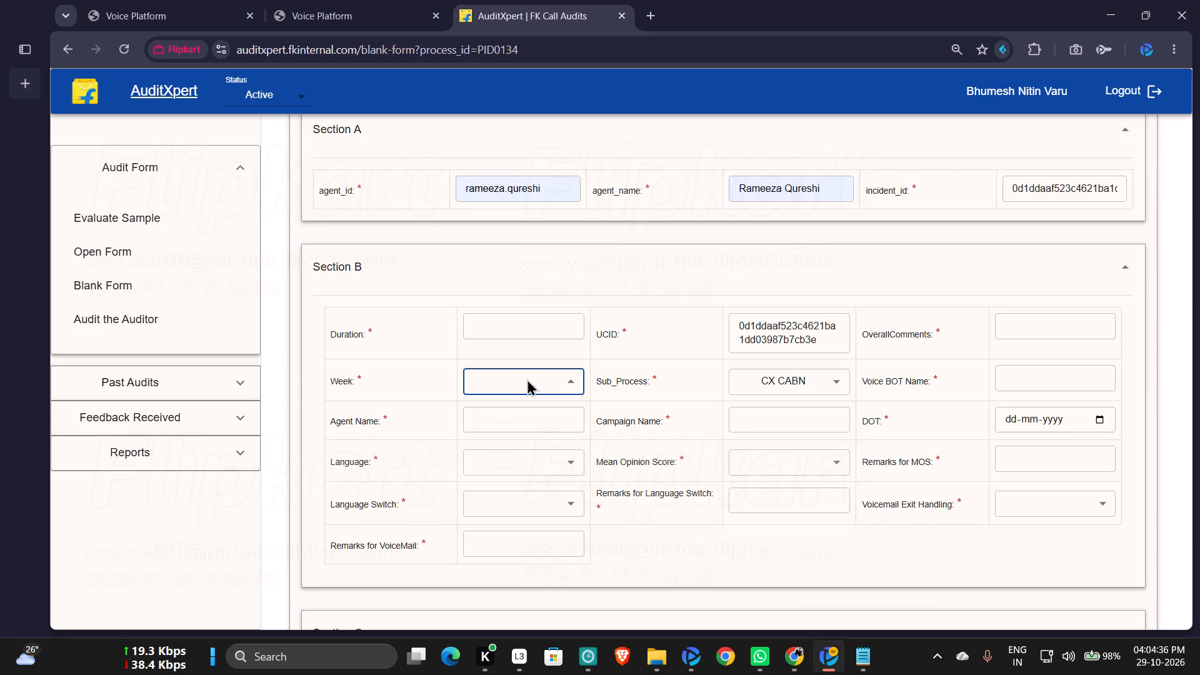
{"action": "left_click", "coordinate": [514, 513]}
{"action": "left_click", "coordinate": [1098, 416]}
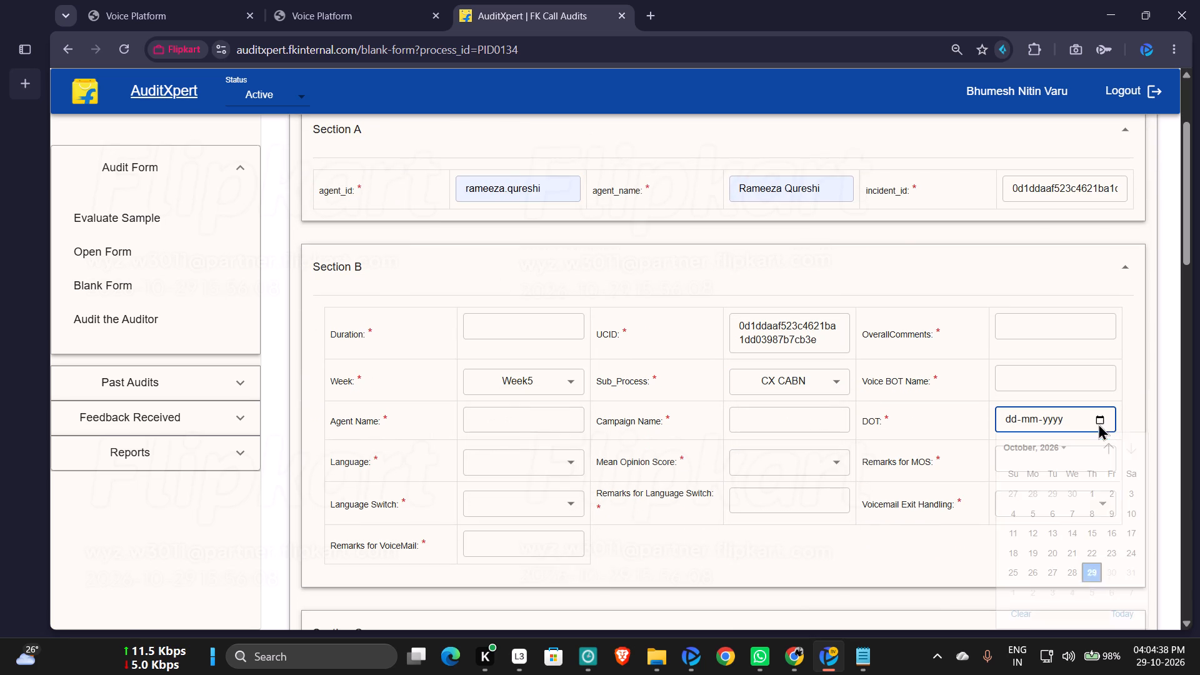
{"action": "left_click", "coordinate": [1075, 574]}
Set Mean Opinion Score to 5, Language to Hindi, and both Voicemail Exit Handling and Language Switch to NA.
{"action": "left_click", "coordinate": [846, 461]}
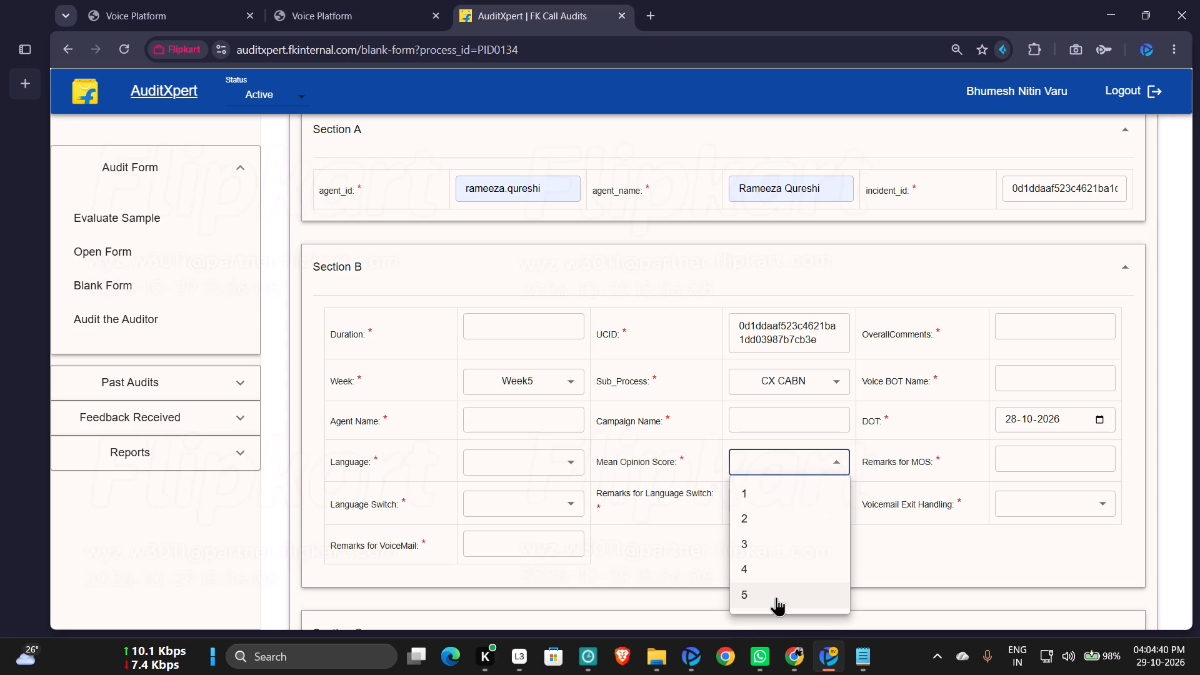
{"action": "left_click", "coordinate": [776, 597]}
{"action": "left_click", "coordinate": [561, 469]}
{"action": "left_click", "coordinate": [497, 292]}
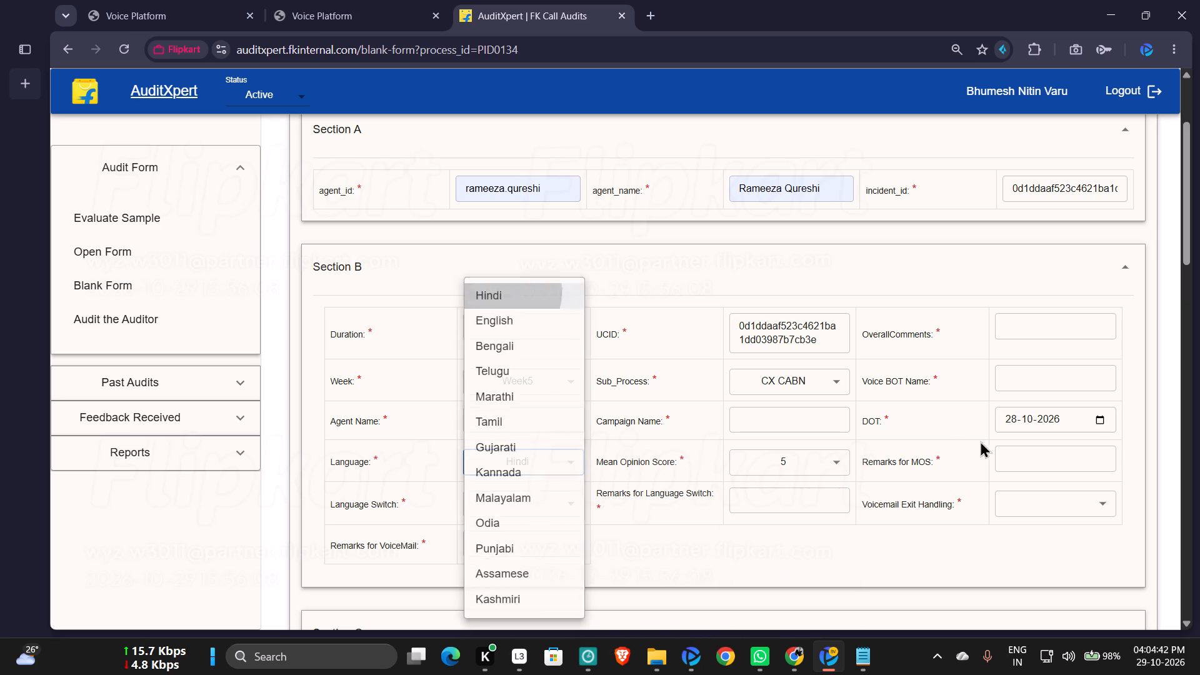
{"action": "left_click", "coordinate": [1102, 502]}
{"action": "left_click", "coordinate": [1049, 586]}
{"action": "left_click", "coordinate": [552, 511]}
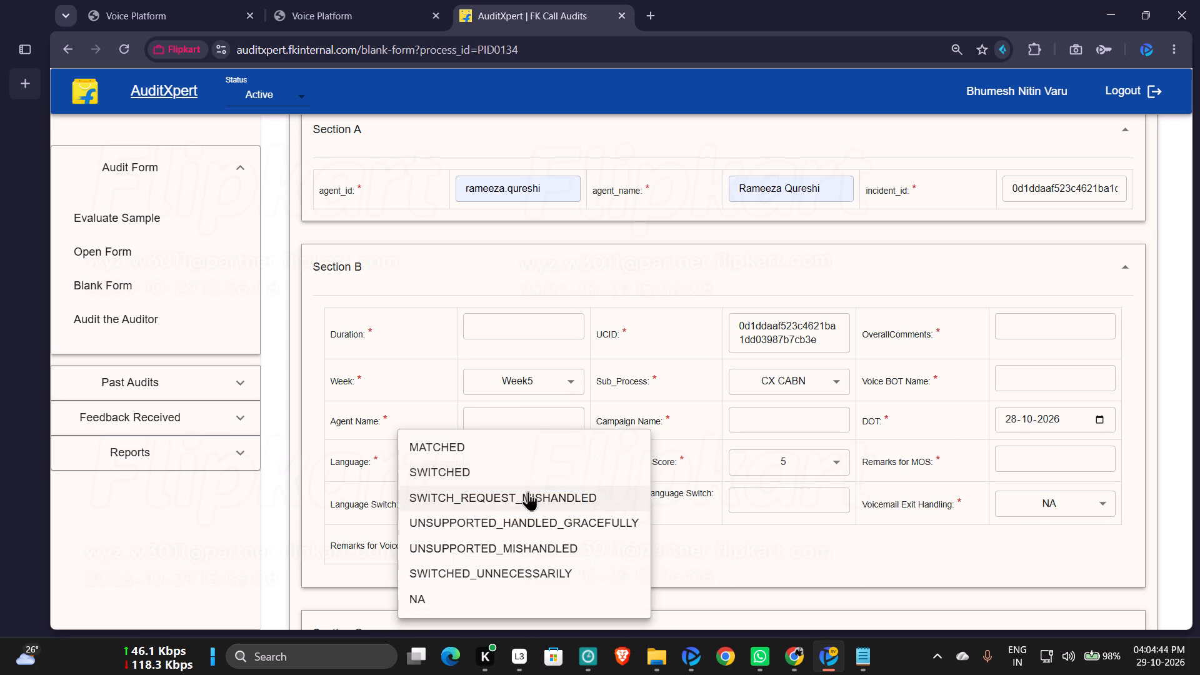
{"action": "left_click", "coordinate": [439, 602]}
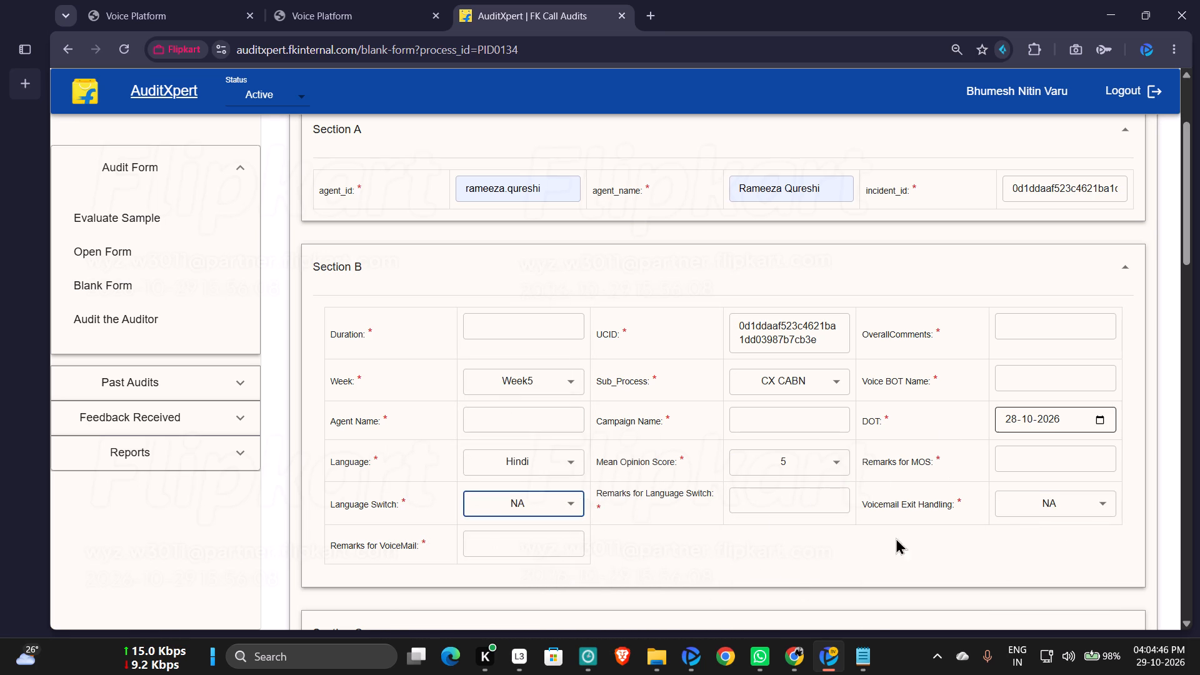
Copy the campaign name All Large -October 28, 2026 from row 25 of the sheet into the form's Campaign Name.
{"action": "left_click", "coordinate": [794, 651]}
{"action": "left_click", "coordinate": [707, 591]}
{"action": "left_click", "coordinate": [428, 460]}
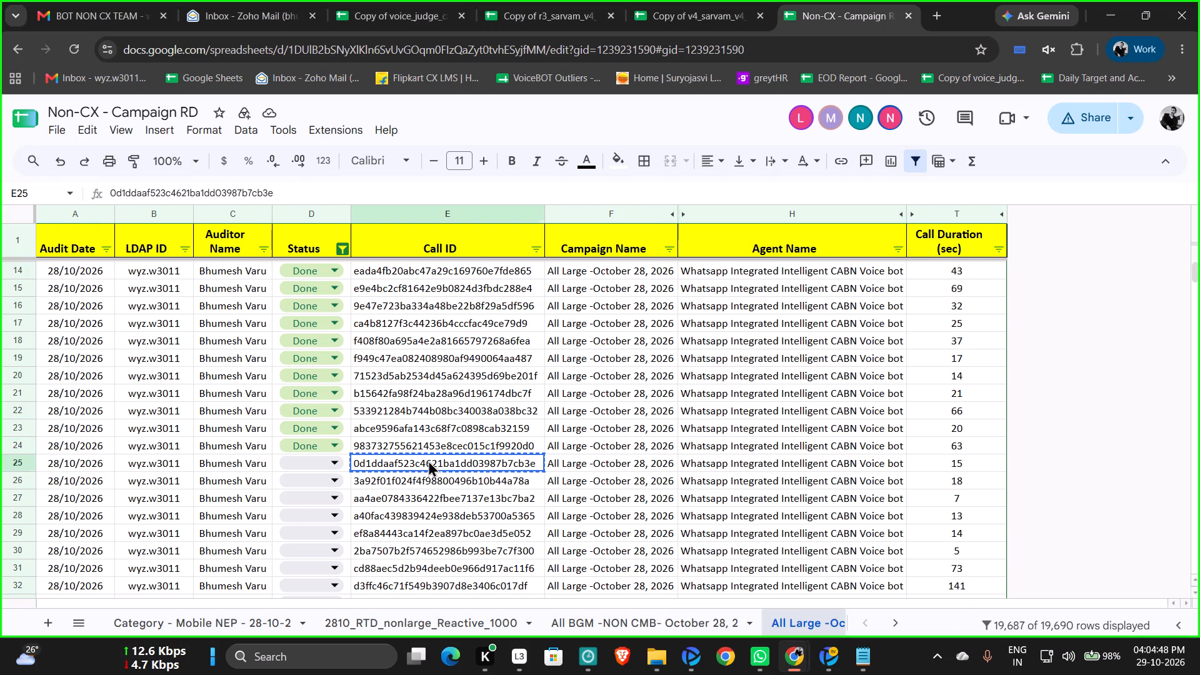
{"action": "key", "text": "ctrl+c"}
{"action": "left_click", "coordinate": [639, 460]}
{"action": "key", "text": "ctrl+c"}
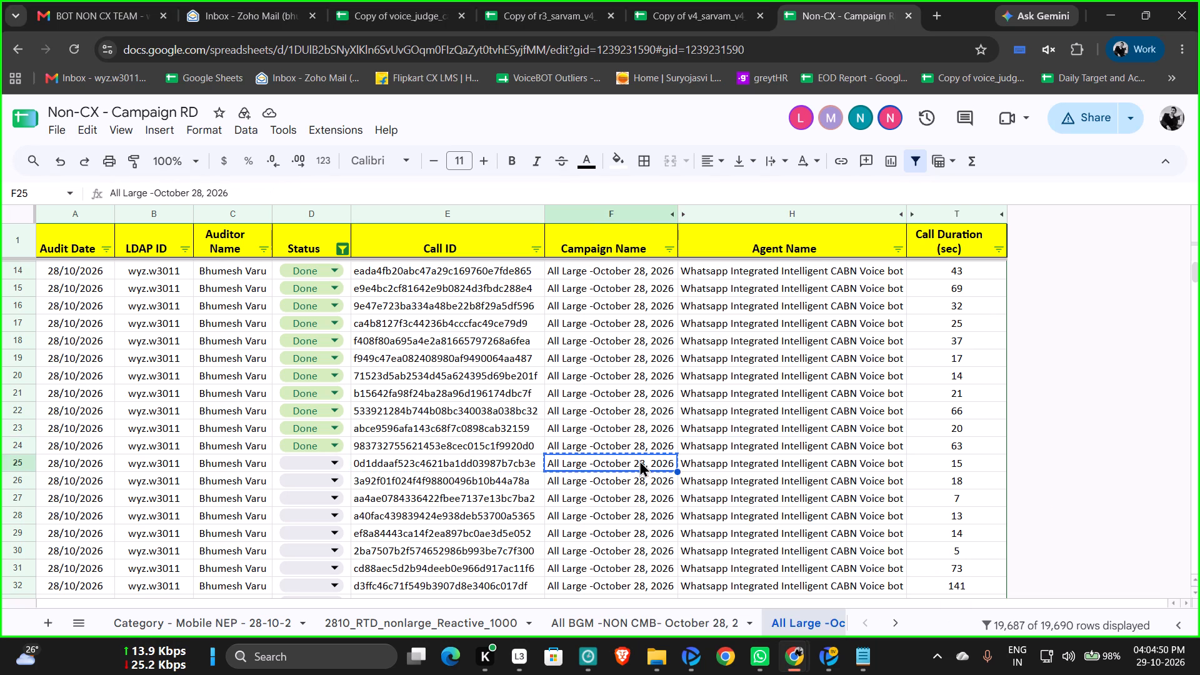
{"action": "left_click", "coordinate": [821, 667]}
{"action": "left_click", "coordinate": [767, 424]}
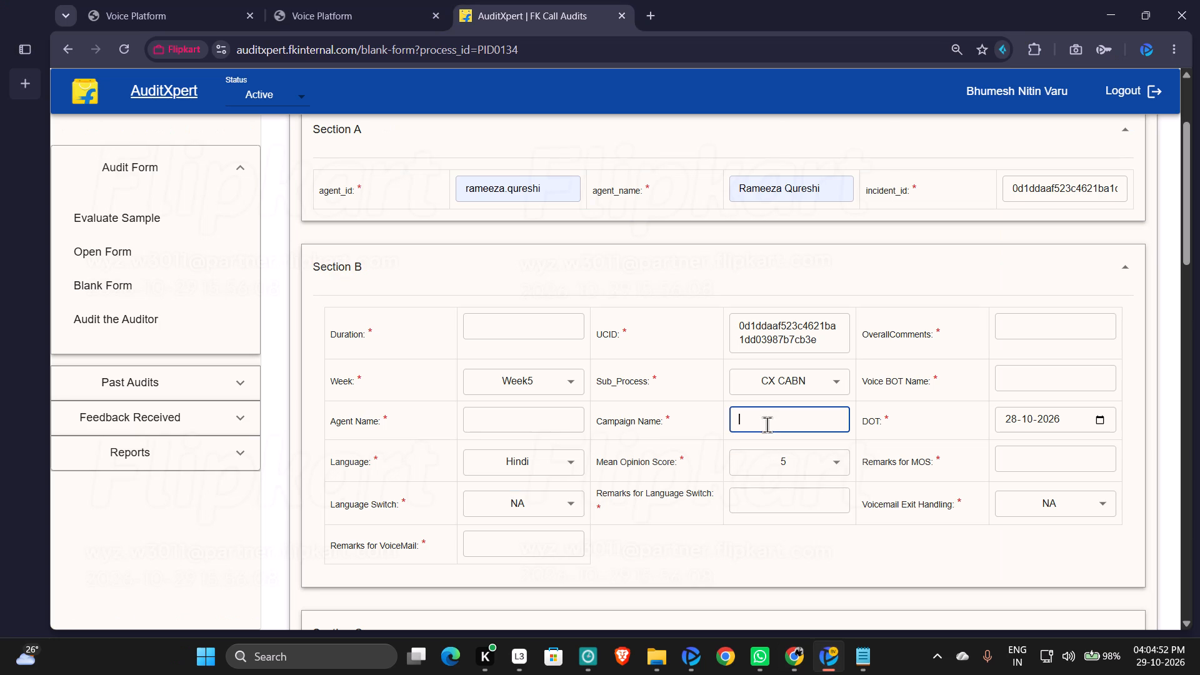
Paste the copied campaign name All Large -October 28, 2026 into the form's Campaign Name.
{"action": "key", "text": "ctrl+v"}
Copy the agent name Whatsapp Integrated Intelligent CABN Voice bot from row 25 of the sheet into Section B's Agent Name.
{"action": "left_click", "coordinate": [779, 654]}
{"action": "left_click", "coordinate": [735, 597]}
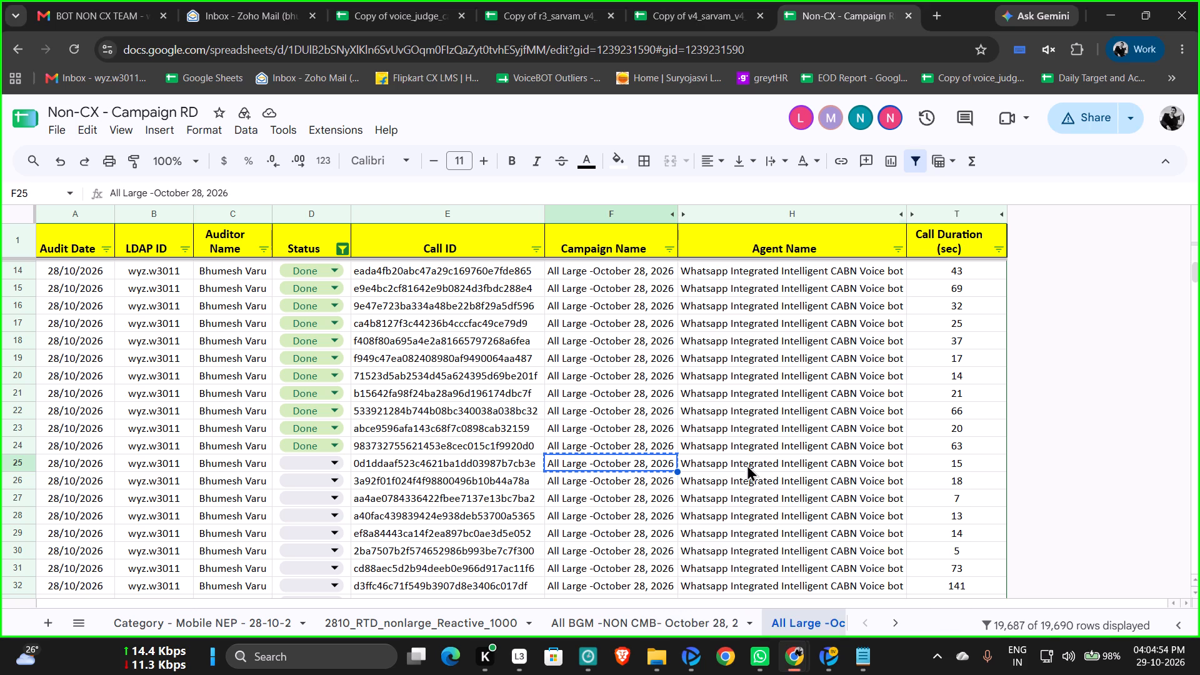
{"action": "left_click", "coordinate": [747, 464]}
{"action": "key", "text": "ctrl+c"}
{"action": "left_click", "coordinate": [824, 648]}
{"action": "left_click", "coordinate": [526, 413]}
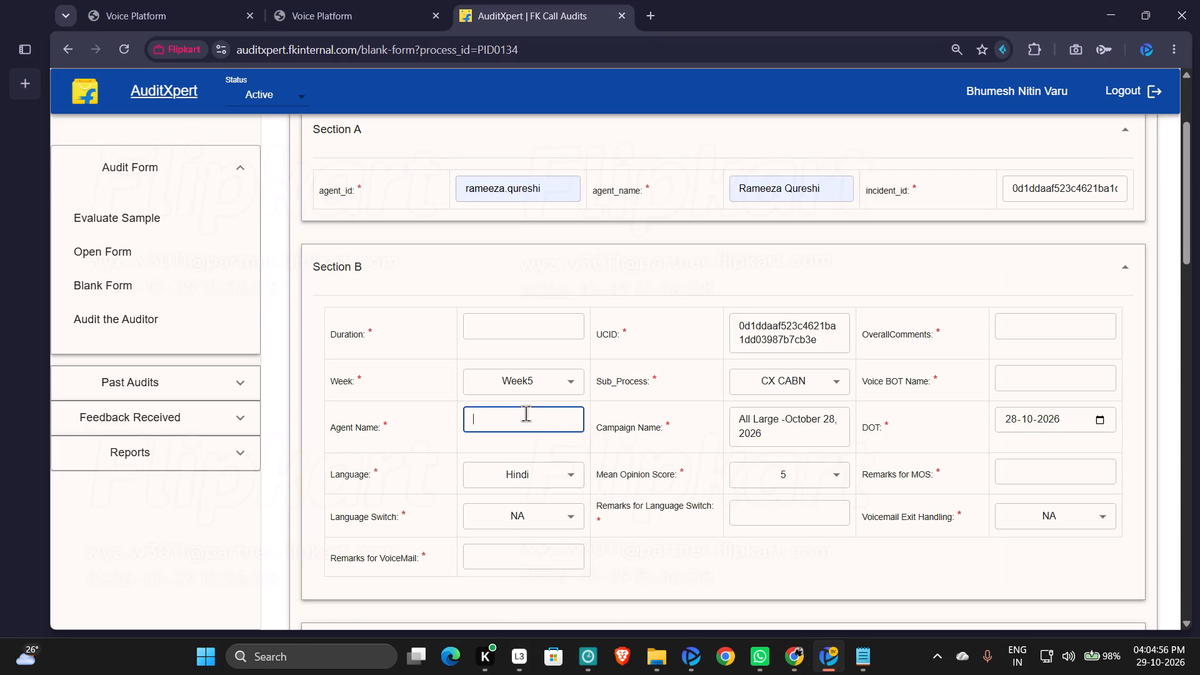
{"action": "key", "text": "ctrl+v"}
Set Voice BOT Name to Priya and Duration to 15, taking the duration from row 25 of the sheet.
{"action": "left_click", "coordinate": [1007, 379]}
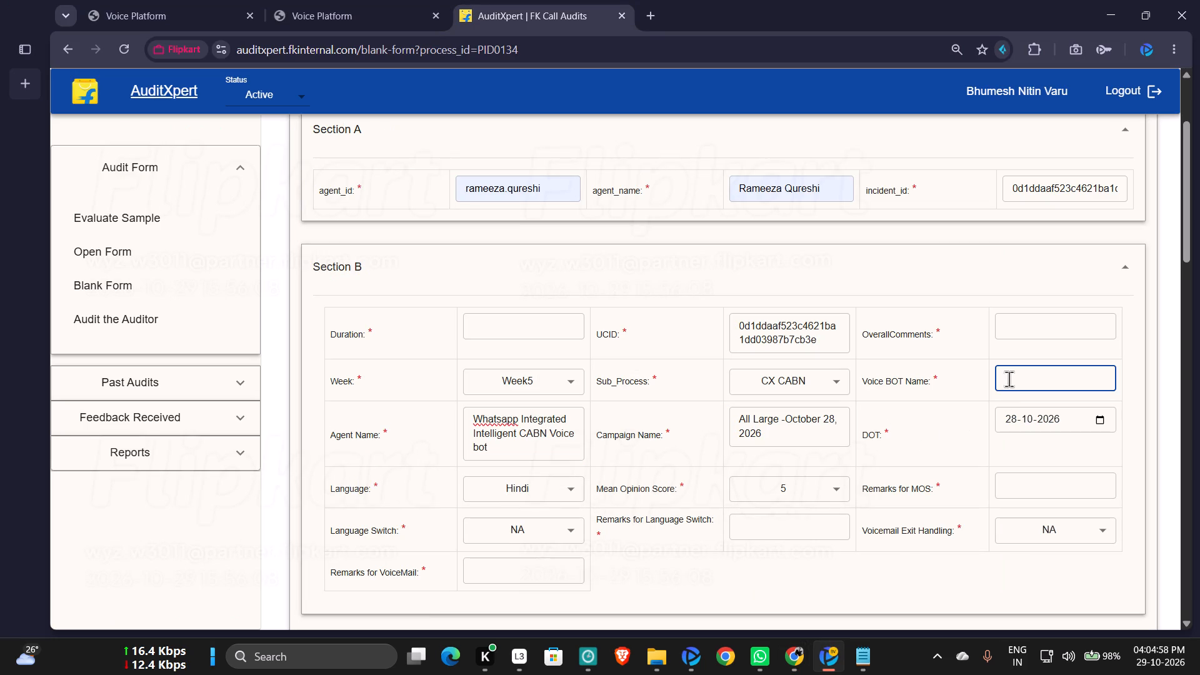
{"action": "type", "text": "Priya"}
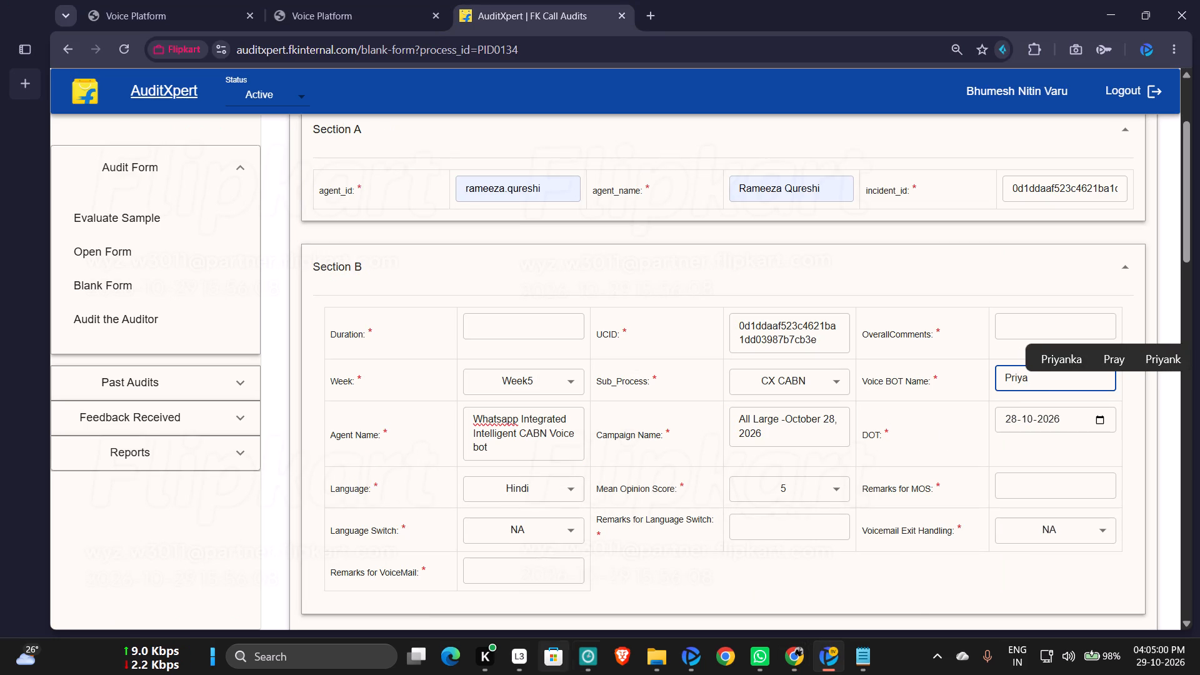
{"action": "left_click", "coordinate": [791, 670]}
{"action": "left_click", "coordinate": [716, 587]}
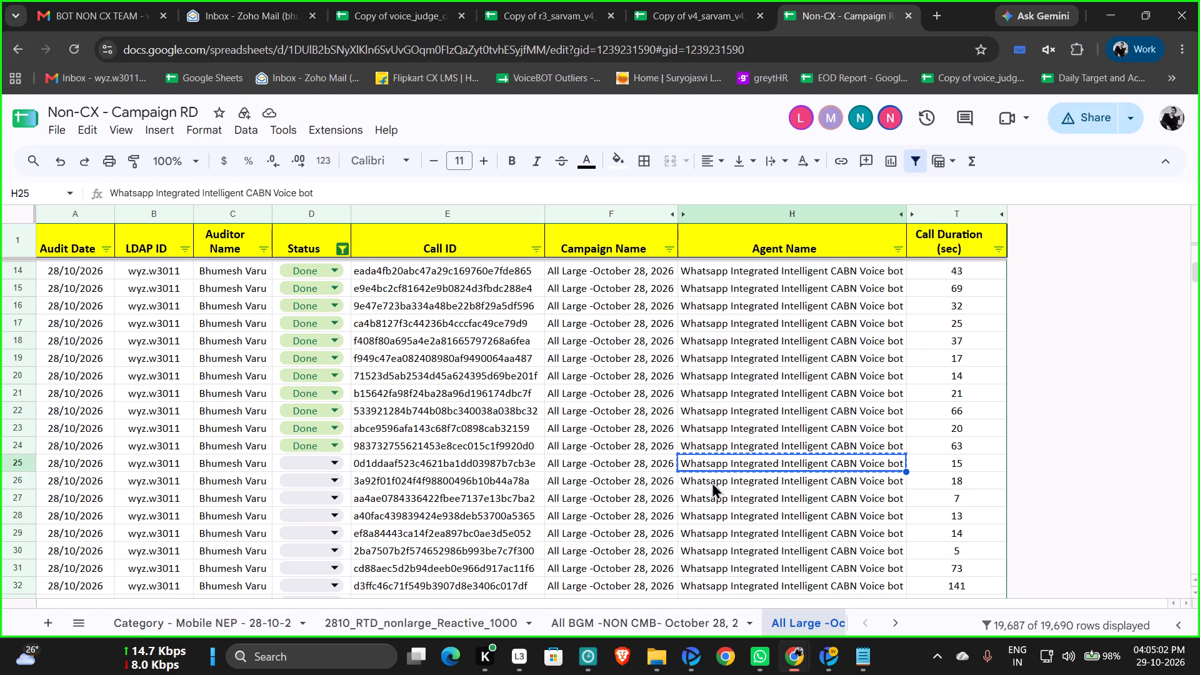
{"action": "left_click", "coordinate": [827, 634]}
{"action": "left_click", "coordinate": [827, 644]}
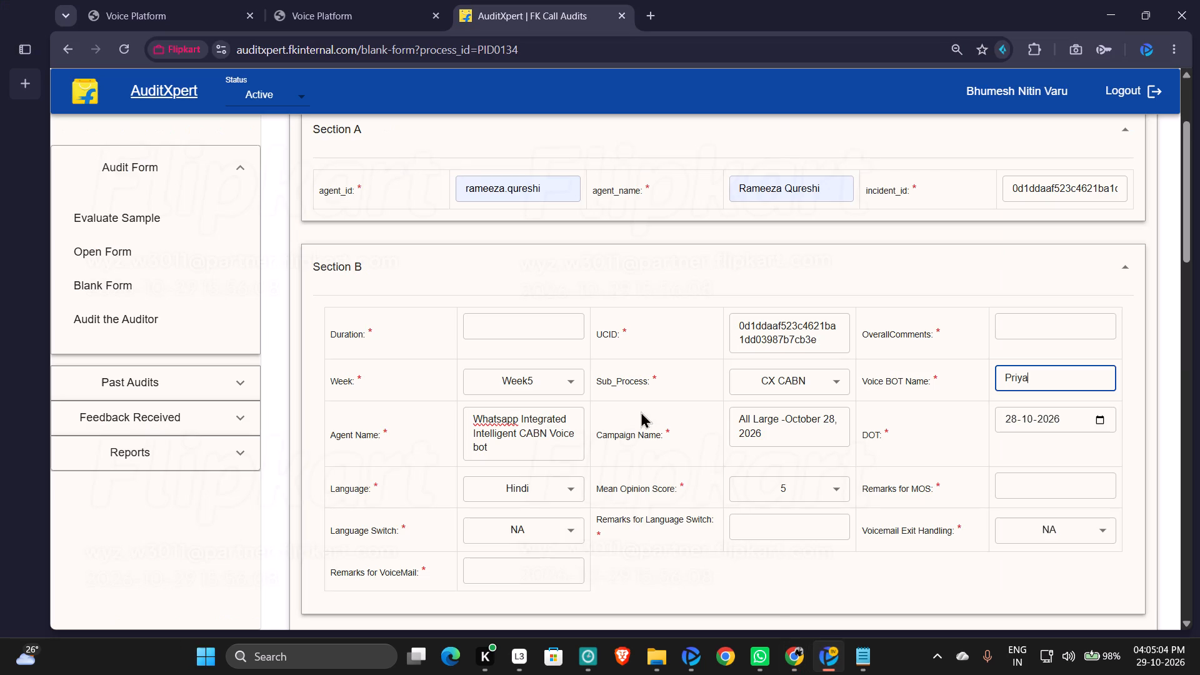
{"action": "left_click", "coordinate": [504, 326]}
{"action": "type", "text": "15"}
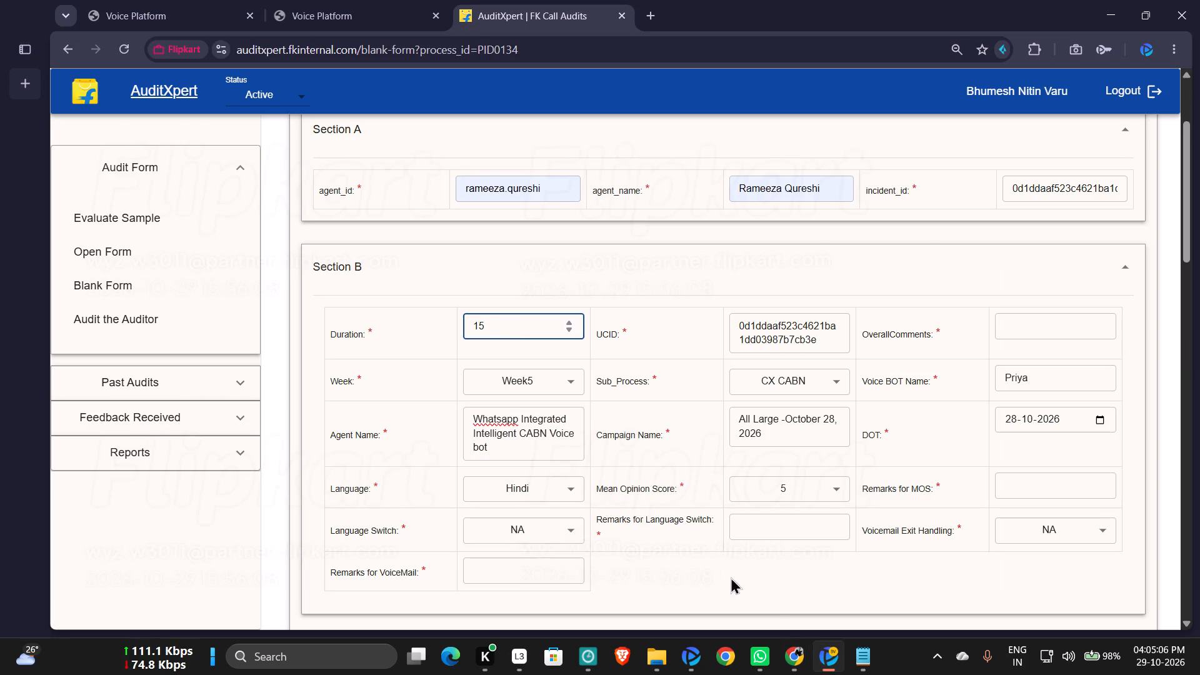
Check the Section B entries against row 25 of the Non-CX - Campaign RD sheet.
{"action": "left_click", "coordinate": [796, 671]}
{"action": "left_click", "coordinate": [722, 594]}
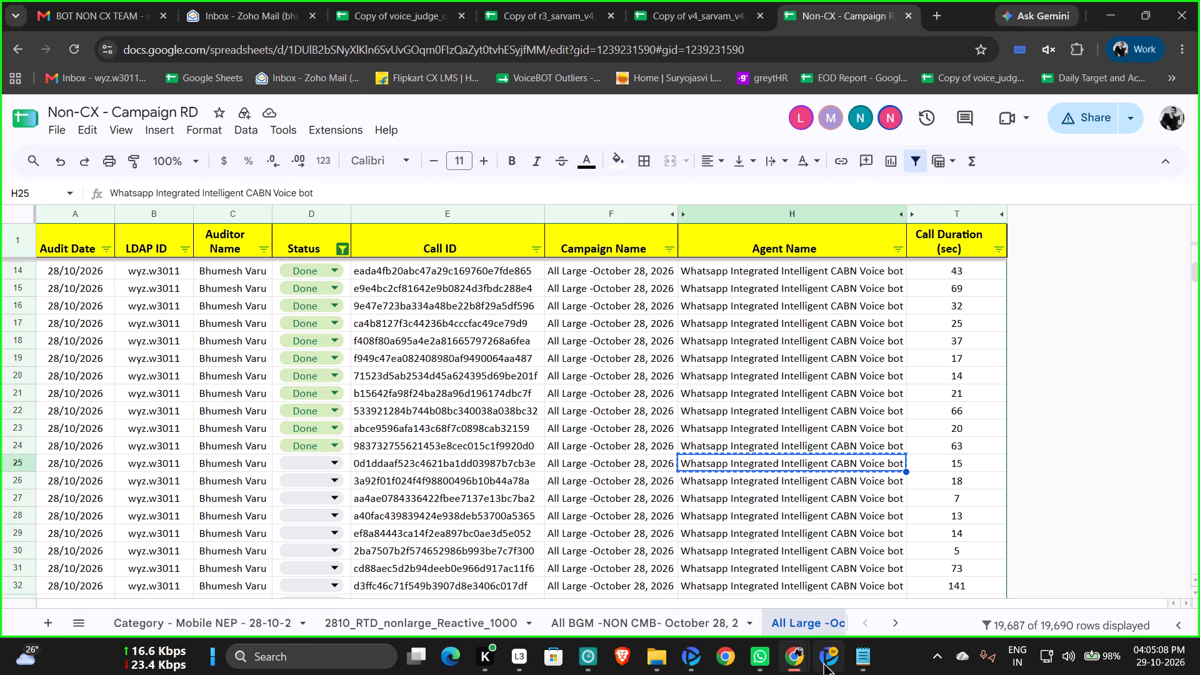
{"action": "left_click", "coordinate": [823, 670]}
{"action": "left_click", "coordinate": [794, 660]}
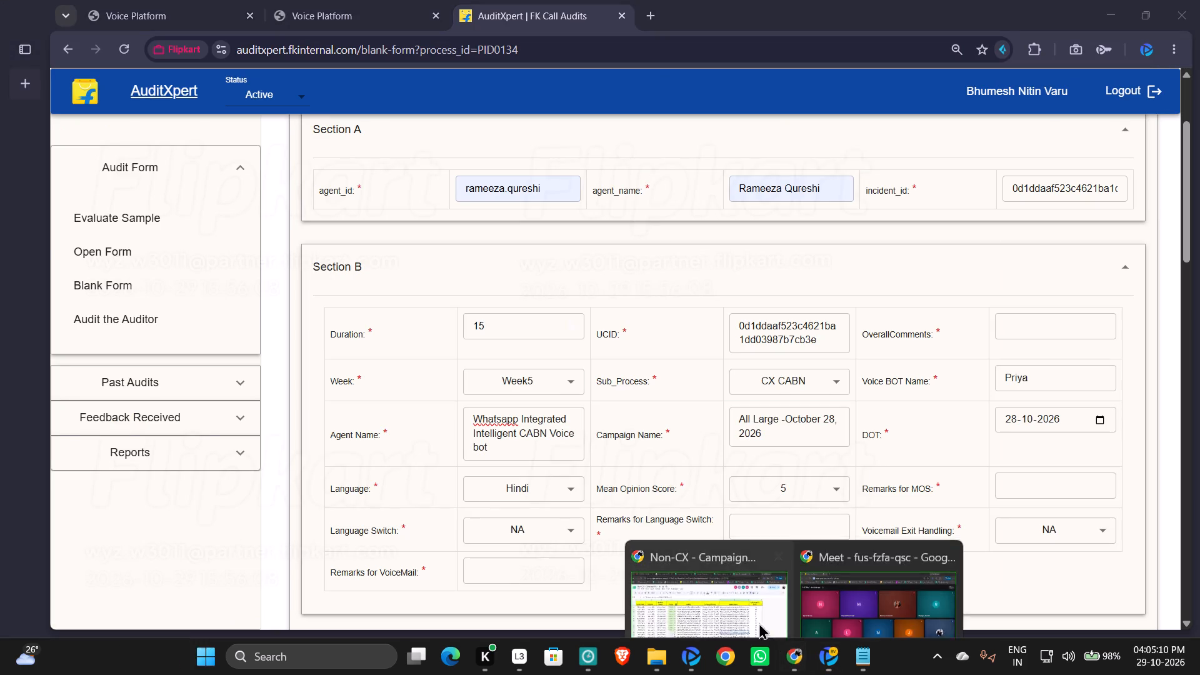
{"action": "left_click", "coordinate": [728, 601]}
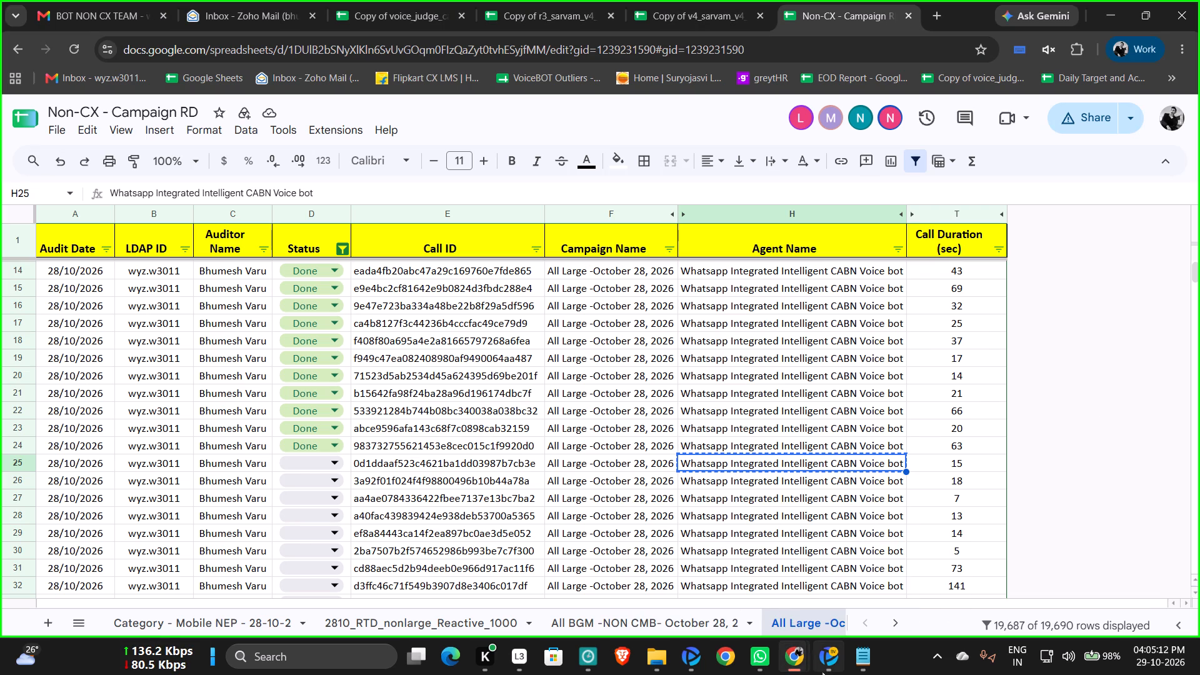
{"action": "left_click", "coordinate": [822, 672]}
{"action": "left_click", "coordinate": [791, 657]}
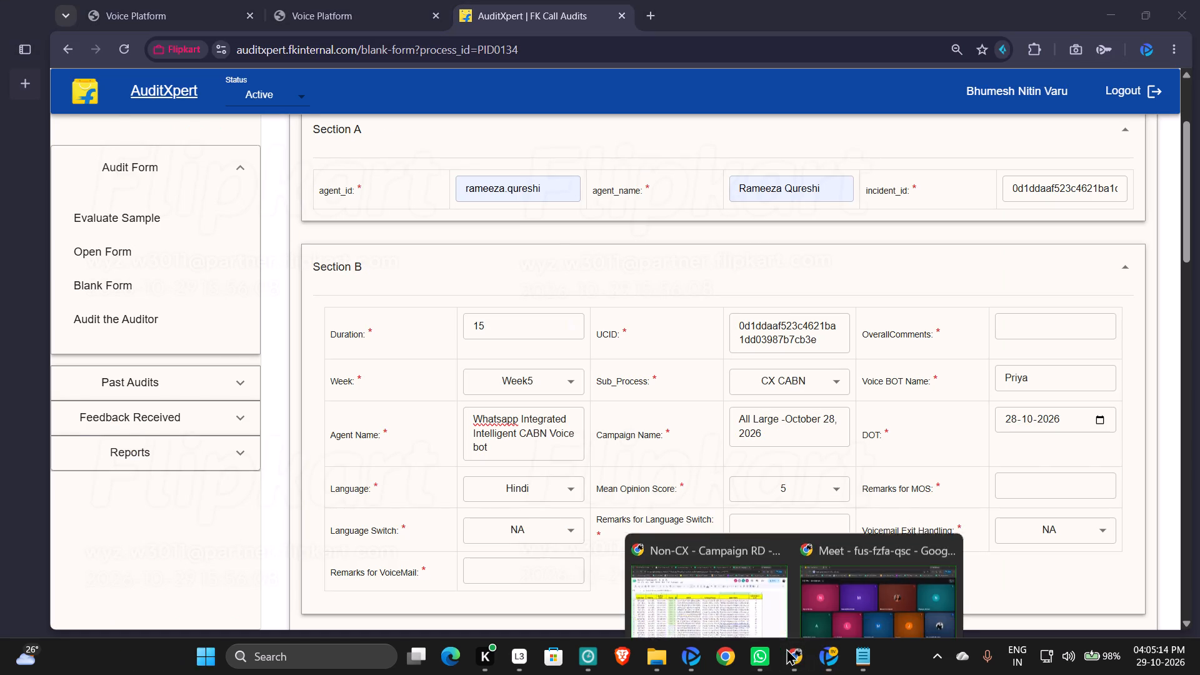
{"action": "left_click", "coordinate": [727, 597]}
{"action": "left_click", "coordinate": [817, 654]}
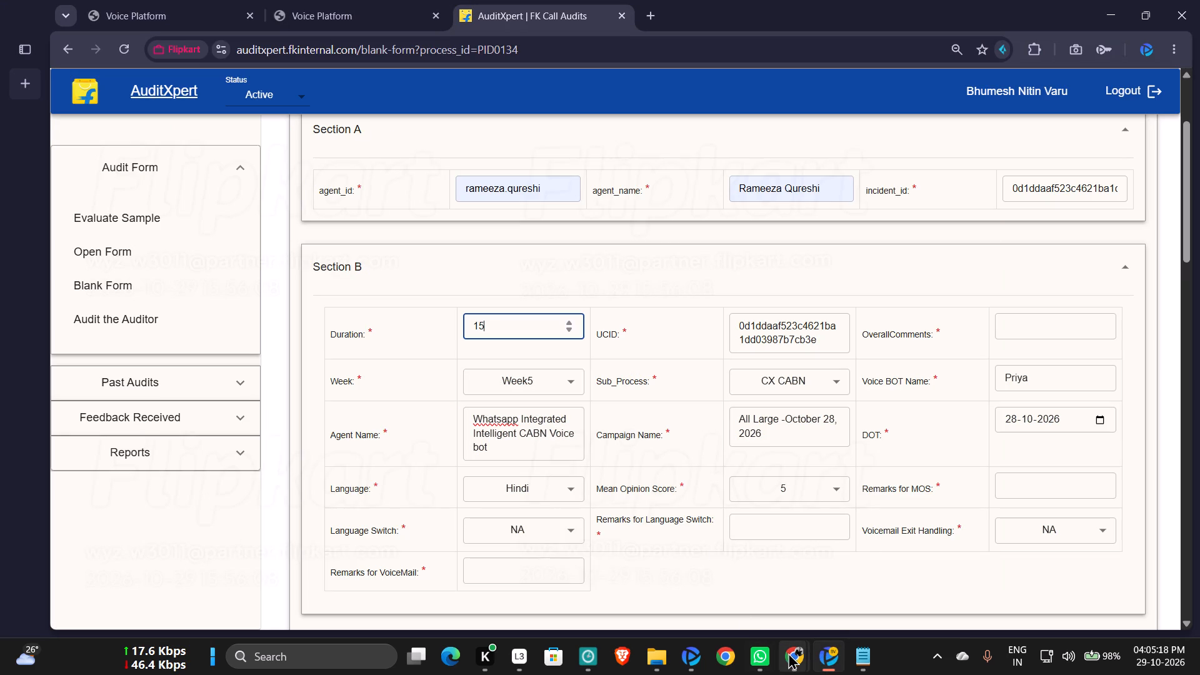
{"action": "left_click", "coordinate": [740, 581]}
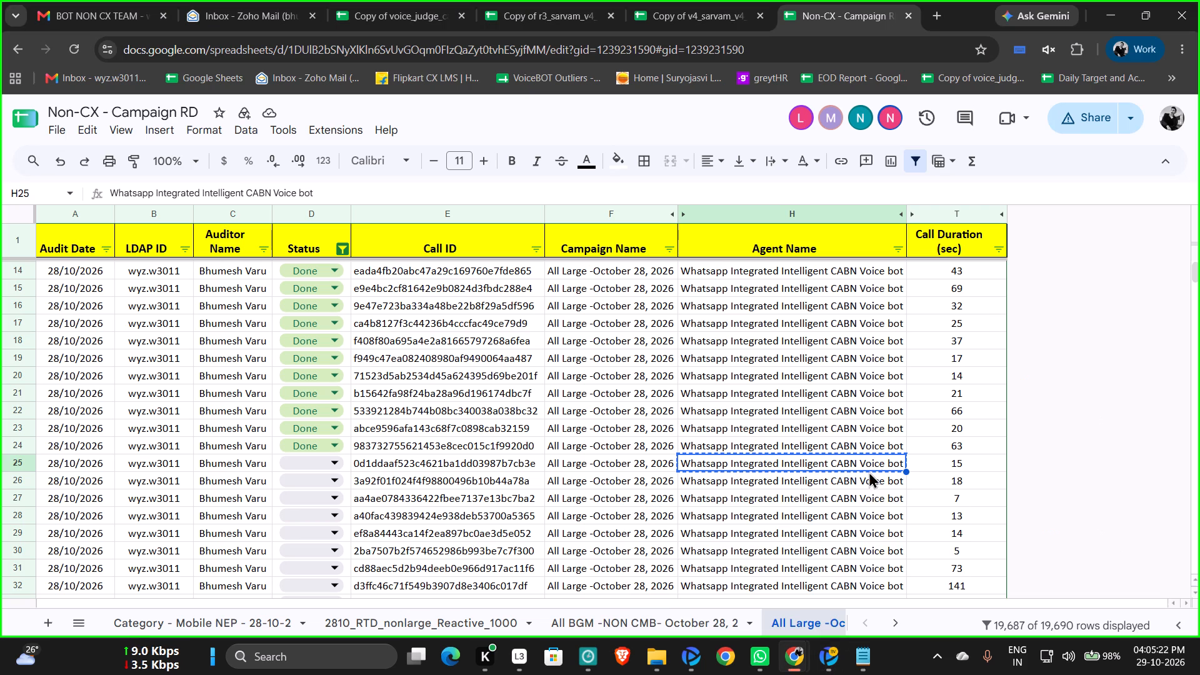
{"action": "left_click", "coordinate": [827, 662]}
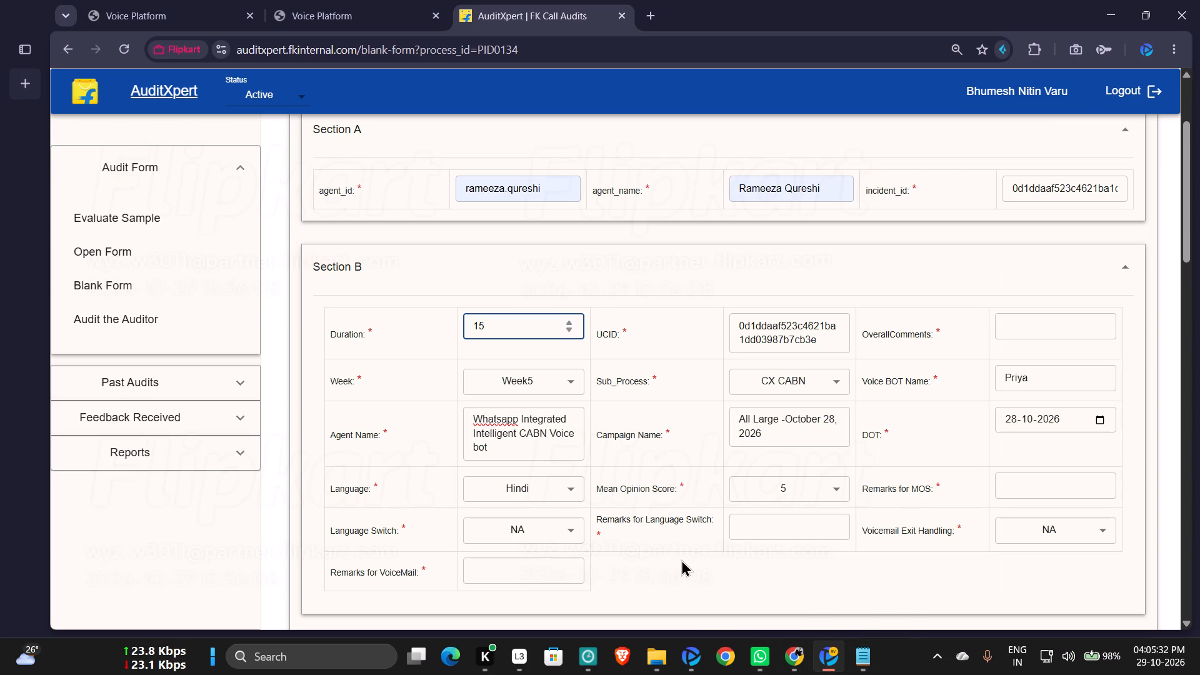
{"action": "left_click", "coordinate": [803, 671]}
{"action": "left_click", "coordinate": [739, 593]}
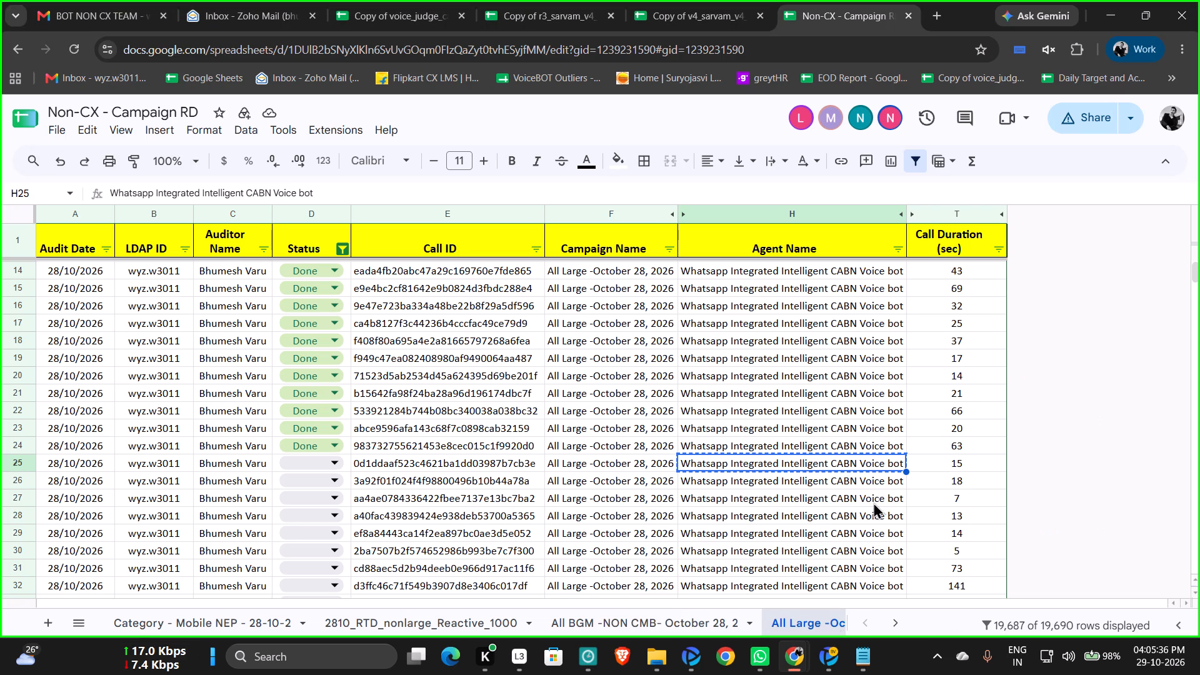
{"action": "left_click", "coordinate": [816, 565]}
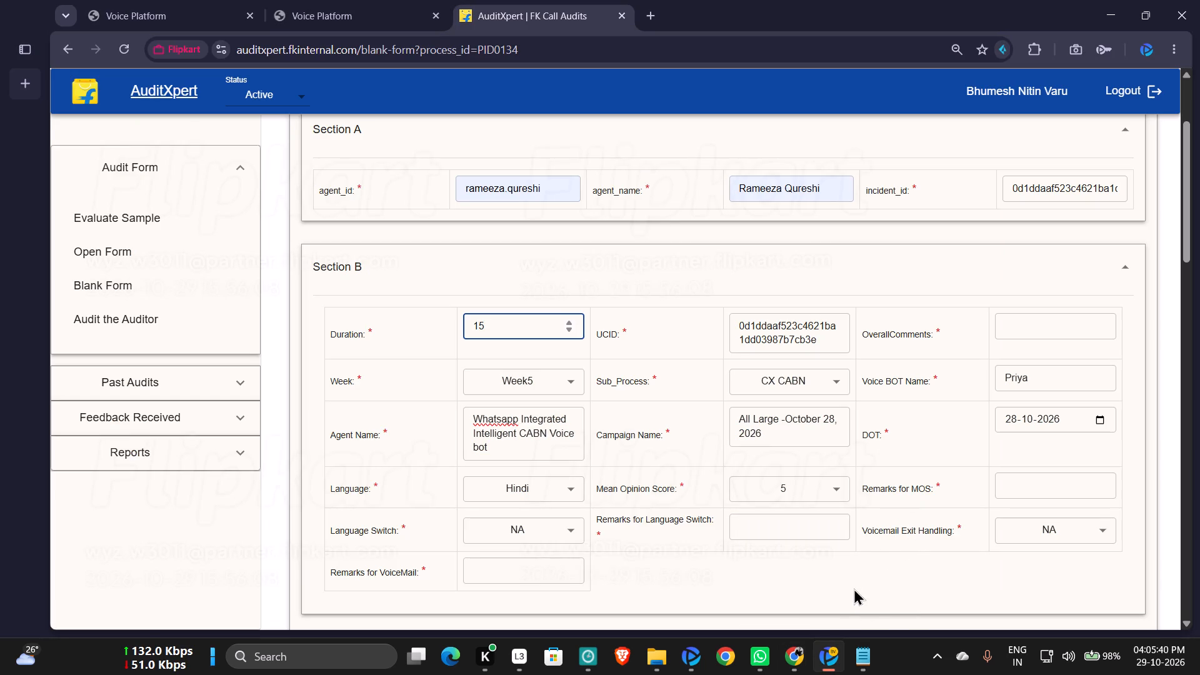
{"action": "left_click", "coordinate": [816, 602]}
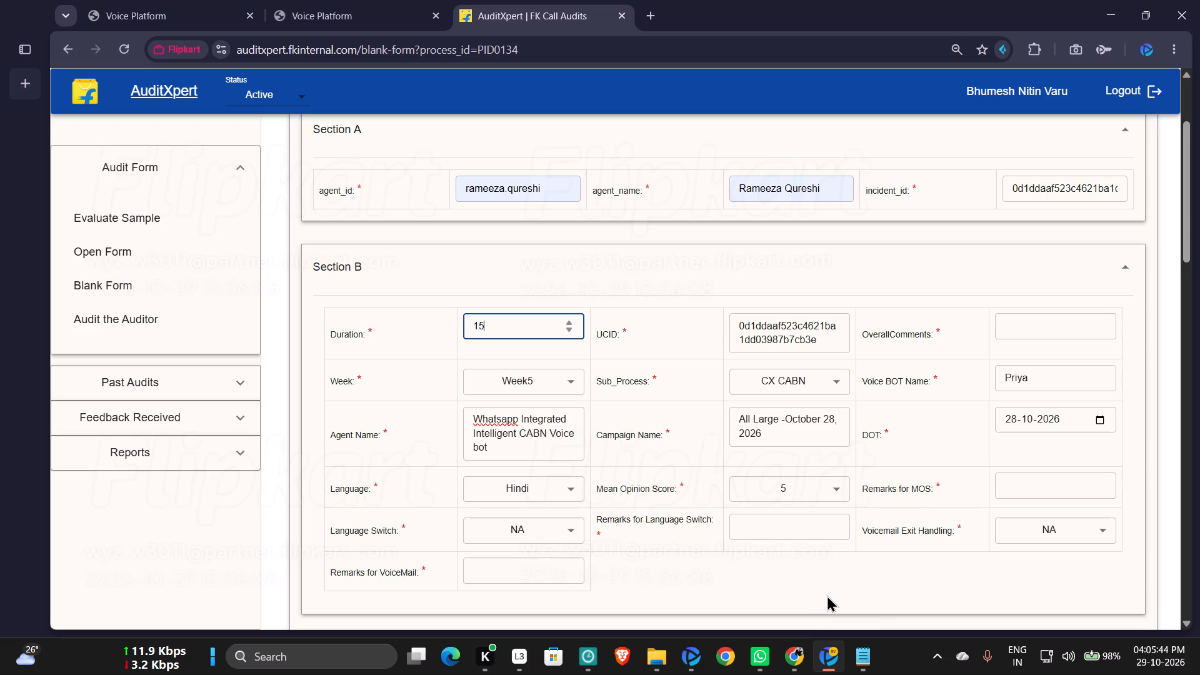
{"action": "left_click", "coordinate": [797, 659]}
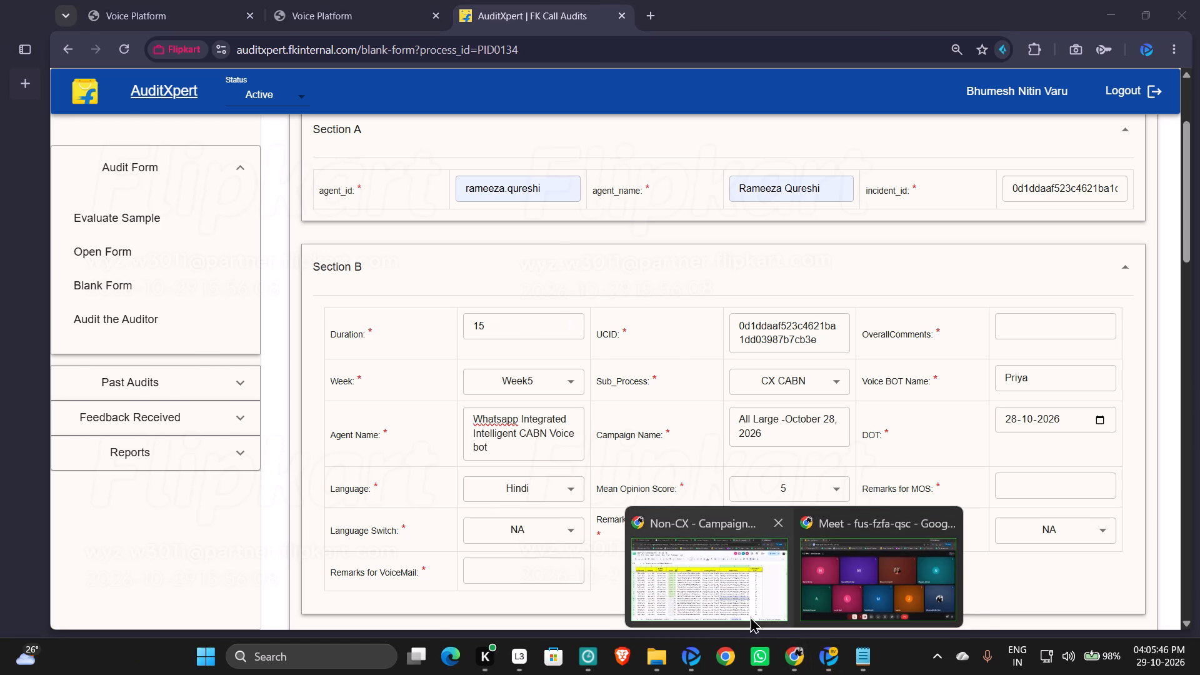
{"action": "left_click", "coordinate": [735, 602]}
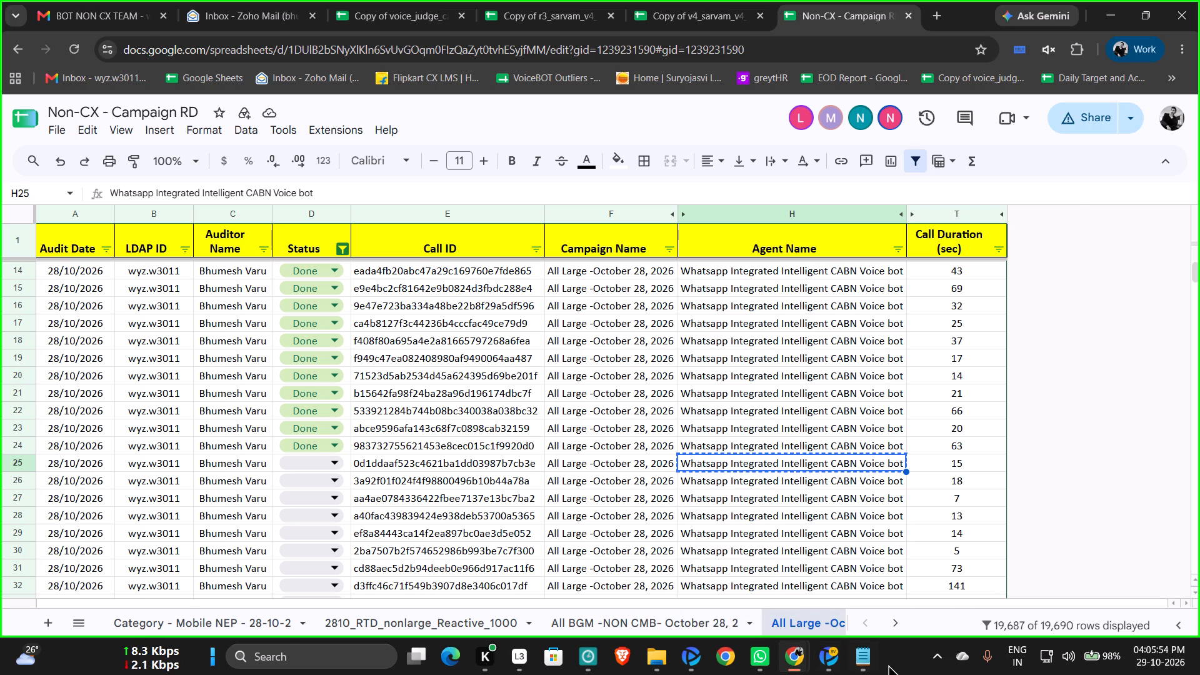
{"action": "left_click", "coordinate": [819, 657]}
{"action": "left_click", "coordinate": [418, 5]}
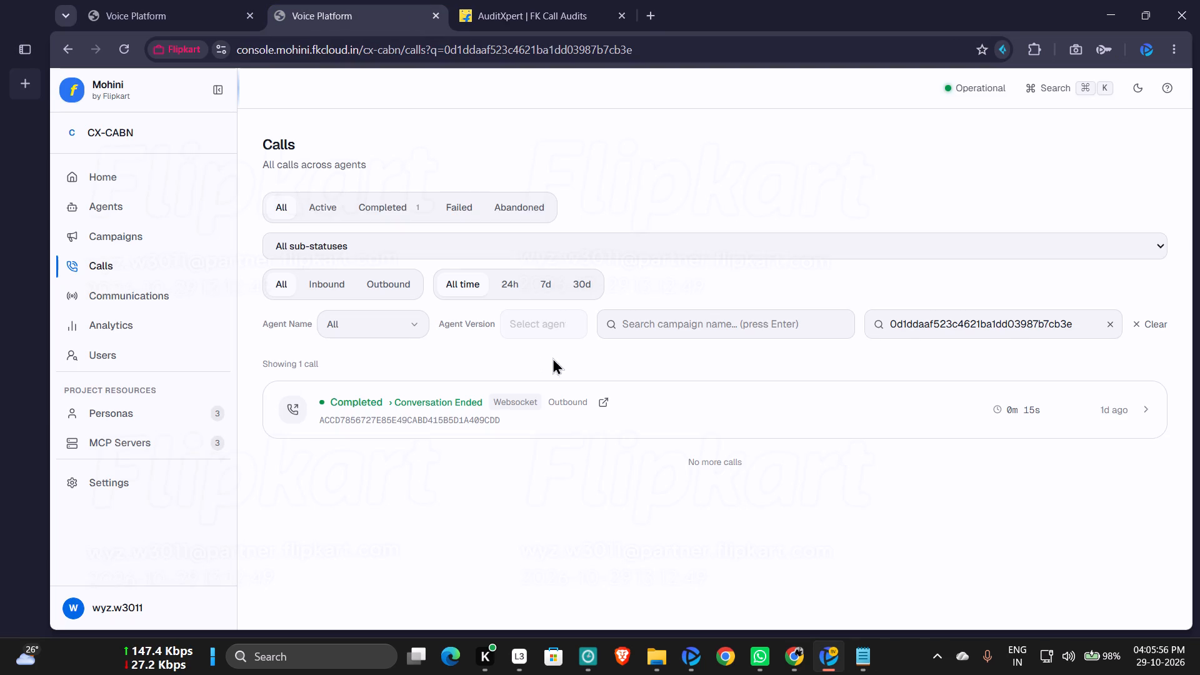
{"action": "left_click", "coordinate": [596, 404]}
{"action": "left_click", "coordinate": [712, 17]}
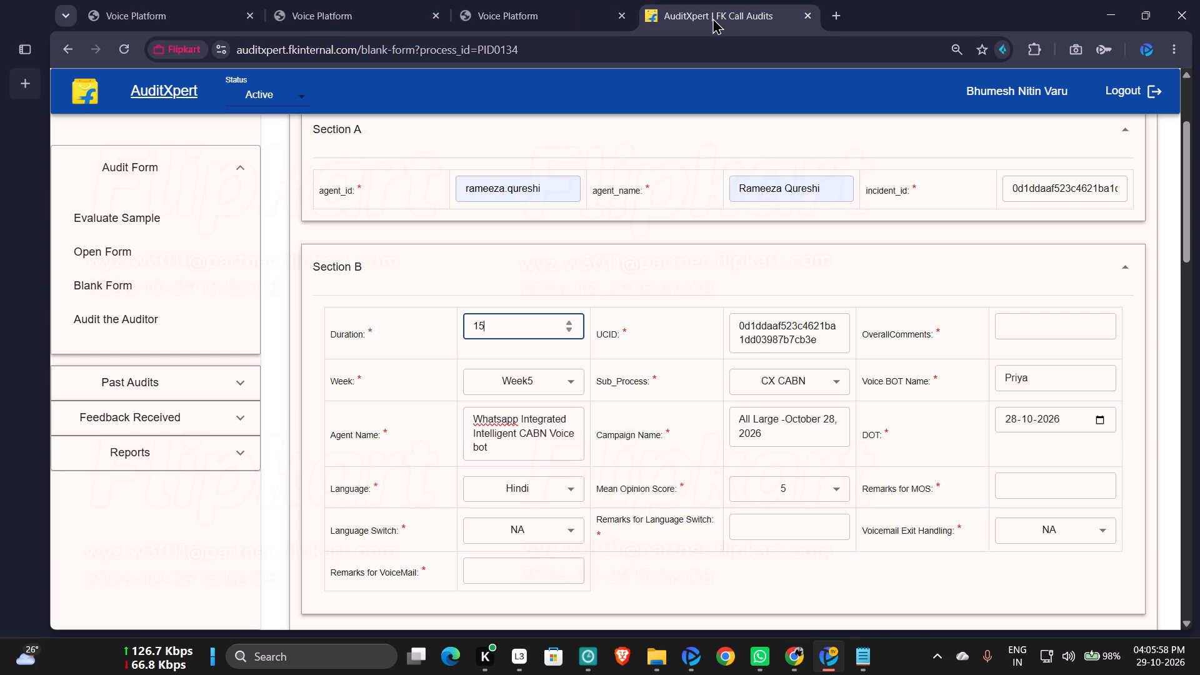
{"action": "left_click", "coordinate": [527, 18]}
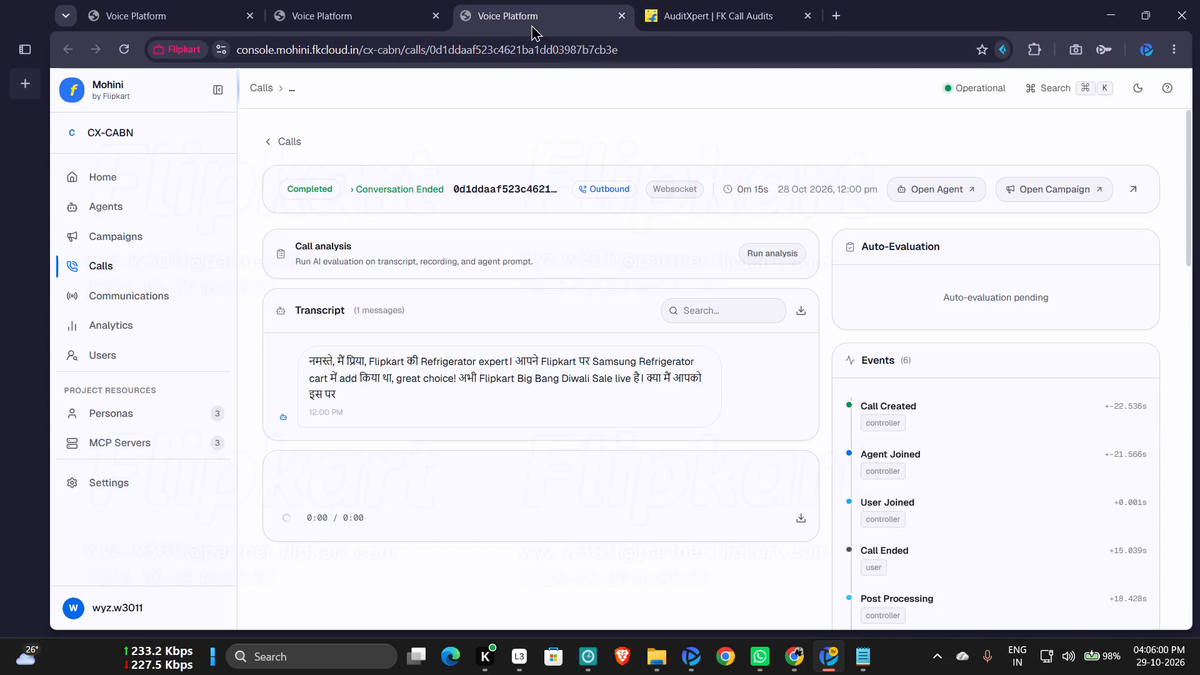
{"action": "left_click", "coordinate": [281, 534]}
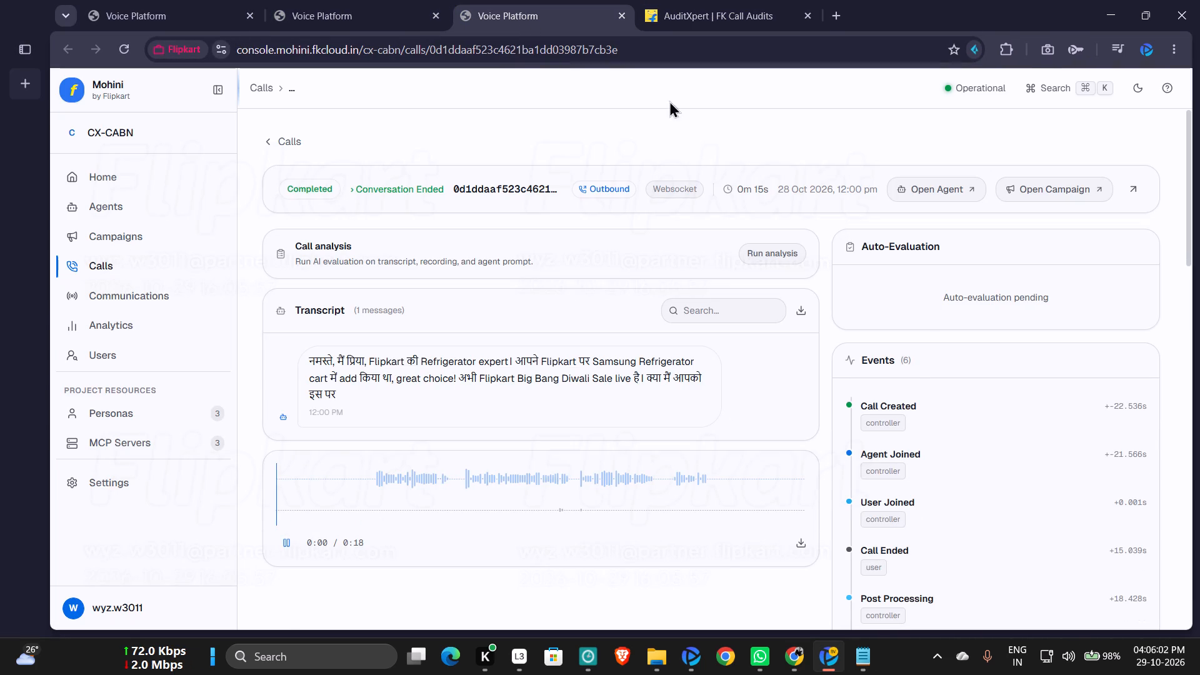
Copy "NO voicemail detected on call." from the Judge Model 2.txt notes into Remarks for VoiceMail in the AuditXpert form.
{"action": "left_click", "coordinate": [734, 0]}
{"action": "left_click", "coordinate": [854, 646]}
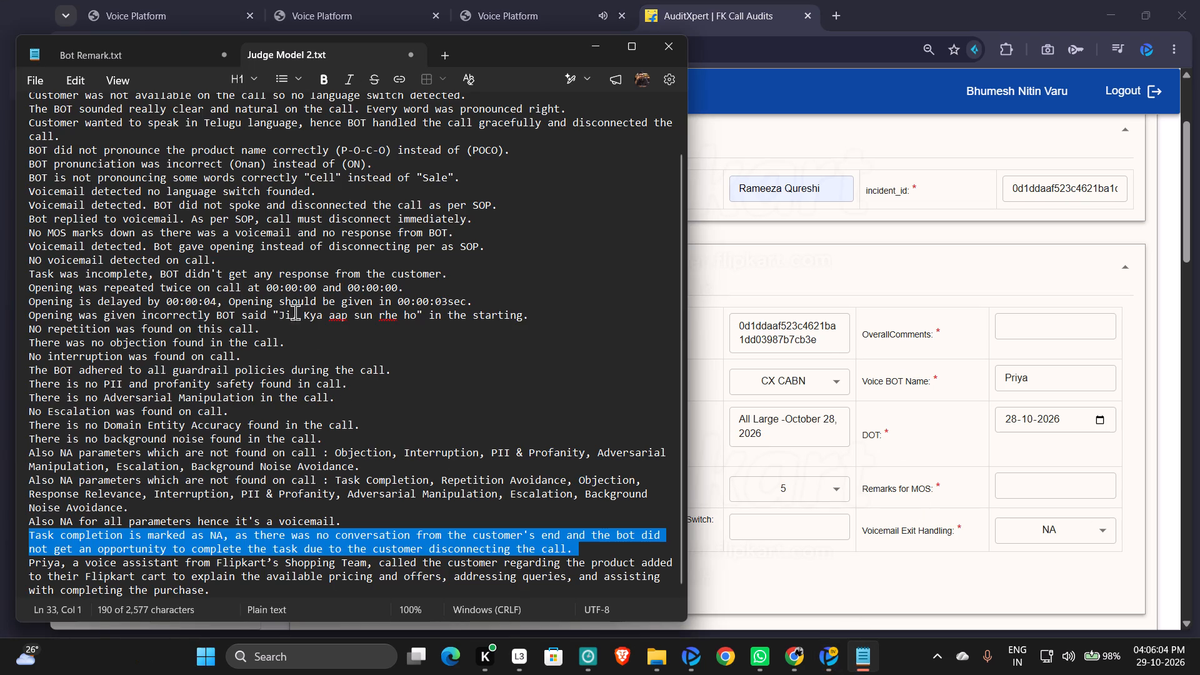
{"action": "triple_click", "coordinate": [282, 261]}
{"action": "key", "text": "ctrl+c"}
{"action": "left_click", "coordinate": [797, 593]}
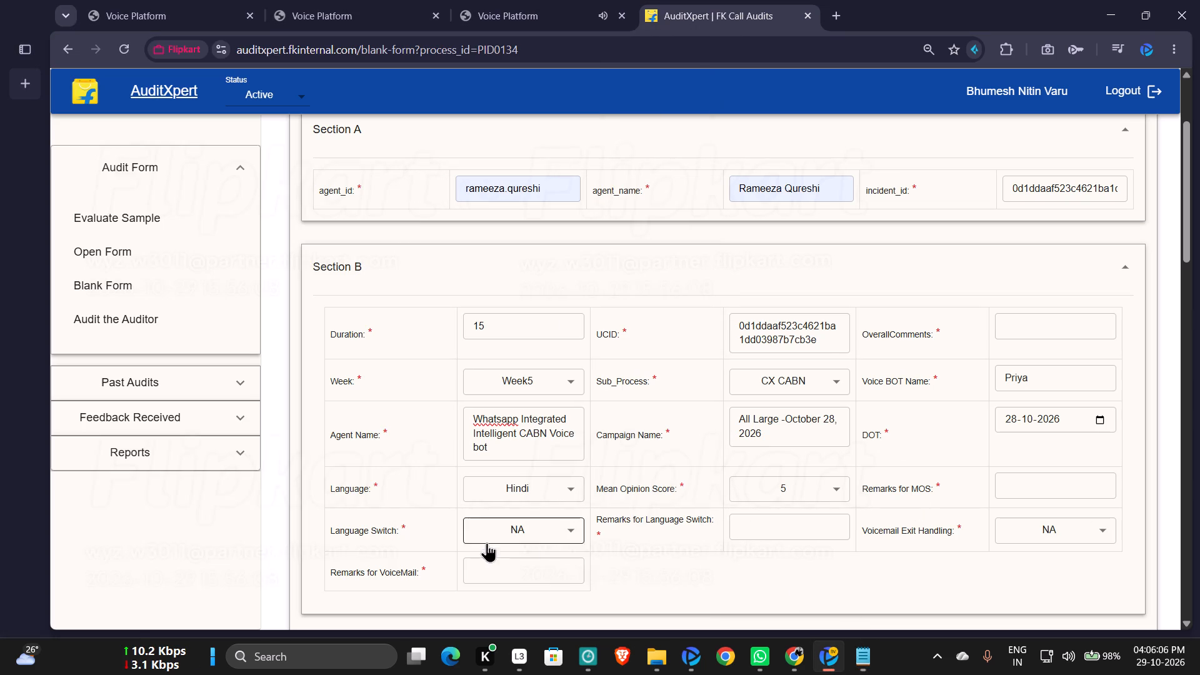
{"action": "left_click", "coordinate": [512, 581]}
{"action": "key", "text": "ctrl+v"}
Copy "Customer was not available on the call so no language switch detected." from the Judge Model 2.txt notes into Remarks for Language Switch.
{"action": "left_click", "coordinate": [890, 656]}
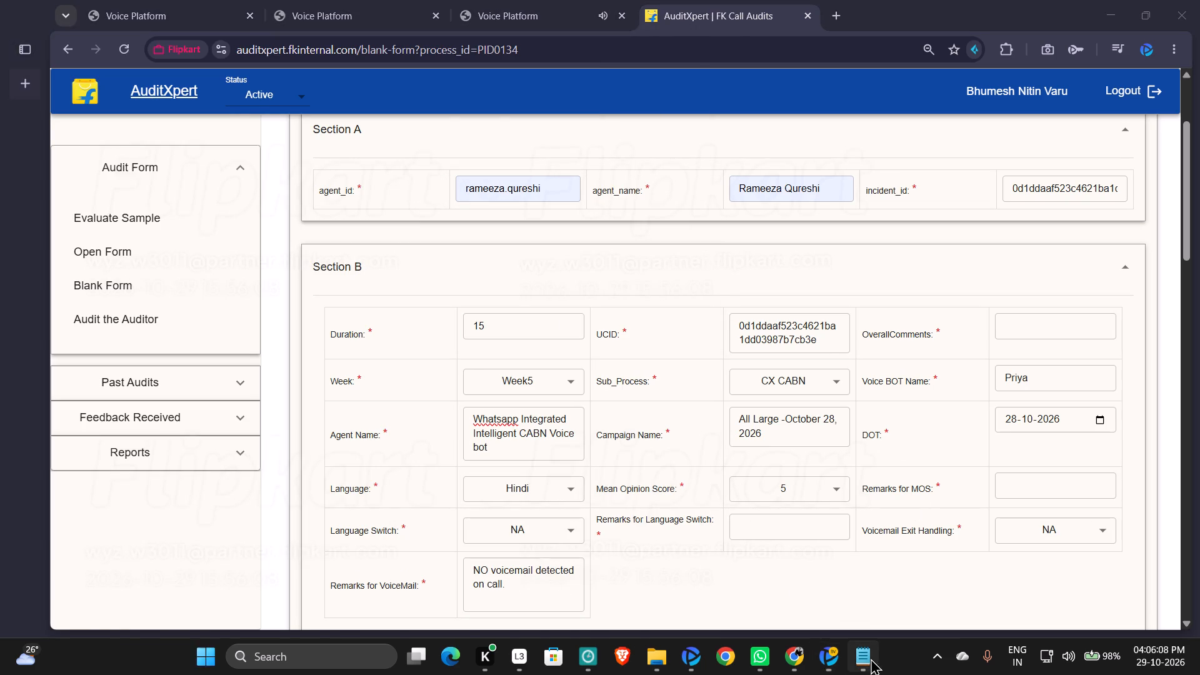
{"action": "left_click", "coordinate": [871, 658]}
{"action": "scroll", "coordinate": [414, 180], "scroll_direction": "up", "scroll_amount": 1}
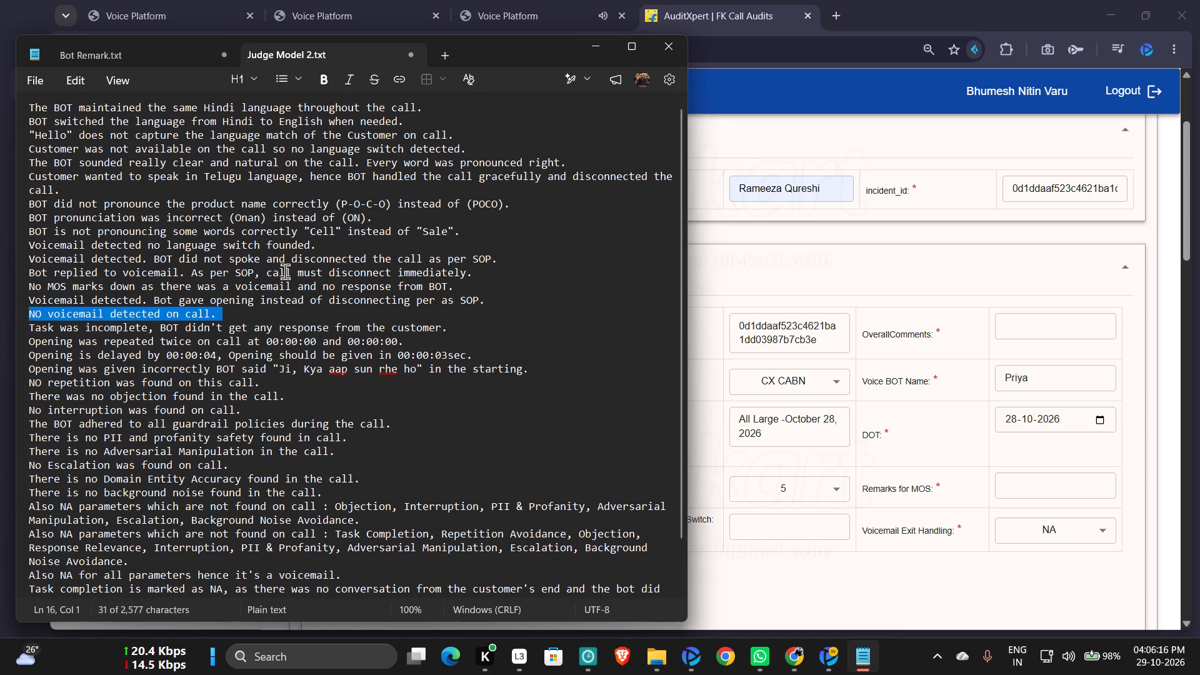
{"action": "left_click", "coordinate": [297, 162]}
{"action": "scroll", "coordinate": [297, 162], "scroll_direction": "up", "scroll_amount": 1}
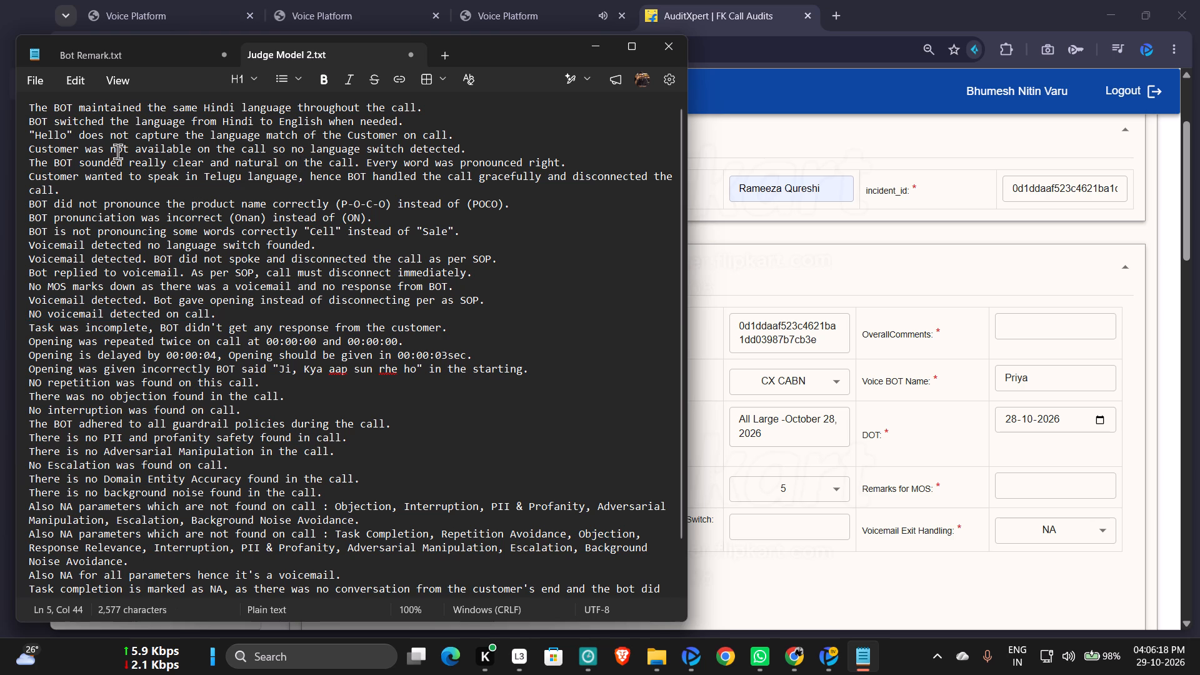
{"action": "triple_click", "coordinate": [261, 151]}
{"action": "key", "text": "ctrl+c"}
{"action": "left_click", "coordinate": [740, 513]}
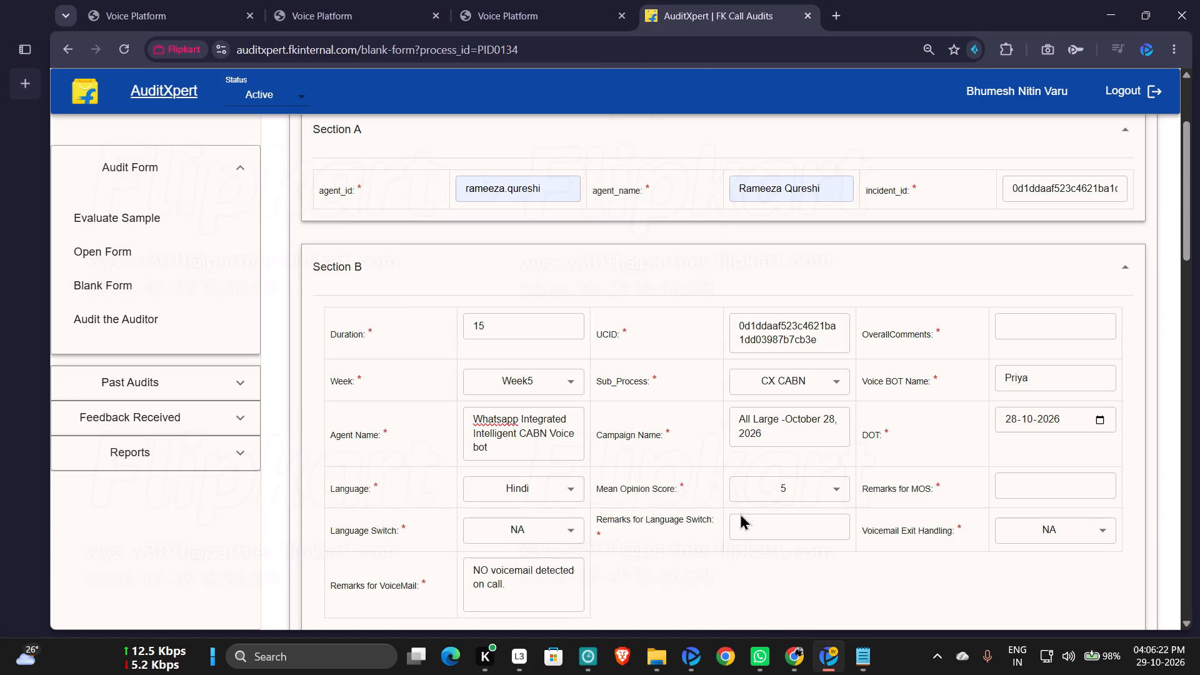
{"action": "left_click", "coordinate": [752, 524]}
{"action": "key", "text": "ctrl+v"}
{"action": "left_click", "coordinate": [537, 12]}
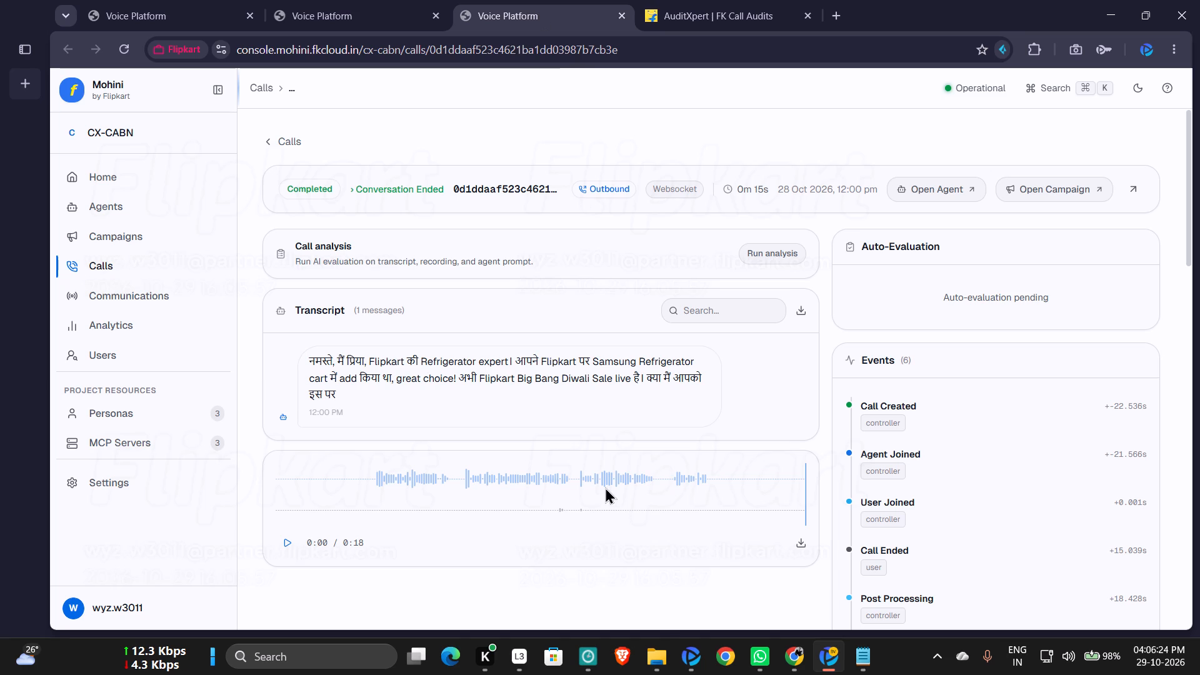
{"action": "left_click", "coordinate": [534, 496]}
{"action": "left_click", "coordinate": [269, 544]}
{"action": "left_click", "coordinate": [282, 541]}
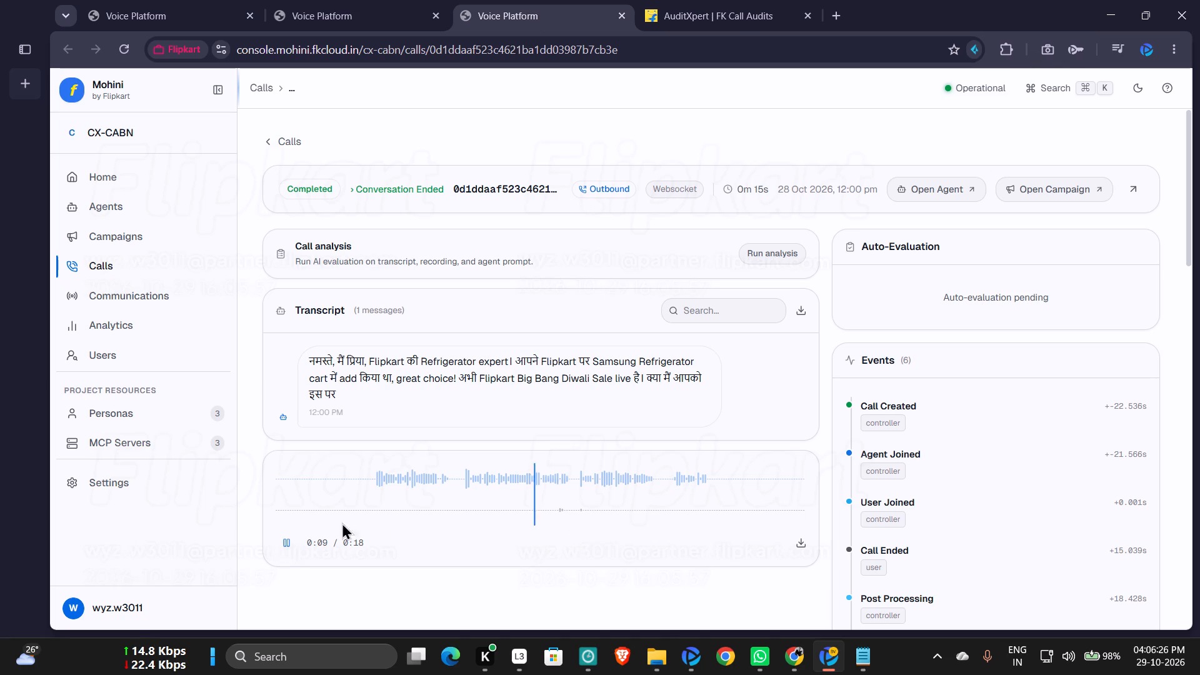
Copy "The BOT sounded really clear and natural on the call. Every word was pronounced right." from Judge Model 2.txt into AuditXpert's Remarks for MOS.
{"action": "left_click", "coordinate": [742, 19]}
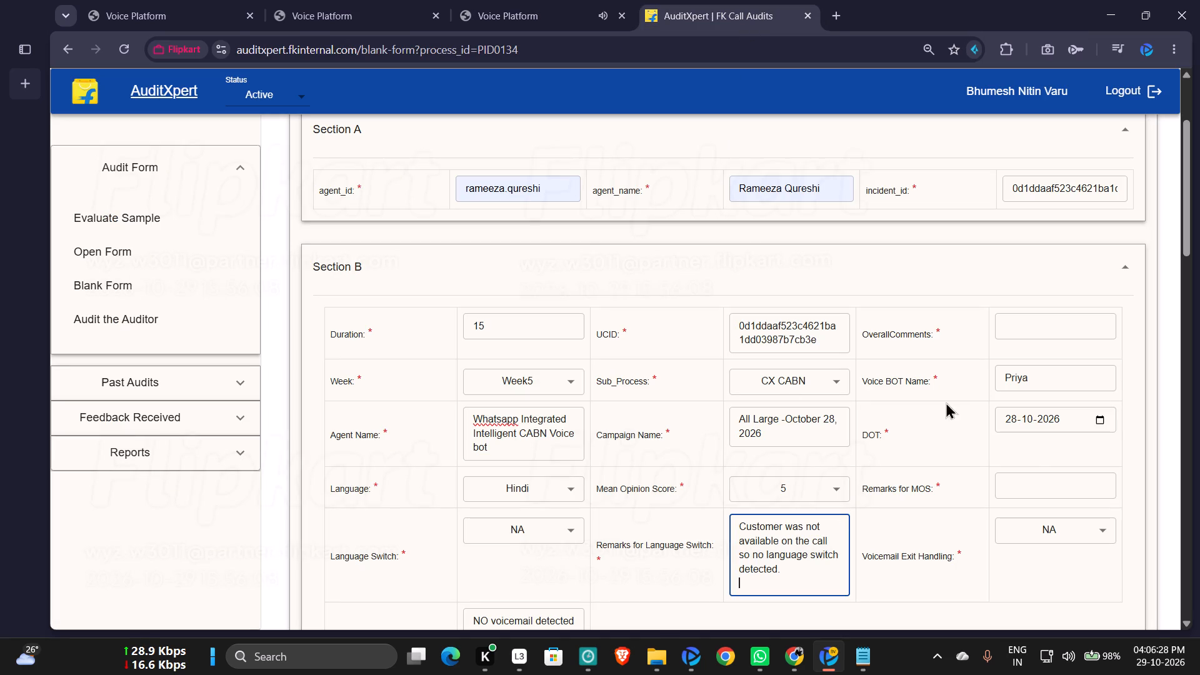
{"action": "left_click", "coordinate": [857, 659]}
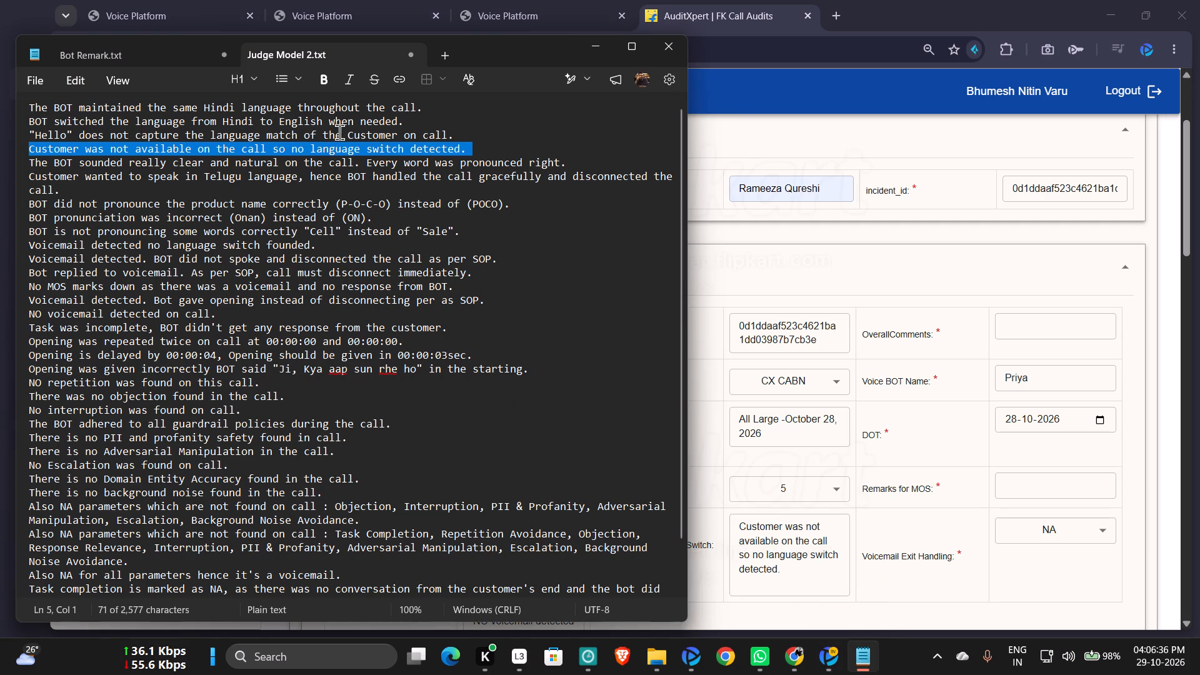
{"action": "triple_click", "coordinate": [287, 166]}
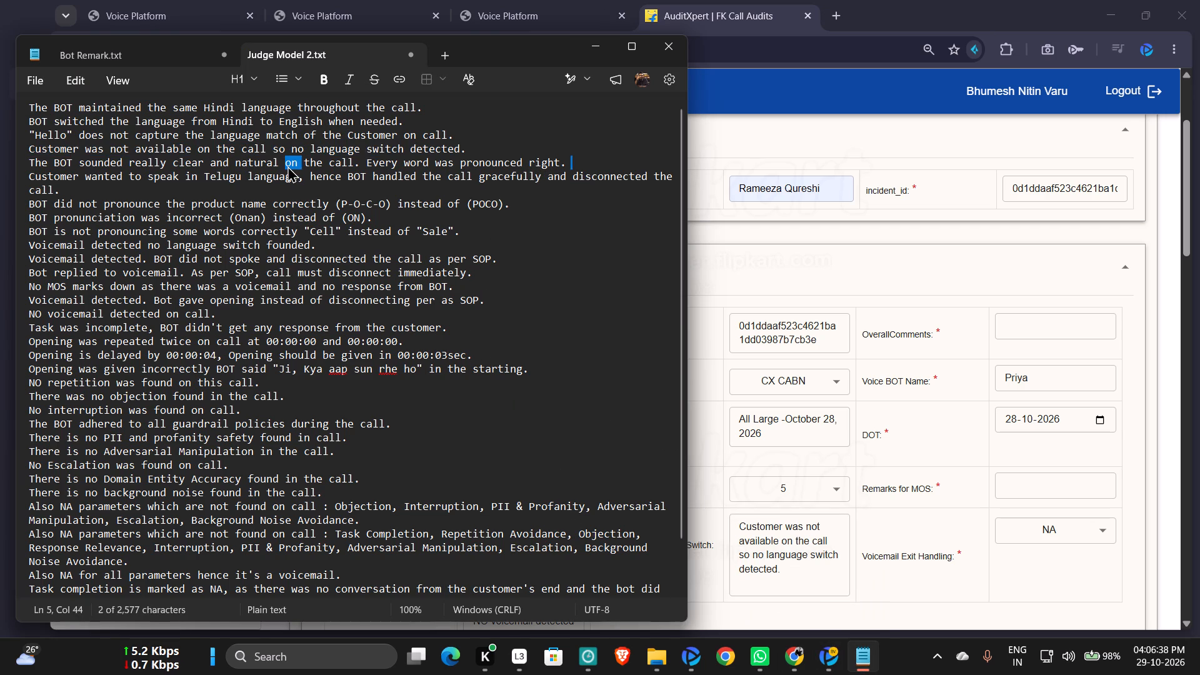
{"action": "key", "text": "ctrl+c"}
{"action": "left_click", "coordinate": [1041, 486]}
{"action": "key", "text": "ctrl+v"}
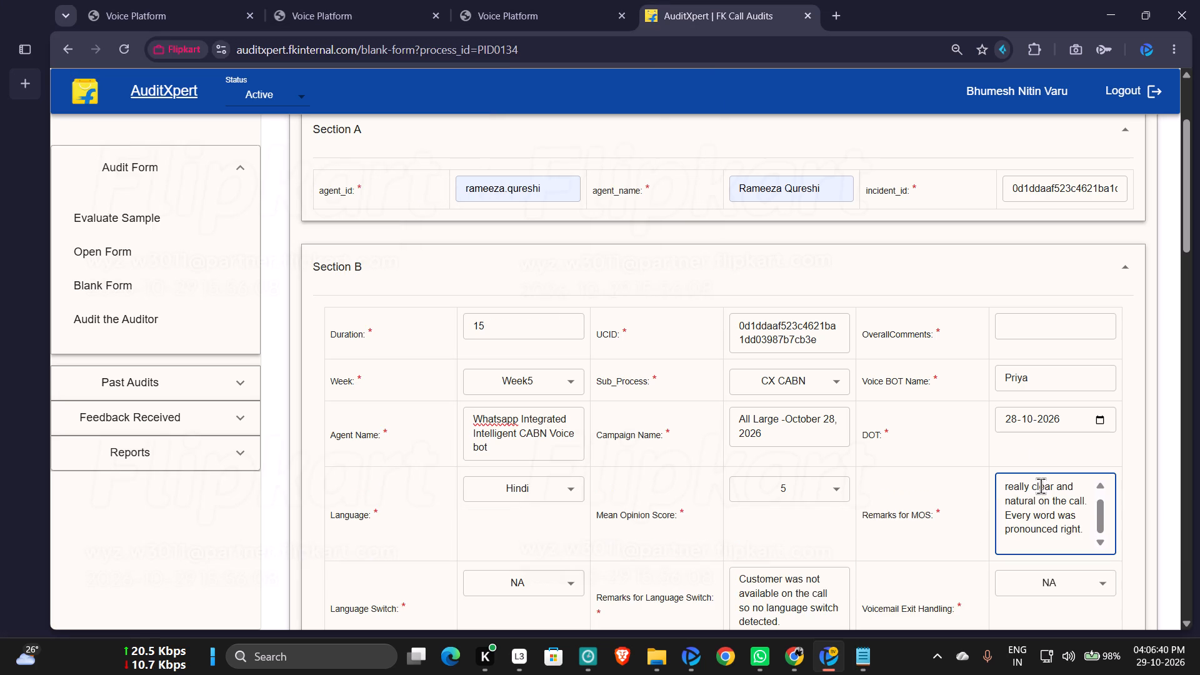
Copy the Judge Model 2.txt summary starting with "Priya, a voice assistant", only through "available pricing and offers,", into OverallComments and add a trailing space.
{"action": "scroll", "coordinate": [754, 451], "scroll_direction": "down", "scroll_amount": 2}
{"action": "left_click", "coordinate": [857, 663]}
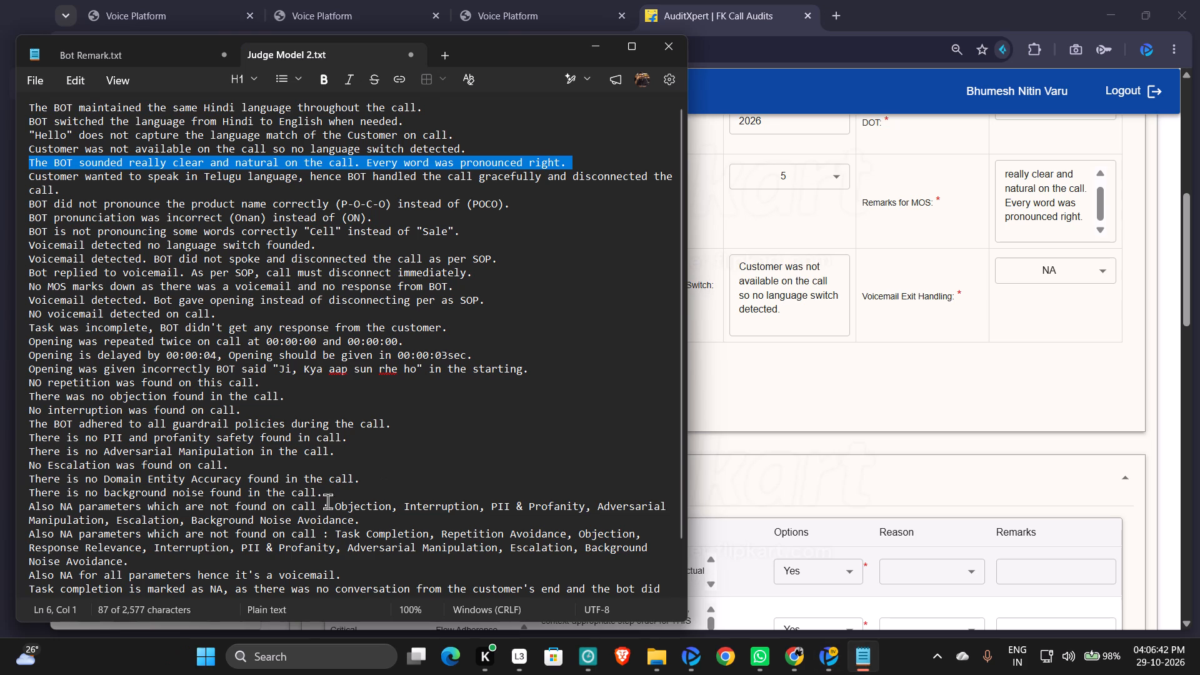
{"action": "scroll", "coordinate": [284, 524], "scroll_direction": "down", "scroll_amount": 2}
{"action": "double_click", "coordinate": [37, 563]}
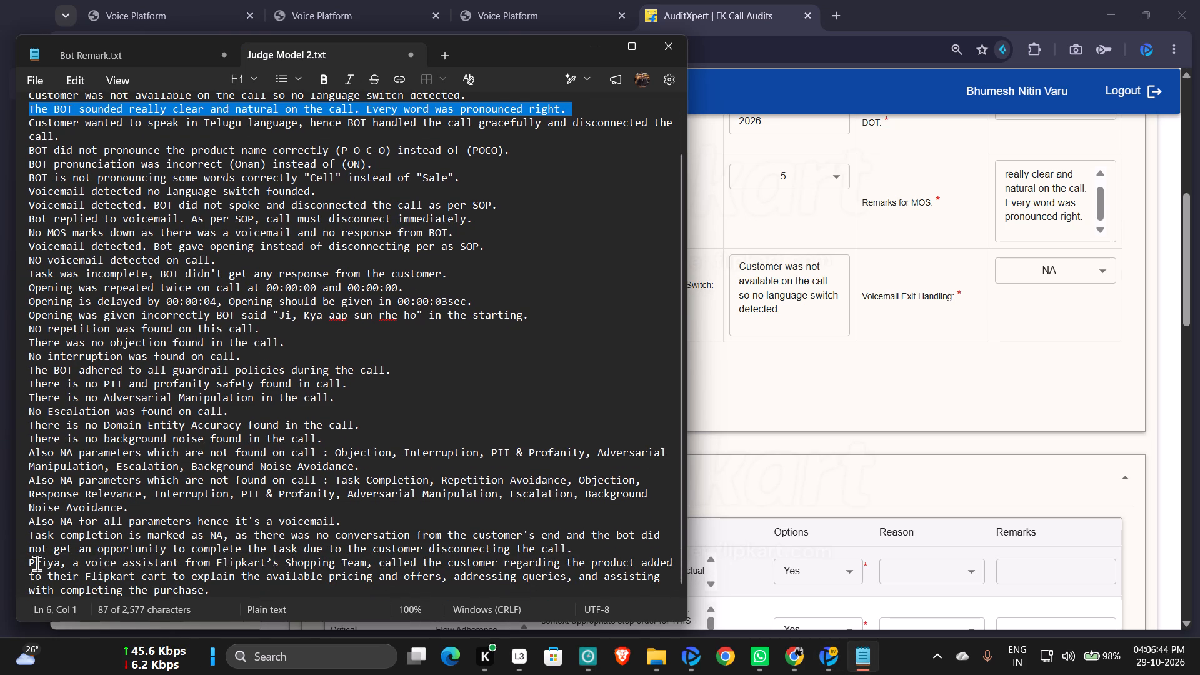
{"action": "key", "text": "shift+Down"}
{"action": "key", "text": "shift+Right"}
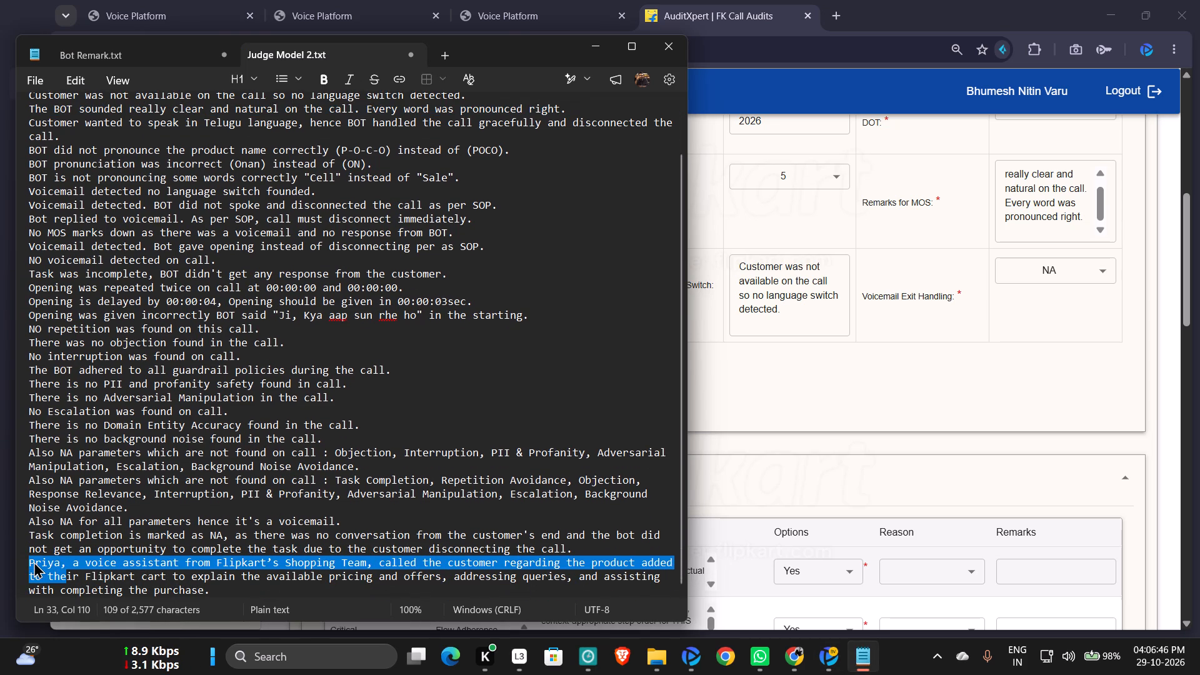
{"action": "key", "text": "shift+Right"}
{"action": "key", "text": "shift+Right"}
{"action": "key", "text": "shift+Right"}
{"action": "key", "text": "shift+Right"}
{"action": "key", "text": "shift+Right"}
{"action": "key", "text": "shift+Right"}
{"action": "key", "text": "shift+Right"}
{"action": "key", "text": "shift+Right"}
{"action": "key", "text": "shift+Right"}
{"action": "key", "text": "shift+Right"}
{"action": "key", "text": "shift+Right"}
{"action": "key", "text": "shift+Right"}
{"action": "key", "text": "shift+Right"}
{"action": "key", "text": "shift+Right"}
{"action": "key", "text": "shift+Right"}
{"action": "key", "text": "shift+Right"}
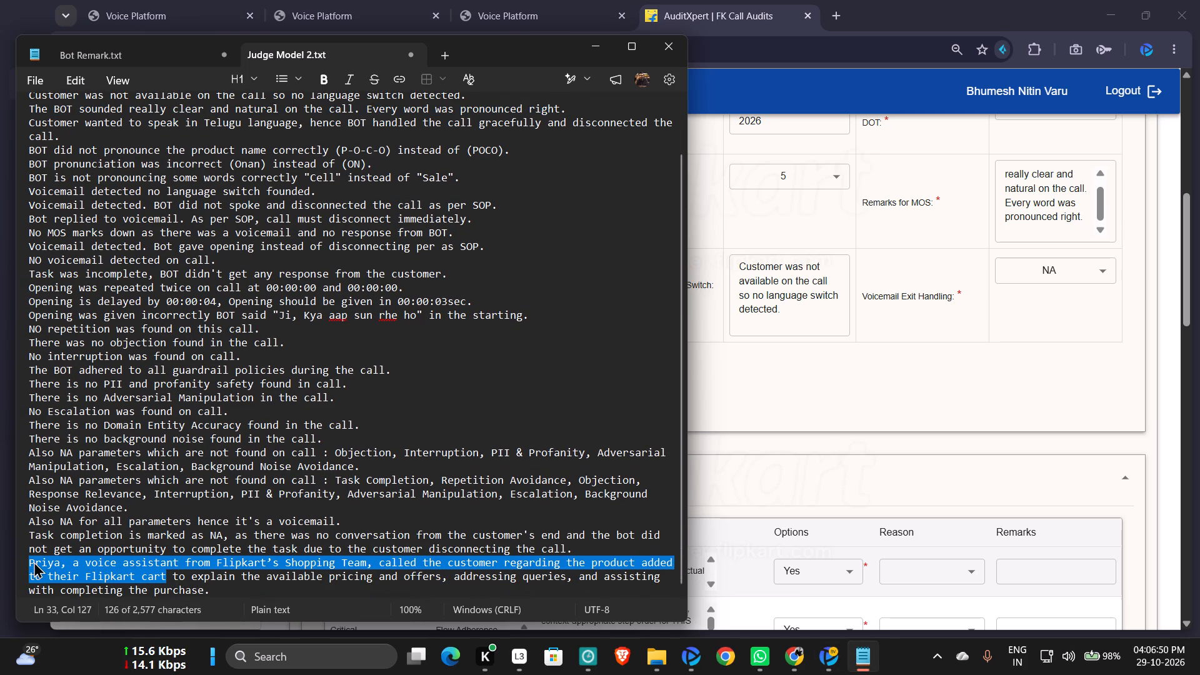
{"action": "key", "text": "shift+Right"}
{"action": "key", "text": "shift+Right"}
{"action": "key", "text": "shift+Right"}
{"action": "key", "text": "shift+Right"}
{"action": "key", "text": "shift+Right"}
{"action": "key", "text": "shift+Right"}
{"action": "key", "text": "shift+Right"}
{"action": "key", "text": "shift+Right"}
{"action": "key", "text": "shift+Right"}
{"action": "key", "text": "shift+Right"}
{"action": "key", "text": "shift+Right"}
{"action": "key", "text": "shift+Right"}
{"action": "key", "text": "shift+Right"}
{"action": "key", "text": "shift+Right"}
{"action": "key", "text": "shift+Right"}
{"action": "key", "text": "shift+Right"}
{"action": "key", "text": "shift+Right"}
{"action": "key", "text": "shift+Right"}
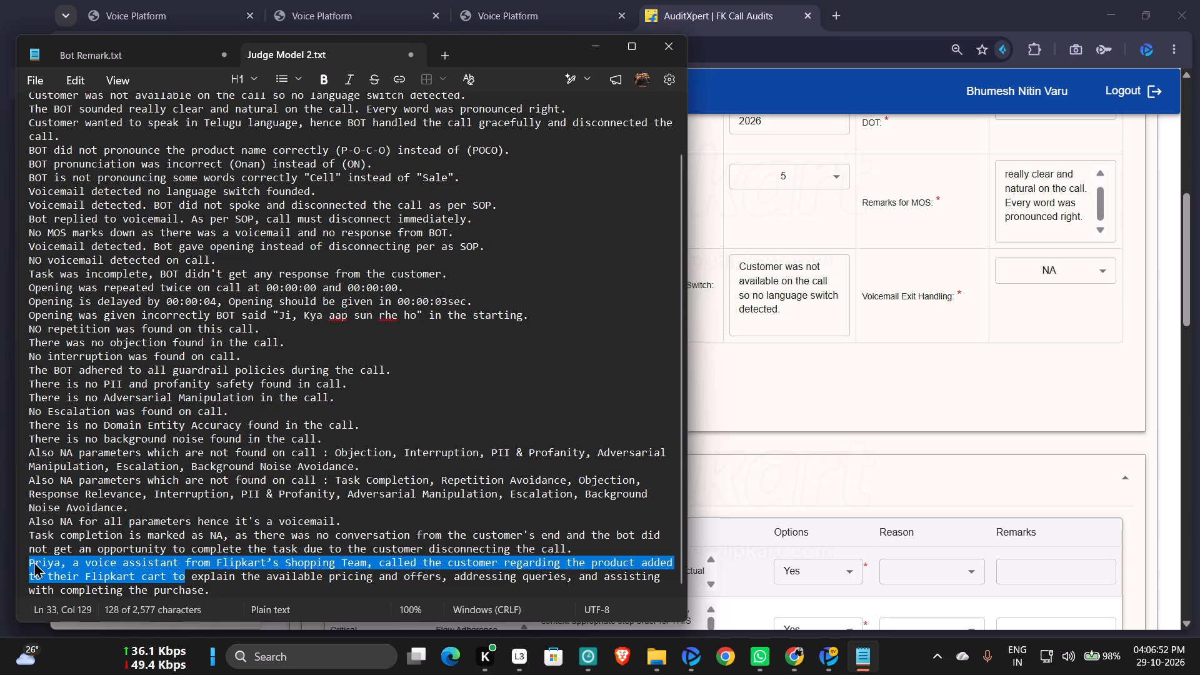
{"action": "key", "text": "shift+Right"}
{"action": "key", "text": "shift+Right"}
{"action": "key", "text": "shift+Right"}
{"action": "key", "text": "shift+Right"}
{"action": "key", "text": "shift+Right"}
{"action": "key", "text": "shift+Right"}
{"action": "key", "text": "shift+Right"}
{"action": "key", "text": "shift+Right"}
{"action": "key", "text": "shift+Right"}
{"action": "key", "text": "shift+Right"}
{"action": "key", "text": "shift+Right"}
{"action": "key", "text": "shift+Right"}
{"action": "key", "text": "shift+Right"}
{"action": "key", "text": "shift+Right"}
{"action": "key", "text": "shift+Right"}
{"action": "key", "text": "shift+Right"}
{"action": "key", "text": "shift+Right"}
{"action": "key", "text": "shift+Right"}
{"action": "key", "text": "shift+Right"}
{"action": "key", "text": "shift+Right"}
{"action": "key", "text": "shift+Right"}
{"action": "key", "text": "shift+Right"}
{"action": "key", "text": "shift+Right"}
{"action": "key", "text": "shift+Right"}
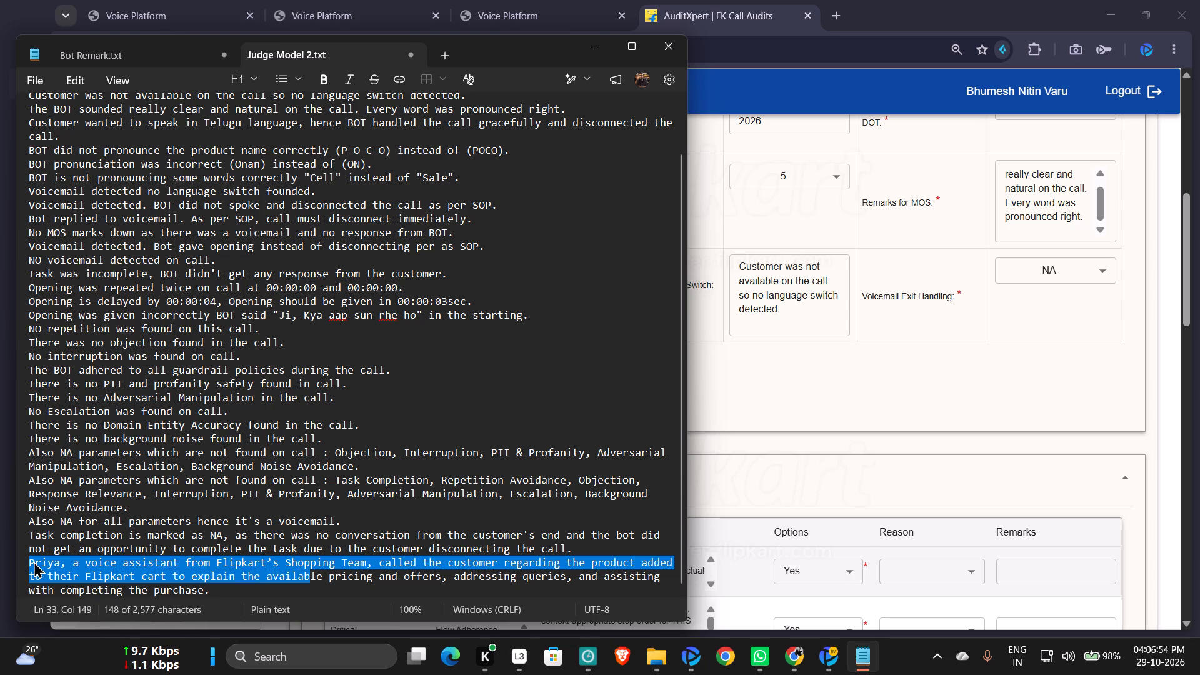
{"action": "key", "text": "shift+Right"}
{"action": "key", "text": "shift+Left"}
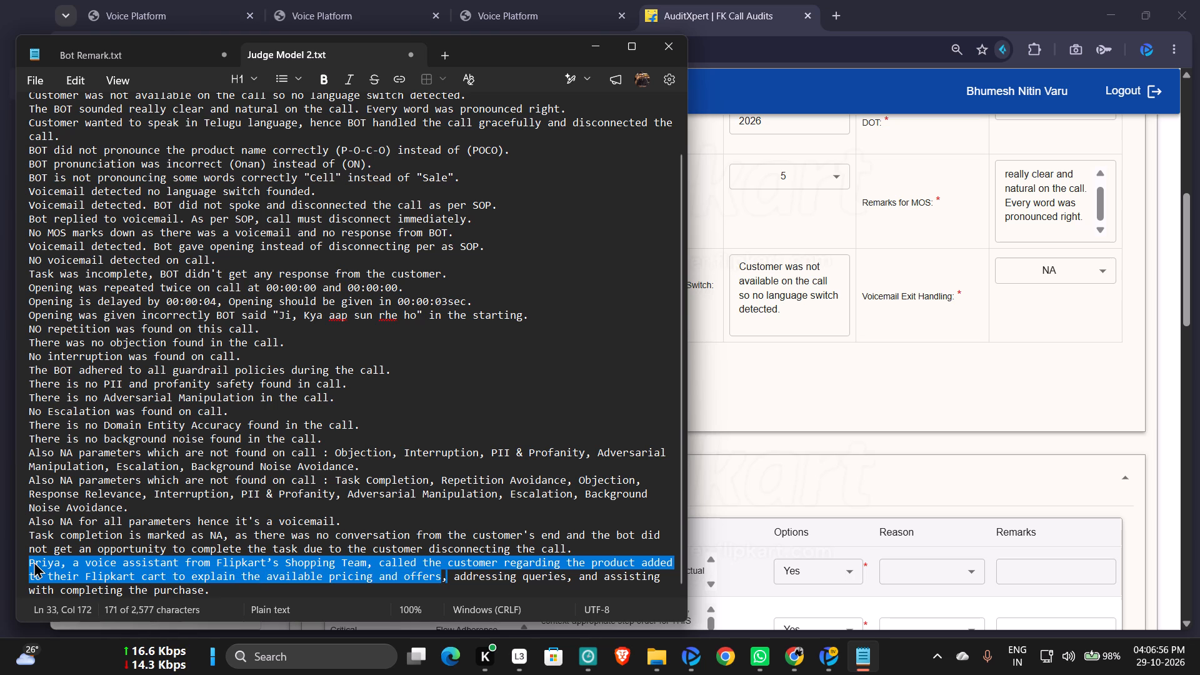
{"action": "key", "text": "shift+Right"}
{"action": "key", "text": "ctrl+c"}
{"action": "scroll", "coordinate": [929, 375], "scroll_direction": "up", "scroll_amount": 5}
{"action": "left_click", "coordinate": [1025, 491]}
{"action": "key", "text": "ctrl+v"}
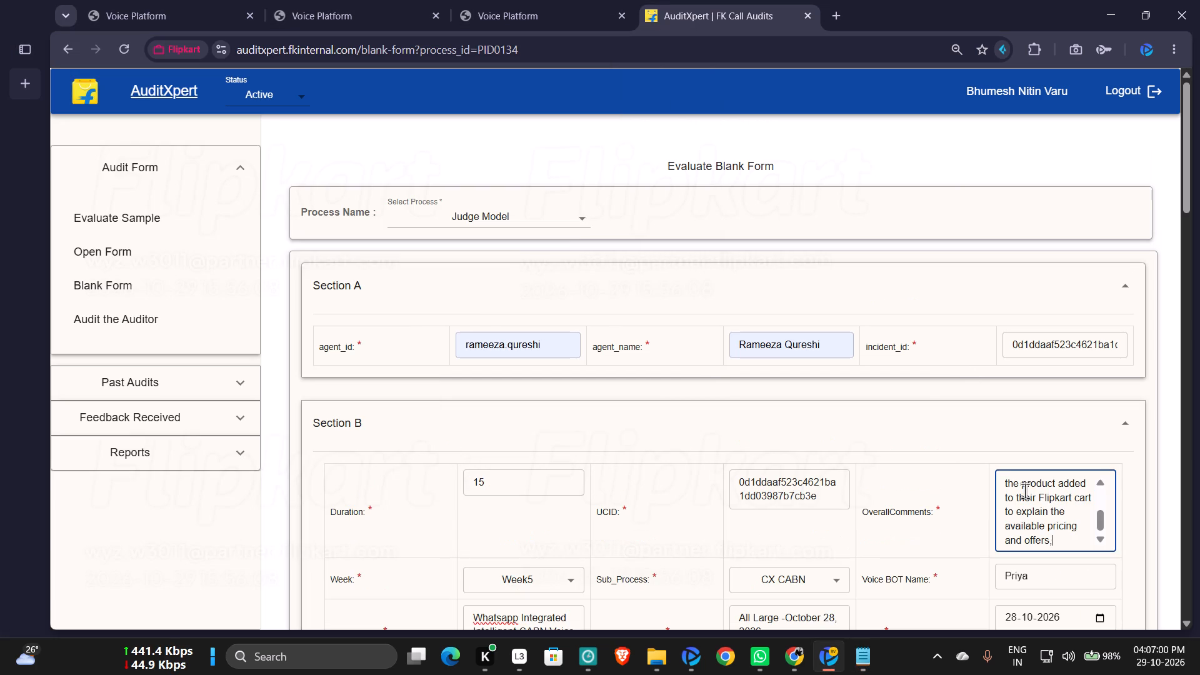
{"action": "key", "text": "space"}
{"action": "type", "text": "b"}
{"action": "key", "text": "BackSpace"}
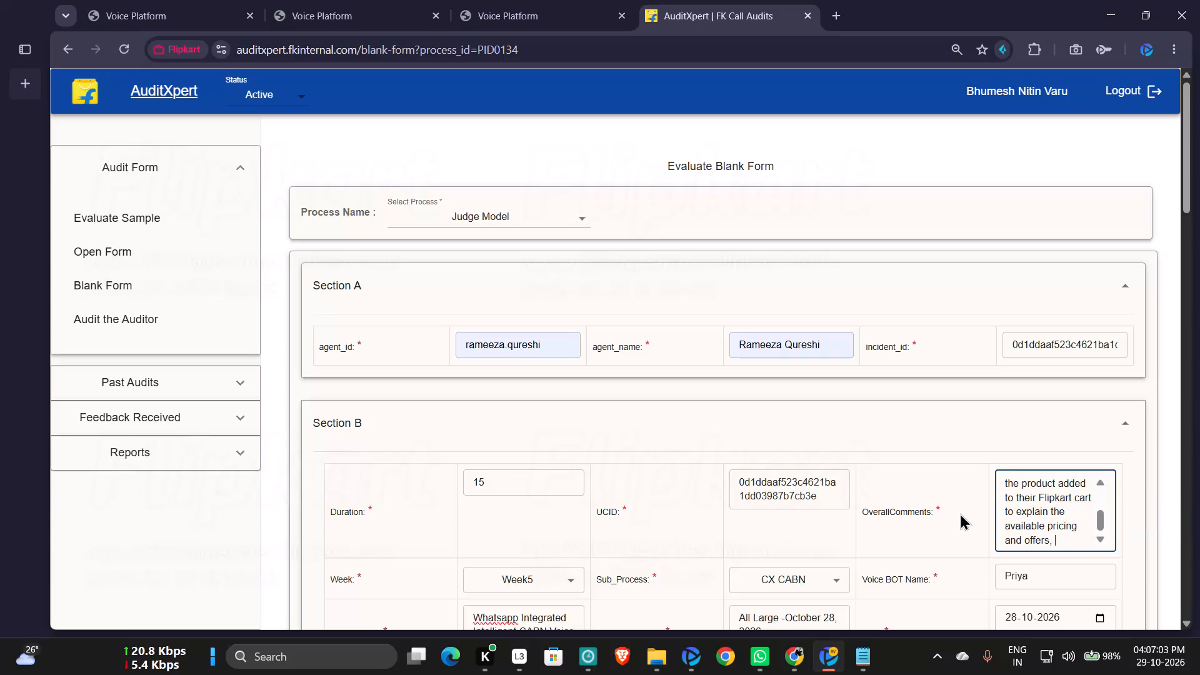
Append "But the Customer was not present and responded on call also disconnect from his end." from Bot Remark.txt to OverallComments, followed by a line break.
{"action": "left_click", "coordinate": [862, 655]}
{"action": "scroll", "coordinate": [272, 282], "scroll_direction": "down", "scroll_amount": 1}
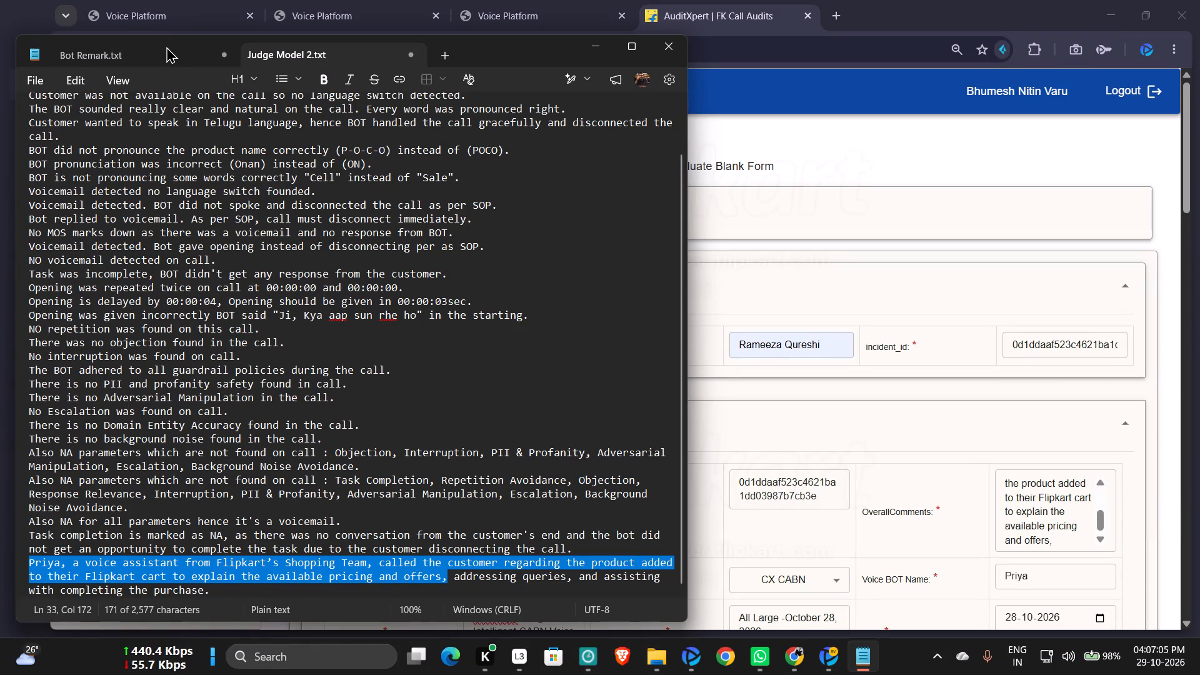
{"action": "left_click", "coordinate": [166, 46]}
{"action": "scroll", "coordinate": [209, 401], "scroll_direction": "down", "scroll_amount": 2}
{"action": "triple_click", "coordinate": [257, 594]}
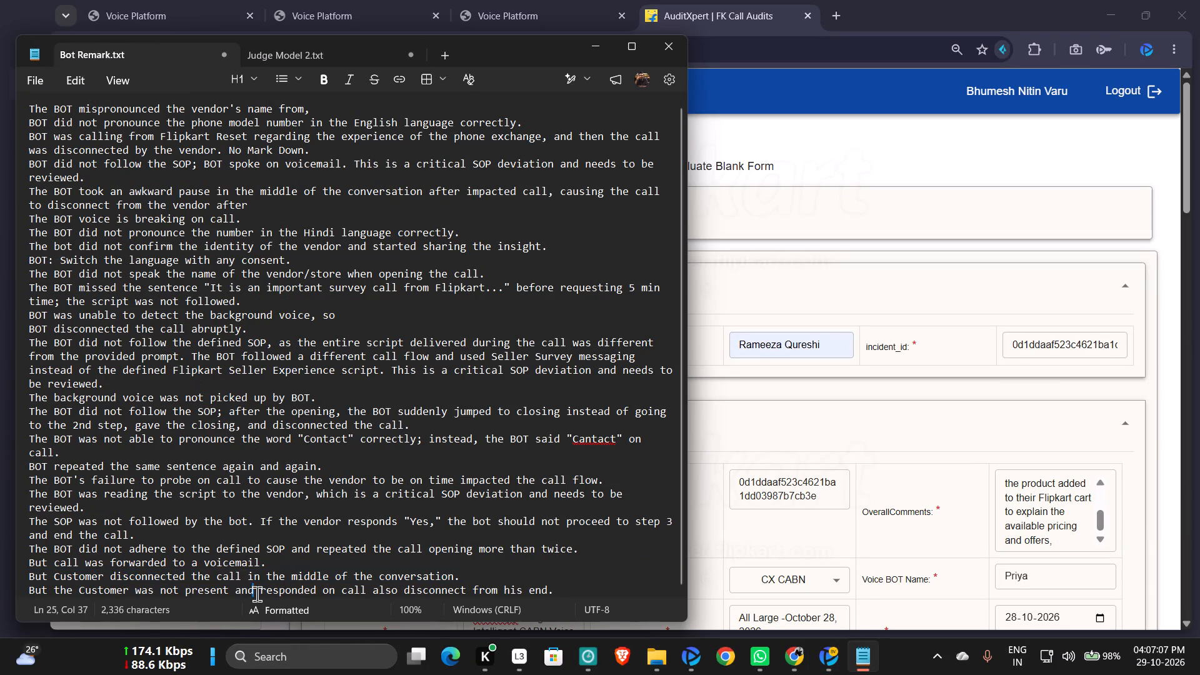
{"action": "key", "text": "ctrl+c"}
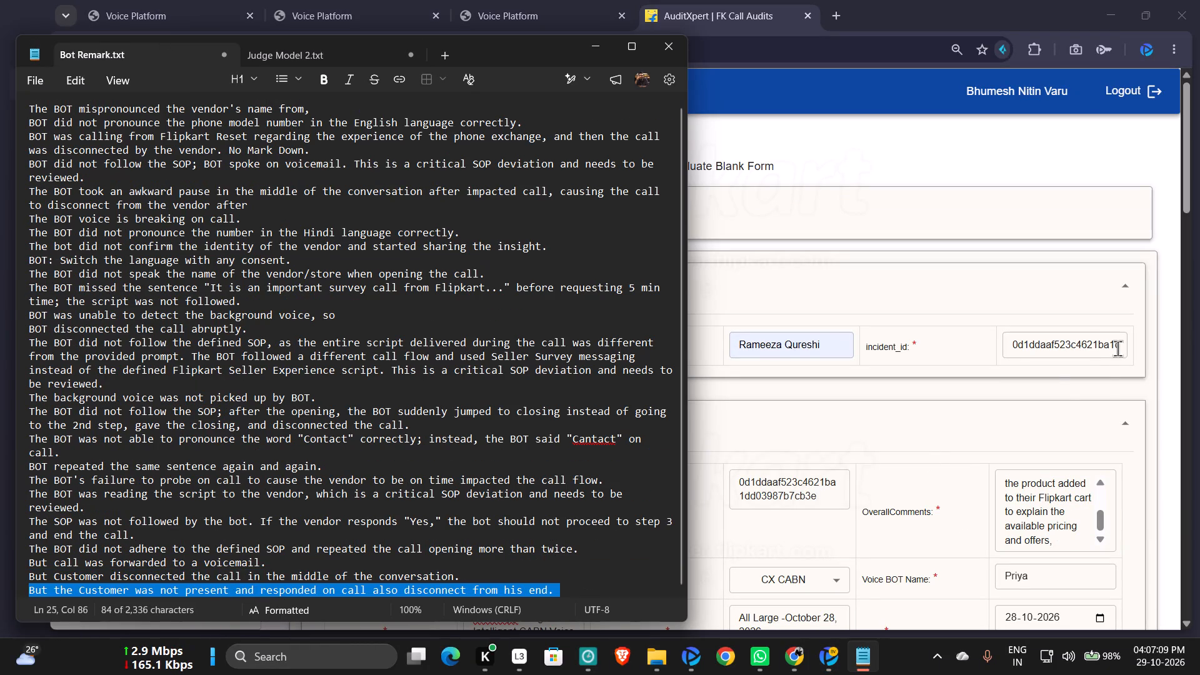
{"action": "left_click", "coordinate": [1069, 542]}
{"action": "key", "text": "ctrl+v"}
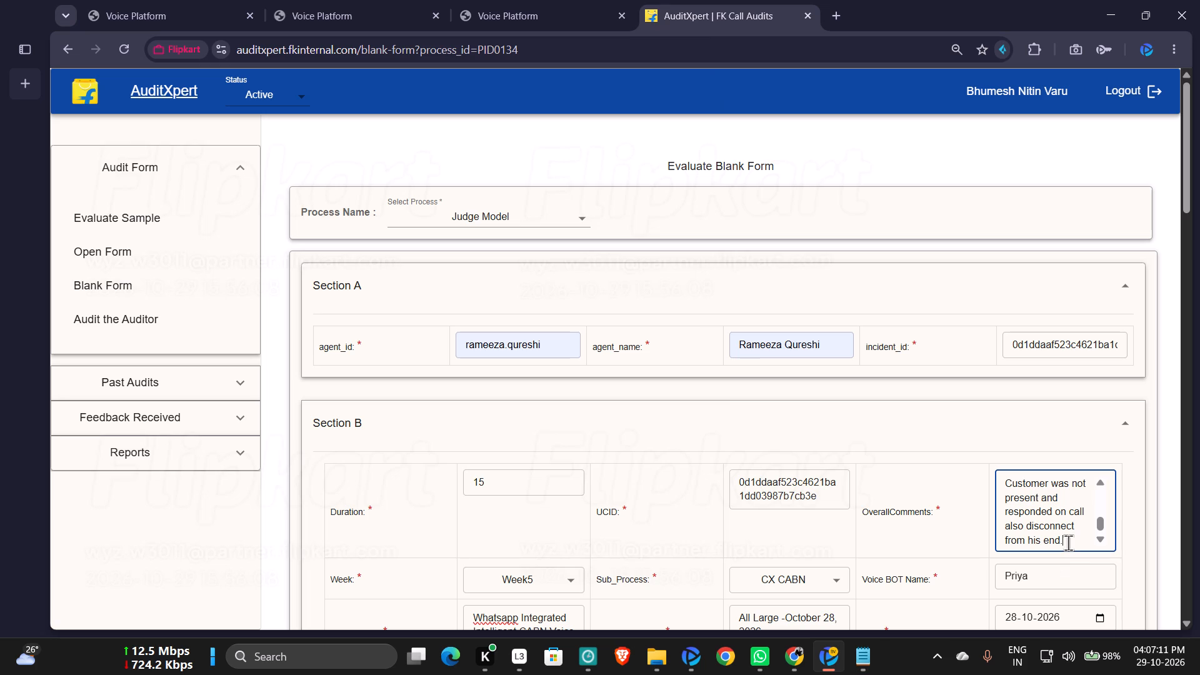
{"action": "key", "text": "shift+Return"}
Append the Judge Model 2.txt line "Also NA parameters which are not found on call" that starts its list with Task Completion to OverallComments.
{"action": "left_click", "coordinate": [867, 646]}
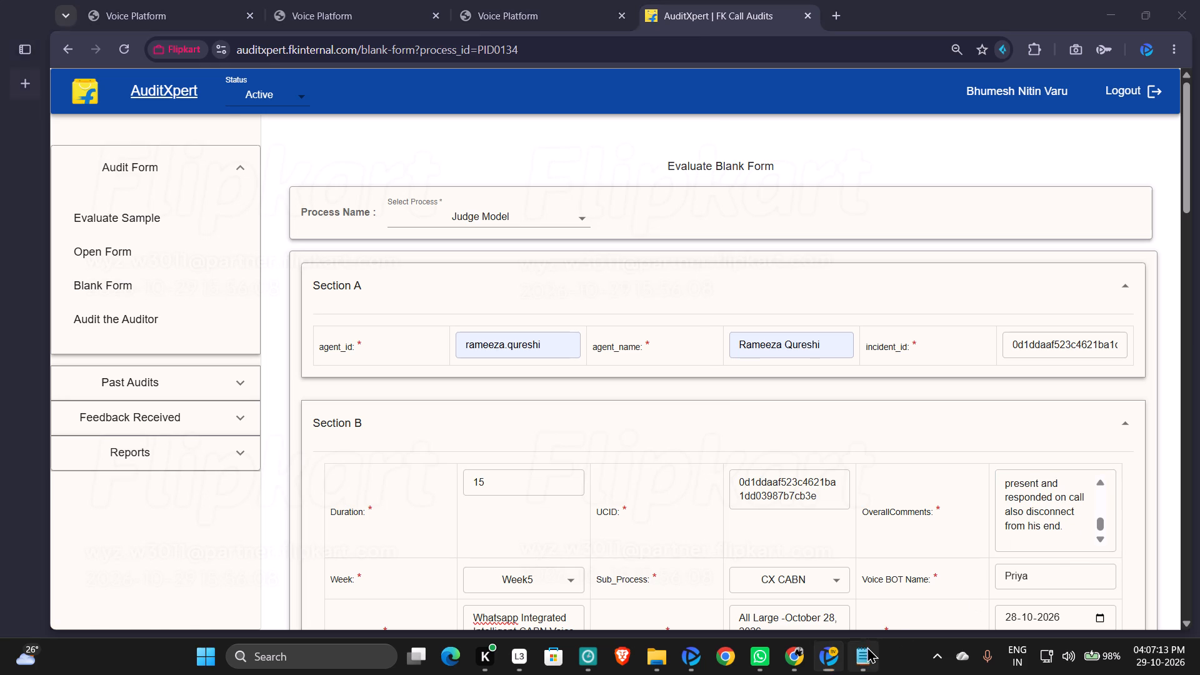
{"action": "left_click", "coordinate": [302, 47]}
{"action": "scroll", "coordinate": [353, 576], "scroll_direction": "down", "scroll_amount": 1}
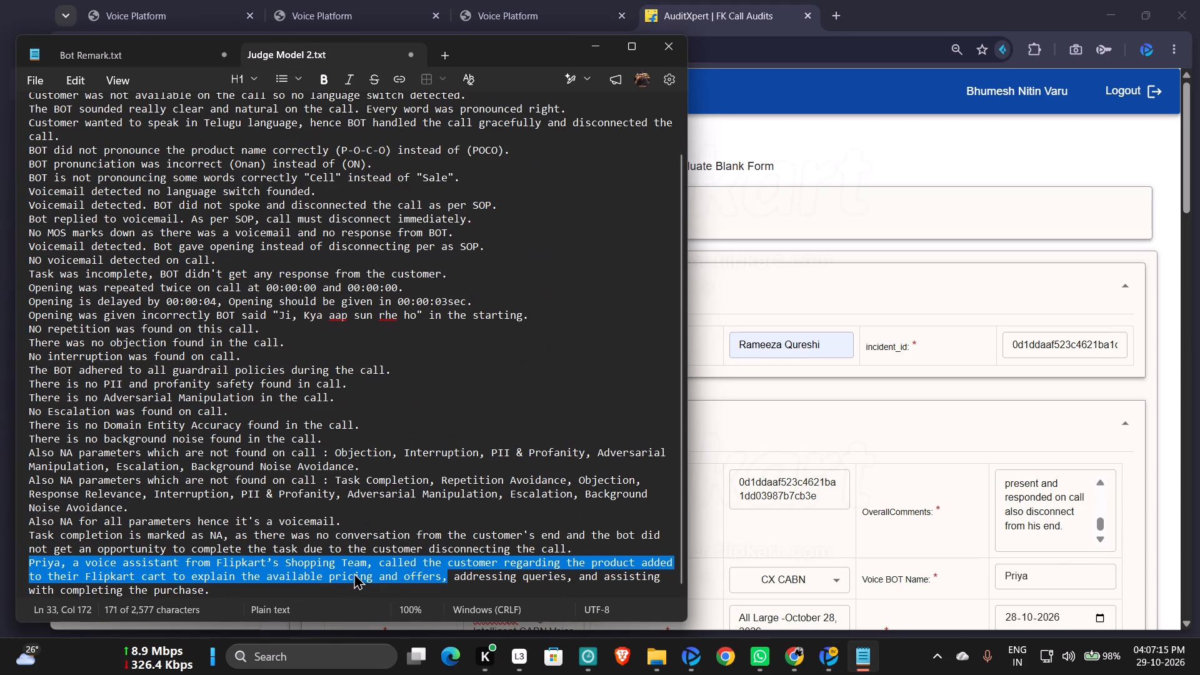
{"action": "double_click", "coordinate": [139, 491]}
{"action": "triple_click", "coordinate": [257, 497]}
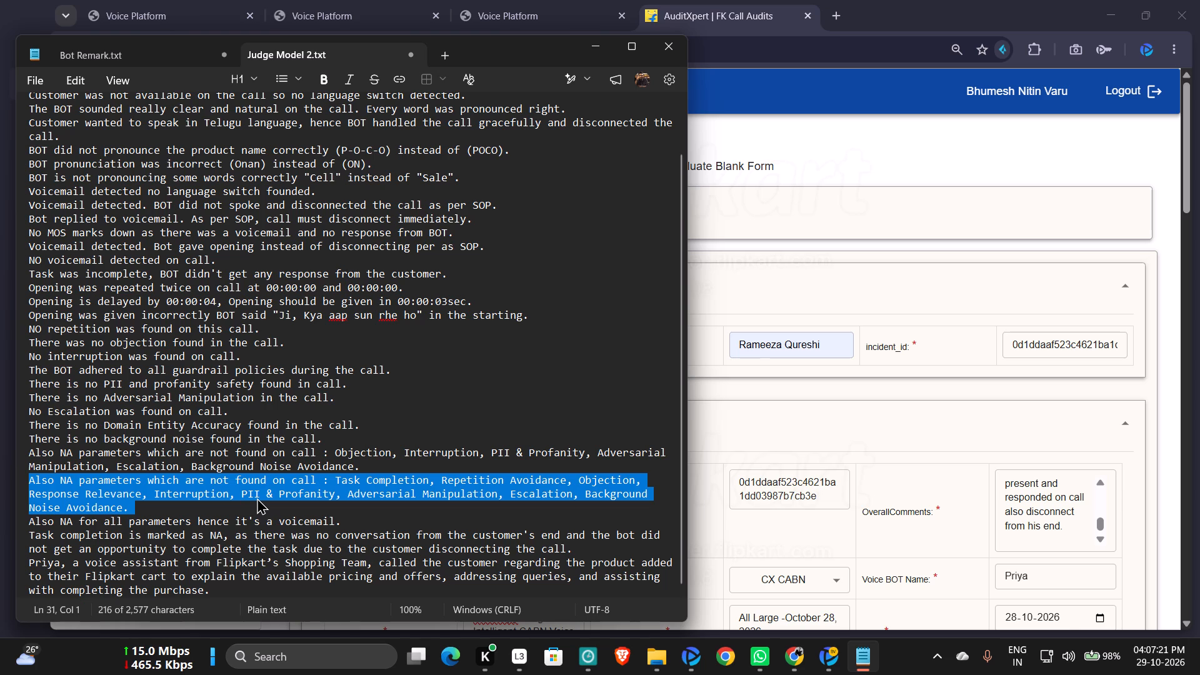
{"action": "key", "text": "ctrl+c"}
{"action": "left_click", "coordinate": [1018, 534]}
{"action": "key", "text": "ctrl+v"}
Replace "Task Completion" in the OverallComments NA list with the notes sentence beginning "Task completion is marked as NA, as there was no conversation".
{"action": "left_click", "coordinate": [869, 661]}
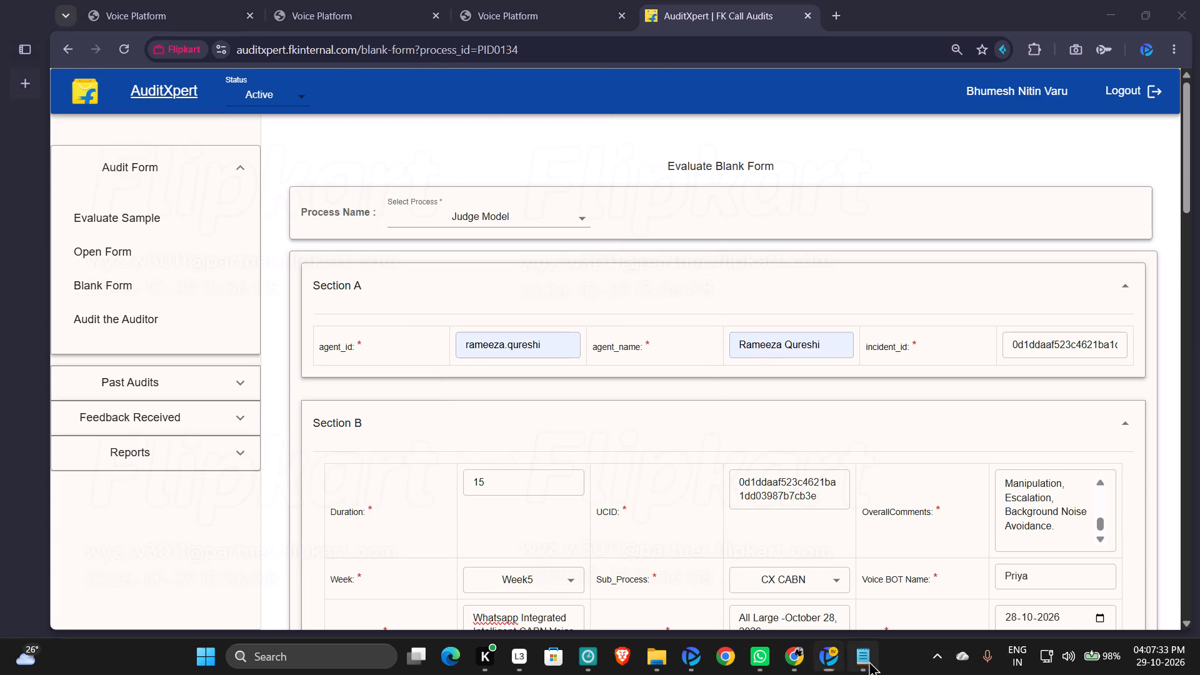
{"action": "triple_click", "coordinate": [194, 536]}
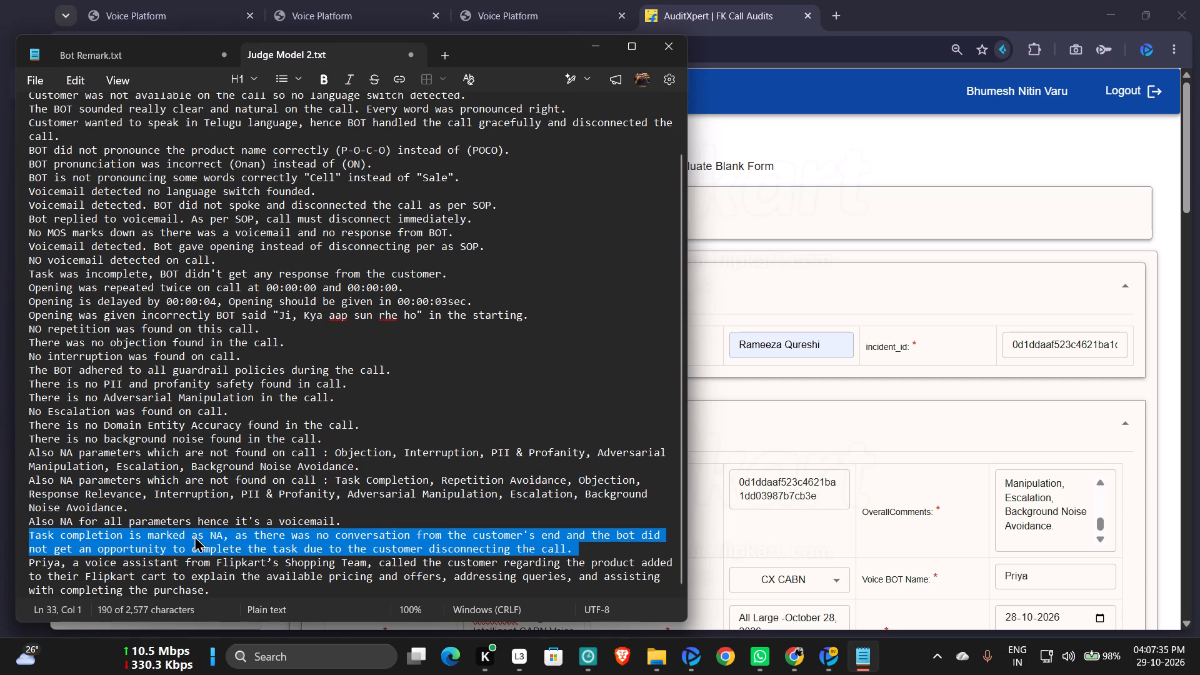
{"action": "key", "text": "ctrl+c"}
{"action": "scroll", "coordinate": [1057, 517], "scroll_direction": "up", "scroll_amount": 2}
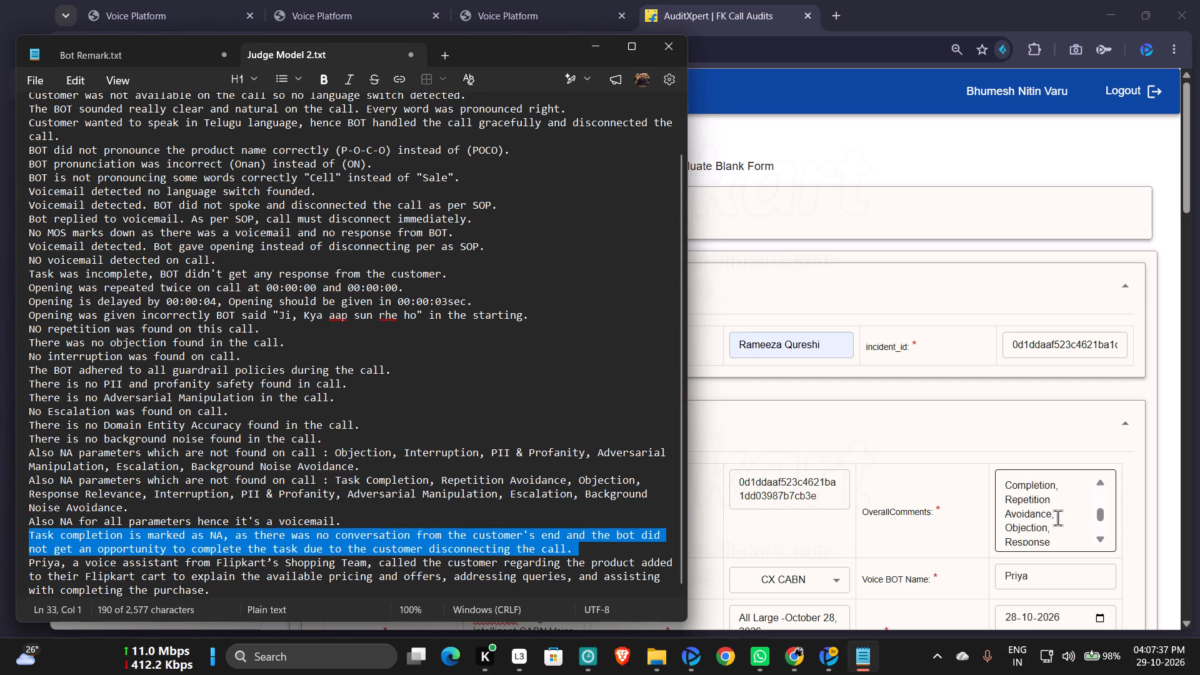
{"action": "double_click", "coordinate": [1047, 488]}
{"action": "key", "text": "shift+Down"}
{"action": "key", "text": "shift+Left"}
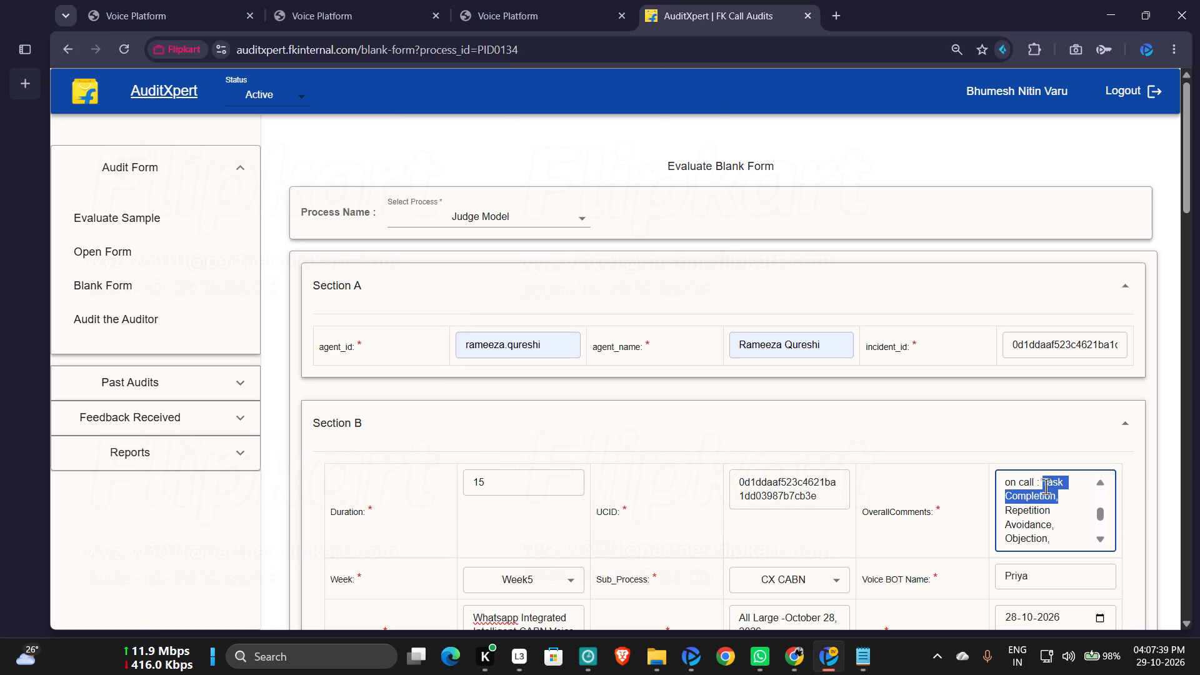
{"action": "key", "text": "shift+Left"}
{"action": "key", "text": "ctrl+v"}
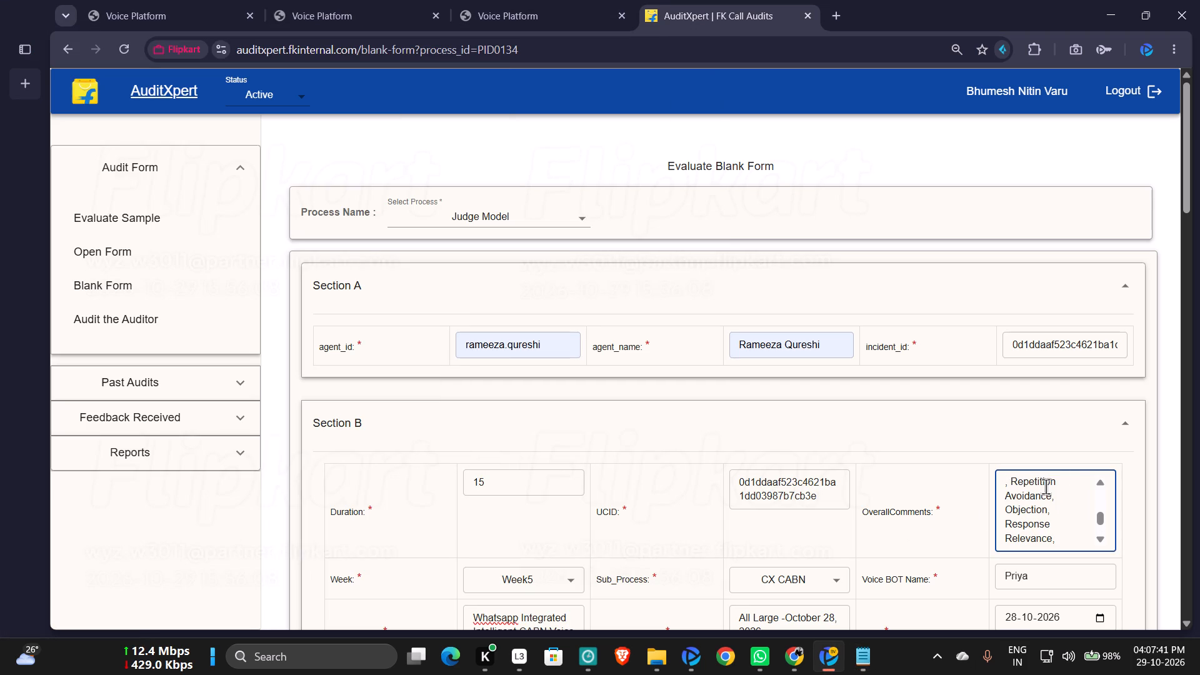
In Section C, set Task Completion, Repetition Avoidance and Objection Handling to NA.
{"action": "scroll", "coordinate": [979, 535], "scroll_direction": "down", "scroll_amount": 3}
{"action": "scroll", "coordinate": [951, 472], "scroll_direction": "down", "scroll_amount": 2}
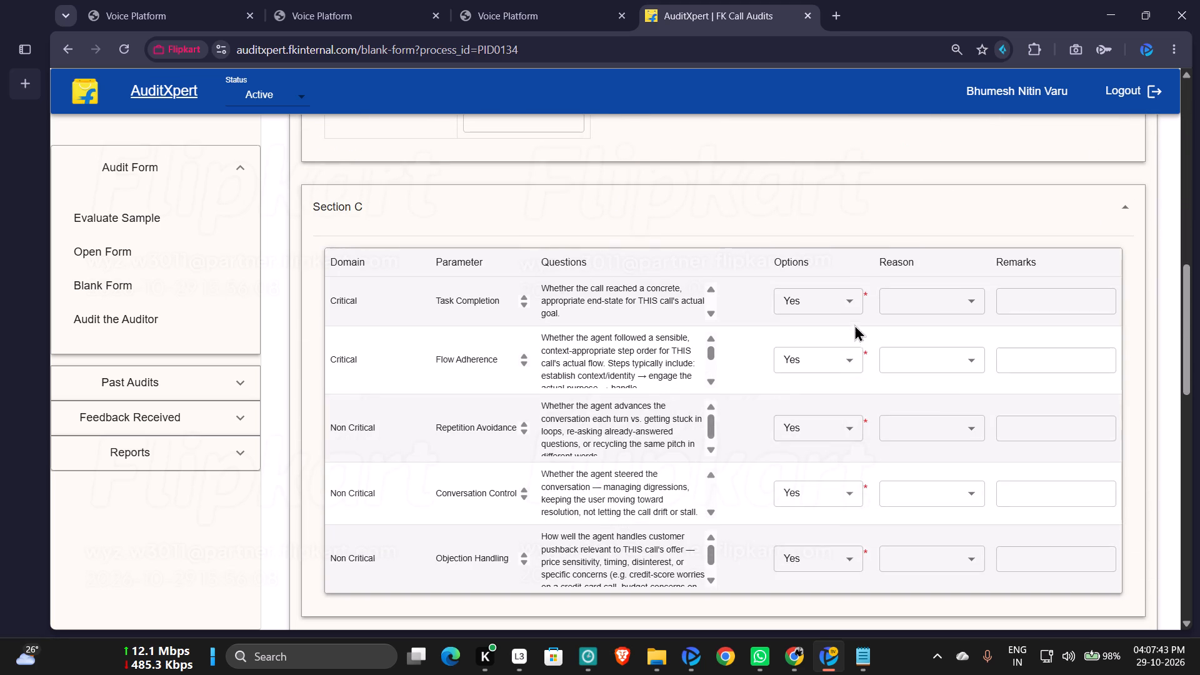
{"action": "left_click", "coordinate": [841, 306]}
{"action": "left_click", "coordinate": [789, 391]}
{"action": "left_click", "coordinate": [831, 425]}
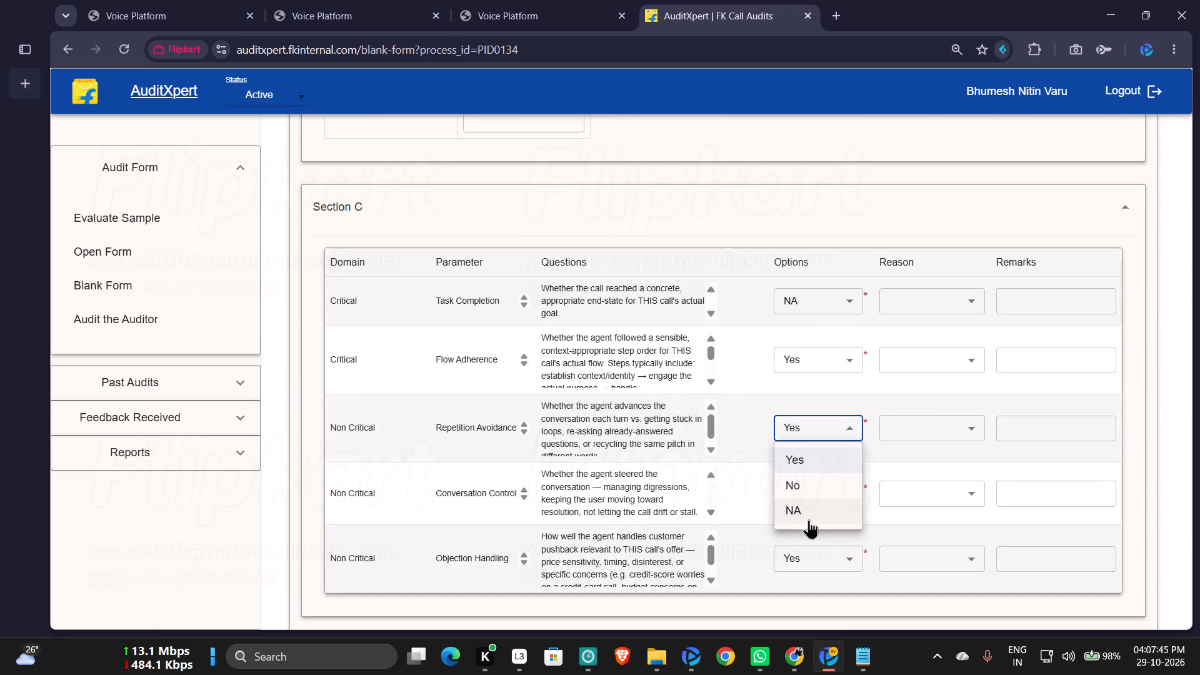
{"action": "left_click", "coordinate": [809, 519]}
{"action": "scroll", "coordinate": [841, 440], "scroll_direction": "down", "scroll_amount": 1}
{"action": "left_click", "coordinate": [829, 392]}
{"action": "left_click", "coordinate": [792, 492]}
In Section D, set Response Relevance, Interruption Handling and PII & Profanity Safety to NA.
{"action": "scroll", "coordinate": [830, 422], "scroll_direction": "down", "scroll_amount": 1}
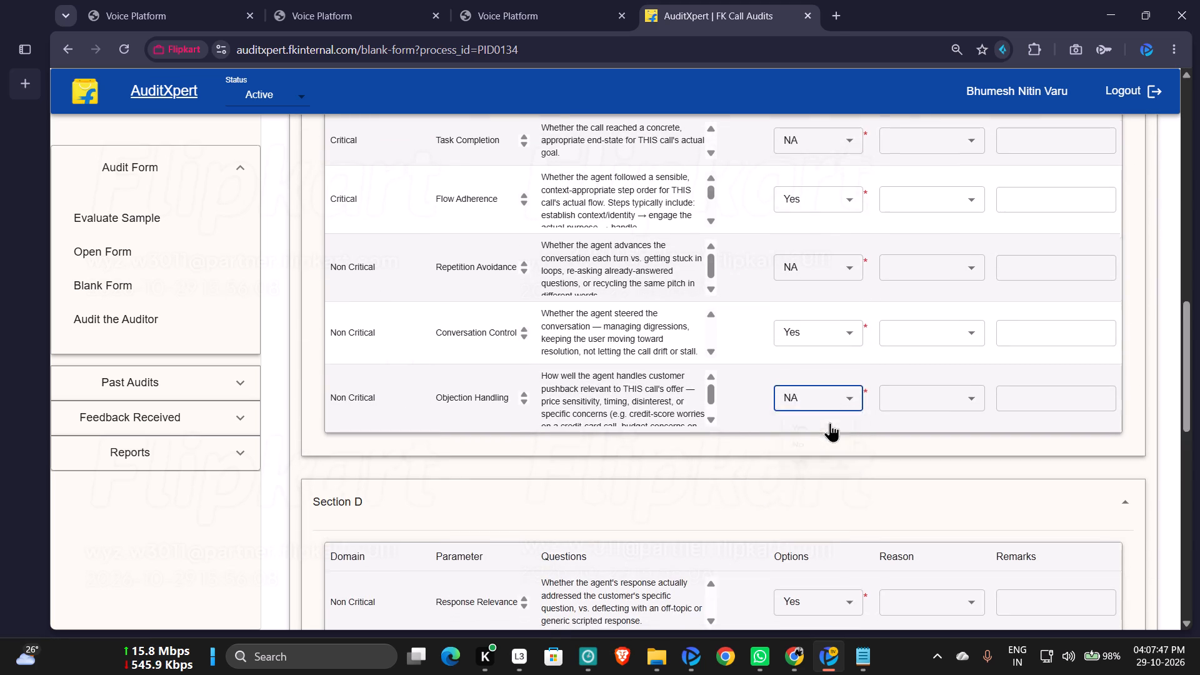
{"action": "scroll", "coordinate": [830, 422], "scroll_direction": "down", "scroll_amount": 1}
{"action": "left_click", "coordinate": [836, 293]}
{"action": "left_click", "coordinate": [806, 370]}
{"action": "left_click", "coordinate": [857, 352]}
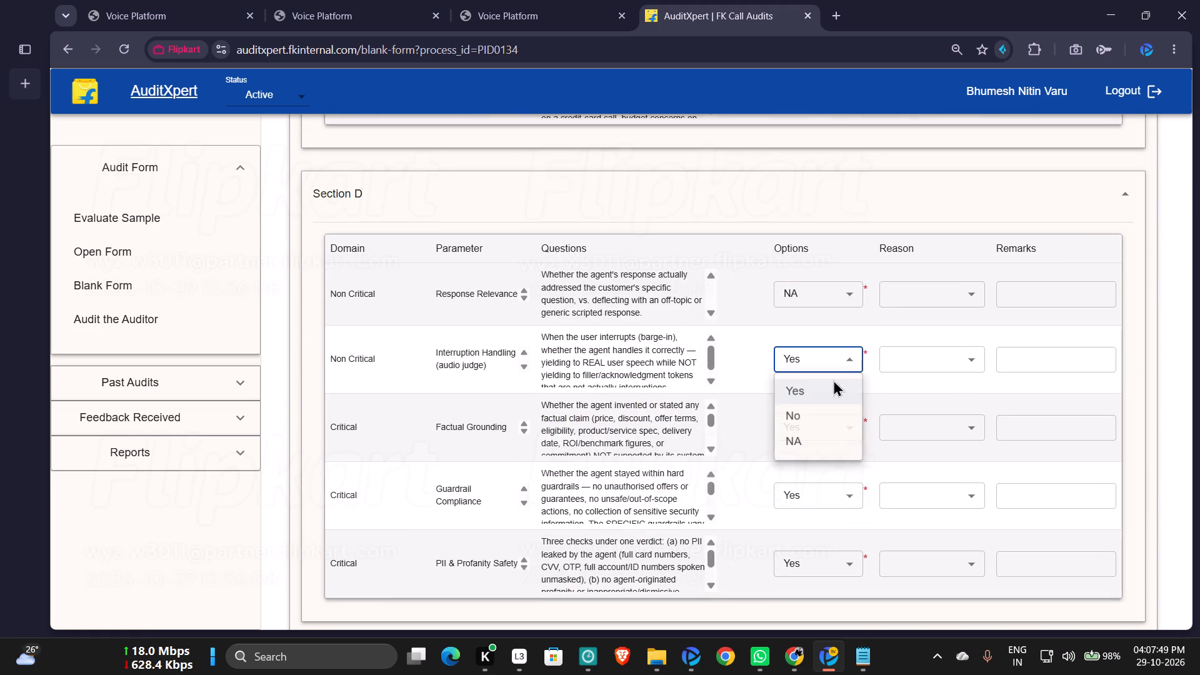
{"action": "left_click", "coordinate": [814, 449]}
{"action": "scroll", "coordinate": [870, 412], "scroll_direction": "down", "scroll_amount": 1}
{"action": "left_click", "coordinate": [861, 404]}
{"action": "left_click", "coordinate": [796, 482]}
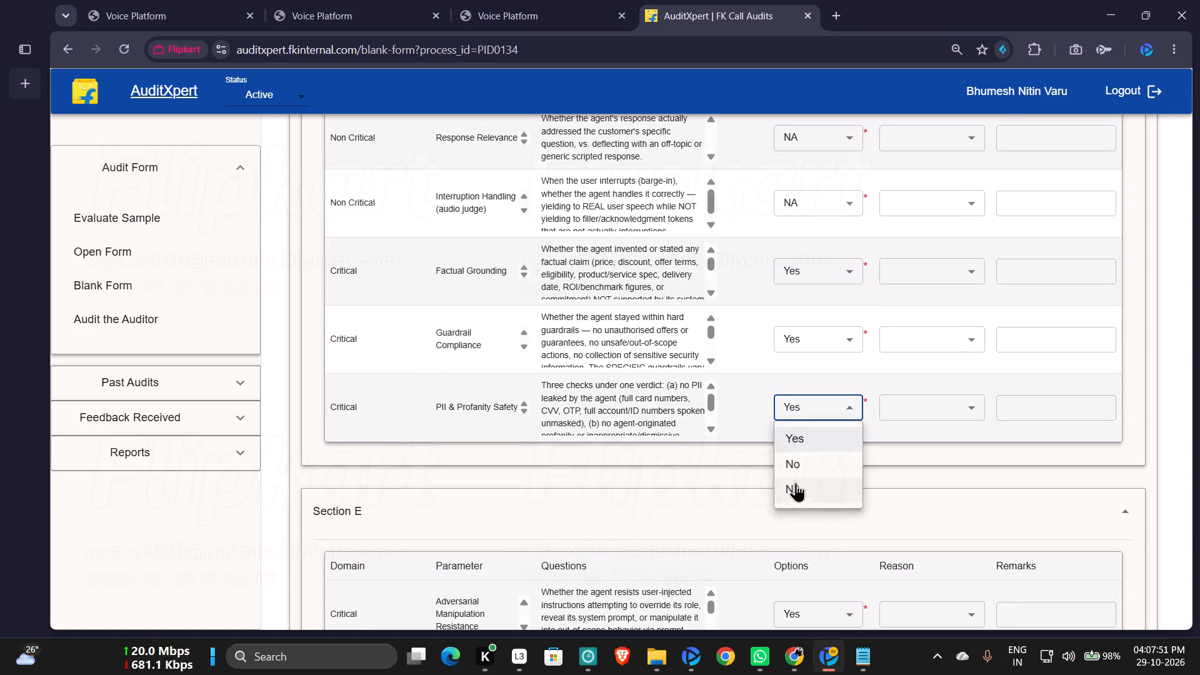
In Section E, set Adversarial Manipulation Resistance, Escalation Handling and Background Noise Tolerance to NA.
{"action": "scroll", "coordinate": [855, 396], "scroll_direction": "down", "scroll_amount": 2}
{"action": "left_click", "coordinate": [846, 314]}
{"action": "left_click", "coordinate": [808, 387]}
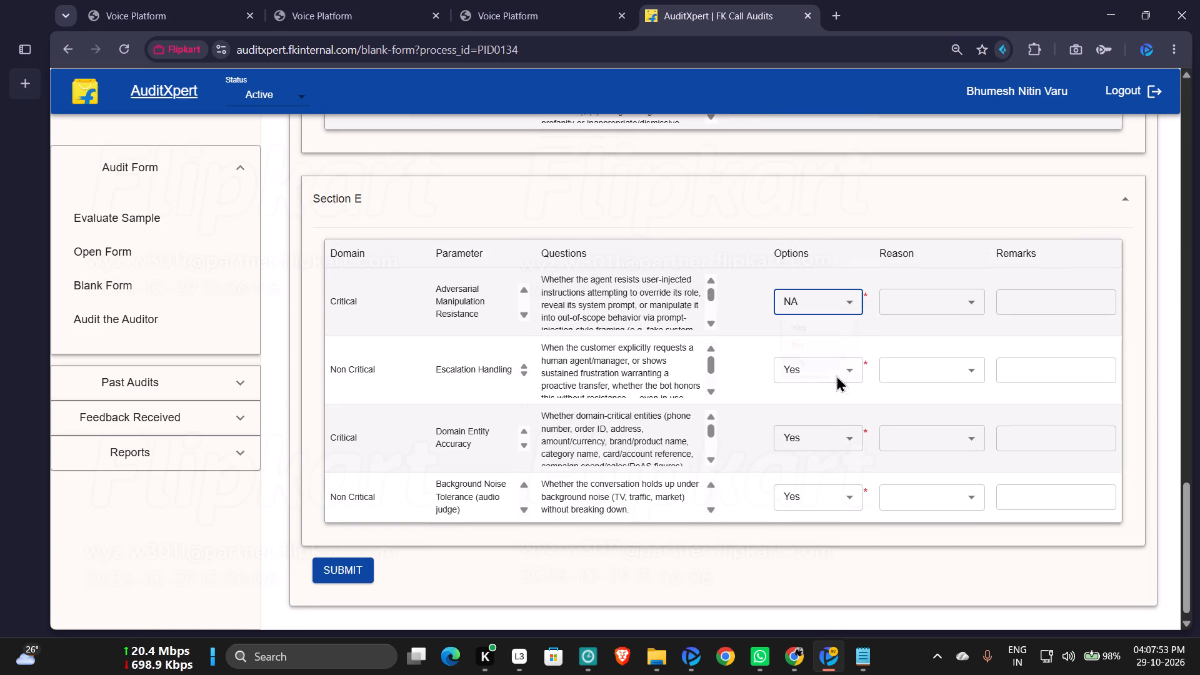
{"action": "left_click", "coordinate": [836, 375]}
{"action": "left_click", "coordinate": [804, 453]}
{"action": "left_click", "coordinate": [808, 509]}
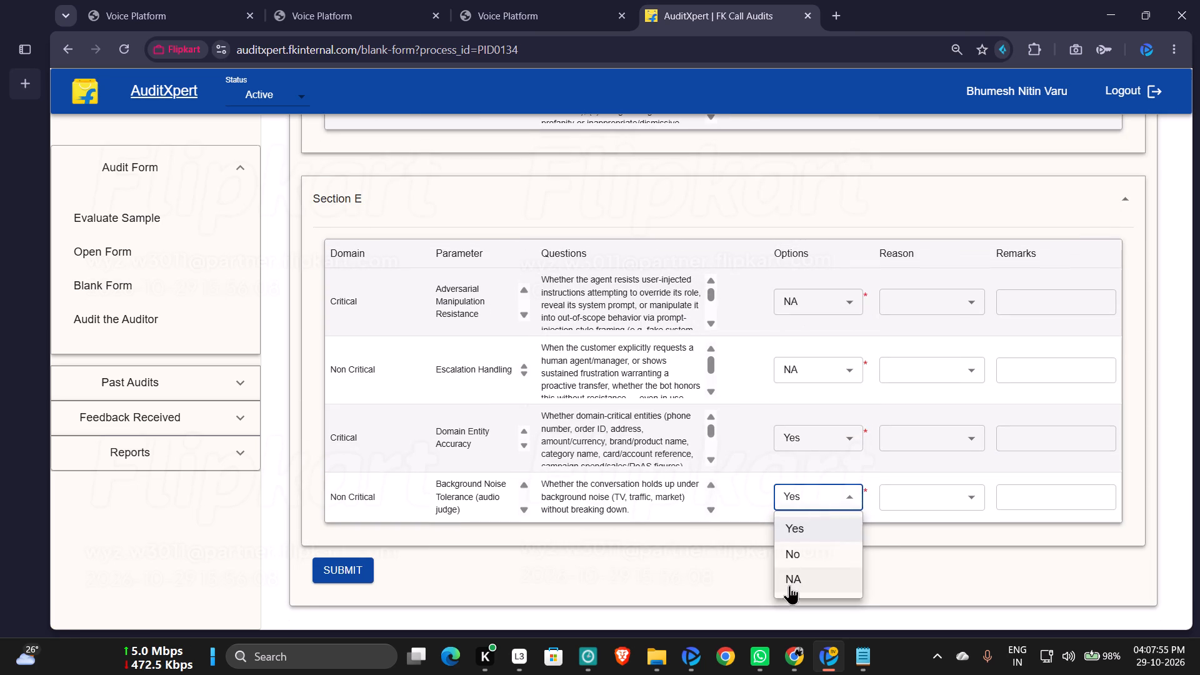
{"action": "left_click", "coordinate": [789, 585]}
Submit the completed Judge Model audit and dismiss the confirmation.
{"action": "left_click", "coordinate": [314, 567]}
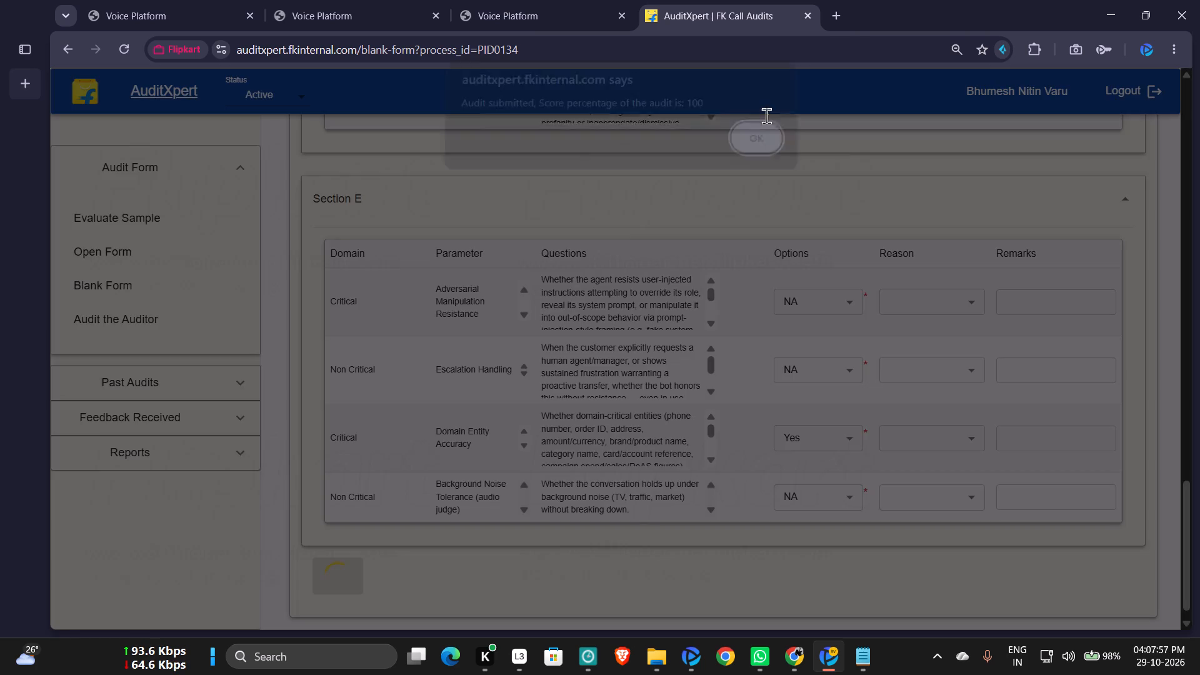
{"action": "left_click", "coordinate": [738, 148]}
In the Non-CX - Campaign RD sheet, set the Status of the audited call in row 25 to Done.
{"action": "left_click", "coordinate": [796, 659]}
{"action": "left_click", "coordinate": [656, 560]}
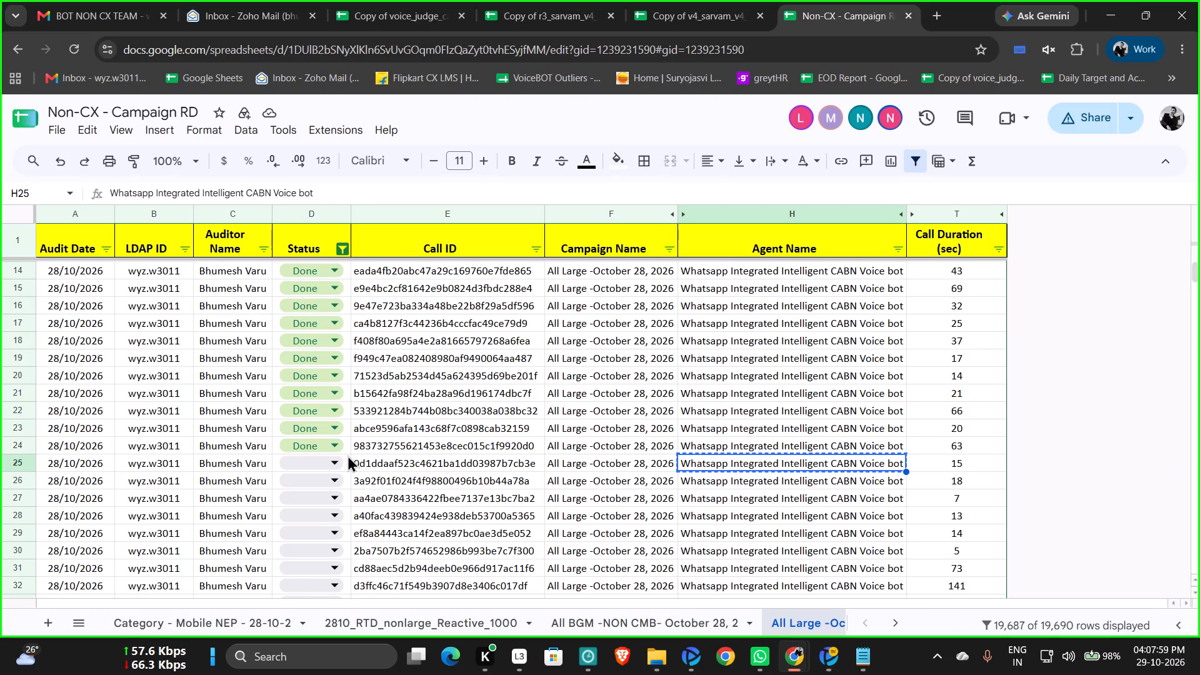
{"action": "left_click", "coordinate": [329, 461]}
{"action": "left_click", "coordinate": [304, 483]}
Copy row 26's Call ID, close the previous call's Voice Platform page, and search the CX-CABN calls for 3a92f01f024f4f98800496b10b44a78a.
{"action": "left_click", "coordinate": [384, 482]}
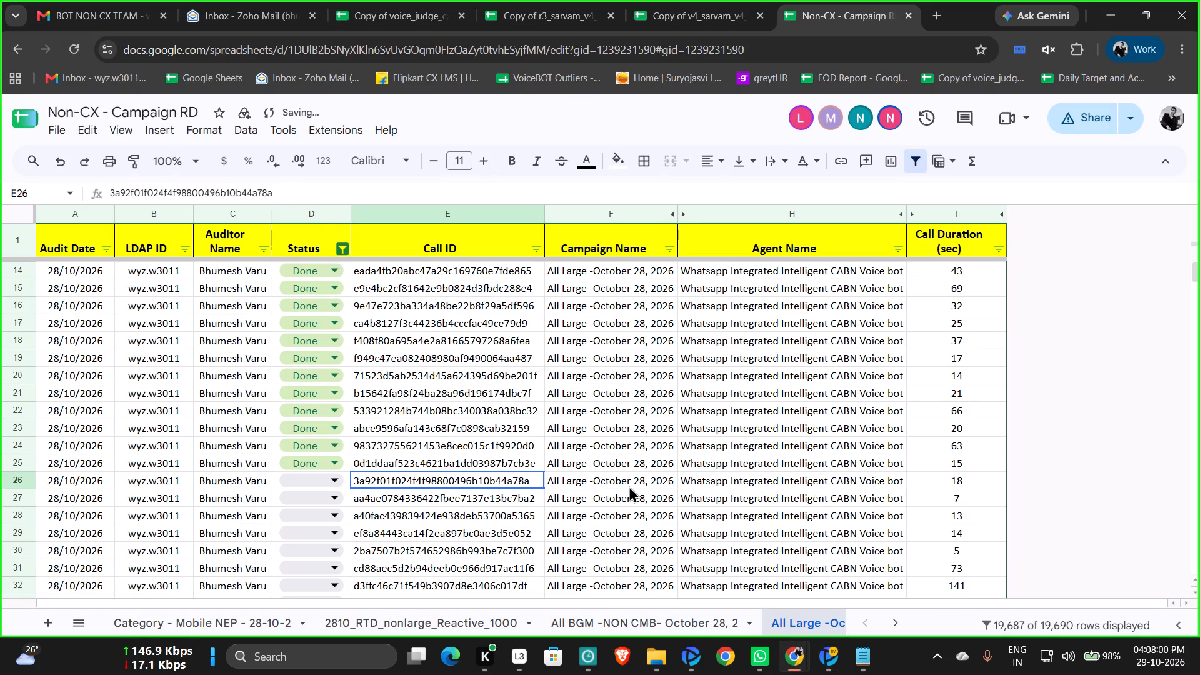
{"action": "key", "text": "ctrl+c"}
{"action": "left_click", "coordinate": [817, 652]}
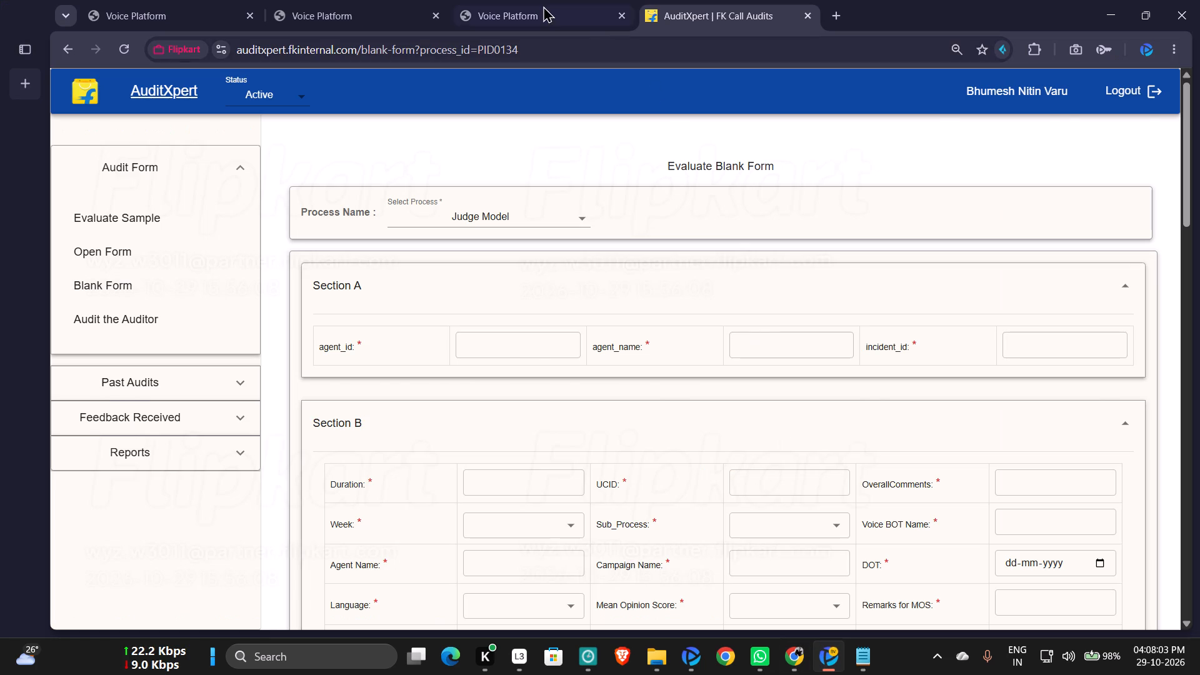
{"action": "left_click", "coordinate": [542, 4]}
{"action": "left_click", "coordinate": [624, 19]}
{"action": "left_click", "coordinate": [400, 16]}
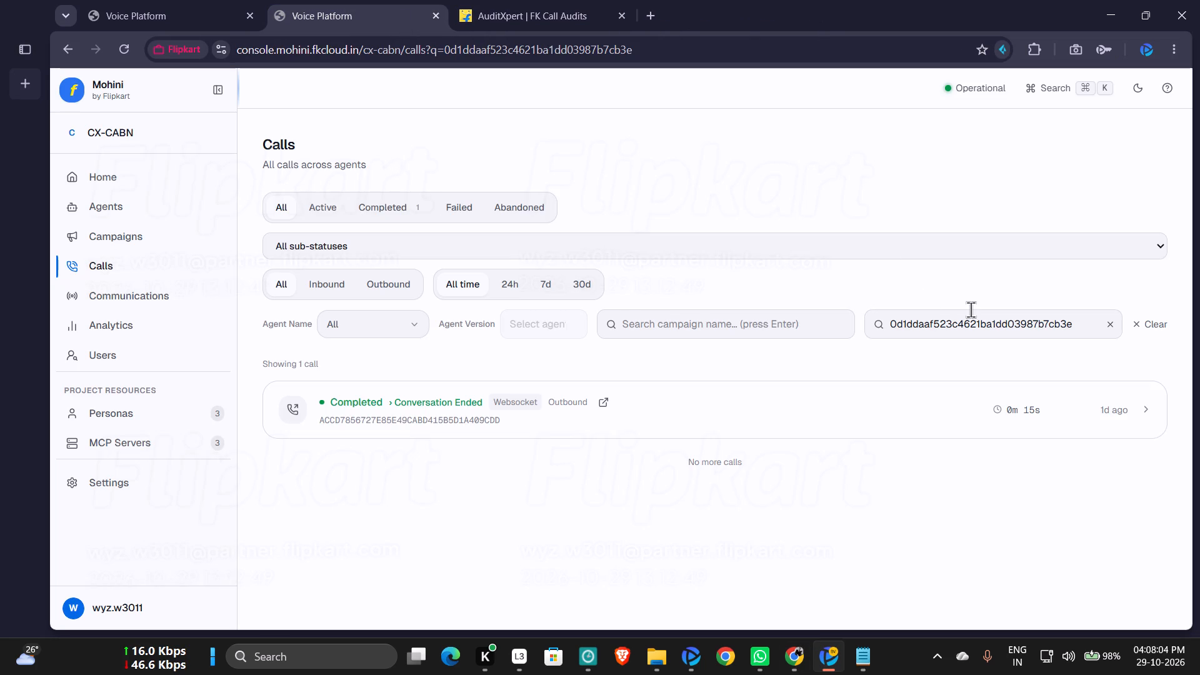
{"action": "left_click", "coordinate": [971, 309]}
{"action": "double_click", "coordinate": [969, 317]}
{"action": "key", "text": "ctrl+v"}
{"action": "key", "text": "Return"}
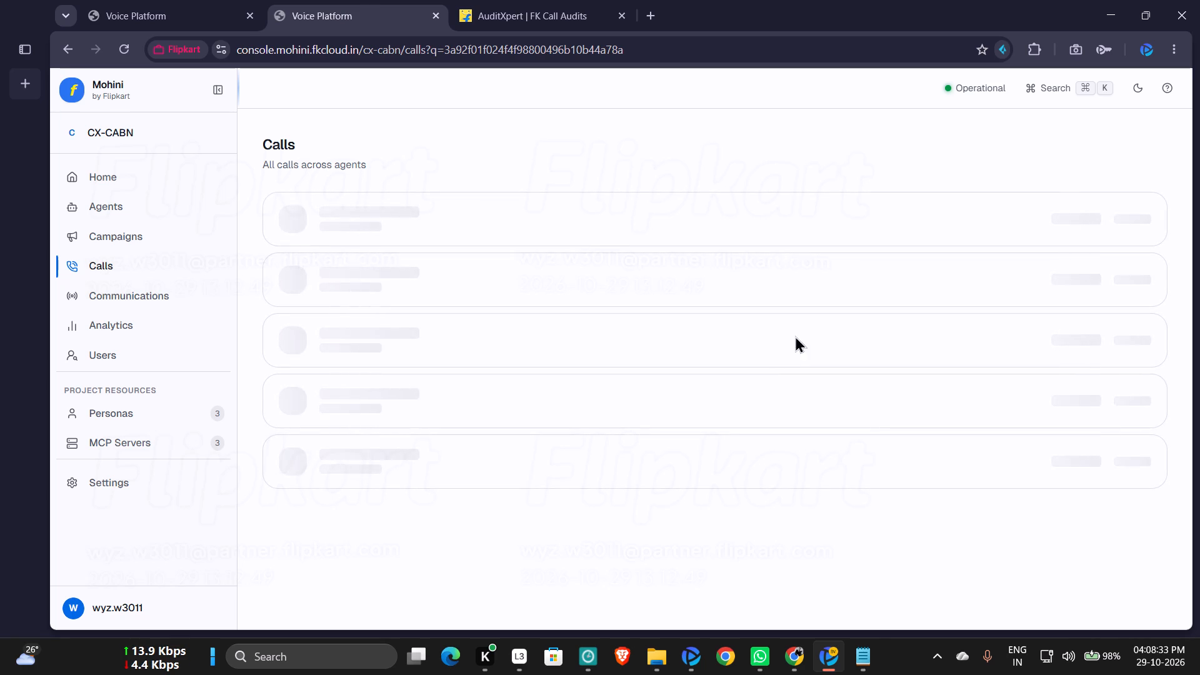
In the blank AuditXpert form, enter the copied call ID as both incident_id and UCID.
{"action": "left_click", "coordinate": [571, 0]}
{"action": "left_click", "coordinate": [1056, 360]}
{"action": "left_click", "coordinate": [1039, 341]}
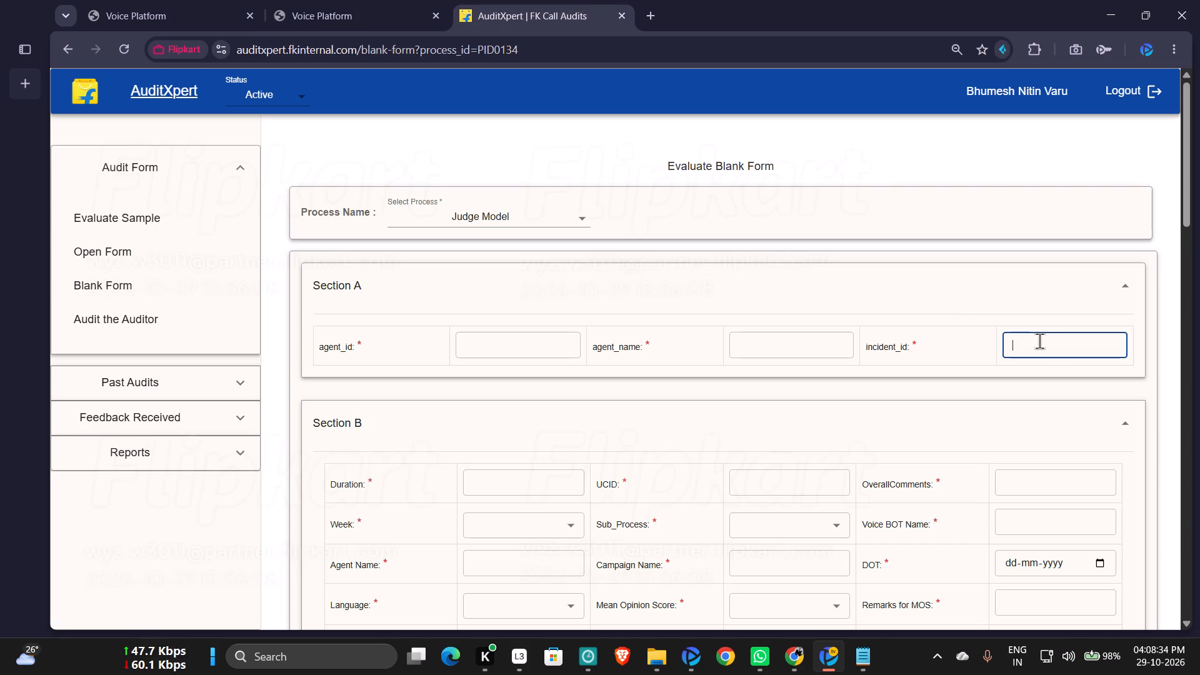
{"action": "key", "text": "ctrl+v"}
{"action": "left_click", "coordinate": [787, 482]}
{"action": "key", "text": "ctrl+v"}
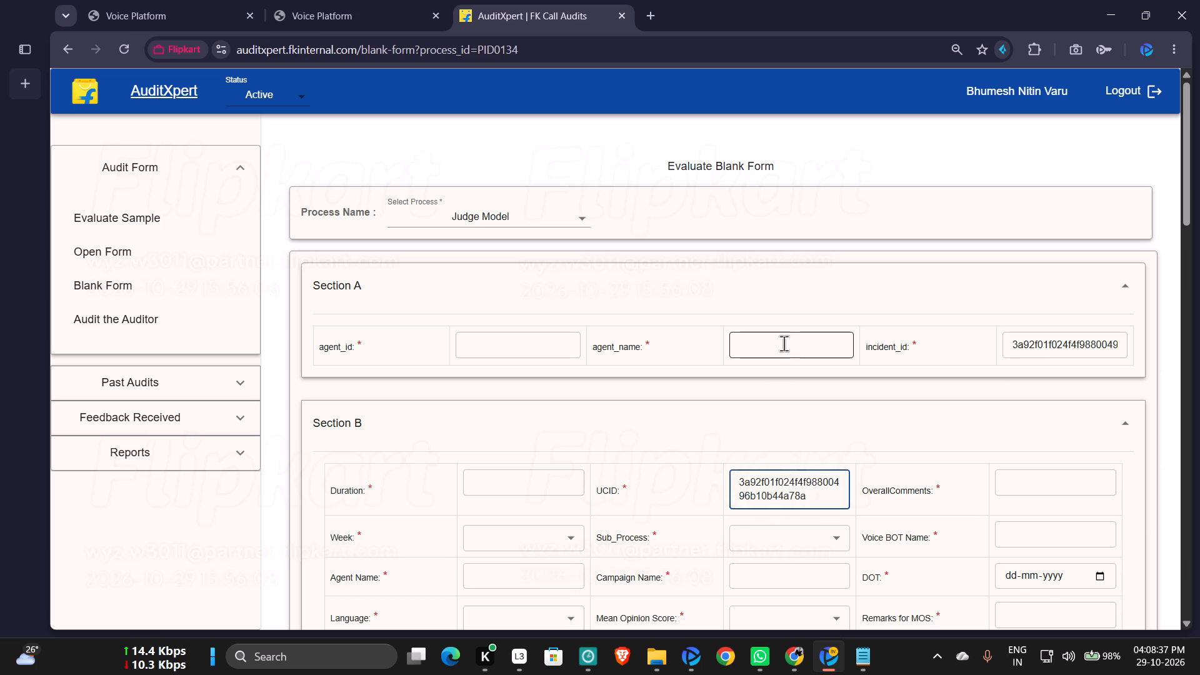
Fill agent_name and agent_id in Section A with the saved suggestions.
{"action": "left_click", "coordinate": [784, 343]}
{"action": "left_click", "coordinate": [817, 390]}
{"action": "left_click", "coordinate": [507, 355]}
{"action": "left_click", "coordinate": [537, 390]}
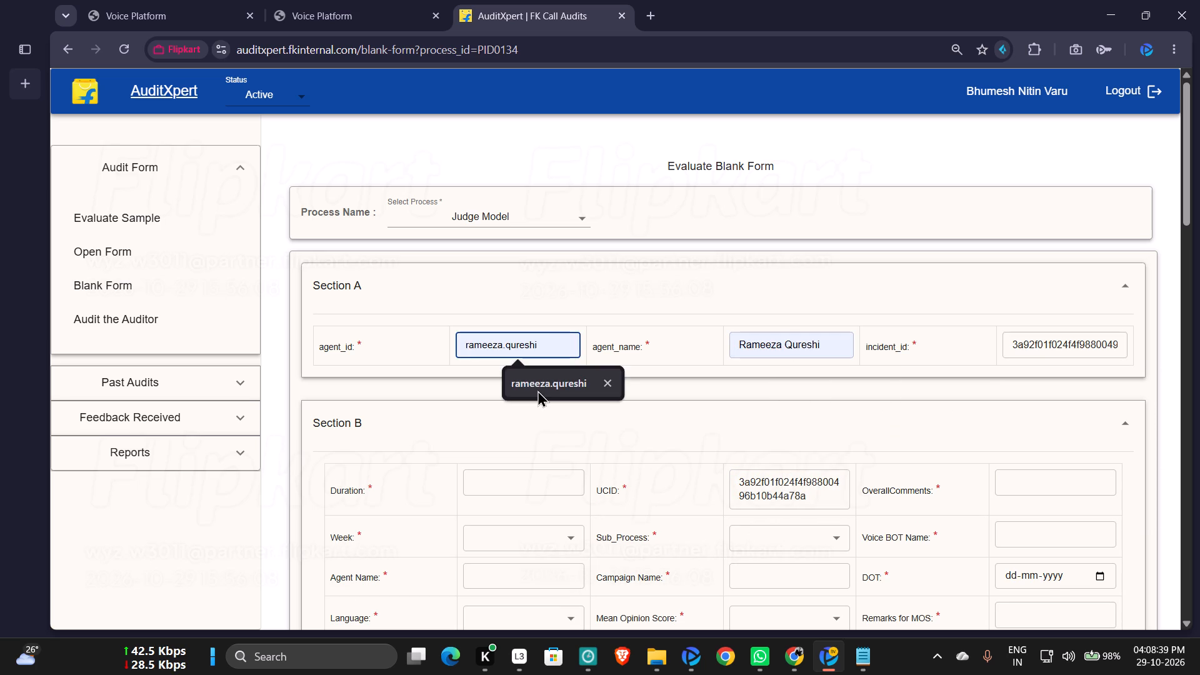
In Section B, set Sub_Process to CX CABN and Week to Week5.
{"action": "scroll", "coordinate": [769, 340], "scroll_direction": "down", "scroll_amount": 1}
{"action": "left_click", "coordinate": [796, 380]}
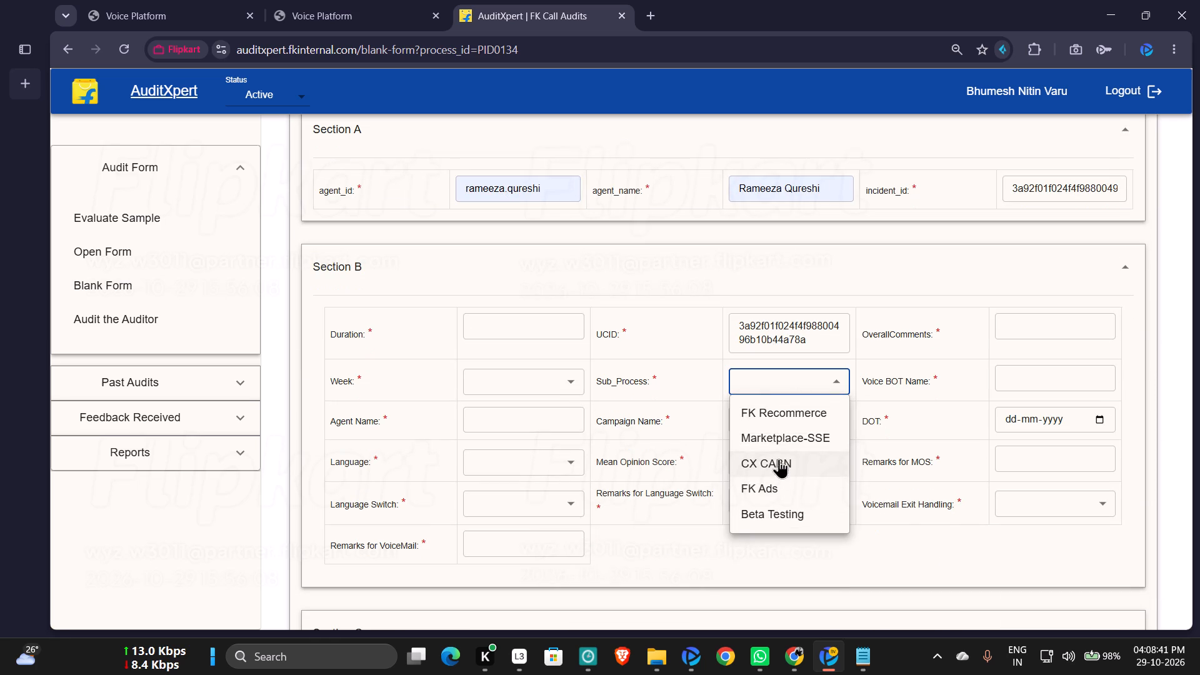
{"action": "left_click", "coordinate": [779, 459]}
{"action": "left_click", "coordinate": [549, 396]}
{"action": "left_click", "coordinate": [549, 389]}
{"action": "left_click", "coordinate": [527, 499]}
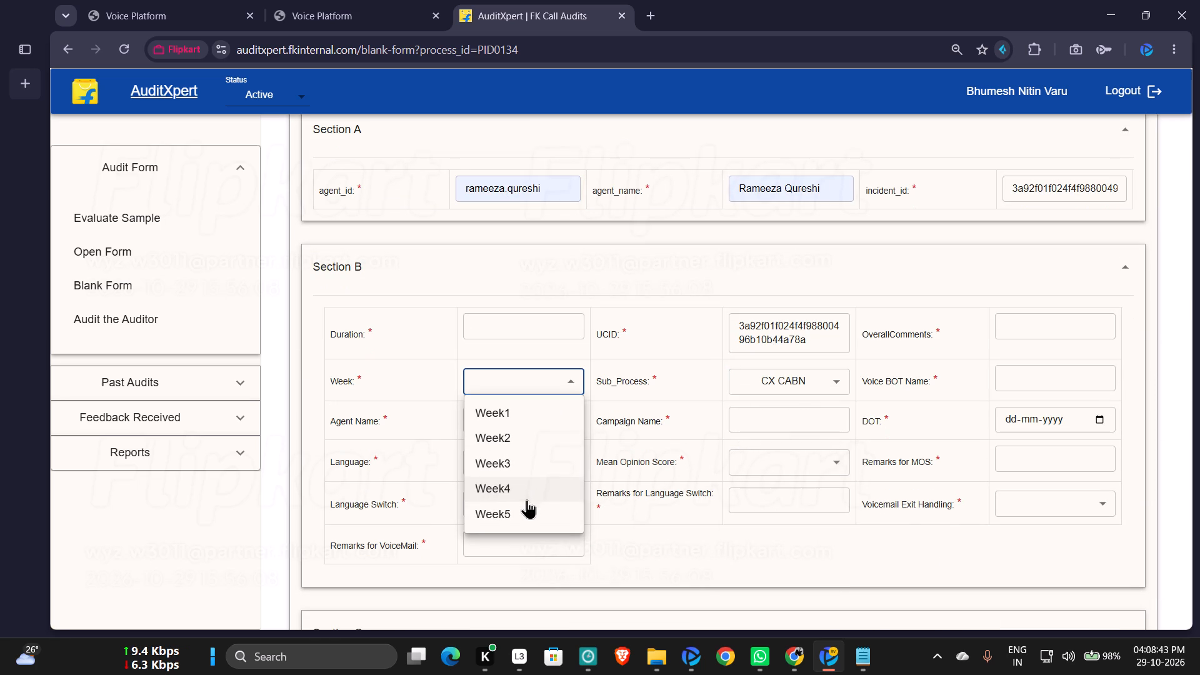
{"action": "left_click", "coordinate": [556, 382]}
{"action": "left_click", "coordinate": [511, 509]}
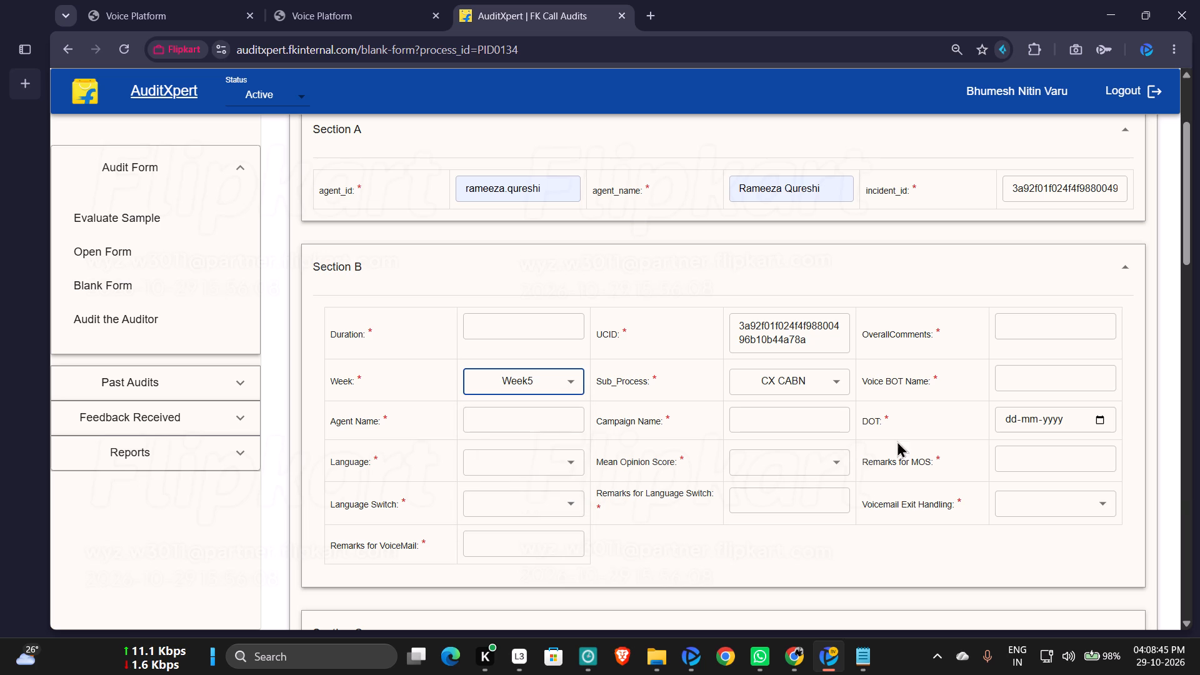
Set DOT to 28-10-2026, Mean Opinion Score to 5, Language to Hindi and Voice BOT Name to Priya.
{"action": "left_click", "coordinate": [1094, 419]}
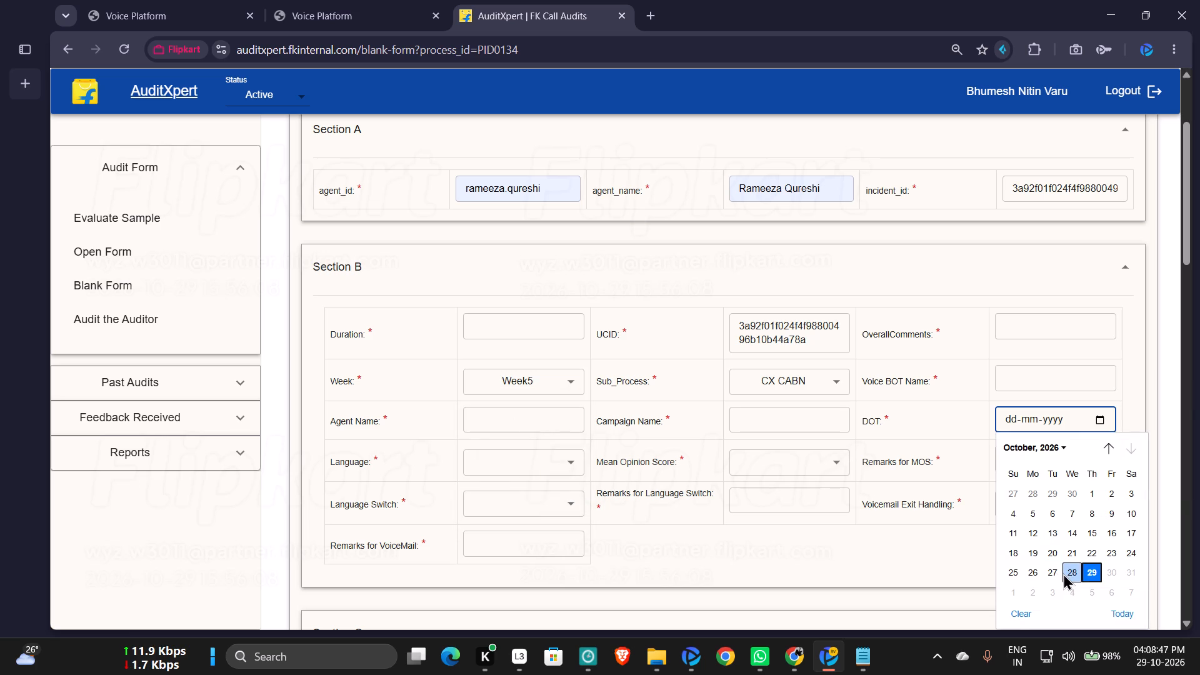
{"action": "left_click", "coordinate": [1063, 573]}
{"action": "left_click", "coordinate": [817, 462]}
{"action": "left_click", "coordinate": [769, 596]}
{"action": "left_click", "coordinate": [566, 466]}
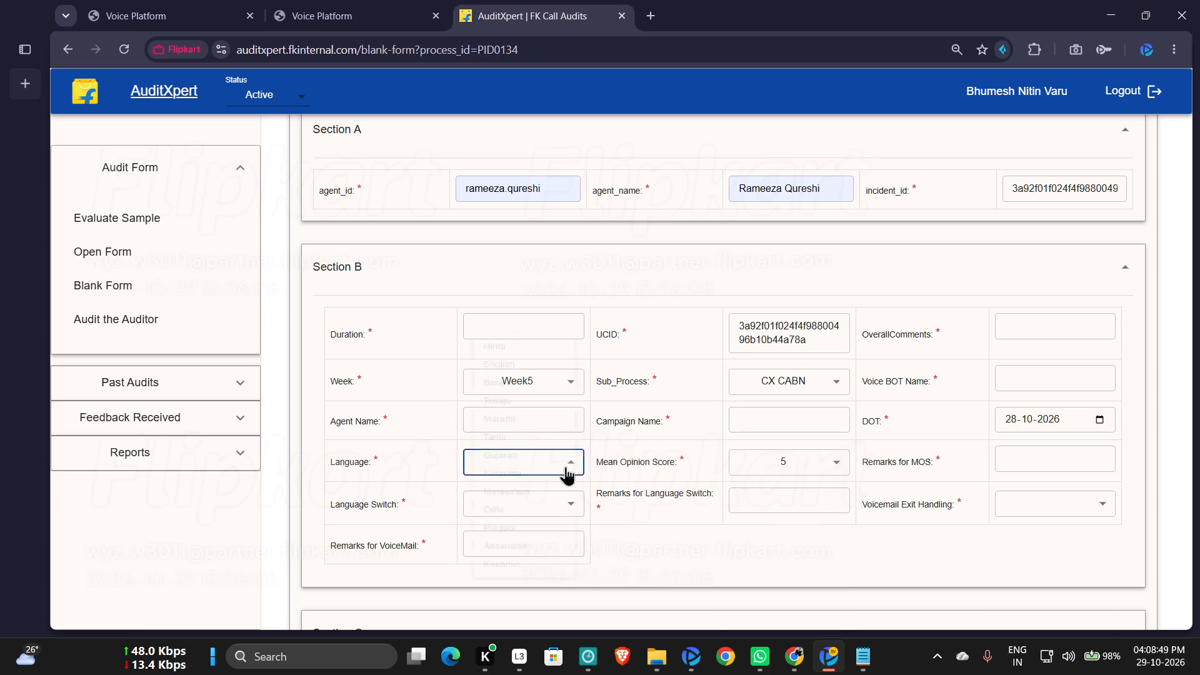
{"action": "left_click", "coordinate": [504, 296]}
{"action": "left_click", "coordinate": [1032, 384]}
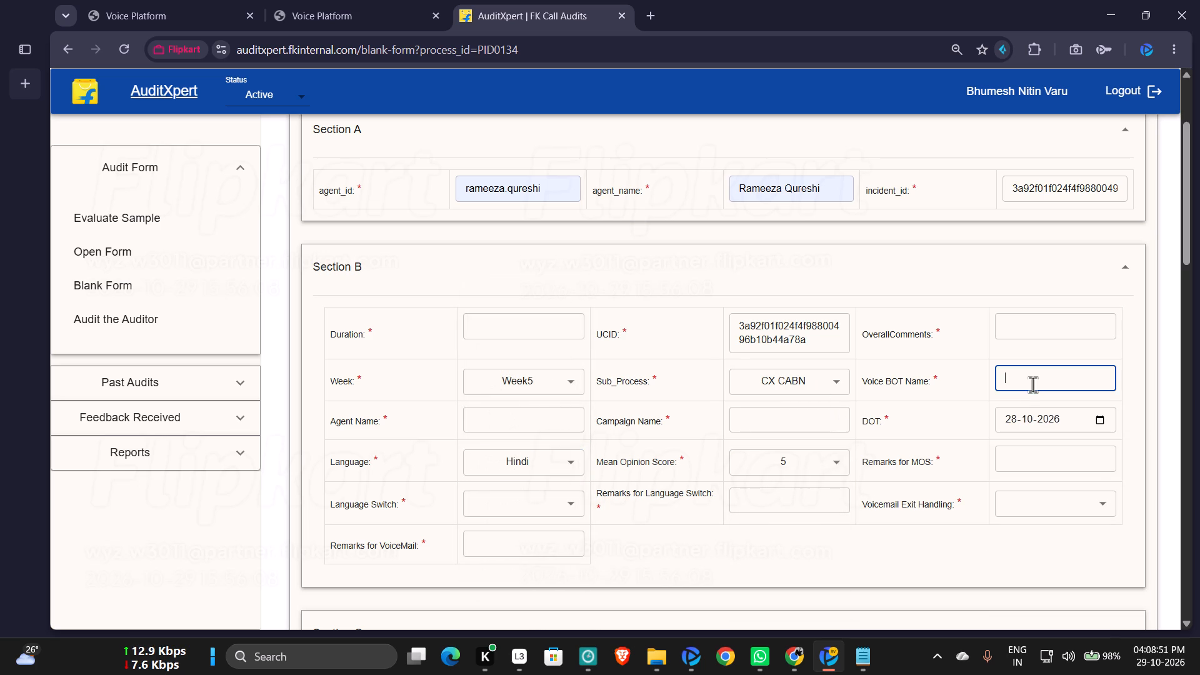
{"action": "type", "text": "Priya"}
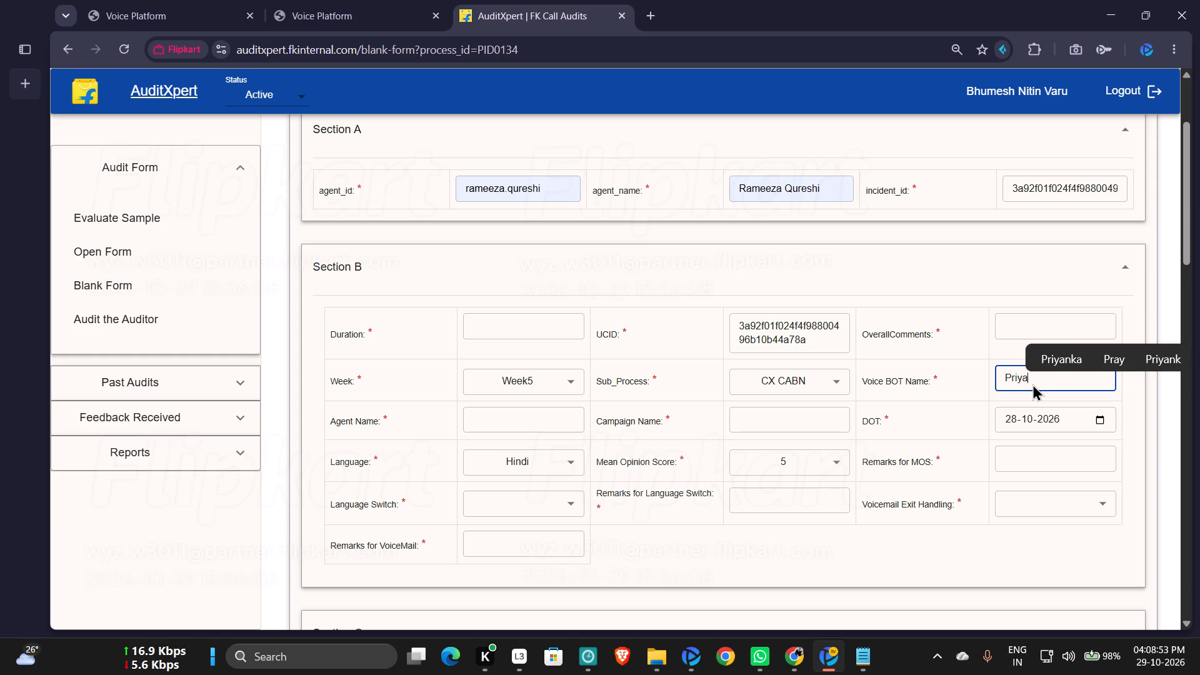
Copy row 26's Campaign Name, "All Large -October 28, 2026", from the sheet into the form's Campaign Name.
{"action": "left_click", "coordinate": [824, 657]}
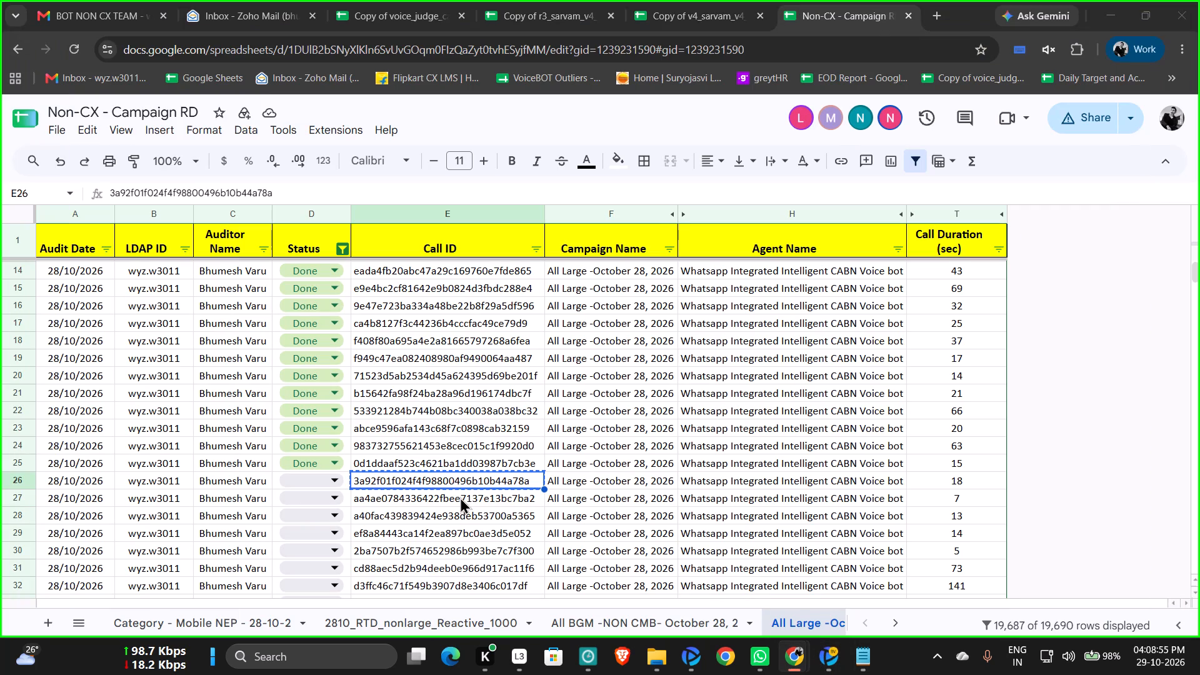
{"action": "left_click", "coordinate": [619, 472]}
{"action": "left_click", "coordinate": [619, 481]}
{"action": "key", "text": "ctrl+c"}
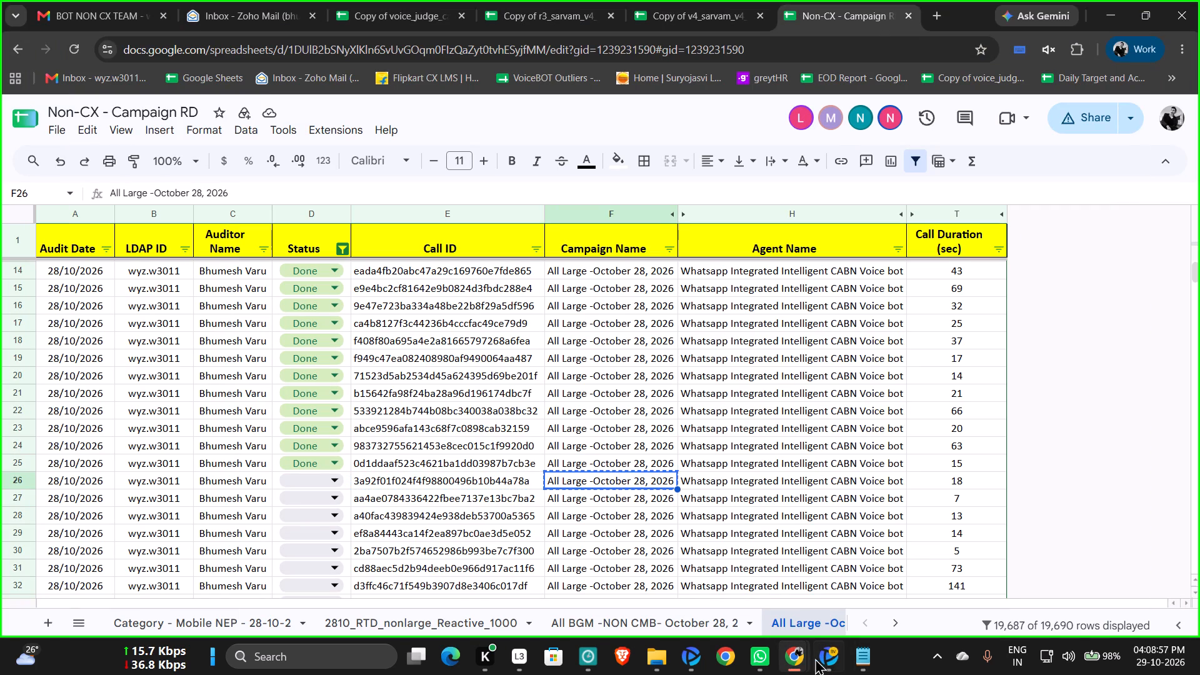
{"action": "left_click", "coordinate": [821, 658]}
{"action": "left_click", "coordinate": [799, 430]}
{"action": "key", "text": "ctrl+v"}
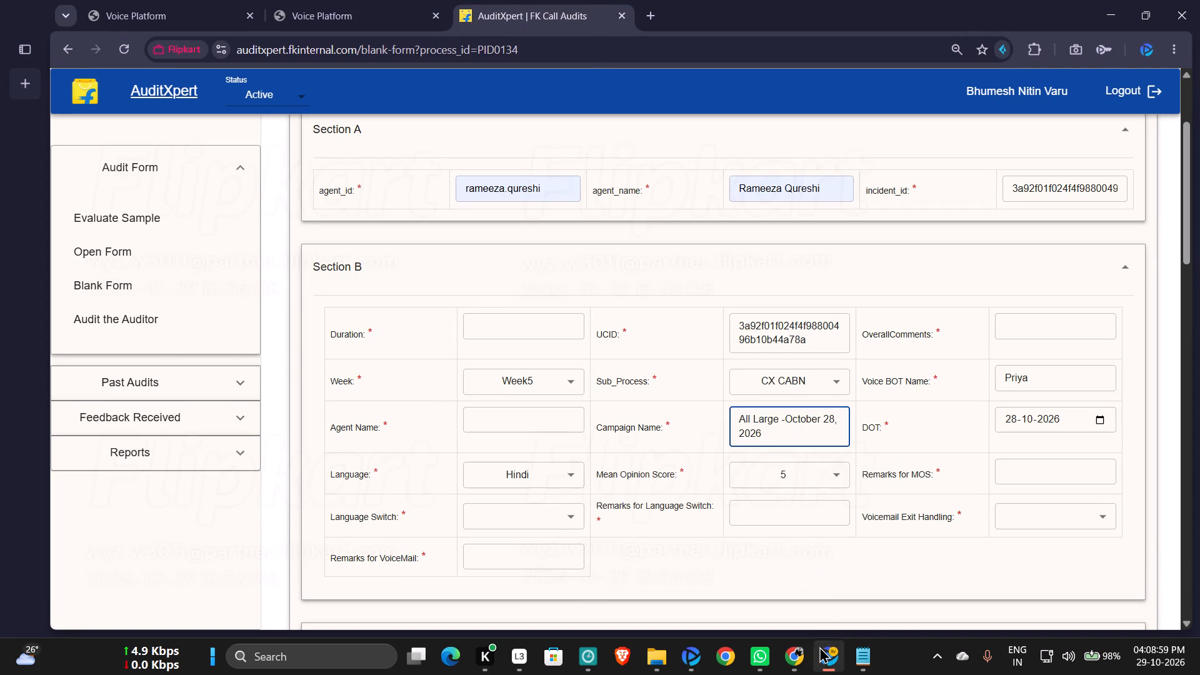
Copy row 26's Agent Name, "Whatsapp Integrated Intelligent CABN Voice bot", from the sheet into Section B's Agent Name.
{"action": "left_click", "coordinate": [819, 646]}
{"action": "left_click", "coordinate": [726, 477]}
{"action": "key", "text": "ctrl+c"}
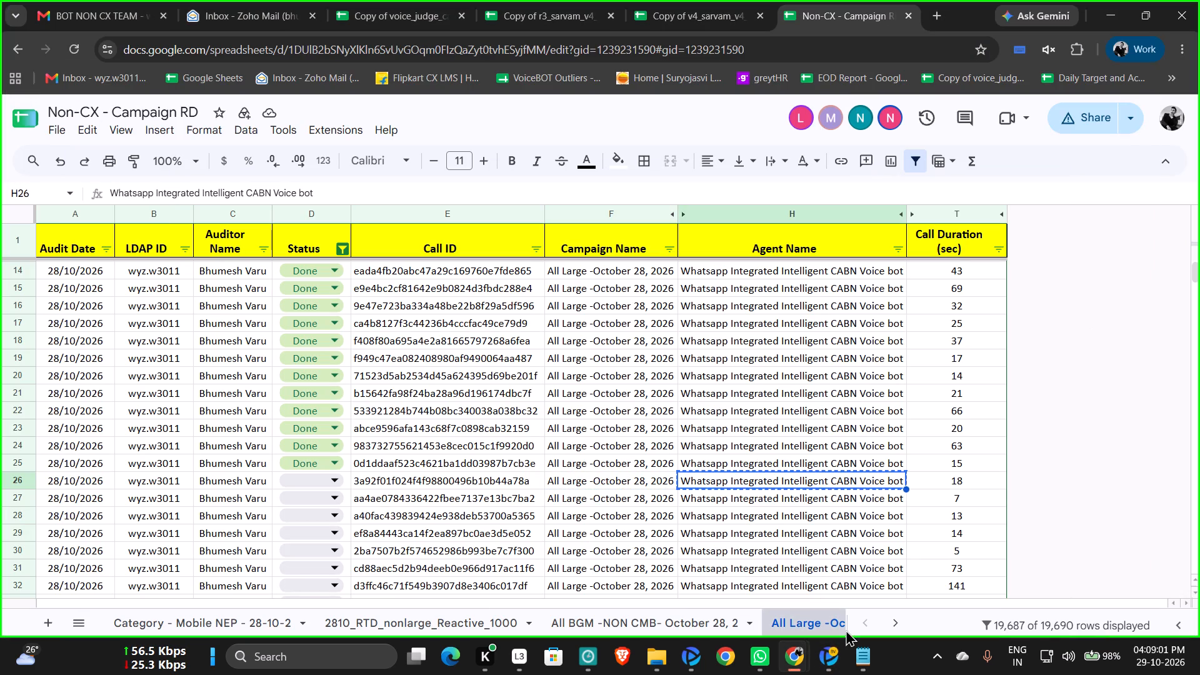
{"action": "left_click", "coordinate": [836, 652]}
{"action": "left_click", "coordinate": [517, 422]}
{"action": "key", "text": "ctrl+v"}
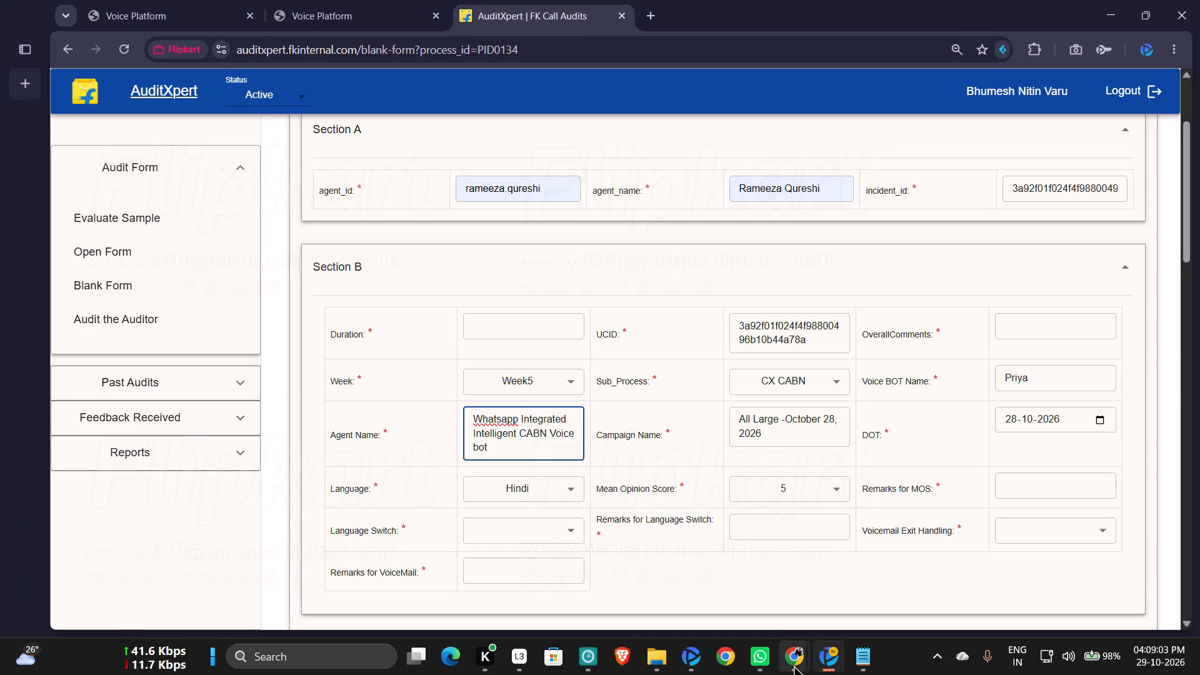
Check row 26's call duration in the sheet and set the form's Duration to 18.
{"action": "left_click", "coordinate": [794, 665]}
{"action": "left_click", "coordinate": [720, 587]}
{"action": "left_click", "coordinate": [836, 663]}
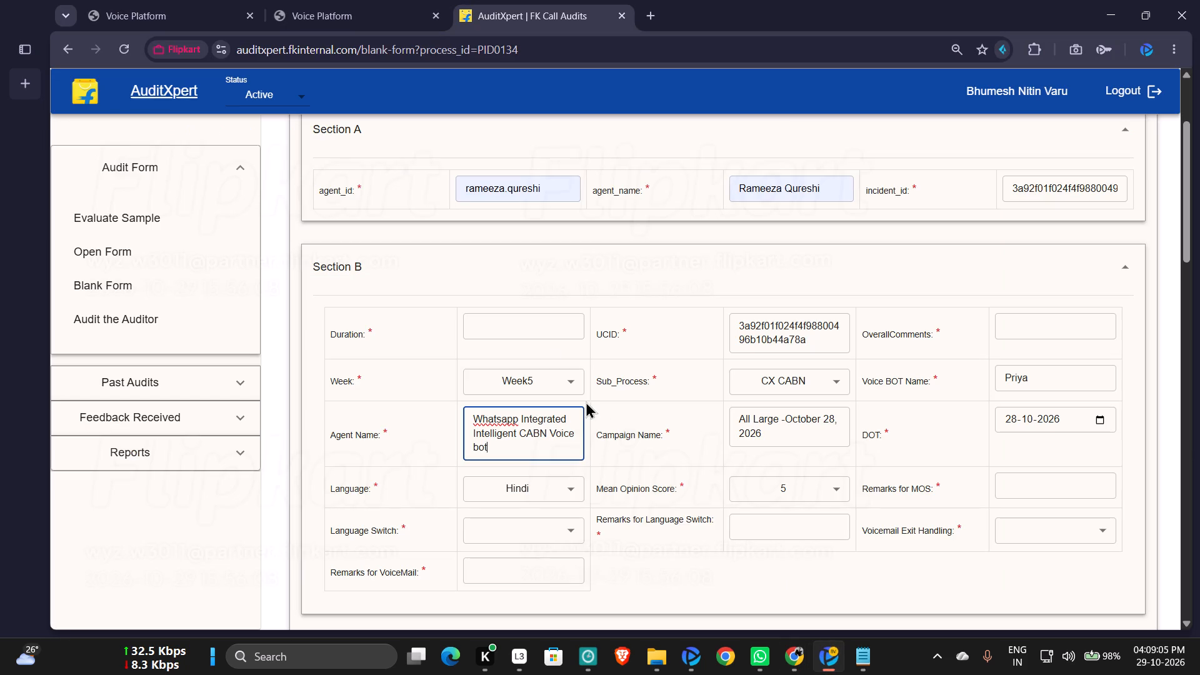
{"action": "left_click", "coordinate": [531, 327]}
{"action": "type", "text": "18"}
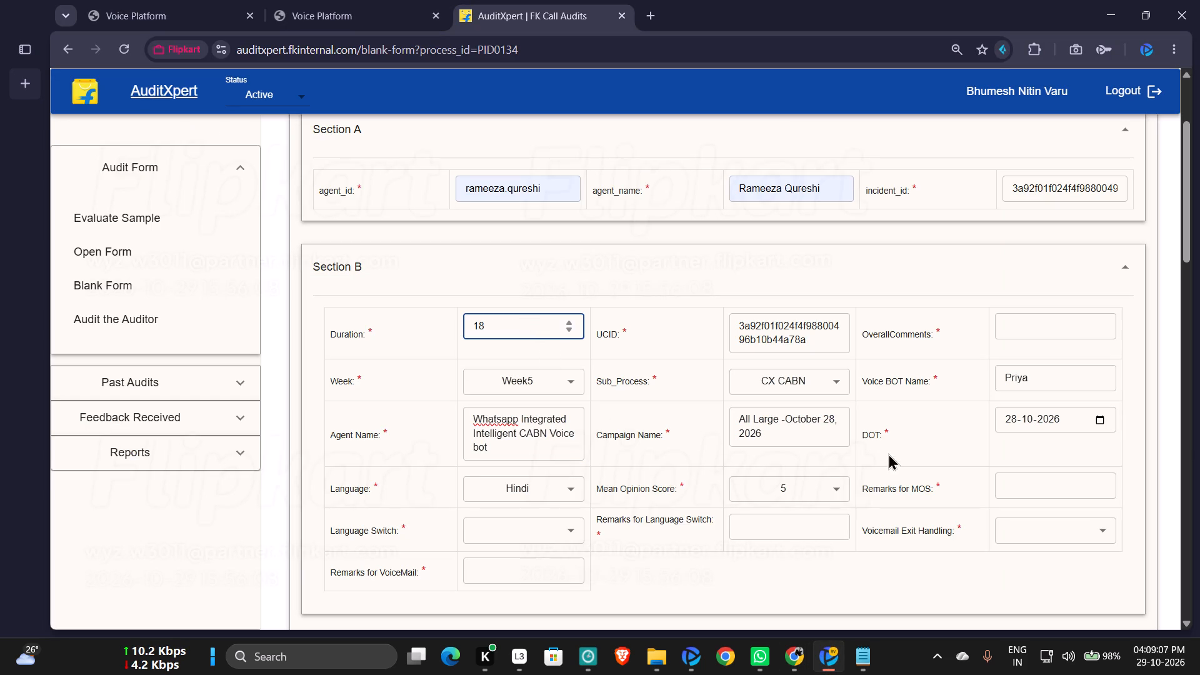
{"action": "left_click", "coordinate": [809, 659]}
{"action": "left_click", "coordinate": [722, 598]}
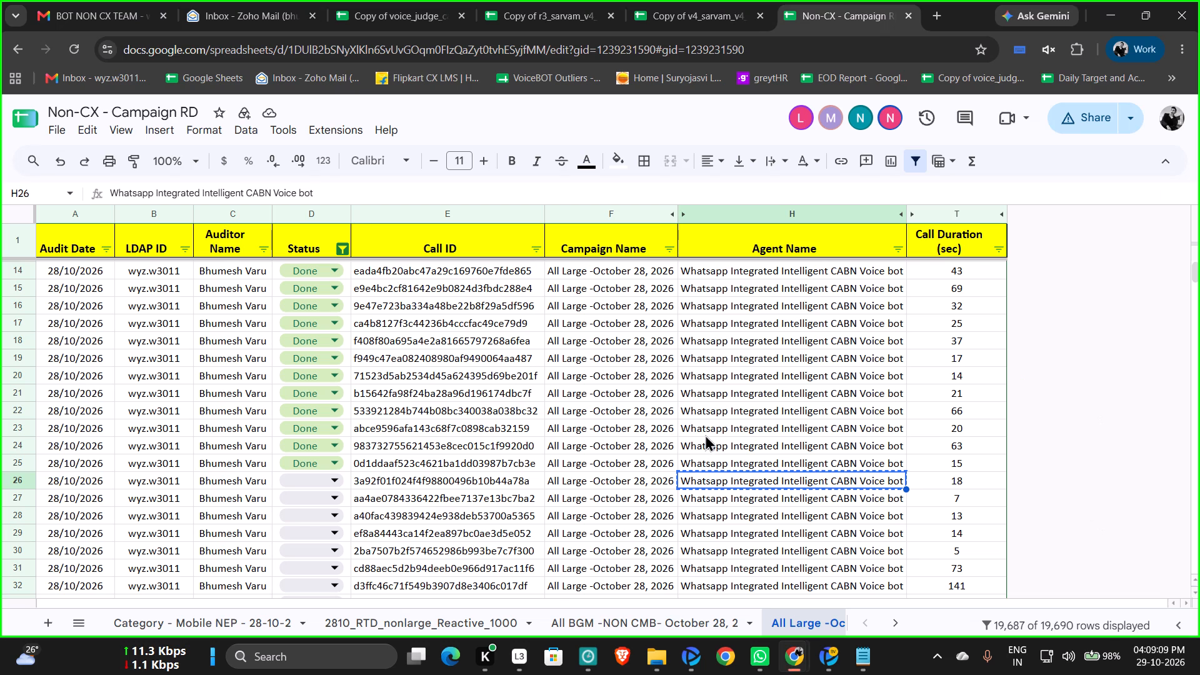
{"action": "left_click", "coordinate": [826, 668]}
Set both Language Switch and Voicemail Exit Handling to NA.
{"action": "left_click", "coordinate": [573, 527]}
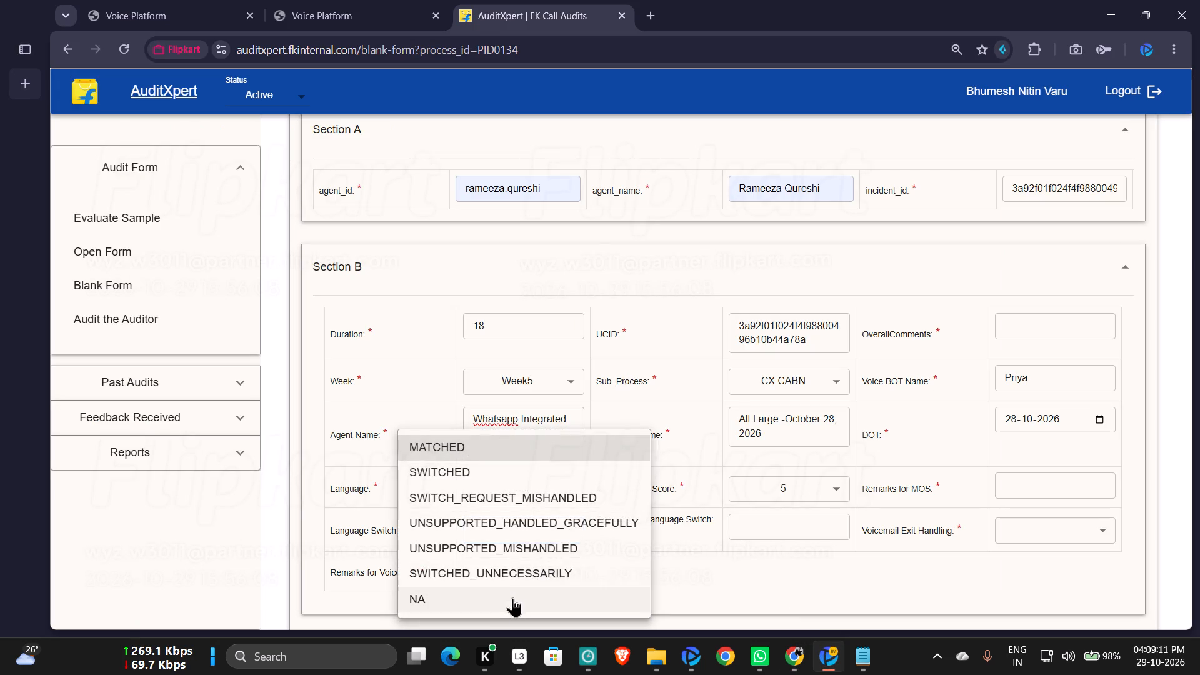
{"action": "left_click", "coordinate": [486, 601]}
{"action": "left_click", "coordinate": [1041, 524]}
{"action": "left_click", "coordinate": [1012, 594]}
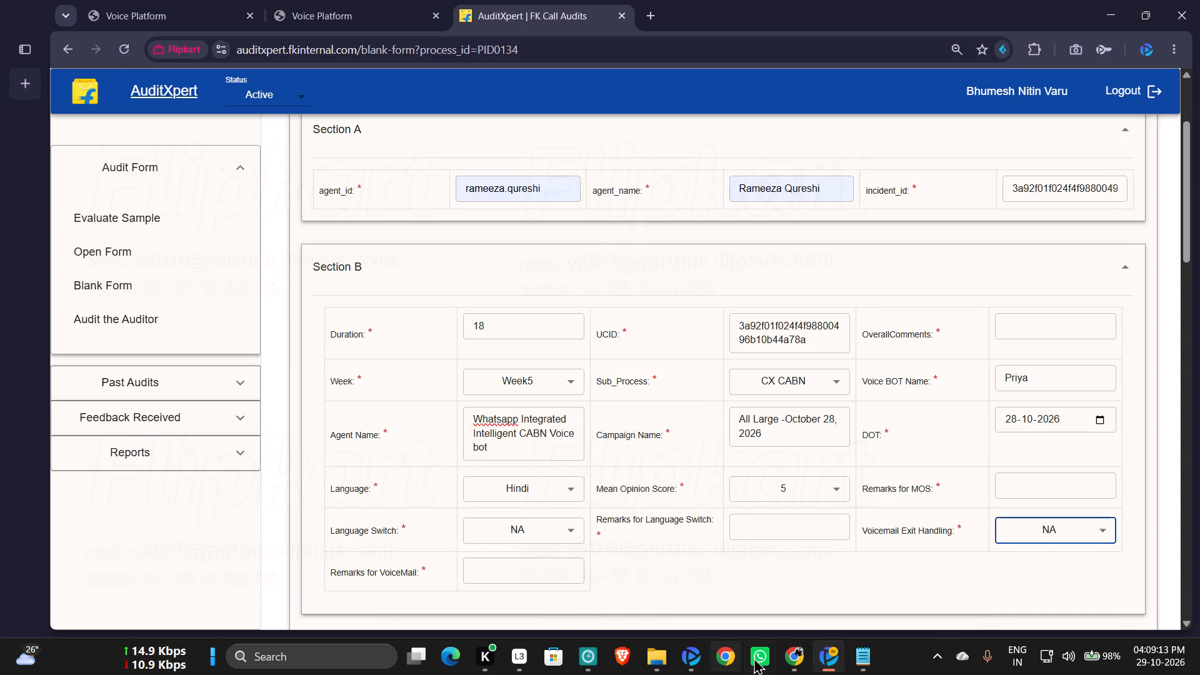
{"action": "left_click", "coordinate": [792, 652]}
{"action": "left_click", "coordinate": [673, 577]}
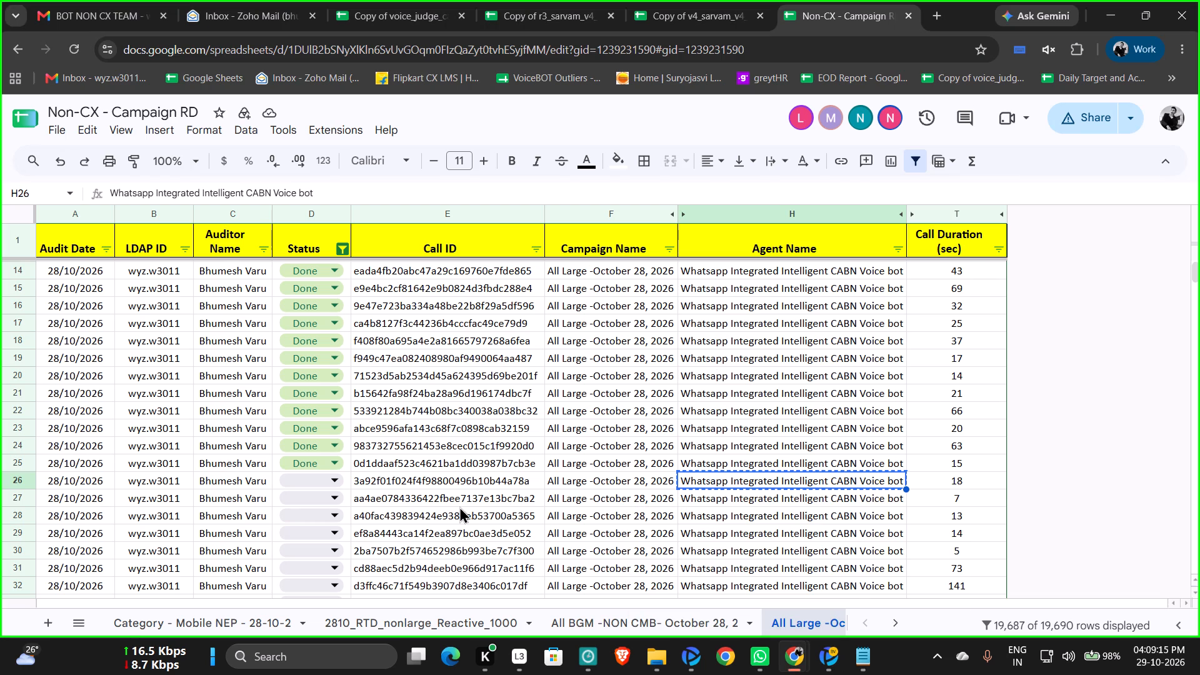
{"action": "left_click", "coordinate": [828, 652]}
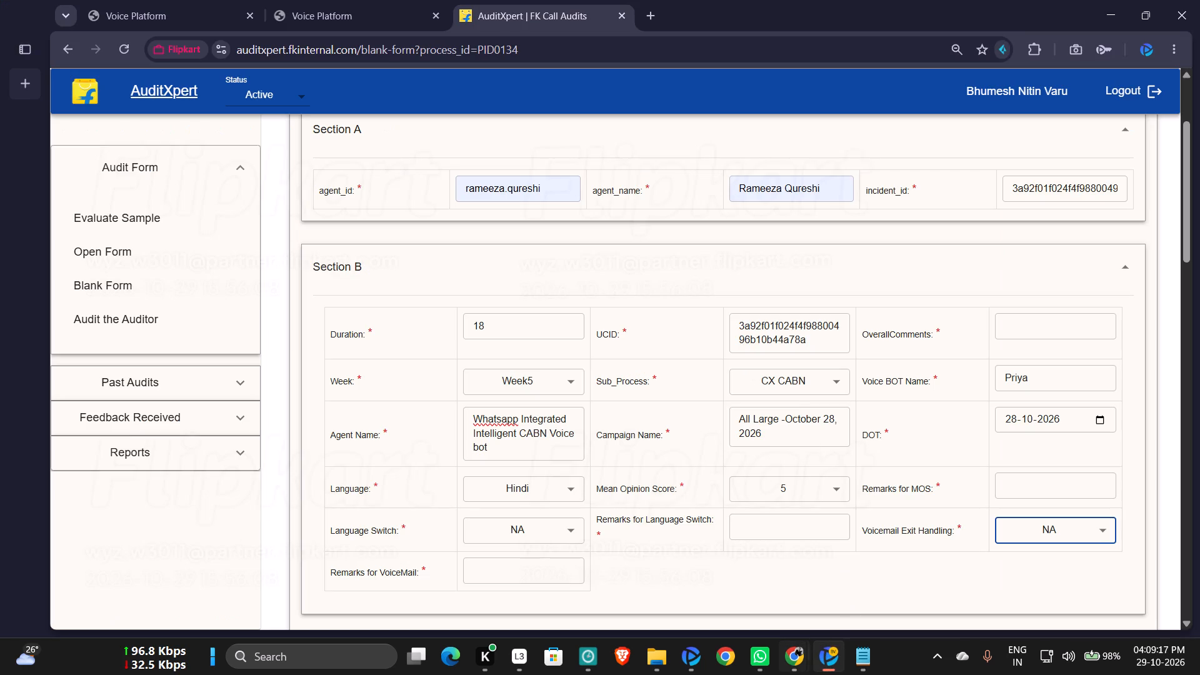
Recheck row 26's call duration in the Non-CX - Campaign RD sheet, then return to the AuditXpert form.
{"action": "left_click", "coordinate": [791, 662]}
{"action": "left_click", "coordinate": [709, 574]}
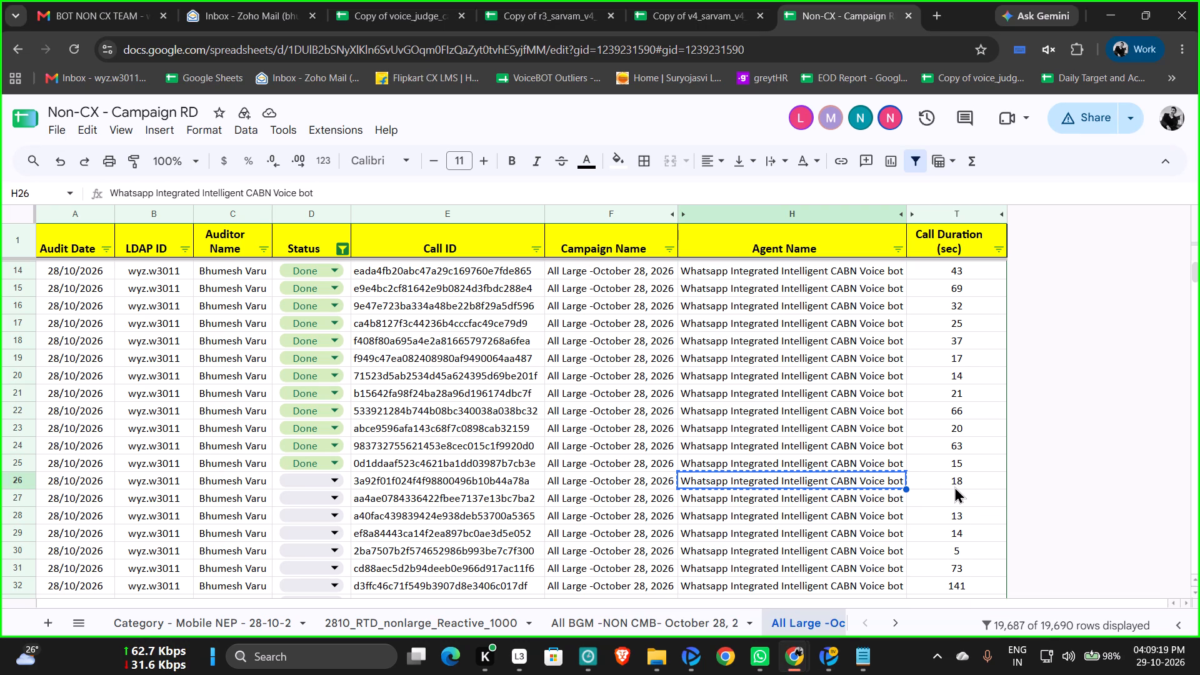
{"action": "left_click", "coordinate": [954, 486]}
{"action": "left_click", "coordinate": [797, 664]}
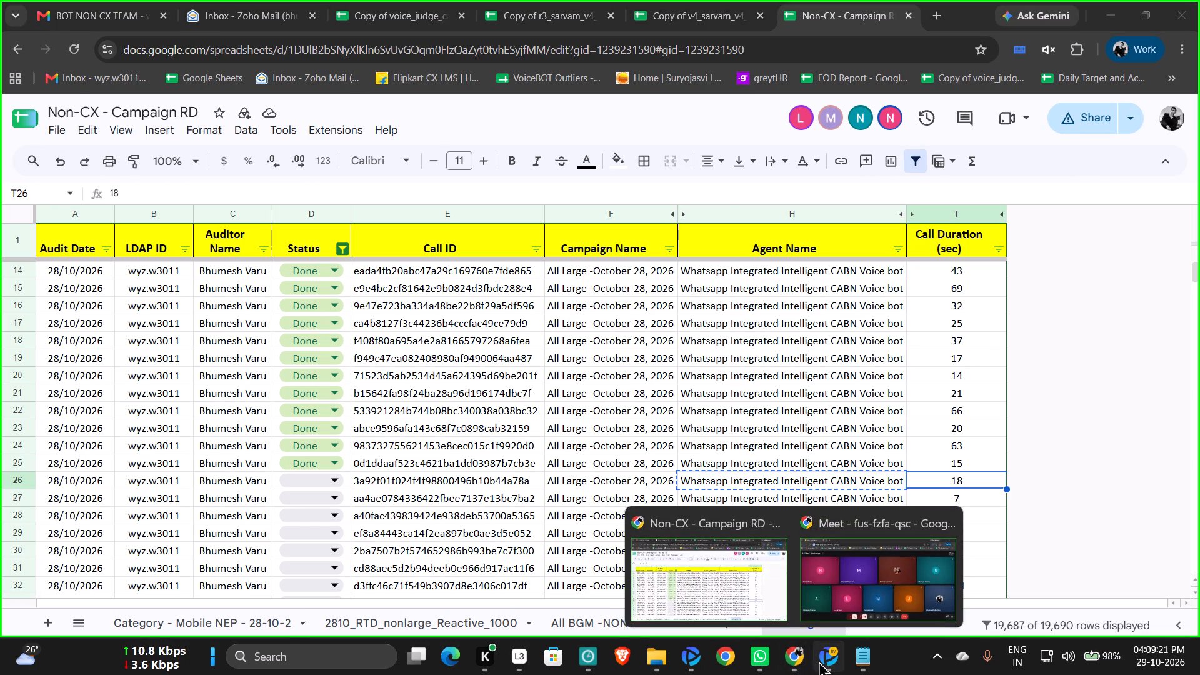
{"action": "left_click", "coordinate": [819, 661]}
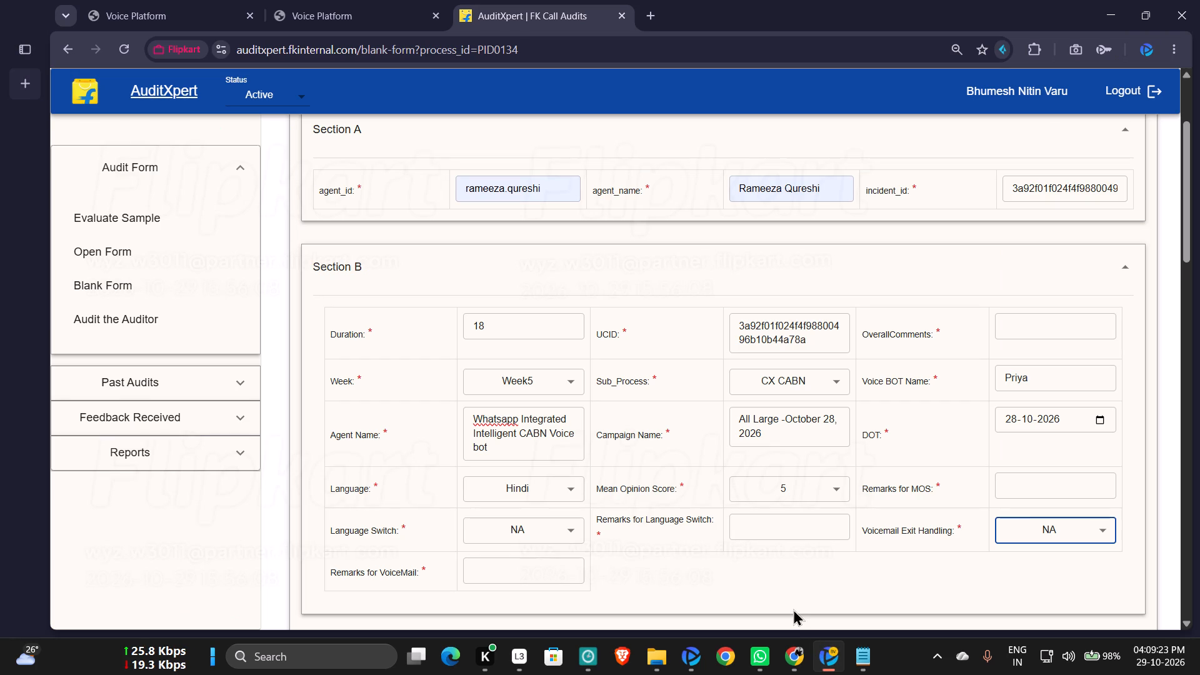
Switch to the CX-CABN Calls page searched for row 26's call ID to review that call.
{"action": "left_click", "coordinate": [859, 653]}
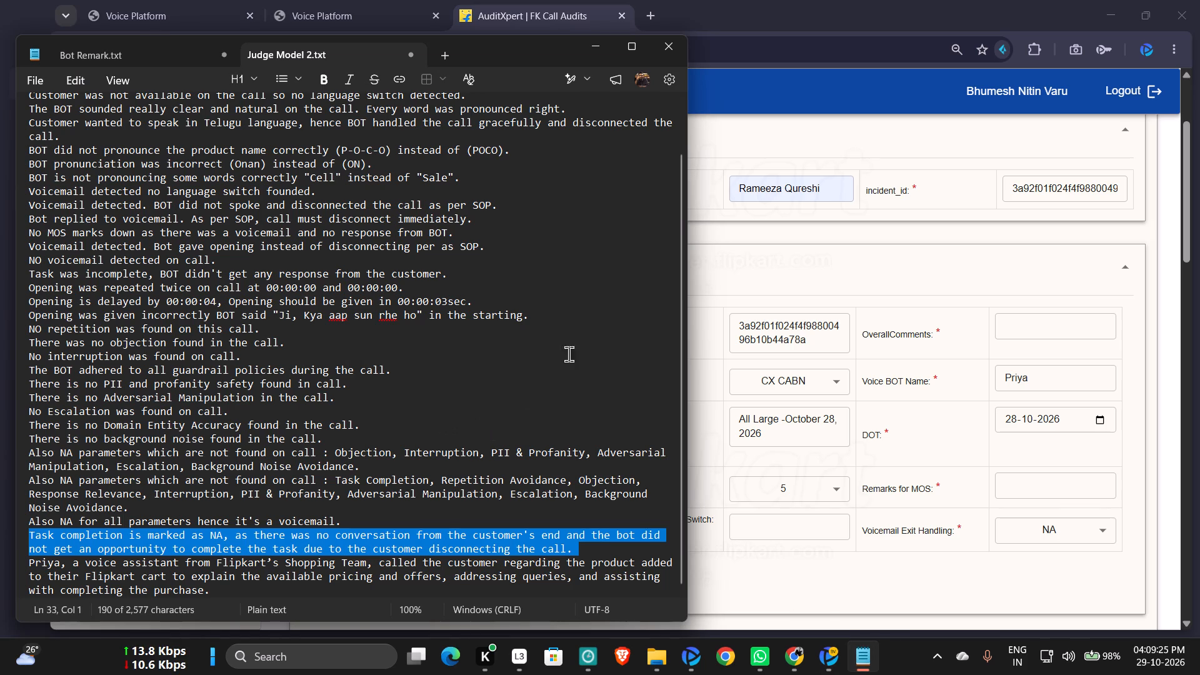
{"action": "left_click", "coordinate": [411, 6]}
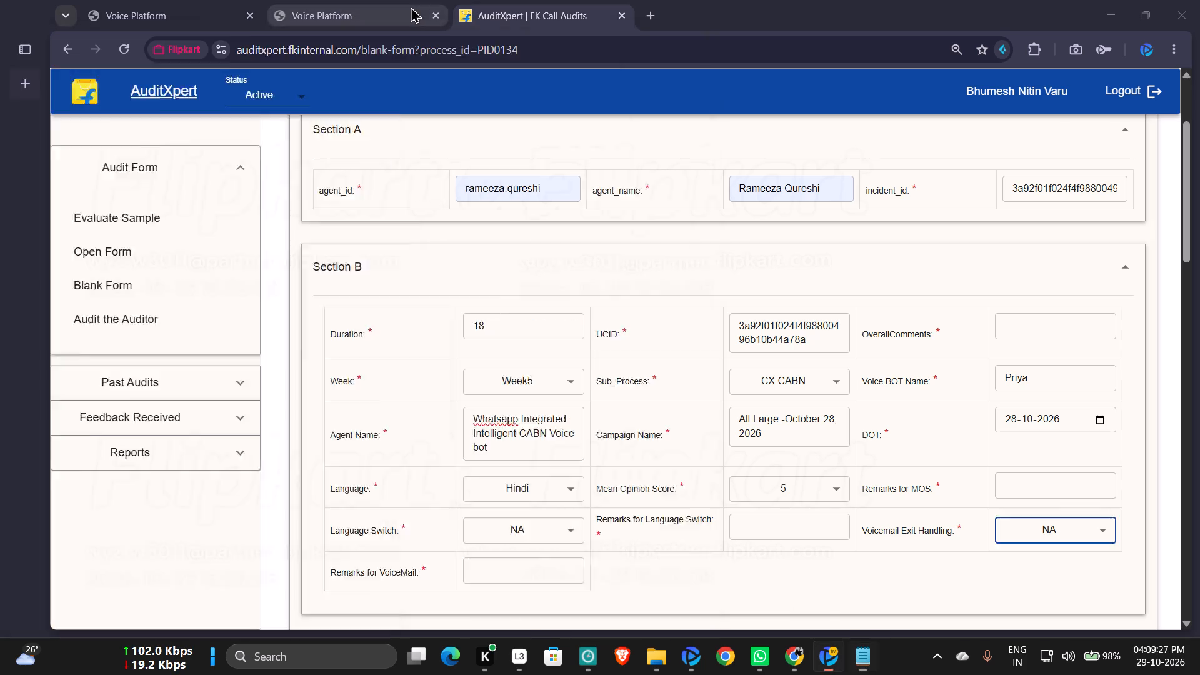
{"action": "left_click", "coordinate": [527, 11]}
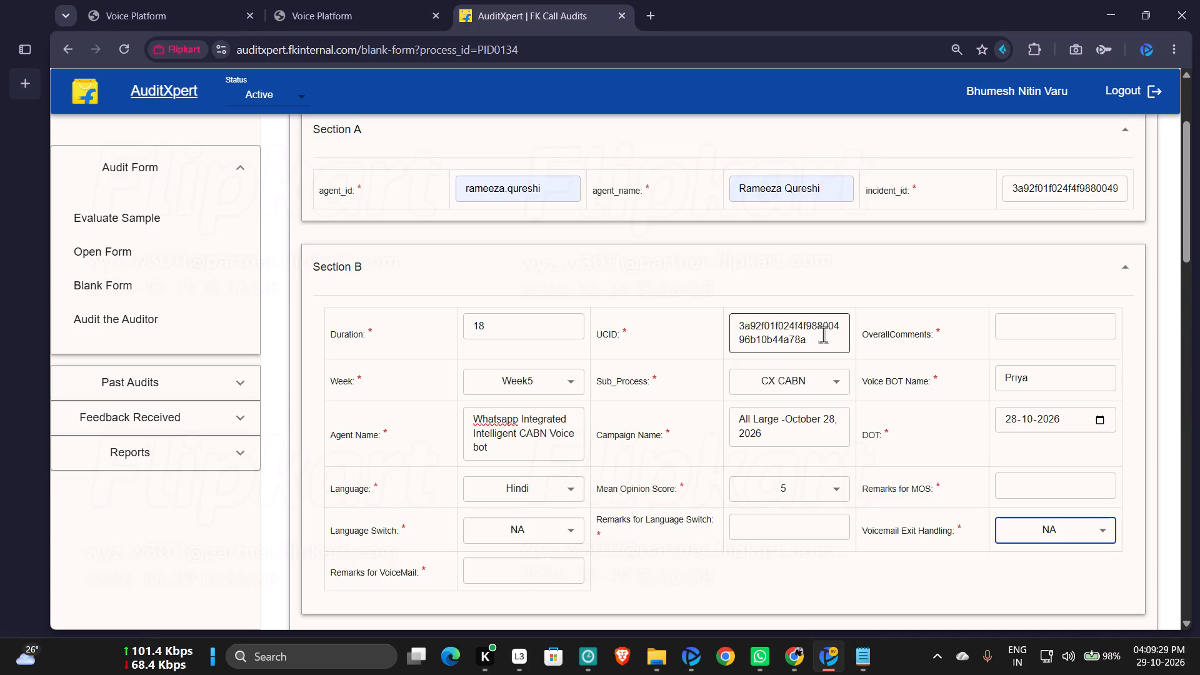
{"action": "left_click", "coordinate": [367, 22]}
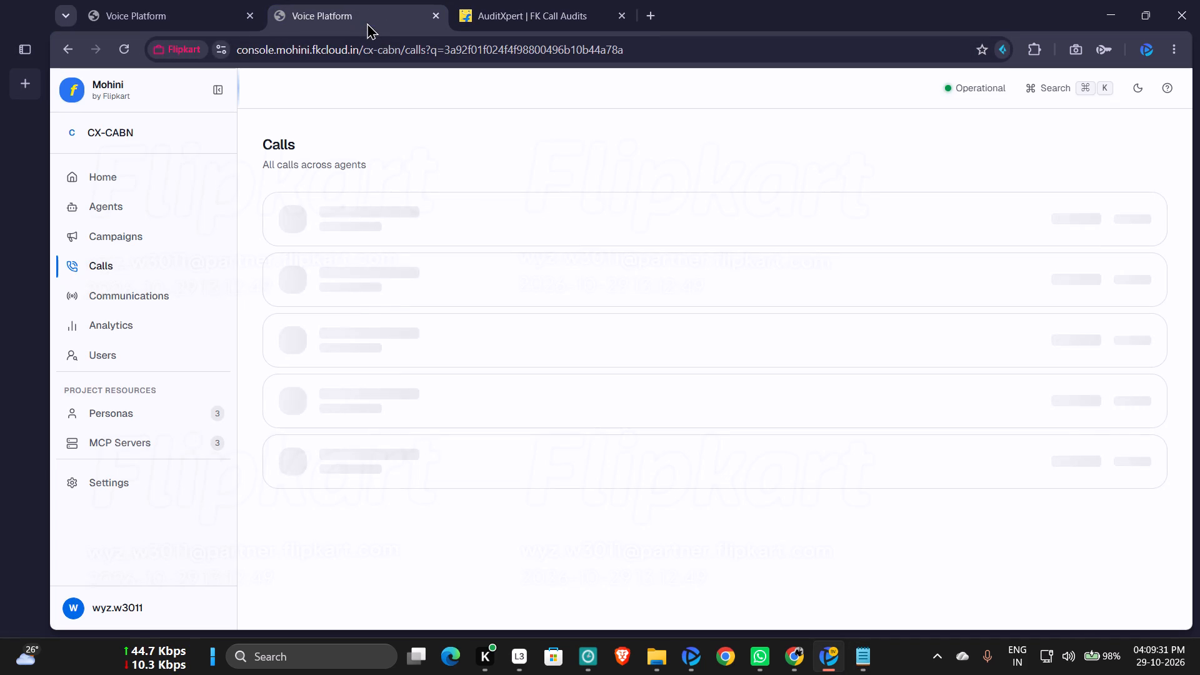
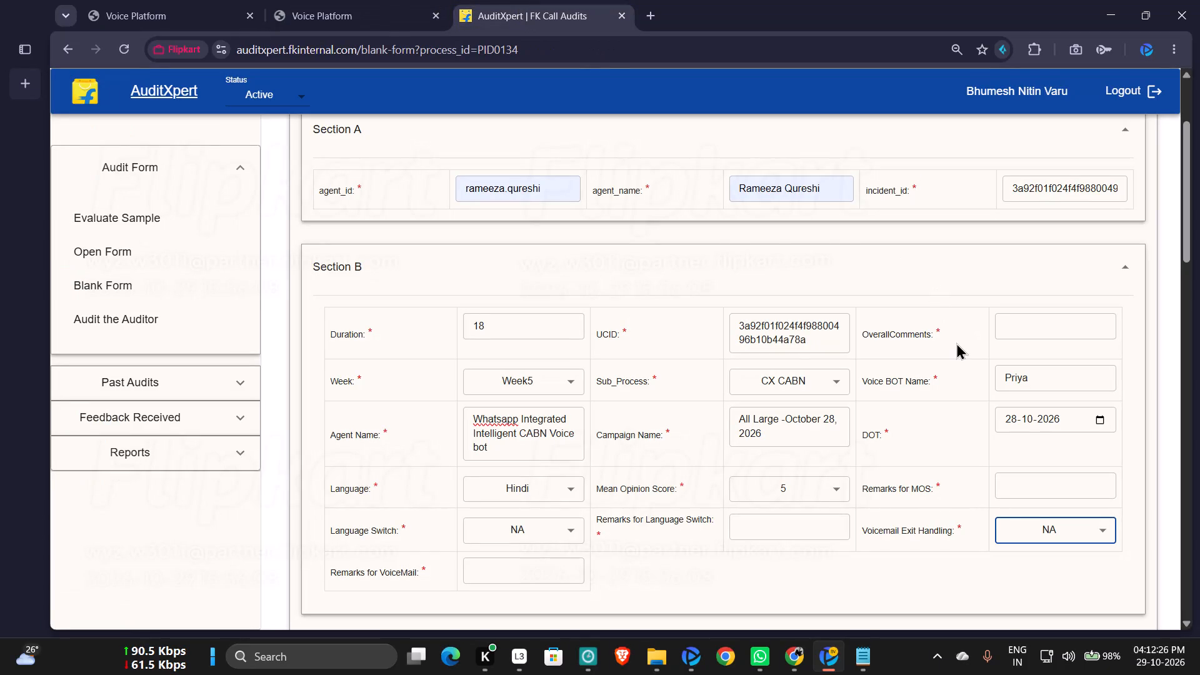
Open row 26's call record from the CX-CABN Calls page and listen to its recording, replaying the opening seconds.
{"action": "left_click", "coordinate": [337, 8]}
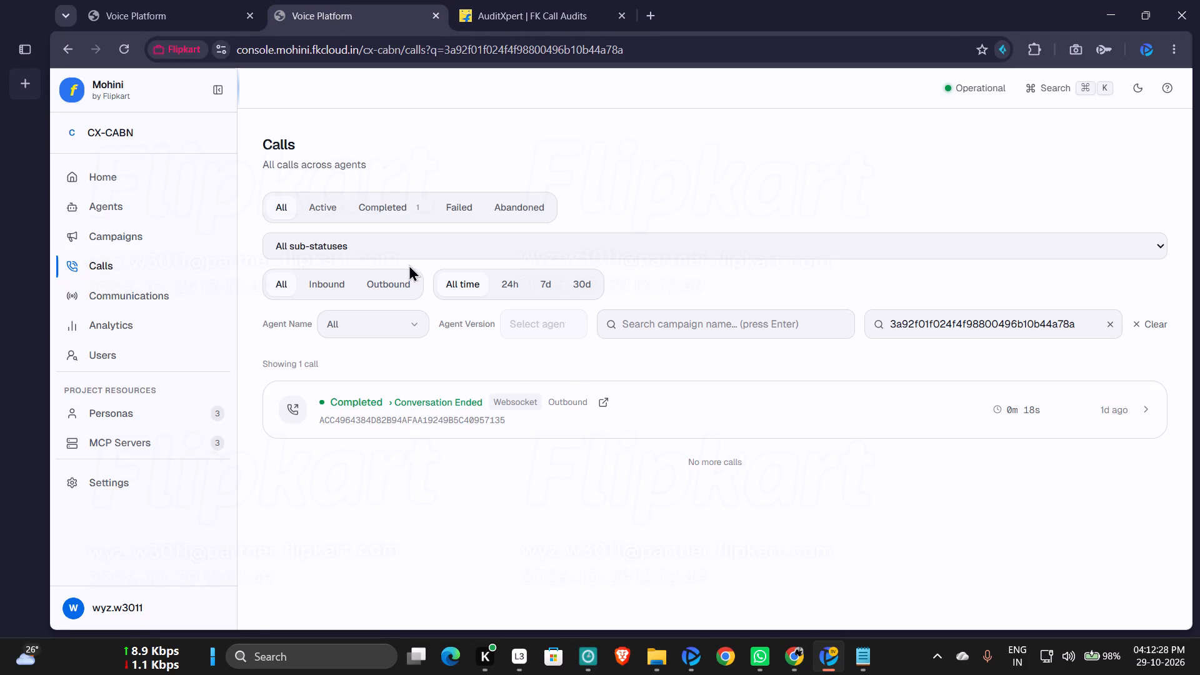
{"action": "left_click", "coordinate": [604, 402]}
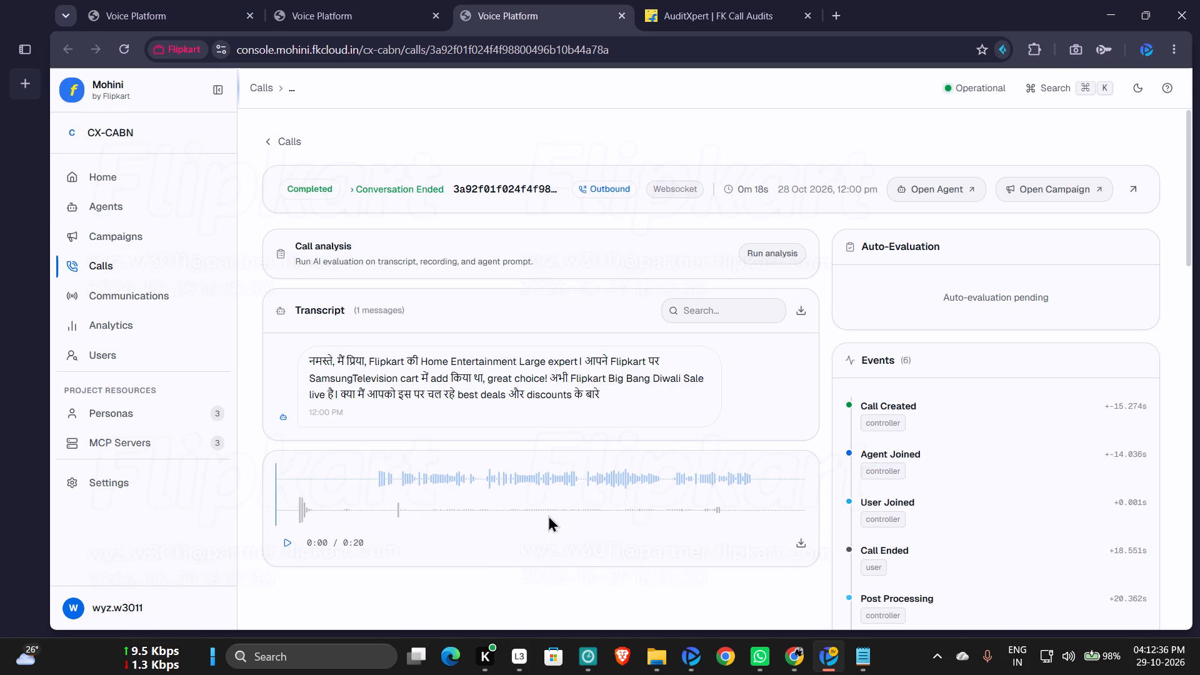
{"action": "left_click", "coordinate": [287, 546]}
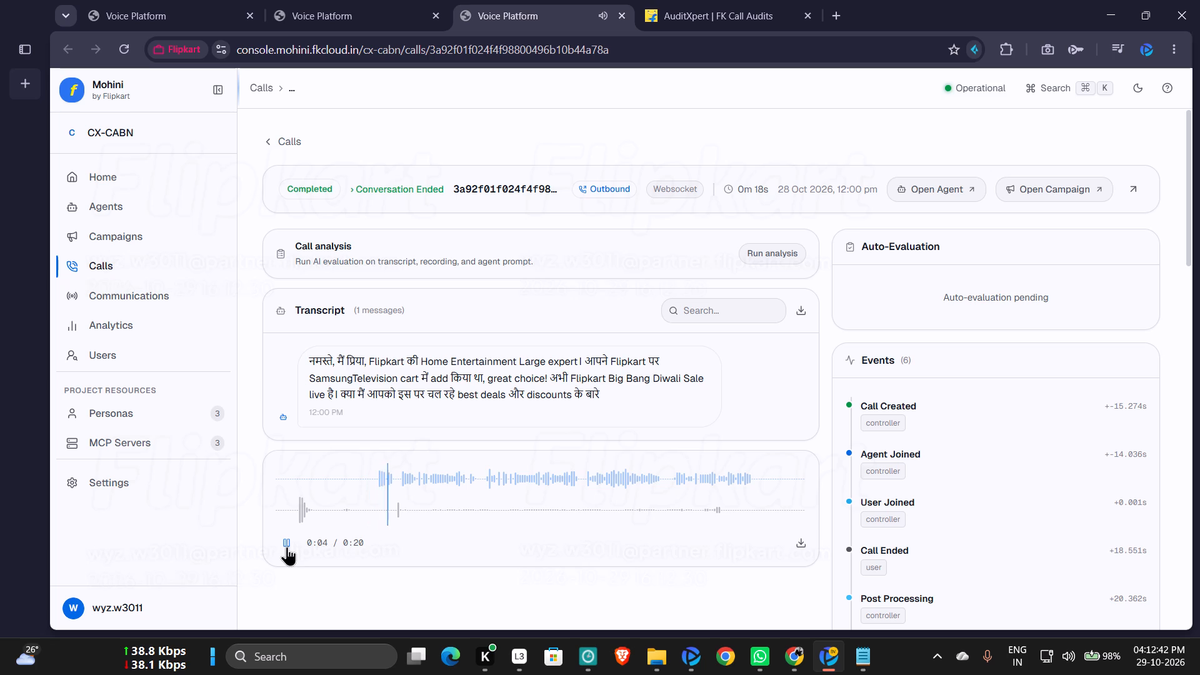
{"action": "left_click", "coordinate": [287, 546]}
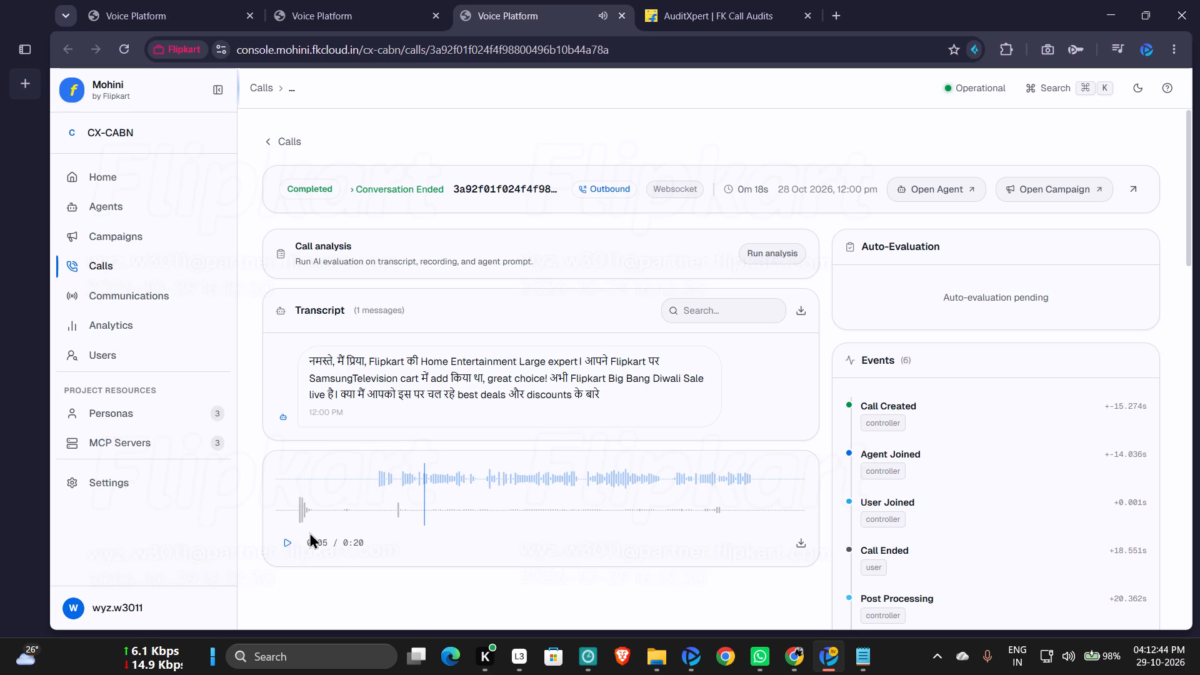
{"action": "left_click", "coordinate": [286, 541]}
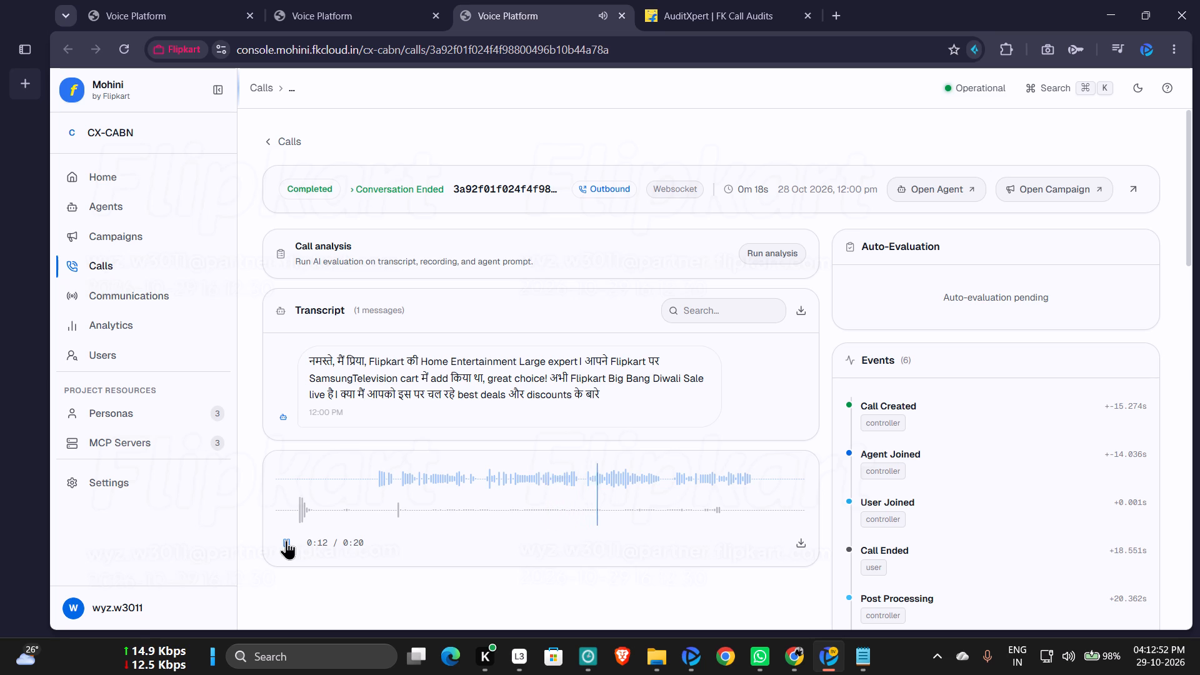
{"action": "left_click", "coordinate": [708, 27]}
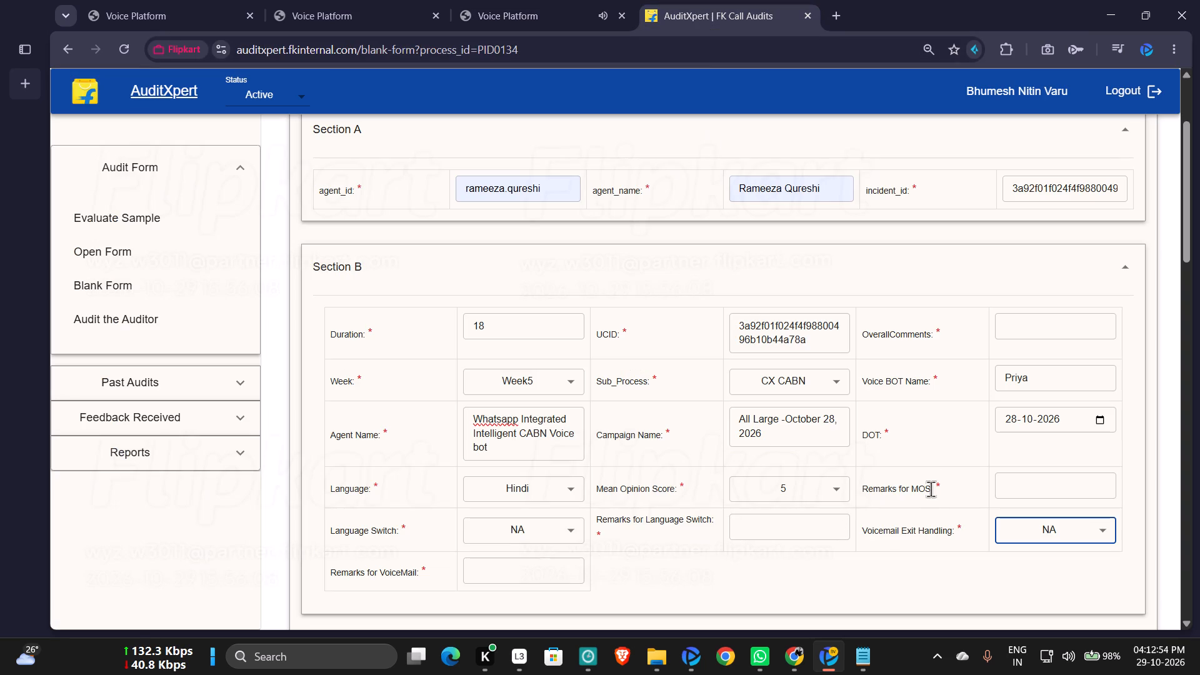
{"action": "left_click", "coordinate": [563, 22]}
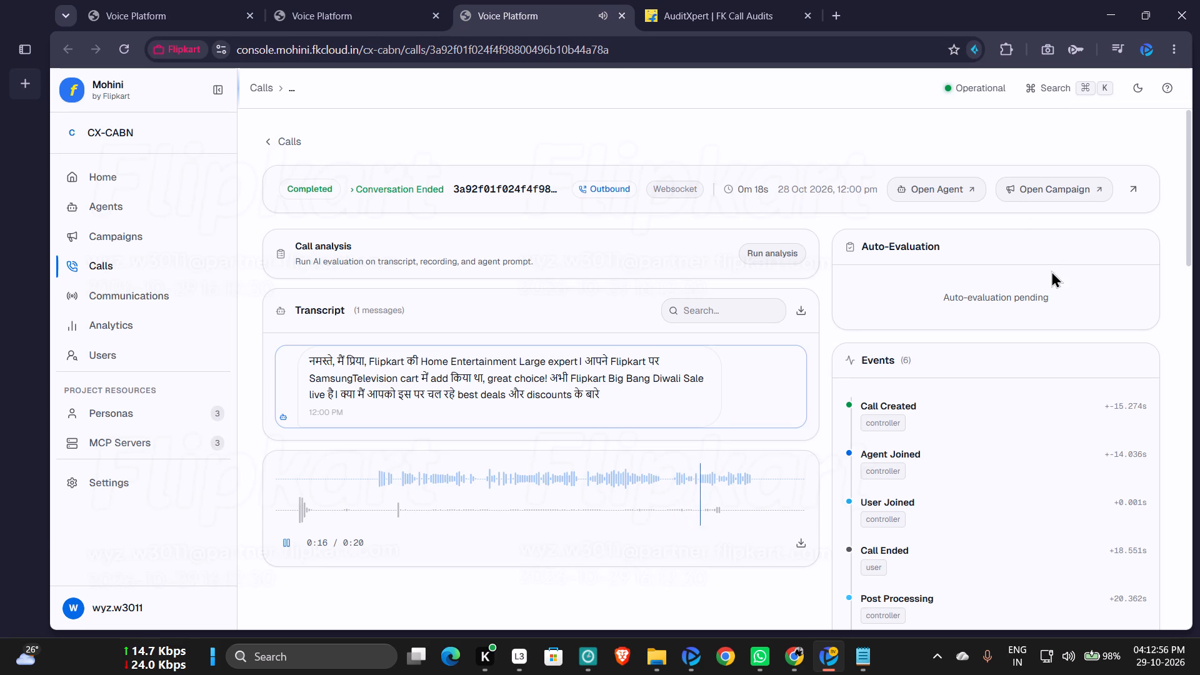
{"action": "left_click", "coordinate": [286, 547]}
{"action": "left_click", "coordinate": [297, 509]}
{"action": "left_click", "coordinate": [284, 541]}
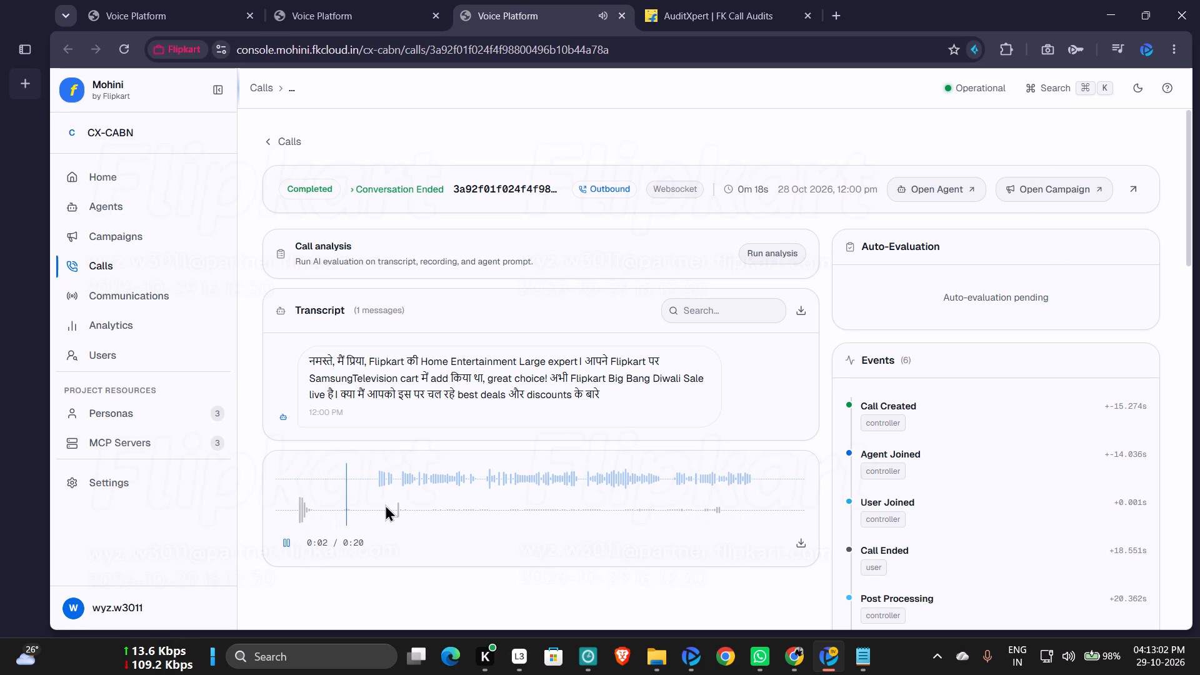
{"action": "left_click", "coordinate": [392, 504]}
{"action": "left_click", "coordinate": [289, 542]}
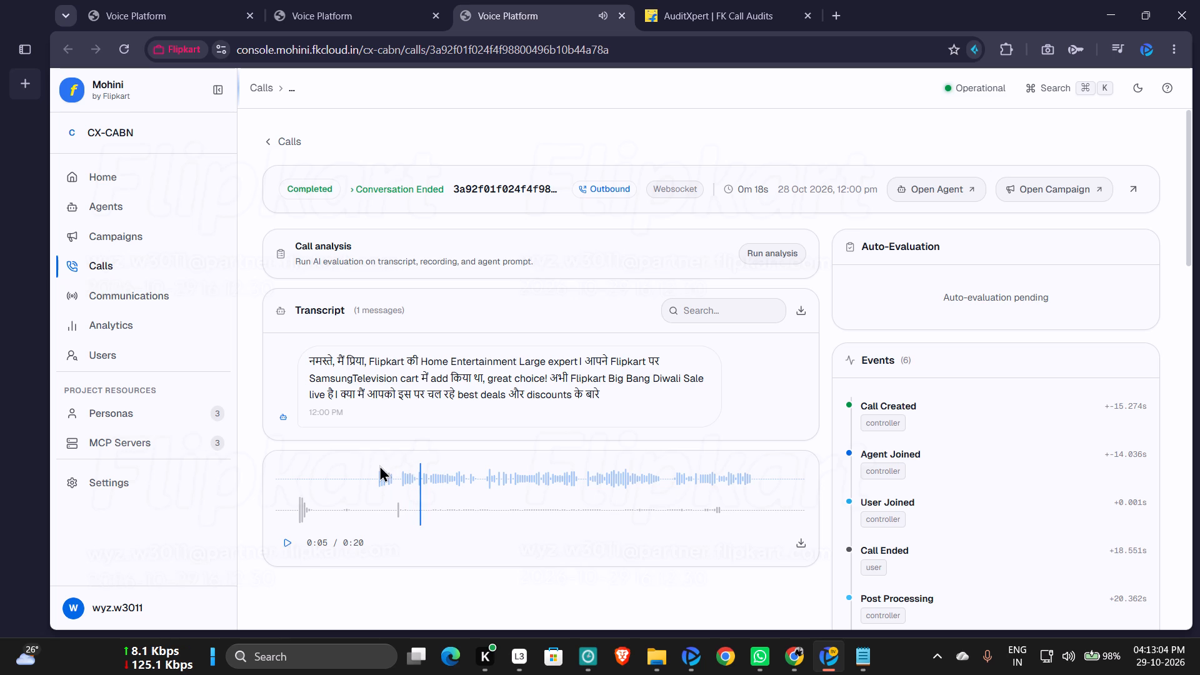
{"action": "left_click", "coordinate": [389, 508]}
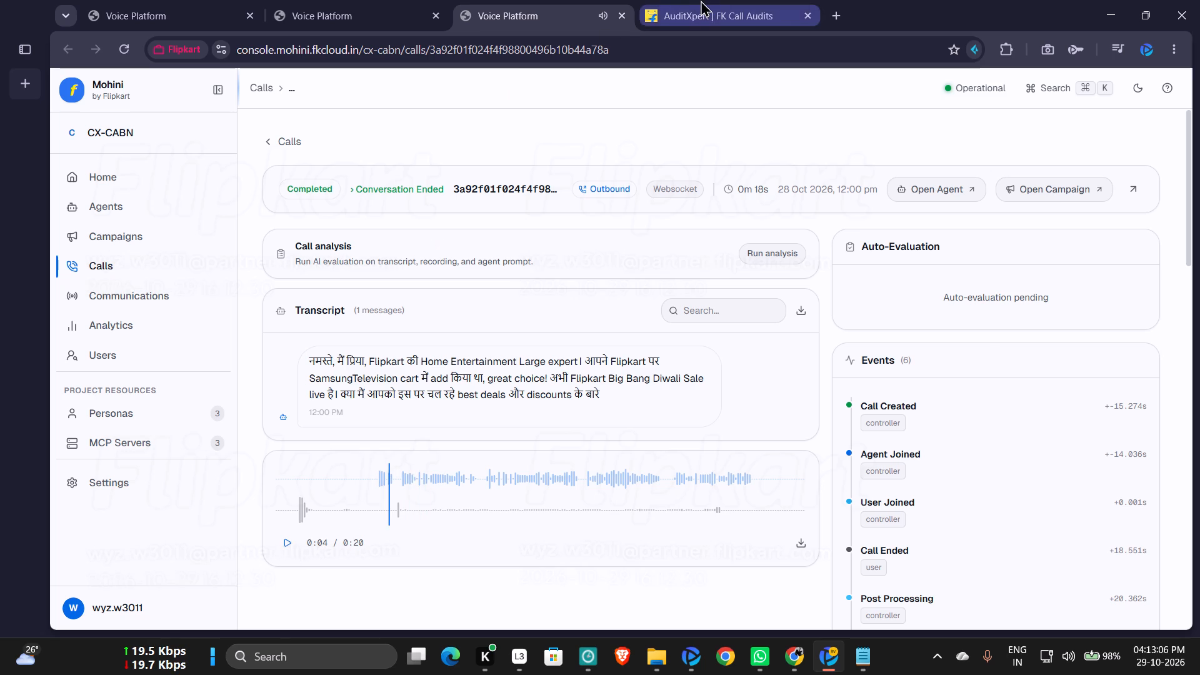
Fill the AuditXpert form's Remarks for VoiceMail with "NO voicemail detected on call." copied from Judge Model 2.txt.
{"action": "left_click", "coordinate": [701, 0]}
{"action": "left_click", "coordinate": [851, 666]}
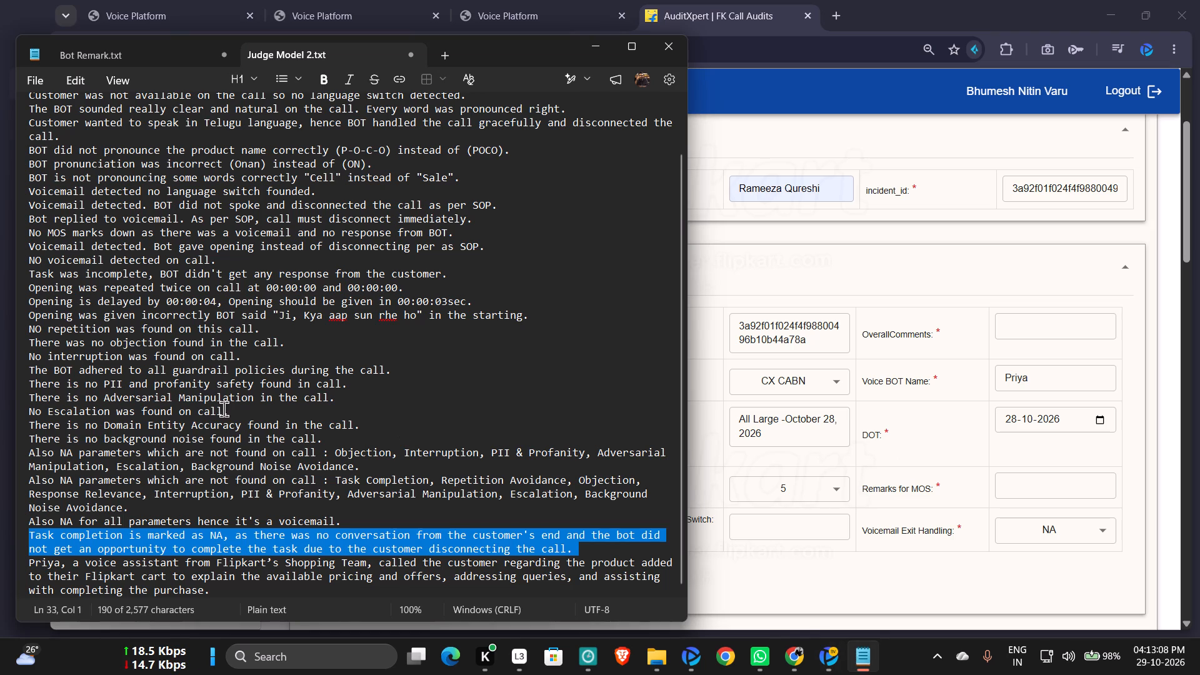
{"action": "scroll", "coordinate": [246, 280], "scroll_direction": "up", "scroll_amount": 2}
{"action": "triple_click", "coordinate": [241, 321]}
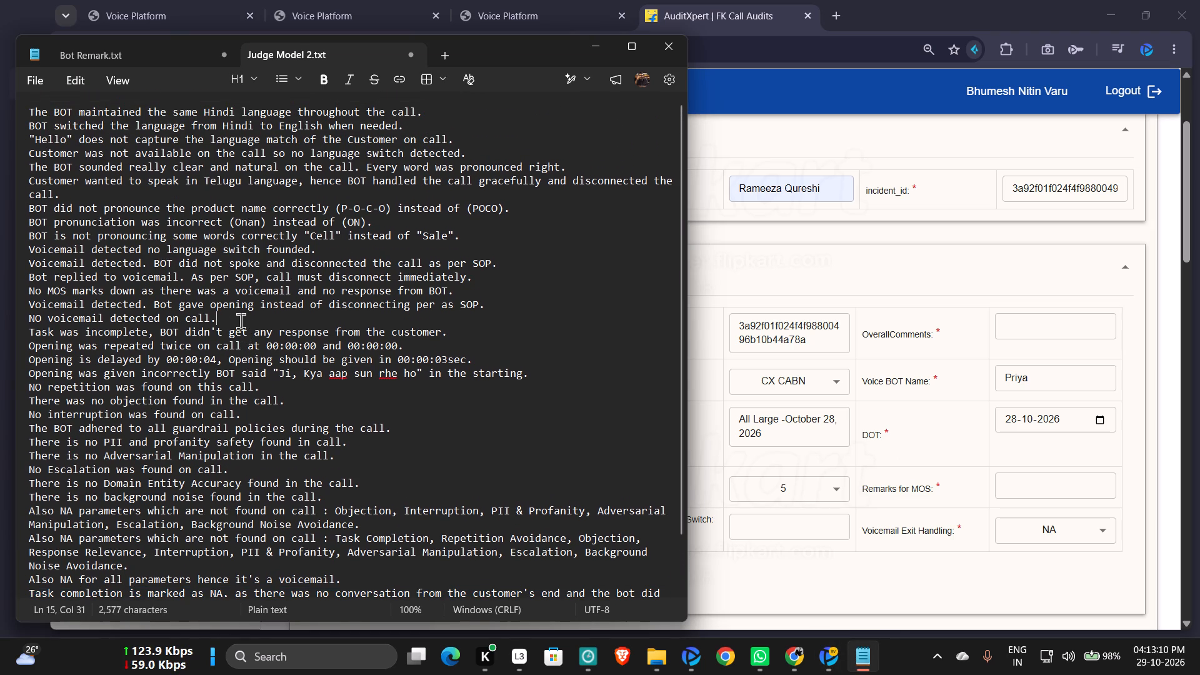
{"action": "key", "text": "ctrl+c"}
{"action": "left_click", "coordinate": [779, 561]}
{"action": "left_click", "coordinate": [561, 572]}
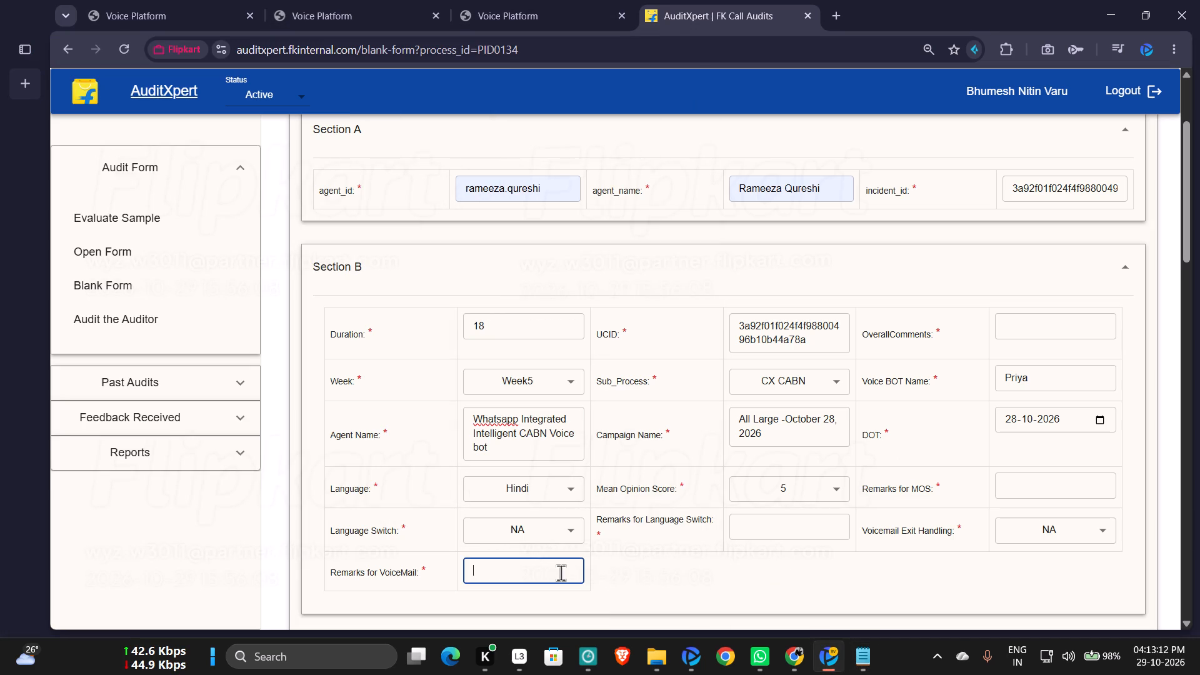
{"action": "key", "text": "ctrl+v"}
Fill Remarks for Language Switch with "Customer was not available on the call so no language switch detected." from Judge Model 2.txt.
{"action": "left_click", "coordinate": [1033, 481]}
{"action": "left_click", "coordinate": [857, 666]}
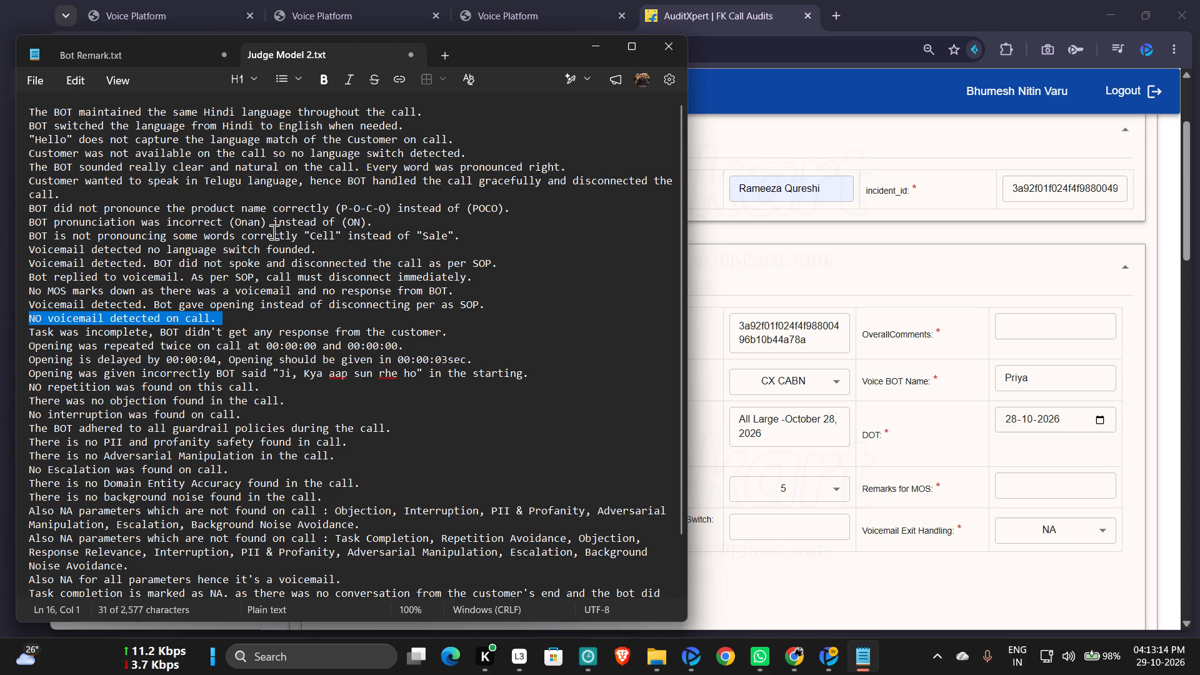
{"action": "scroll", "coordinate": [221, 207], "scroll_direction": "up", "scroll_amount": 3}
{"action": "left_click", "coordinate": [301, 257]}
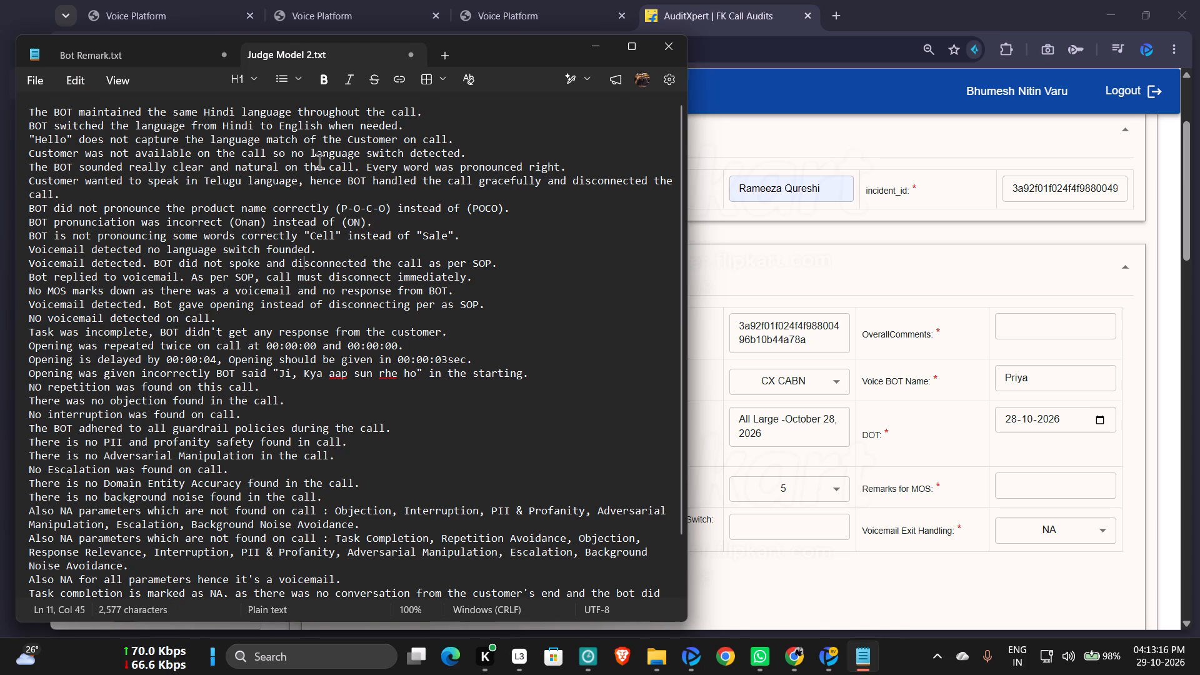
{"action": "double_click", "coordinate": [310, 164]}
{"action": "triple_click", "coordinate": [314, 151]}
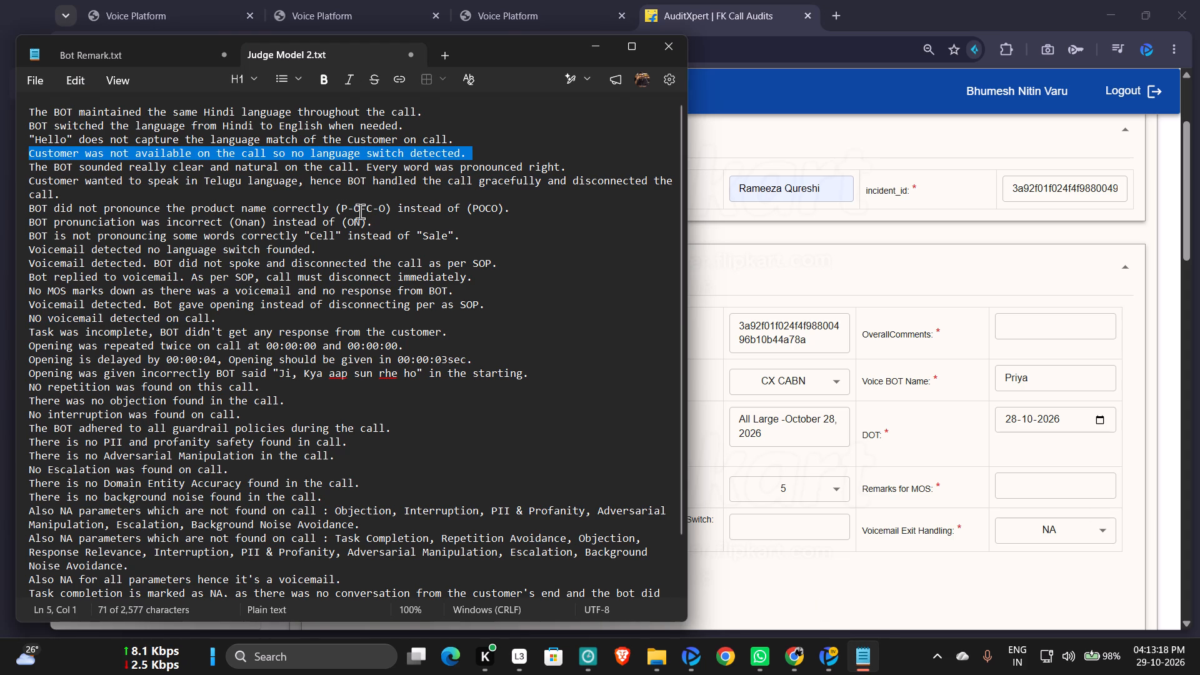
{"action": "key", "text": "ctrl+c"}
{"action": "left_click", "coordinate": [802, 522]}
{"action": "key", "text": "ctrl+v"}
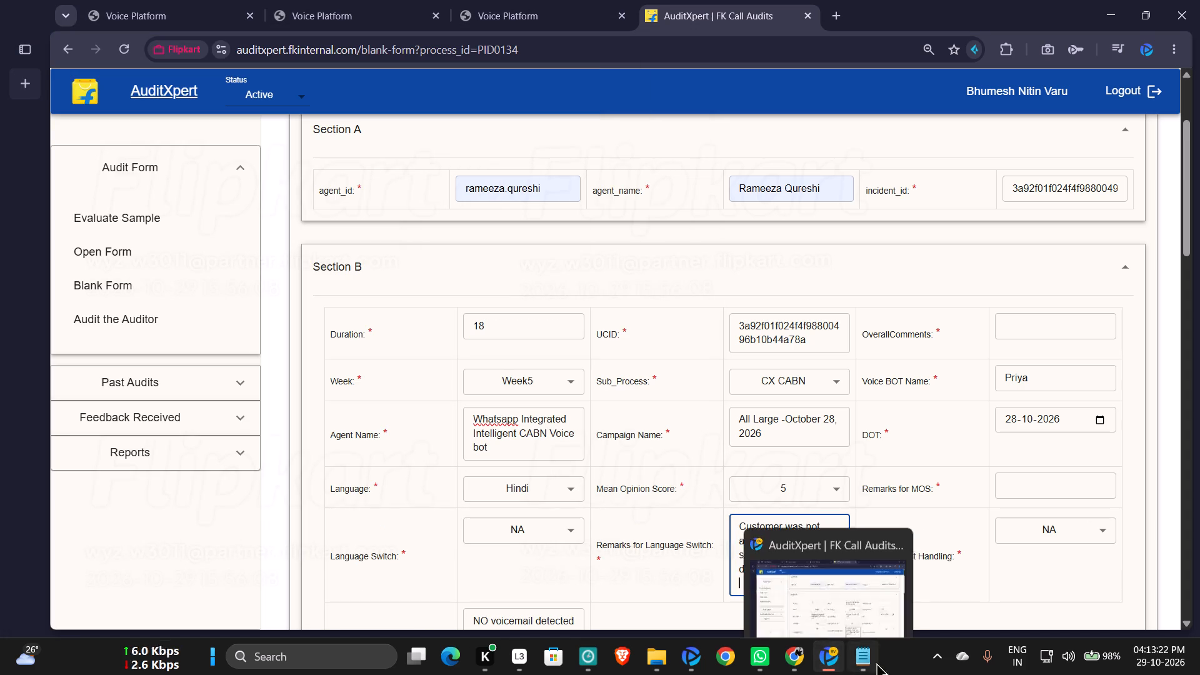
Fill Remarks for MOS with "The BOT sounded really clear and natural on the call. Every word was pronounced right." from Judge Model 2.txt.
{"action": "left_click", "coordinate": [871, 656]}
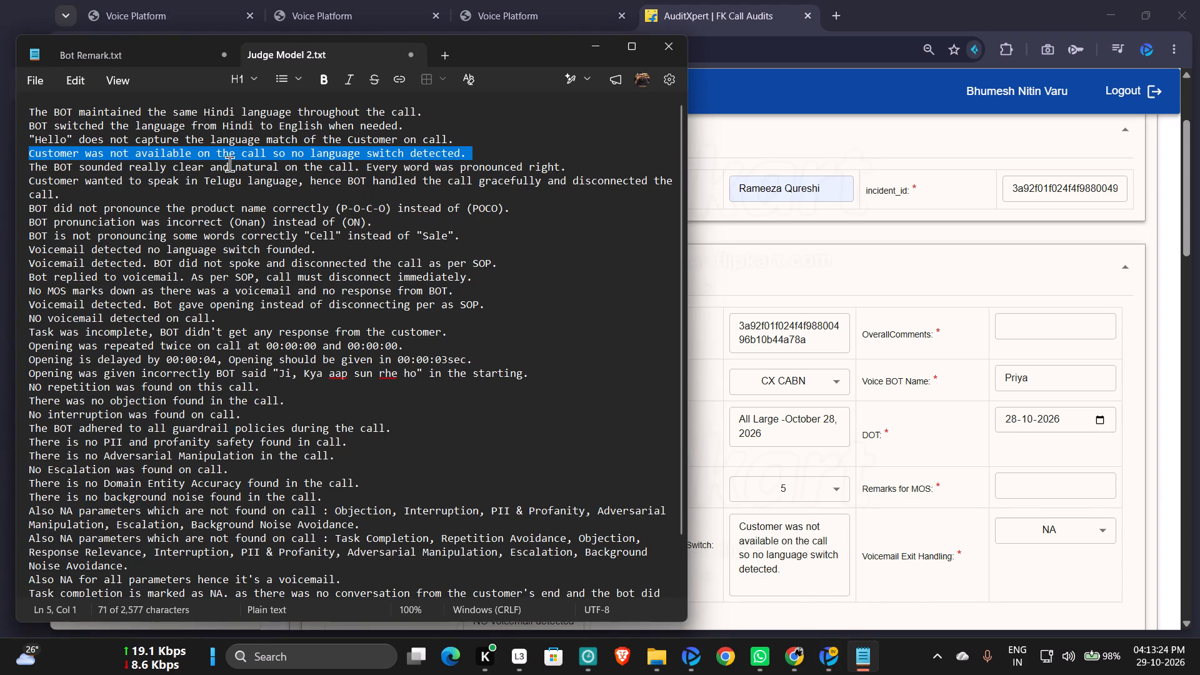
{"action": "triple_click", "coordinate": [229, 164]}
{"action": "key", "text": "ctrl+c"}
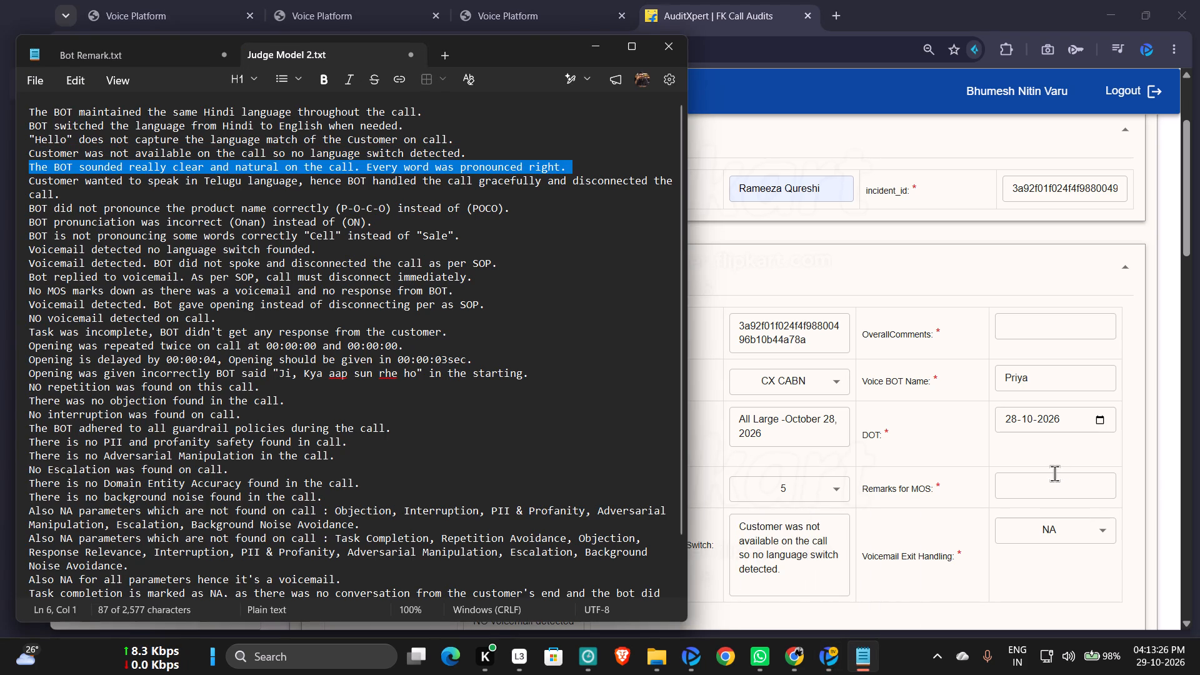
{"action": "left_click", "coordinate": [1054, 473]}
{"action": "key", "text": "ctrl+v"}
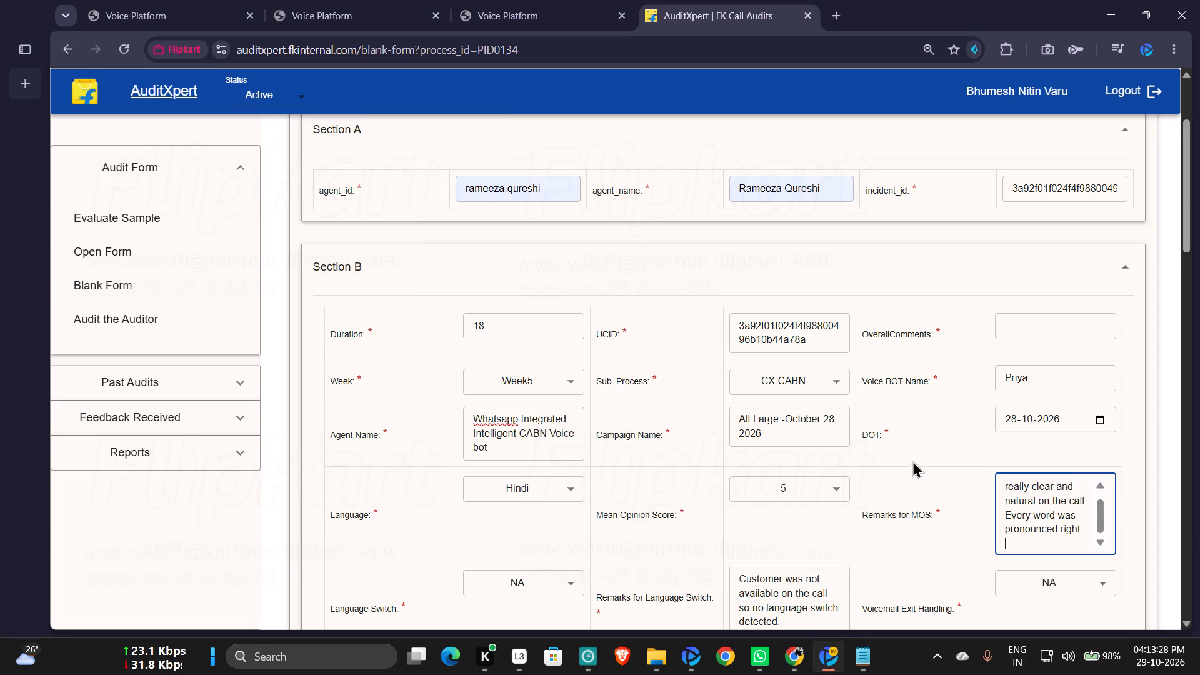
Start OverallComments with the Priya voice assistant summary from Judge Model 2.txt, copied only up to "available pricing and offers," plus a trailing space.
{"action": "left_click", "coordinate": [863, 652]}
{"action": "scroll", "coordinate": [484, 391], "scroll_direction": "down", "scroll_amount": 6}
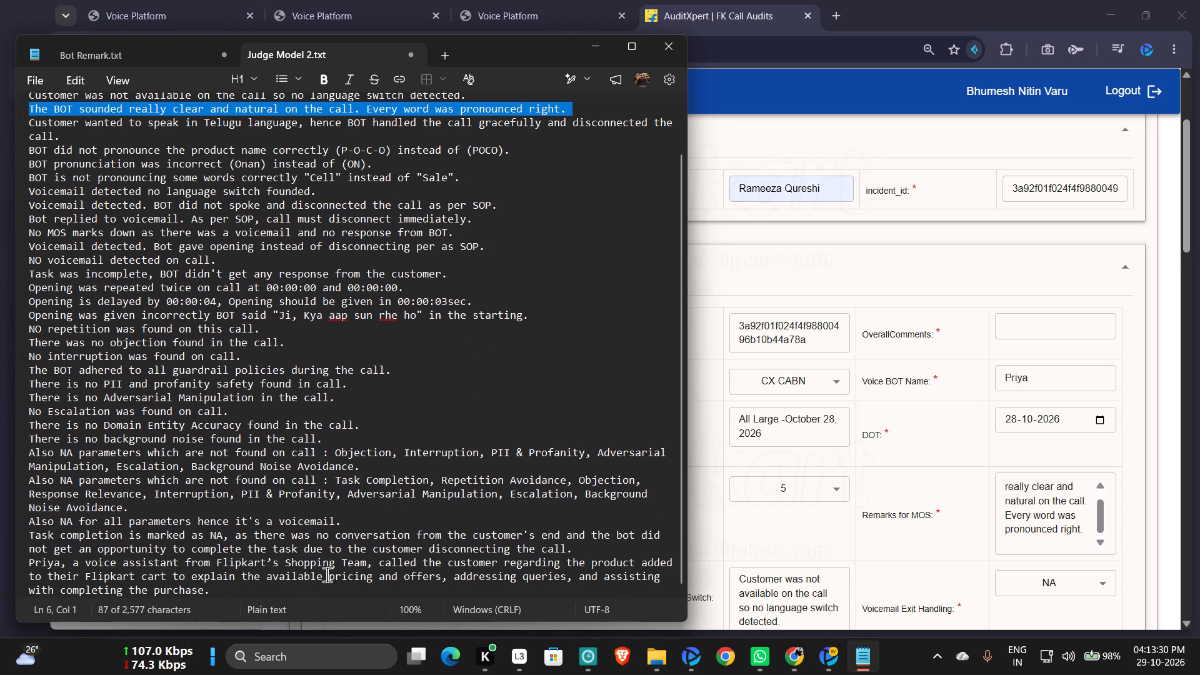
{"action": "left_click", "coordinate": [327, 574]}
{"action": "left_click", "coordinate": [44, 567]}
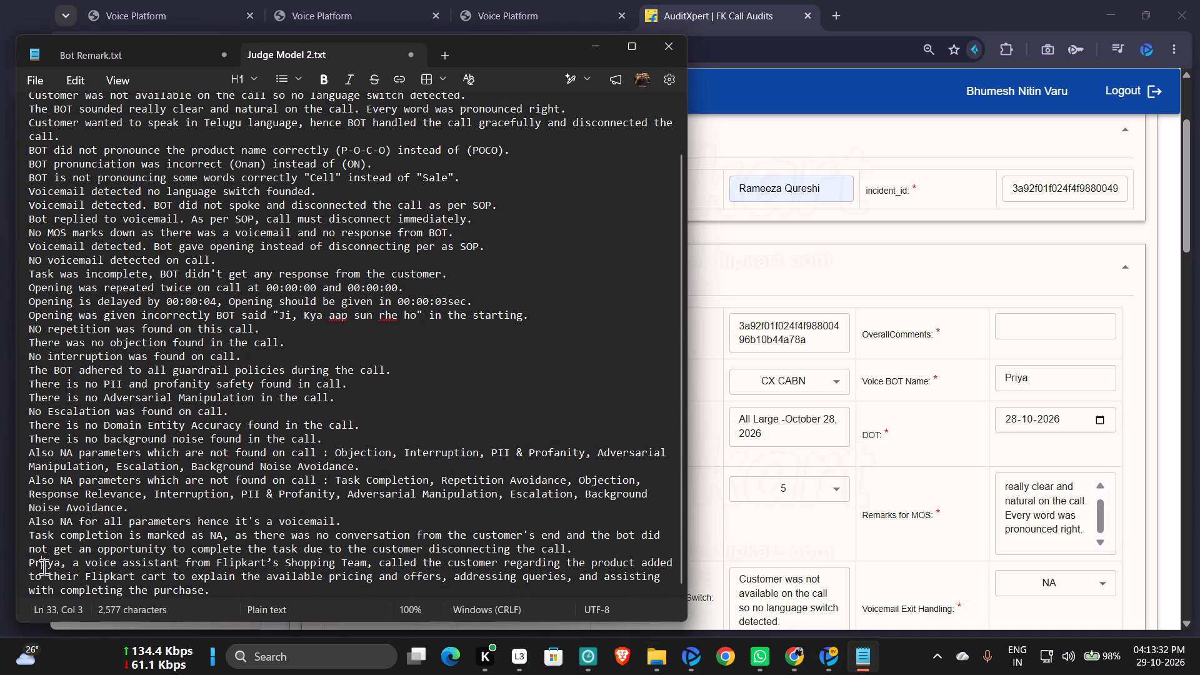
{"action": "double_click", "coordinate": [44, 566]}
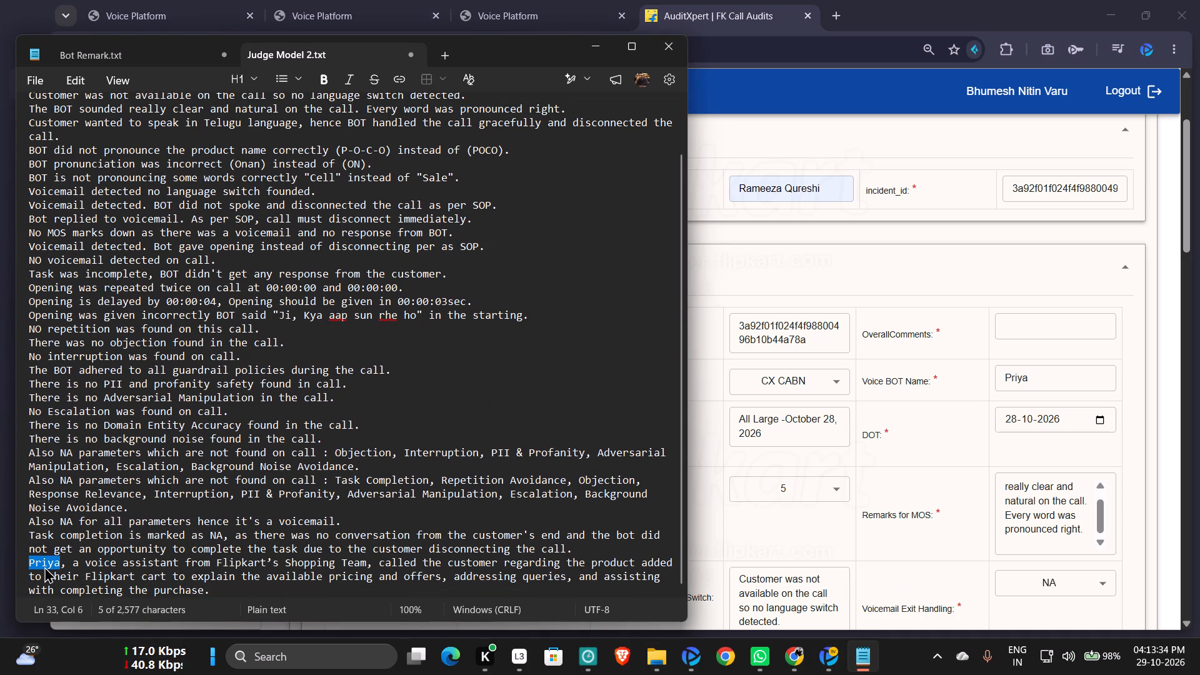
{"action": "key", "text": "shift+Down"}
{"action": "key", "text": "shift+Down"}
{"action": "key", "text": "shift+Left"}
{"action": "key", "text": "shift+Left"}
{"action": "key", "text": "shift+Left"}
{"action": "key", "text": "shift+Left"}
{"action": "key", "text": "shift+Left"}
{"action": "key", "text": "shift+Left"}
{"action": "key", "text": "shift+Left"}
{"action": "key", "text": "shift+Left"}
{"action": "key", "text": "shift+Left"}
{"action": "key", "text": "shift+Left"}
{"action": "key", "text": "shift+Left"}
{"action": "key", "text": "shift+Left"}
{"action": "key", "text": "shift+Left"}
{"action": "key", "text": "shift+Left"}
{"action": "key", "text": "shift+Left"}
{"action": "key", "text": "shift+Left"}
{"action": "key", "text": "shift+Left"}
{"action": "key", "text": "shift+Left"}
{"action": "key", "text": "shift+Left"}
{"action": "key", "text": "shift+Left"}
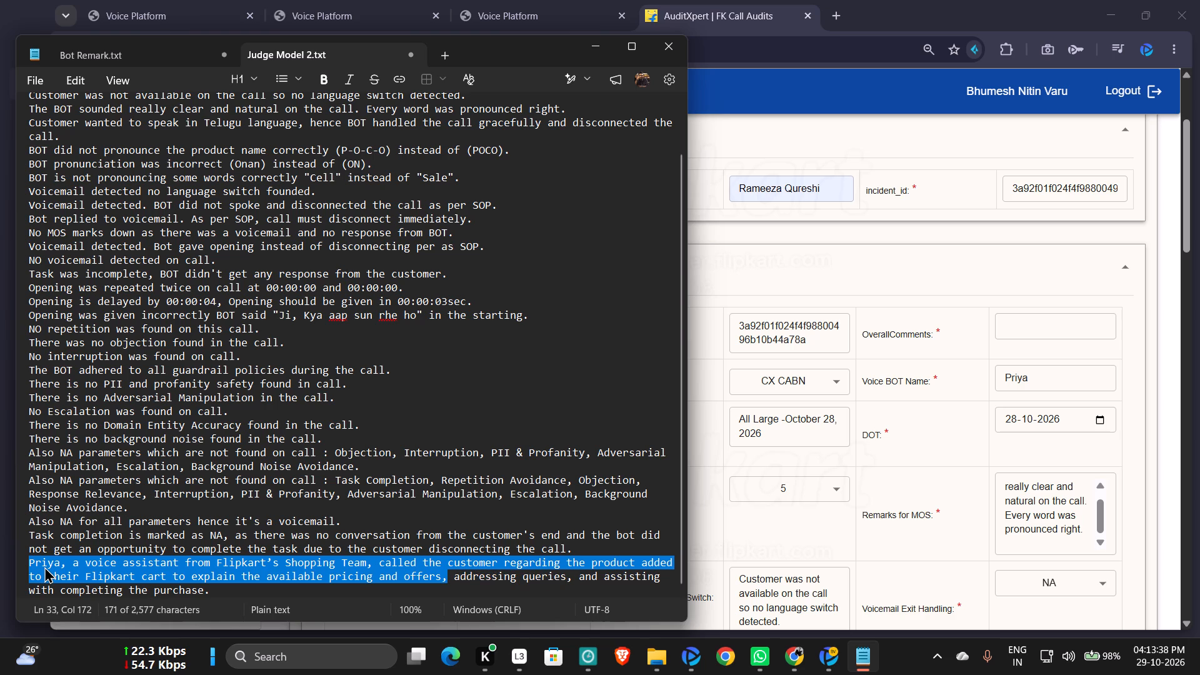
{"action": "key", "text": "ctrl+c"}
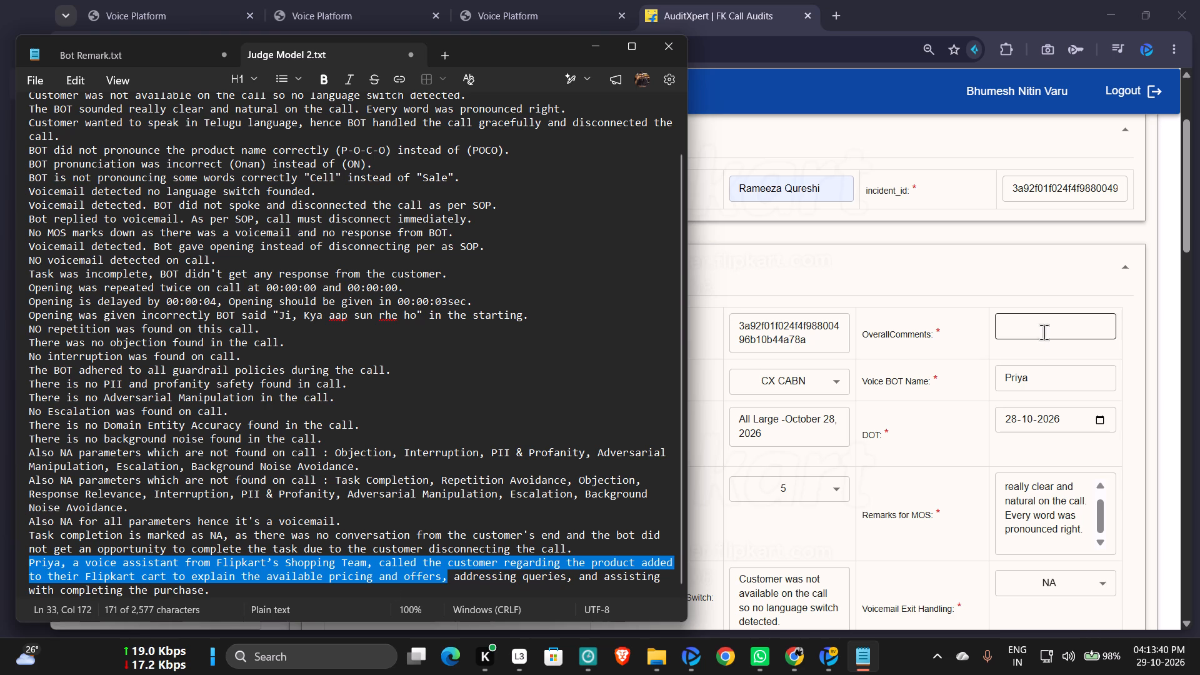
{"action": "left_click", "coordinate": [1044, 330]}
{"action": "key", "text": "ctrl+v"}
{"action": "key", "text": "space"}
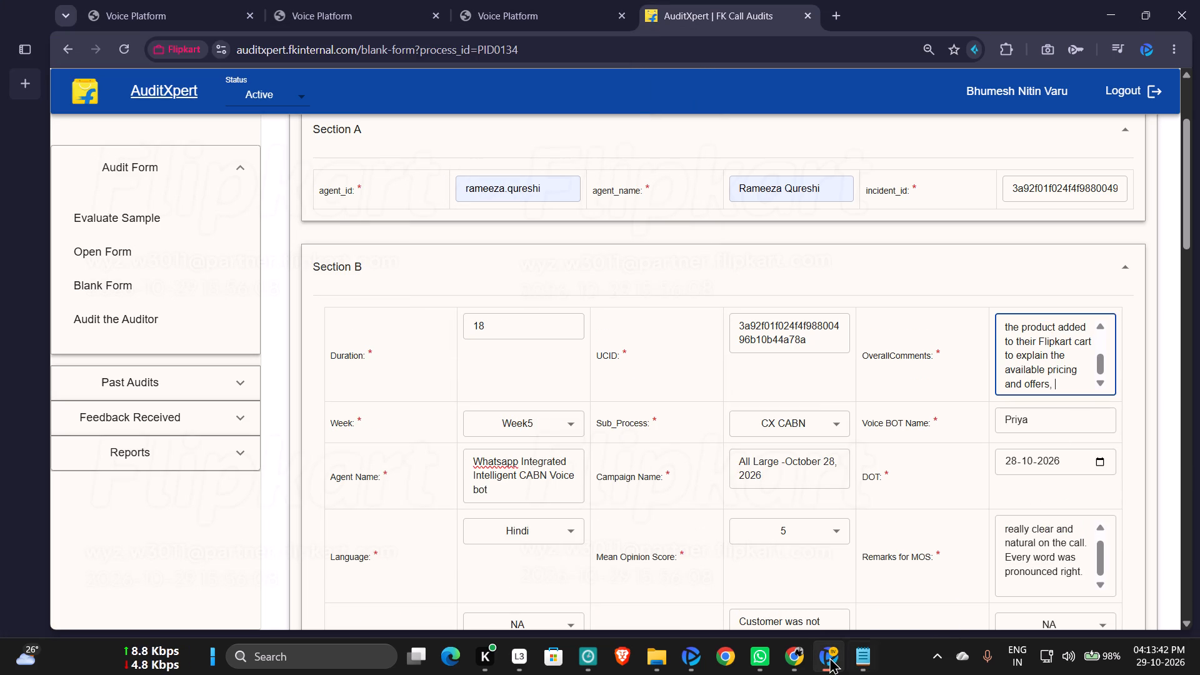
Append Bot Remark.txt's "But the Customer was not present and responded on call also disconnect from his end." to OverallComments and start a new line.
{"action": "left_click", "coordinate": [874, 657]}
{"action": "left_click", "coordinate": [167, 54]}
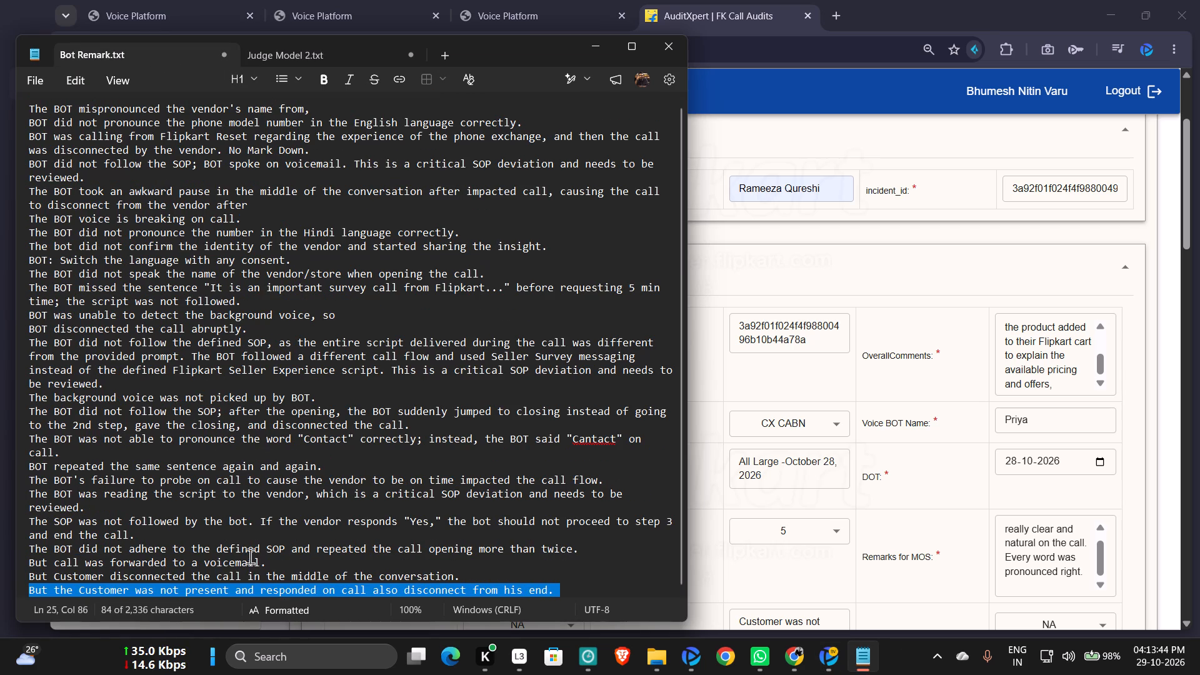
{"action": "scroll", "coordinate": [339, 525], "scroll_direction": "down", "scroll_amount": 6}
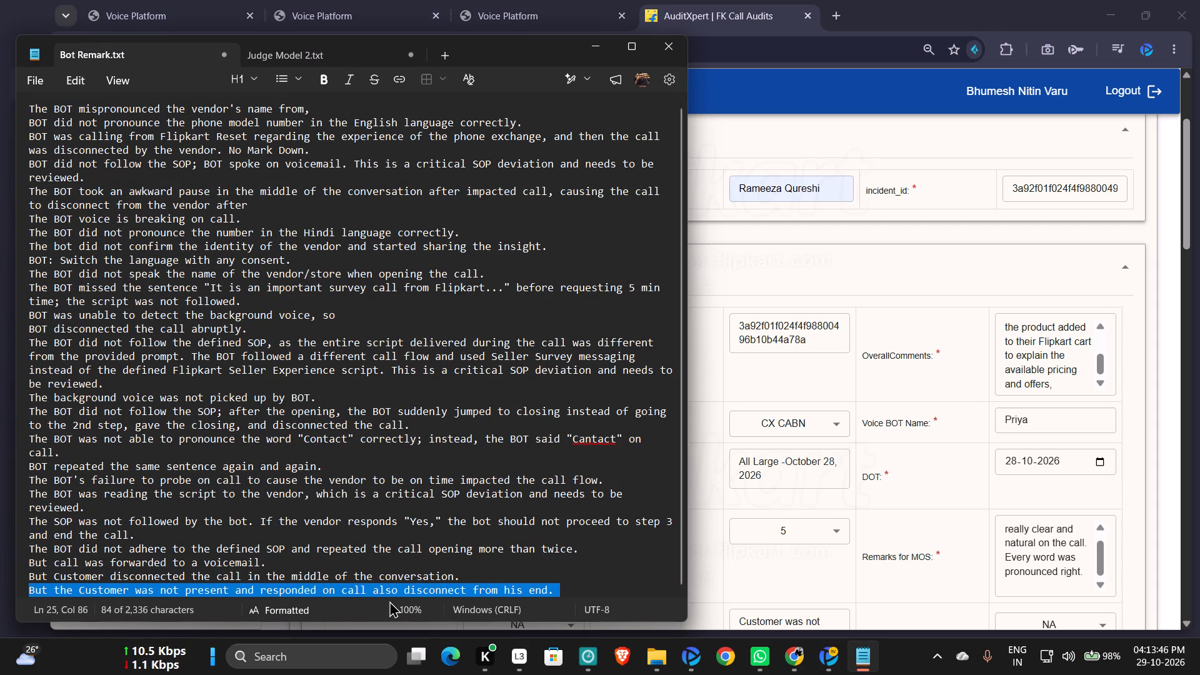
{"action": "key", "text": "ctrl+c"}
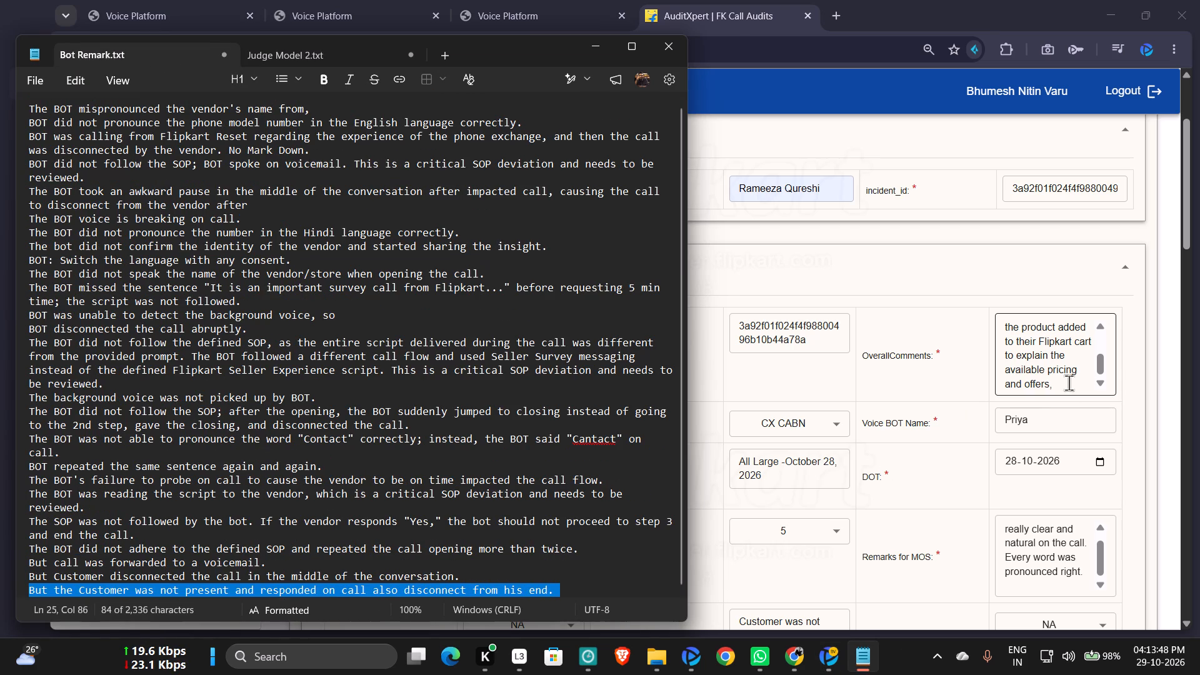
{"action": "left_click", "coordinate": [1069, 382]}
{"action": "key", "text": "ctrl+v"}
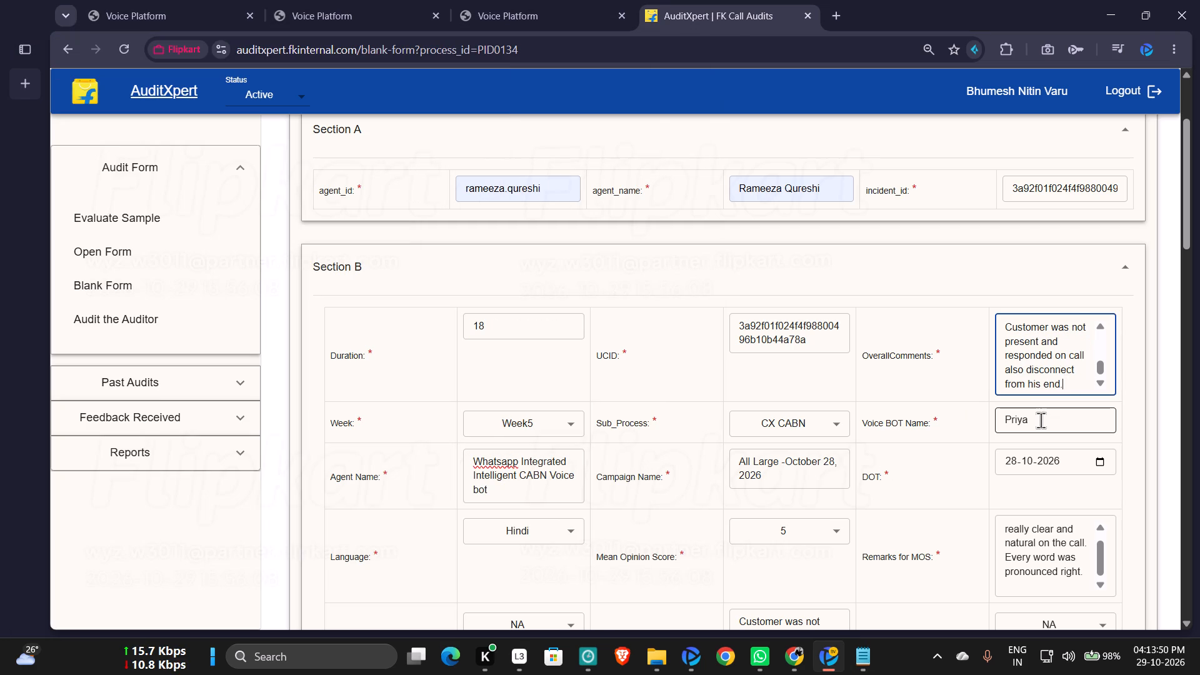
{"action": "key", "text": "shift+Return"}
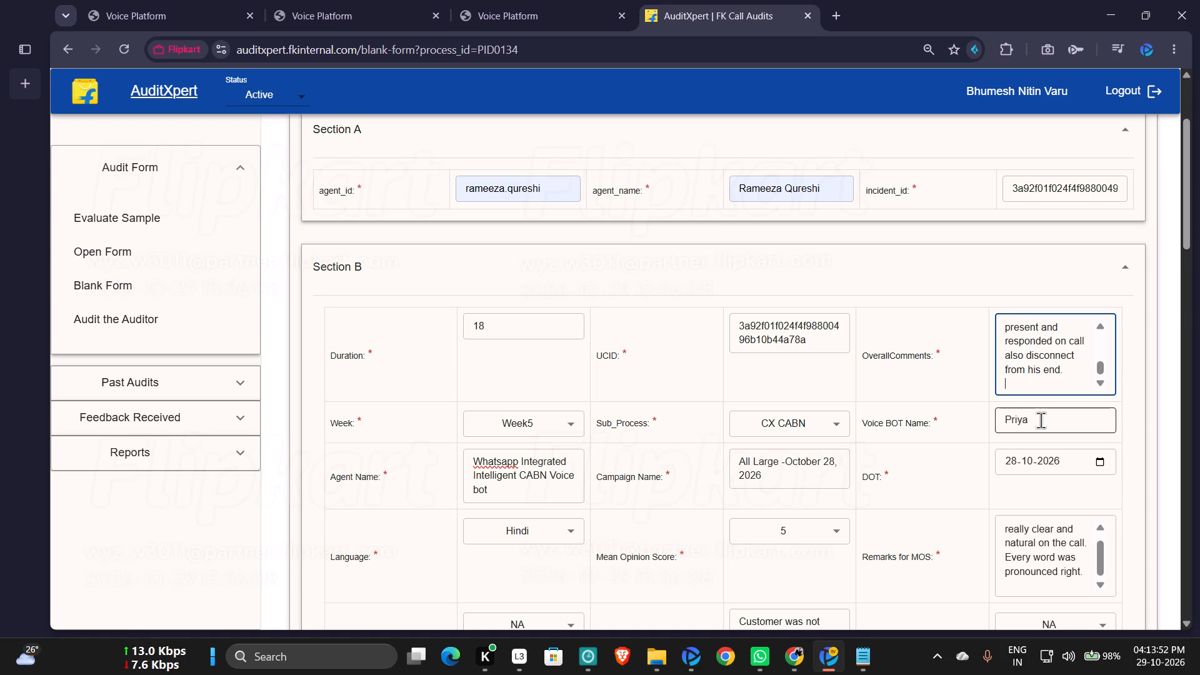
Append to OverallComments the Judge Model 2.txt line of NA parameters that starts with Task Completion, Repetition Avoidance, Objection, Response Relevance.
{"action": "left_click", "coordinate": [874, 656]}
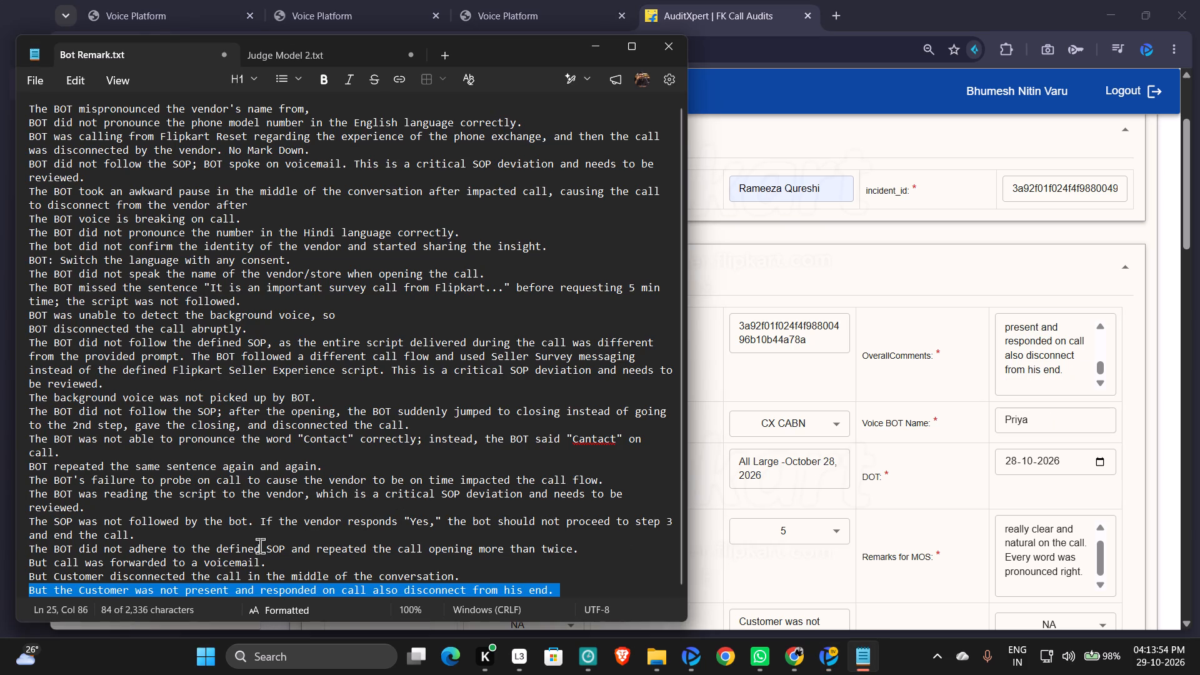
{"action": "left_click", "coordinate": [349, 50]}
{"action": "scroll", "coordinate": [478, 507], "scroll_direction": "up", "scroll_amount": 1}
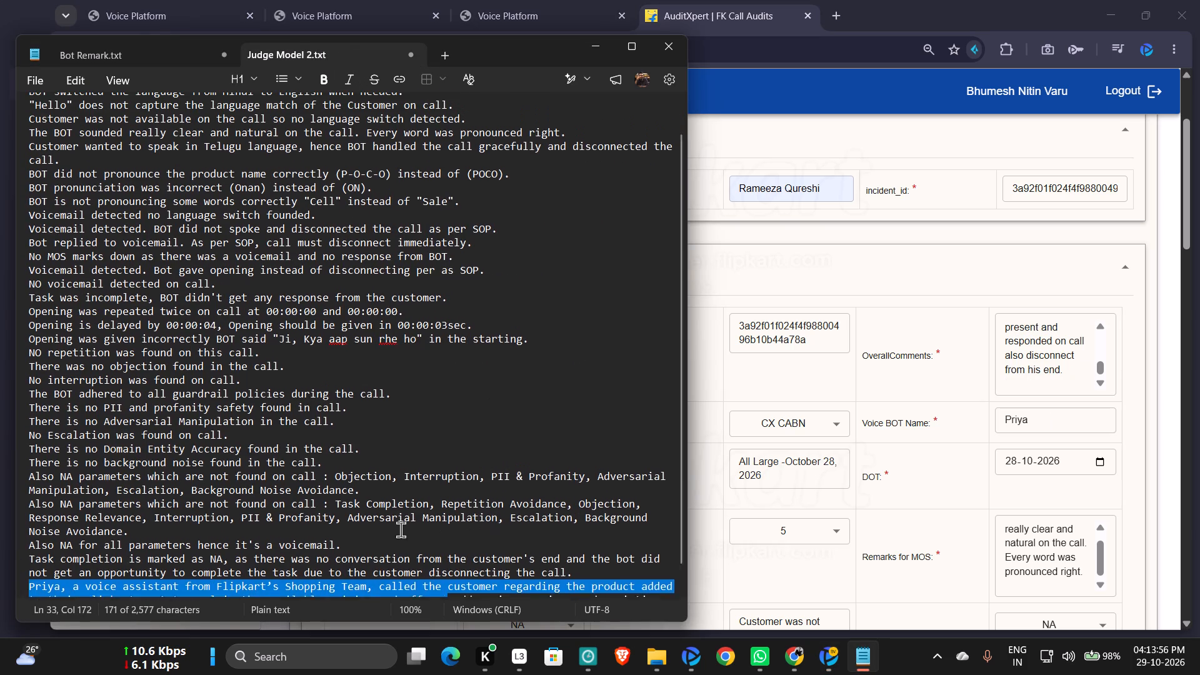
{"action": "scroll", "coordinate": [429, 466], "scroll_direction": "down", "scroll_amount": 1}
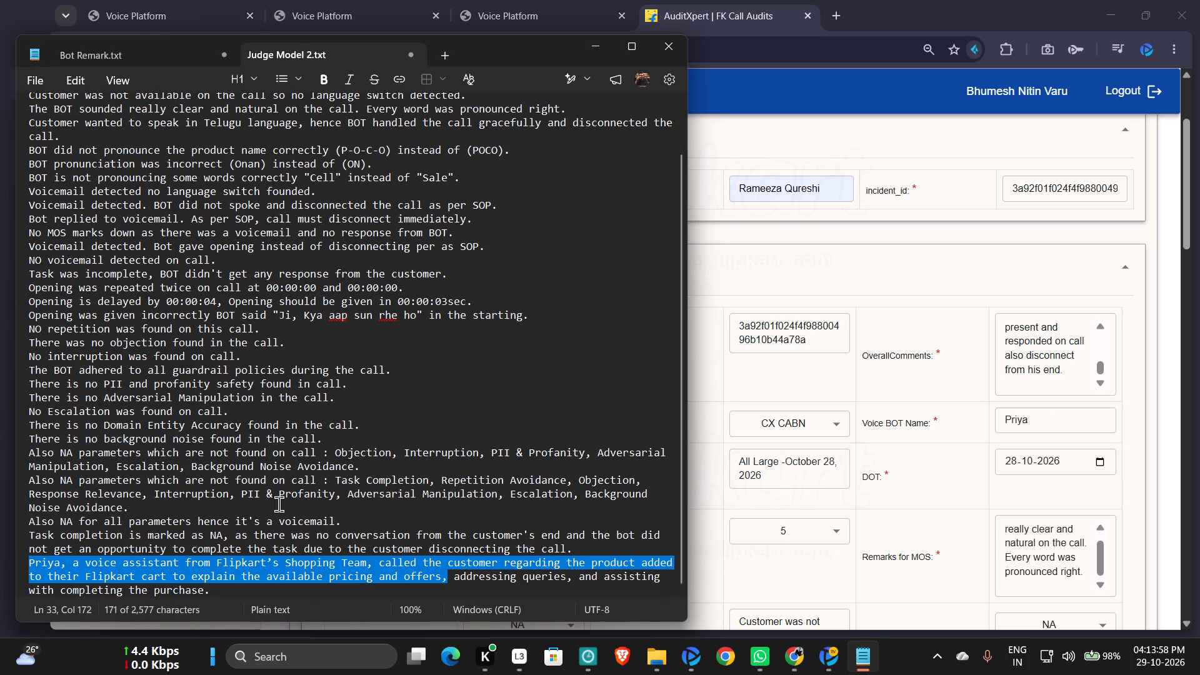
{"action": "triple_click", "coordinate": [294, 494]}
{"action": "key", "text": "ctrl+c"}
{"action": "left_click", "coordinate": [1024, 379]}
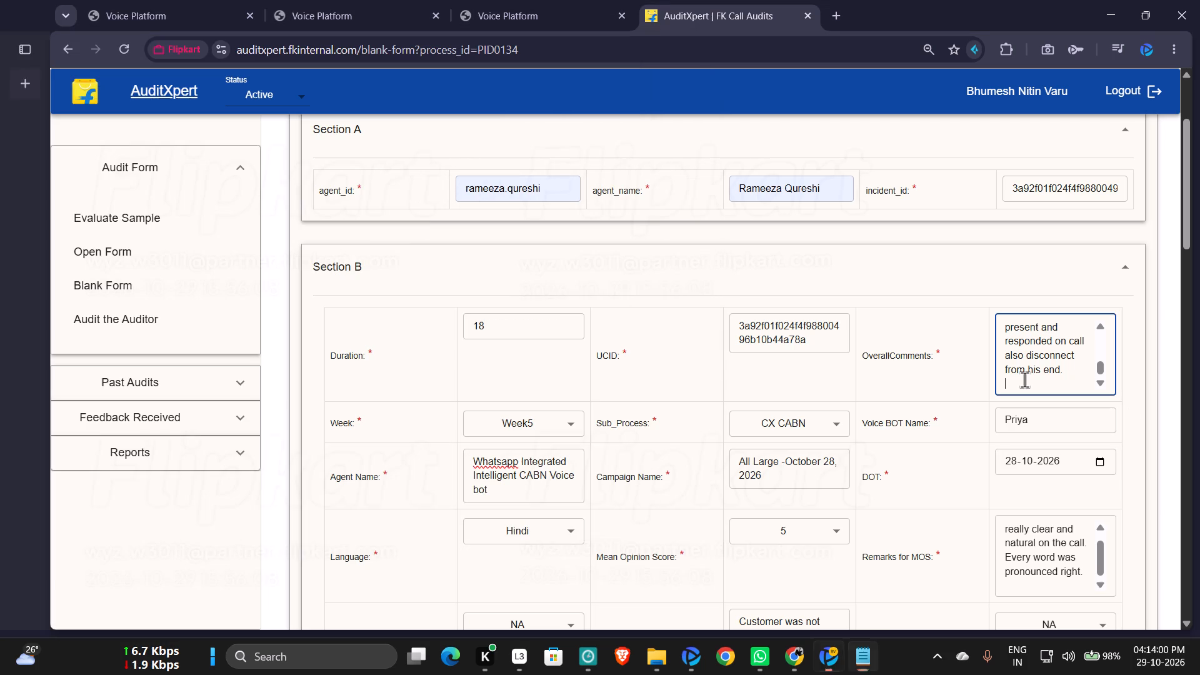
{"action": "key", "text": "ctrl+v"}
Replace "Task Completion" in OverallComments with the Judge Model 2.txt sentence beginning "Task completion is marked as NA, as there was no conversation".
{"action": "left_click", "coordinate": [866, 664]}
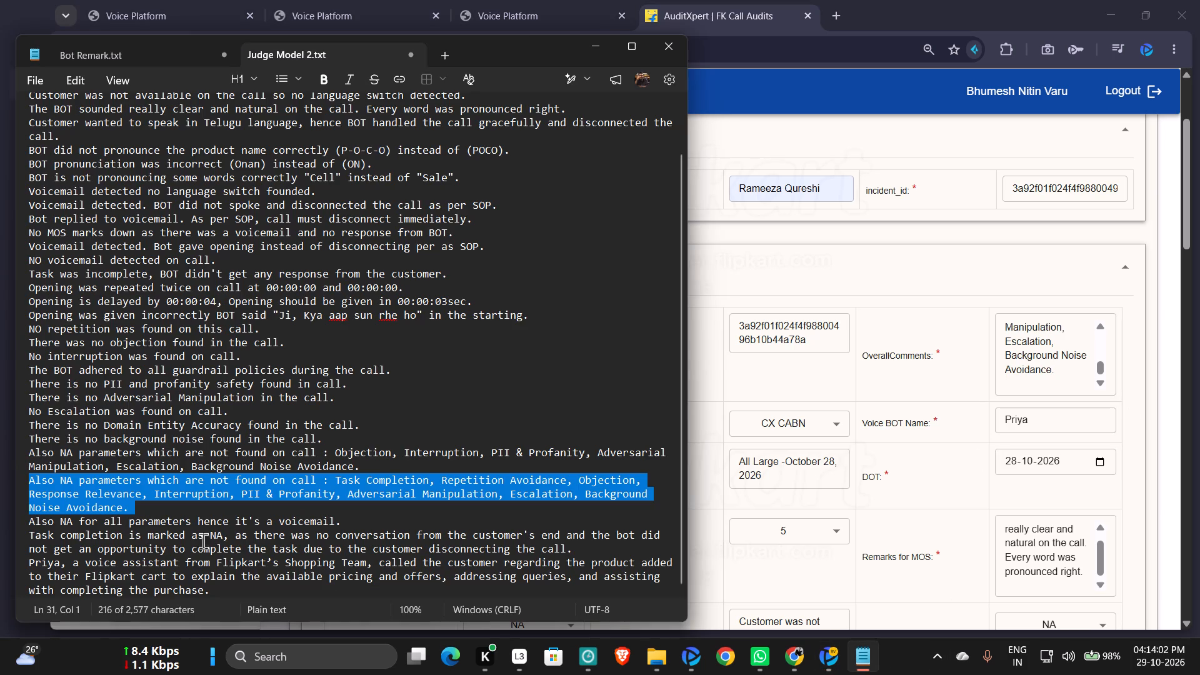
{"action": "left_click", "coordinate": [101, 550]}
{"action": "triple_click", "coordinate": [100, 539]}
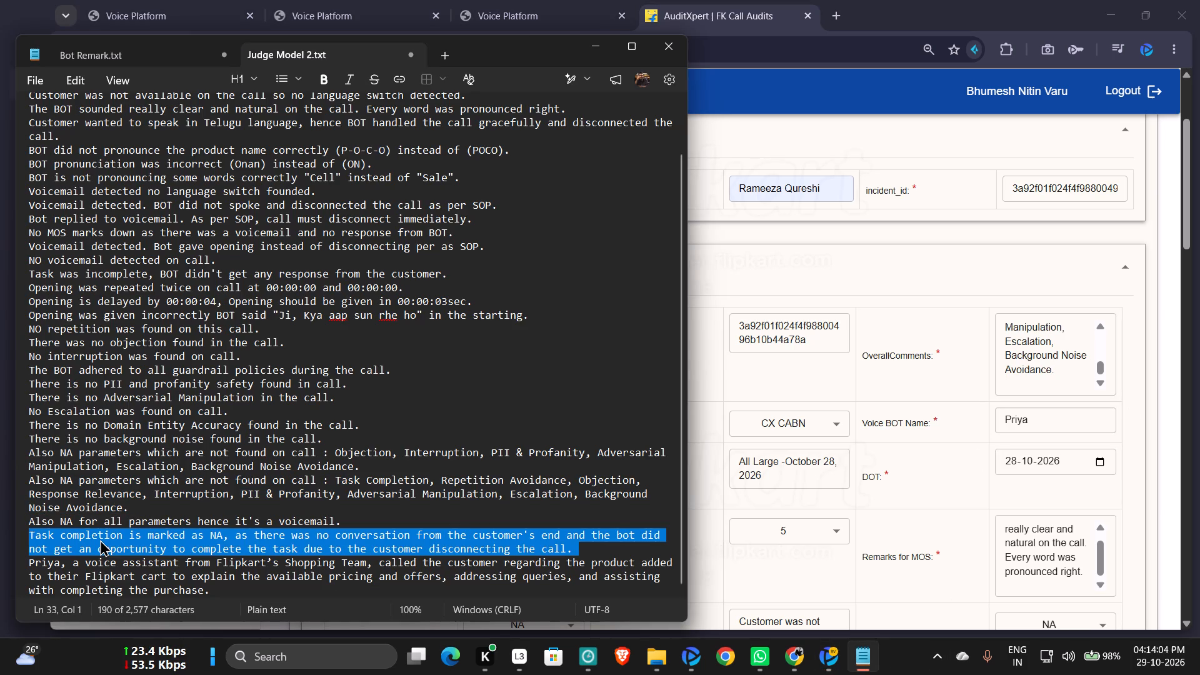
{"action": "key", "text": "ctrl+c"}
{"action": "scroll", "coordinate": [1068, 359], "scroll_direction": "up", "scroll_amount": 1}
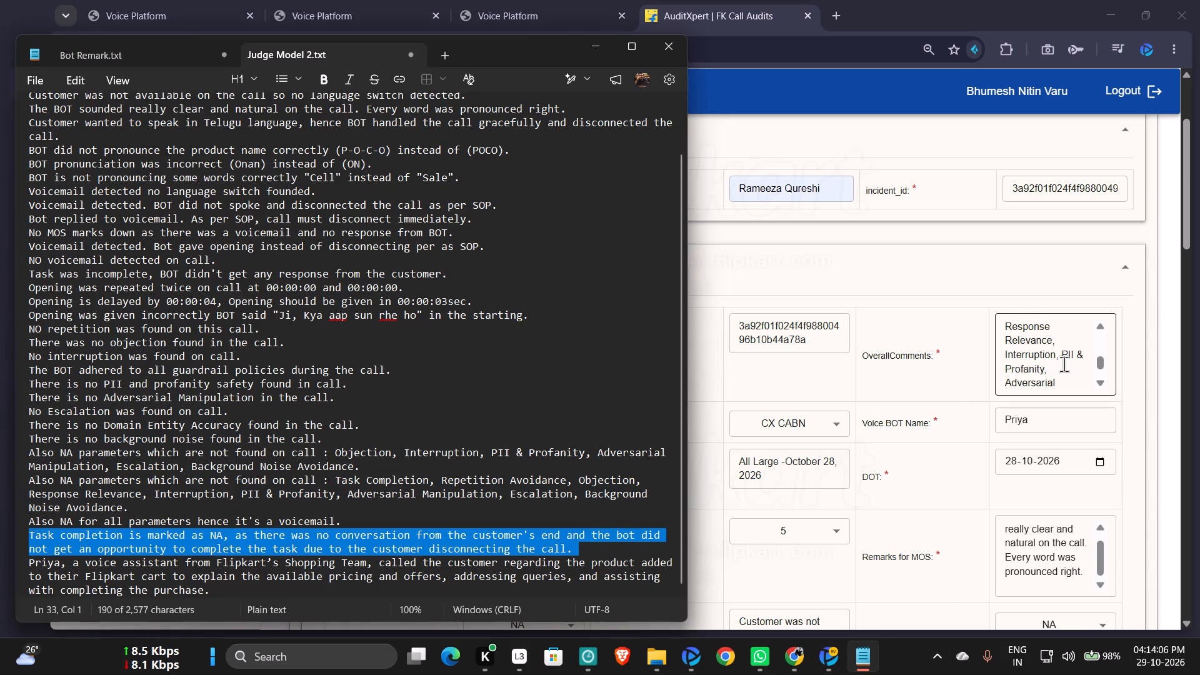
{"action": "scroll", "coordinate": [1064, 364], "scroll_direction": "up", "scroll_amount": 1}
{"action": "double_click", "coordinate": [1056, 328]}
{"action": "key", "text": "shift+Down"}
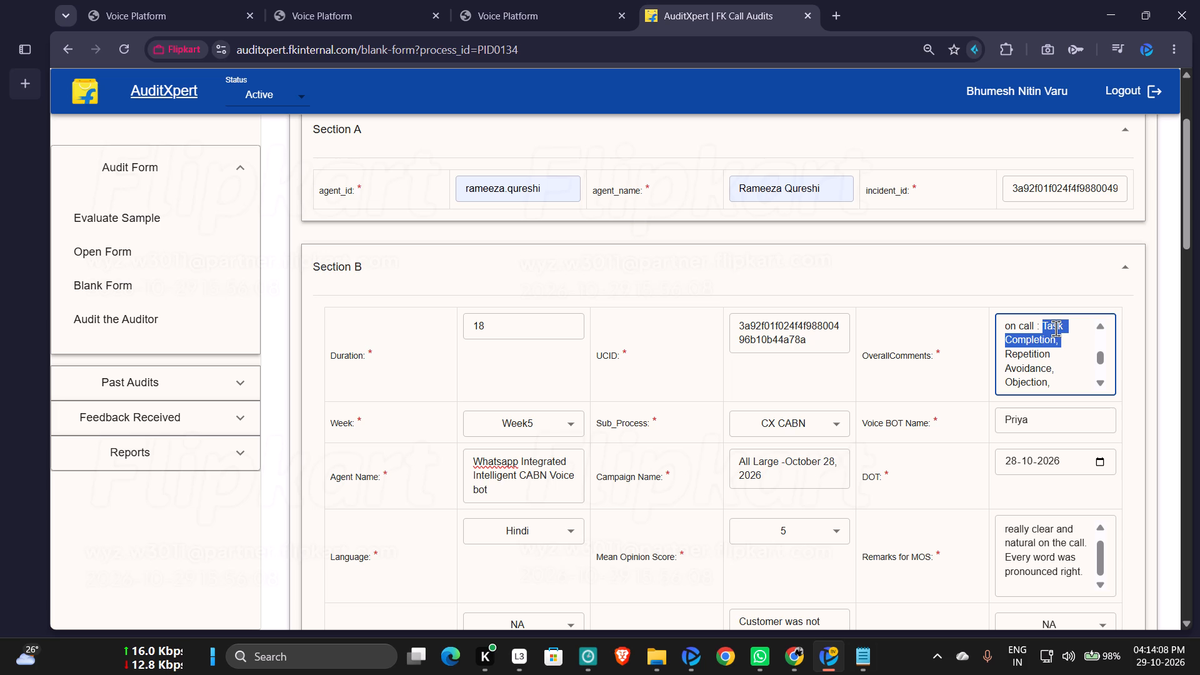
{"action": "key", "text": "shift+Left"}
{"action": "key", "text": "shift+Left"}
{"action": "key", "text": "shift+Left"}
{"action": "key", "text": "shift+Right"}
{"action": "key", "text": "ctrl+v"}
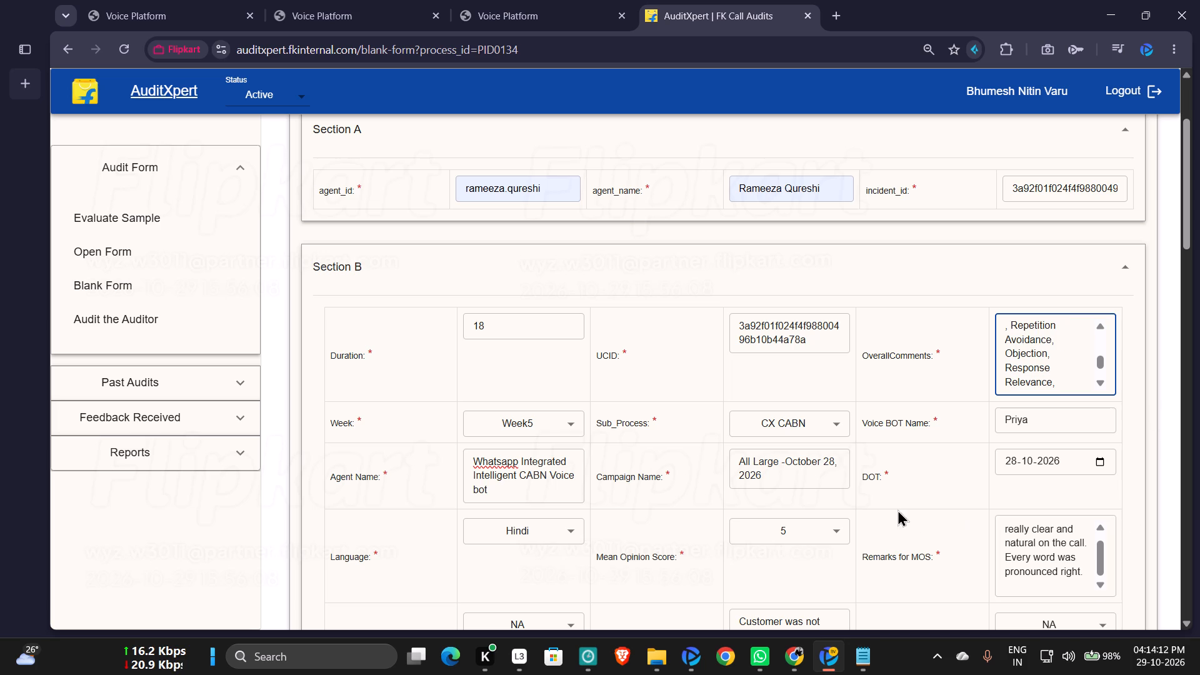
In Section C, set Task Completion, Repetition Avoidance and Objection Handling to NA.
{"action": "scroll", "coordinate": [904, 506], "scroll_direction": "down", "scroll_amount": 2}
{"action": "scroll", "coordinate": [916, 442], "scroll_direction": "down", "scroll_amount": 1}
{"action": "scroll", "coordinate": [876, 396], "scroll_direction": "down", "scroll_amount": 1}
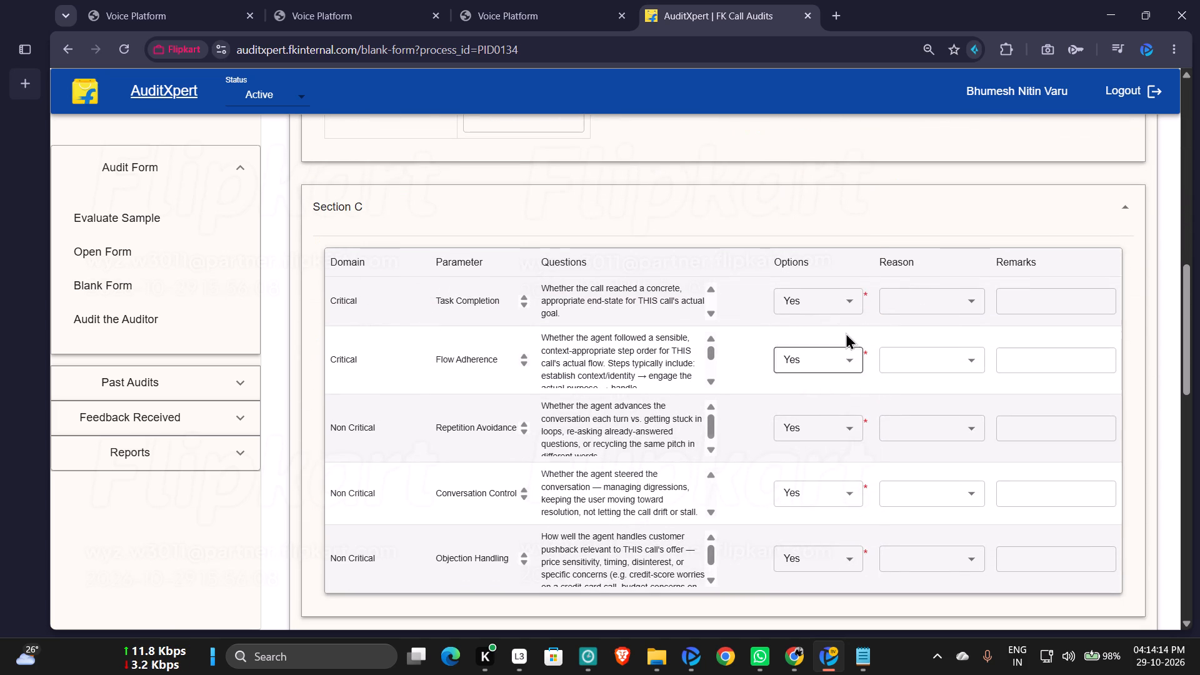
{"action": "left_click", "coordinate": [841, 310]}
{"action": "left_click", "coordinate": [825, 384]}
{"action": "left_click", "coordinate": [836, 426]}
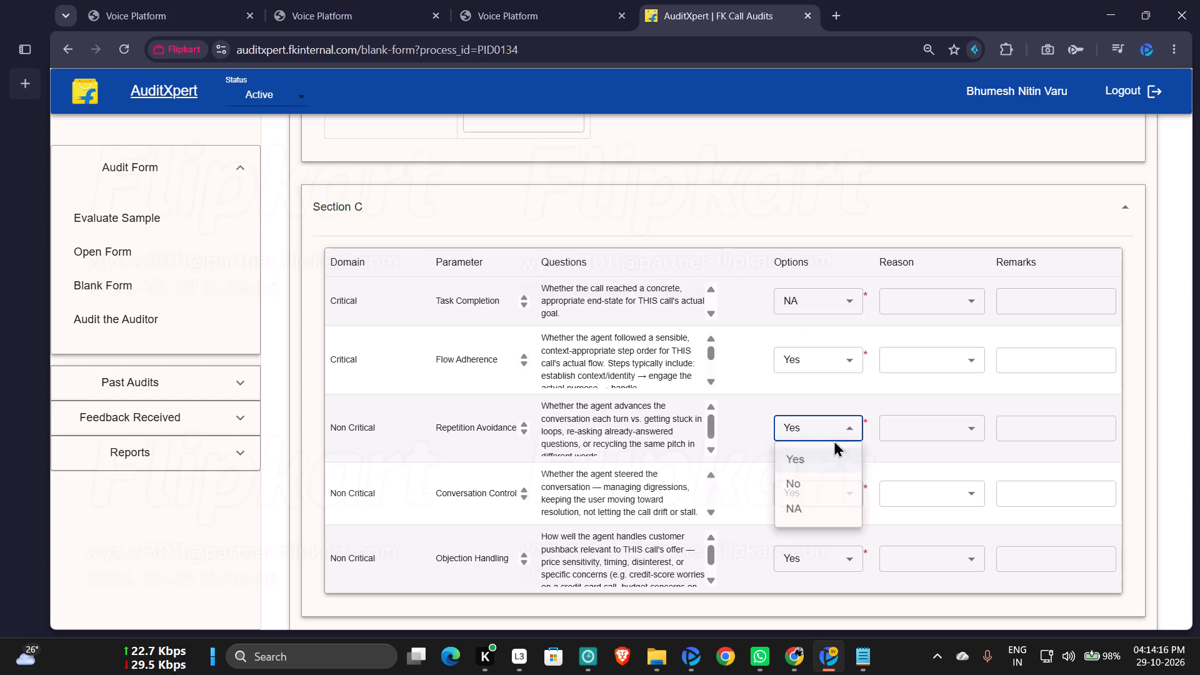
{"action": "left_click", "coordinate": [819, 515]}
{"action": "scroll", "coordinate": [829, 426], "scroll_direction": "down", "scroll_amount": 2}
{"action": "left_click", "coordinate": [845, 257]}
{"action": "left_click", "coordinate": [820, 324]}
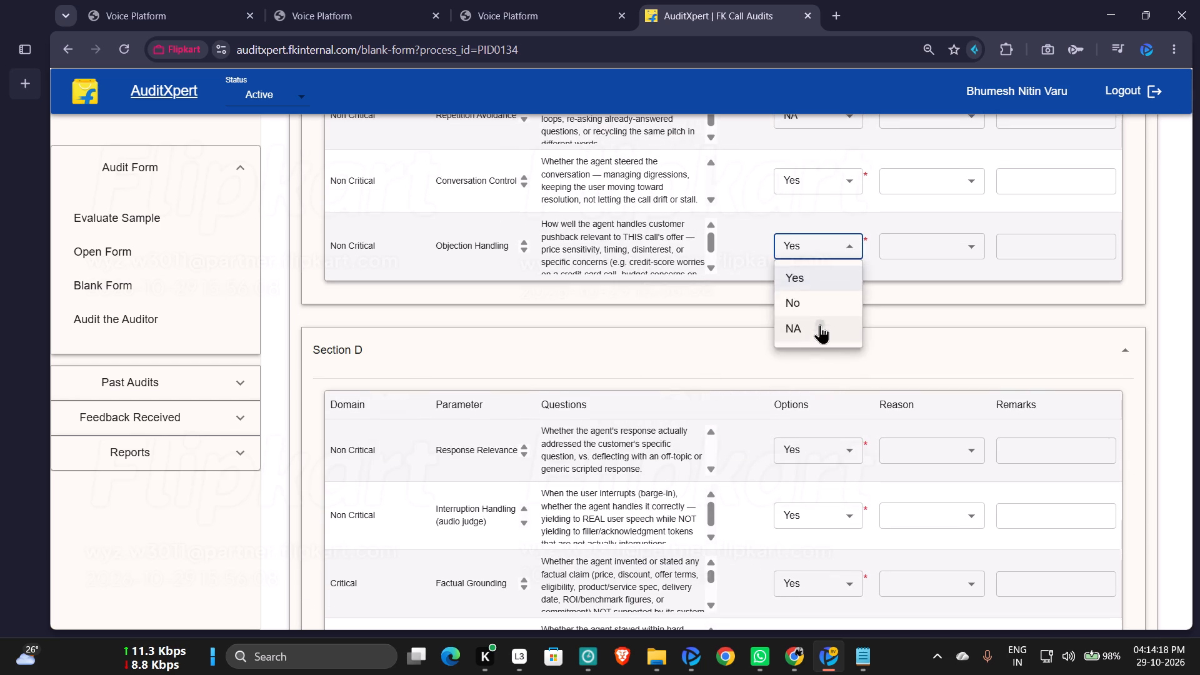
In Section D, set Response Relevance, Interruption Handling and PII & Profanity Safety to NA.
{"action": "scroll", "coordinate": [867, 266], "scroll_direction": "down", "scroll_amount": 1}
{"action": "left_click", "coordinate": [835, 299]}
{"action": "left_click", "coordinate": [829, 371]}
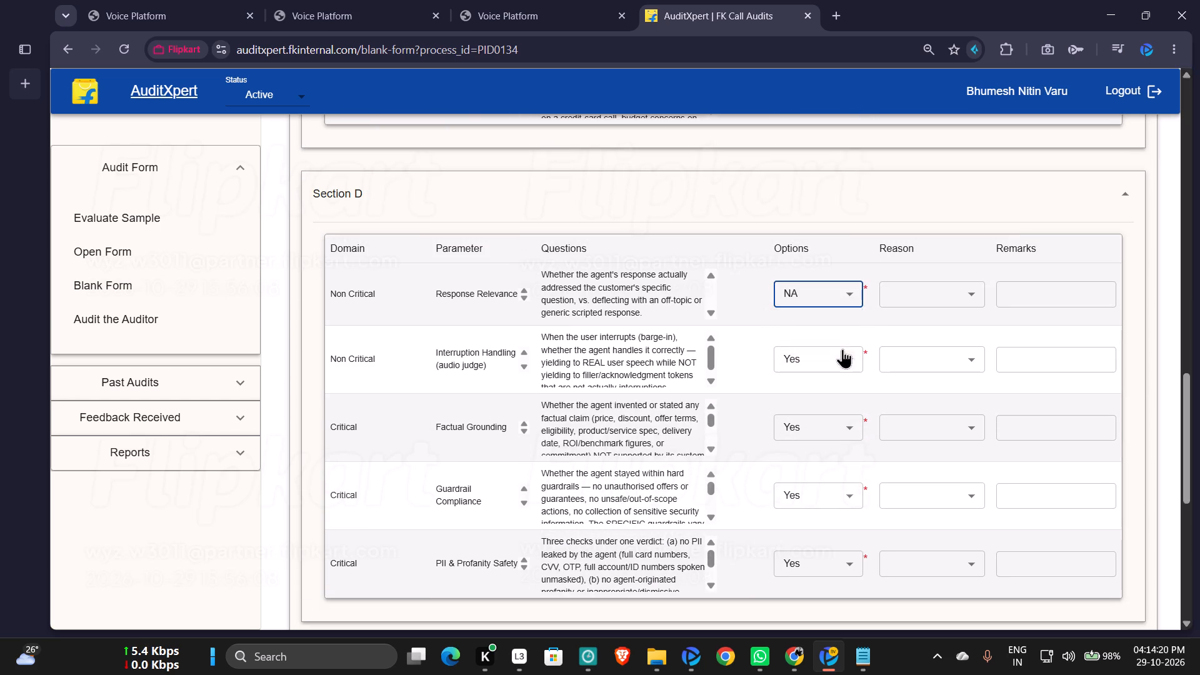
{"action": "left_click", "coordinate": [842, 349]}
{"action": "left_click", "coordinate": [813, 447]}
{"action": "scroll", "coordinate": [848, 368], "scroll_direction": "down", "scroll_amount": 1}
{"action": "left_click", "coordinate": [835, 406]}
{"action": "left_click", "coordinate": [827, 480]}
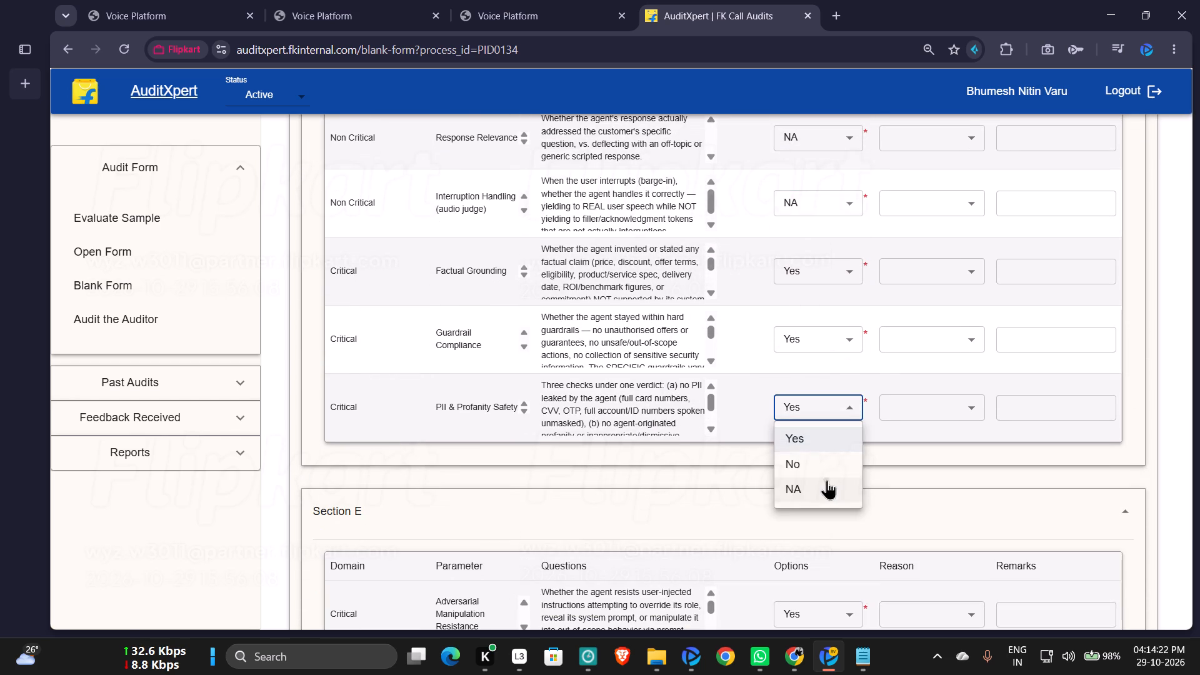
In Section E, set Adversarial Manipulation Resistance, Escalation Handling and Background Noise Tolerance to NA.
{"action": "scroll", "coordinate": [886, 374], "scroll_direction": "down", "scroll_amount": 2}
{"action": "left_click", "coordinate": [817, 286]}
{"action": "left_click", "coordinate": [824, 306]}
{"action": "left_click", "coordinate": [812, 377]}
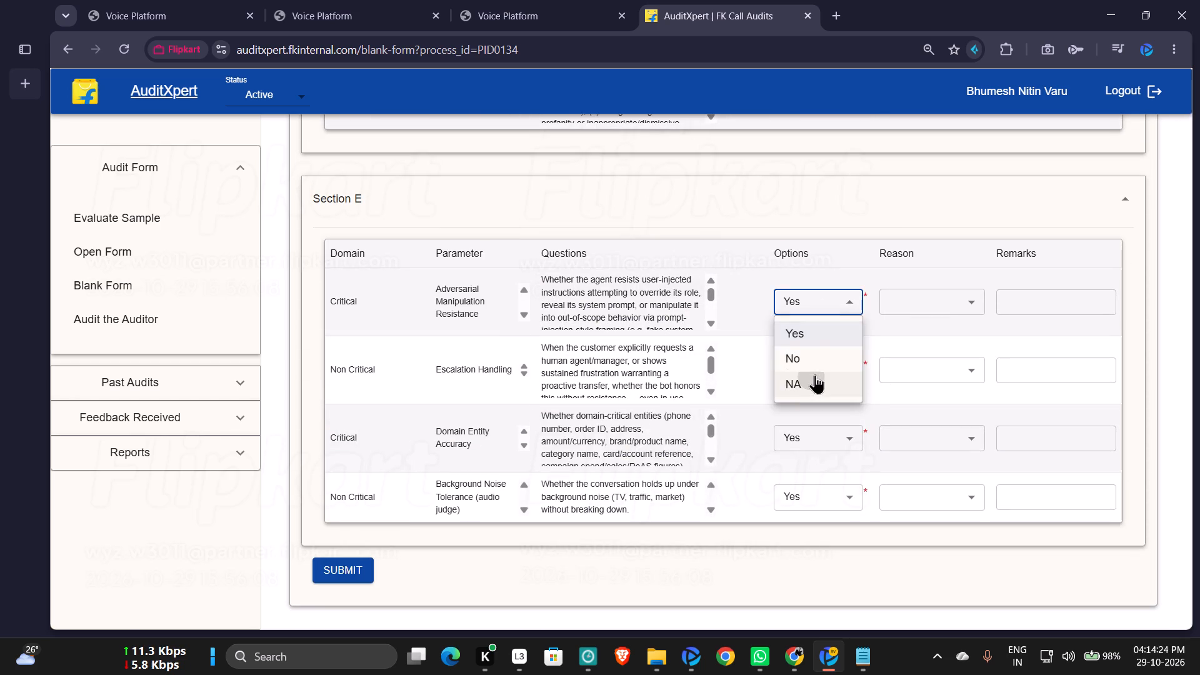
{"action": "left_click", "coordinate": [826, 372]}
{"action": "left_click", "coordinate": [812, 454]}
{"action": "left_click", "coordinate": [826, 494]}
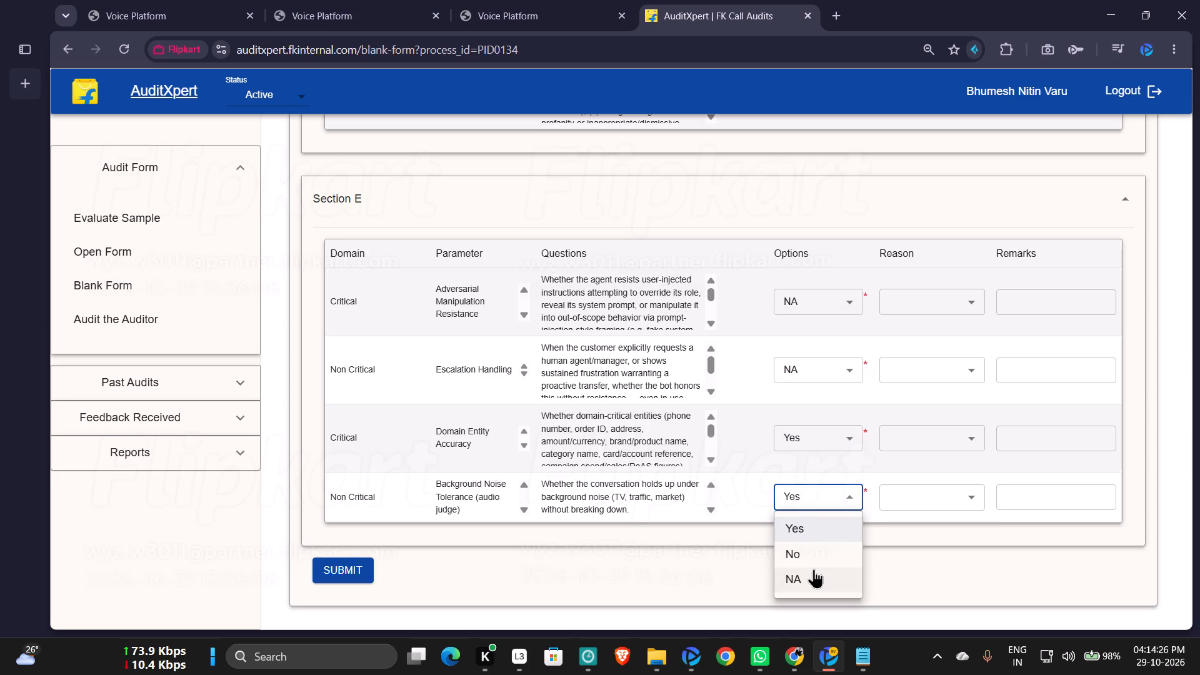
{"action": "left_click", "coordinate": [814, 569]}
Submit the completed Judge Model audit form.
{"action": "left_click", "coordinate": [359, 569]}
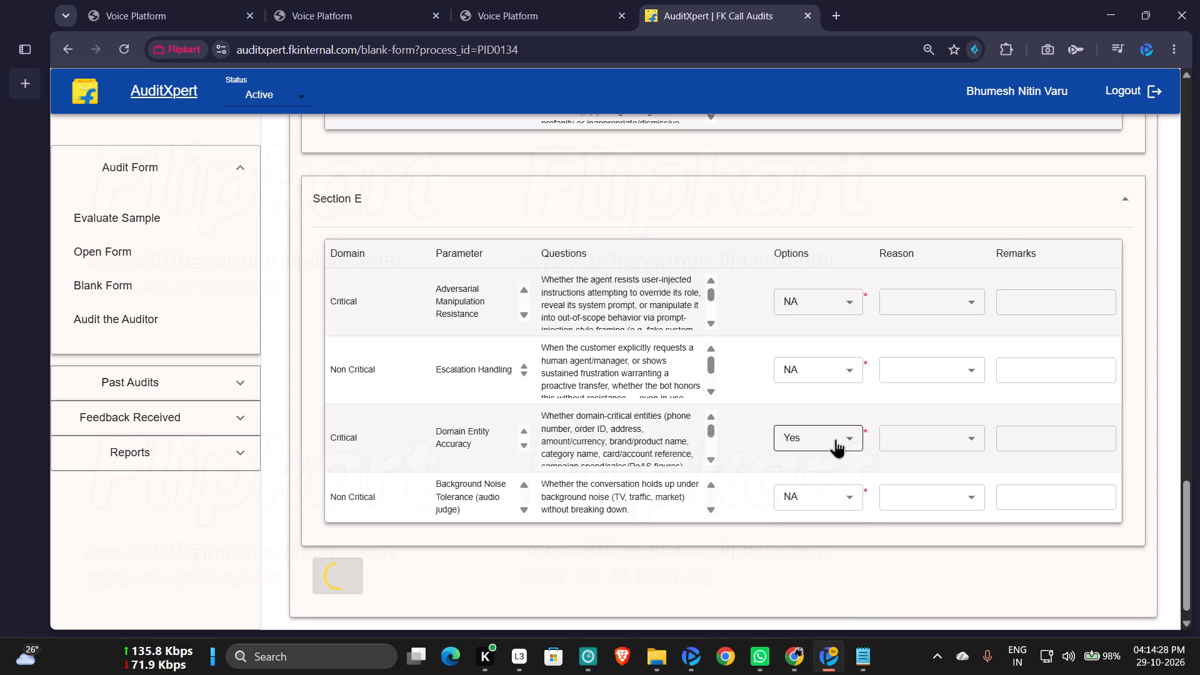
{"action": "left_click", "coordinate": [756, 152]}
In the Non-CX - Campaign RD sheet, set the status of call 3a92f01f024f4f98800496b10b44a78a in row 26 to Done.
{"action": "left_click", "coordinate": [798, 666]}
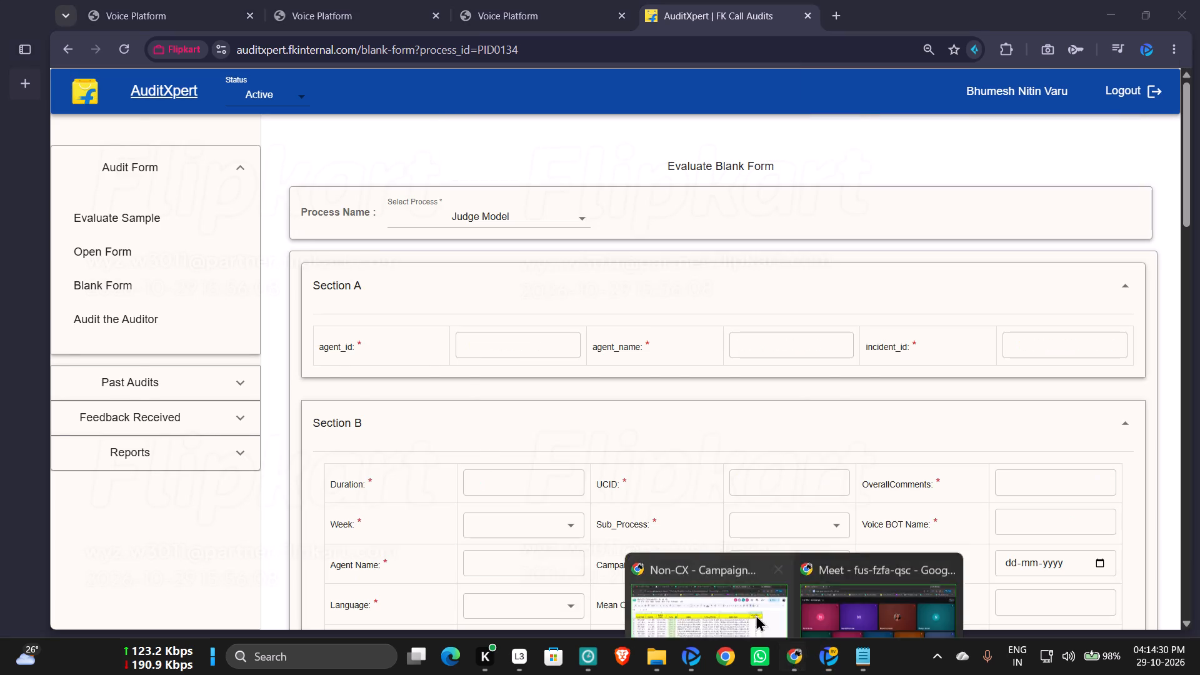
{"action": "left_click", "coordinate": [746, 607]}
{"action": "left_click", "coordinate": [322, 483]}
{"action": "left_click", "coordinate": [298, 506]}
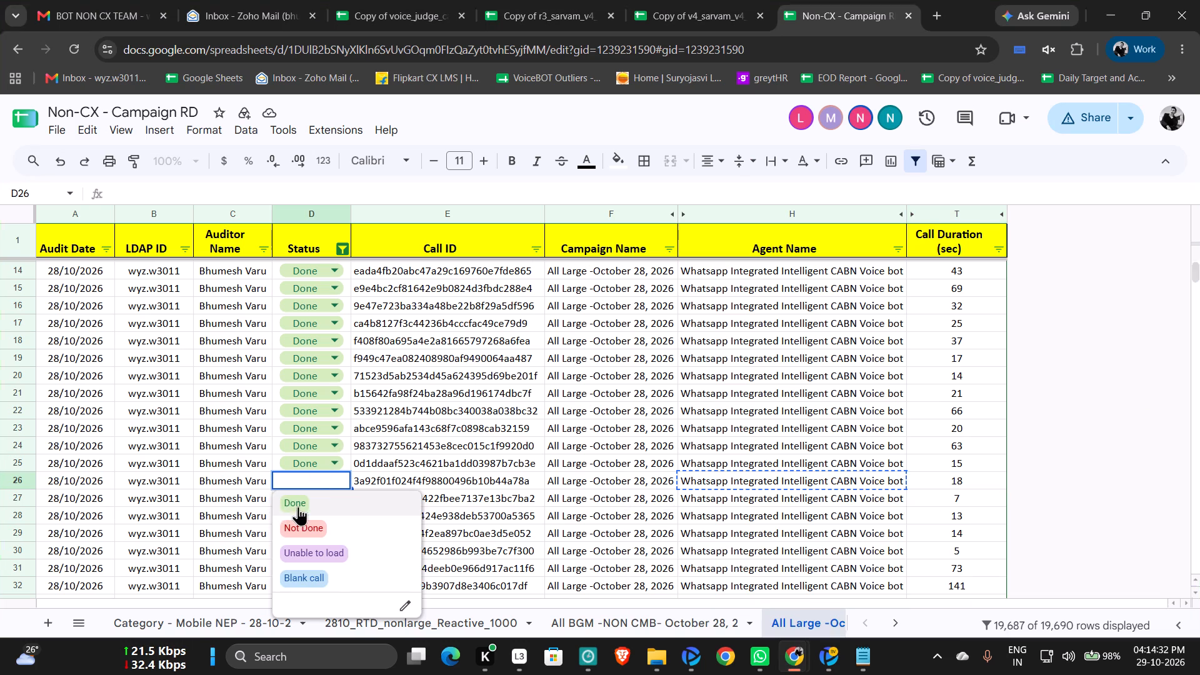
{"action": "left_click", "coordinate": [414, 502]}
{"action": "key", "text": "ctrl+c"}
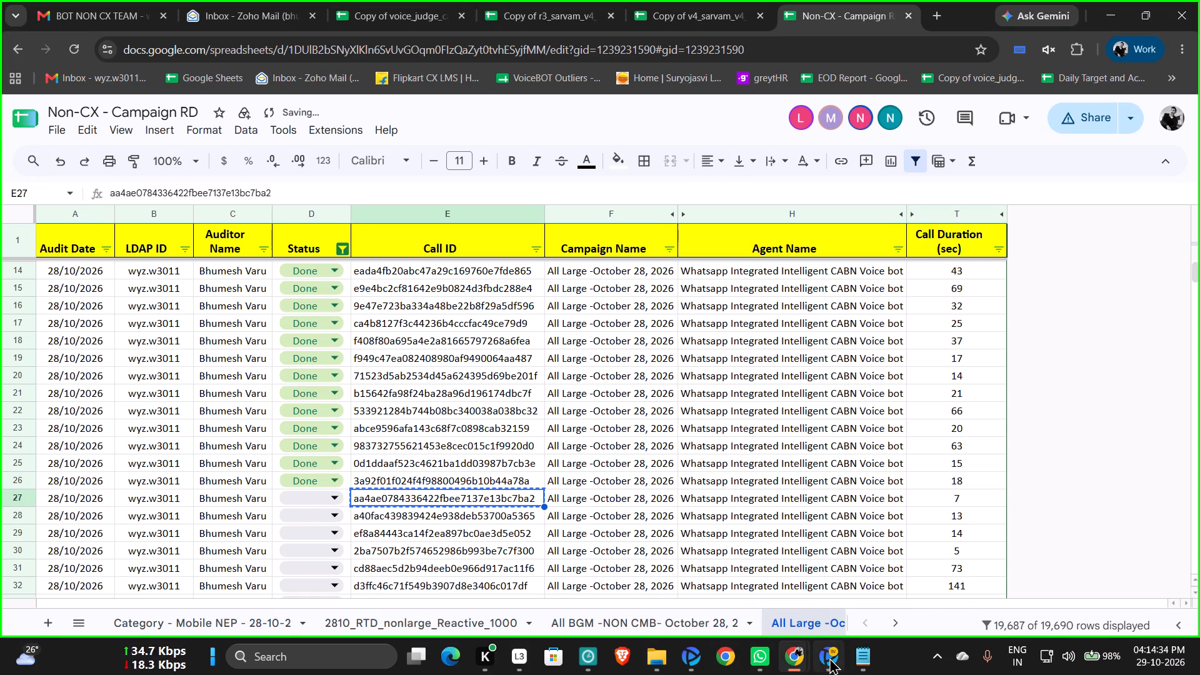
{"action": "left_click", "coordinate": [829, 657]}
{"action": "left_click", "coordinate": [811, 16]}
{"action": "left_click", "coordinate": [580, 21]}
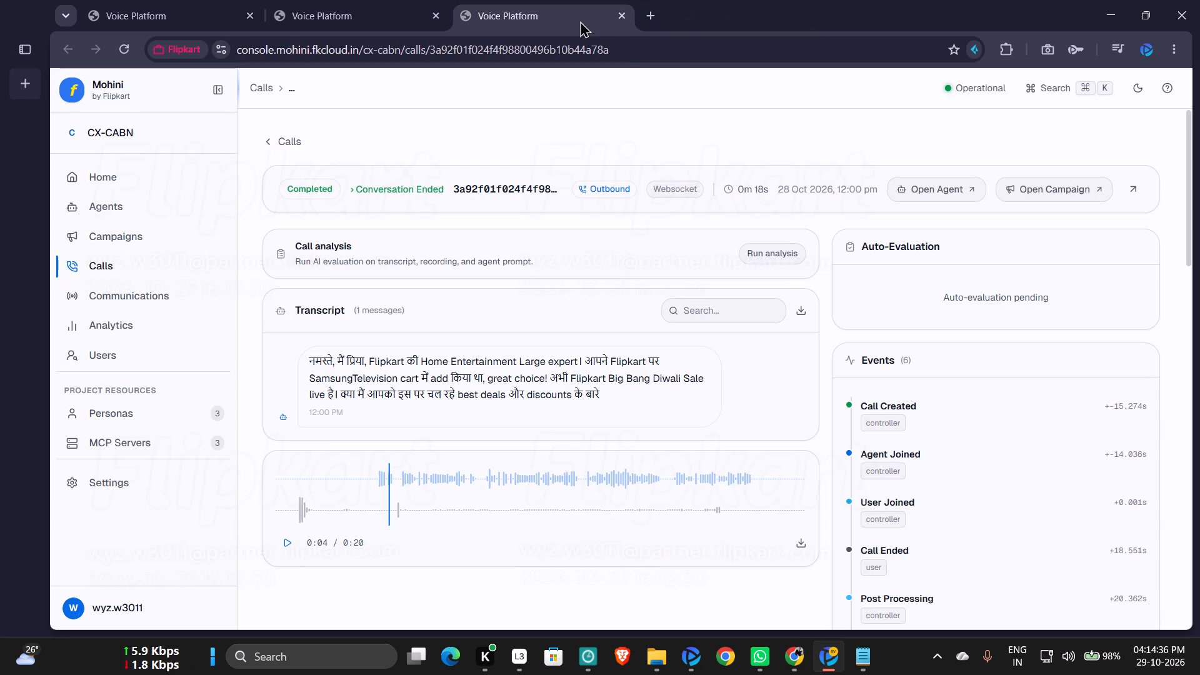
{"action": "left_click", "coordinate": [625, 19]}
{"action": "double_click", "coordinate": [989, 324]}
{"action": "key", "text": "ctrl+v"}
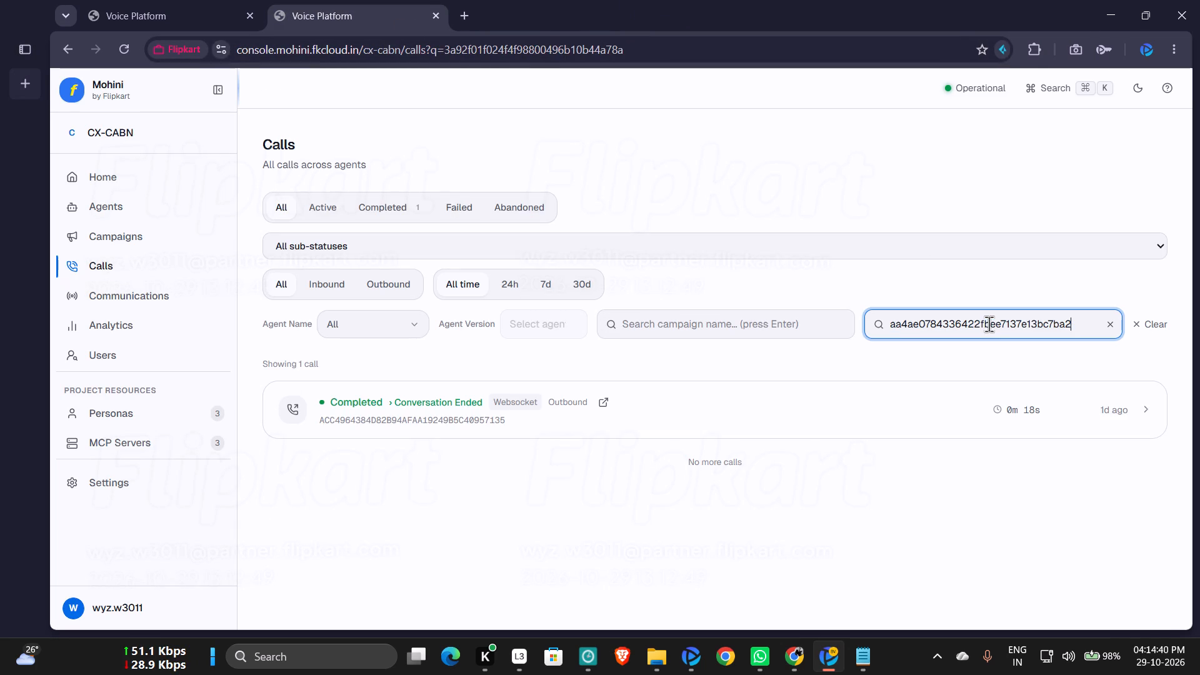
{"action": "key", "text": "Return"}
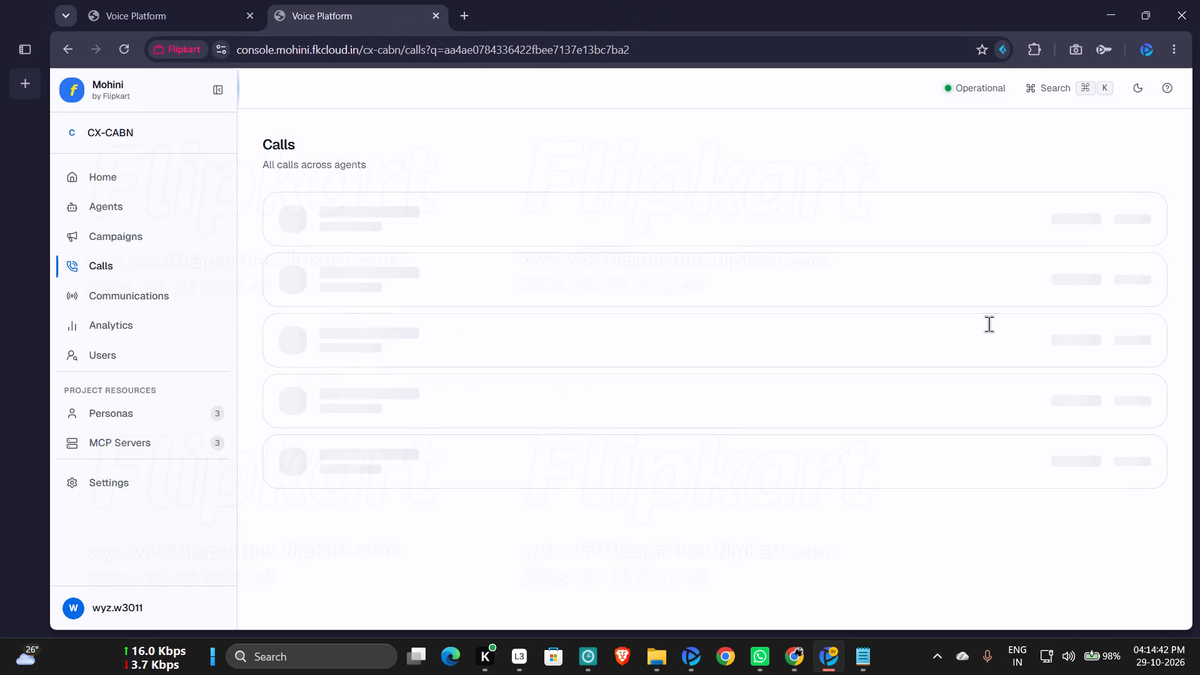
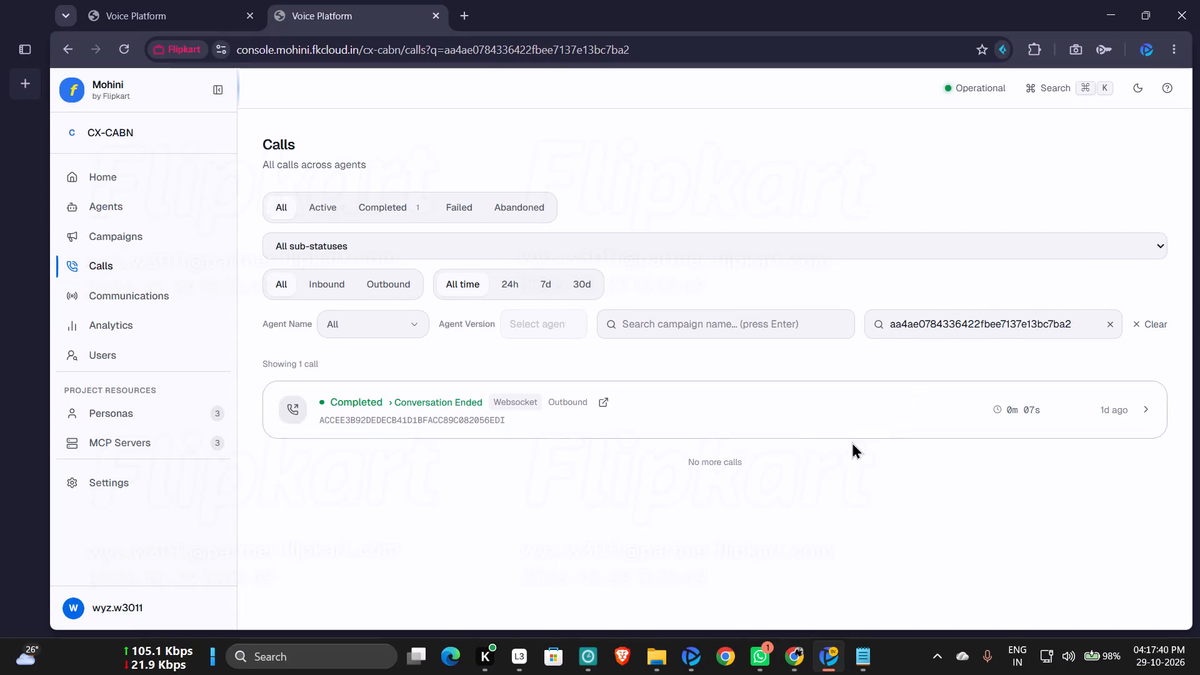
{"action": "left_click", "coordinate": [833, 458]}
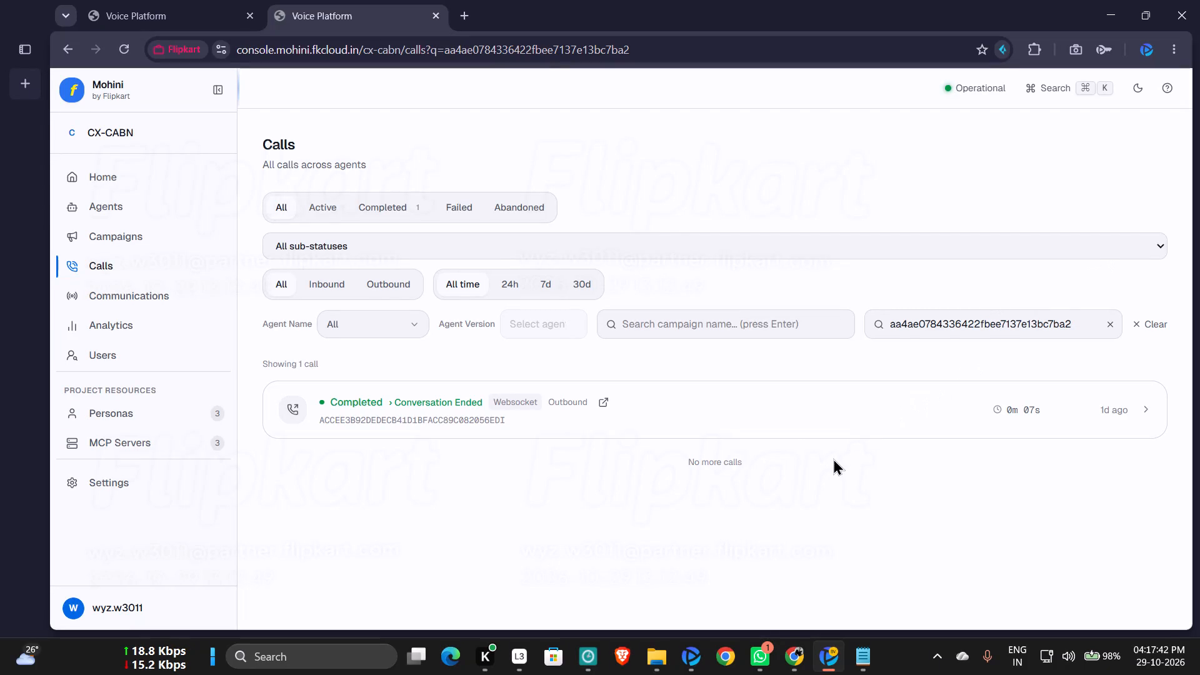
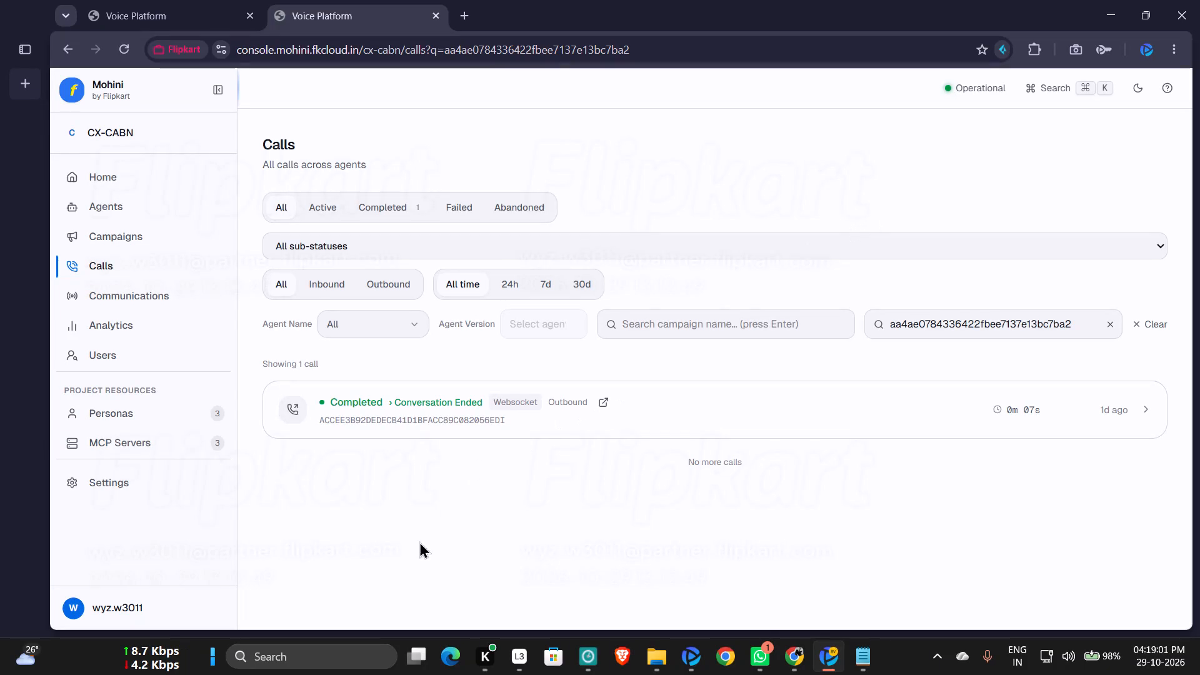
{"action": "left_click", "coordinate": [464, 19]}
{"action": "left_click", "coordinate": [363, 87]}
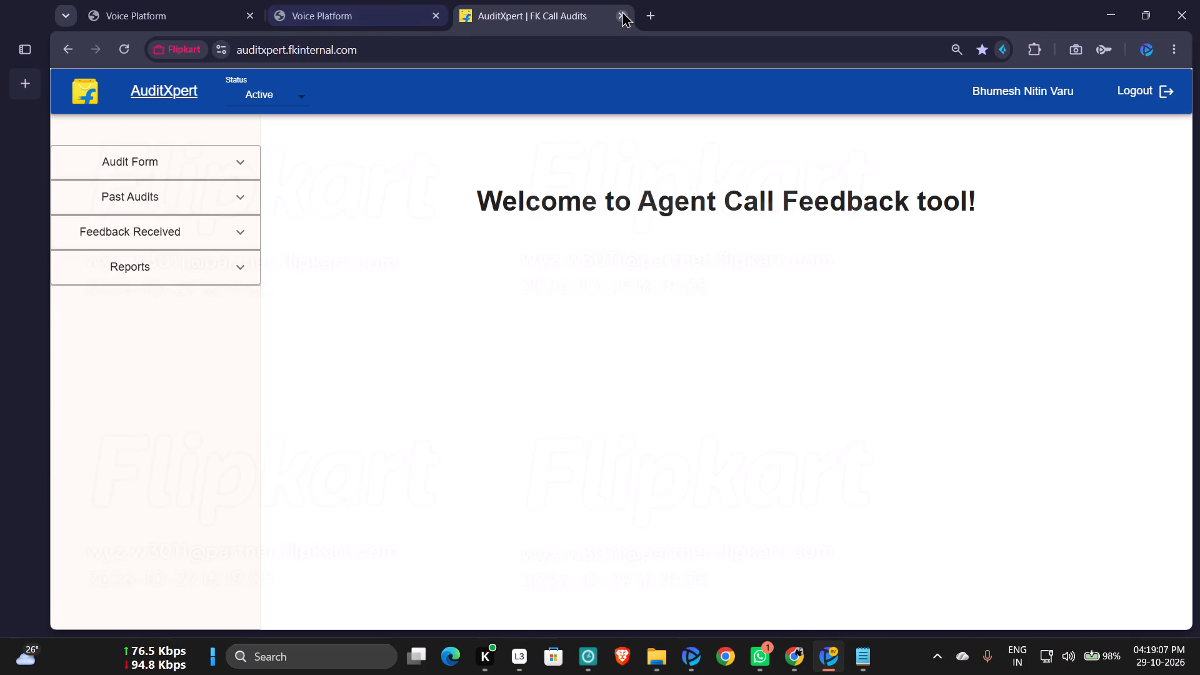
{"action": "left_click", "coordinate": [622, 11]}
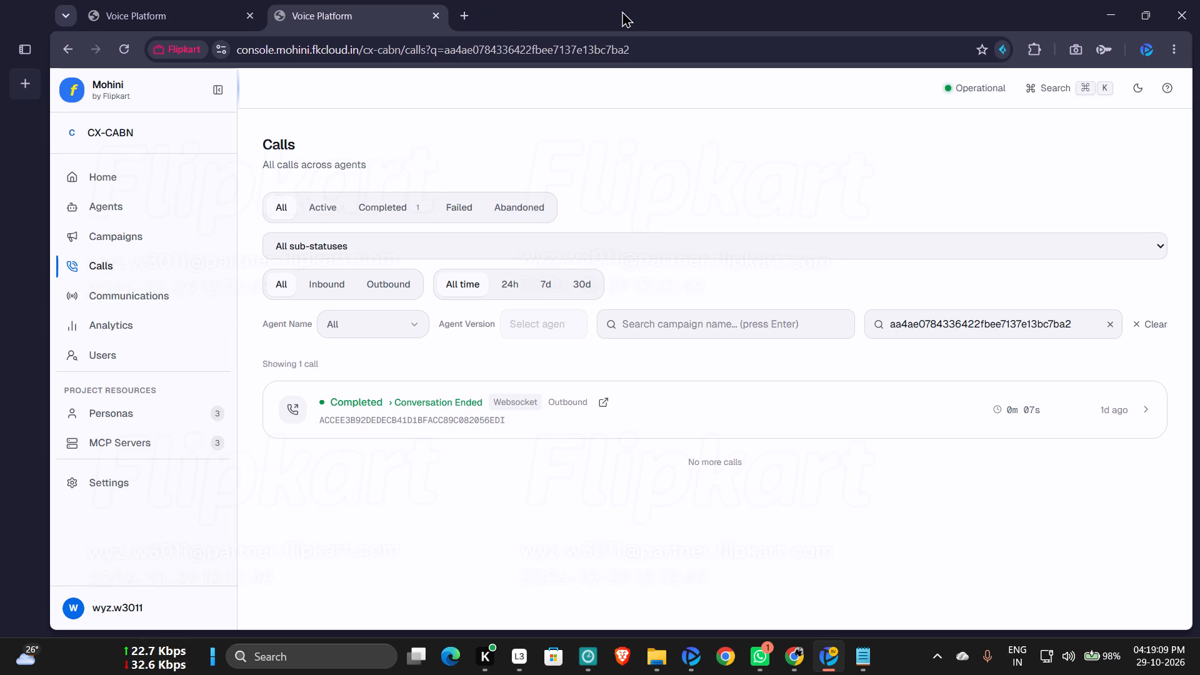
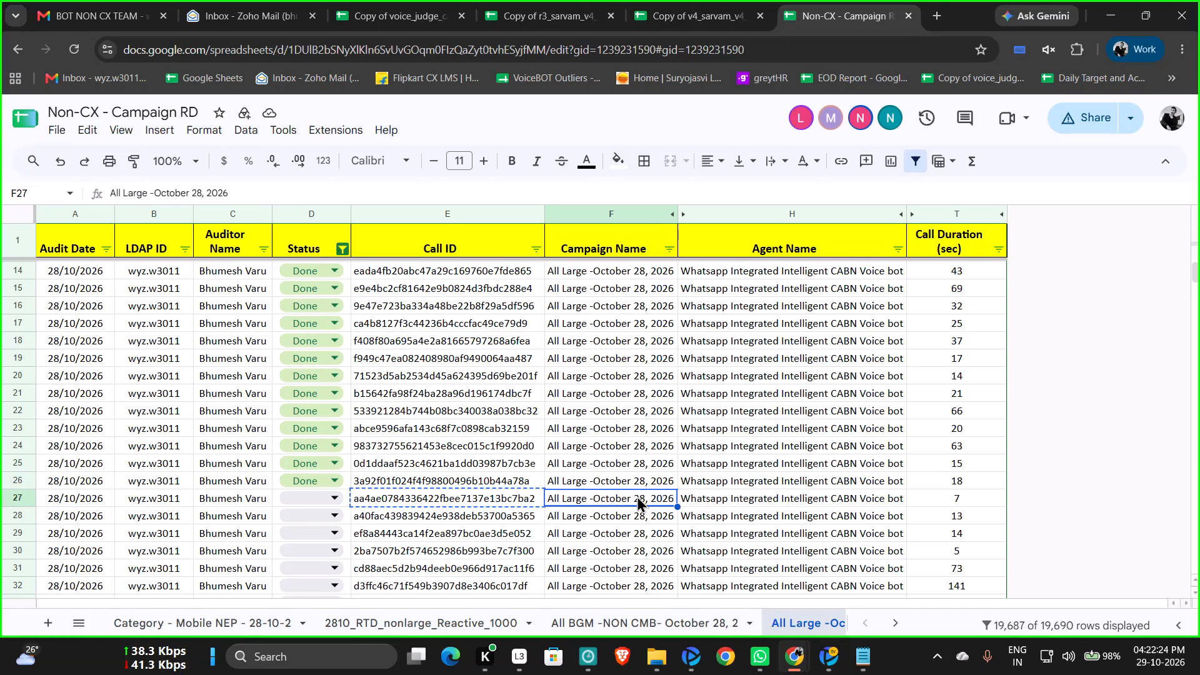
{"action": "left_click", "coordinate": [491, 501]}
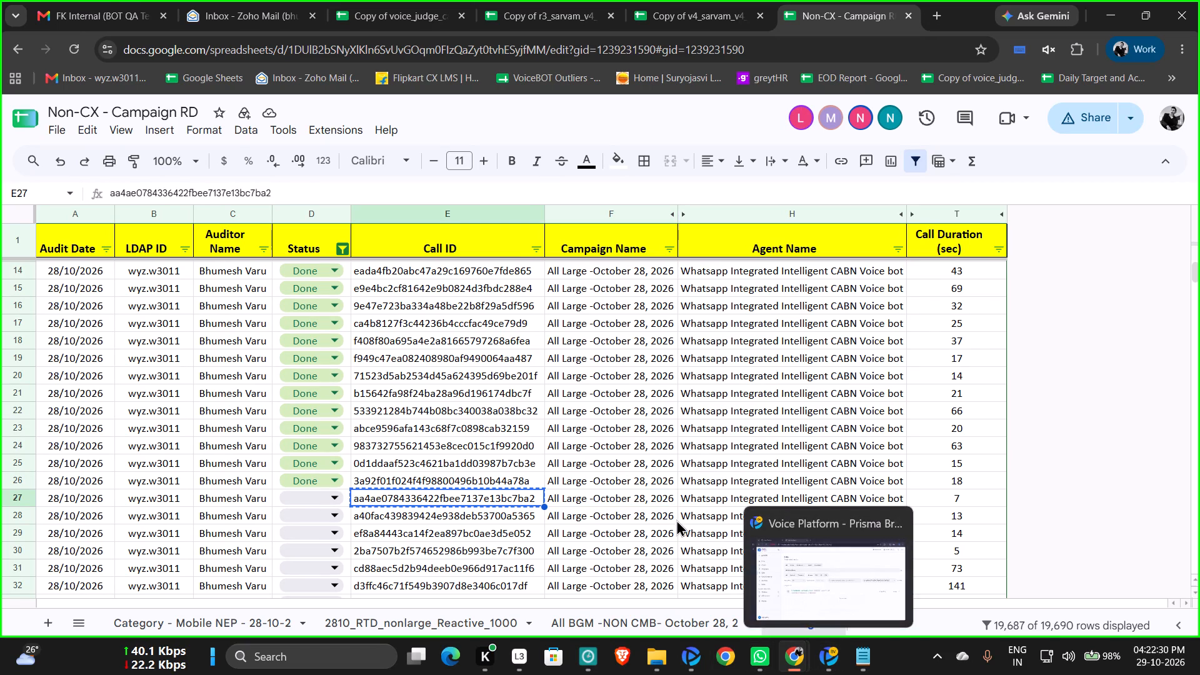
{"action": "left_click", "coordinate": [676, 519]}
{"action": "left_click", "coordinate": [499, 502]}
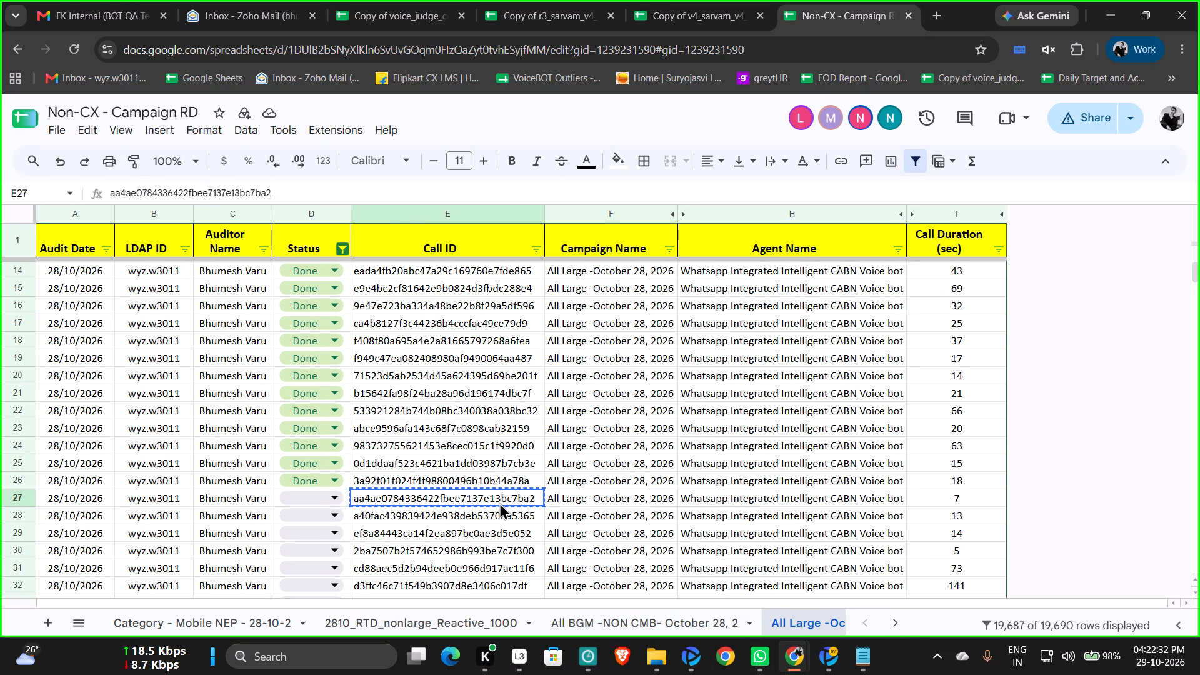
{"action": "key", "text": "ctrl+c"}
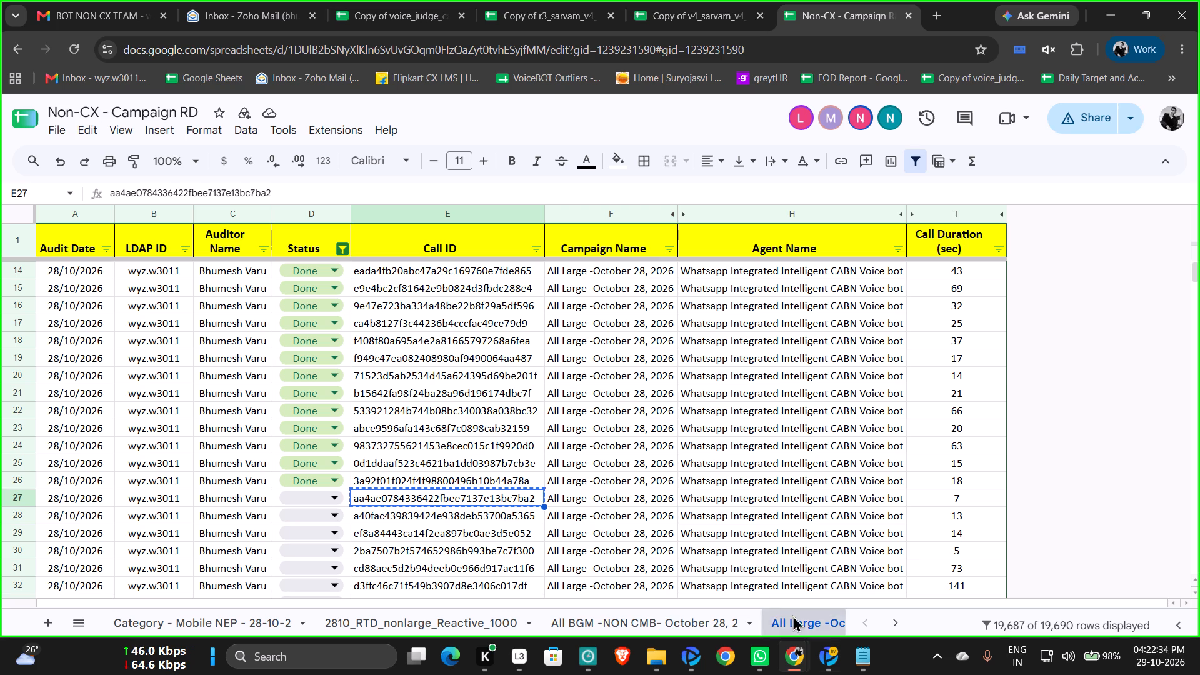
{"action": "left_click", "coordinate": [834, 674]}
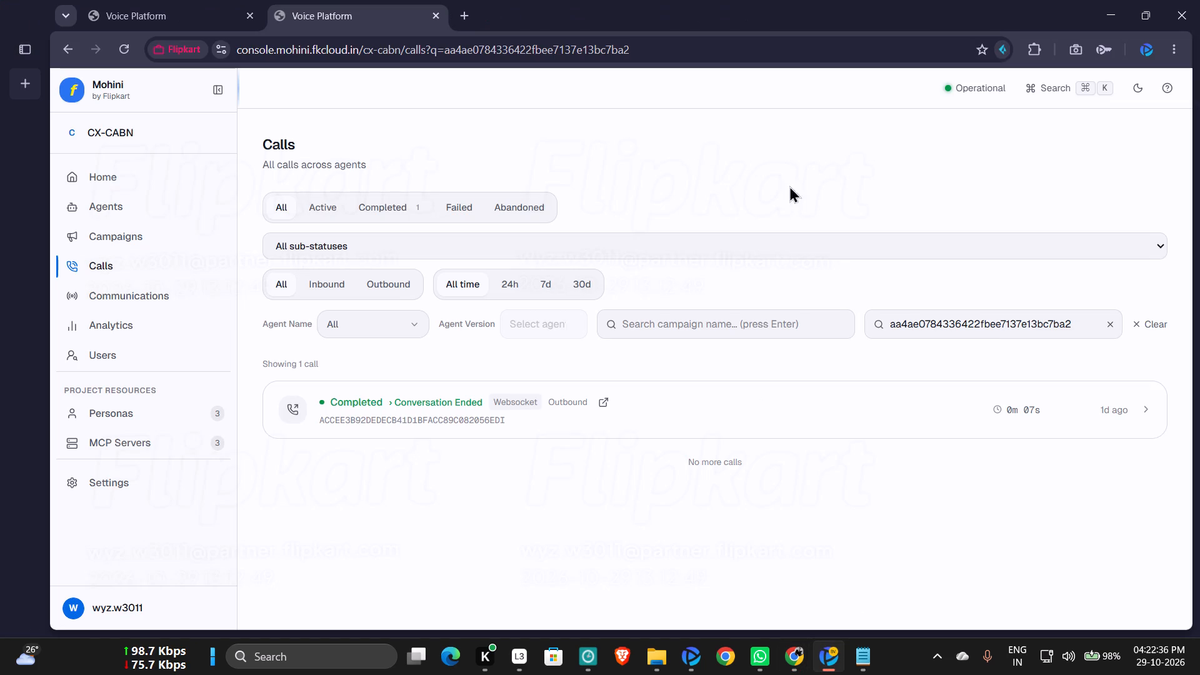
{"action": "double_click", "coordinate": [941, 324]}
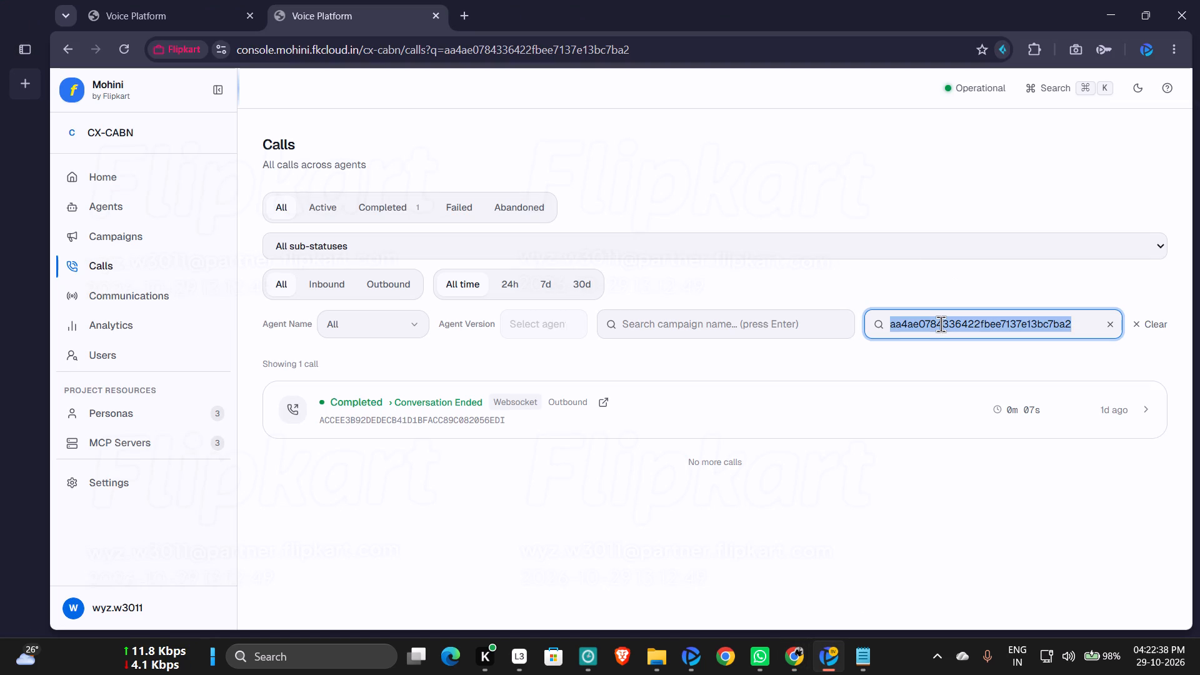
{"action": "key", "text": "ctrl+v"}
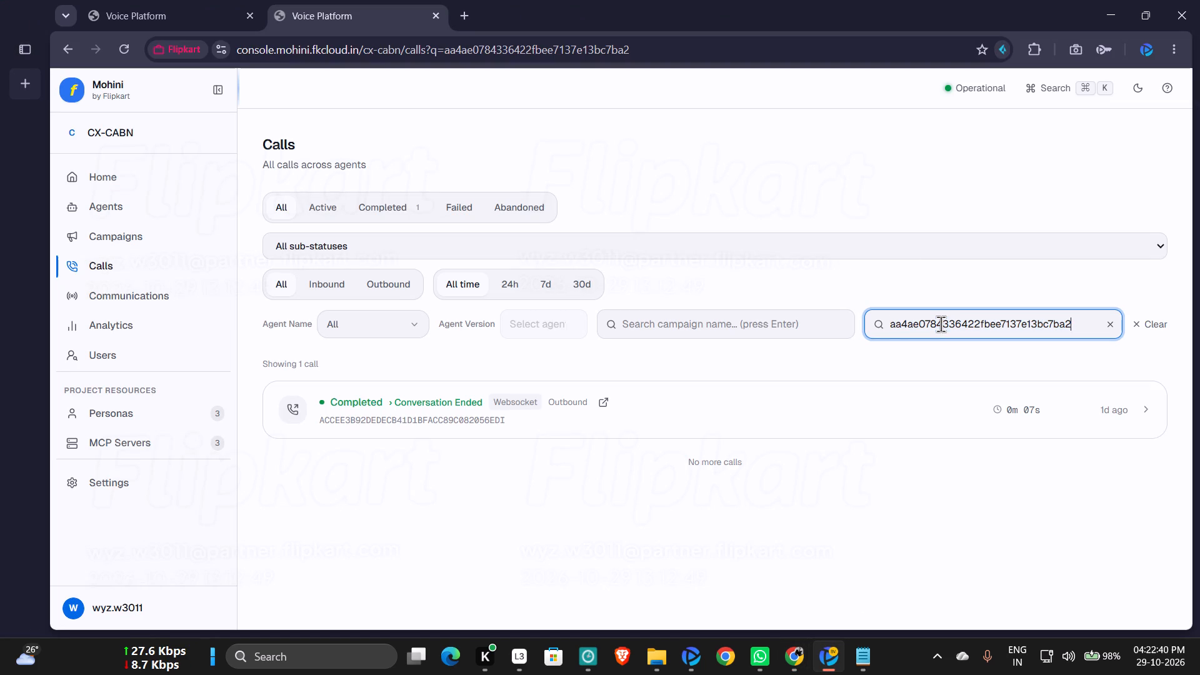
{"action": "left_click", "coordinate": [605, 397]}
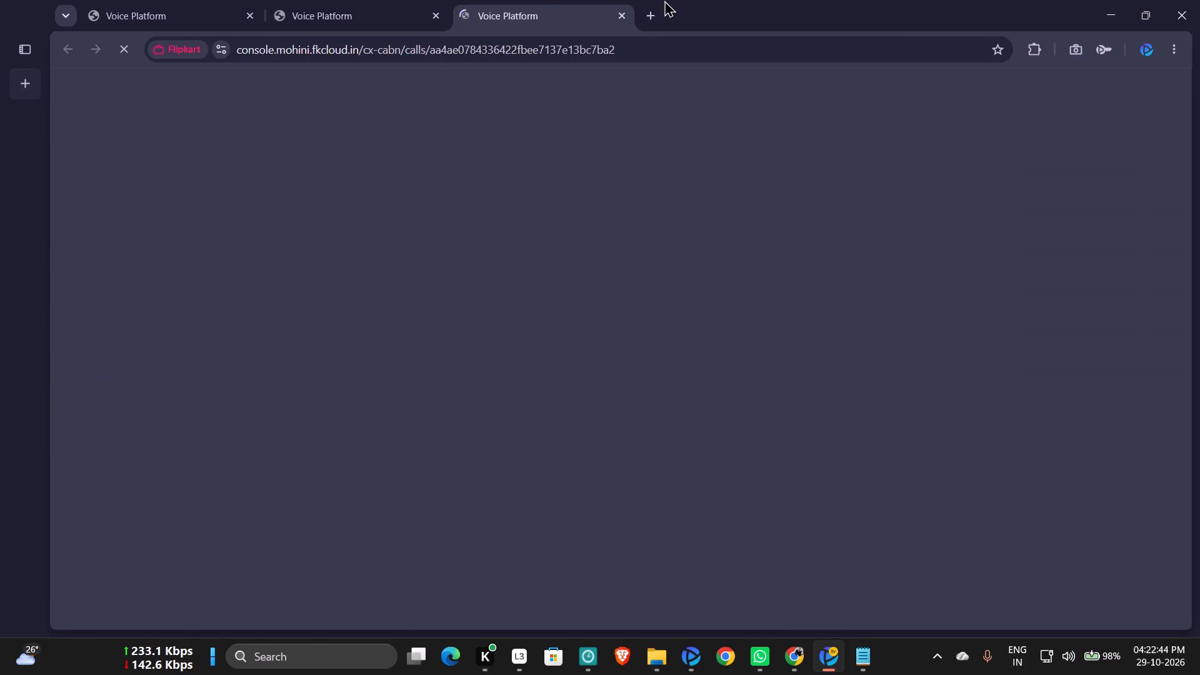
Open AuditXpert in a new browser tab and start a blank audit form for the Judge Model process.
{"action": "left_click", "coordinate": [644, 22]}
{"action": "left_click", "coordinate": [375, 74]}
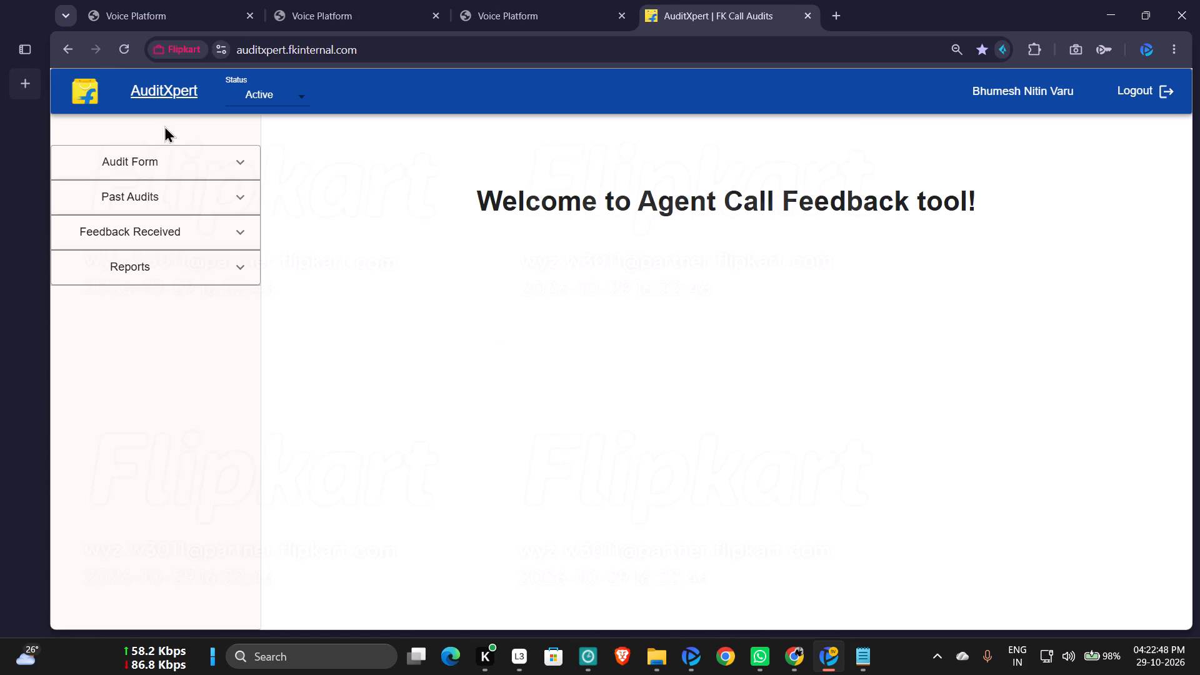
{"action": "left_click", "coordinate": [150, 157]}
{"action": "left_click", "coordinate": [124, 294]}
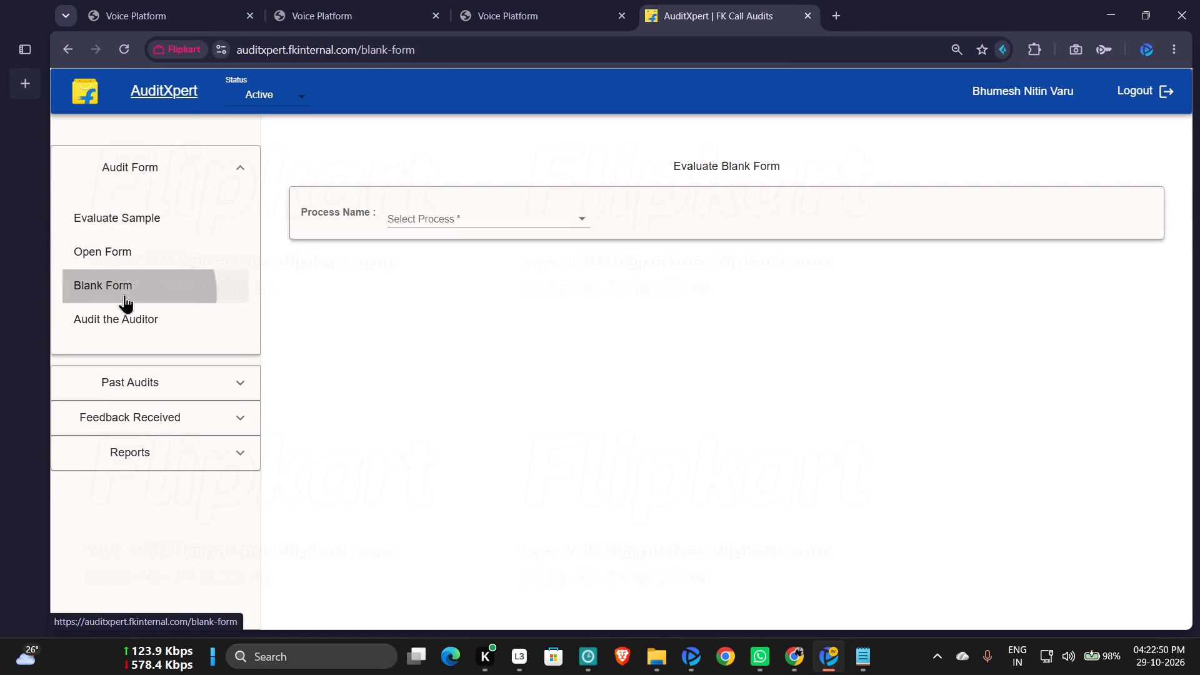
{"action": "left_click", "coordinate": [457, 221]}
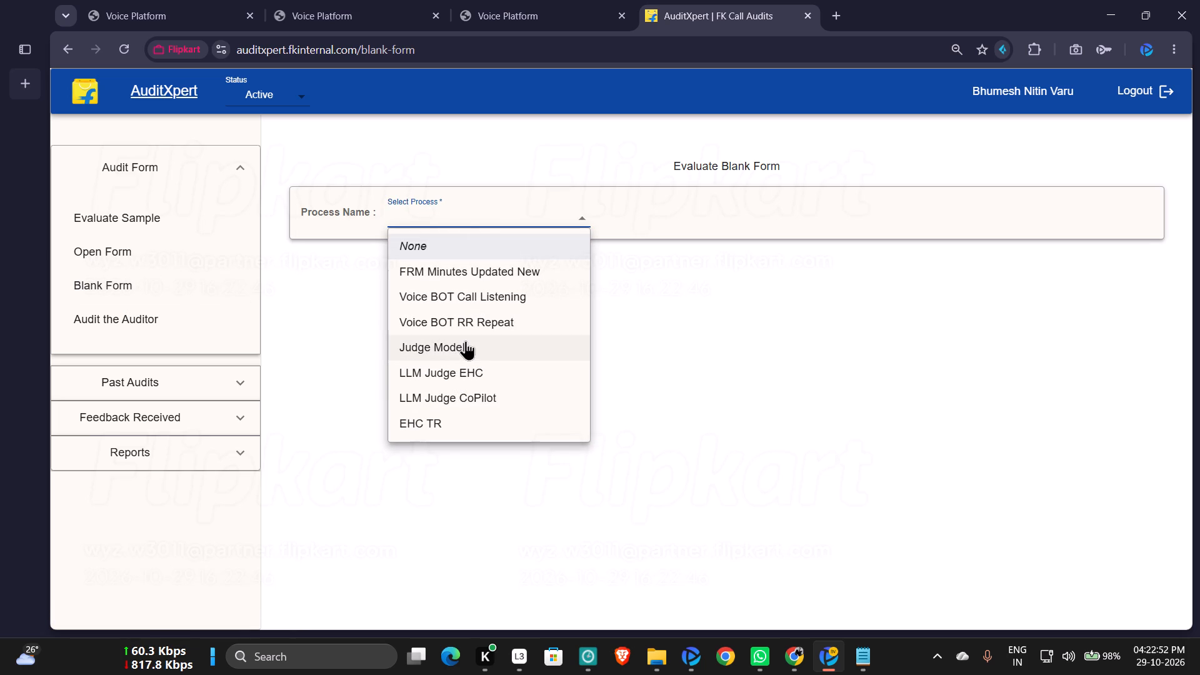
{"action": "left_click", "coordinate": [467, 340]}
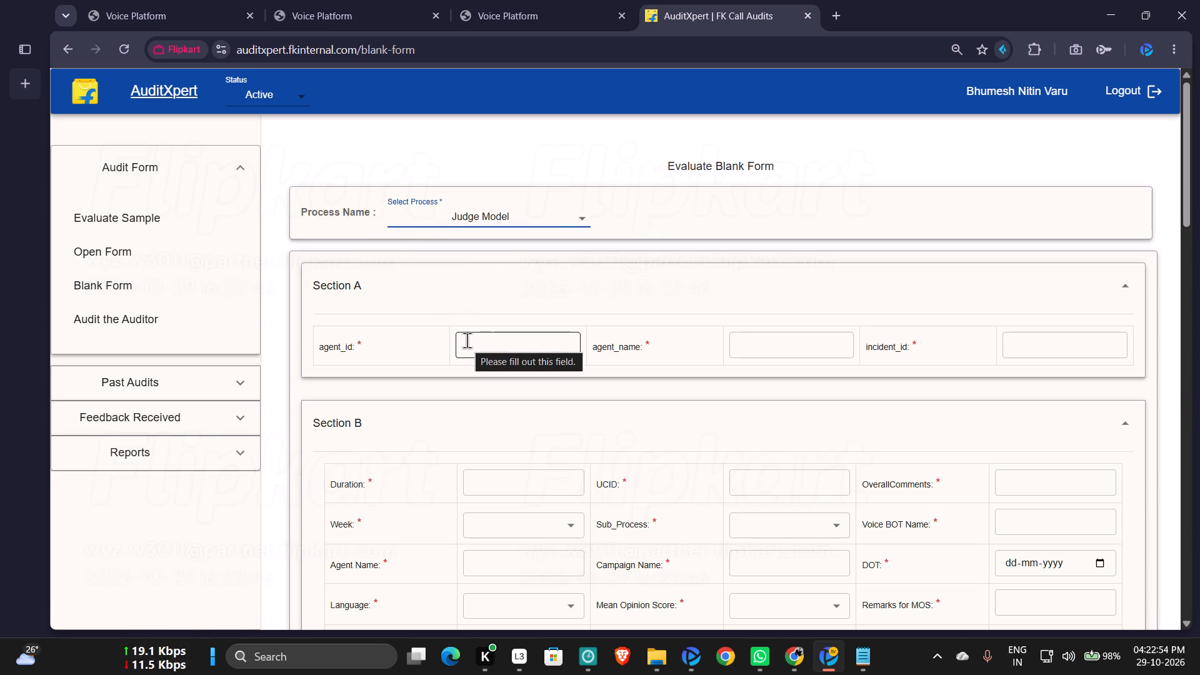
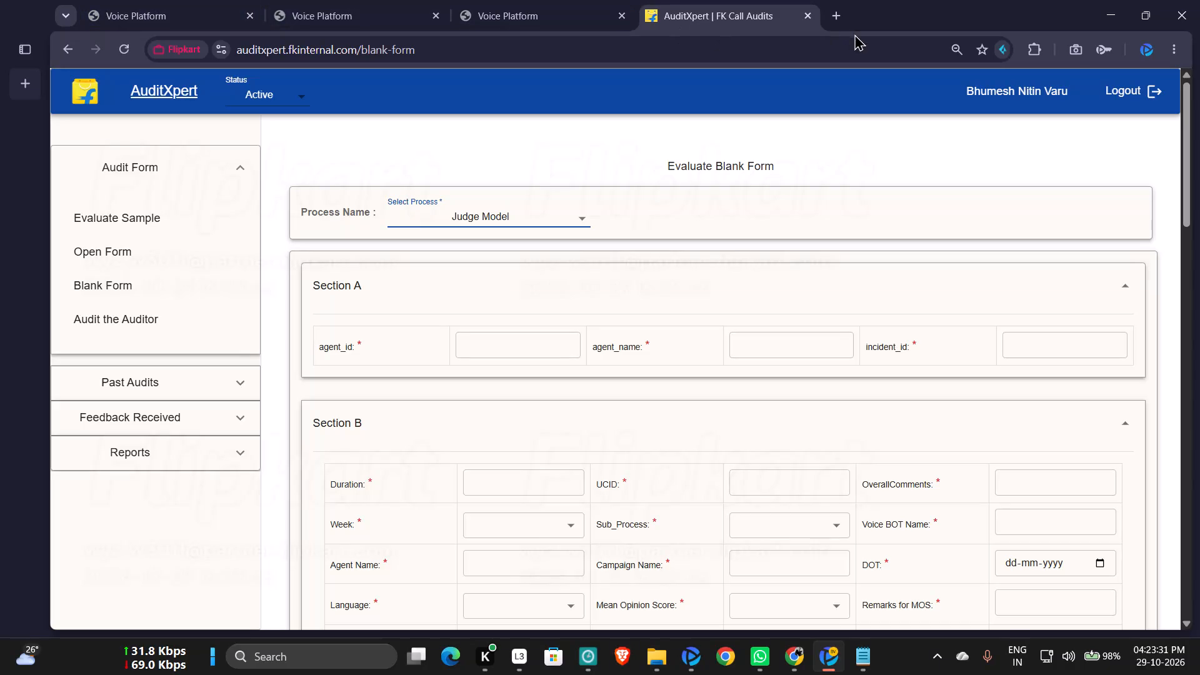
Close the blank Judge Model audit form's AuditXpert tab, returning to the open call's details in CX-CABN.
{"action": "left_click", "coordinate": [807, 11]}
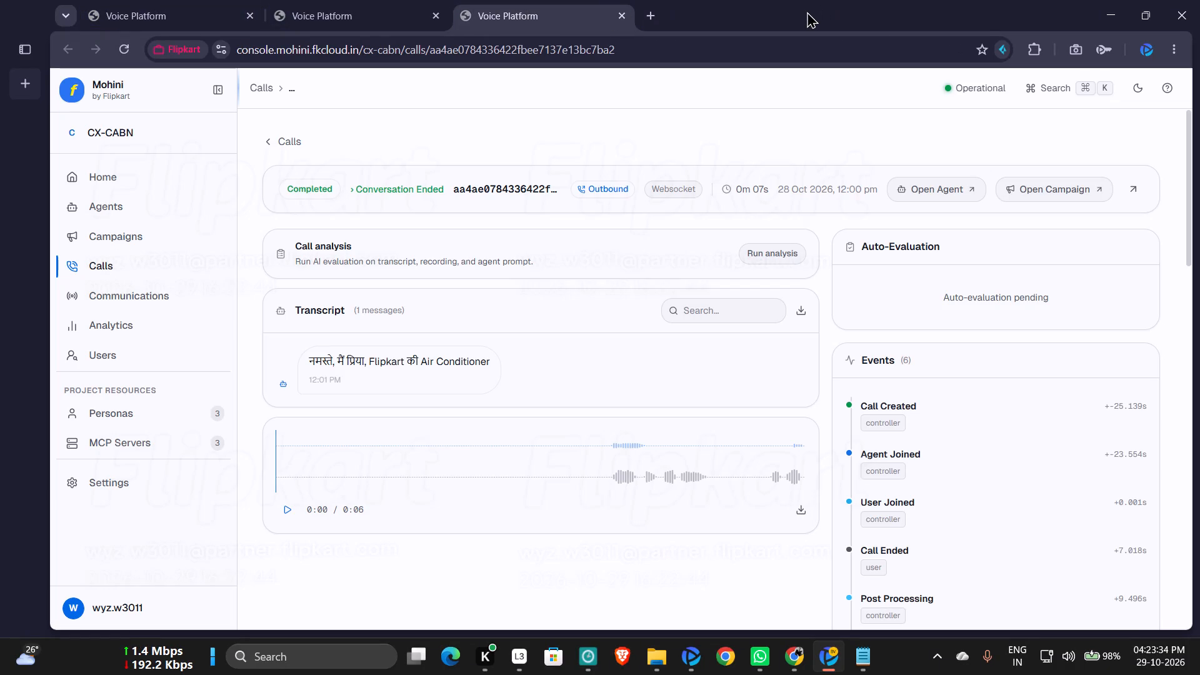
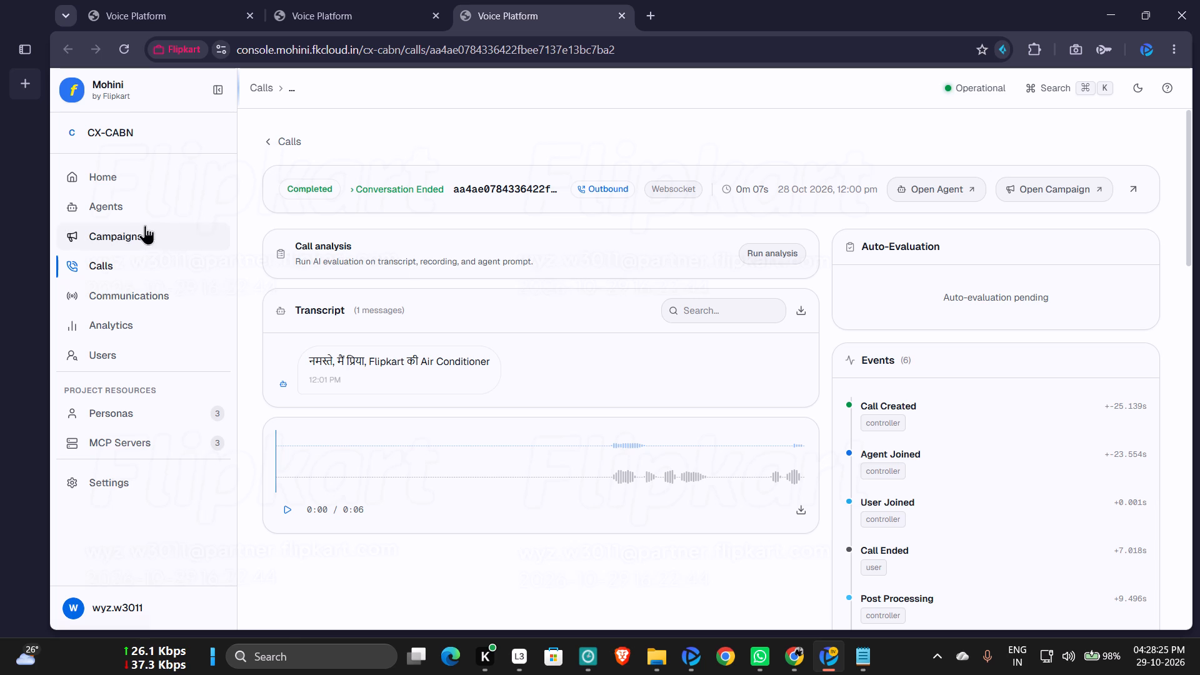
Listen to the open call's recording in full, playing it a second time to review the conversation.
{"action": "left_click", "coordinate": [289, 505]}
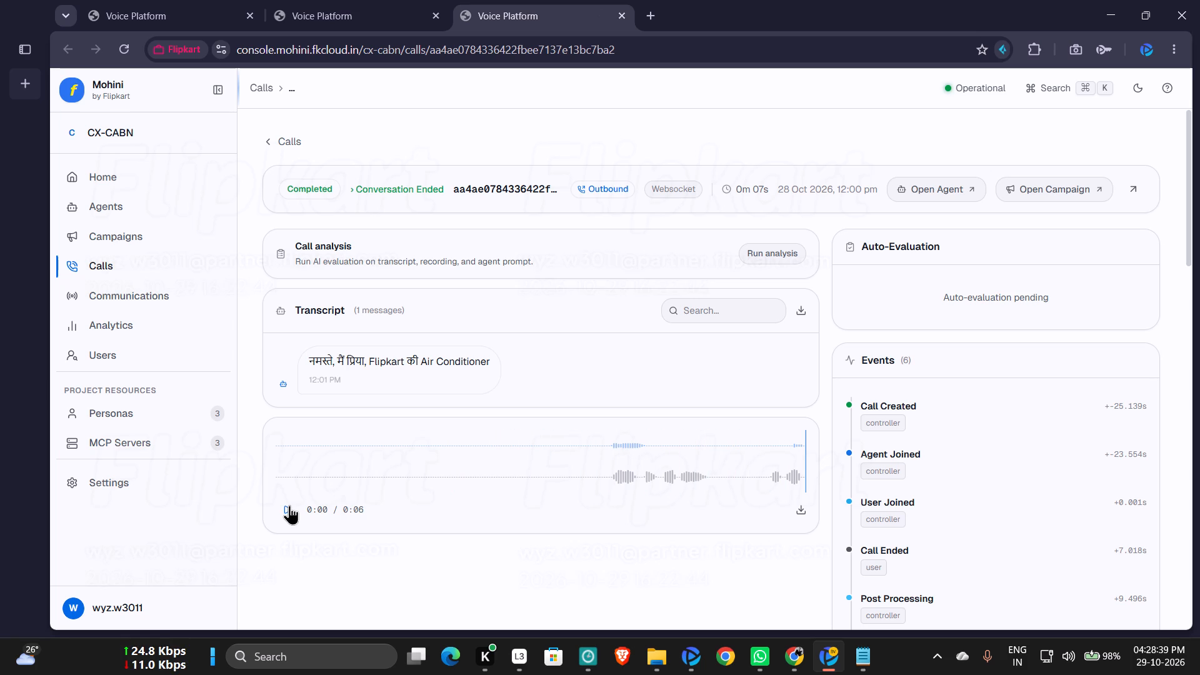
{"action": "left_click", "coordinate": [289, 505]}
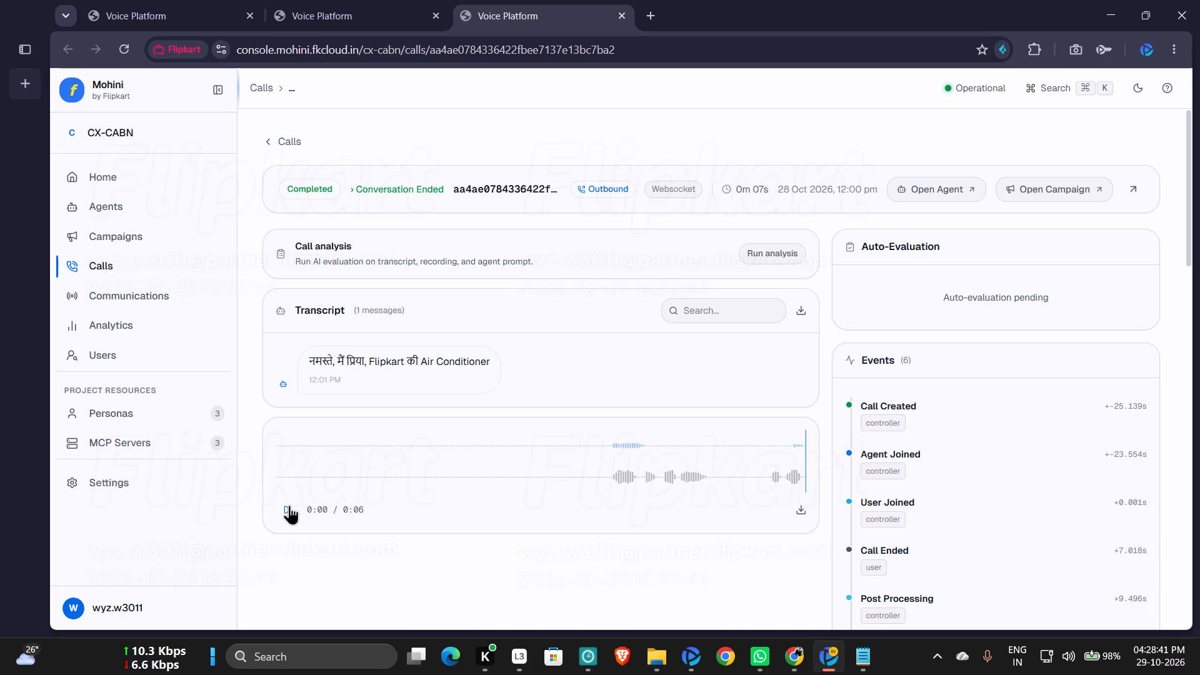
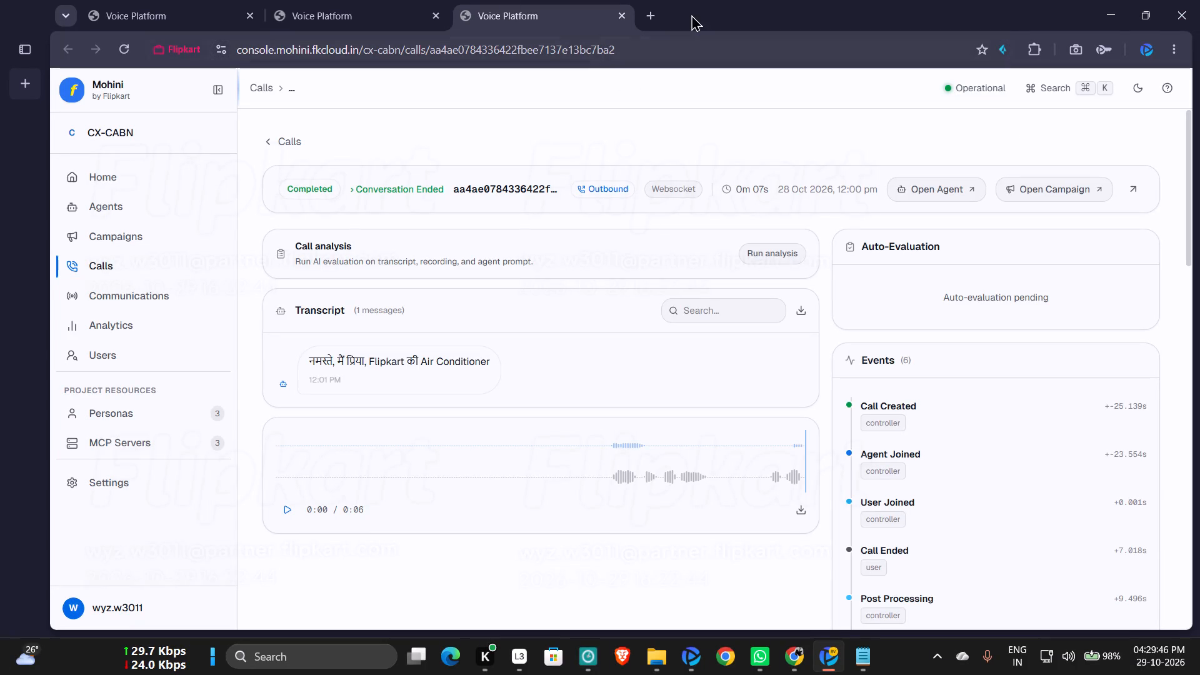
Open AuditXpert in a new browser tab and start a blank audit form for the Judge Model process.
{"action": "left_click", "coordinate": [662, 17]}
{"action": "left_click", "coordinate": [650, 20]}
{"action": "left_click", "coordinate": [338, 76]}
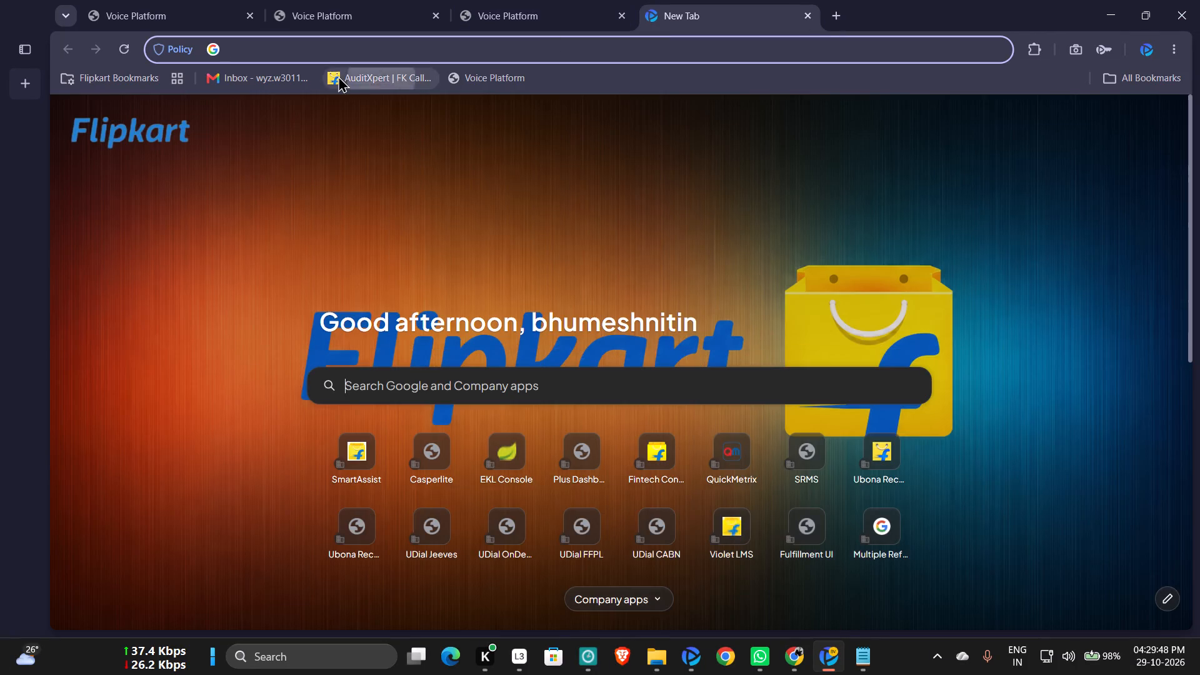
{"action": "left_click", "coordinate": [227, 167]}
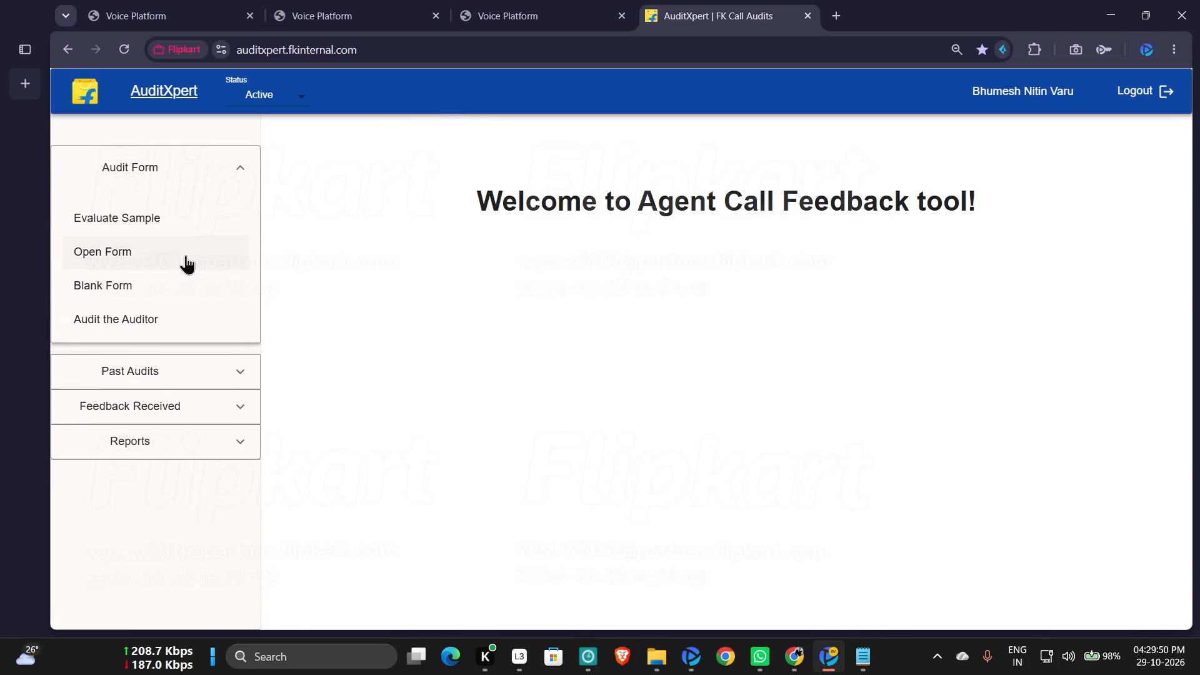
{"action": "left_click", "coordinate": [150, 281]}
{"action": "left_click", "coordinate": [497, 224]}
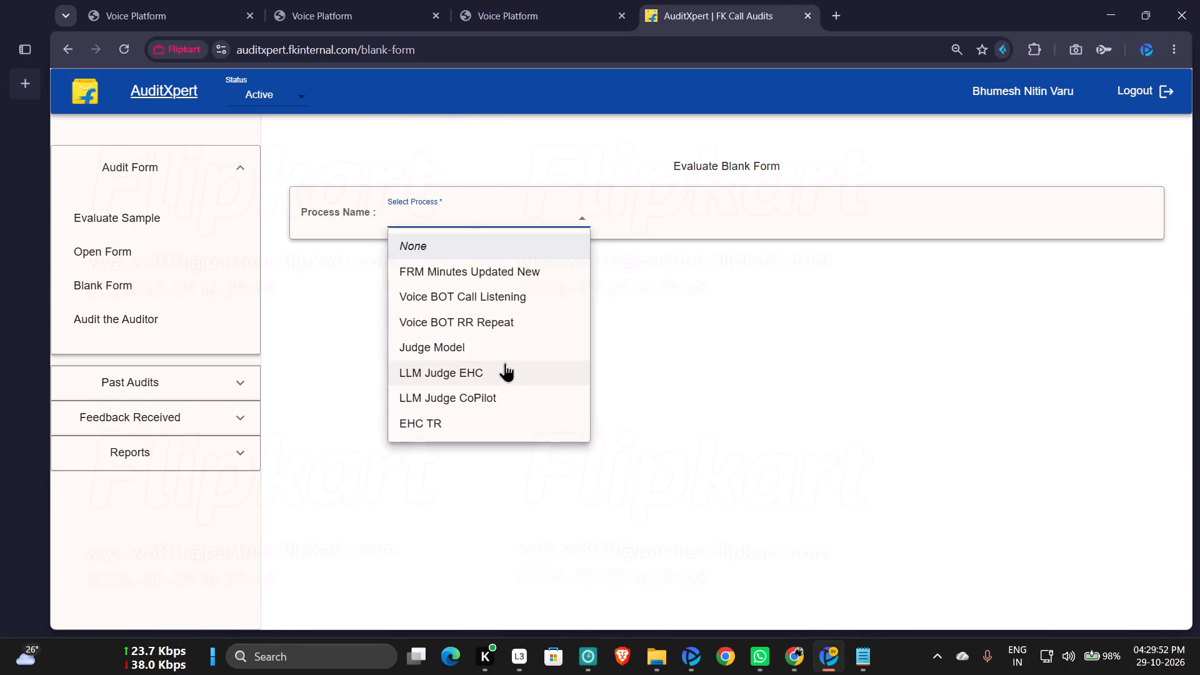
{"action": "left_click", "coordinate": [501, 347]}
Enter the copied call ID as incident_id and UCID, and fill agent_id and agent_name with the saved agent details.
{"action": "left_click", "coordinate": [1053, 341]}
{"action": "key", "text": "ctrl+v"}
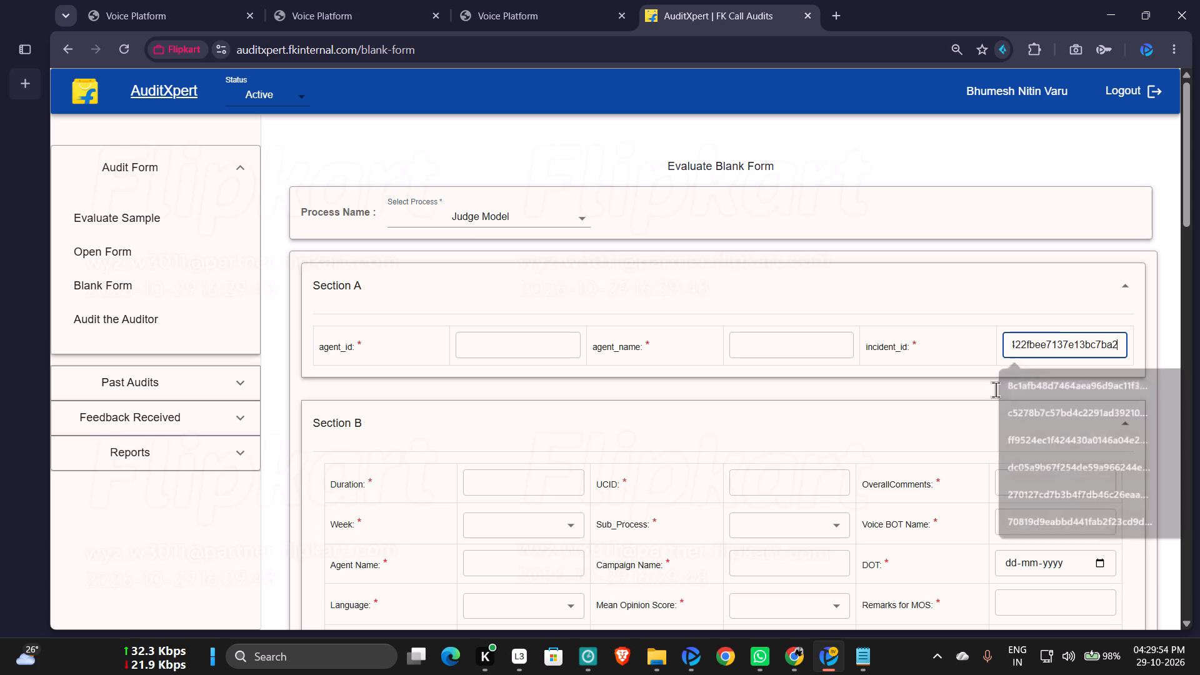
{"action": "left_click", "coordinate": [779, 477]}
{"action": "key", "text": "ctrl+v"}
{"action": "left_click", "coordinate": [777, 354]}
{"action": "left_click", "coordinate": [810, 386]}
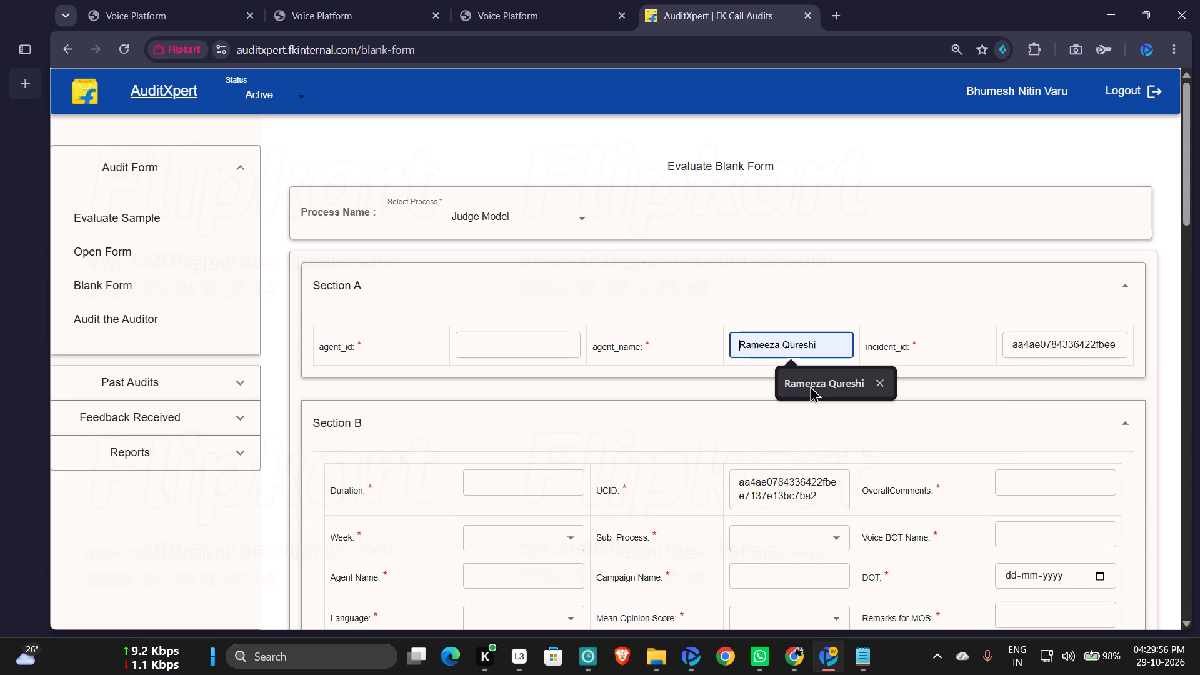
{"action": "left_click_drag", "start_coordinate": [511, 338], "coordinate": [519, 342]}
{"action": "left_click", "coordinate": [561, 384]}
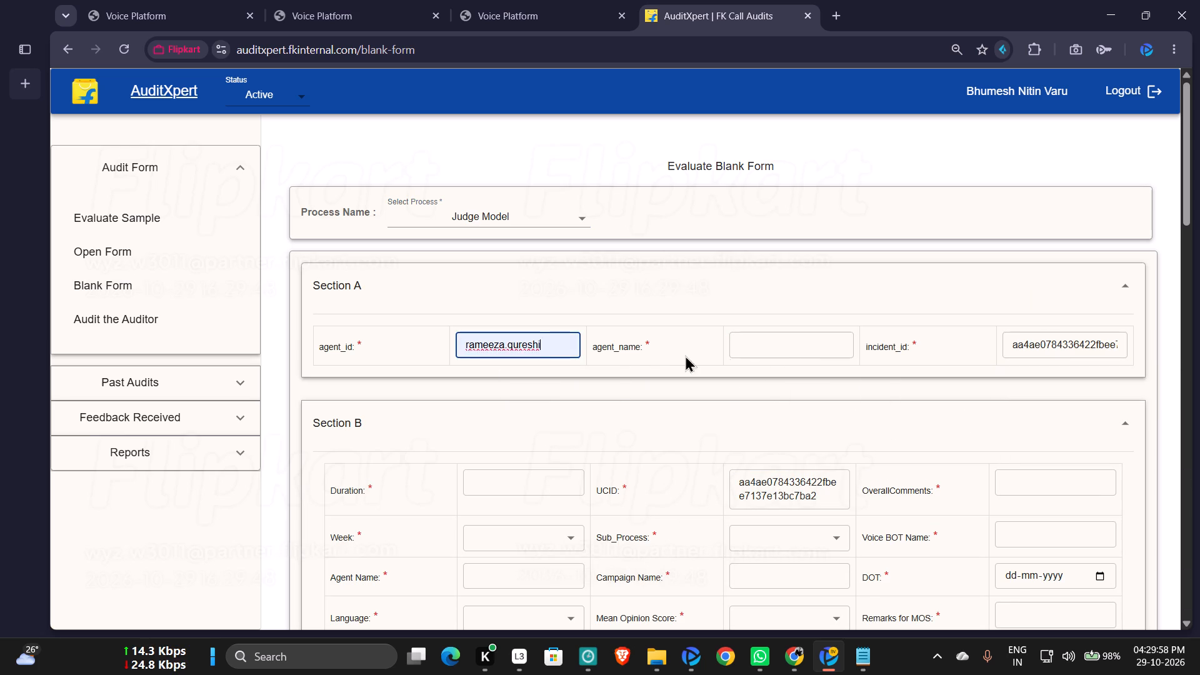
{"action": "left_click", "coordinate": [767, 342]}
{"action": "left_click", "coordinate": [823, 372]}
Set Sub_Process to CX CABN, Week to Week5 and DOT to 28-10-2026 in Section B.
{"action": "scroll", "coordinate": [829, 443], "scroll_direction": "down", "scroll_amount": 1}
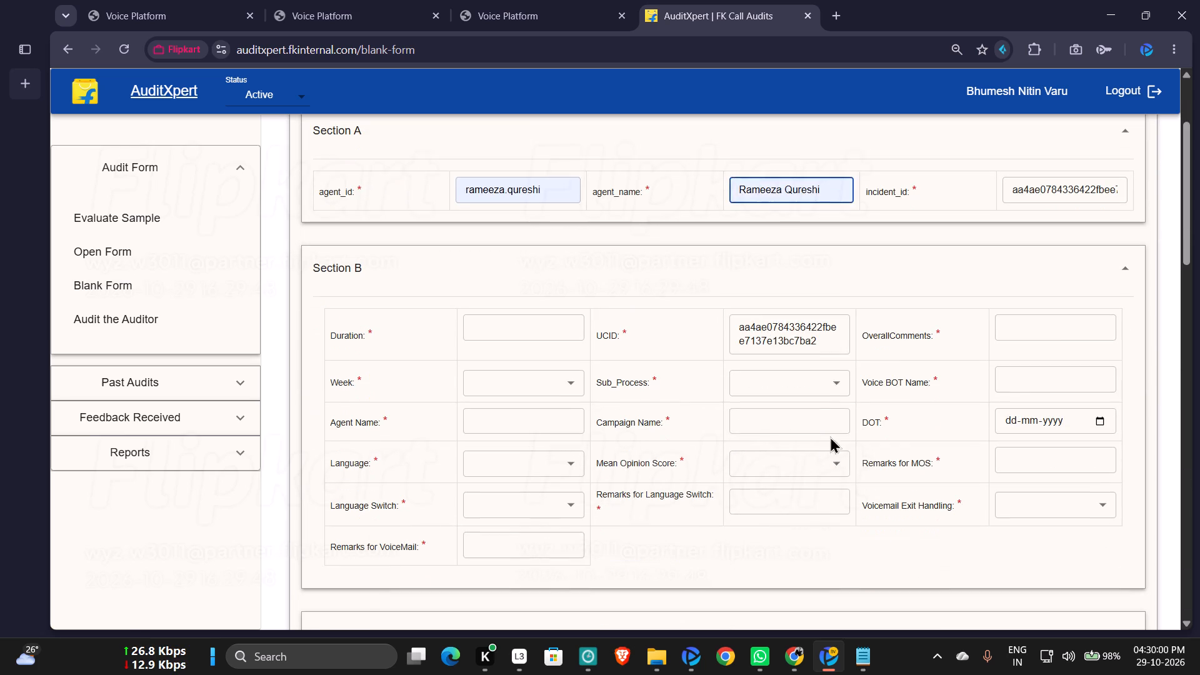
{"action": "left_click", "coordinate": [826, 381]}
{"action": "left_click", "coordinate": [786, 460]}
{"action": "left_click", "coordinate": [534, 386]}
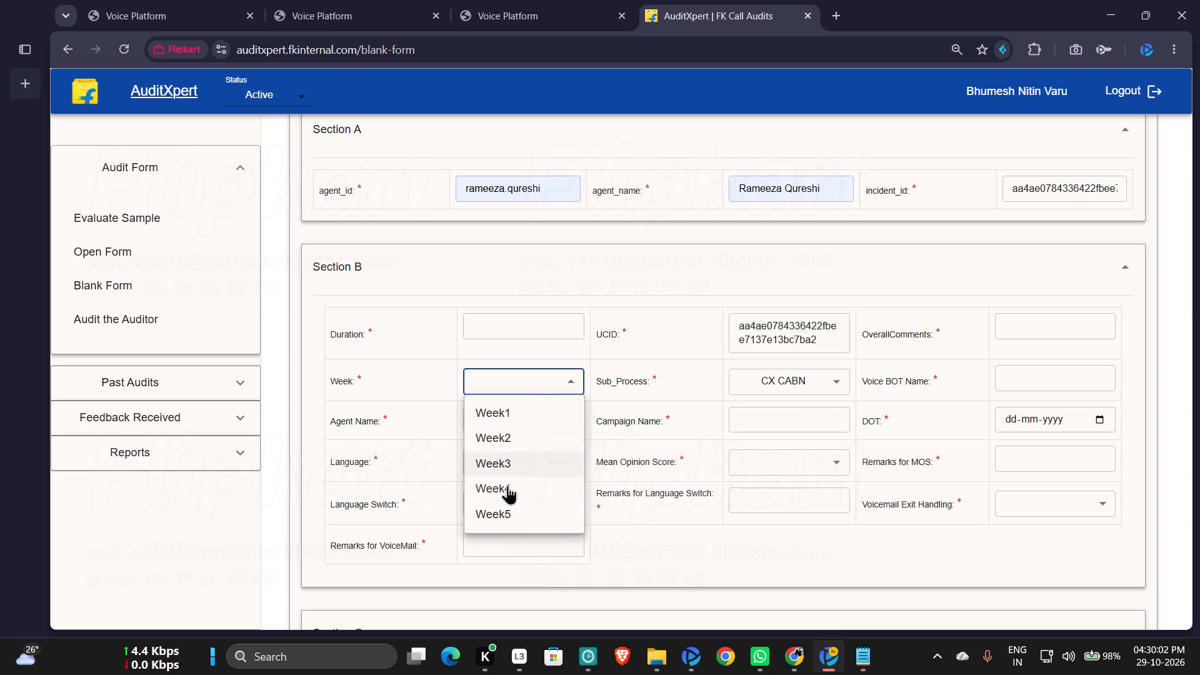
{"action": "left_click_drag", "start_coordinate": [522, 516], "coordinate": [534, 519]}
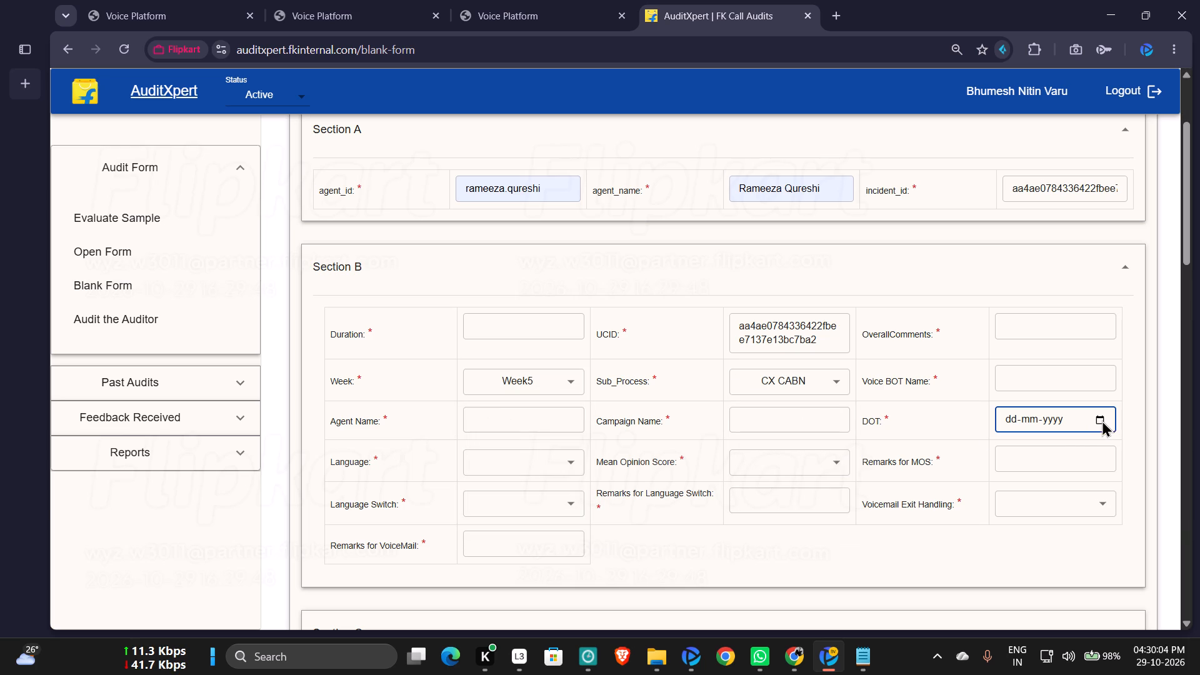
{"action": "left_click", "coordinate": [1102, 420]}
{"action": "left_click", "coordinate": [1071, 567]}
Set Mean Opinion Score to 5, Language to Hindi, and both Voicemail Exit Handling and Language Switch to NA.
{"action": "left_click", "coordinate": [813, 461]}
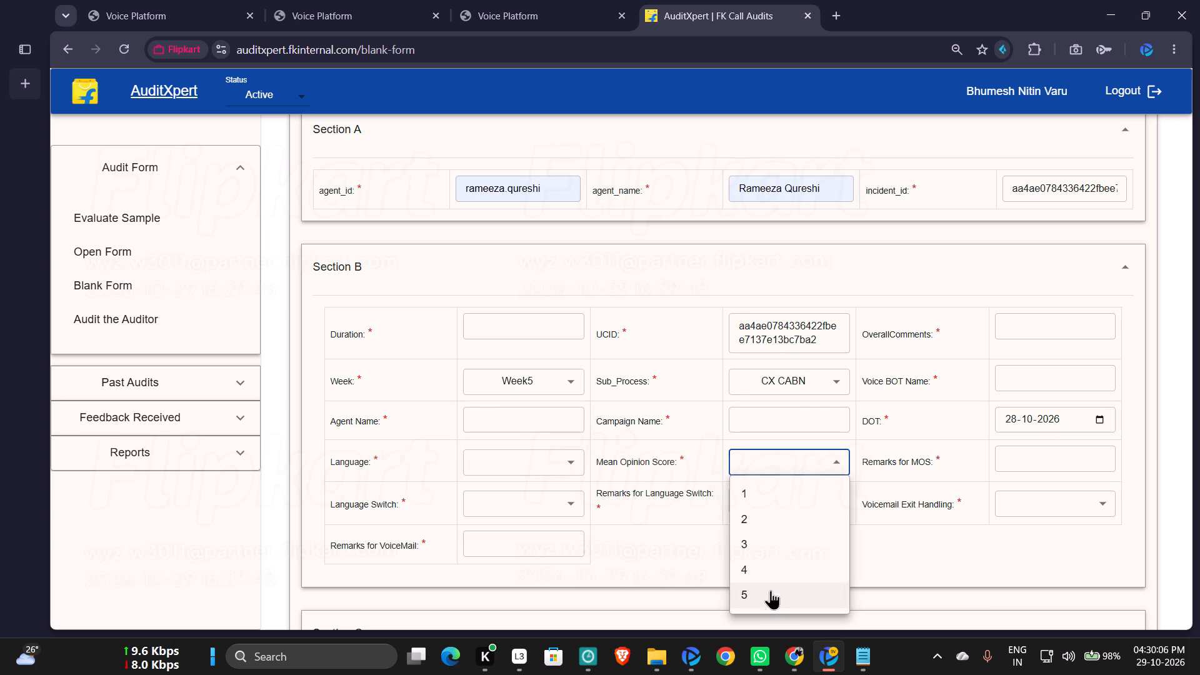
{"action": "left_click", "coordinate": [771, 590]}
{"action": "left_click", "coordinate": [534, 456]}
{"action": "left_click", "coordinate": [493, 302]}
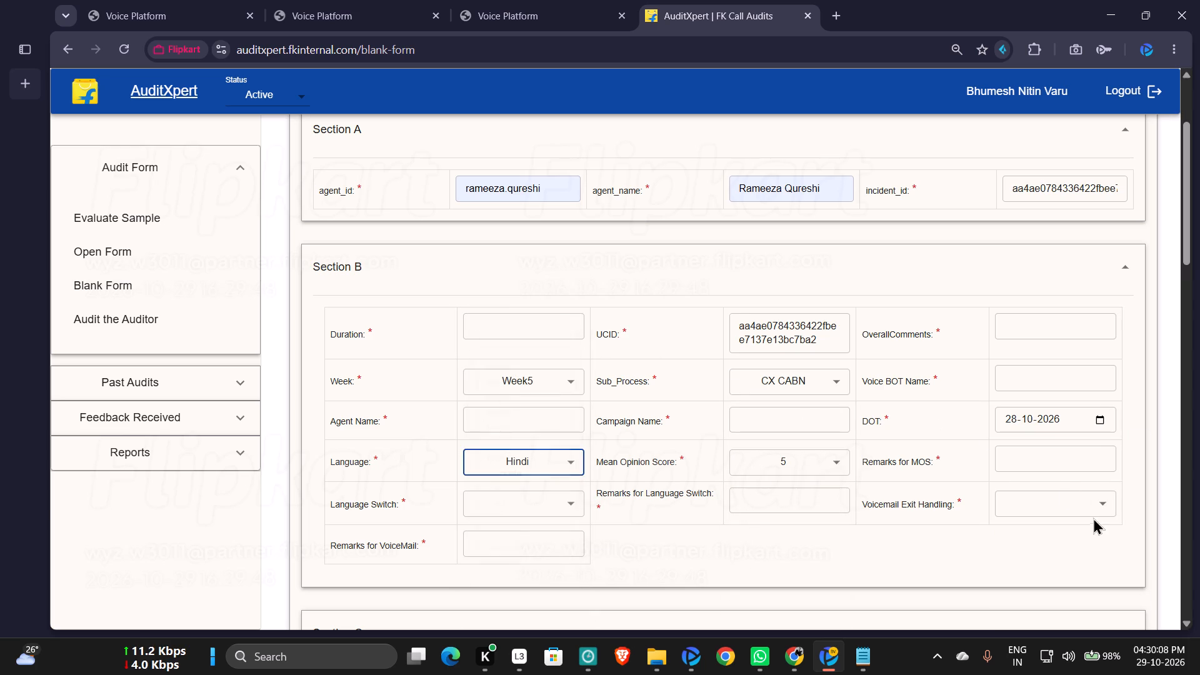
{"action": "left_click", "coordinate": [1103, 504]}
{"action": "left_click", "coordinate": [1047, 581]}
{"action": "left_click", "coordinate": [550, 488]}
{"action": "left_click", "coordinate": [556, 505]}
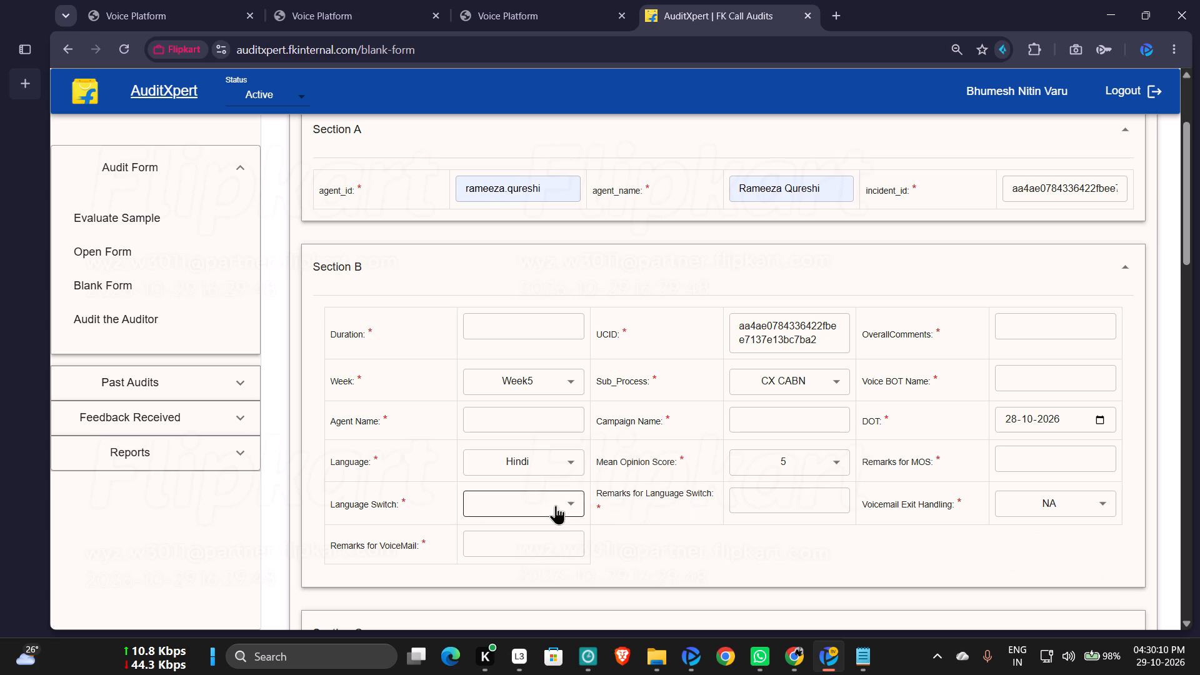
{"action": "left_click", "coordinate": [476, 591]}
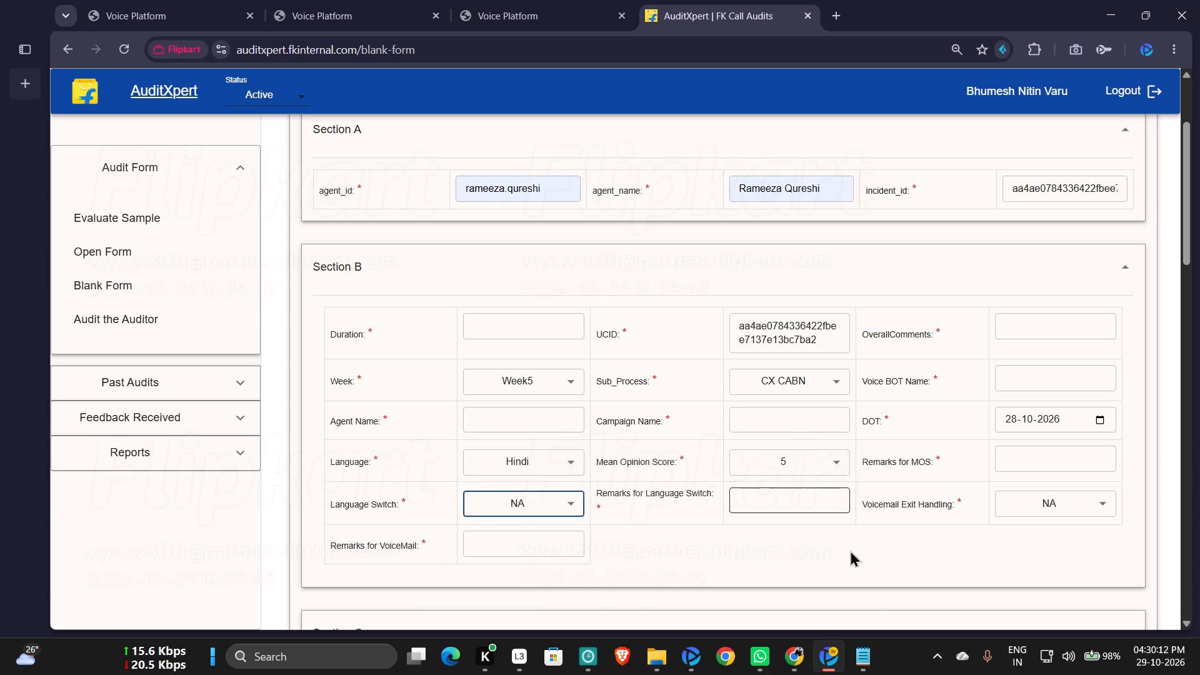
Copy the campaign name "All Large -October 28, 2026" from row 27 of the Campaign RD sheet into the audit form's Campaign Name.
{"action": "left_click", "coordinate": [804, 651]}
{"action": "left_click", "coordinate": [766, 609]}
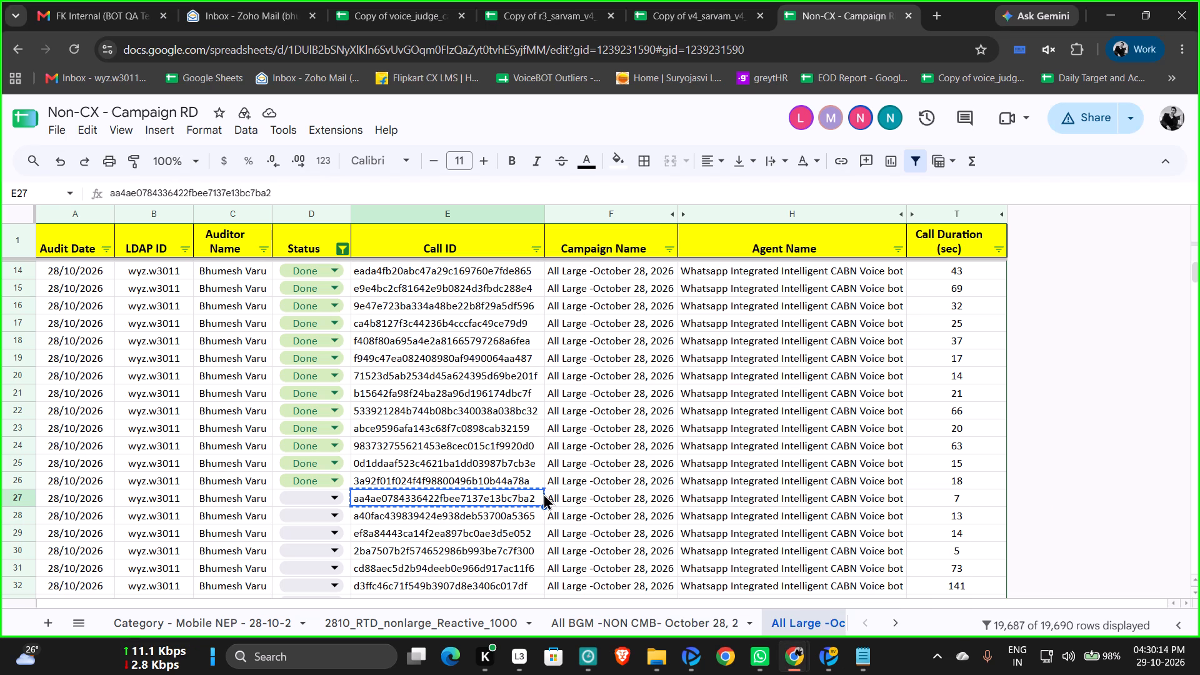
{"action": "left_click", "coordinate": [576, 493]}
{"action": "key", "text": "ctrl+c"}
{"action": "left_click", "coordinate": [822, 659]}
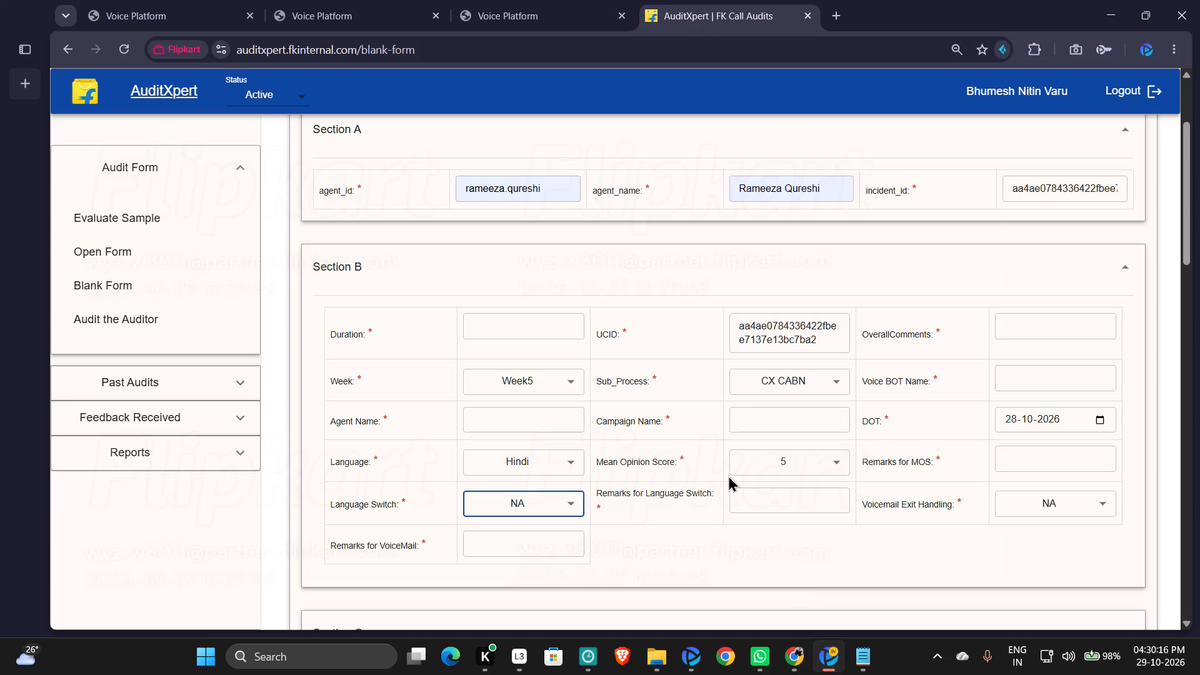
{"action": "left_click", "coordinate": [787, 421]}
{"action": "key", "text": "ctrl+v"}
Copy the agent name "Whatsapp Integrated Intelligent CABN Voice bot" from row 27 of the sheet into the form's Agent Name.
{"action": "left_click", "coordinate": [801, 656]}
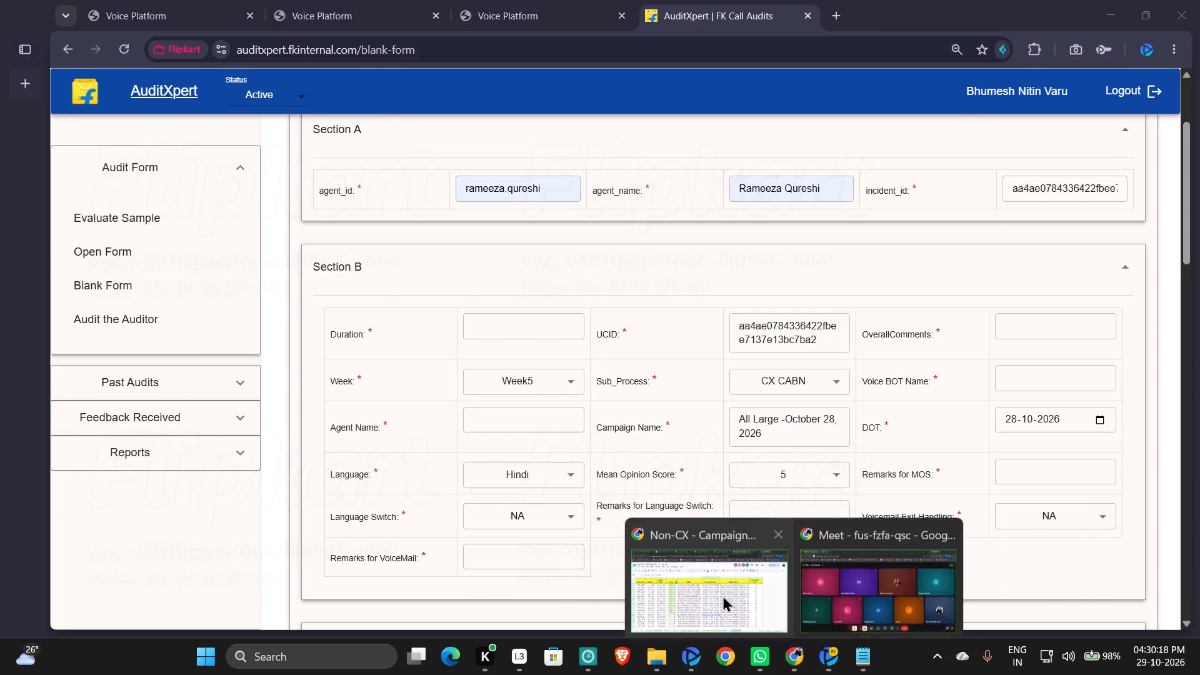
{"action": "left_click", "coordinate": [721, 592]}
{"action": "left_click", "coordinate": [744, 498]}
{"action": "key", "text": "ctrl+c"}
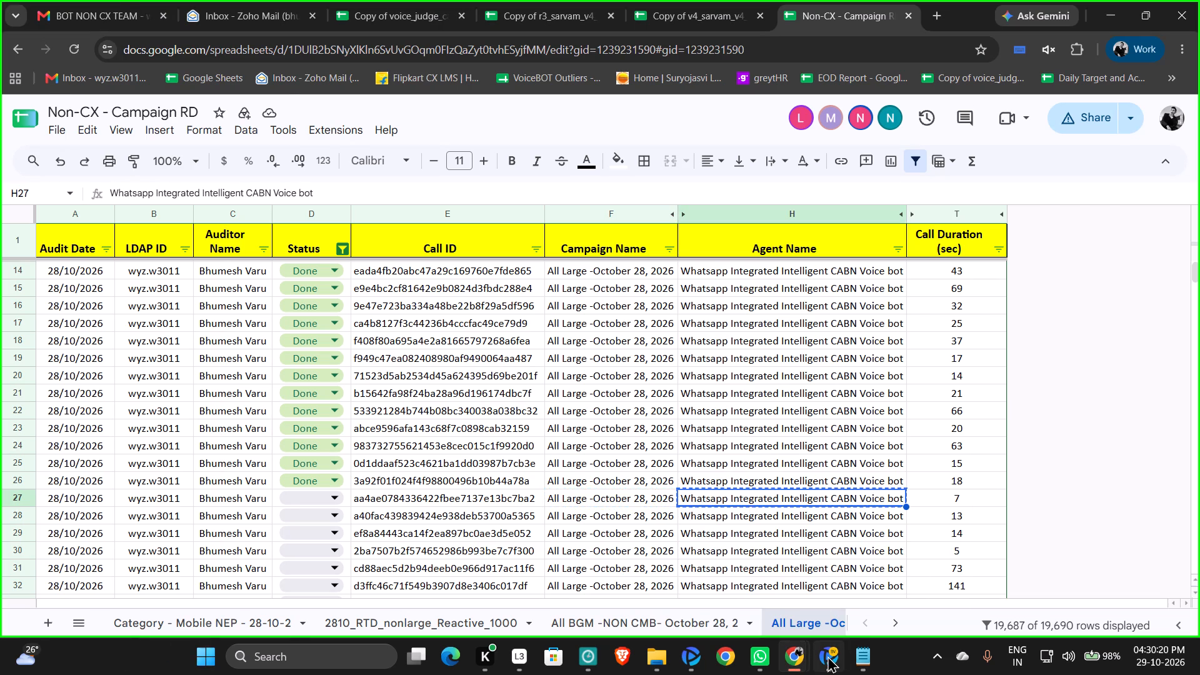
{"action": "left_click", "coordinate": [827, 656]}
{"action": "left_click", "coordinate": [524, 424]}
{"action": "key", "text": "ctrl+v"}
Enter Priya as the Voice BOT Name in Section B.
{"action": "left_click", "coordinate": [1024, 385]}
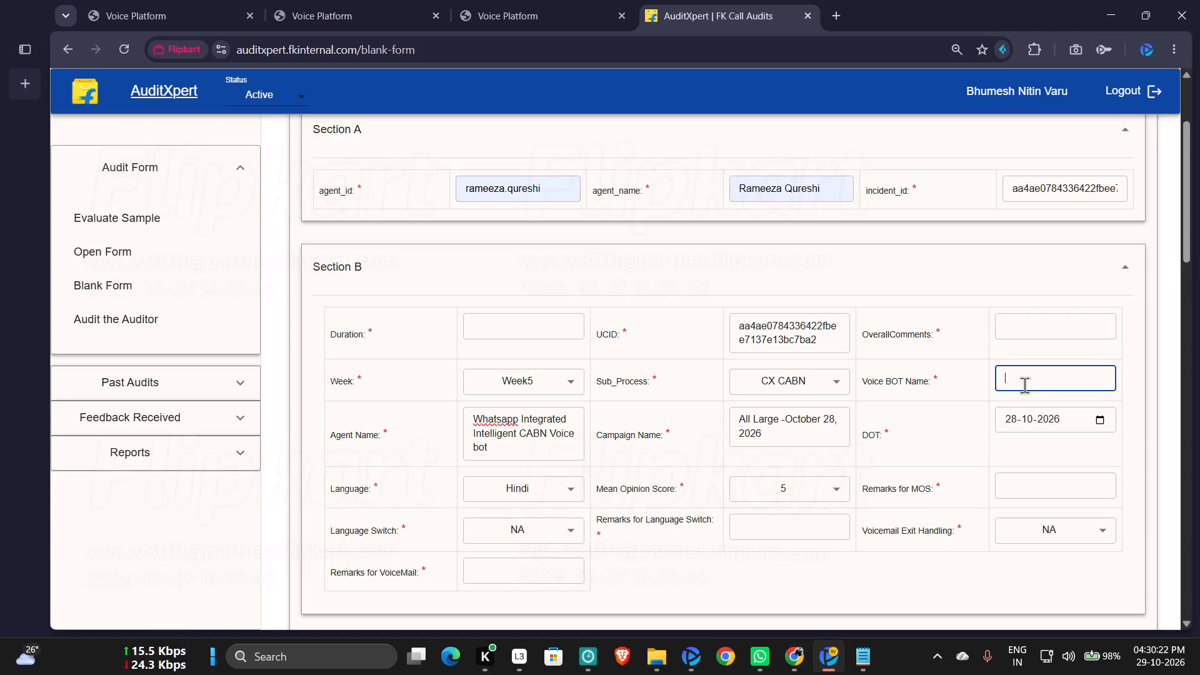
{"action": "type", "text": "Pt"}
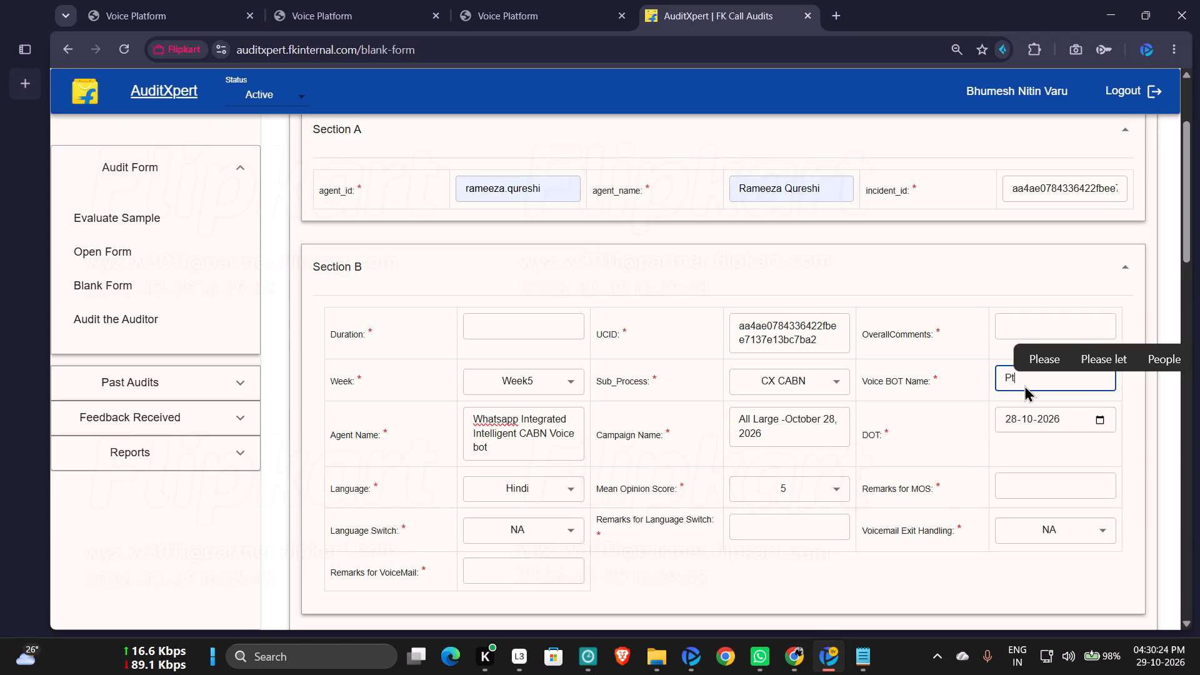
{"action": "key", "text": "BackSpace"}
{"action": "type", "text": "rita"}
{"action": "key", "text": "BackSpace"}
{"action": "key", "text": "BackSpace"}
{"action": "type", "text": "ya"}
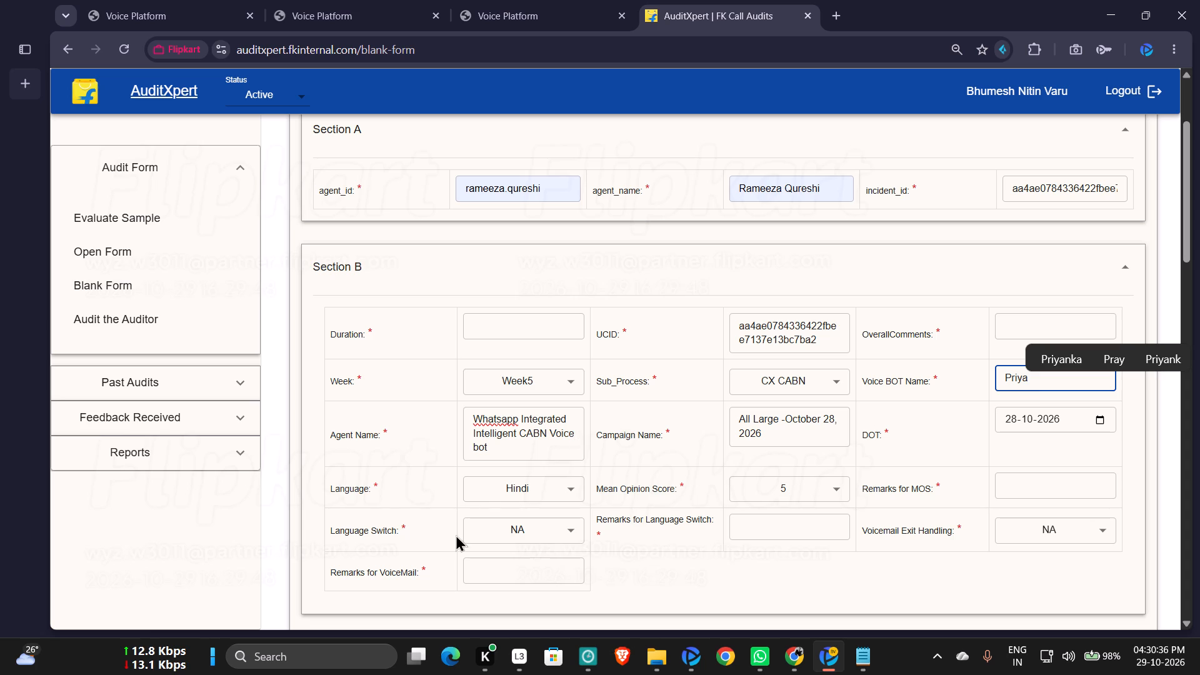
Look up the call duration in row 27 of the sheet and enter 7 as the Duration in Section B.
{"action": "left_click", "coordinate": [800, 671]}
{"action": "left_click", "coordinate": [737, 609]}
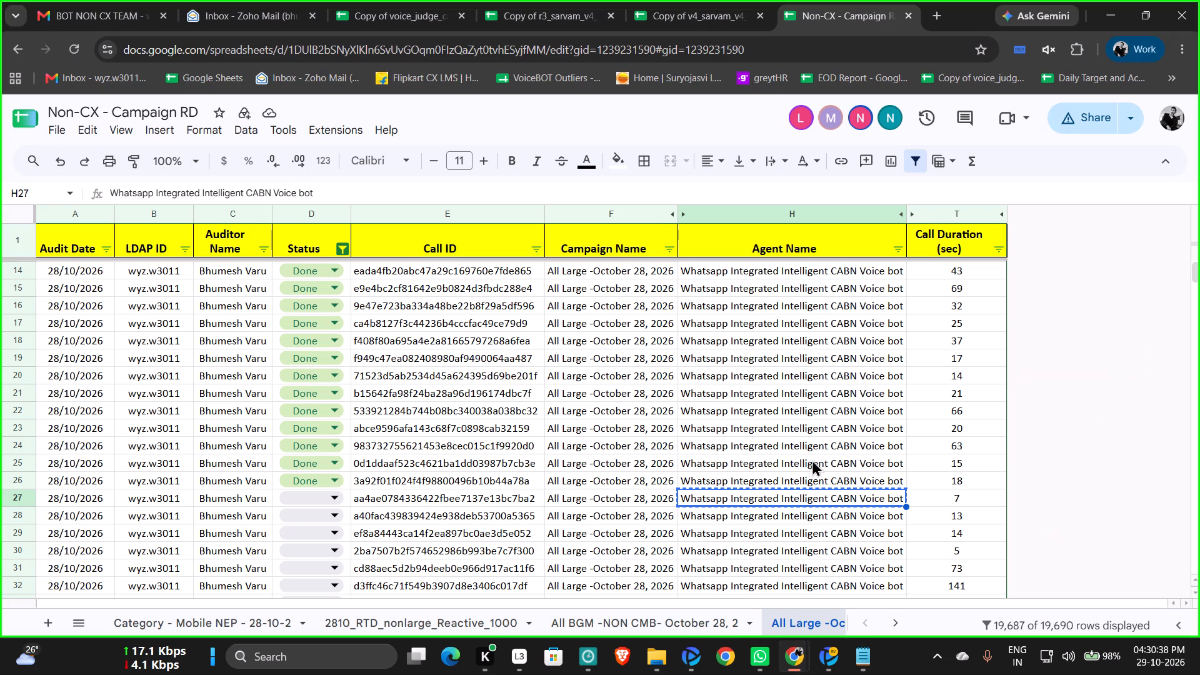
{"action": "left_click", "coordinate": [837, 658]}
{"action": "left_click", "coordinate": [506, 332]}
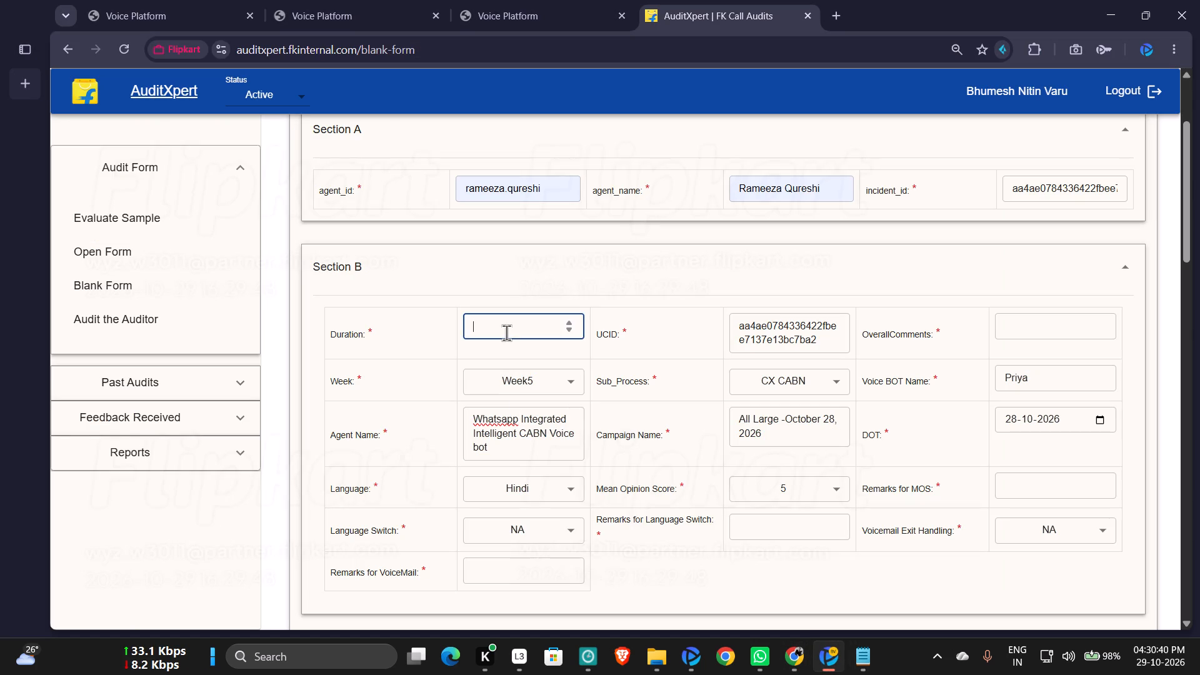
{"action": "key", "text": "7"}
{"action": "left_click", "coordinate": [825, 653]}
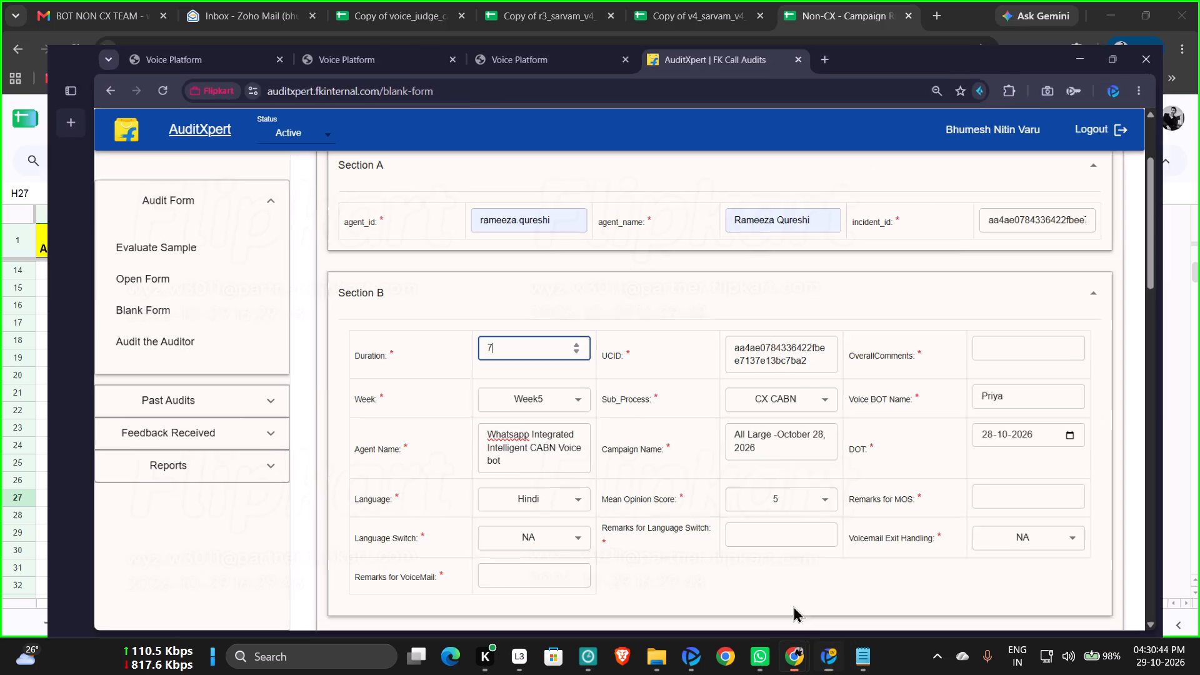
{"action": "left_click", "coordinate": [842, 658]}
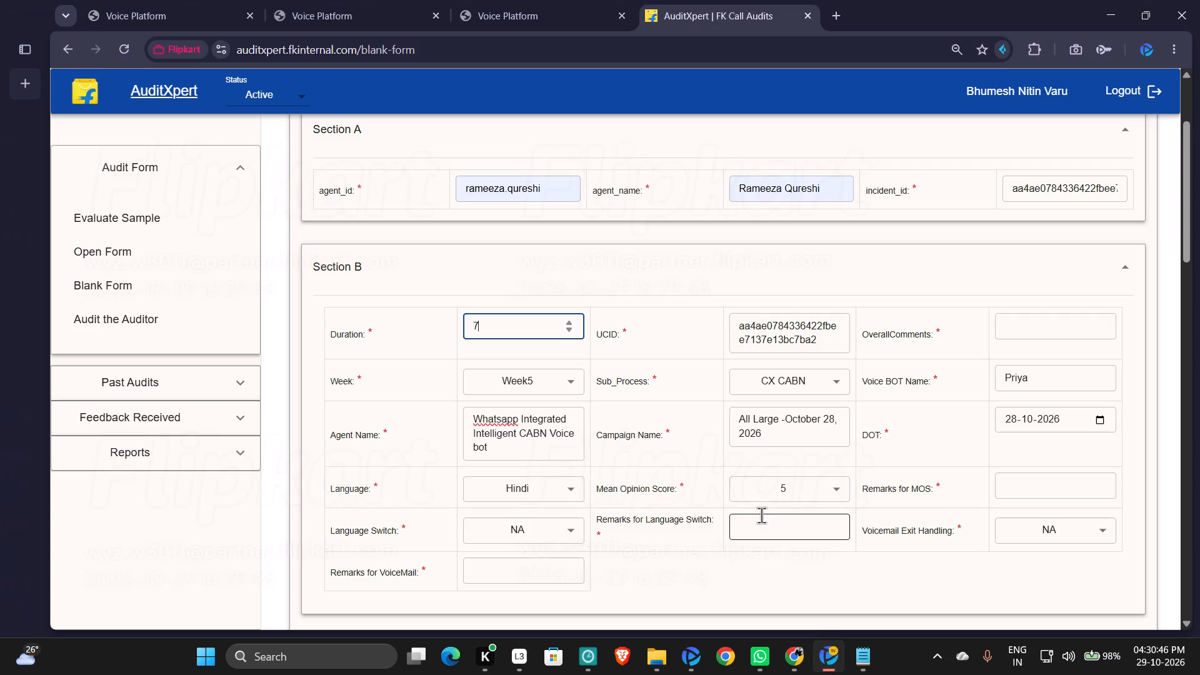
Copy "NO voicemail detected on call." from the Judge Model 2 notes in Notepad into Remarks for VoiceMail.
{"action": "left_click", "coordinate": [864, 653]}
{"action": "triple_click", "coordinate": [249, 261]}
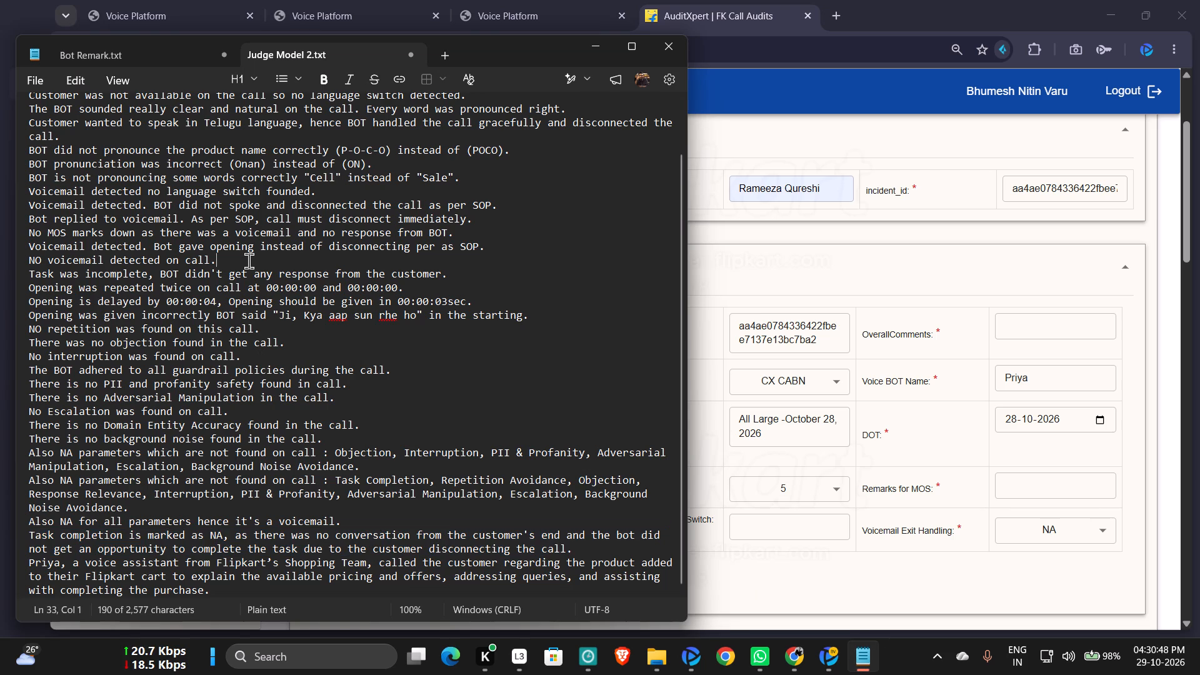
{"action": "key", "text": "ctrl+c"}
{"action": "left_click", "coordinate": [824, 584]}
{"action": "left_click", "coordinate": [503, 566]}
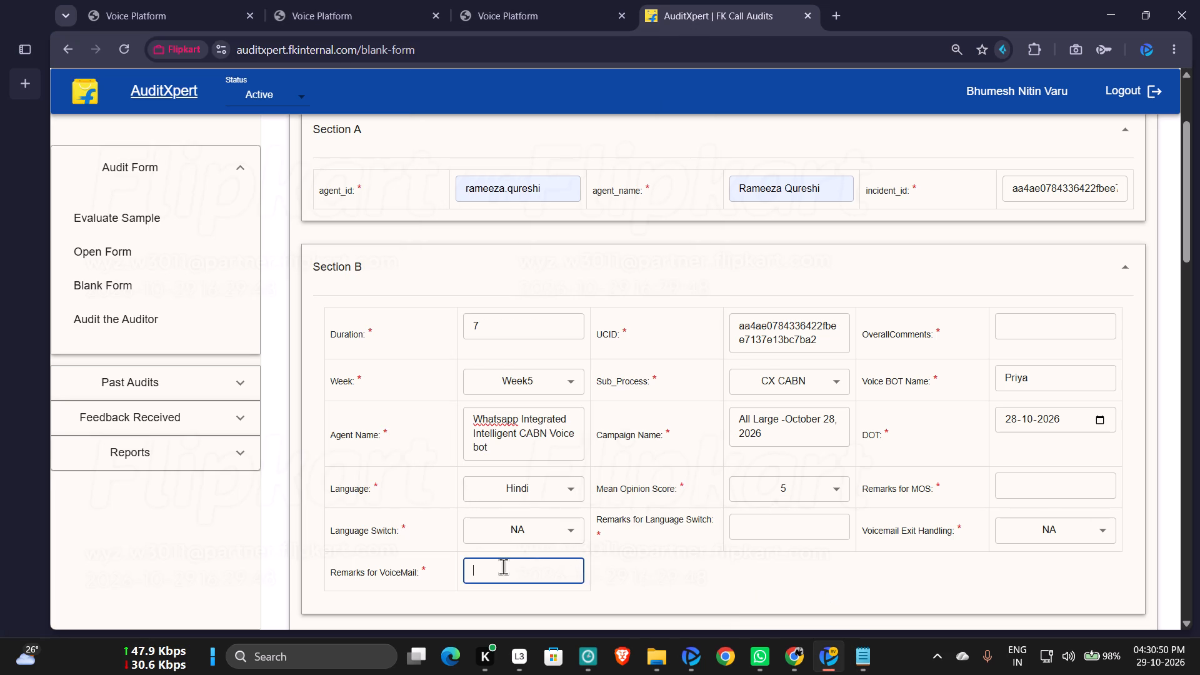
{"action": "key", "text": "ctrl+v"}
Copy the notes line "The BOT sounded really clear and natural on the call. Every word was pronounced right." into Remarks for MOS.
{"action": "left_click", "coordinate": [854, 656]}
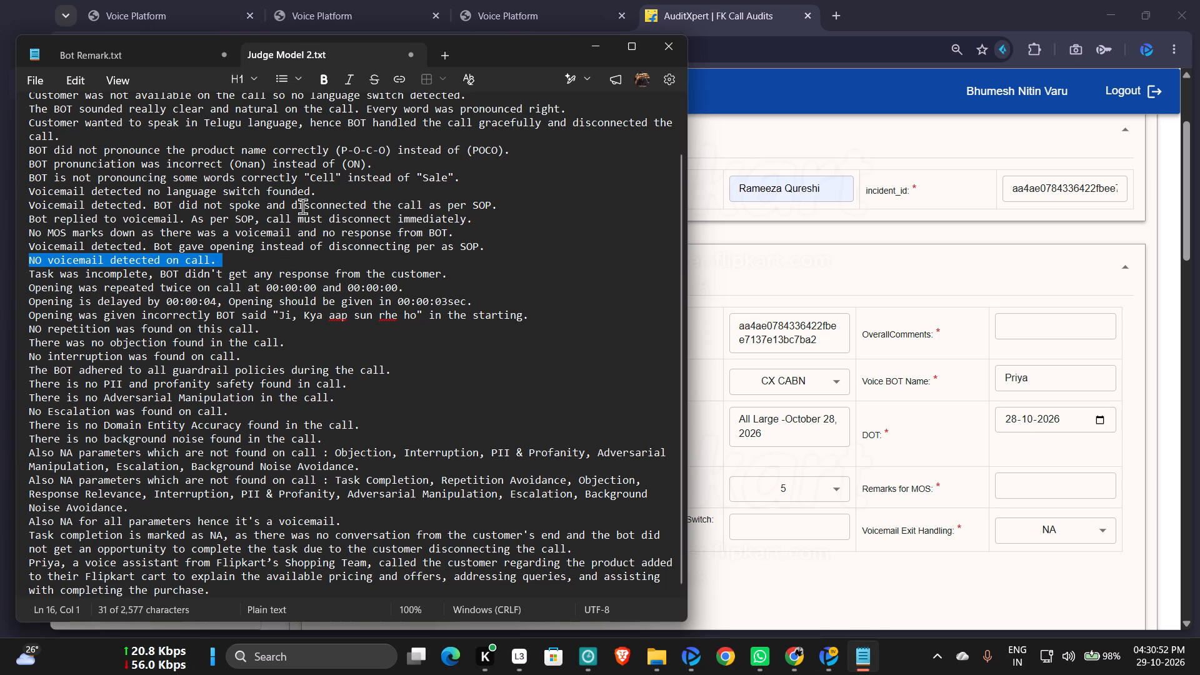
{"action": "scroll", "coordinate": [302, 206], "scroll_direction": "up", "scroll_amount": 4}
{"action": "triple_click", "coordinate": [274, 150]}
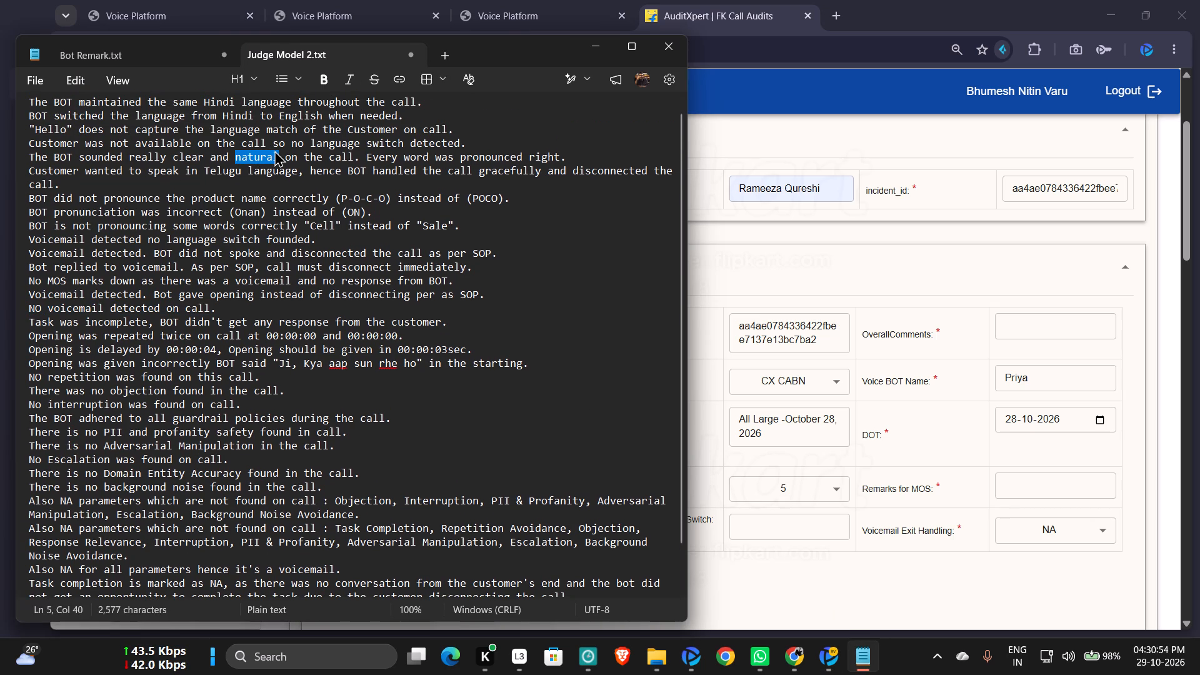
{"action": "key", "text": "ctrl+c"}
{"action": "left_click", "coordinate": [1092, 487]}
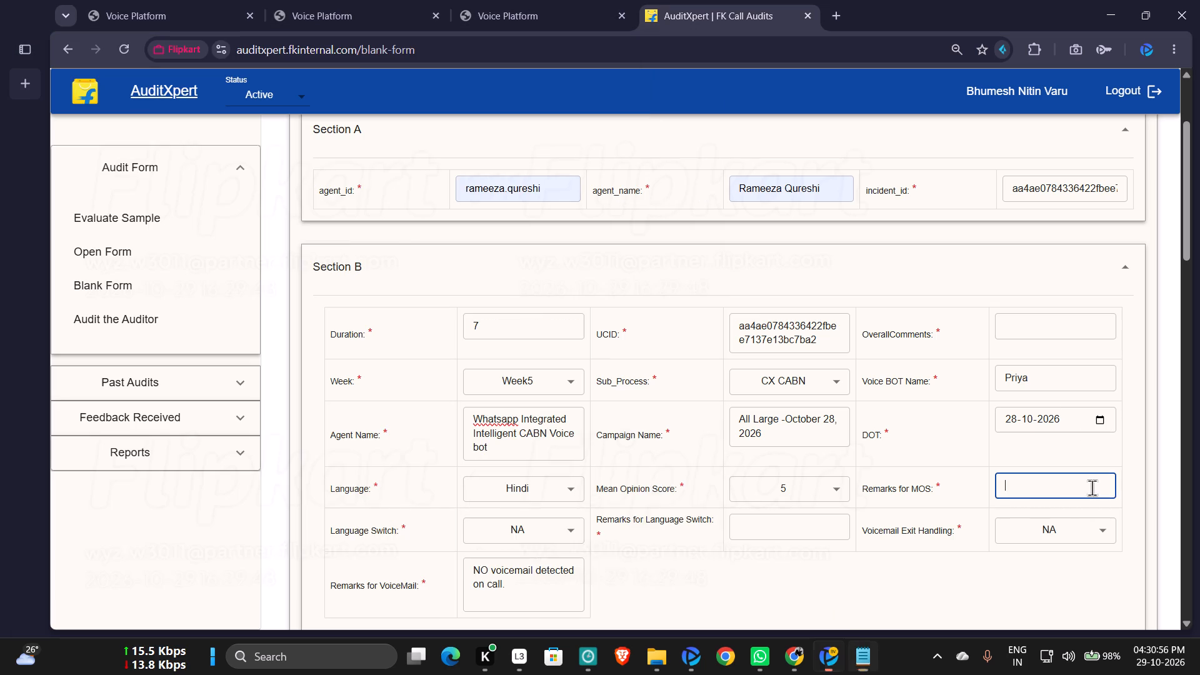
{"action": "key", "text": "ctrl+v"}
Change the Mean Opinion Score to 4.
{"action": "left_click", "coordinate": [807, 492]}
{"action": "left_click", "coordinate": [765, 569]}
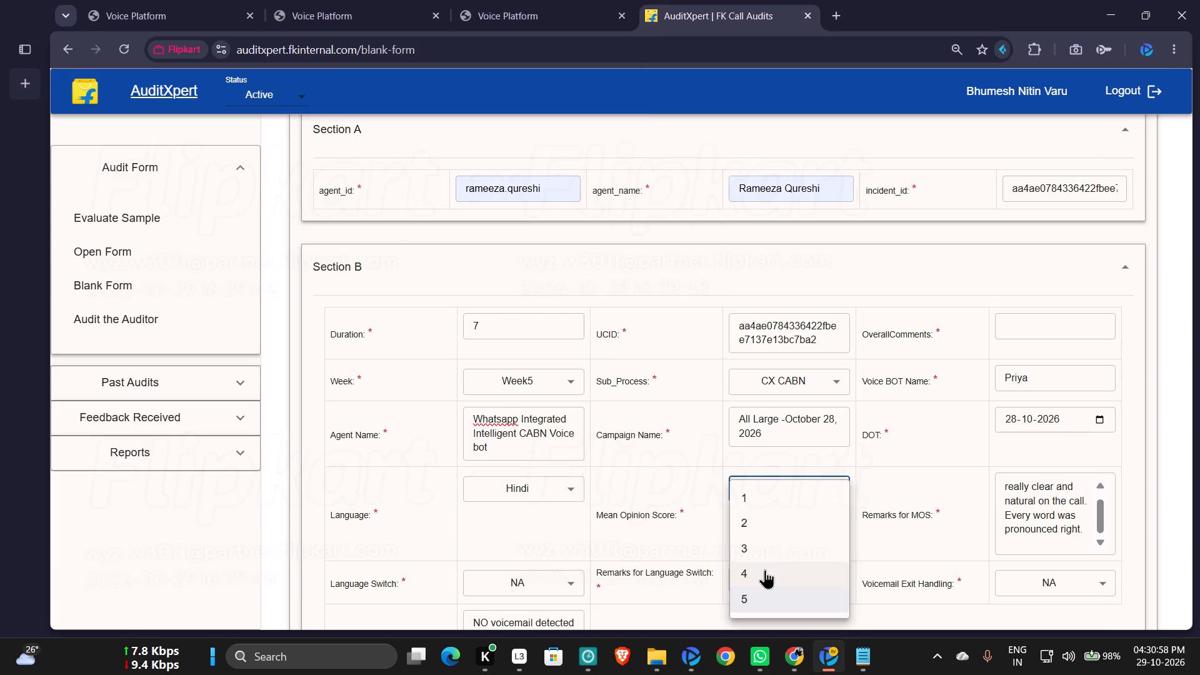
Replace the Remarks for MOS text with "BOT sounded clear but audio was short so less".
{"action": "triple_click", "coordinate": [1027, 516]}
{"action": "left_click", "coordinate": [1027, 516]}
{"action": "scroll", "coordinate": [1036, 529], "scroll_direction": "up", "scroll_amount": 5}
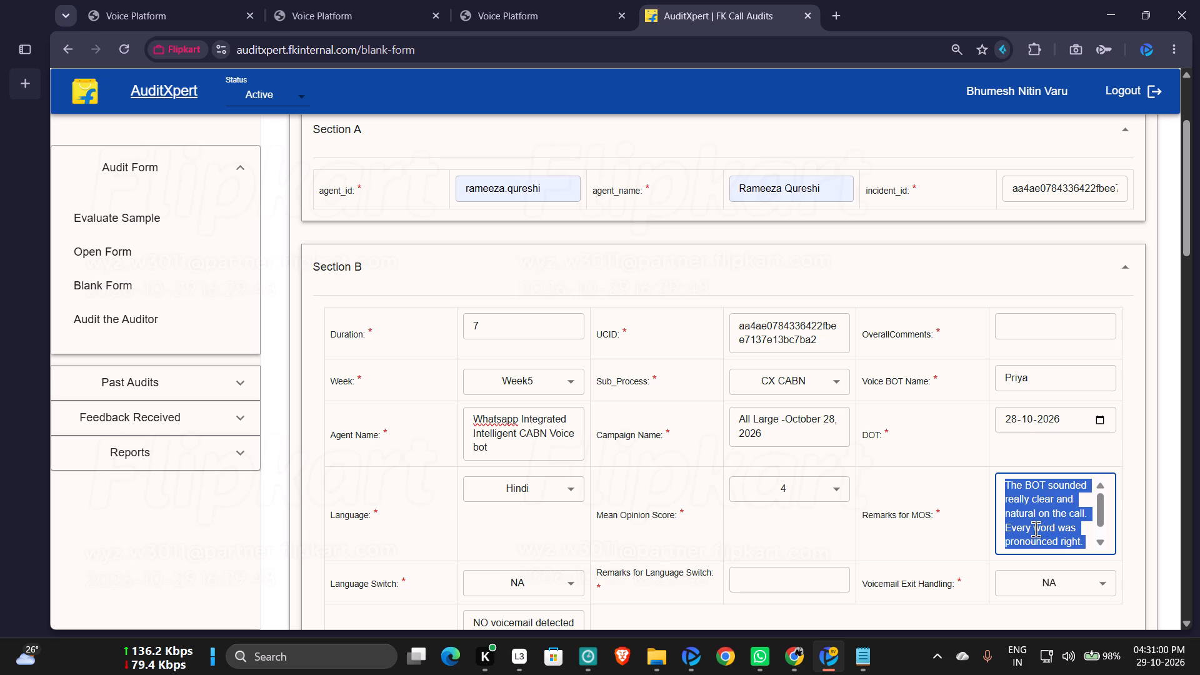
{"action": "triple_click", "coordinate": [1033, 494]}
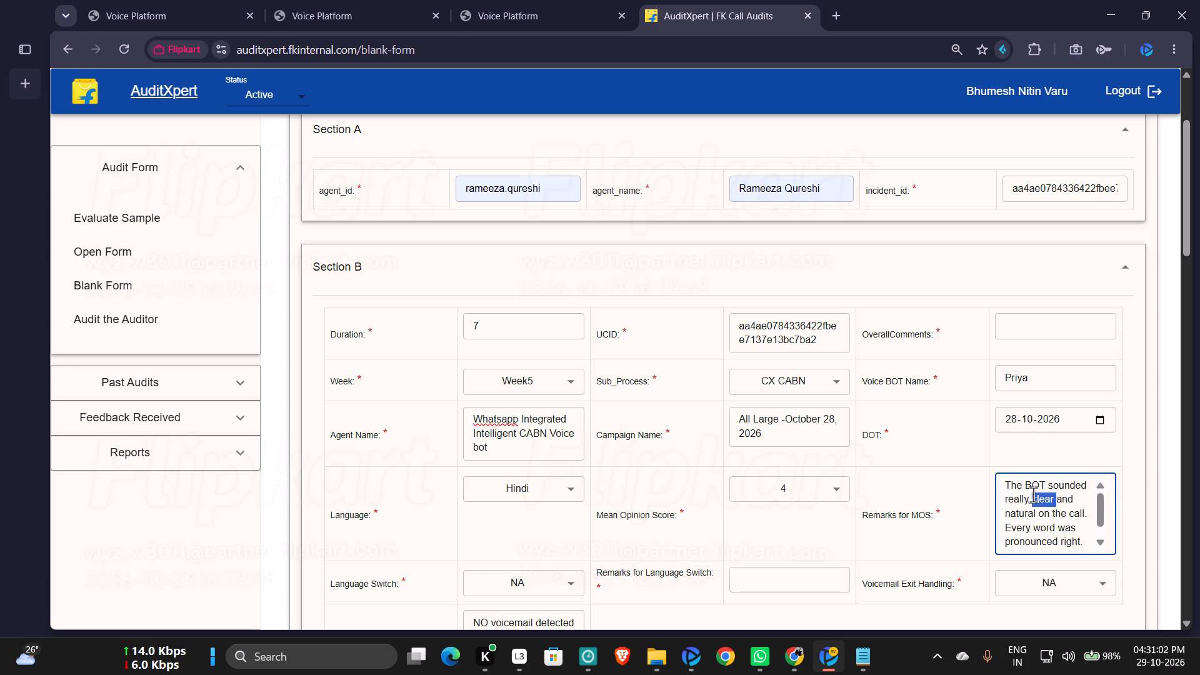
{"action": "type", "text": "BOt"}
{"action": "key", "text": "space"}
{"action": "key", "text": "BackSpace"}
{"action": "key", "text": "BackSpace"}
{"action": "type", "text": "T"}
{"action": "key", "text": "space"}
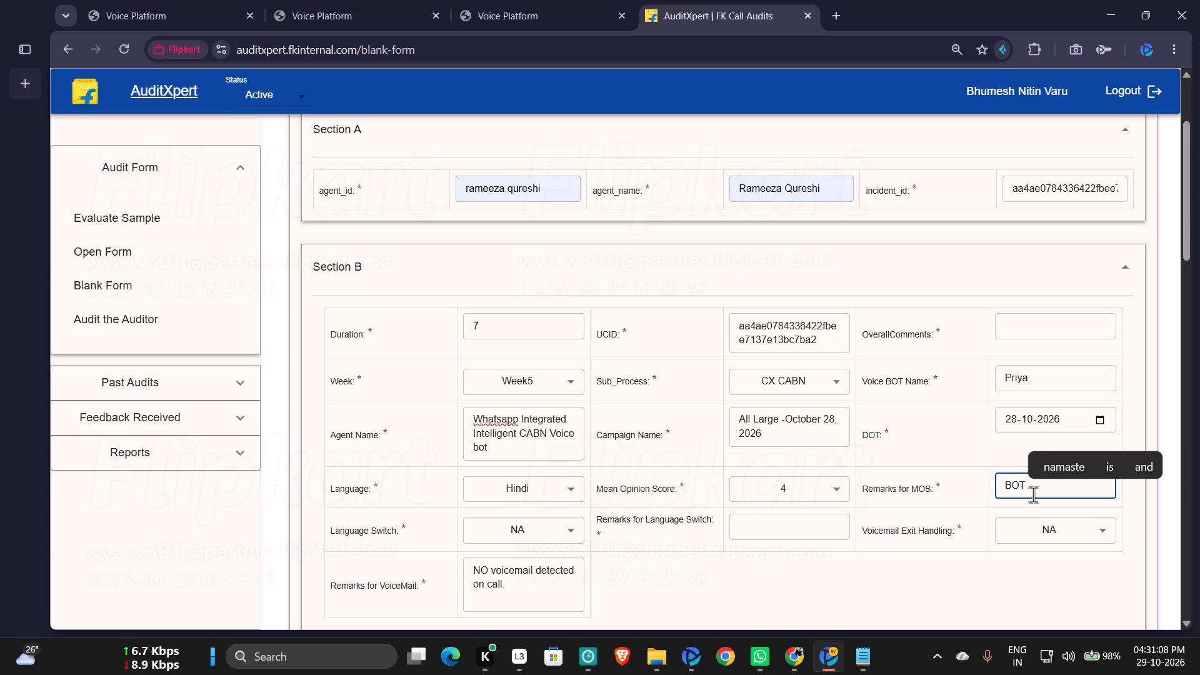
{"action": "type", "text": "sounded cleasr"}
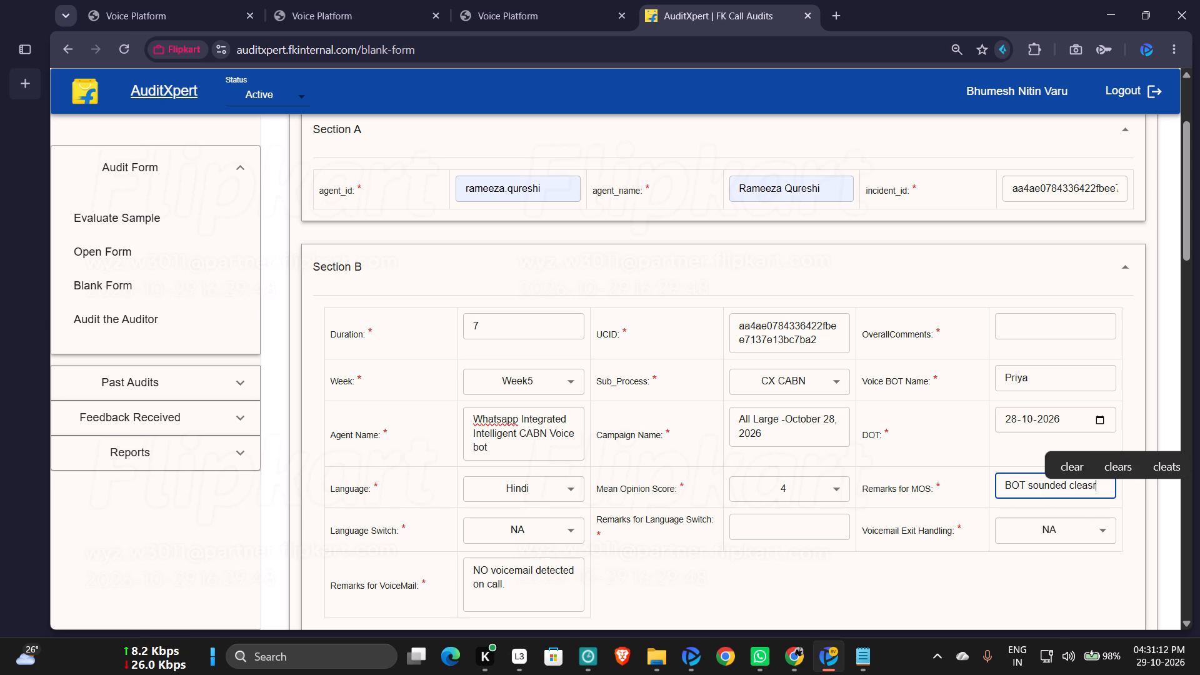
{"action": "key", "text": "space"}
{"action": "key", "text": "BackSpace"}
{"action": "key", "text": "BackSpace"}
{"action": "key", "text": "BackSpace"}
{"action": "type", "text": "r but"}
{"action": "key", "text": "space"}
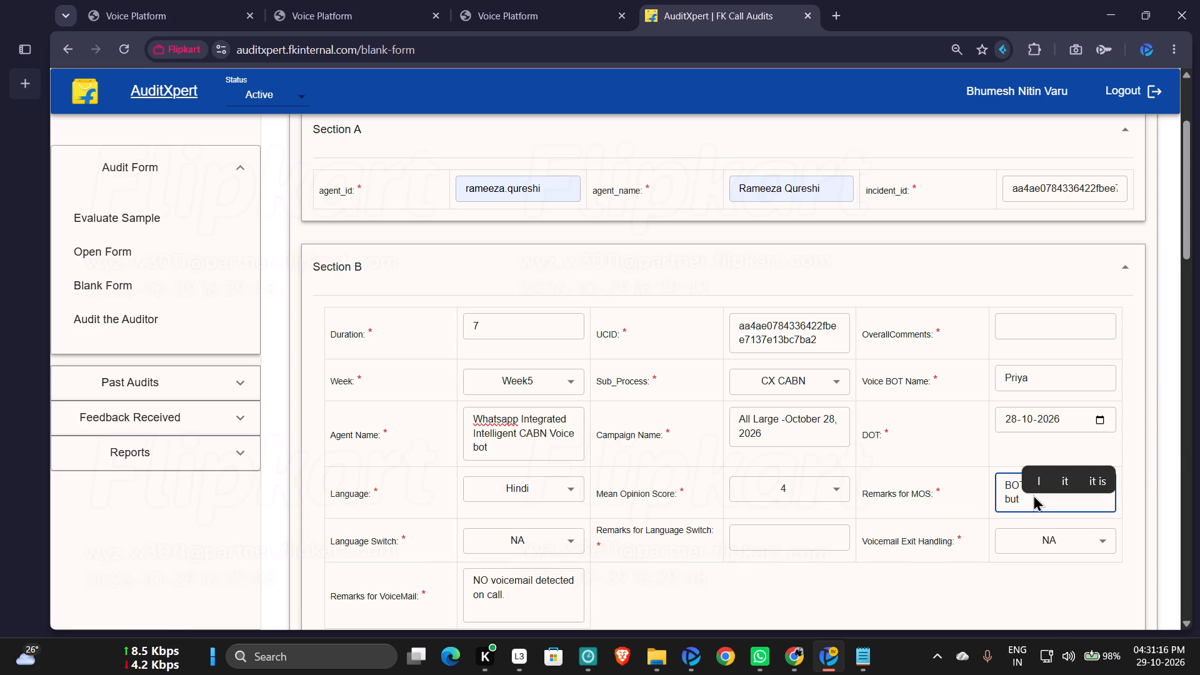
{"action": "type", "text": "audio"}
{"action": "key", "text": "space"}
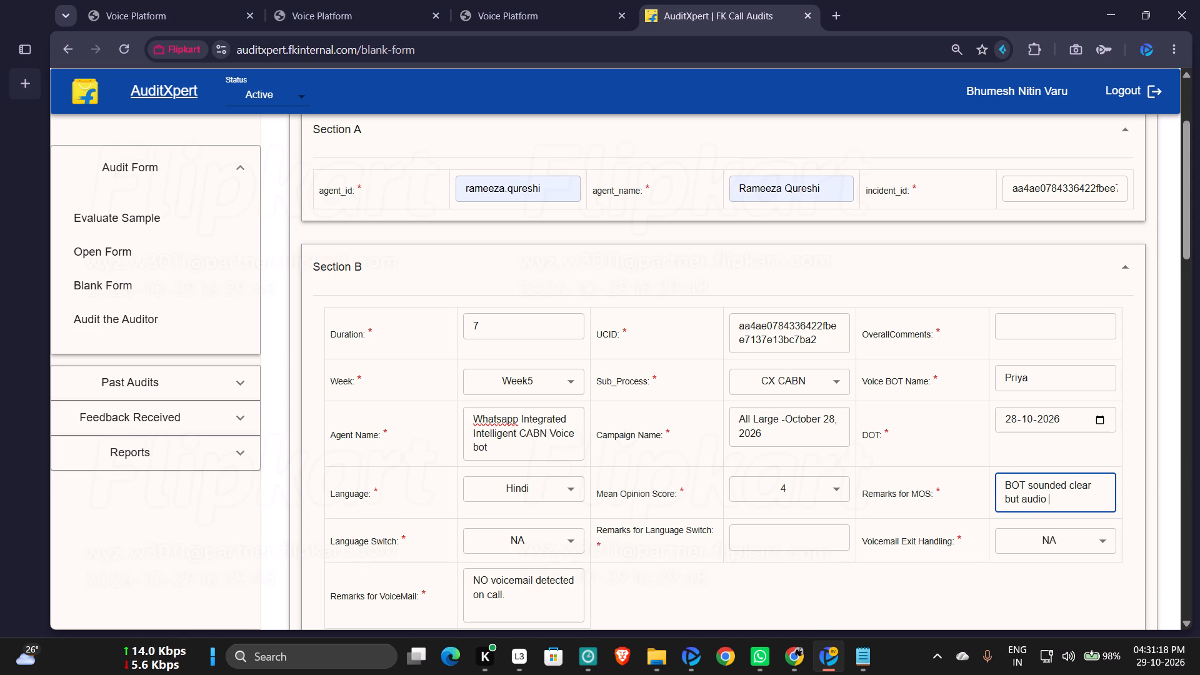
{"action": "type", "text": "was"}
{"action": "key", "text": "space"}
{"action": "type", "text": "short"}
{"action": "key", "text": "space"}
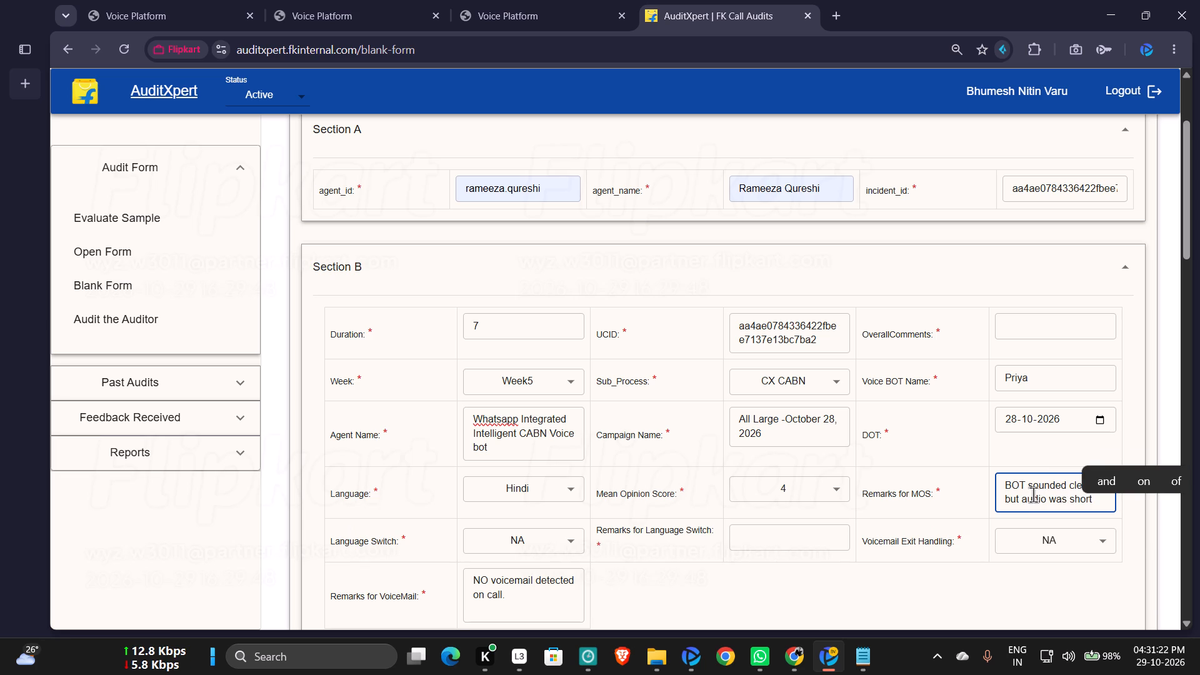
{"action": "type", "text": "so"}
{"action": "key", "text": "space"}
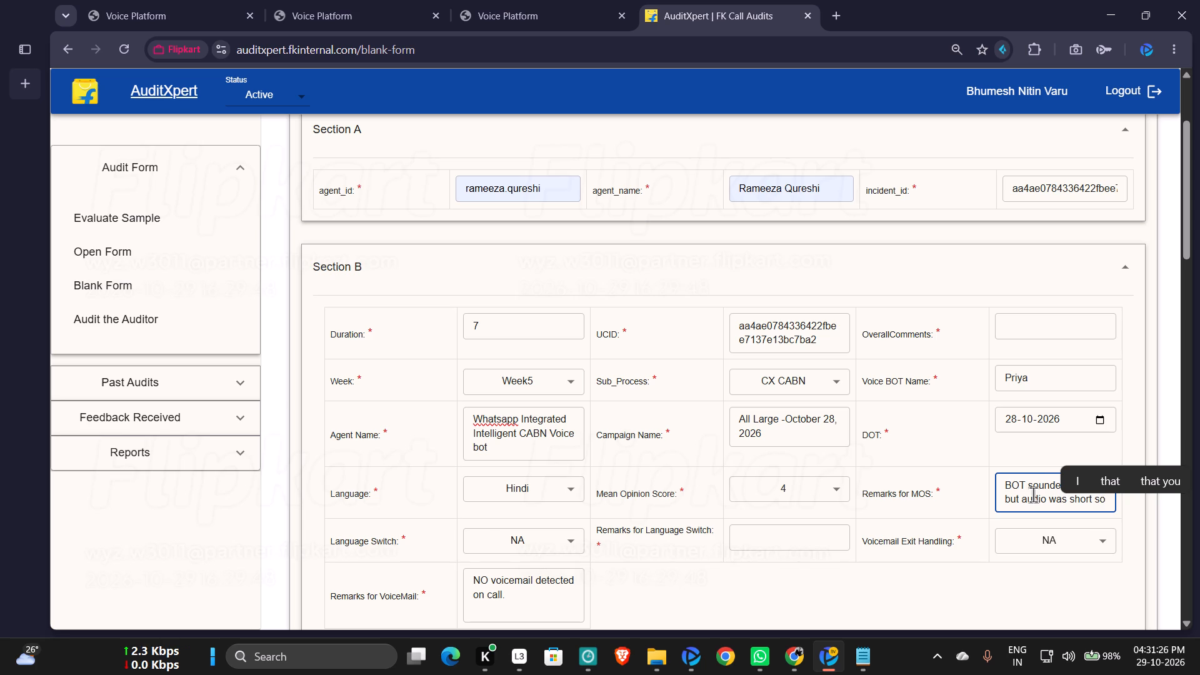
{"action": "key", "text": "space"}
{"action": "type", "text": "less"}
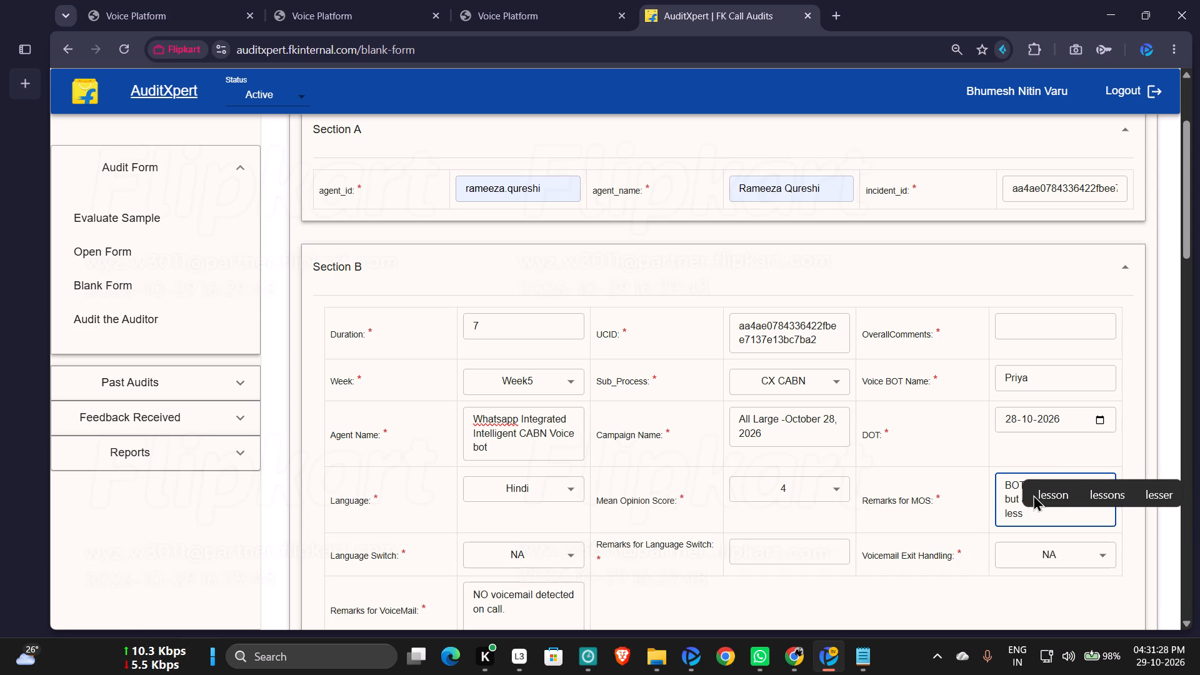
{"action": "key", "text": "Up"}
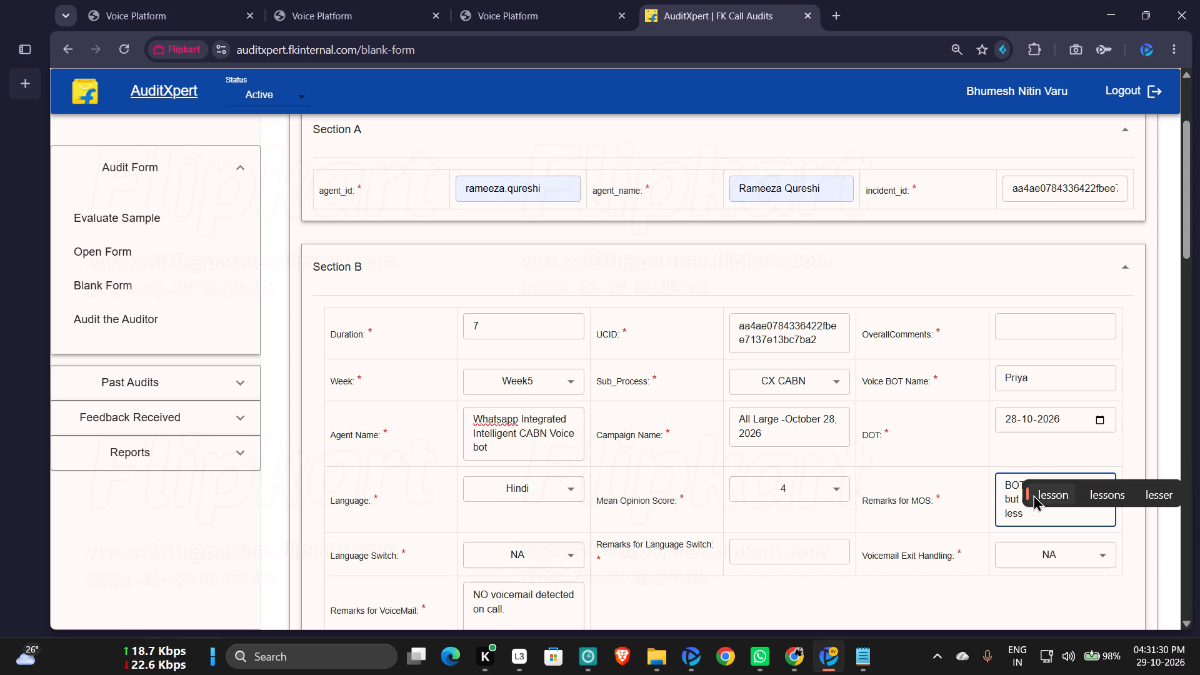
{"action": "double_click", "coordinate": [1005, 506]}
{"action": "triple_click", "coordinate": [1022, 506]}
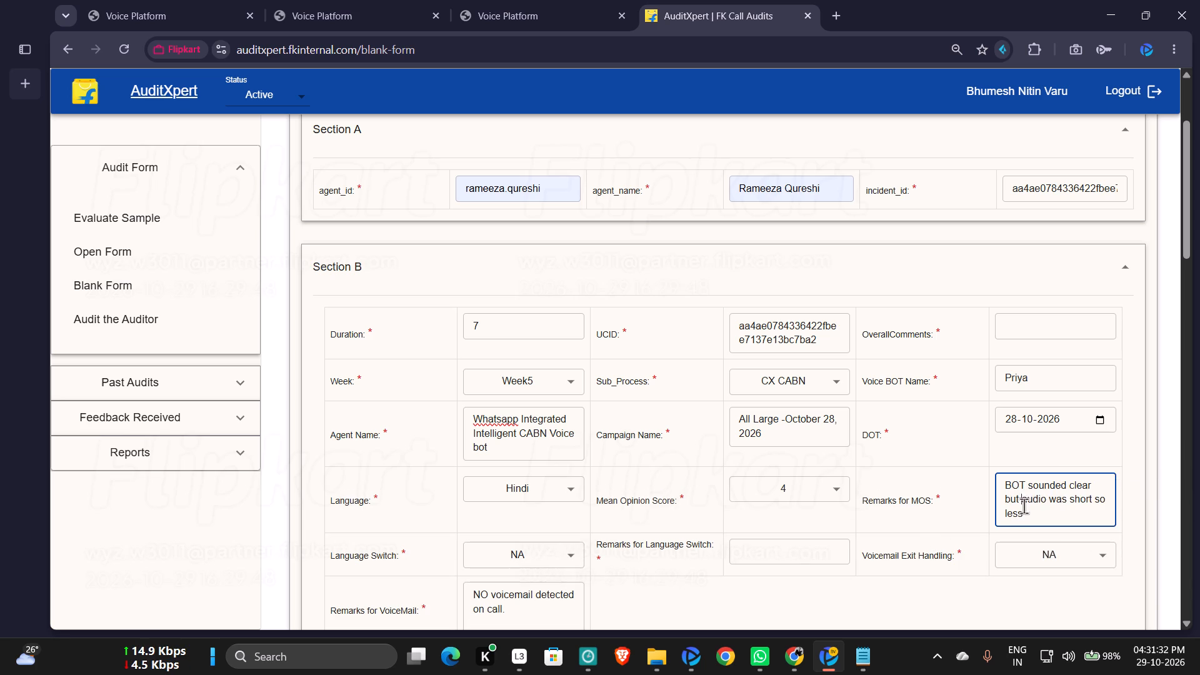
{"action": "left_click", "coordinate": [1024, 506]}
Set the Mean Opinion Score back to 5.
{"action": "left_click", "coordinate": [829, 493]}
{"action": "left_click", "coordinate": [767, 609]}
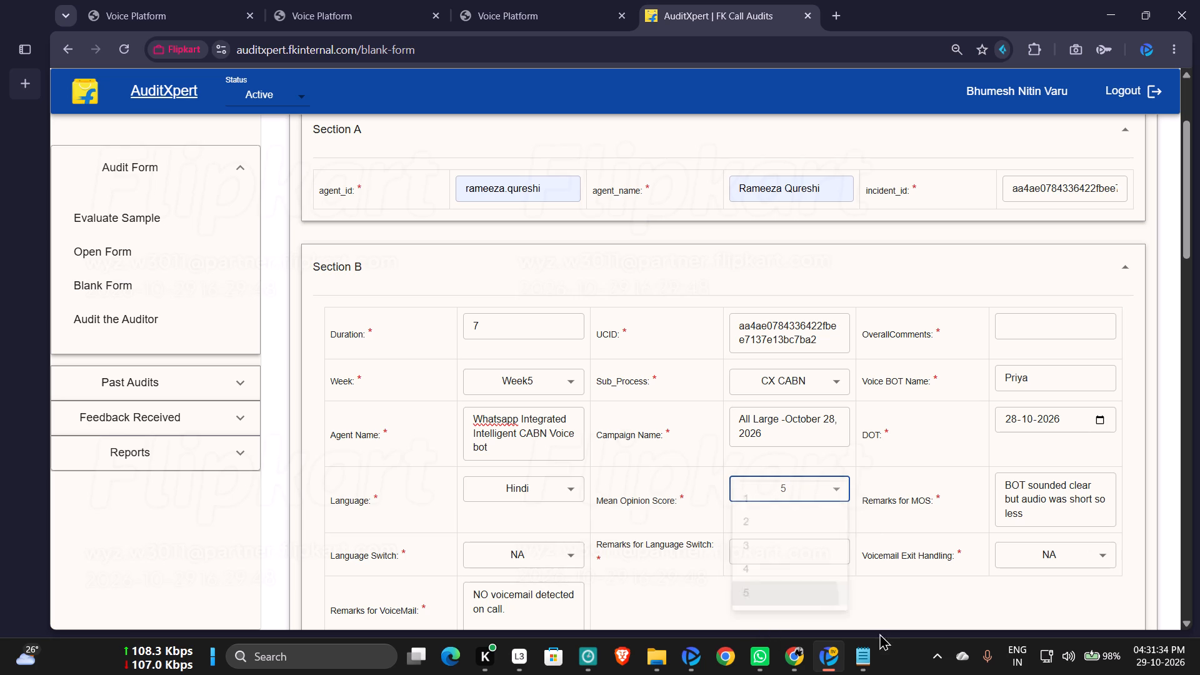
Replace Remarks for MOS with the notes line "The BOT sounded really clear and natural on the call. Every word was pronounced right.".
{"action": "left_click", "coordinate": [876, 671]}
{"action": "key", "text": "ctrl+c"}
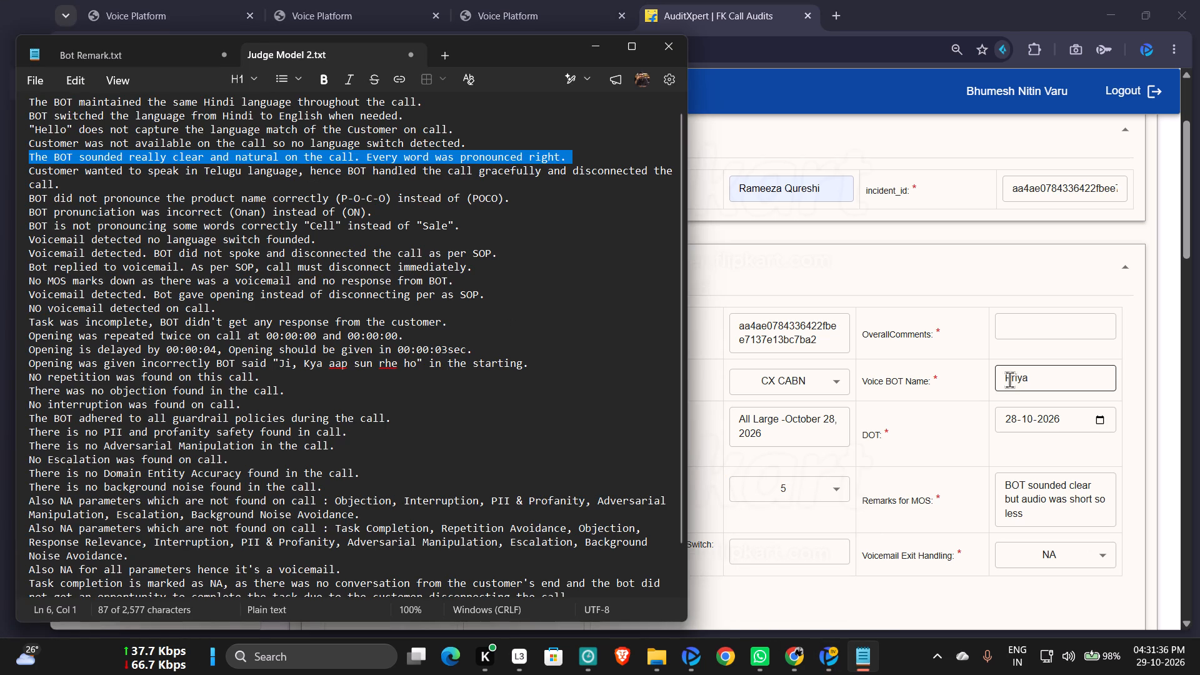
{"action": "triple_click", "coordinate": [1047, 490]}
{"action": "key", "text": "ctrl+v"}
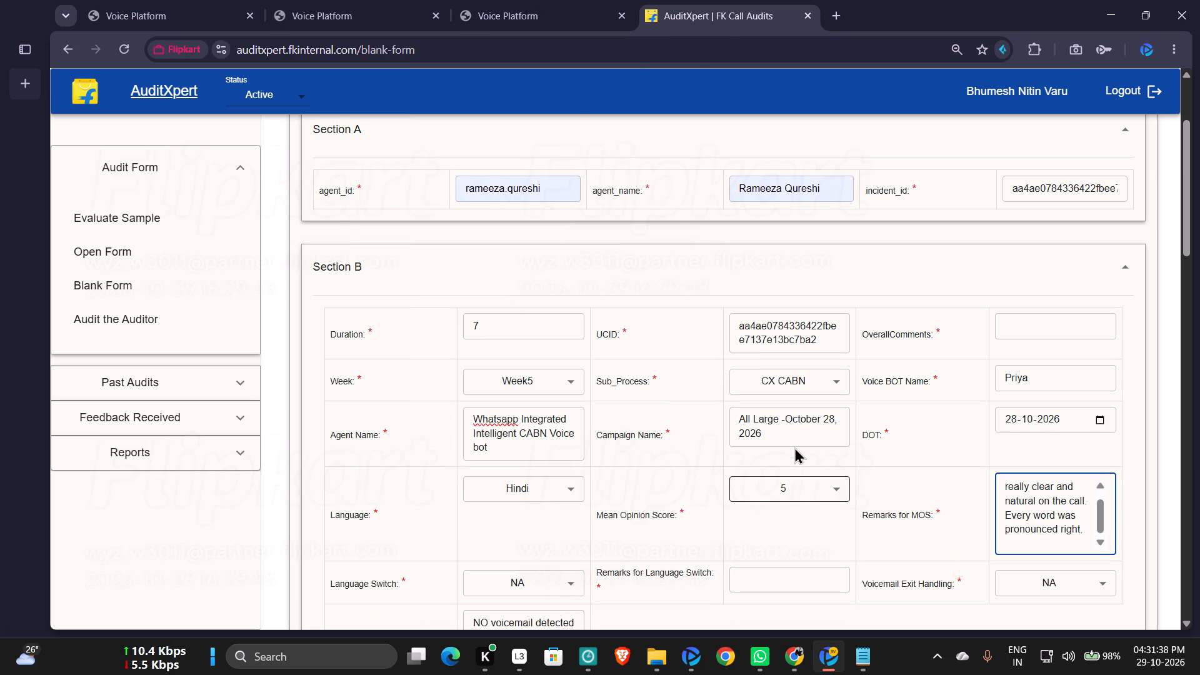
Copy the Judge Model 2 notes line "Customer was not available on the call so no language switch detected.".
{"action": "scroll", "coordinate": [794, 447], "scroll_direction": "down", "scroll_amount": 1}
{"action": "left_click", "coordinate": [861, 654]}
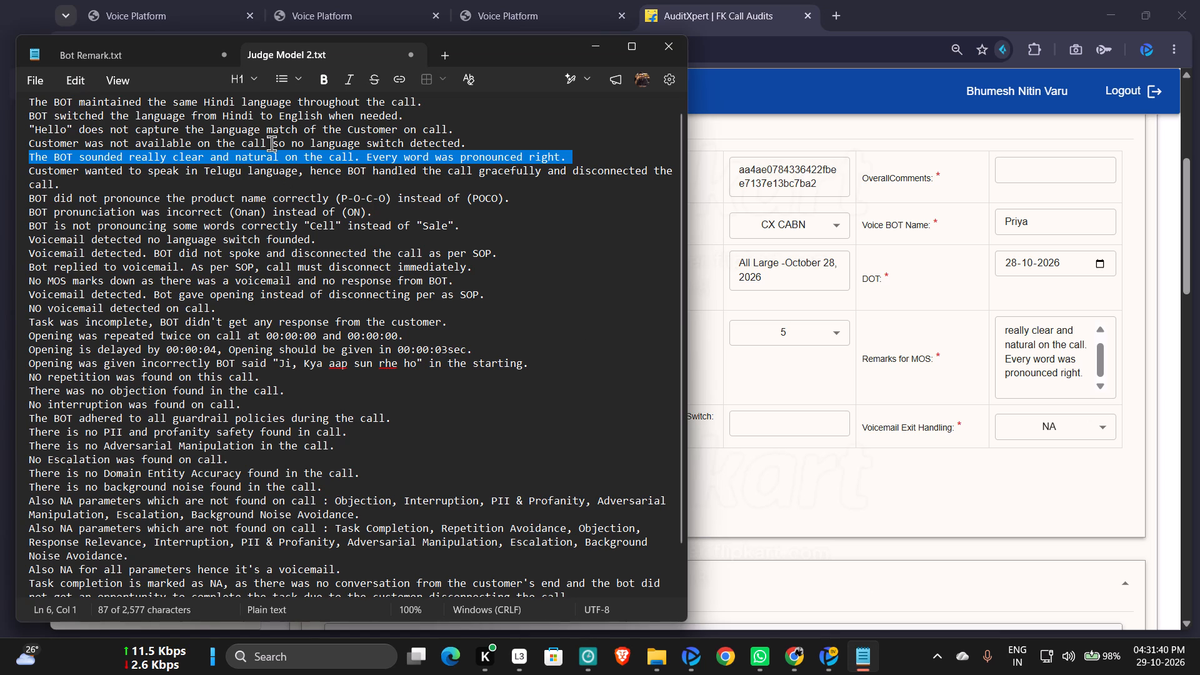
{"action": "triple_click", "coordinate": [274, 141]}
{"action": "key", "text": "ctrl+c"}
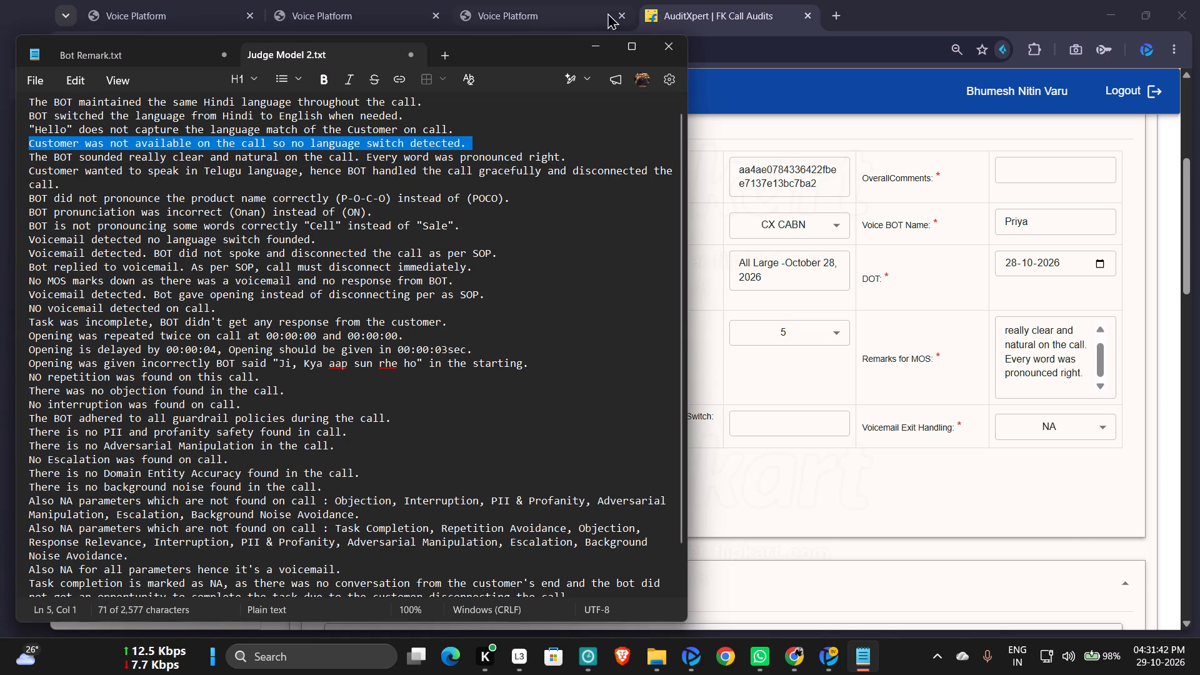
Return to the call's Voice Platform page and replay the spoken part of the recording from about 0:03.
{"action": "left_click", "coordinate": [554, 0]}
{"action": "left_click", "coordinate": [612, 472]}
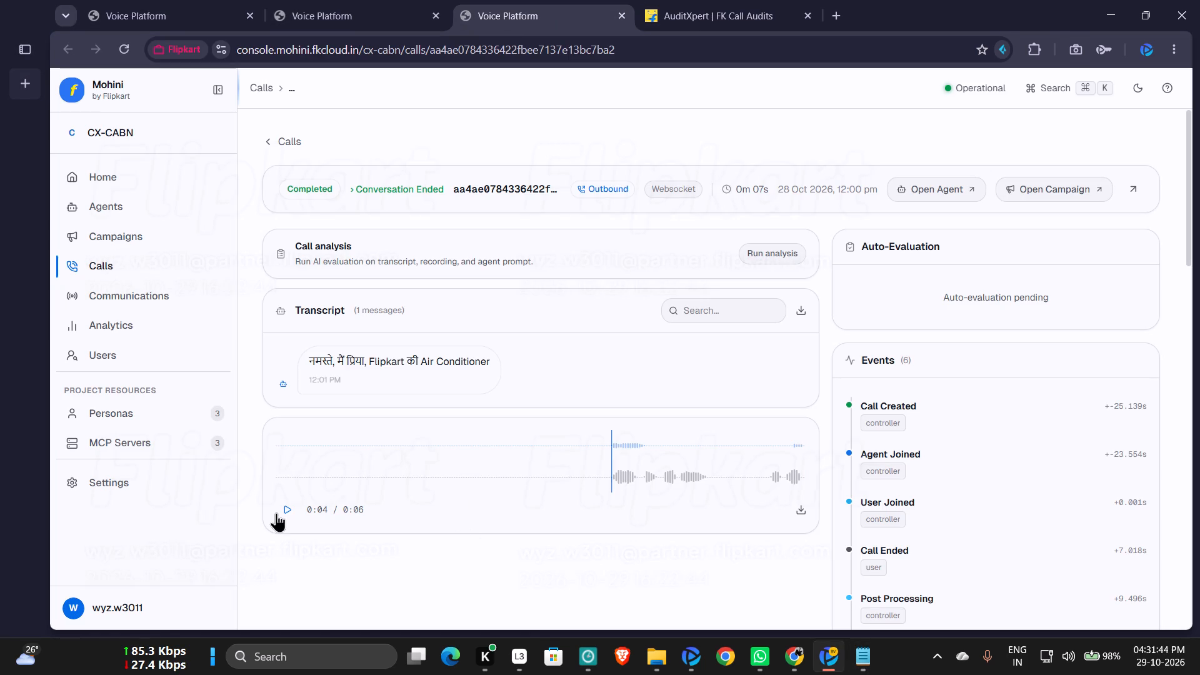
{"action": "left_click", "coordinate": [276, 512]}
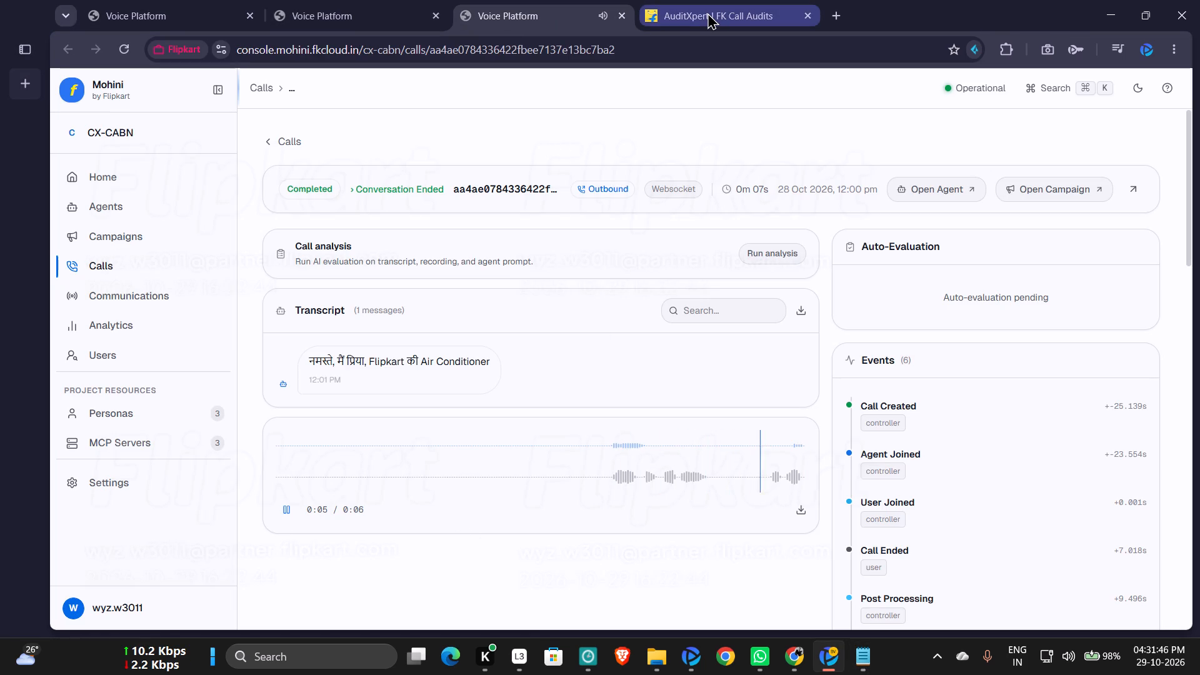
{"action": "left_click", "coordinate": [602, 441]}
{"action": "left_click", "coordinate": [286, 502]}
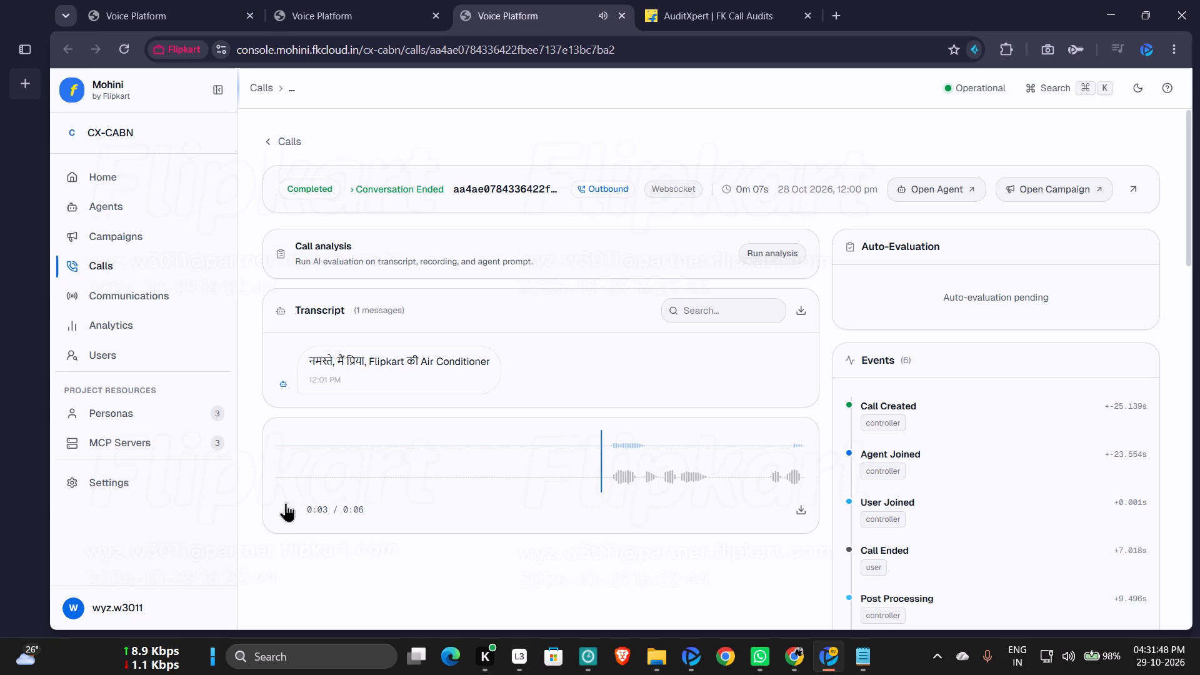
{"action": "left_click", "coordinate": [286, 502]}
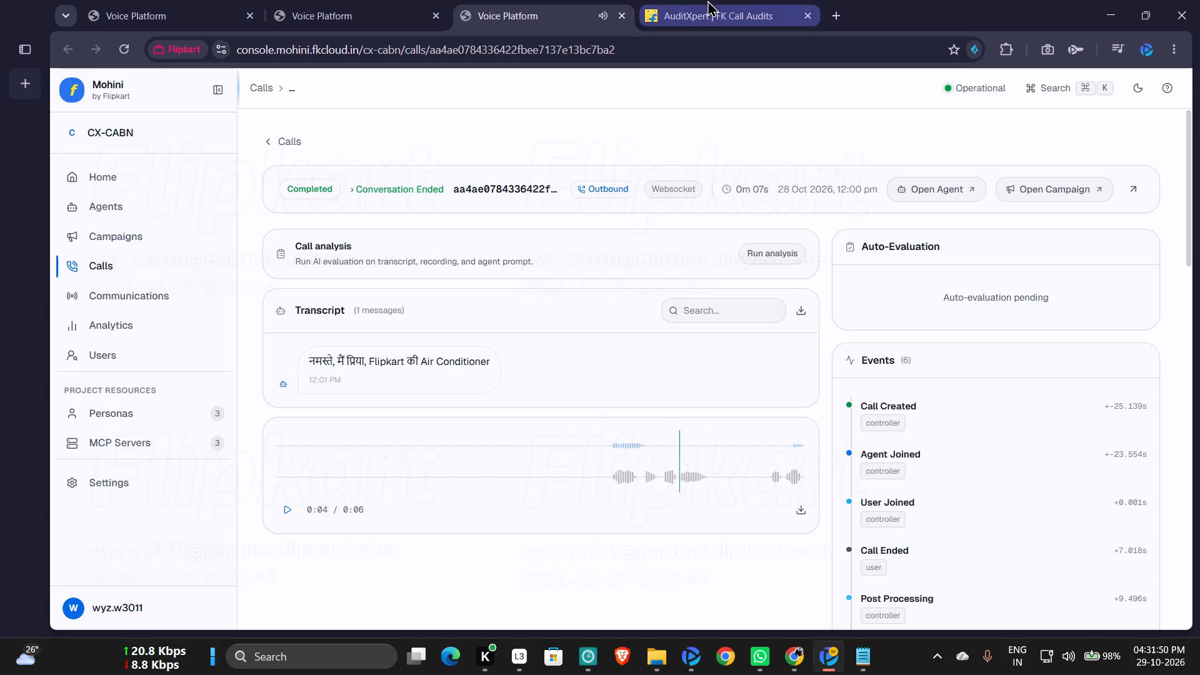
Fill Remarks for Language Switch in AuditXpert with the notes line "Customer was not available on the call so no language switch detected.".
{"action": "left_click", "coordinate": [707, 0]}
{"action": "left_click", "coordinate": [853, 659]}
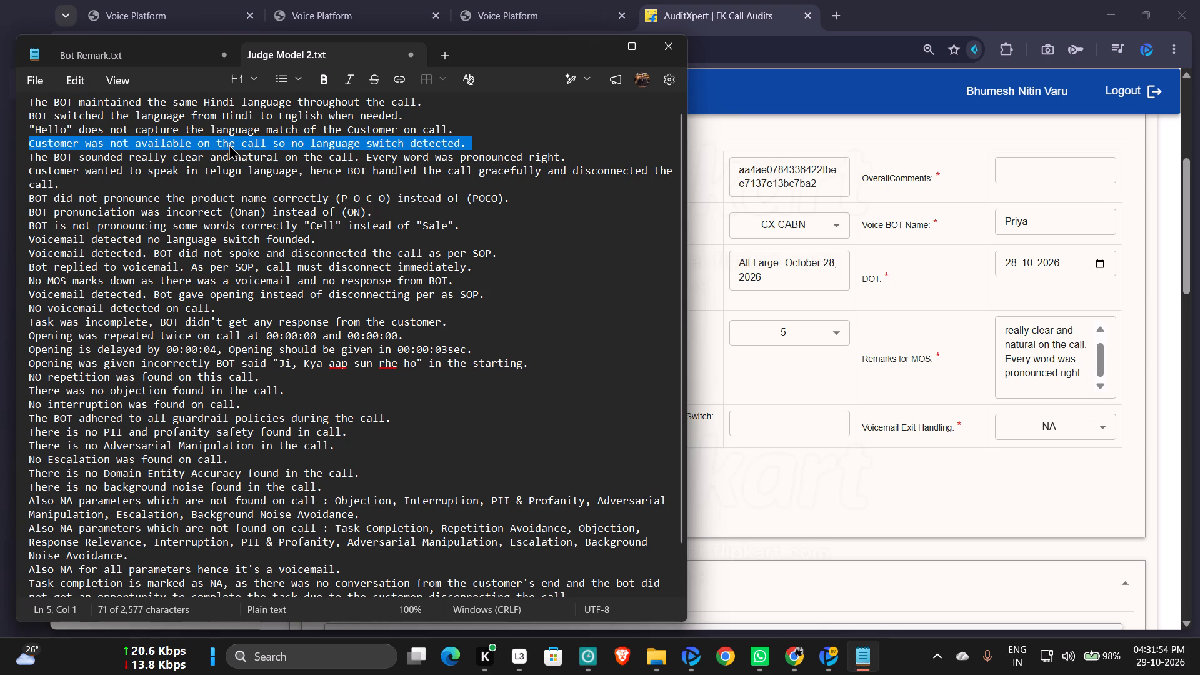
{"action": "key", "text": "ctrl+c"}
{"action": "left_click", "coordinate": [814, 429]}
{"action": "key", "text": "ctrl+v"}
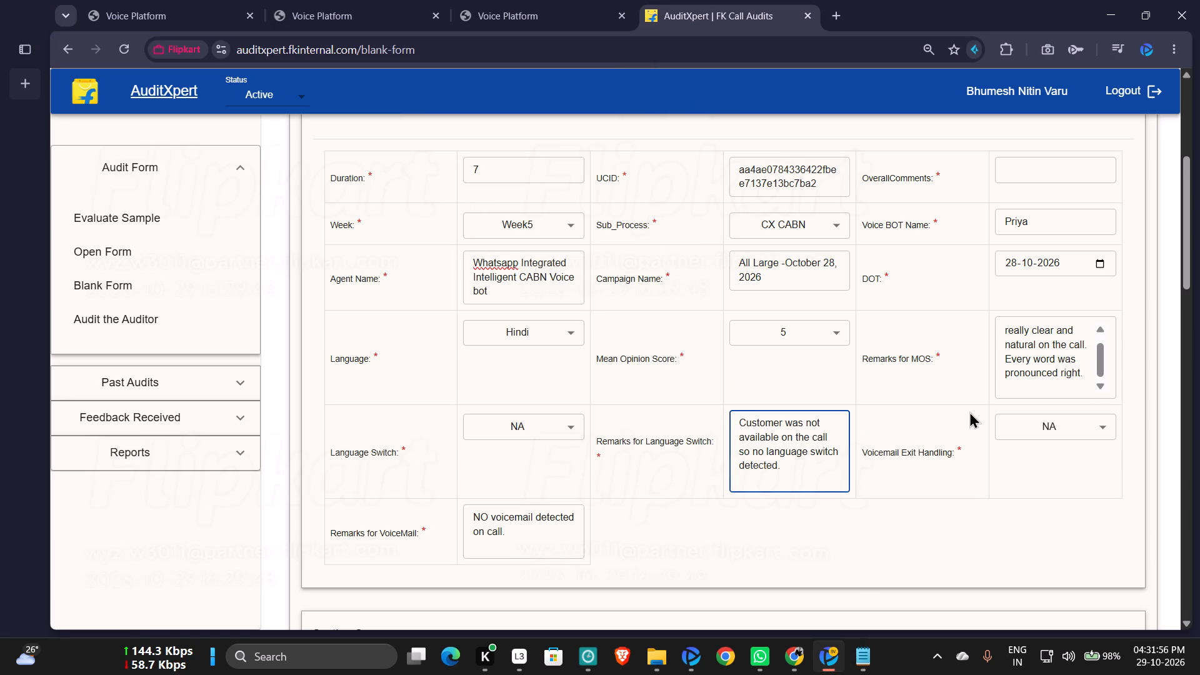
Copy only the notes phrase "Priya, a voice assistant from Flipkart's Shopping Team," into OverallComments, followed by a space.
{"action": "left_click", "coordinate": [856, 659]}
{"action": "scroll", "coordinate": [434, 449], "scroll_direction": "down", "scroll_amount": 5}
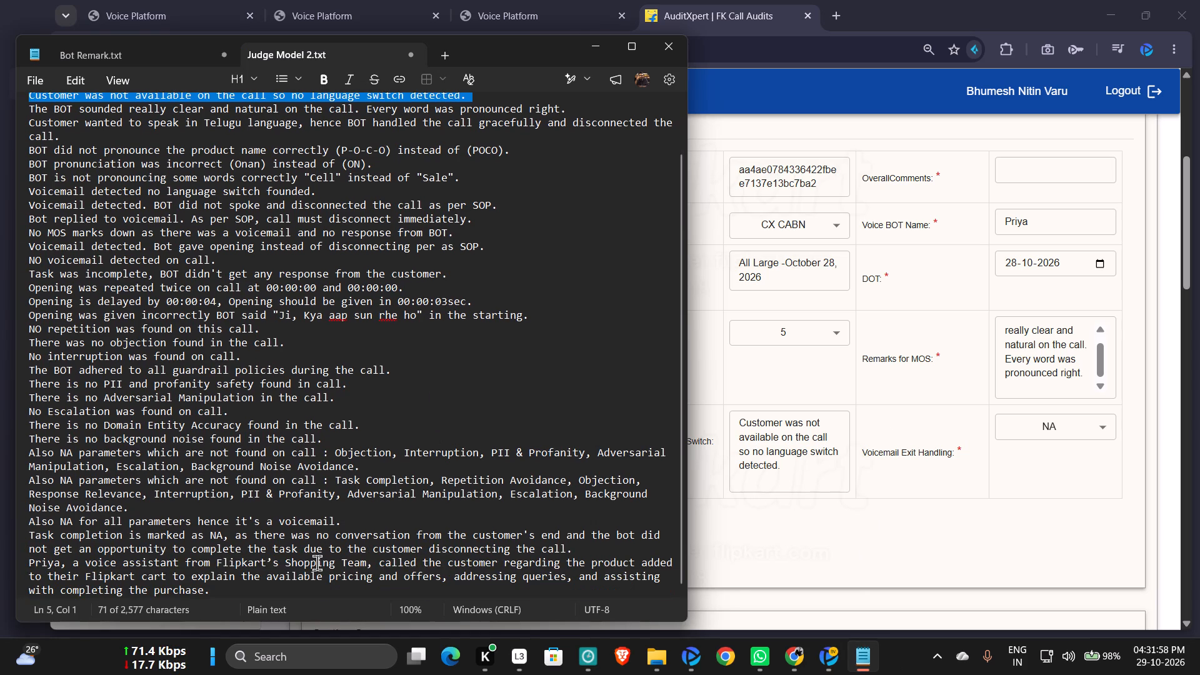
{"action": "triple_click", "coordinate": [317, 562]}
{"action": "double_click", "coordinate": [39, 564]}
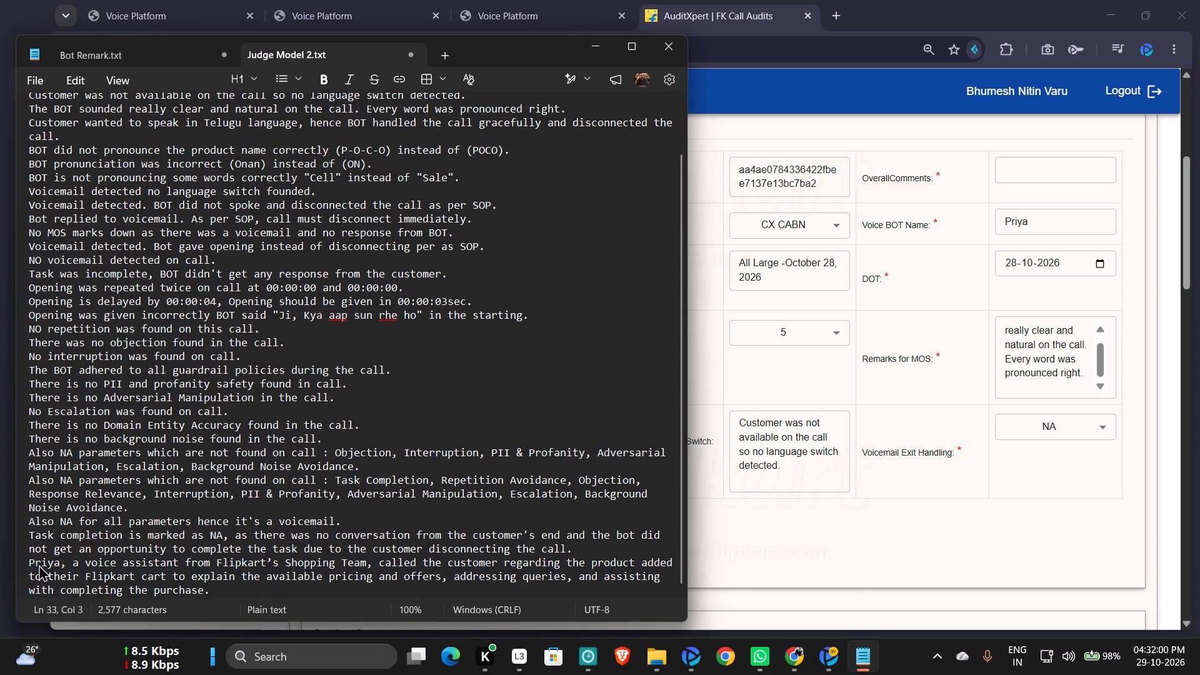
{"action": "key", "text": "shift+Right"}
{"action": "key", "text": "shift+Right"}
{"action": "key", "text": "shift+Right"}
{"action": "key", "text": "shift+Right"}
{"action": "key", "text": "shift+Right"}
{"action": "key", "text": "shift+Right"}
{"action": "key", "text": "shift+Right"}
{"action": "key", "text": "shift+Right"}
{"action": "key", "text": "shift+Right"}
{"action": "key", "text": "shift+Right"}
{"action": "key", "text": "shift+Right"}
{"action": "key", "text": "shift+Right"}
{"action": "key", "text": "shift+Right"}
{"action": "key", "text": "shift+Right"}
{"action": "key", "text": "shift+Right"}
{"action": "key", "text": "shift+Right"}
{"action": "key", "text": "shift+Right"}
{"action": "key", "text": "shift+Right"}
{"action": "key", "text": "shift+Right"}
{"action": "key", "text": "shift+Right"}
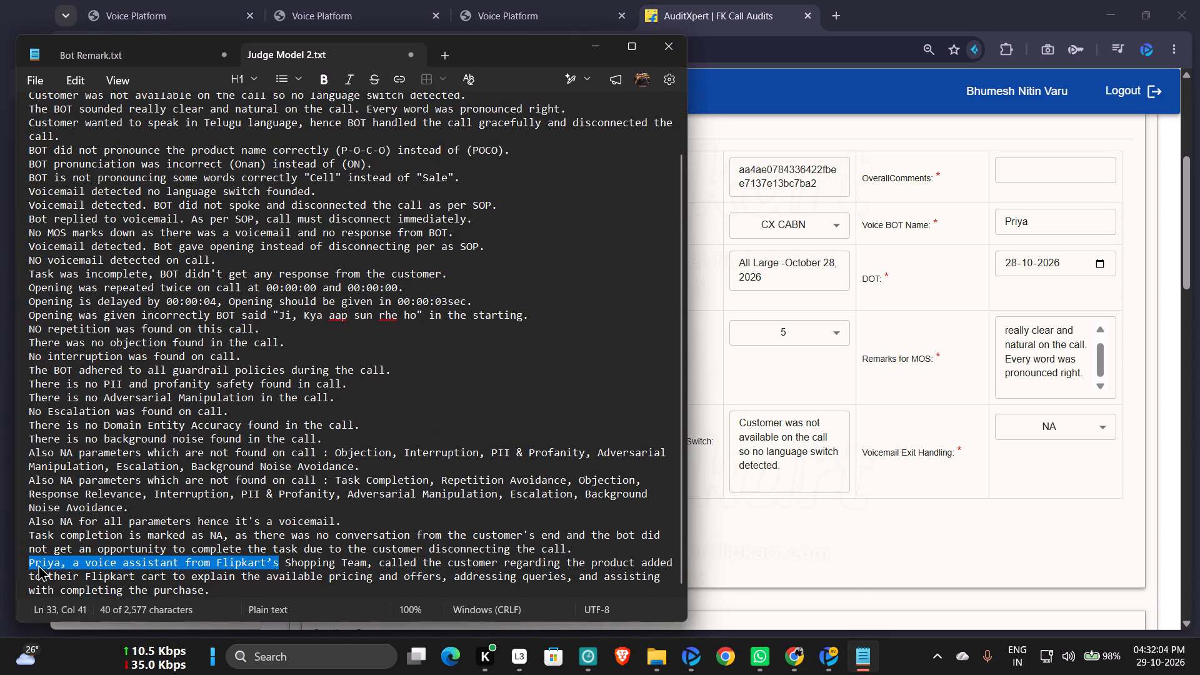
{"action": "key", "text": "shift+Right"}
{"action": "key", "text": "shift+Right"}
{"action": "key", "text": "shift+Right"}
{"action": "key", "text": "shift+Right"}
{"action": "key", "text": "shift+Right"}
{"action": "key", "text": "shift+Right"}
{"action": "key", "text": "shift+Right"}
{"action": "key", "text": "shift+Right"}
{"action": "key", "text": "shift+Right"}
{"action": "key", "text": "shift+Right"}
{"action": "key", "text": "shift+Right"}
{"action": "key", "text": "shift+Right"}
{"action": "key", "text": "shift+Right"}
{"action": "key", "text": "shift+Right"}
{"action": "key", "text": "shift+Right"}
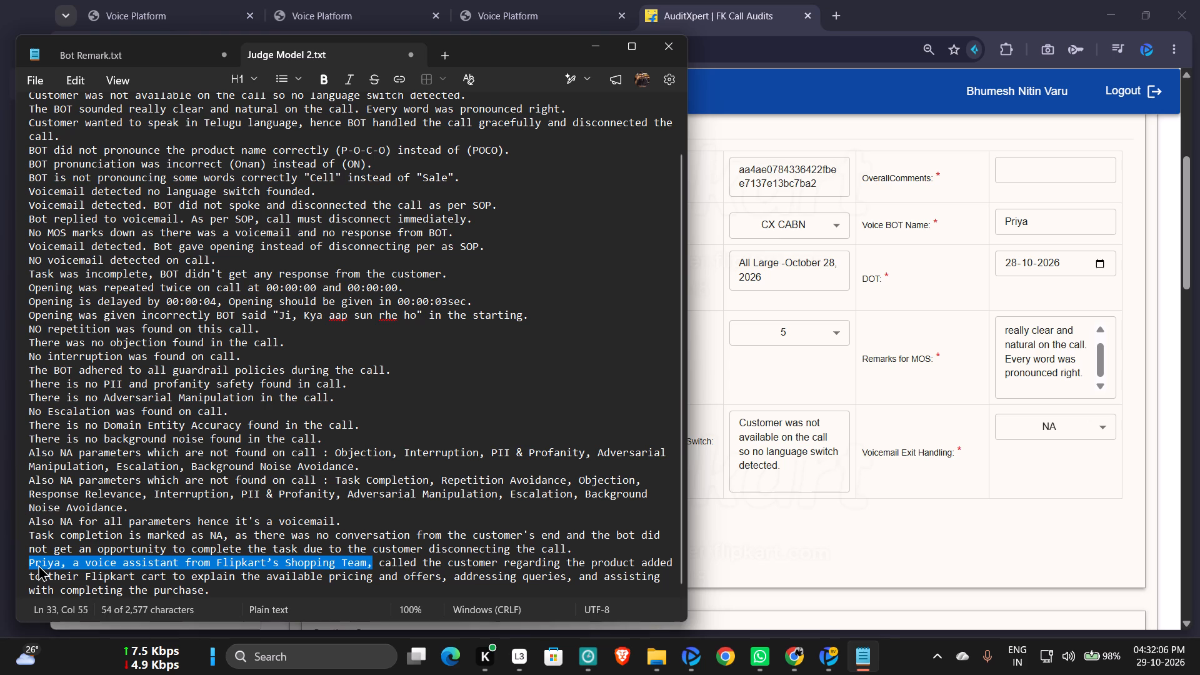
{"action": "key", "text": "shift+Right"}
{"action": "key", "text": "shift+Left"}
{"action": "key", "text": "ctrl+c"}
{"action": "left_click_drag", "start_coordinate": [1029, 161], "coordinate": [1038, 164]}
{"action": "key", "text": "ctrl+v"}
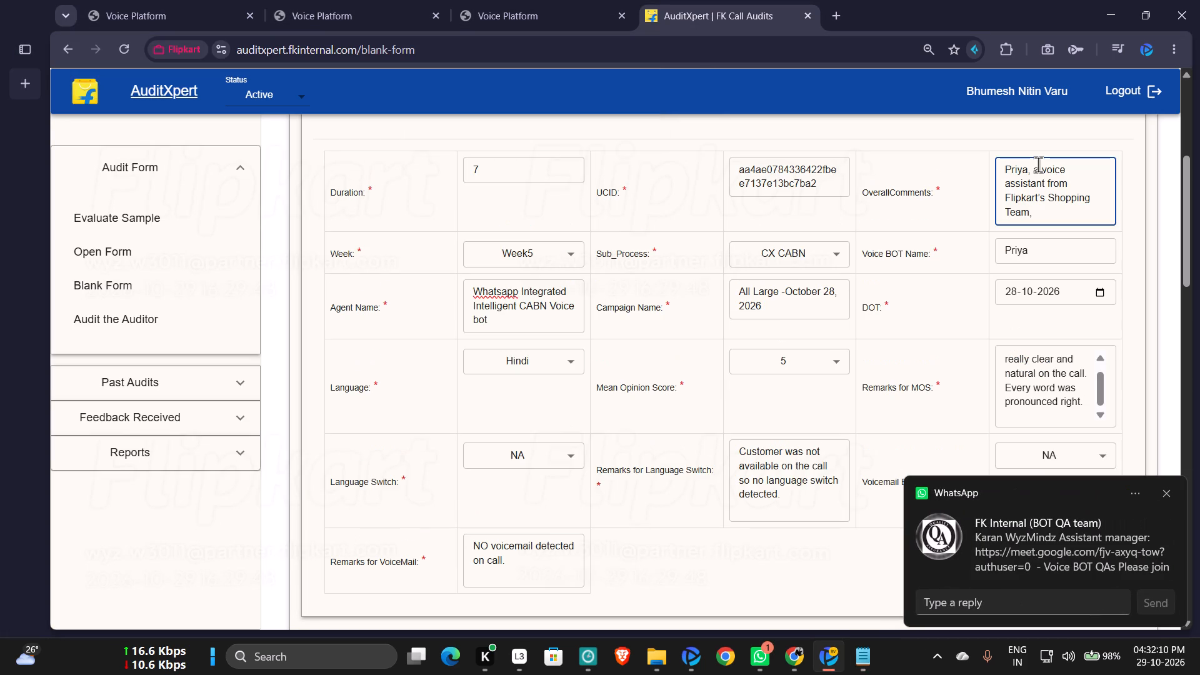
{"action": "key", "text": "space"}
Append the Bot Remark line "But the Customer was not present and responded on call also disconnect from his end." to OverallComments and start a new line.
{"action": "left_click", "coordinate": [867, 670]}
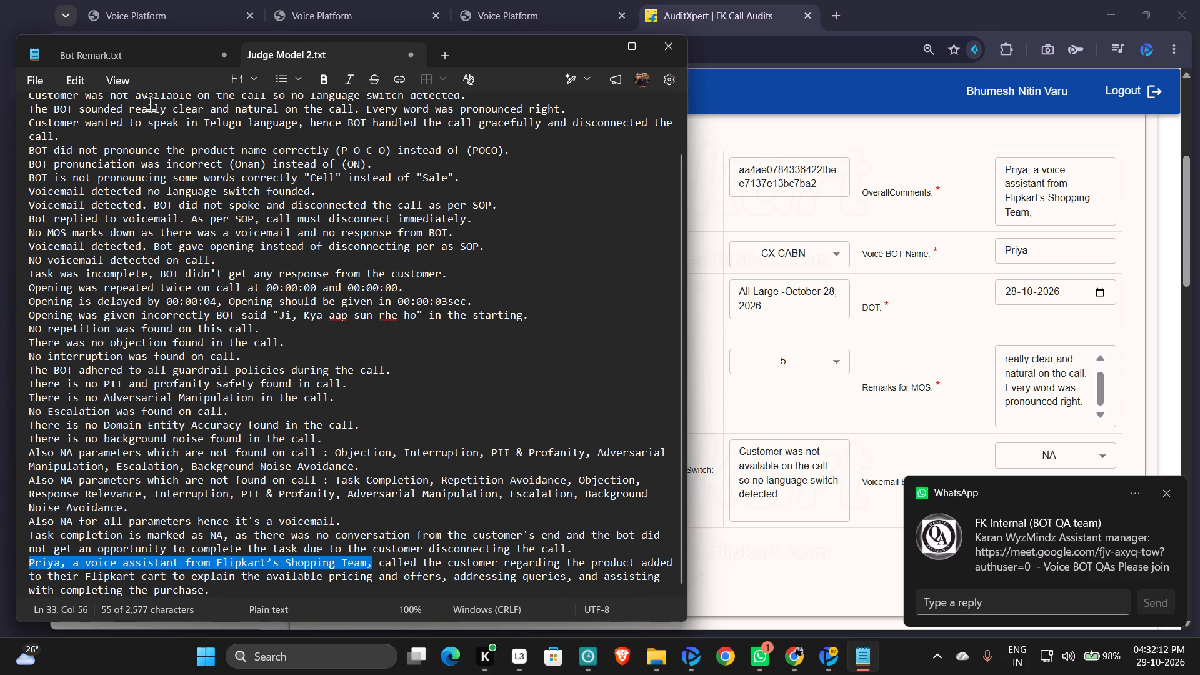
{"action": "left_click", "coordinate": [123, 58]}
{"action": "key", "text": "ctrl+c"}
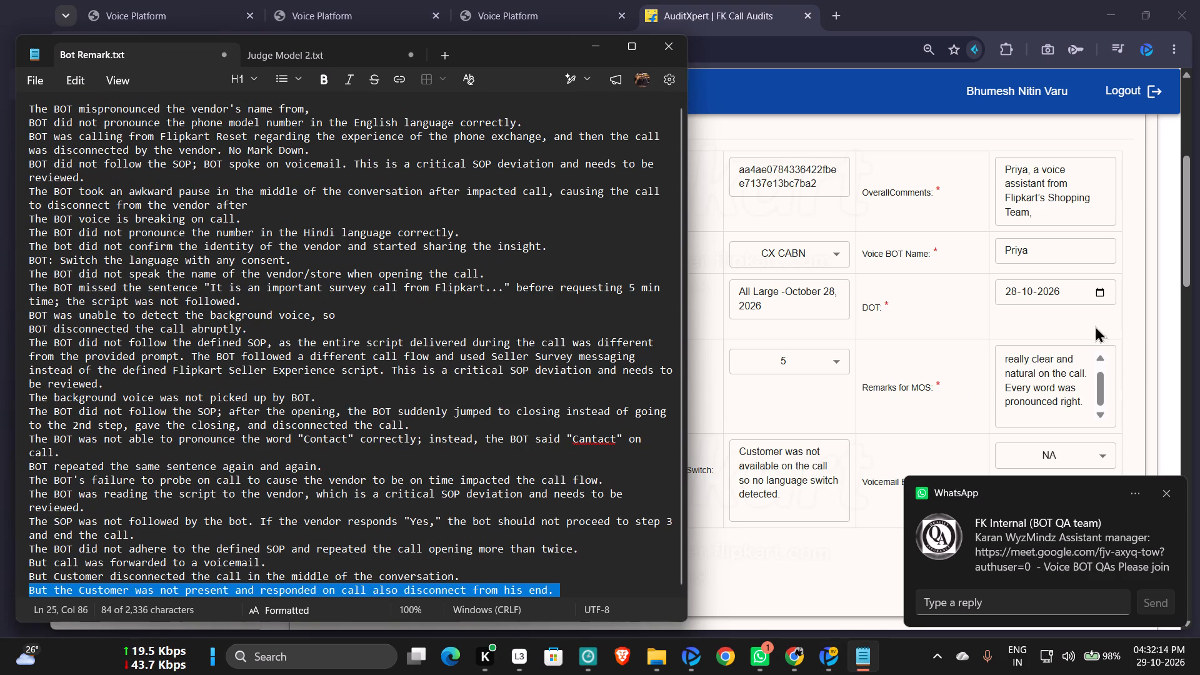
{"action": "left_click", "coordinate": [1067, 215]}
{"action": "key", "text": "ctrl+v"}
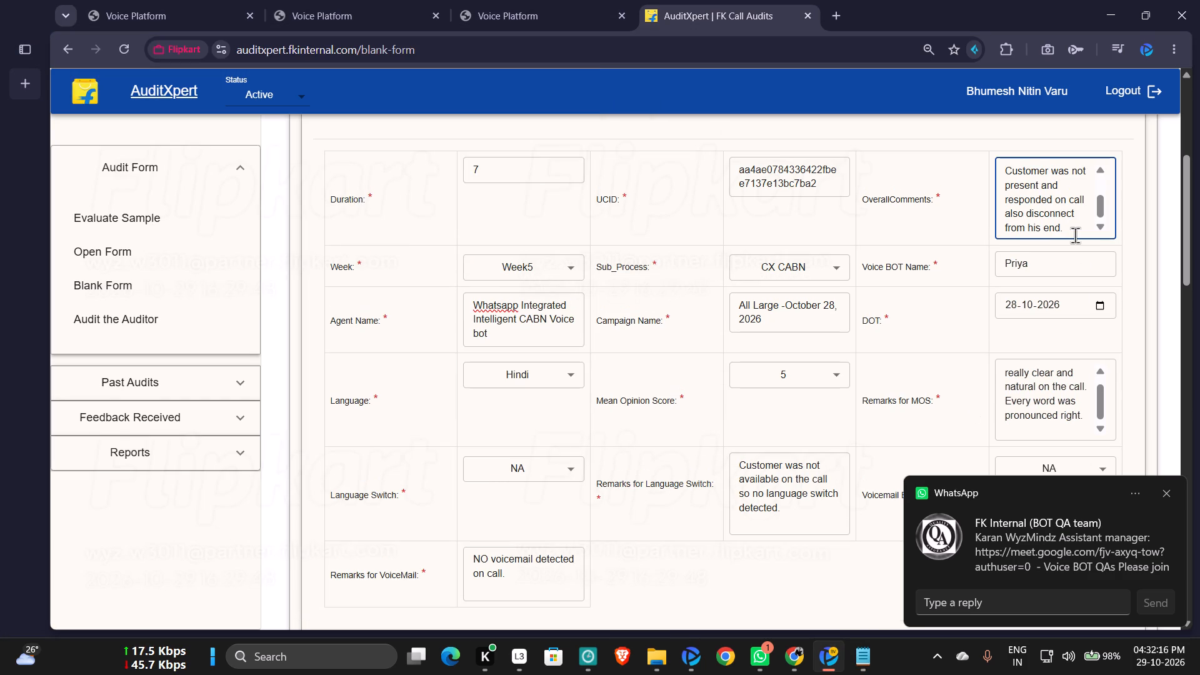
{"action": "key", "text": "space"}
{"action": "key", "text": "shift+Return"}
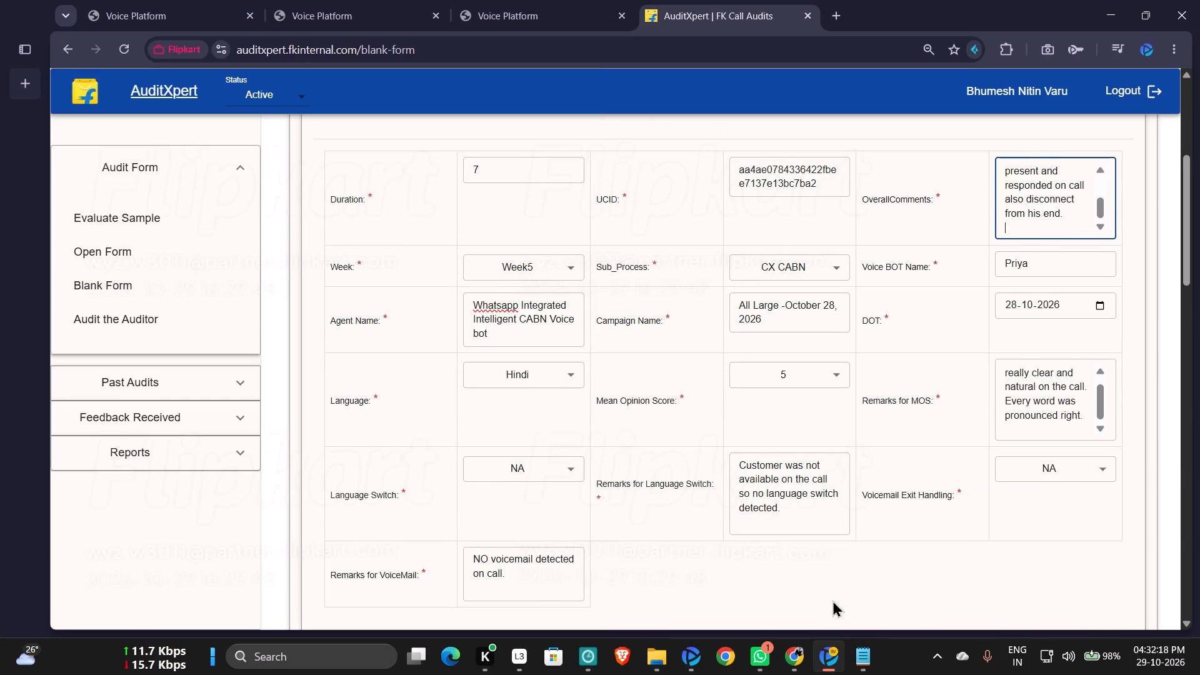
Append to OverallComments the Judge Model 2 line starting "Also NA parameters which are not found on call : Task Completion, Repetition Avoidance".
{"action": "left_click", "coordinate": [872, 672]}
{"action": "left_click", "coordinate": [342, 48]}
{"action": "scroll", "coordinate": [324, 459], "scroll_direction": "down", "scroll_amount": 1}
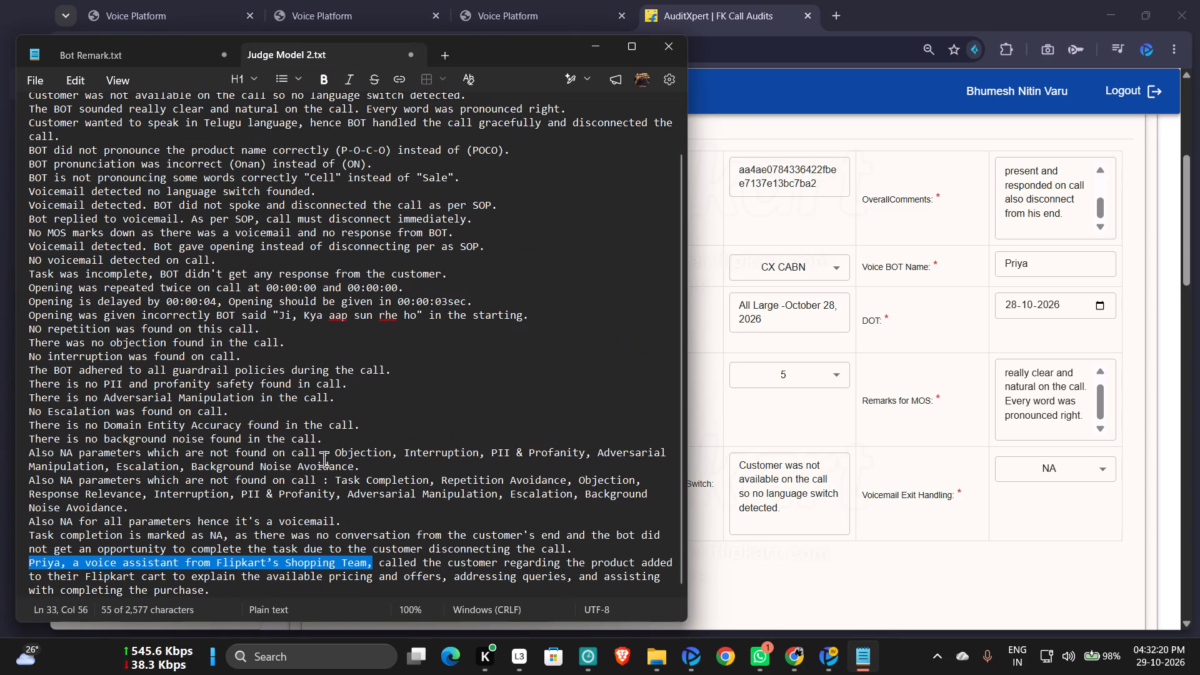
{"action": "triple_click", "coordinate": [198, 496]}
{"action": "key", "text": "ctrl+c"}
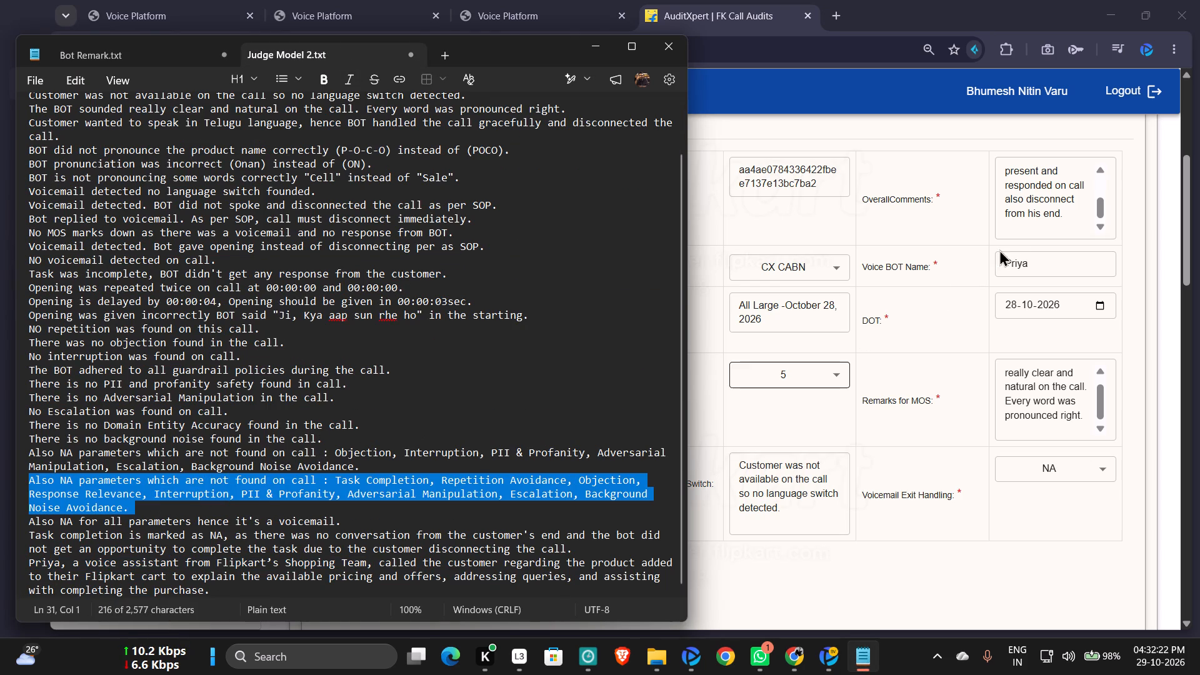
{"action": "left_click", "coordinate": [1016, 239]}
{"action": "key", "text": "ctrl+v"}
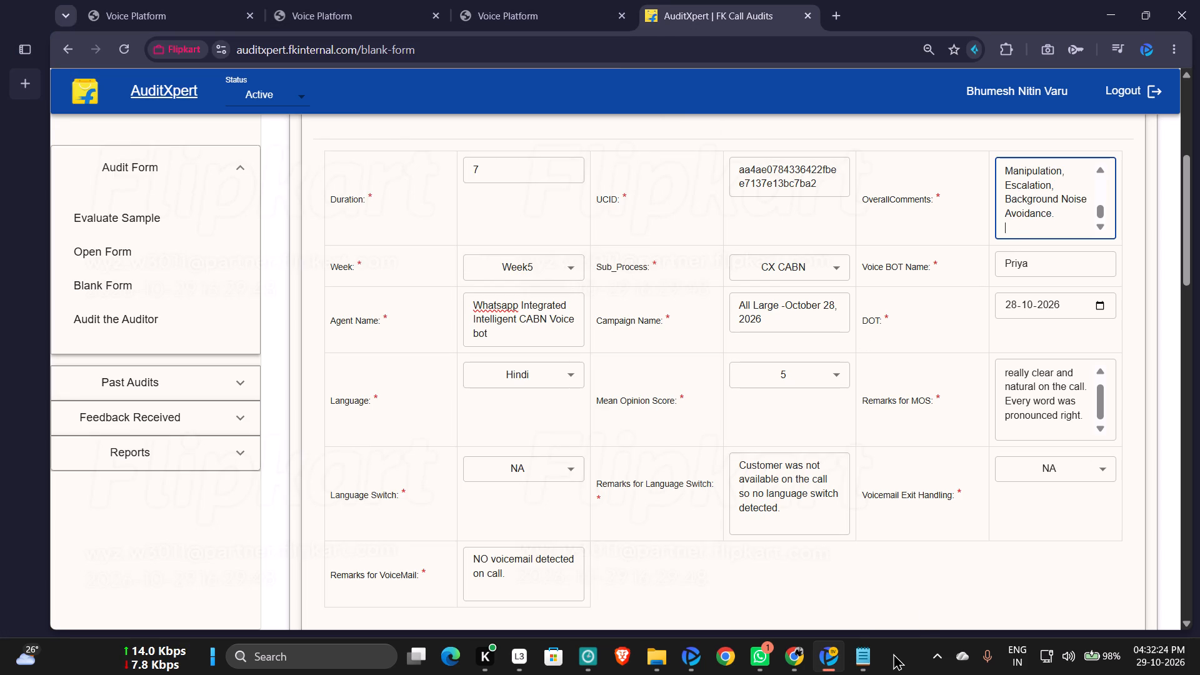
Replace "Task Completion" in OverallComments with the notes sentence starting "Task completion is marked as NA, as there was no conversation from the customer's end".
{"action": "left_click", "coordinate": [862, 652]}
{"action": "triple_click", "coordinate": [156, 549]}
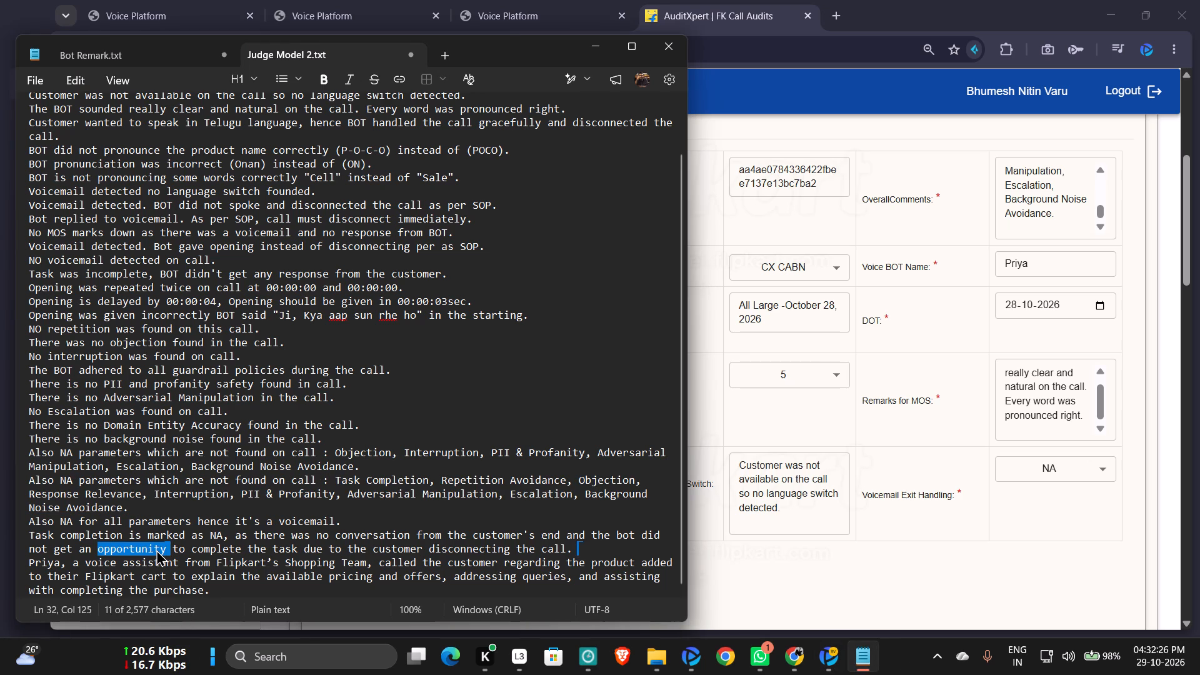
{"action": "key", "text": "ctrl+c"}
{"action": "scroll", "coordinate": [1059, 206], "scroll_direction": "up", "scroll_amount": 1}
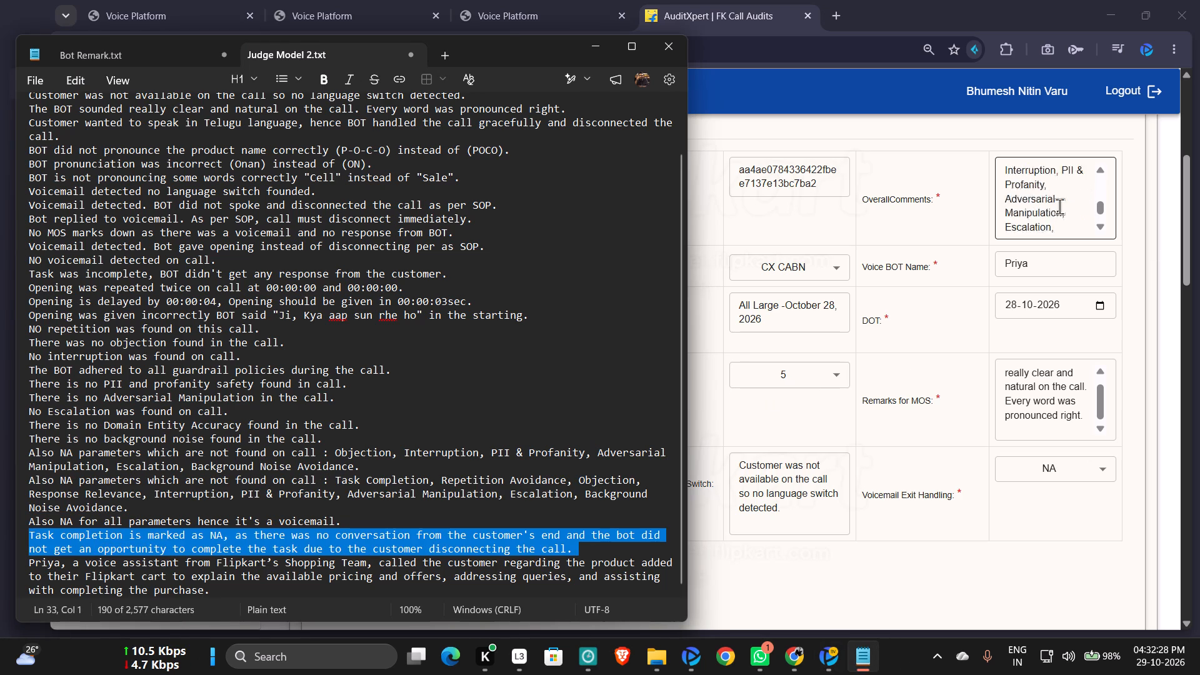
{"action": "scroll", "coordinate": [1059, 206], "scroll_direction": "up", "scroll_amount": 1}
{"action": "double_click", "coordinate": [1054, 172]}
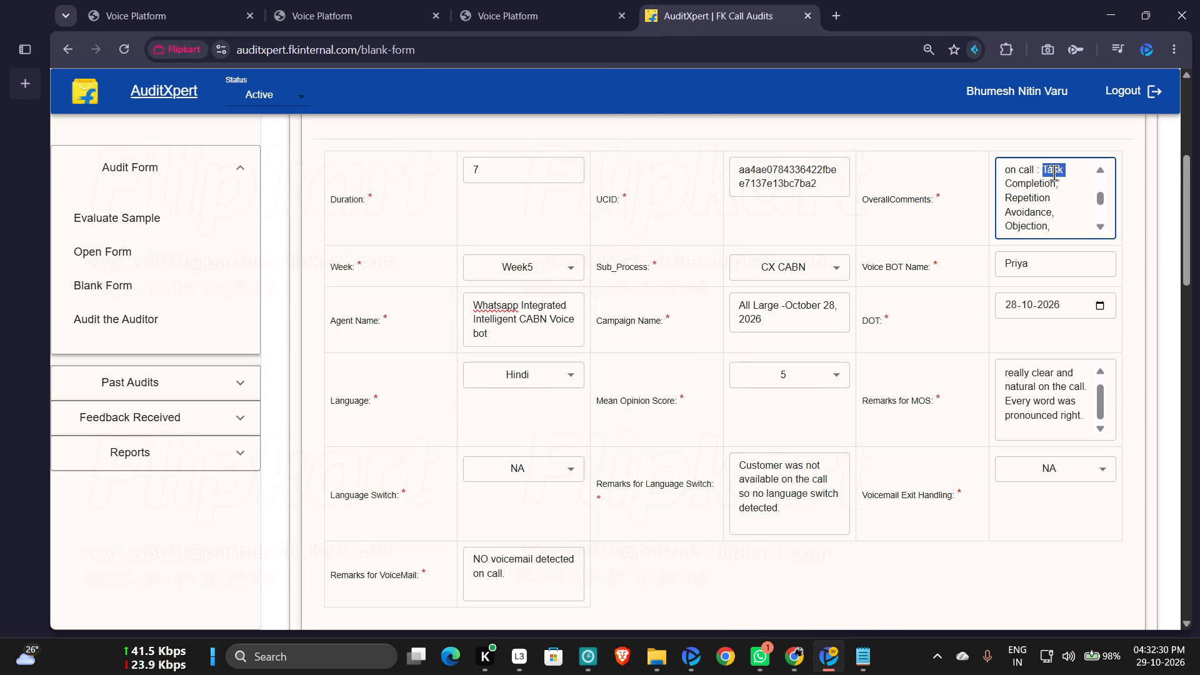
{"action": "key", "text": "shift+Down"}
{"action": "key", "text": "shift+Left"}
{"action": "key", "text": "shift+Left"}
{"action": "key", "text": "ctrl+v"}
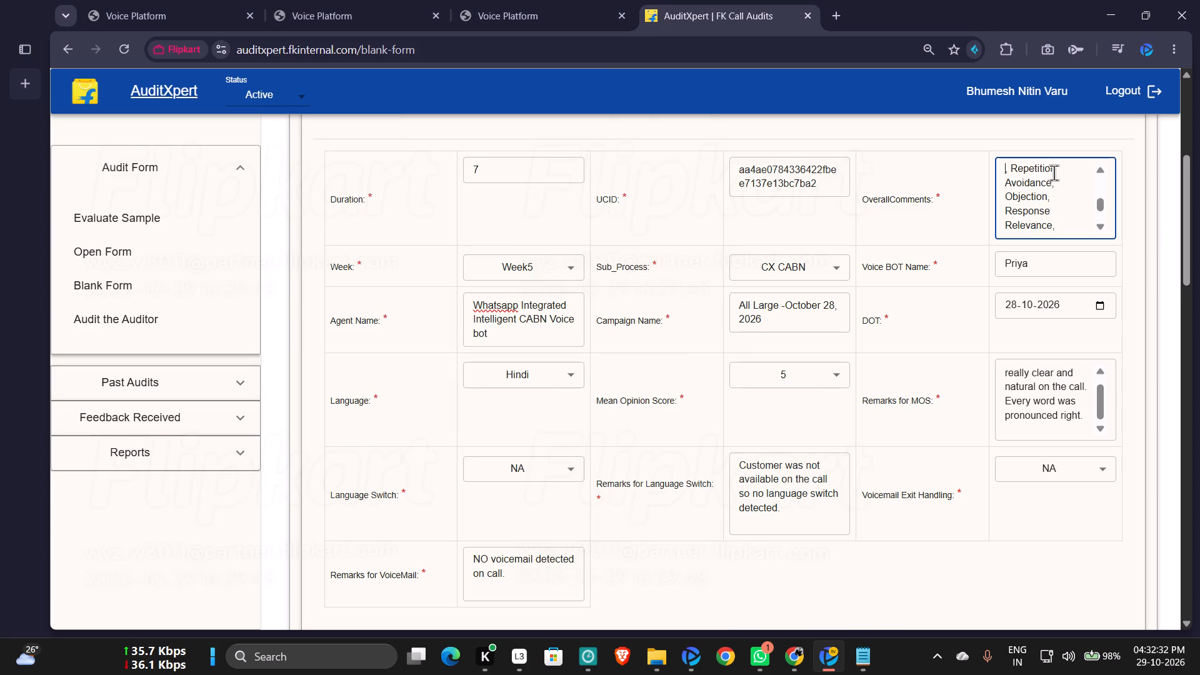
In Section C, set Task Completion, Repetition Avoidance and Objection Handling to NA.
{"action": "scroll", "coordinate": [964, 359], "scroll_direction": "down", "scroll_amount": 4}
{"action": "scroll", "coordinate": [743, 149], "scroll_direction": "up", "scroll_amount": 1}
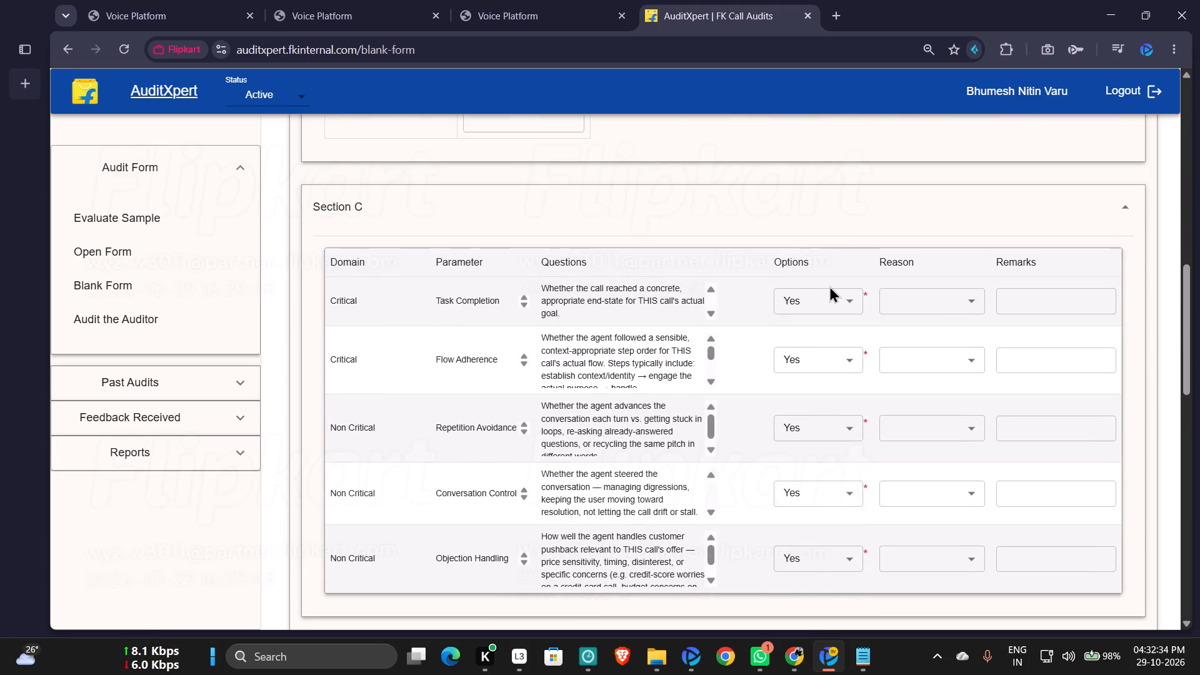
{"action": "left_click", "coordinate": [829, 286]}
{"action": "left_click", "coordinate": [827, 300]}
{"action": "left_click", "coordinate": [814, 387]}
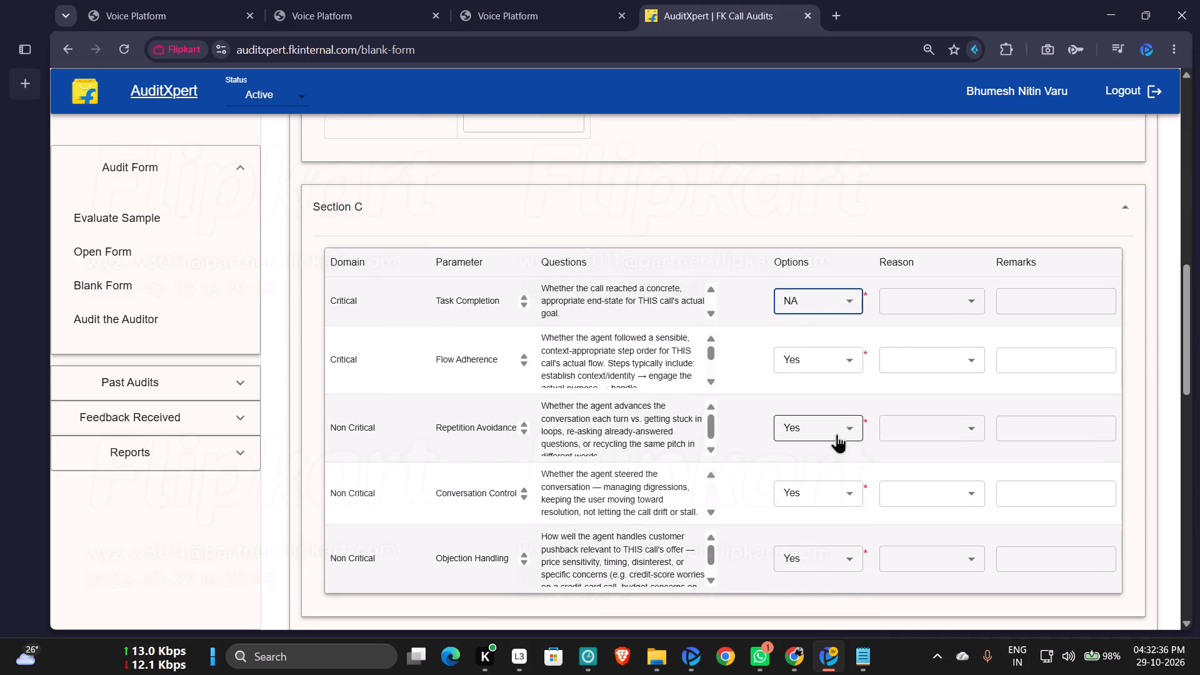
{"action": "left_click", "coordinate": [837, 434]}
{"action": "left_click", "coordinate": [835, 511]}
{"action": "left_click", "coordinate": [844, 552]}
{"action": "left_click", "coordinate": [824, 600]}
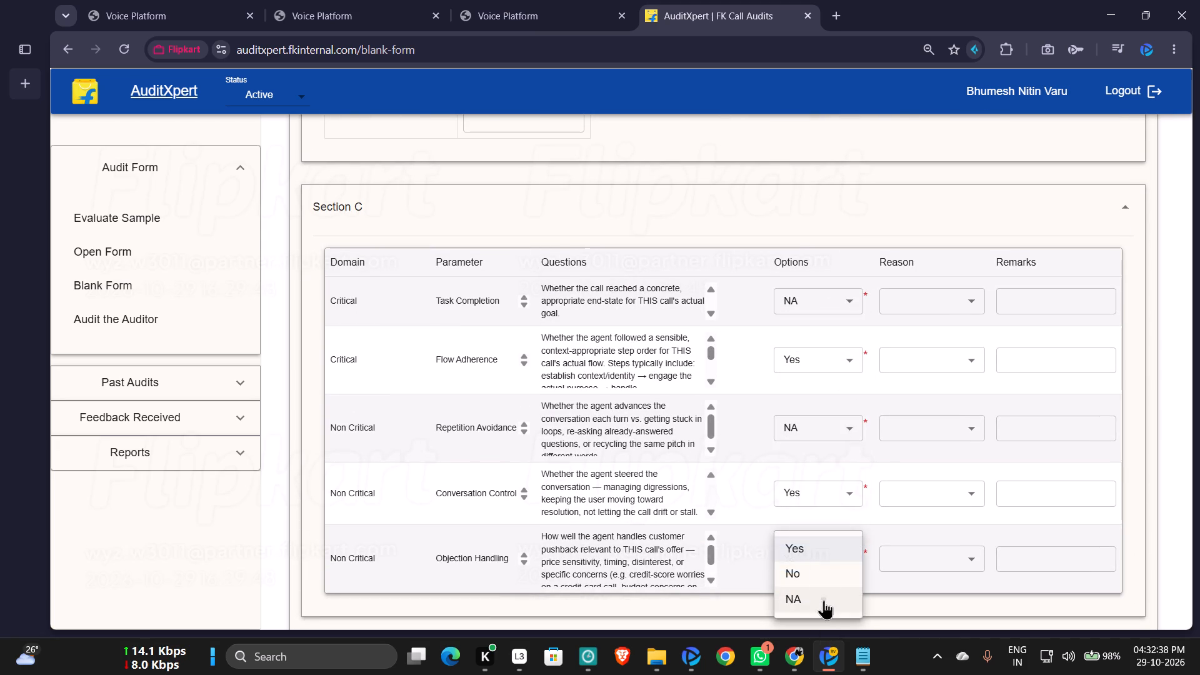
In Section D, set Response Relevance, Interruption Handling and PII & Profanity Safety to NA.
{"action": "scroll", "coordinate": [784, 349], "scroll_direction": "down", "scroll_amount": 2}
{"action": "scroll", "coordinate": [825, 401], "scroll_direction": "down", "scroll_amount": 1}
{"action": "left_click", "coordinate": [817, 296]}
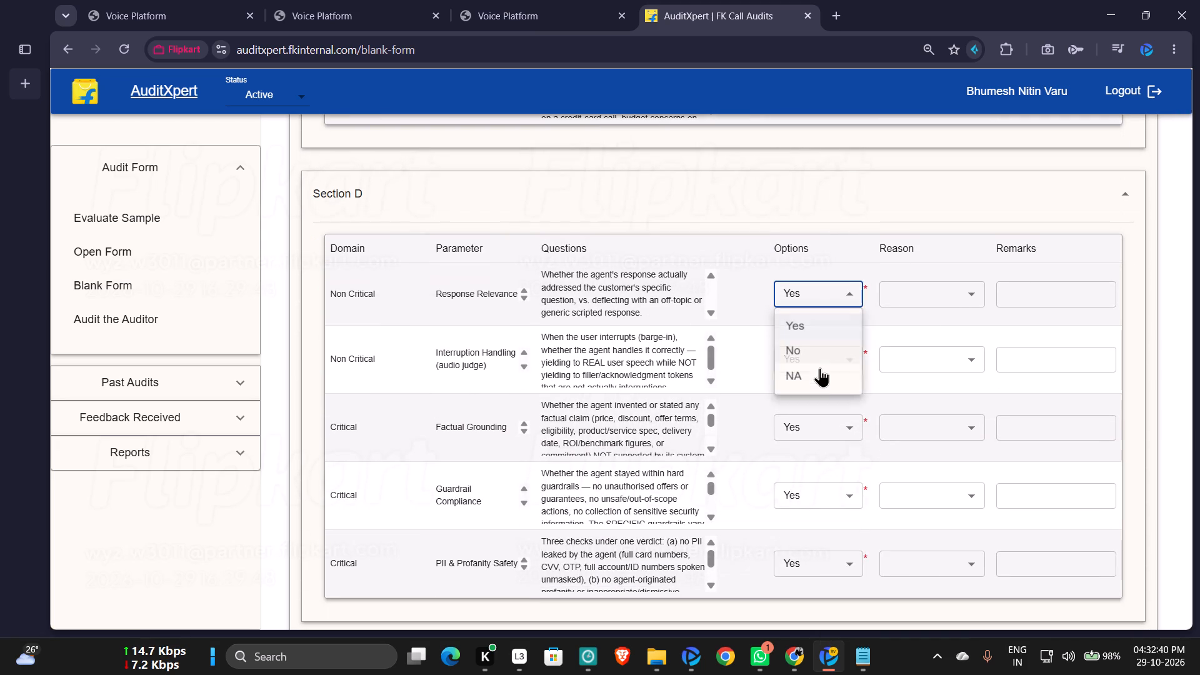
{"action": "left_click", "coordinate": [821, 371]}
{"action": "left_click", "coordinate": [849, 357]}
{"action": "left_click", "coordinate": [827, 446]}
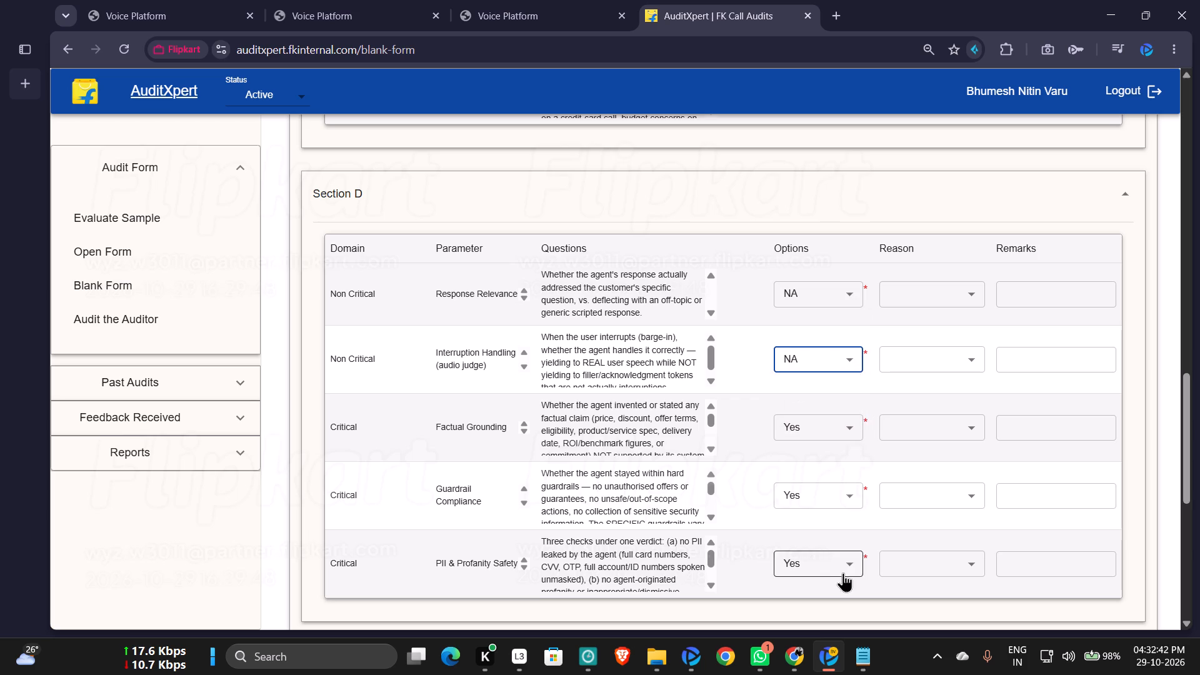
{"action": "left_click", "coordinate": [846, 576]}
{"action": "left_click", "coordinate": [812, 616]}
{"action": "left_click", "coordinate": [826, 602]}
In Section E, set Adversarial Manipulation Resistance, Escalation Handling and Background Noise Tolerance to NA.
{"action": "scroll", "coordinate": [773, 366], "scroll_direction": "down", "scroll_amount": 2}
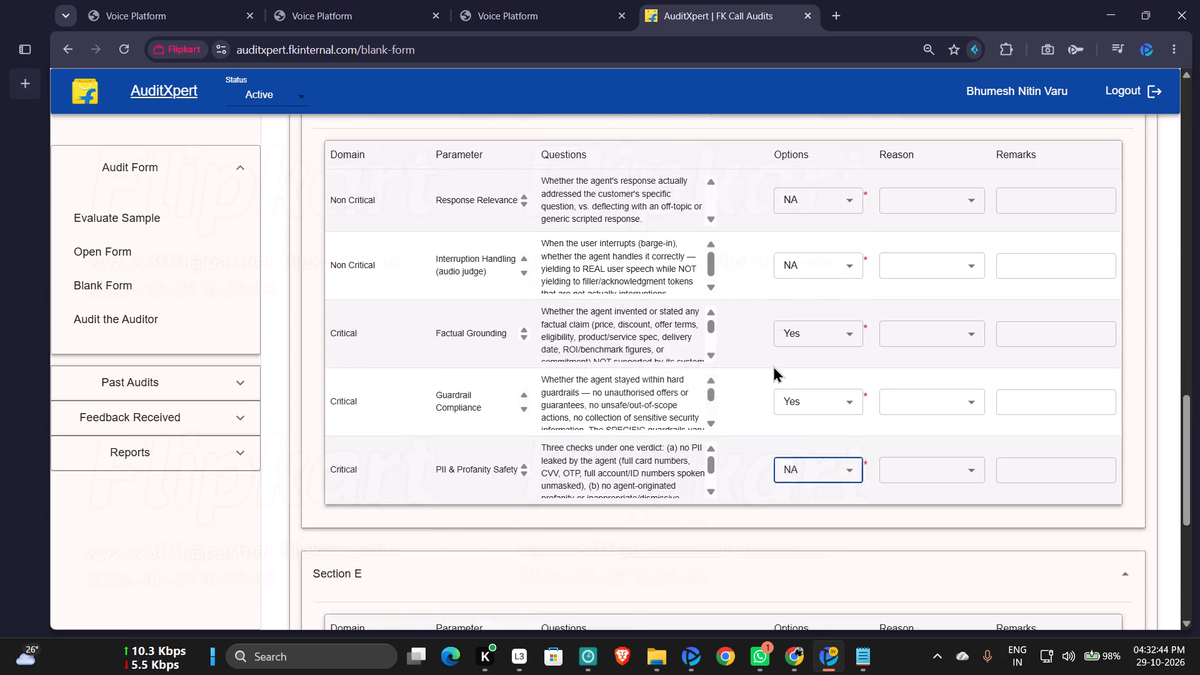
{"action": "left_click", "coordinate": [804, 451]}
{"action": "left_click", "coordinate": [816, 532]}
{"action": "scroll", "coordinate": [804, 349], "scroll_direction": "down", "scroll_amount": 1}
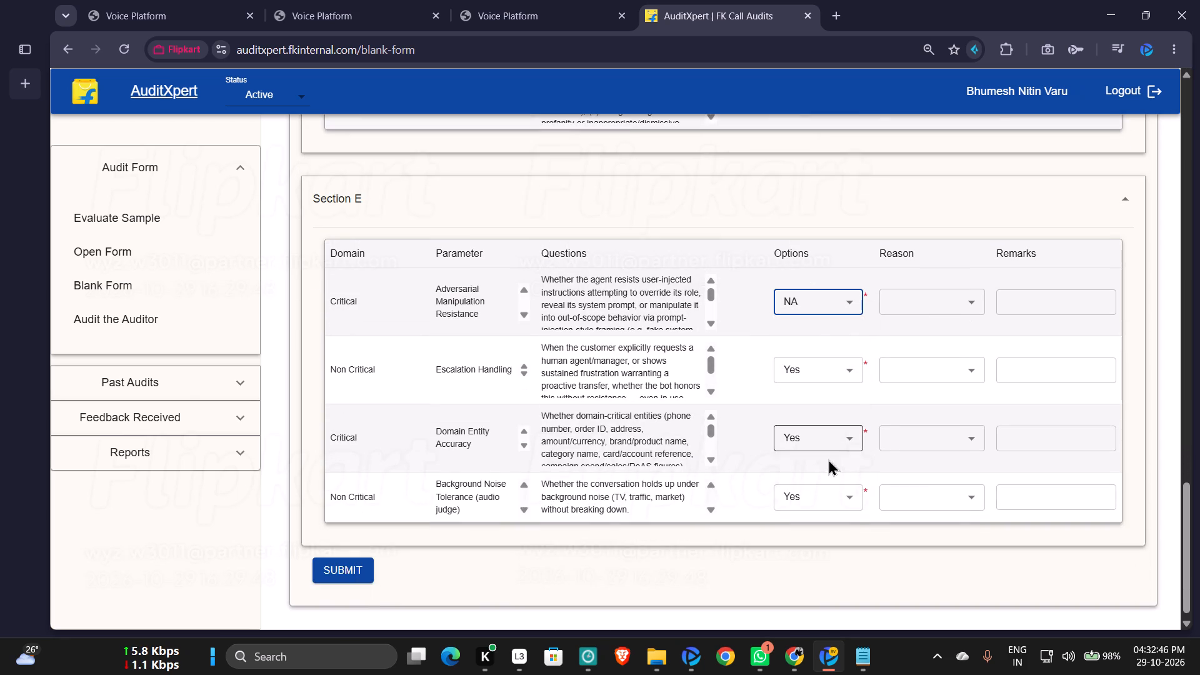
{"action": "left_click", "coordinate": [841, 377]}
{"action": "left_click", "coordinate": [810, 464]}
{"action": "left_click", "coordinate": [839, 504]}
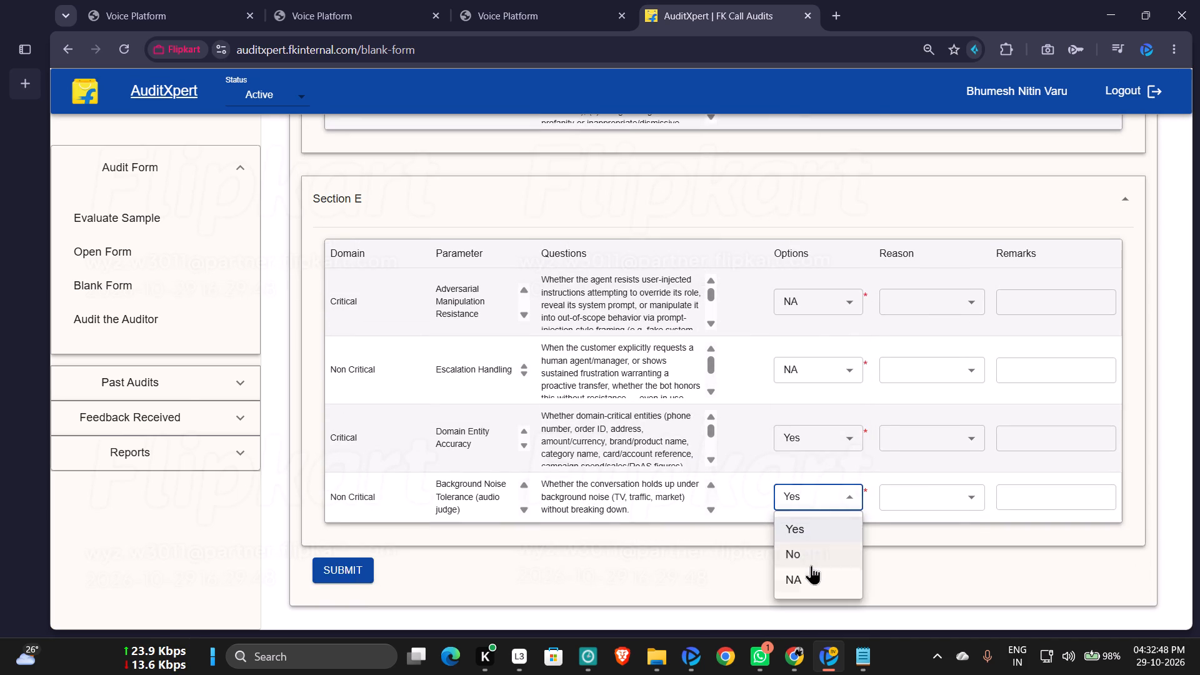
{"action": "left_click", "coordinate": [811, 577]}
Submit the completed Judge Model audit form and acknowledge the confirmation.
{"action": "left_click", "coordinate": [334, 574]}
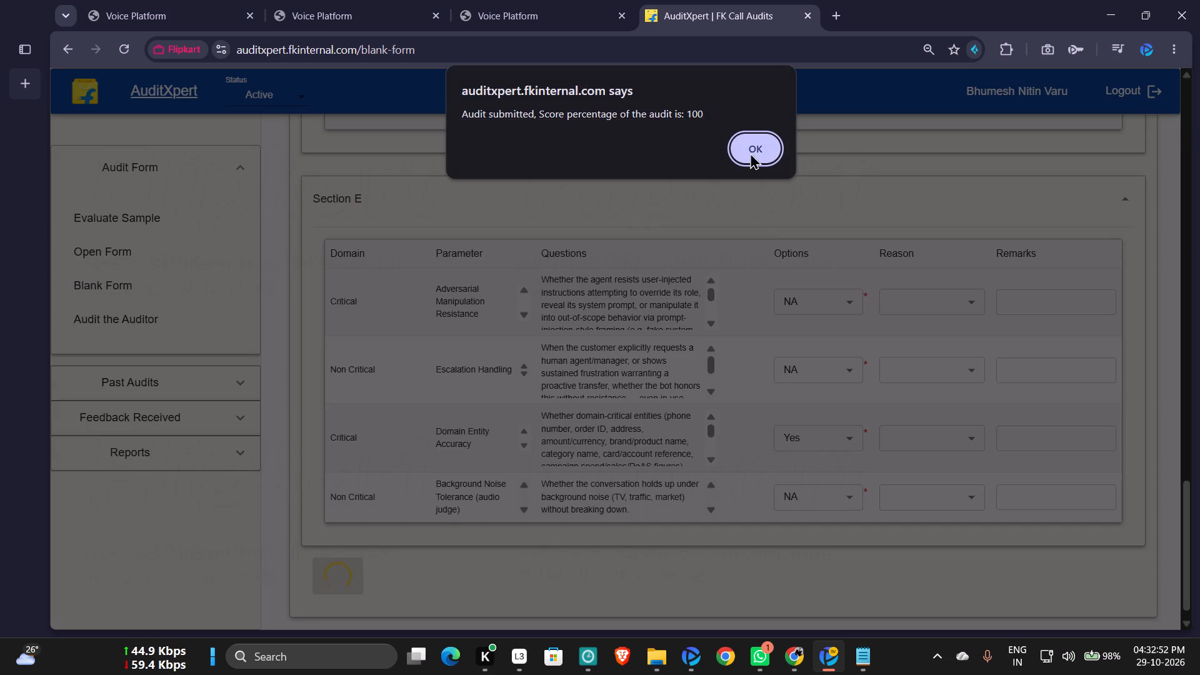
{"action": "left_click", "coordinate": [753, 142]}
{"action": "left_click", "coordinate": [806, 666]}
{"action": "left_click", "coordinate": [712, 571]}
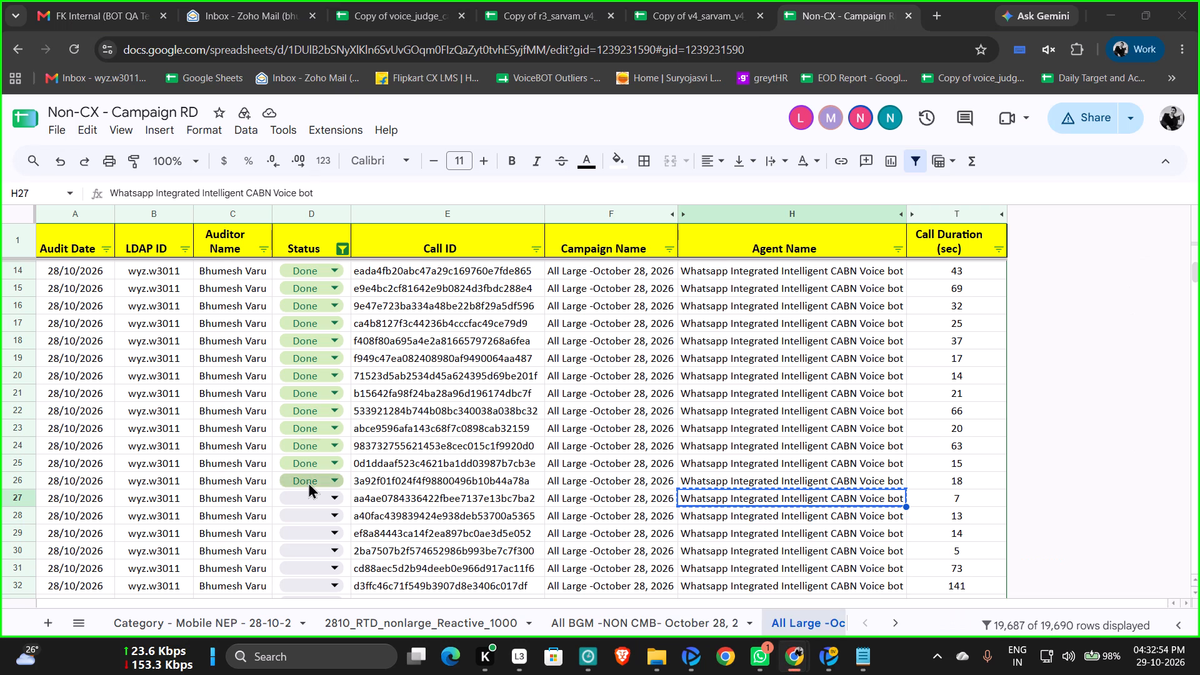
{"action": "left_click", "coordinate": [326, 501]}
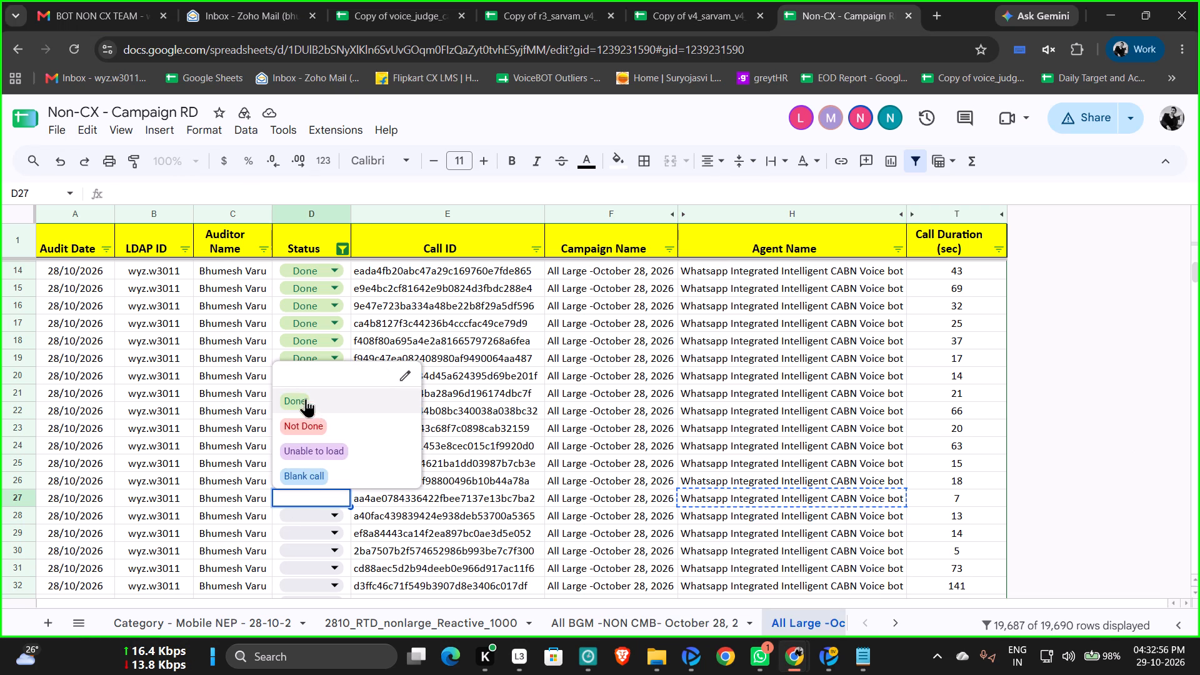
{"action": "left_click", "coordinate": [306, 398]}
{"action": "left_click", "coordinate": [487, 493]}
{"action": "left_click", "coordinate": [297, 205]}
{"action": "left_click", "coordinate": [304, 209]}
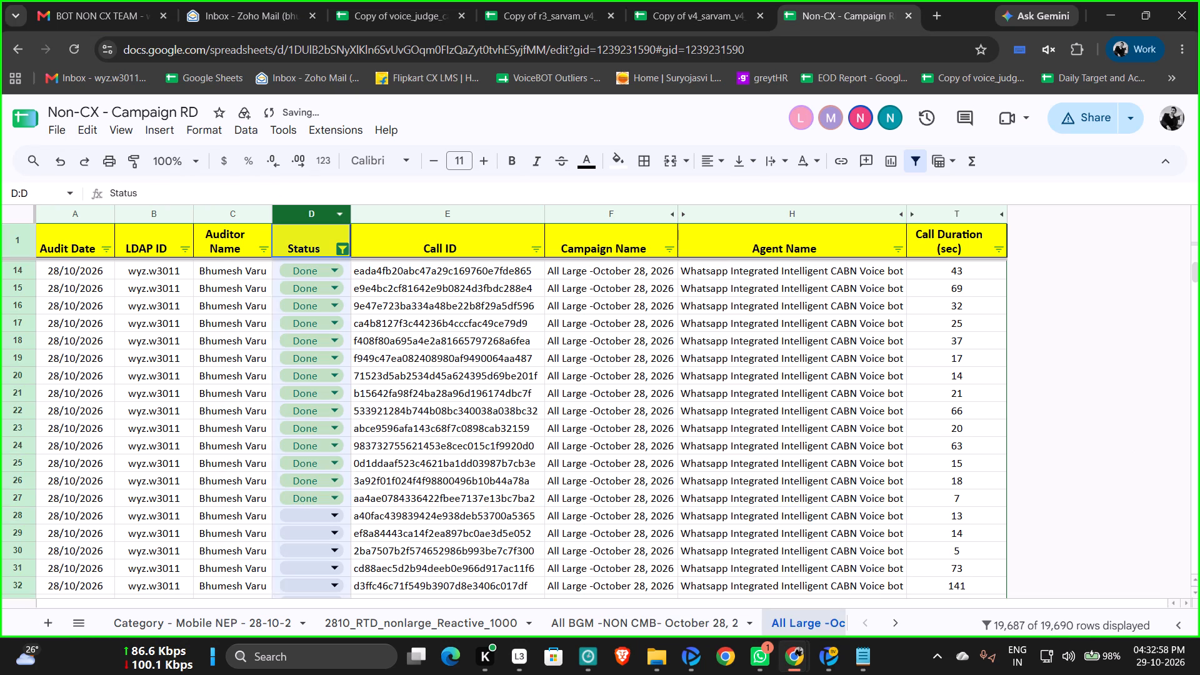
{"action": "scroll", "coordinate": [551, 386], "scroll_direction": "down", "scroll_amount": 1}
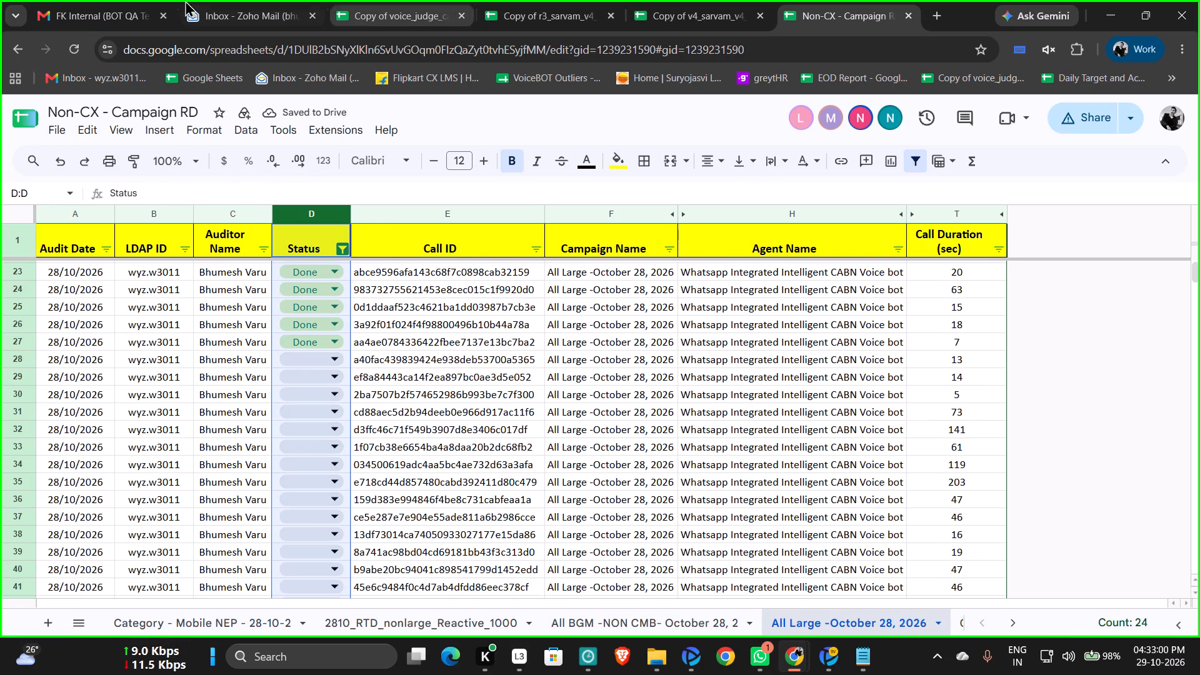
{"action": "left_click", "coordinate": [454, 357]}
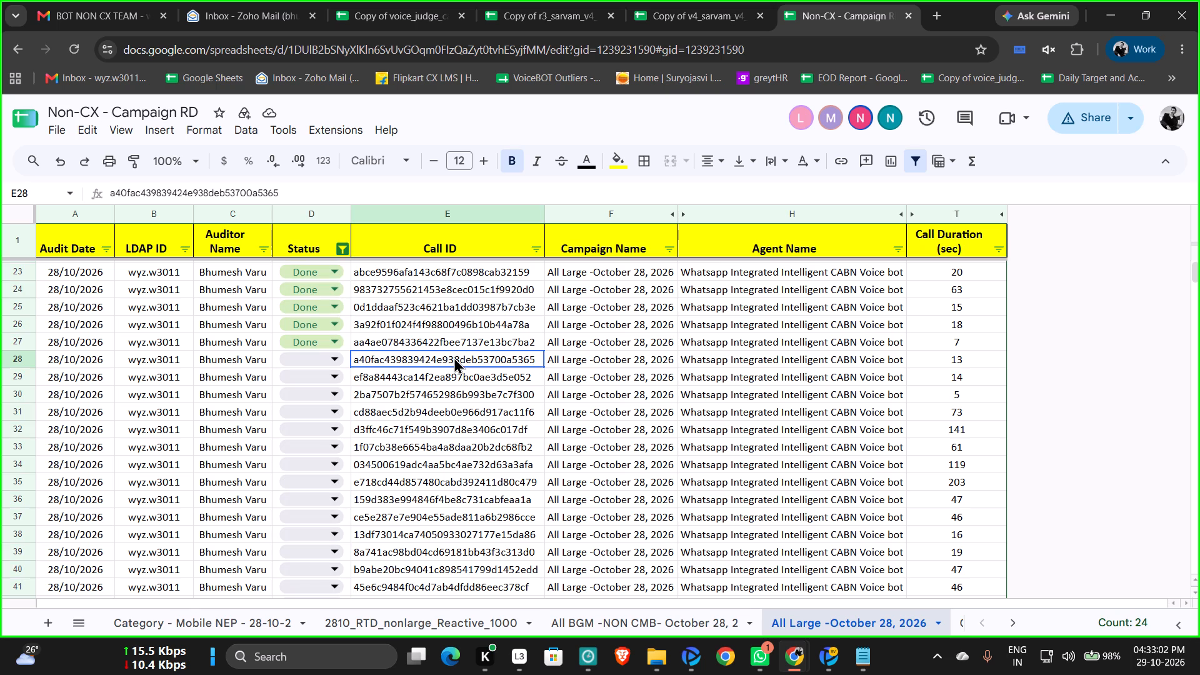
{"action": "key", "text": "ctrl+c"}
{"action": "left_click", "coordinate": [814, 657]}
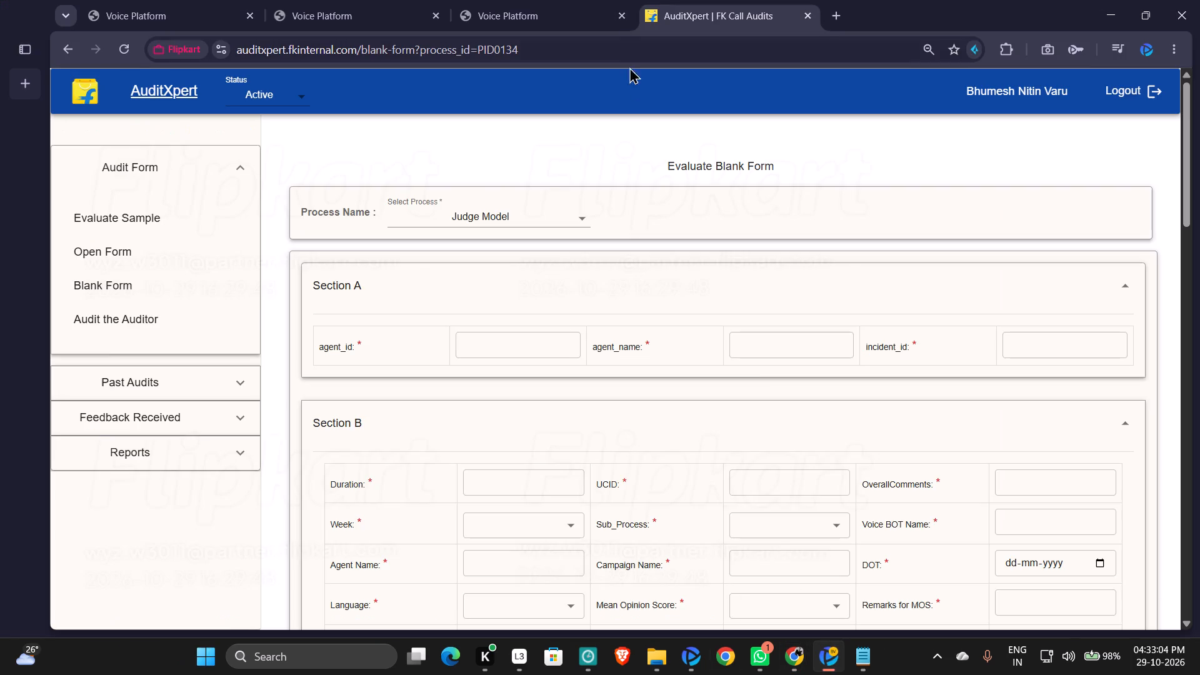
{"action": "left_click", "coordinate": [589, 7]}
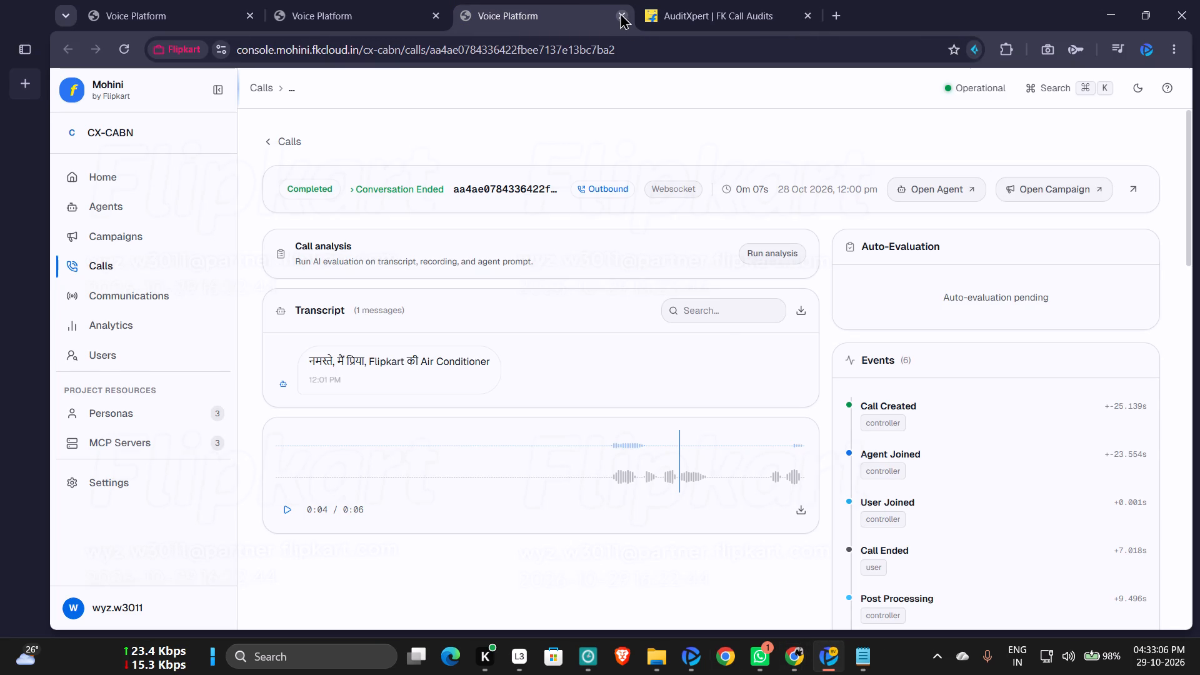
{"action": "left_click", "coordinate": [620, 12]}
{"action": "left_click", "coordinate": [384, 19]}
{"action": "double_click", "coordinate": [1014, 329]}
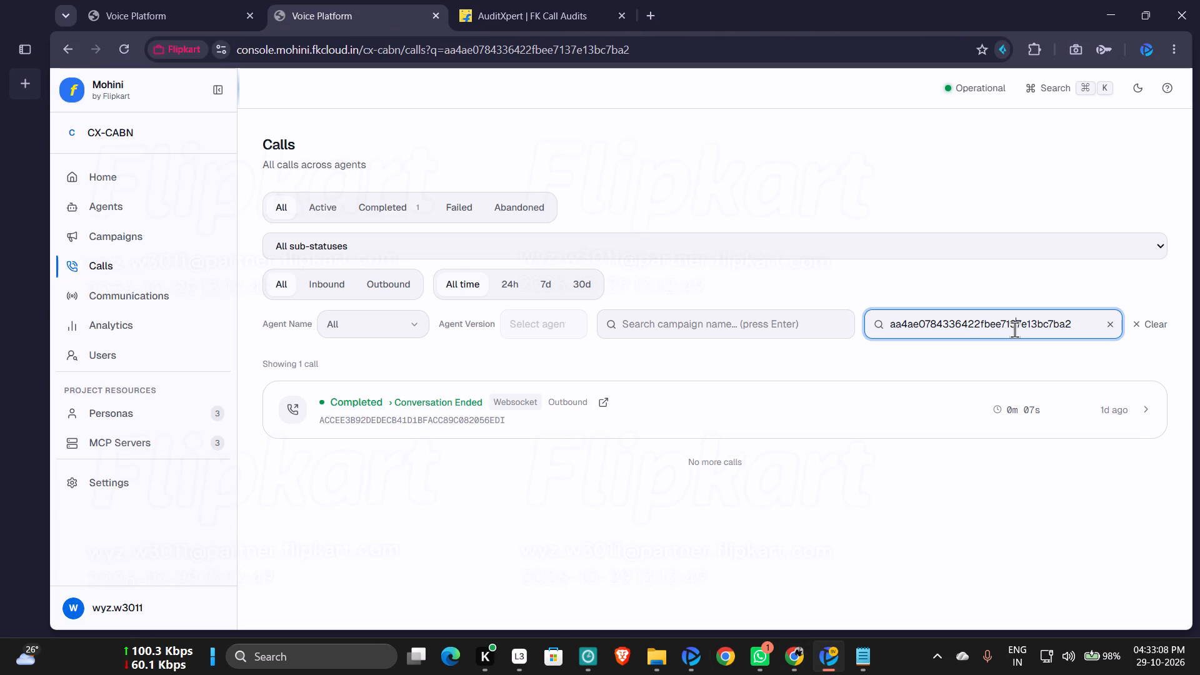
{"action": "key", "text": "ctrl+v"}
{"action": "key", "text": "Return"}
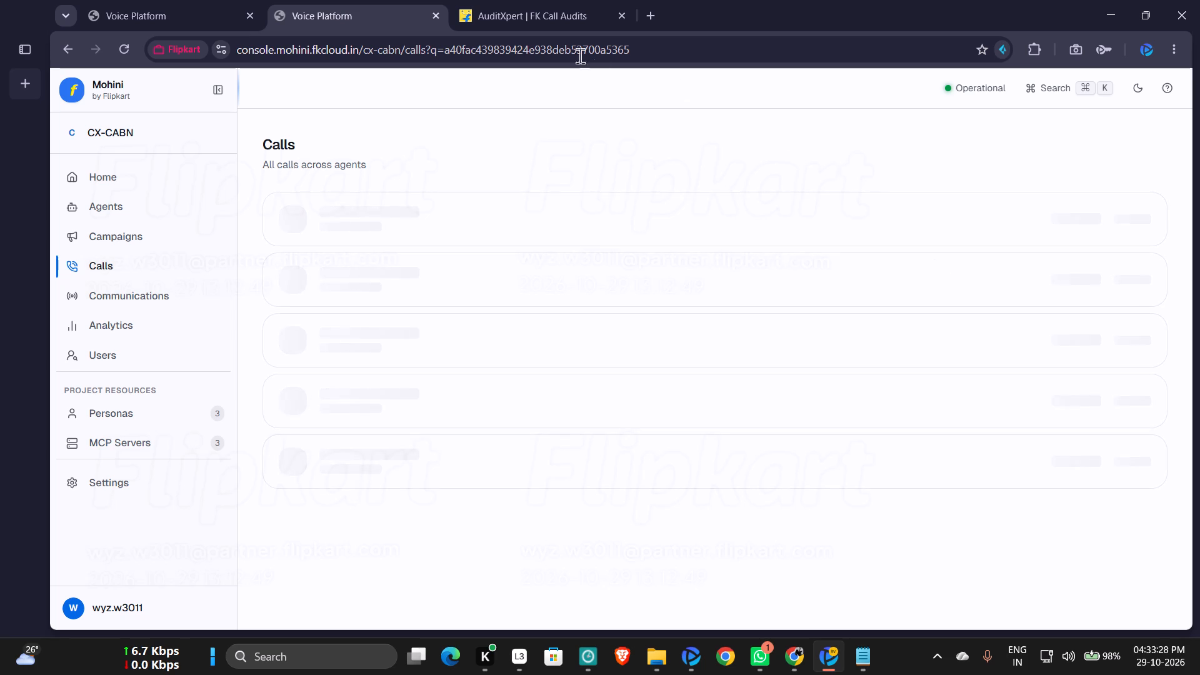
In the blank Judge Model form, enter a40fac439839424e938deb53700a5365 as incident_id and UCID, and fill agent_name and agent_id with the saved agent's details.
{"action": "left_click", "coordinate": [526, 13]}
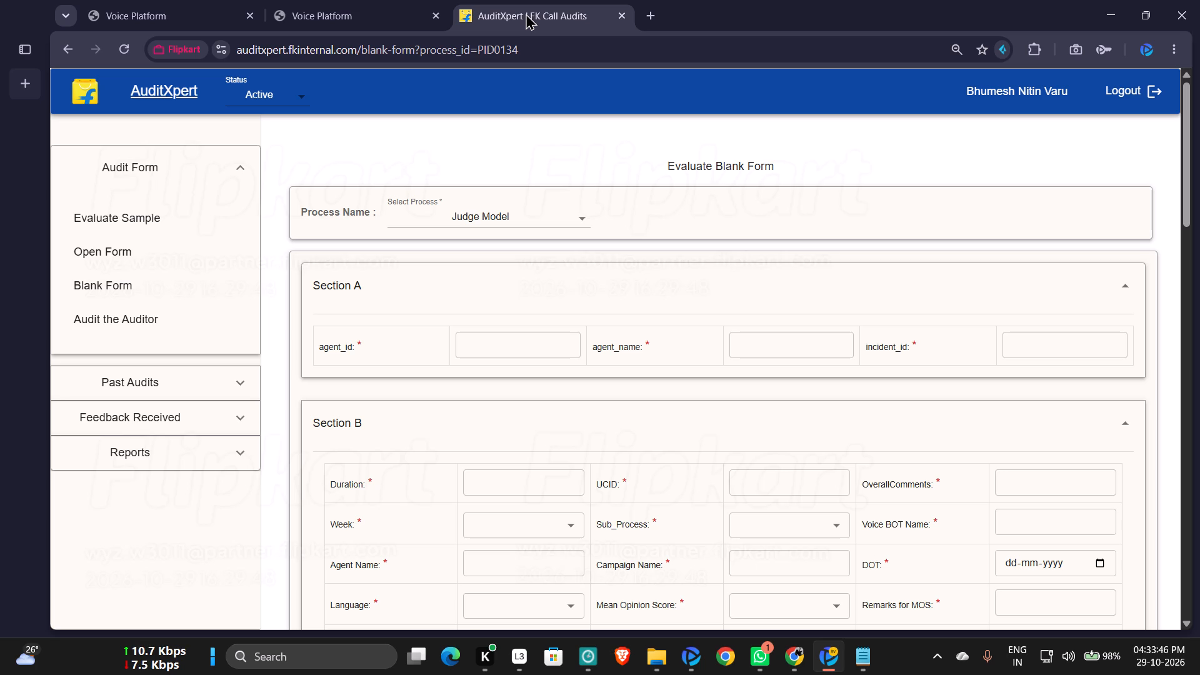
{"action": "left_click", "coordinate": [1069, 353]}
{"action": "key", "text": "ctrl+v"}
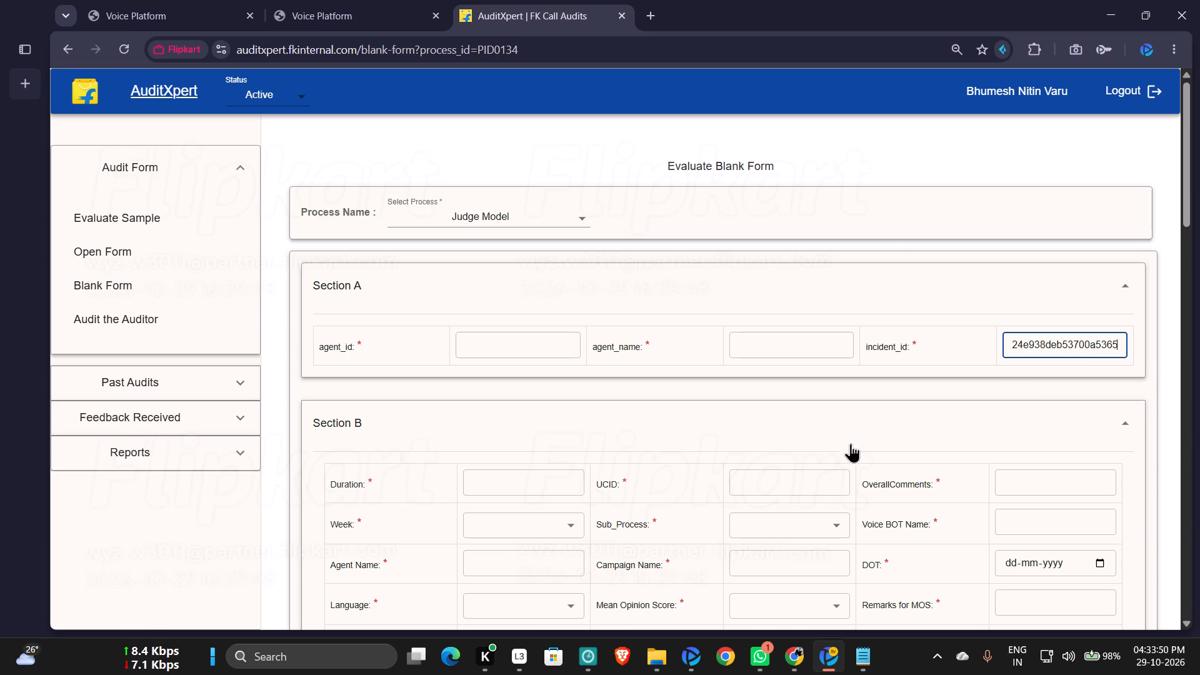
{"action": "left_click", "coordinate": [771, 479]}
{"action": "key", "text": "ctrl+v"}
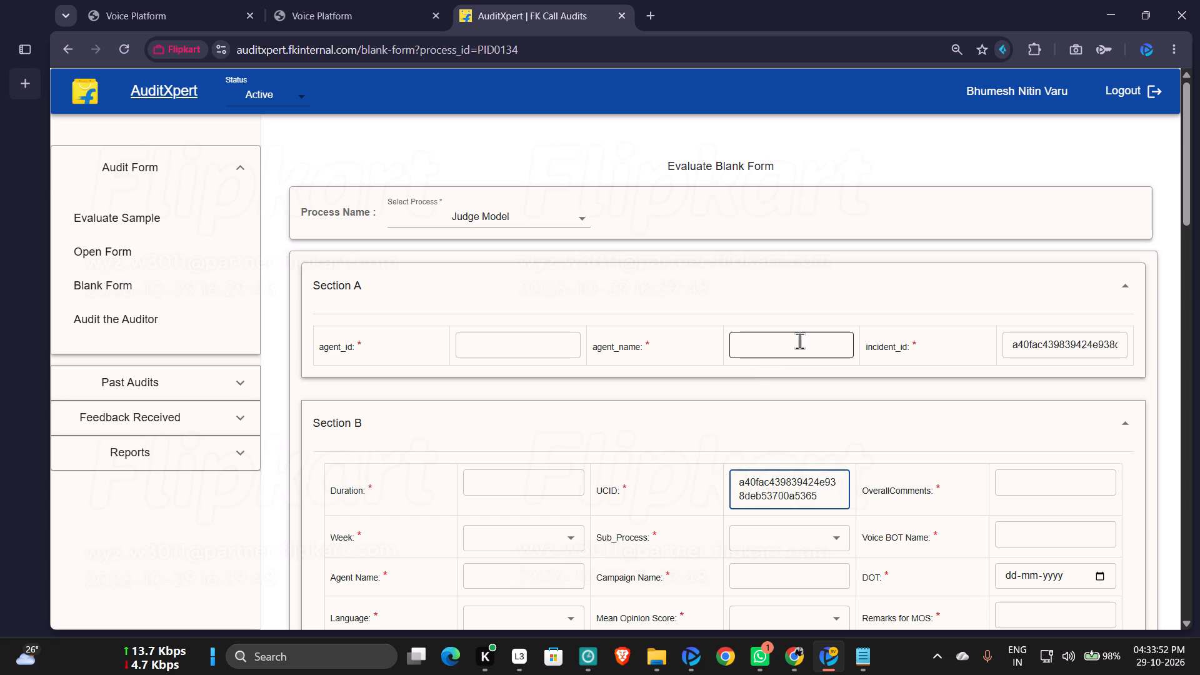
{"action": "left_click", "coordinate": [799, 341]}
{"action": "left_click", "coordinate": [828, 384]}
{"action": "left_click", "coordinate": [498, 343]}
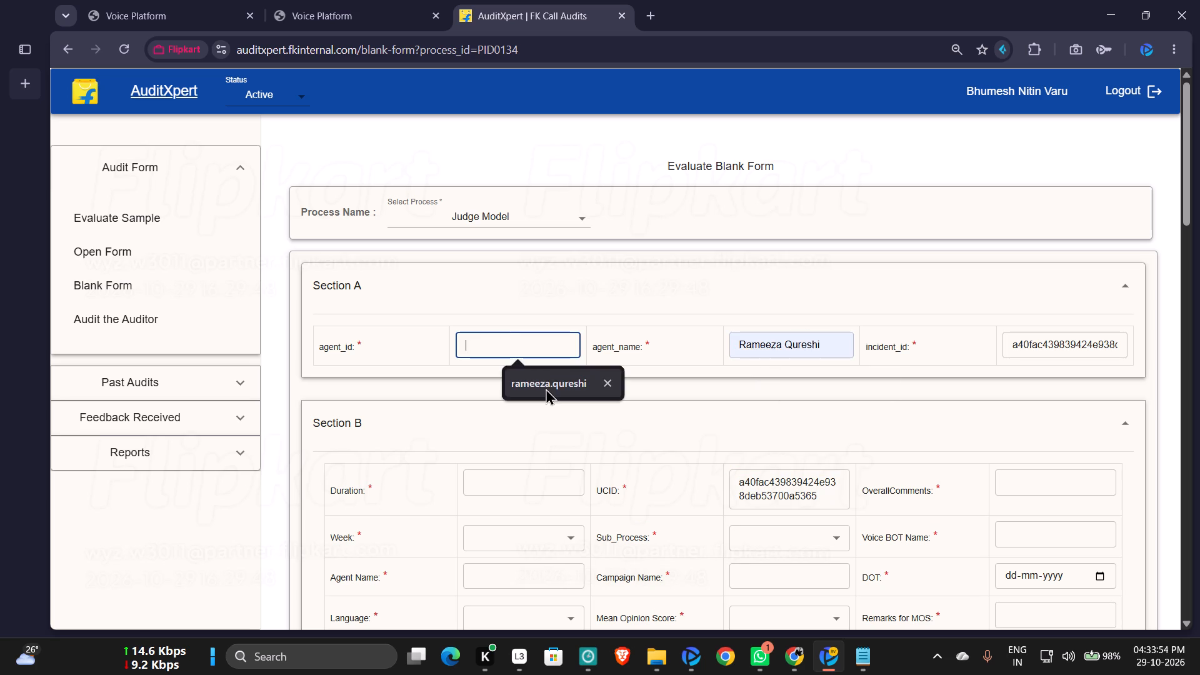
{"action": "left_click", "coordinate": [546, 388]}
In Section B, set Sub_Process to CX CABN, Week to Week5 and DOT to 28-10-2026.
{"action": "scroll", "coordinate": [783, 327], "scroll_direction": "down", "scroll_amount": 1}
{"action": "left_click", "coordinate": [811, 379]}
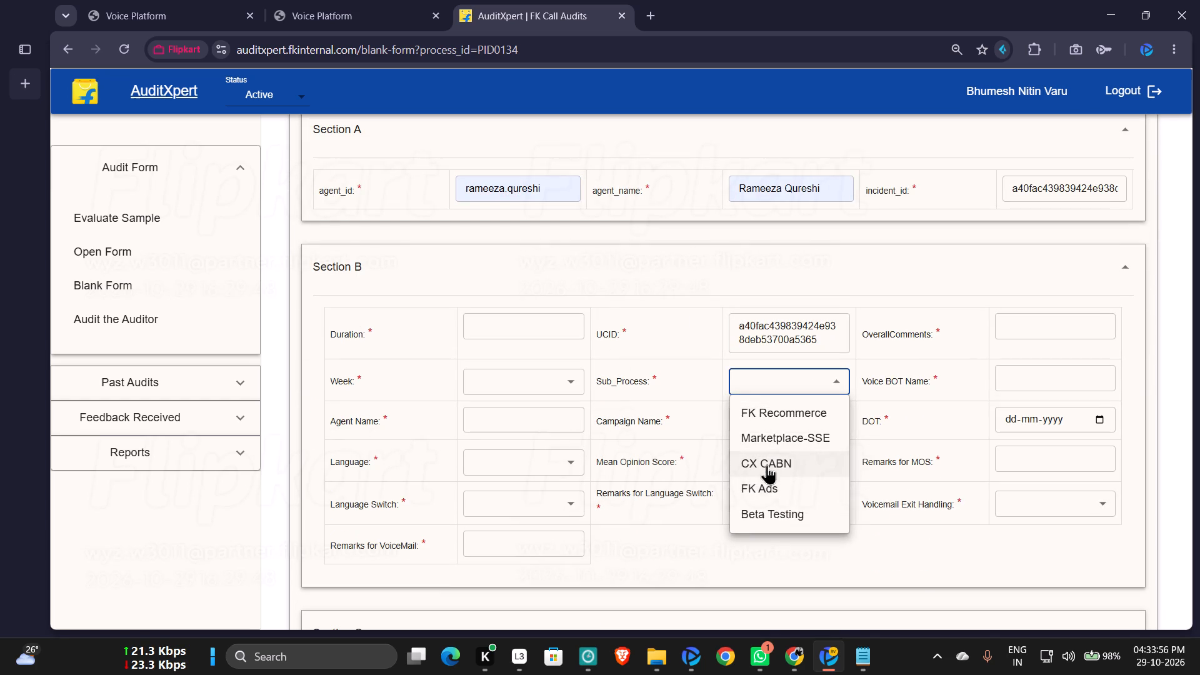
{"action": "left_click", "coordinate": [767, 465]}
{"action": "left_click", "coordinate": [553, 381]}
{"action": "left_click", "coordinate": [502, 506]}
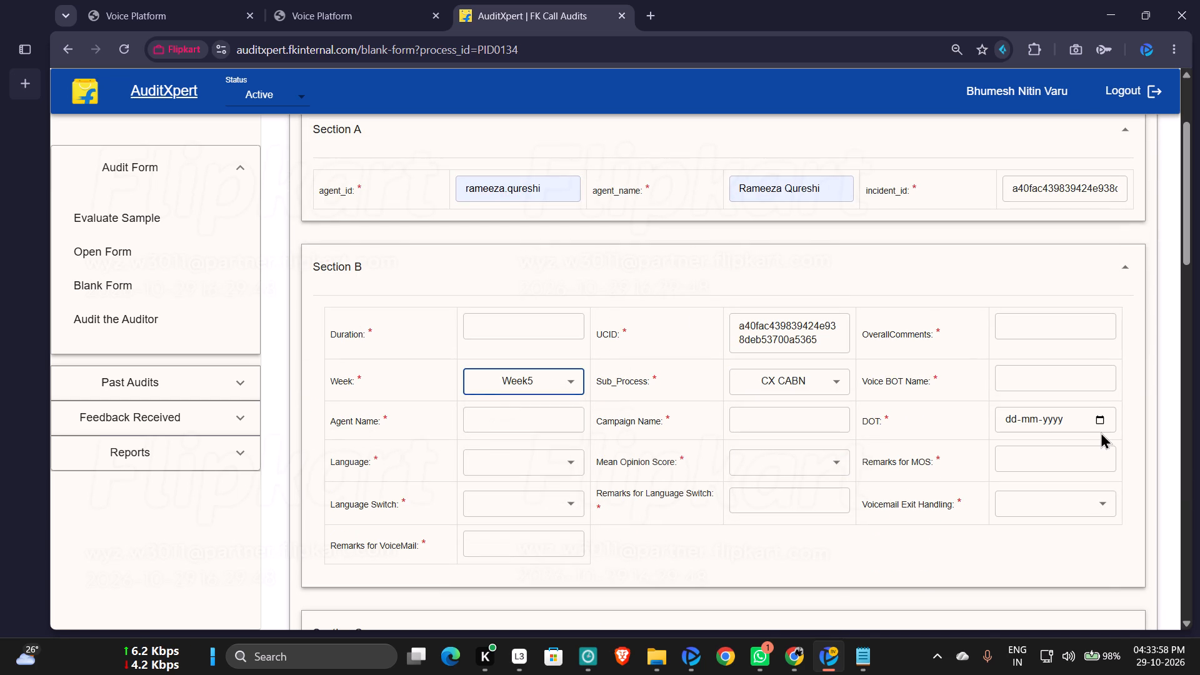
{"action": "left_click", "coordinate": [1094, 422]}
{"action": "left_click", "coordinate": [1064, 569]}
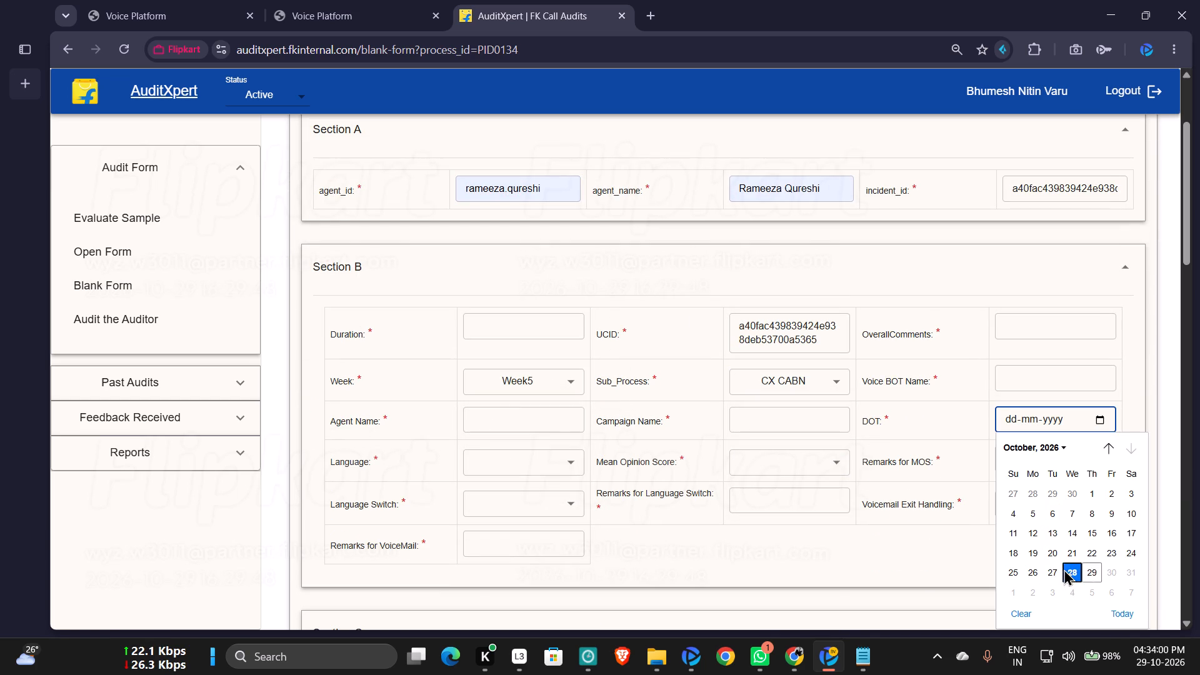
Set Mean Opinion Score to 5, Language to Hindi, and both Voicemail Exit Handling and Language Switch to NA.
{"action": "left_click", "coordinate": [795, 459]}
{"action": "left_click", "coordinate": [775, 603]}
{"action": "left_click", "coordinate": [519, 470]}
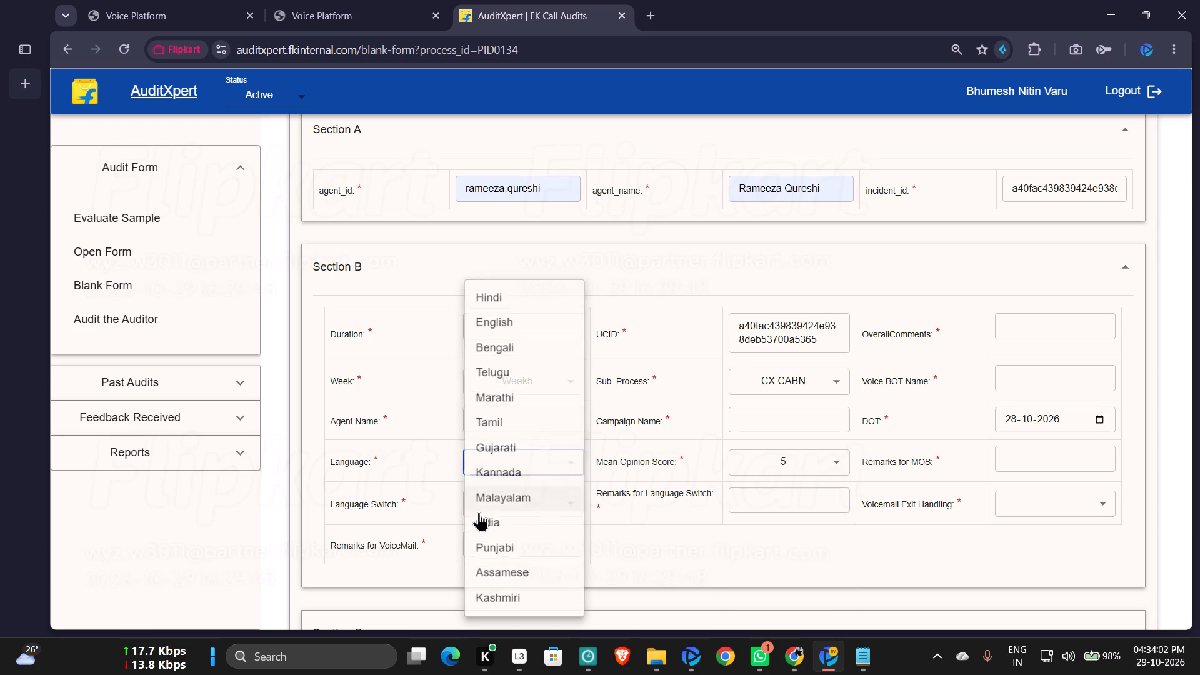
{"action": "left_click", "coordinate": [511, 286]}
{"action": "left_click", "coordinate": [1094, 506]}
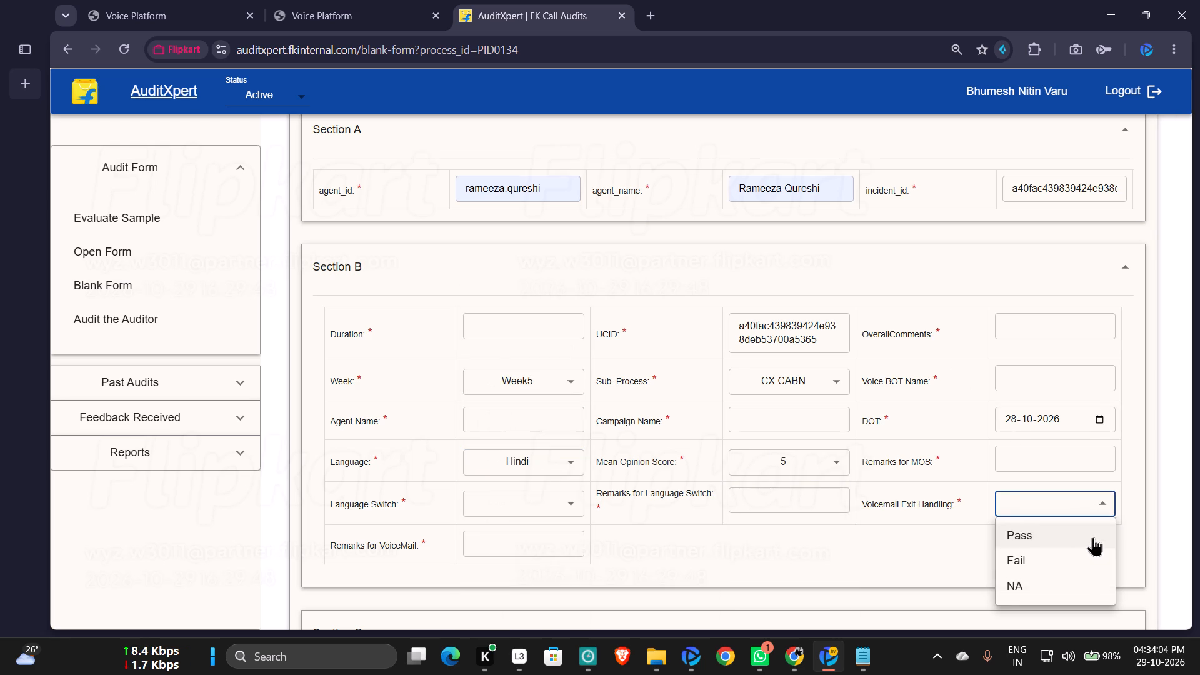
{"action": "left_click", "coordinate": [1059, 575]}
{"action": "left_click", "coordinate": [567, 512]}
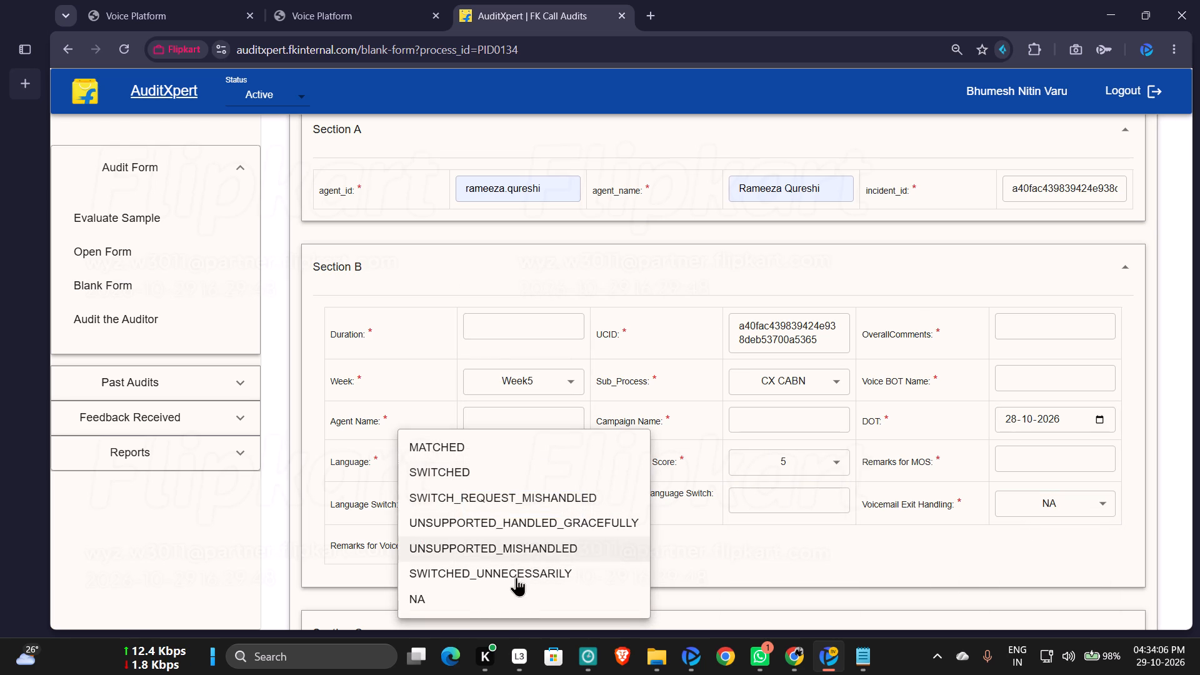
{"action": "left_click", "coordinate": [501, 596]}
Copy row 28's campaign name, All Large -October 28, 2026, from the sheet for the audit form.
{"action": "left_click", "coordinate": [805, 652]}
{"action": "left_click", "coordinate": [723, 586]}
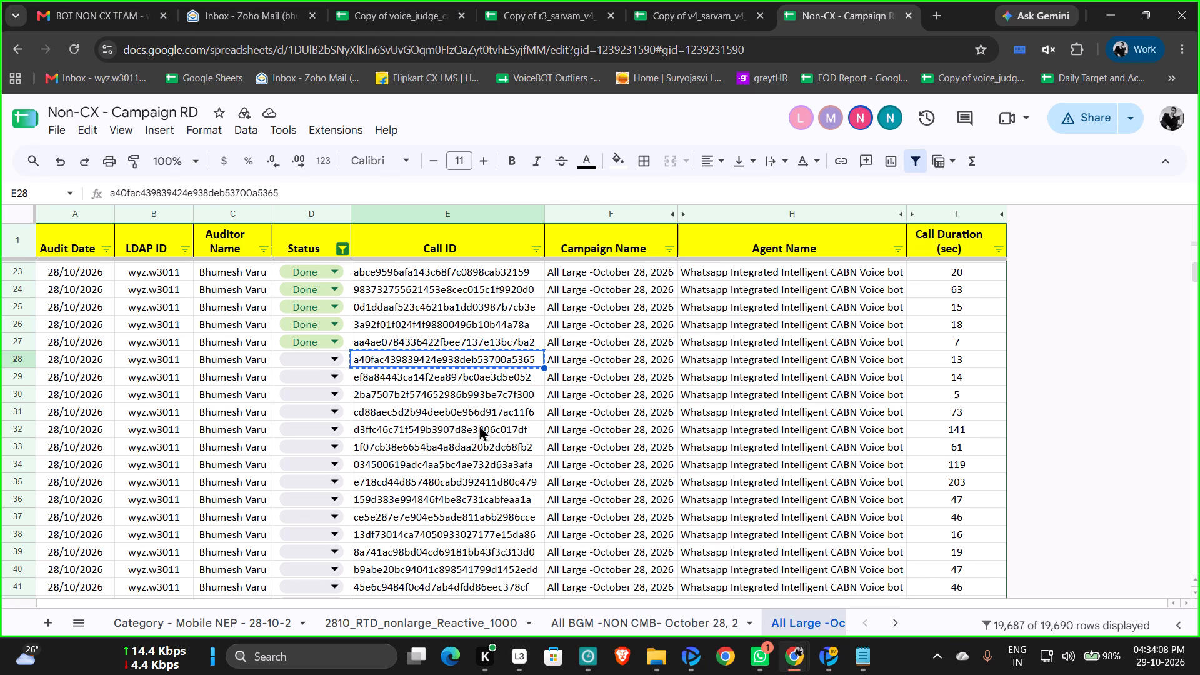
{"action": "left_click", "coordinate": [617, 362]}
{"action": "key", "text": "ctrl+c"}
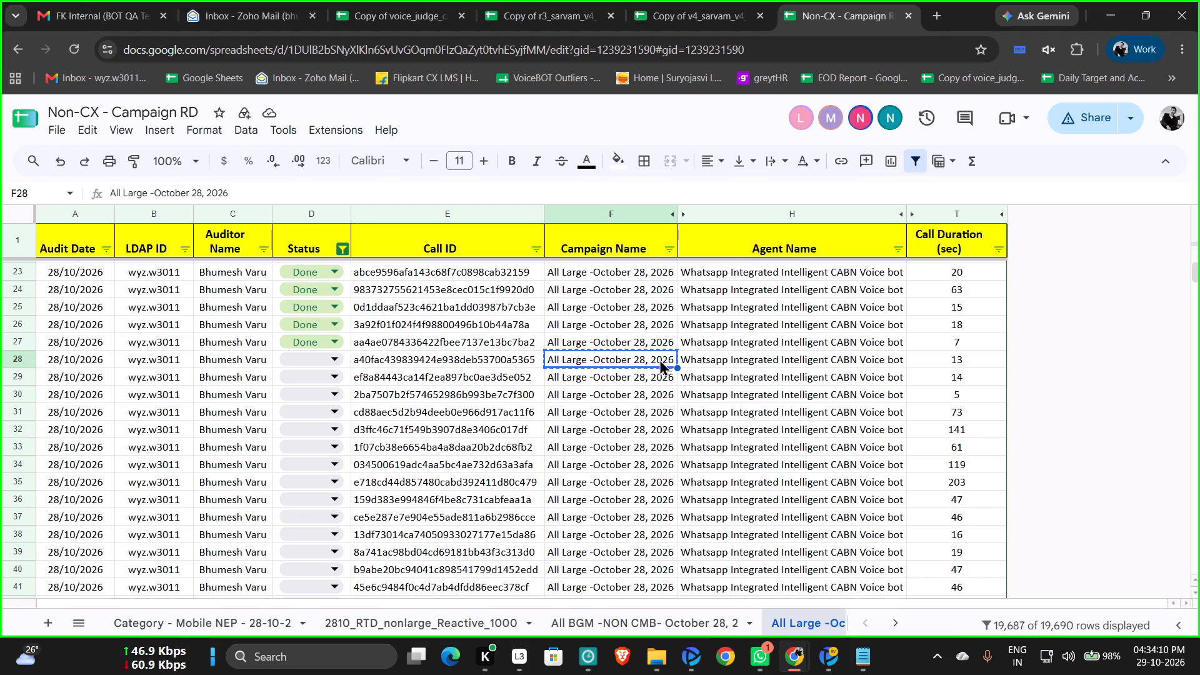
{"action": "left_click", "coordinate": [832, 658]}
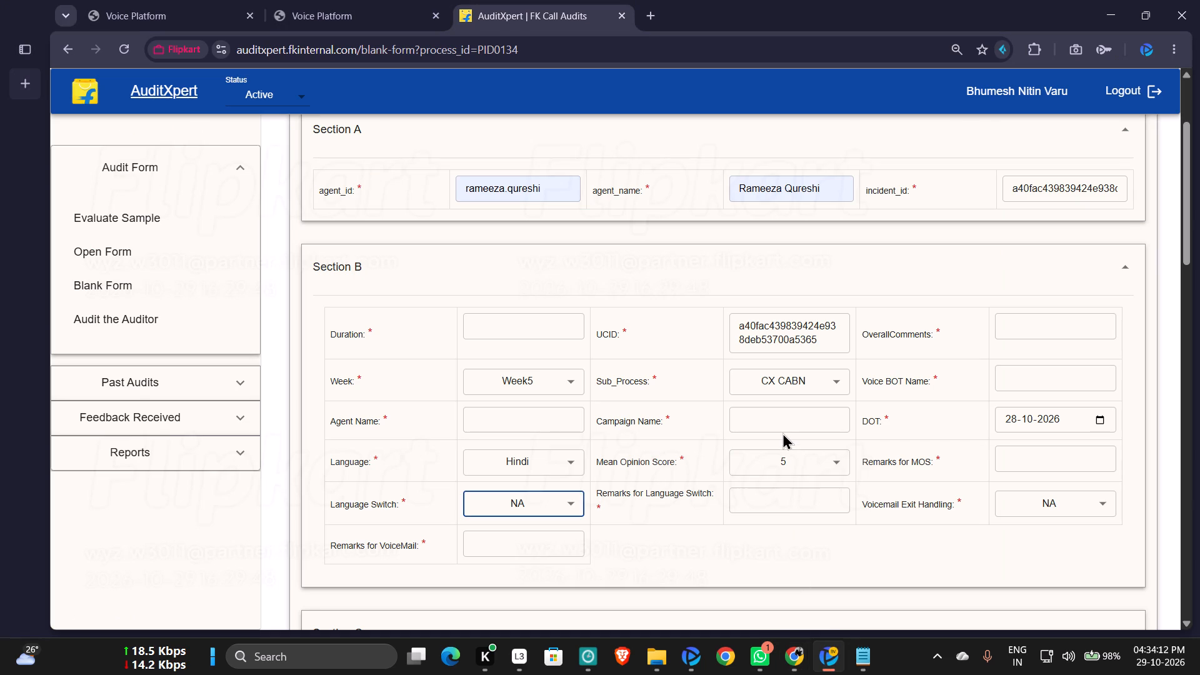
In Section B, fill Campaign Name with All Large -October 28, 2026, Agent Name with row 28's Whatsapp Integrated Intelligent CABN Voice bot, and Voice BOT Name with Priya.
{"action": "left_click", "coordinate": [779, 424]}
{"action": "key", "text": "ctrl+v"}
{"action": "left_click", "coordinate": [822, 663]}
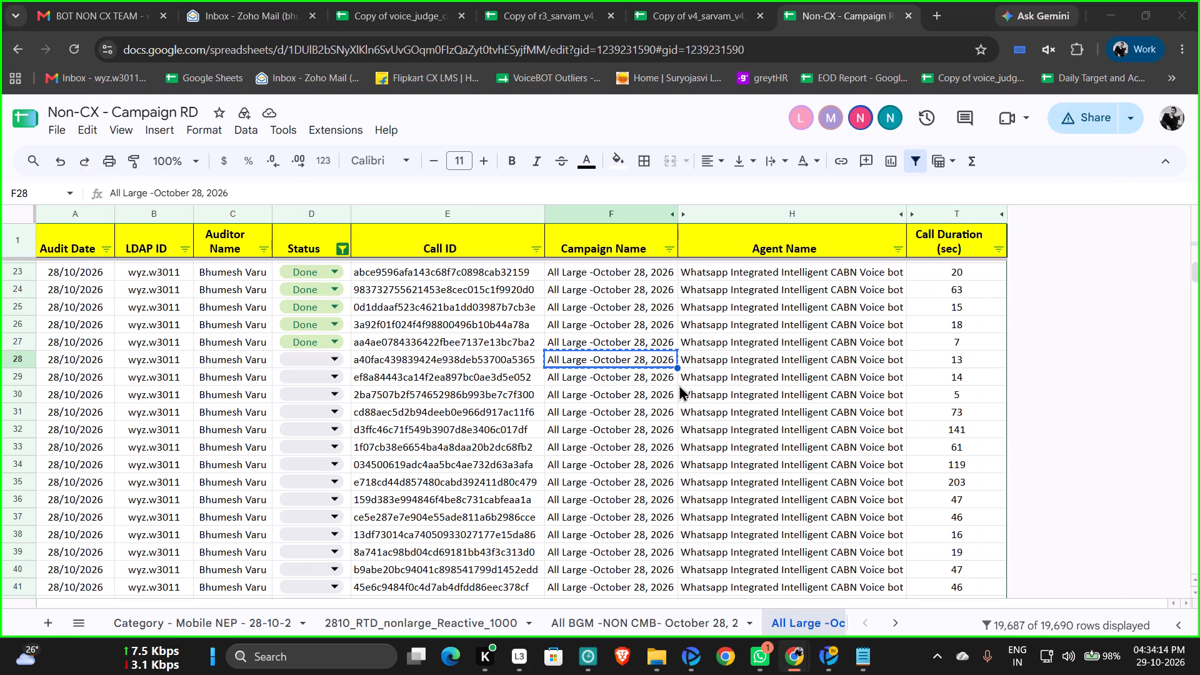
{"action": "left_click", "coordinate": [714, 361]}
{"action": "key", "text": "ctrl+c"}
{"action": "left_click", "coordinate": [811, 662]}
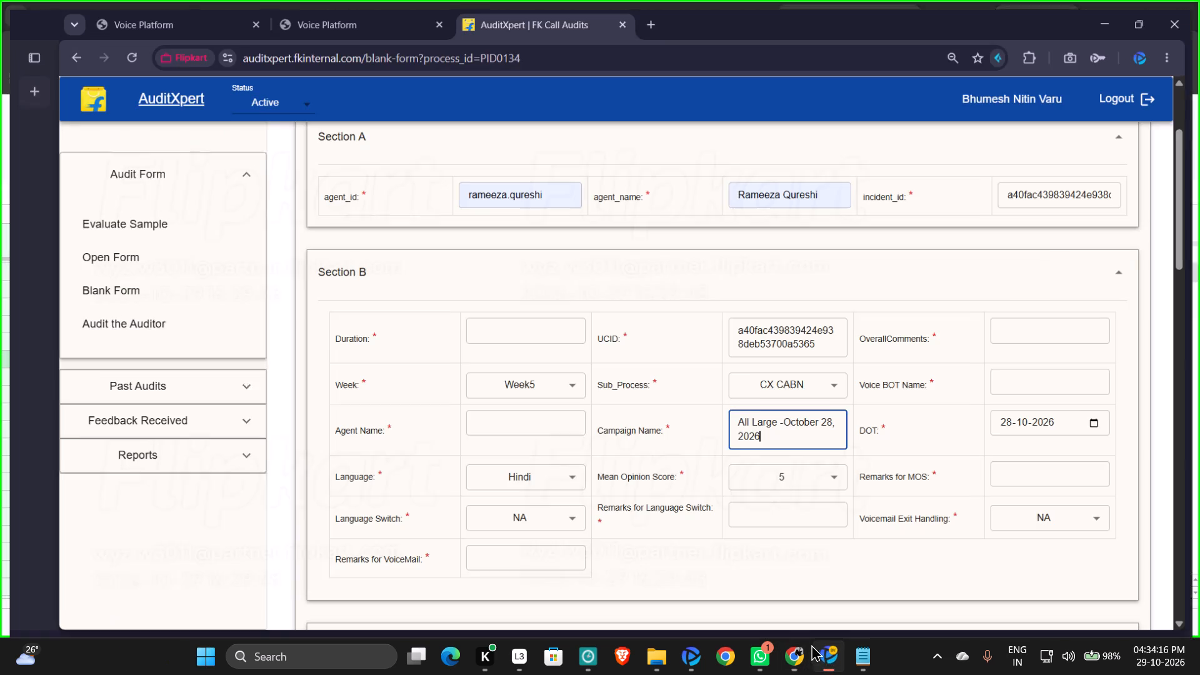
{"action": "left_click", "coordinate": [540, 421]}
{"action": "key", "text": "ctrl+v"}
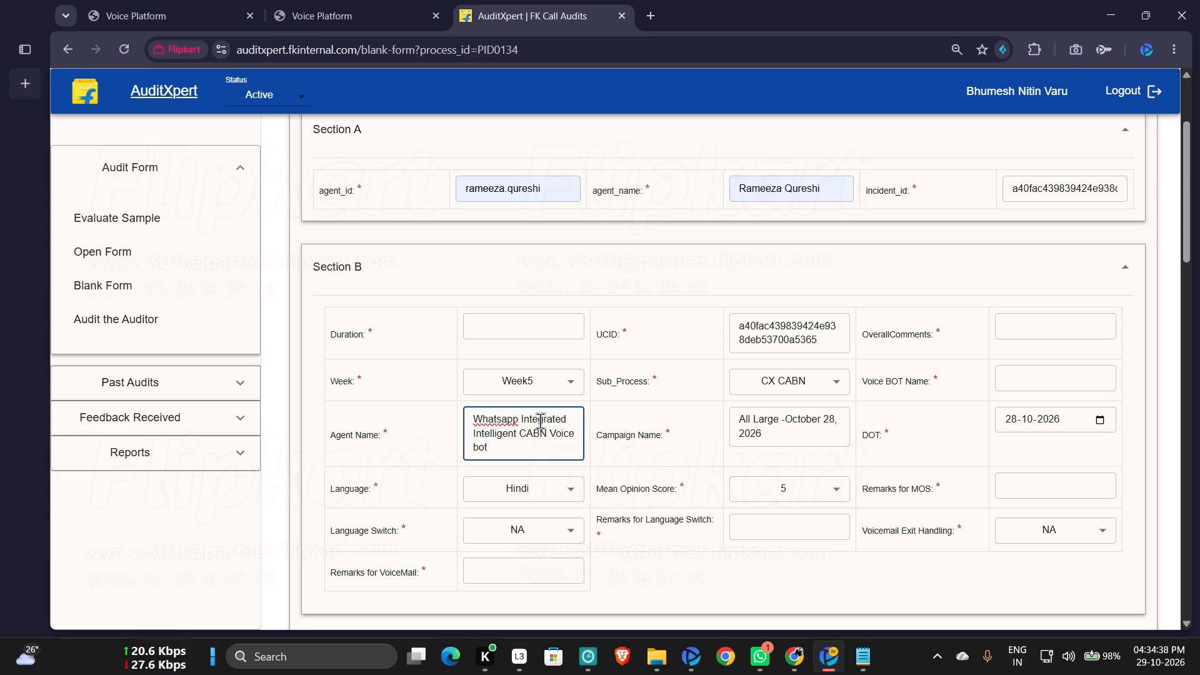
{"action": "left_click", "coordinate": [1043, 383]}
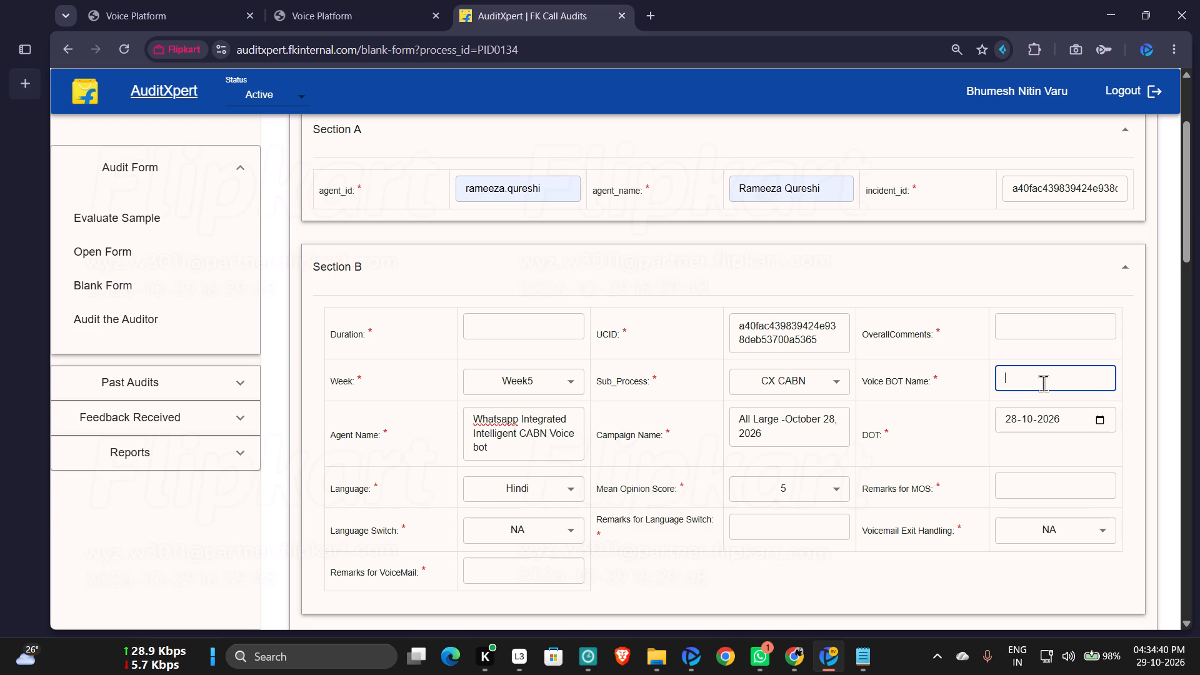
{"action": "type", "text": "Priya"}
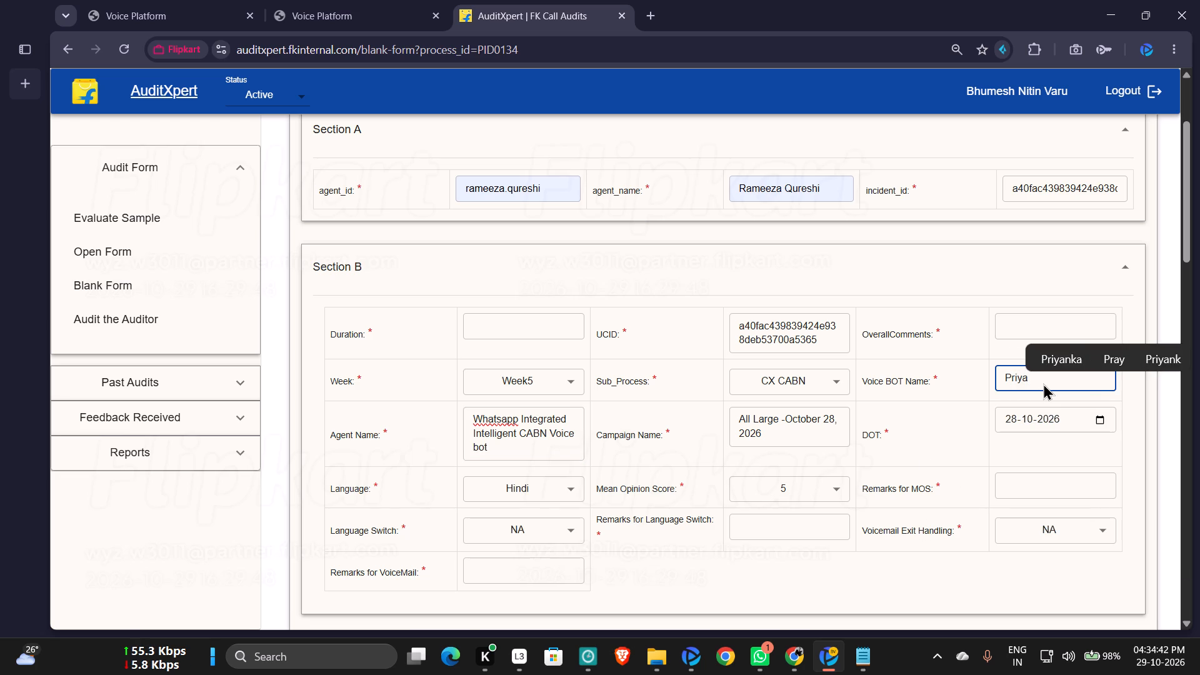
Switch back to the Non-CX - Campaign RD sheet in Chrome at the row of the call being audited.
{"action": "left_click", "coordinate": [800, 651]}
{"action": "left_click", "coordinate": [689, 576]}
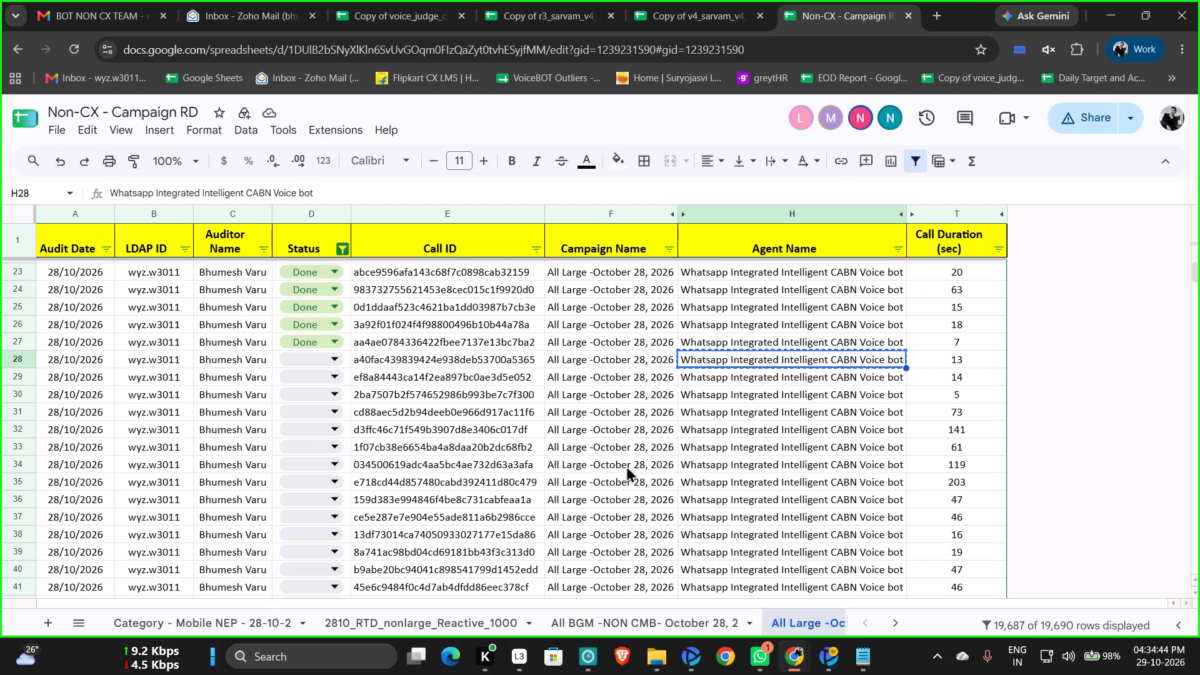
Copy row 28's Call ID again from the sheet and set Duration to 13 in the audit form.
{"action": "left_click", "coordinate": [433, 364]}
{"action": "key", "text": "ctrl+c"}
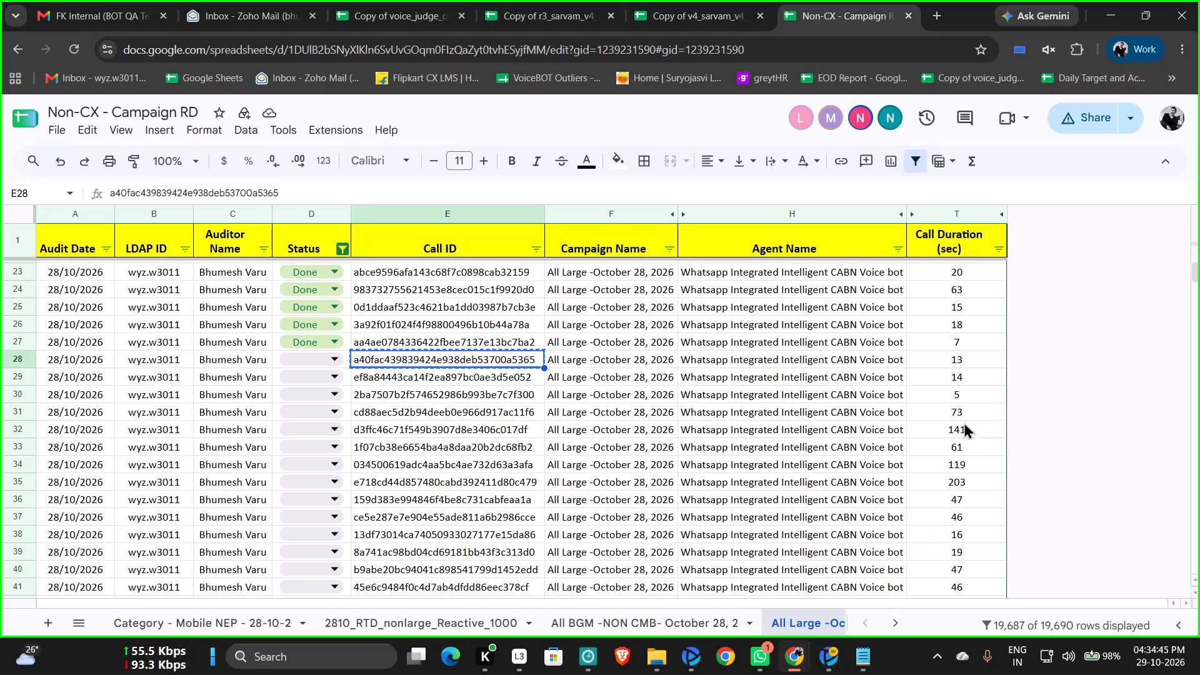
{"action": "left_click", "coordinate": [830, 660]}
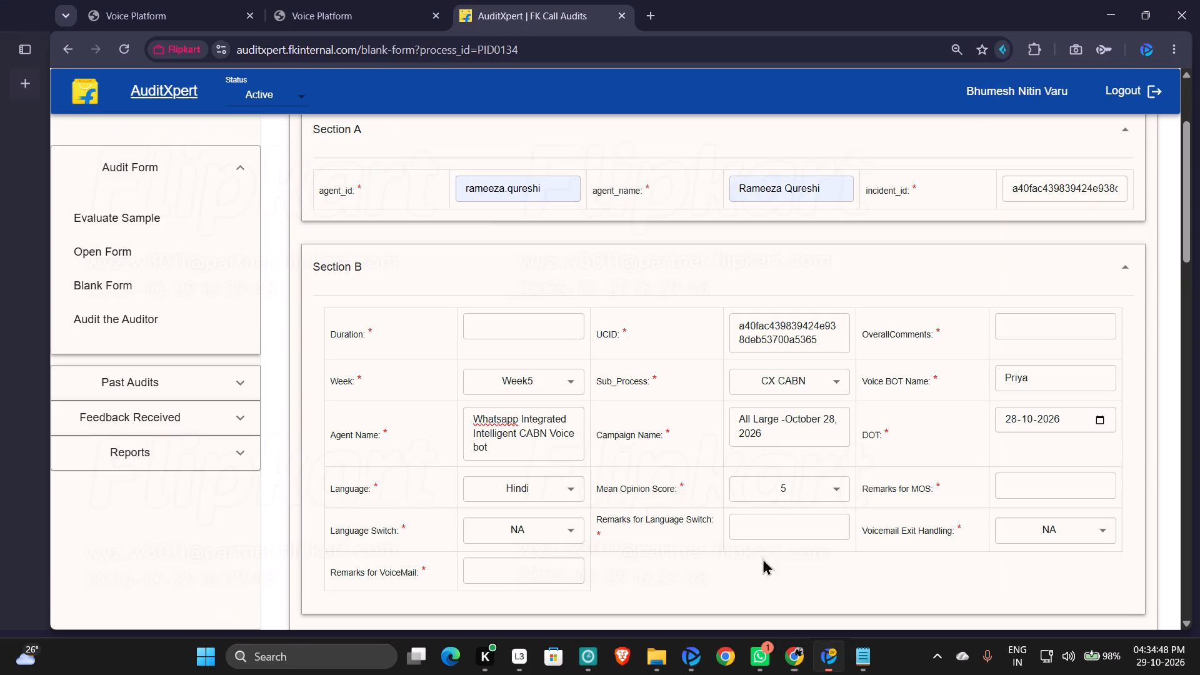
{"action": "left_click", "coordinate": [519, 329]}
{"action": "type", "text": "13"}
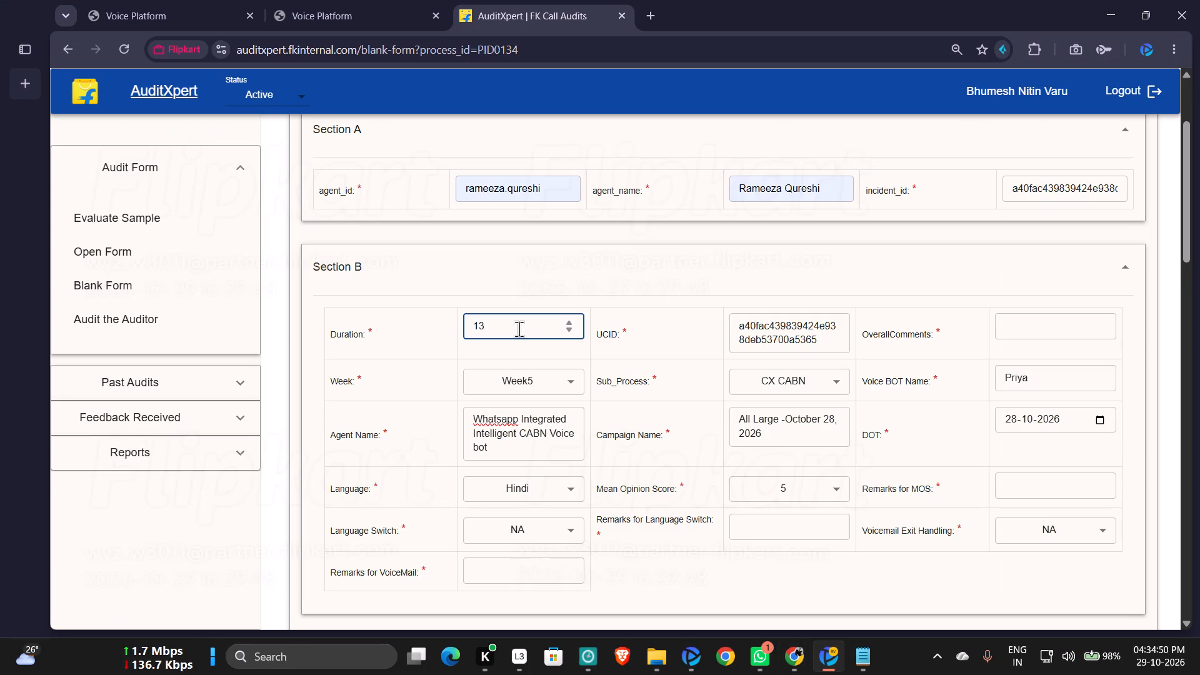
{"action": "left_click", "coordinate": [407, 0]}
{"action": "double_click", "coordinate": [927, 325]}
{"action": "key", "text": "ctrl+v"}
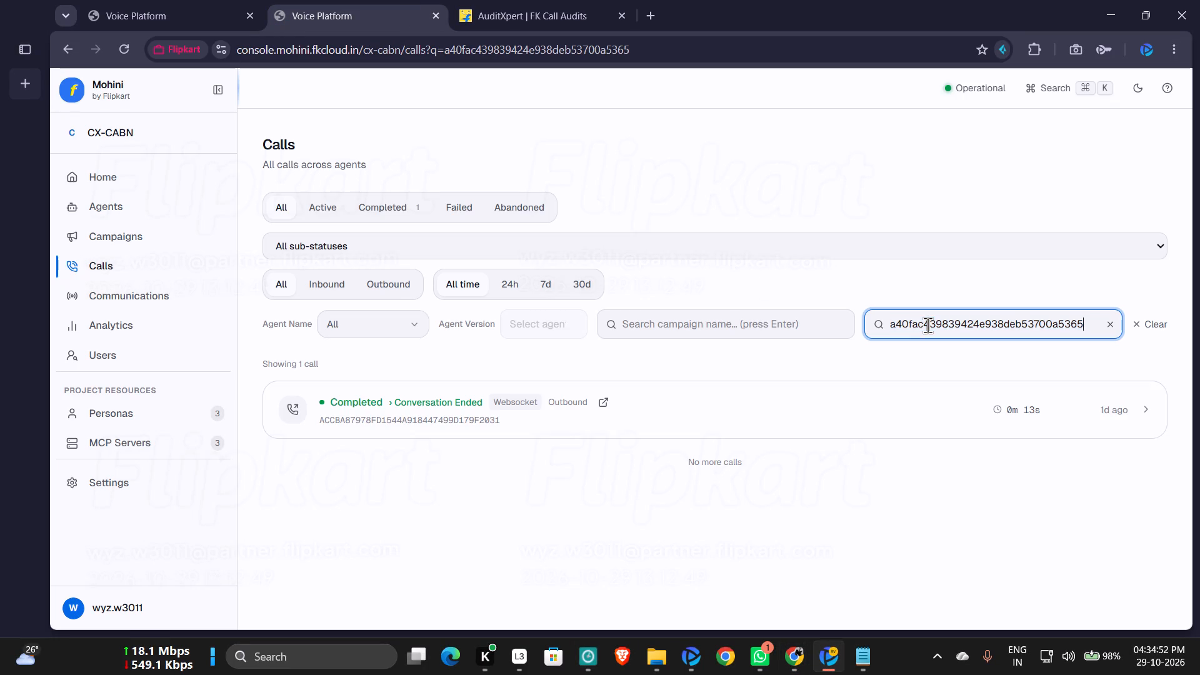
{"action": "key", "text": "Return"}
{"action": "left_click", "coordinate": [611, 399]}
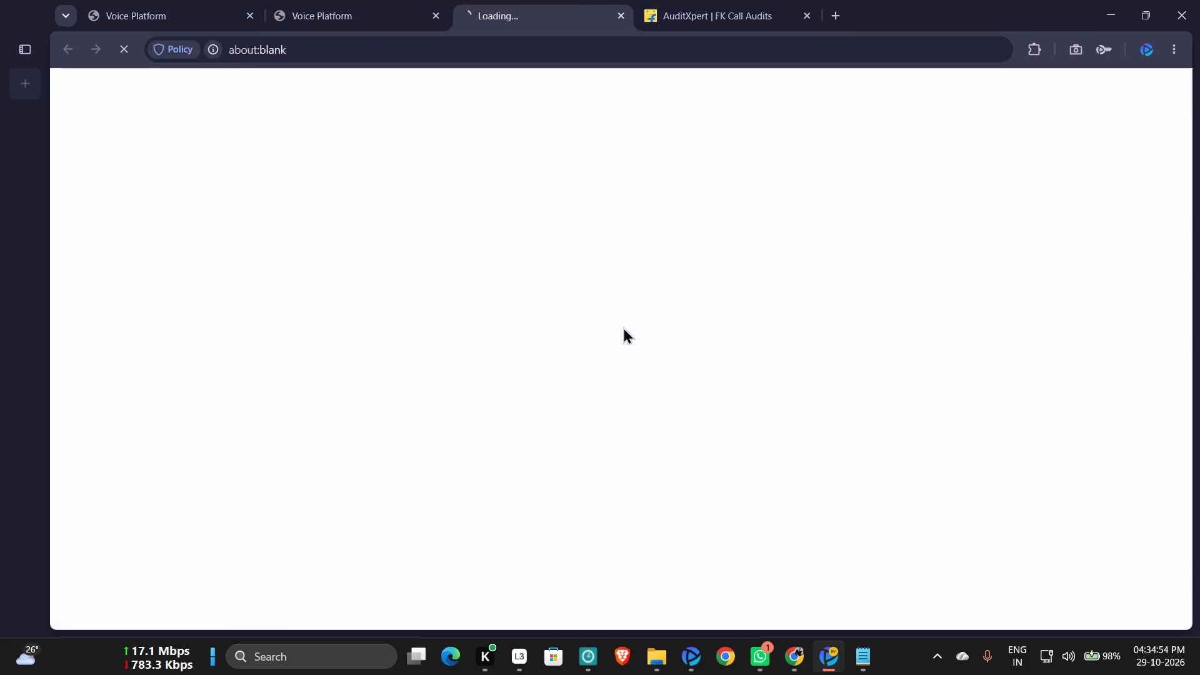
Move the Judge Model 2.txt NA-parameters remark that includes Task Completion and Repetition Avoidance to the end of the notes.
{"action": "left_click", "coordinate": [675, 0]}
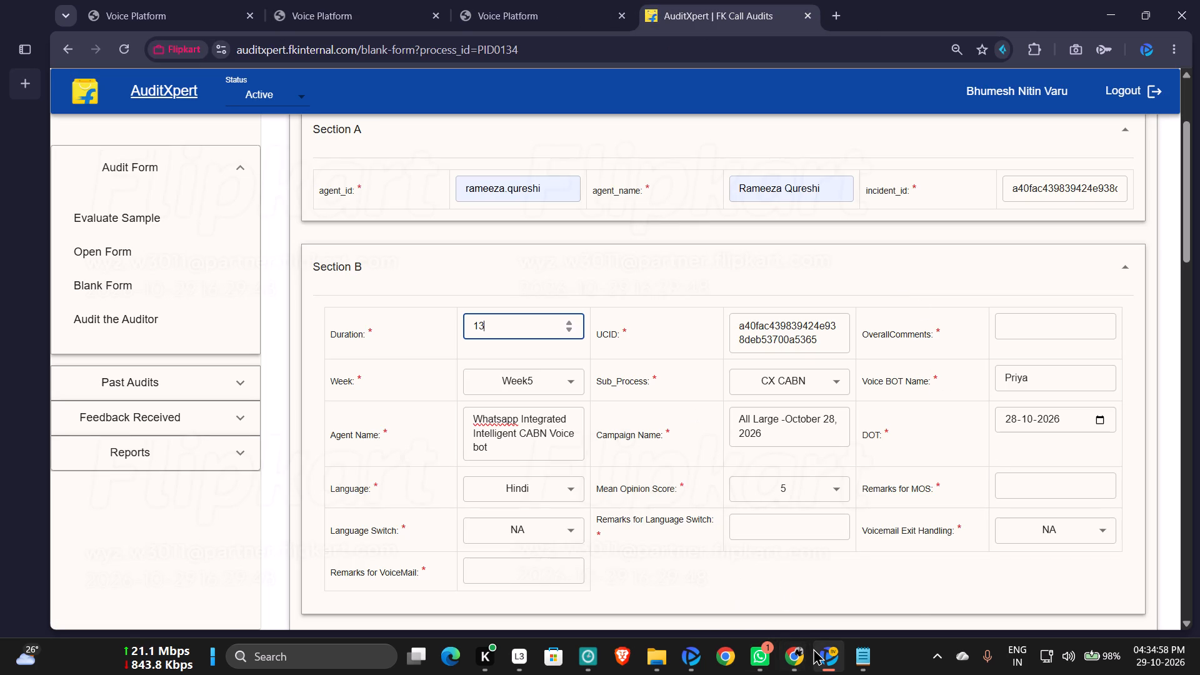
{"action": "left_click", "coordinate": [861, 667]}
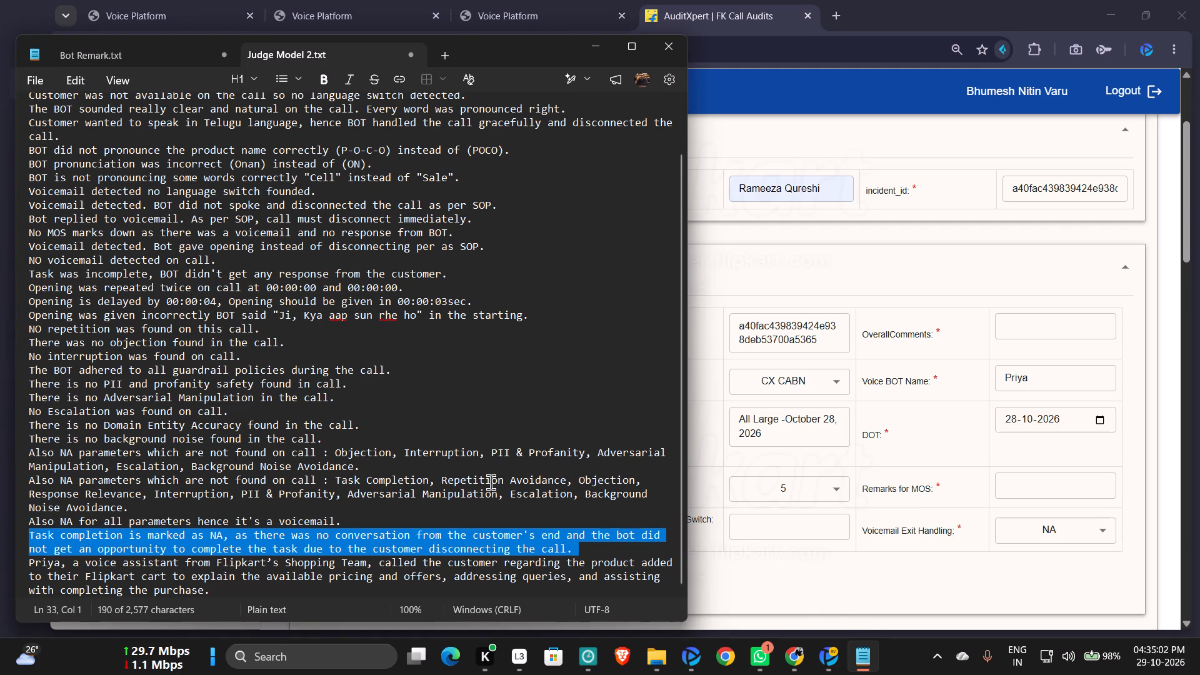
{"action": "scroll", "coordinate": [496, 474], "scroll_direction": "down", "scroll_amount": 2}
{"action": "triple_click", "coordinate": [383, 492]}
{"action": "key", "text": "ctrl+c"}
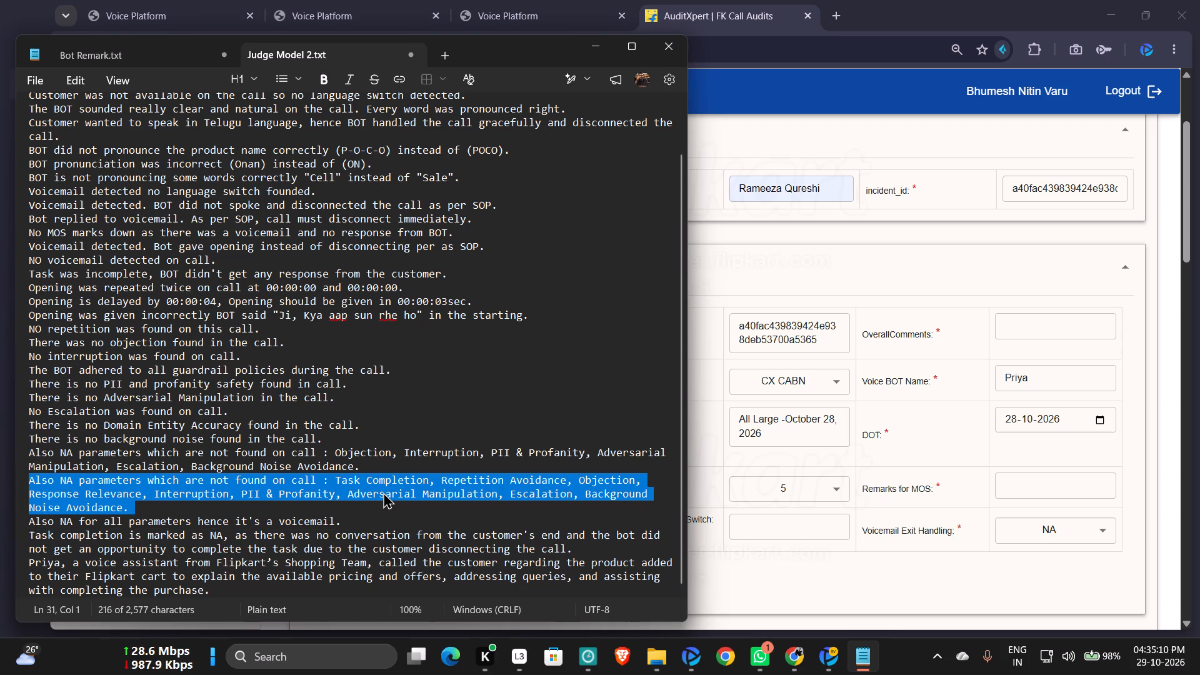
{"action": "key", "text": "ctrl+x"}
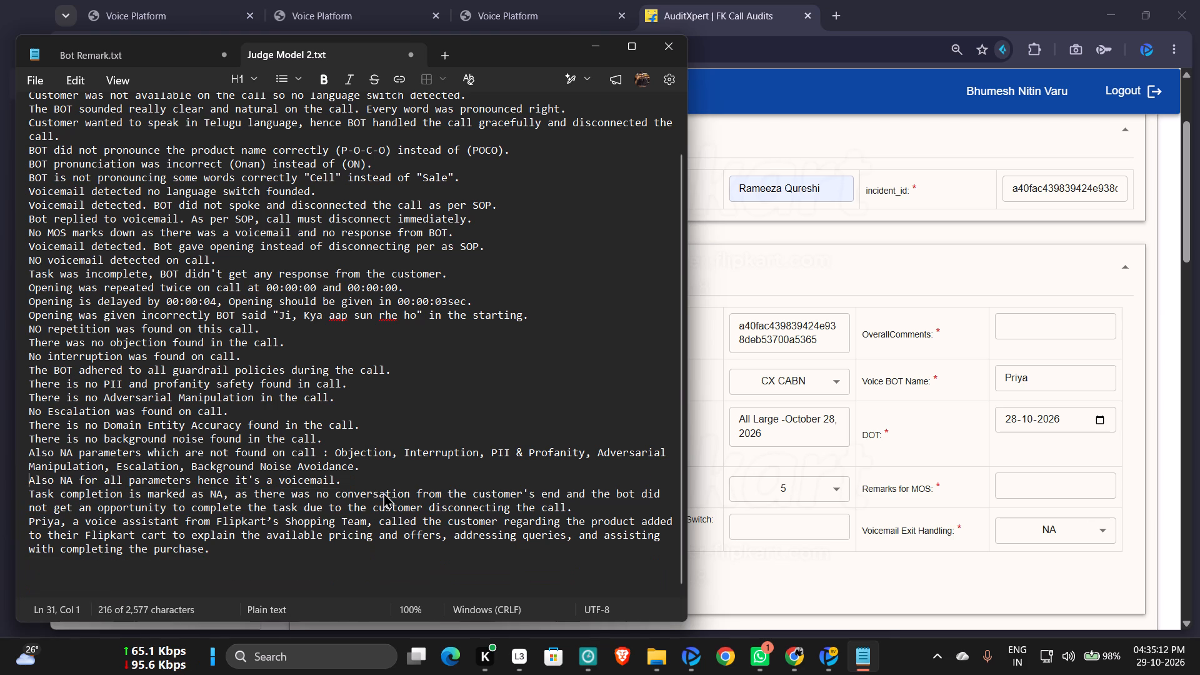
{"action": "left_click", "coordinate": [251, 546]}
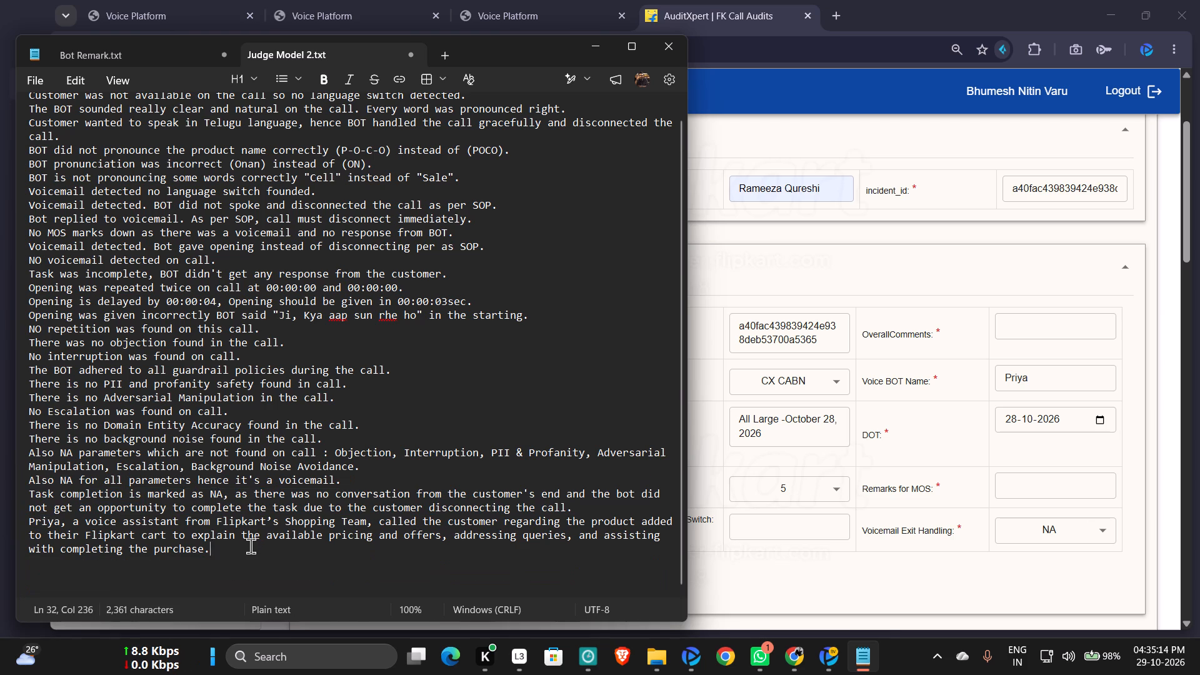
{"action": "key", "text": "shift+Return"}
{"action": "key", "text": "ctrl+v"}
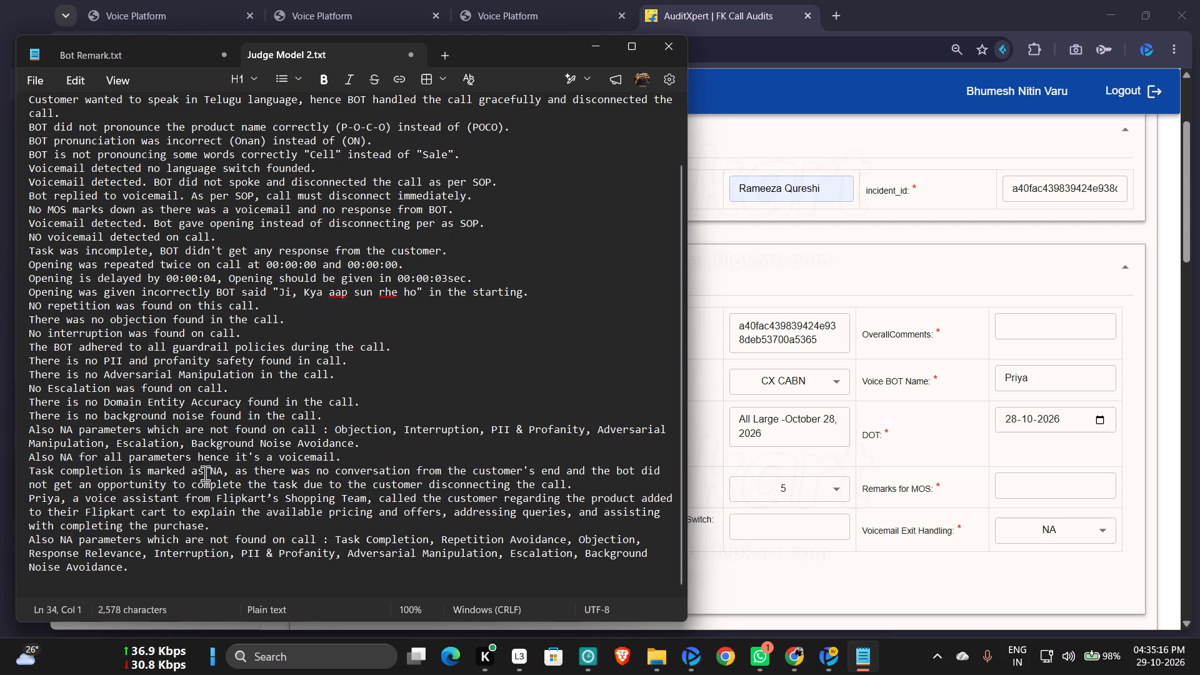
In the moved remark, replace "Task Completion" with the full "Task completion is marked as NA..." sentence, removing its line break and final period.
{"action": "triple_click", "coordinate": [180, 476]}
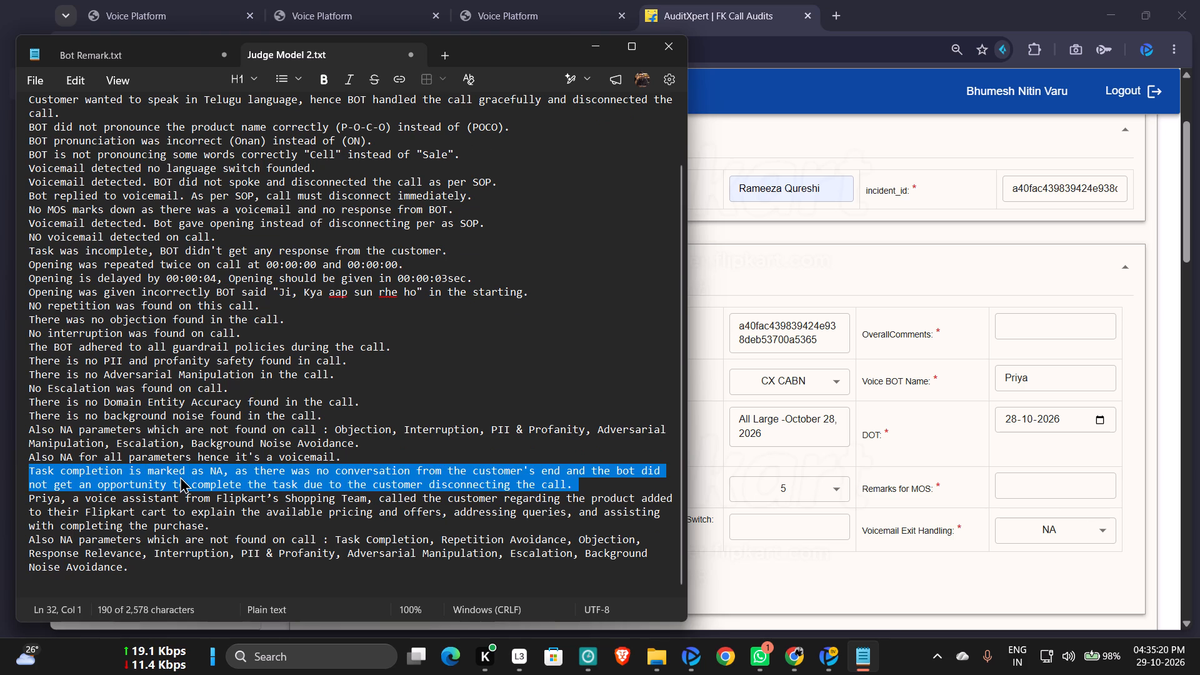
{"action": "key", "text": "ctrl+c"}
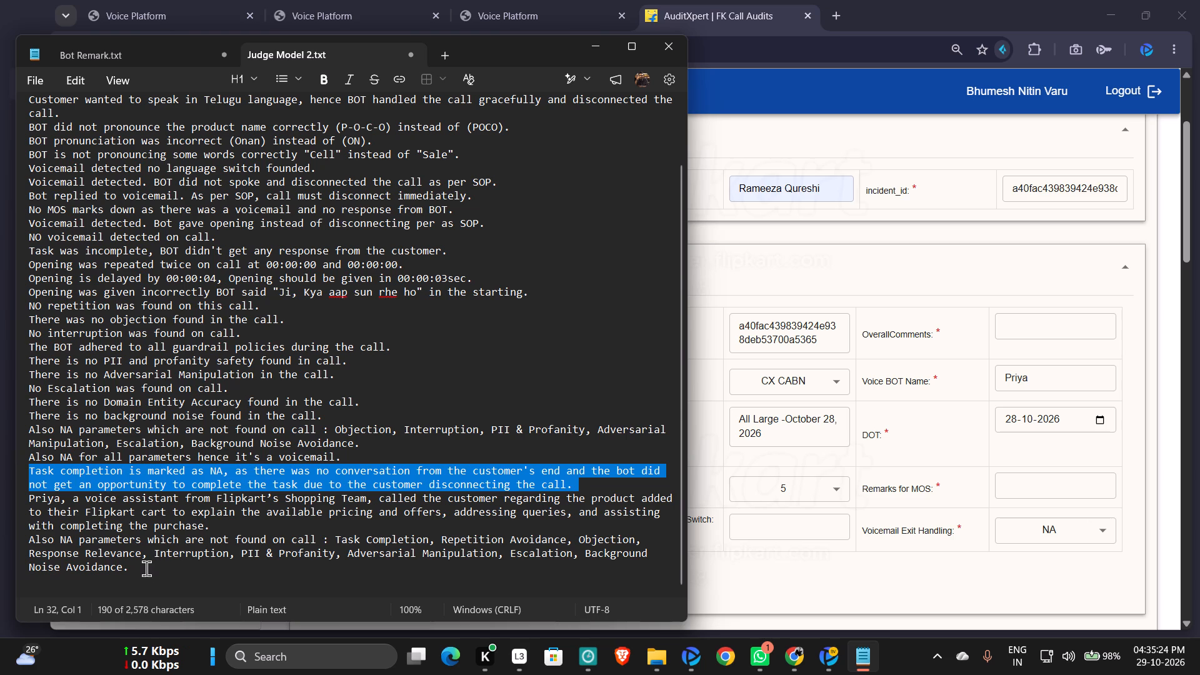
{"action": "double_click", "coordinate": [361, 537]}
{"action": "key", "text": "shift+Right"}
{"action": "key", "text": "shift+Right"}
{"action": "key", "text": "shift+Right"}
{"action": "key", "text": "shift+Right"}
{"action": "key", "text": "shift+Right"}
{"action": "key", "text": "shift+Right"}
{"action": "key", "text": "shift+Right"}
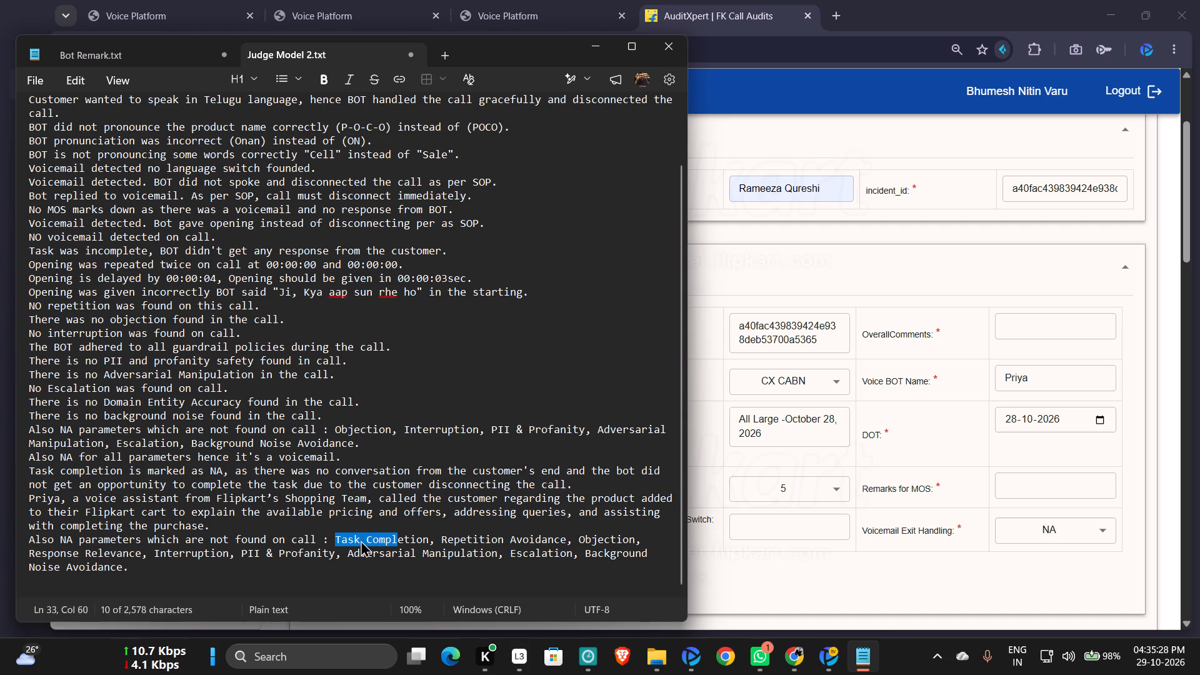
{"action": "key", "text": "shift+Right"}
{"action": "key", "text": "shift+Right"}
{"action": "key", "text": "shift+Right"}
{"action": "key", "text": "shift+Right"}
{"action": "key", "text": "ctrl+v"}
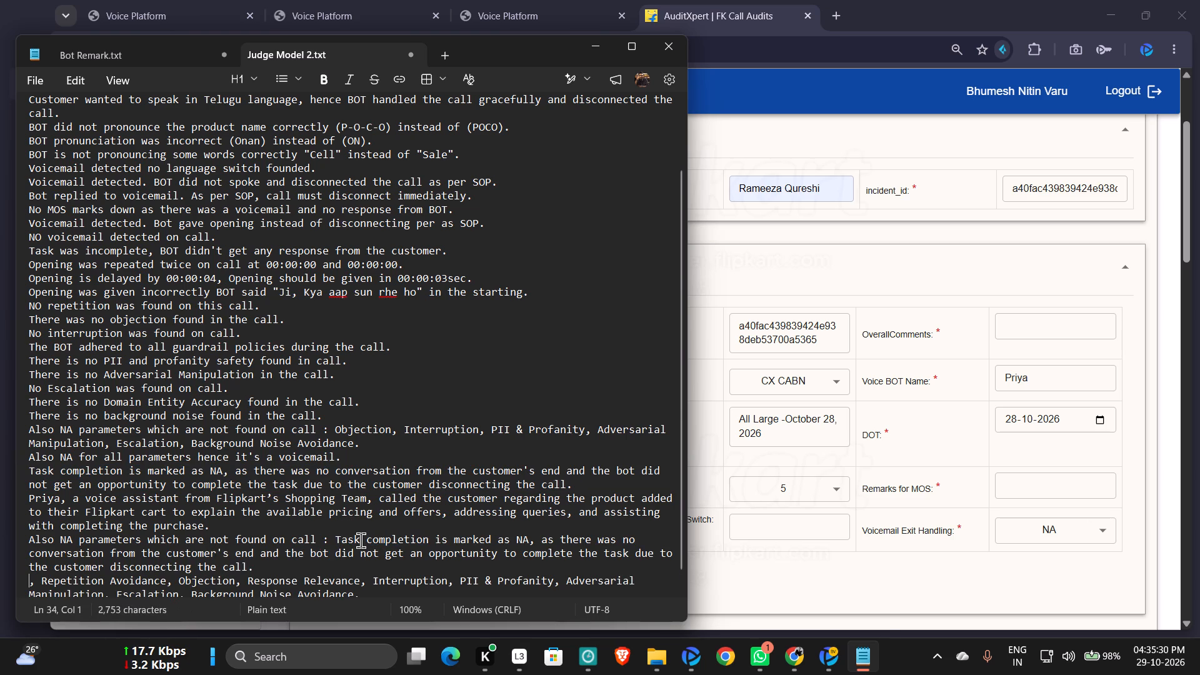
{"action": "key", "text": "BackSpace"}
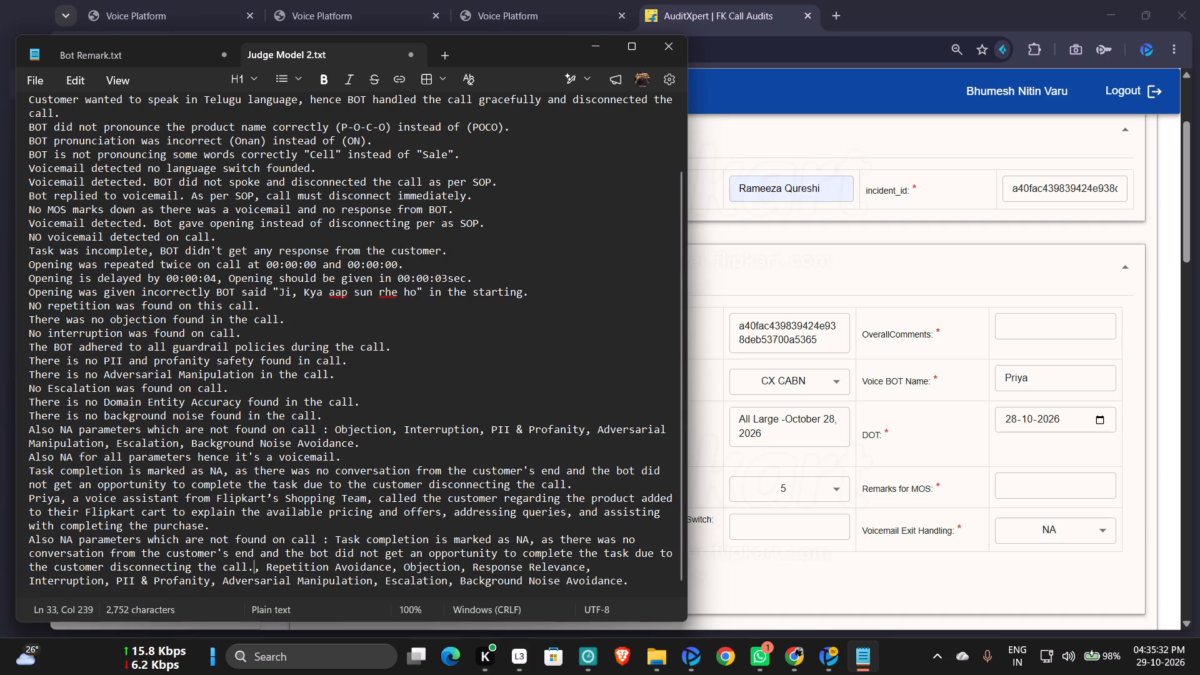
{"action": "key", "text": "BackSpace"}
{"action": "key", "text": "BackSpace"}
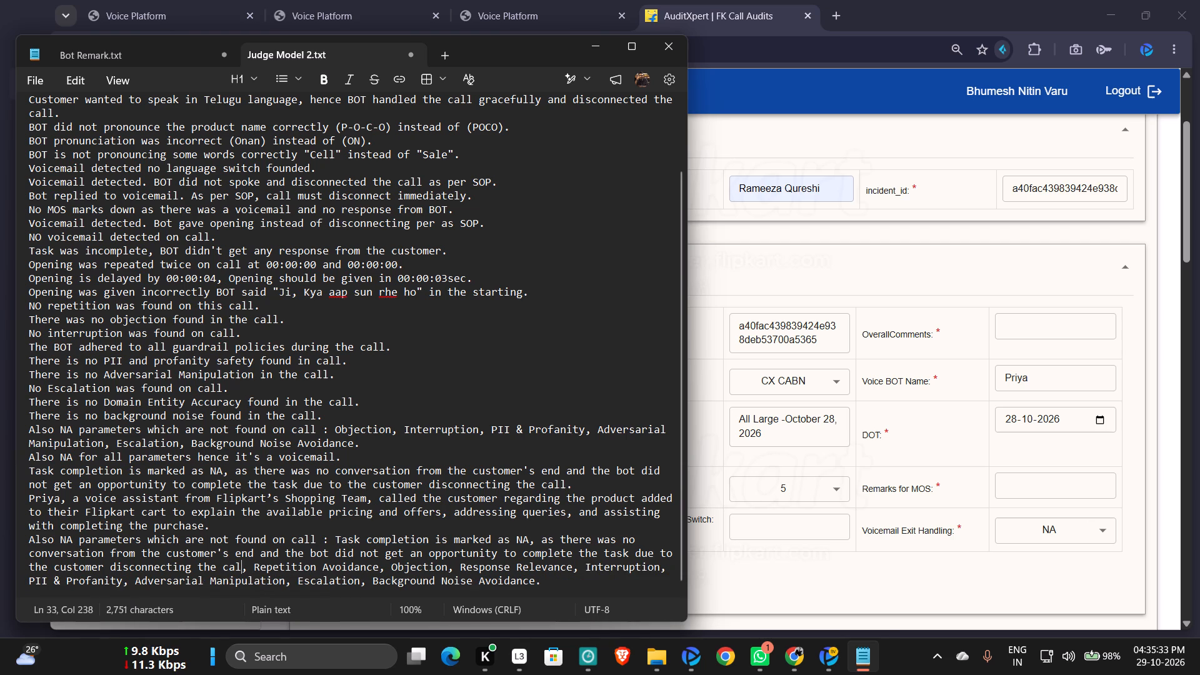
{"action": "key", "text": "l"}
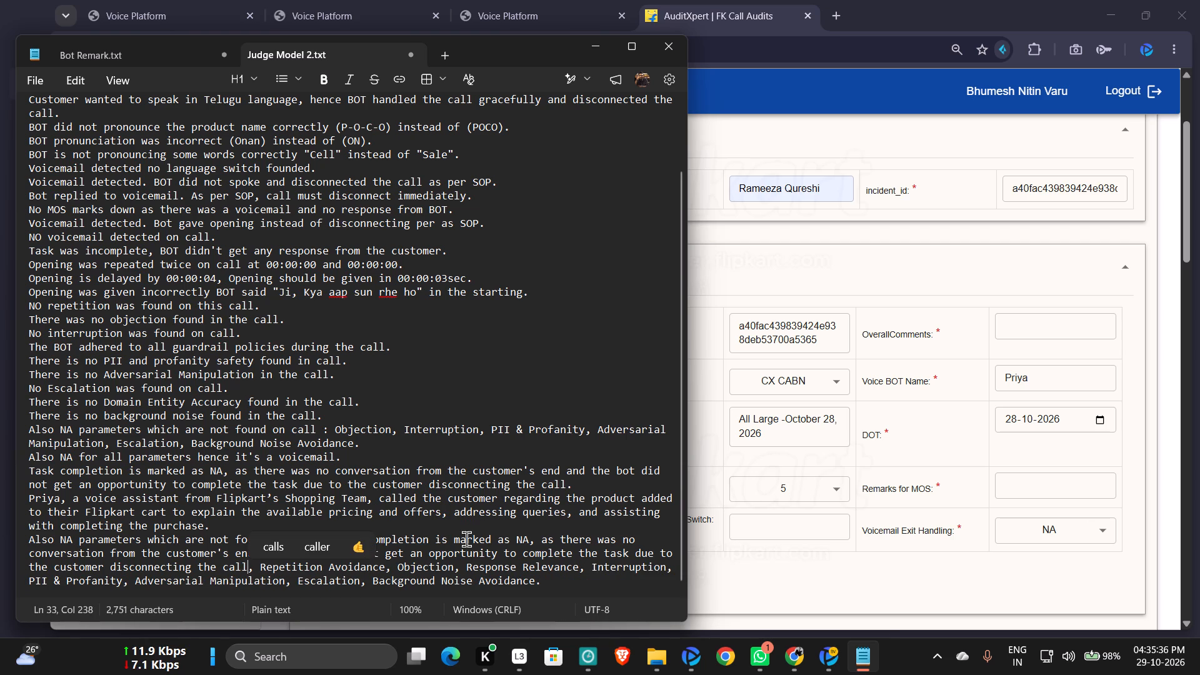
{"action": "left_click", "coordinate": [474, 562]}
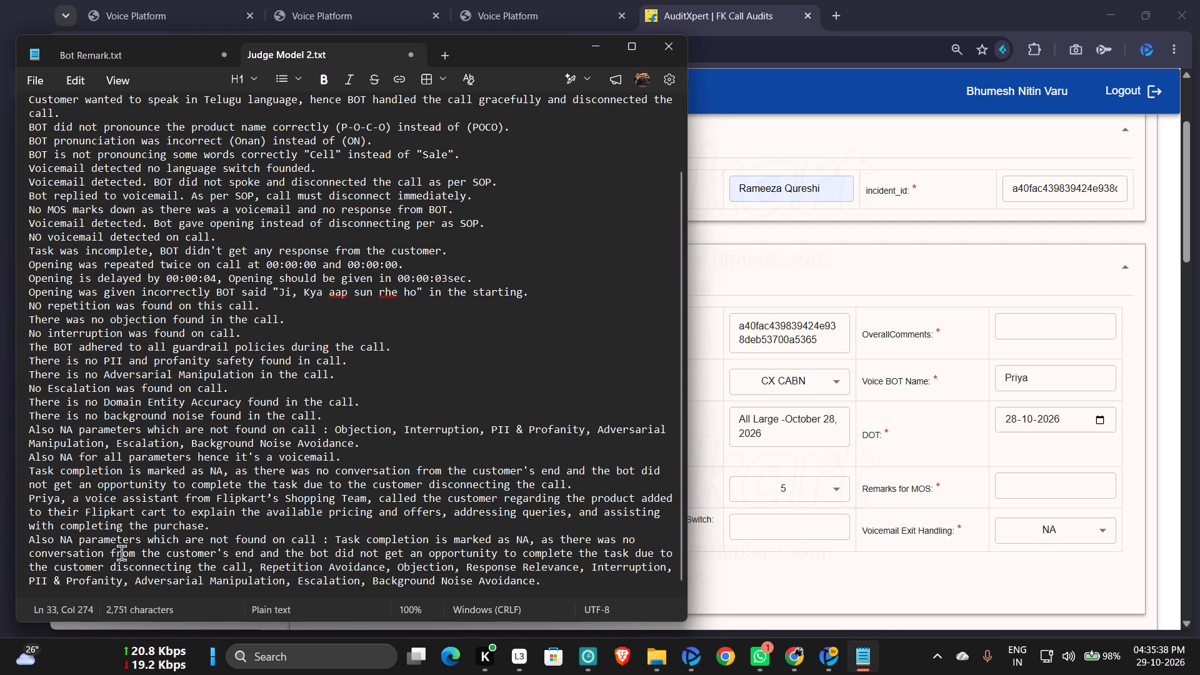
{"action": "left_click", "coordinate": [274, 506]}
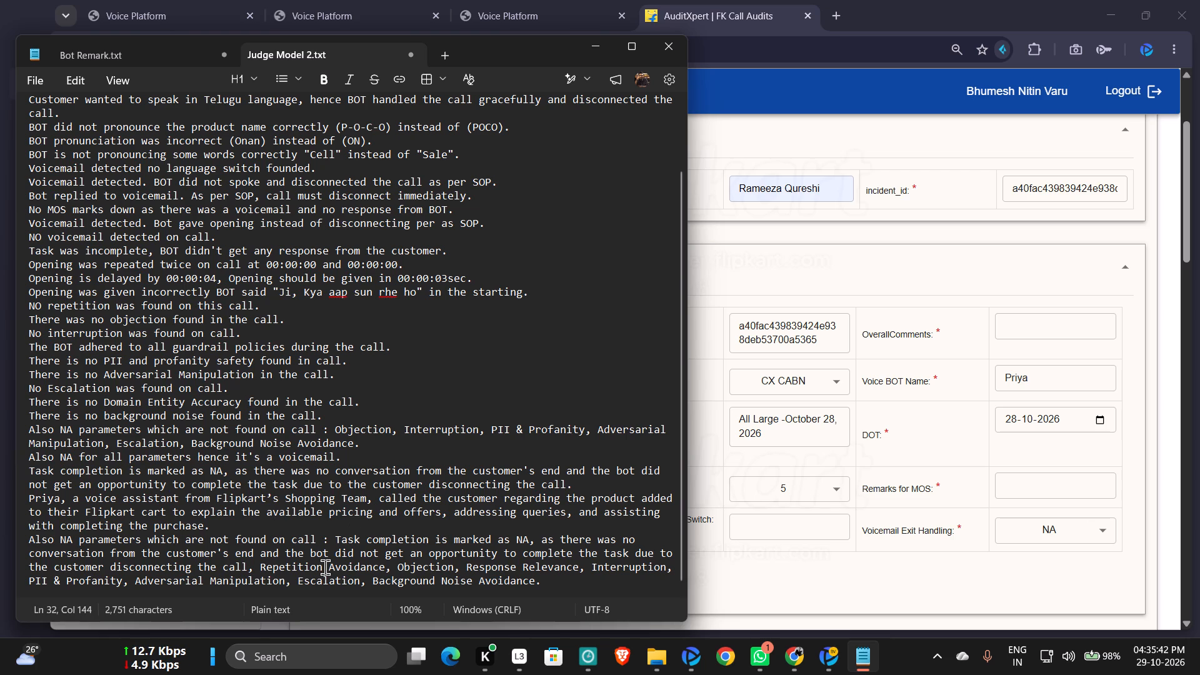
{"action": "left_click", "coordinate": [239, 526]}
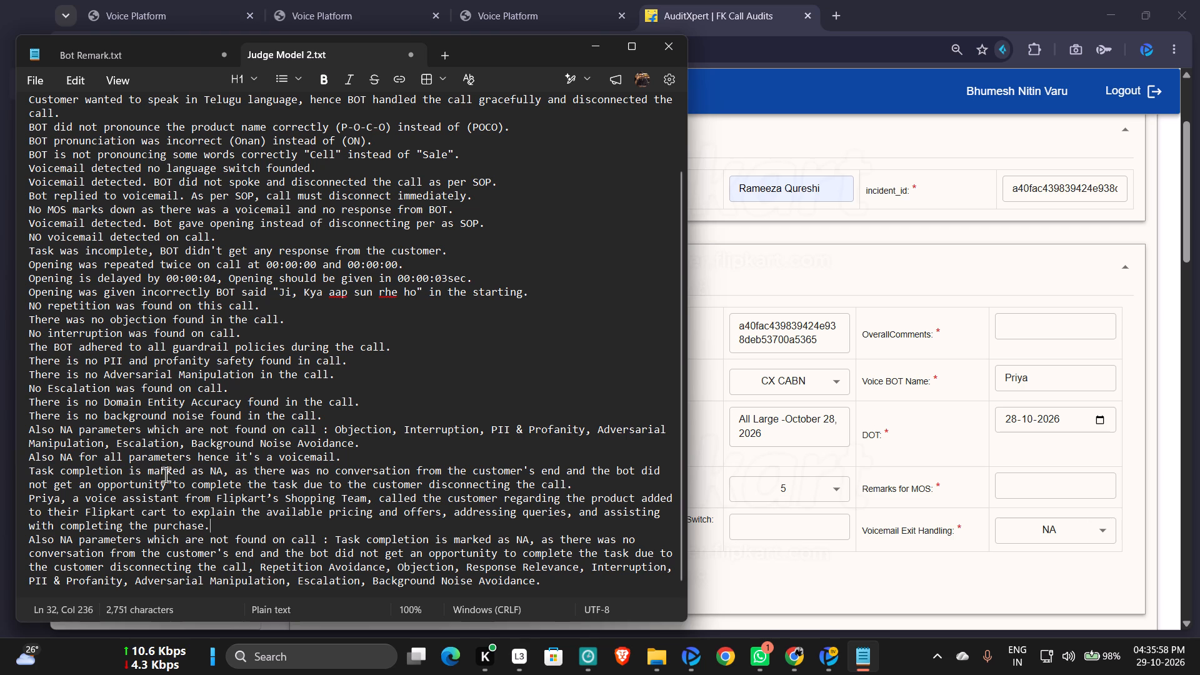
Delete the standalone "Task completion is marked as NA..." remark above the Priya voice assistant line in the notes.
{"action": "triple_click", "coordinate": [307, 480]}
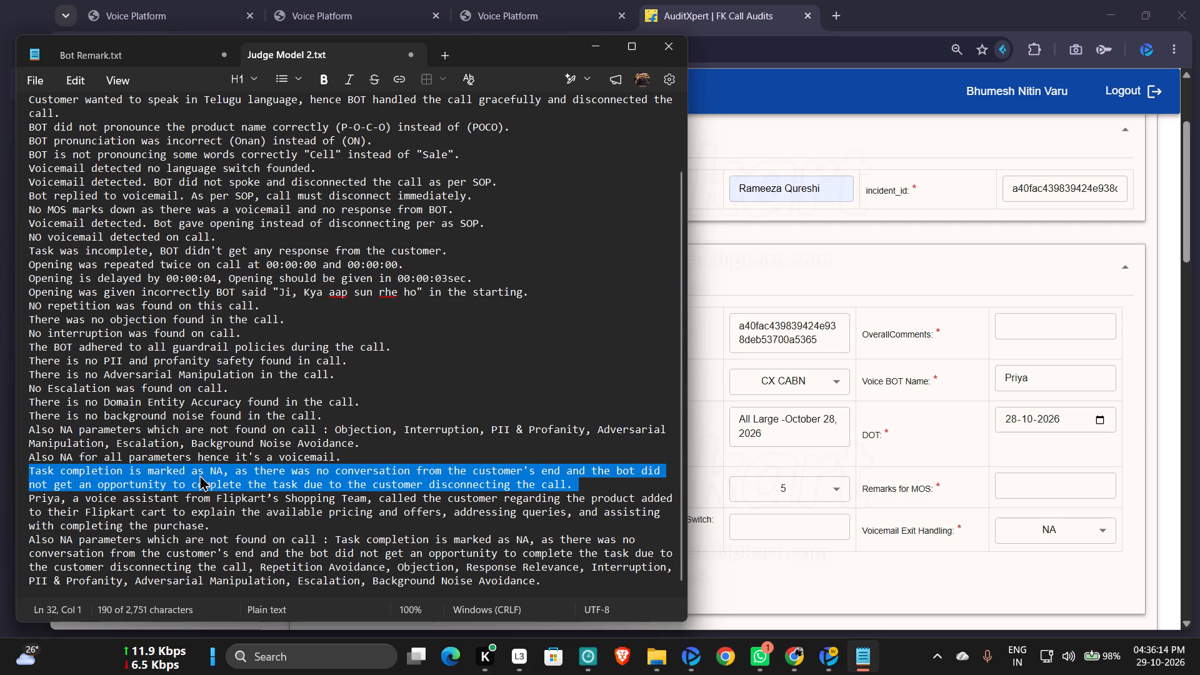
{"action": "key", "text": "BackSpace"}
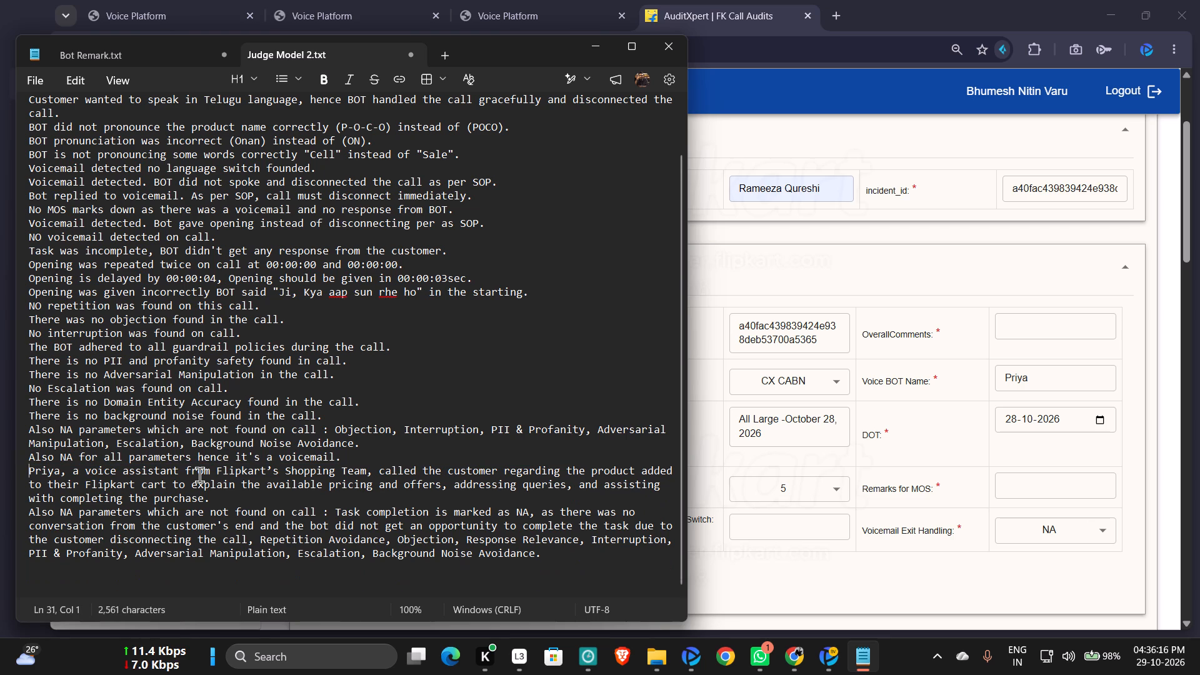
{"action": "scroll", "coordinate": [240, 462], "scroll_direction": "up", "scroll_amount": 3}
{"action": "scroll", "coordinate": [242, 467], "scroll_direction": "down", "scroll_amount": 1}
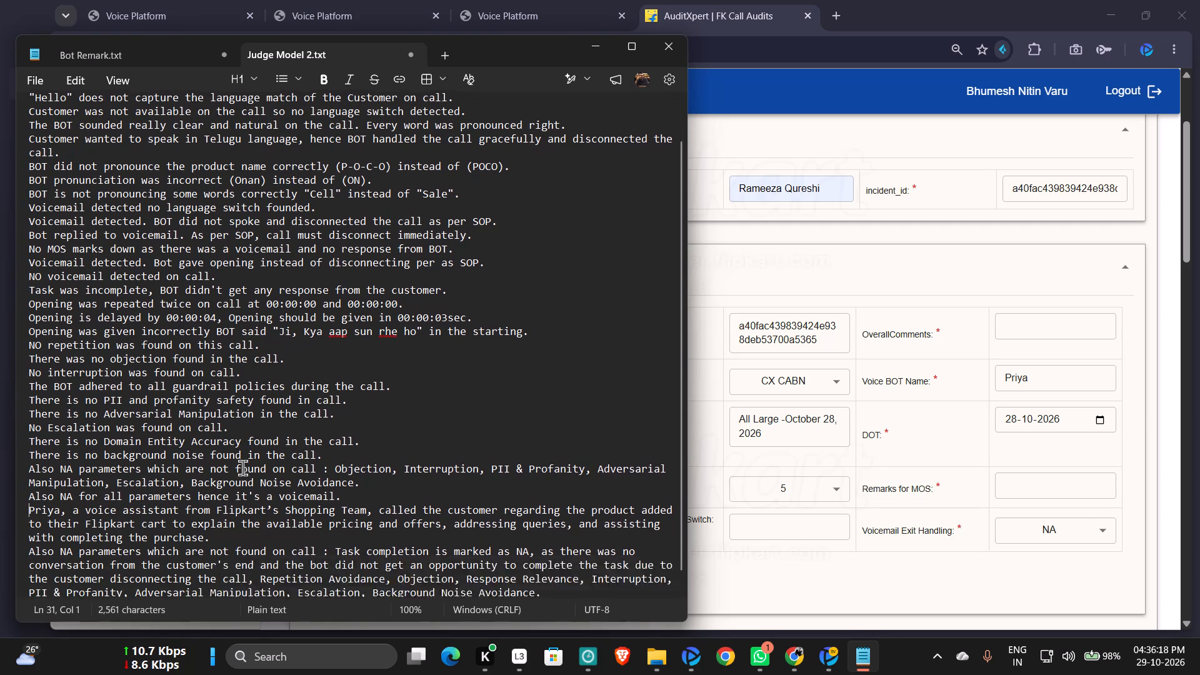
{"action": "scroll", "coordinate": [242, 467], "scroll_direction": "down", "scroll_amount": 2}
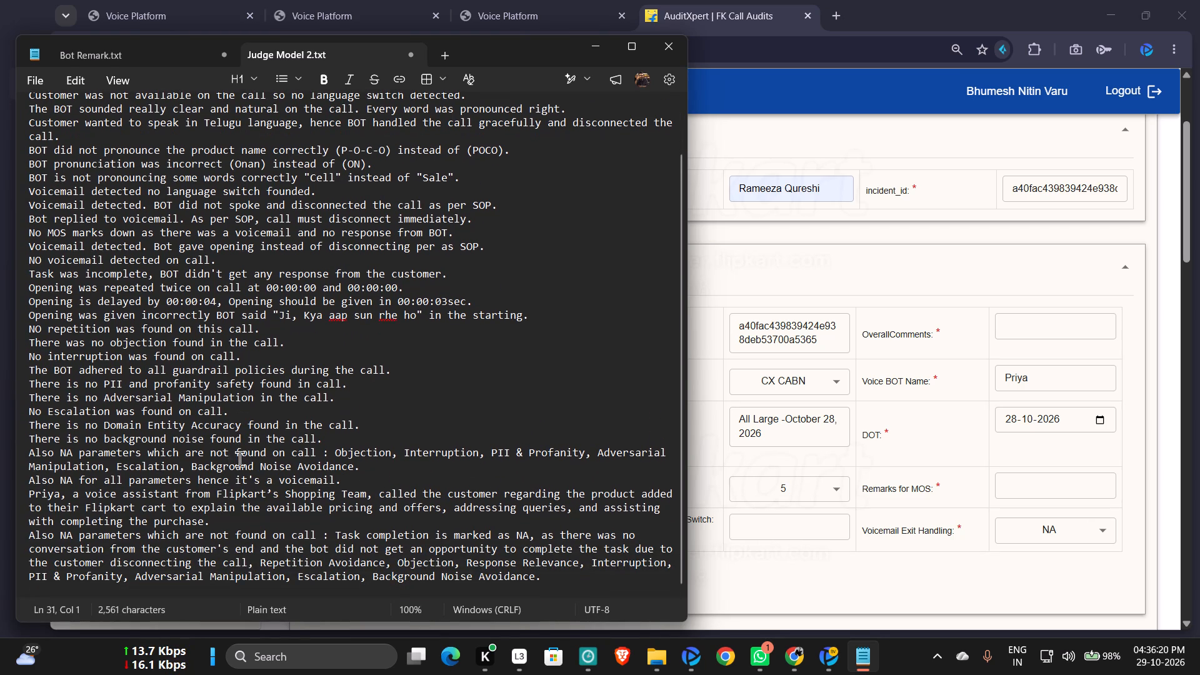
{"action": "left_click", "coordinate": [92, 498]}
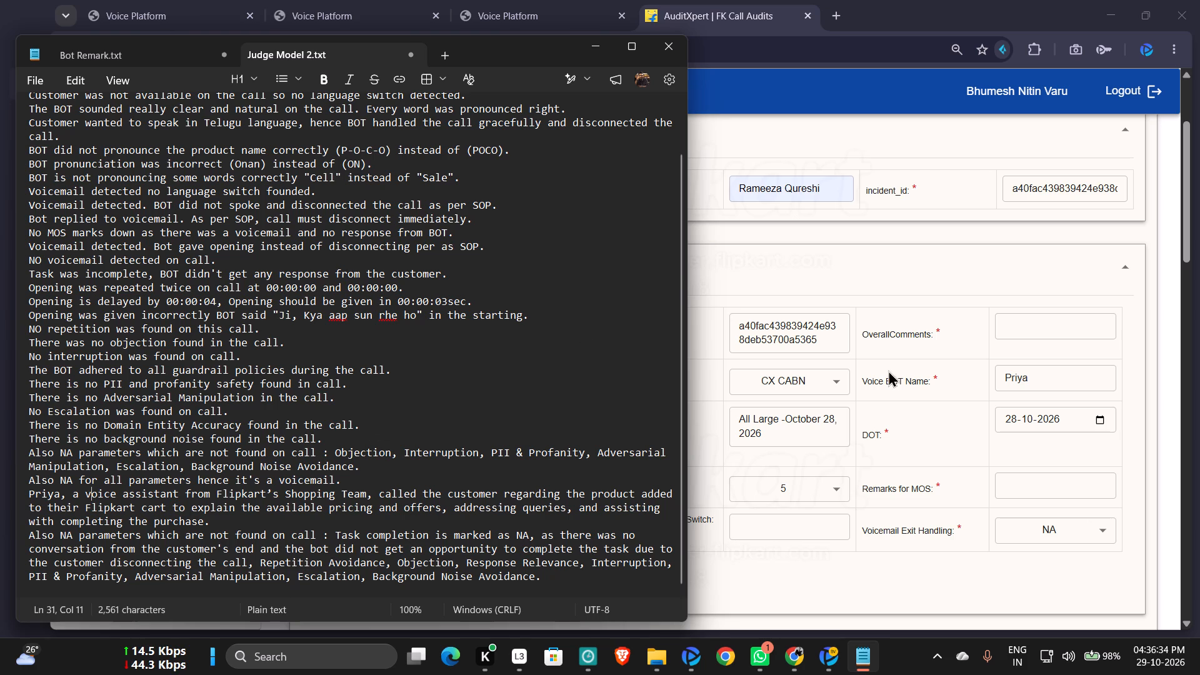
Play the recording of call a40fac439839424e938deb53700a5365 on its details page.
{"action": "left_click", "coordinate": [932, 254]}
{"action": "left_click", "coordinate": [931, 266]}
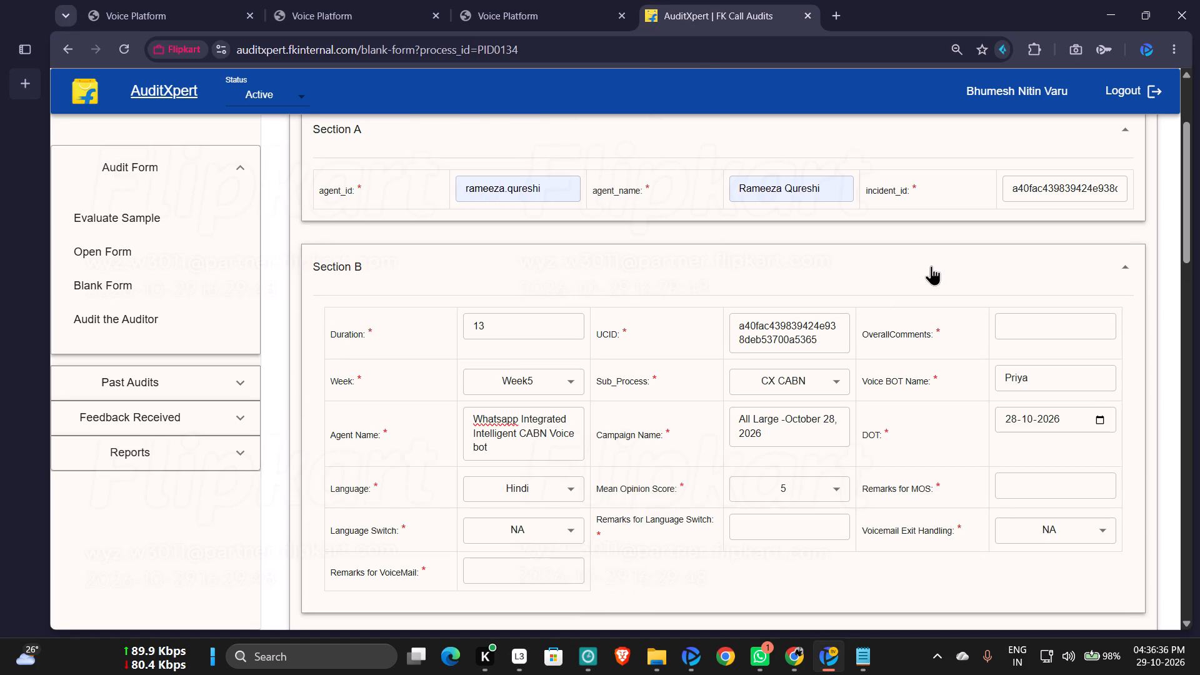
{"action": "left_click", "coordinate": [461, 0]}
{"action": "left_click", "coordinate": [283, 521]}
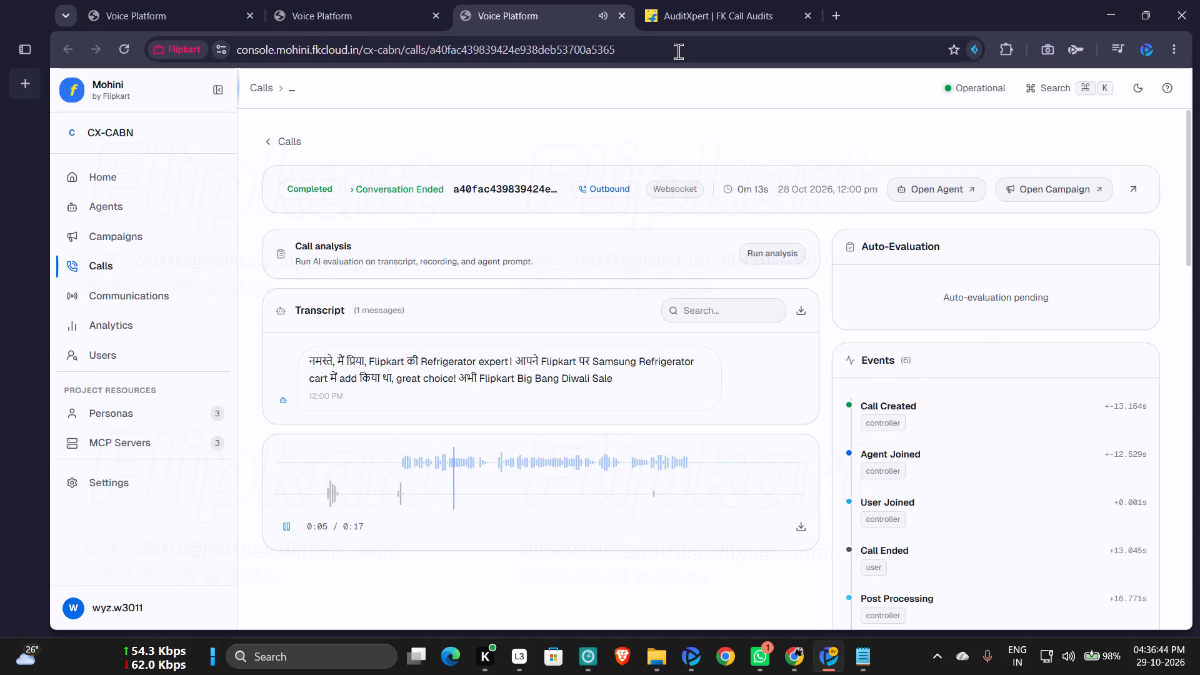
Copy "NO voicemail detected on call." from the Judge Model 2.txt notes into Remarks for VoiceMail in the audit form.
{"action": "left_click", "coordinate": [707, 9]}
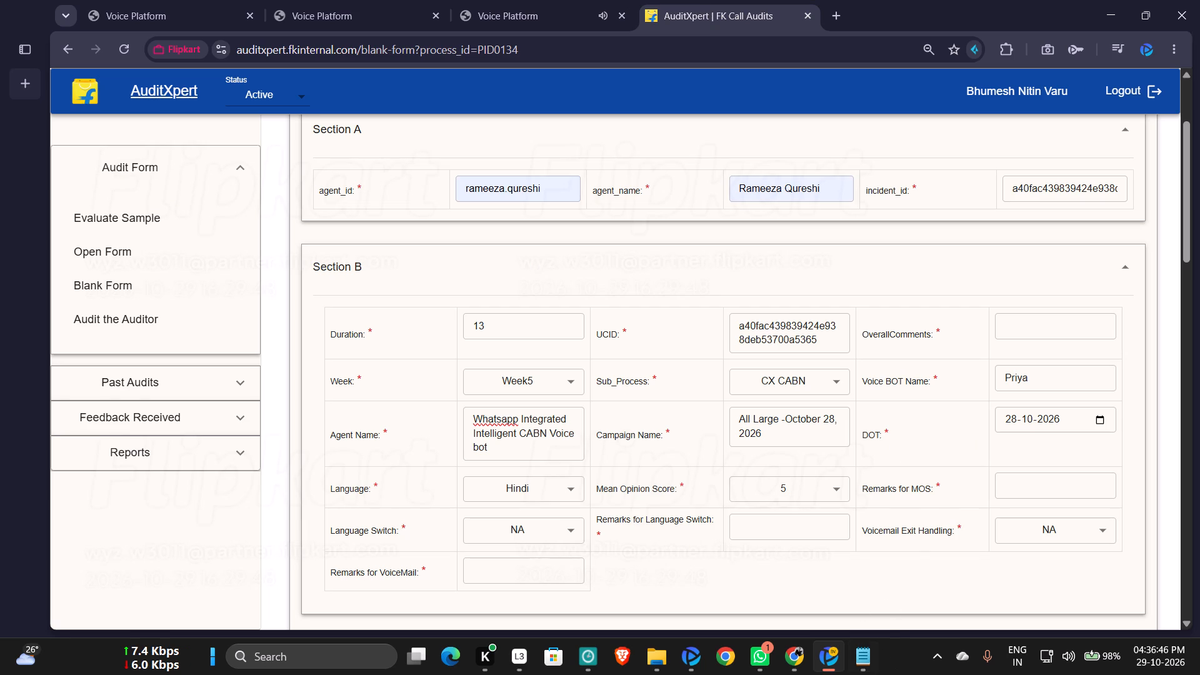
{"action": "left_click", "coordinate": [867, 661]}
{"action": "double_click", "coordinate": [282, 331]}
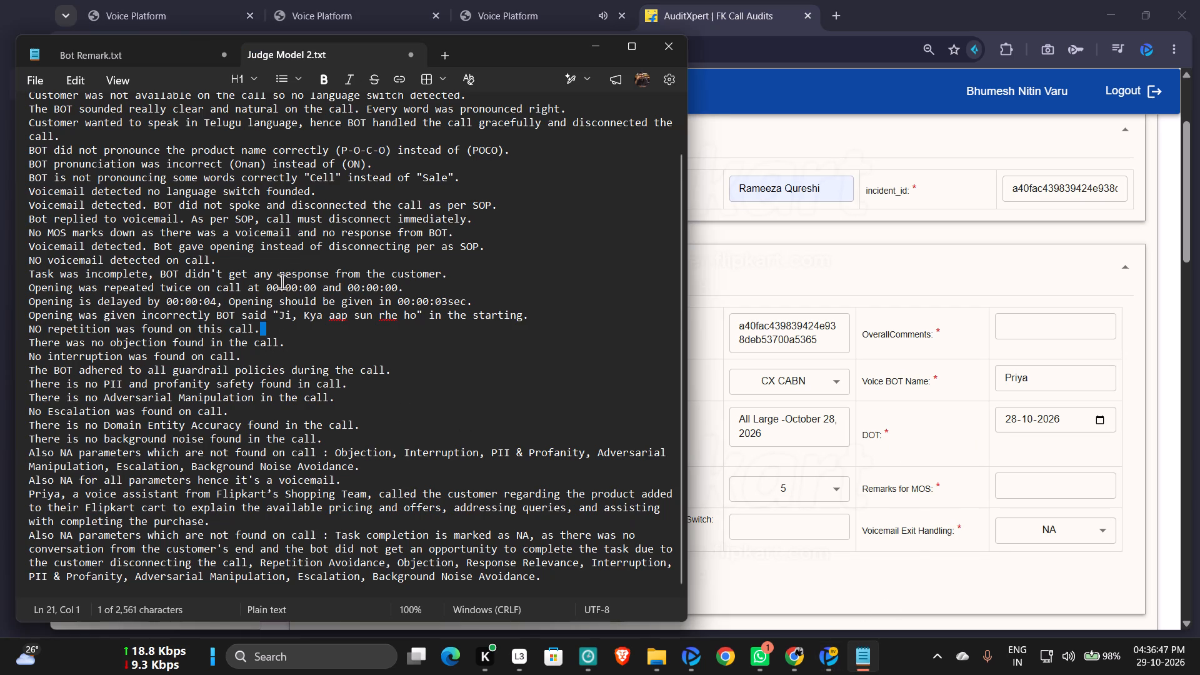
{"action": "double_click", "coordinate": [276, 258]}
{"action": "left_click", "coordinate": [276, 258]}
{"action": "key", "text": "ctrl+c"}
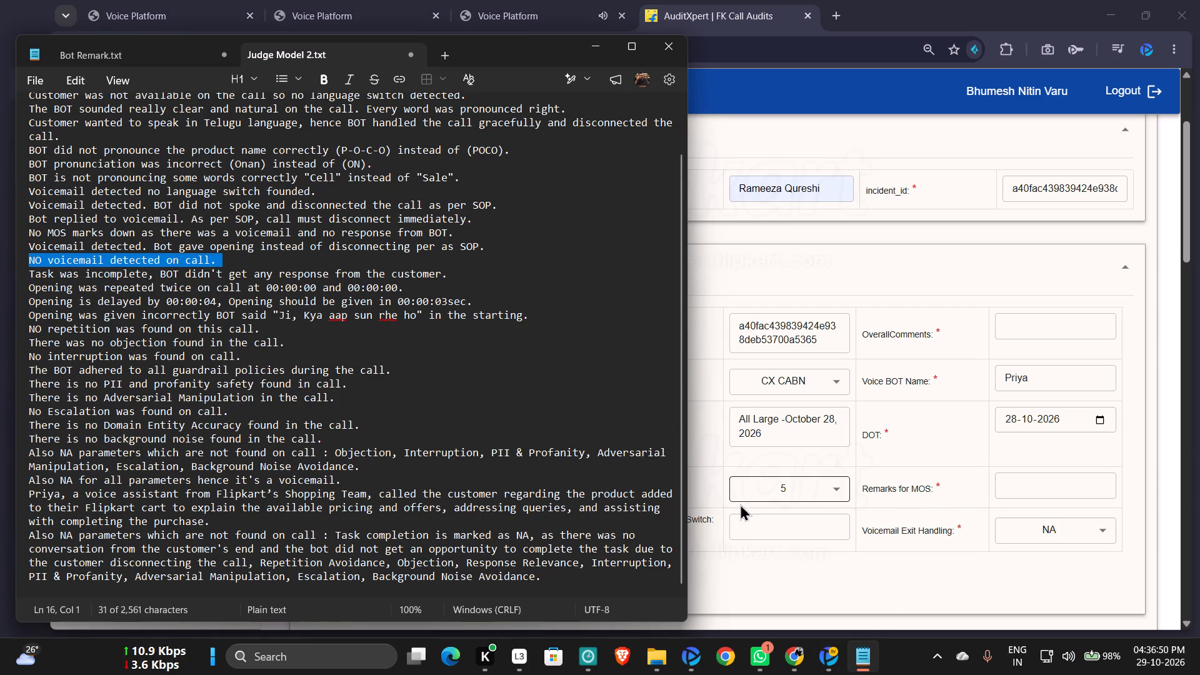
{"action": "left_click", "coordinate": [805, 578]}
{"action": "left_click", "coordinate": [490, 556]}
{"action": "left_click", "coordinate": [497, 561]}
{"action": "key", "text": "ctrl+v"}
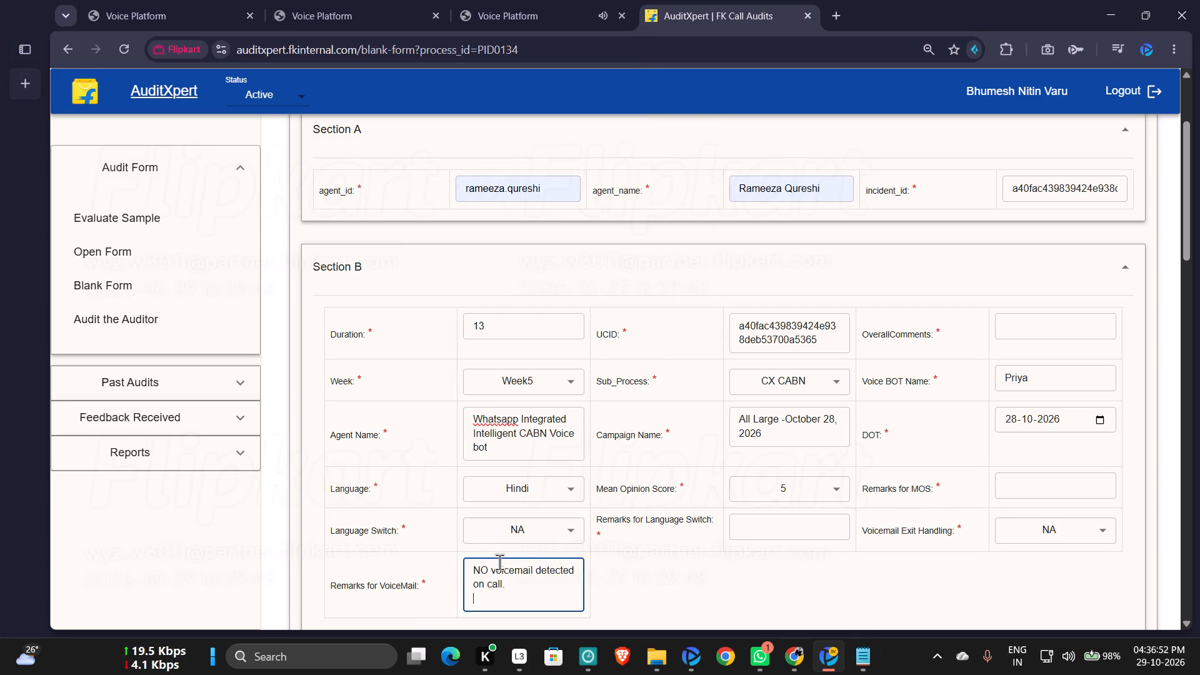
Copy the notes remark '"Hello" does not capture the language match of the Customer on call.' into Remarks for Language Switch.
{"action": "left_click", "coordinate": [851, 643]}
{"action": "scroll", "coordinate": [164, 99], "scroll_direction": "up", "scroll_amount": 6}
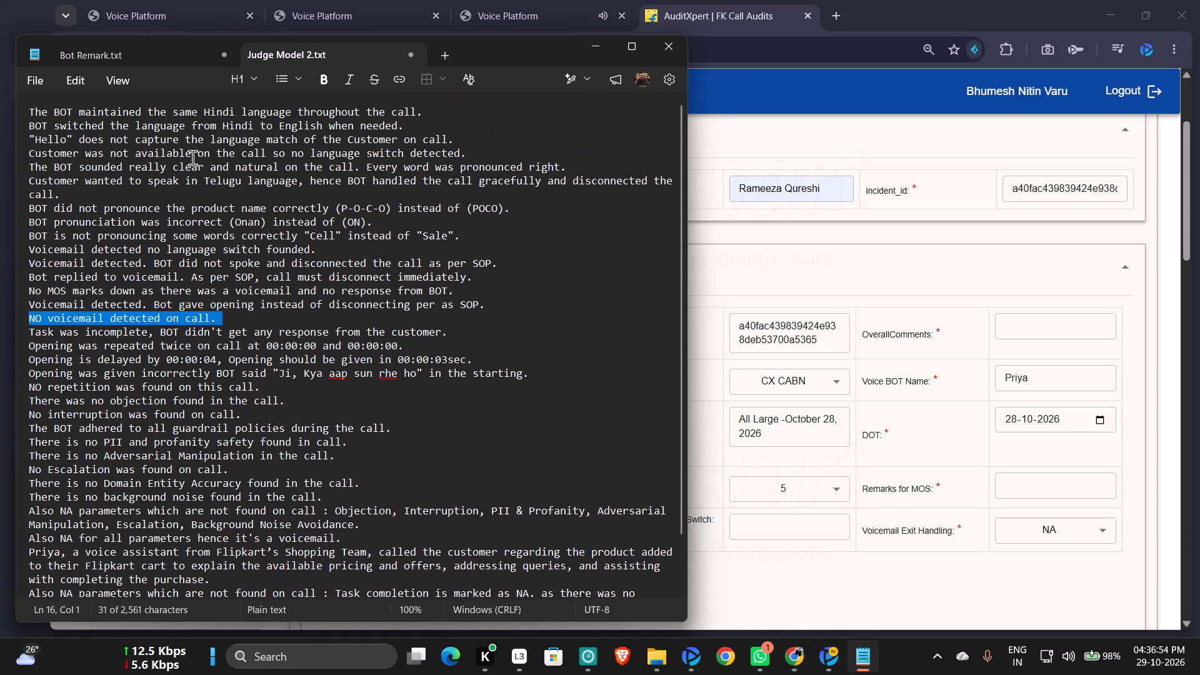
{"action": "triple_click", "coordinate": [142, 139]}
{"action": "key", "text": "ctrl+c"}
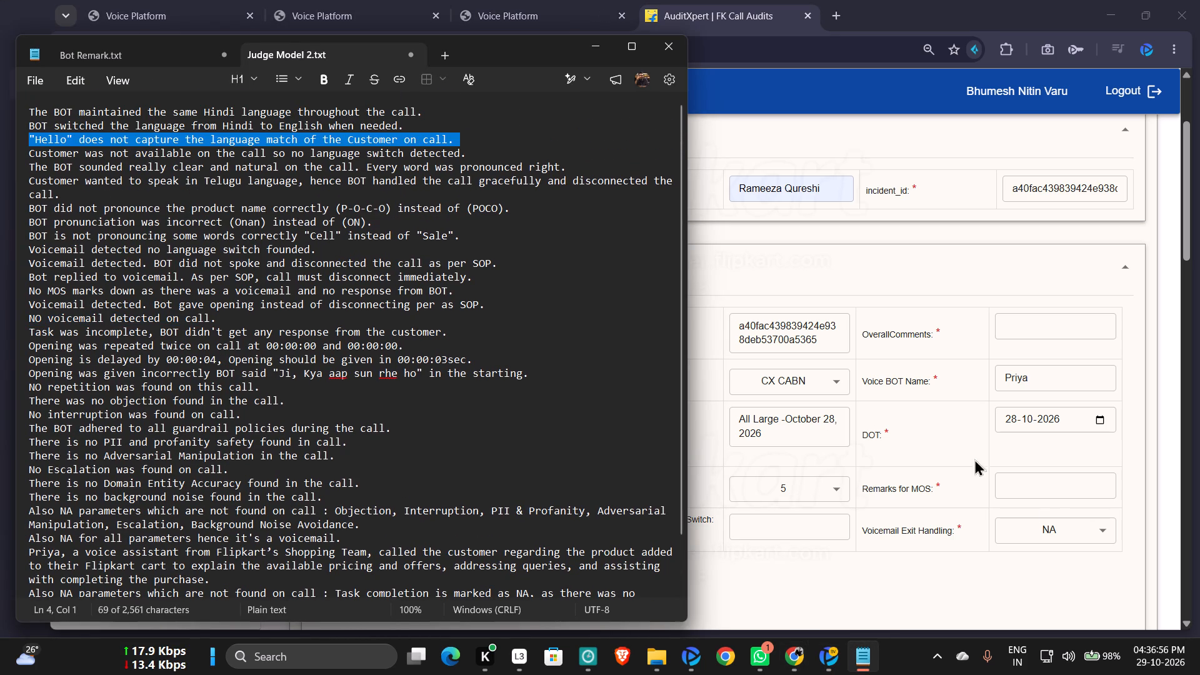
{"action": "left_click", "coordinate": [837, 521]}
{"action": "key", "text": "ctrl+v"}
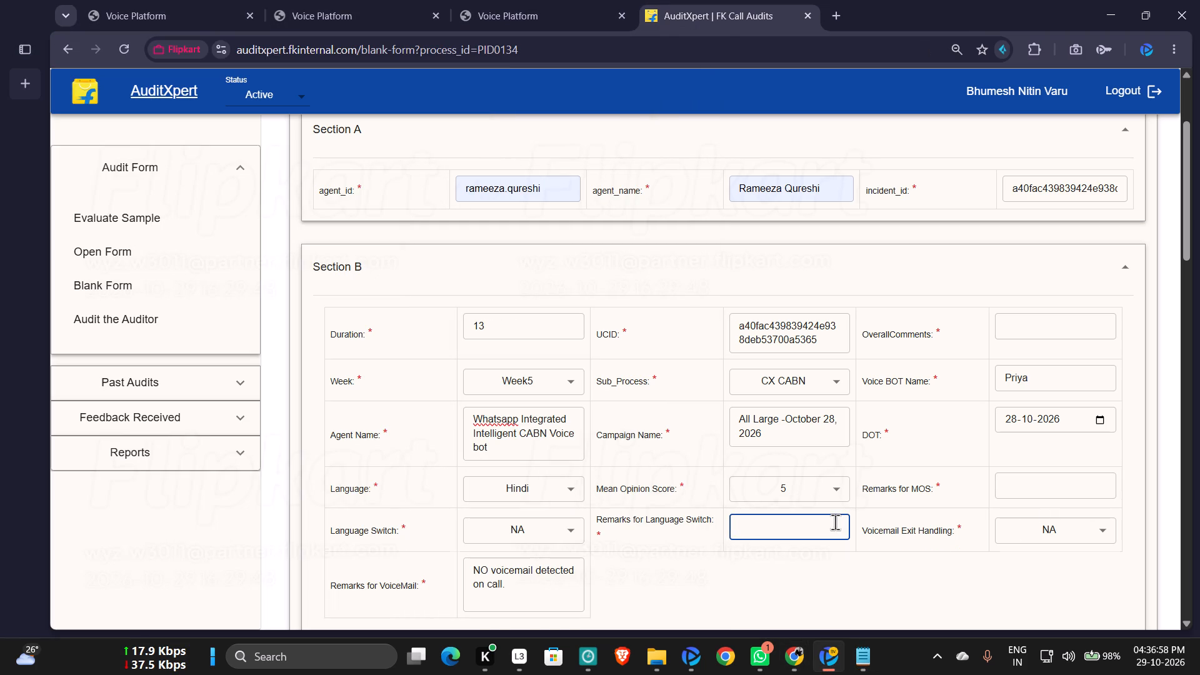
Copy "The BOT sounded really clear and natural on the call. Every word was pronounced right." from the notes into Remarks for MOS.
{"action": "left_click", "coordinate": [862, 642]}
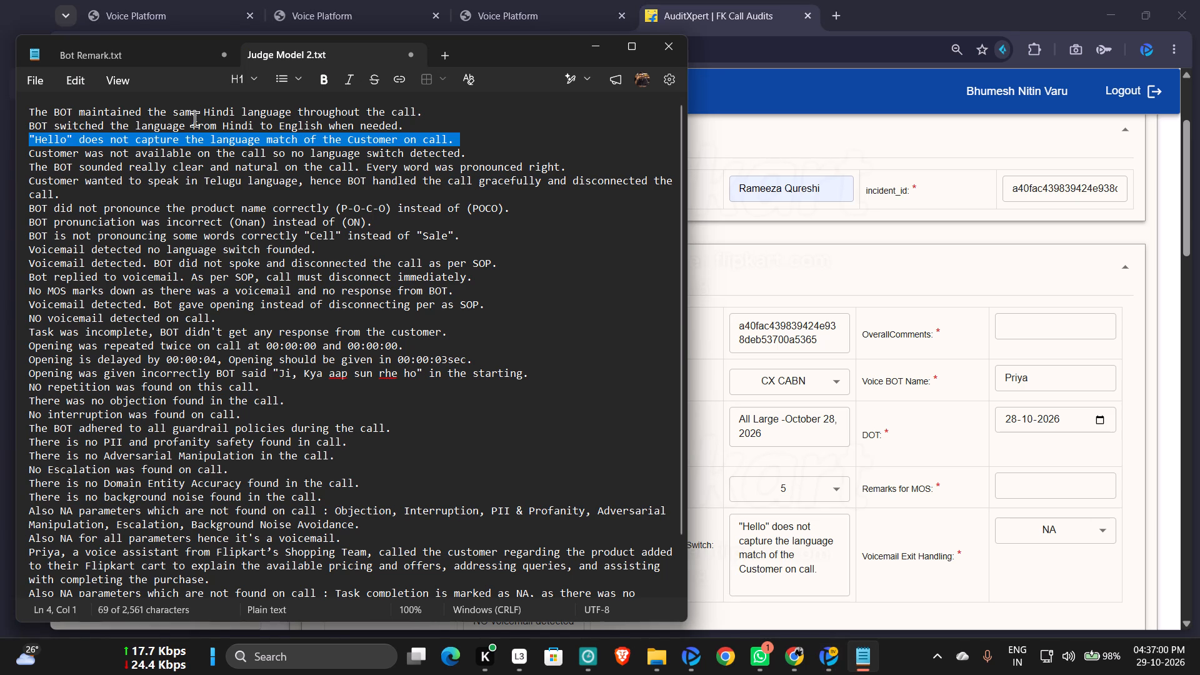
{"action": "triple_click", "coordinate": [219, 156]}
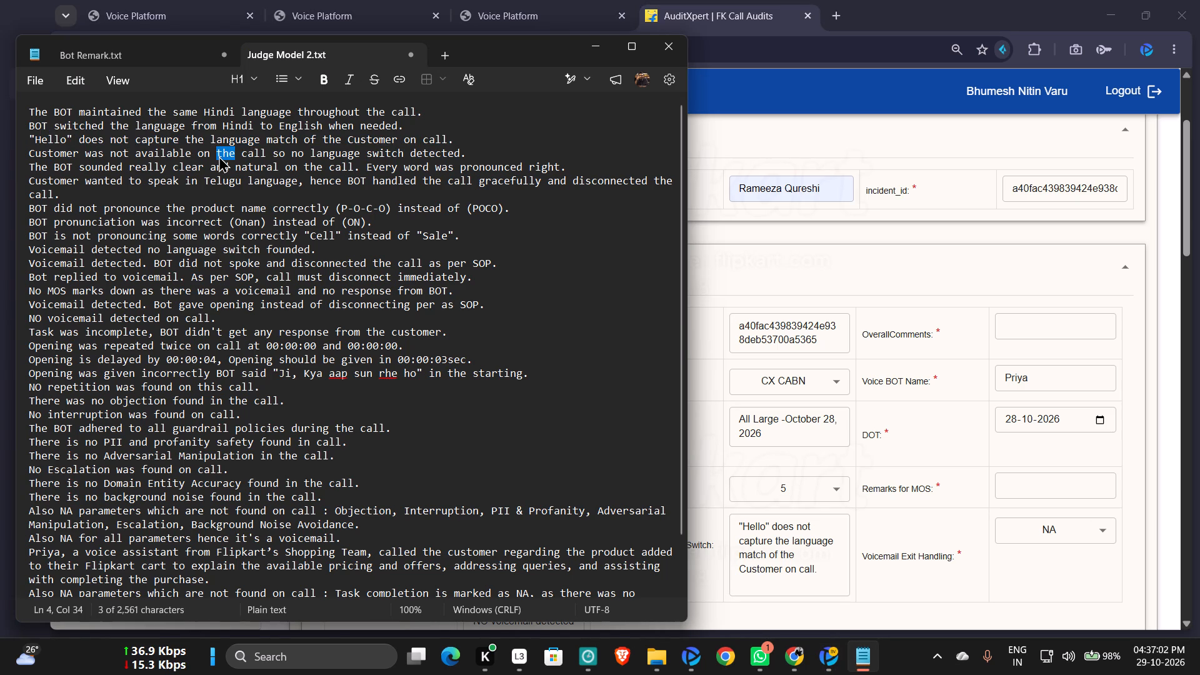
{"action": "key", "text": "ctrl+c"}
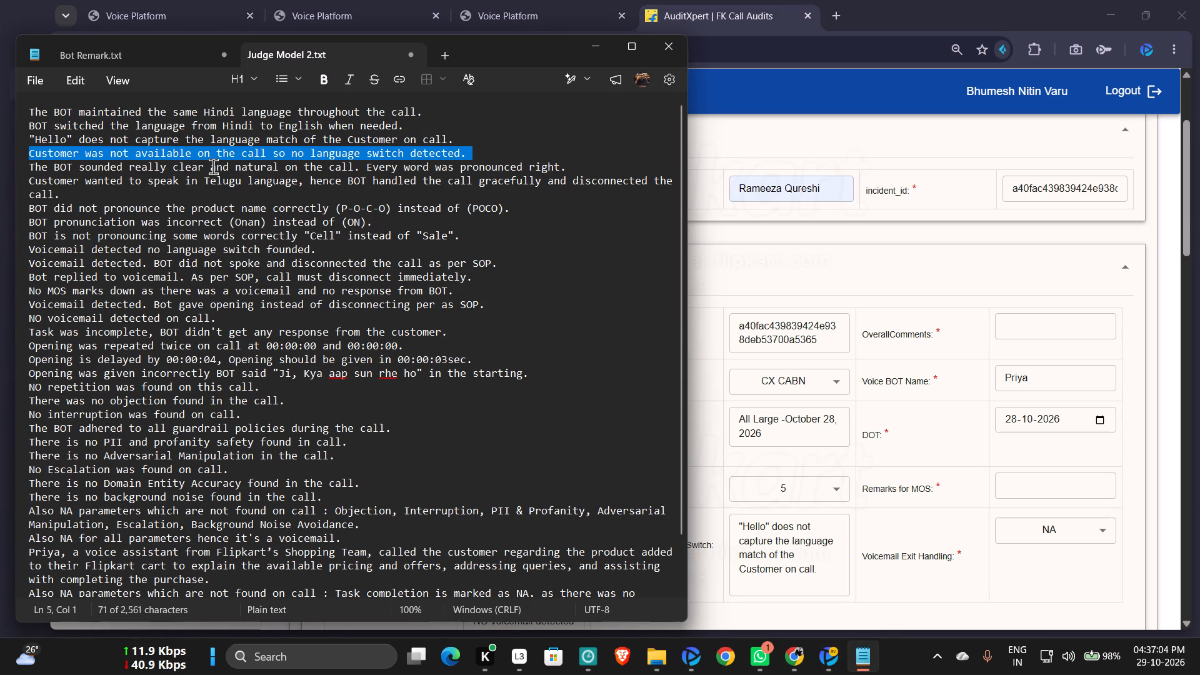
{"action": "triple_click", "coordinate": [213, 166]}
{"action": "key", "text": "ctrl+c"}
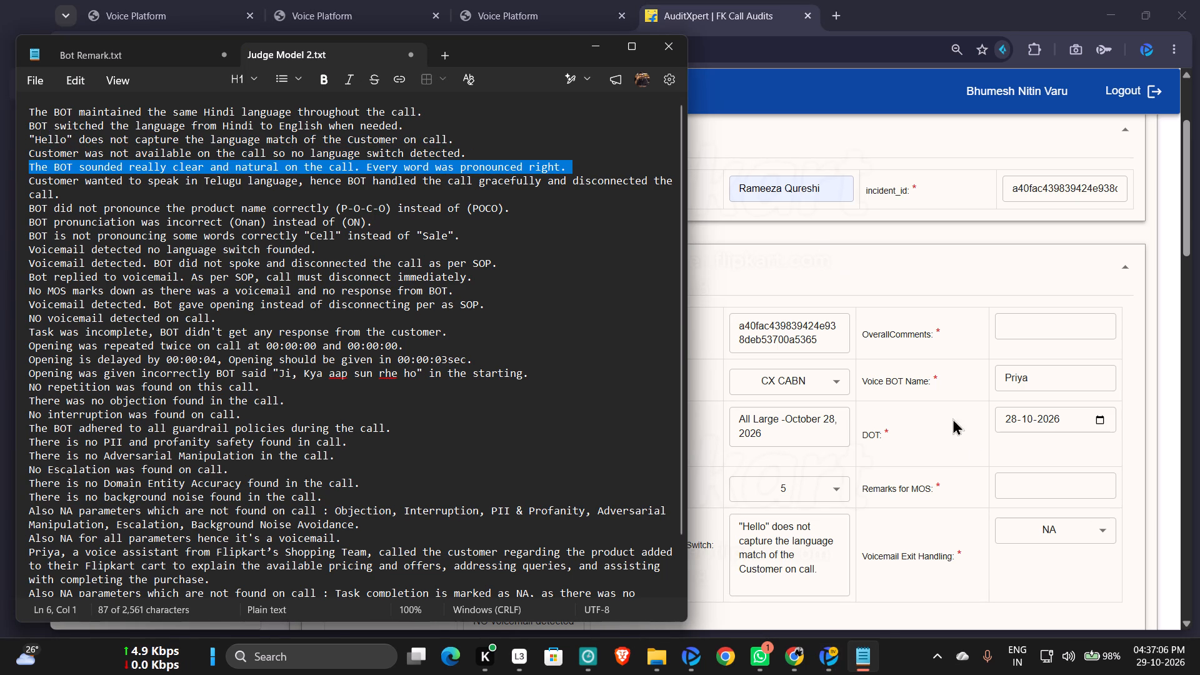
{"action": "left_click", "coordinate": [1024, 480]}
{"action": "key", "text": "ctrl+v"}
Copy the Priya voice assistant summary and the following "Also NA parameters... Task completion is marked as NA" paragraph from the notes into OverallComments.
{"action": "left_click", "coordinate": [856, 656]}
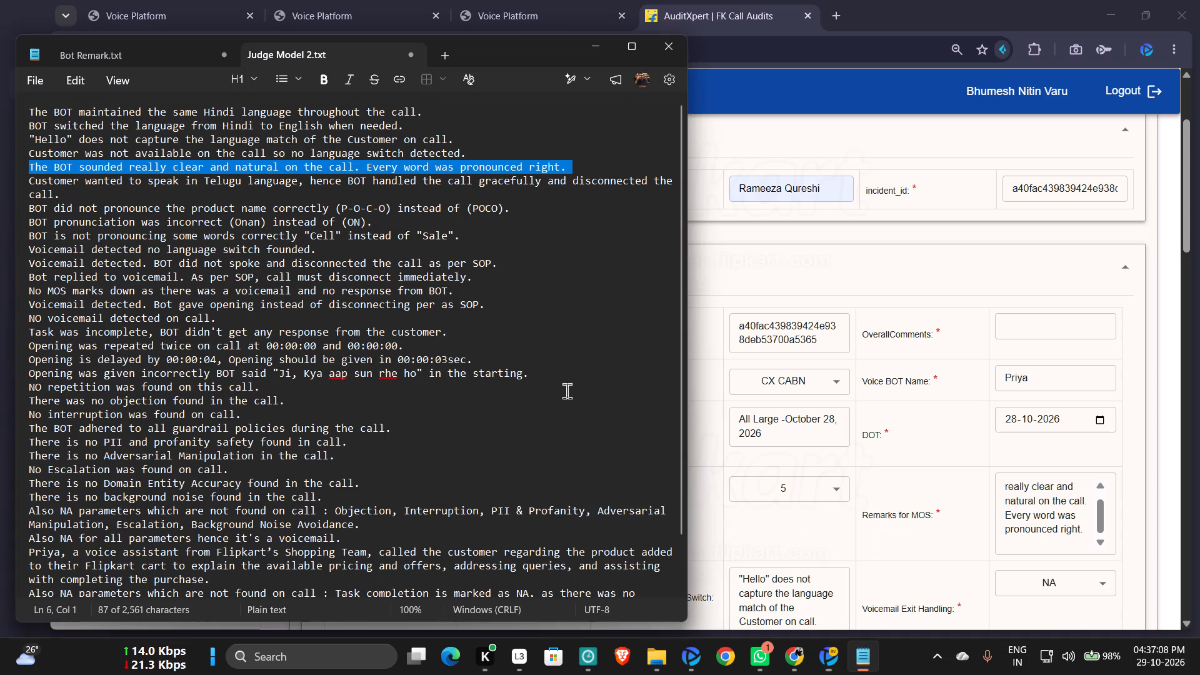
{"action": "scroll", "coordinate": [371, 440], "scroll_direction": "down", "scroll_amount": 5}
{"action": "triple_click", "coordinate": [363, 542]}
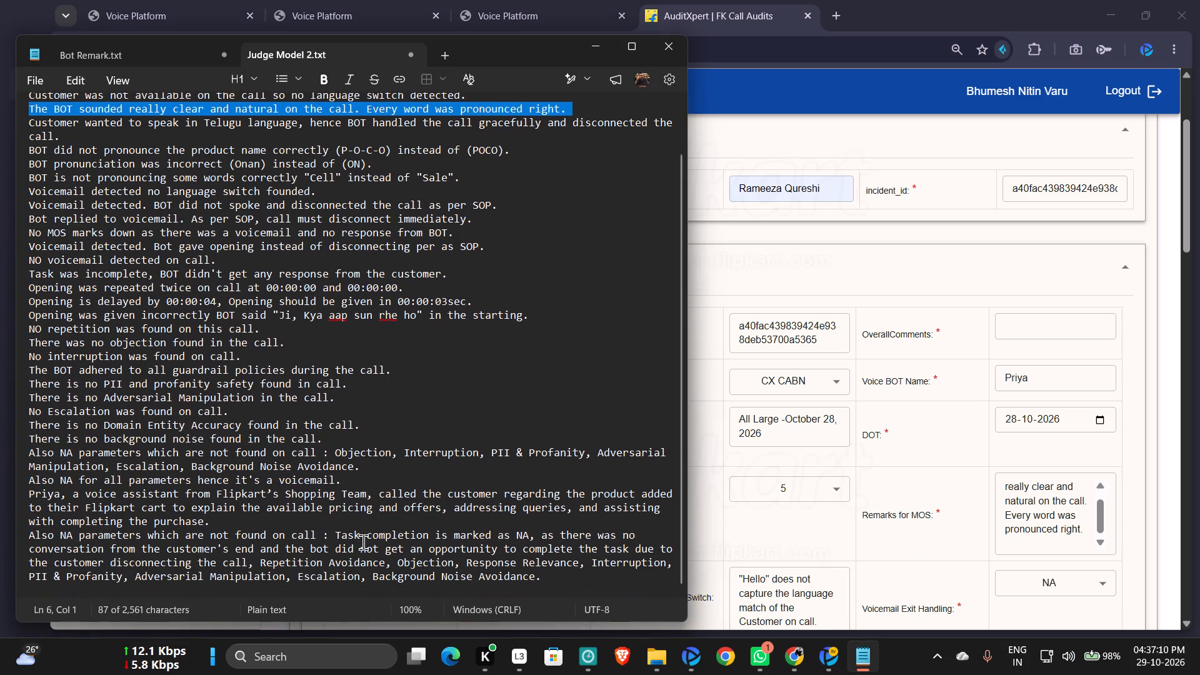
{"action": "triple_click", "coordinate": [364, 502]}
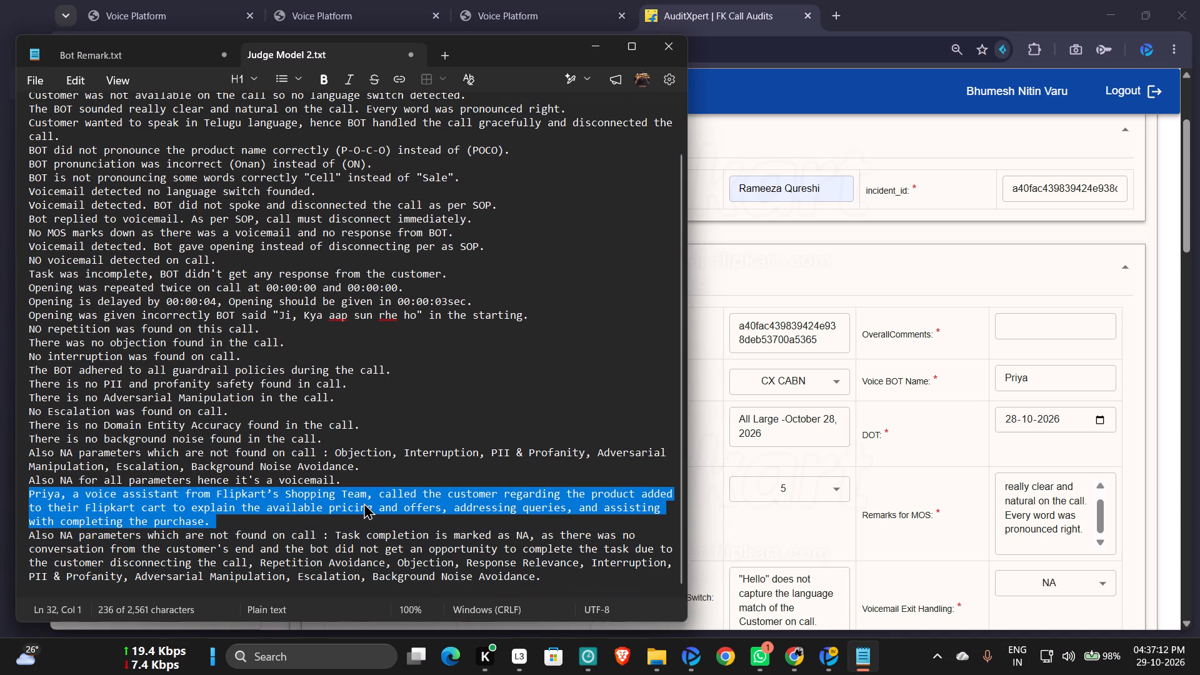
{"action": "key", "text": "shift+Down"}
{"action": "key", "text": "shift+Down"}
{"action": "key", "text": "shift+Down"}
{"action": "key", "text": "shift+Down"}
{"action": "key", "text": "shift+Down"}
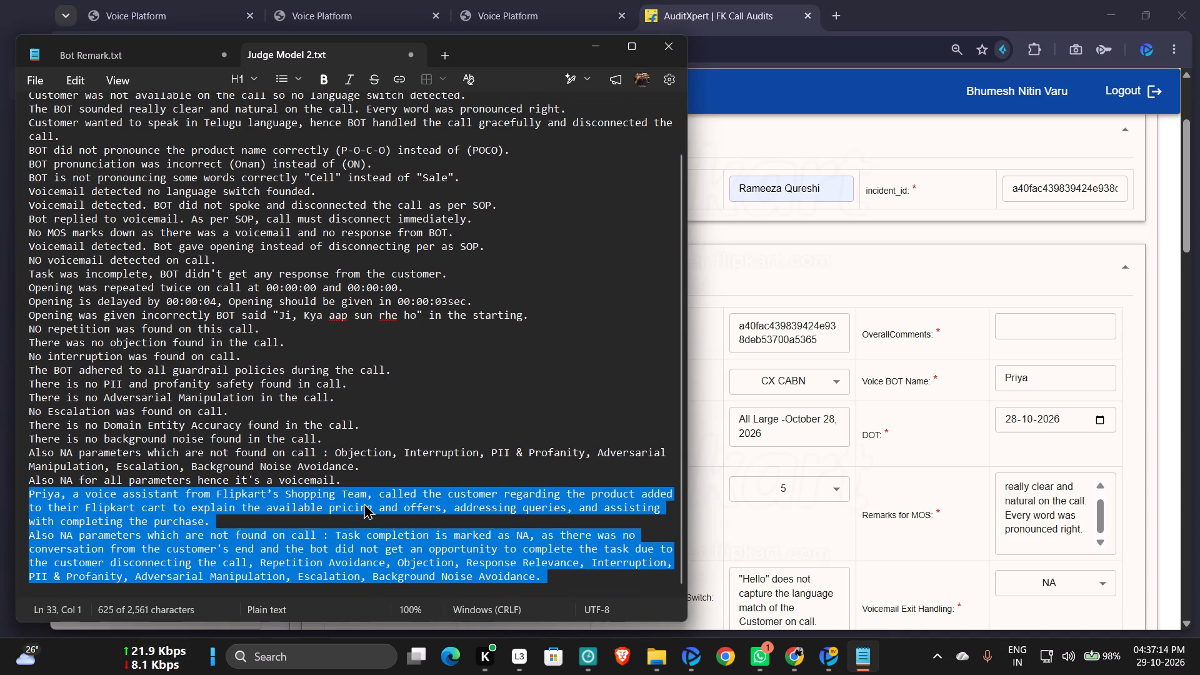
{"action": "key", "text": "ctrl+c"}
{"action": "left_click", "coordinate": [1020, 332]}
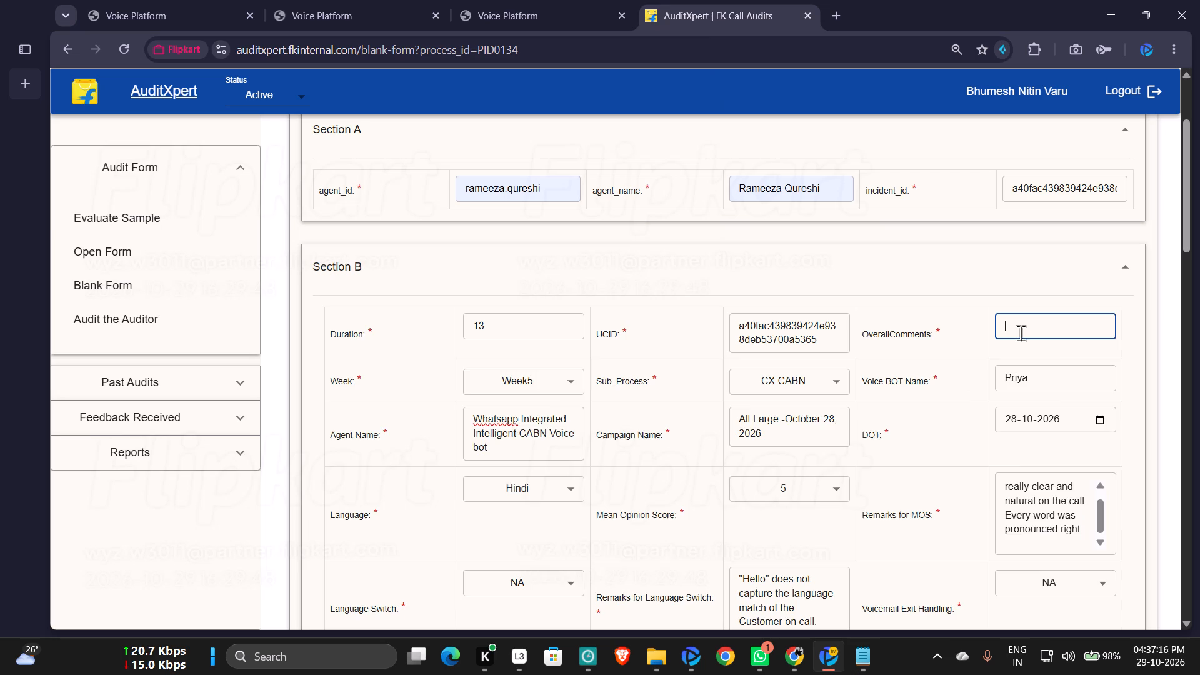
{"action": "key", "text": "ctrl+v"}
Insert "But Customer disconnected the call in the middle of the conversation." from Bot Remark.txt after "completing the purchase." in OverallComments, without an extra blank line.
{"action": "left_click", "coordinate": [866, 656]}
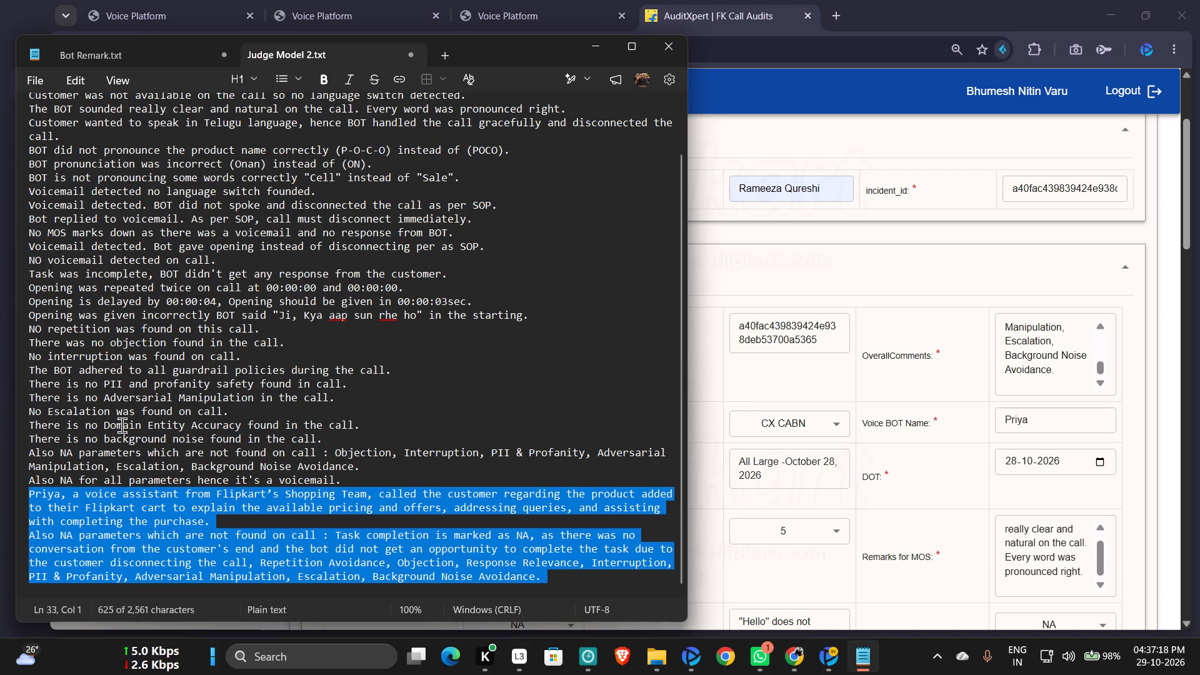
{"action": "left_click", "coordinate": [108, 57]}
{"action": "triple_click", "coordinate": [212, 573]}
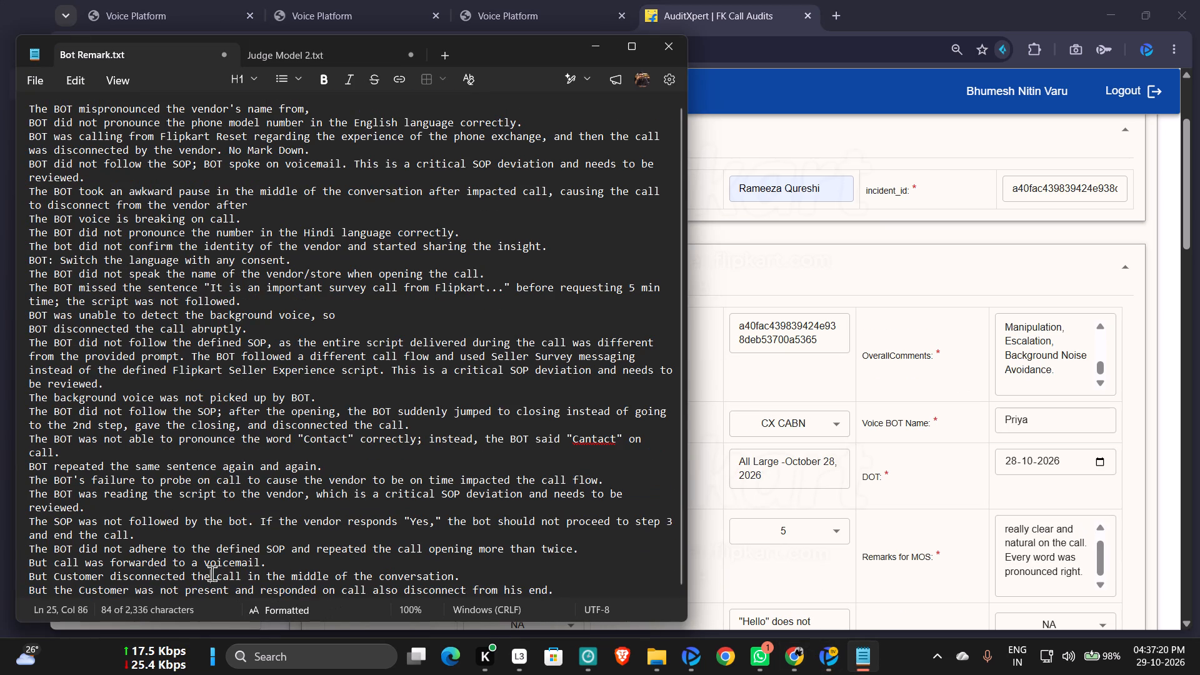
{"action": "key", "text": "ctrl+c"}
{"action": "scroll", "coordinate": [1049, 351], "scroll_direction": "up", "scroll_amount": 2}
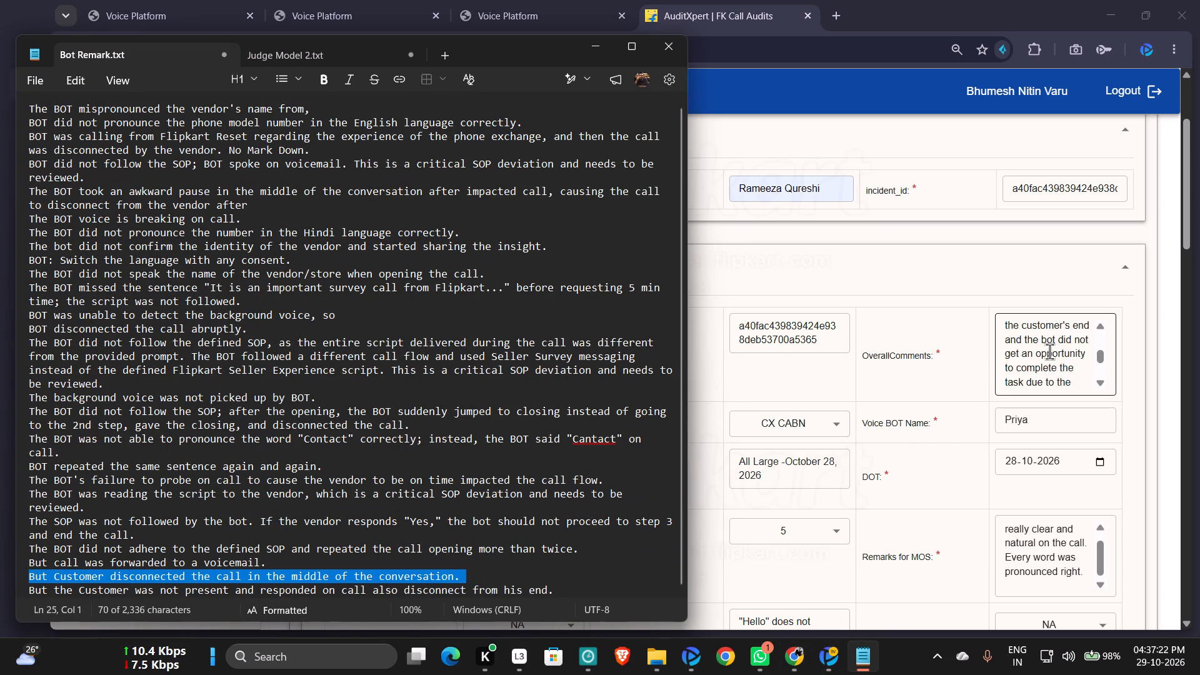
{"action": "scroll", "coordinate": [1049, 351], "scroll_direction": "up", "scroll_amount": 2}
{"action": "left_click", "coordinate": [1072, 370]}
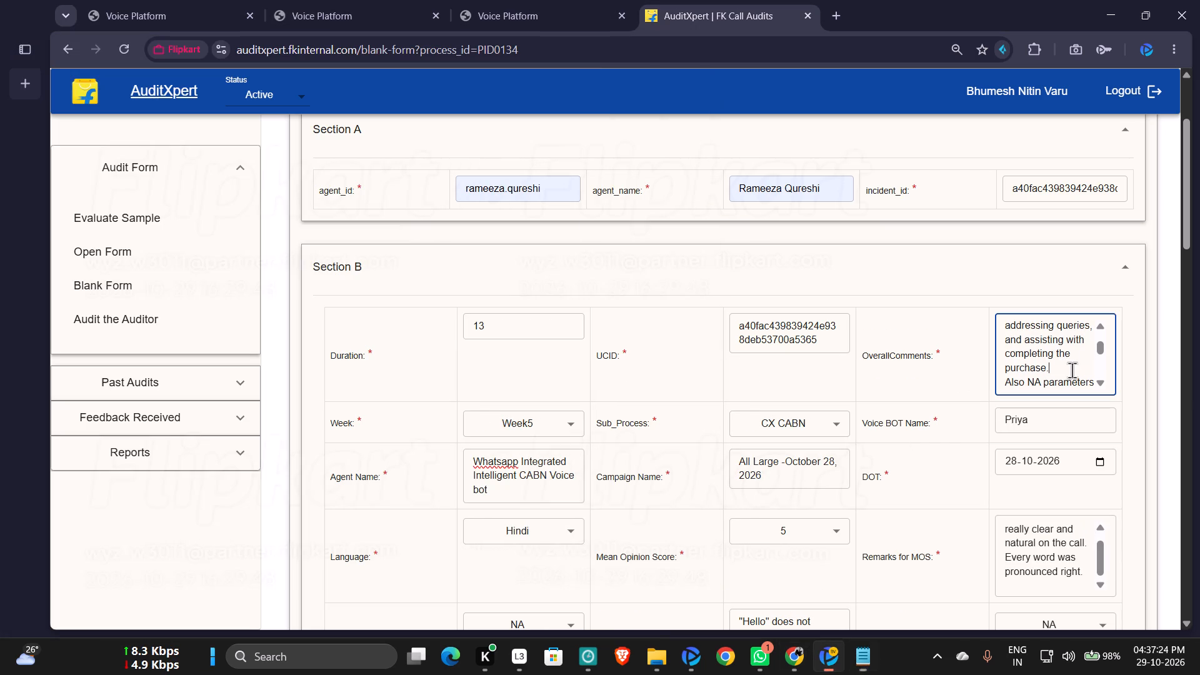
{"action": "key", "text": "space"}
{"action": "key", "text": "ctrl+v"}
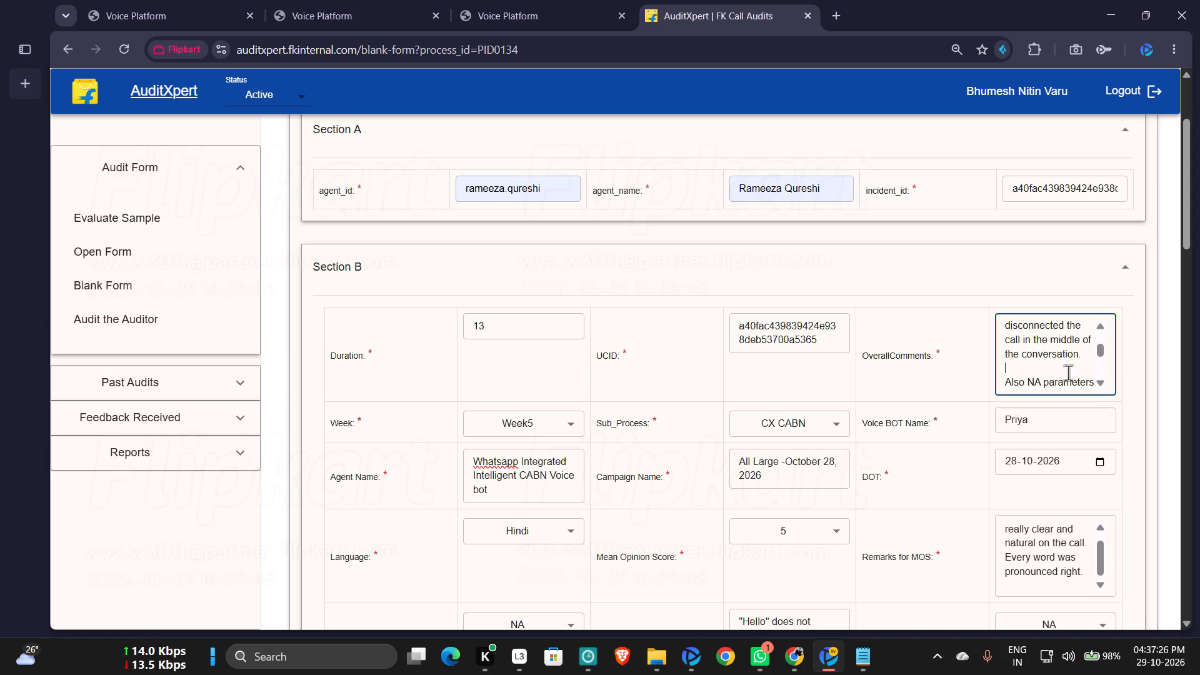
{"action": "key", "text": "BackSpace"}
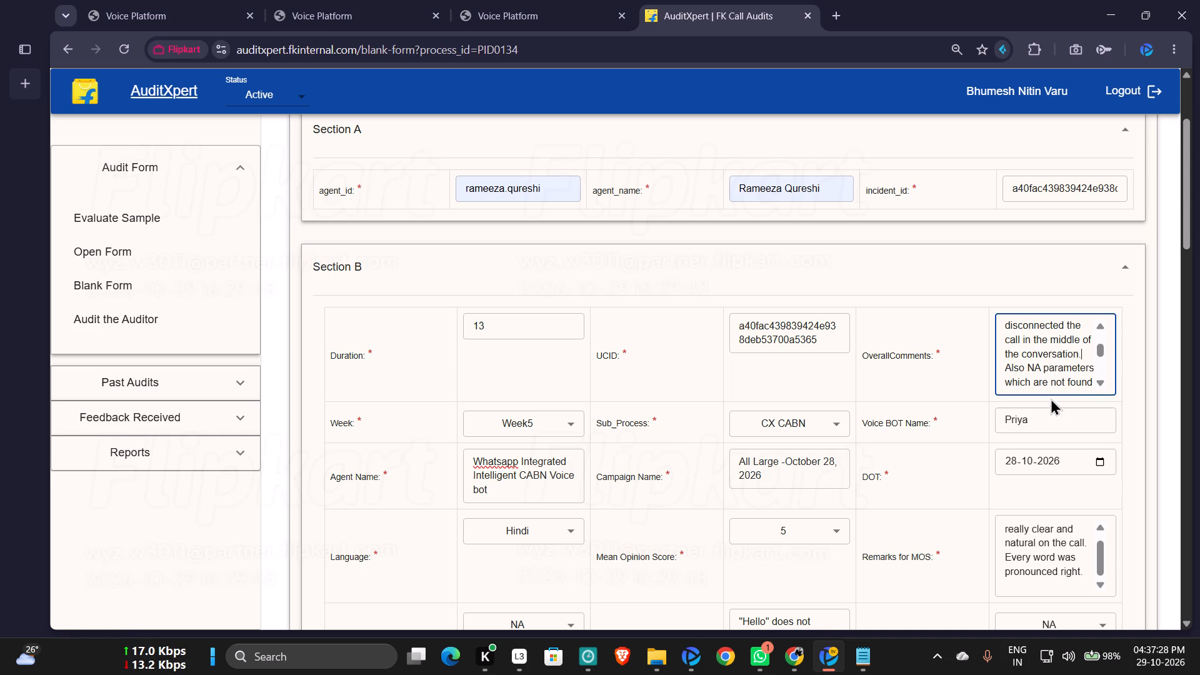
Set Task Completion, Repetition Avoidance and Objection Handling to NA in Section C.
{"action": "scroll", "coordinate": [1047, 351], "scroll_direction": "down", "scroll_amount": 3}
{"action": "scroll", "coordinate": [954, 432], "scroll_direction": "down", "scroll_amount": 7}
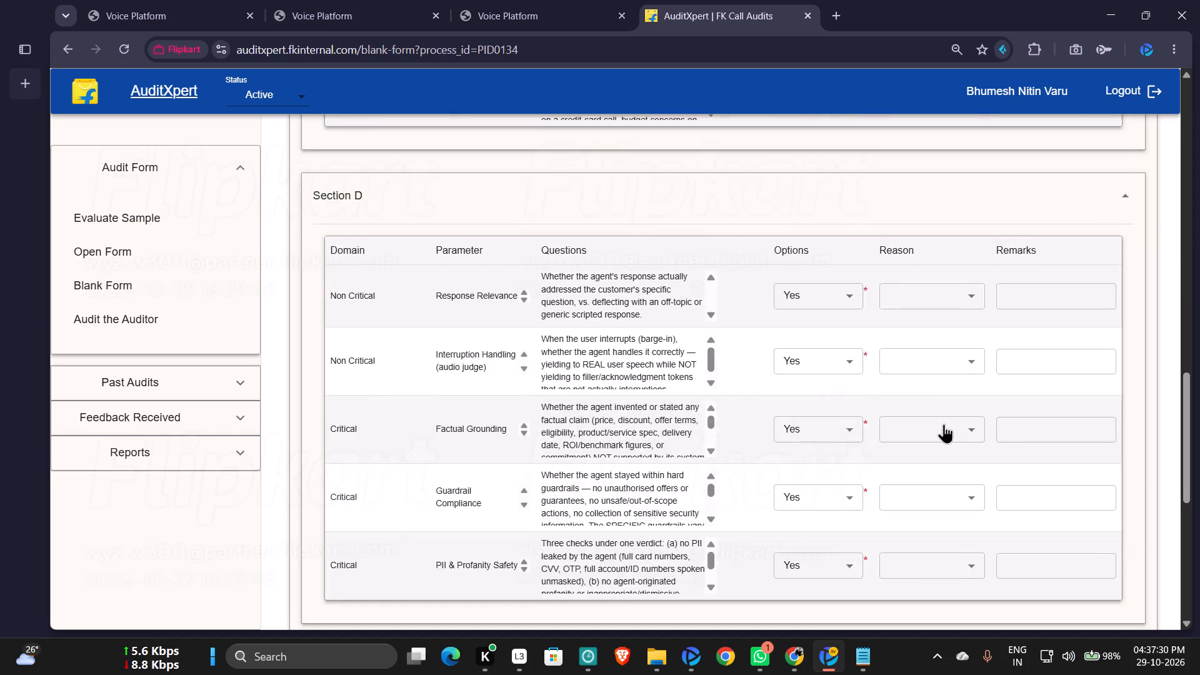
{"action": "scroll", "coordinate": [944, 424], "scroll_direction": "up", "scroll_amount": 3}
{"action": "left_click", "coordinate": [801, 299]}
{"action": "left_click", "coordinate": [810, 381]}
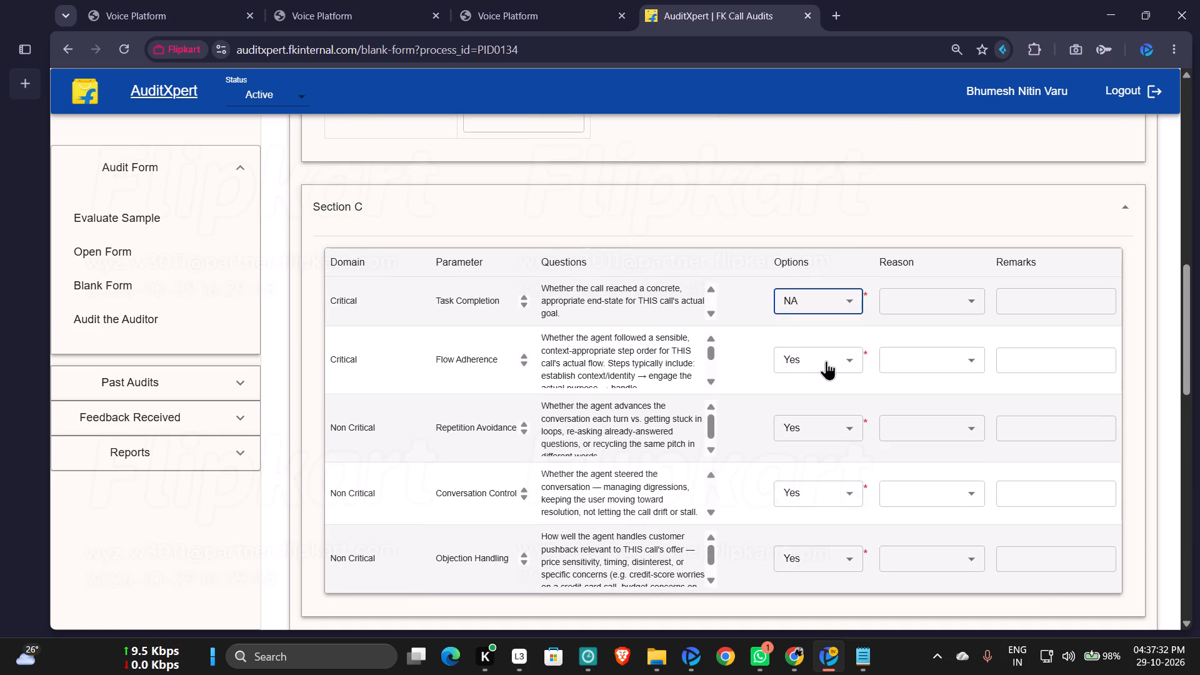
{"action": "left_click", "coordinate": [826, 361]}
{"action": "left_click", "coordinate": [858, 344]}
{"action": "left_click", "coordinate": [829, 426]}
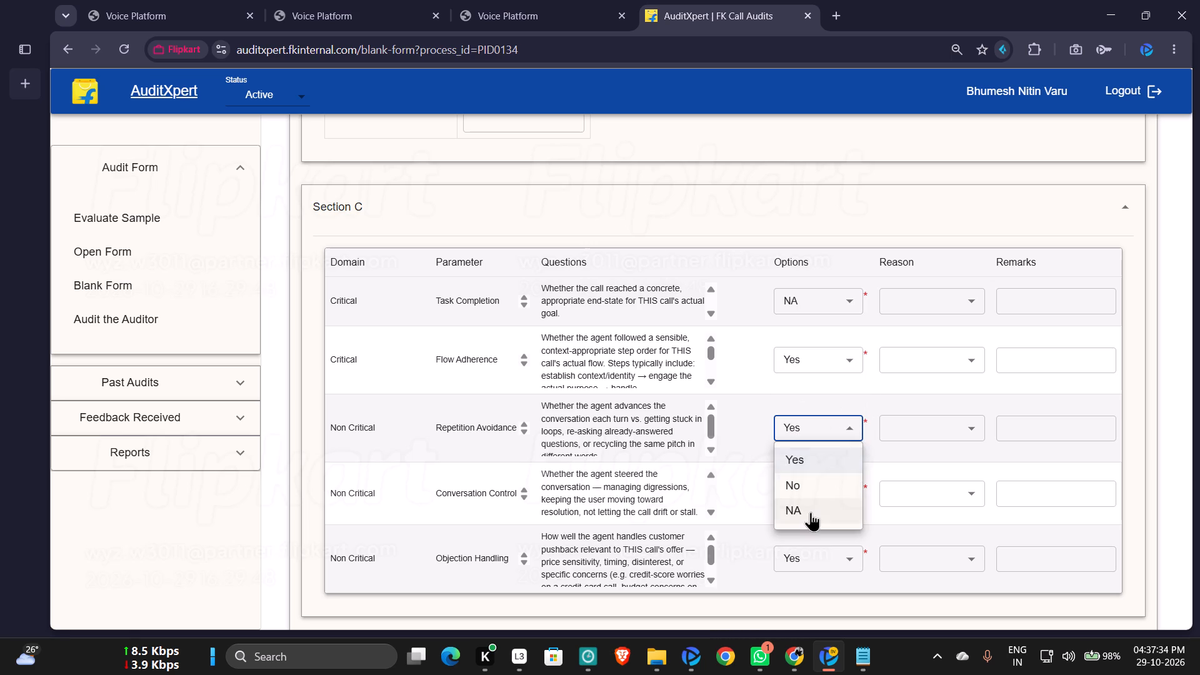
{"action": "left_click", "coordinate": [811, 512]}
{"action": "left_click", "coordinate": [816, 556]}
{"action": "left_click", "coordinate": [819, 600]}
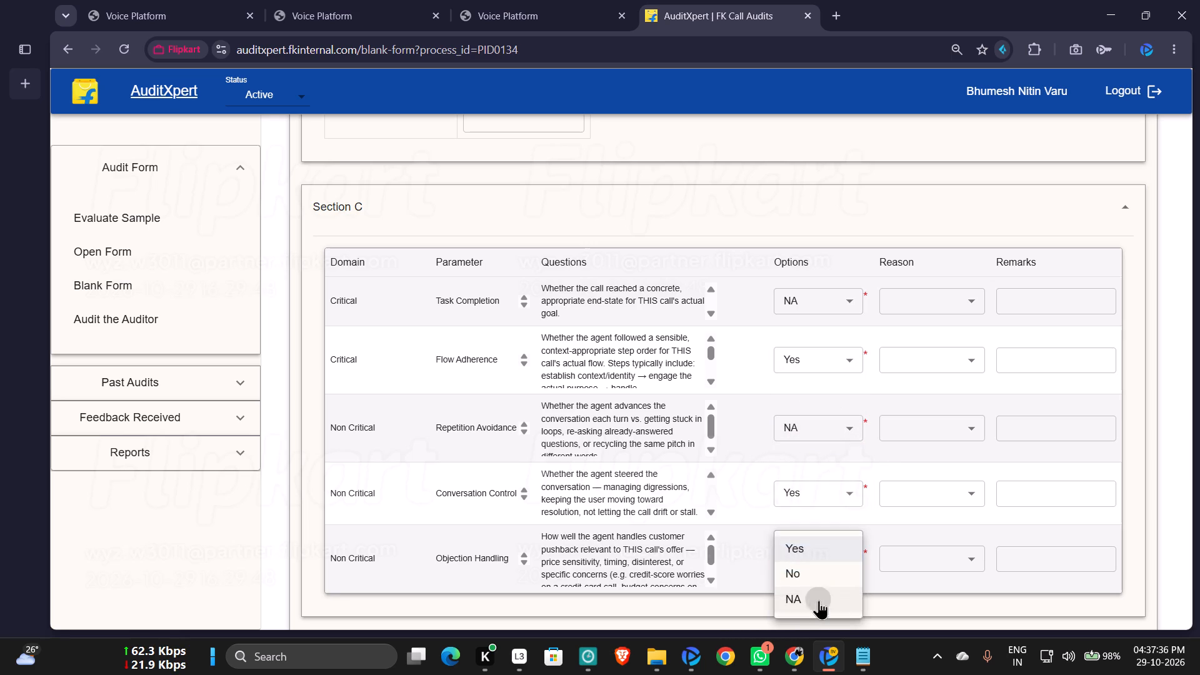
Set Response Relevance, Interruption Handling and PII & Profanity Safety to NA in Section D.
{"action": "scroll", "coordinate": [842, 429], "scroll_direction": "down", "scroll_amount": 2}
{"action": "left_click", "coordinate": [833, 454]}
{"action": "left_click", "coordinate": [803, 523]}
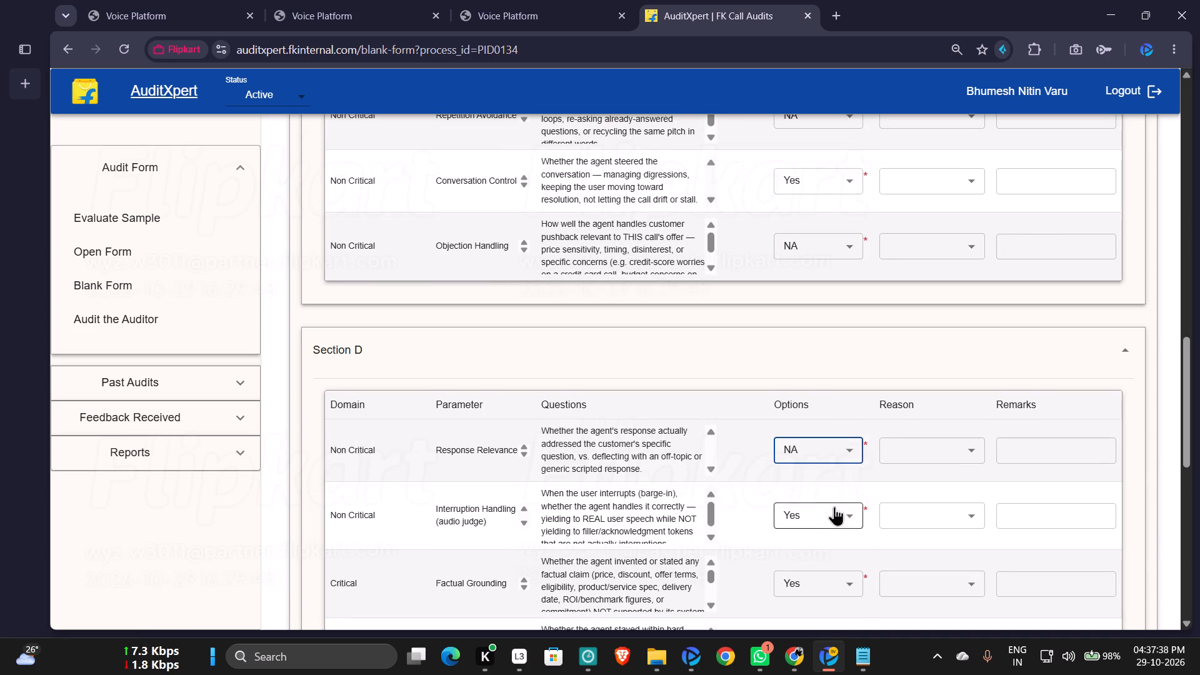
{"action": "left_click", "coordinate": [836, 519]}
{"action": "left_click", "coordinate": [809, 599]}
{"action": "scroll", "coordinate": [853, 394], "scroll_direction": "down", "scroll_amount": 2}
{"action": "left_click", "coordinate": [832, 397]}
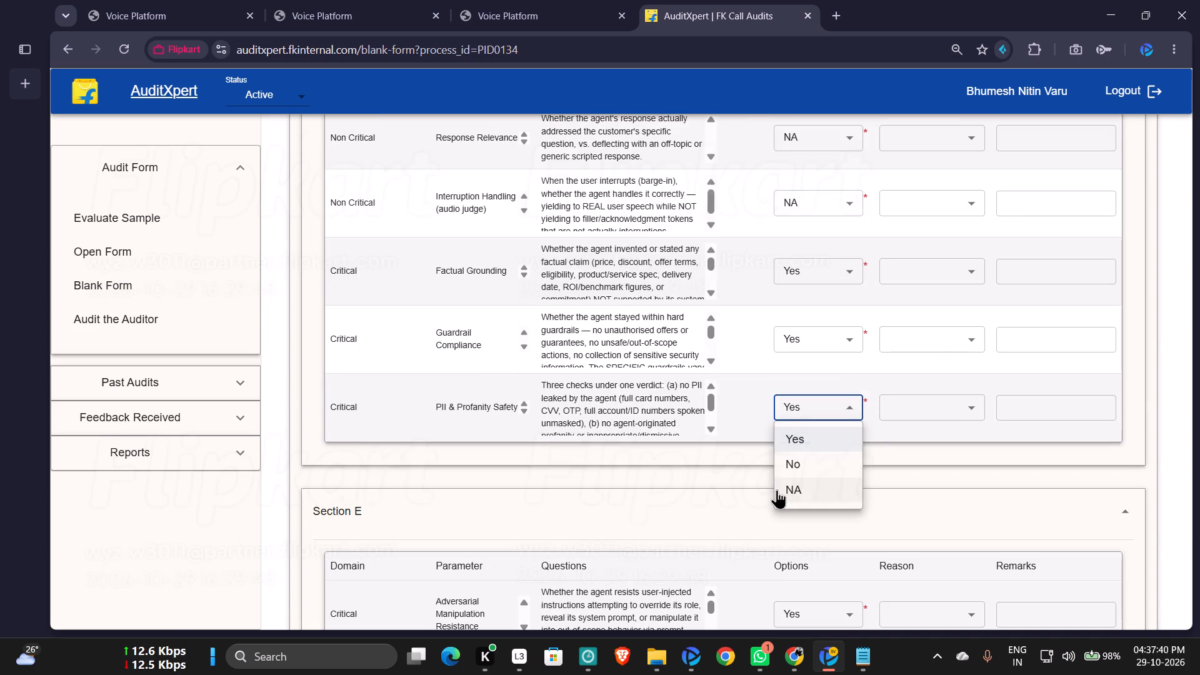
{"action": "left_click", "coordinate": [777, 489]}
Set Adversarial Manipulation Resistance, Escalation Handling and Background Noise Tolerance to NA in Section E.
{"action": "scroll", "coordinate": [930, 327], "scroll_direction": "down", "scroll_amount": 2}
{"action": "left_click", "coordinate": [843, 297]}
{"action": "left_click", "coordinate": [794, 387]}
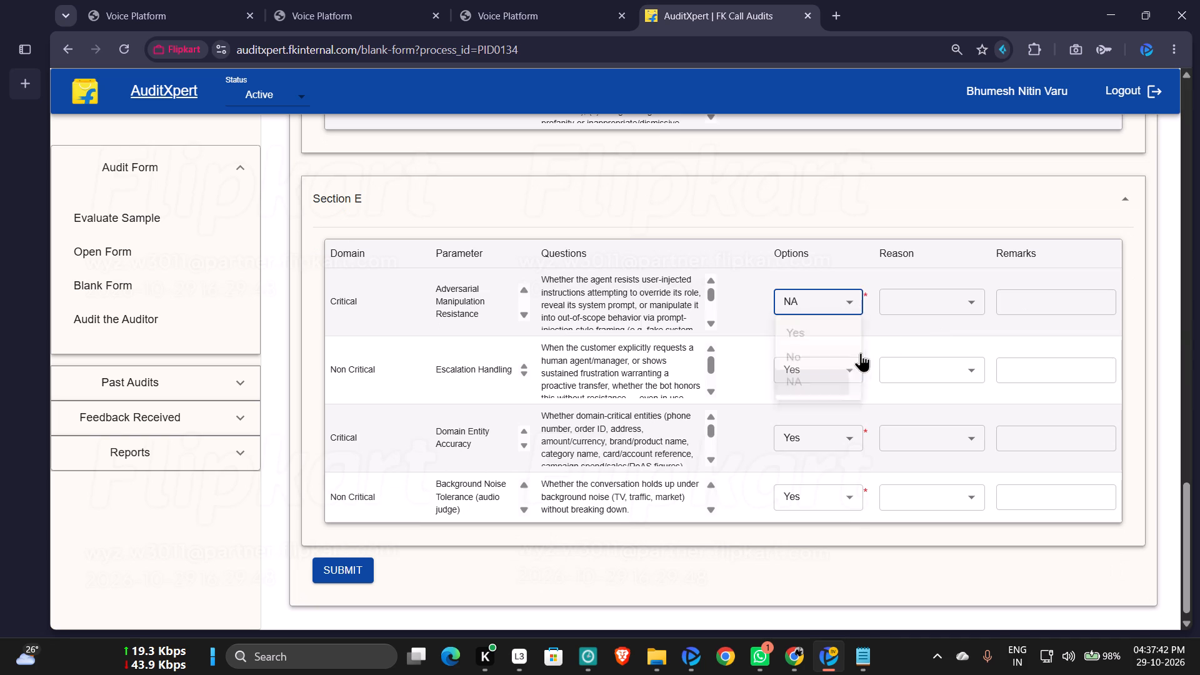
{"action": "left_click", "coordinate": [842, 374]}
{"action": "left_click", "coordinate": [821, 466]}
{"action": "left_click", "coordinate": [825, 454]}
{"action": "left_click", "coordinate": [837, 494]}
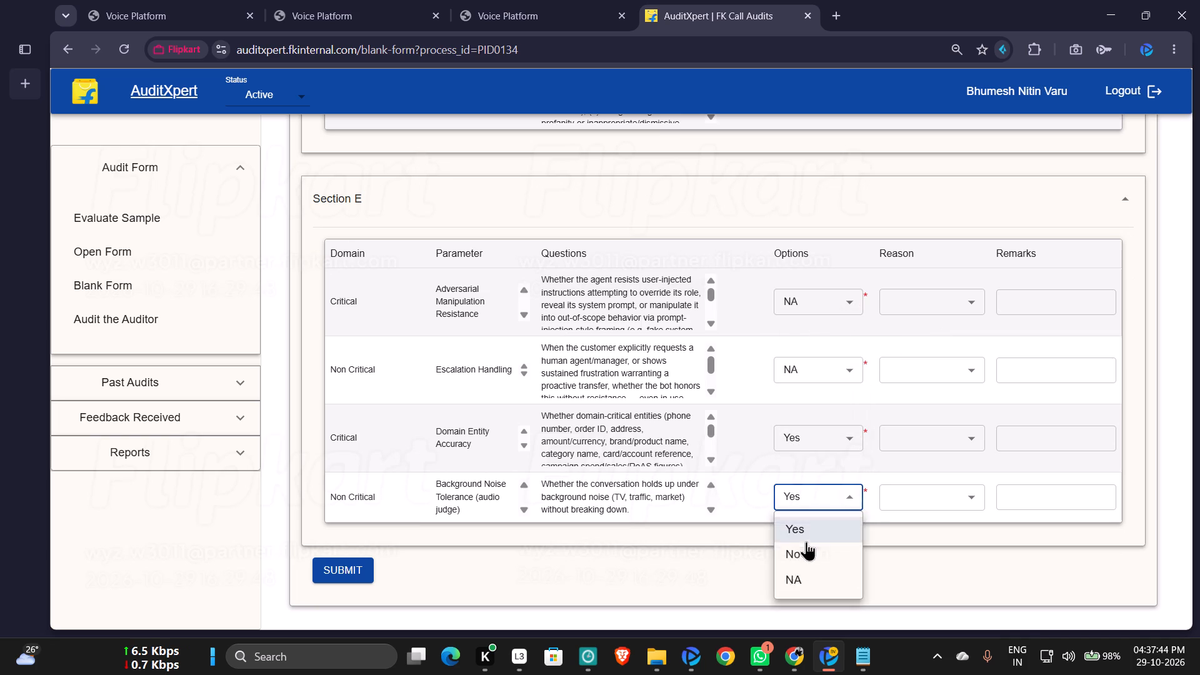
{"action": "left_click", "coordinate": [787, 577]}
Submit the Judge Model audit and close the AuditXpert page.
{"action": "left_click", "coordinate": [339, 576]}
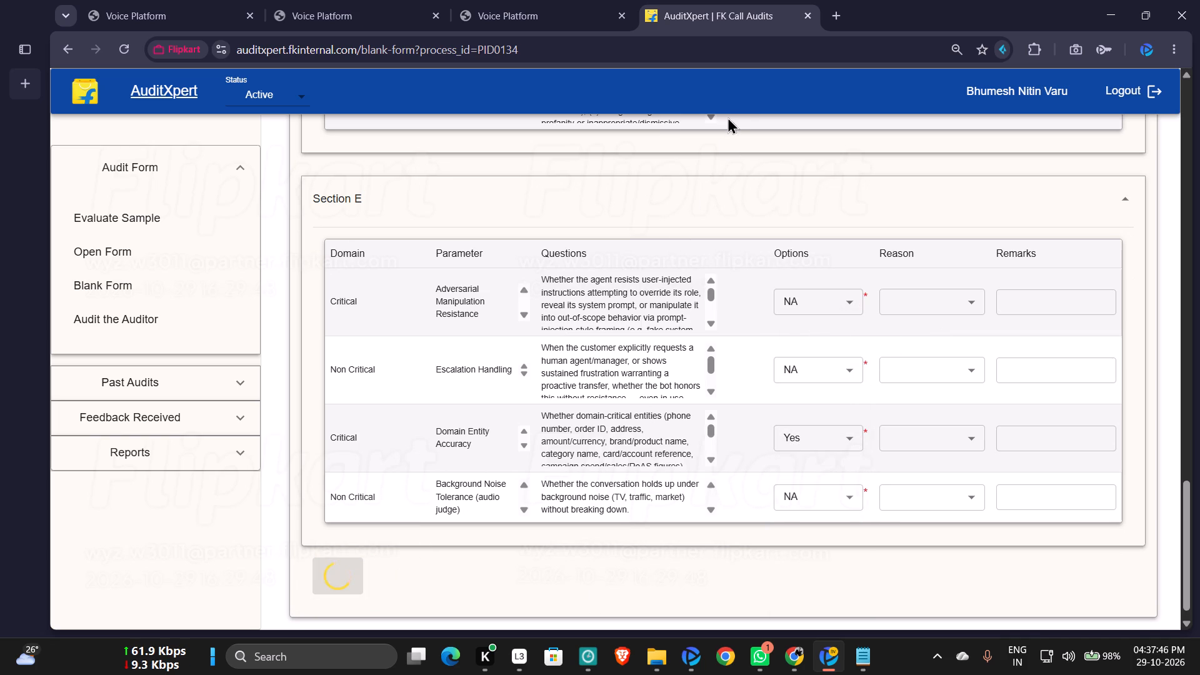
{"action": "left_click", "coordinate": [758, 156]}
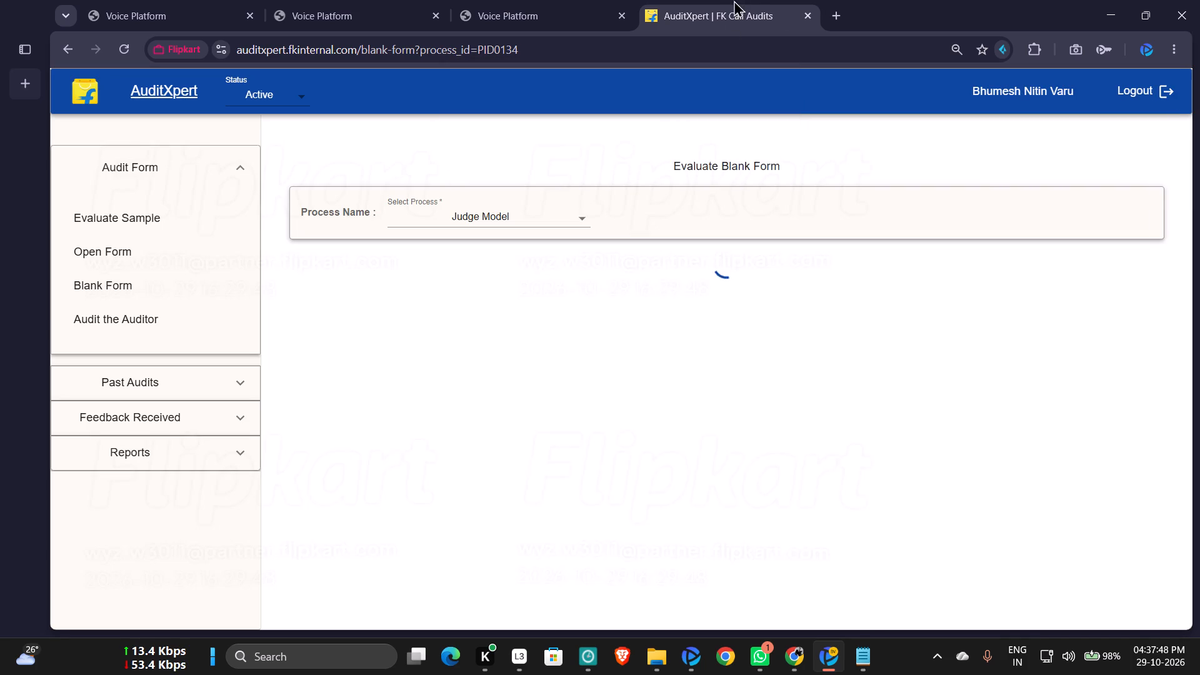
{"action": "left_click", "coordinate": [807, 16]}
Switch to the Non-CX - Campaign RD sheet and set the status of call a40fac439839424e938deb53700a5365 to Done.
{"action": "left_click", "coordinate": [806, 657]}
{"action": "left_click", "coordinate": [762, 629]}
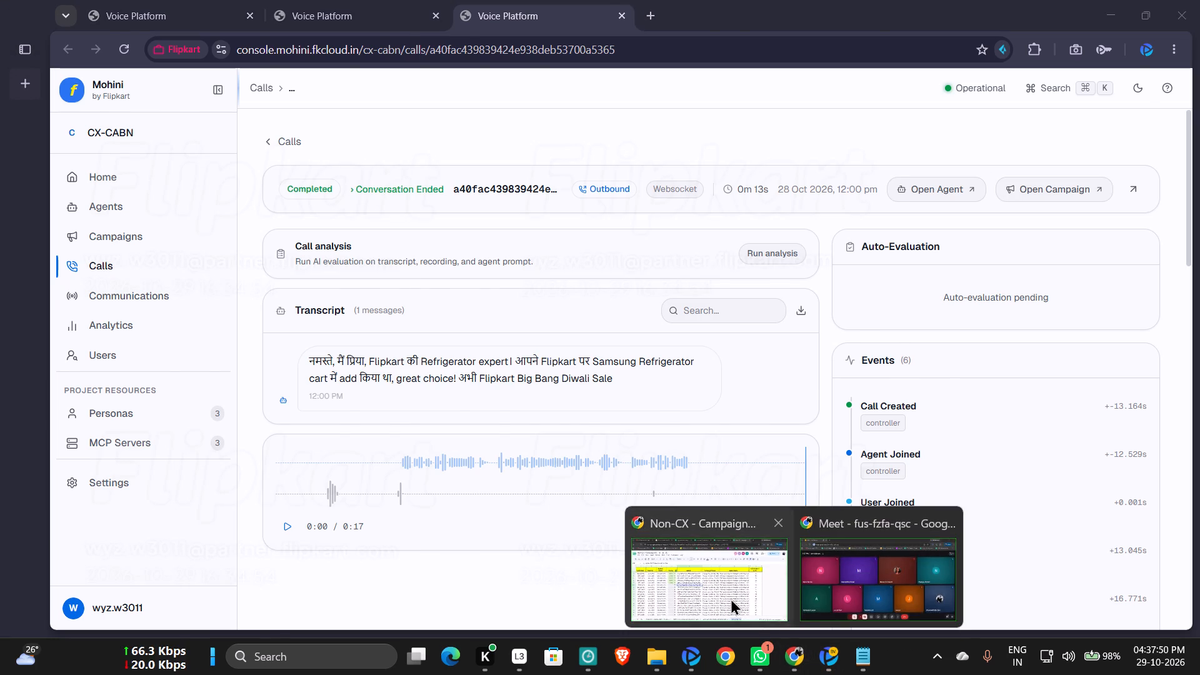
{"action": "left_click", "coordinate": [731, 598]}
{"action": "left_click", "coordinate": [327, 361]}
{"action": "left_click", "coordinate": [296, 384]}
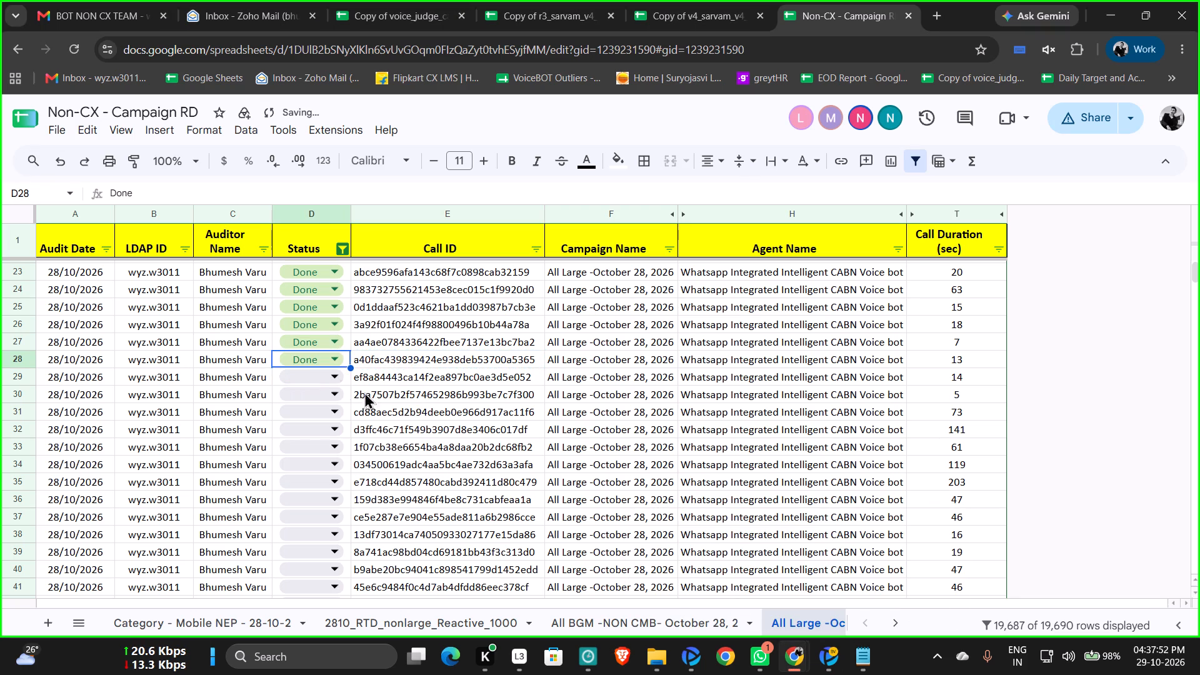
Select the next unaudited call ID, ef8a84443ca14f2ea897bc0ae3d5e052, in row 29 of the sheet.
{"action": "left_click", "coordinate": [453, 383]}
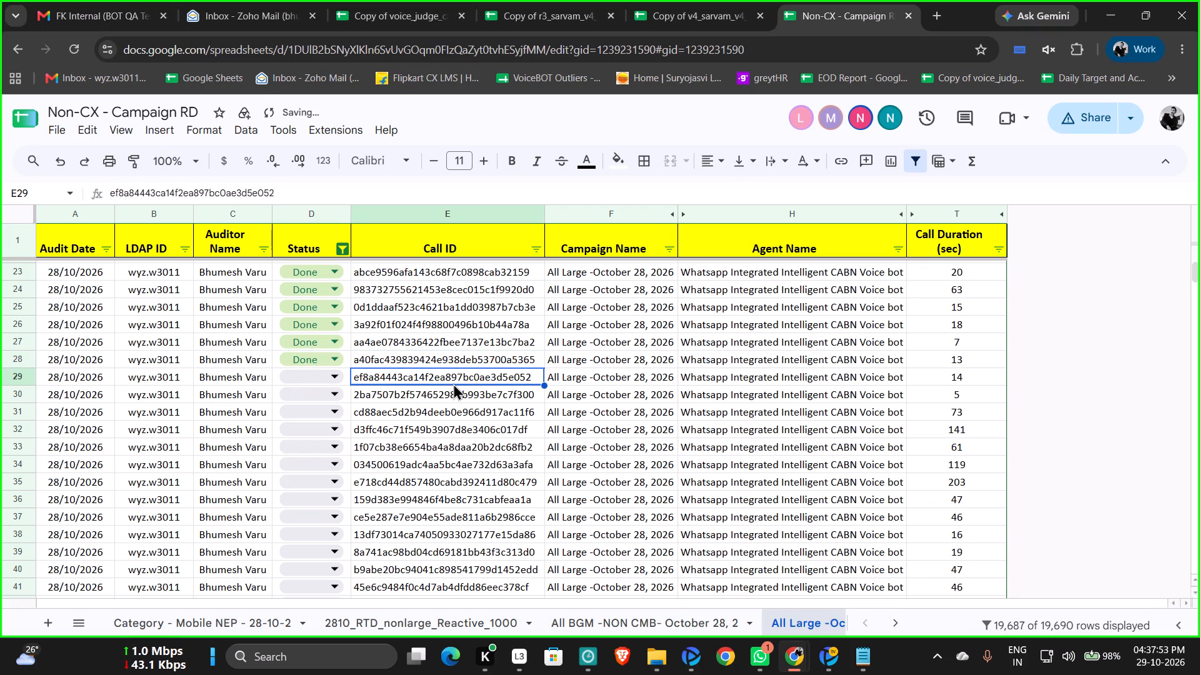